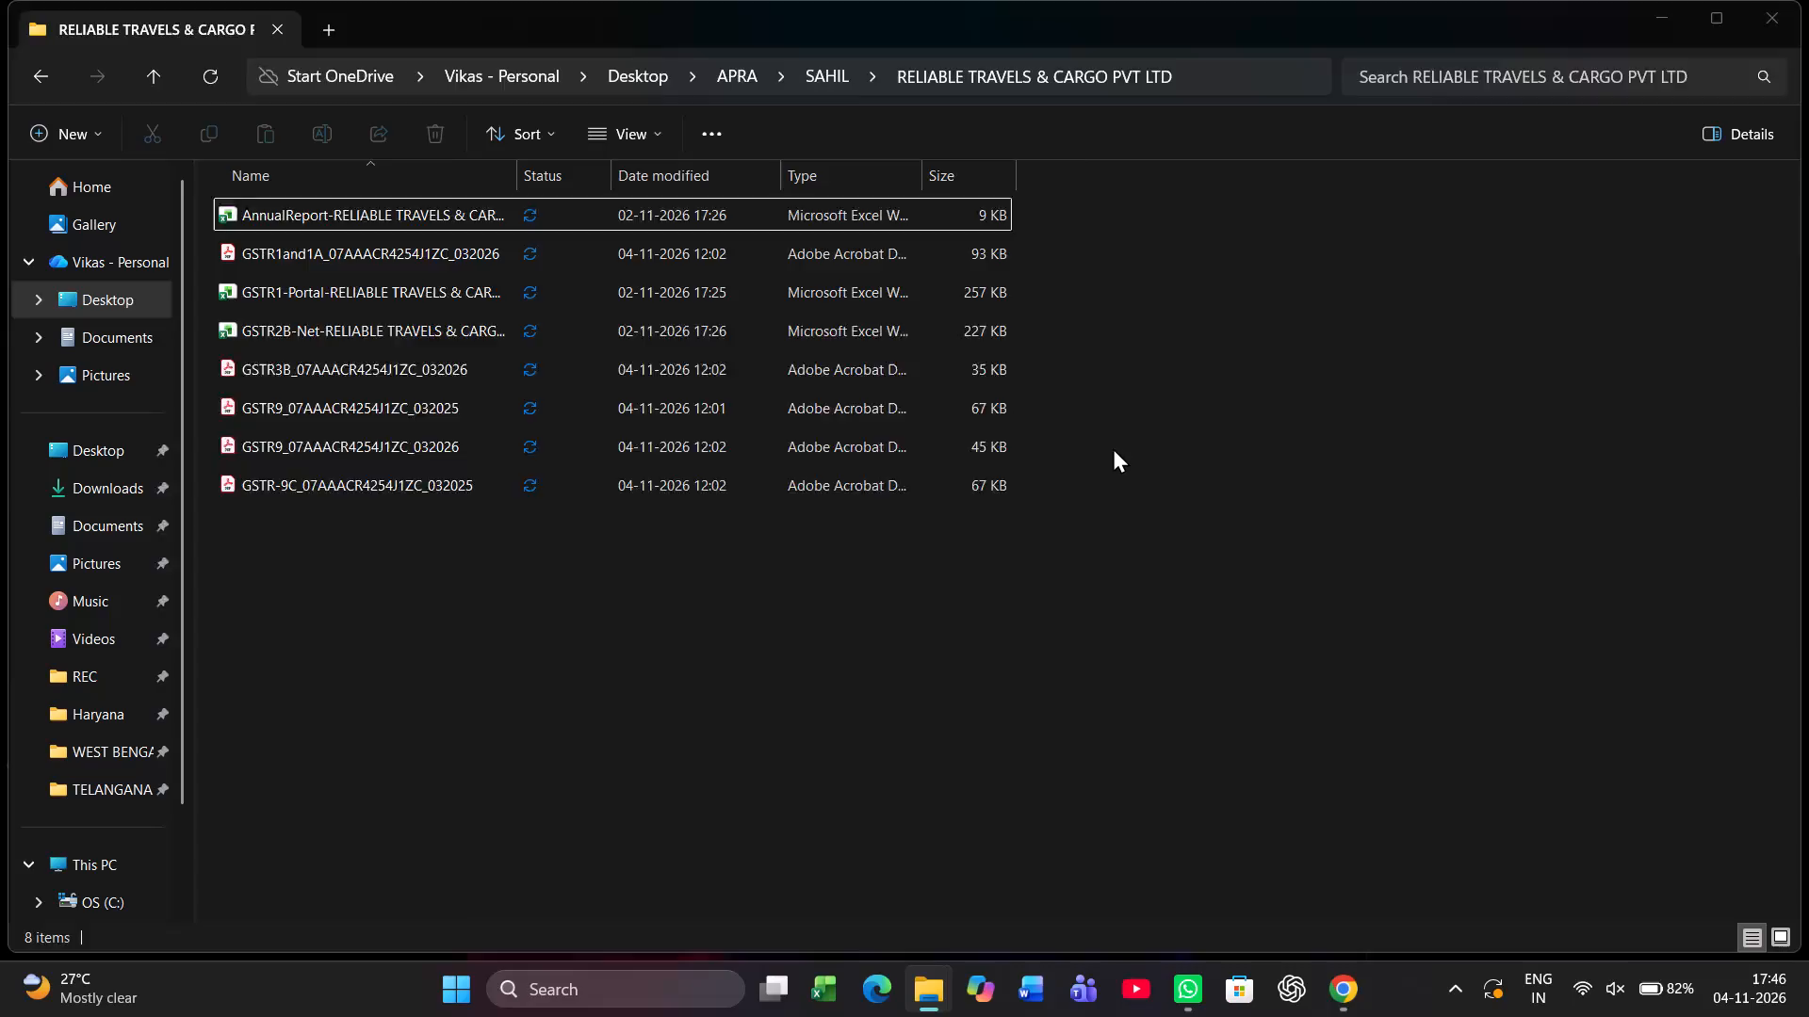
Check the state subfolders of ACUMEN OVERSEAS PVT LTD in the SAHIL folder, and return to the company list.
key("alt+Tab")
key("BackSpace")
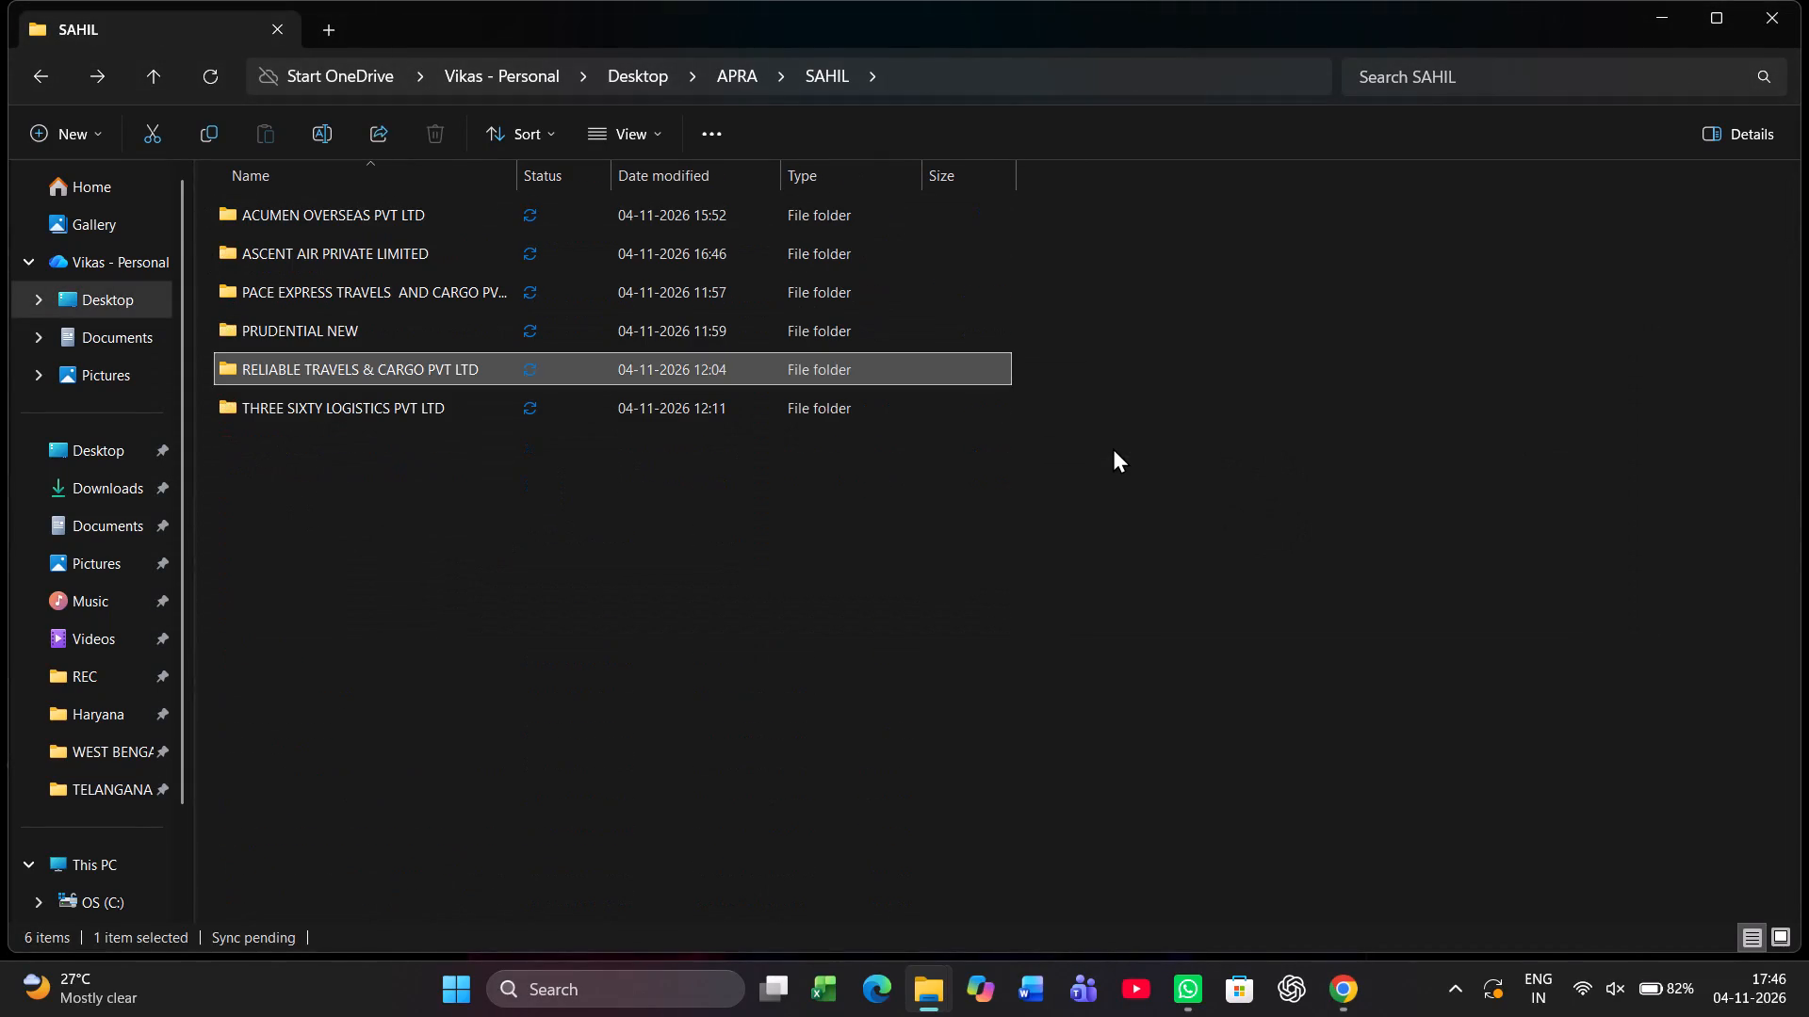
key("Up")
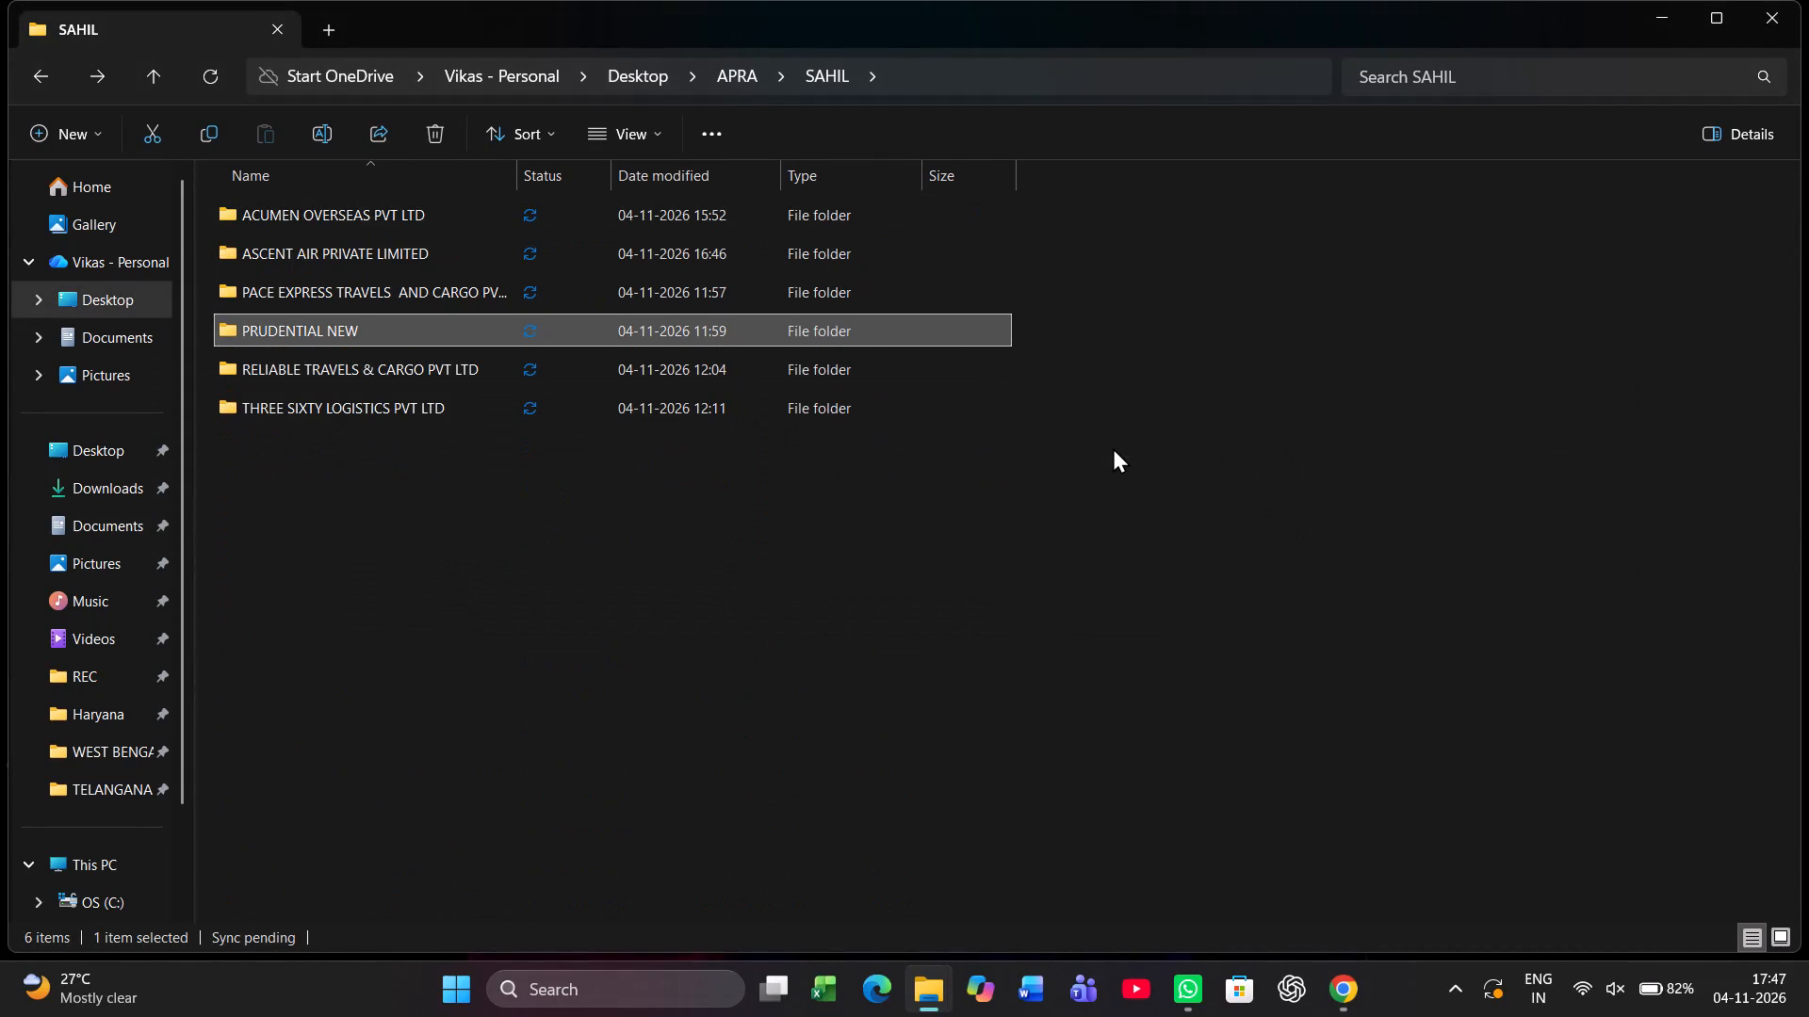
key("Up")
key("Up")
key("Up")
key("Return")
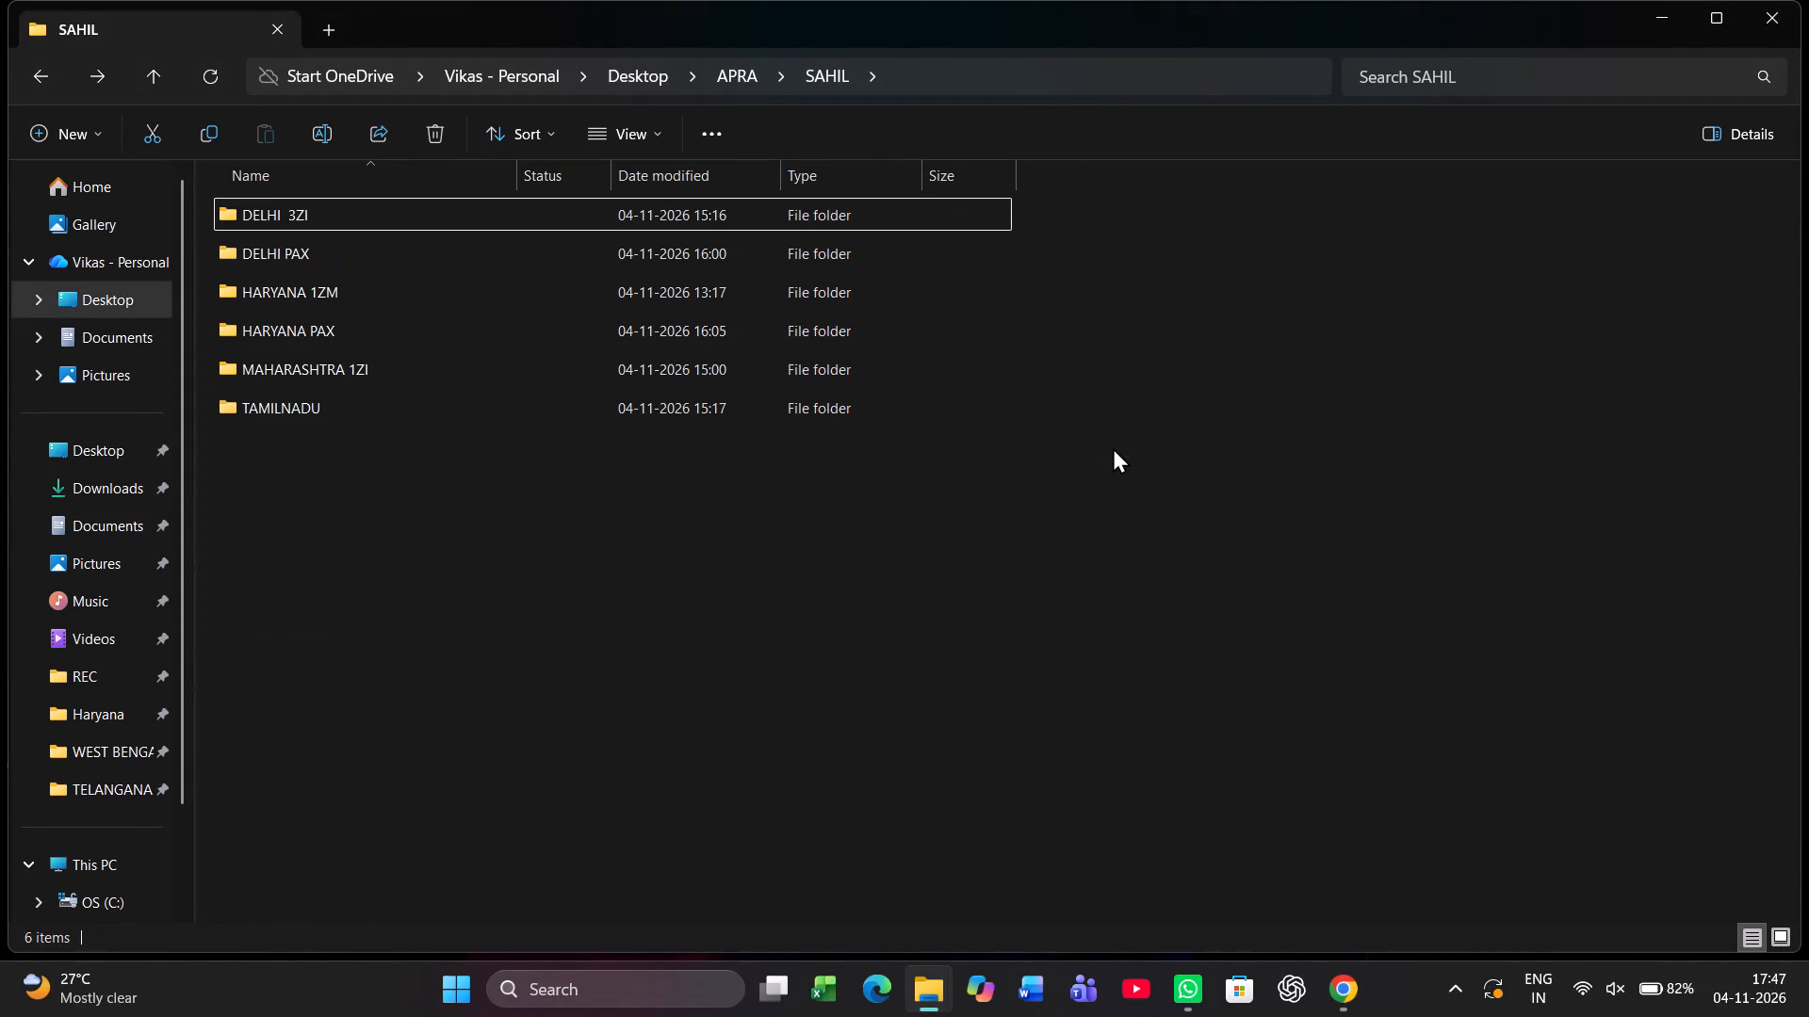
key("BackSpace")
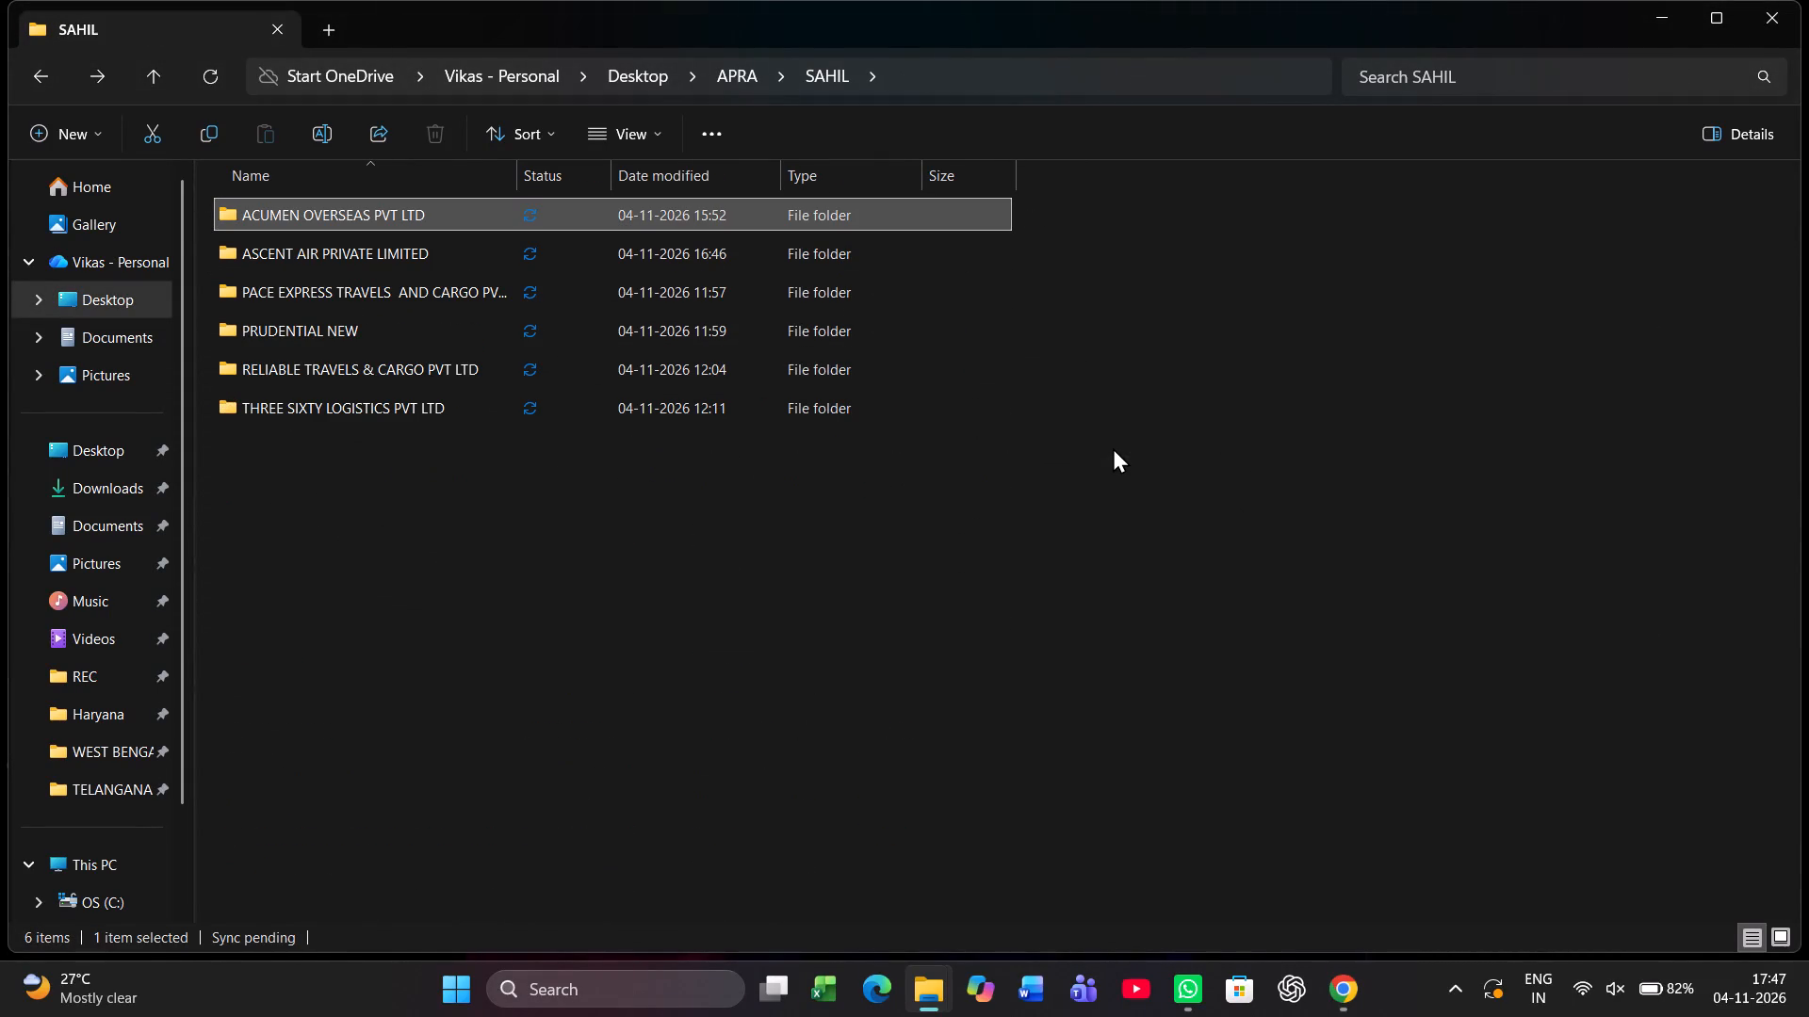
Open the Premedium_HR folder inside the BHASKAR folder of APRA.
key("BackSpace")
key("Up")
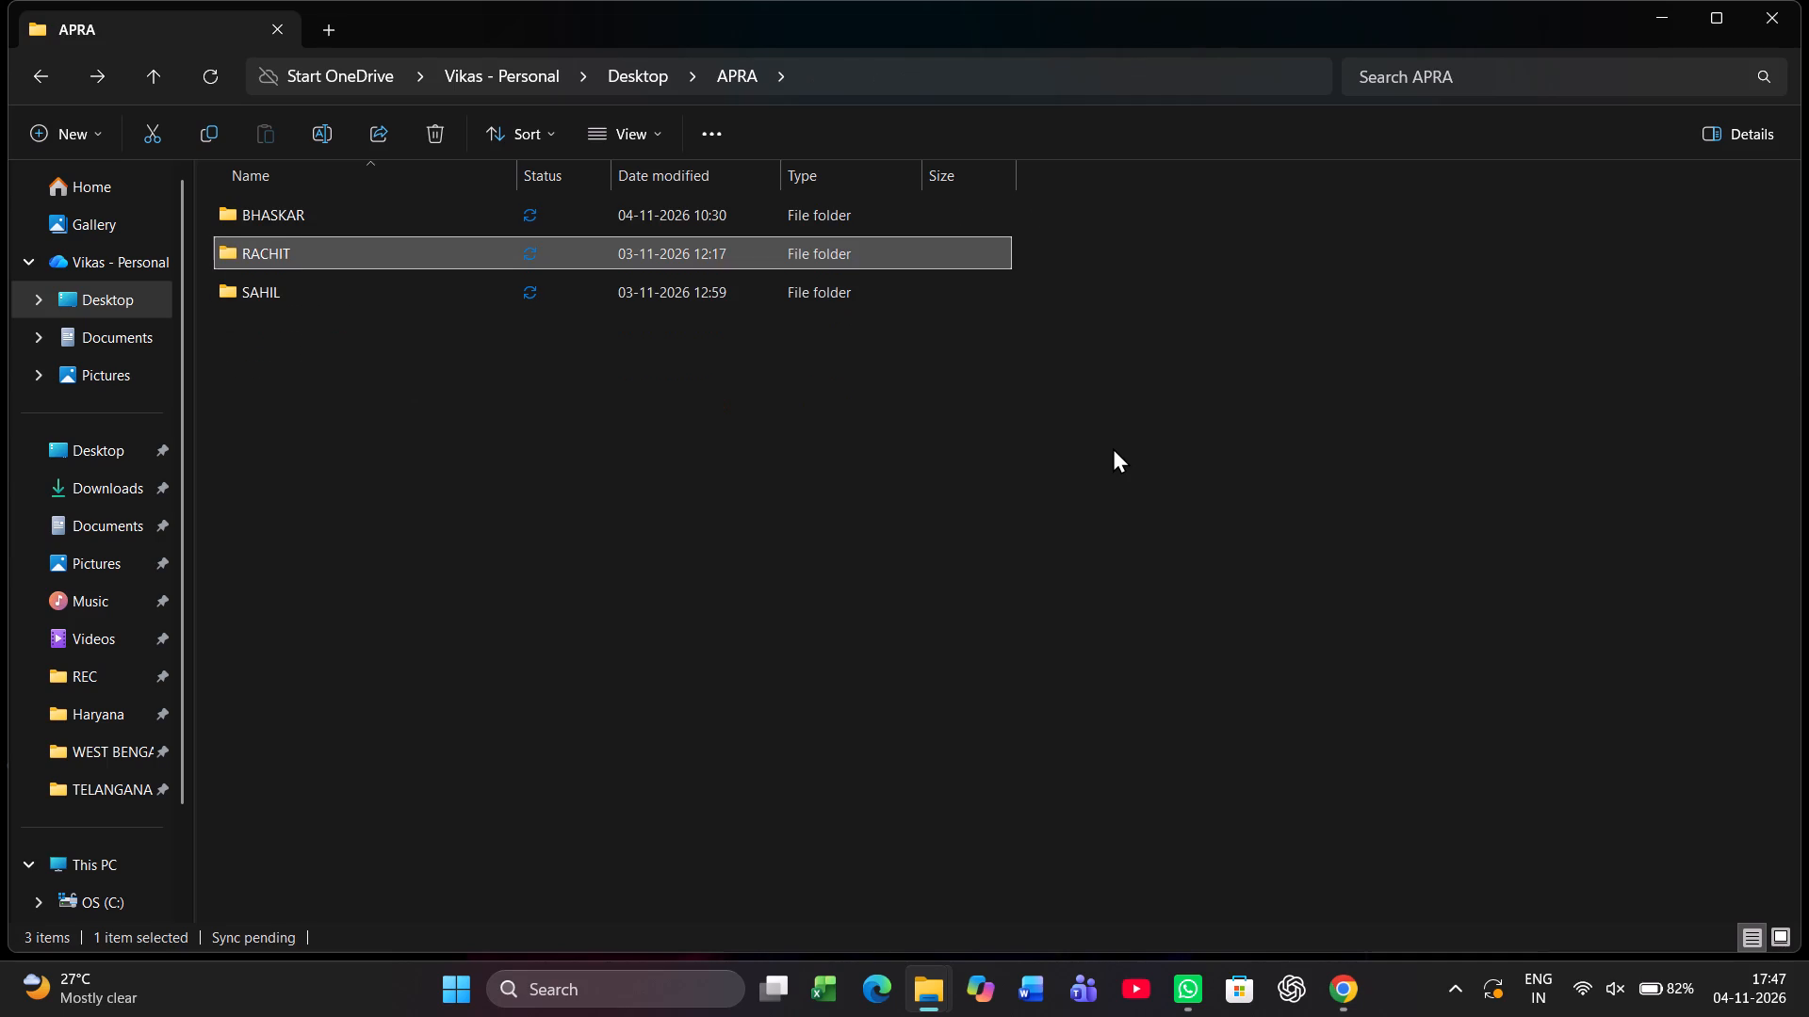
key("Up")
key("Return")
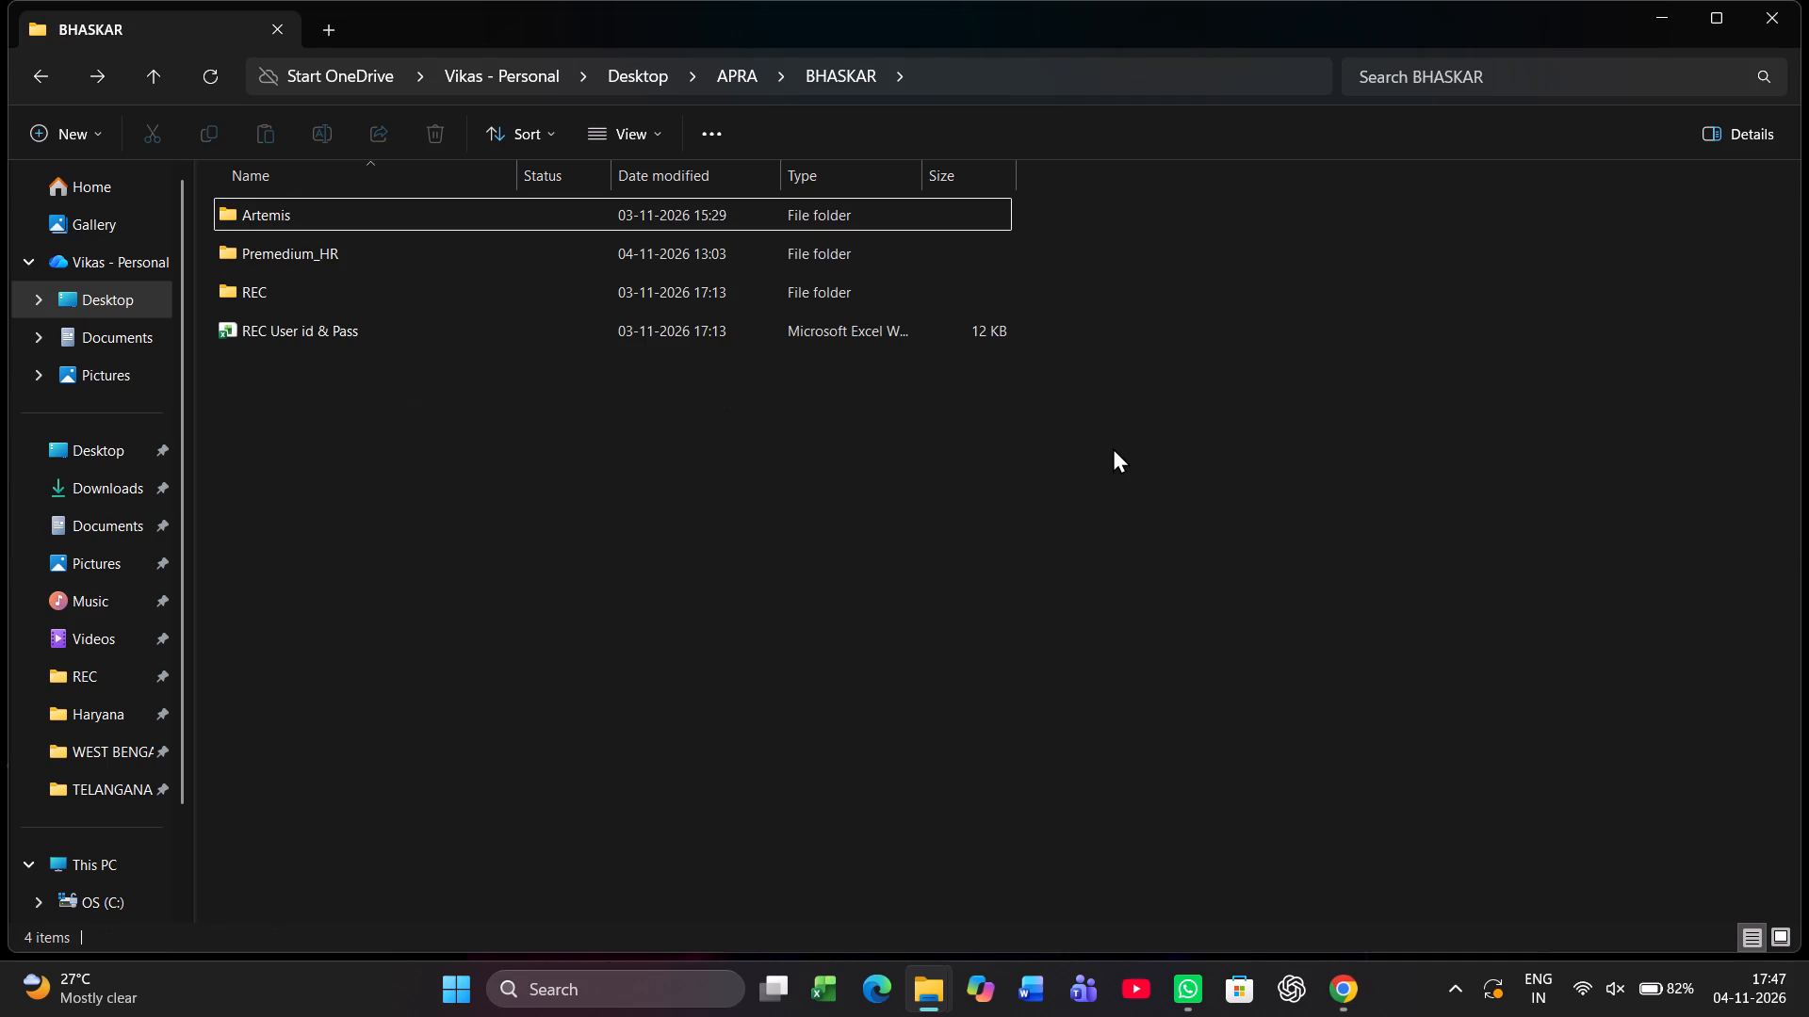
key("Down")
key("Return")
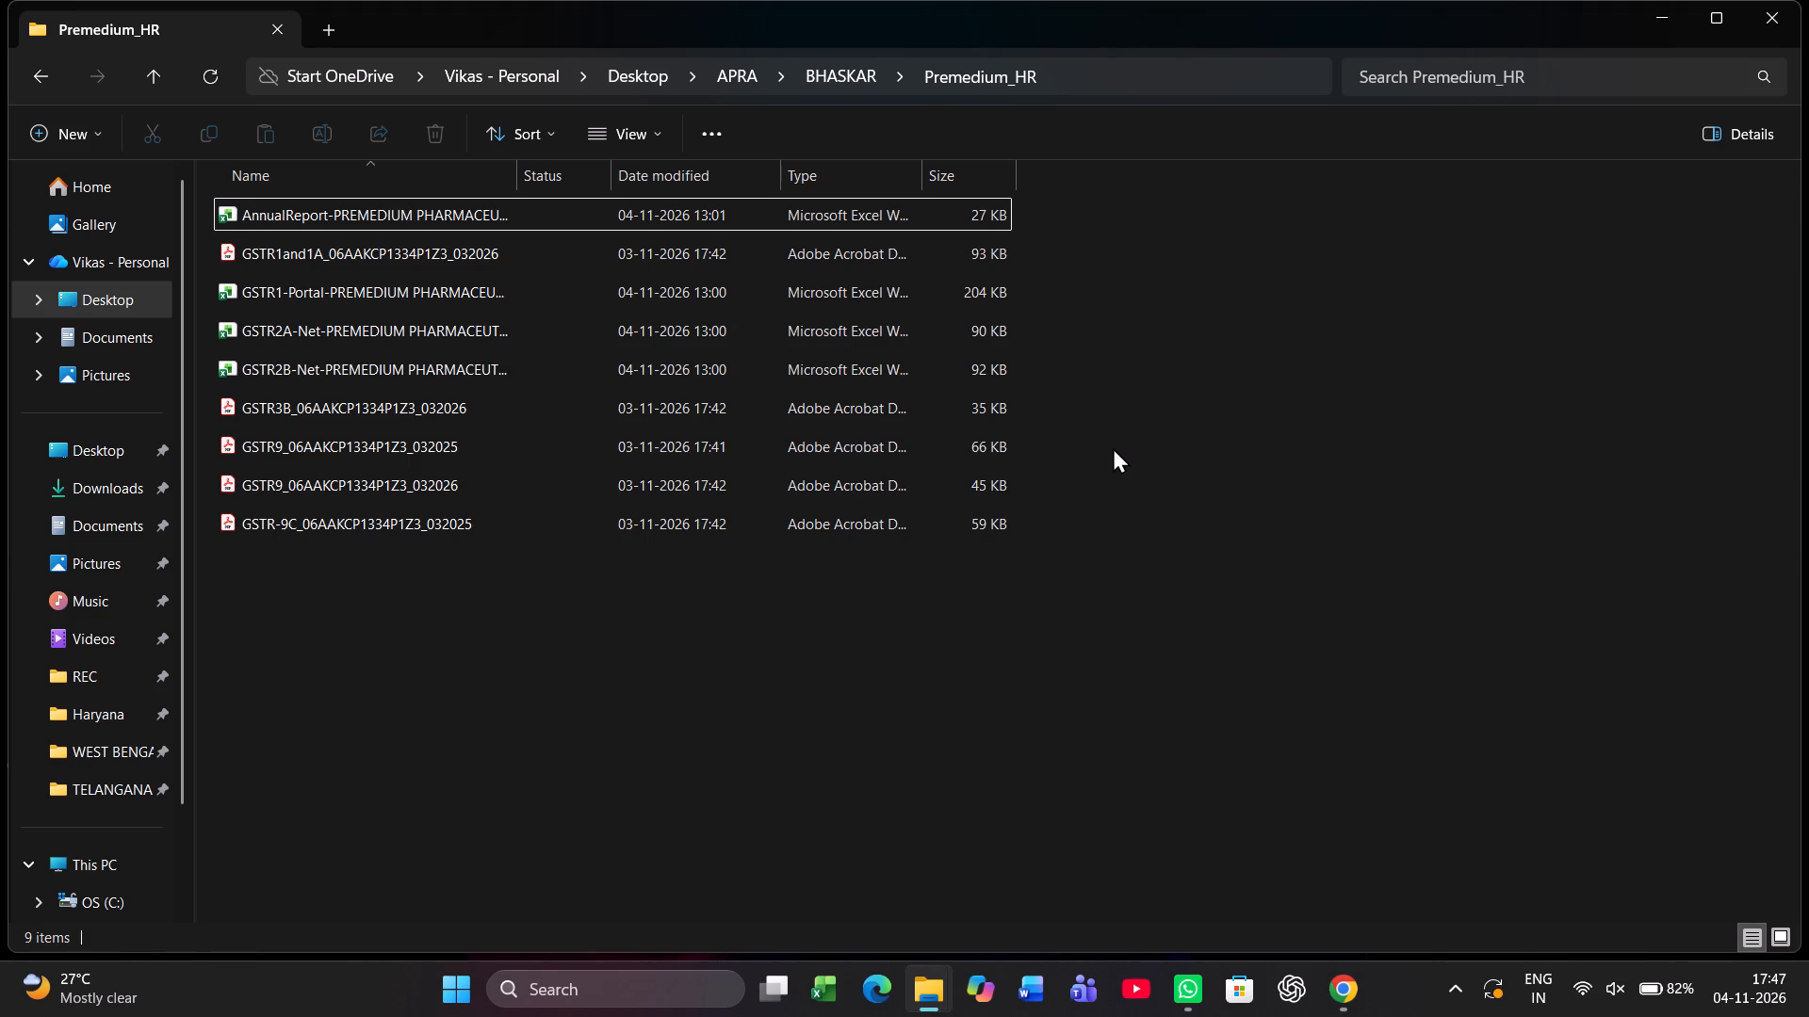
Look through the annual report and GSTR files in the Premedium_HR folder, from the first to the last and back.
key("Down")
key("Down")
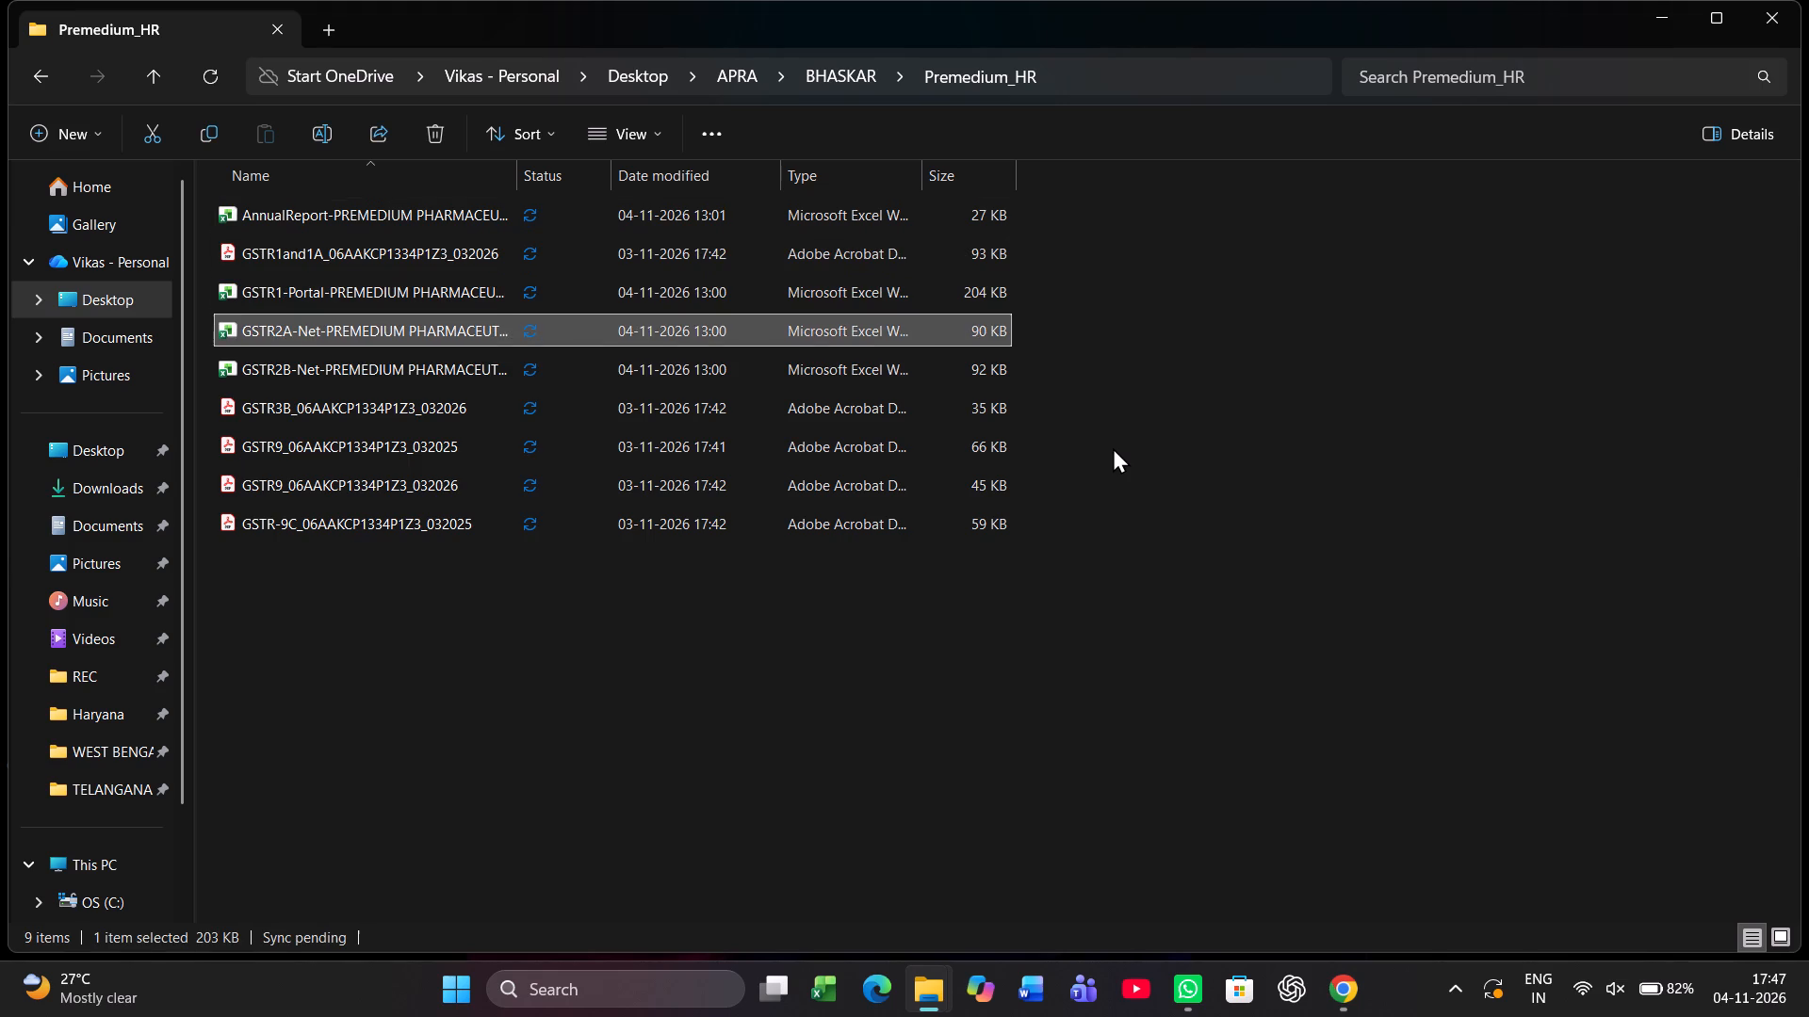
key("Down")
key("Down")
key("Down")
key("Down")
key("Down")
key("Down")
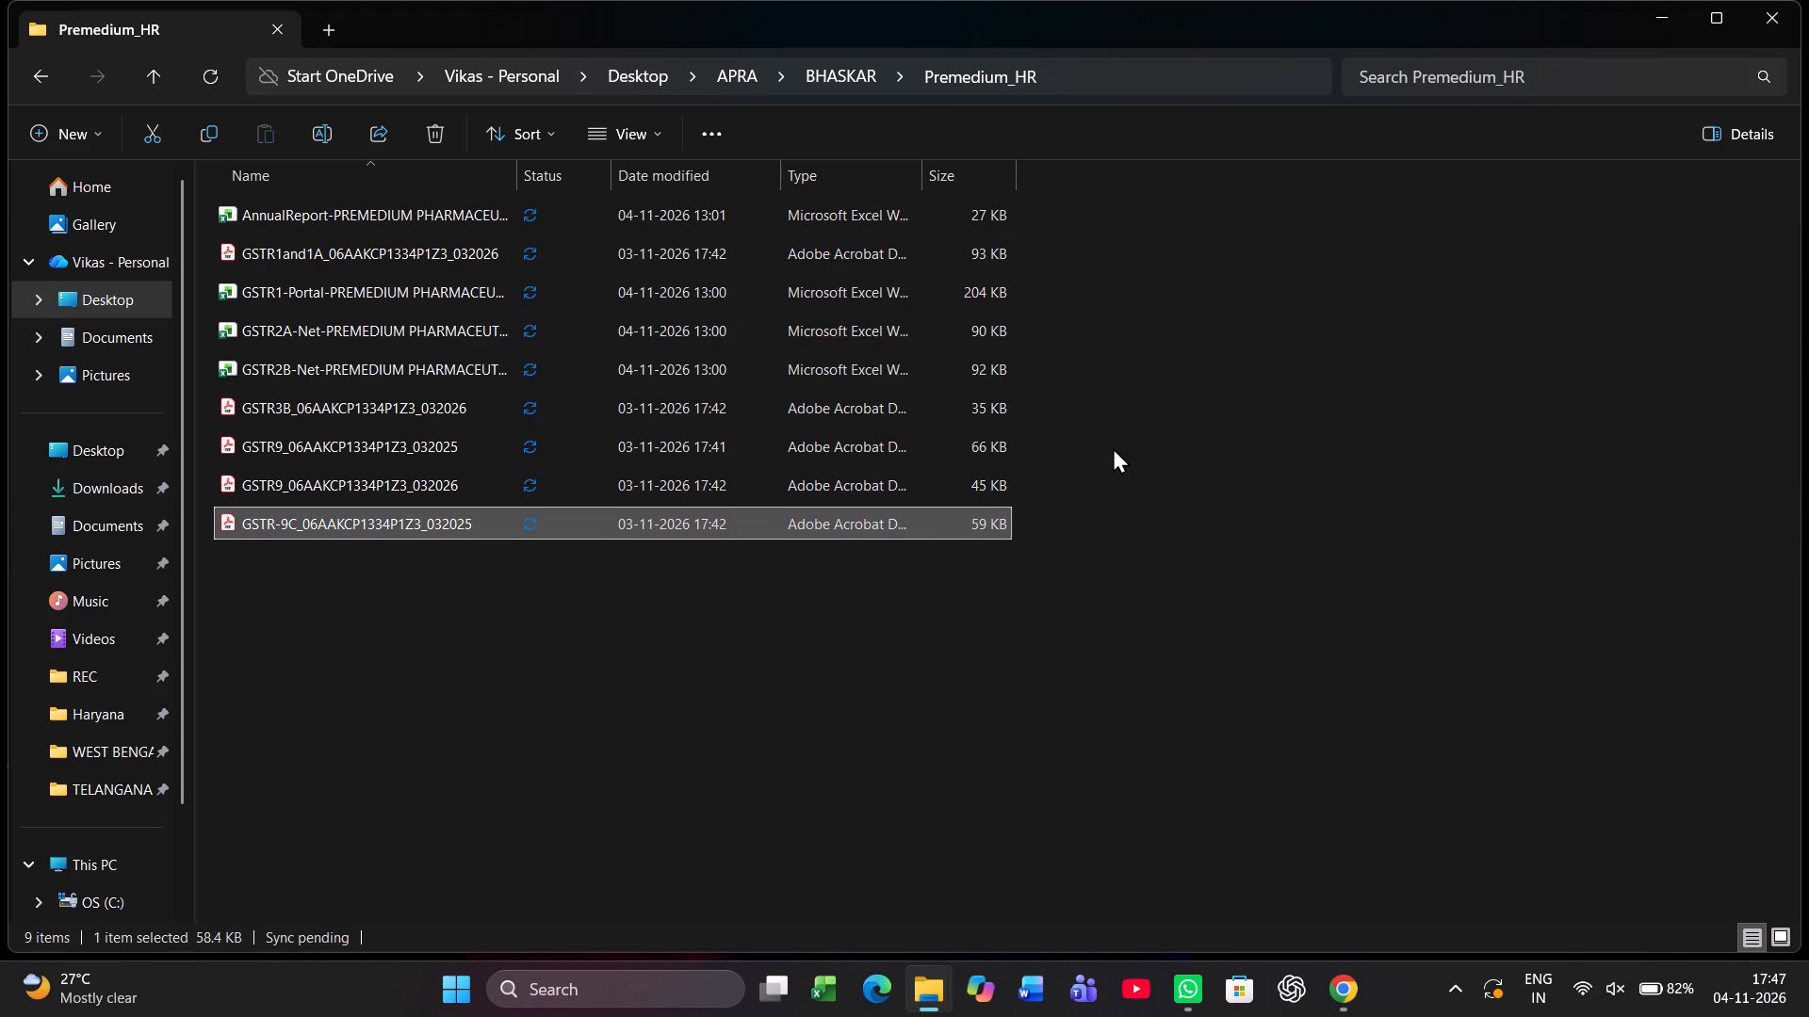
key("Up")
key("Up")
key("Up")
key("Up")
key("Up")
key("Up")
key("Up")
key("Up")
key("Up")
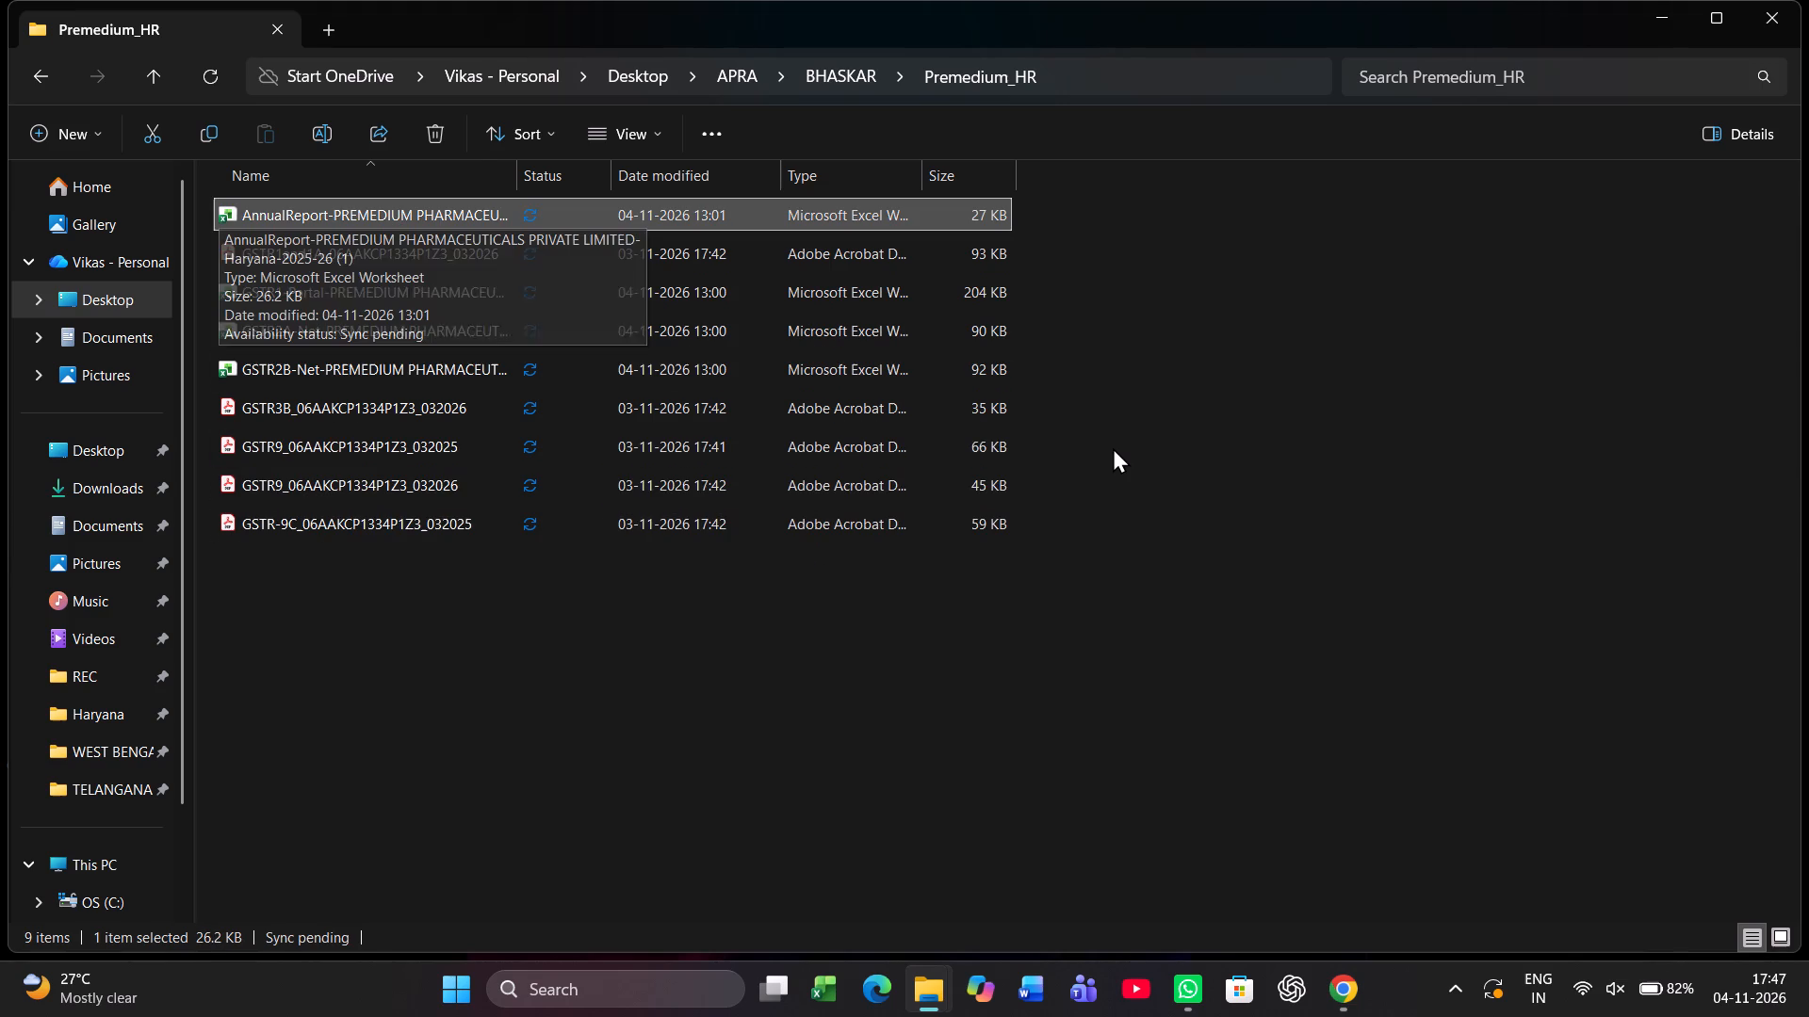
Go back up to APRA and open the SAHIL folder.
key("BackSpace")
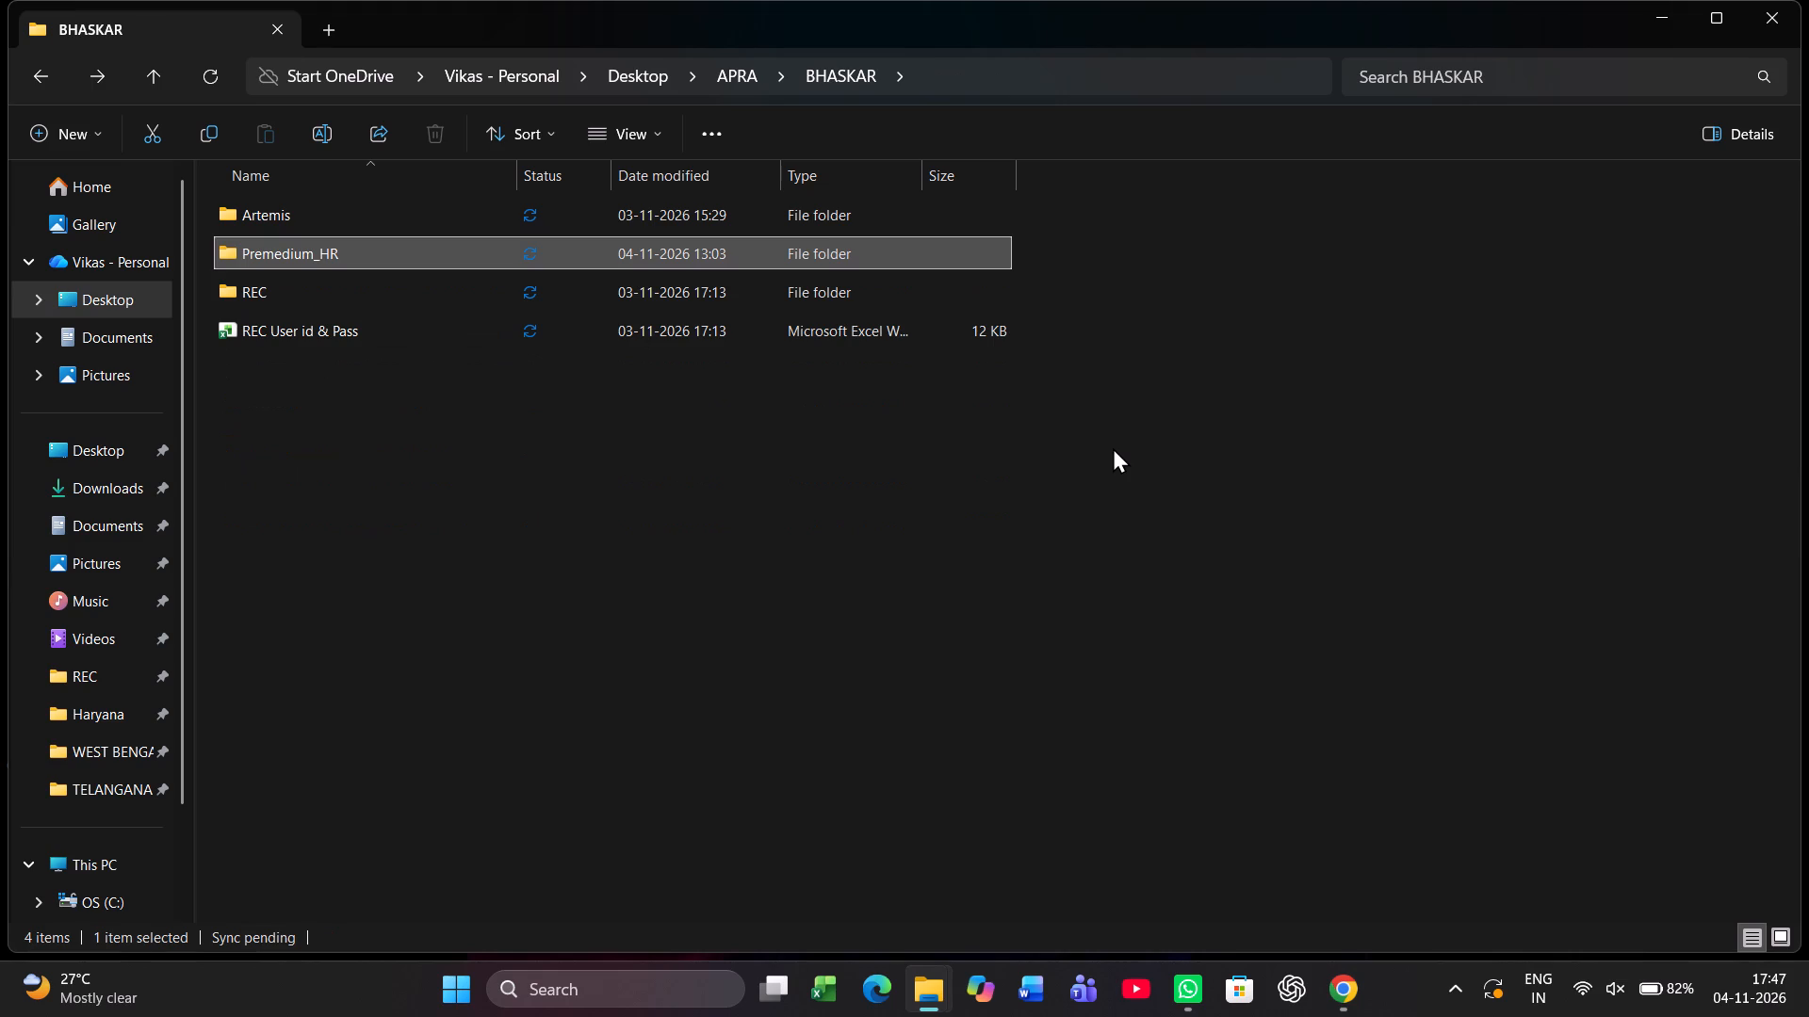
key("BackSpace")
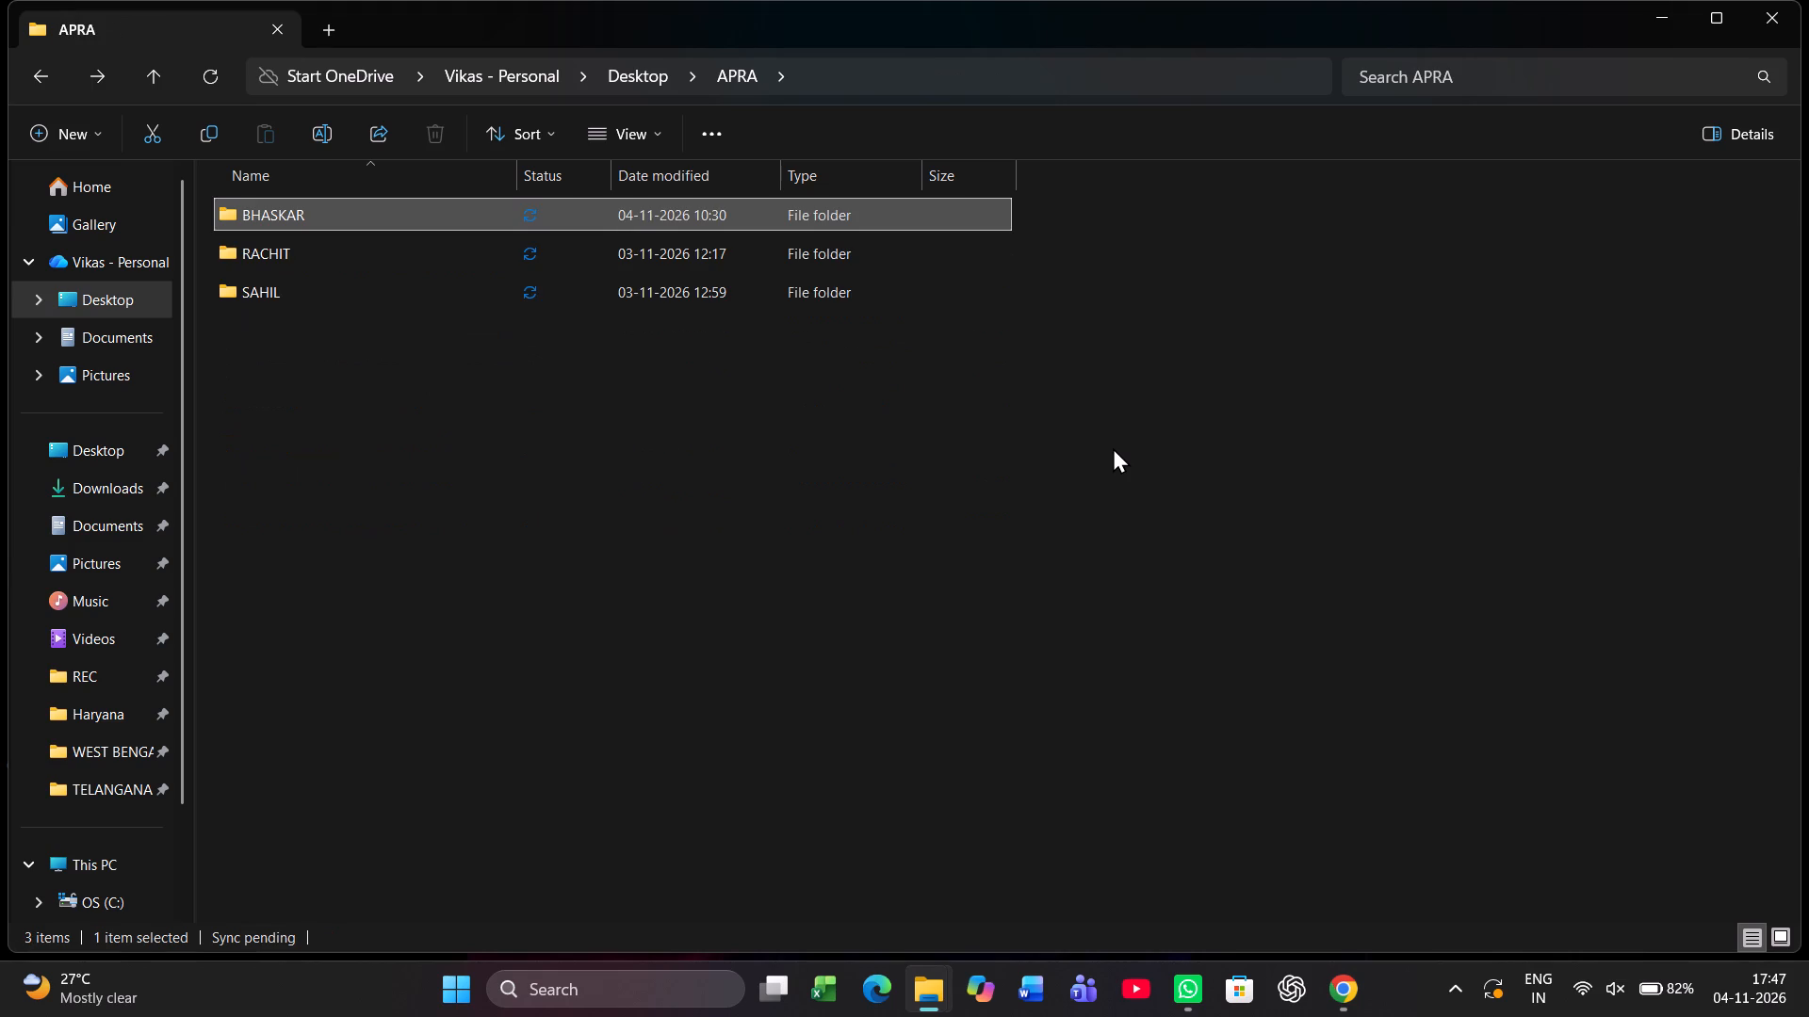
key("Down")
key("Down")
key("Return")
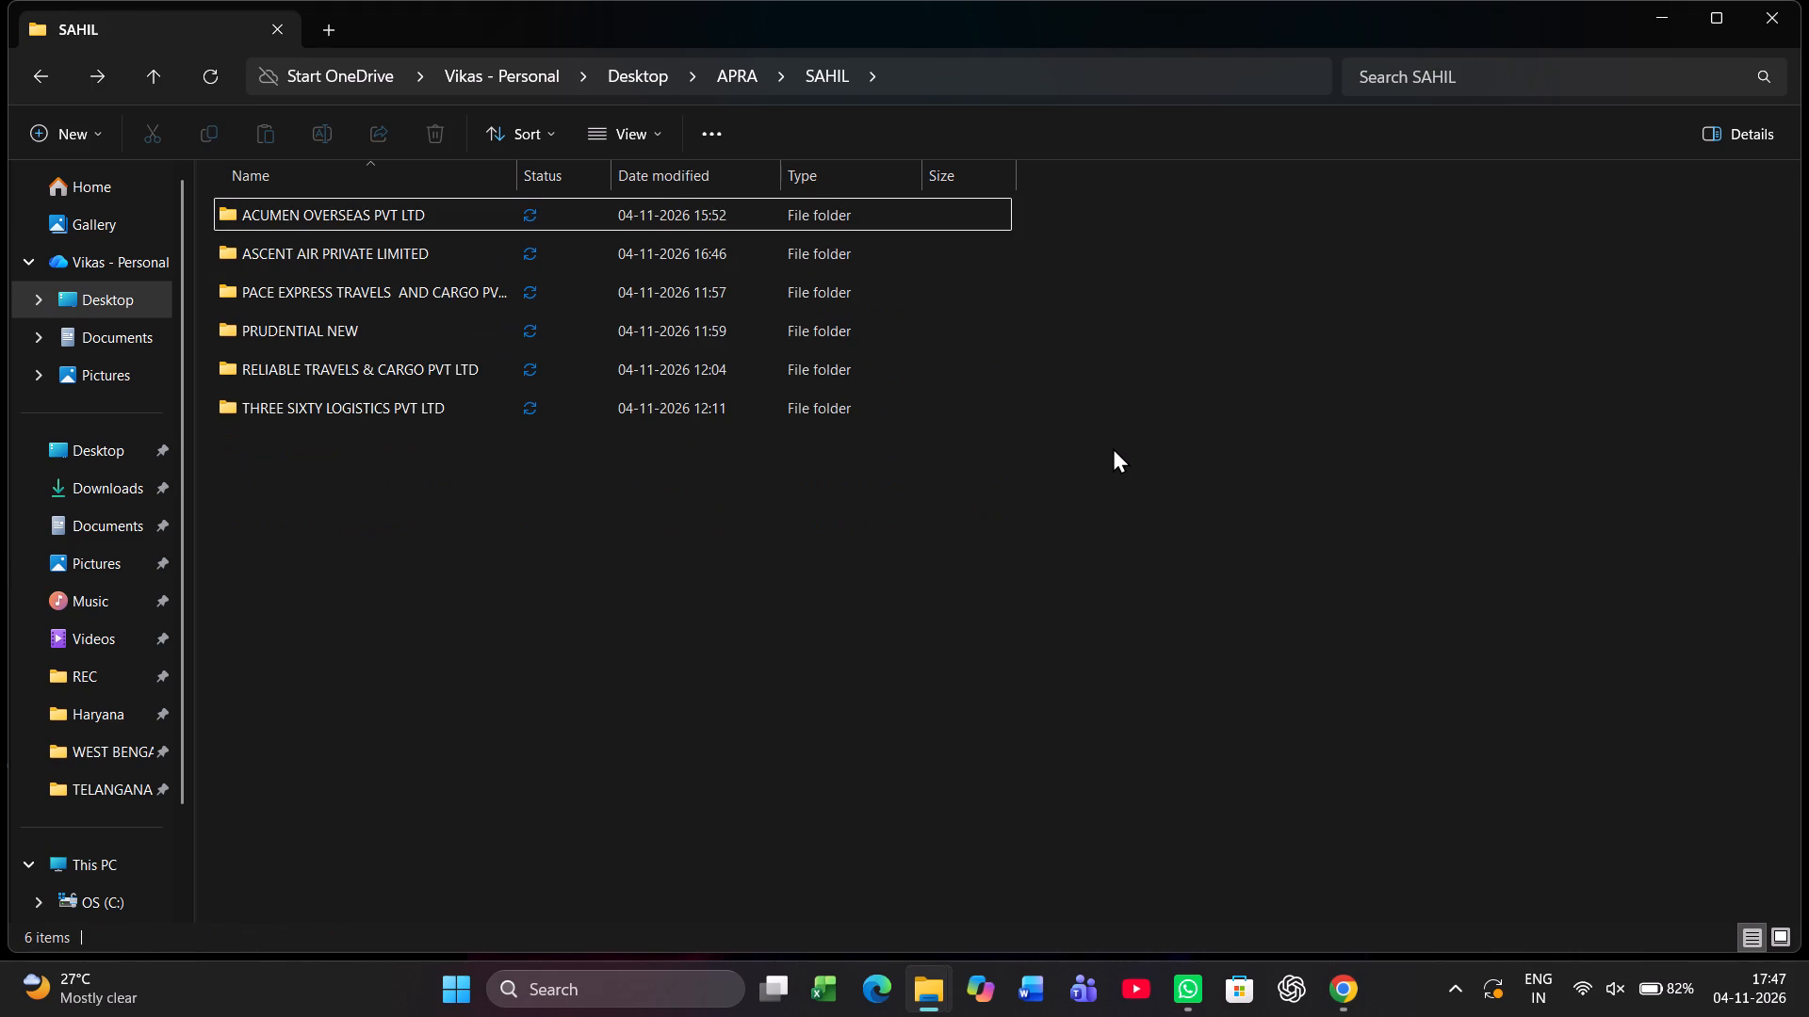
Switch to Chrome and bring up the GSTR 9-9C FY 25-26 workbook.
key("alt+Tab")
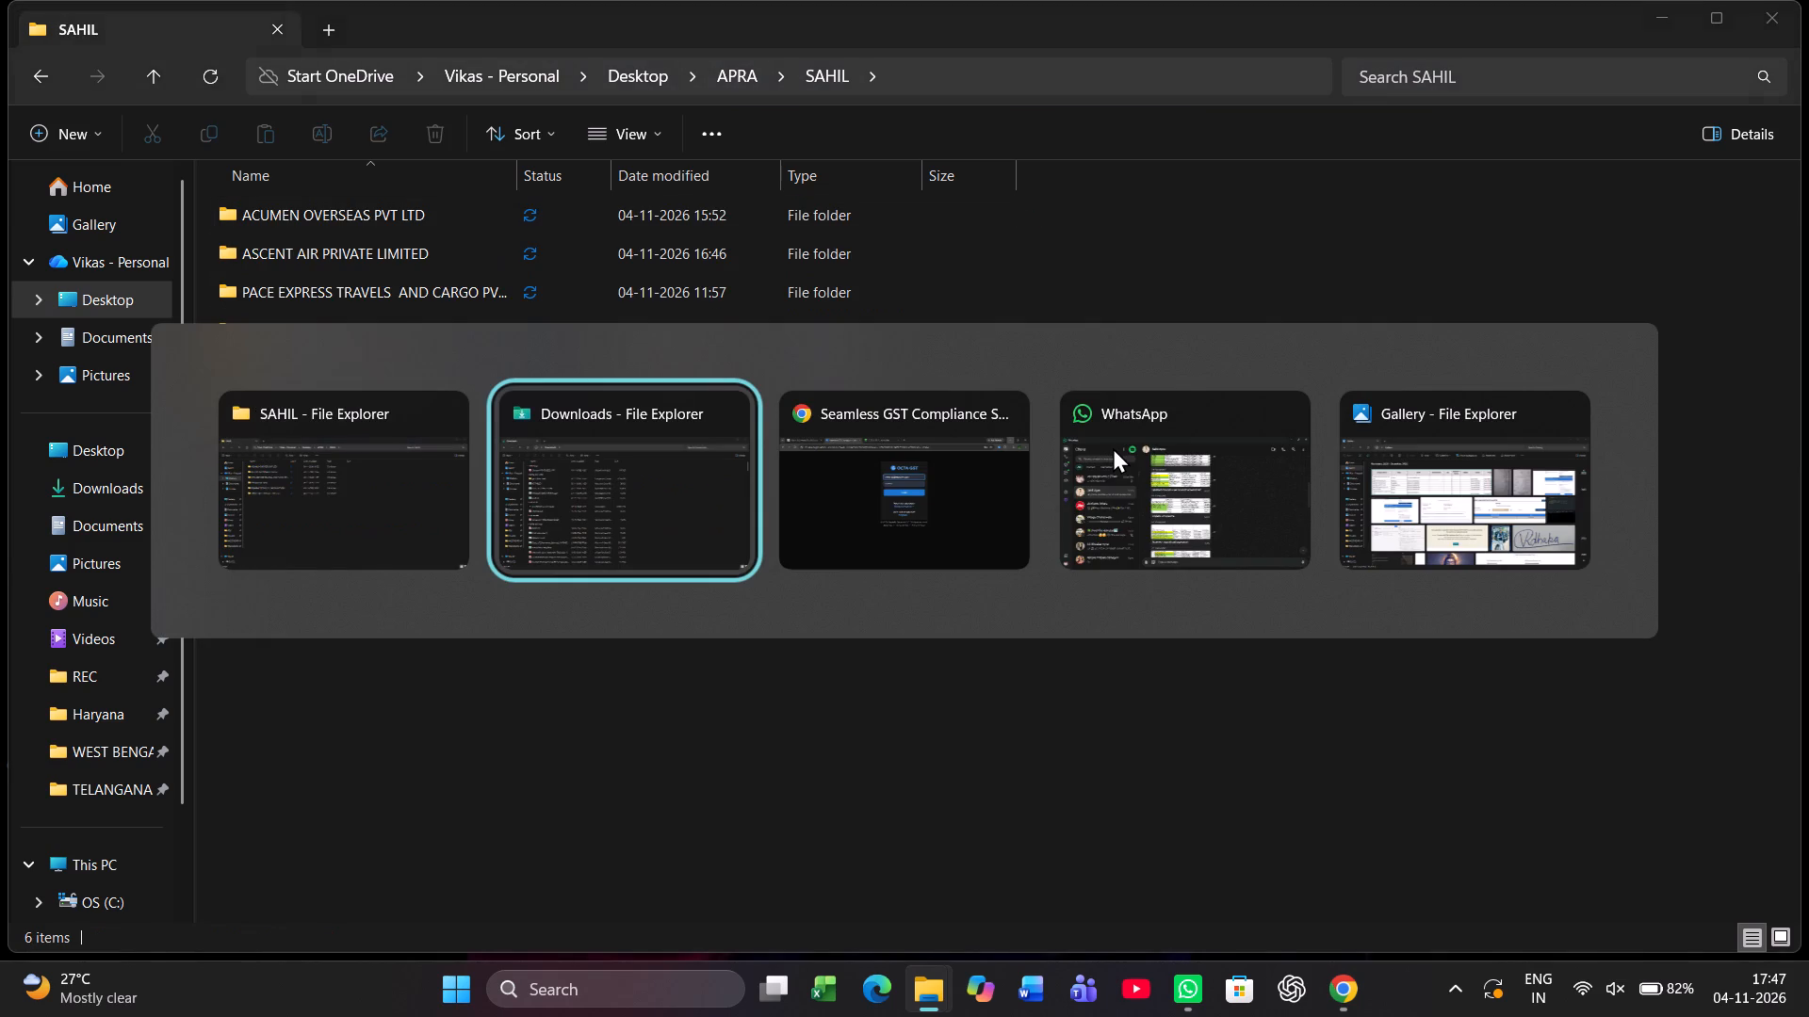
key("alt+Tab")
key("alt+Tab")
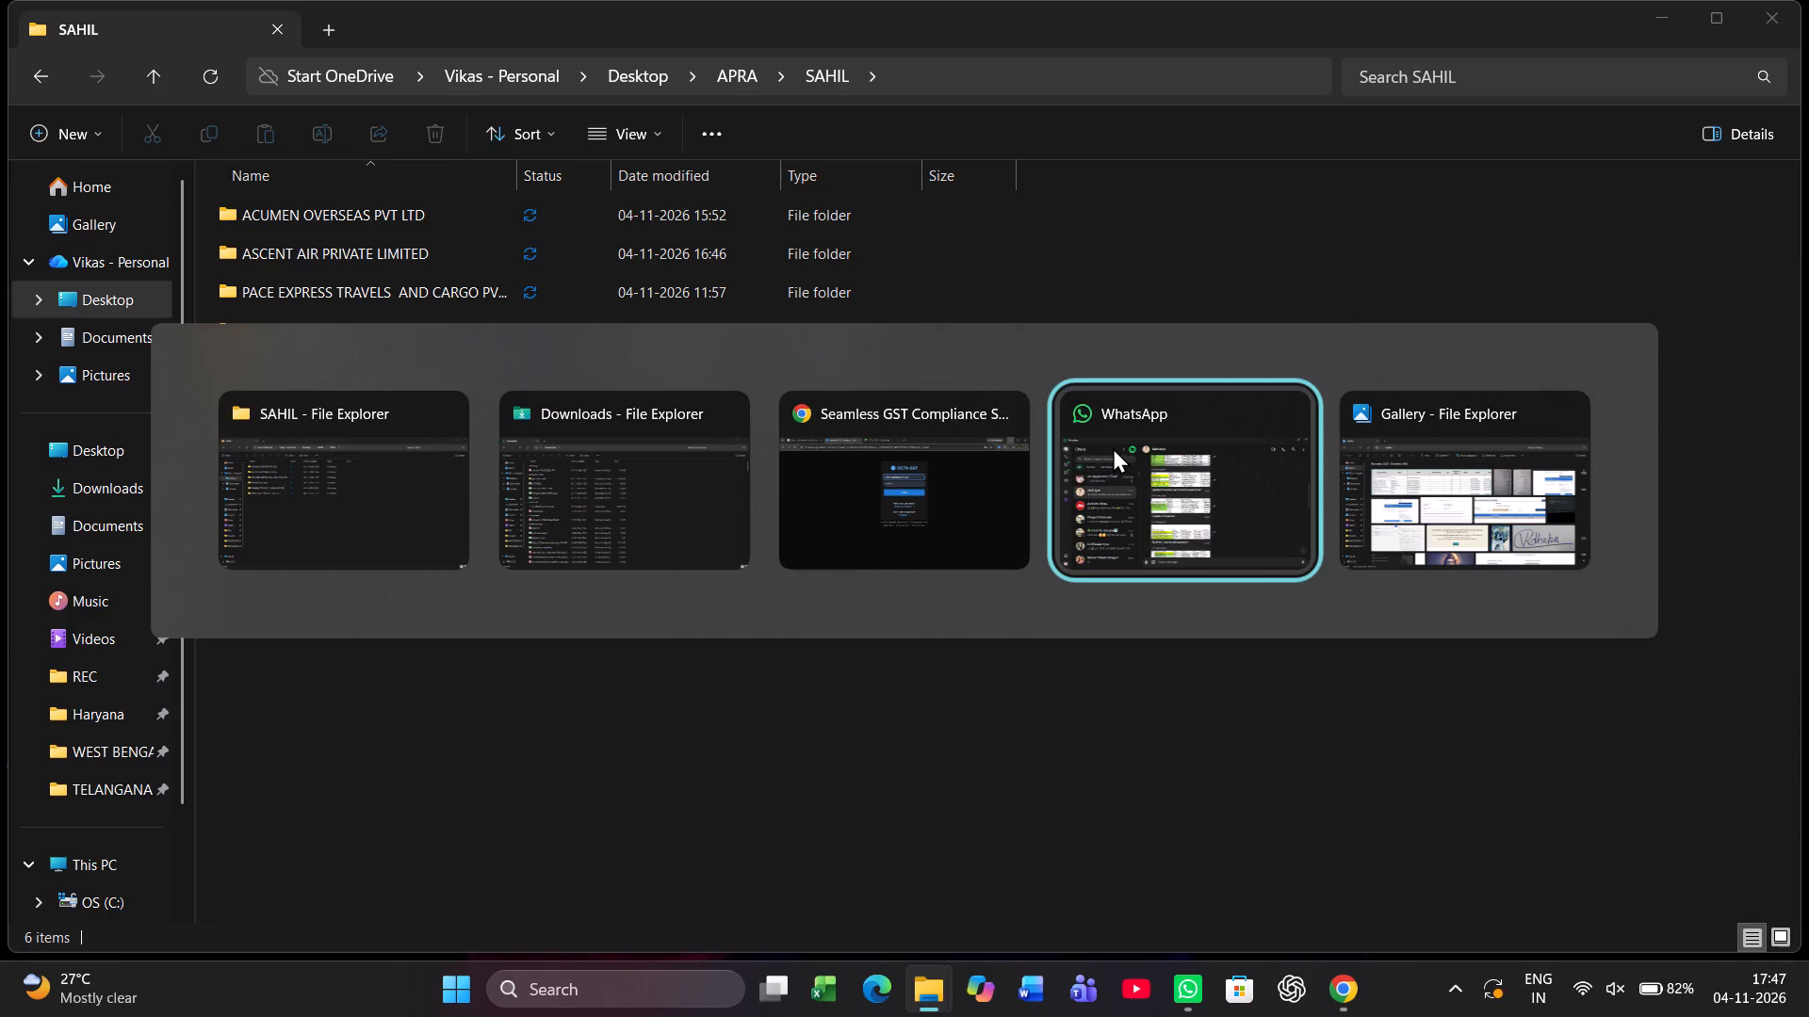
left_click(948, 443, "alt")
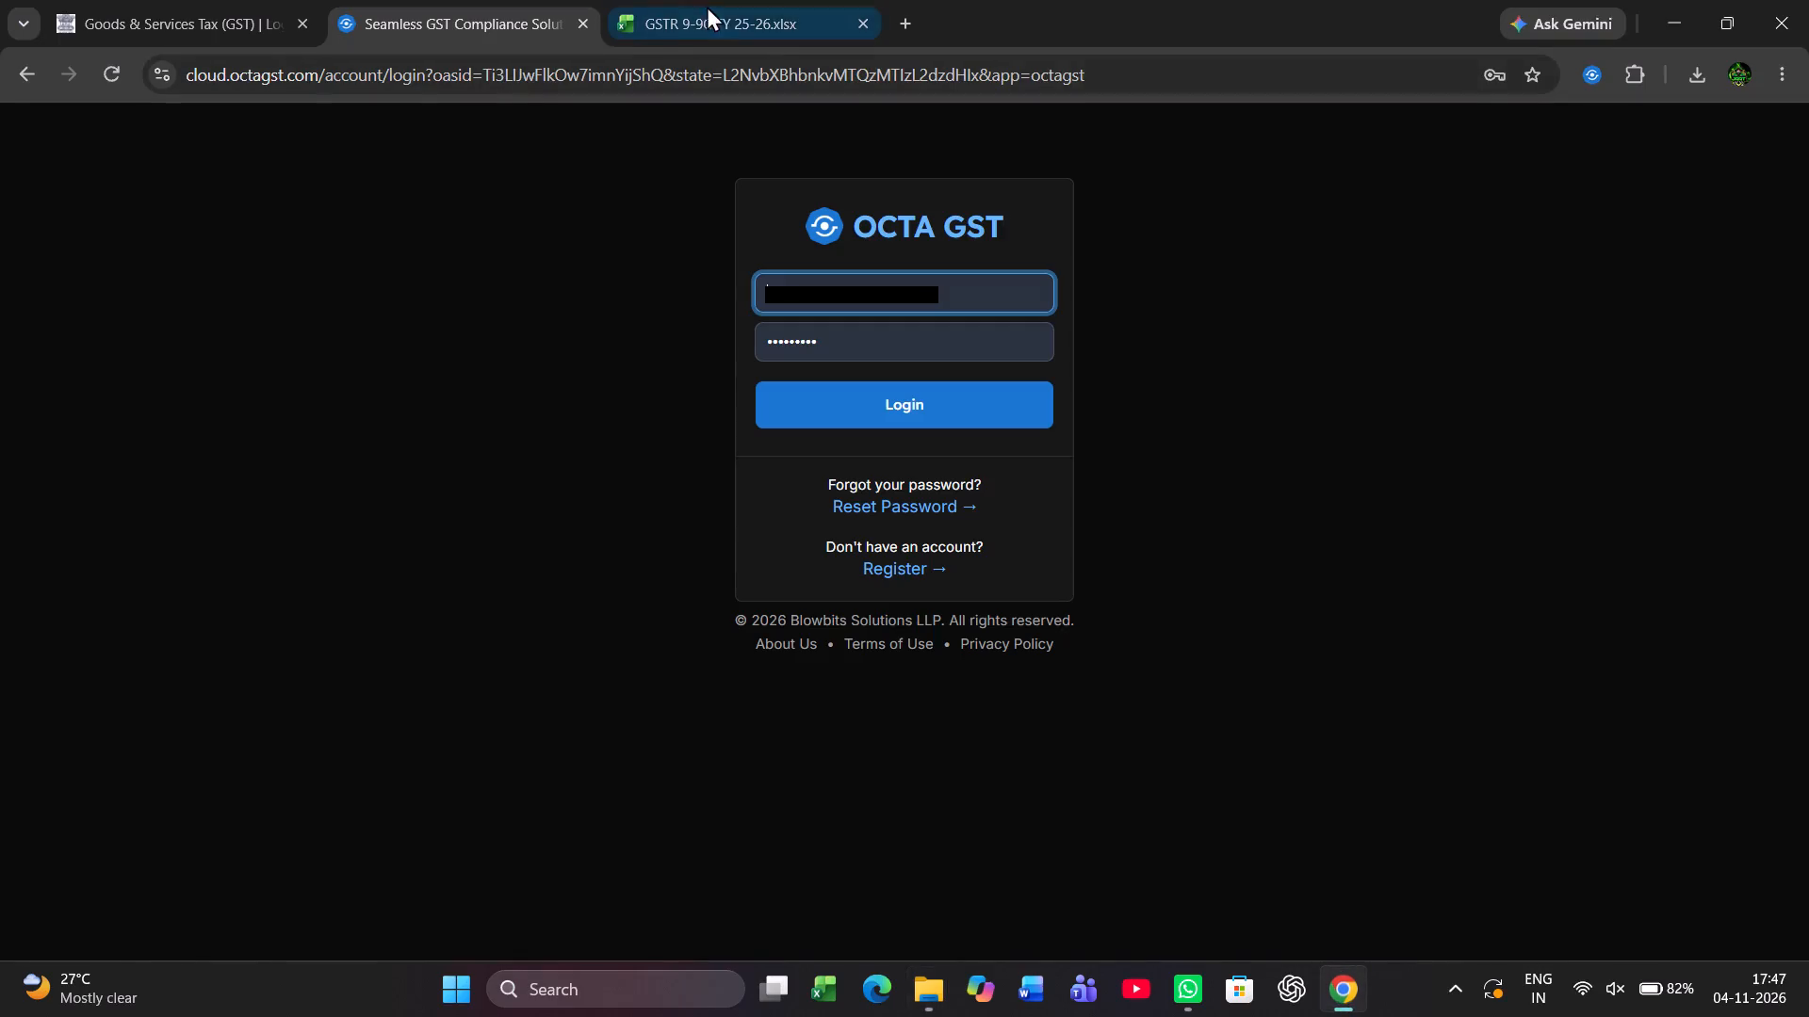
left_click(728, 8)
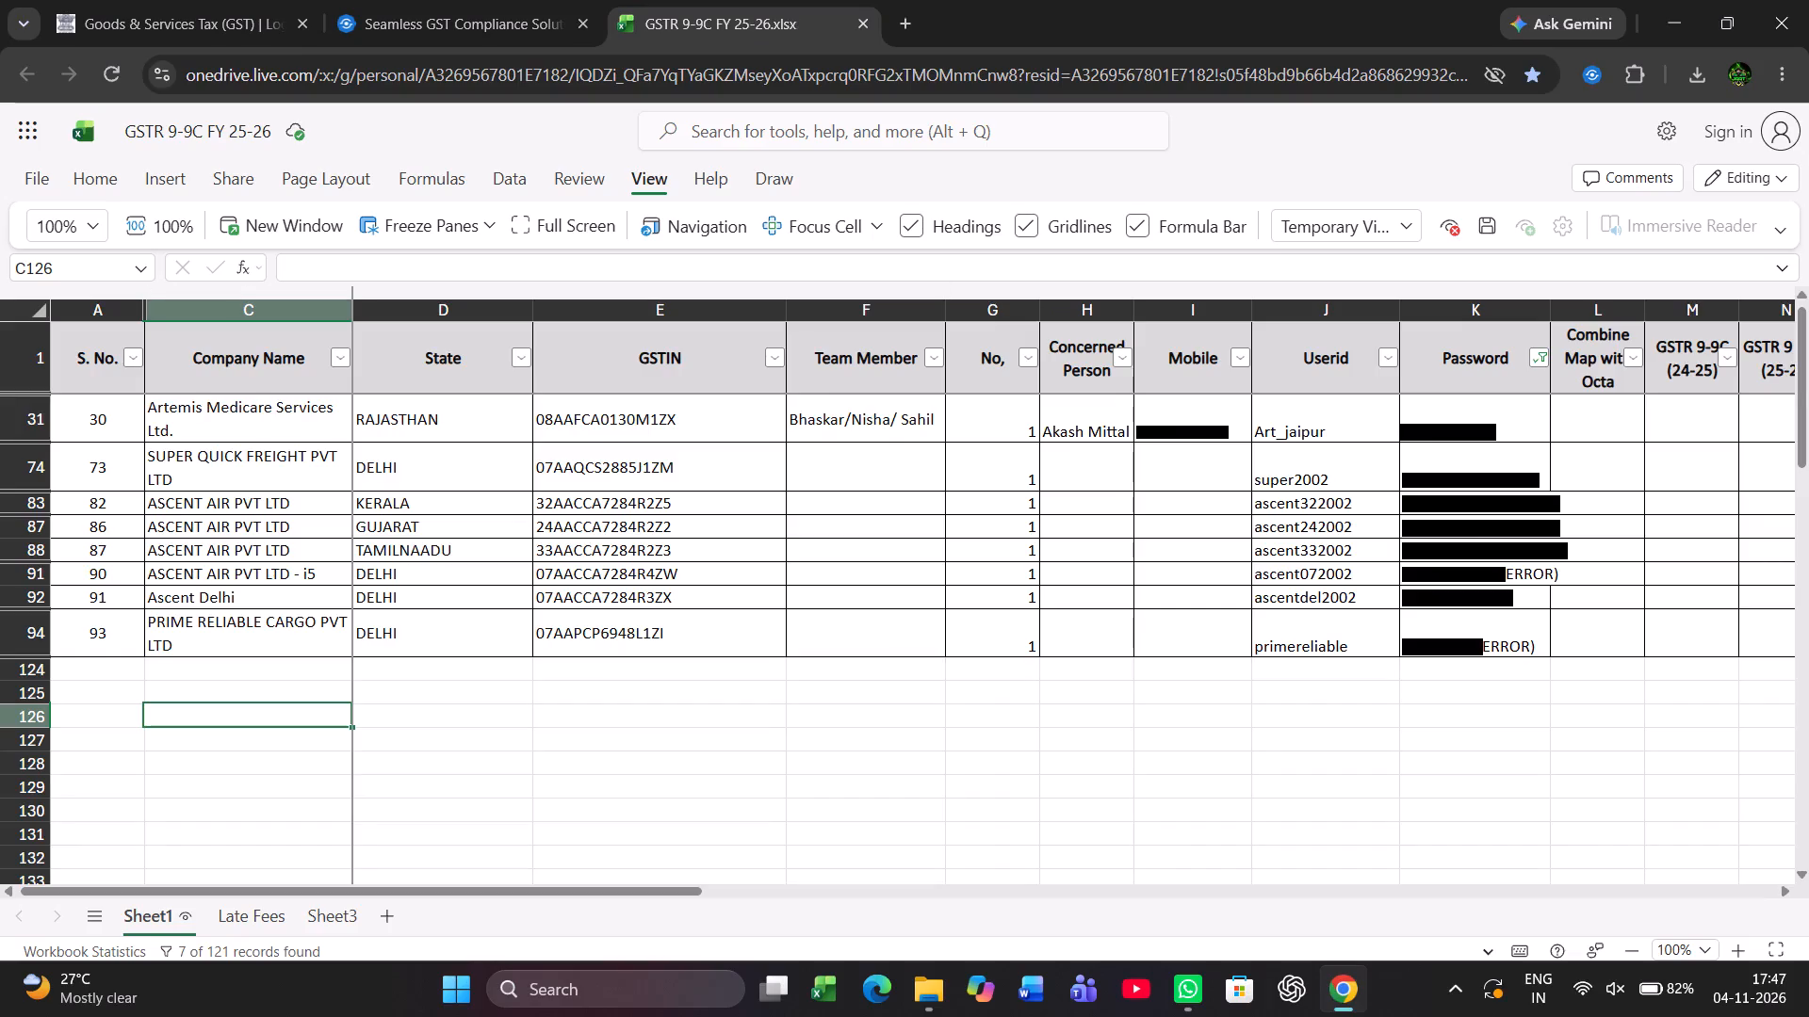
Review the company names offered by the Company Name column's filter in Sheet1, leaving the filter unchanged.
left_click(302, 373)
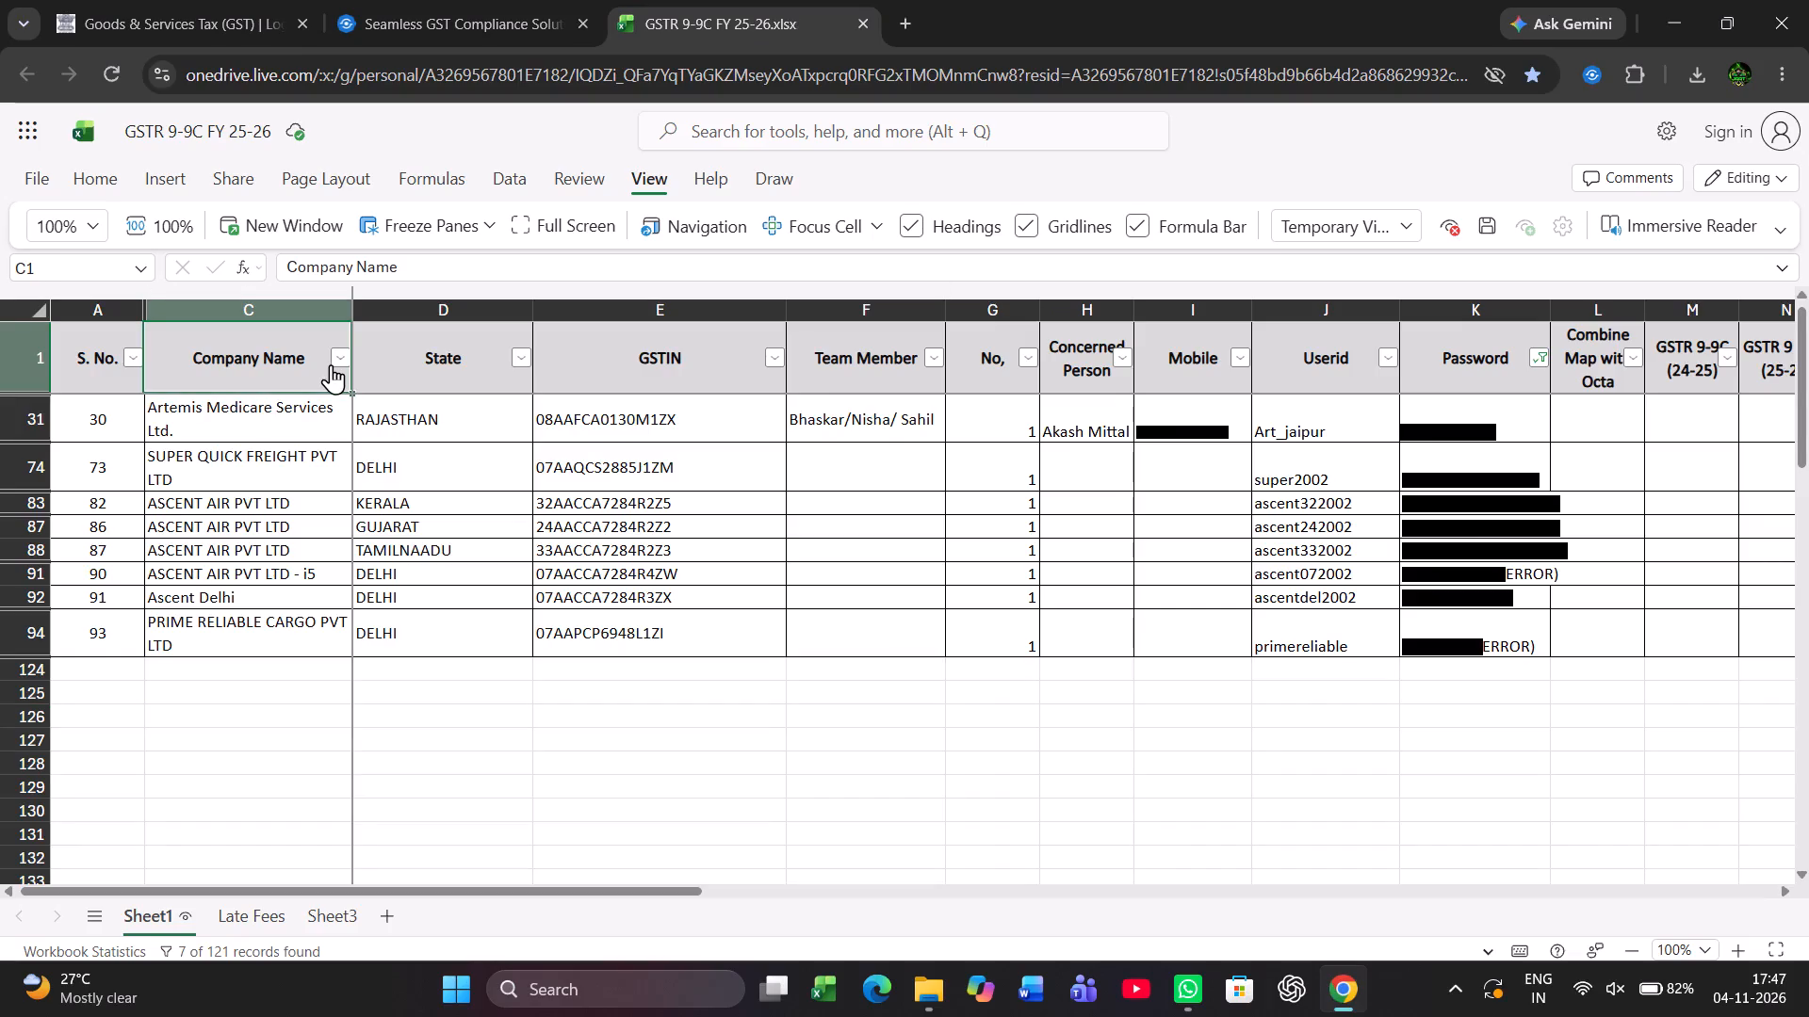
left_click(337, 358)
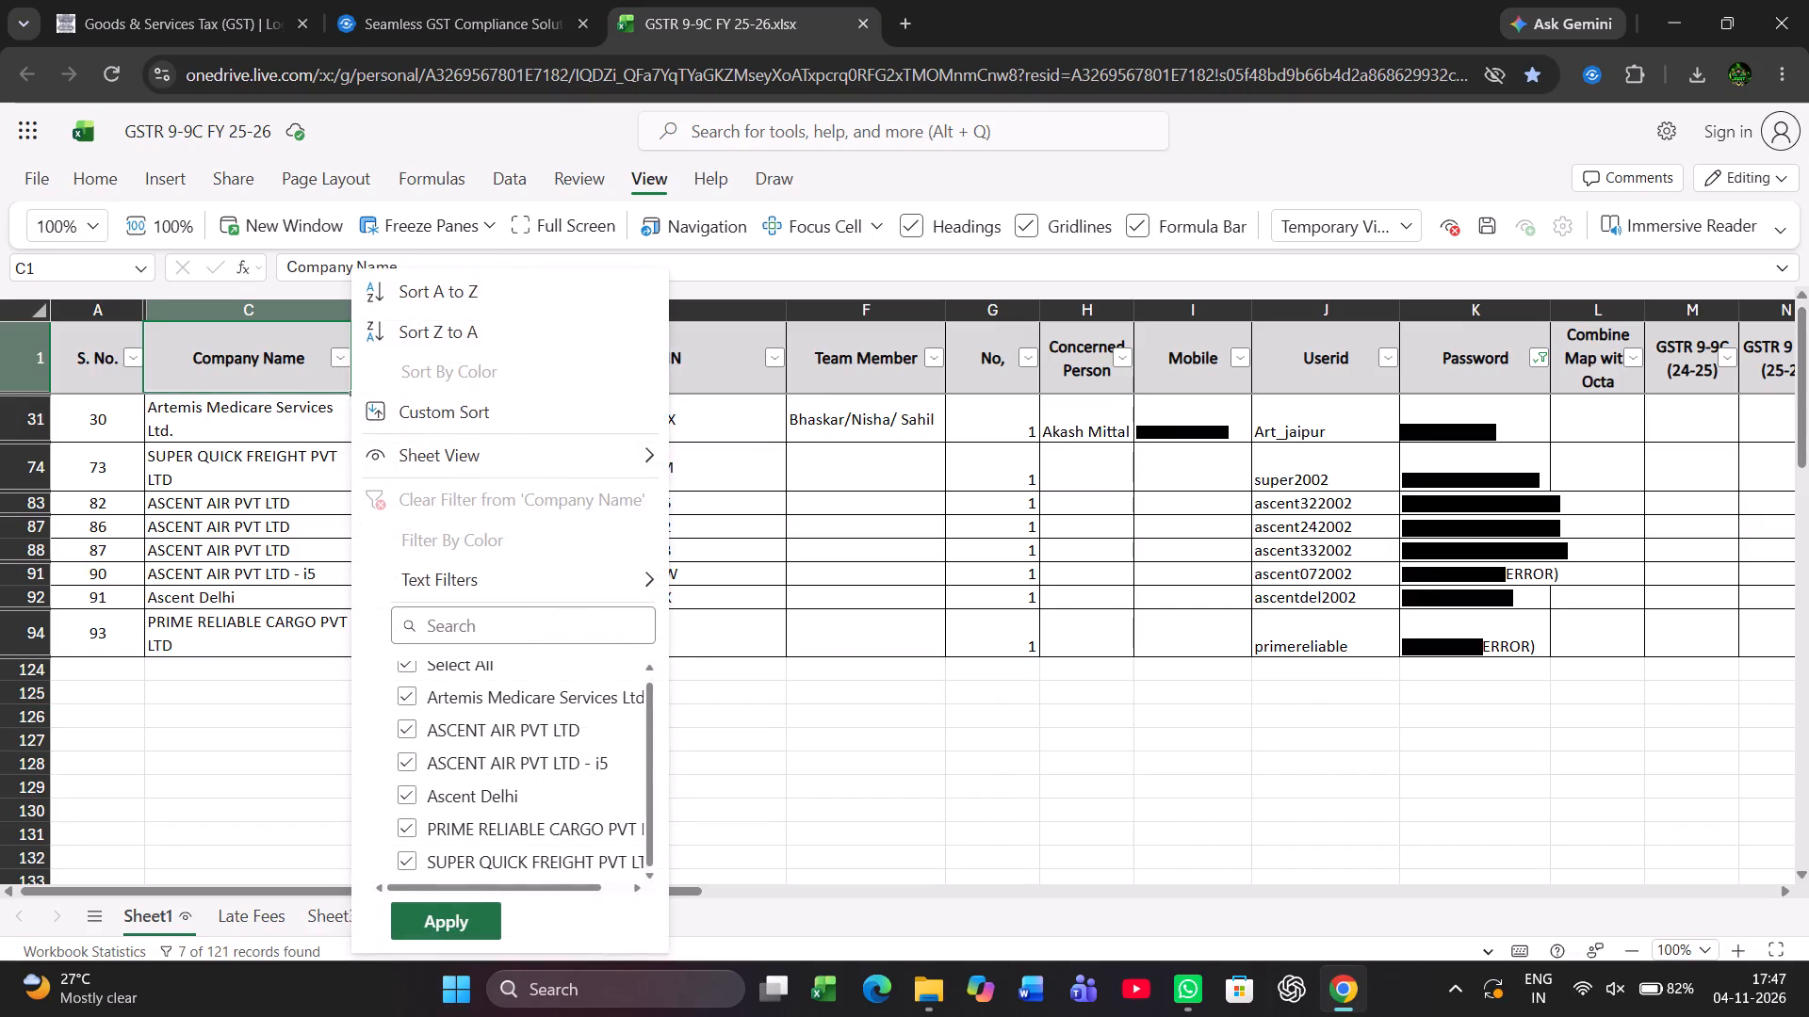
left_click(978, 758)
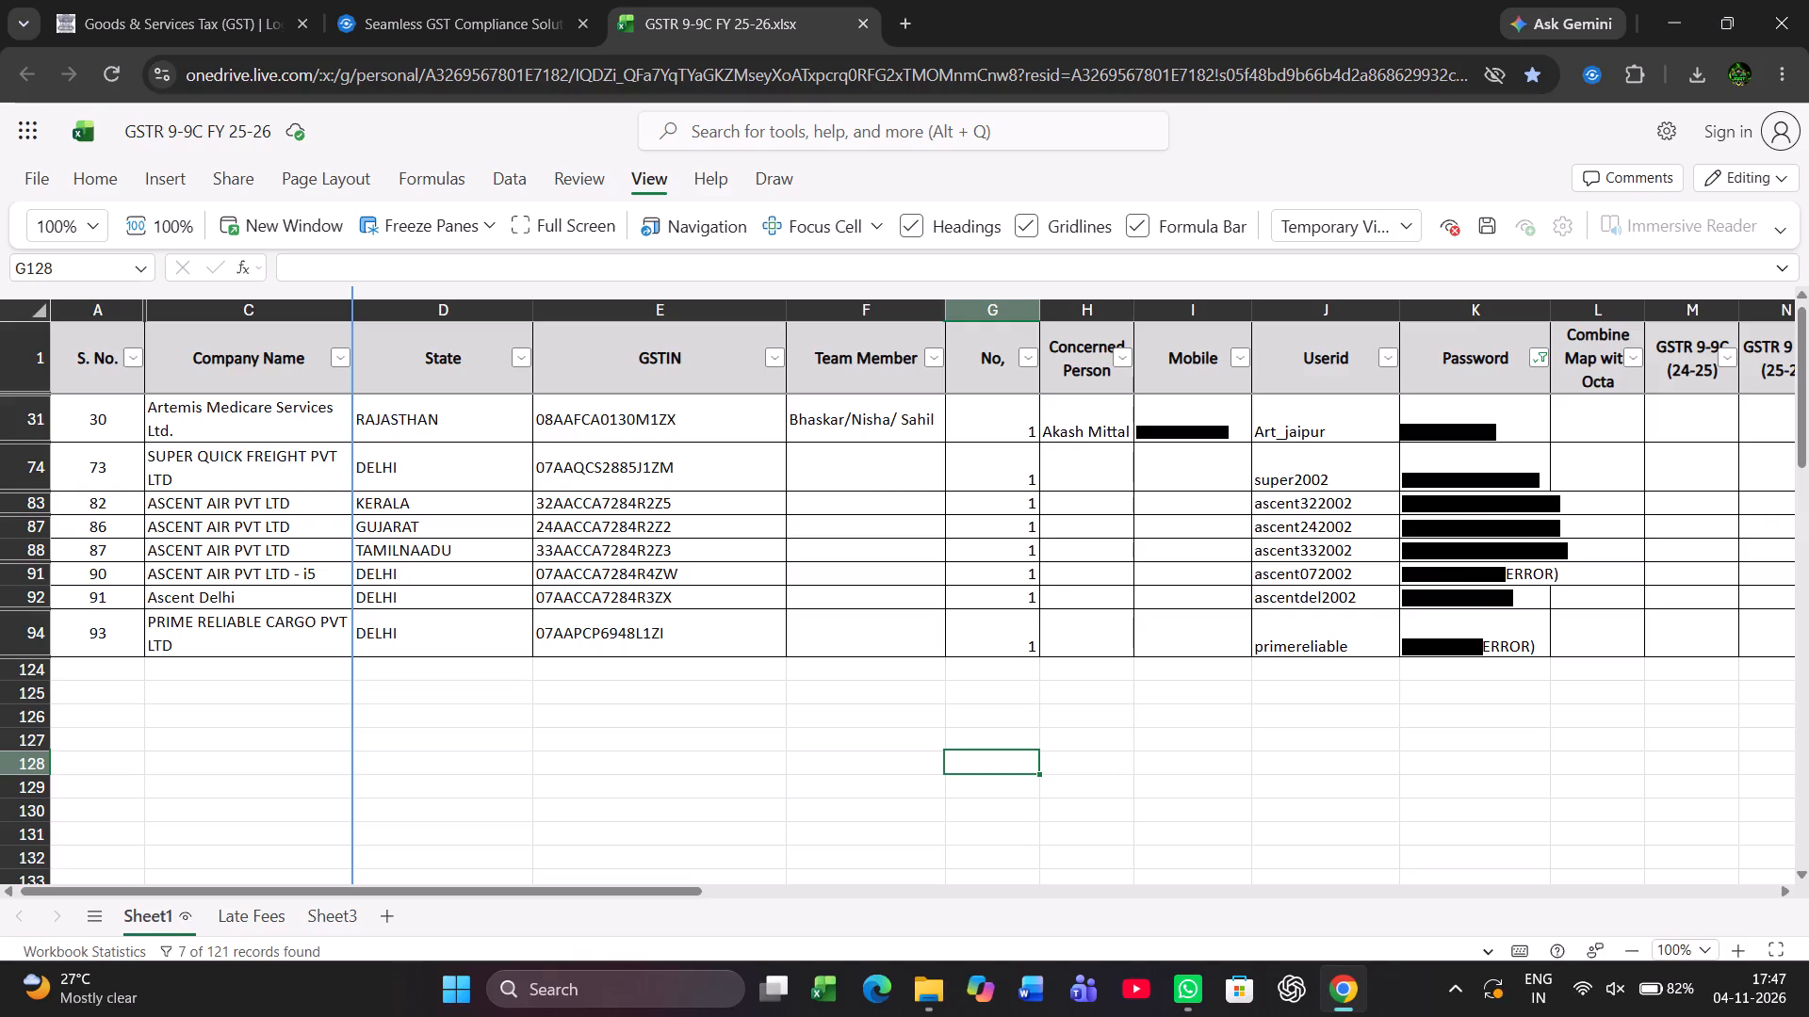
left_click(1252, 755)
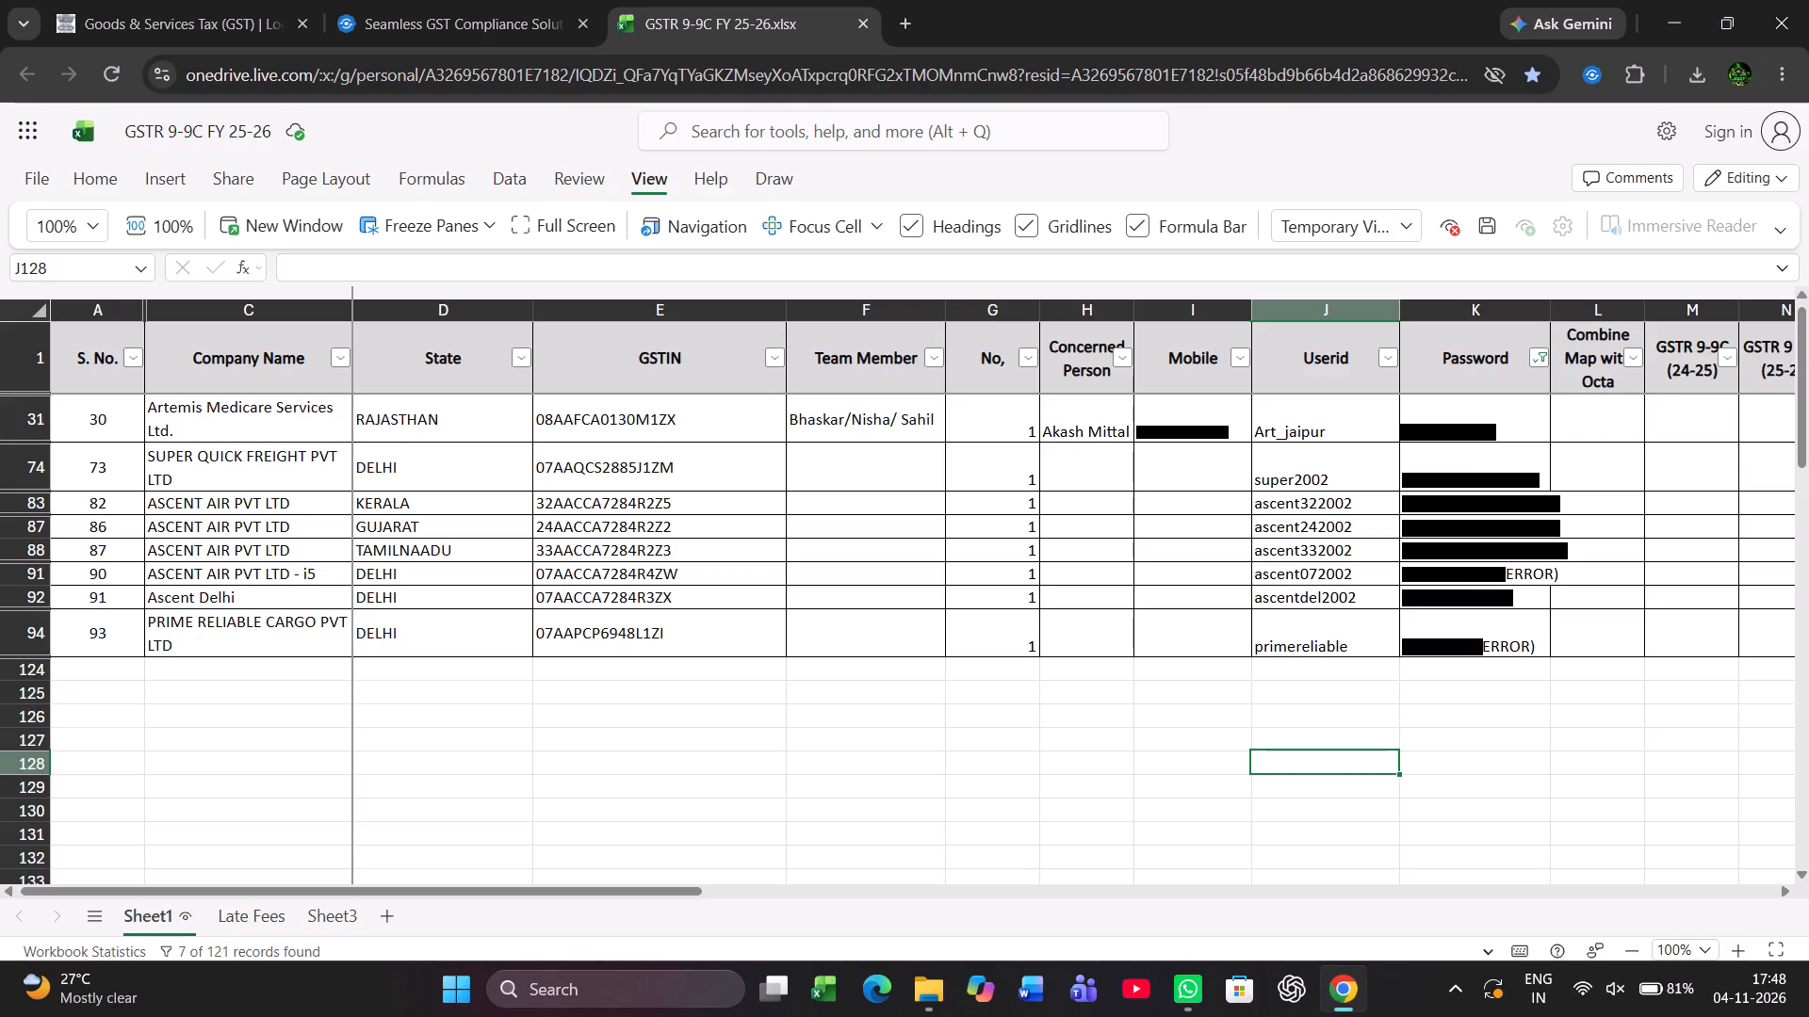
Examine the PRIME RELIABLE CARGO PVT LTD row across its State, GSTIN and No, columns.
left_click(270, 638)
key("Right")
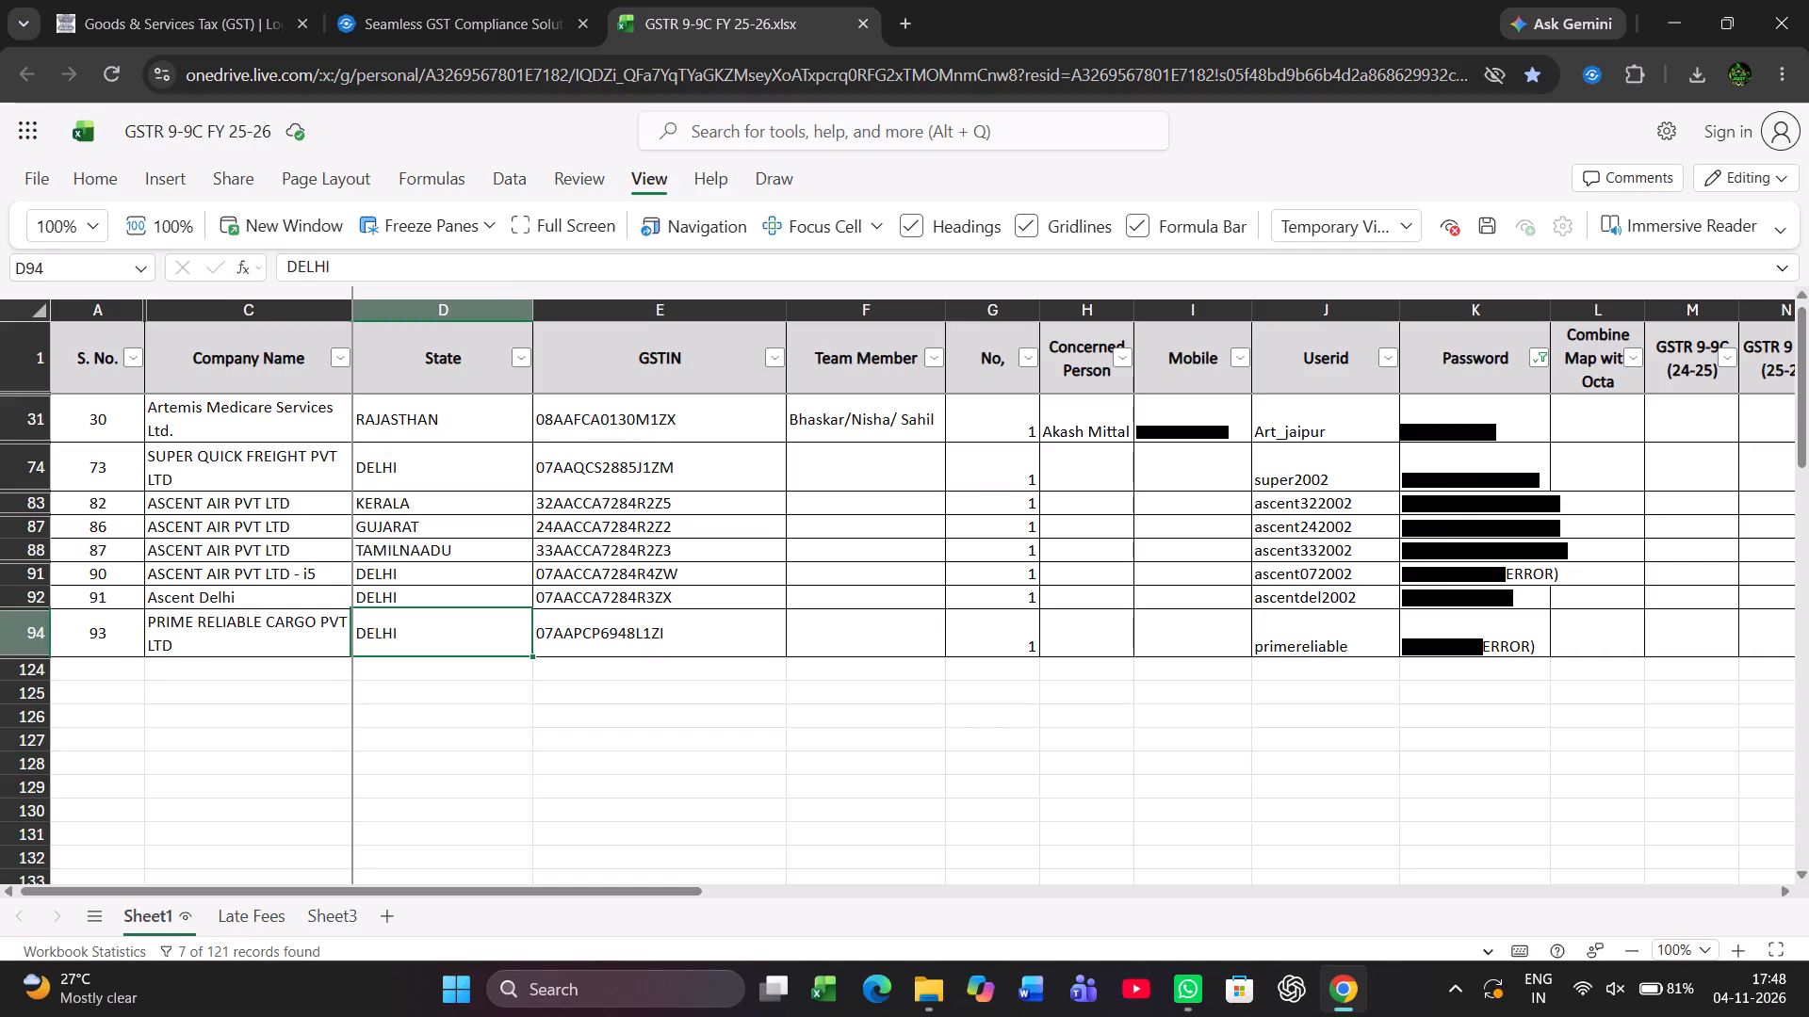
key("Right")
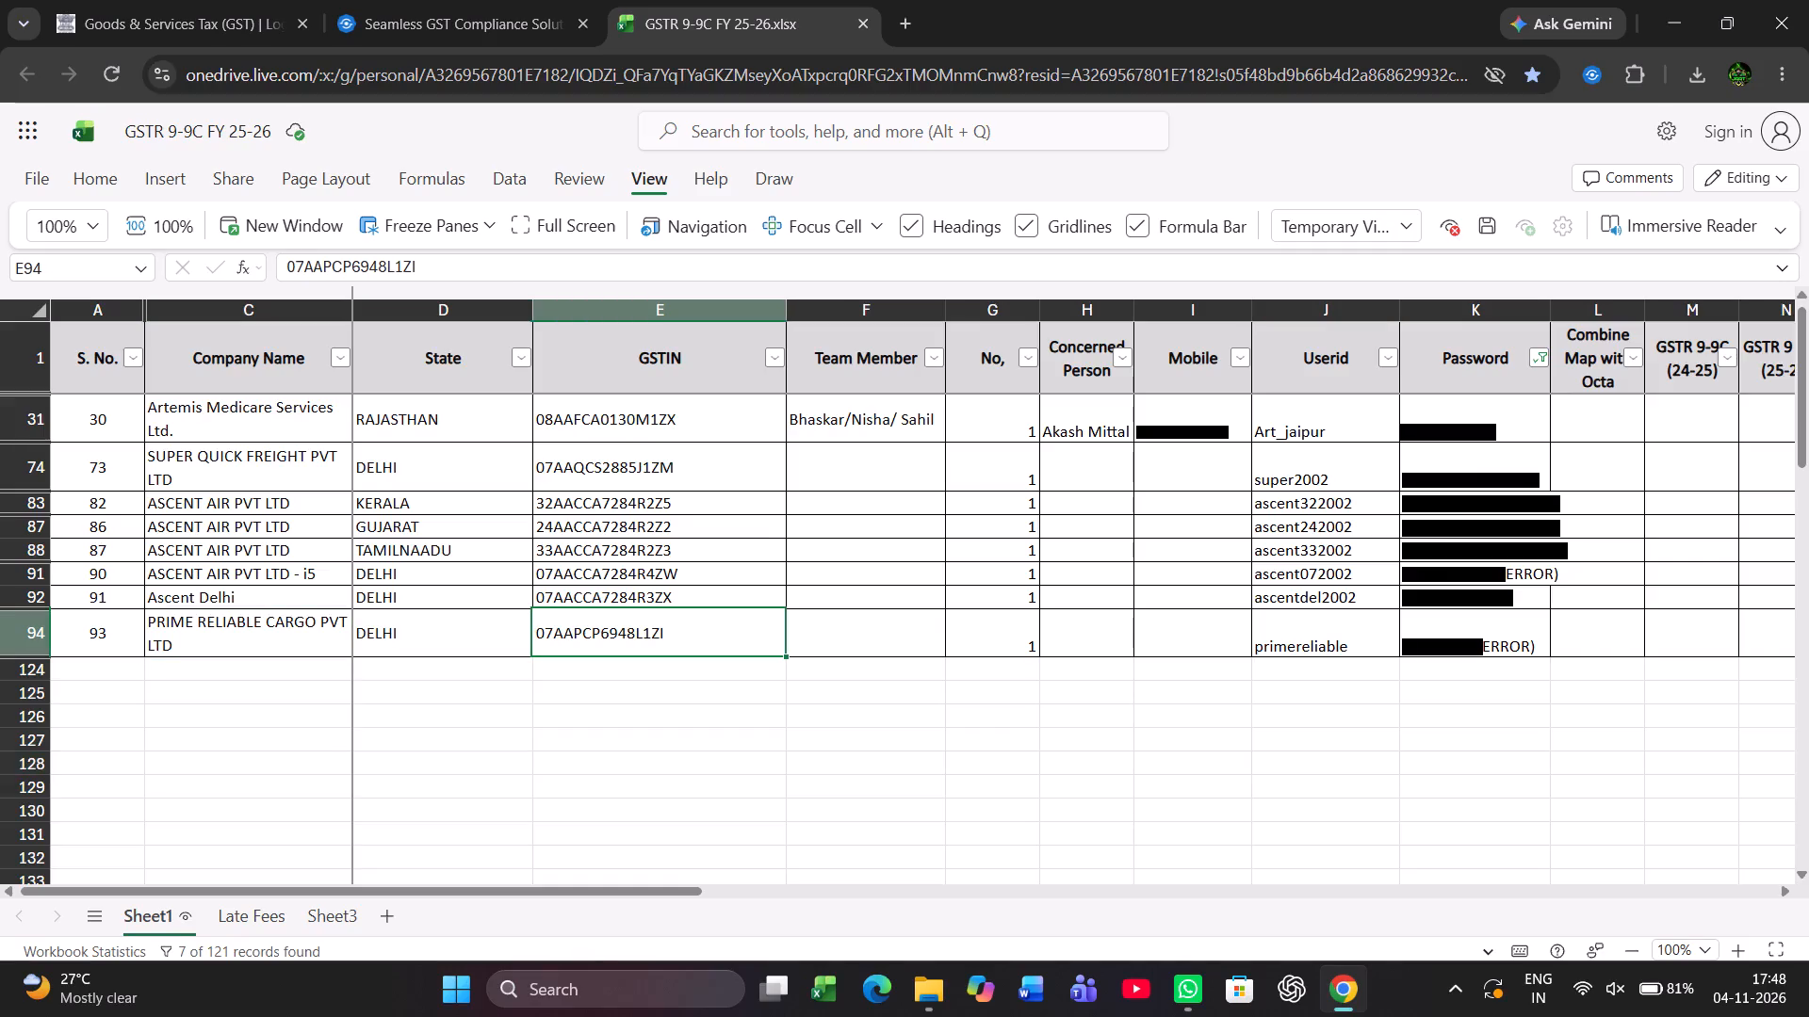
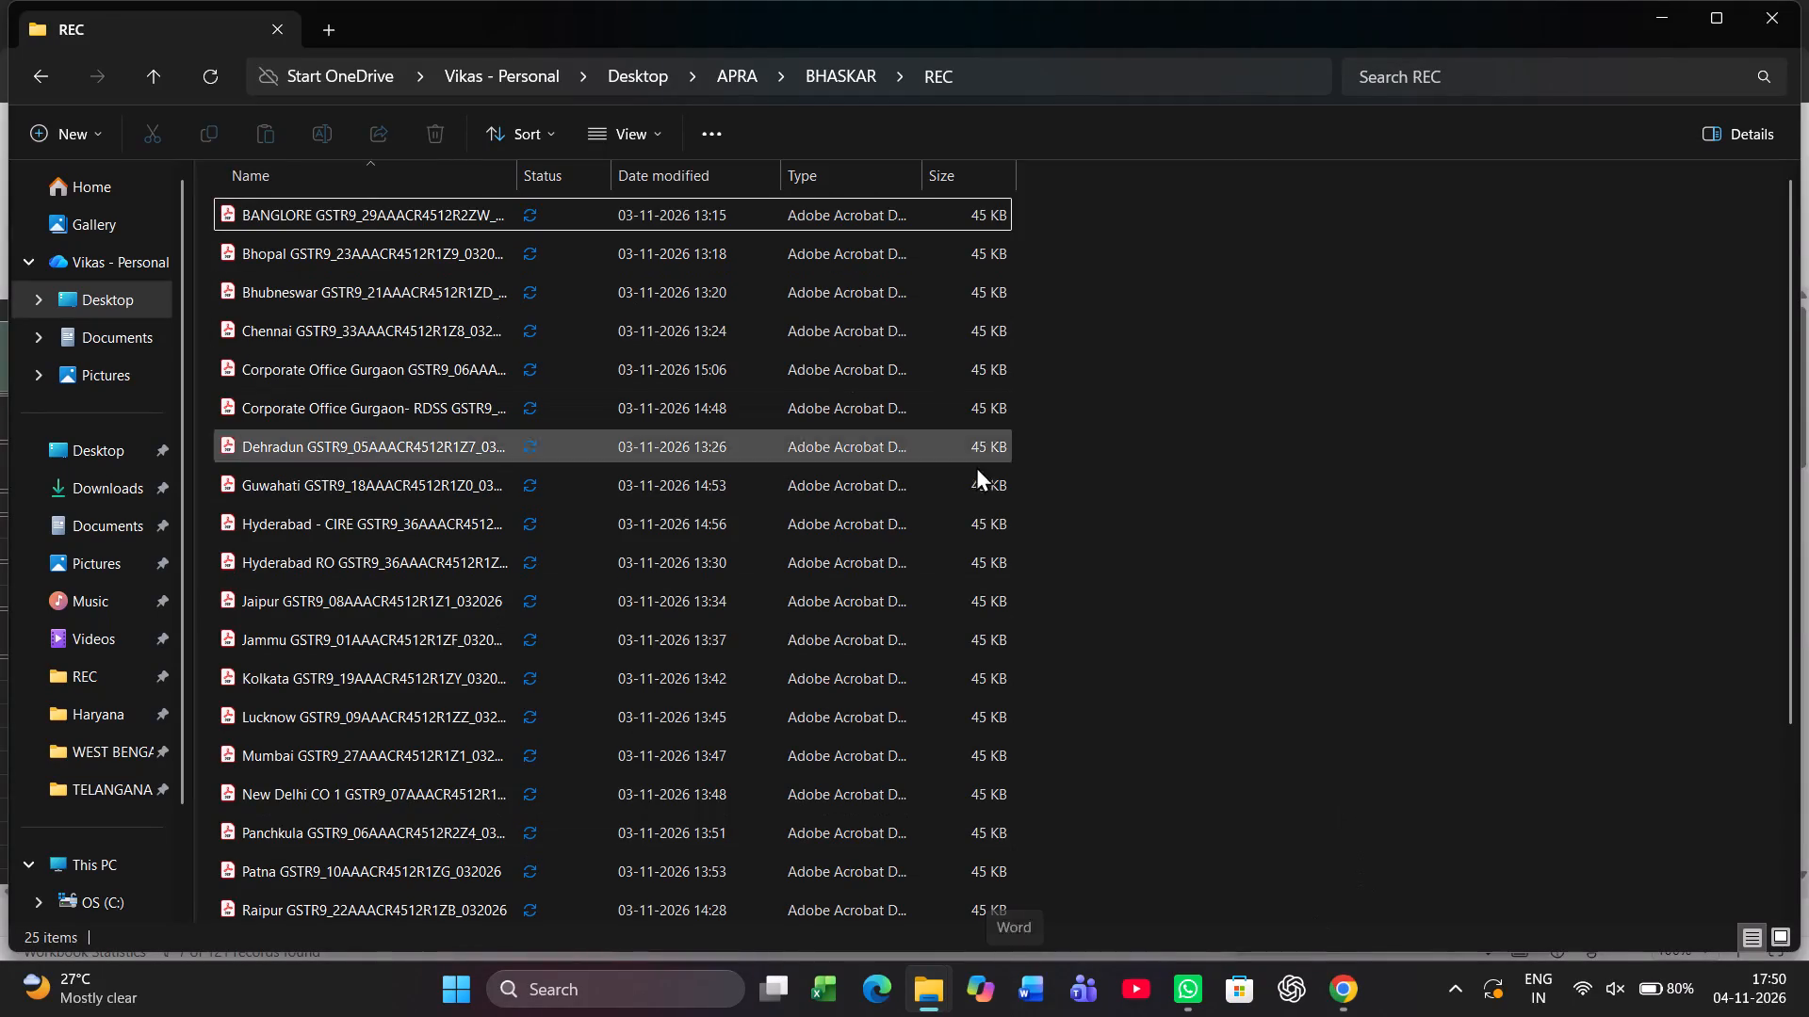
Examine the full list of GSTR9 PDFs in the REC folder, selecting from BANGLORE through Vijaywada and finally clearing the selection.
scroll(329, 349, "down", 2)
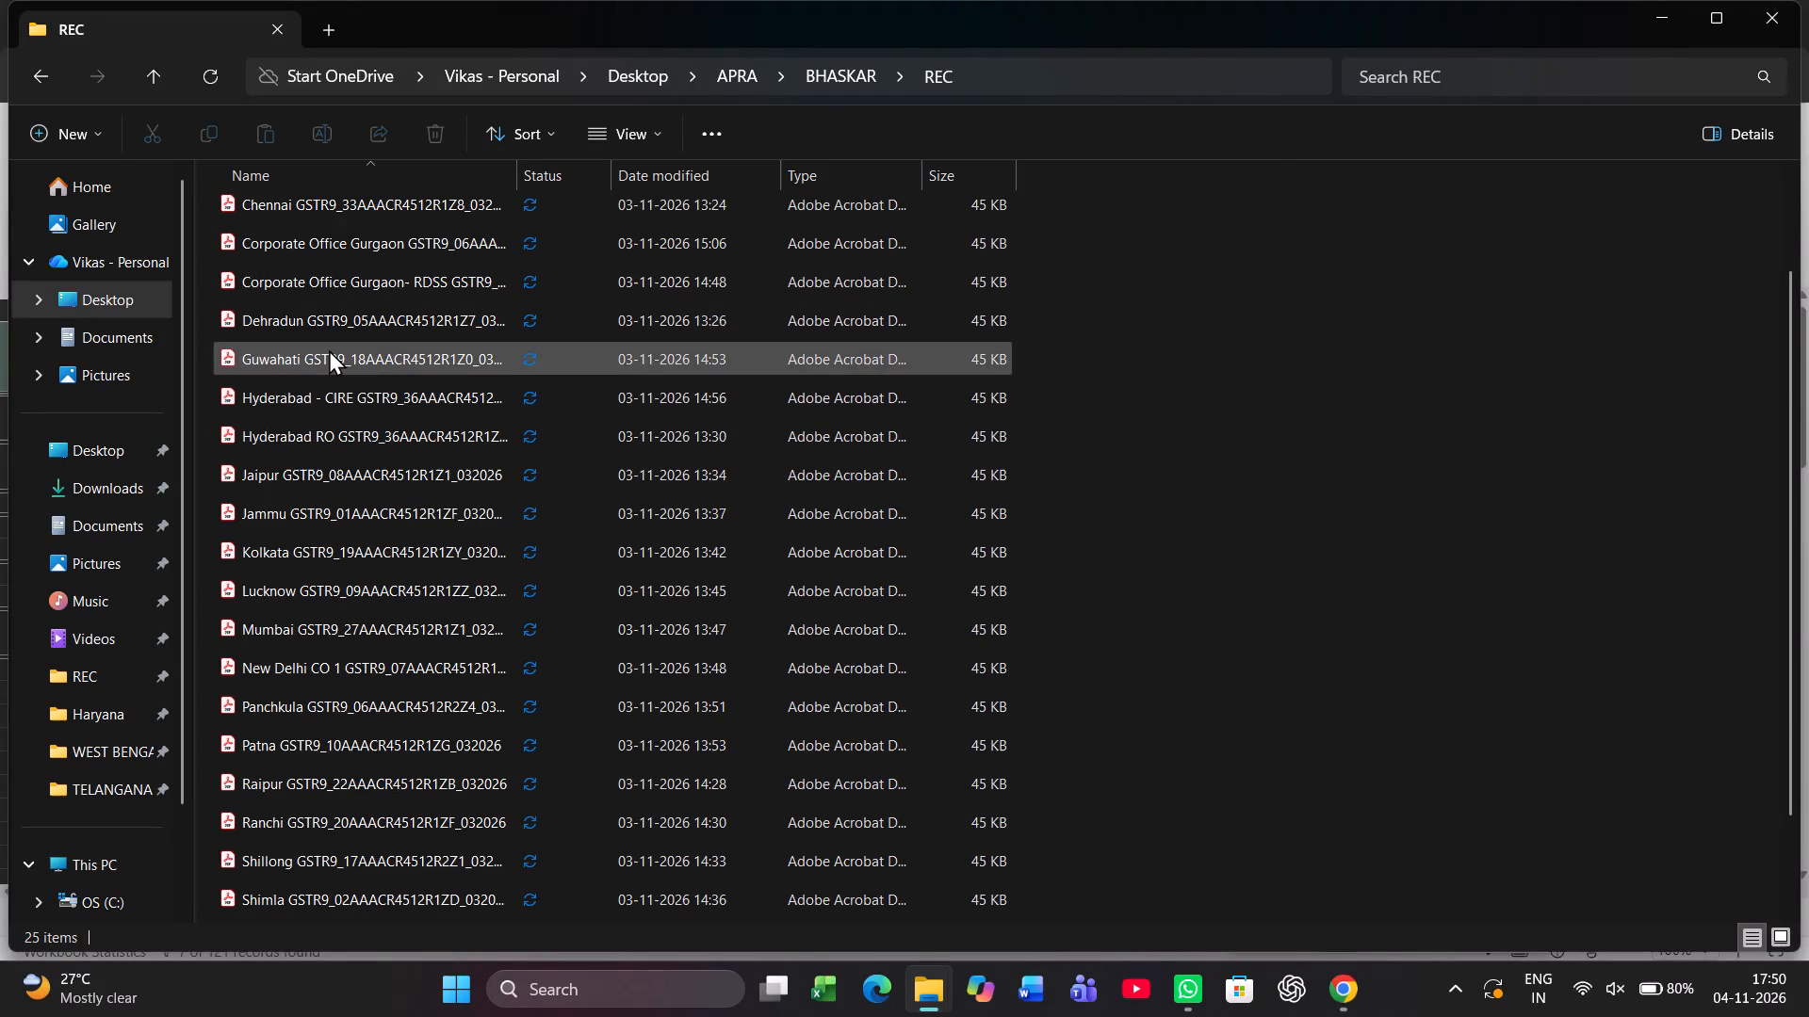
scroll(329, 349, "down", 9)
scroll(329, 349, "up", 7)
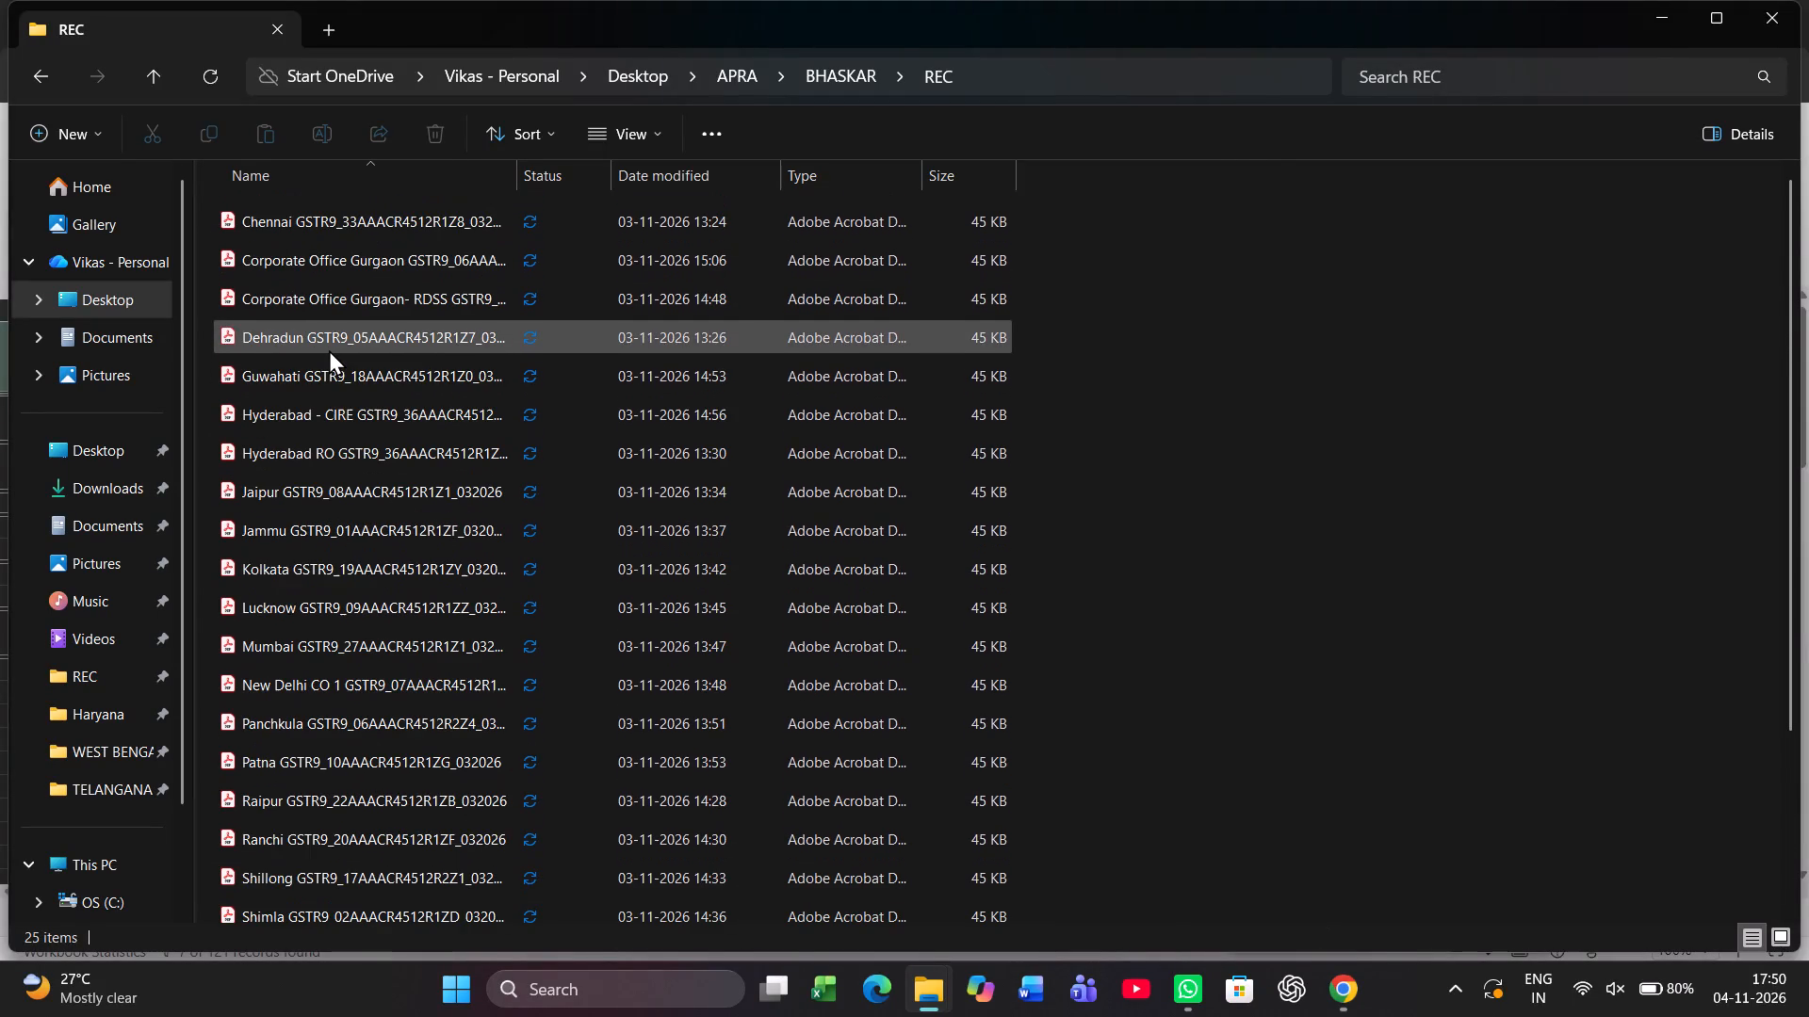
scroll(430, 220, "up", 2)
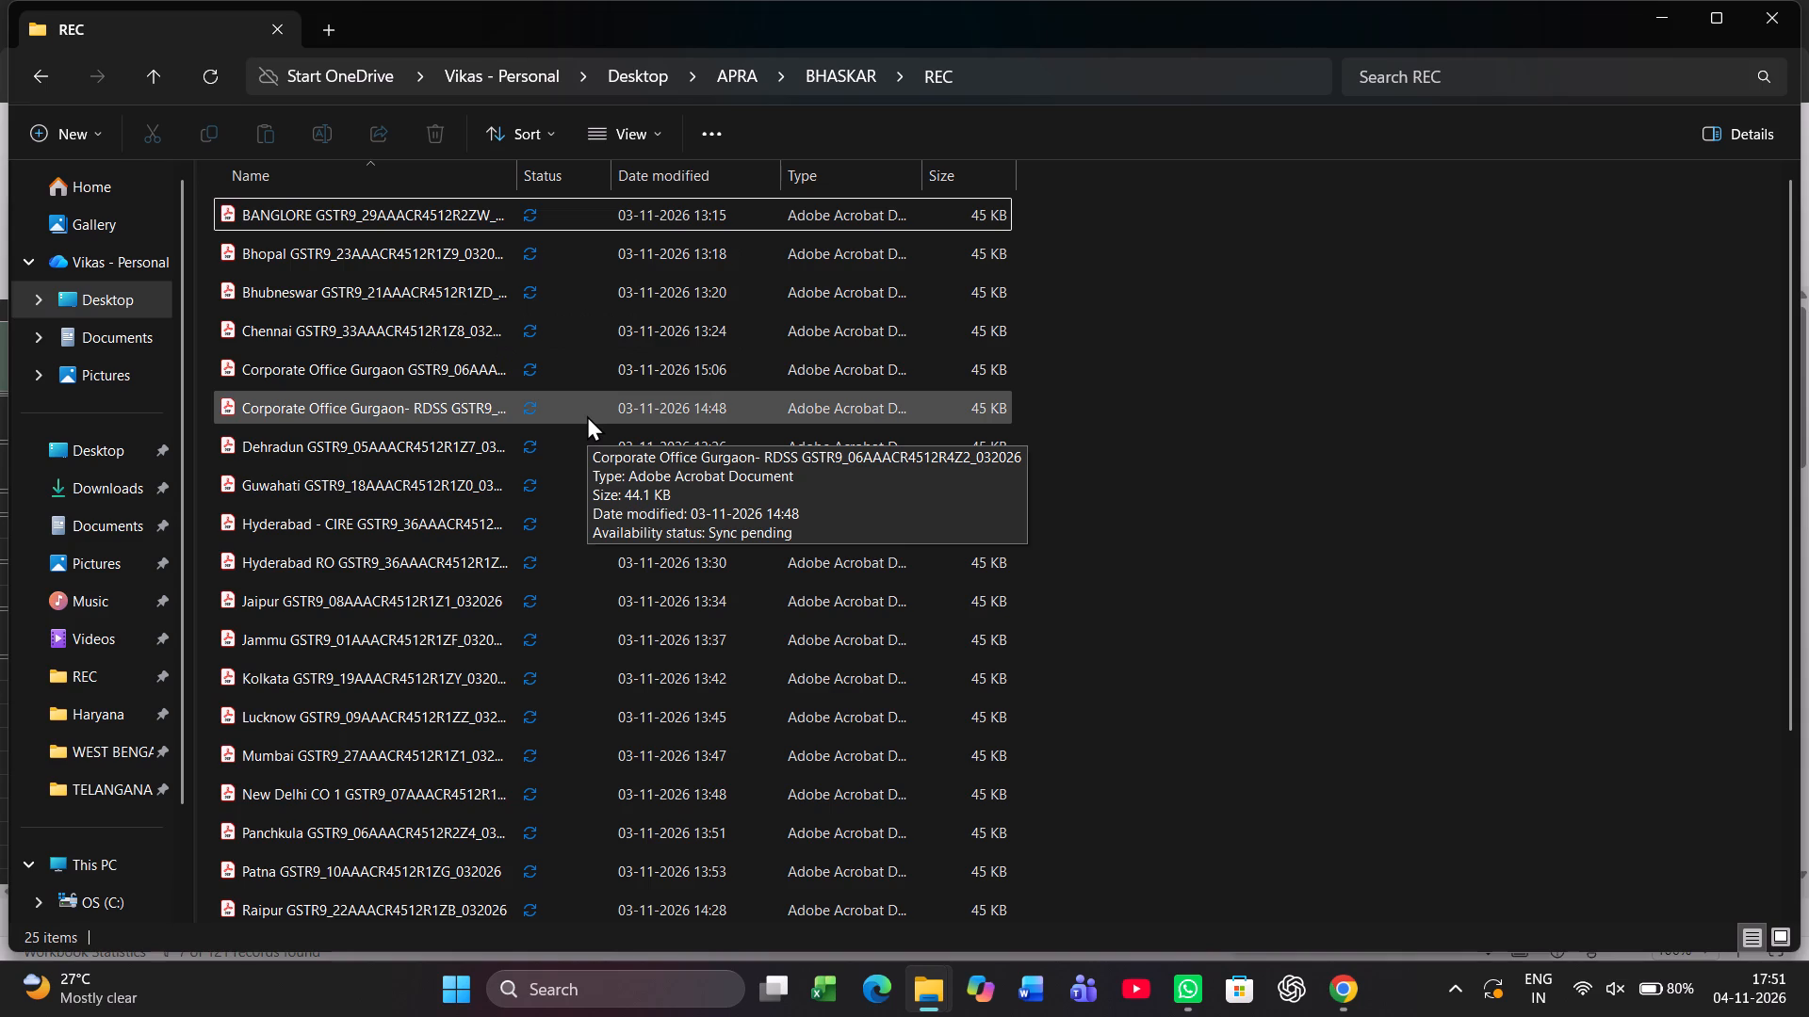
left_click(376, 209)
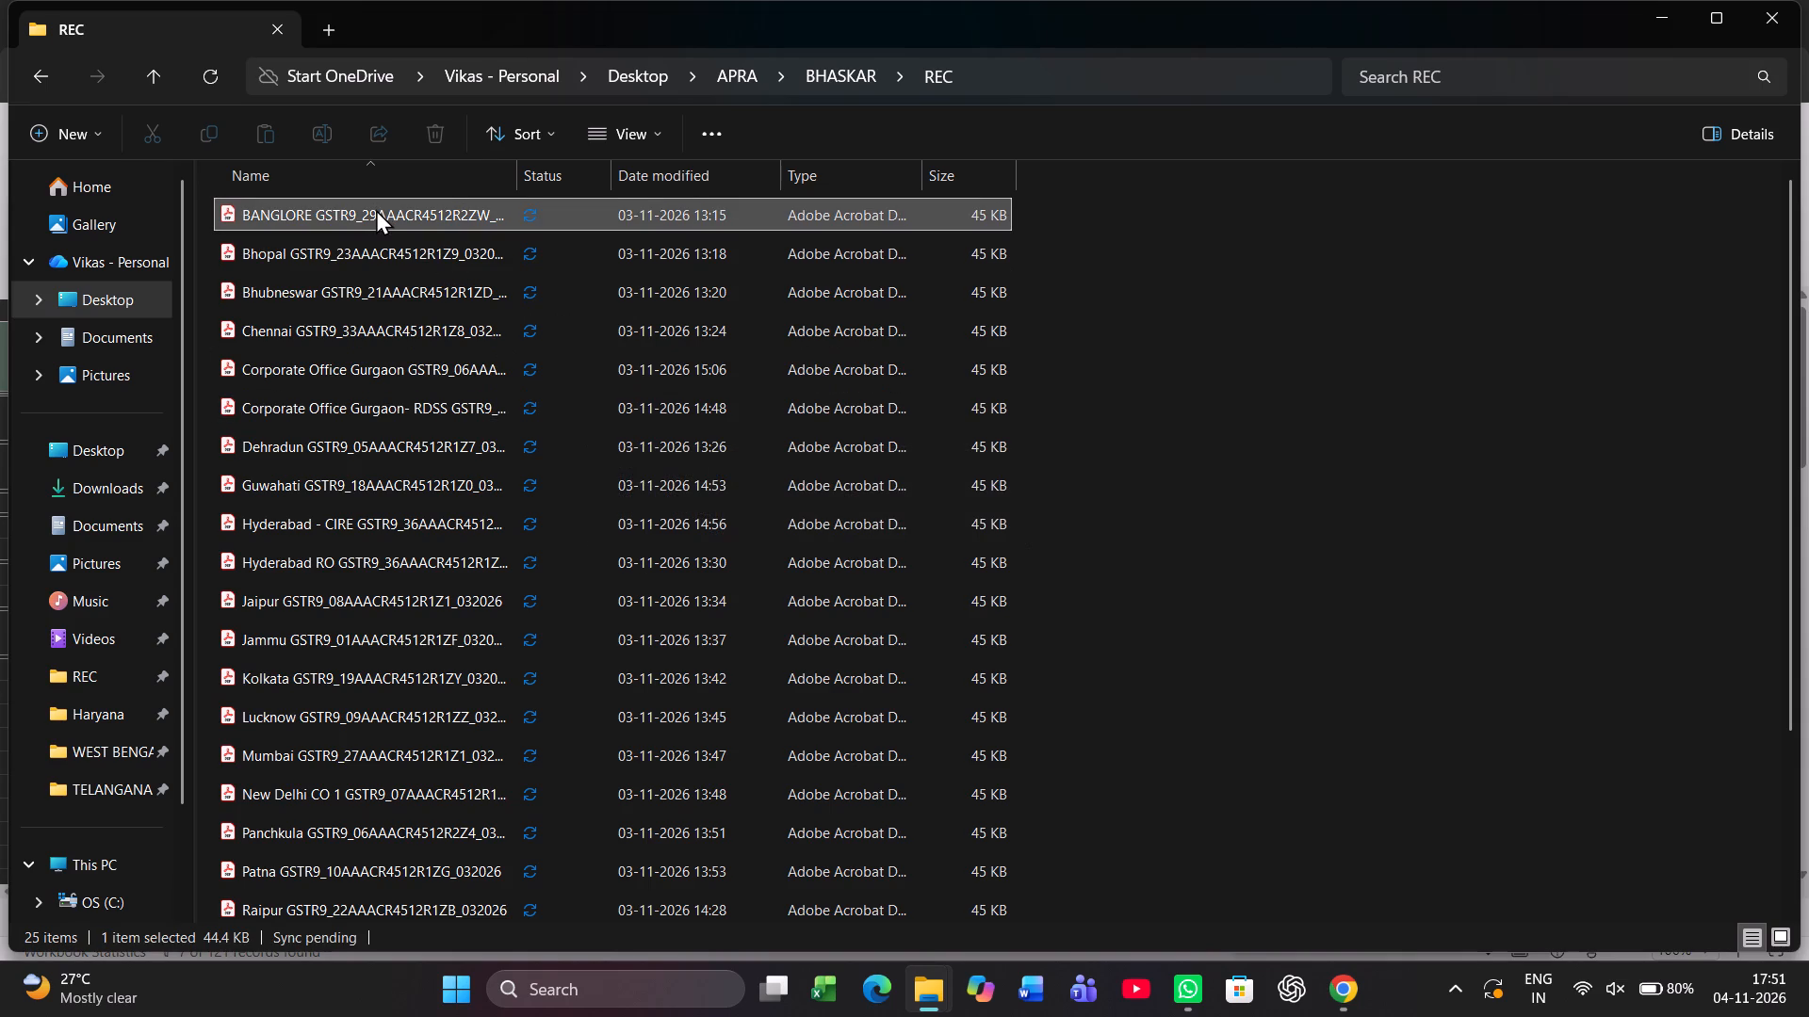
key("ctrl+Down")
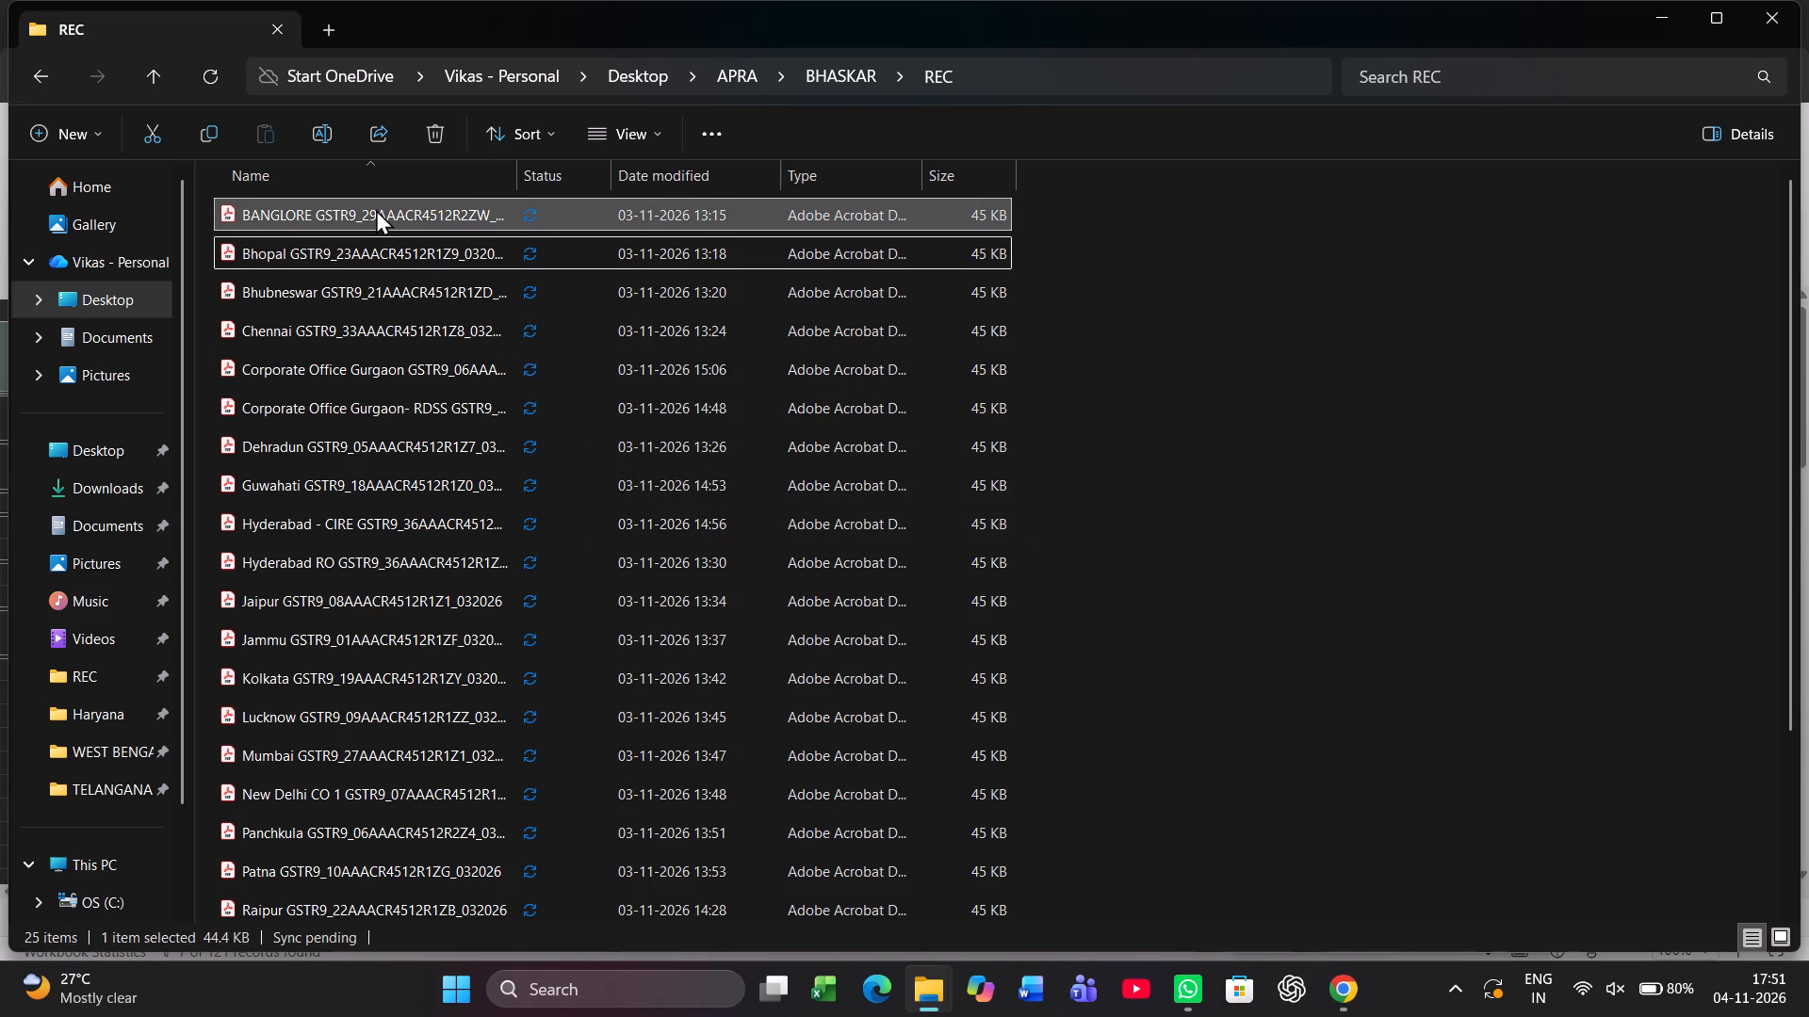
key("ctrl+shift+Down")
key("ctrl+shift+Down")
key("ctrl+shift+Down")
key("ctrl+shift+Down")
key("ctrl+shift+Down")
key("ctrl+shift+Down")
key("ctrl+shift+Down")
key("ctrl+shift+Down")
key("ctrl+shift+Down")
key("ctrl+shift+Down")
key("ctrl+shift+Down")
key("ctrl+shift+Down")
key("ctrl+shift+Down")
key("ctrl+shift+Down")
key("ctrl+shift+Down")
key("ctrl+shift+Down")
key("ctrl+shift+Down")
key("ctrl+shift+Down")
key("ctrl+shift+Down")
key("ctrl+shift+Down")
key("ctrl+shift+Down")
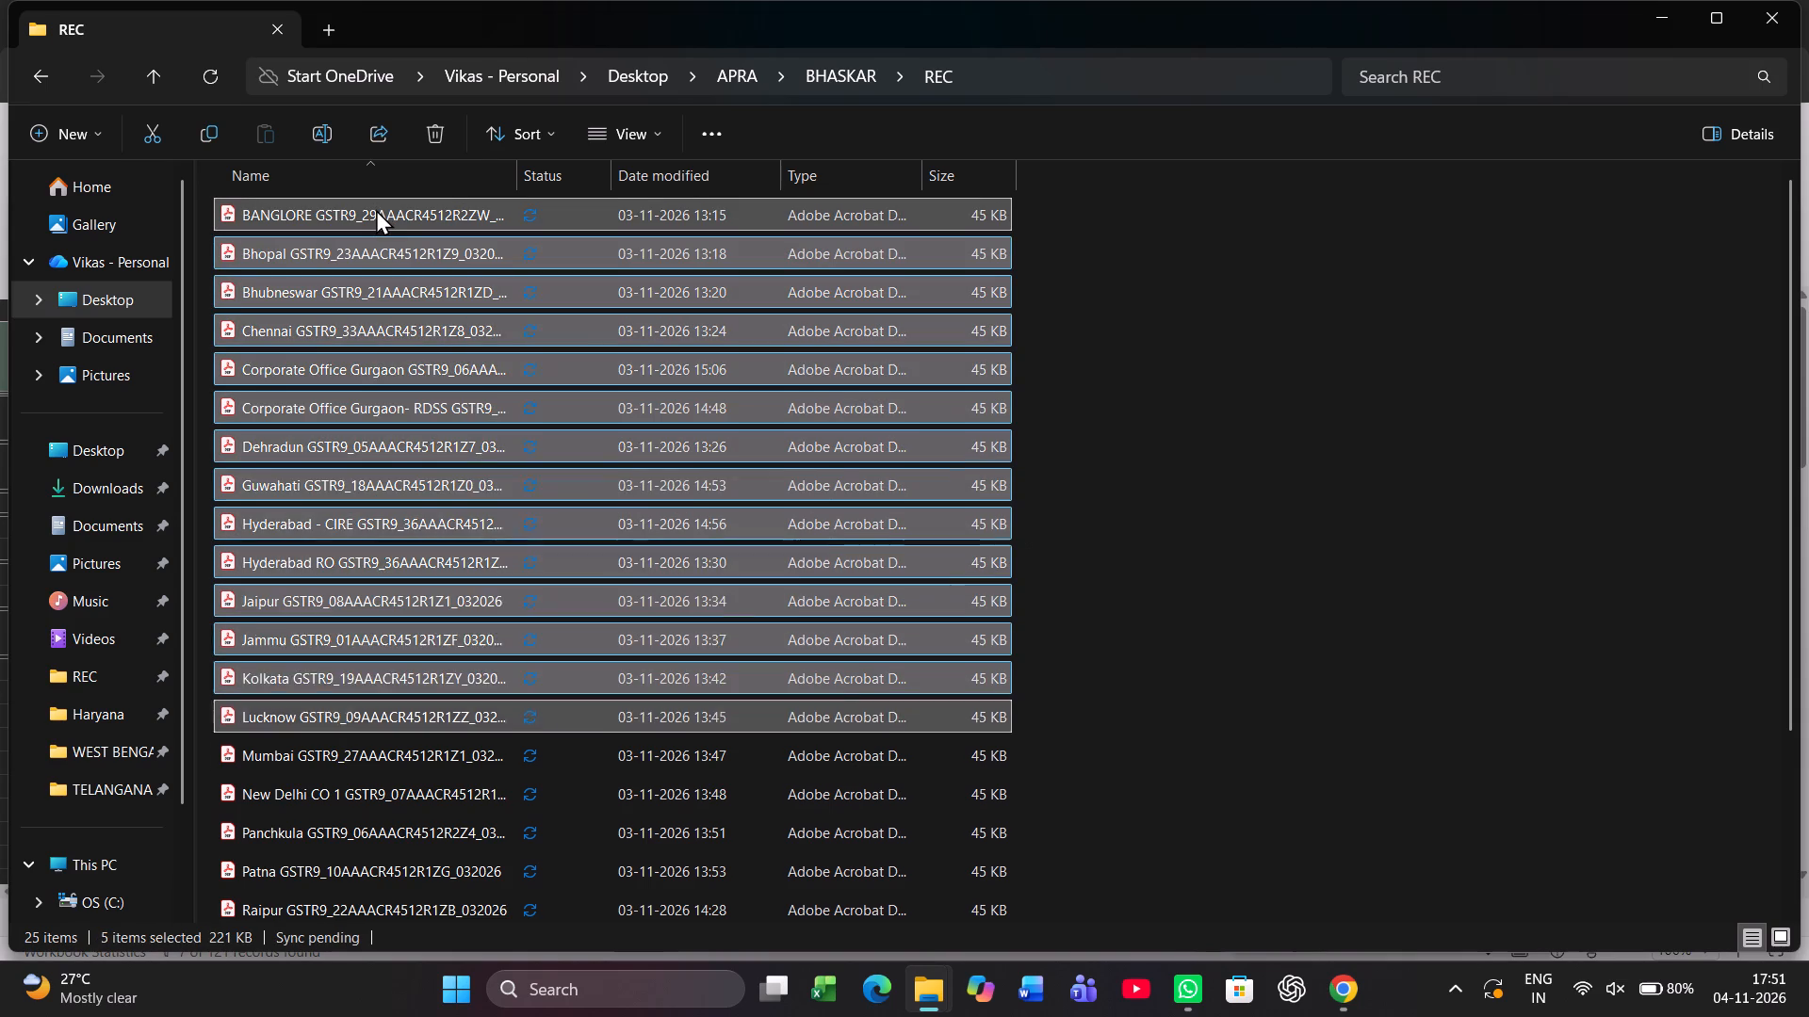
key("ctrl+shift+Down")
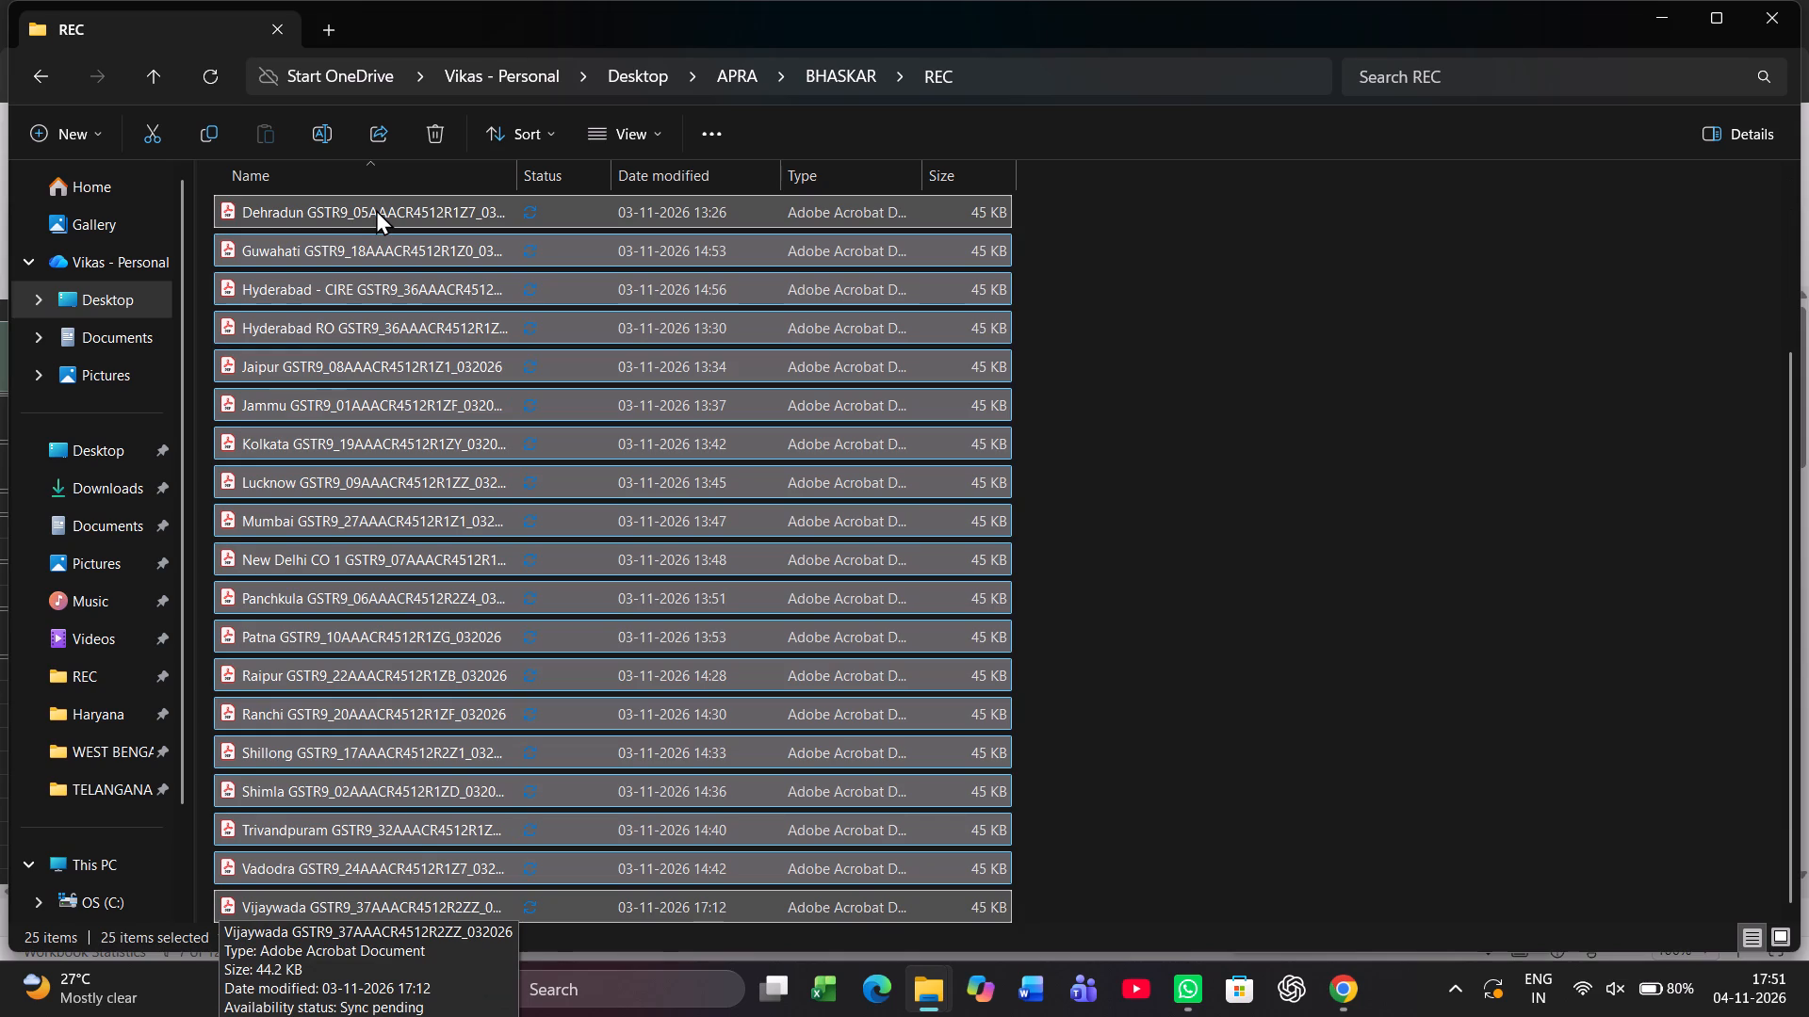
left_click(1100, 699)
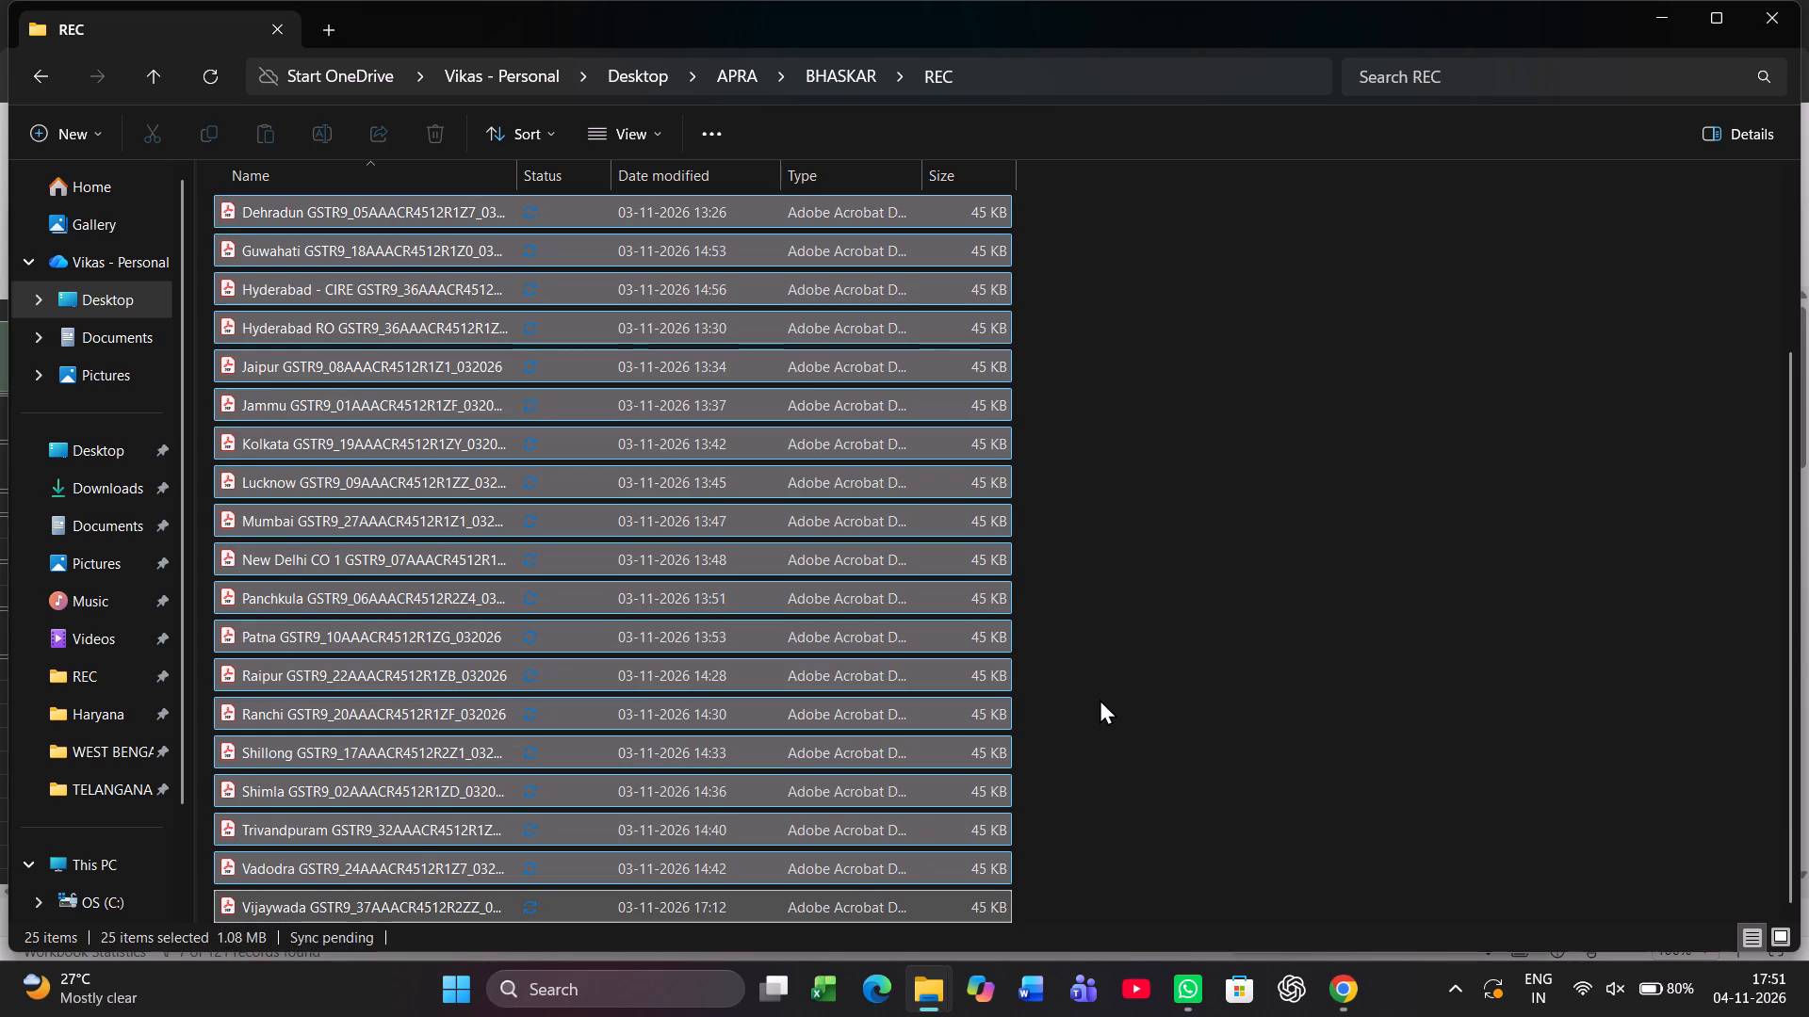
scroll(1100, 699, "up", 4)
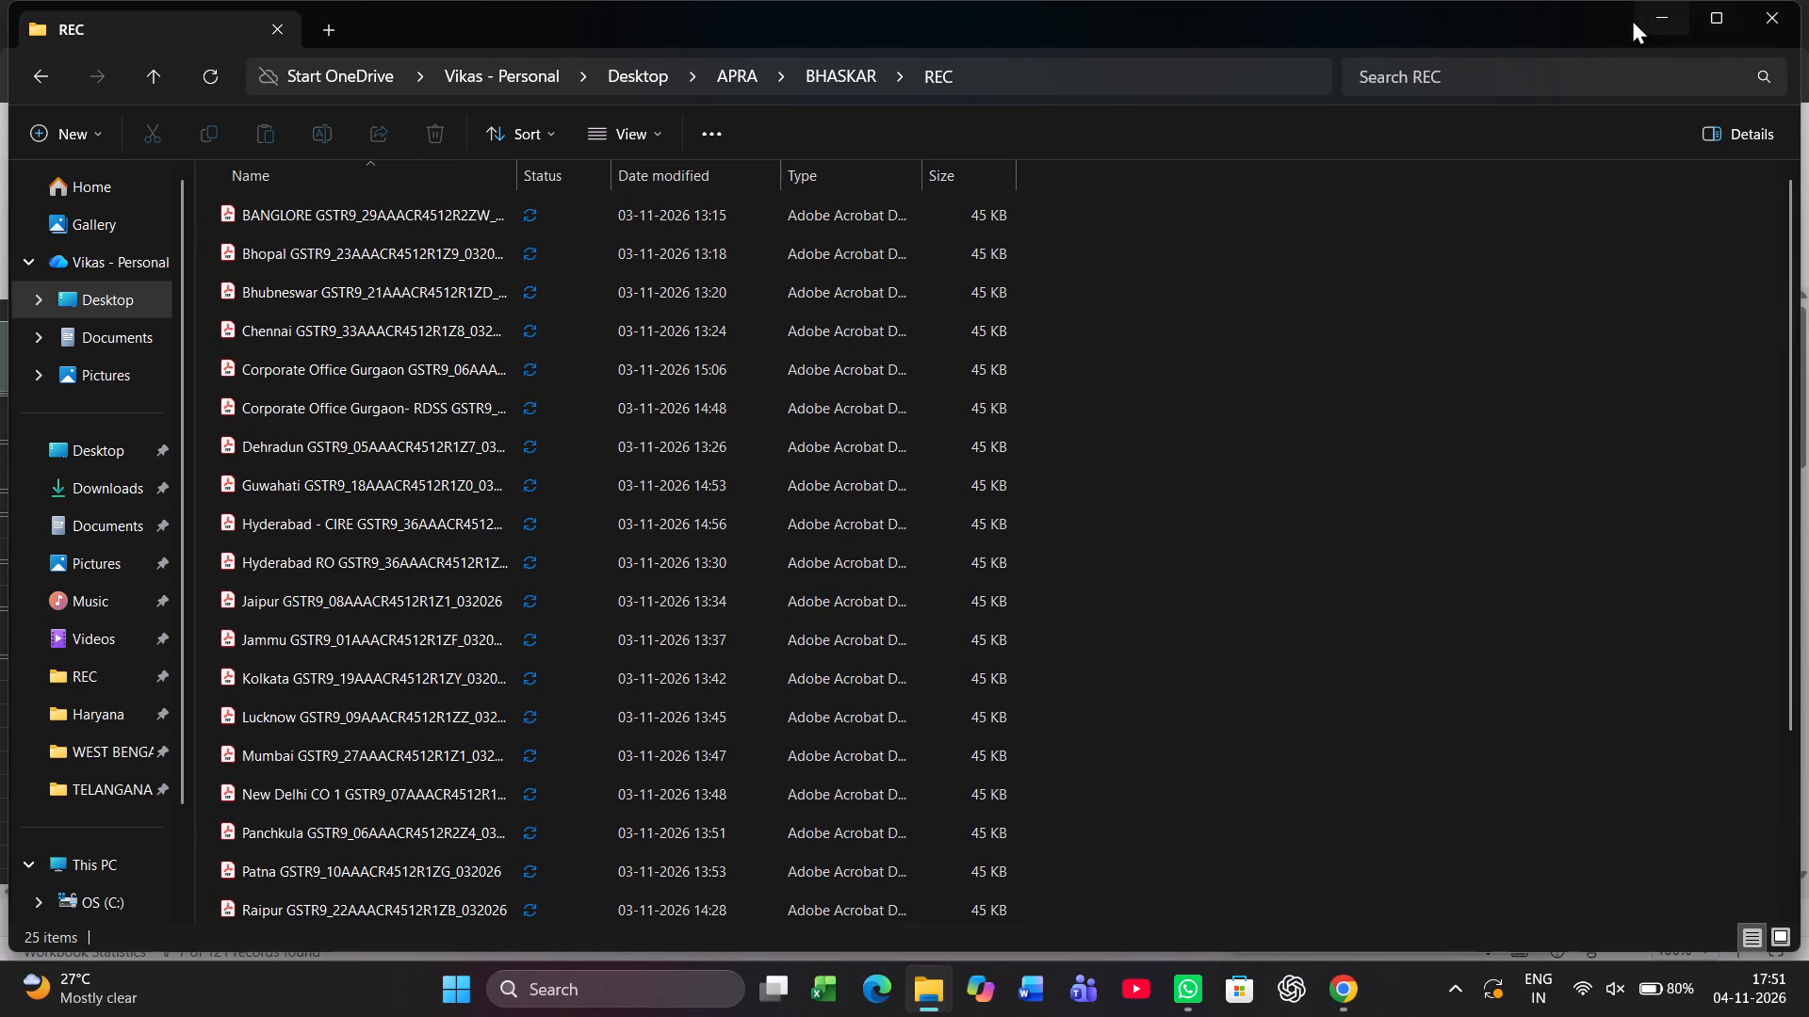
Switch to Chrome and log in to OCTA GST with the prefilled credentials.
key("alt+Tab")
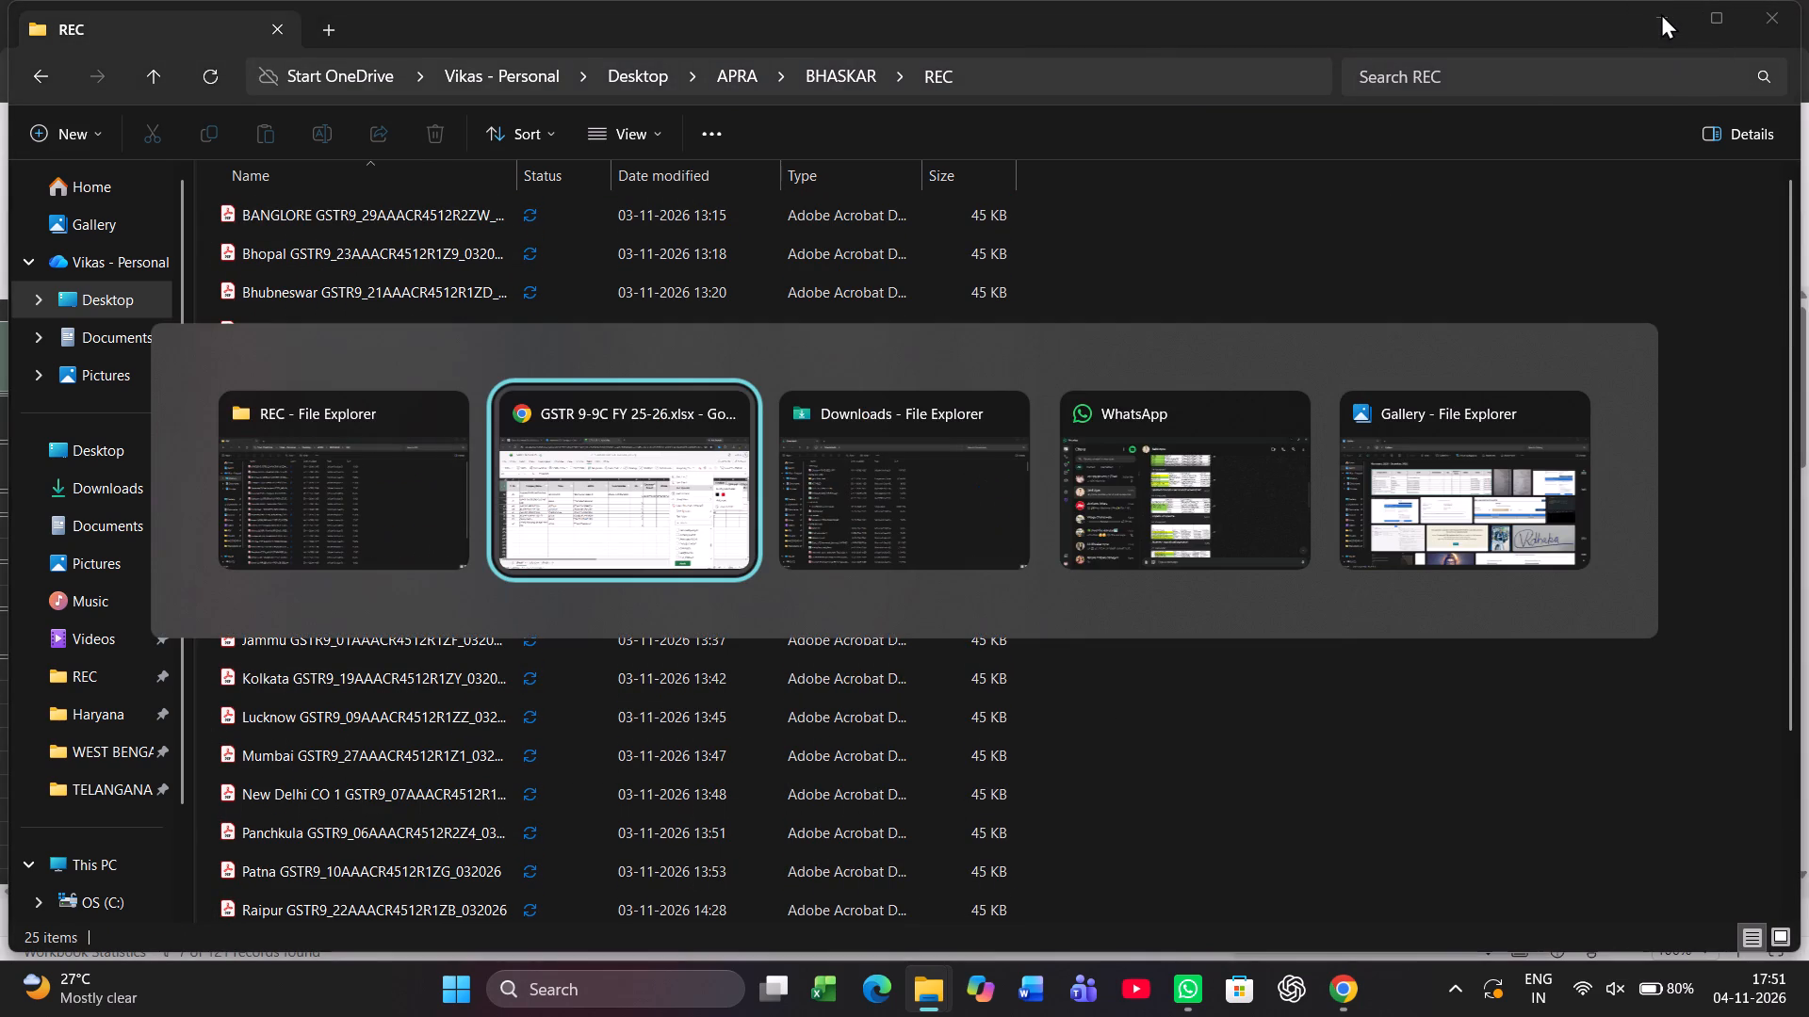
left_click(500, 17)
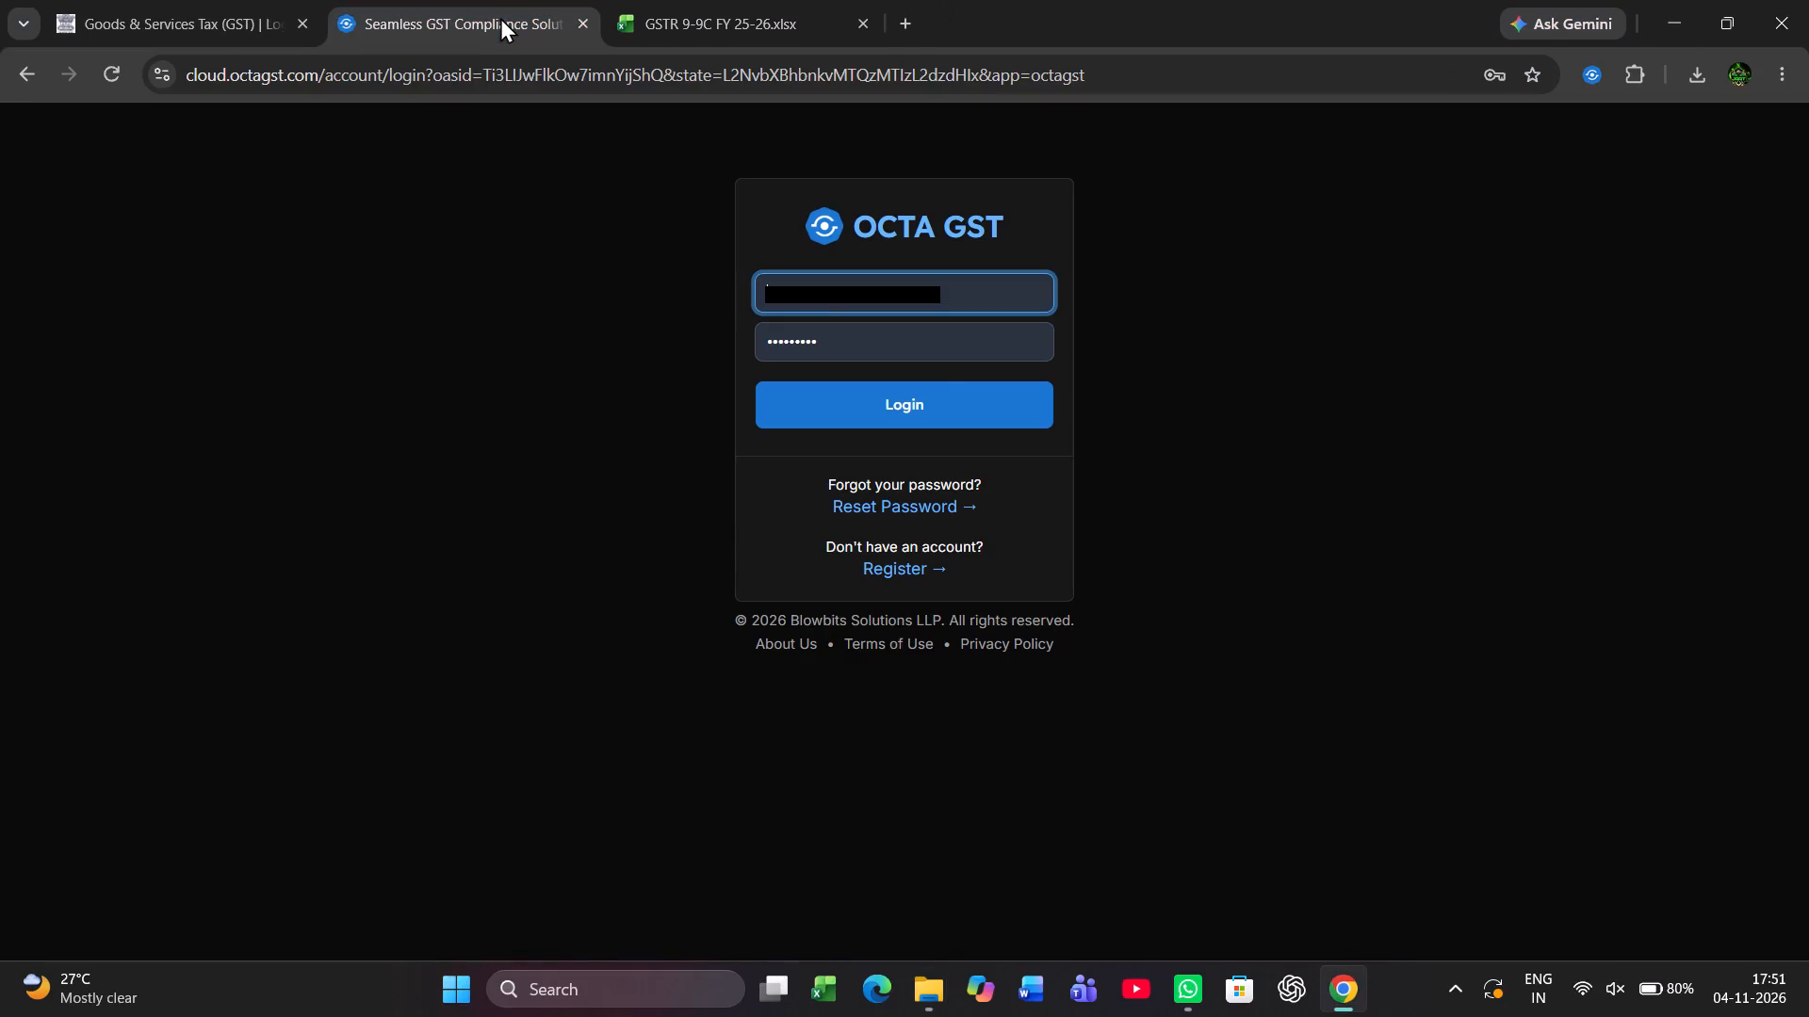
left_click(944, 393)
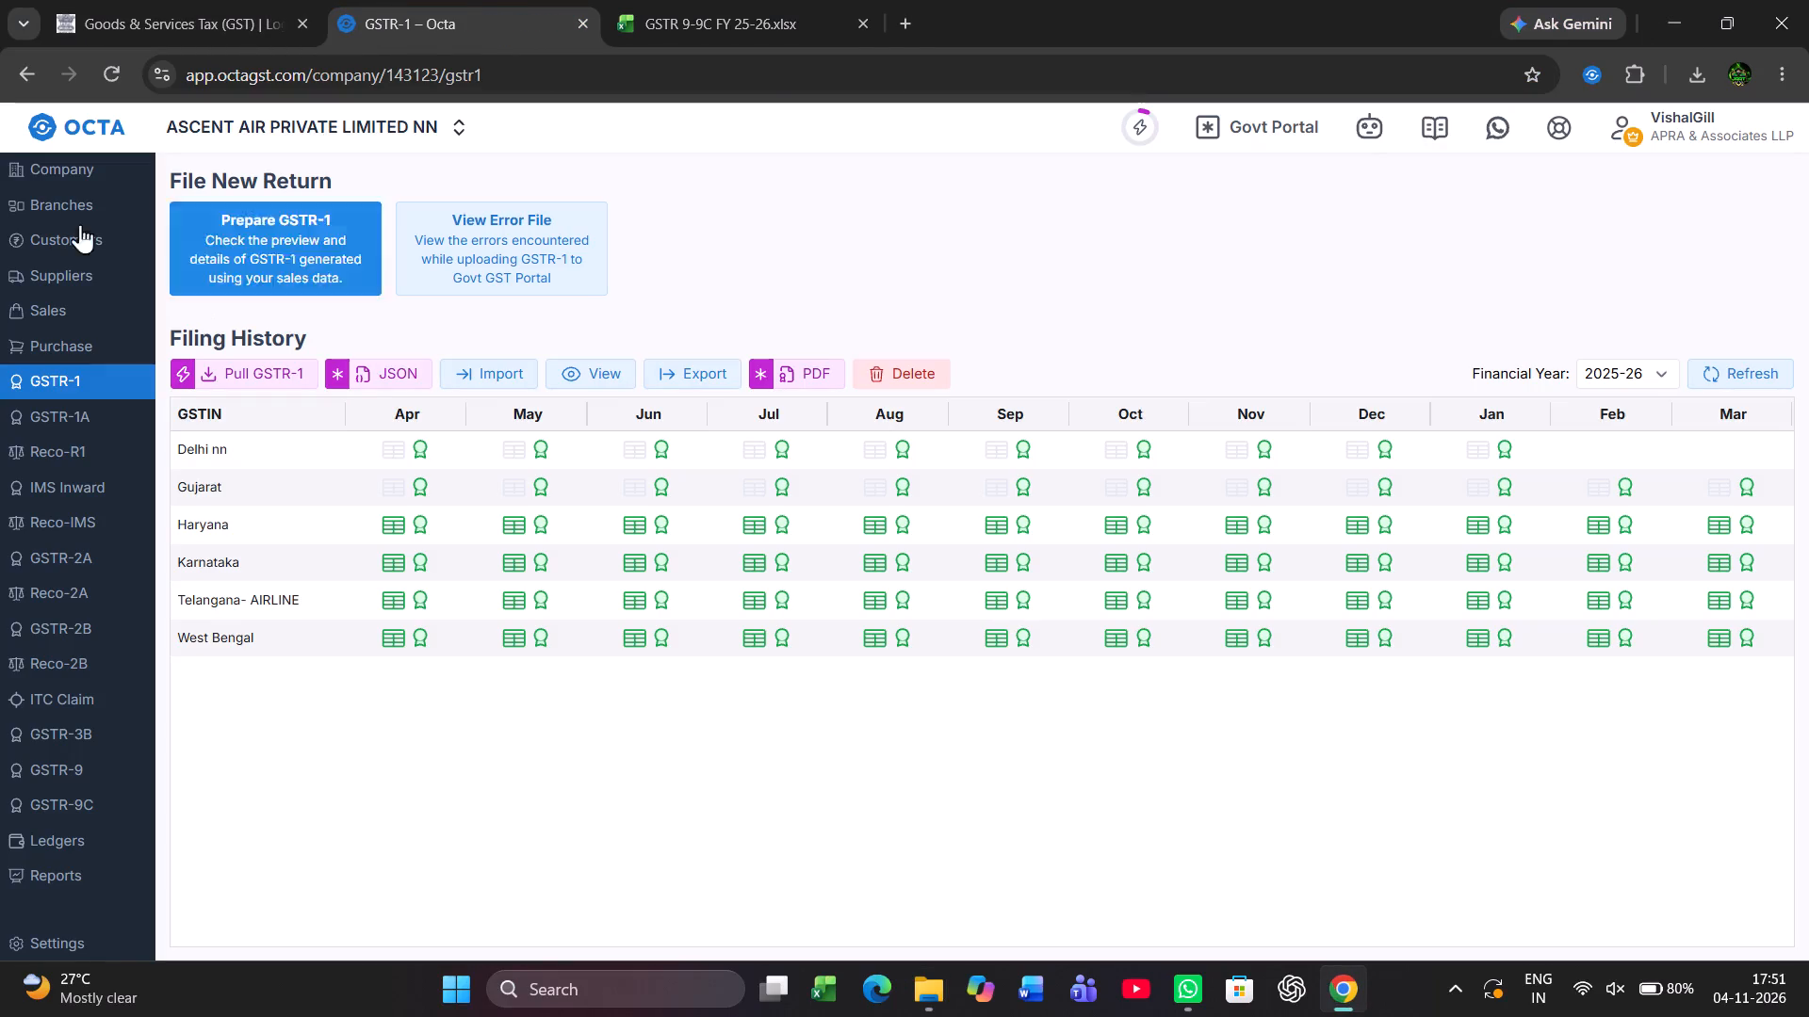
Go to OCTA's company list and search it for "rec".
left_click(83, 134)
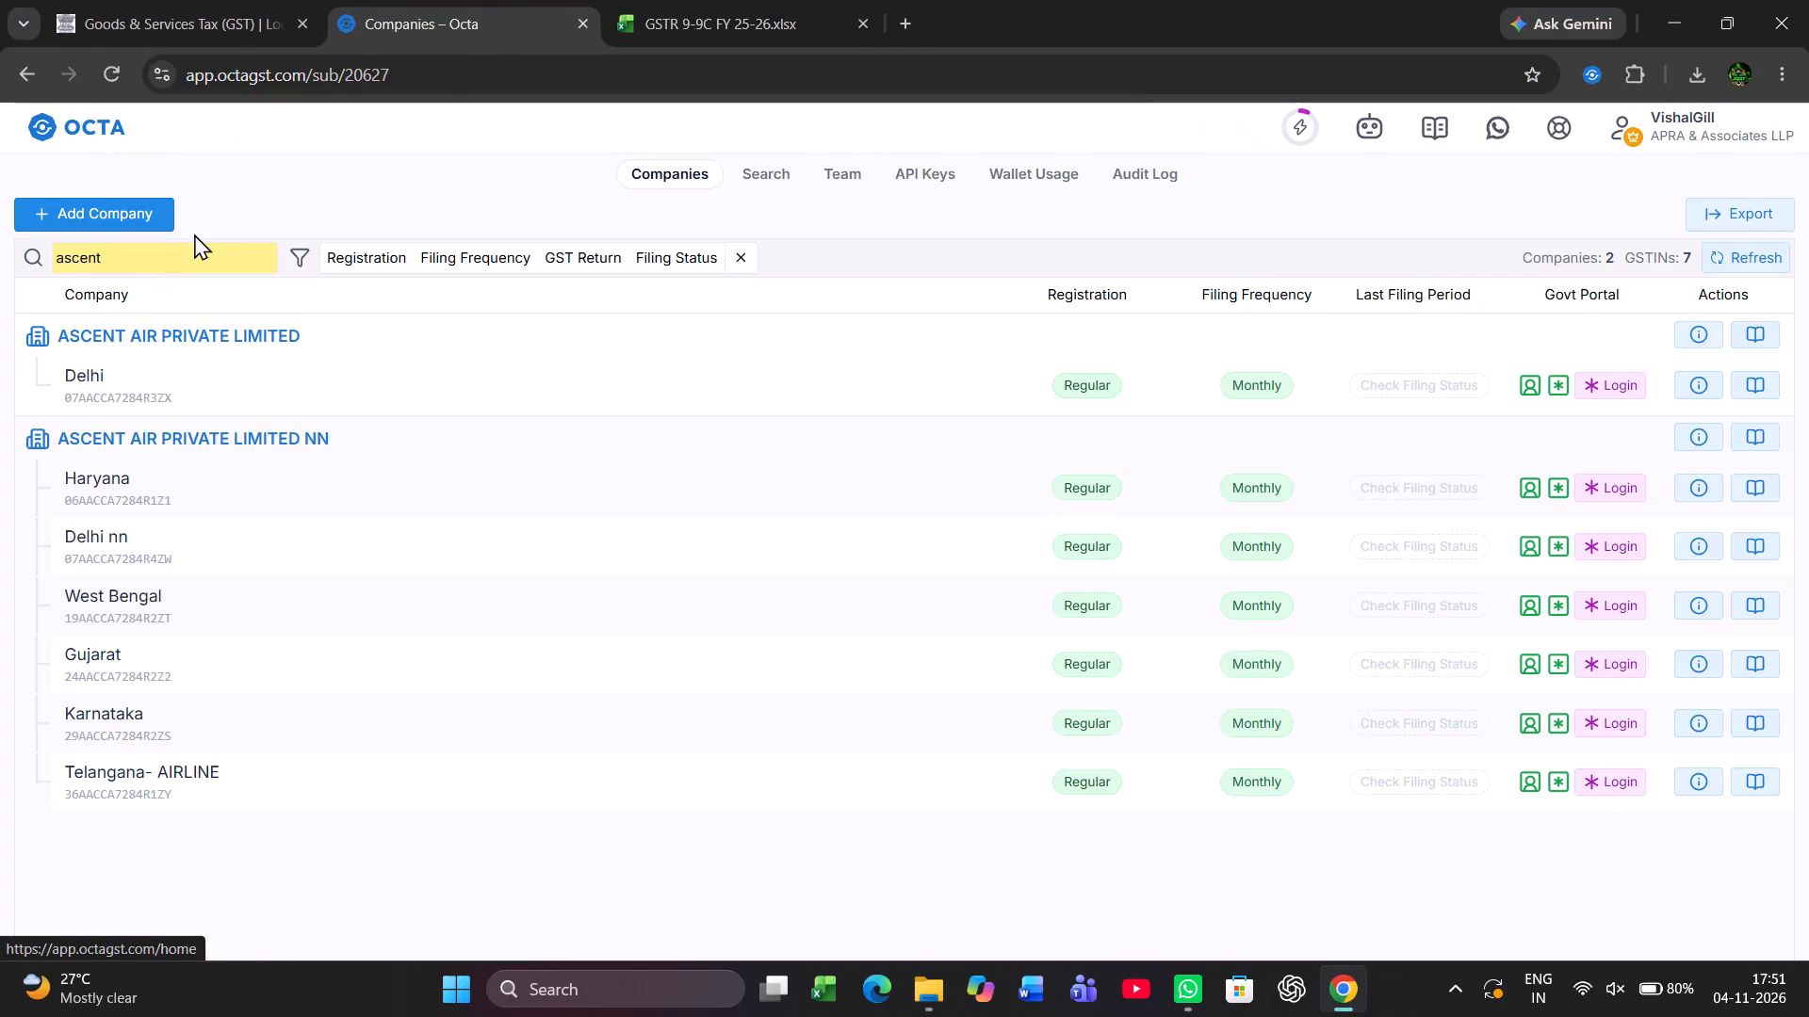
left_click(269, 259)
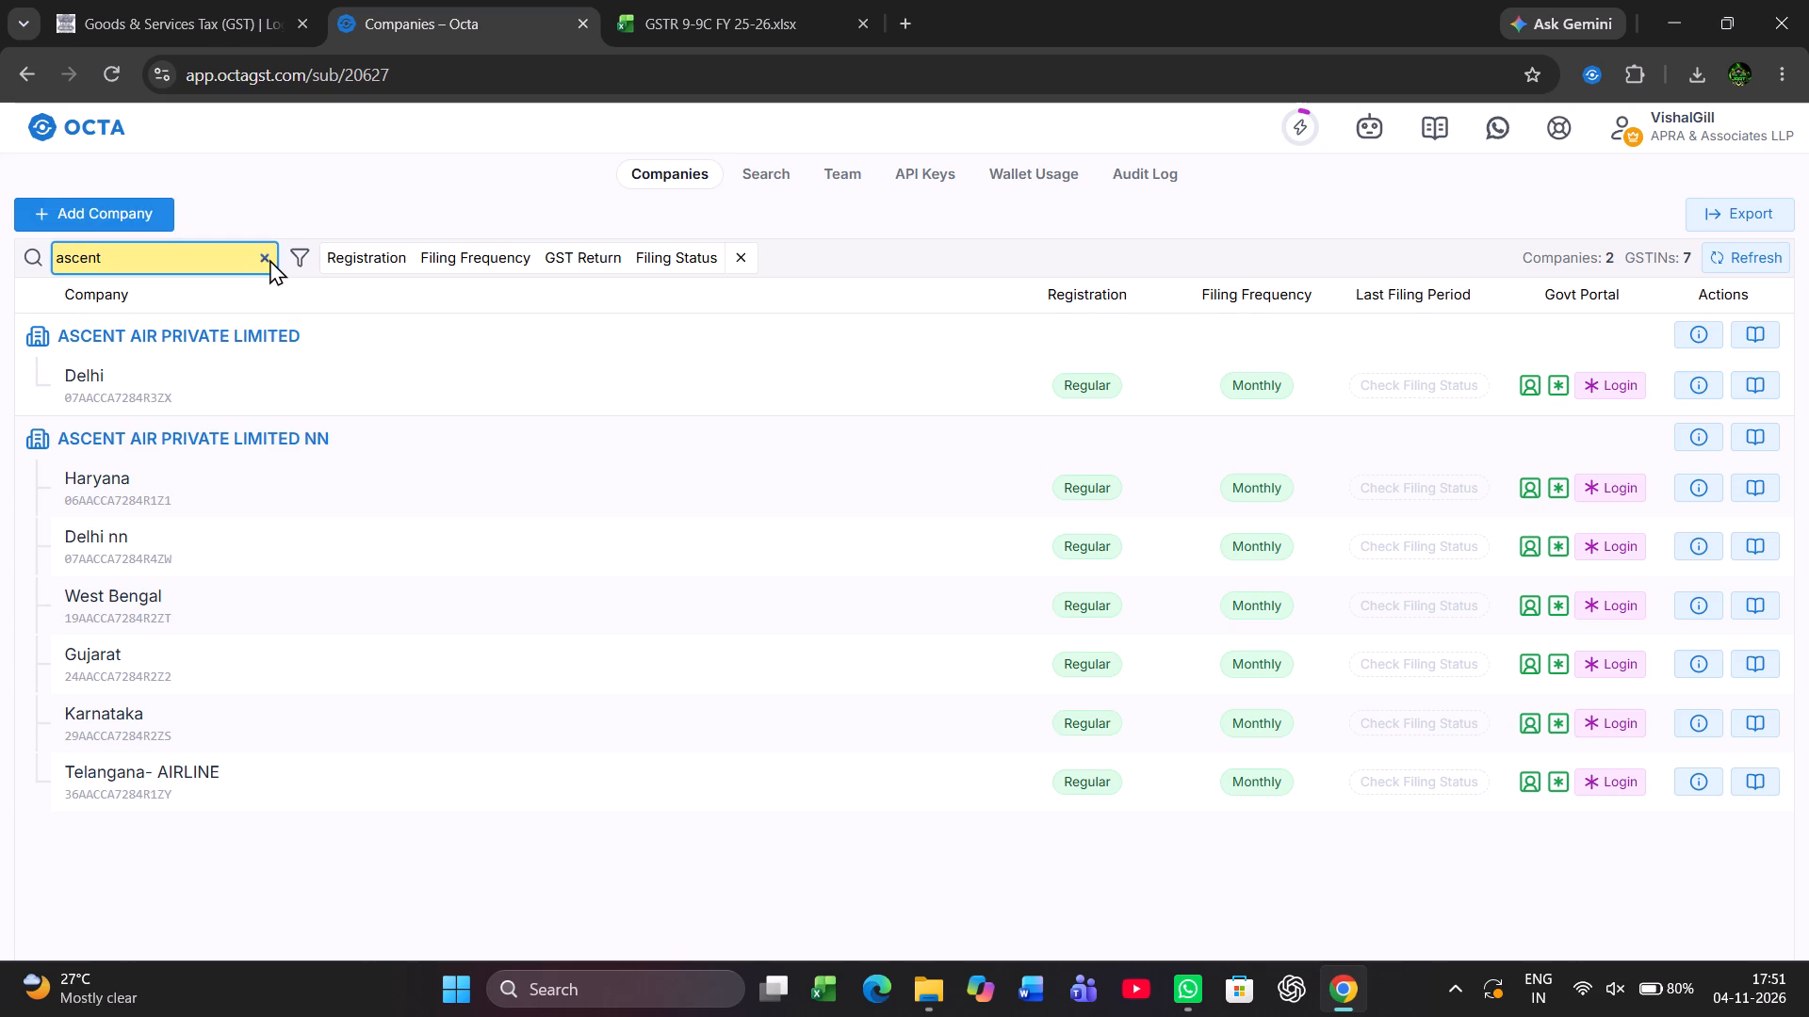
type("rec")
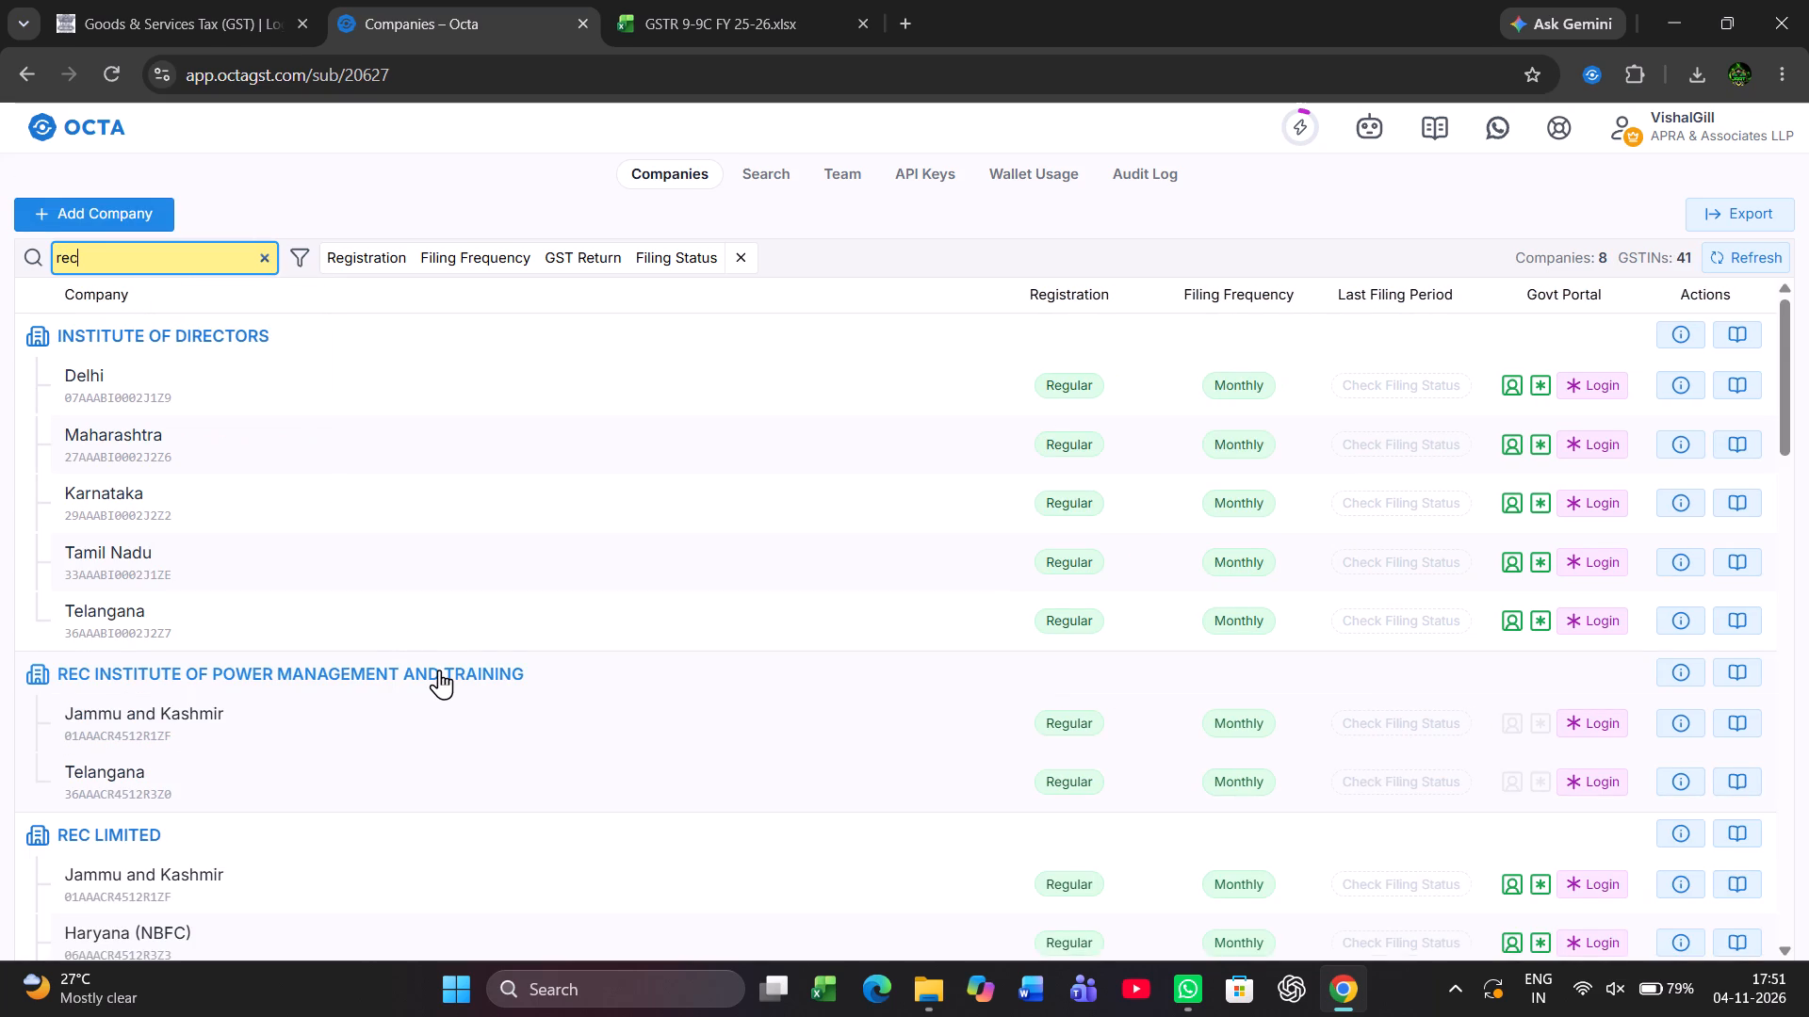
Review the REC companies in the search results along with their state registrations, from REC INSTITUTE OF POWER MANAGEMENT AND TRAINING to REC Limited- 9.
scroll(439, 670, "down", 3)
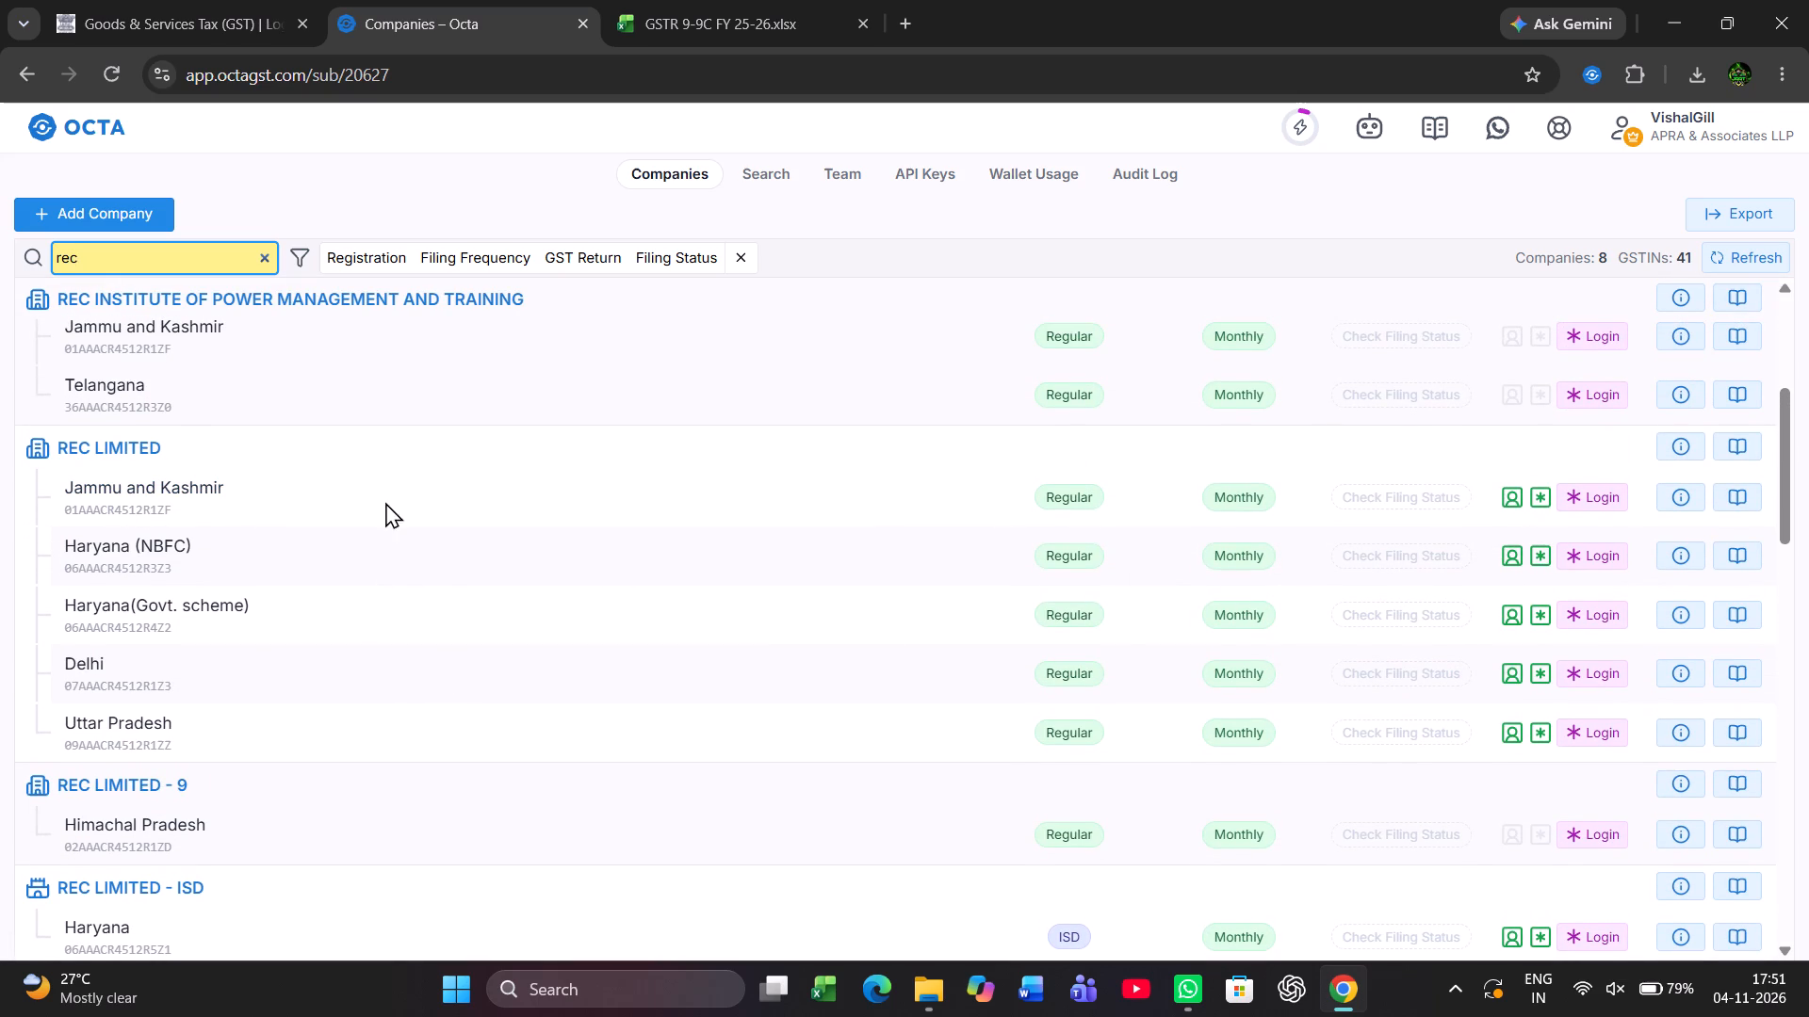
scroll(258, 598, "down", 1)
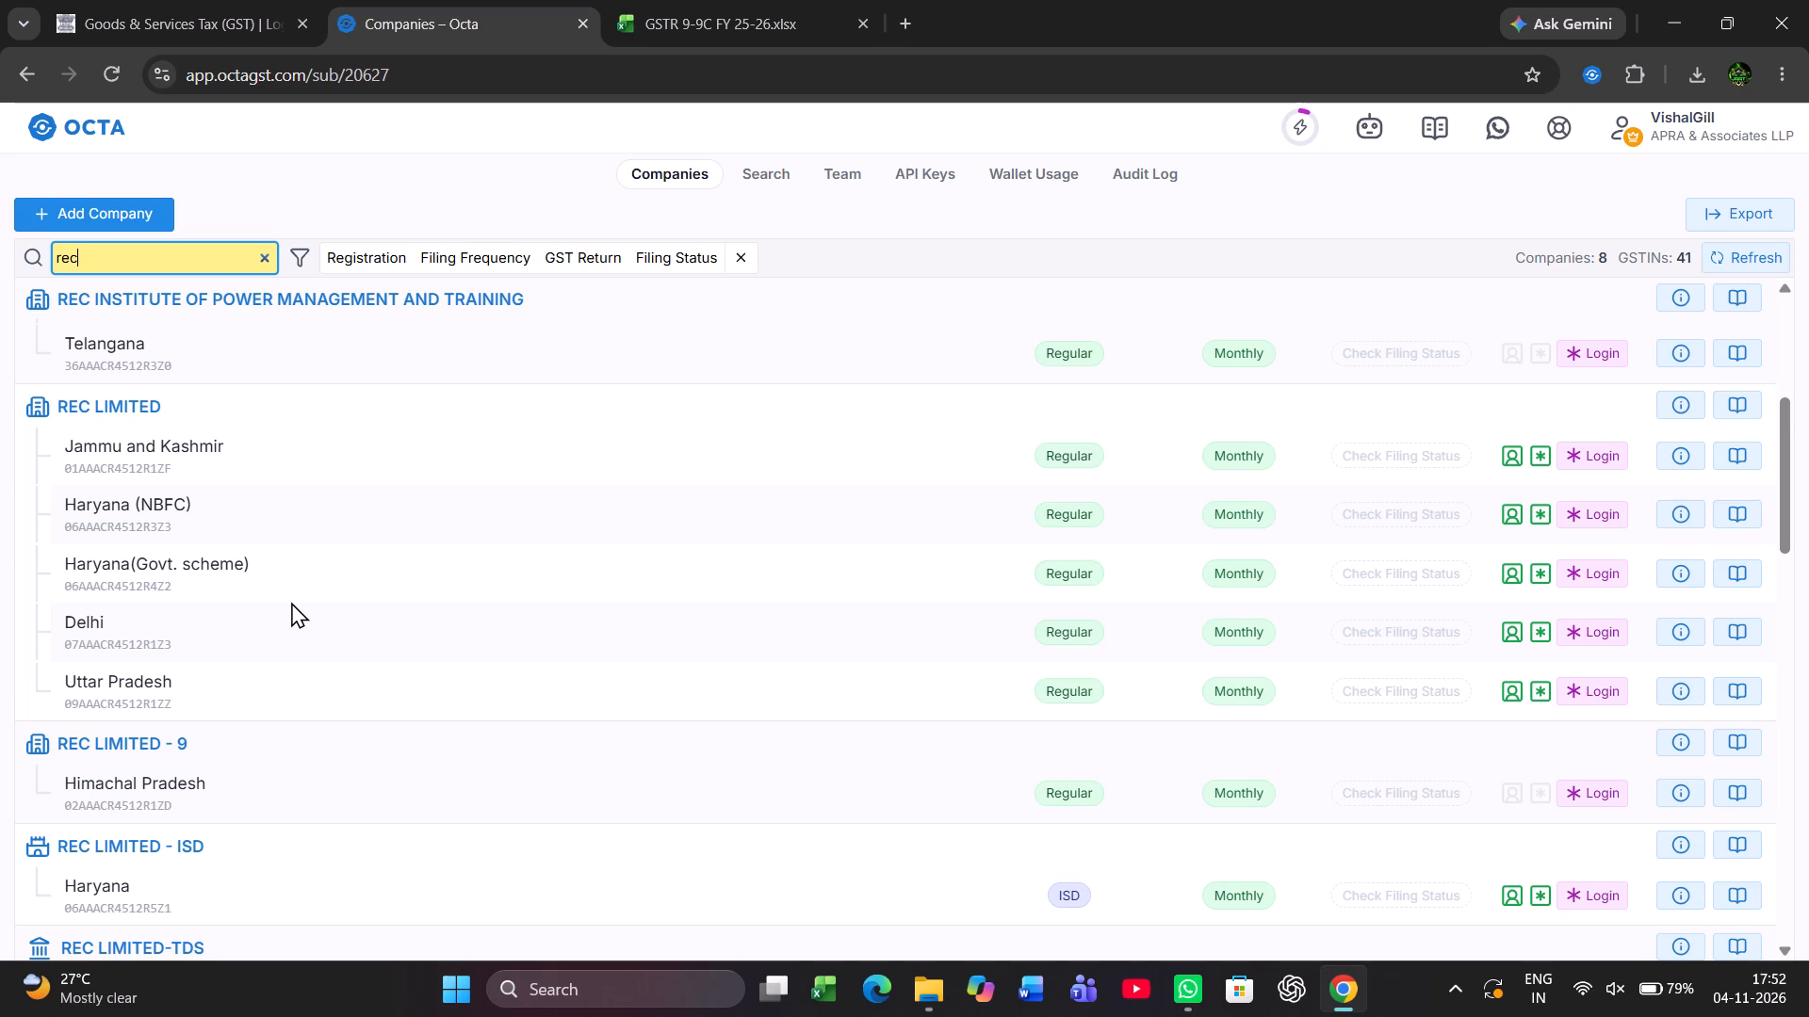
scroll(291, 602, "down", 5)
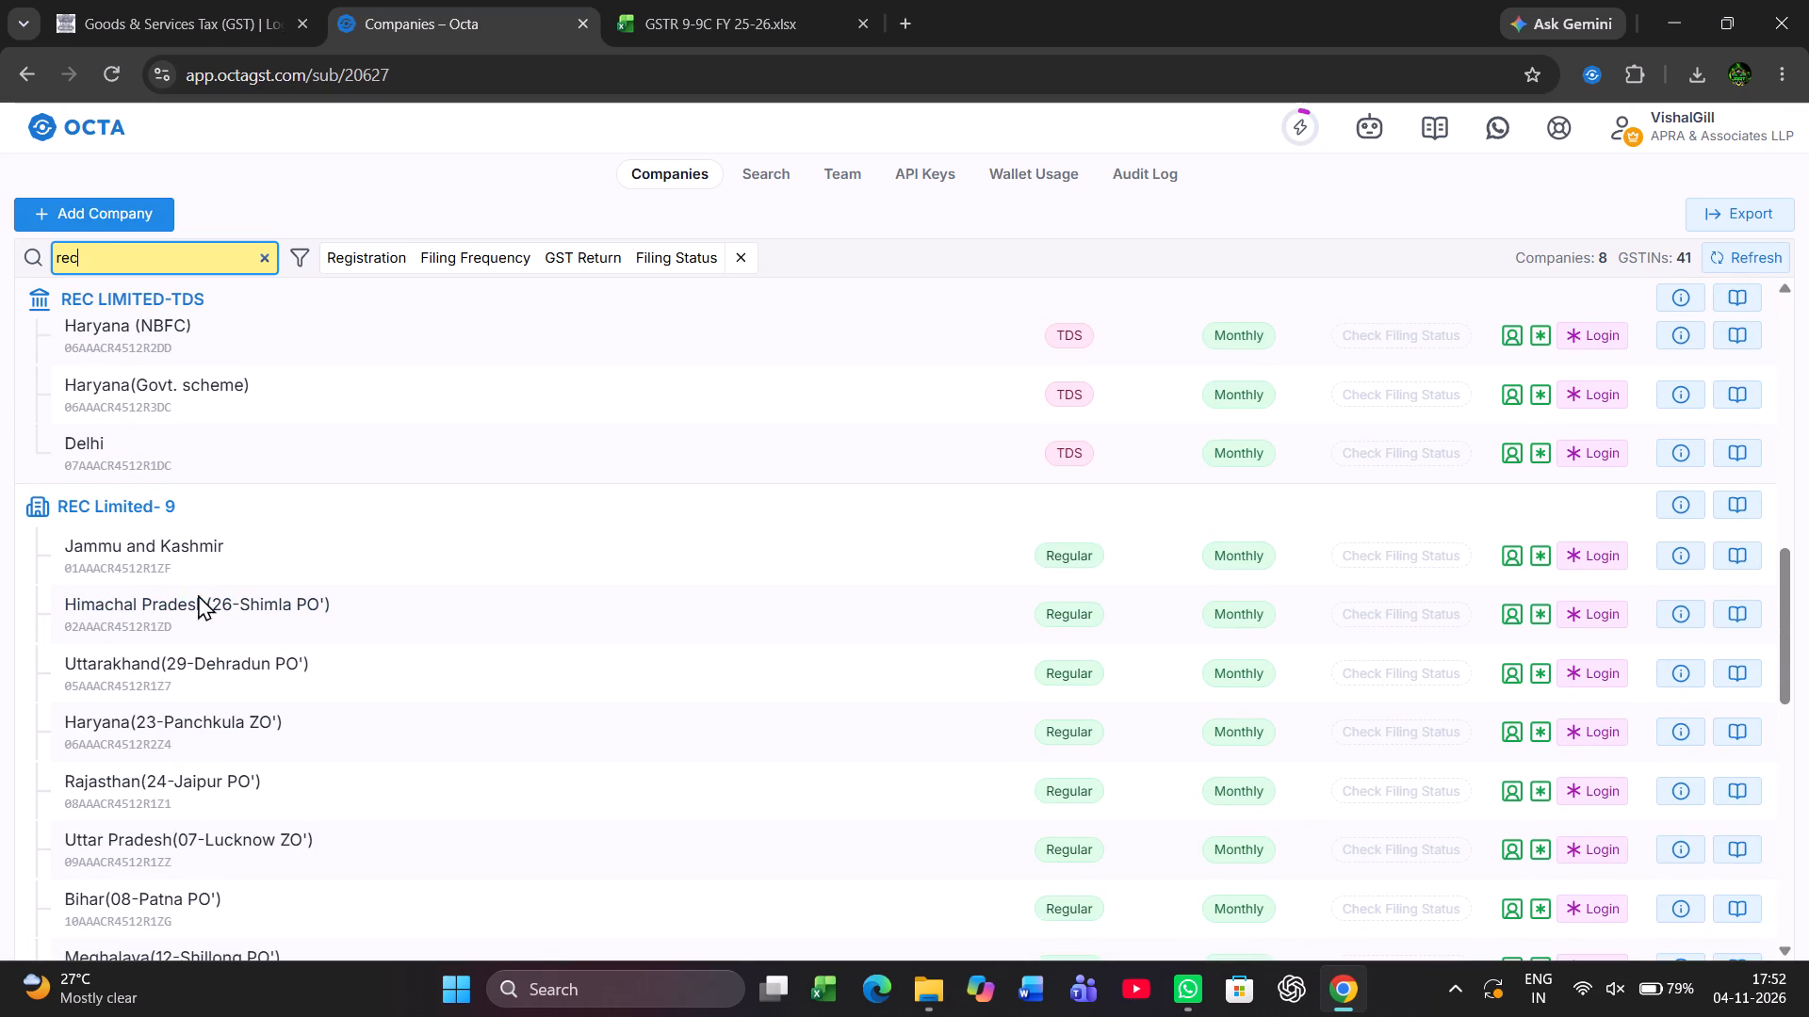
scroll(210, 627, "up", 2)
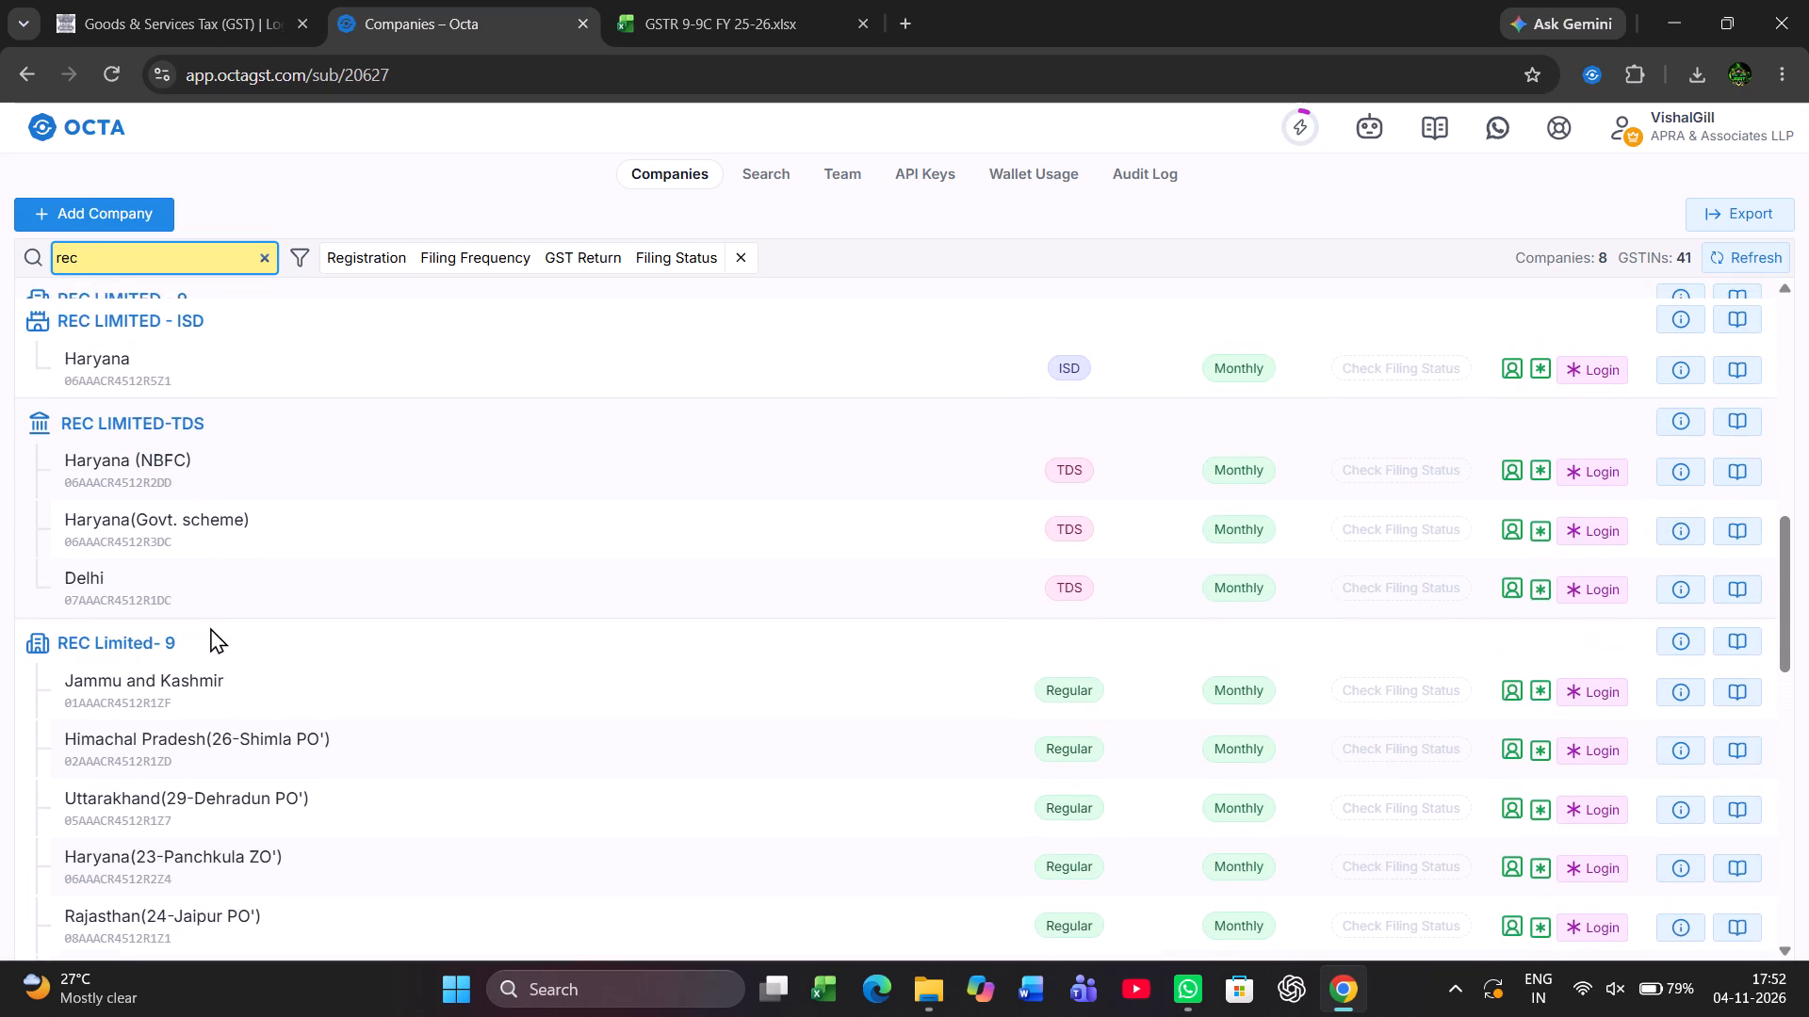
scroll(210, 627, "up", 2)
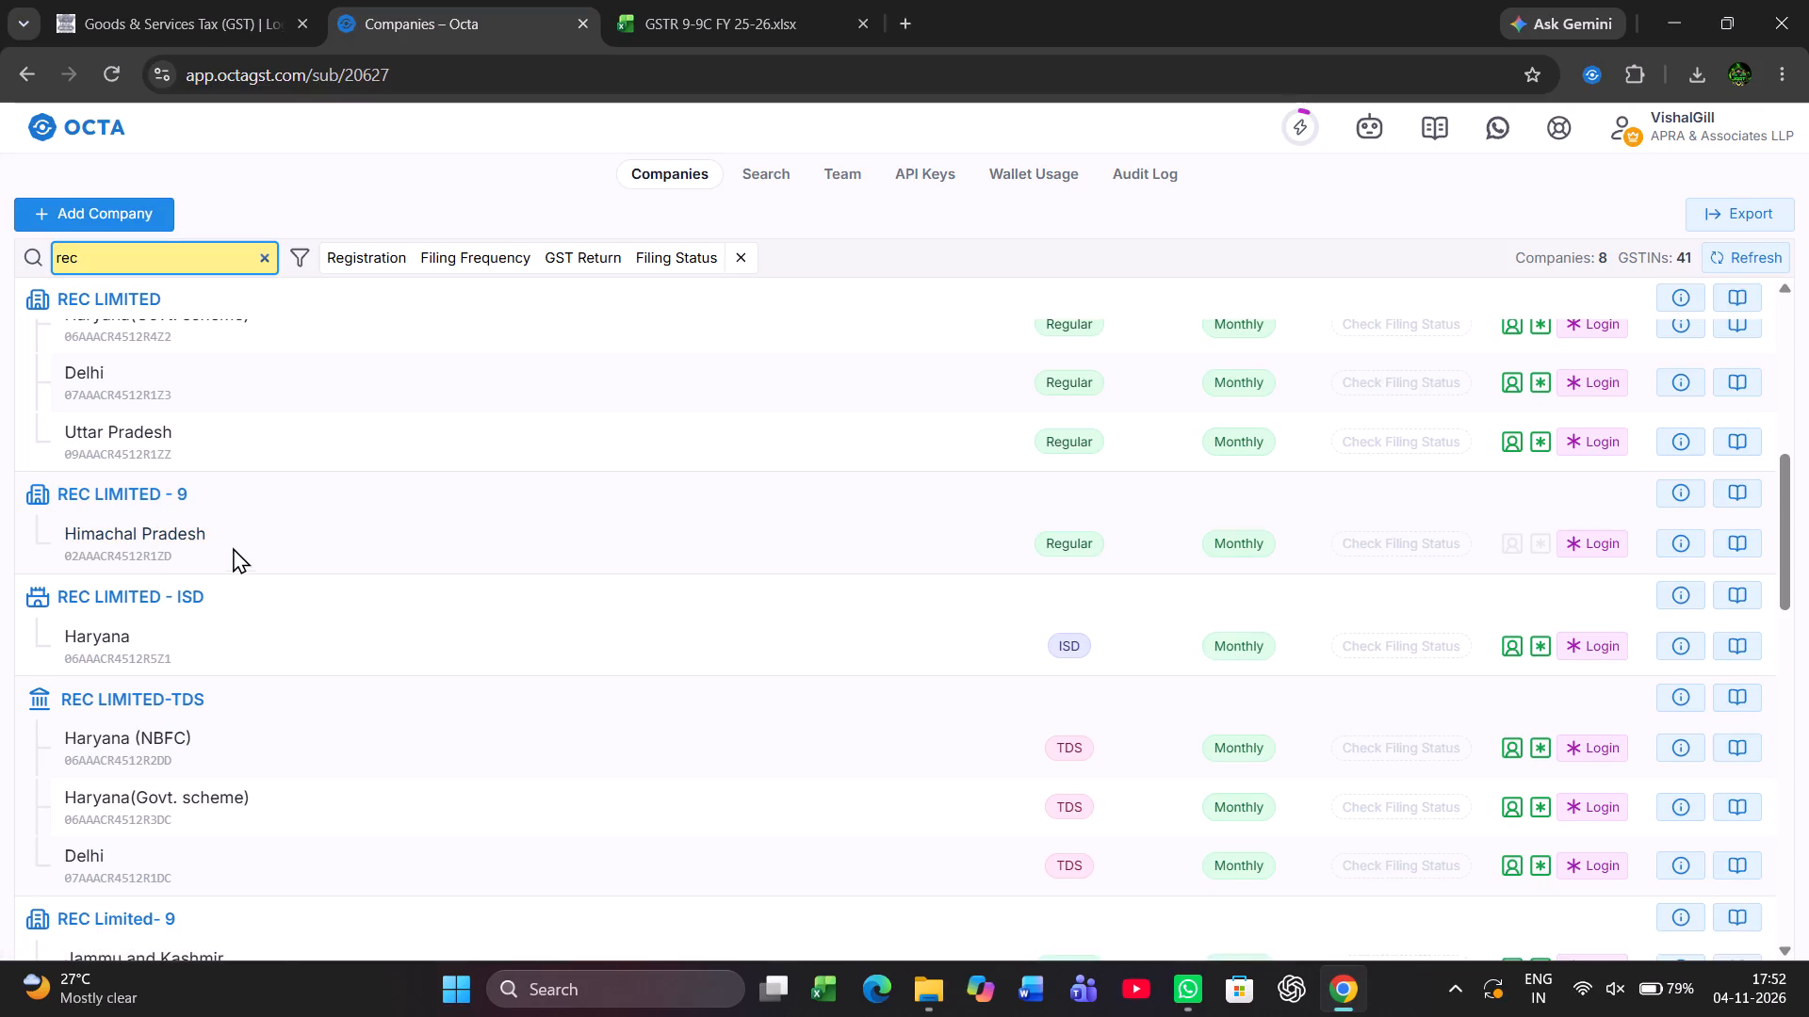
scroll(235, 550, "down", 1)
left_click(313, 264)
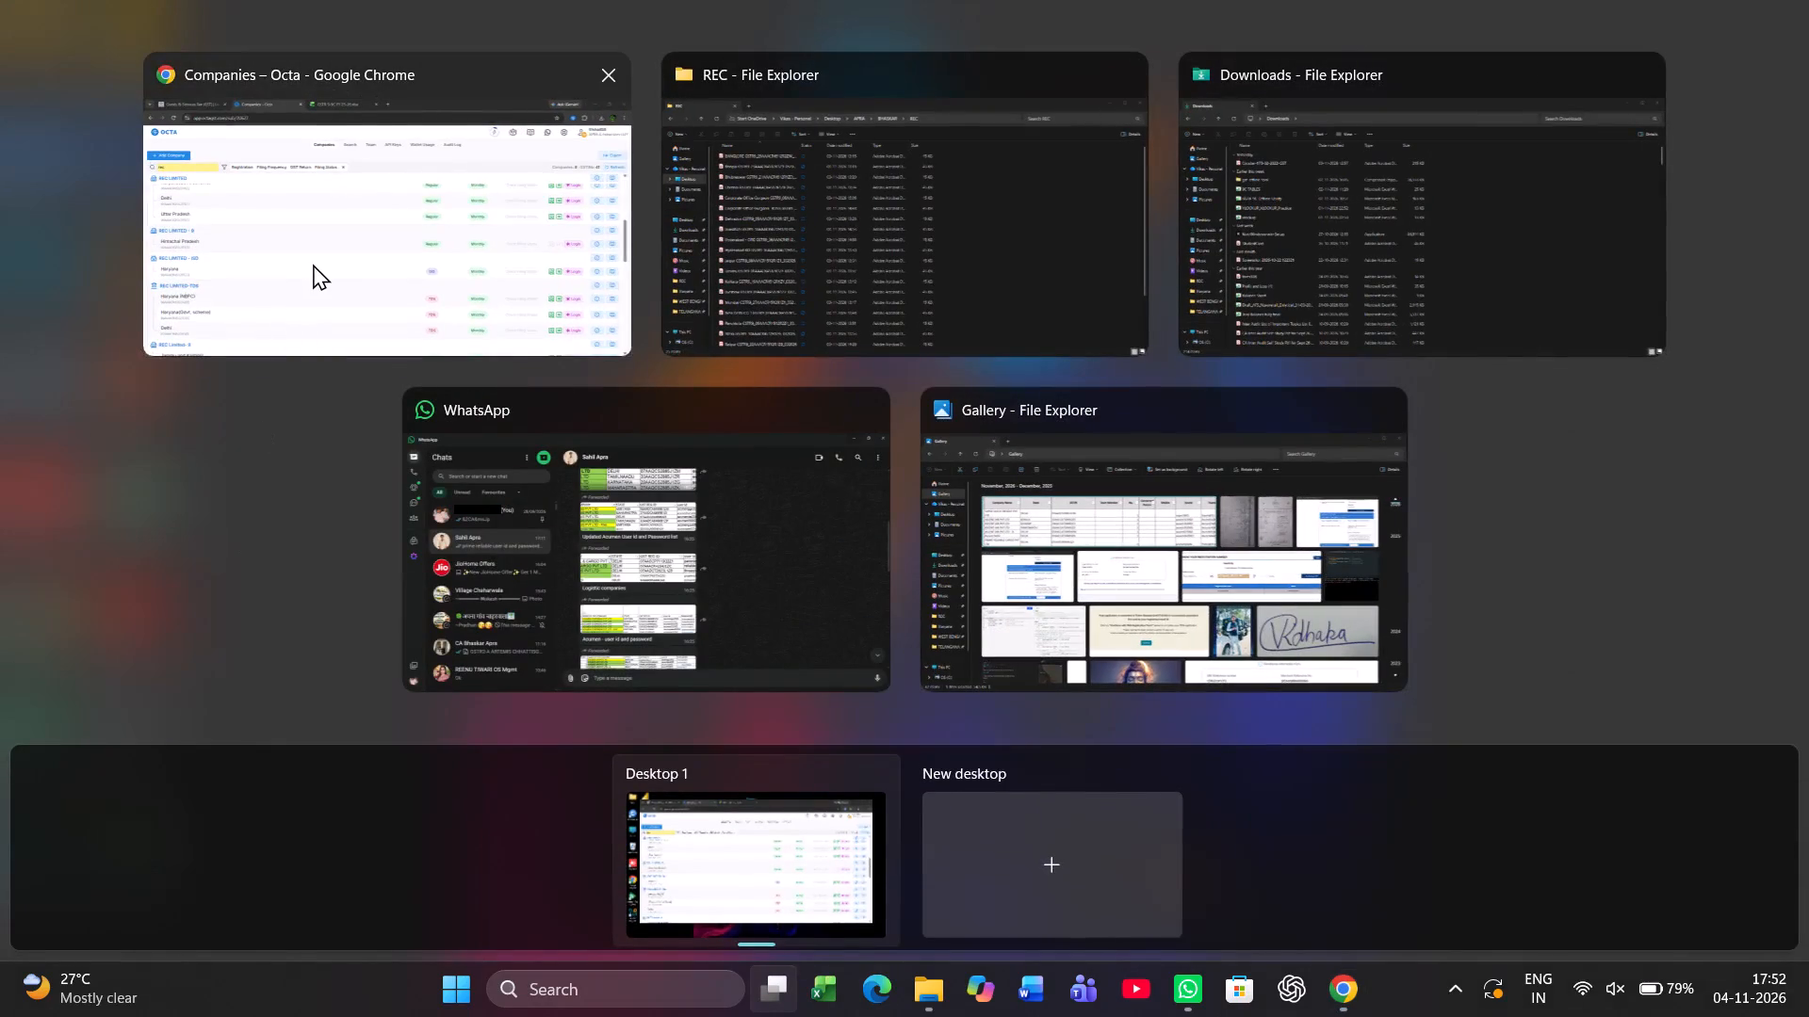
scroll(292, 649, "up", 1)
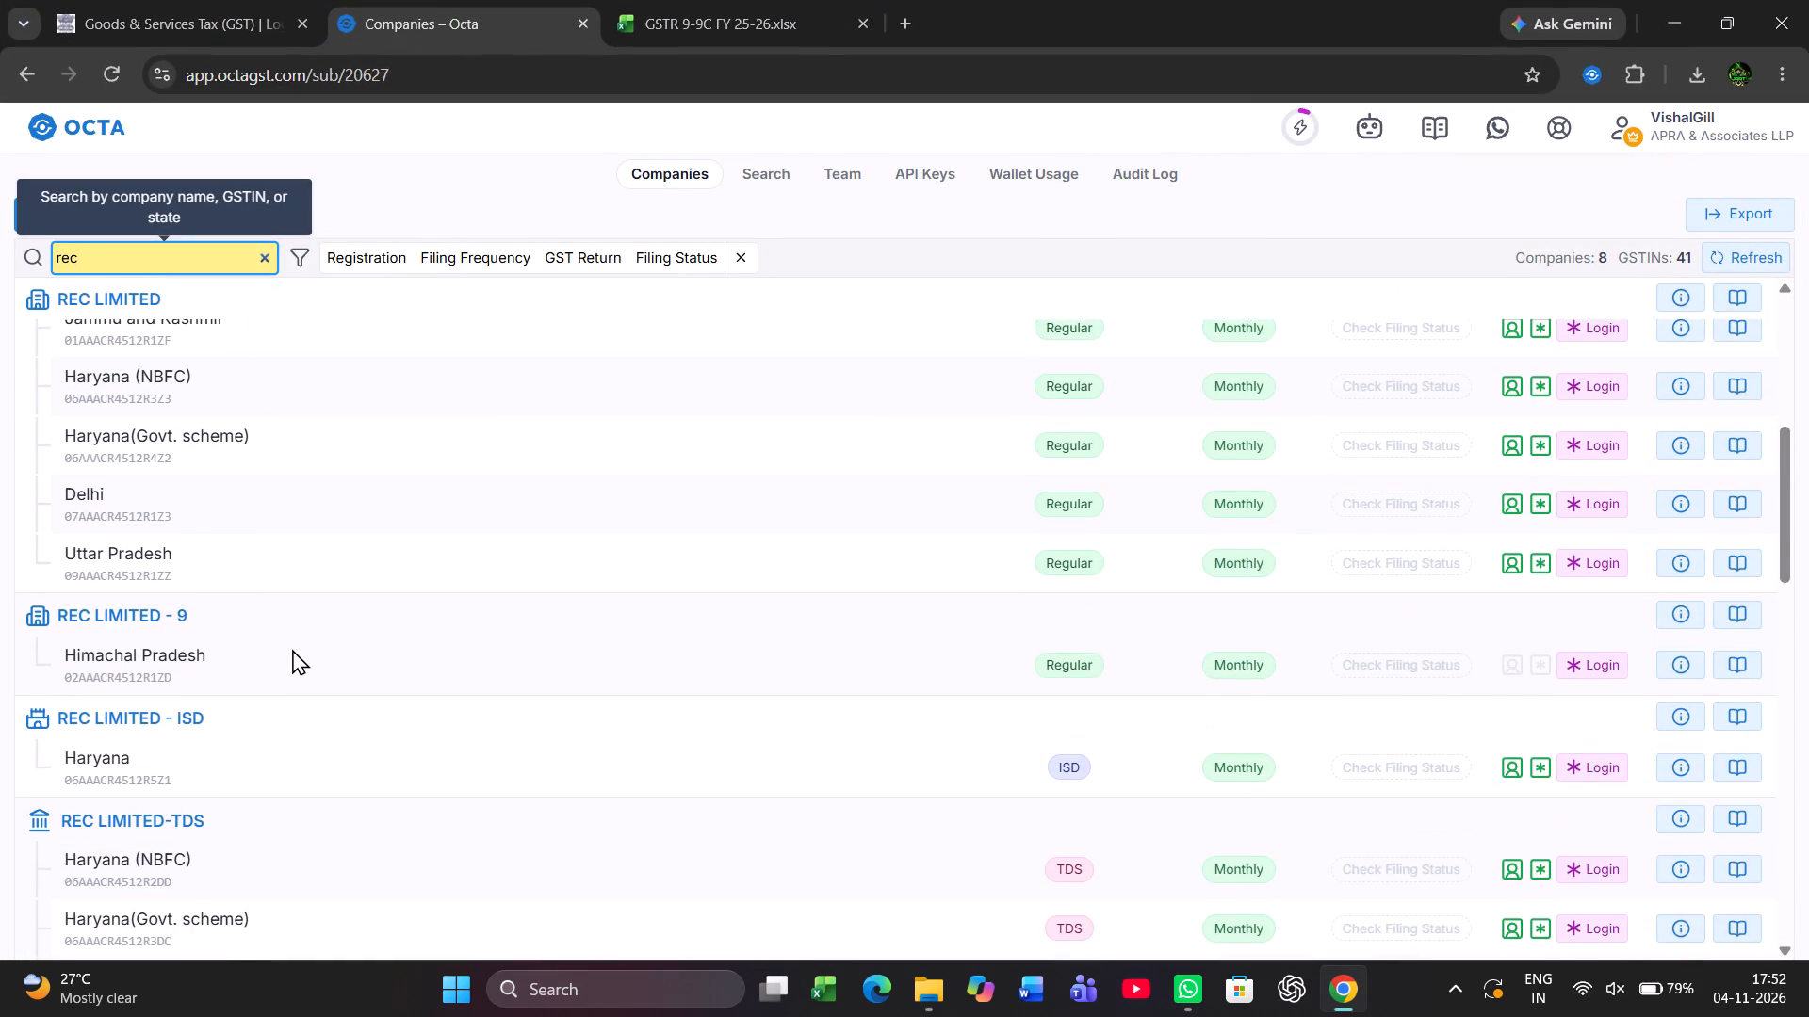
scroll(292, 649, "up", 1)
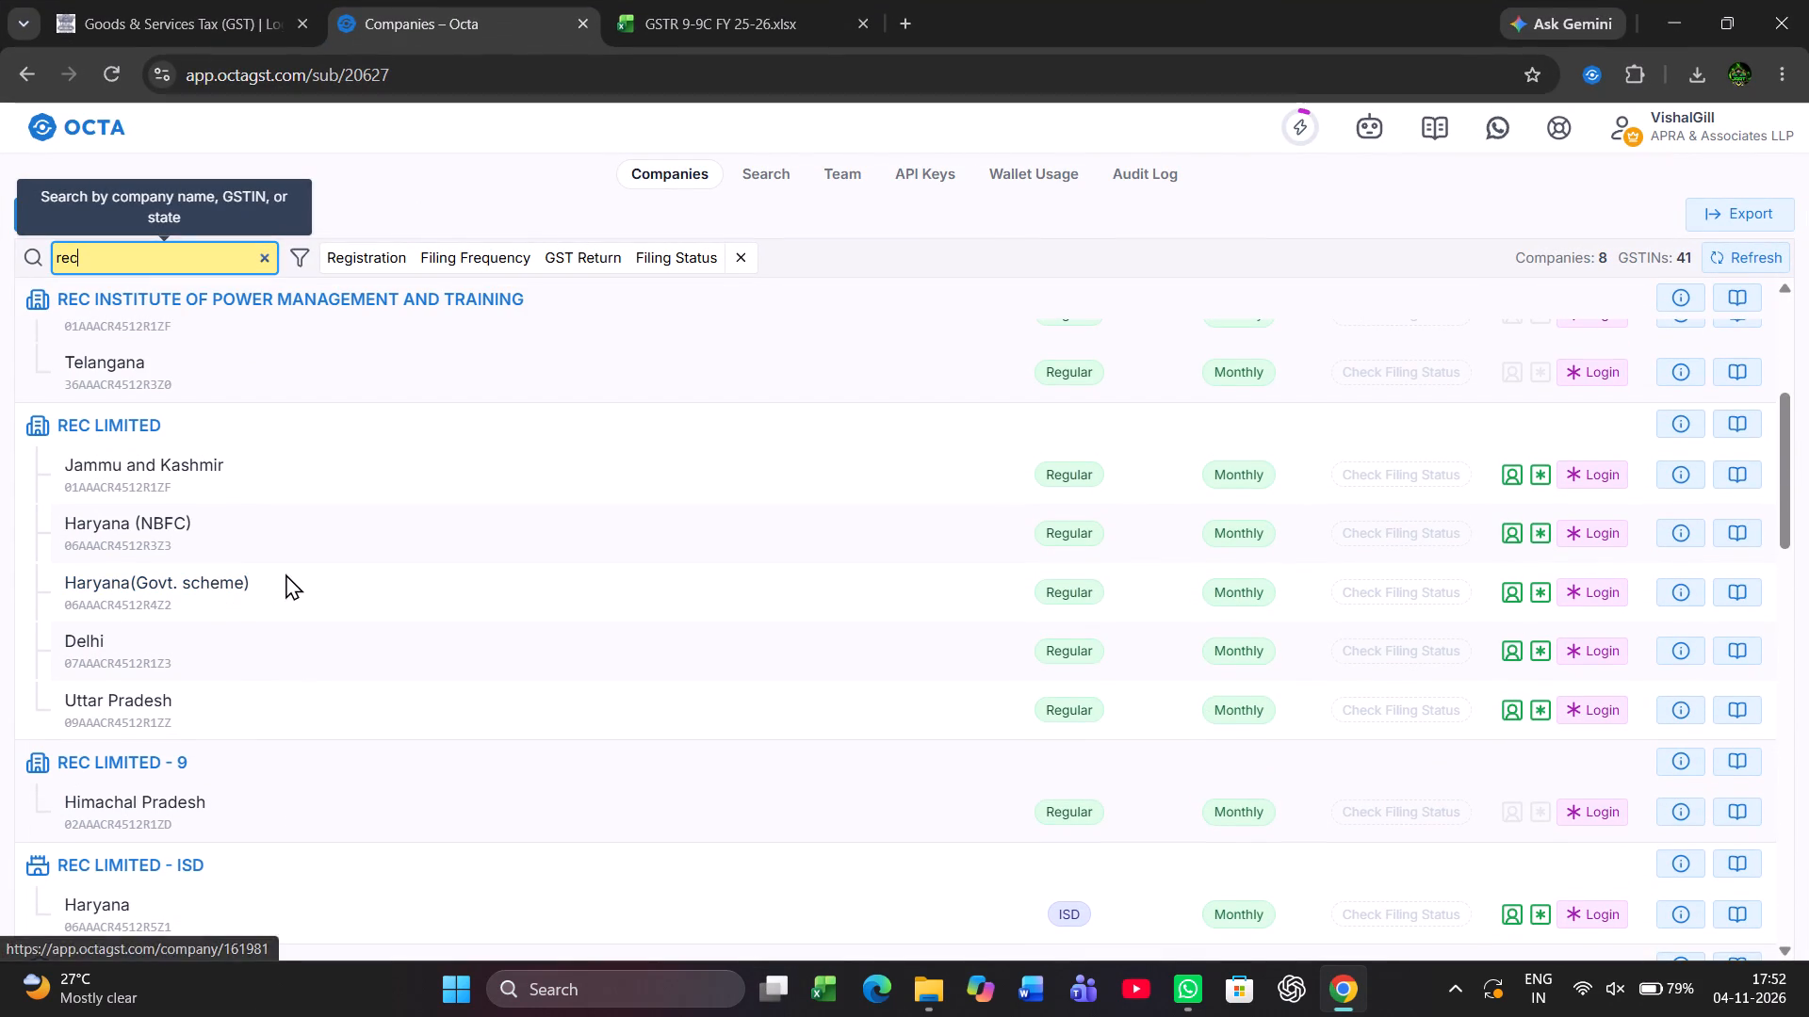
Open the REC LIMITED company.
left_click(105, 421)
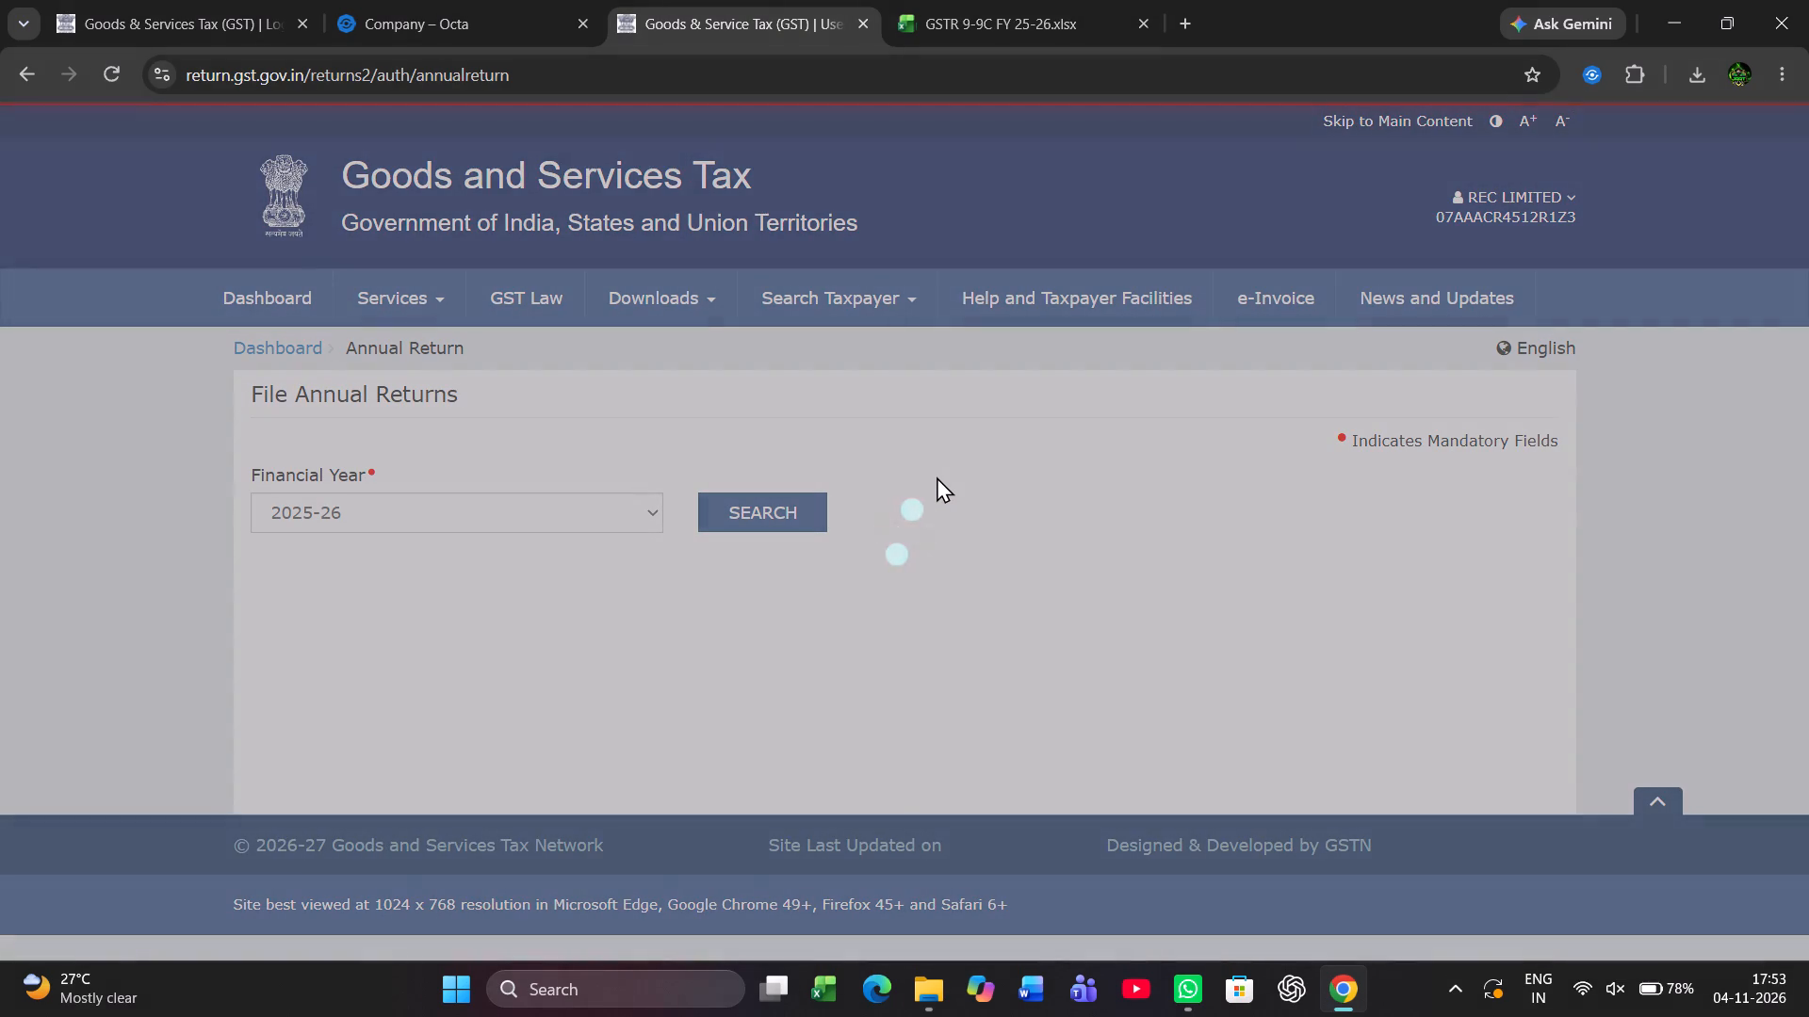
Return to REC LIMITED's company page in OCTA and check the Delhi entry and its GSTIN.
left_click(433, 20)
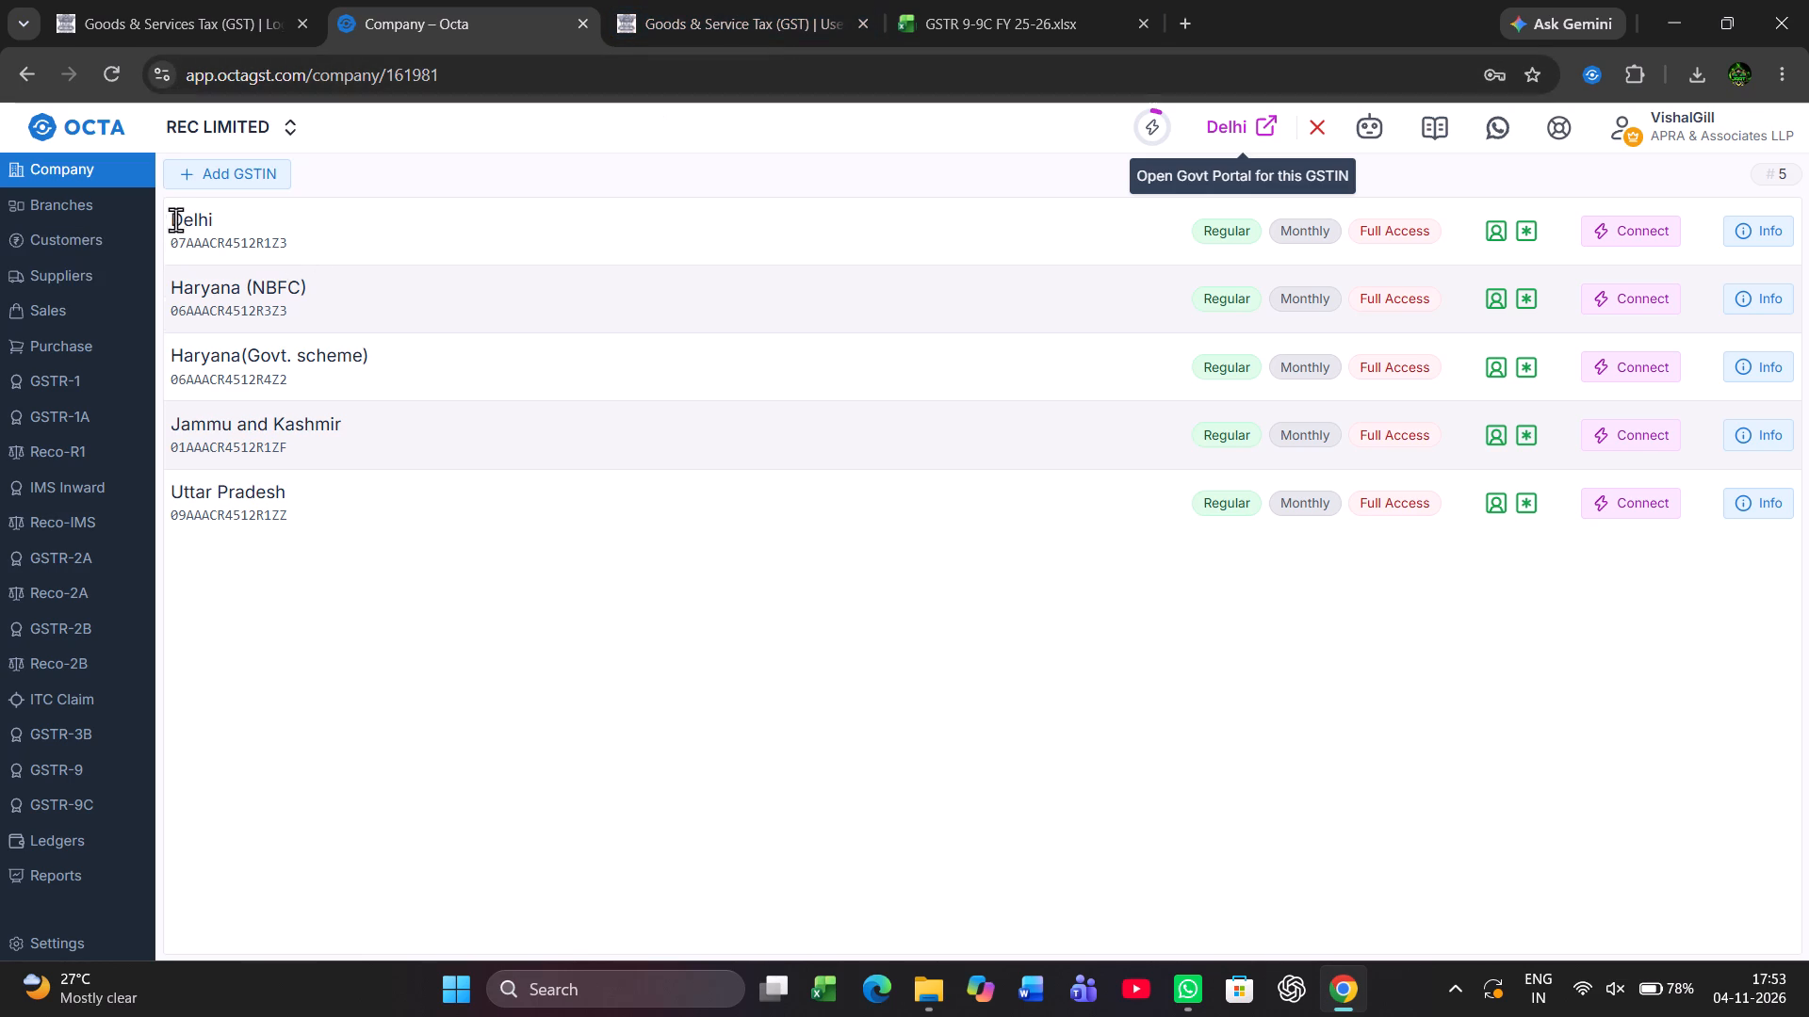
left_click_drag(171, 225, 279, 241)
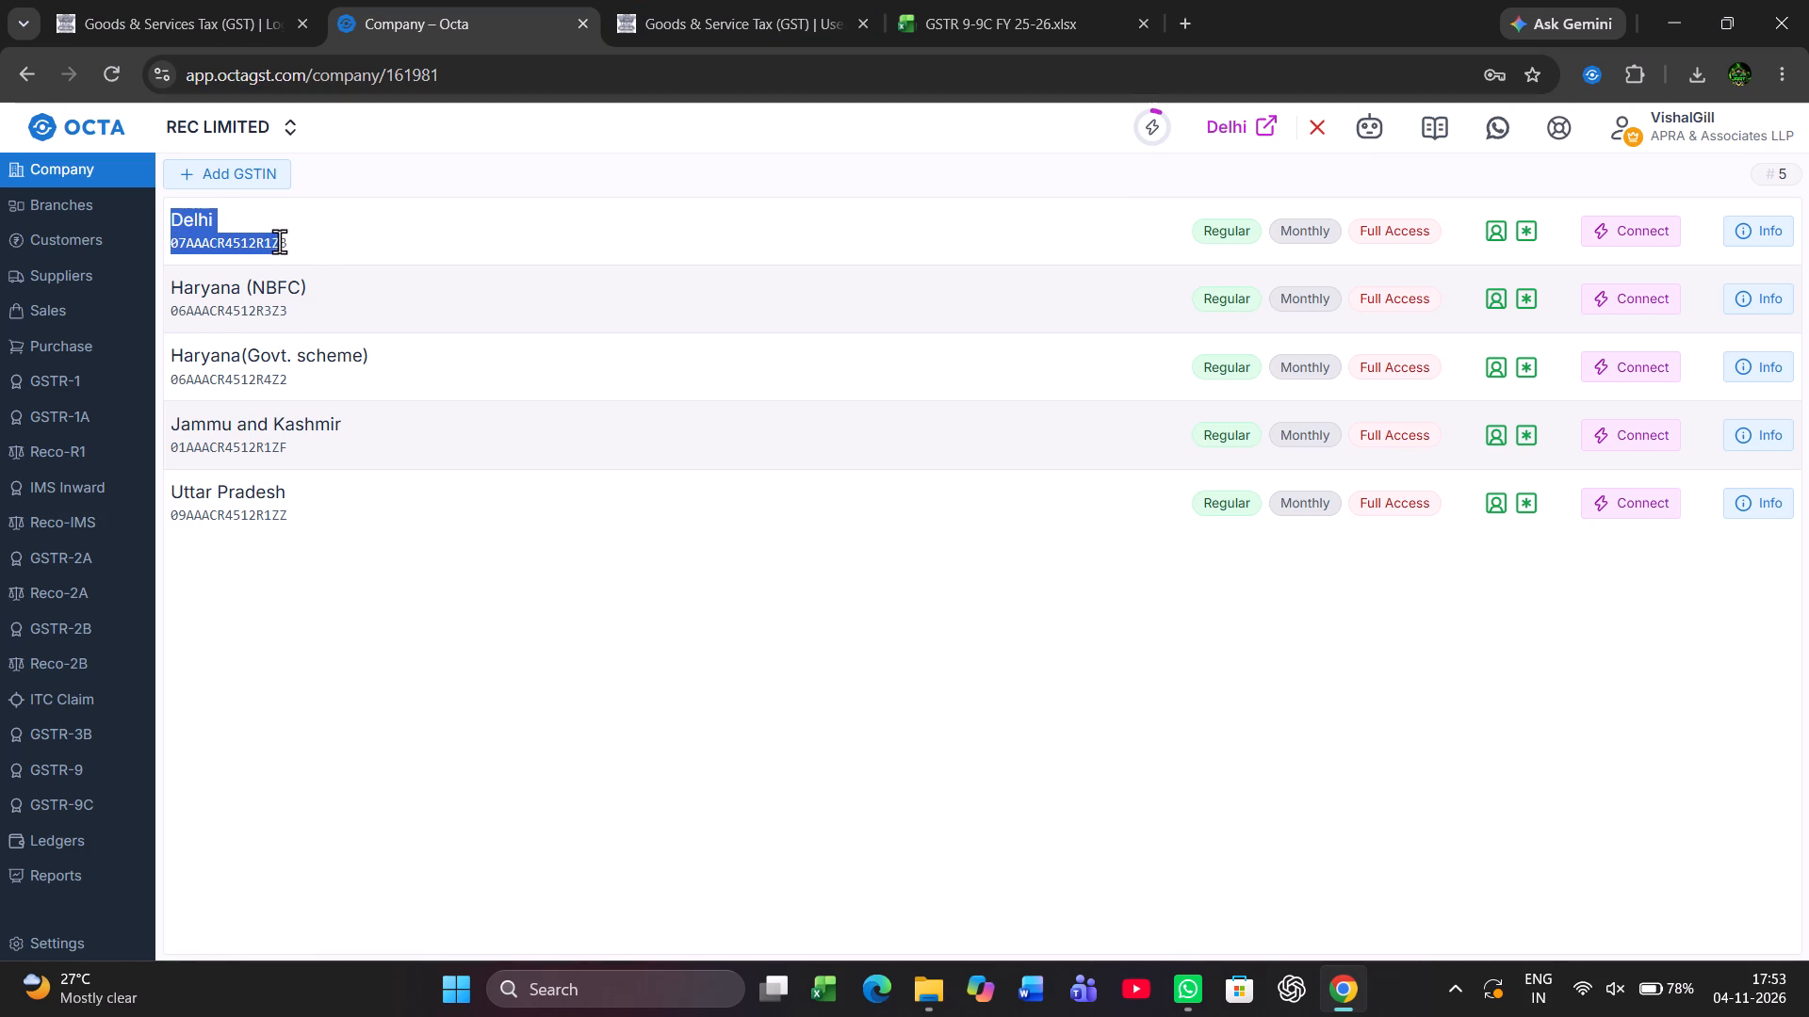
left_click_drag(279, 241, 303, 244)
left_click(558, 248)
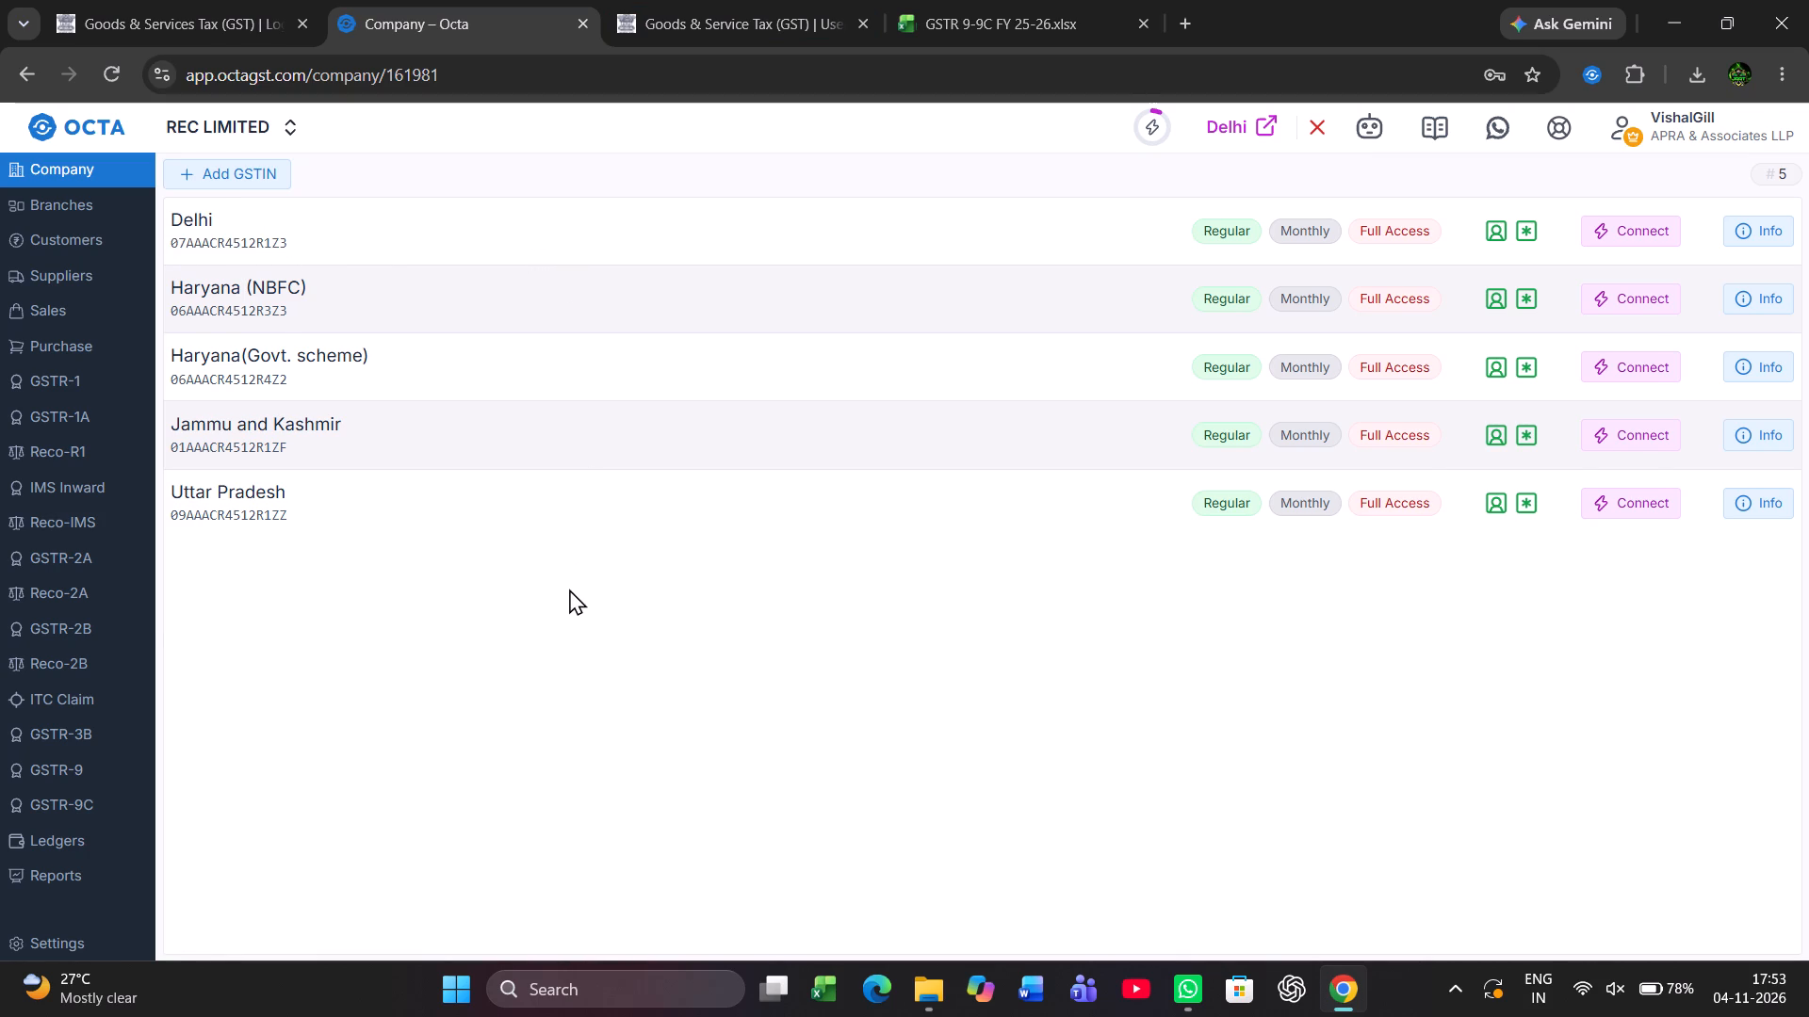
Switch to File Explorer and go through the REC folder's GSTR9 files by branch, checking them against REC LIMITED's registrations.
key("alt+Tab")
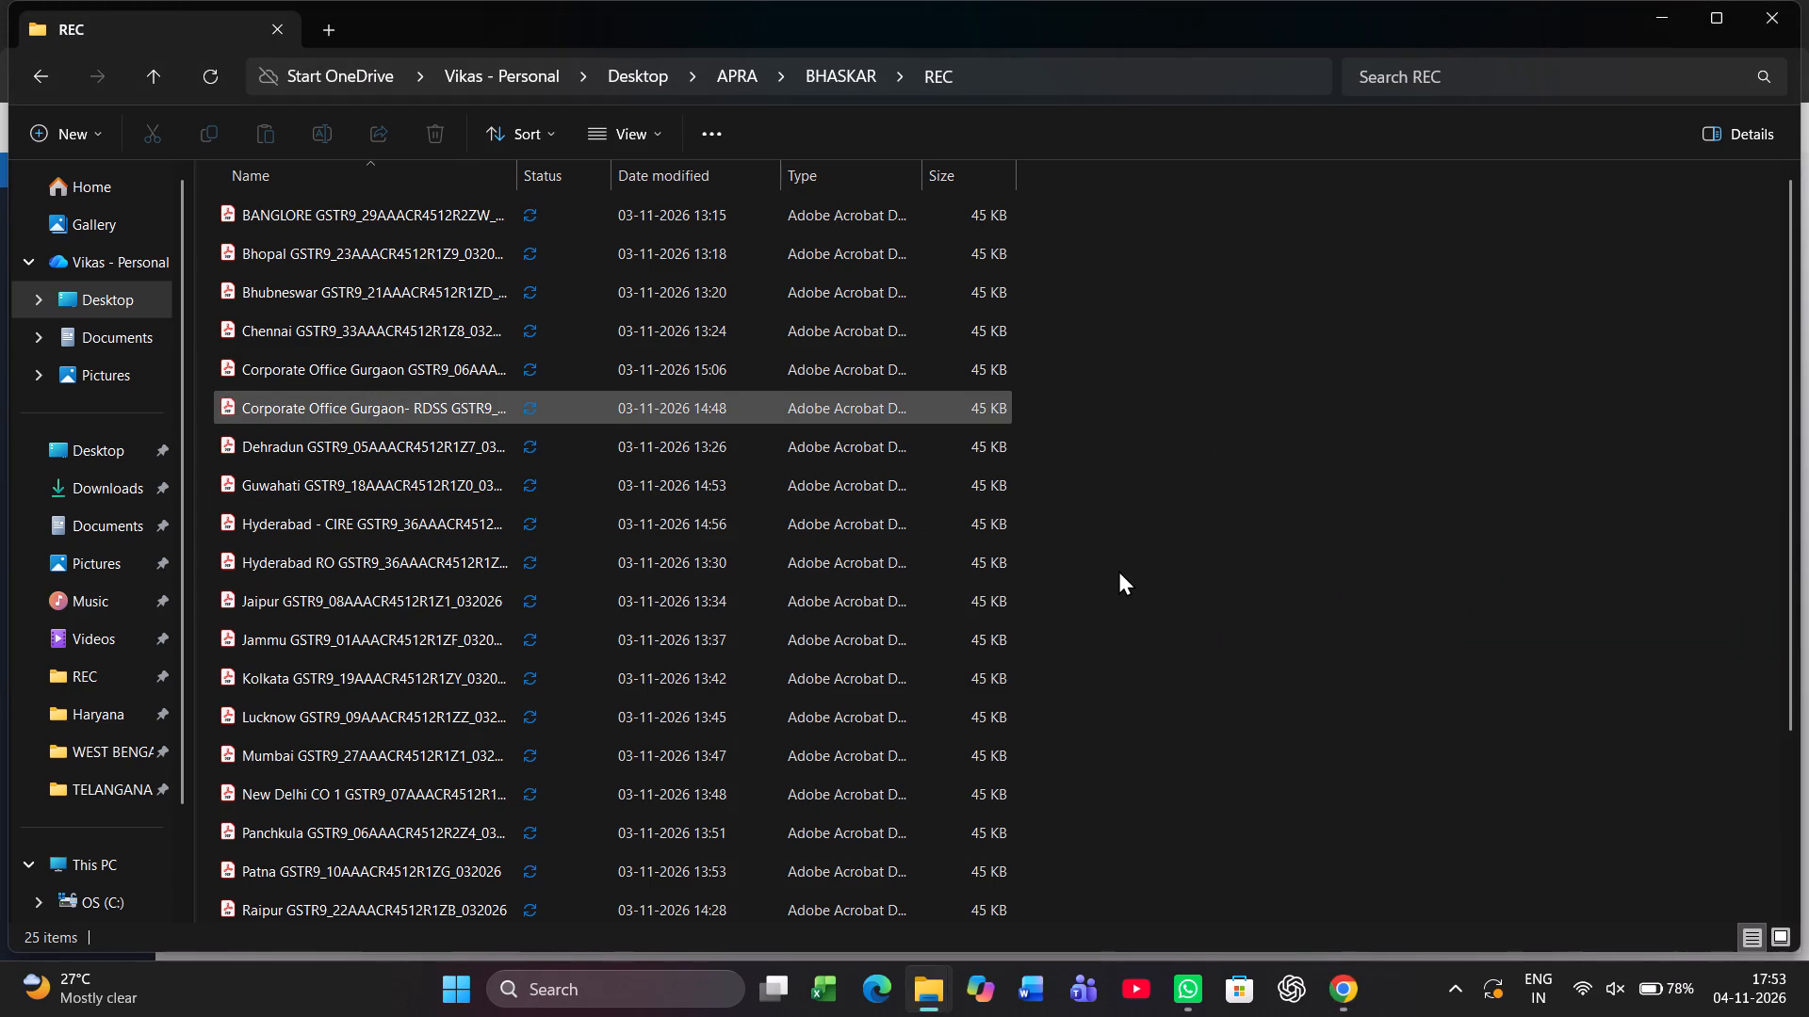
scroll(300, 599, "down", 9)
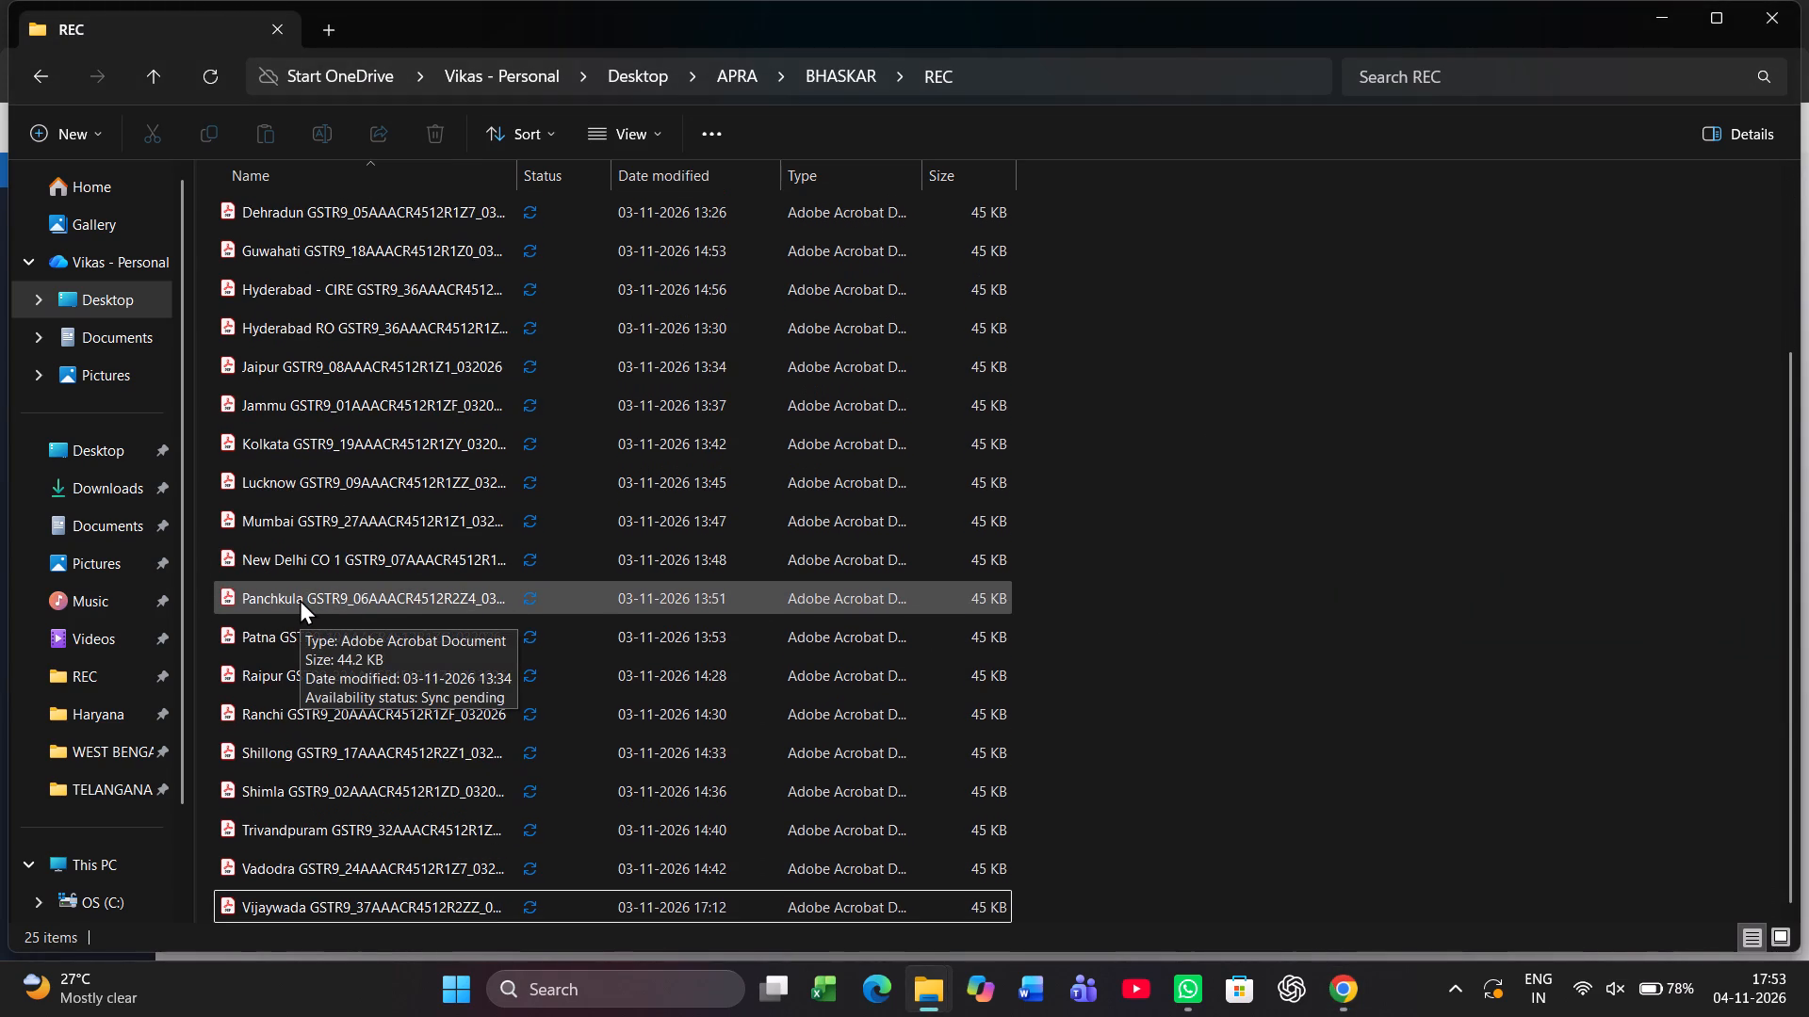
key("Up")
key("Up")
key("Up")
key("Up")
key("Up")
key("Up")
key("Up")
key("Up")
key("Up")
key("Up")
key("Up")
key("Up")
key("Up")
key("Up")
key("Up")
key("Up")
key("Up")
key("Up")
key("Up")
key("Up")
key("Up")
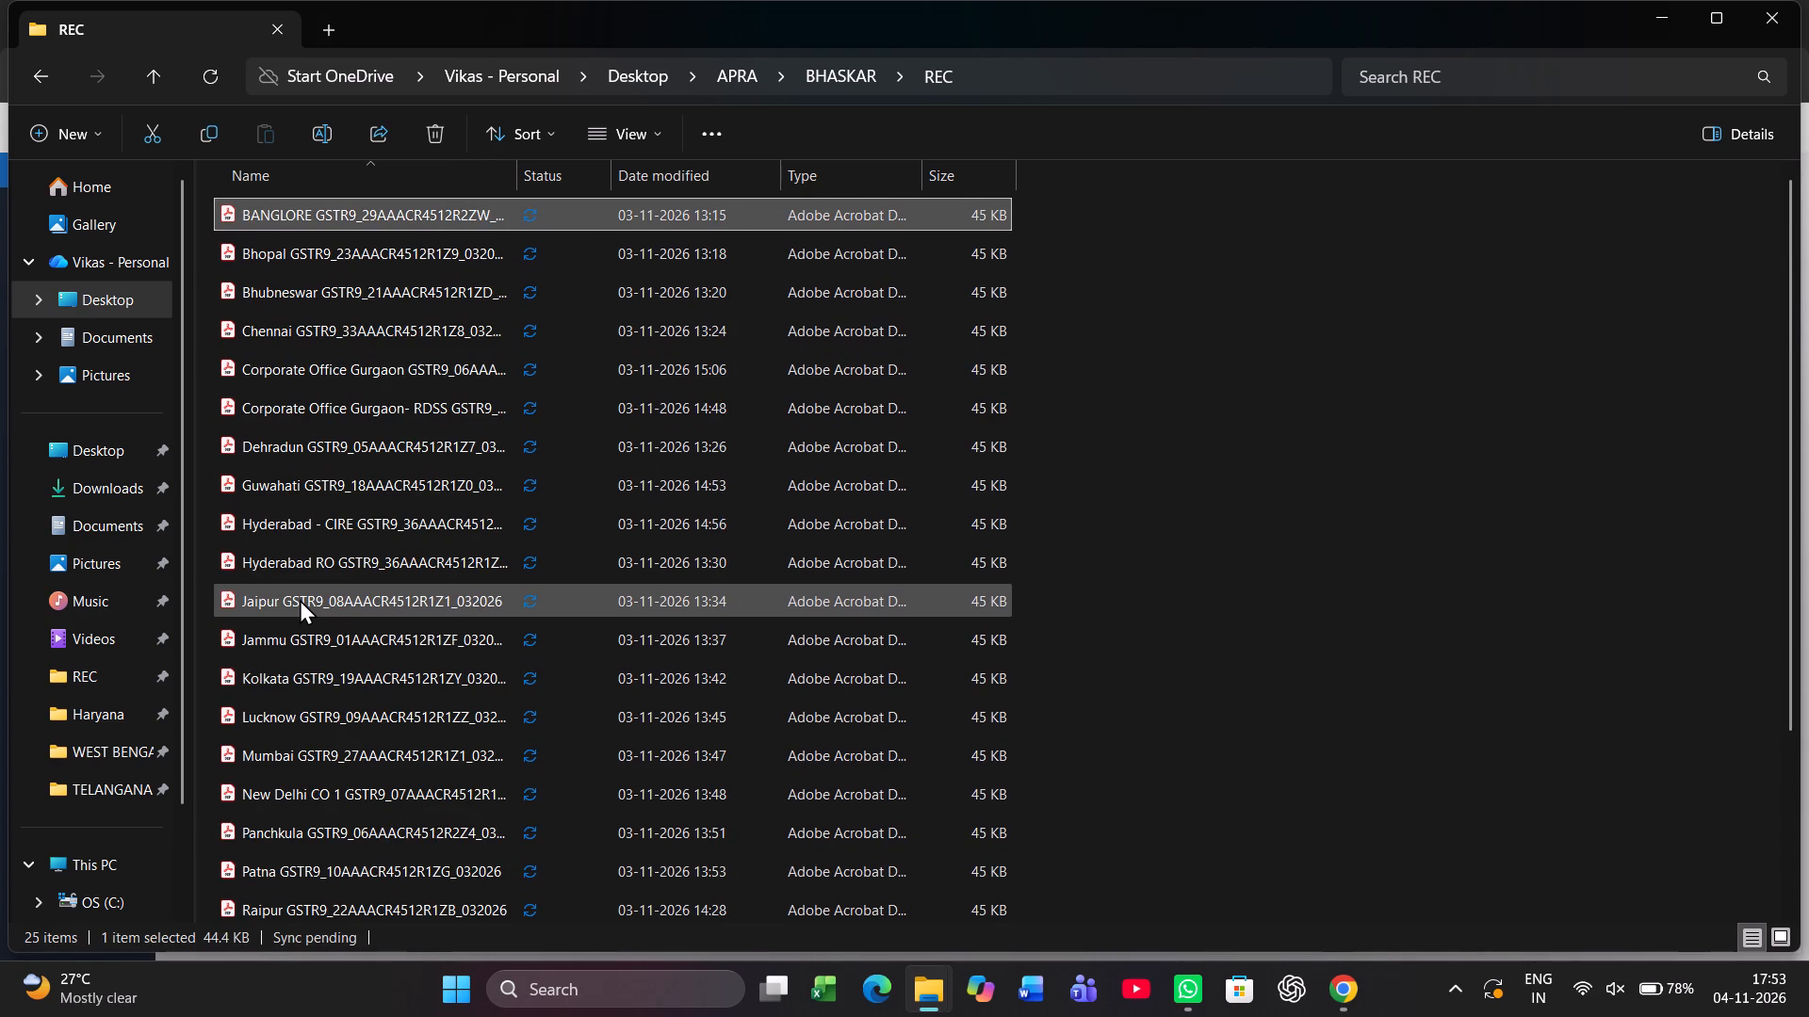
key("Down")
key("Down")
key("Down")
key("Down")
key("Down")
key("Down")
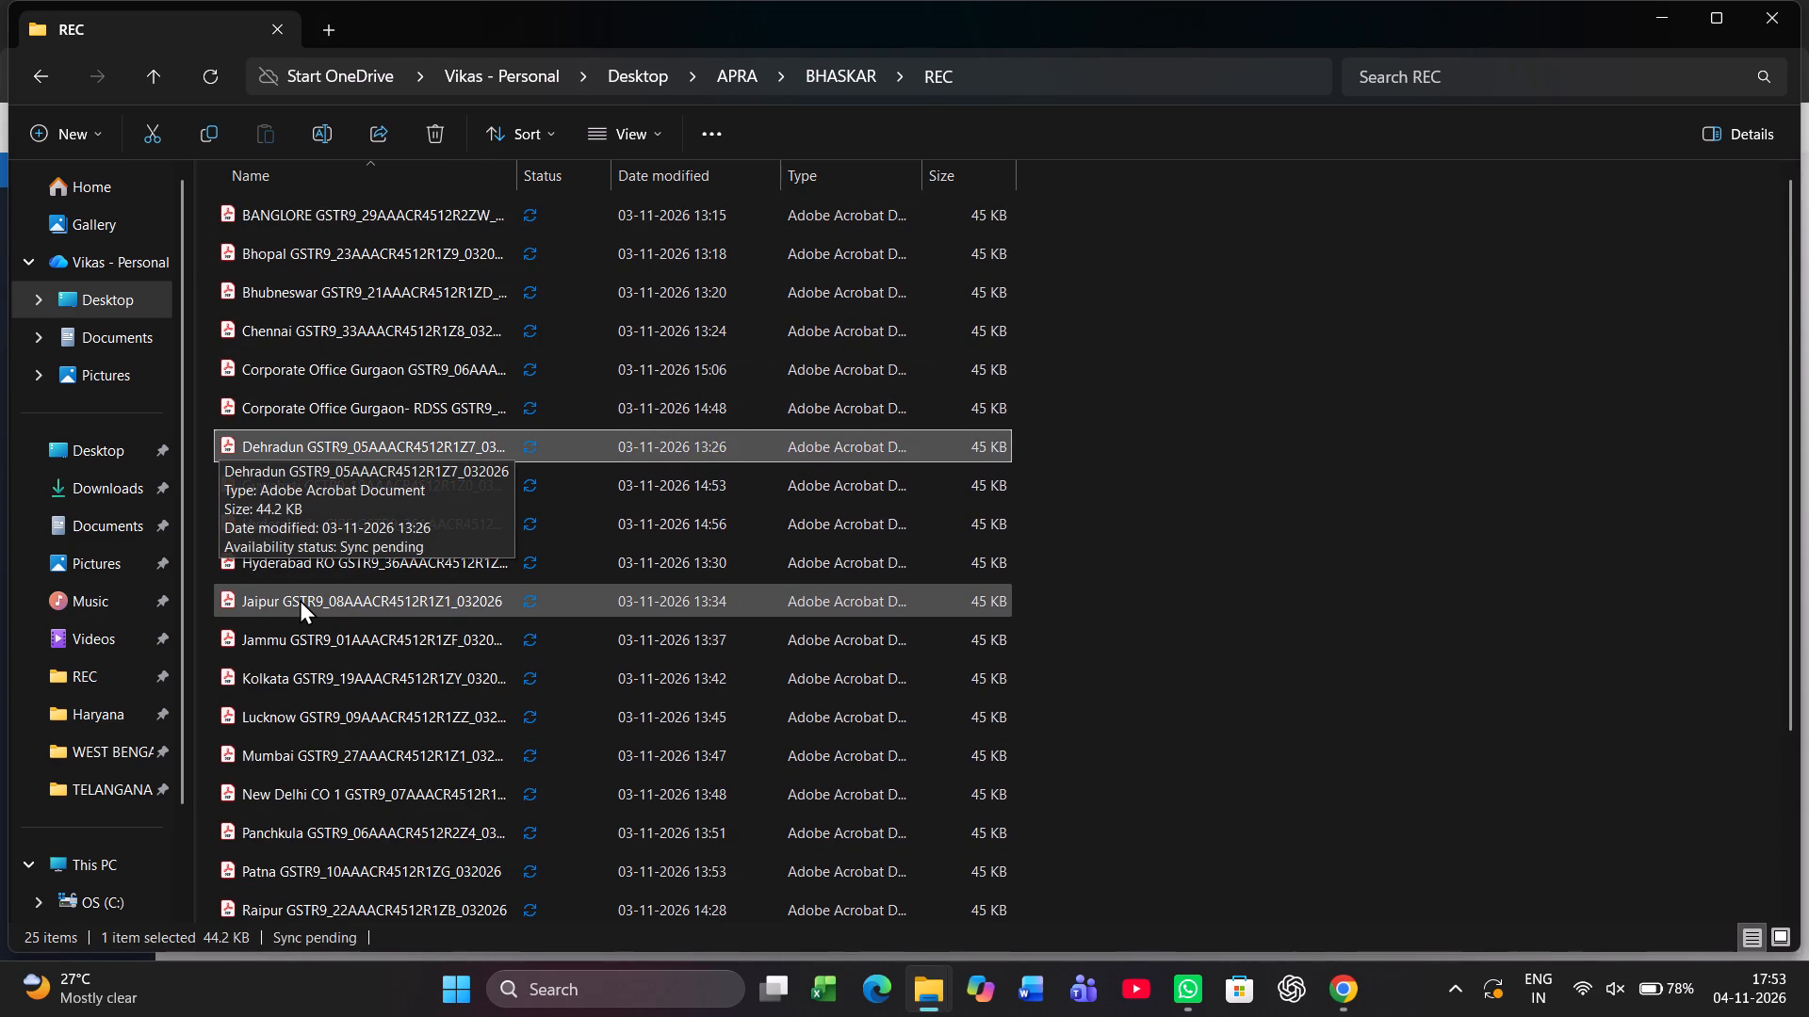
key("Down")
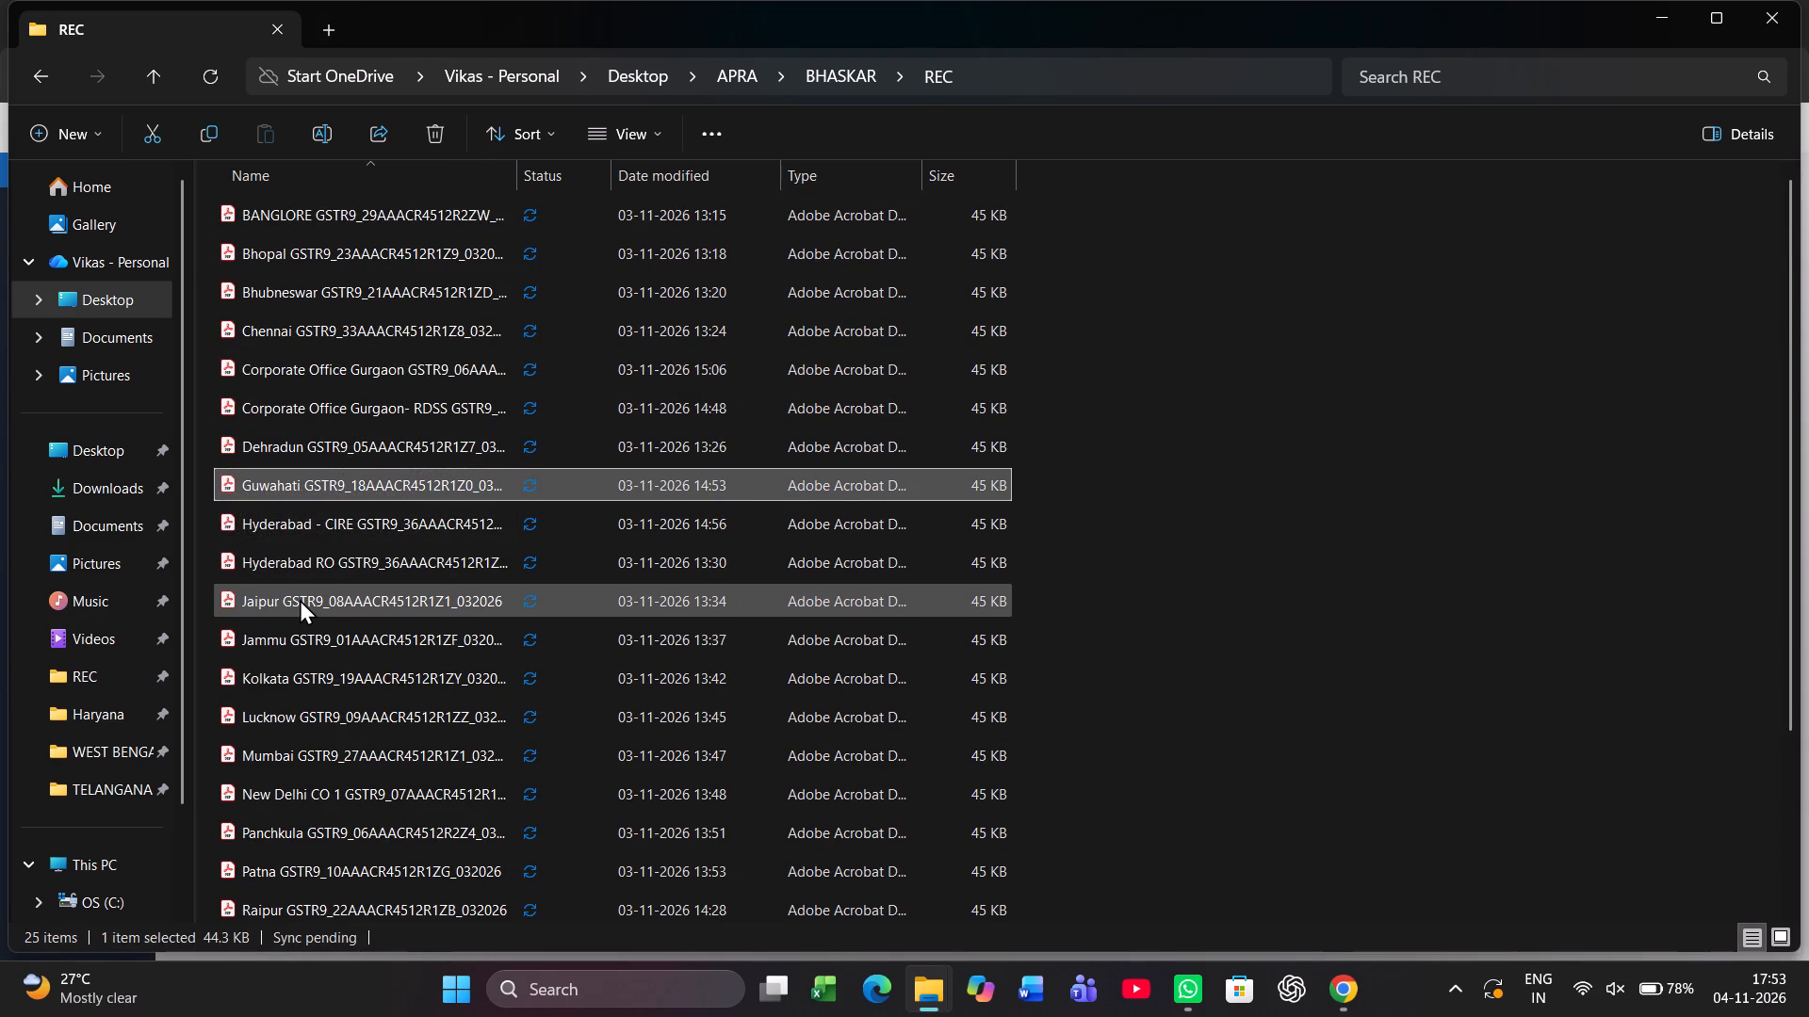
key("Down")
key("Up")
key("Up")
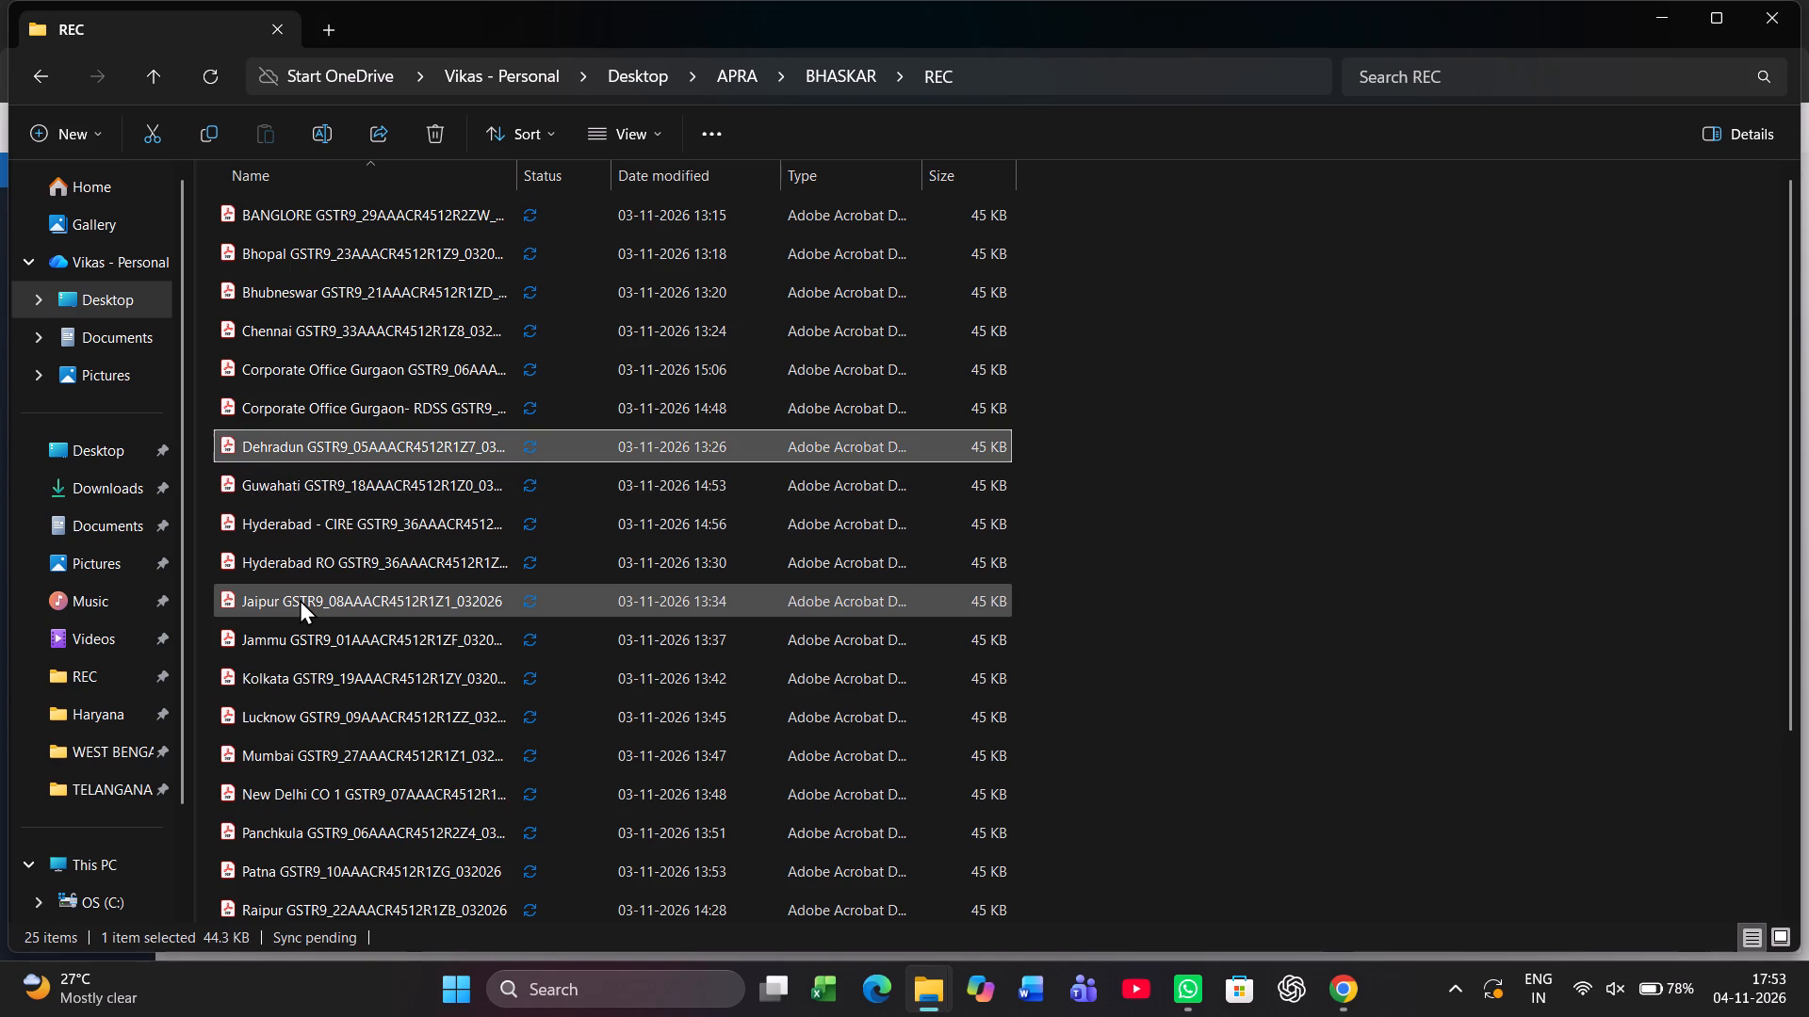
key("Up")
key("Up")
key("Up")
key("Up")
key("Up")
key("Up")
key("Up")
key("Up")
key("Up")
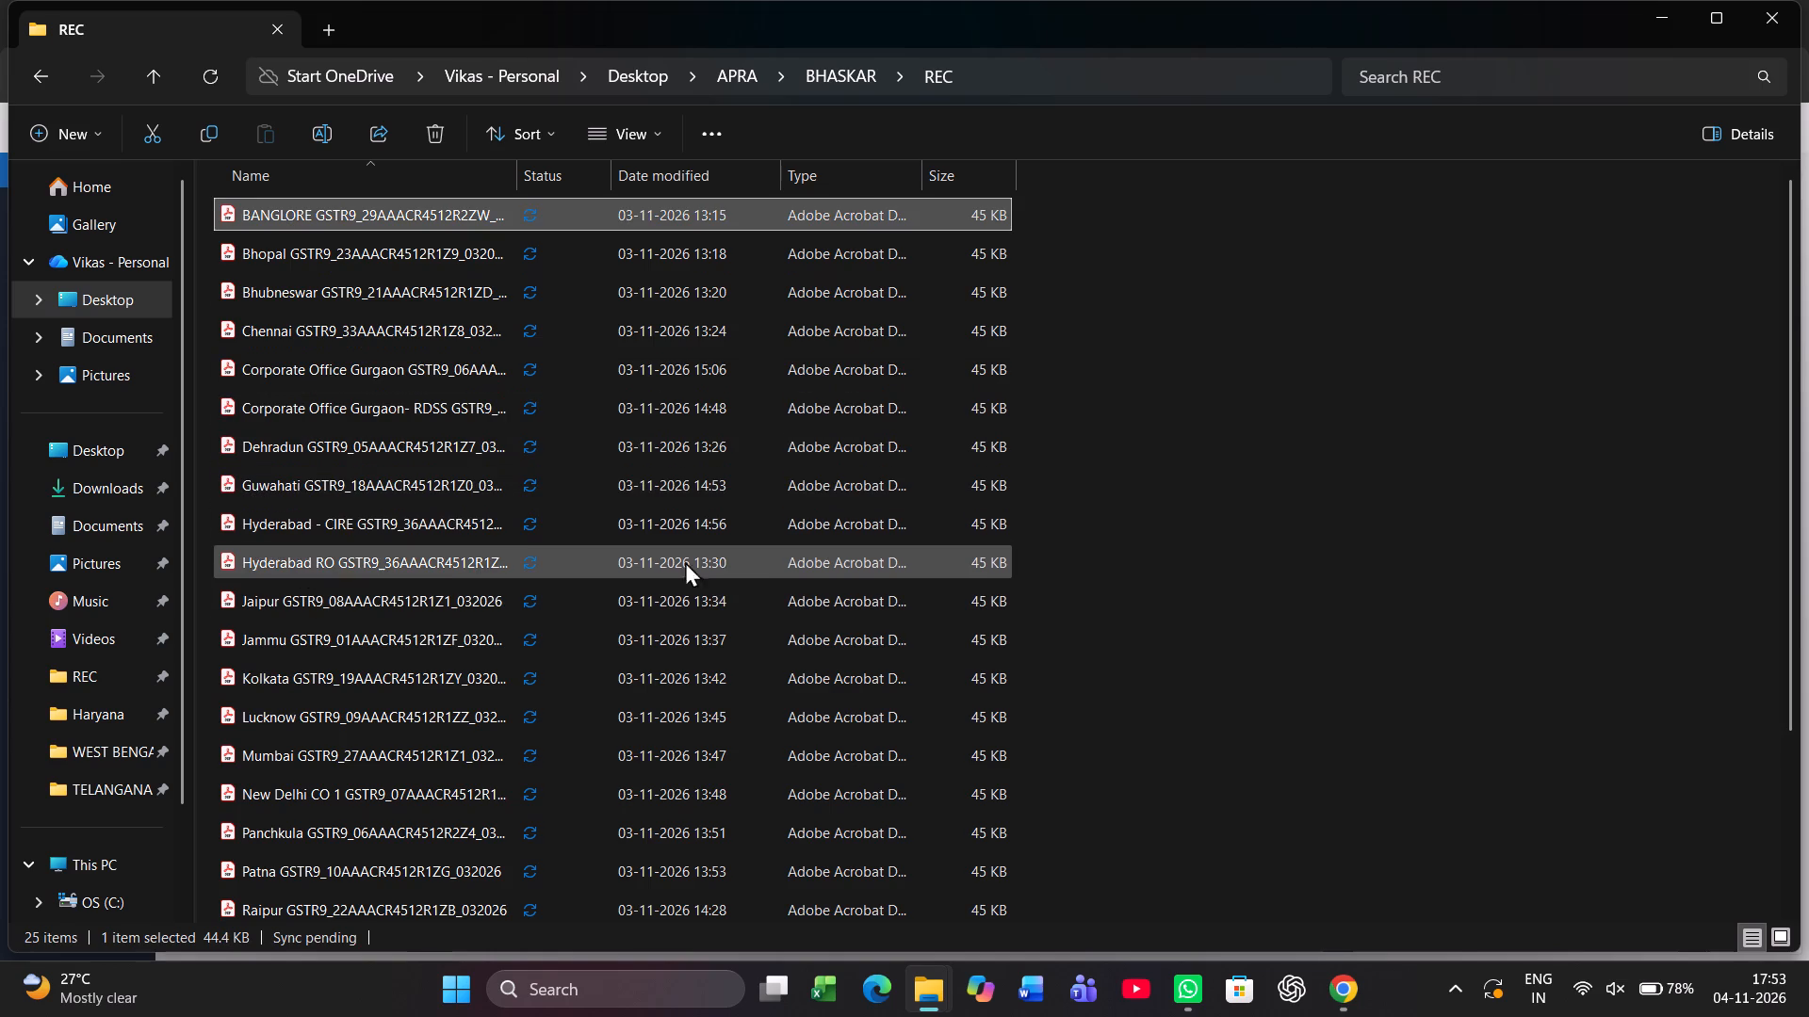
left_click(1255, 523)
scroll(1255, 523, "down", 5)
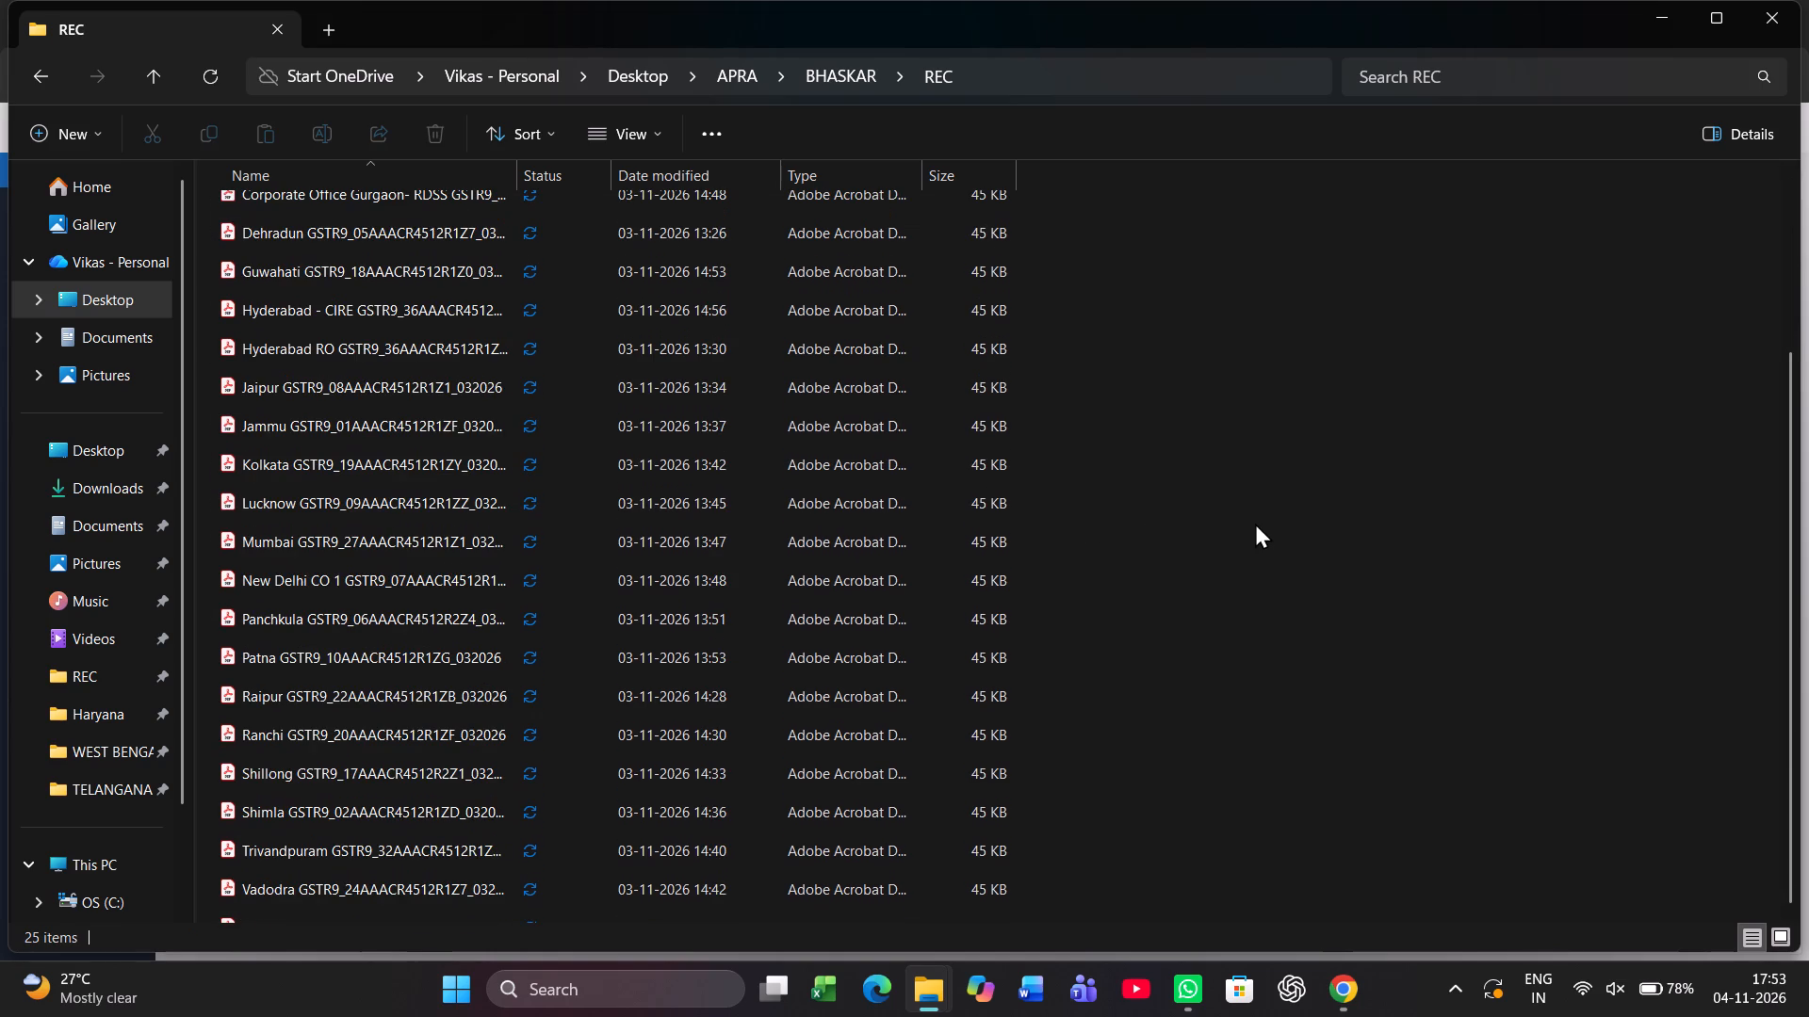
Go through the REC folder's GSTR9 files by branch again, down to the New Delhi and Panchkula entries.
scroll(1255, 523, "down", 6)
scroll(1255, 523, "up", 4)
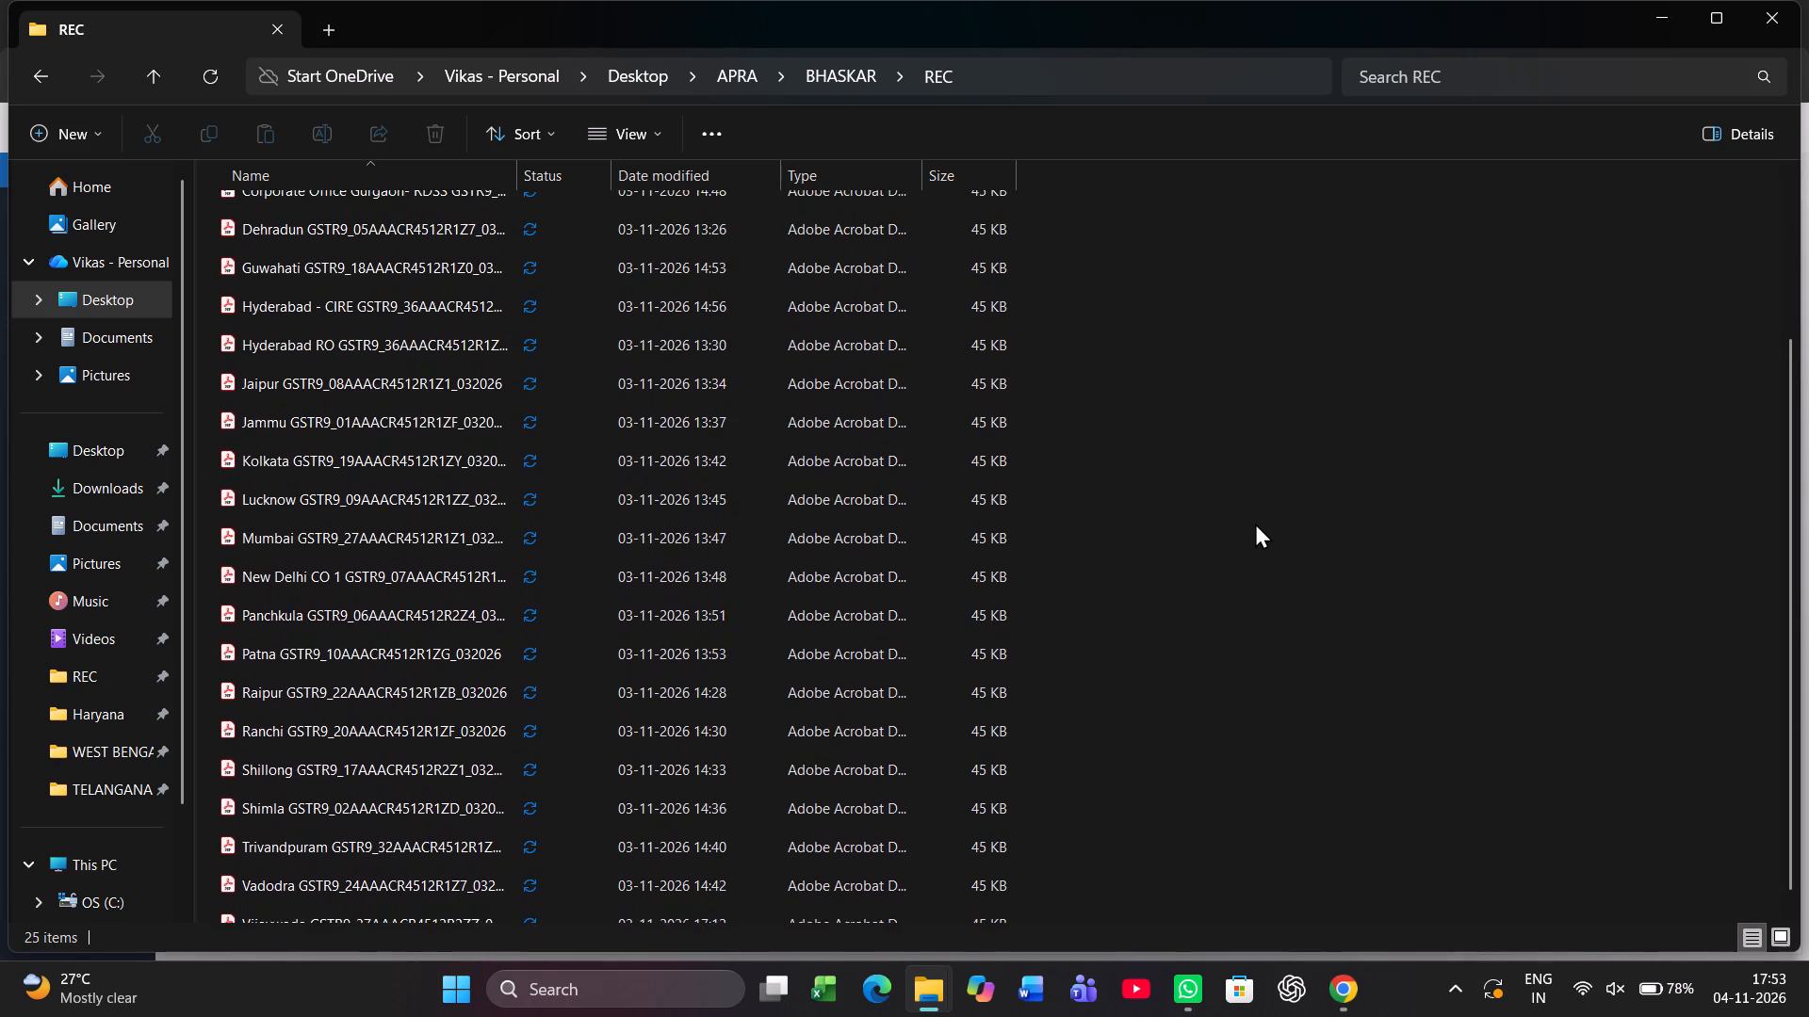
scroll(1255, 523, "up", 11)
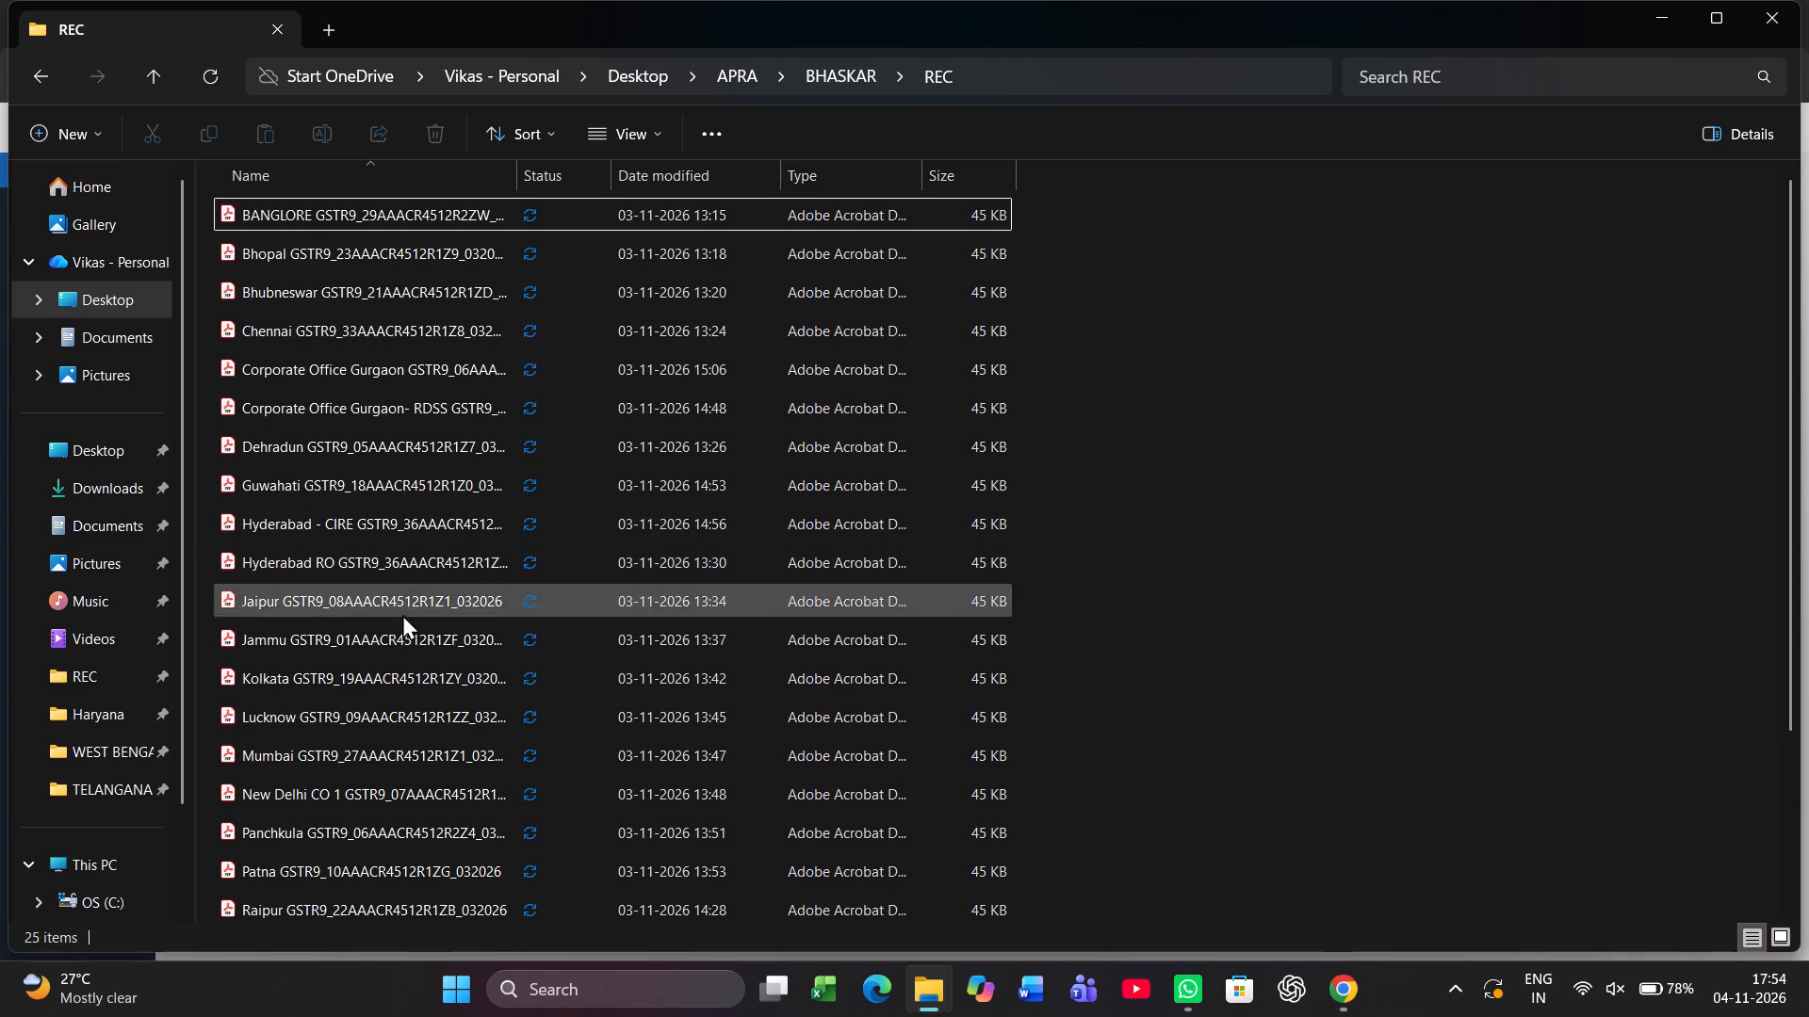
scroll(348, 753, "down", 1)
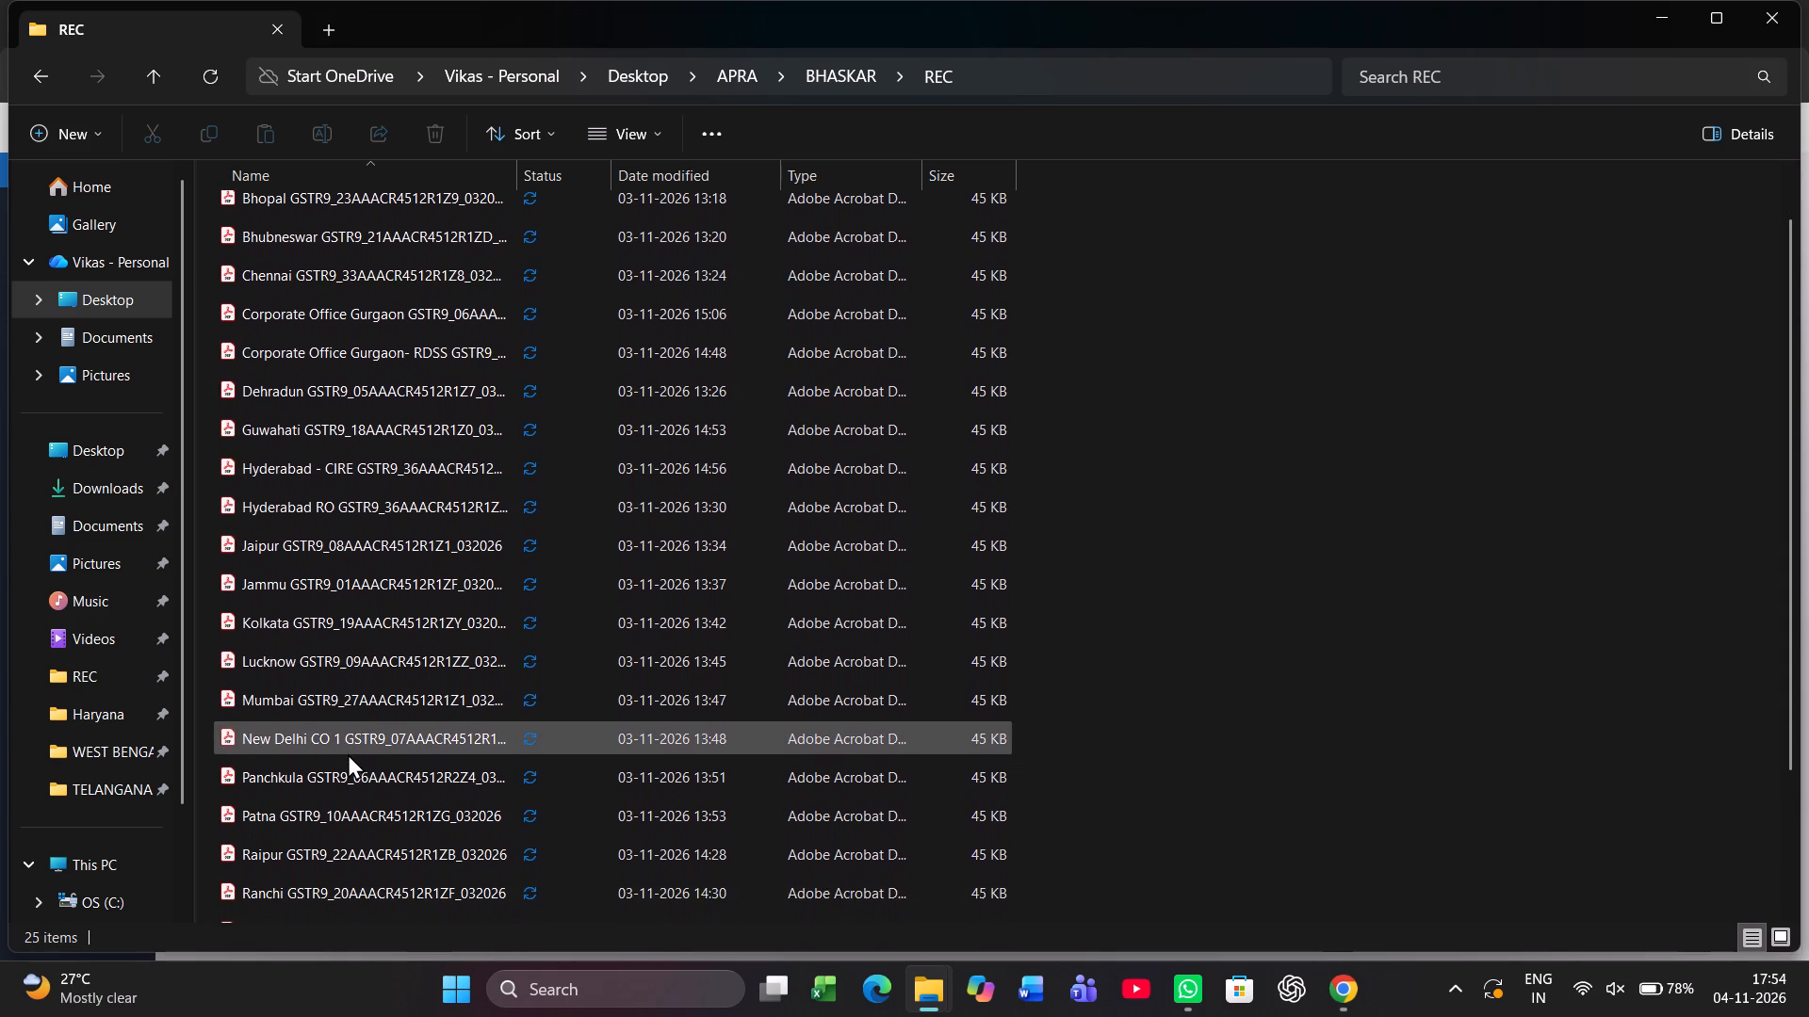
Switch to the GST portal in Chrome and search REC LIMITED's annual returns for financial year 2025-26.
key("alt+Tab")
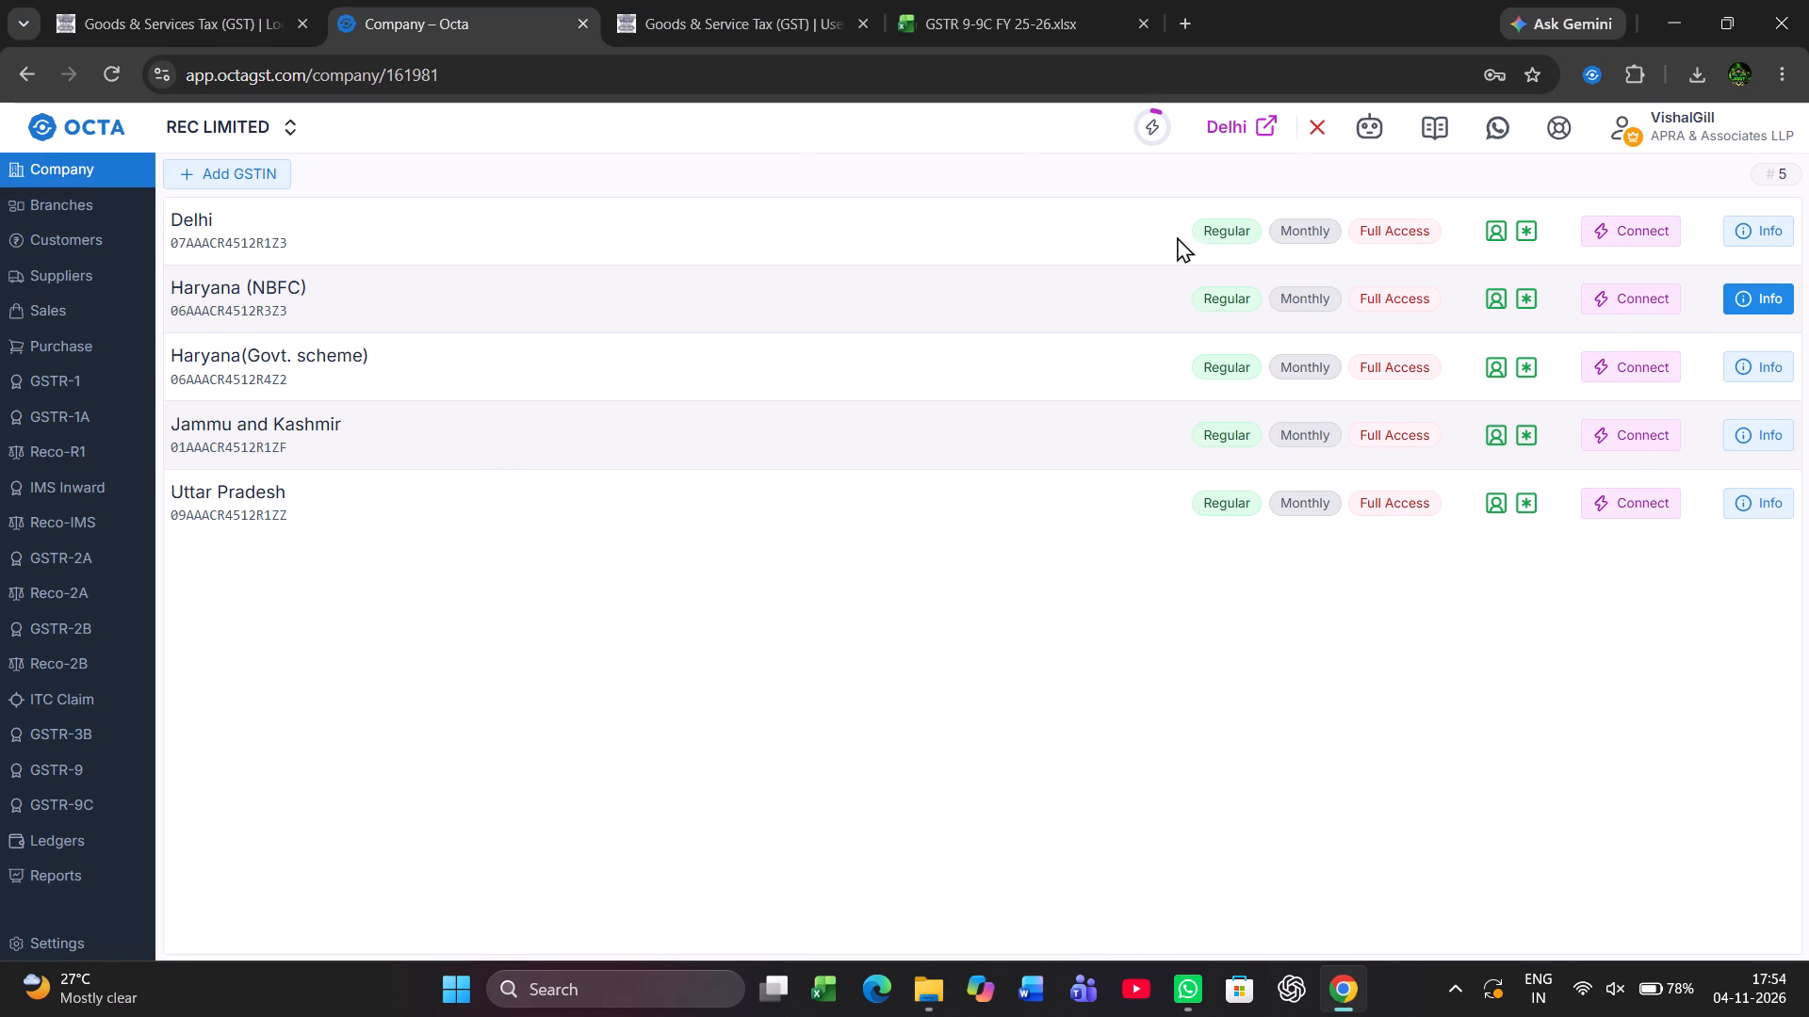
left_click(720, 12)
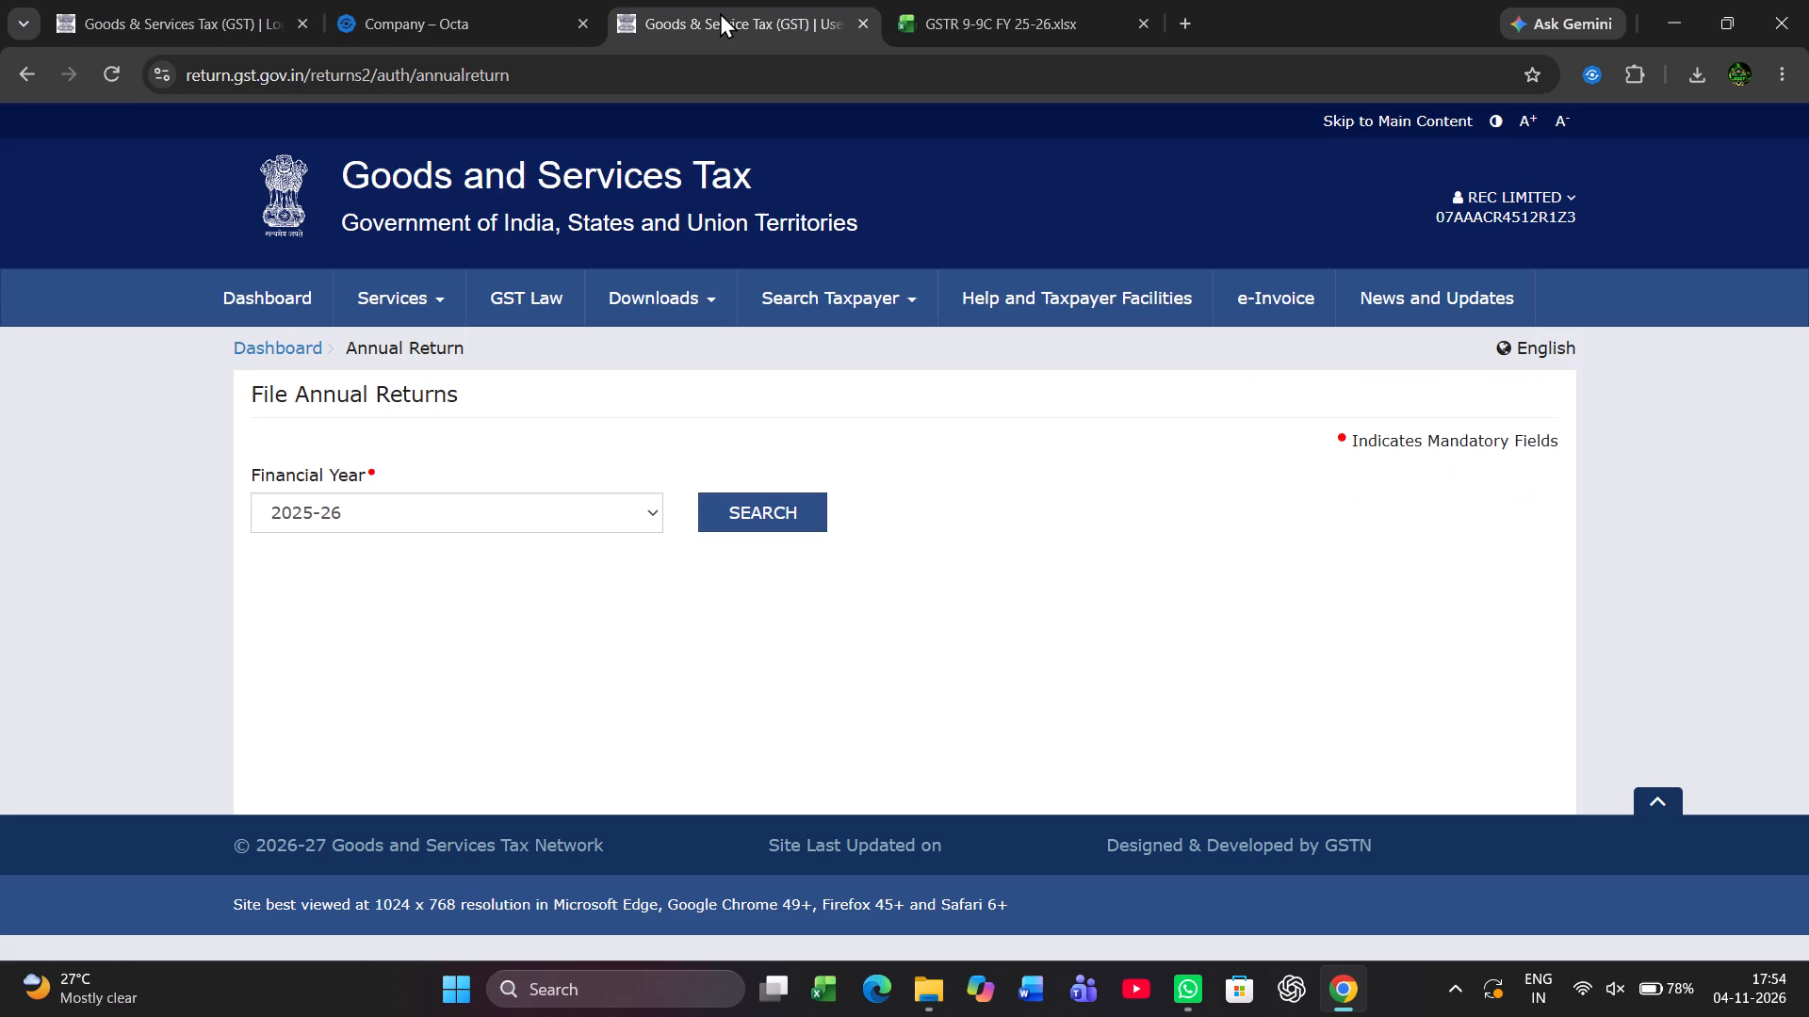
left_click(774, 519)
Open REC LIMITED's GSTR-9 annual return and proceed past the questionnaire with the Nil return option kept at No.
scroll(848, 733, "down", 4)
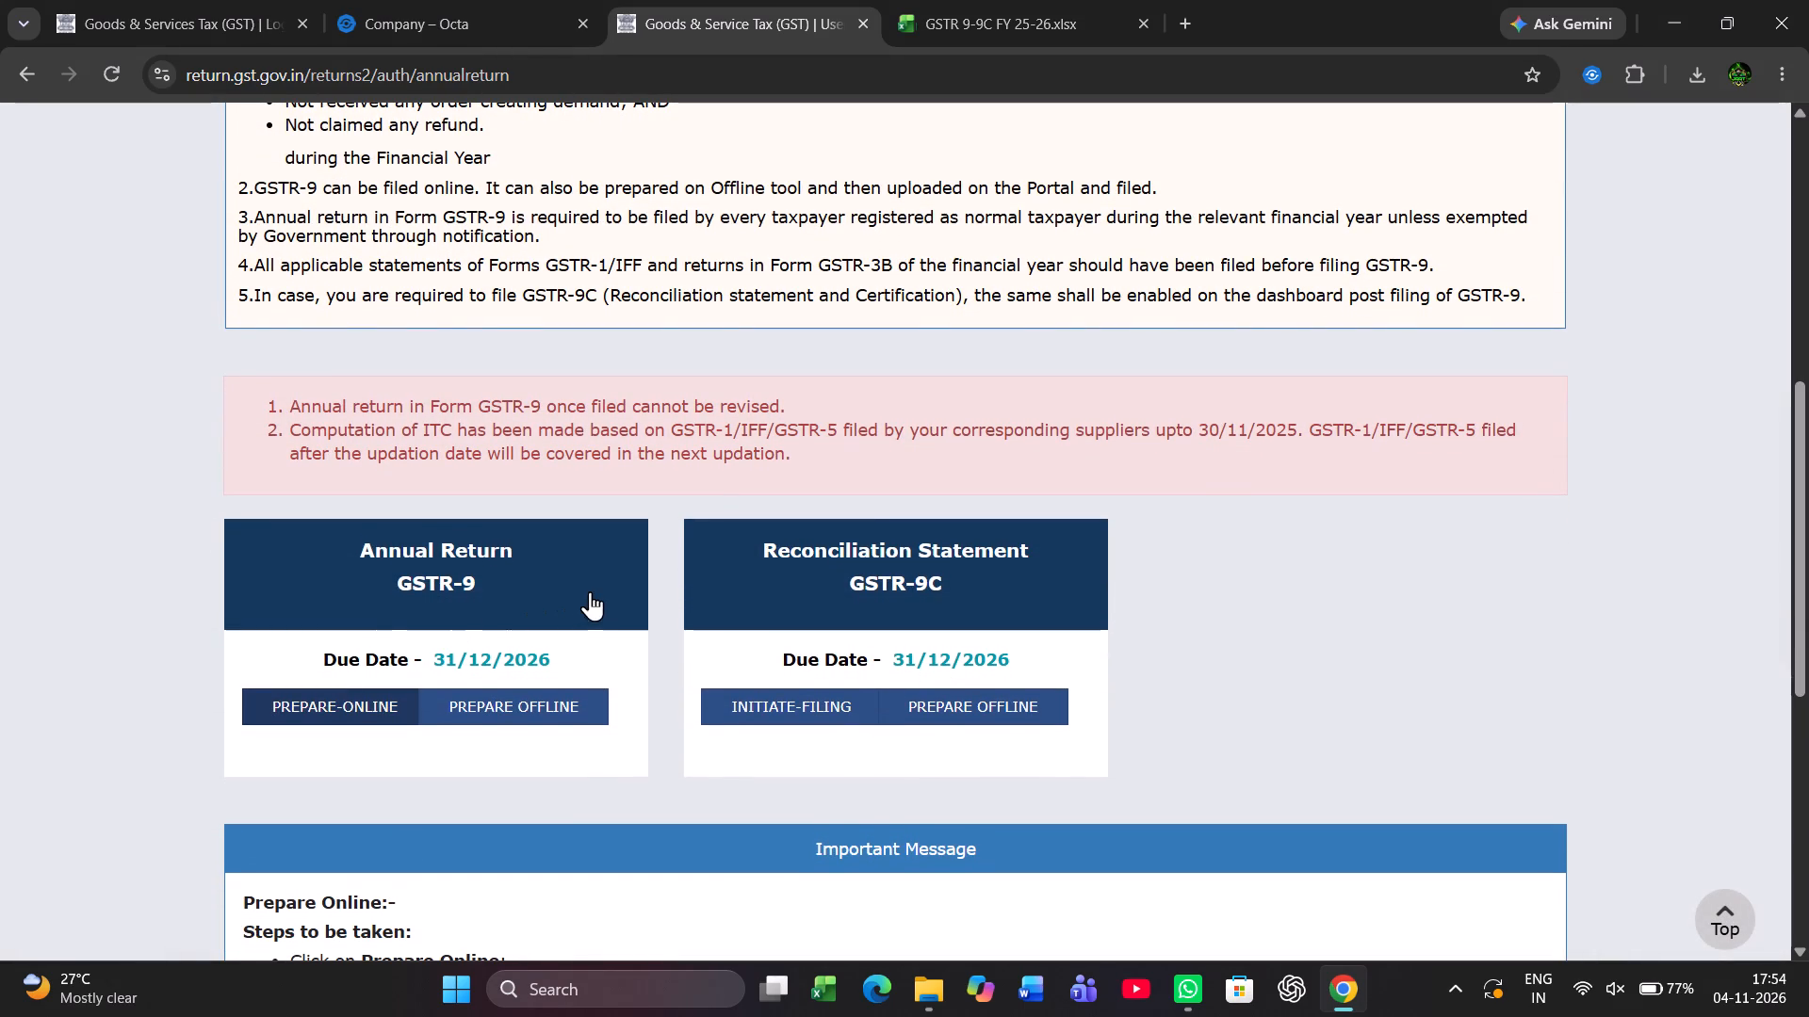
left_click(507, 598)
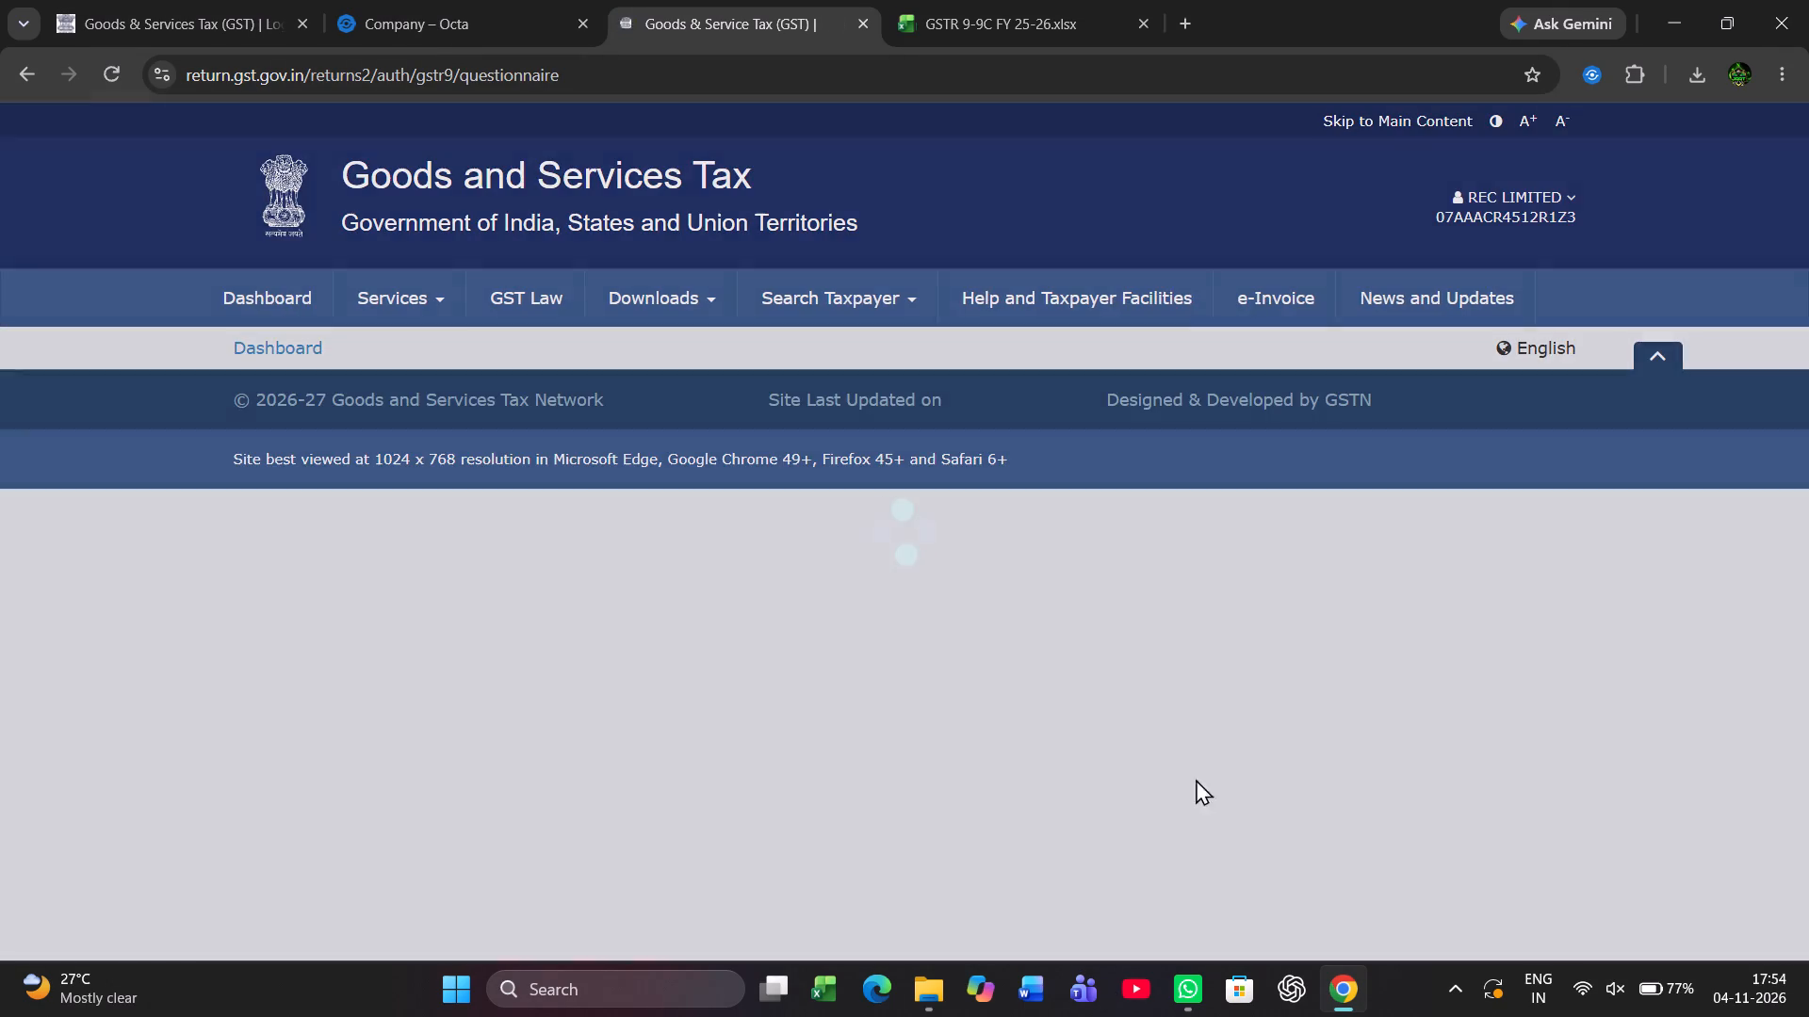
scroll(937, 686, "down", 2)
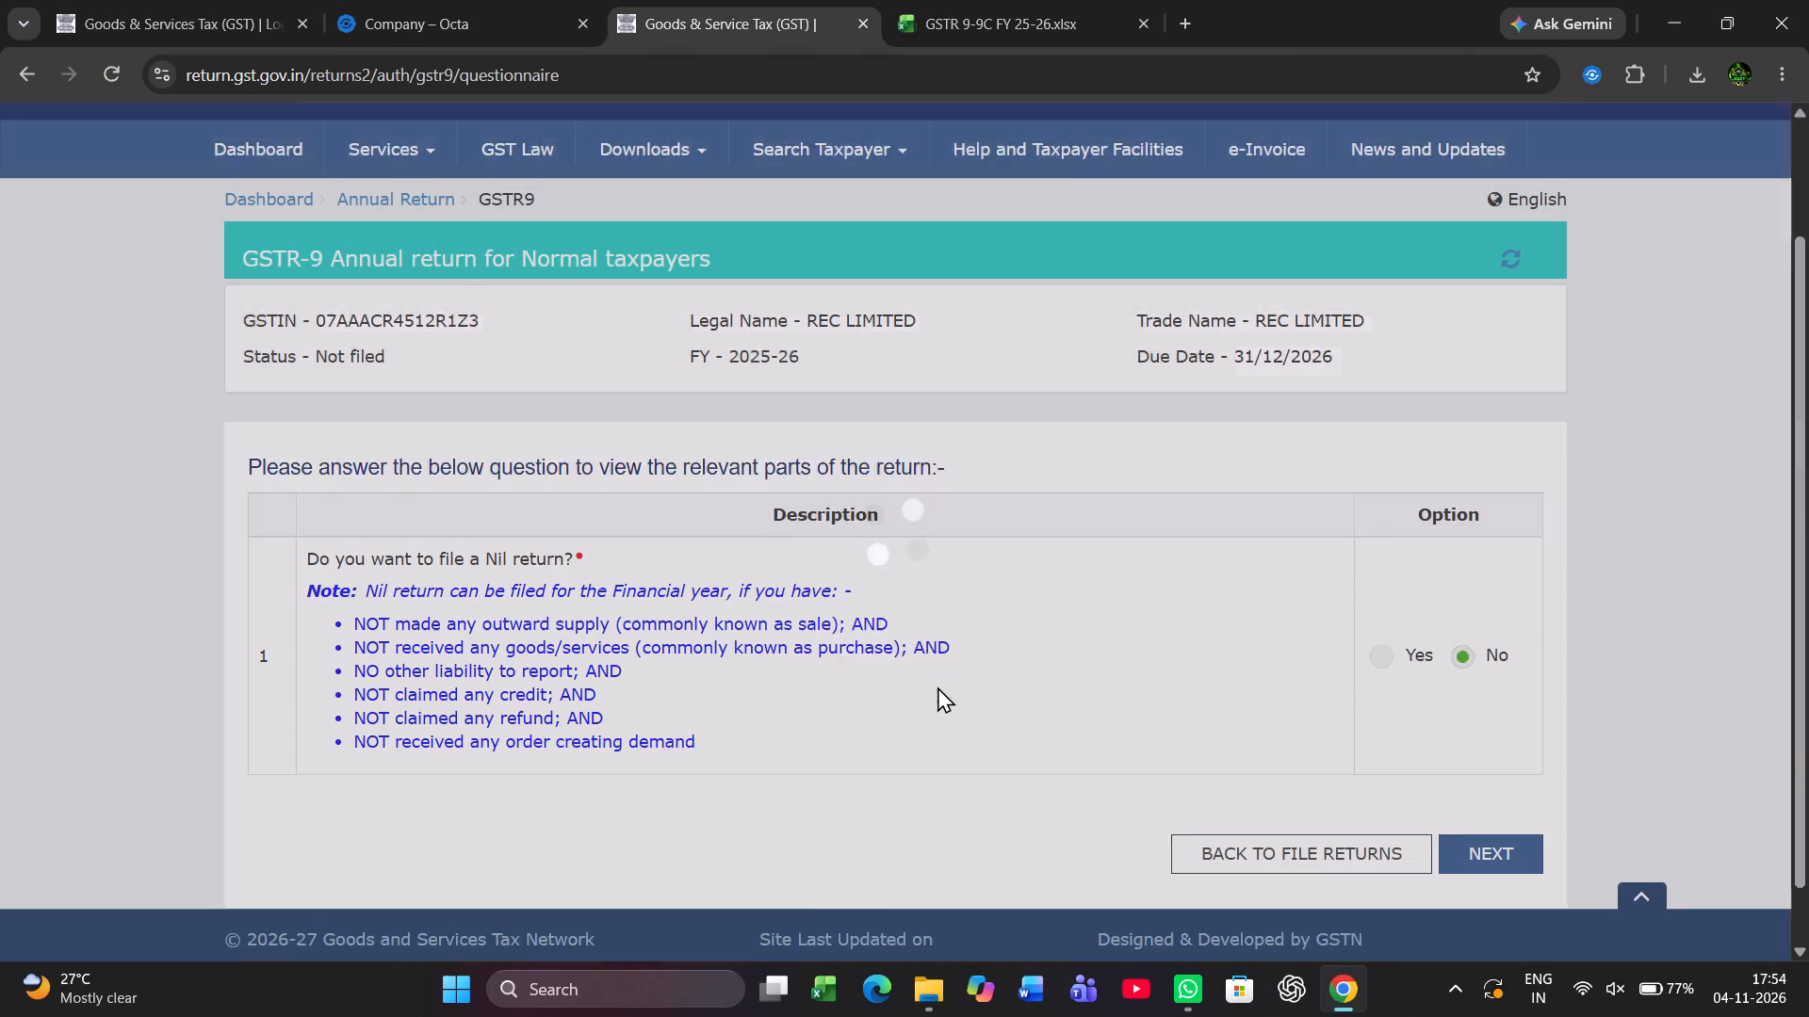
left_click(1478, 783)
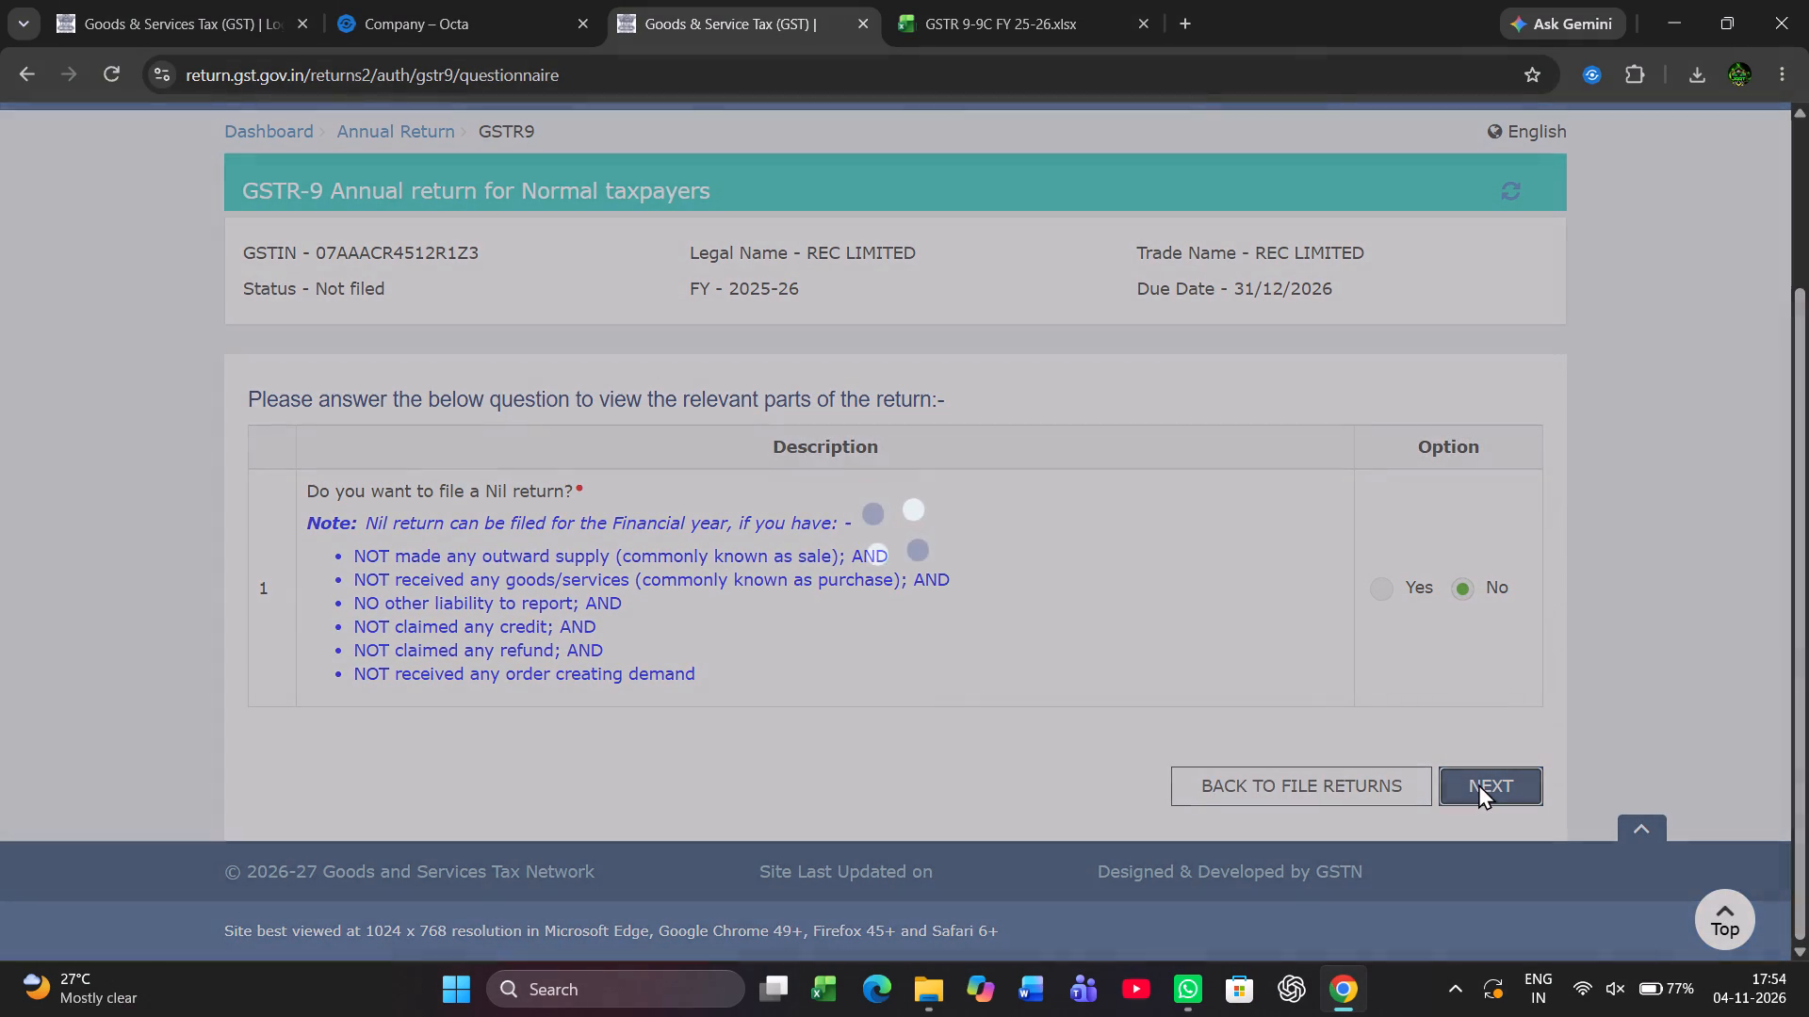
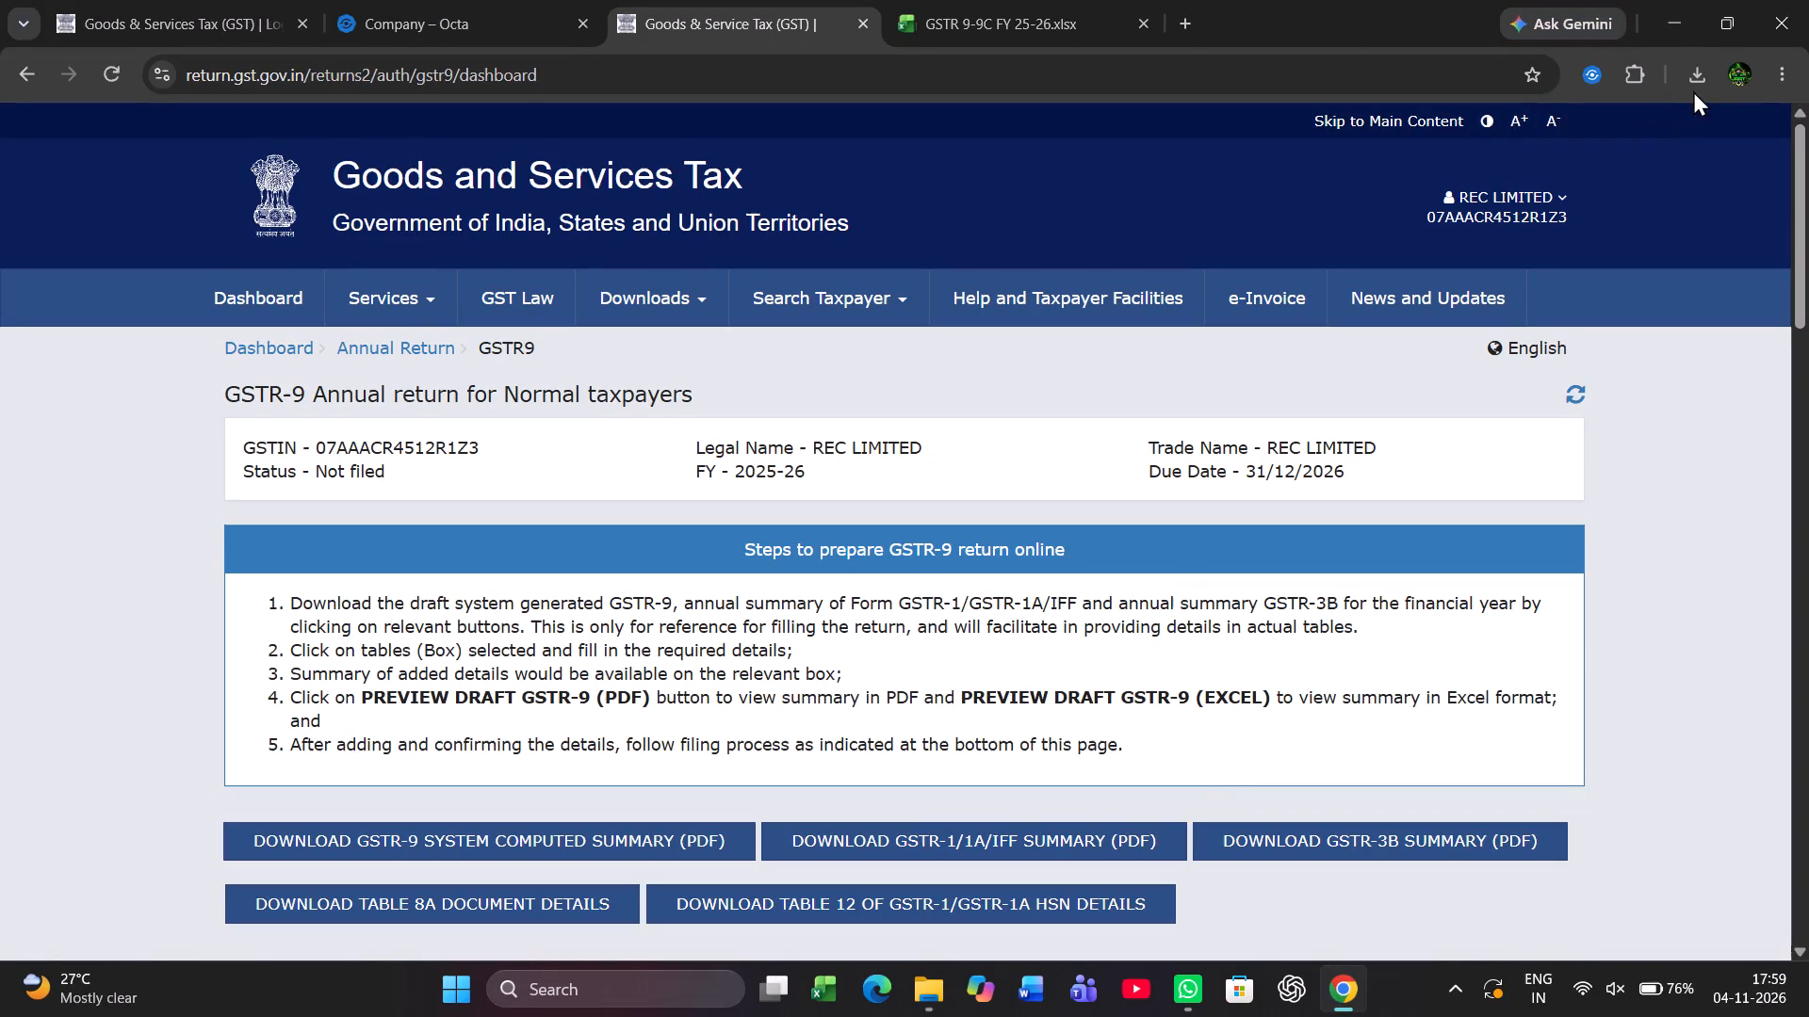
Download REC LIMITED's GSTR-9 system computed summary, GSTR-1/1A/IFF summary and GSTR-3B summary as PDFs.
left_click(1695, 78)
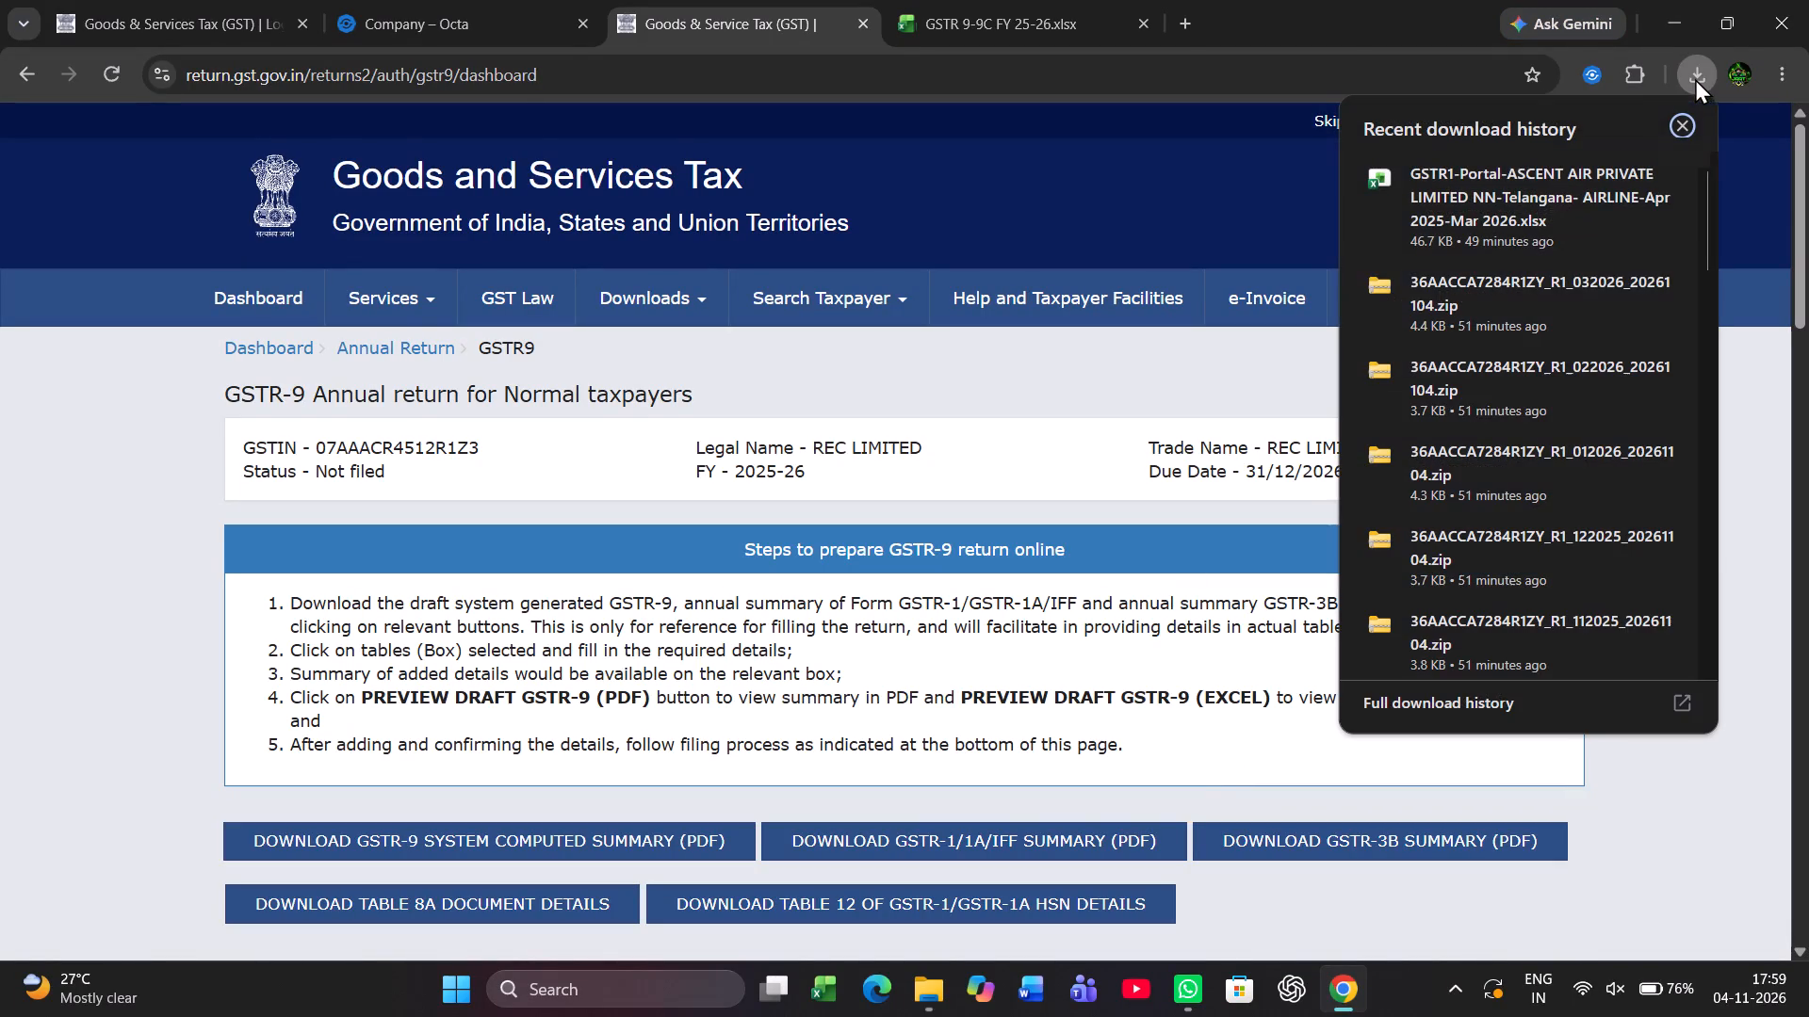
left_click(1281, 370)
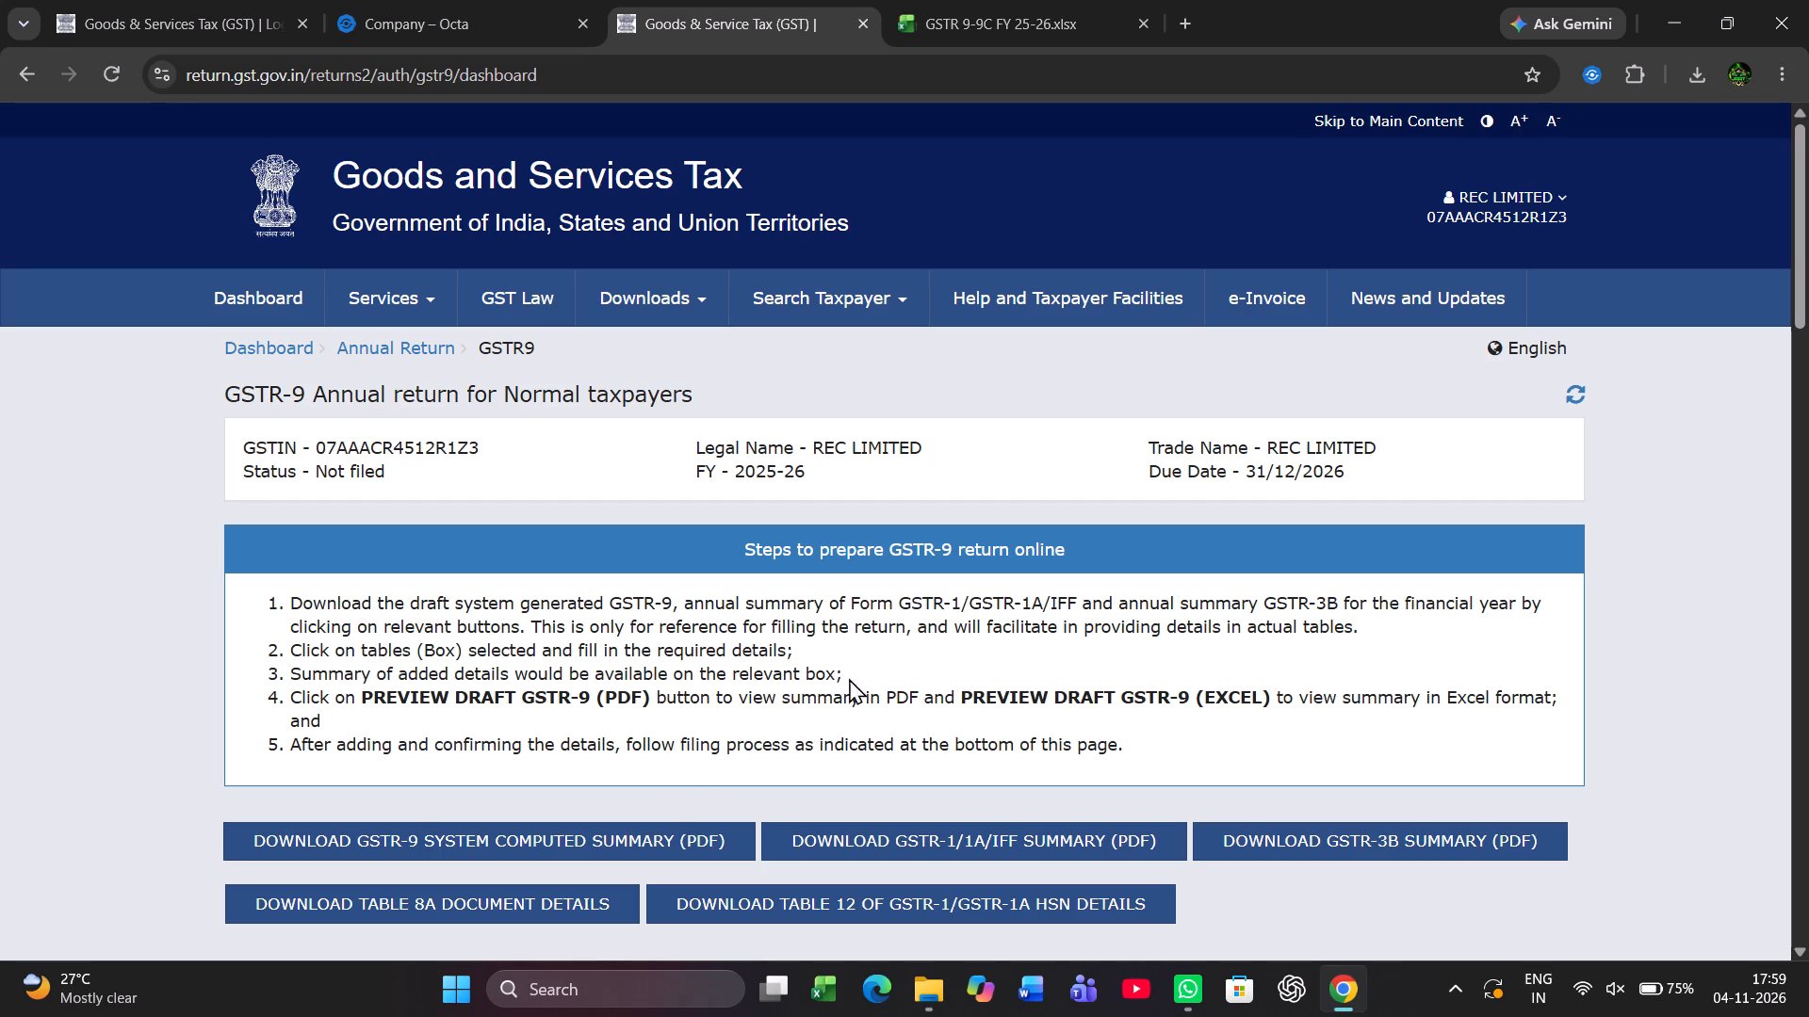
left_click(545, 847)
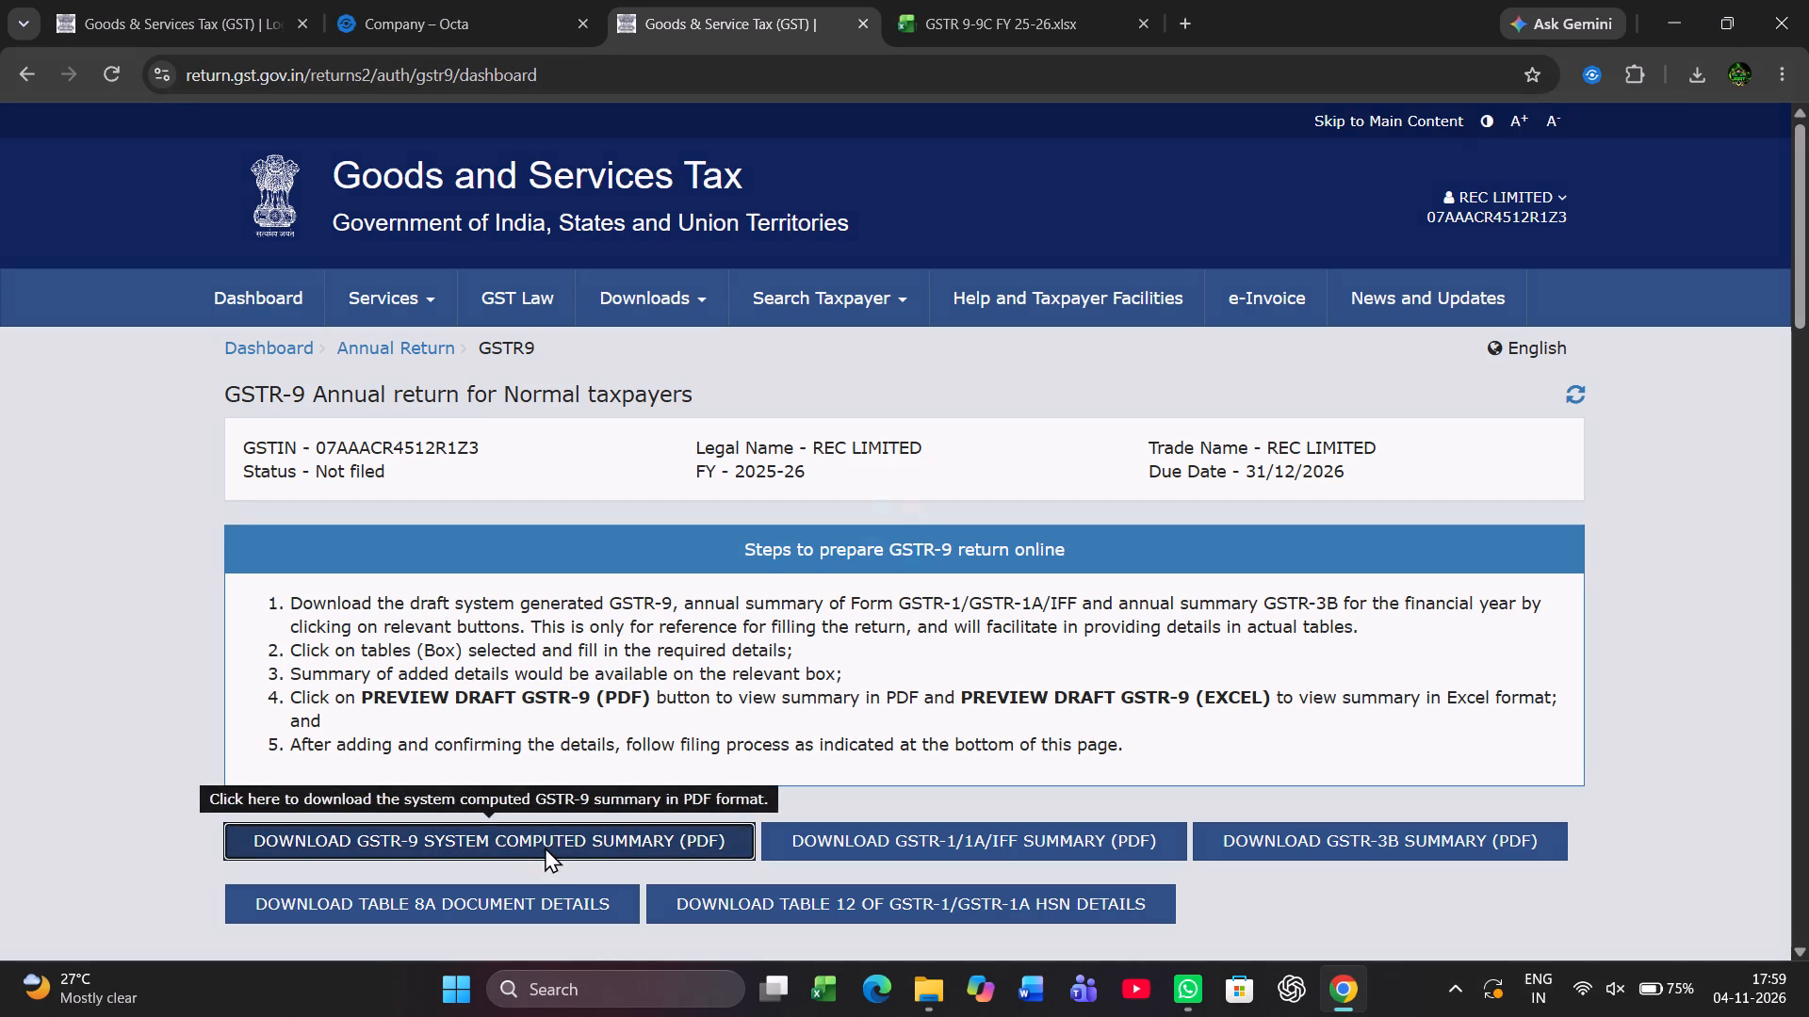
left_click(976, 841)
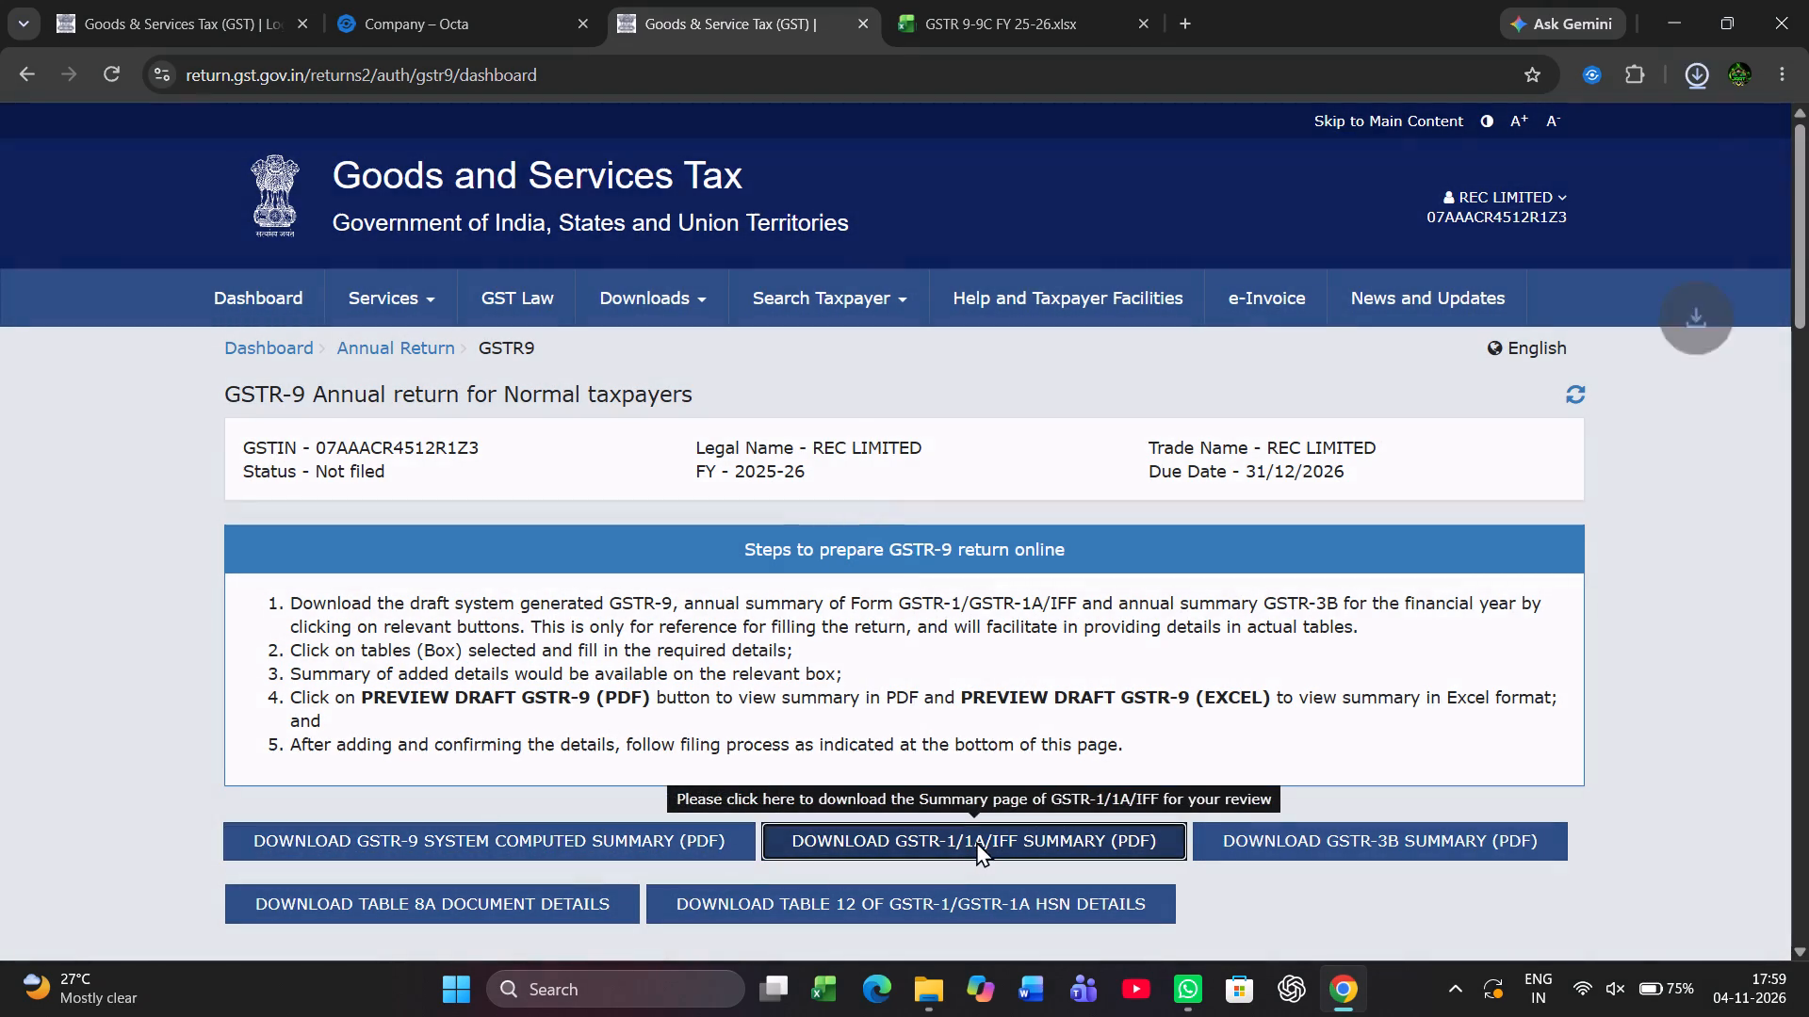
left_click(1377, 844)
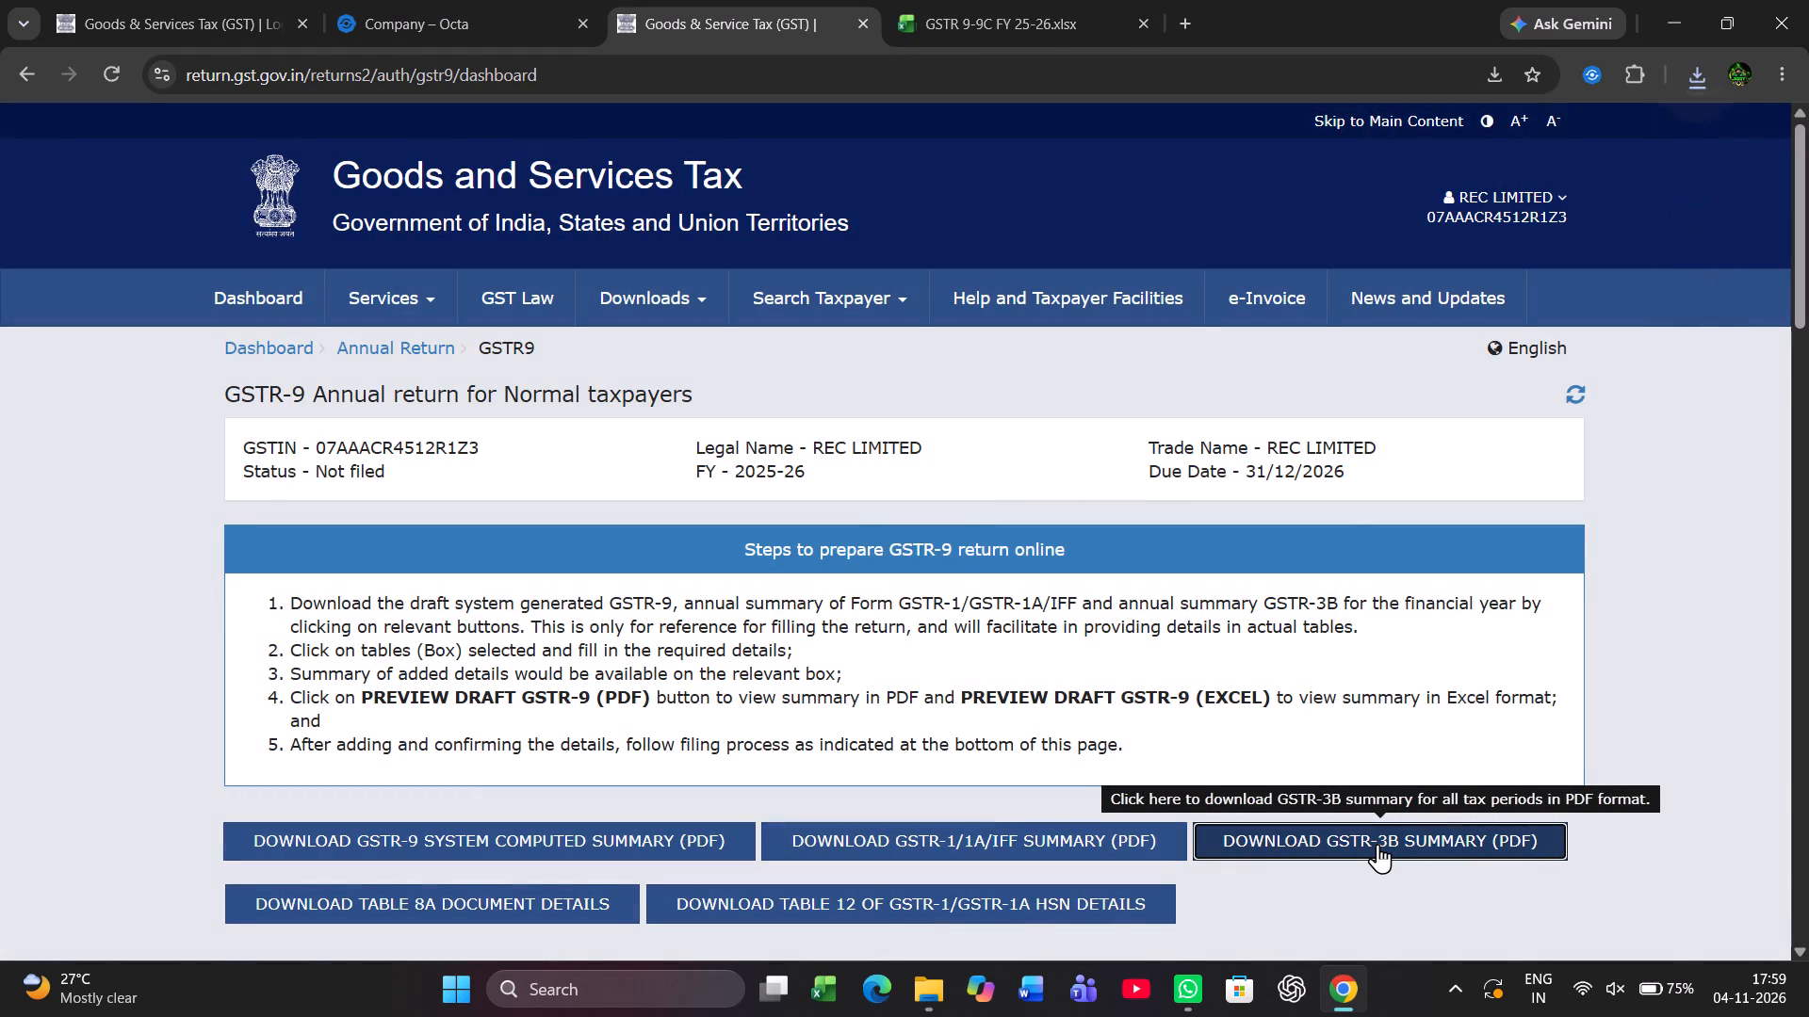
Switch to File Explorer and create a new folder named DELHI inside the REC folder.
key("alt+Tab")
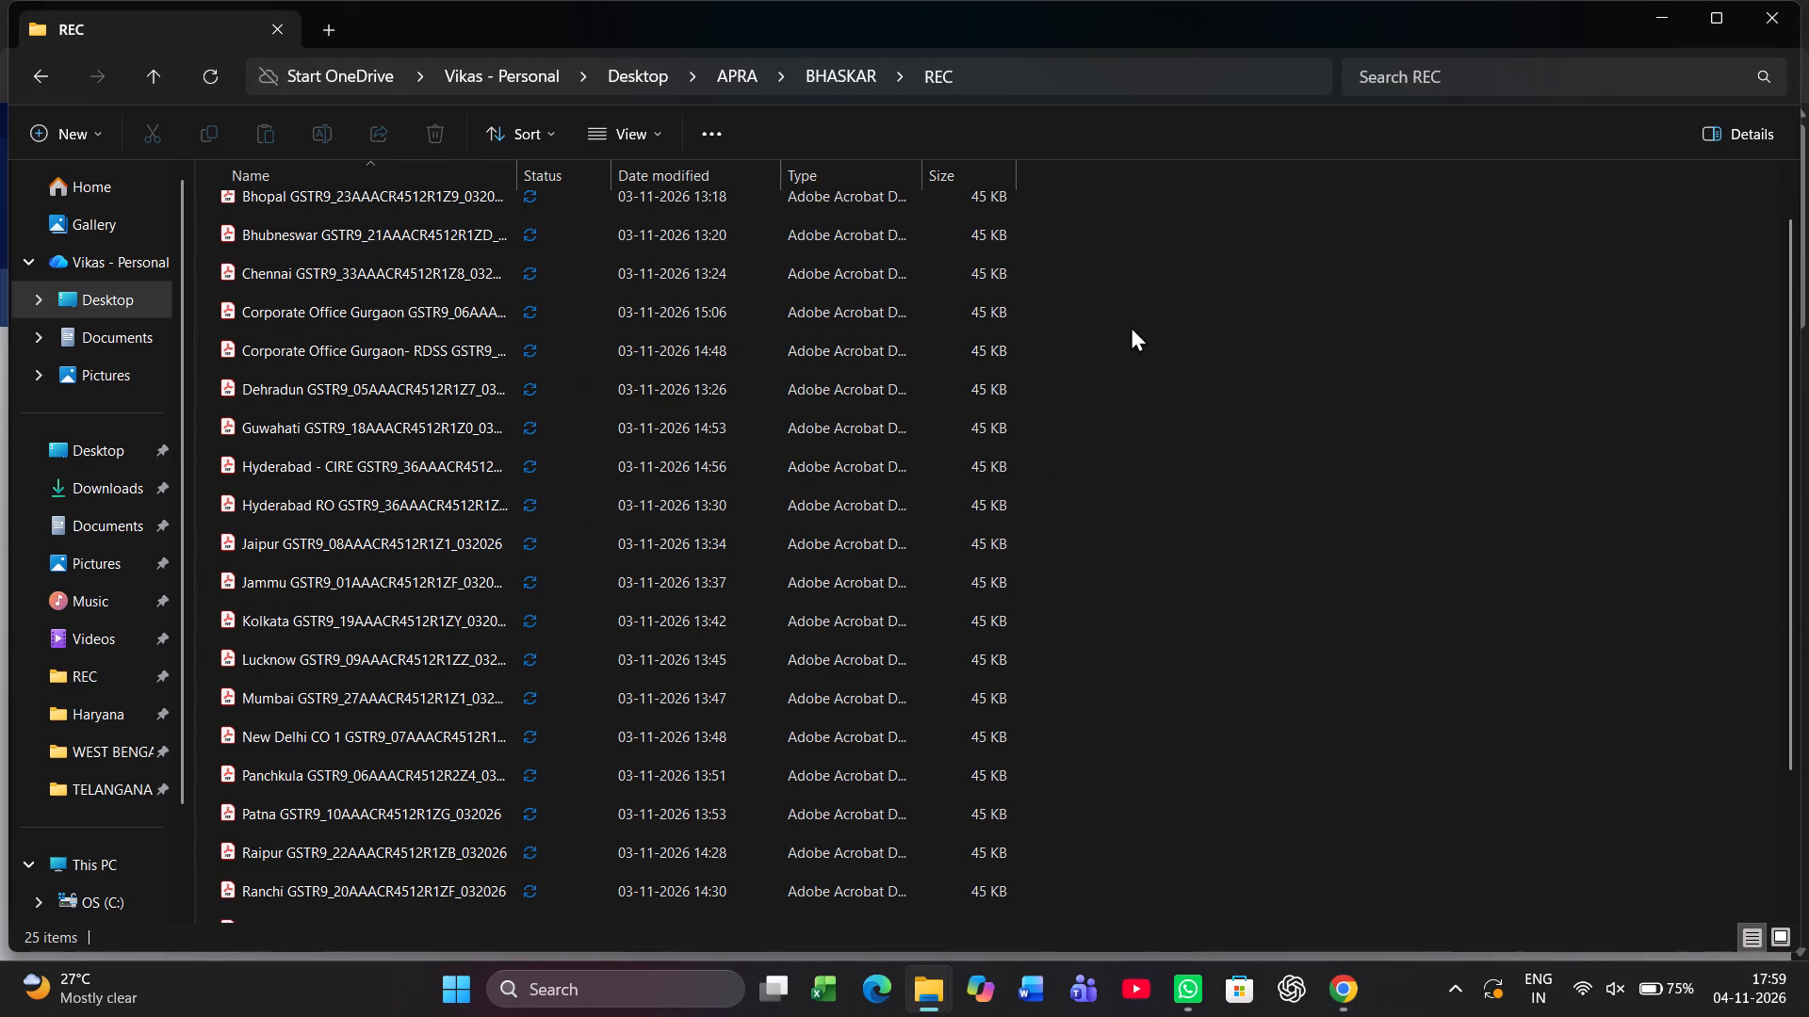
left_click(1252, 398)
scroll(234, 376, "up", 3)
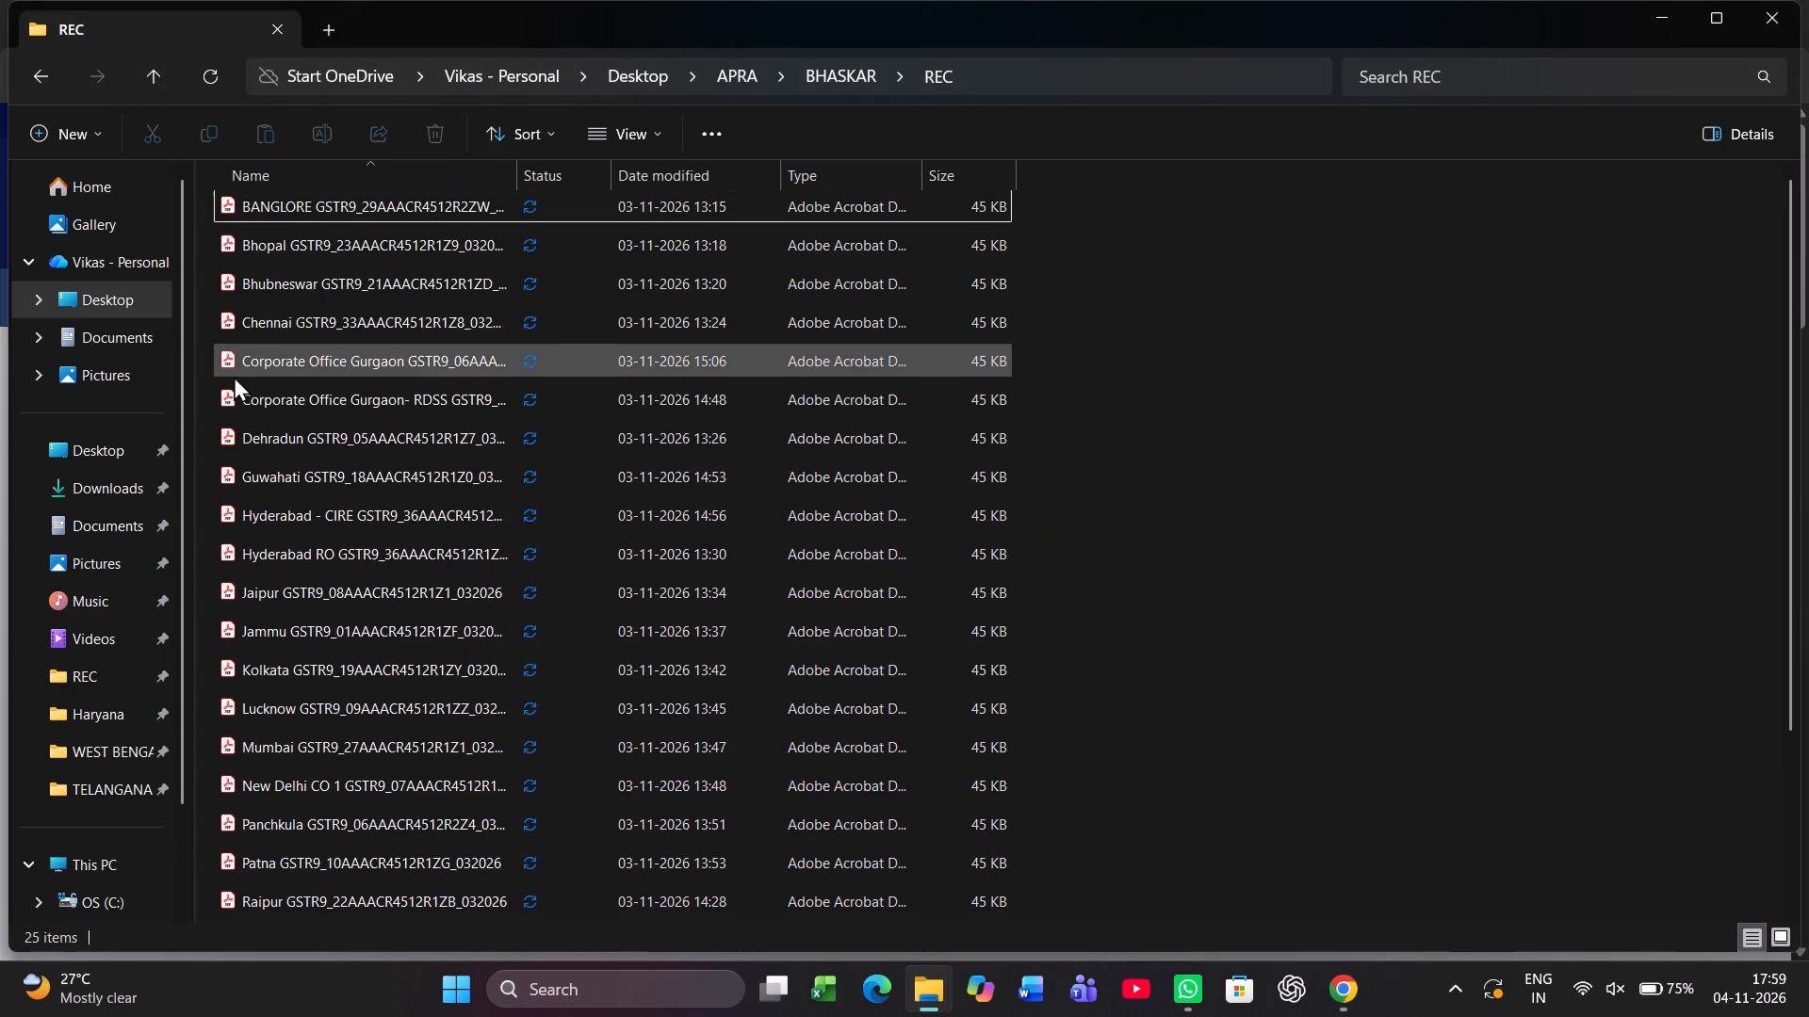
scroll(234, 376, "up", 4)
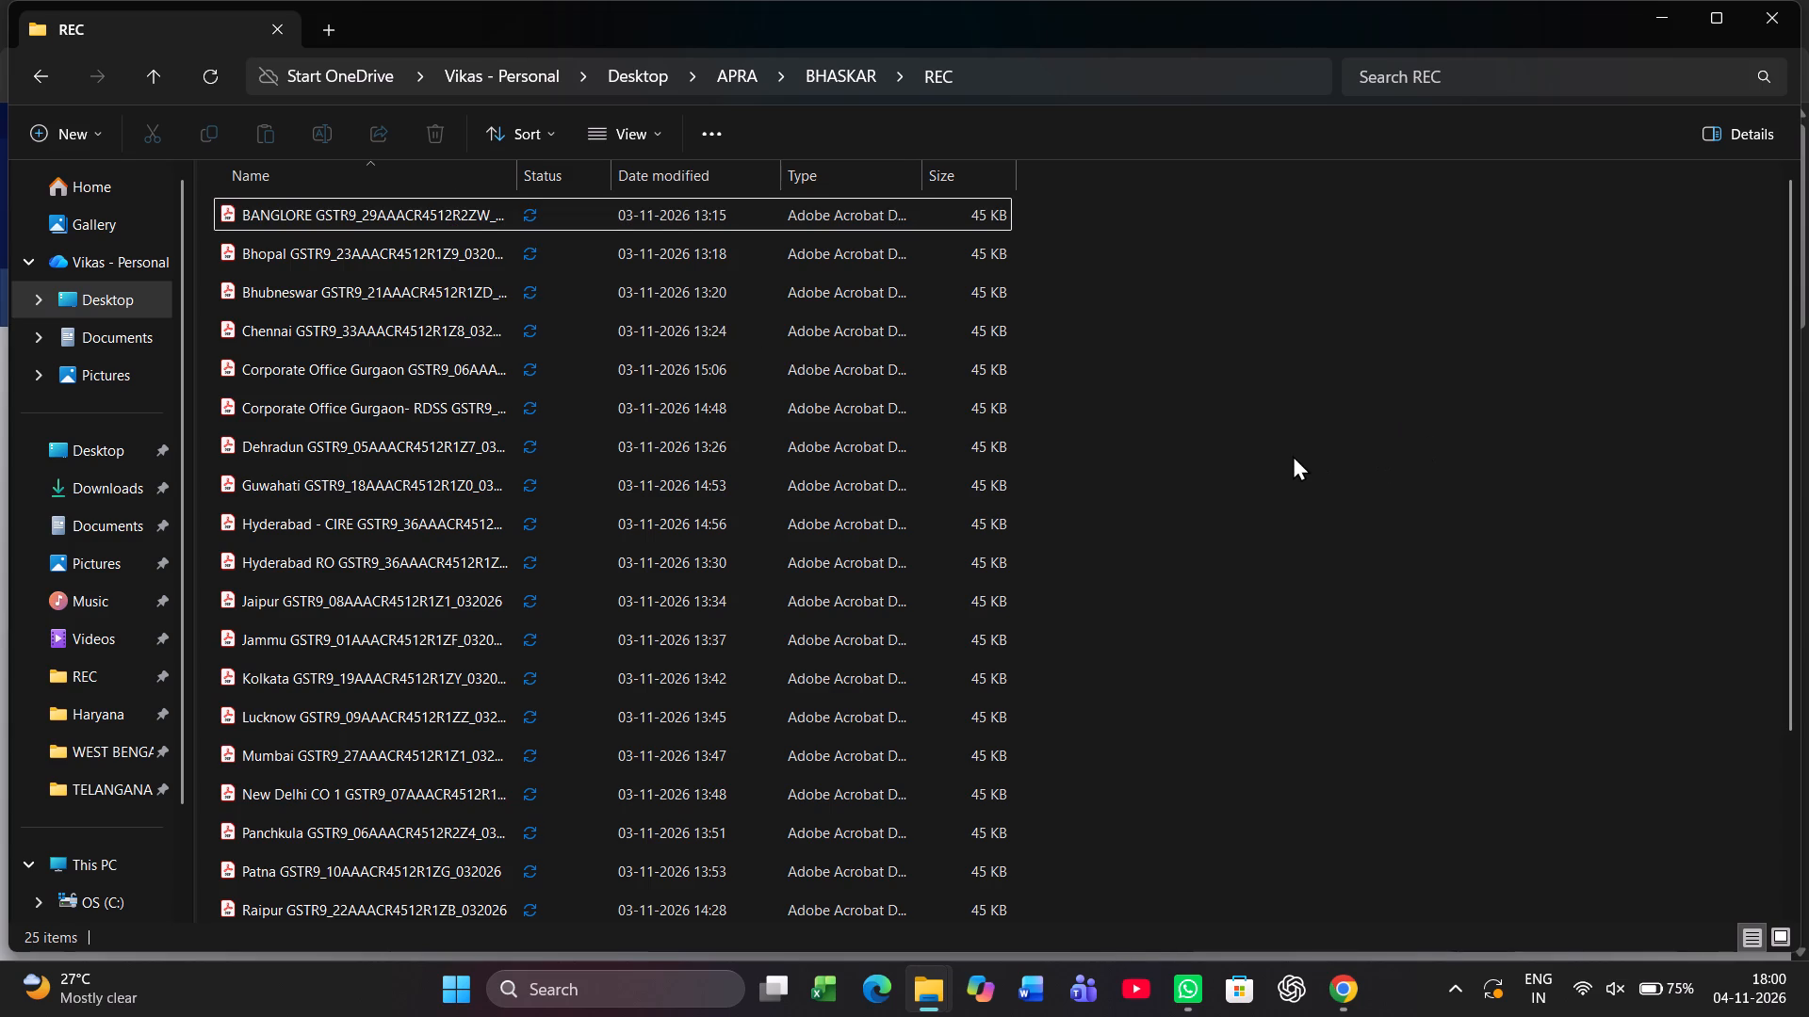
key("ctrl+shift+n")
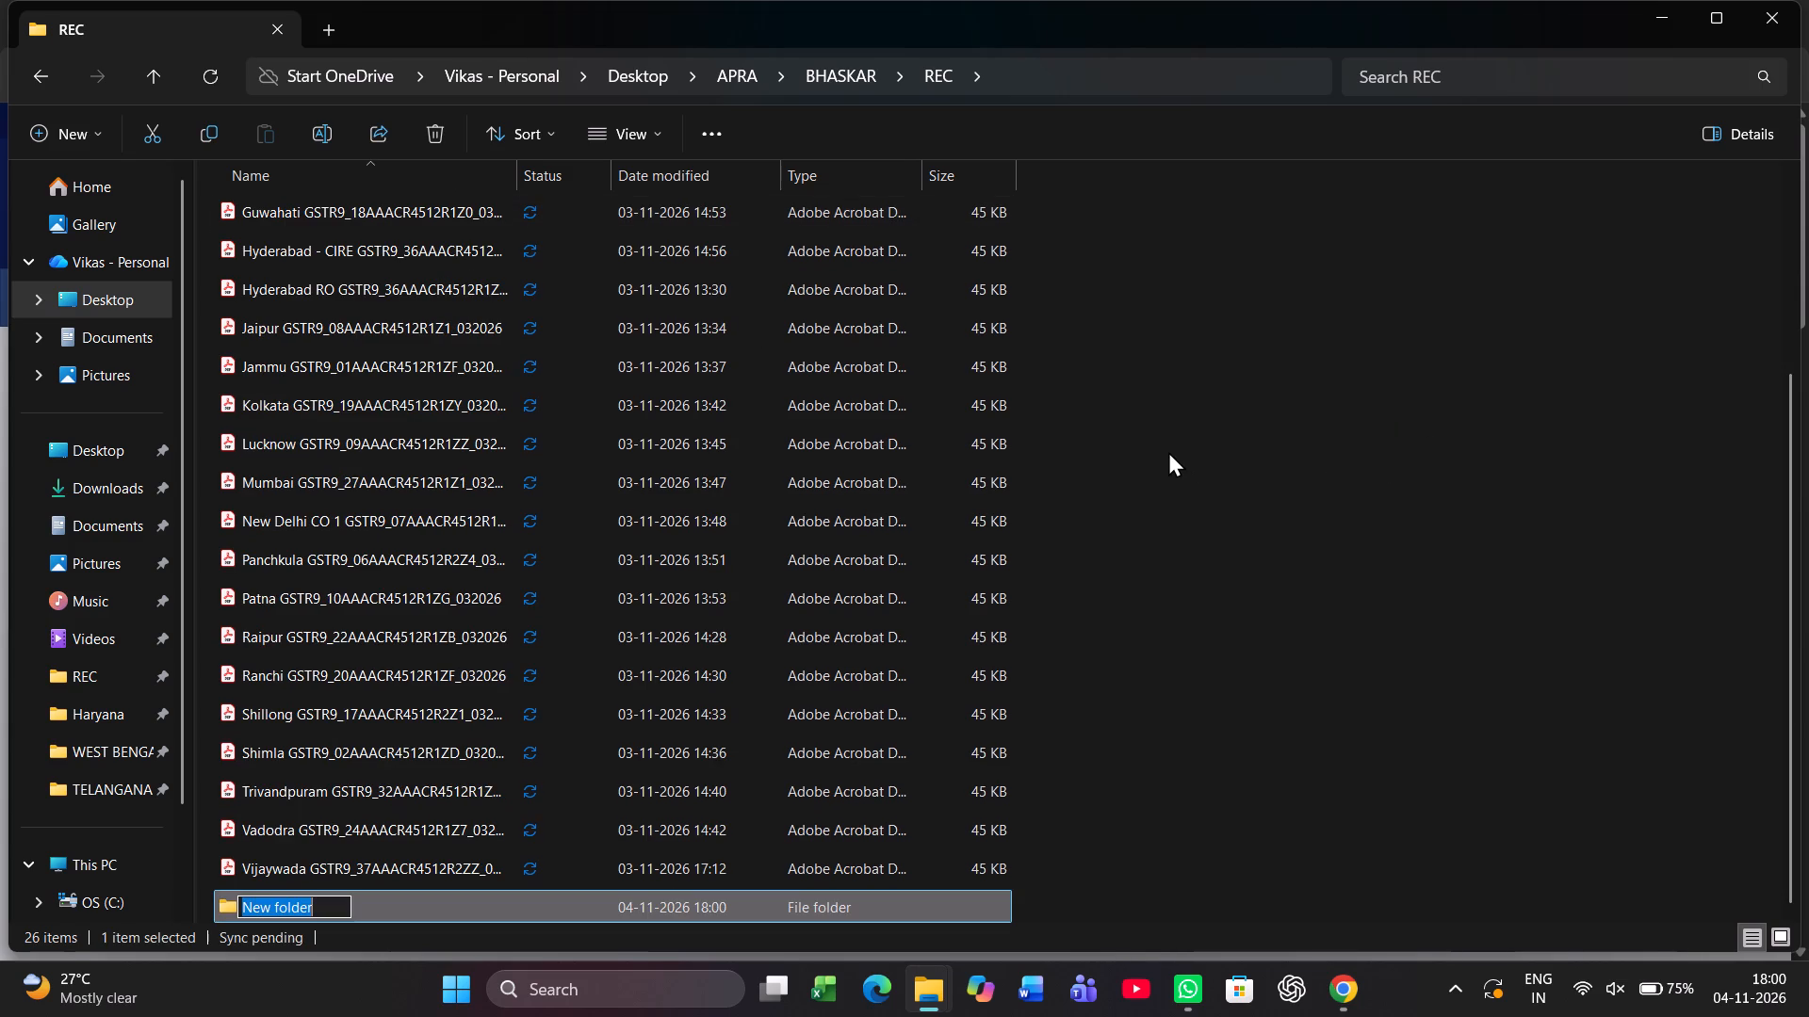
type("dek")
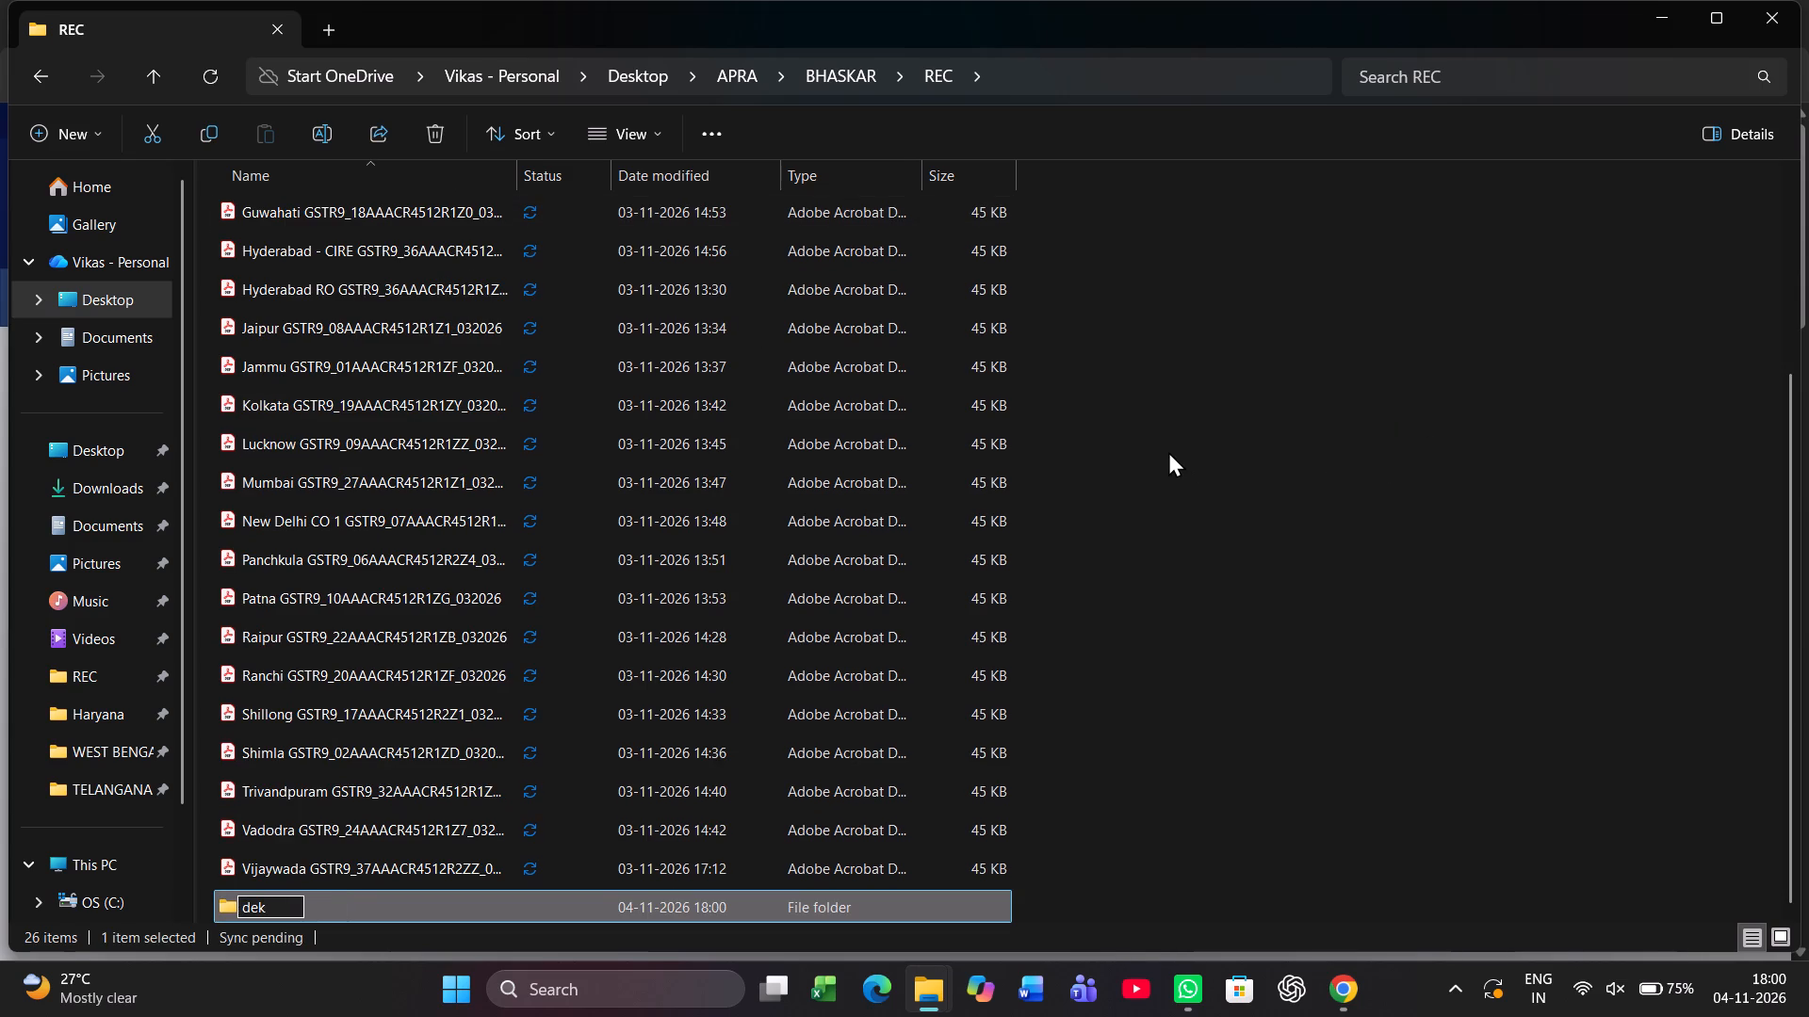
key("BackSpace")
type("lhi")
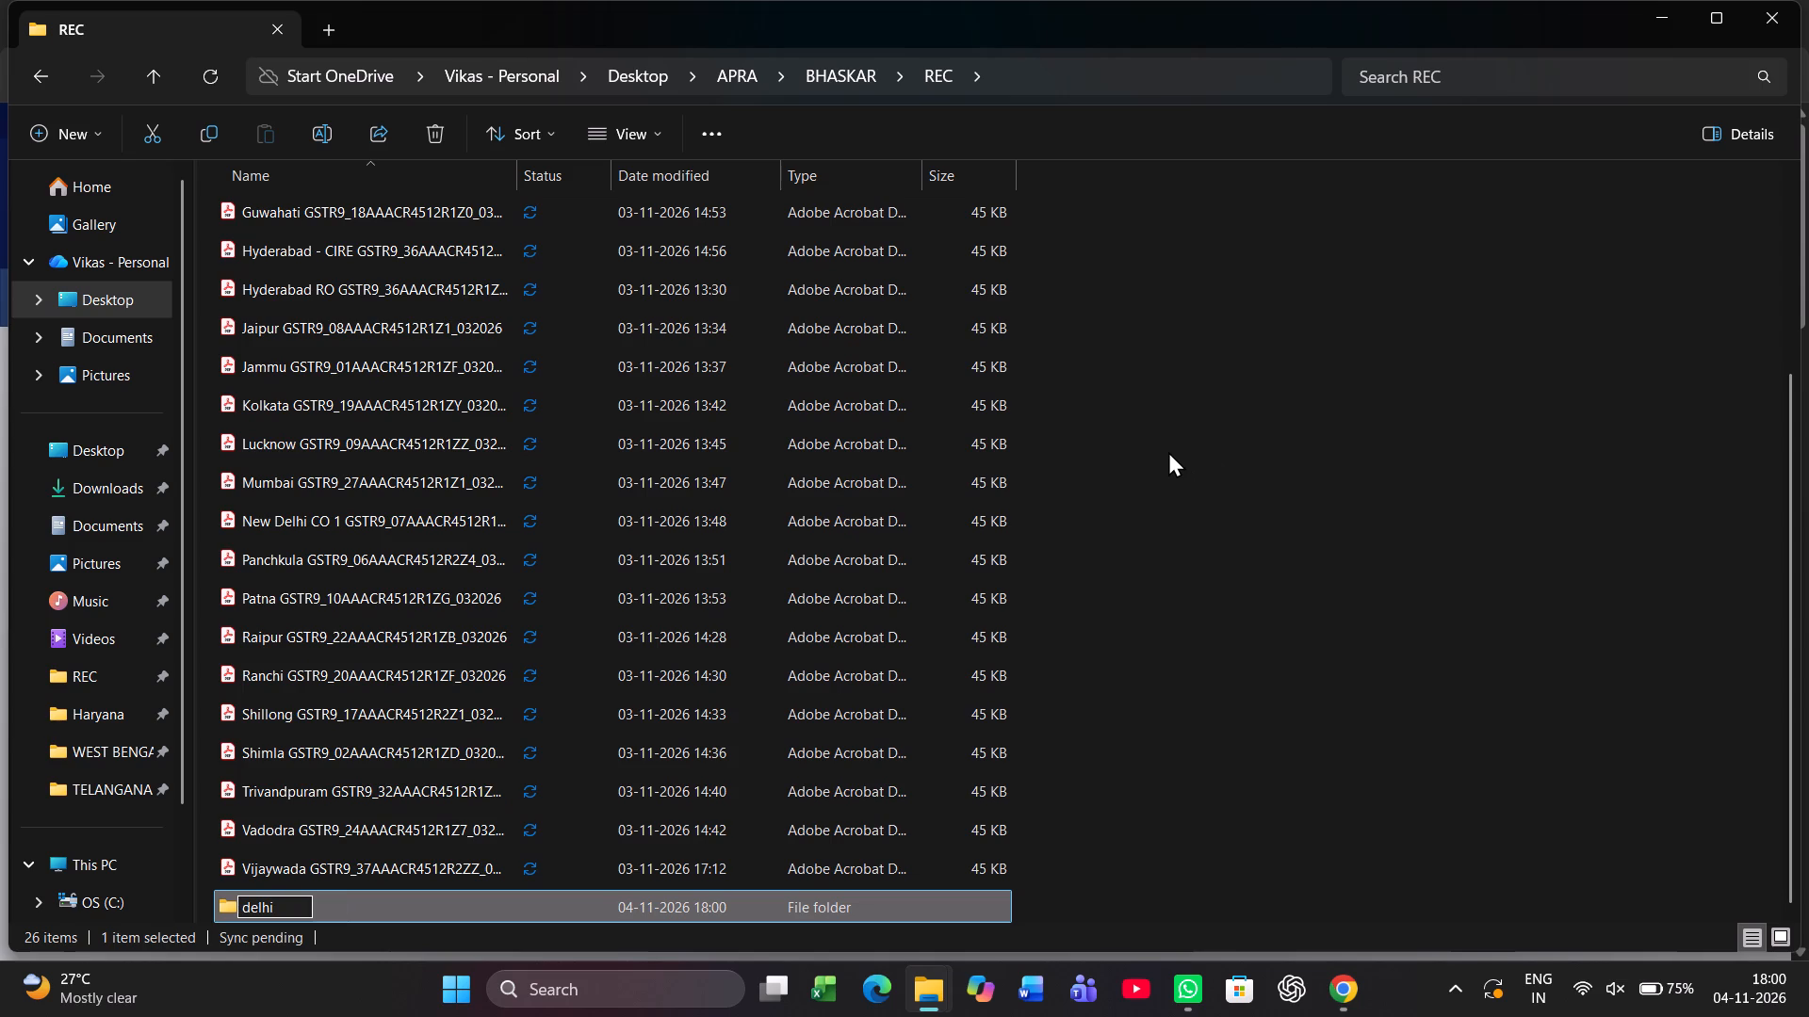
key("BackSpace")
key("BackSpace")
key("BackSpace")
key("BackSpace")
key("BackSpace")
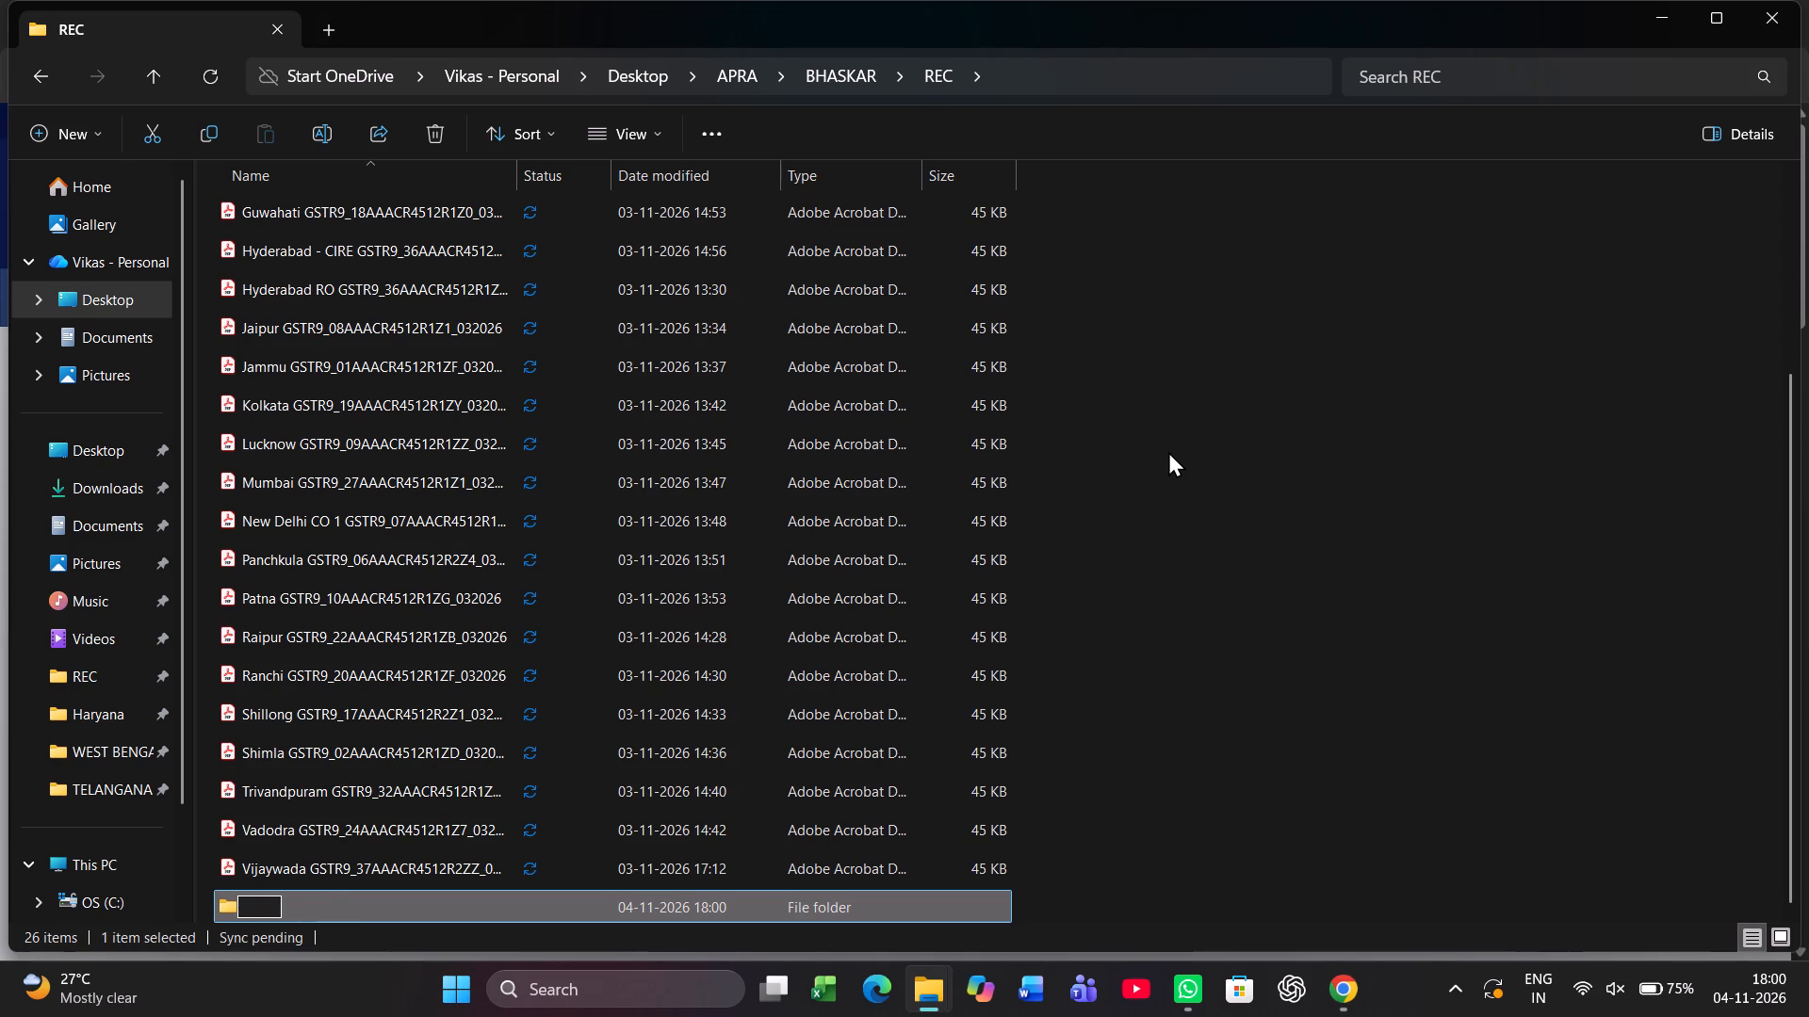
type("DELHI")
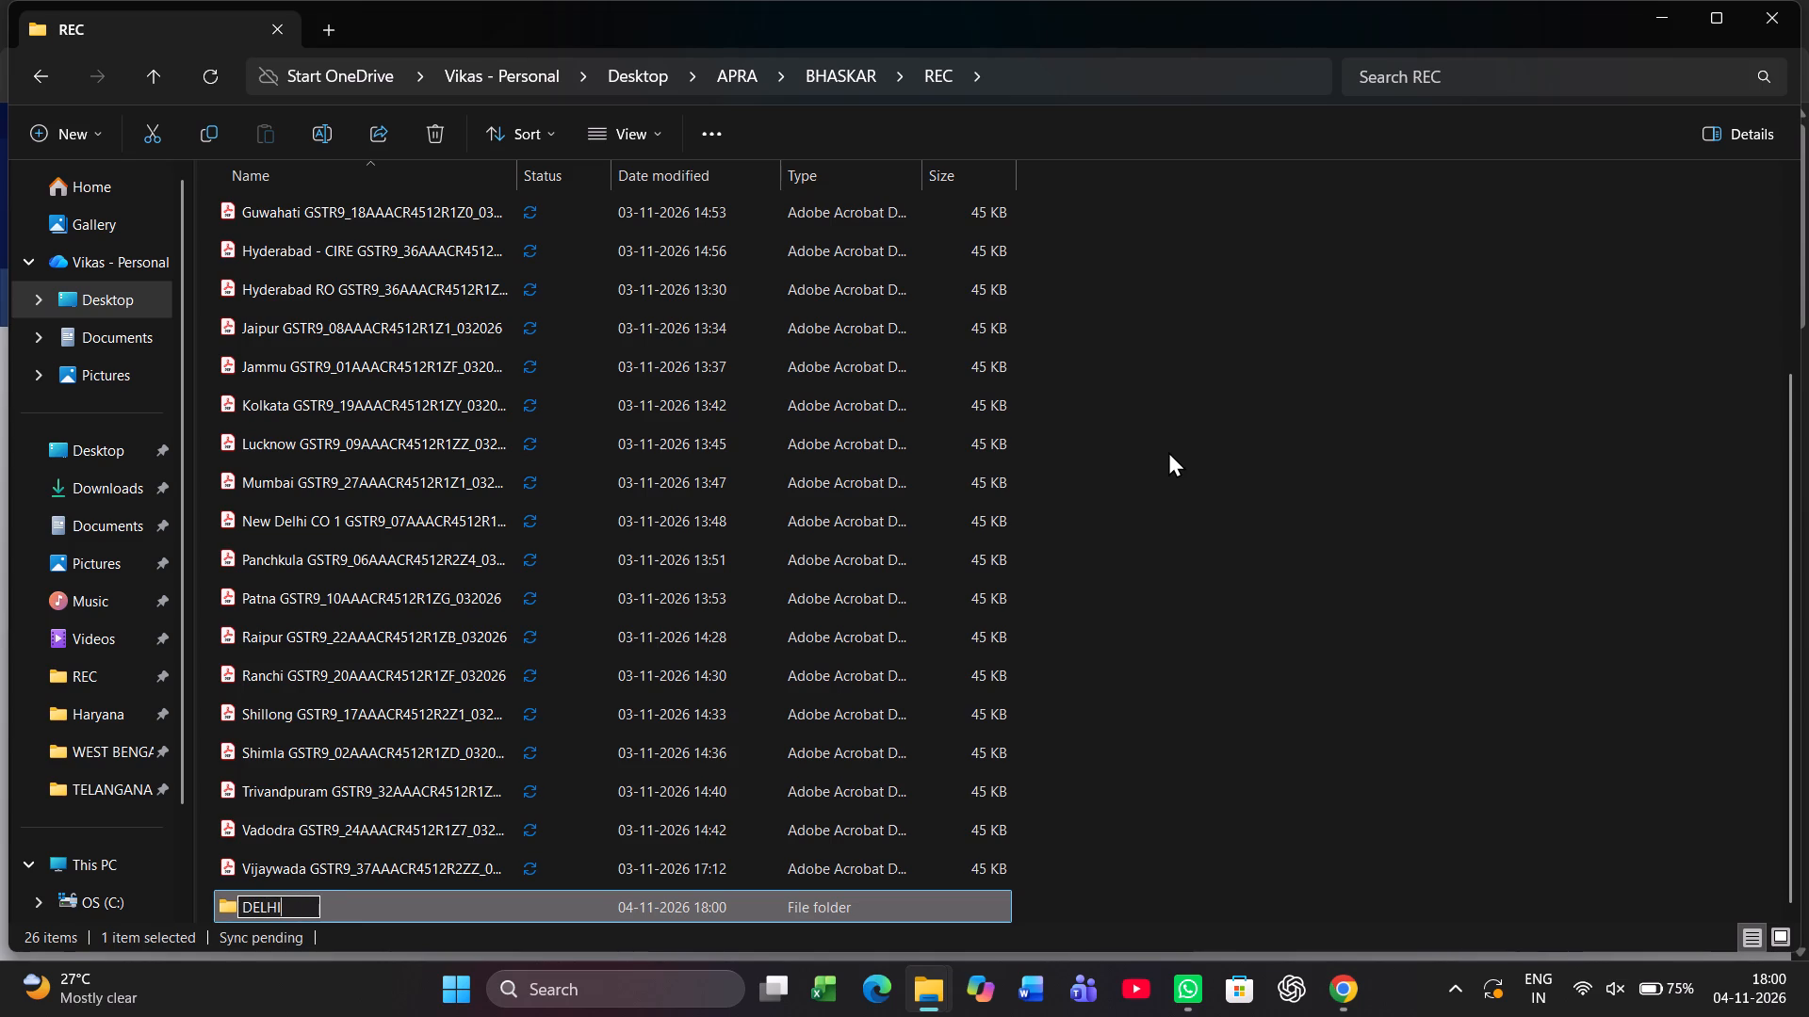
key("Return")
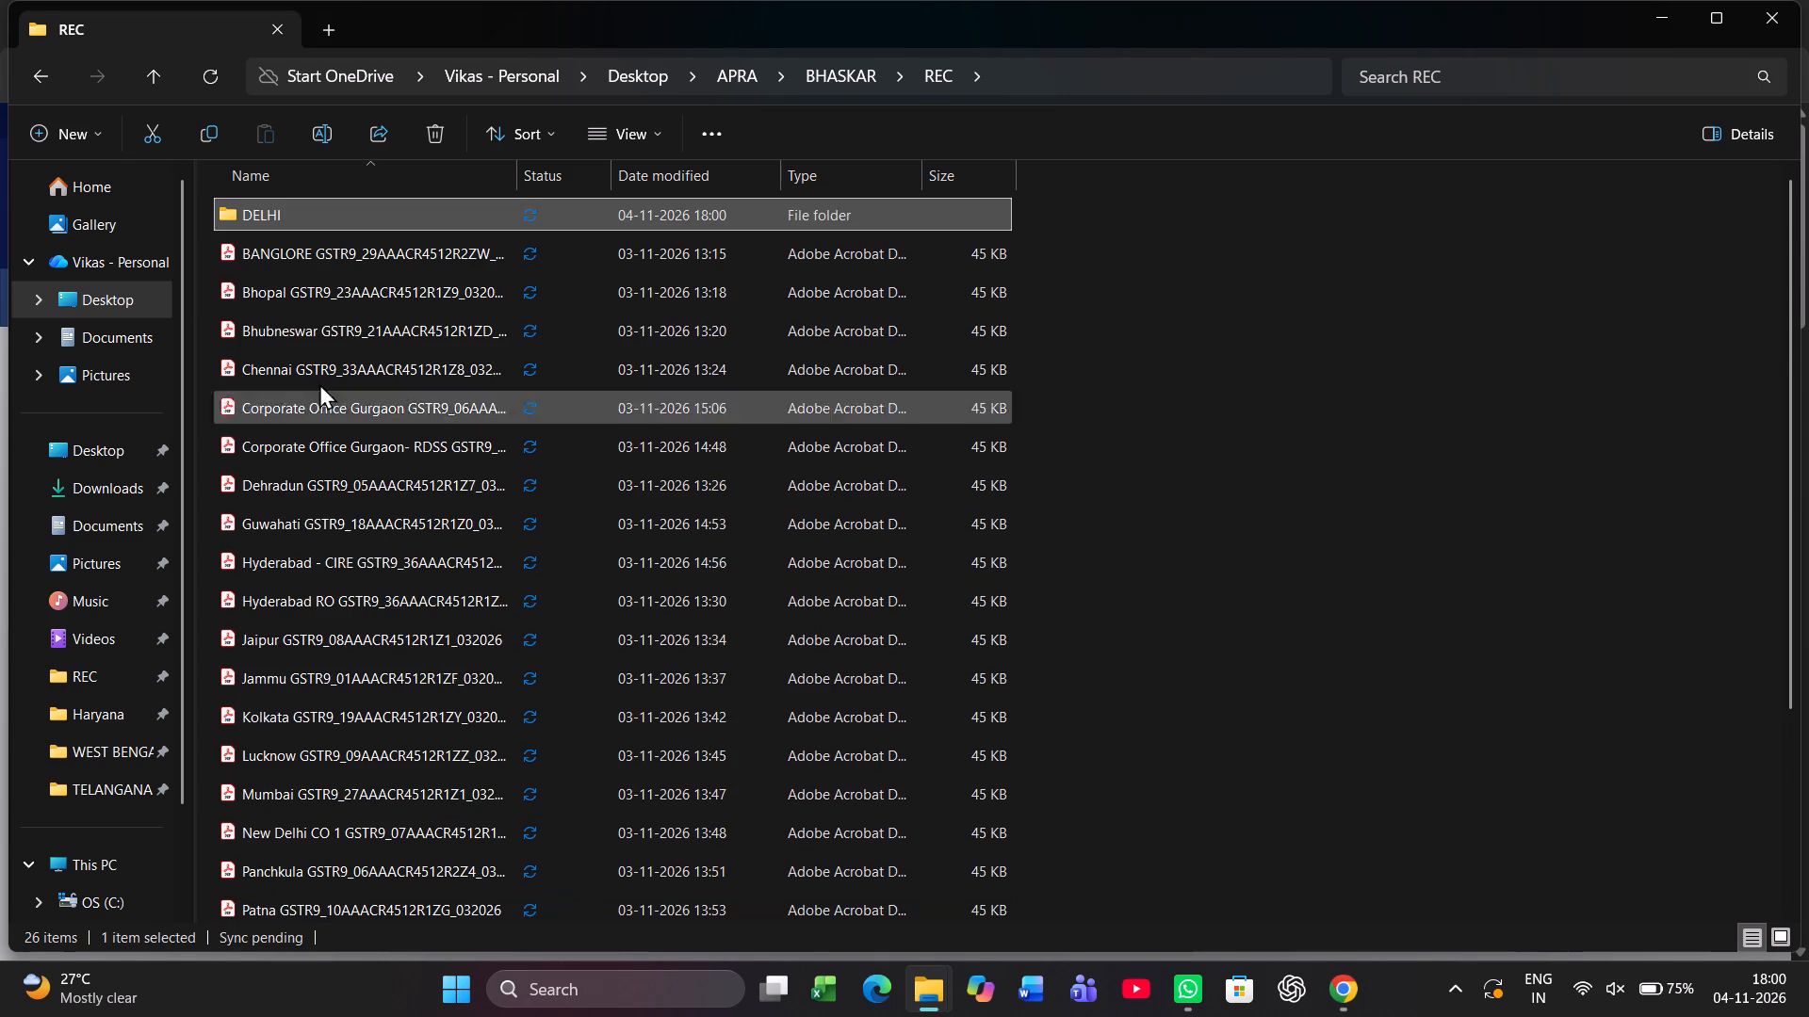
Move today's three downloaded GSTR9, GSTR1and1A and GSTR3B PDFs from Downloads into the DELHI folder, and return to the REC folder.
key("alt+Tab")
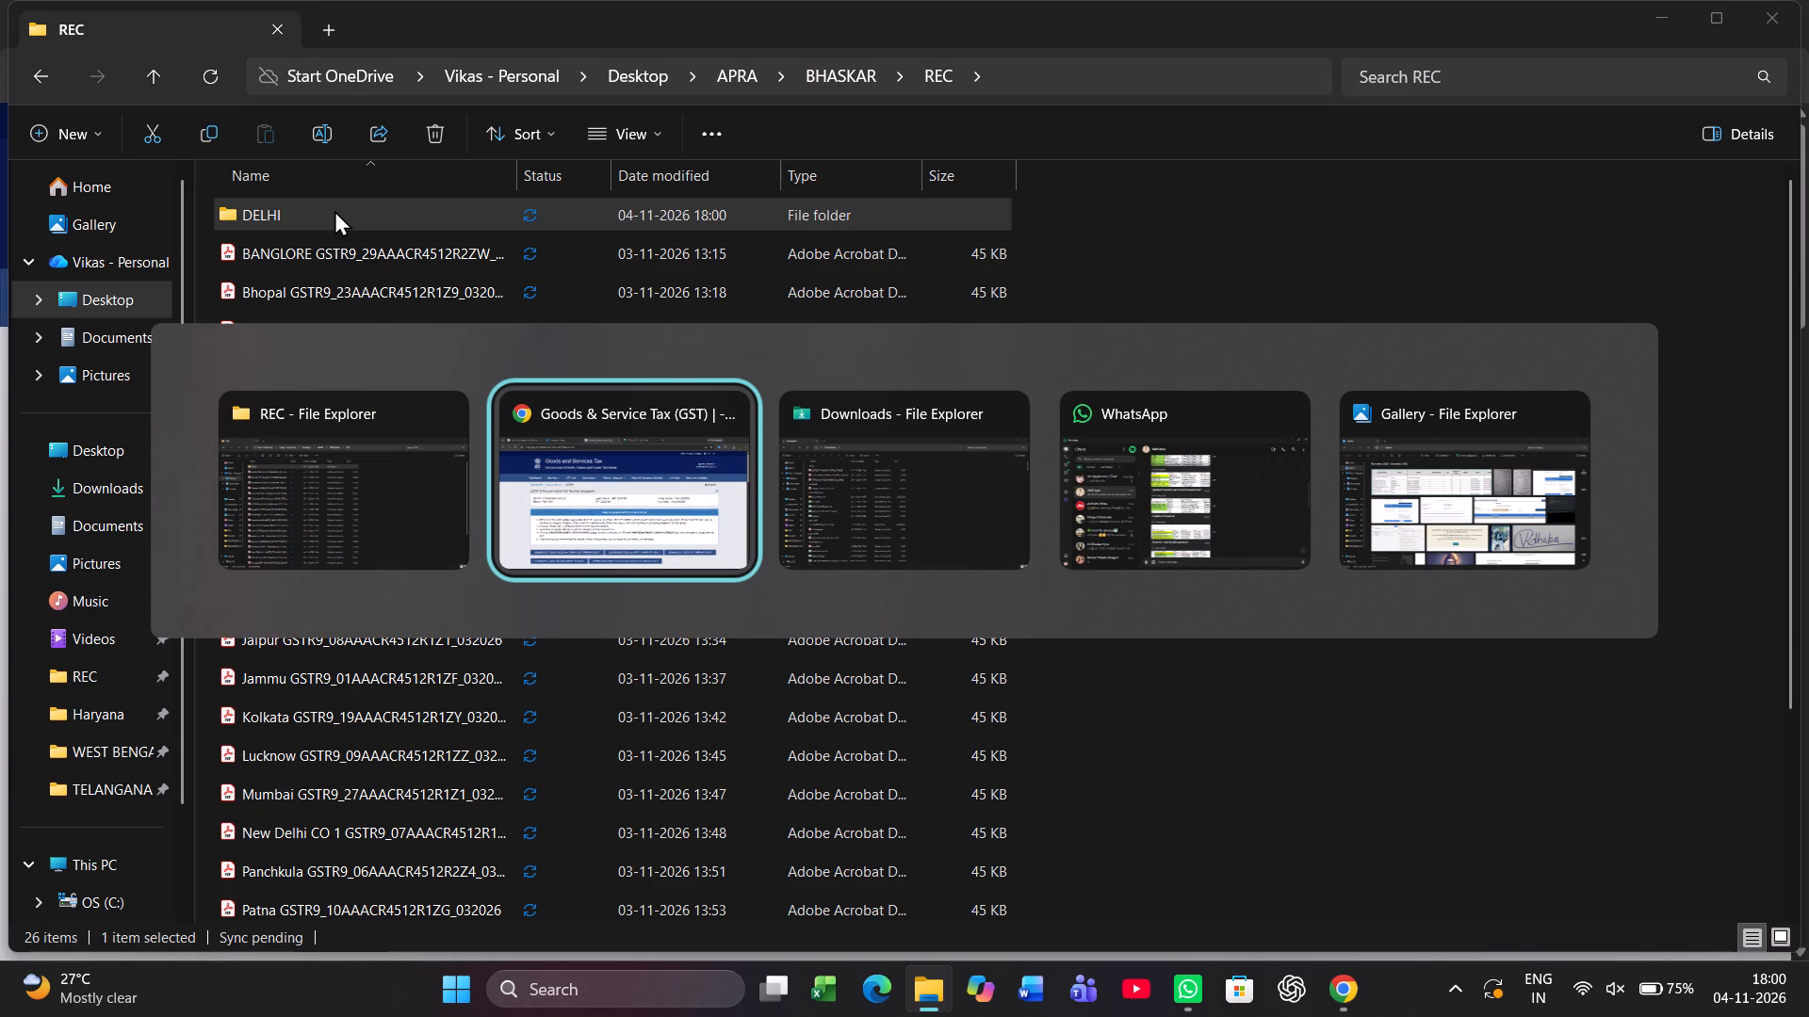
key("alt+Tab")
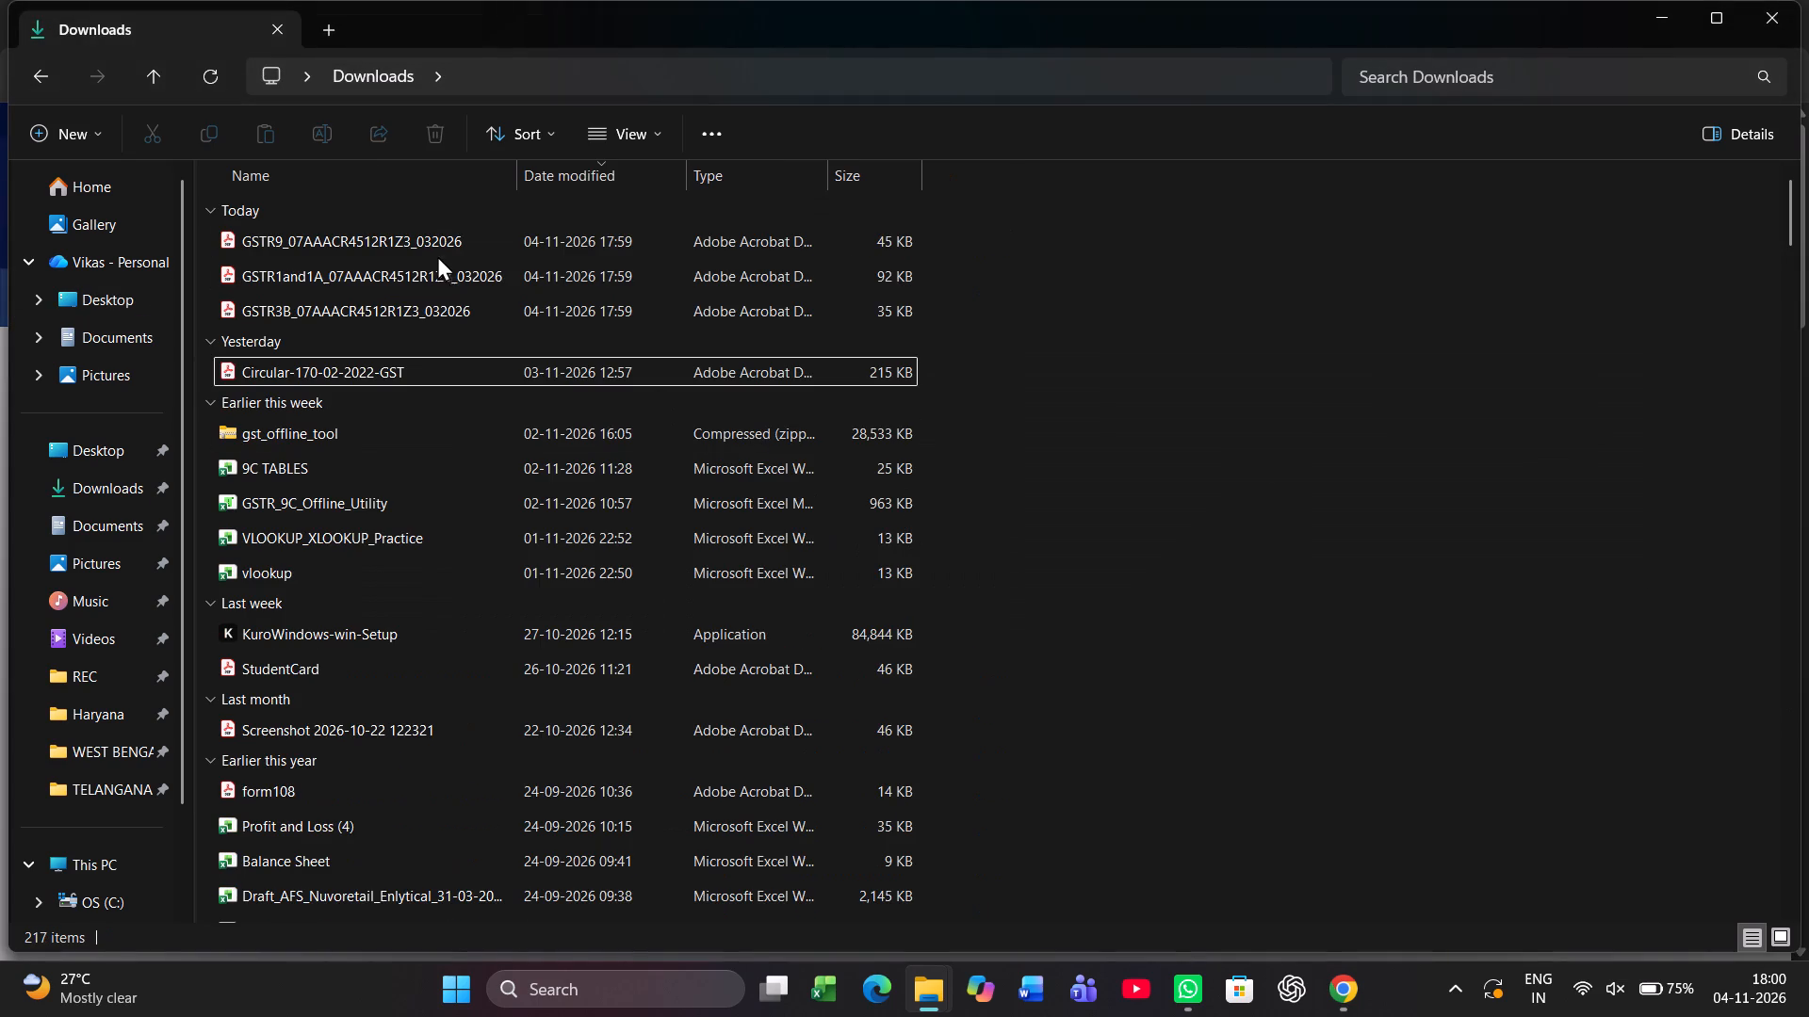
left_click(437, 249)
key("shift+Down")
key("shift+Down")
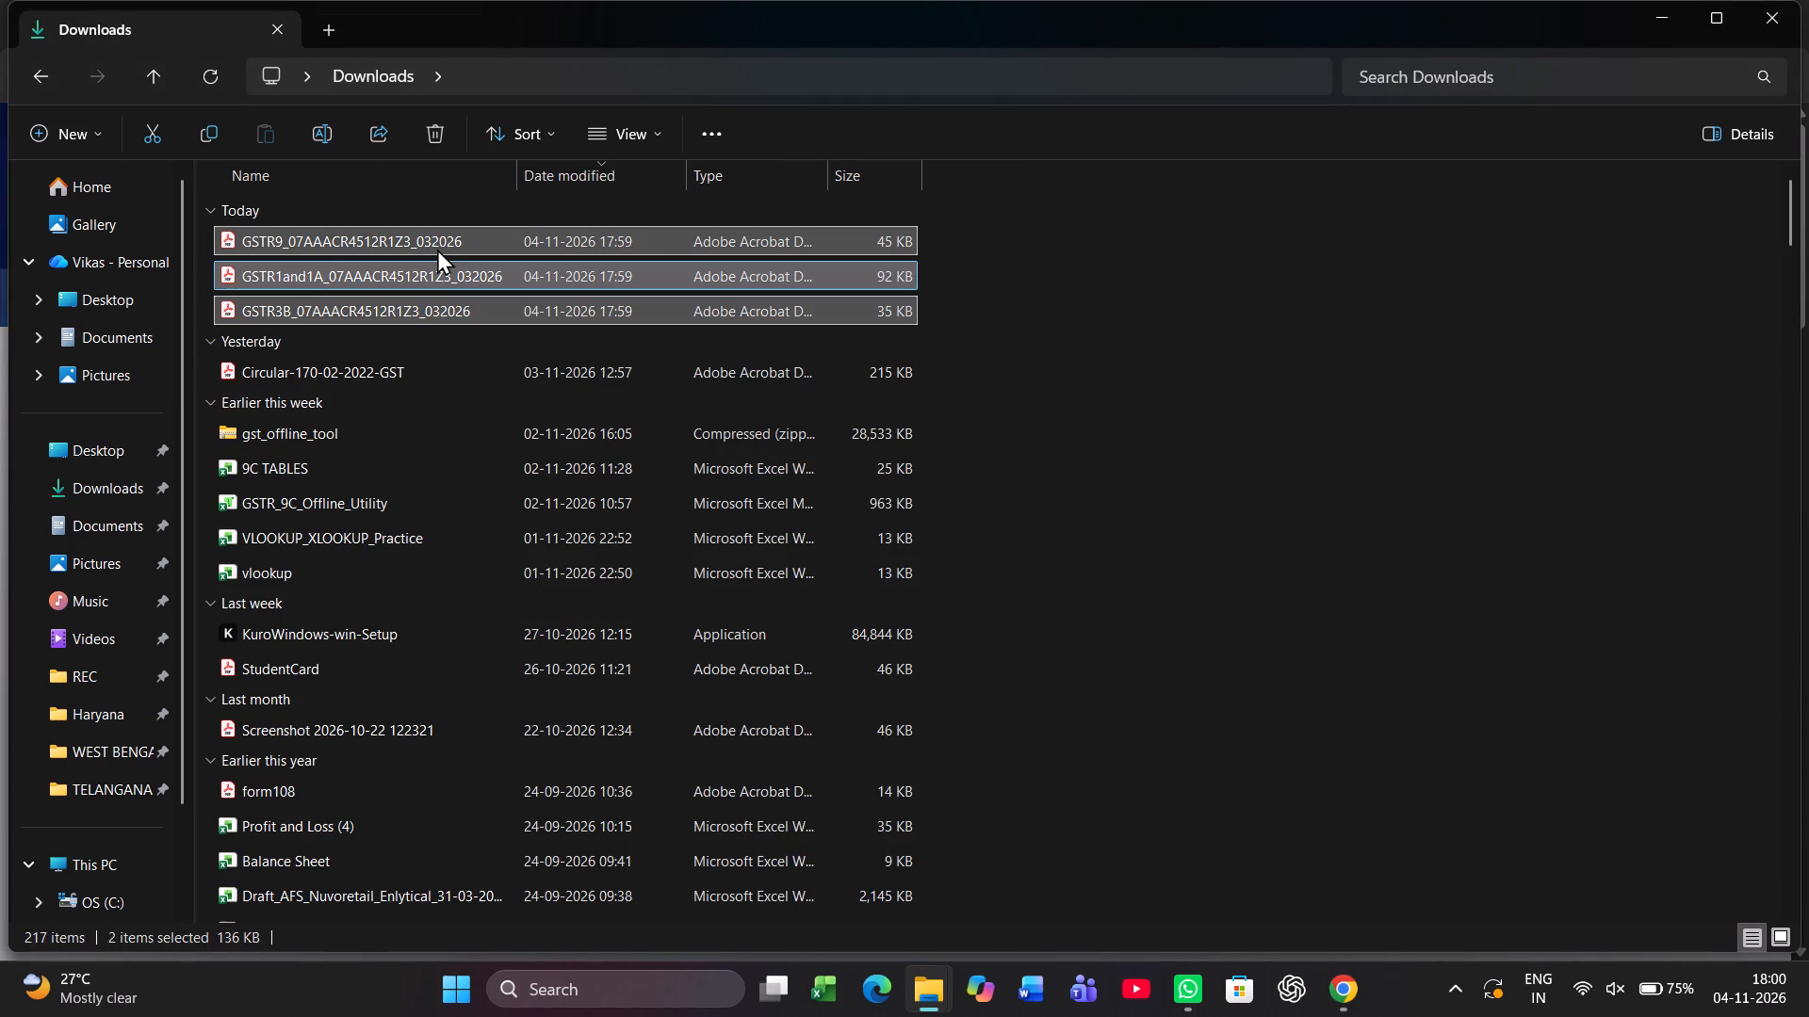
key("ctrl+x")
key("alt+Tab")
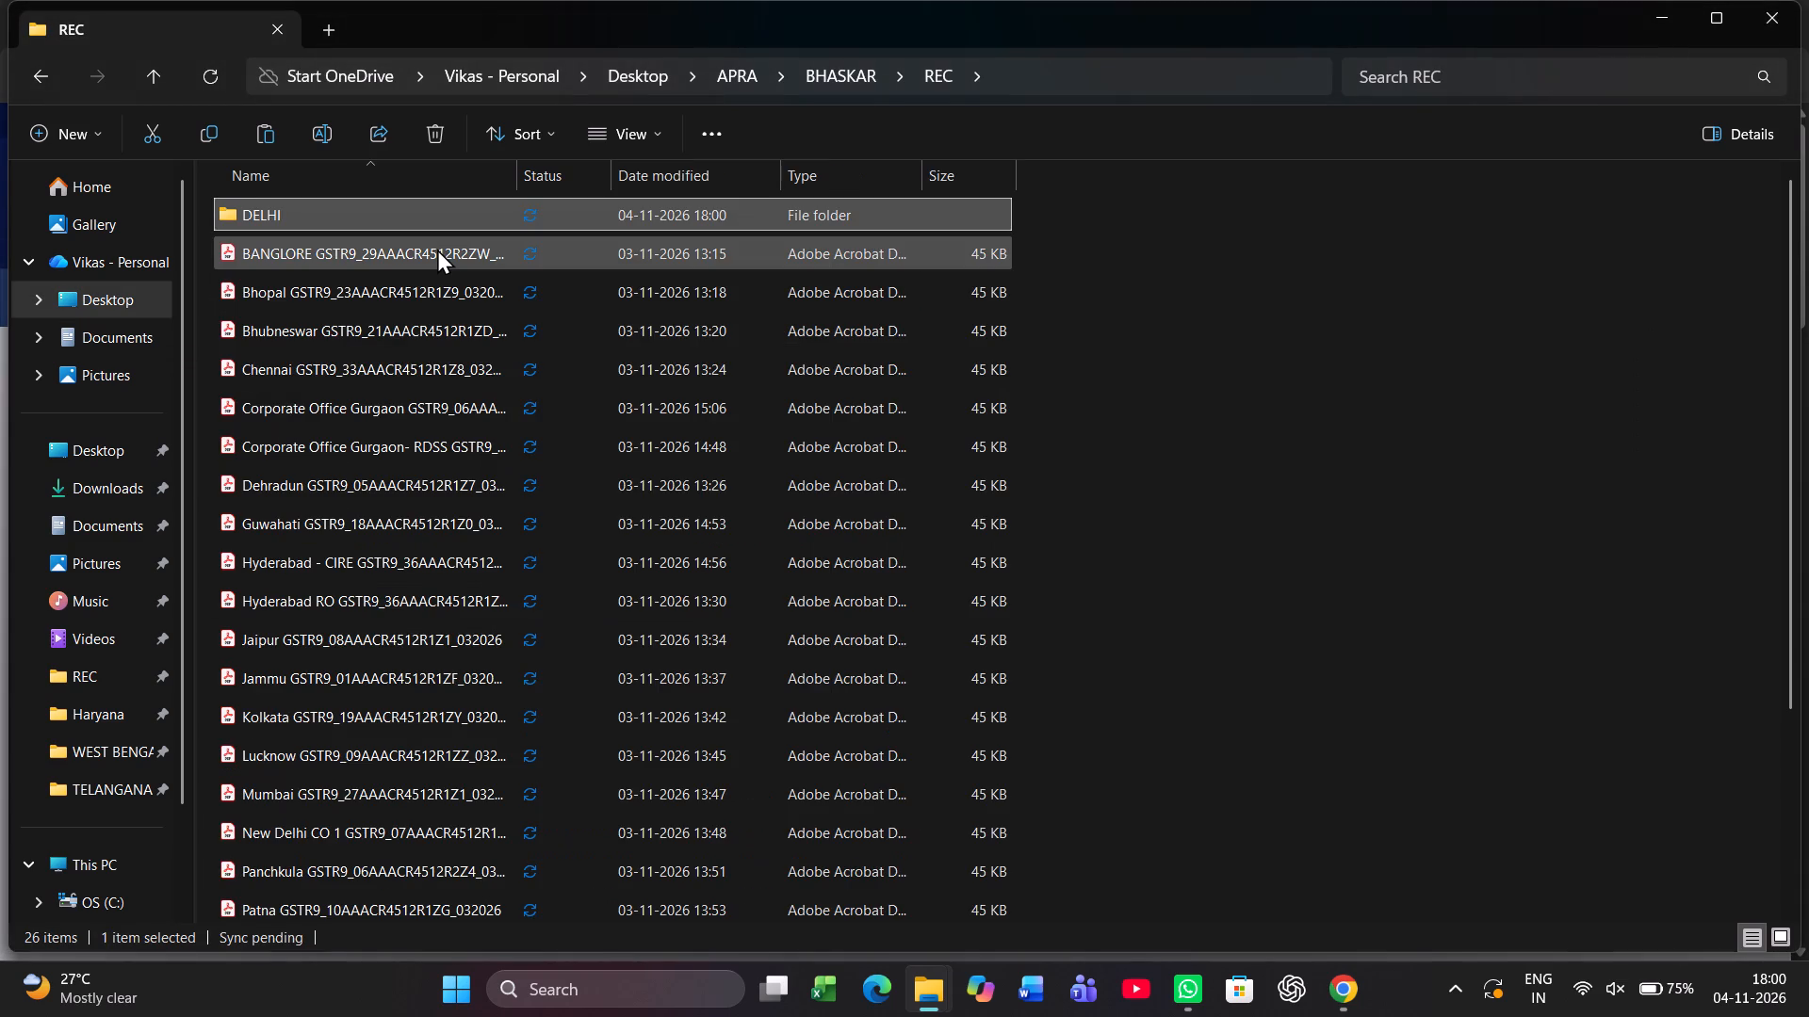
key("Up")
key("Down")
key("Up")
key("Return")
key("ctrl+v")
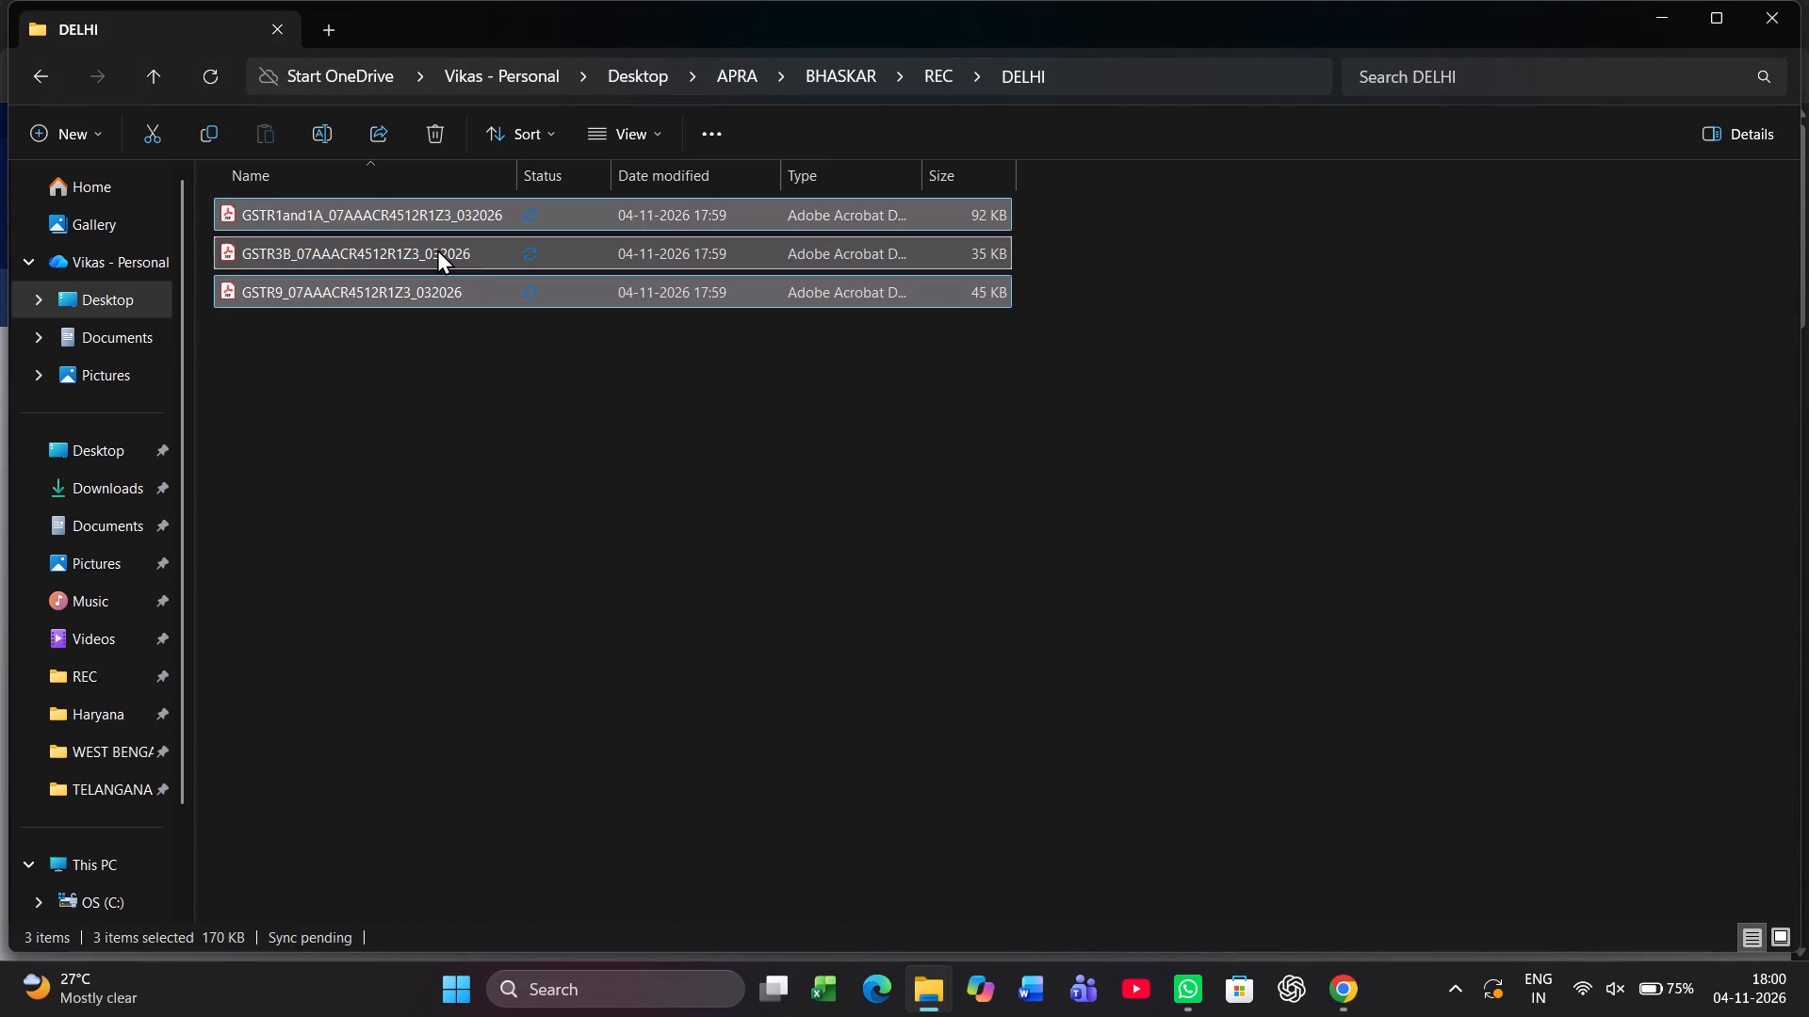
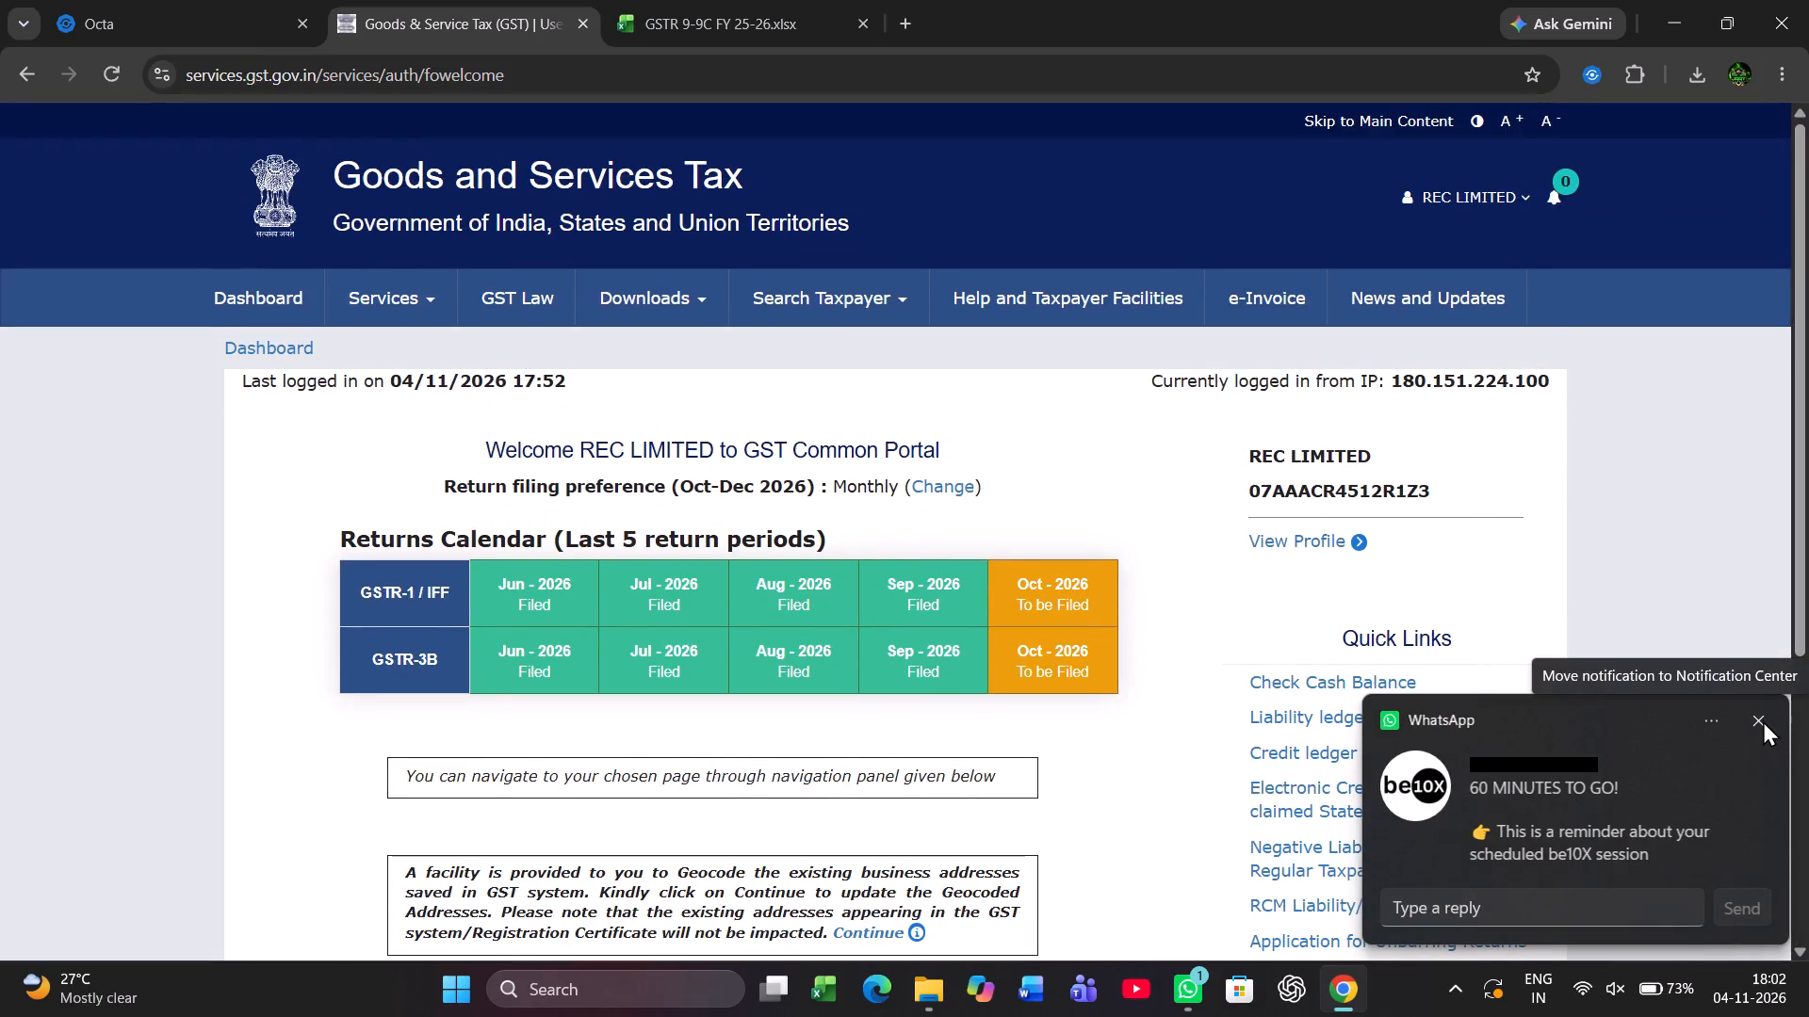
Dismiss the WhatsApp notification covering the GST portal's welcome page.
left_click(1763, 720)
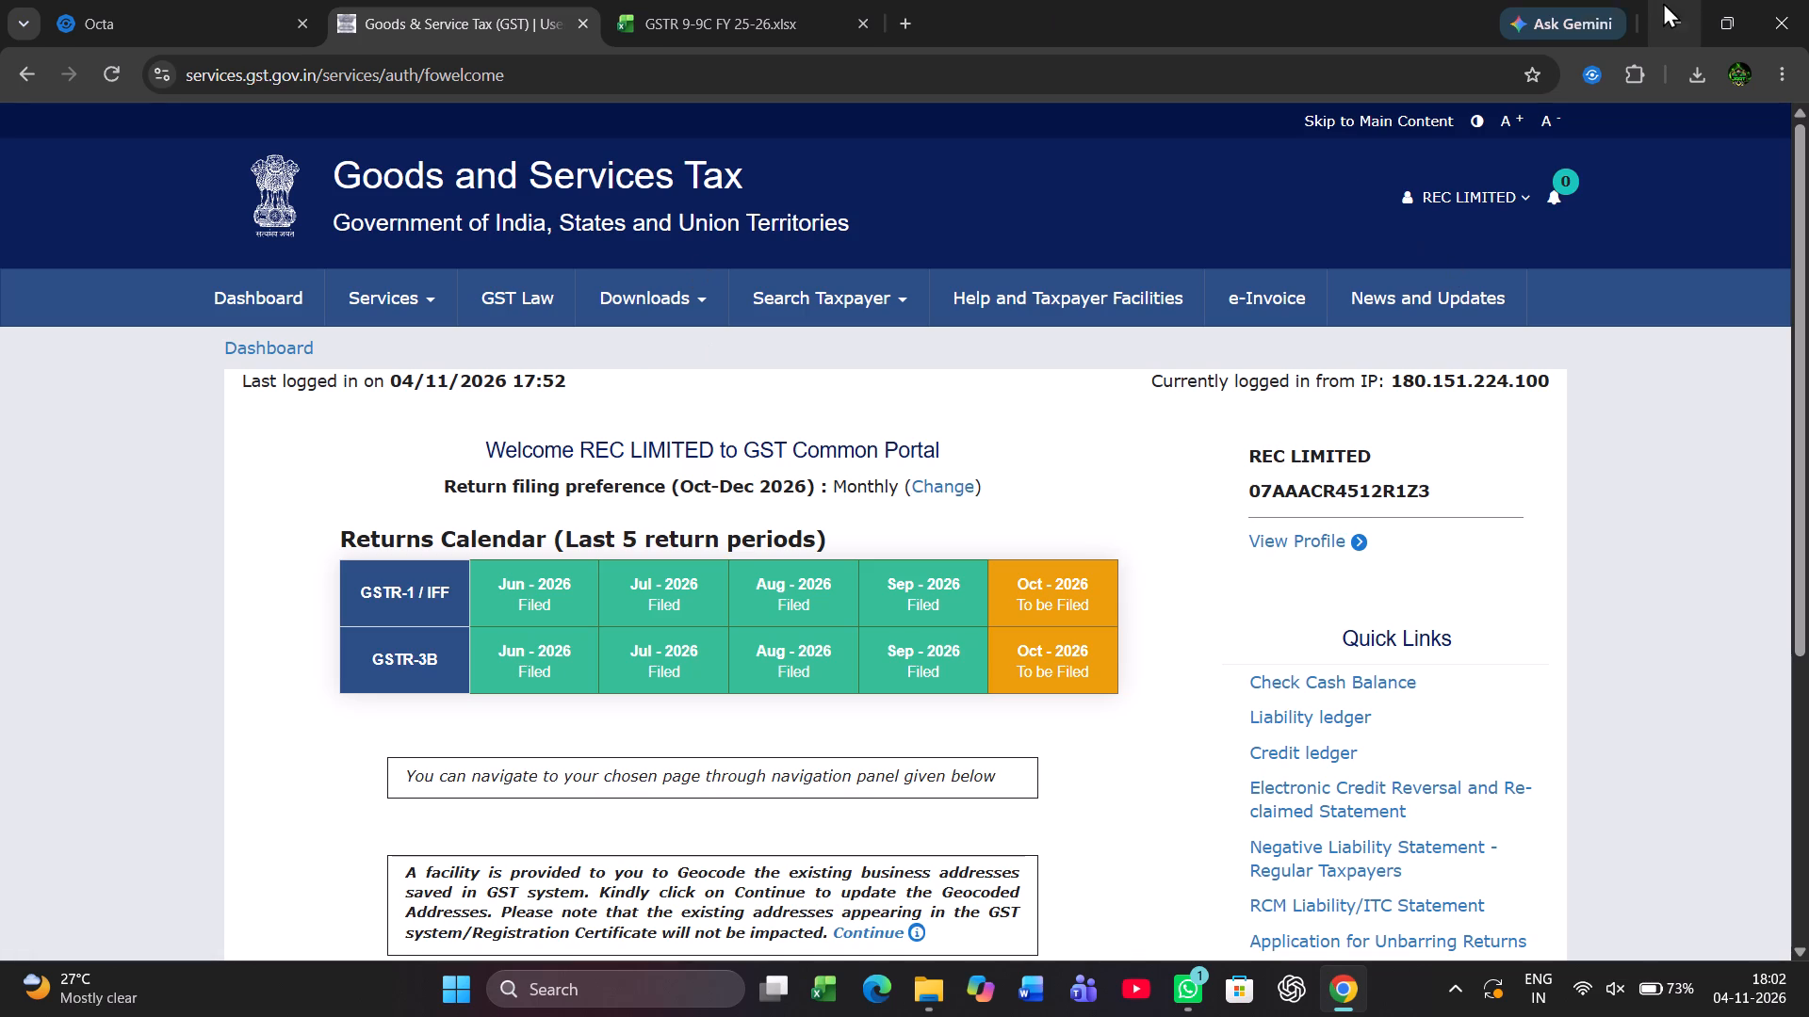
left_click(1501, 202)
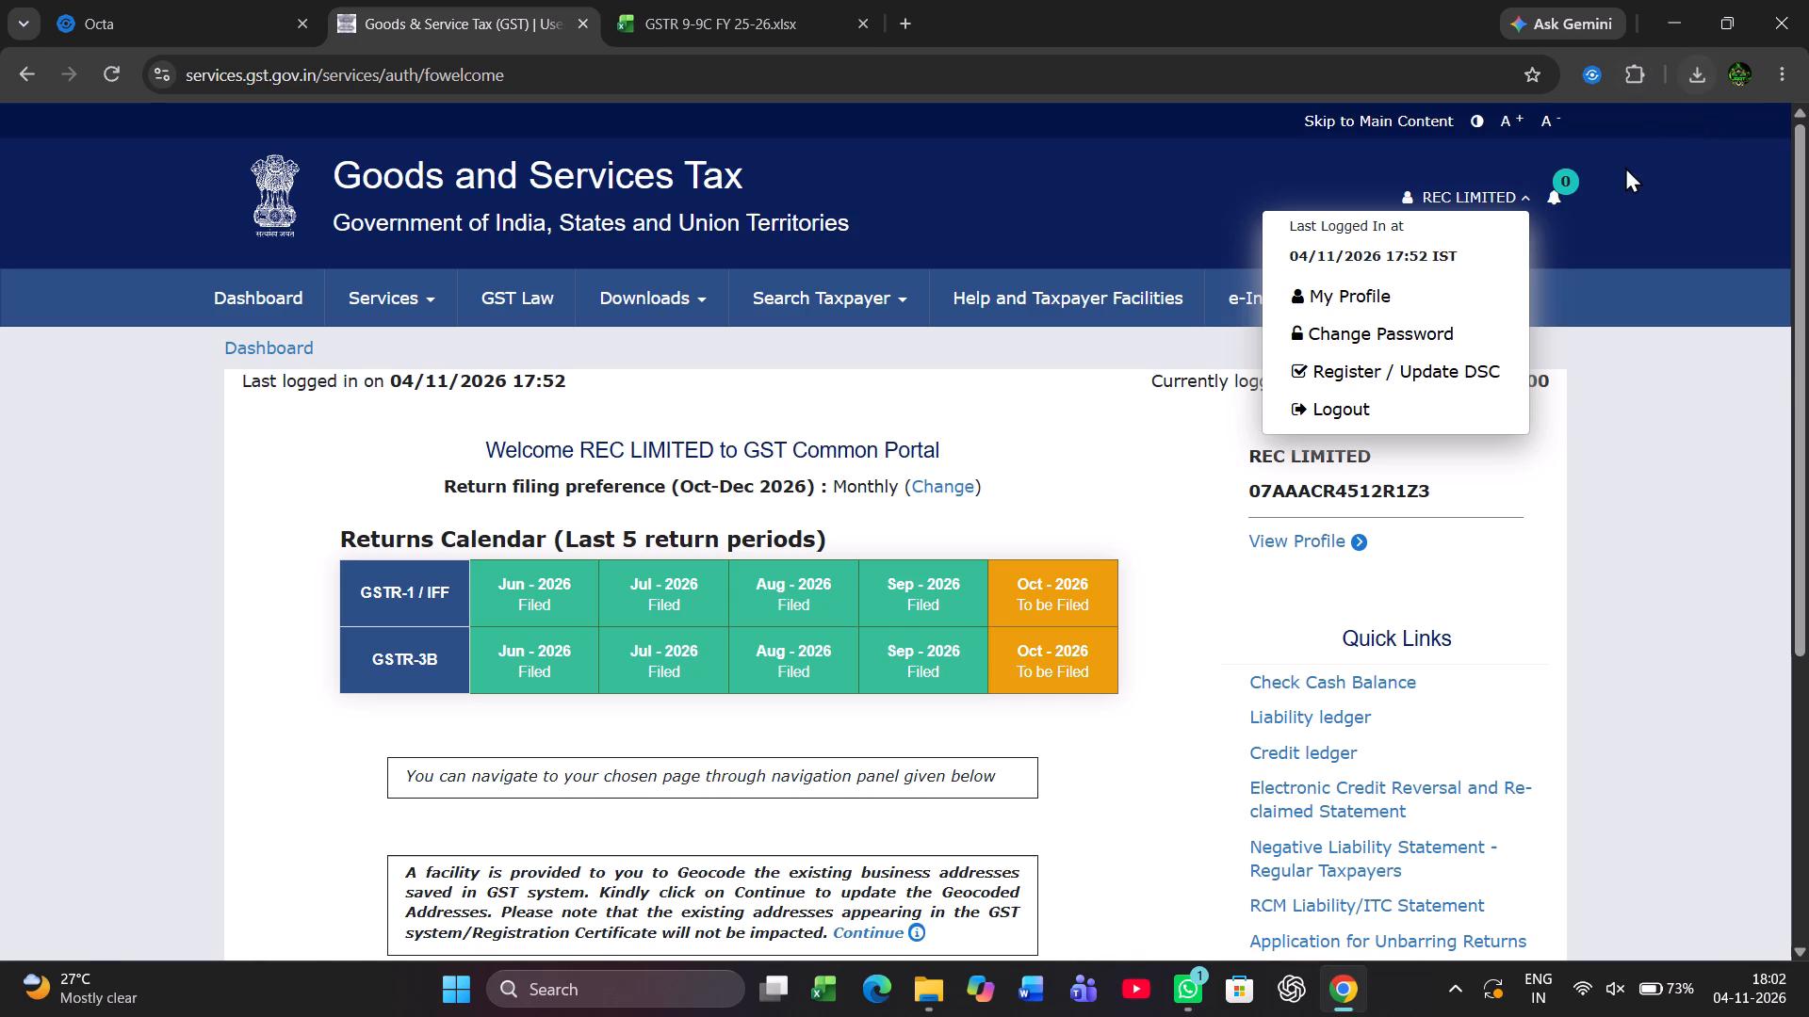
left_click(1616, 551)
Switch to File Explorer, check the PDFs stored in the REC folder's DELHI subfolder, and return to the GST portal in Chrome.
key("alt+Tab")
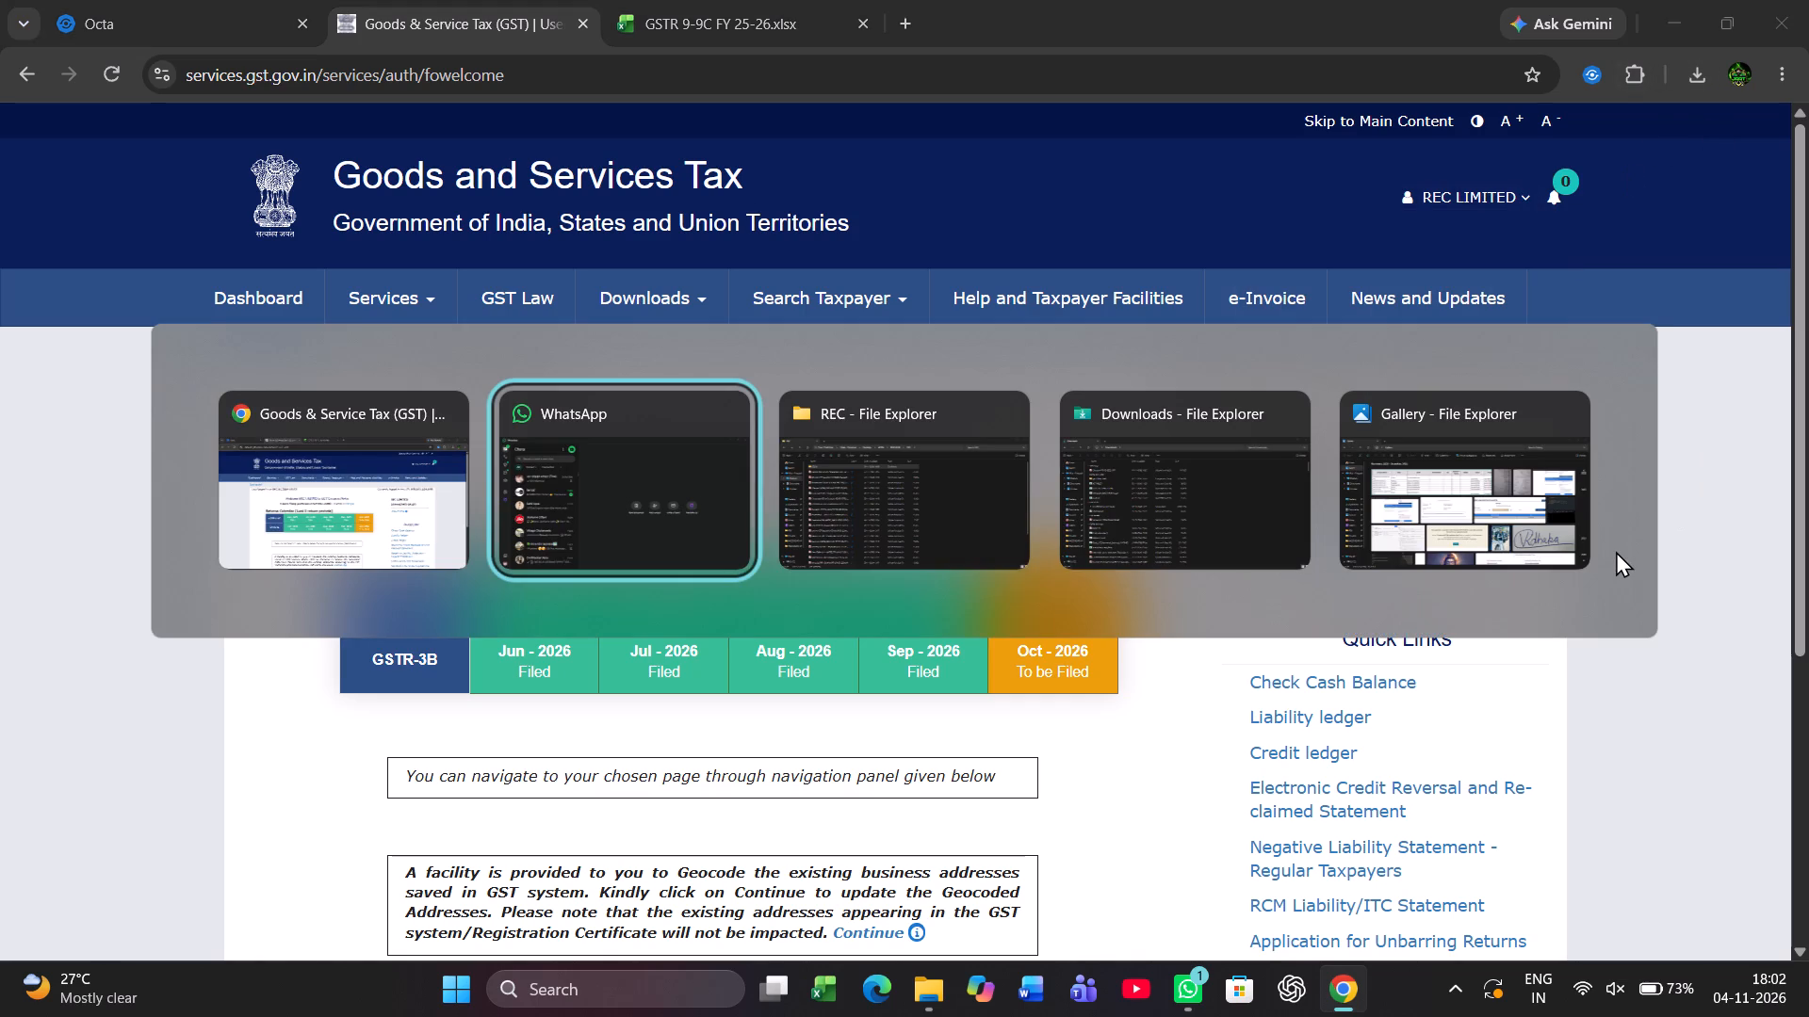
key("alt+Tab")
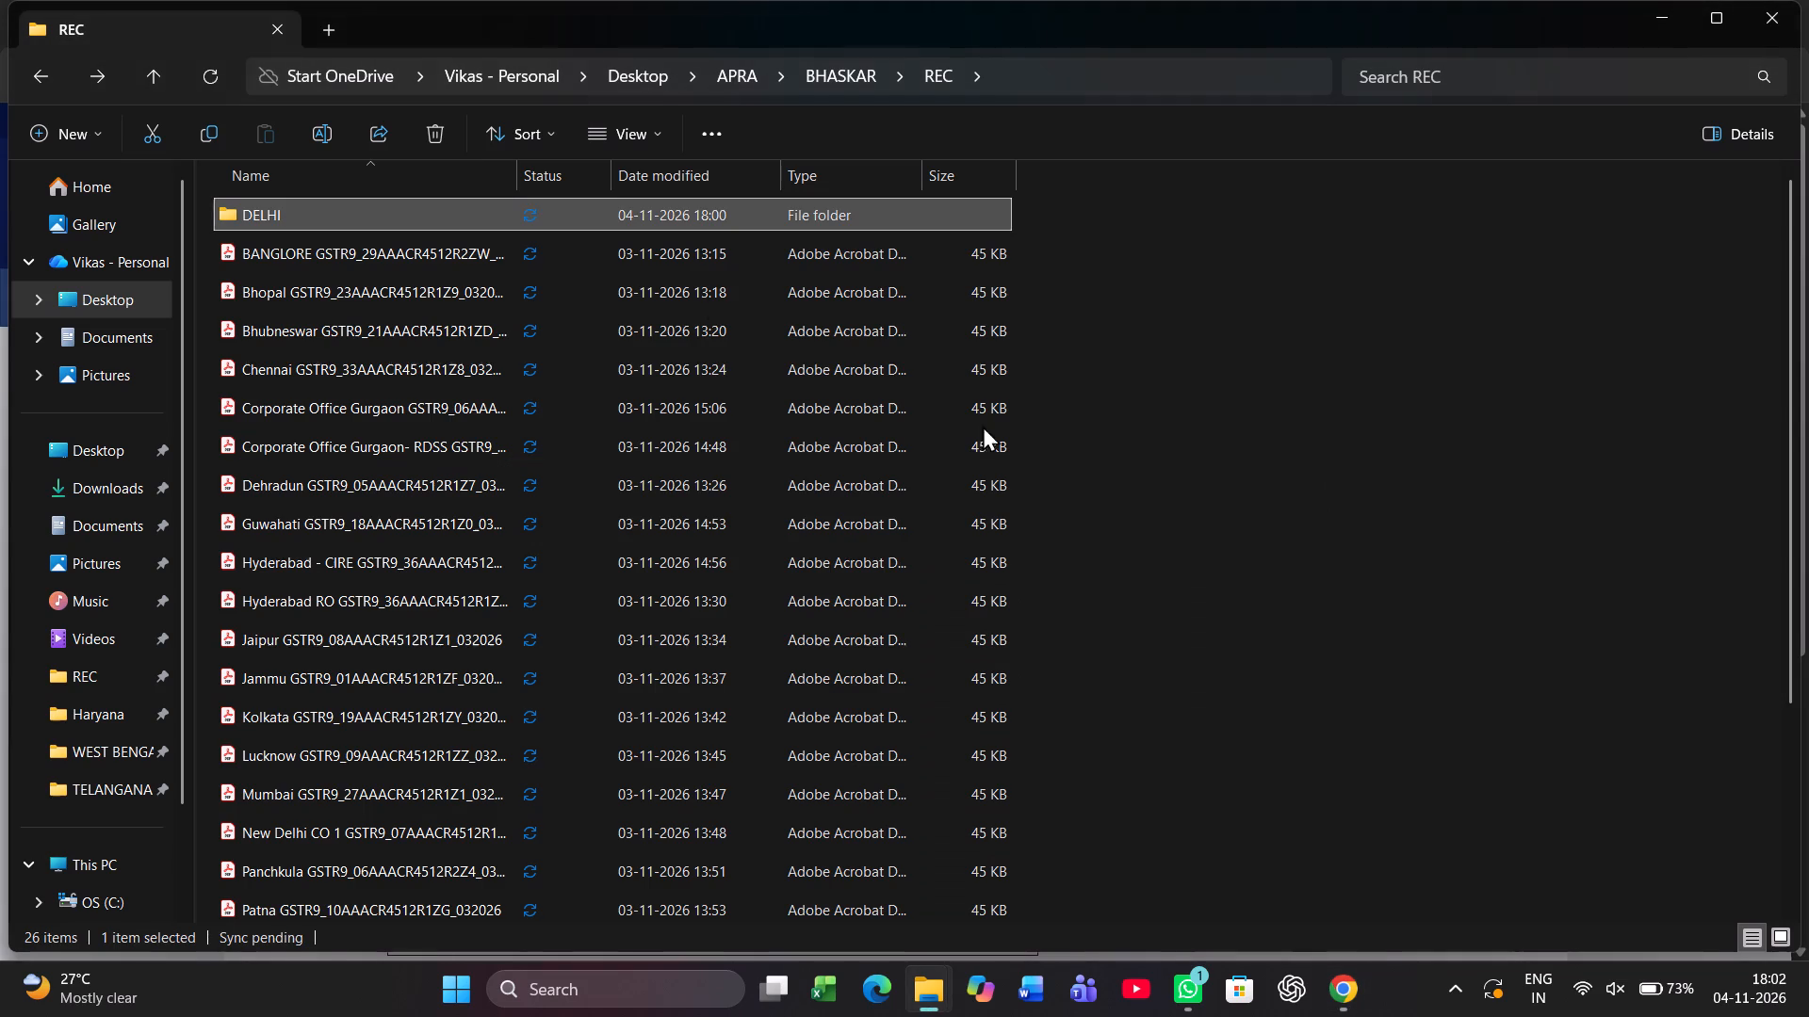
double_click(456, 224)
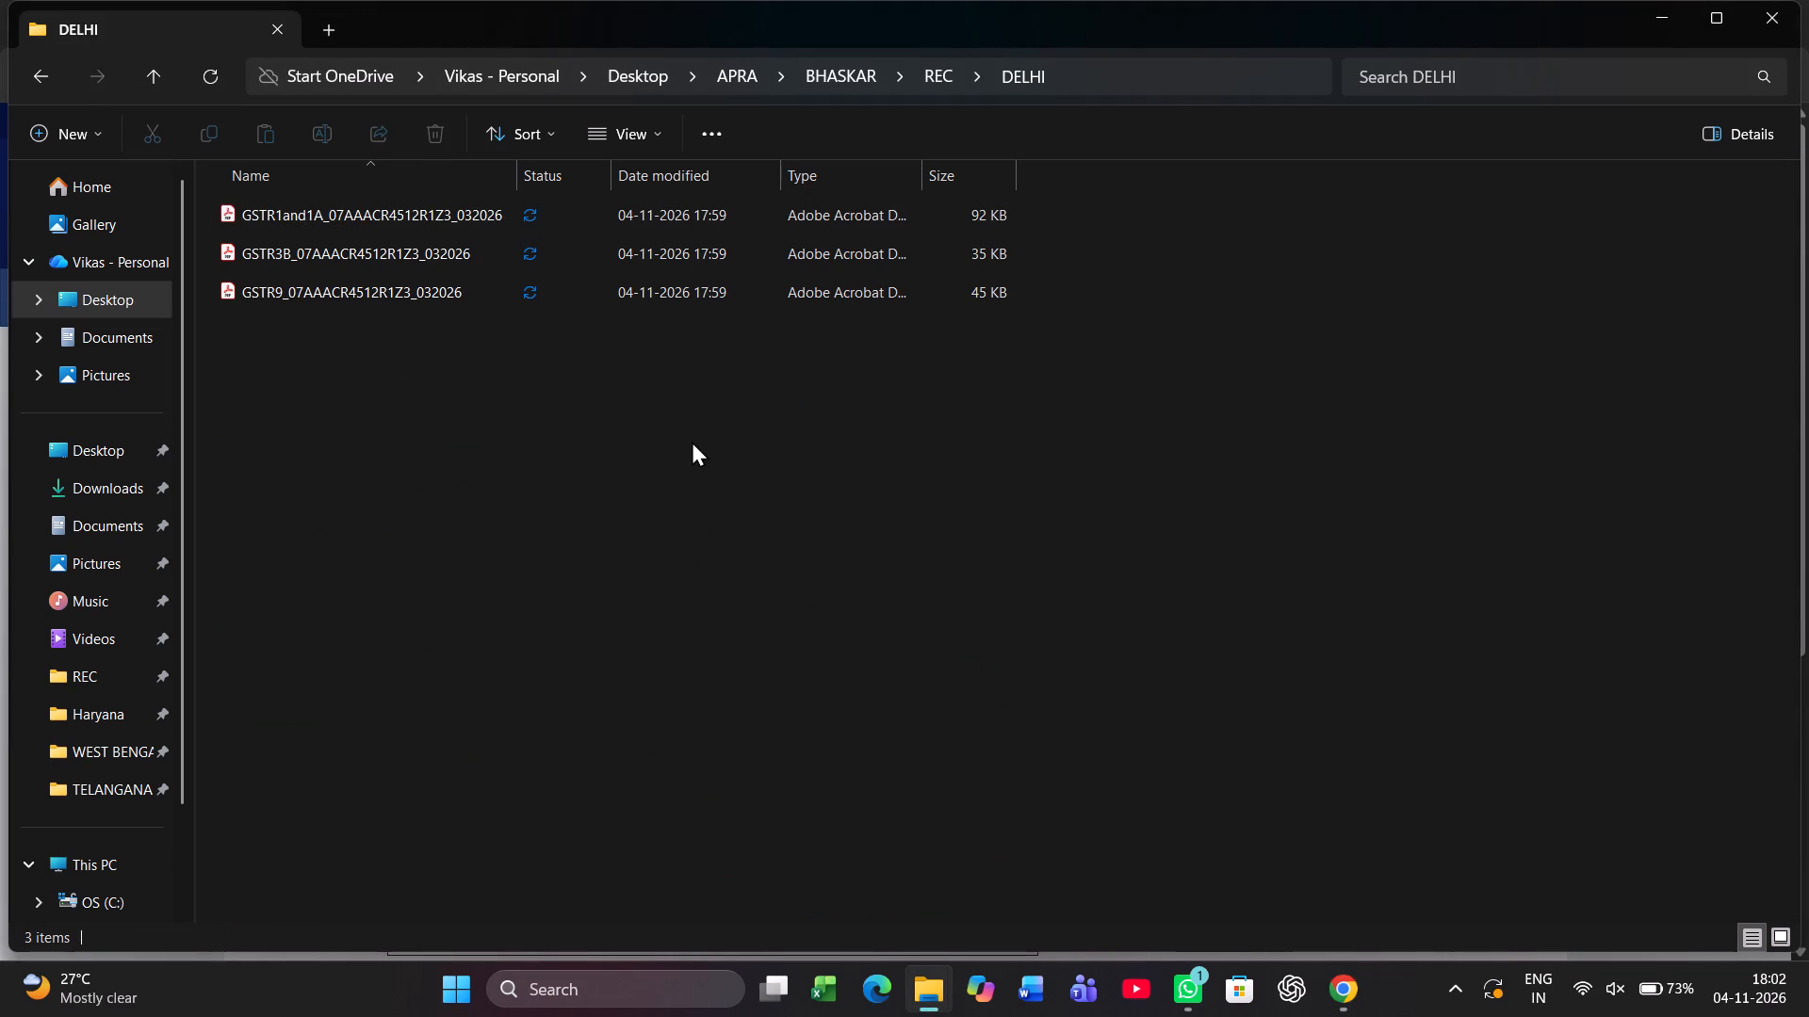
key("alt+Tab")
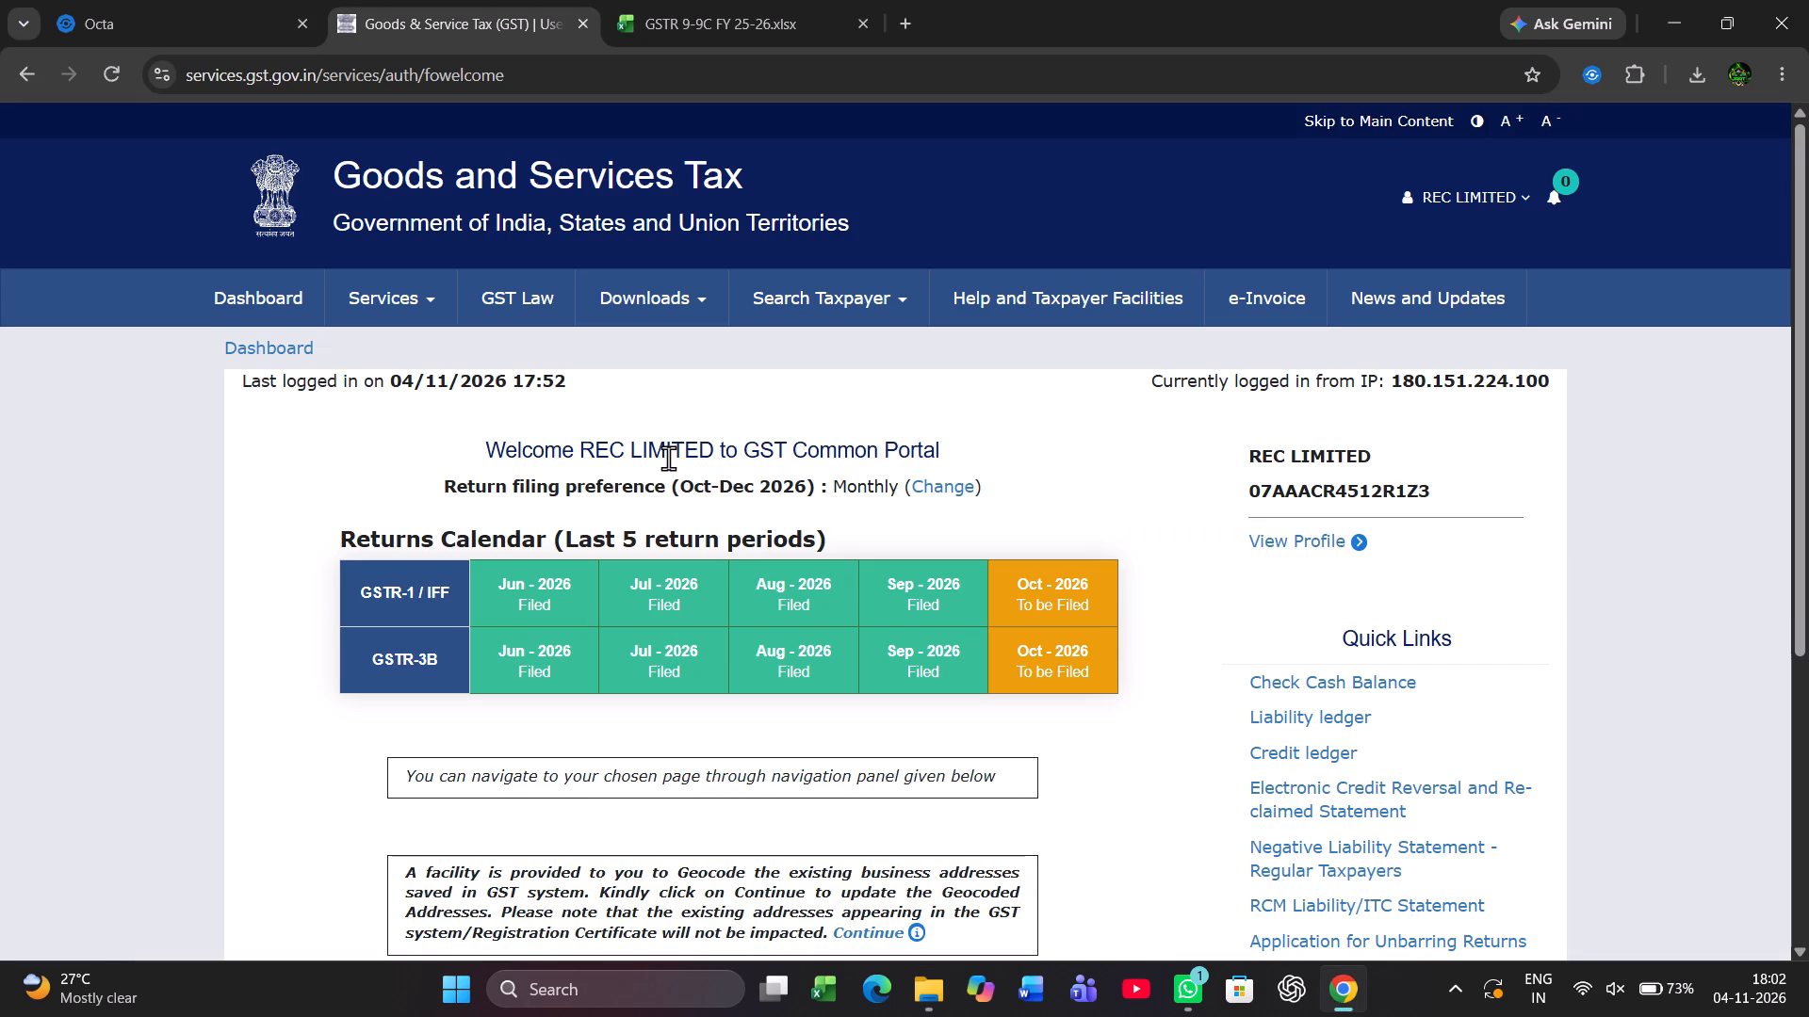
Log out of REC LIMITED's account on the GST portal.
key("alt+Tab")
key("alt+Tab")
left_click(1503, 202)
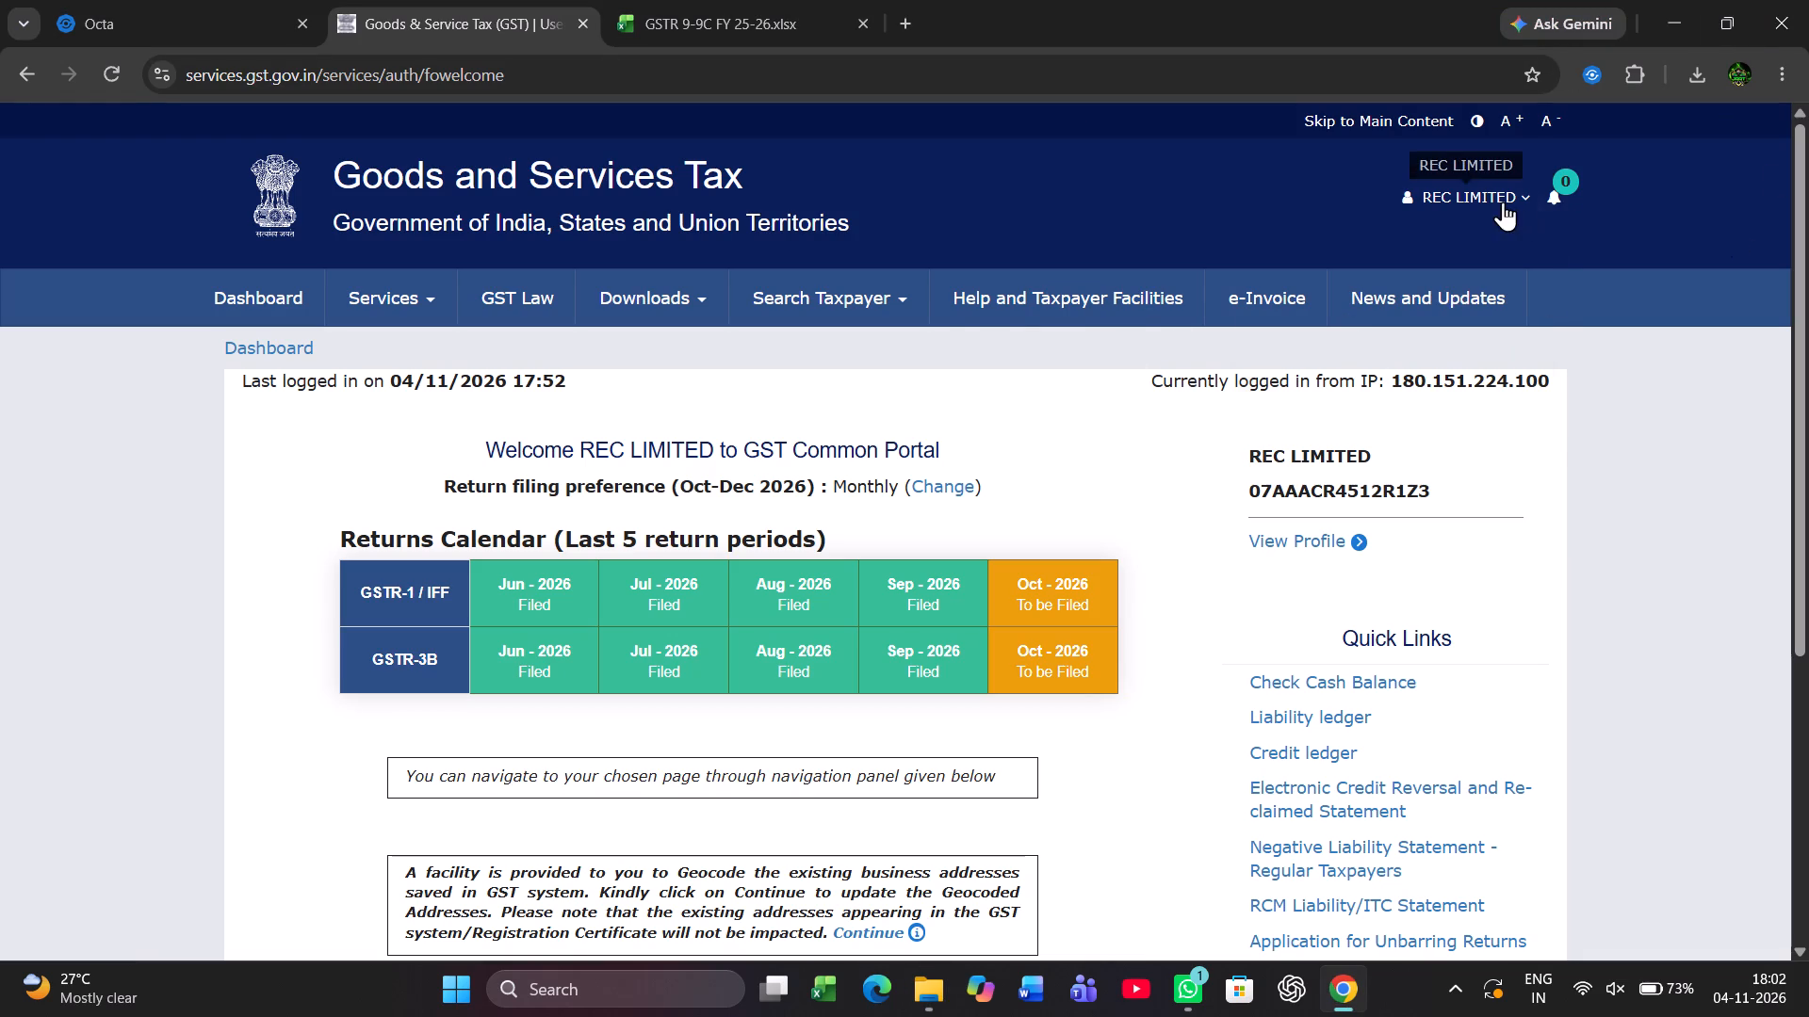
left_click(1362, 406)
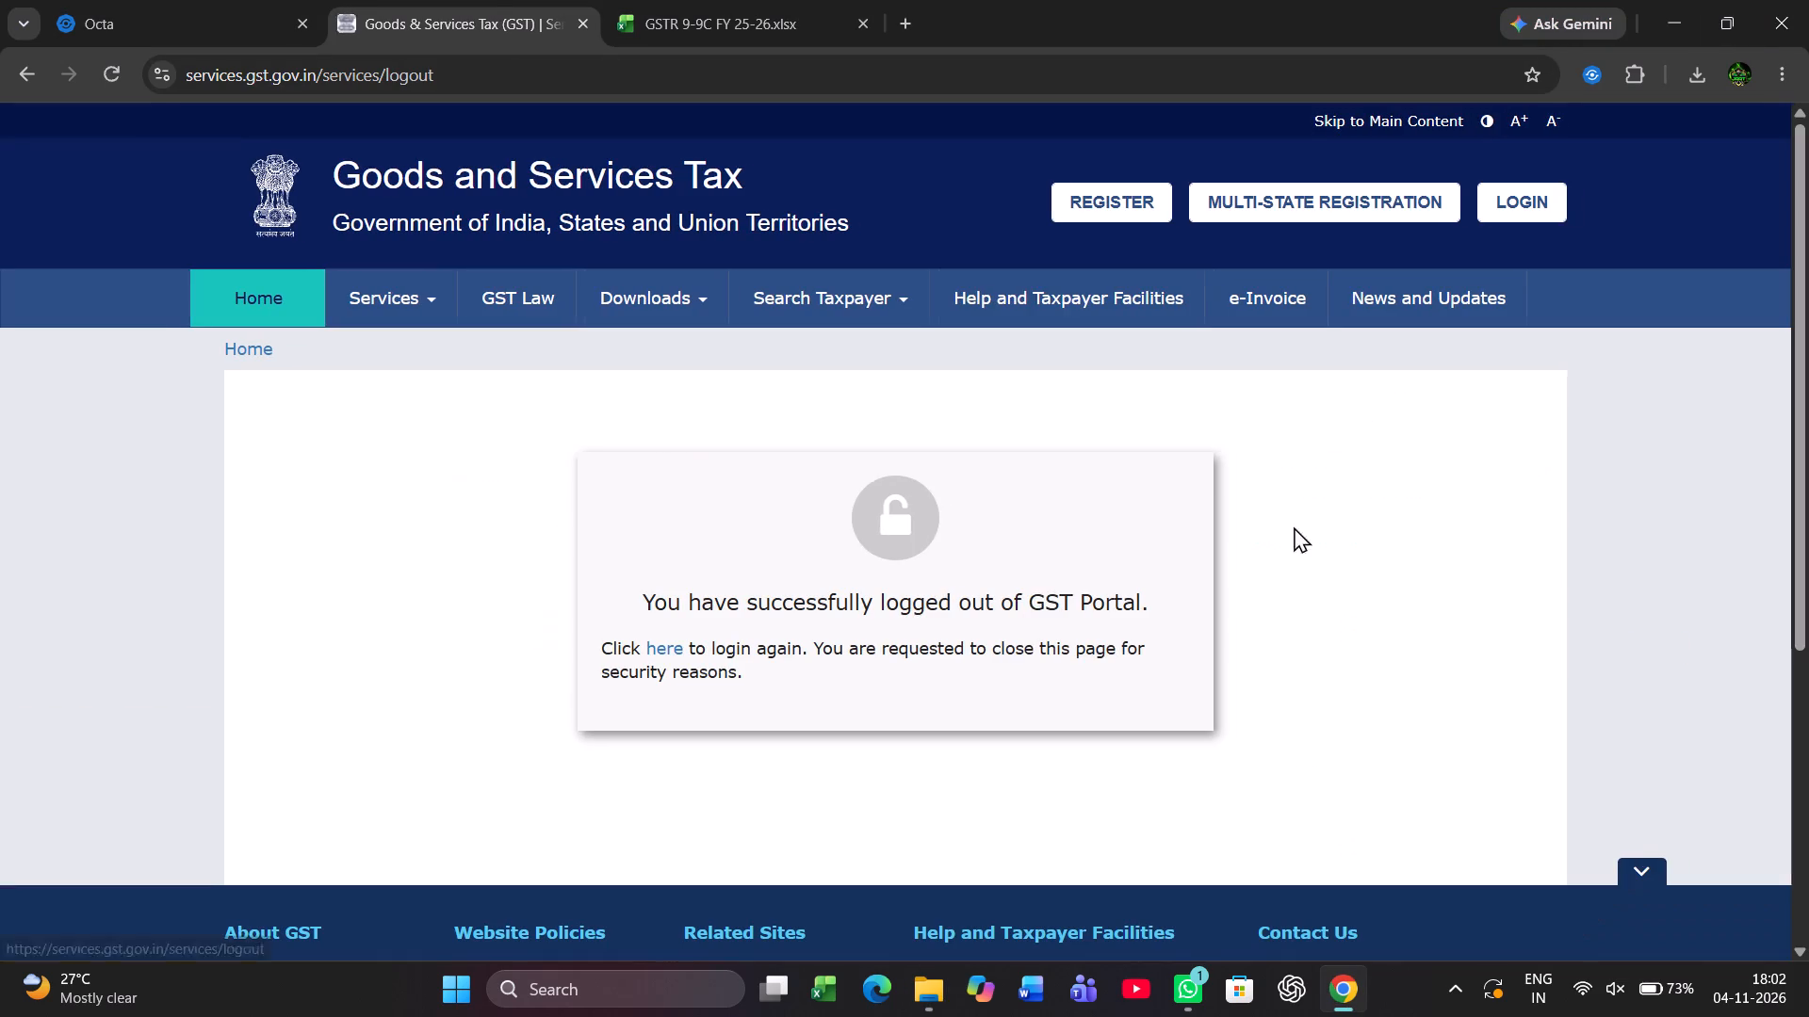
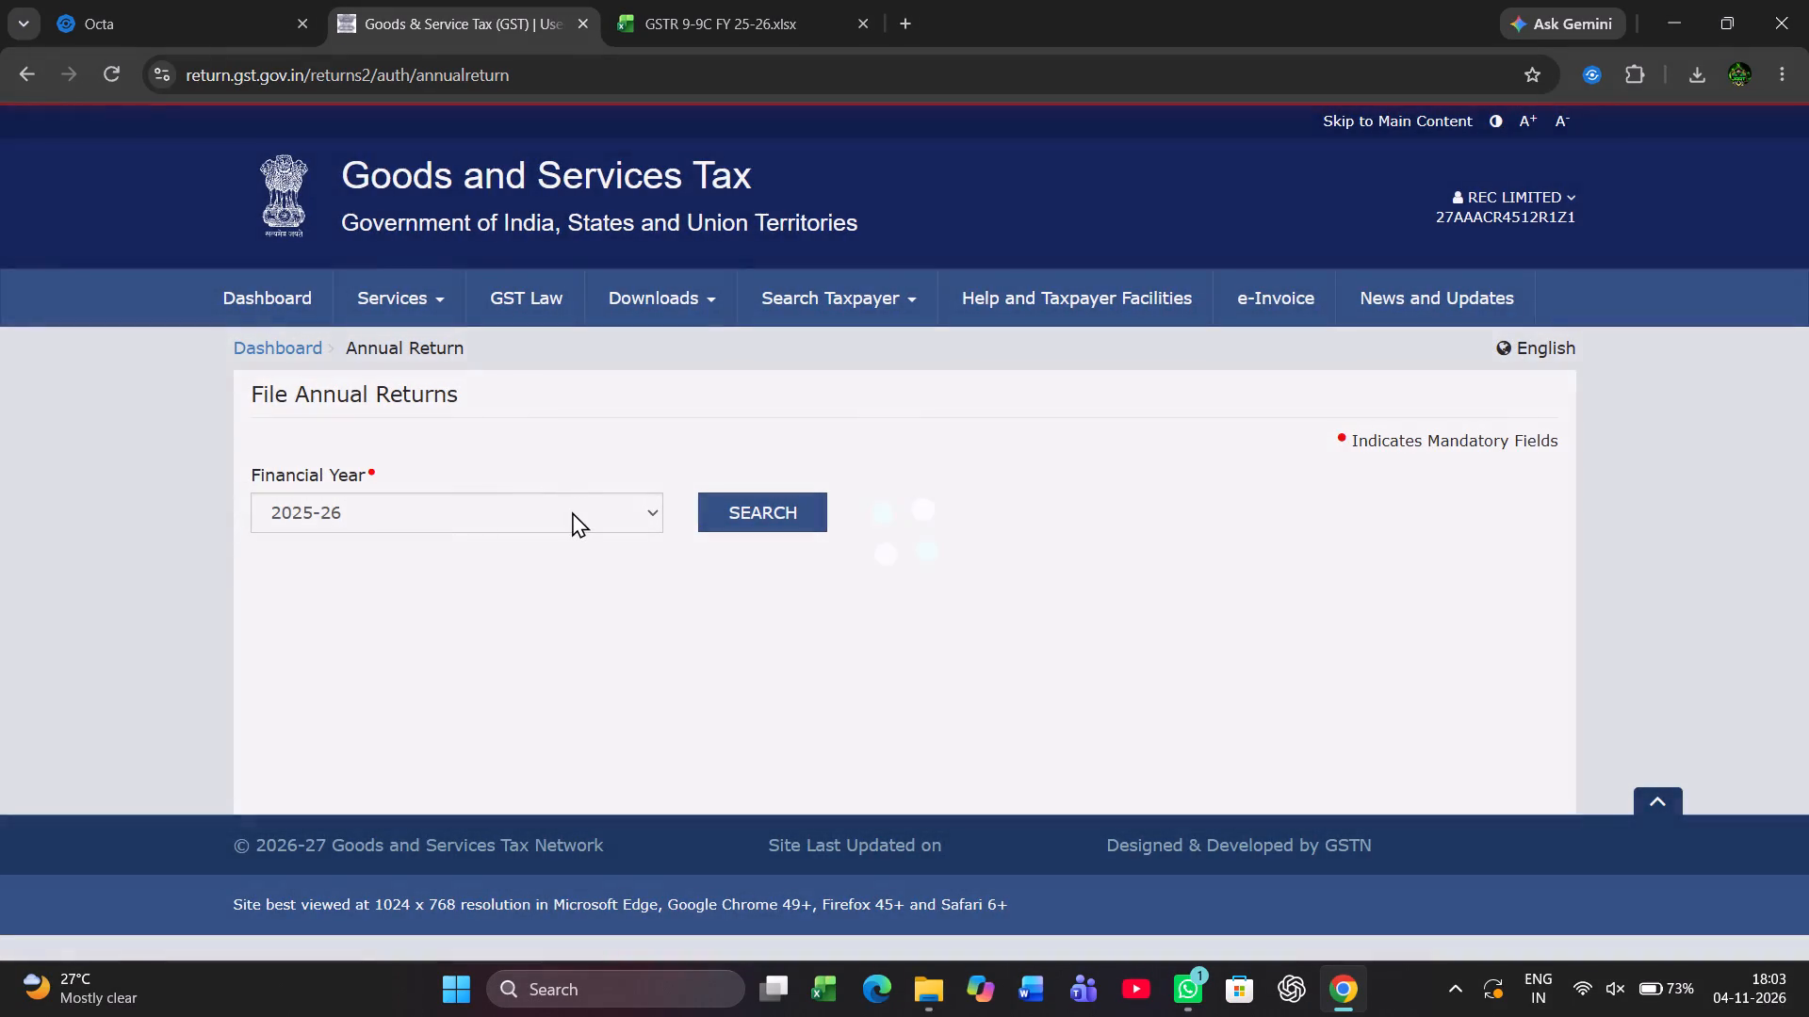
Search REC LIMITED's annual returns for financial year 2025-26 on the GST portal.
left_click(729, 509)
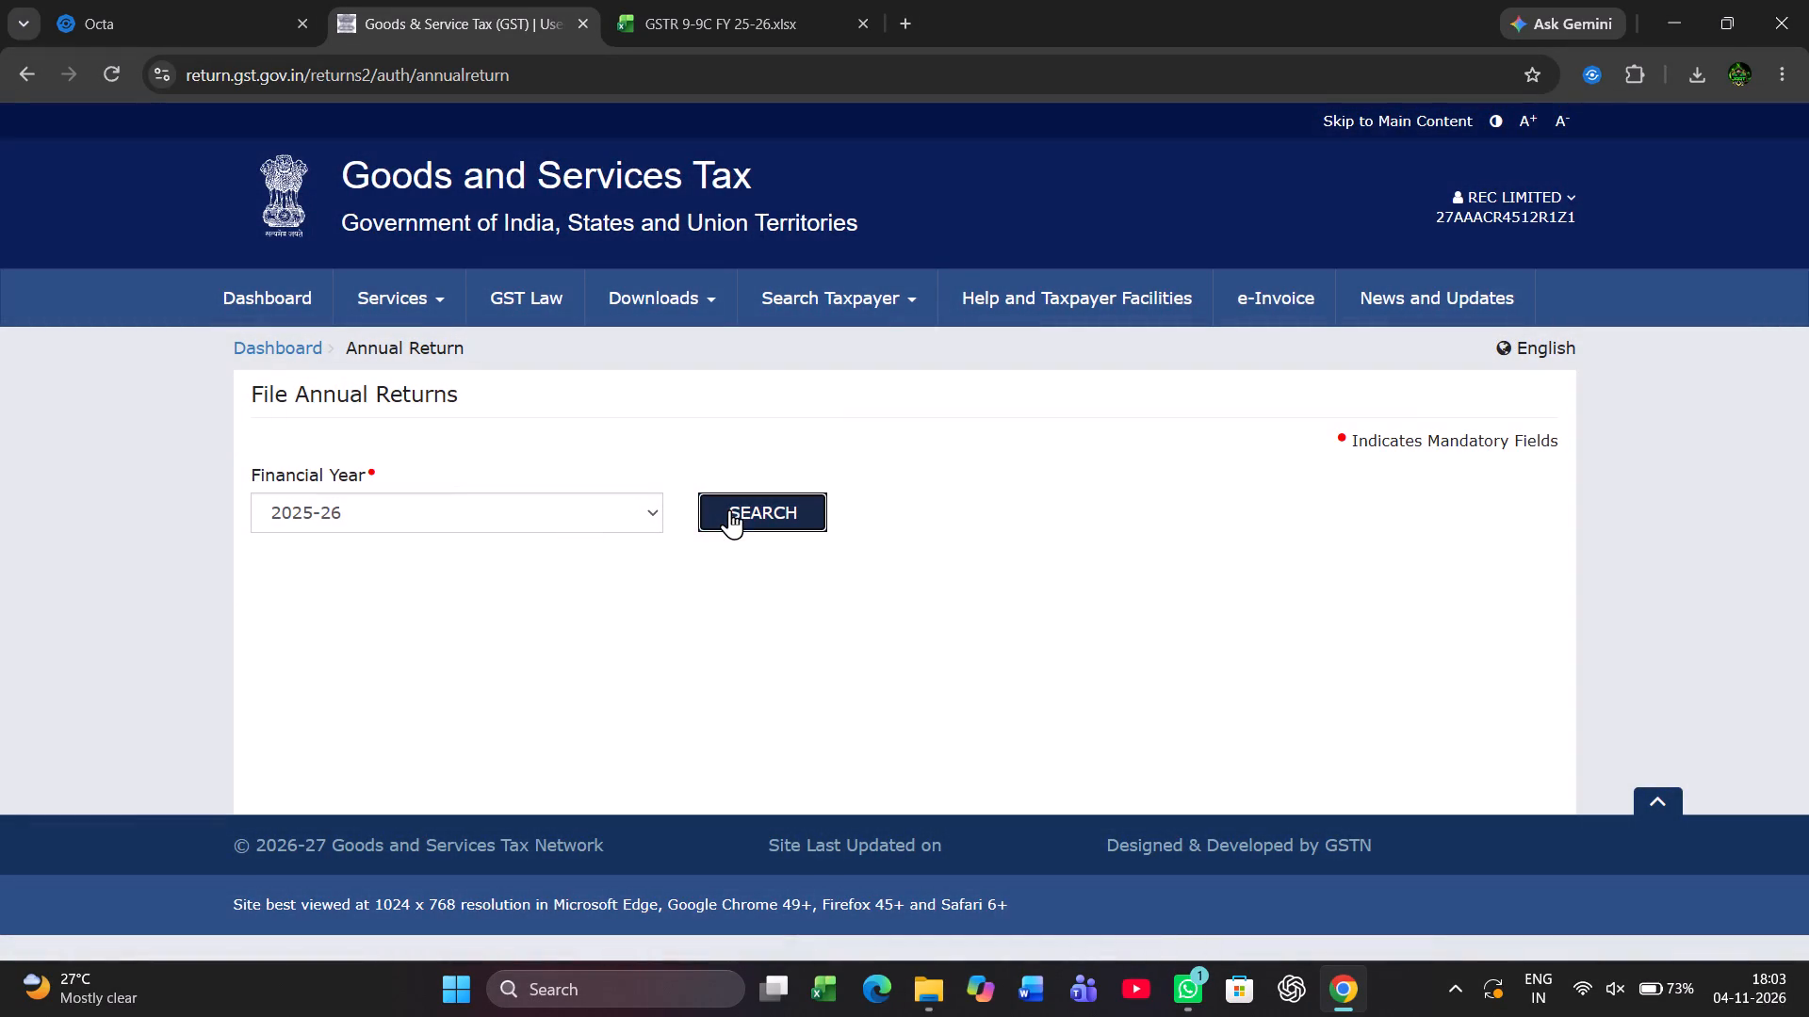
scroll(592, 709, "down", 3)
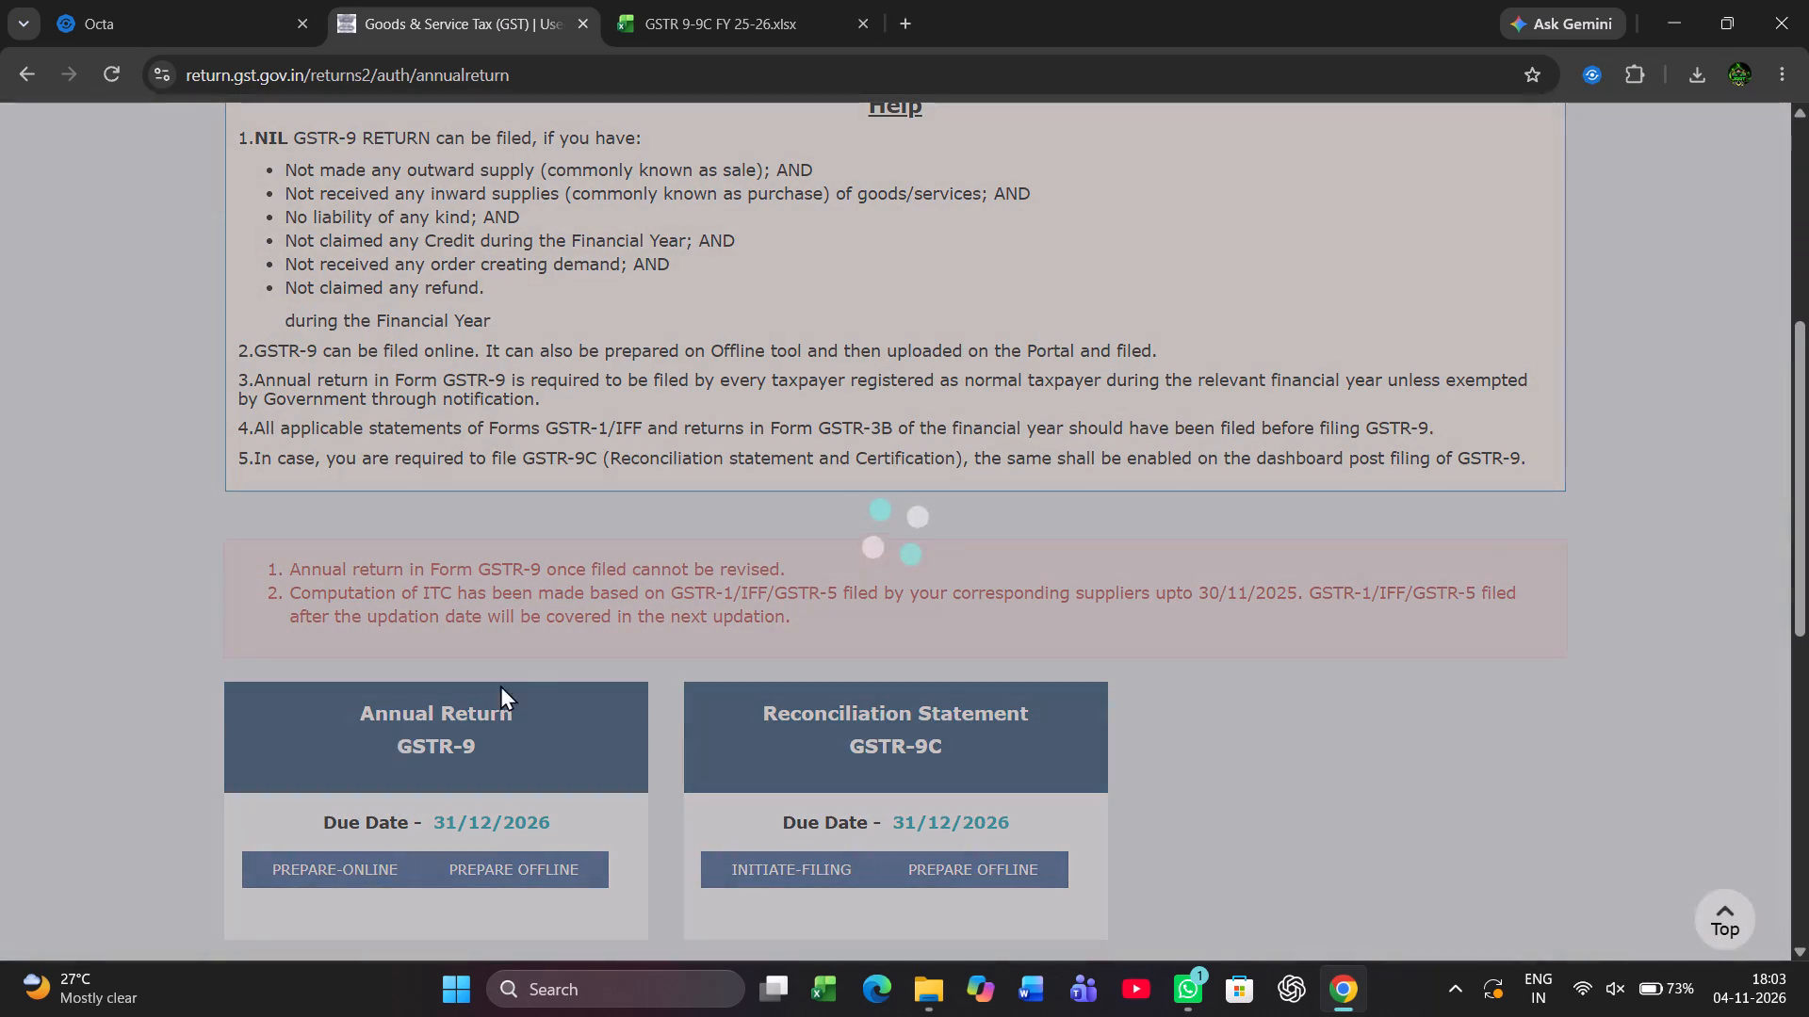
Open REC LIMITED's GSTR-9 for online preparation and proceed past the nil-return question with the answer No.
left_click(372, 762)
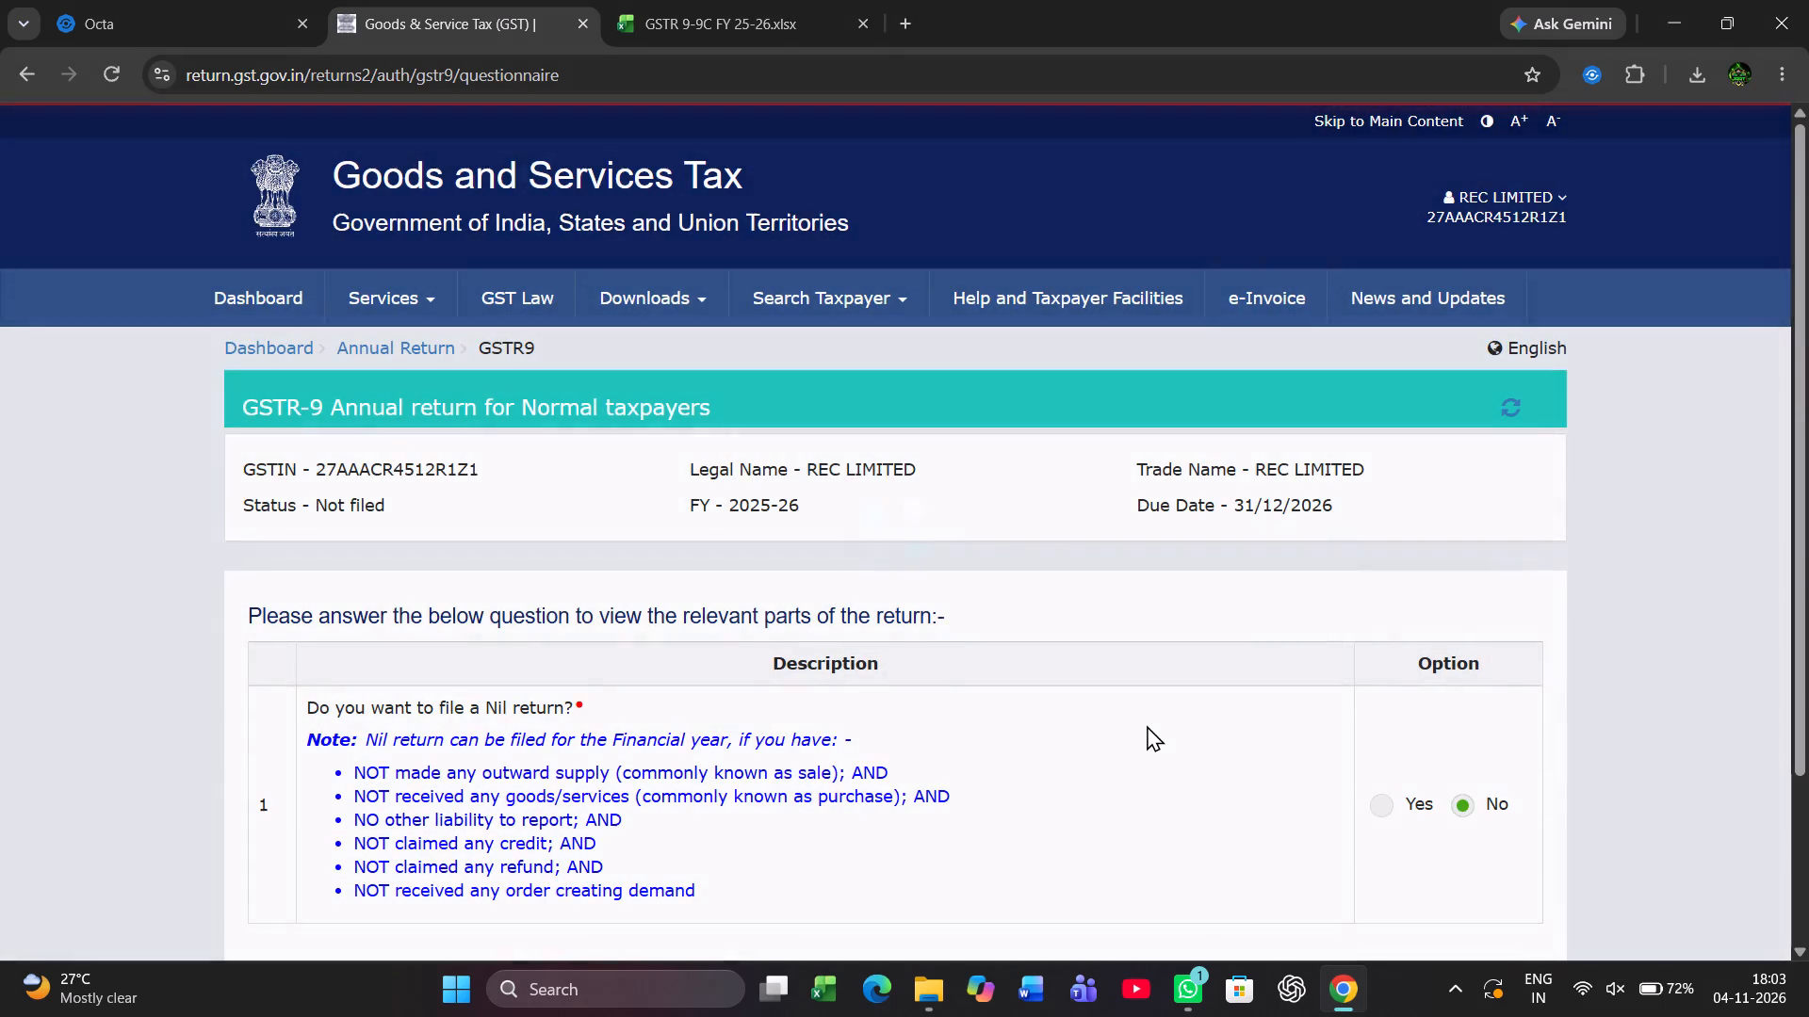
scroll(1147, 725, "down", 3)
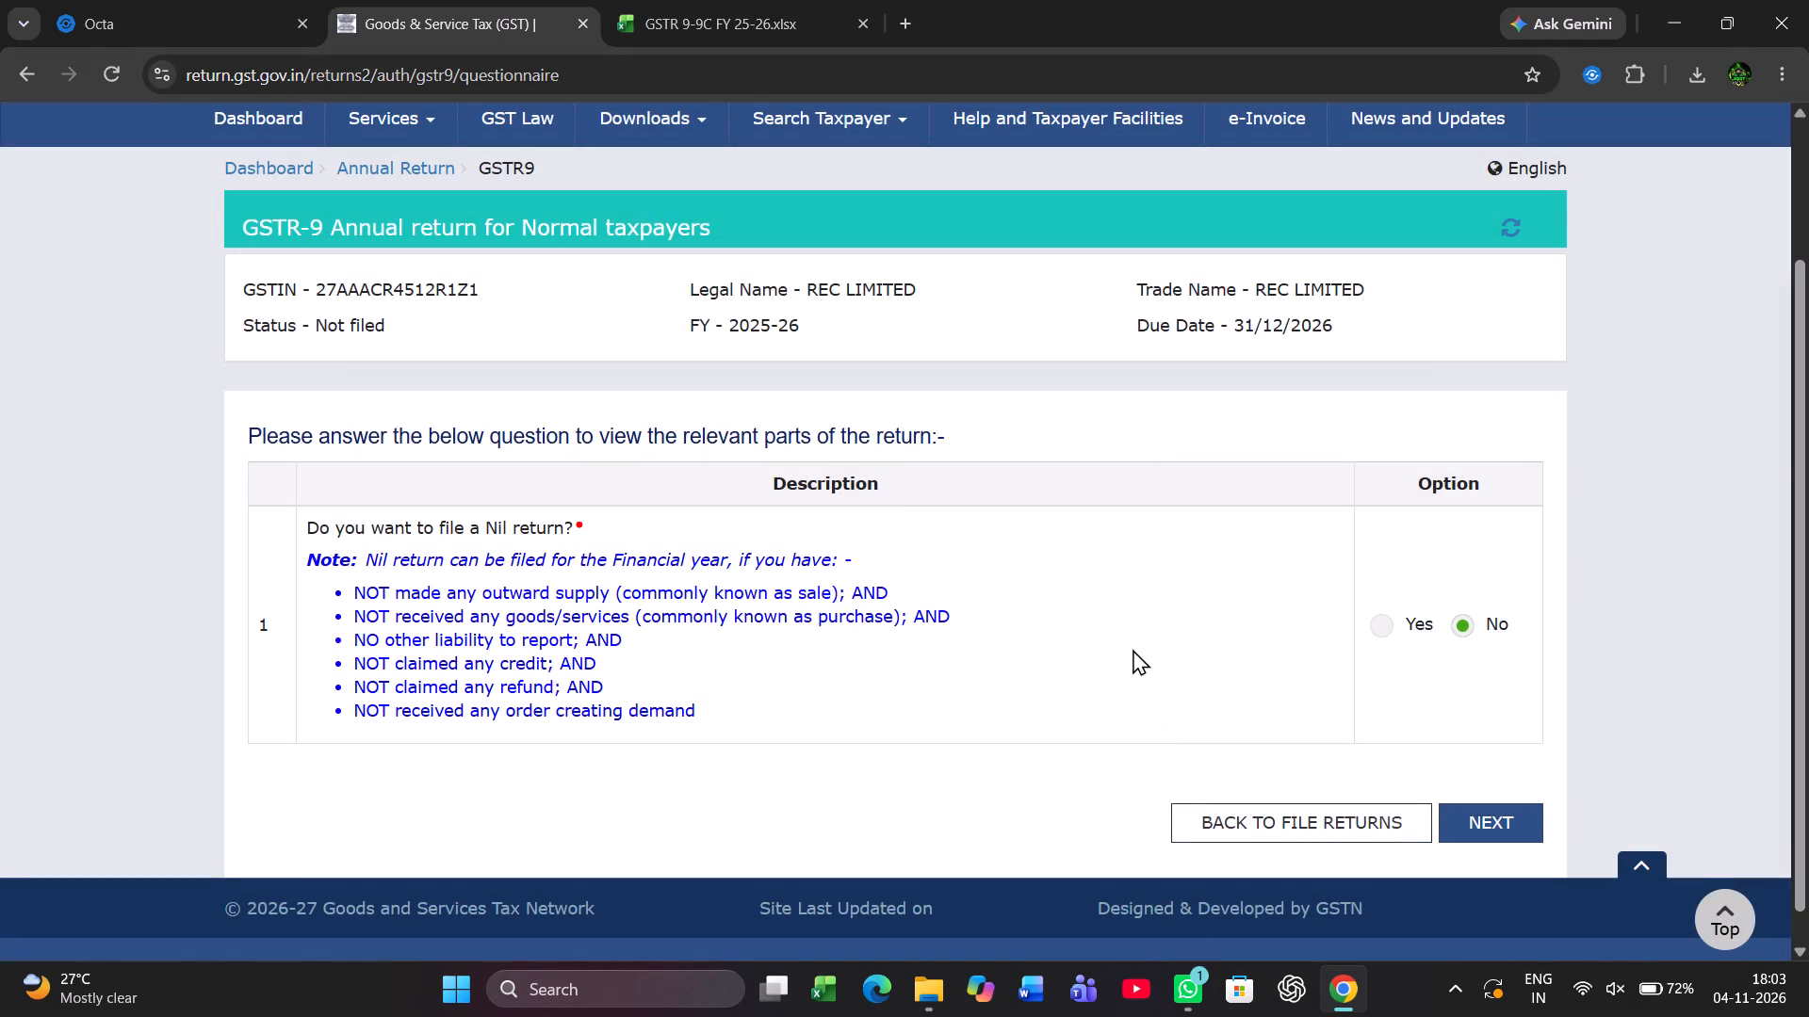
left_click(1482, 819)
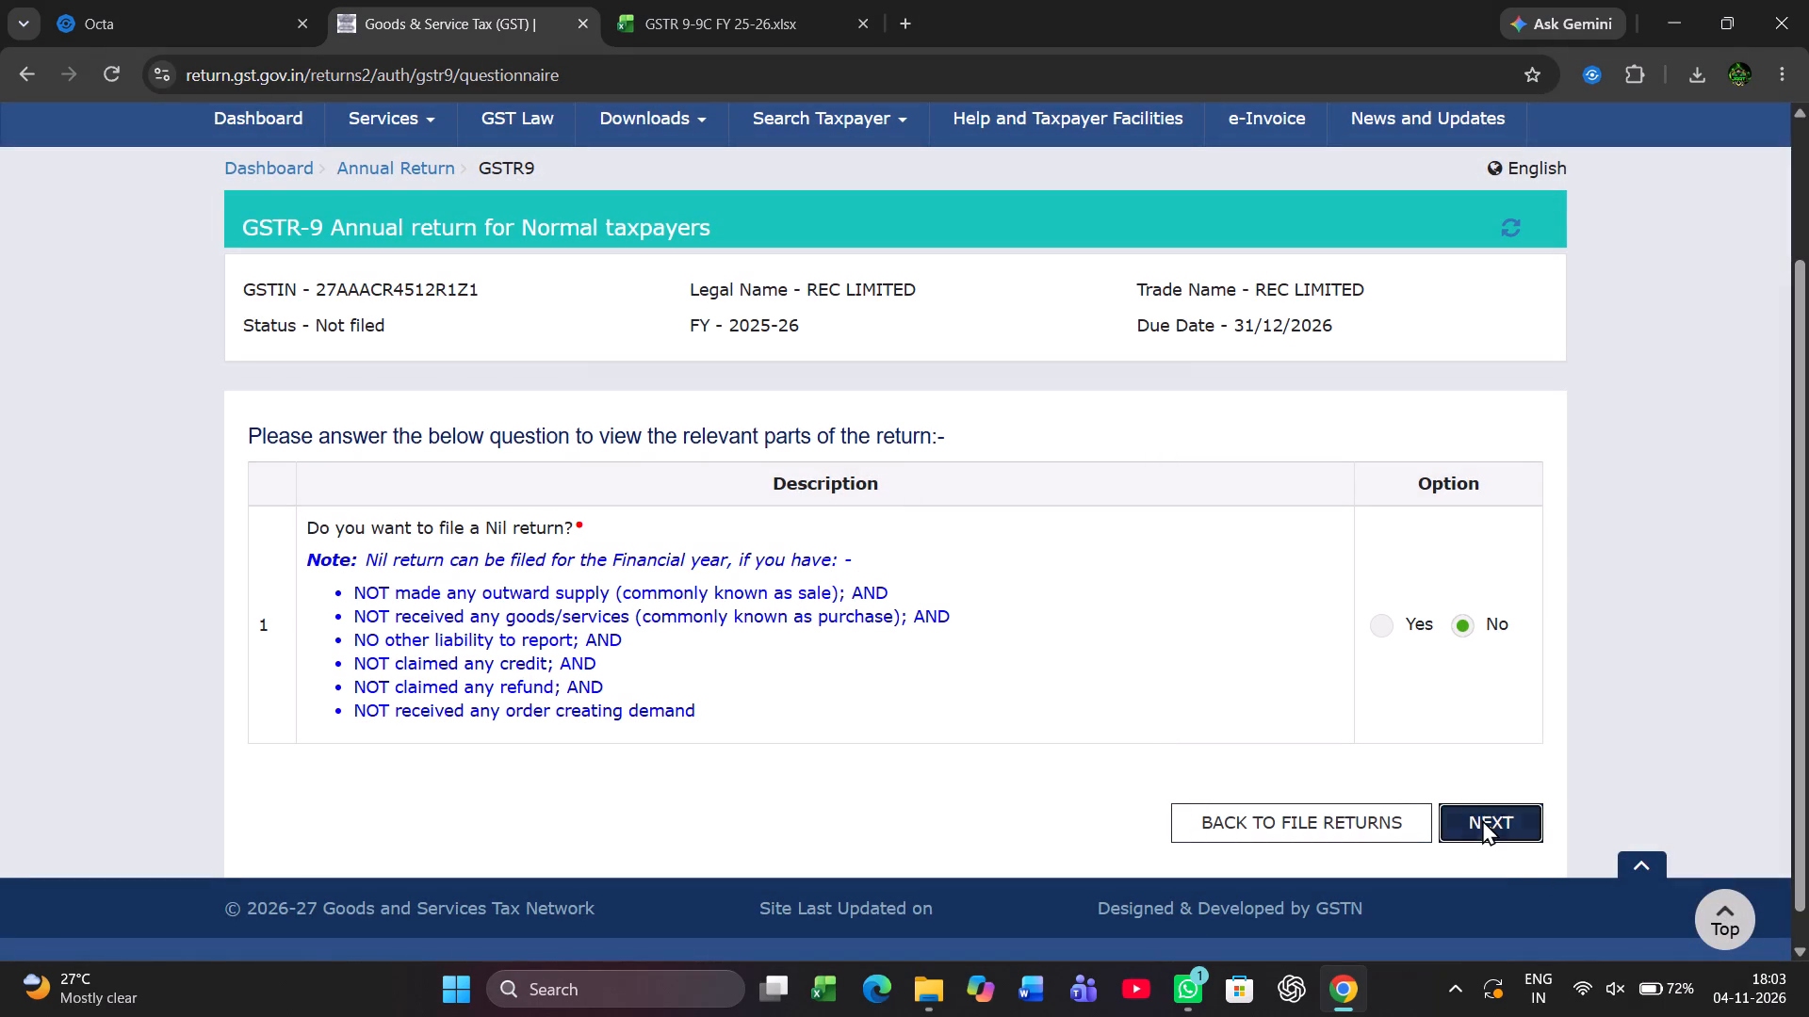
Download the GSTR-9 system computed, GSTR-1/1A/IFF and GSTR-3B summary PDFs, and check the Downloads folder before returning to the browser.
scroll(539, 639, "down", 1)
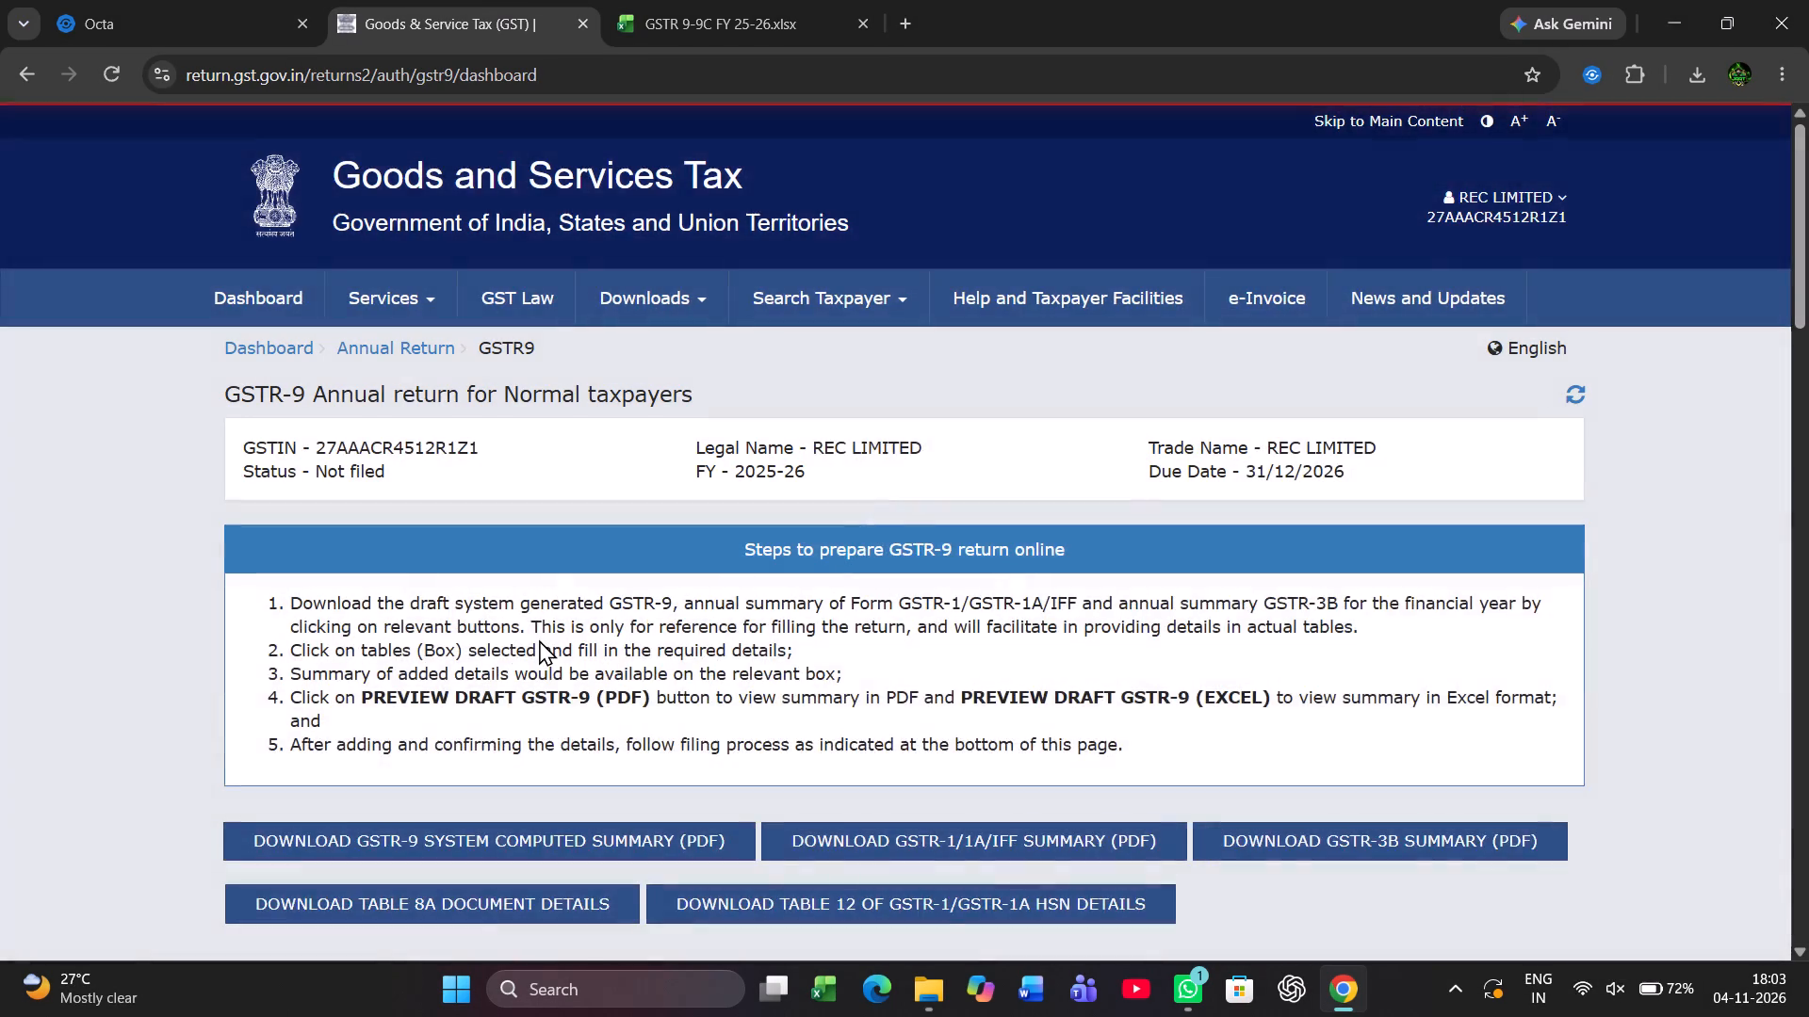
scroll(539, 639, "down", 1)
left_click(512, 647)
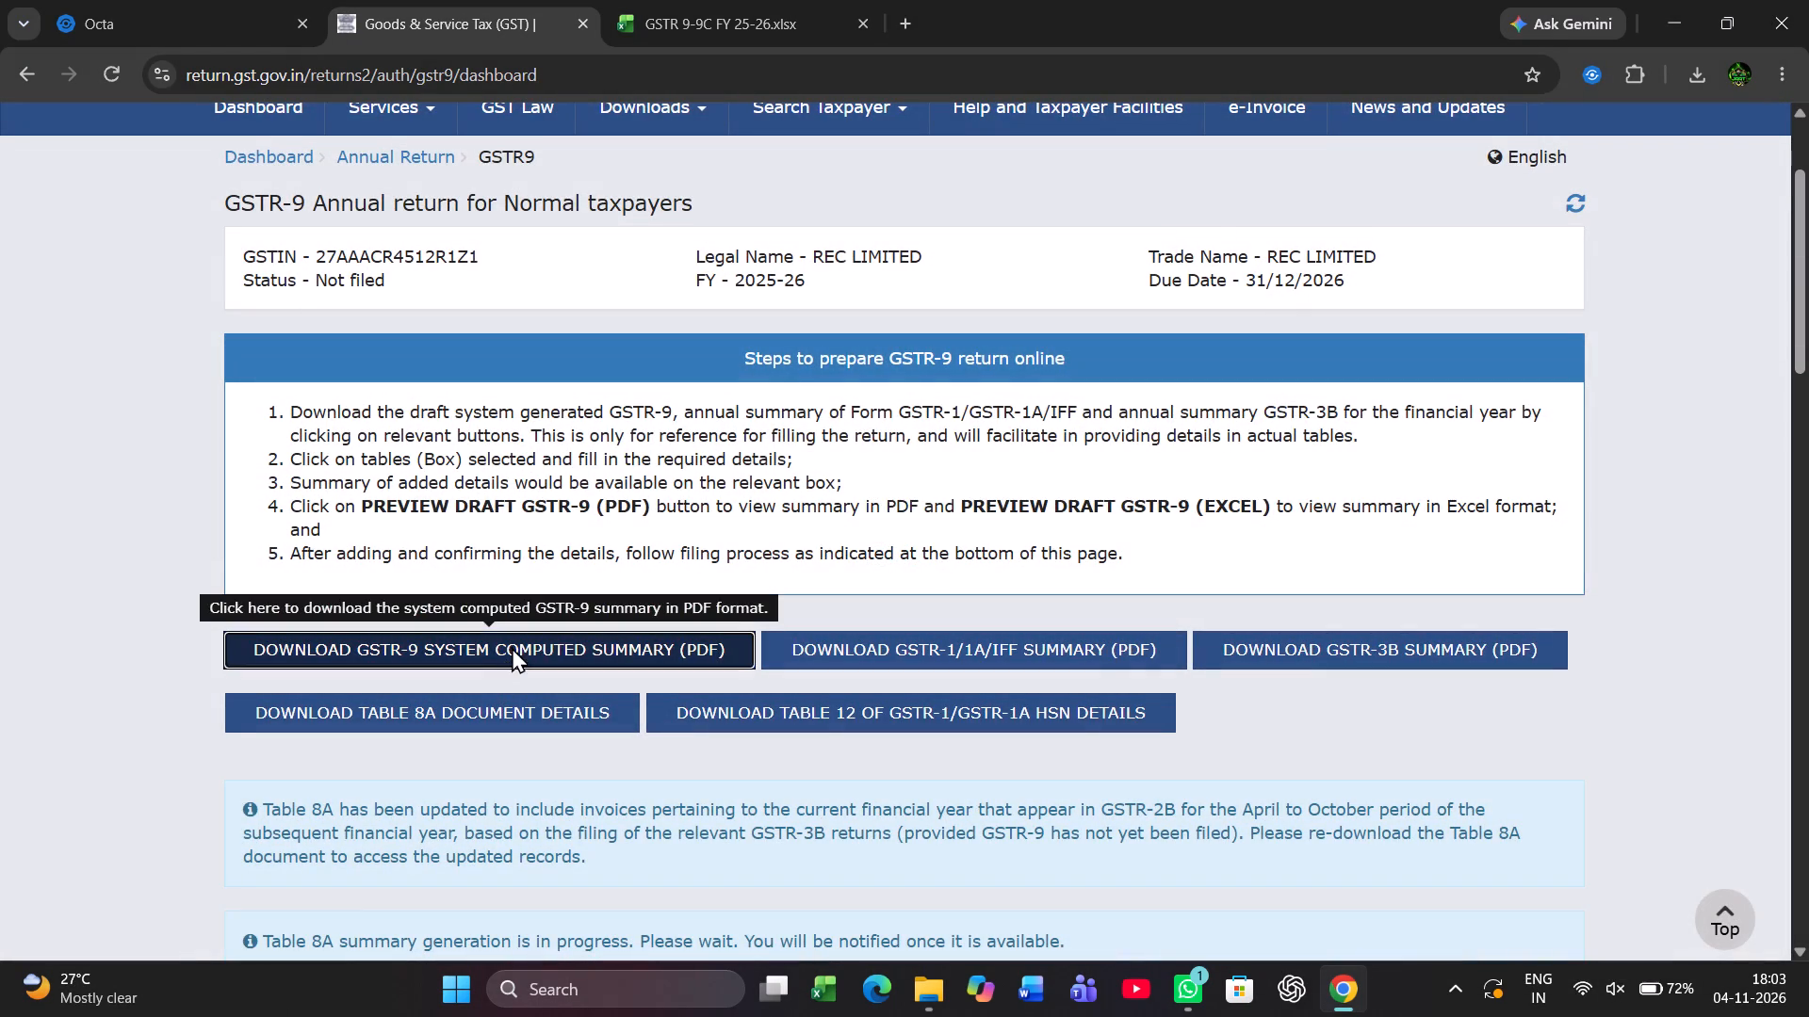
left_click(939, 654)
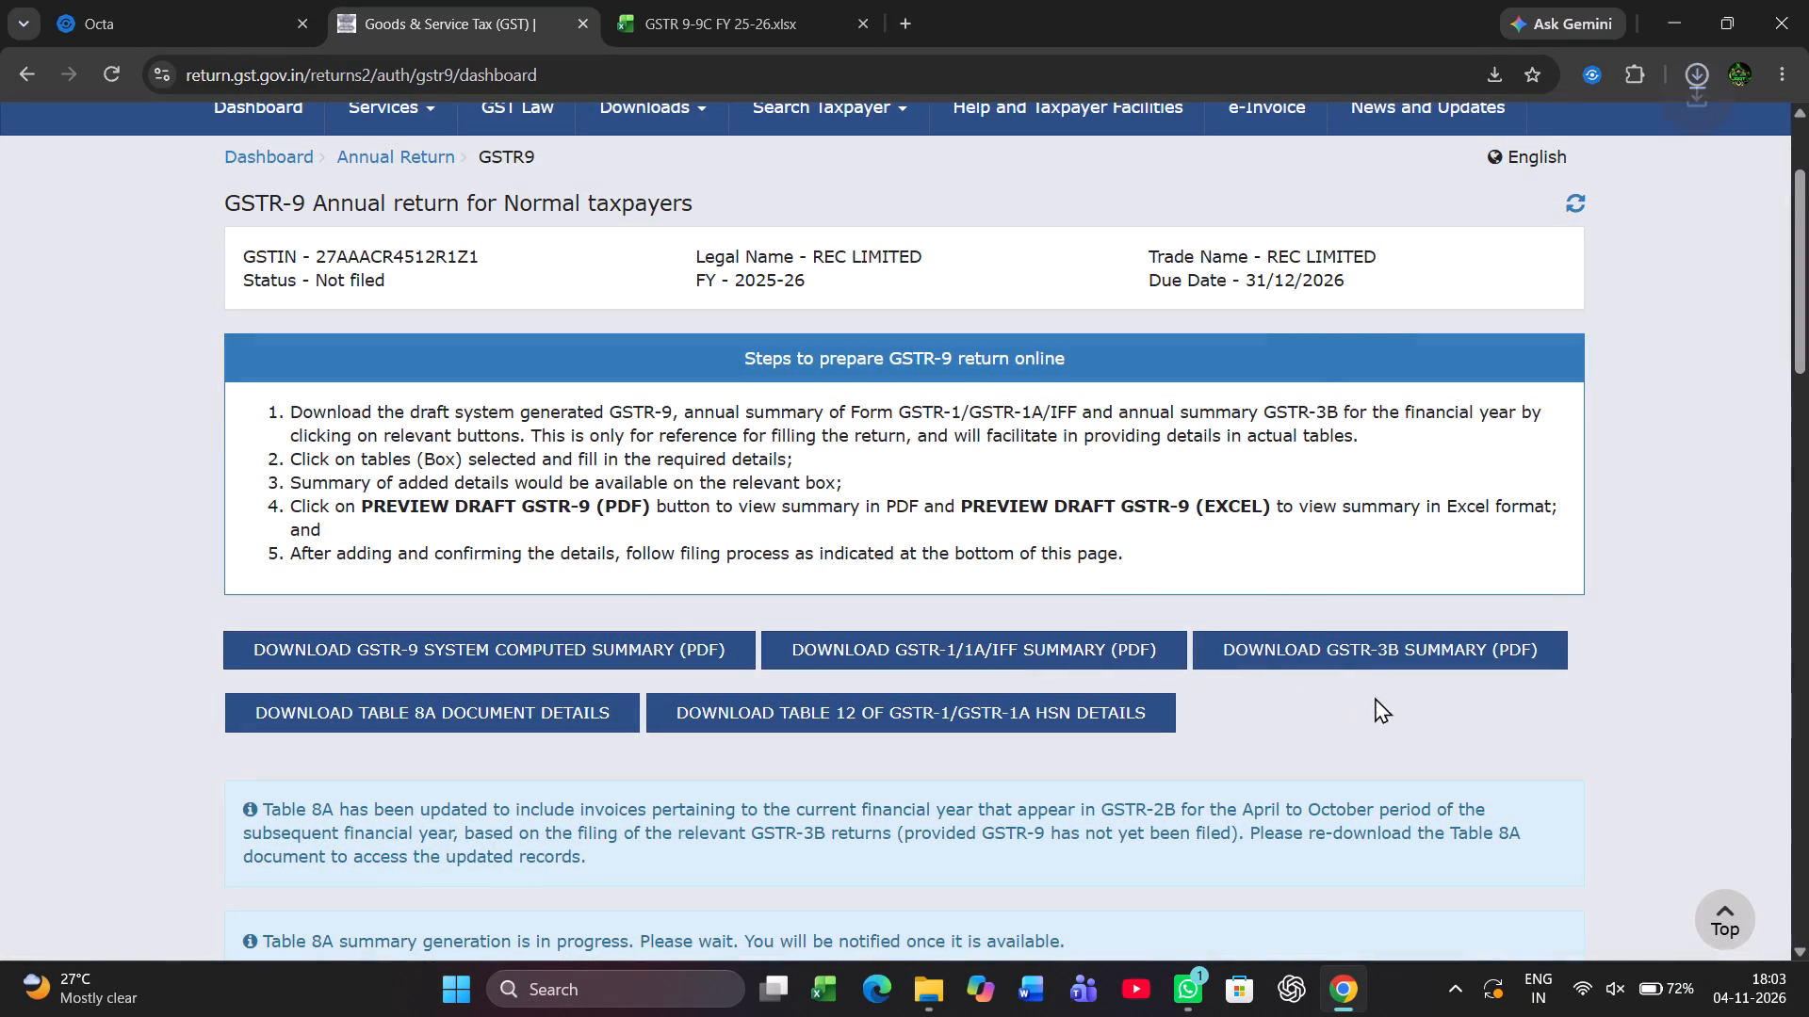
left_click(1357, 659)
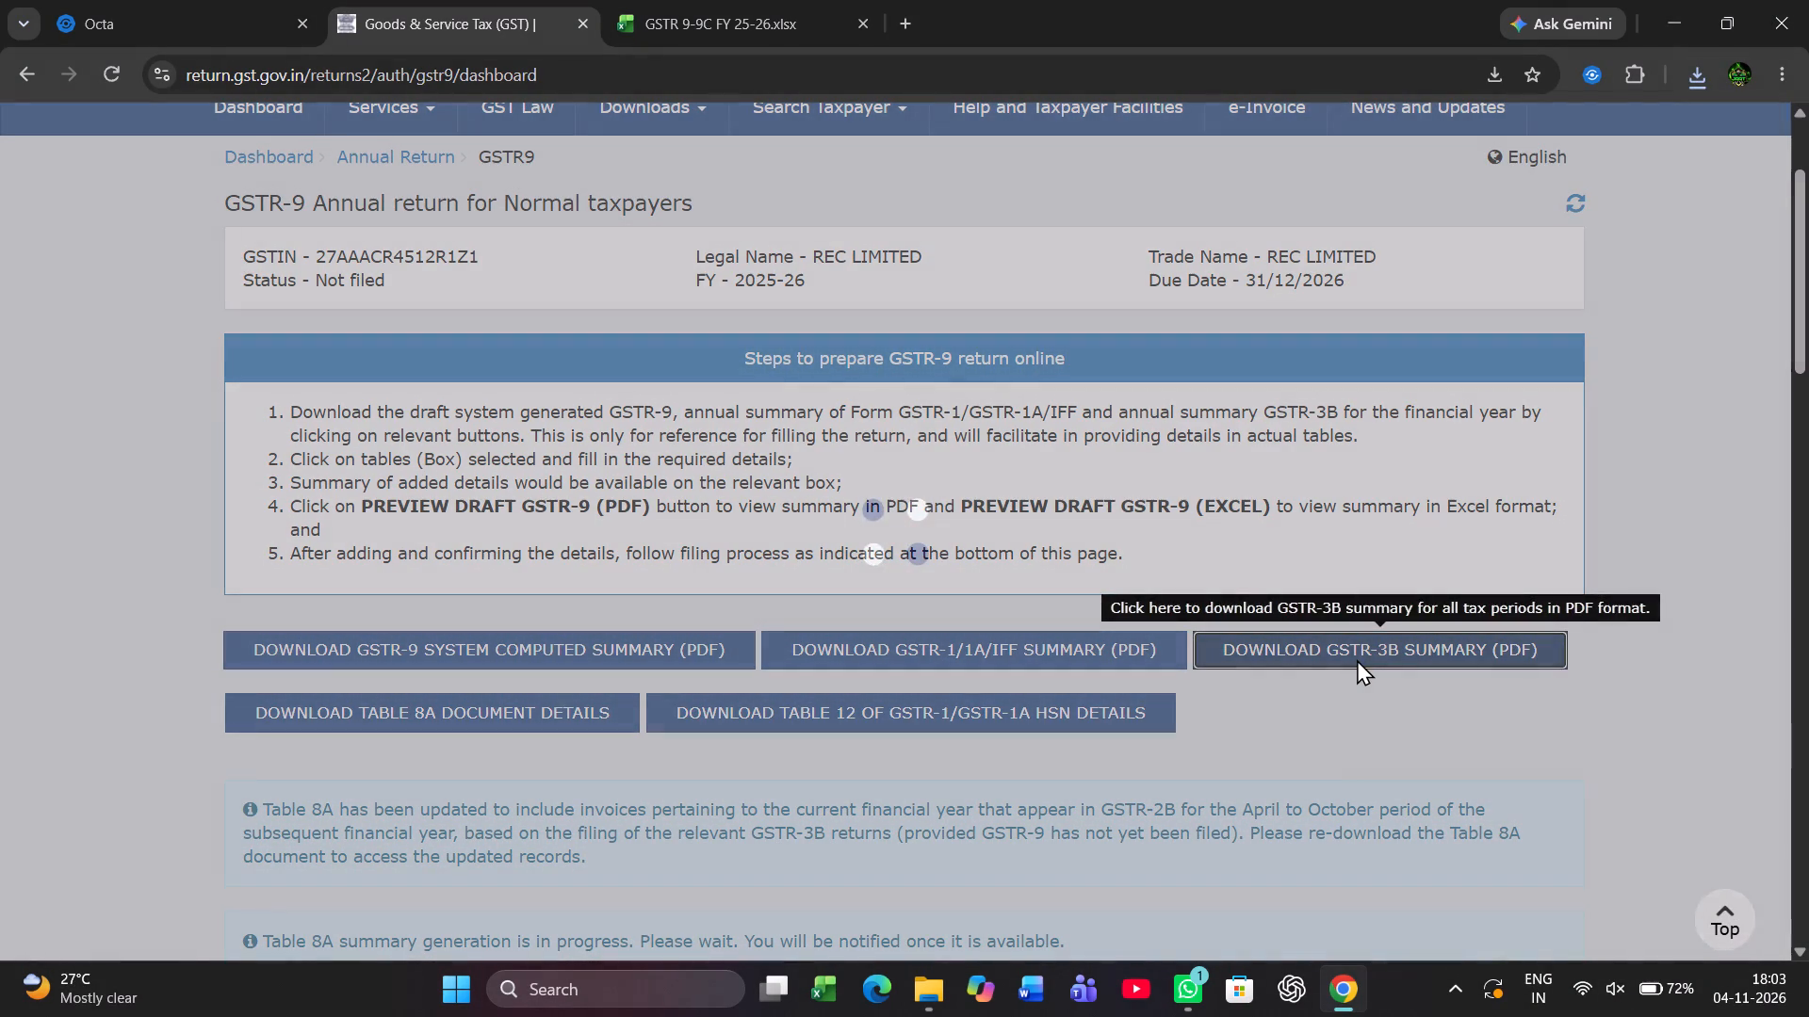
key("alt+Tab")
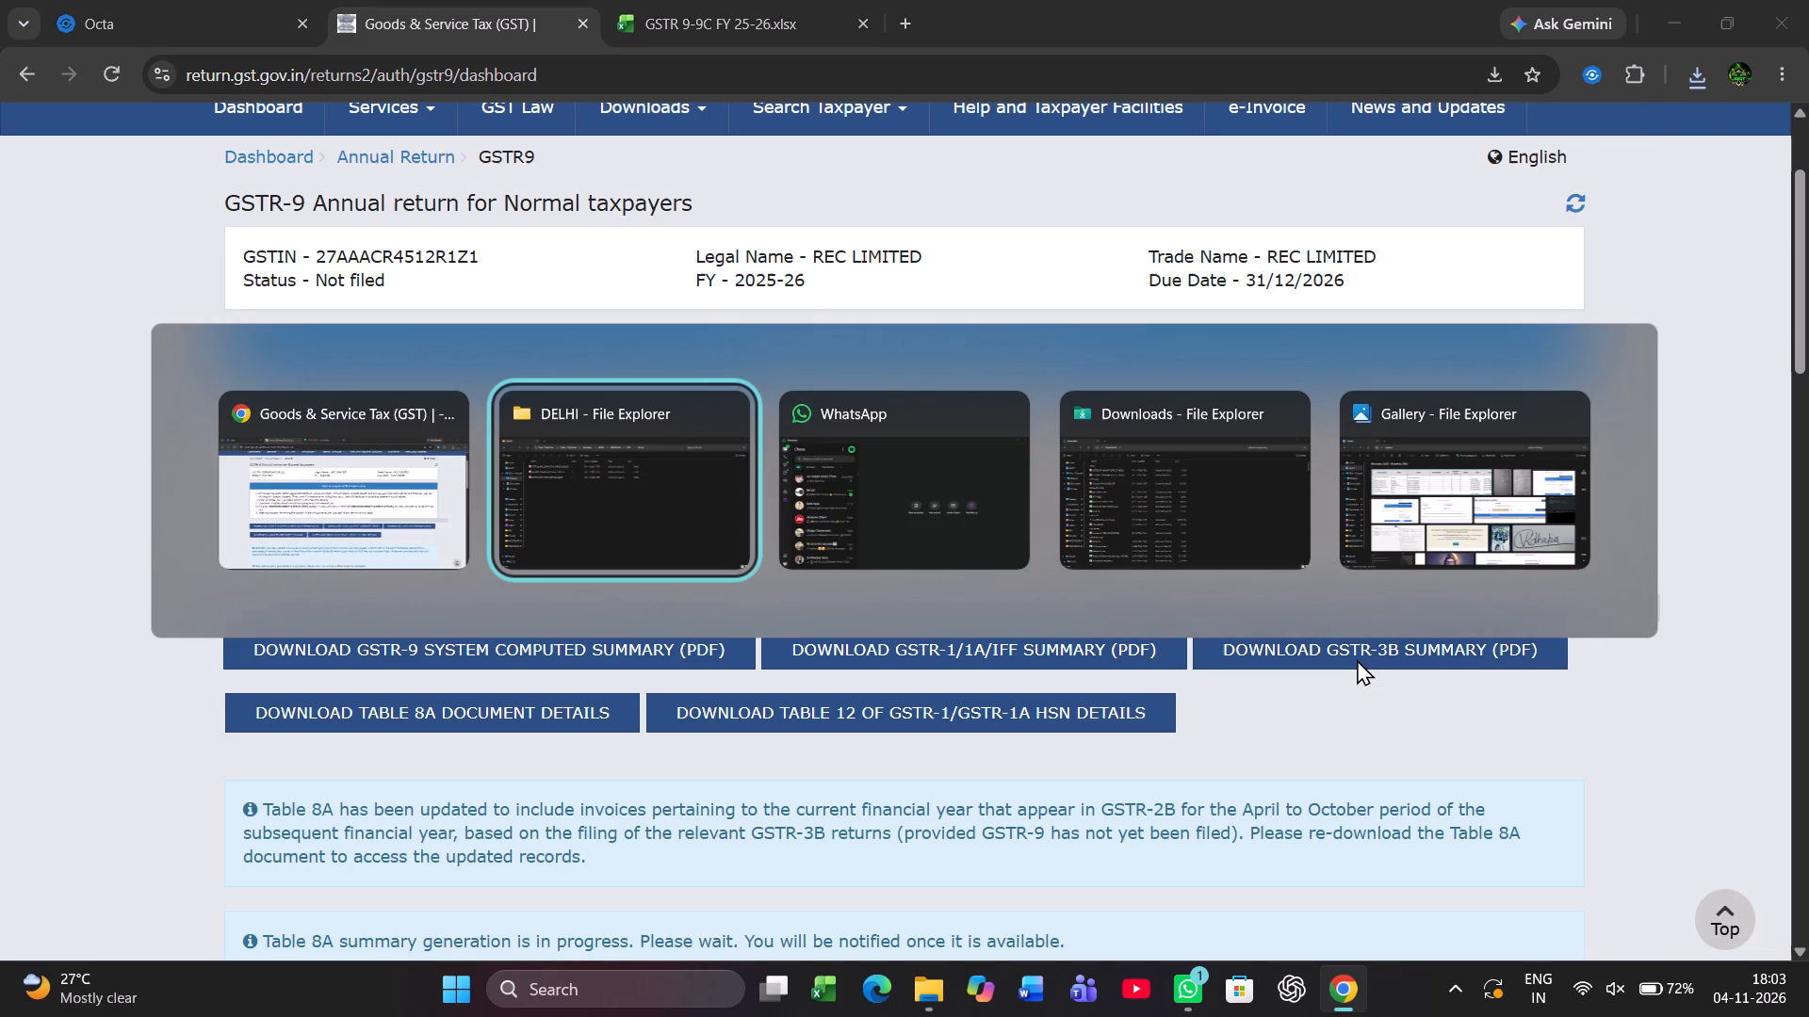
key("alt+Tab")
key("alt+Tab")
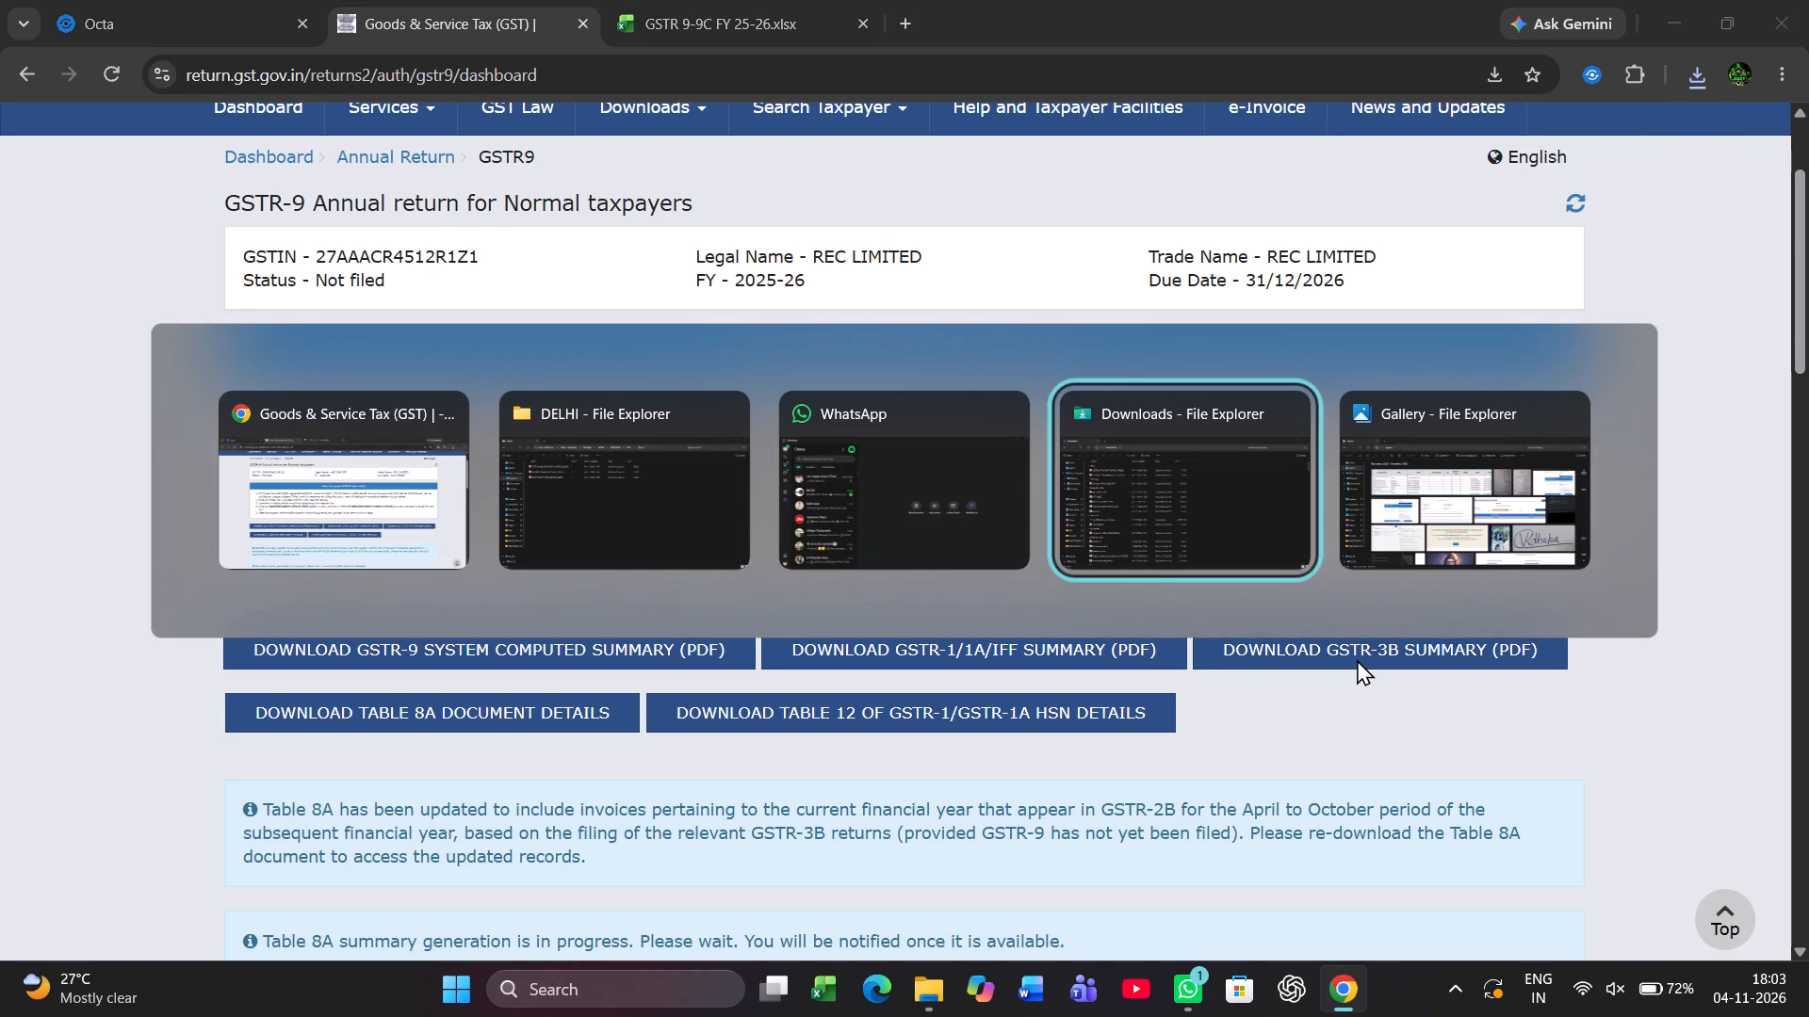
key("alt+Tab")
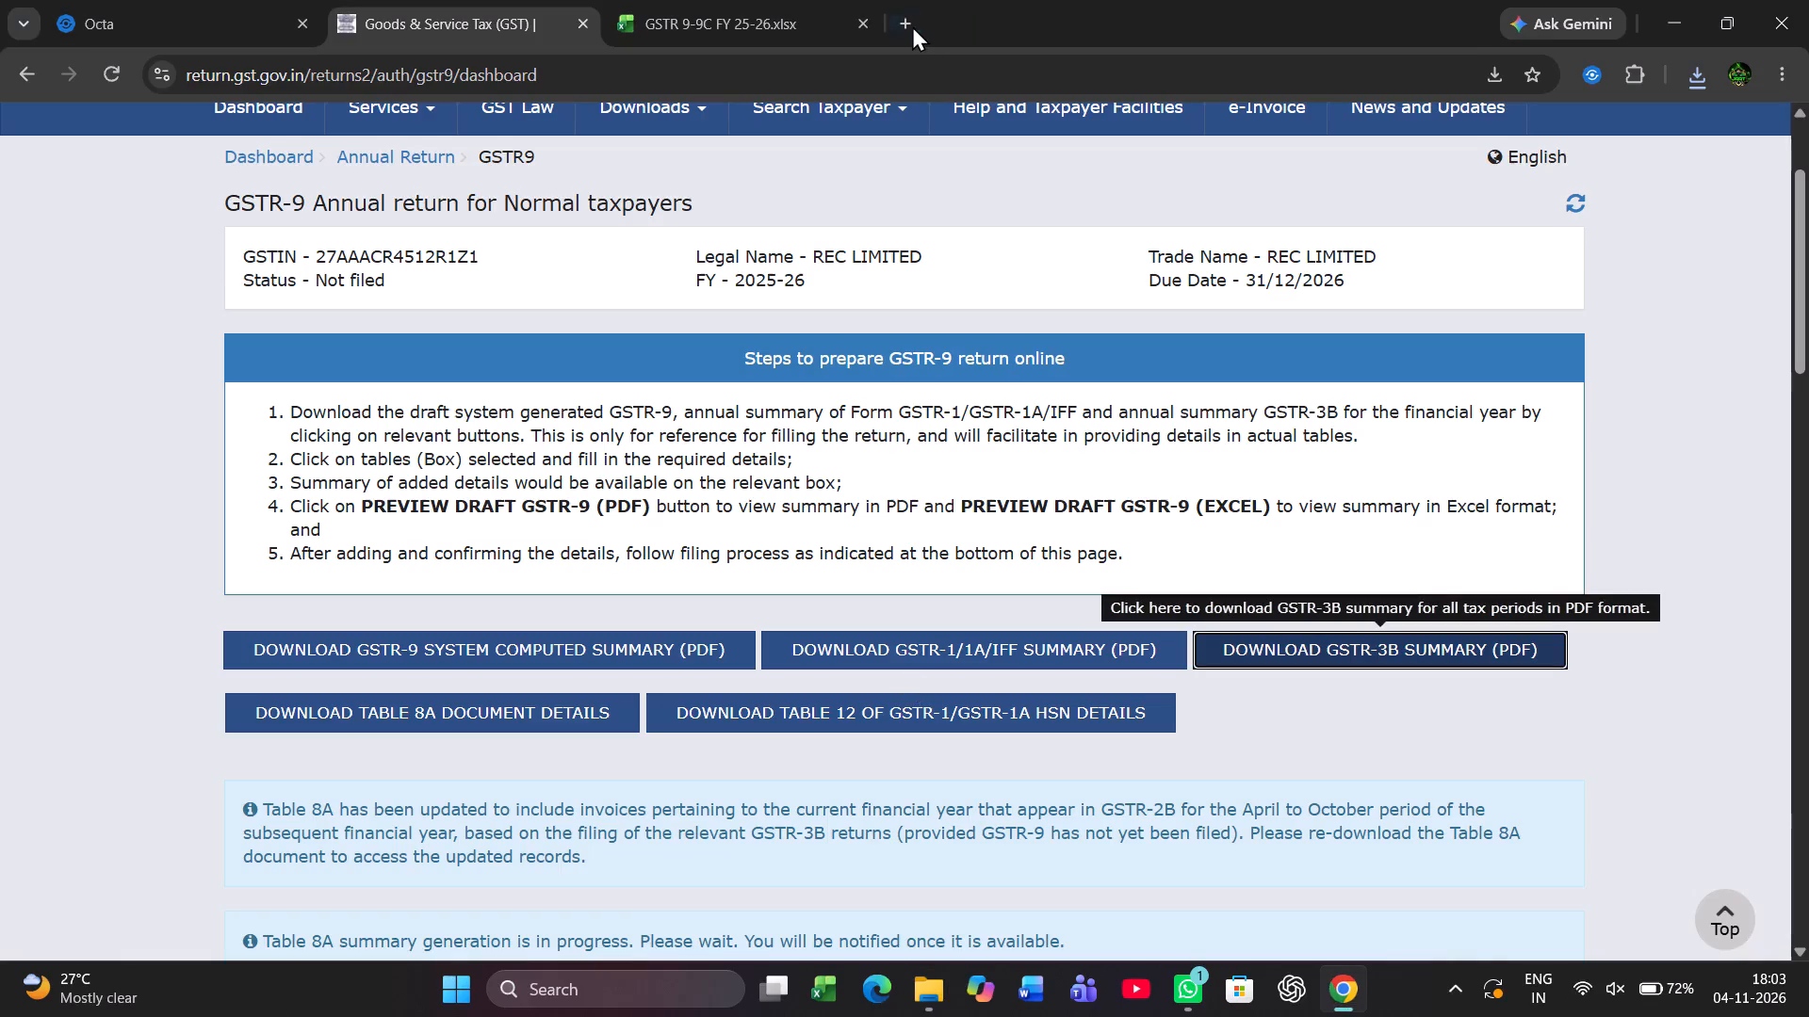
Search the web in a new tab for "gst state code list" and look up the state for GSTIN prefix 27.
left_click(910, 25)
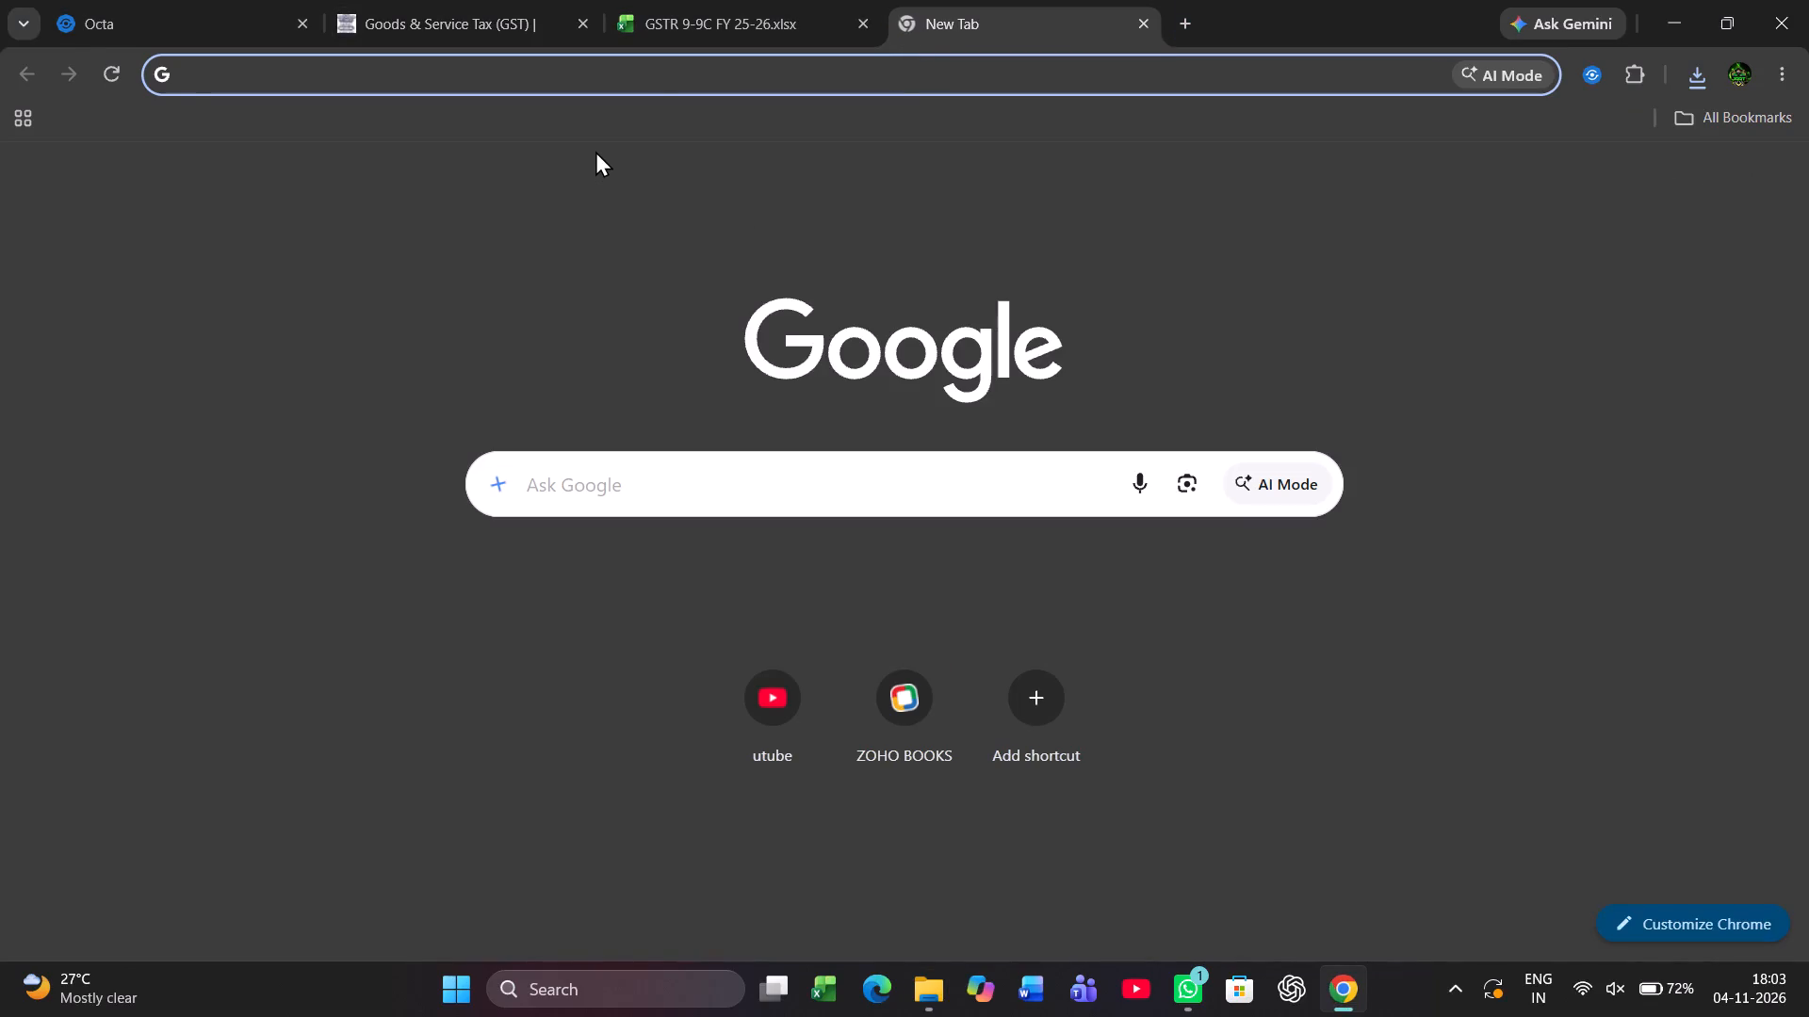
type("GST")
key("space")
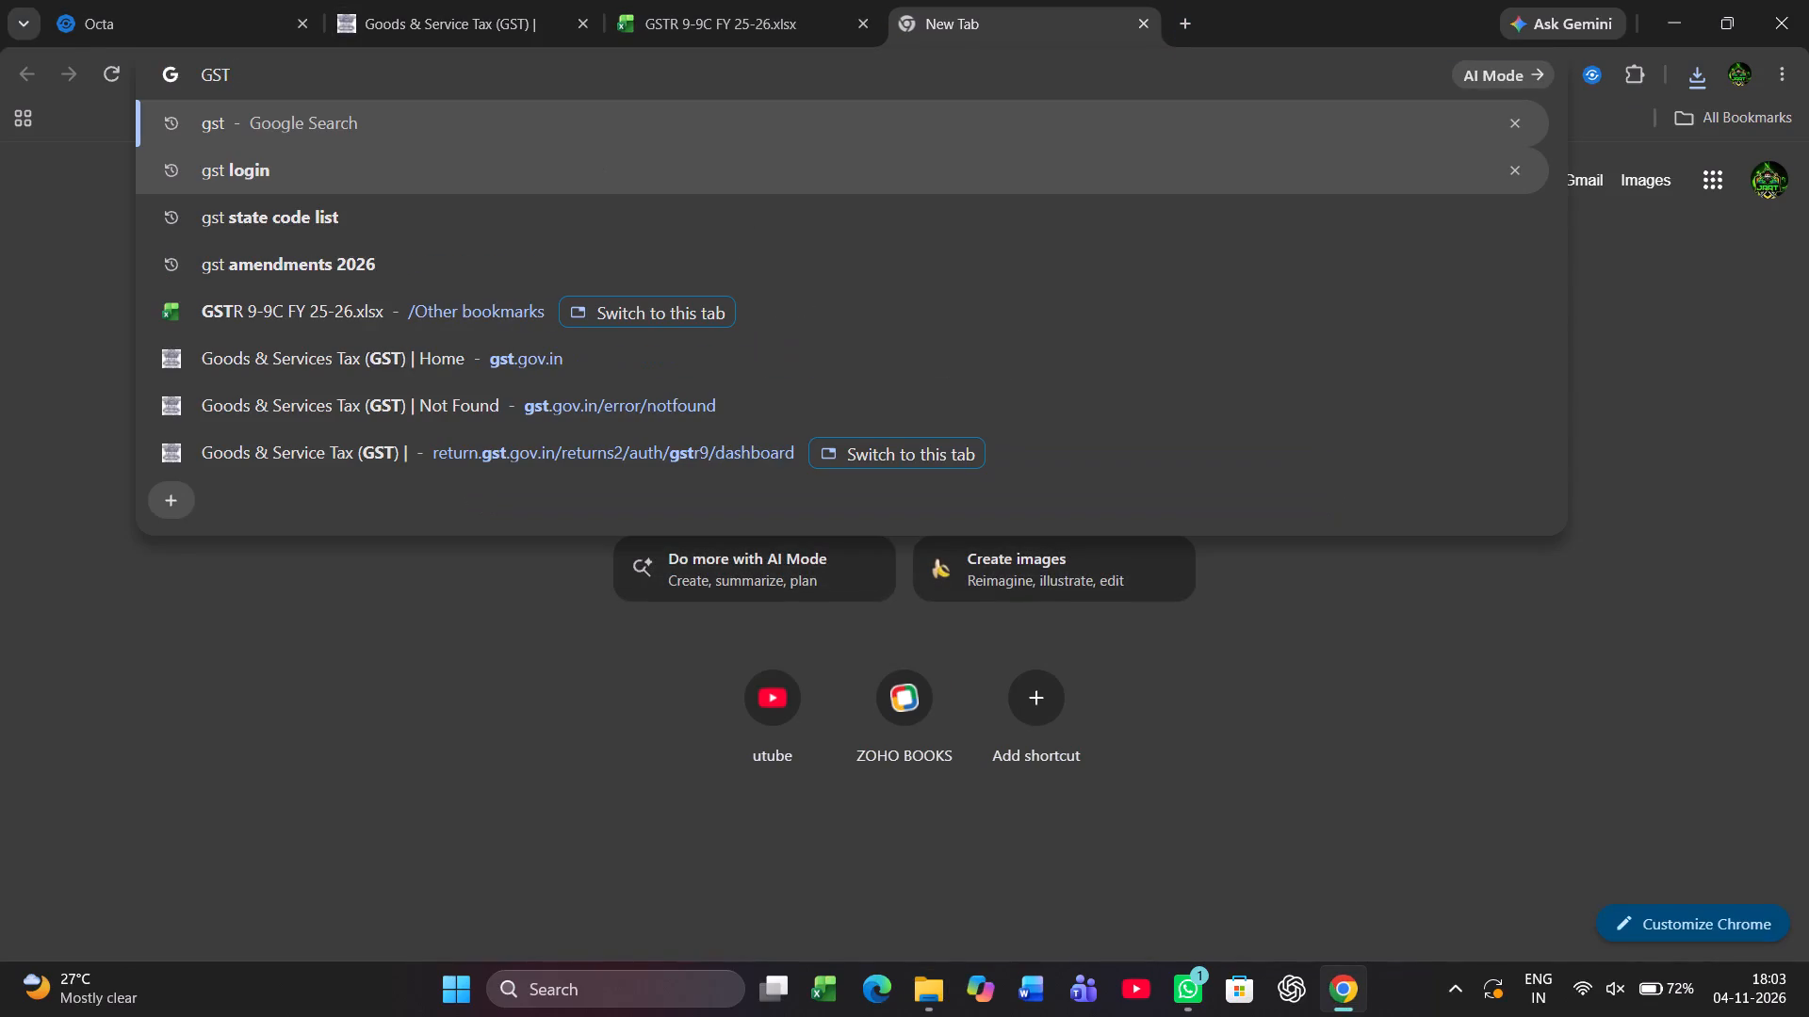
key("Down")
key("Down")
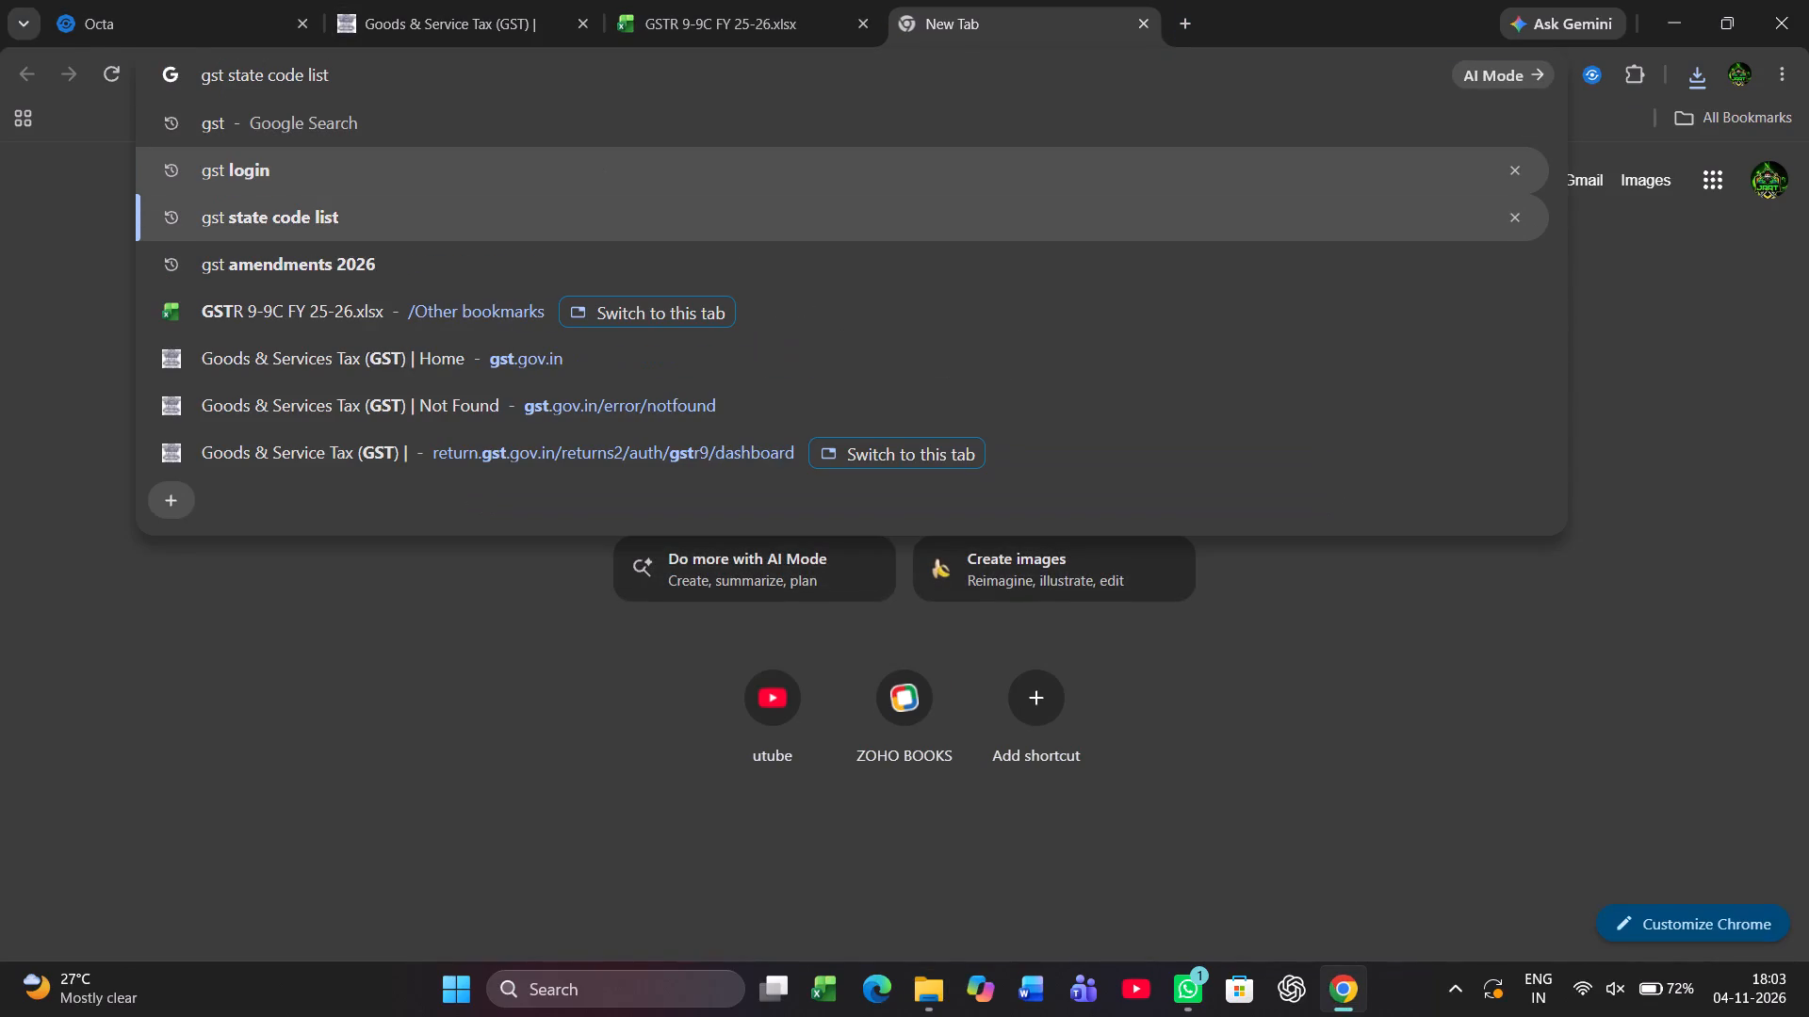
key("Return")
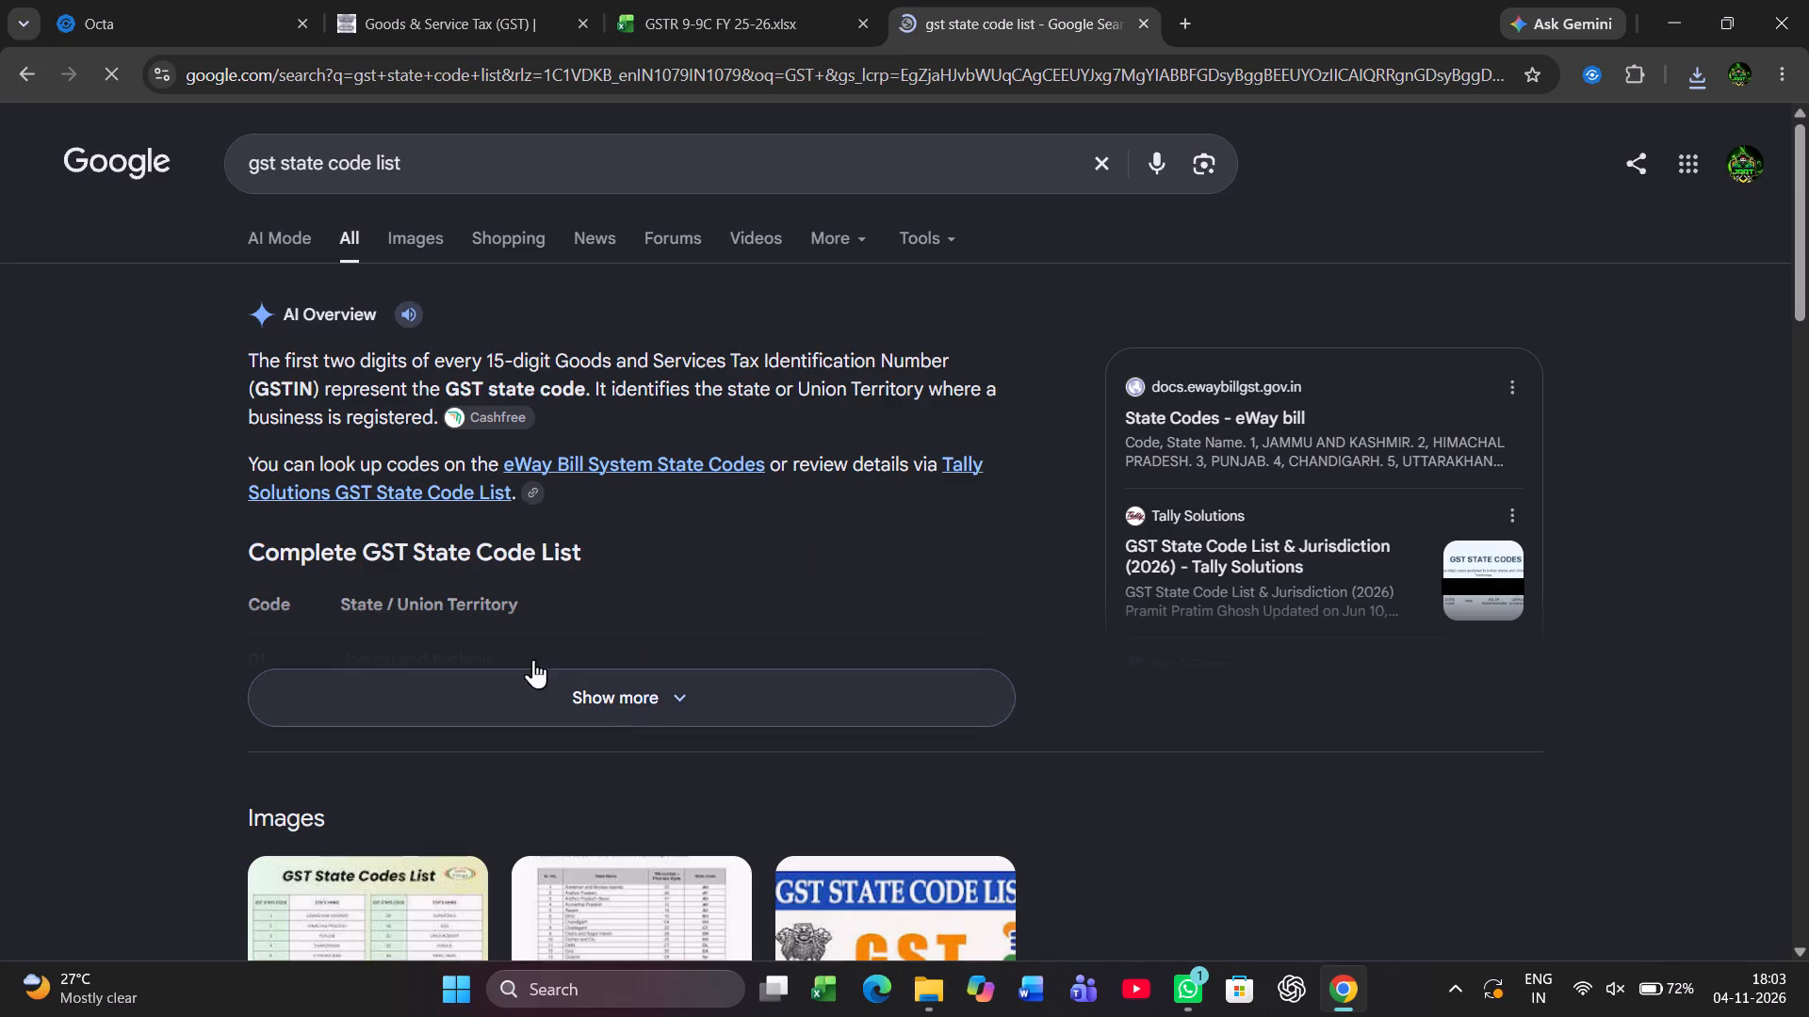
left_click(611, 696)
scroll(611, 696, "down", 5)
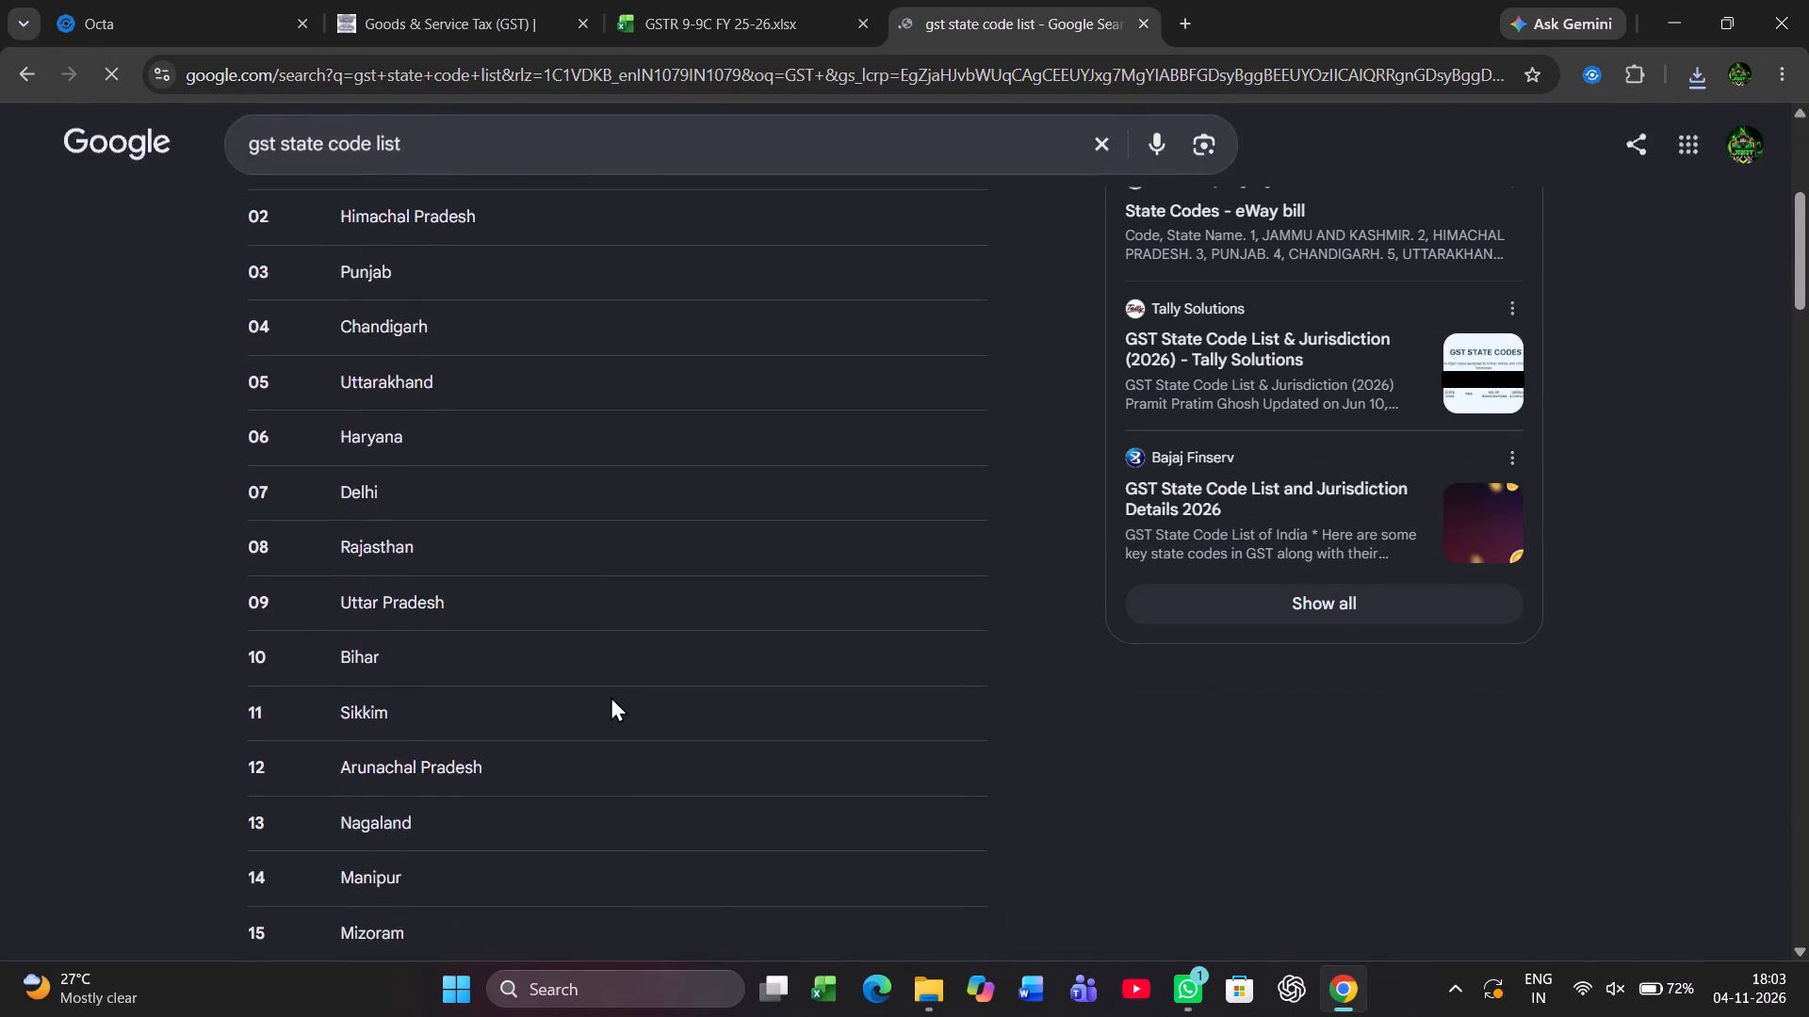
scroll(611, 696, "down", 10)
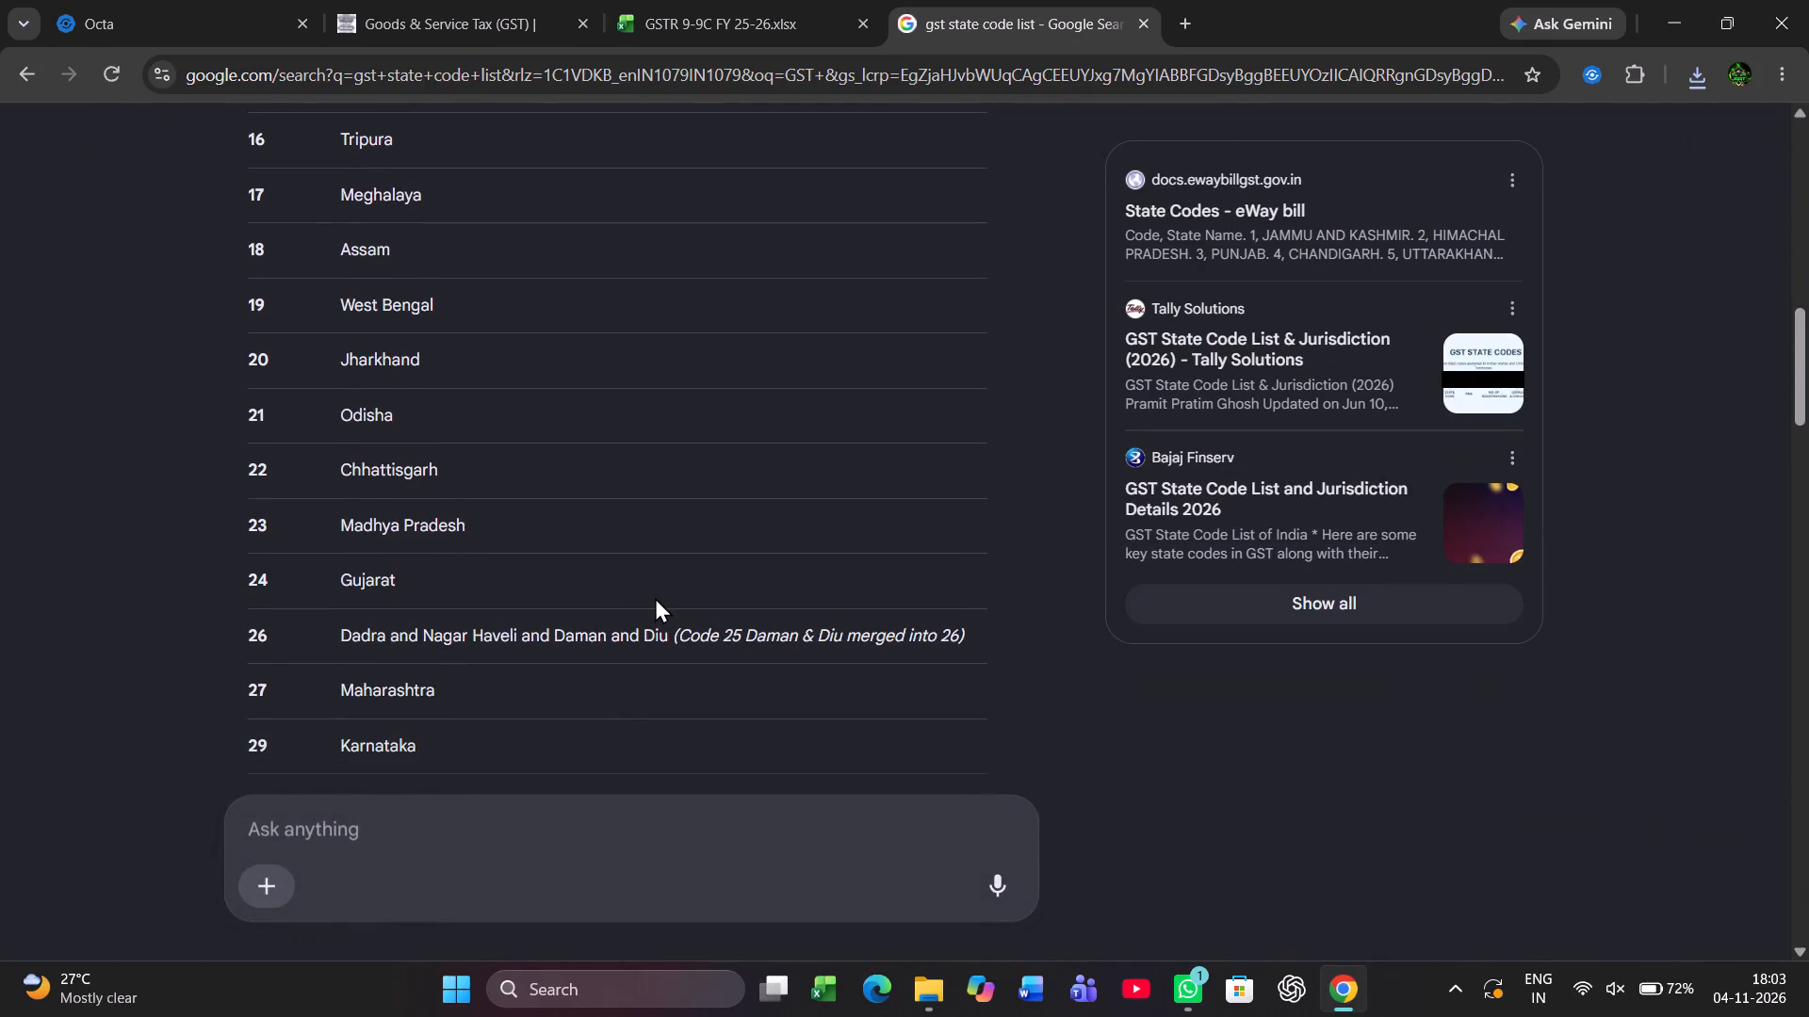
Switch to the Downloads folder in File Explorer.
key("alt+Tab")
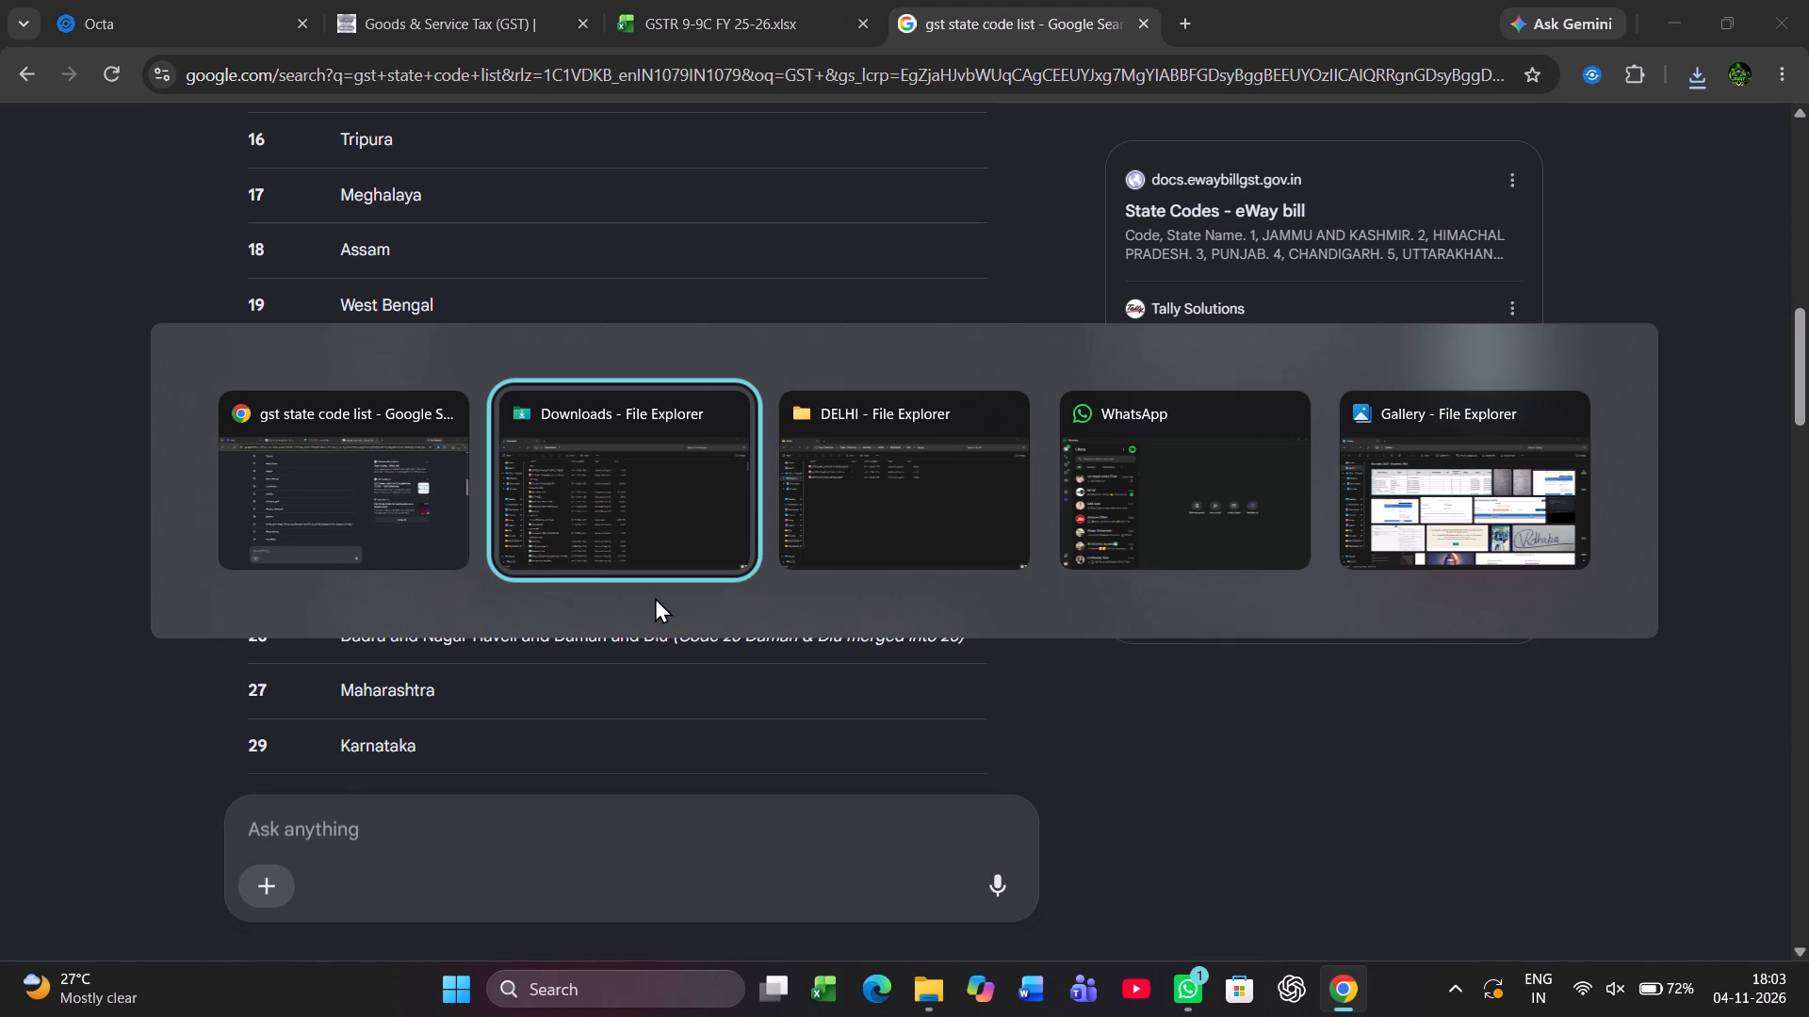
Switch to File Explorer and look through the state-wise GSTR-9 PDFs in the REC folder, down to the Mumbai file.
key("alt+Tab")
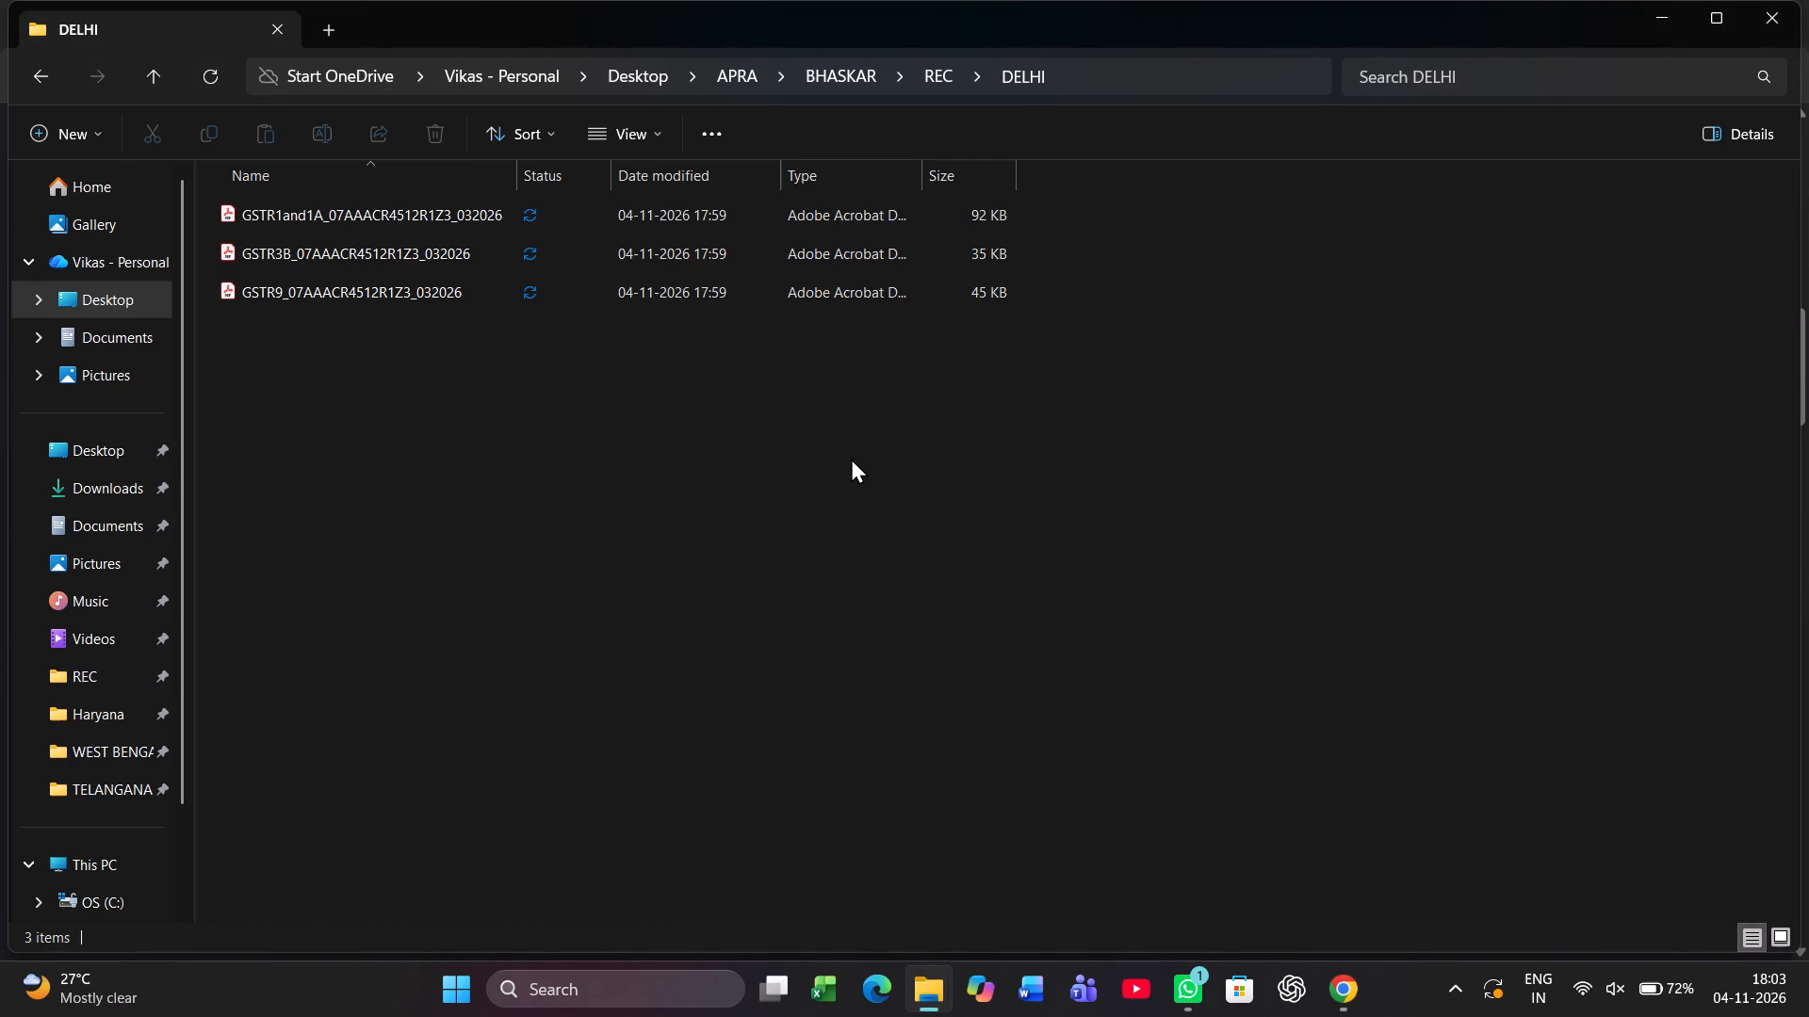
key("BackSpace")
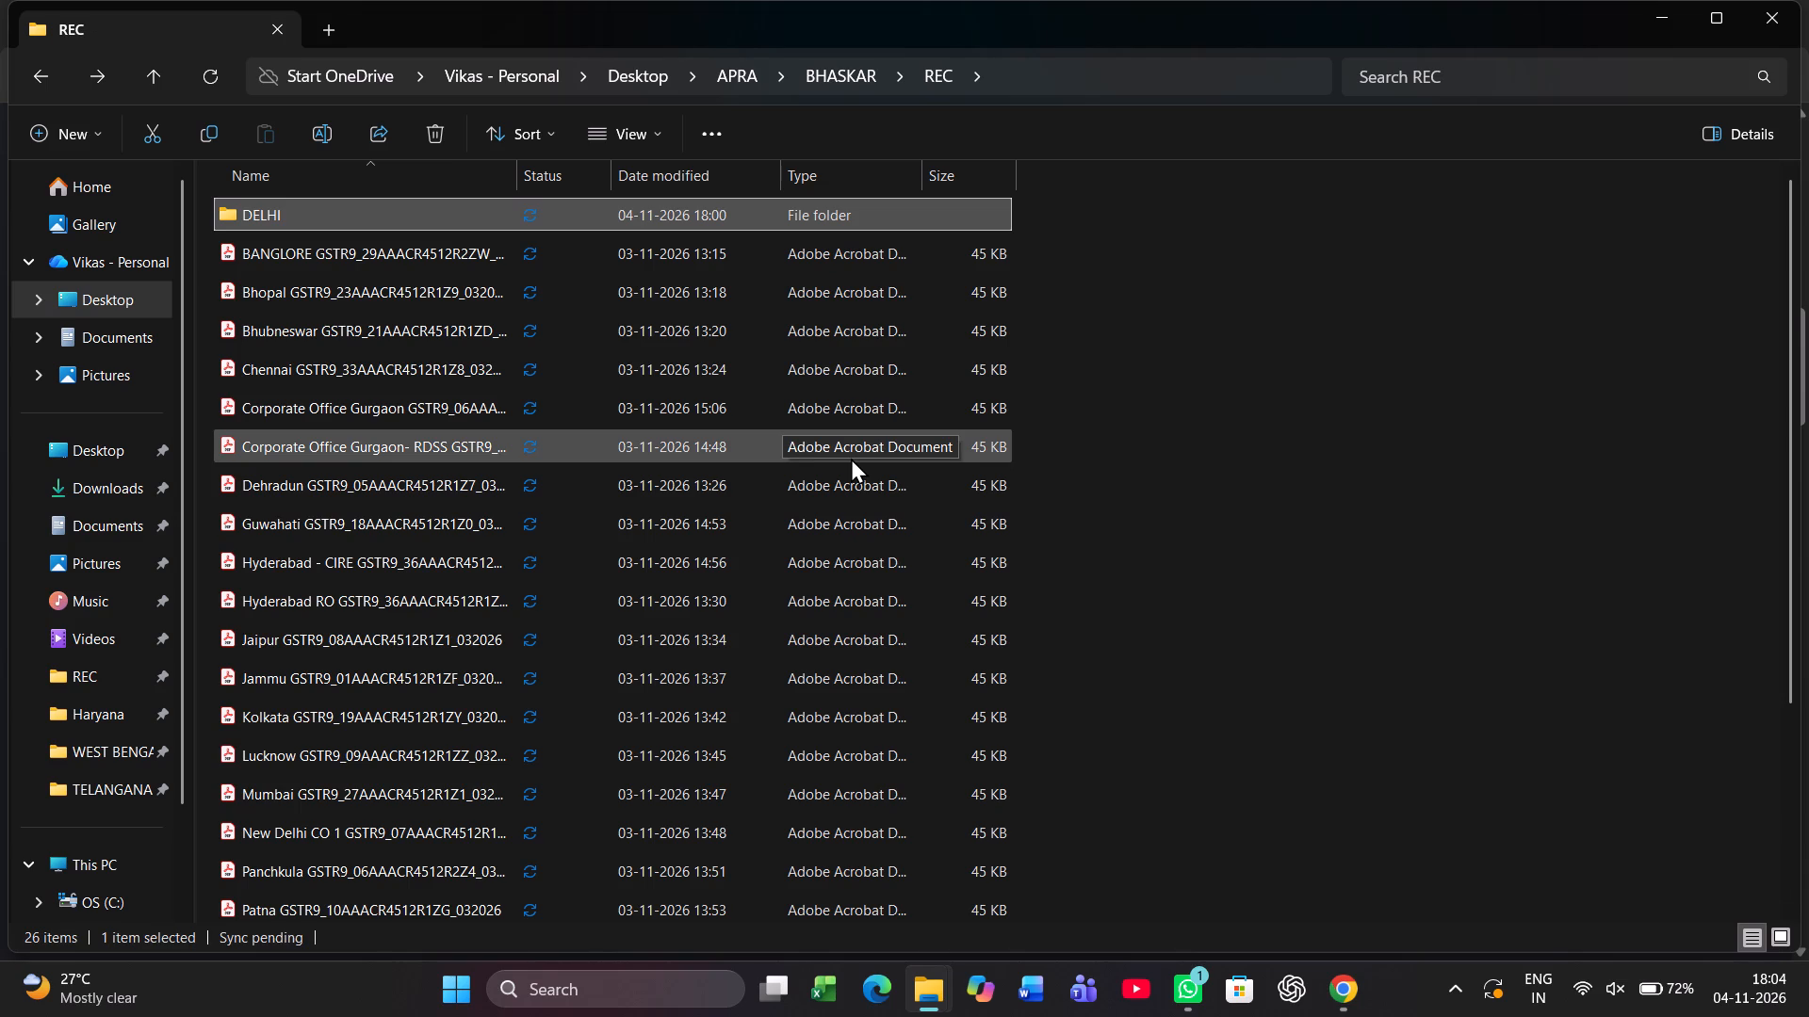
key("Down")
key("Down")
key("Down")
key("Down")
key("Down")
key("Down")
key("Down")
key("Down")
key("Down")
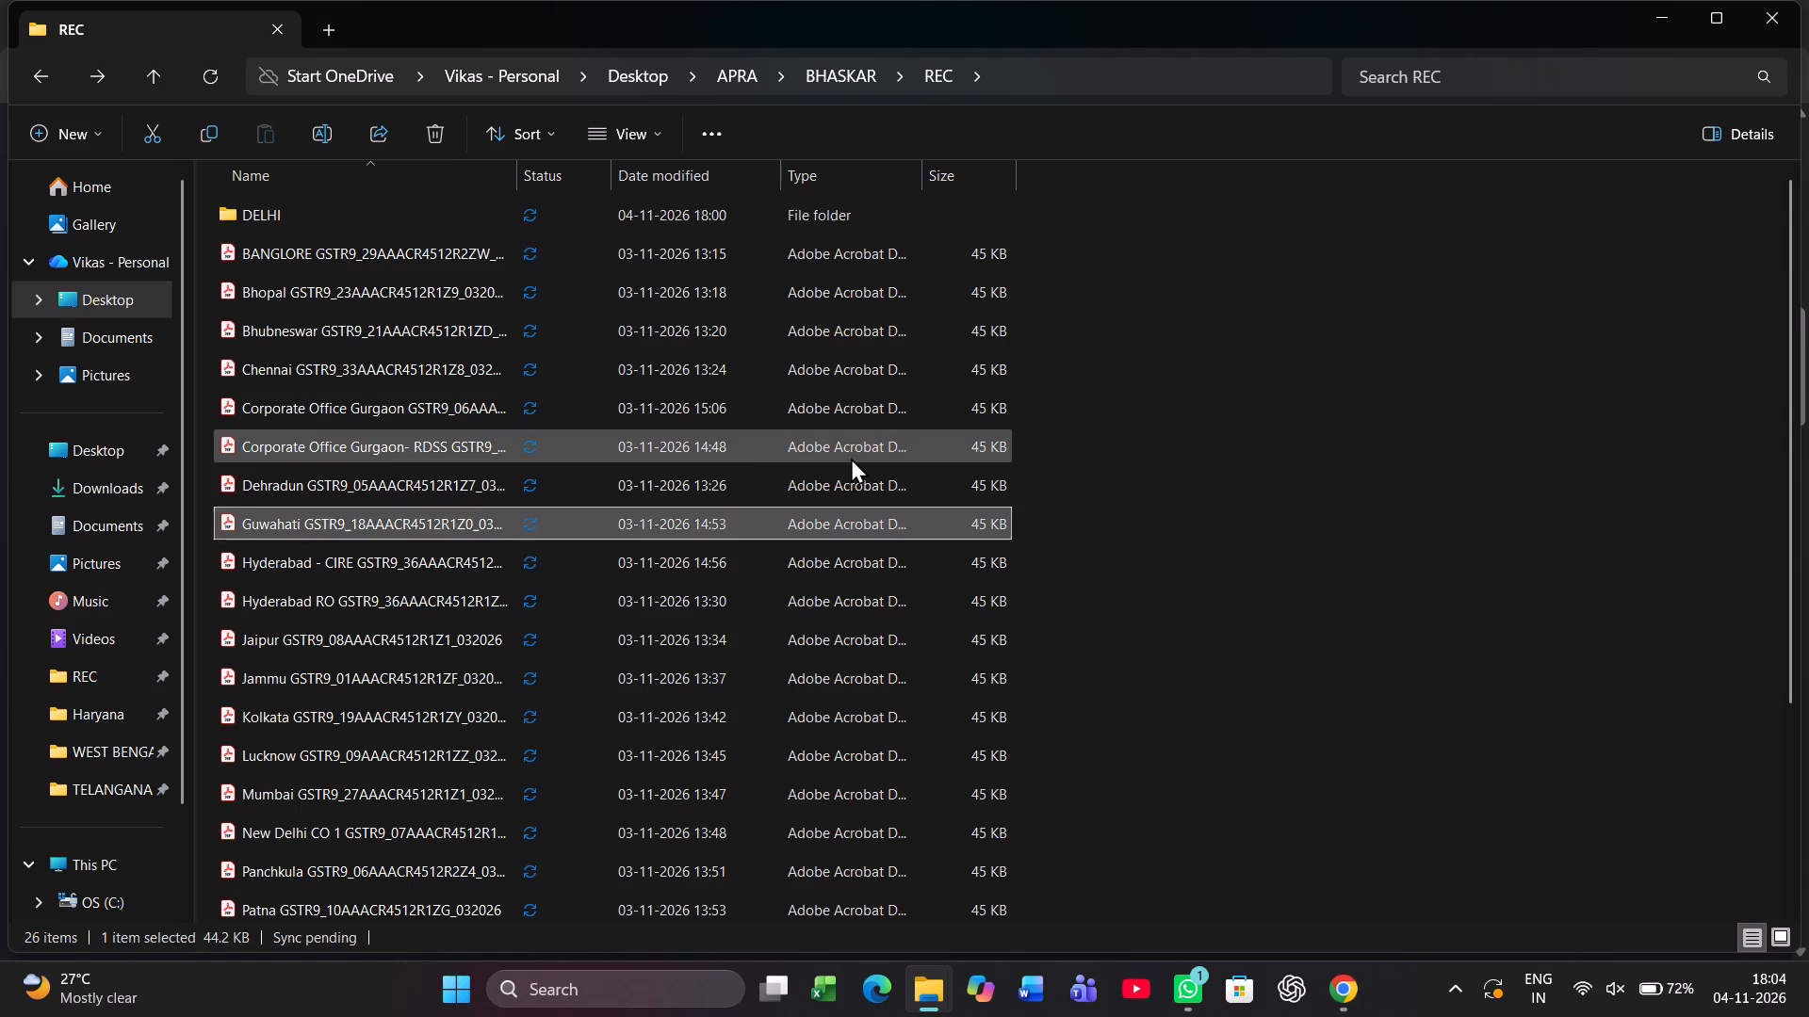
key("Down")
key("Down")
key("Down")
key("Down")
key("Down")
key("Down")
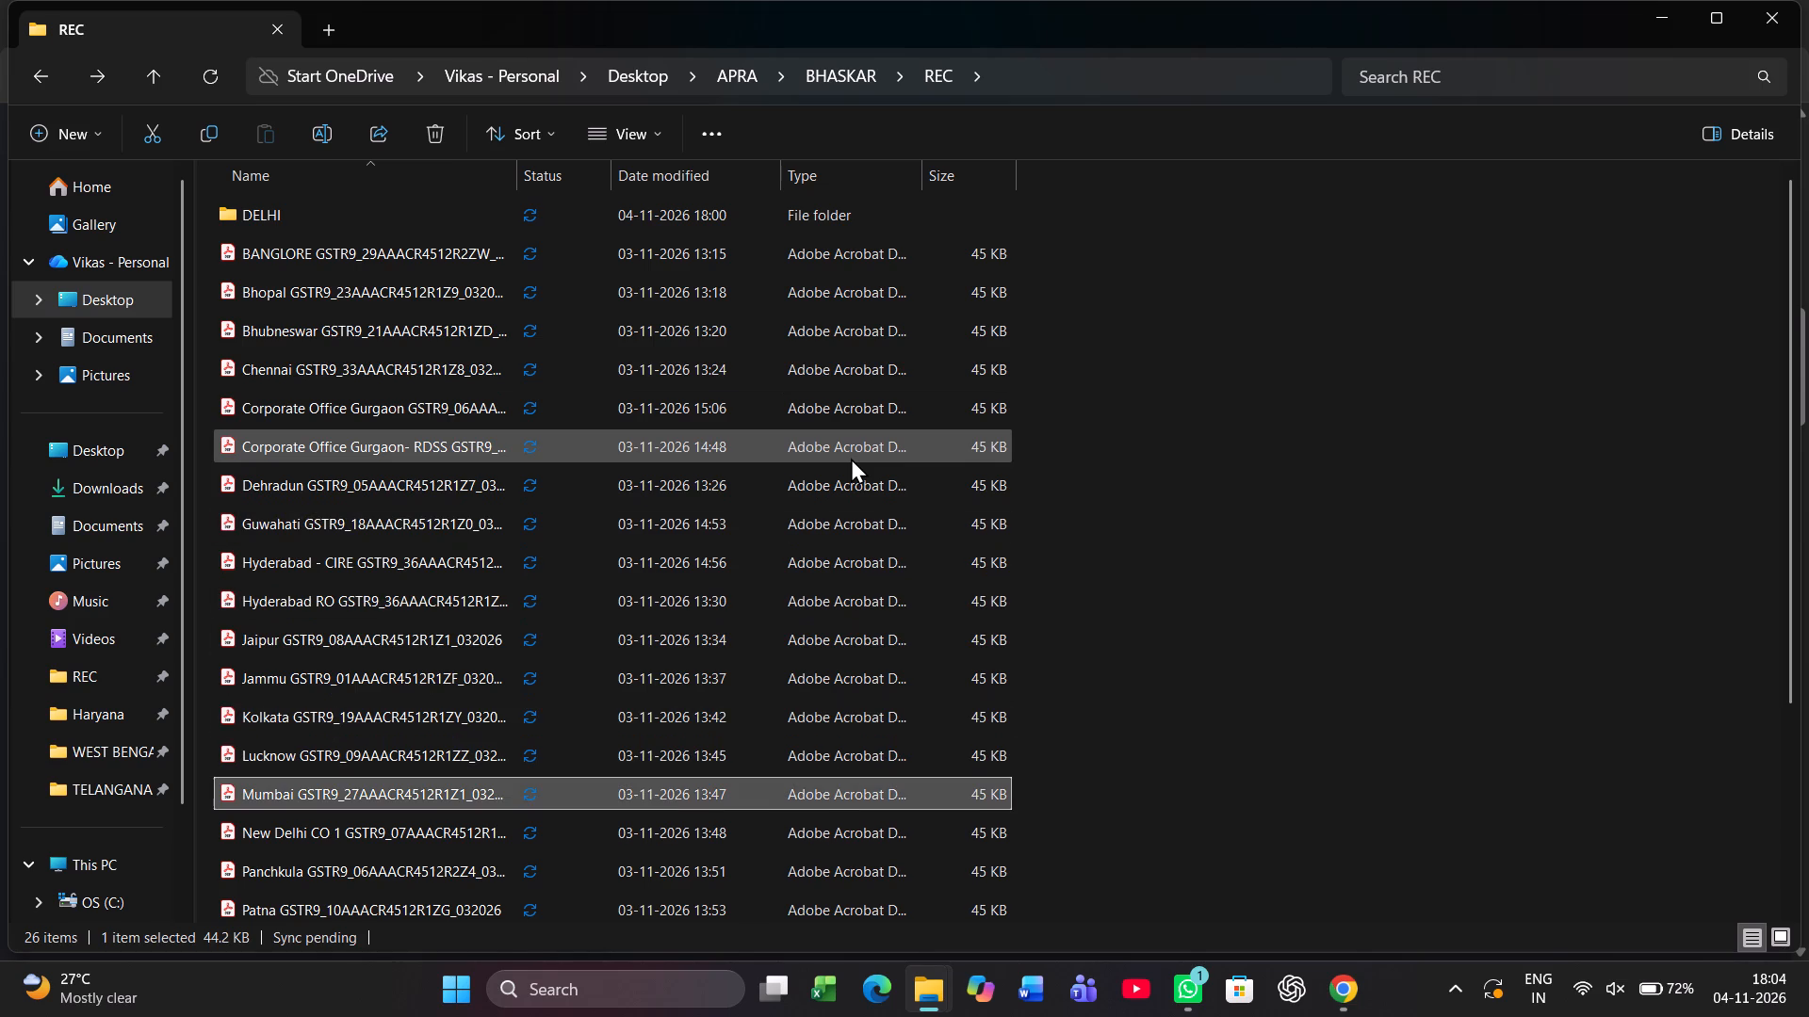
Switch back to Chrome and reload the Octa page repeatedly to recheck access to the account.
key("alt+Tab")
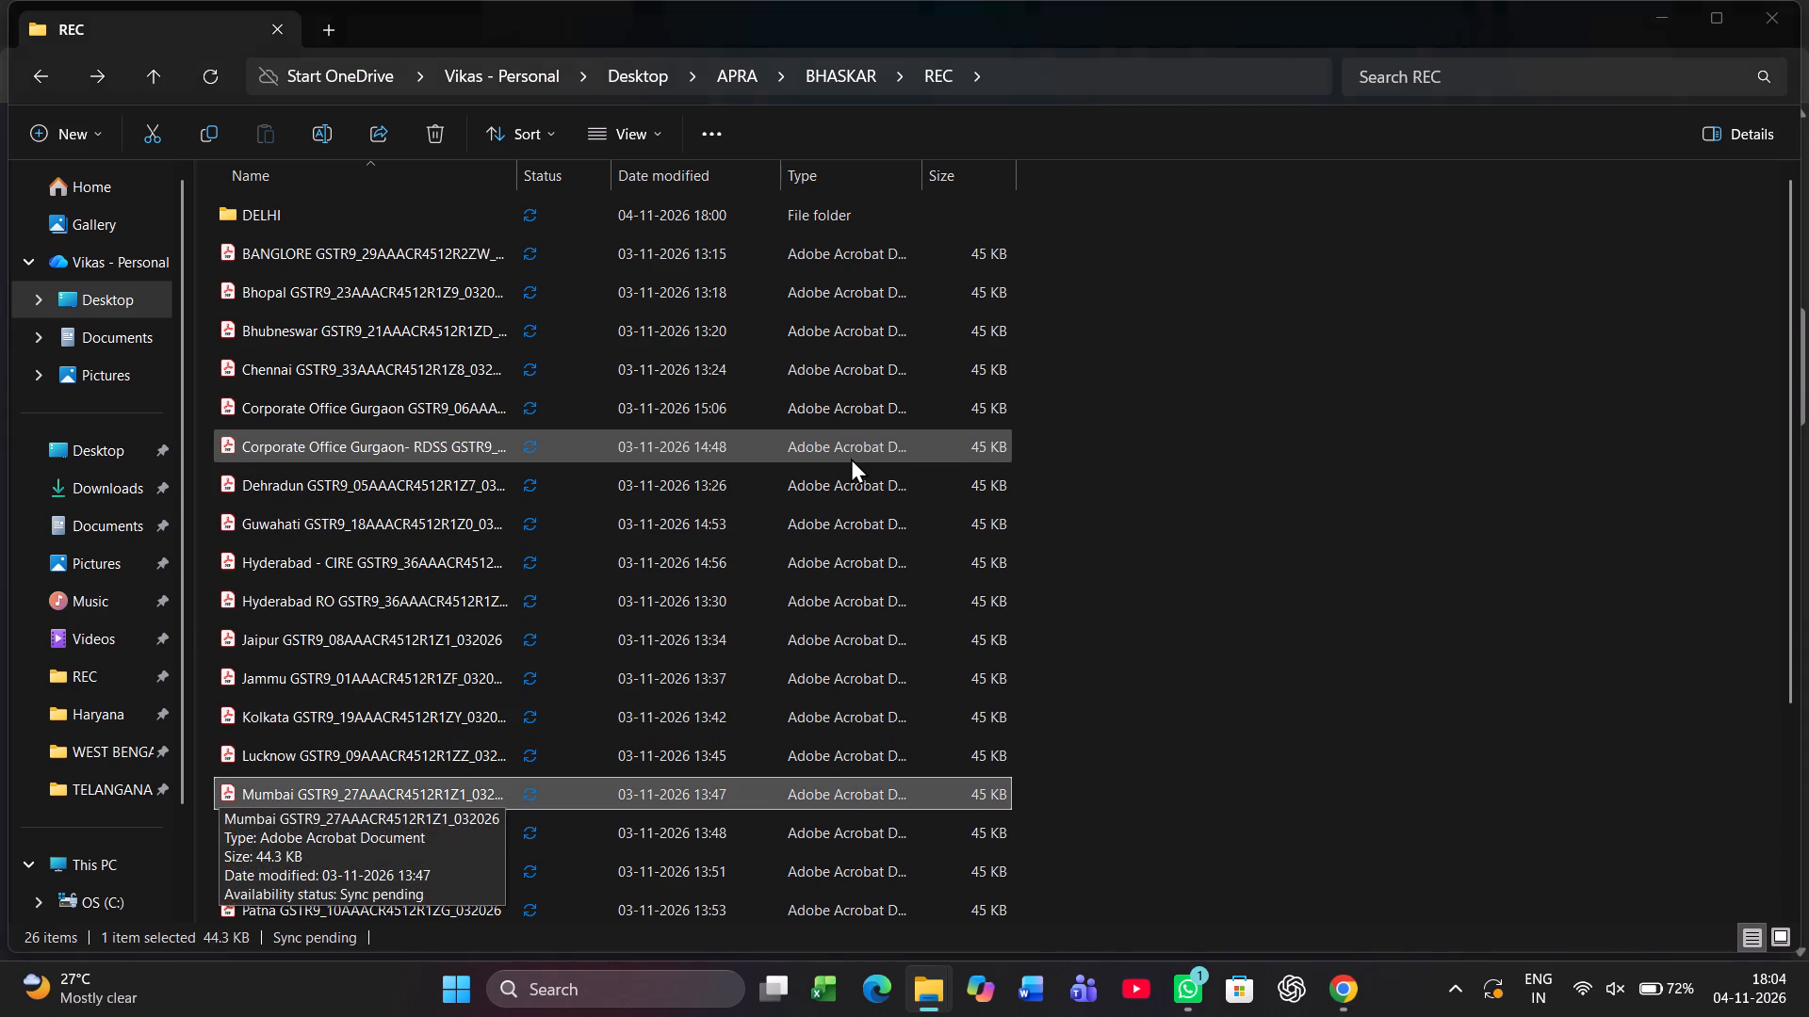
key("alt+Tab")
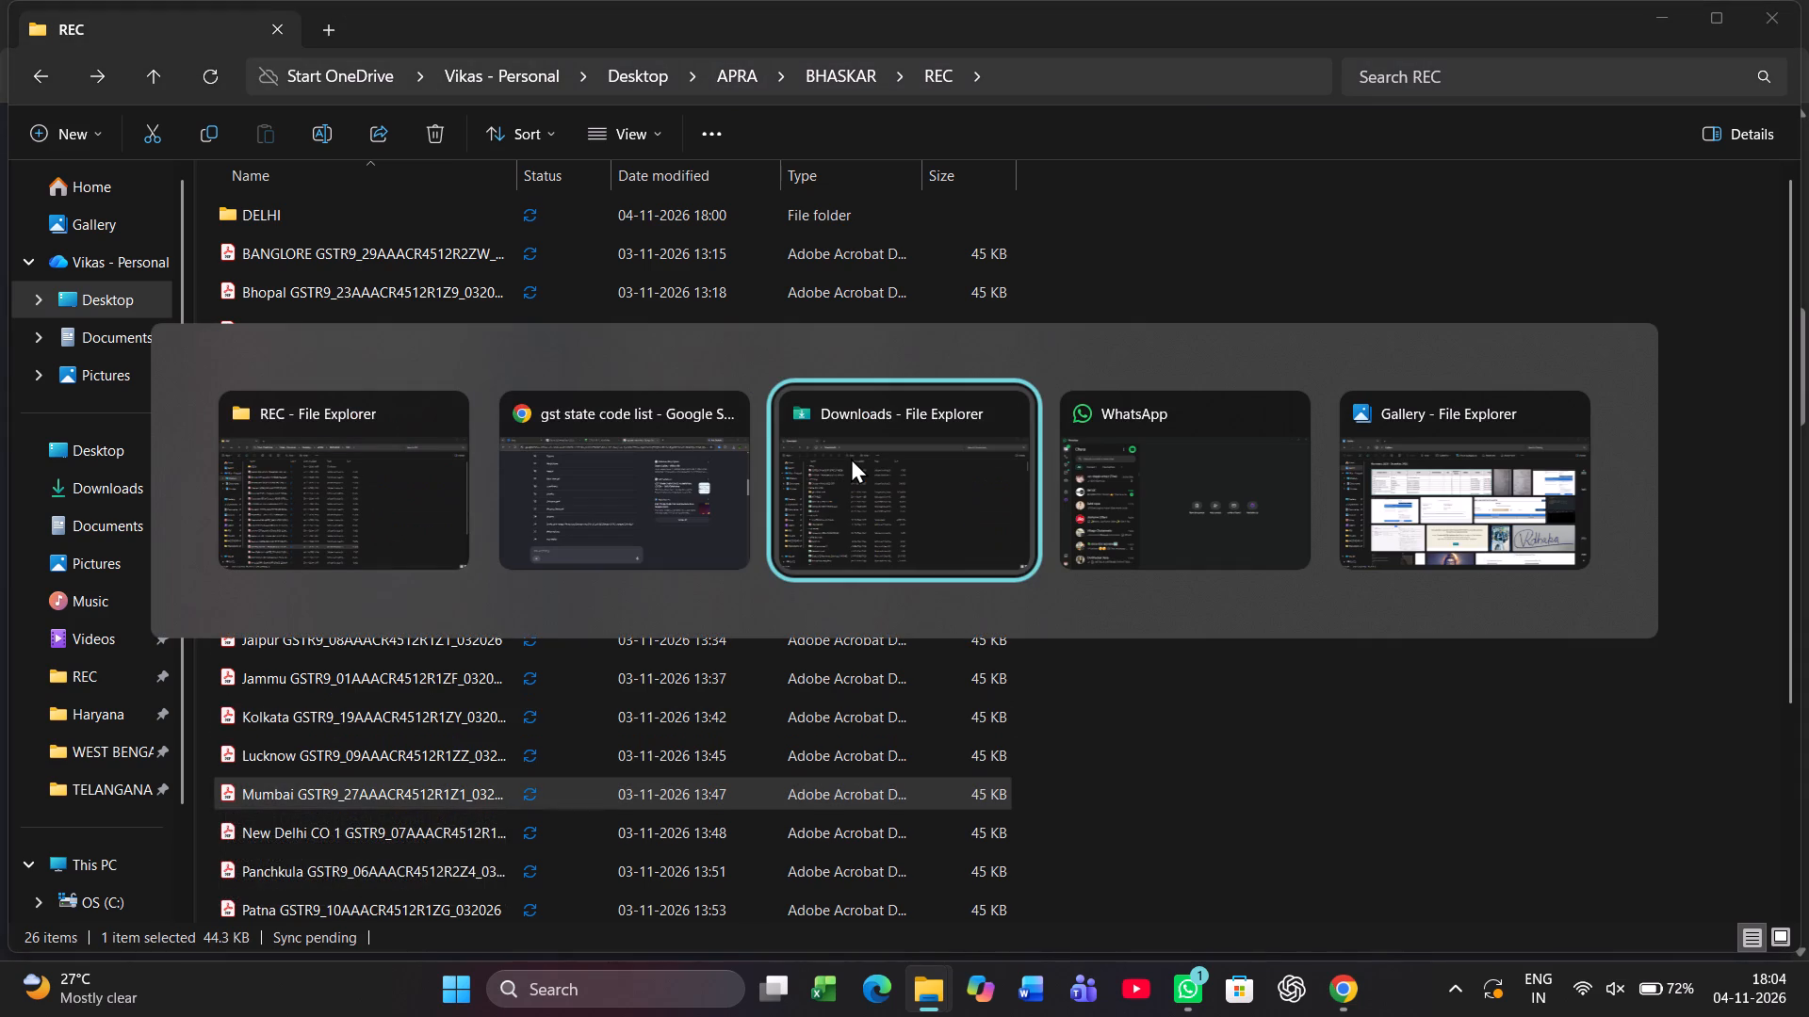
key("alt+Left")
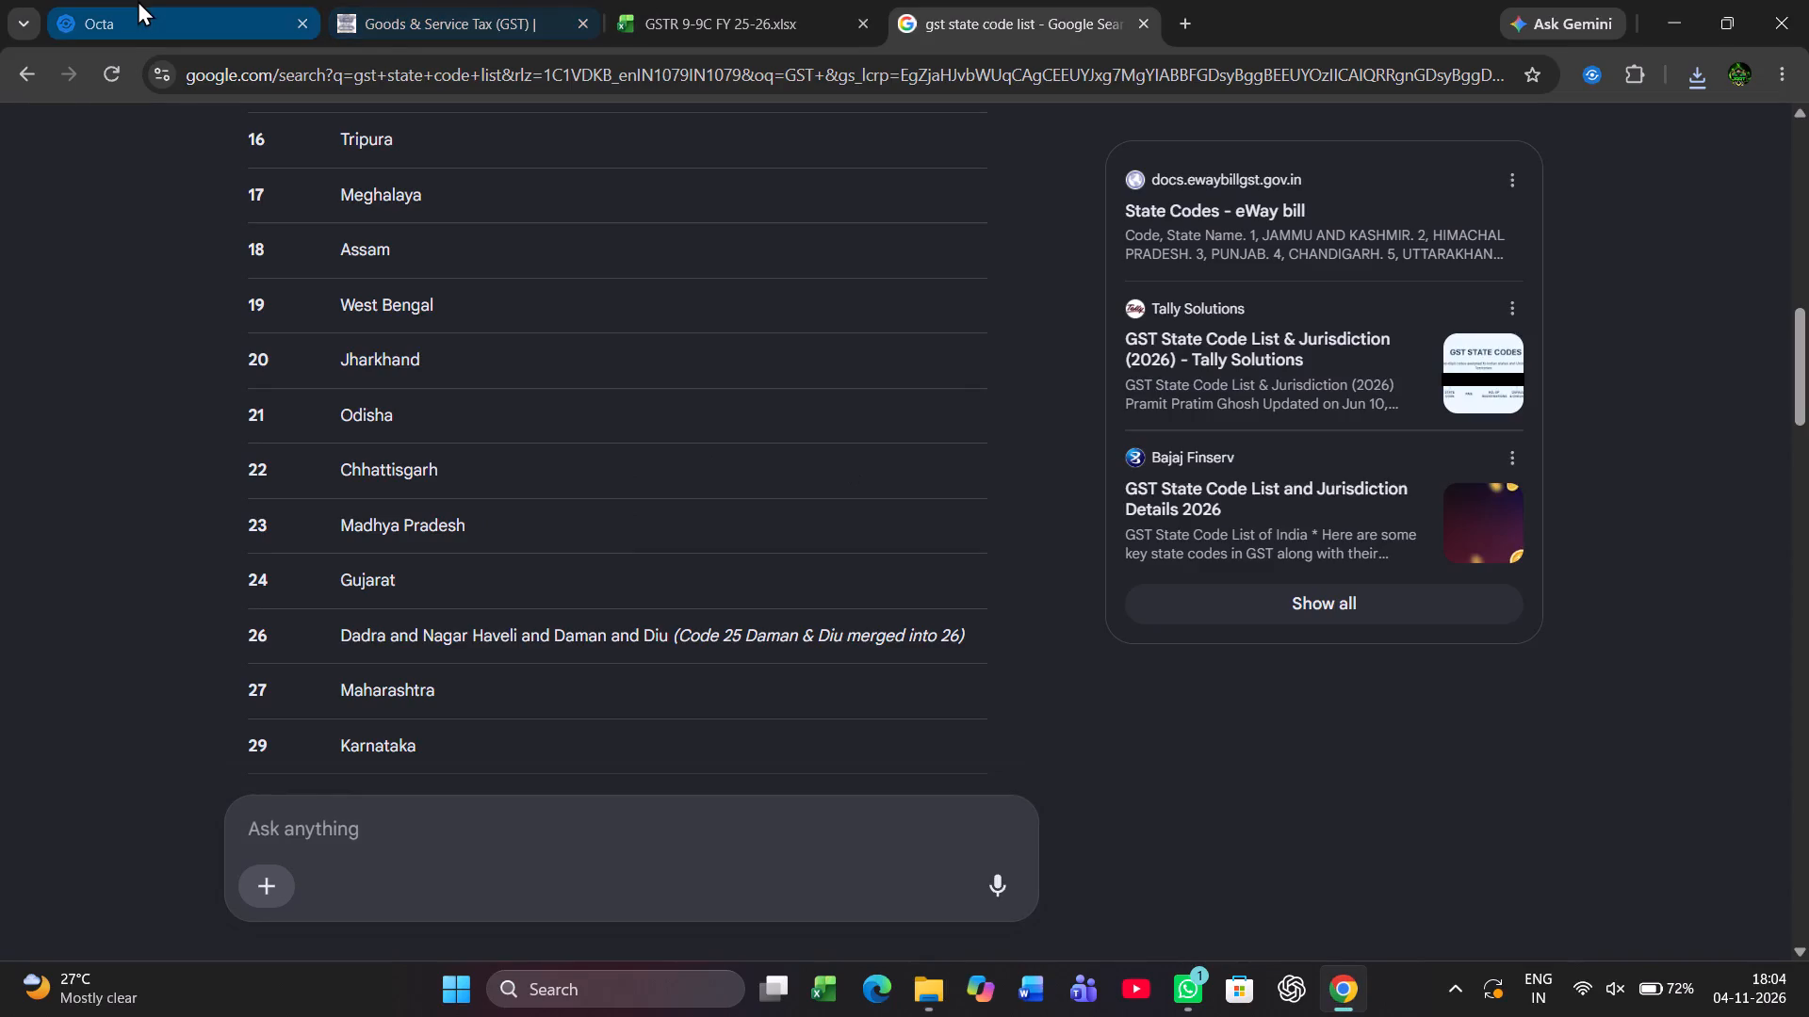
left_click(138, 0)
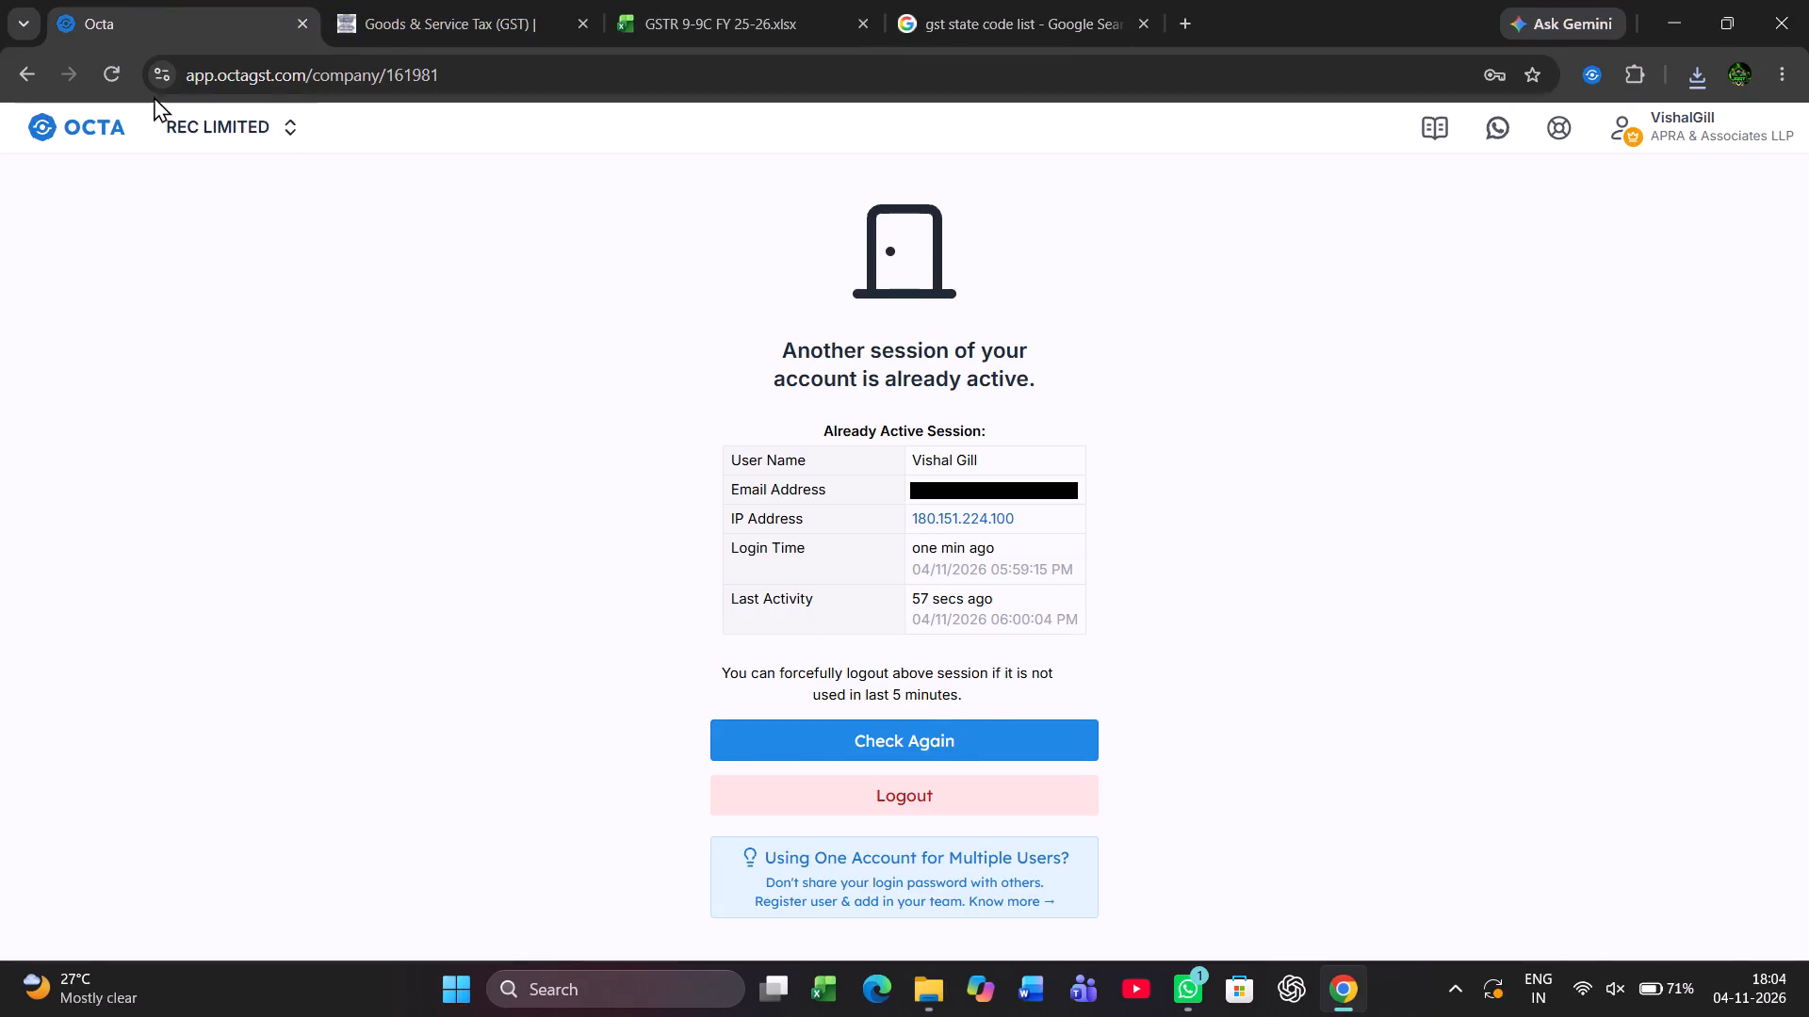
left_click(113, 82)
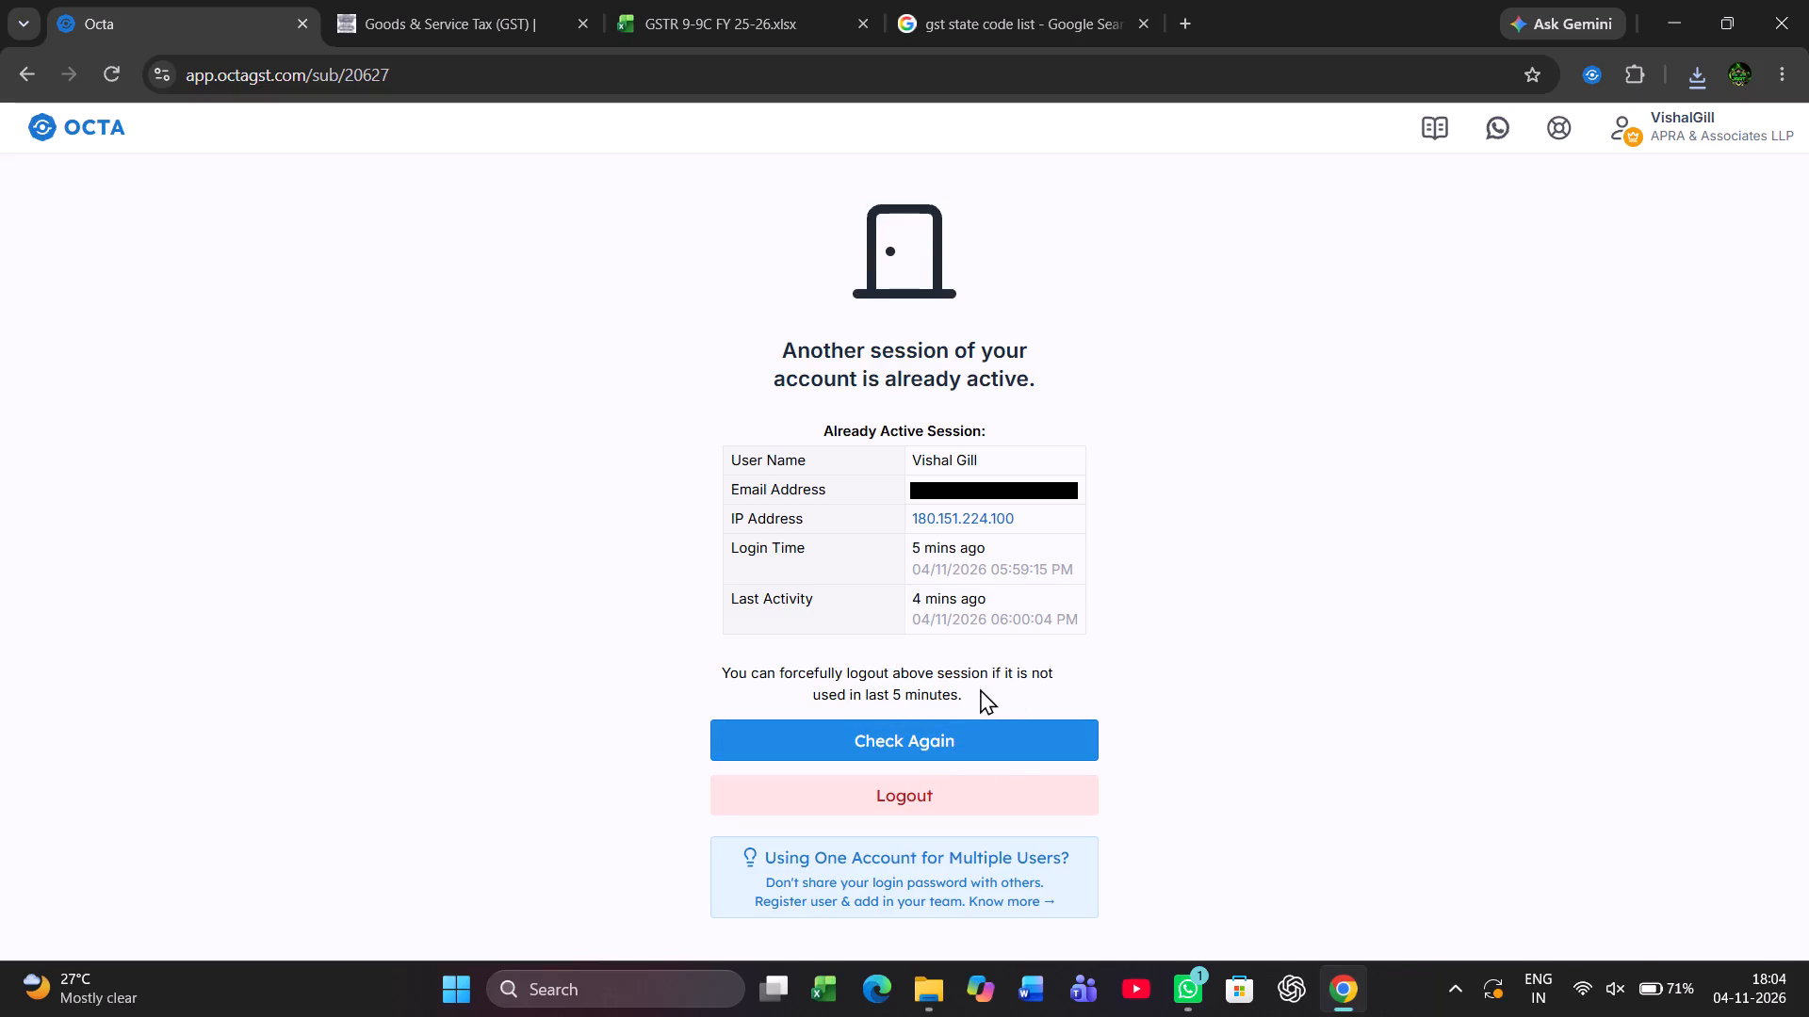
left_click(113, 79)
left_click(115, 60)
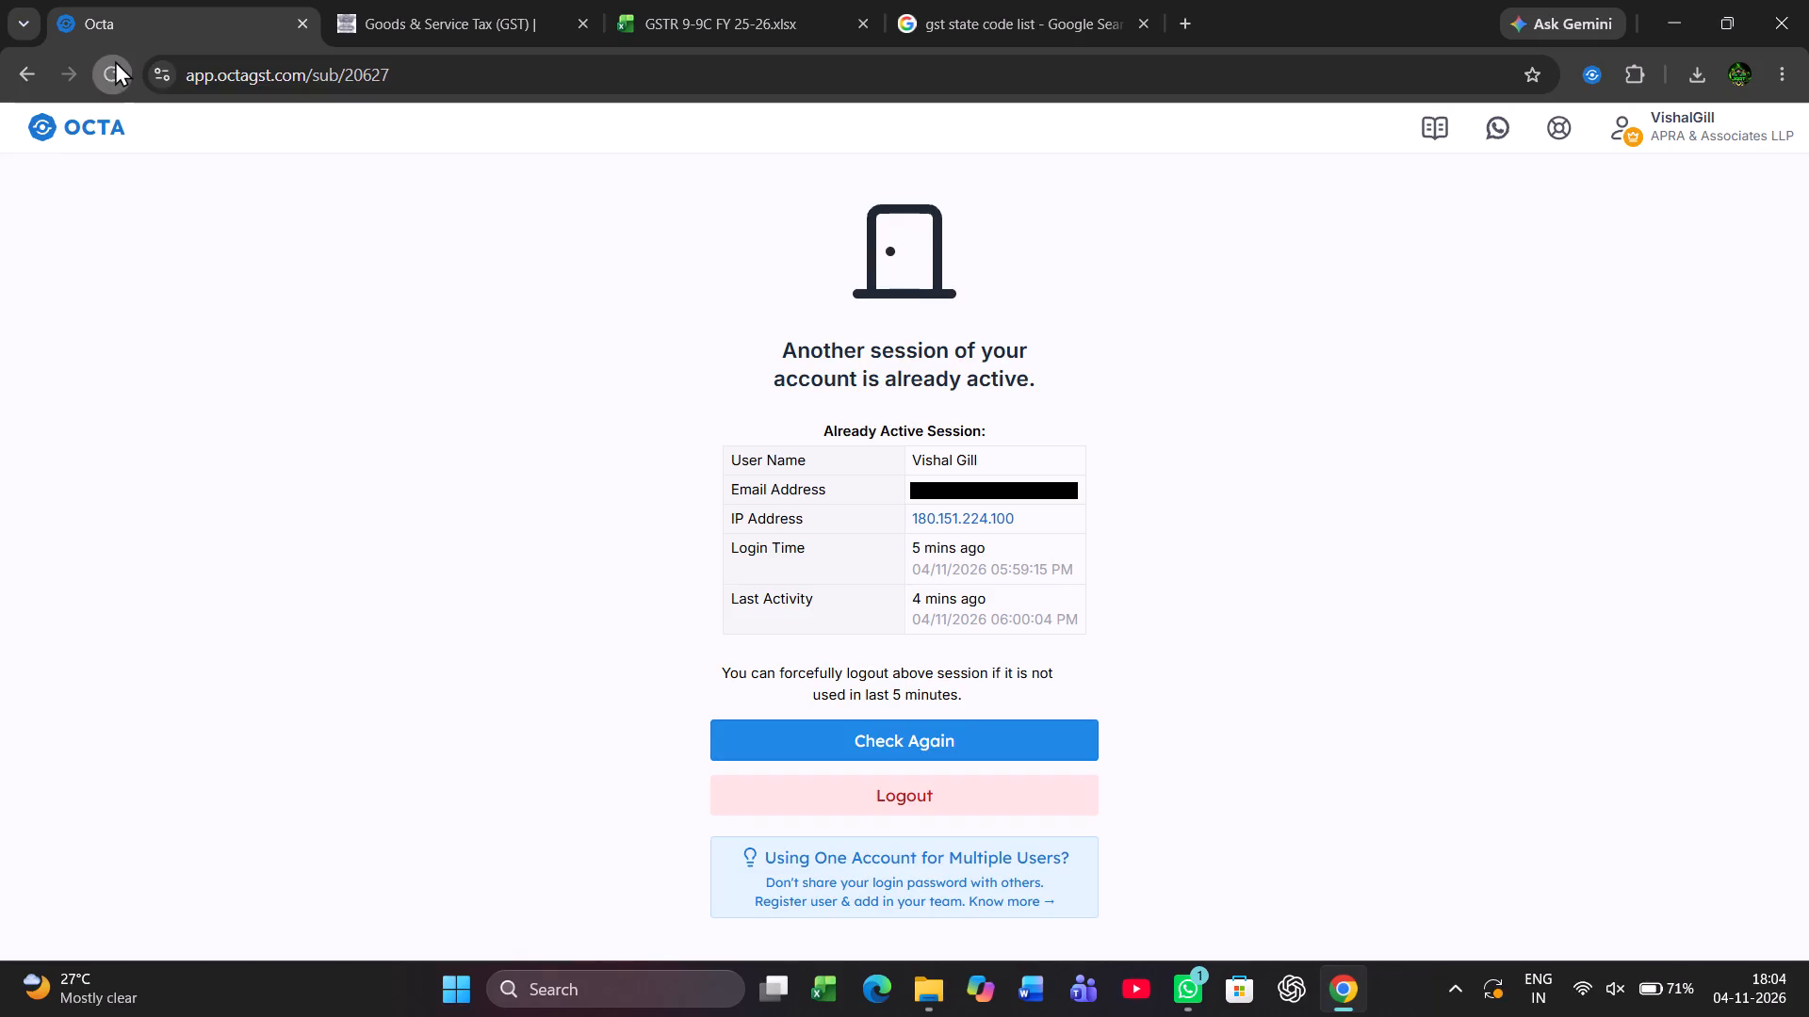
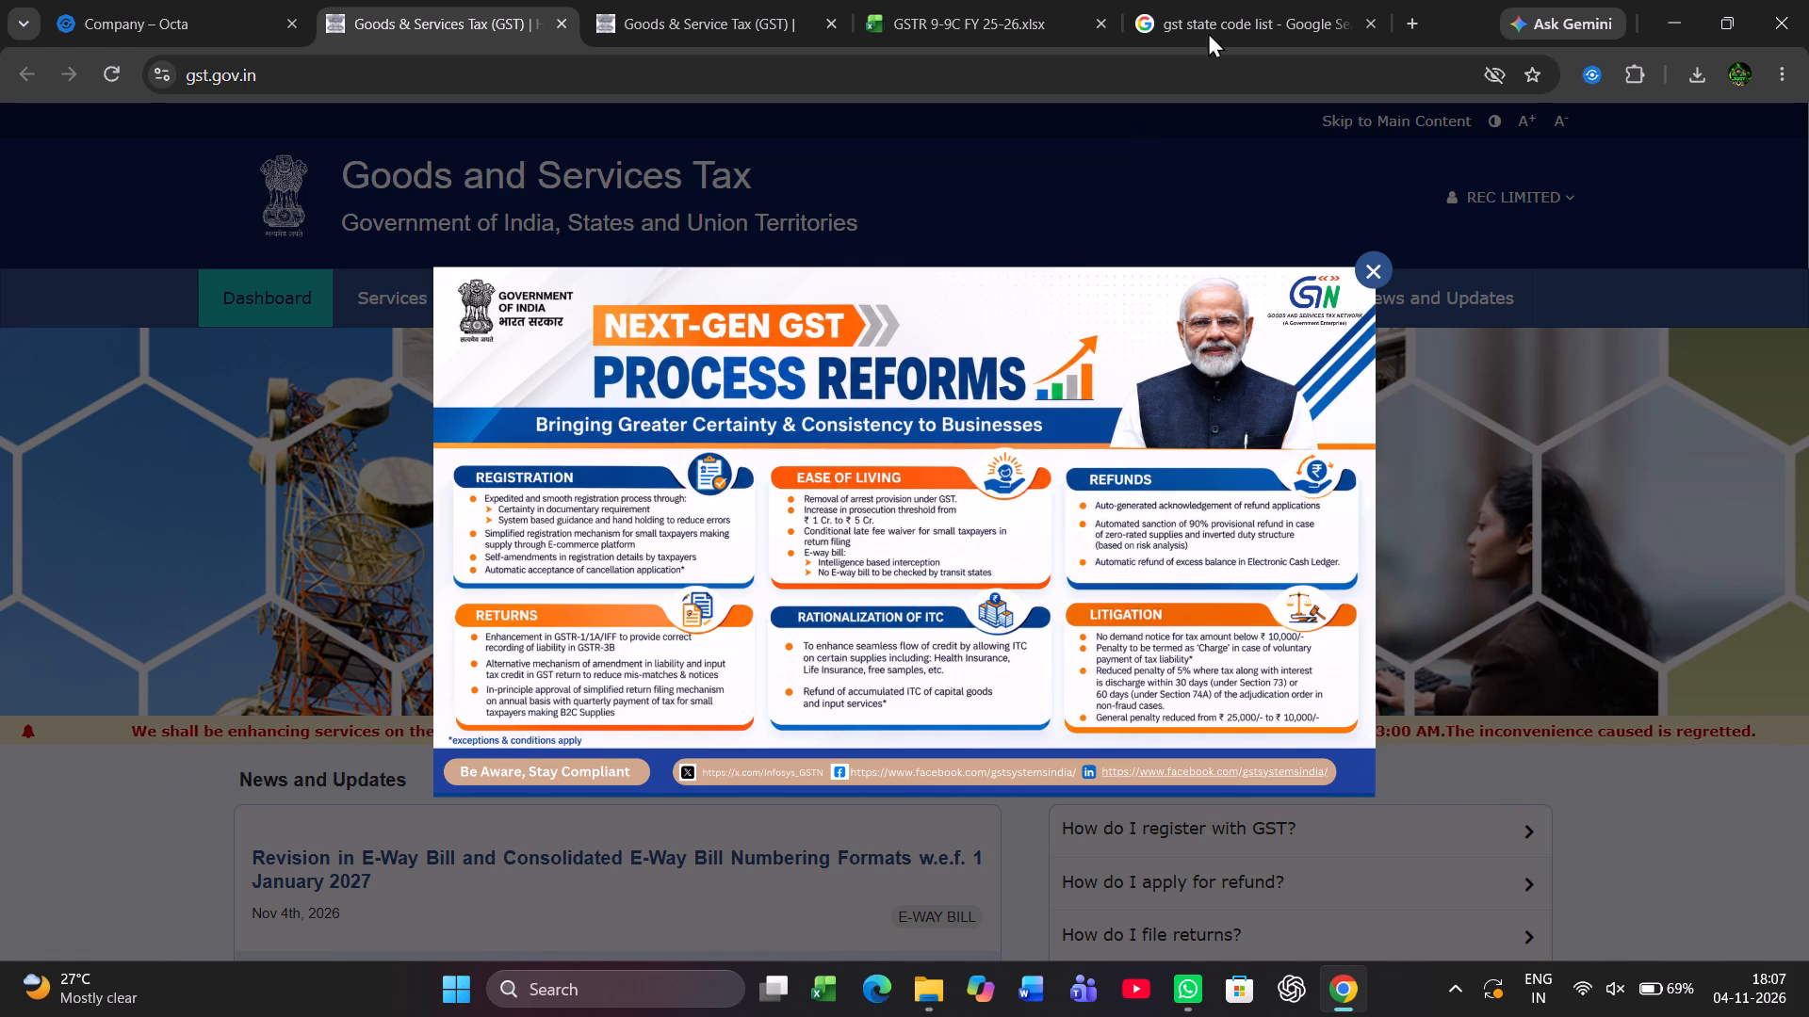
Dismiss the process reforms notice on the GST portal and open the Returns section for REC LIMITED.
left_click(1371, 269)
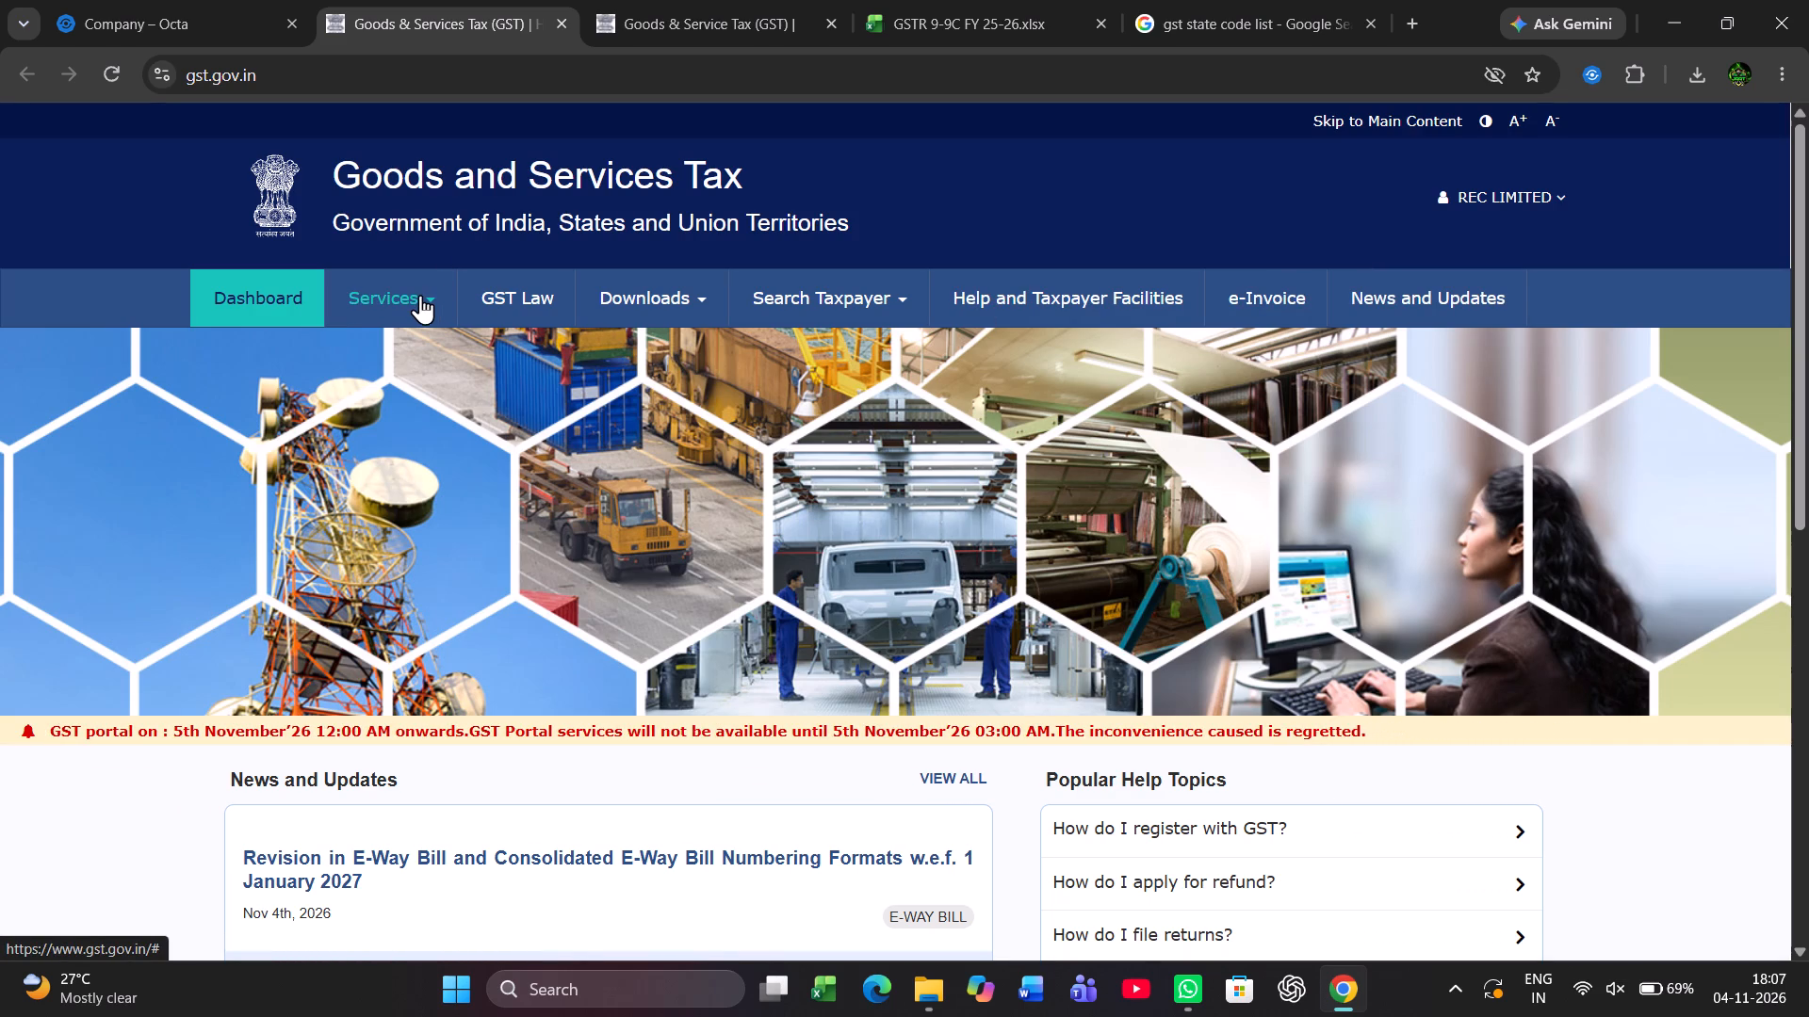
left_click(416, 296)
left_click(482, 339)
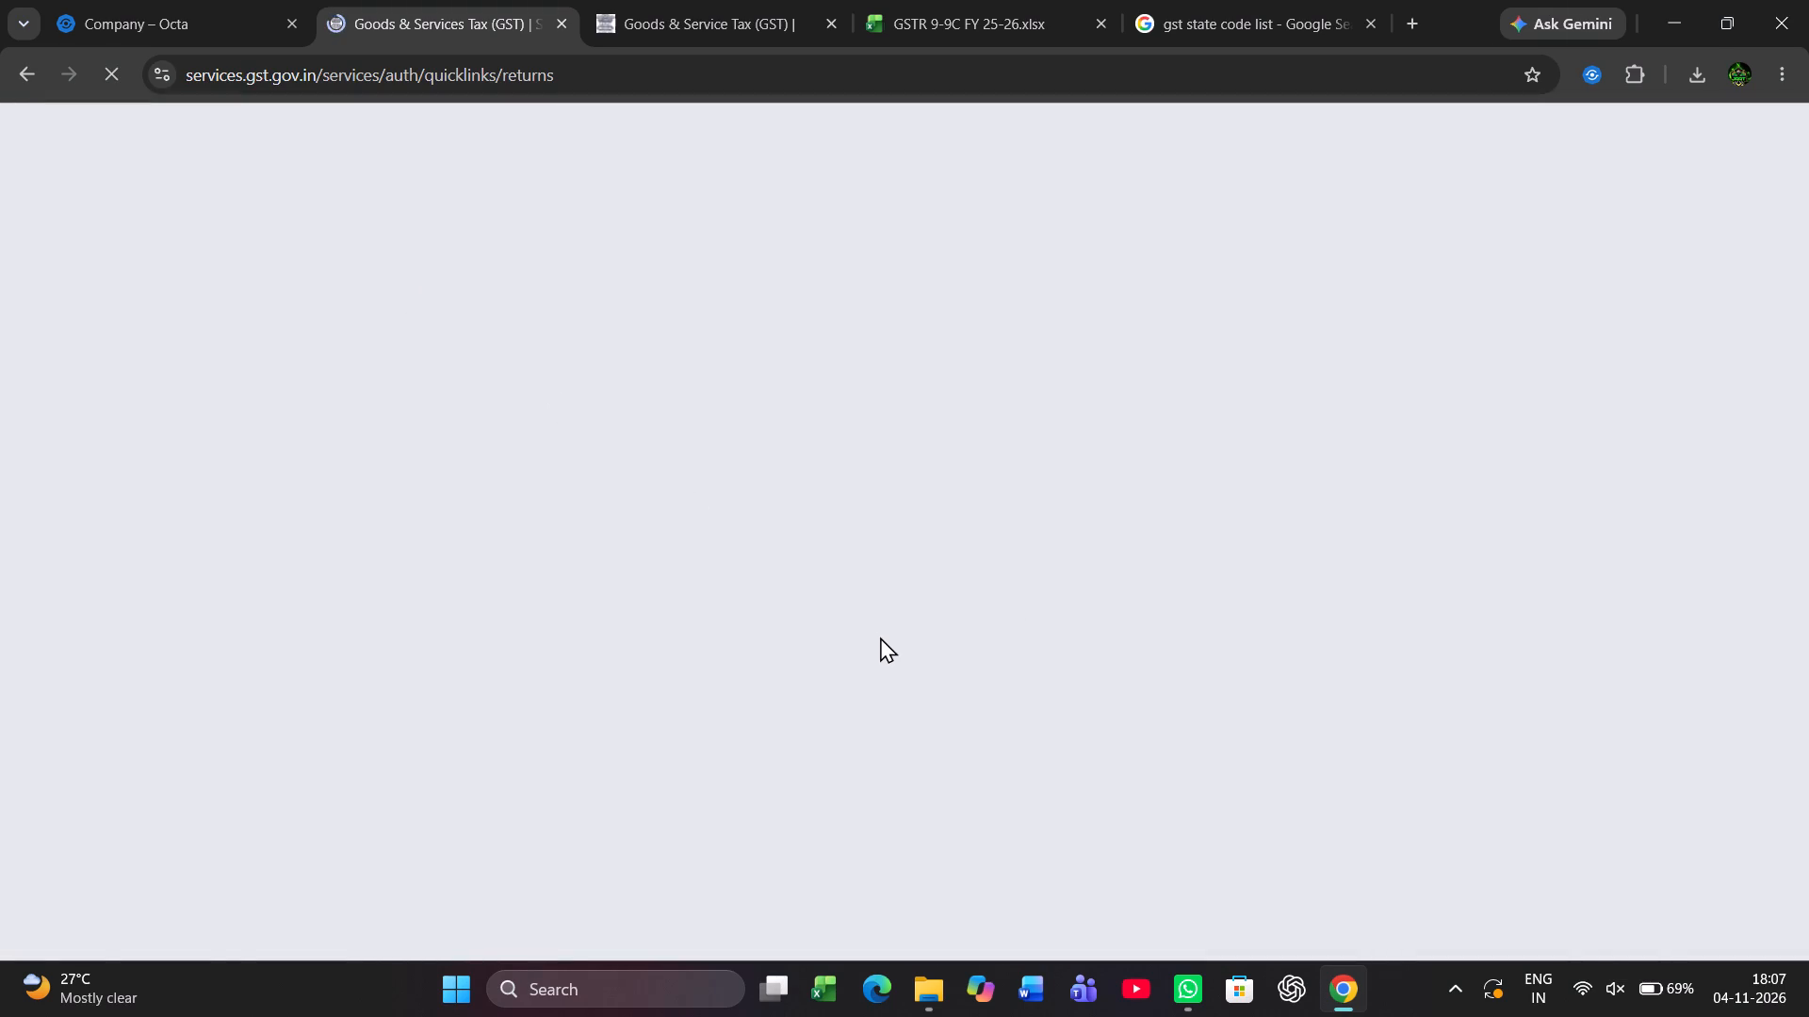
Delete today's GSTR9 and GSTR3B PDFs for the GSTIN starting with 27 from the Downloads folder, keeping the other files.
key("alt+Tab")
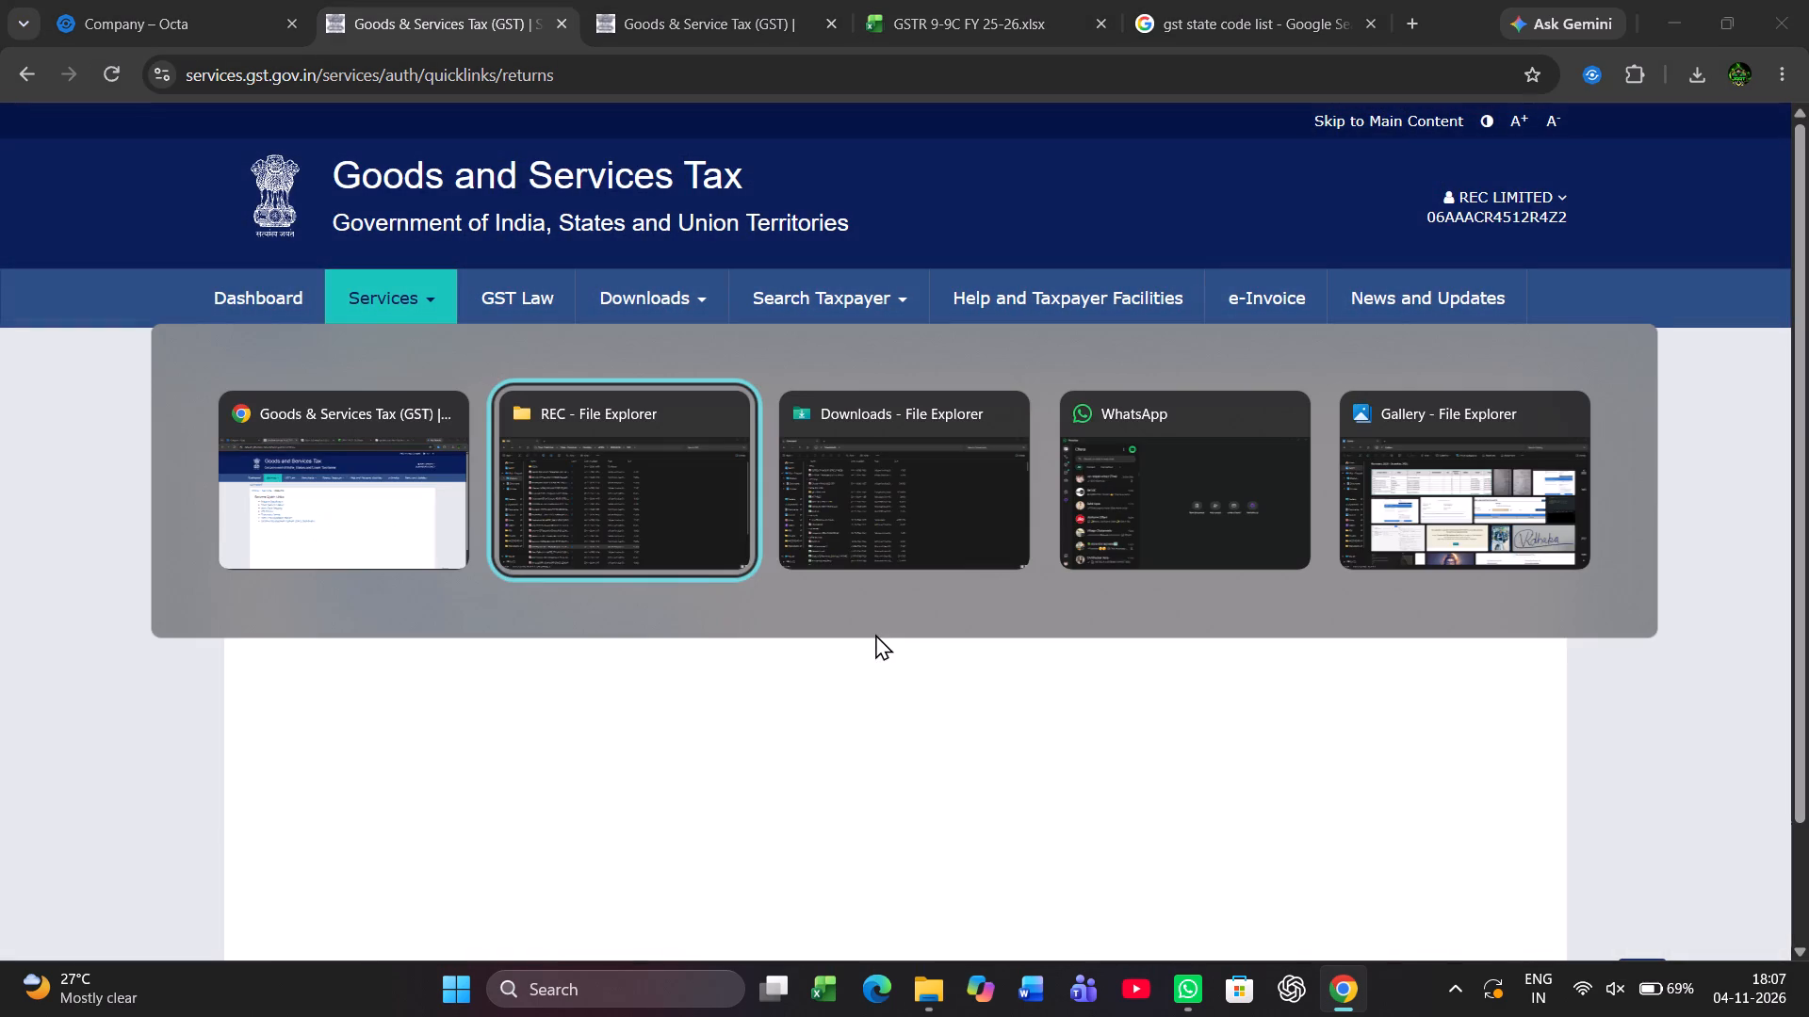
key("alt+Tab")
key("Up")
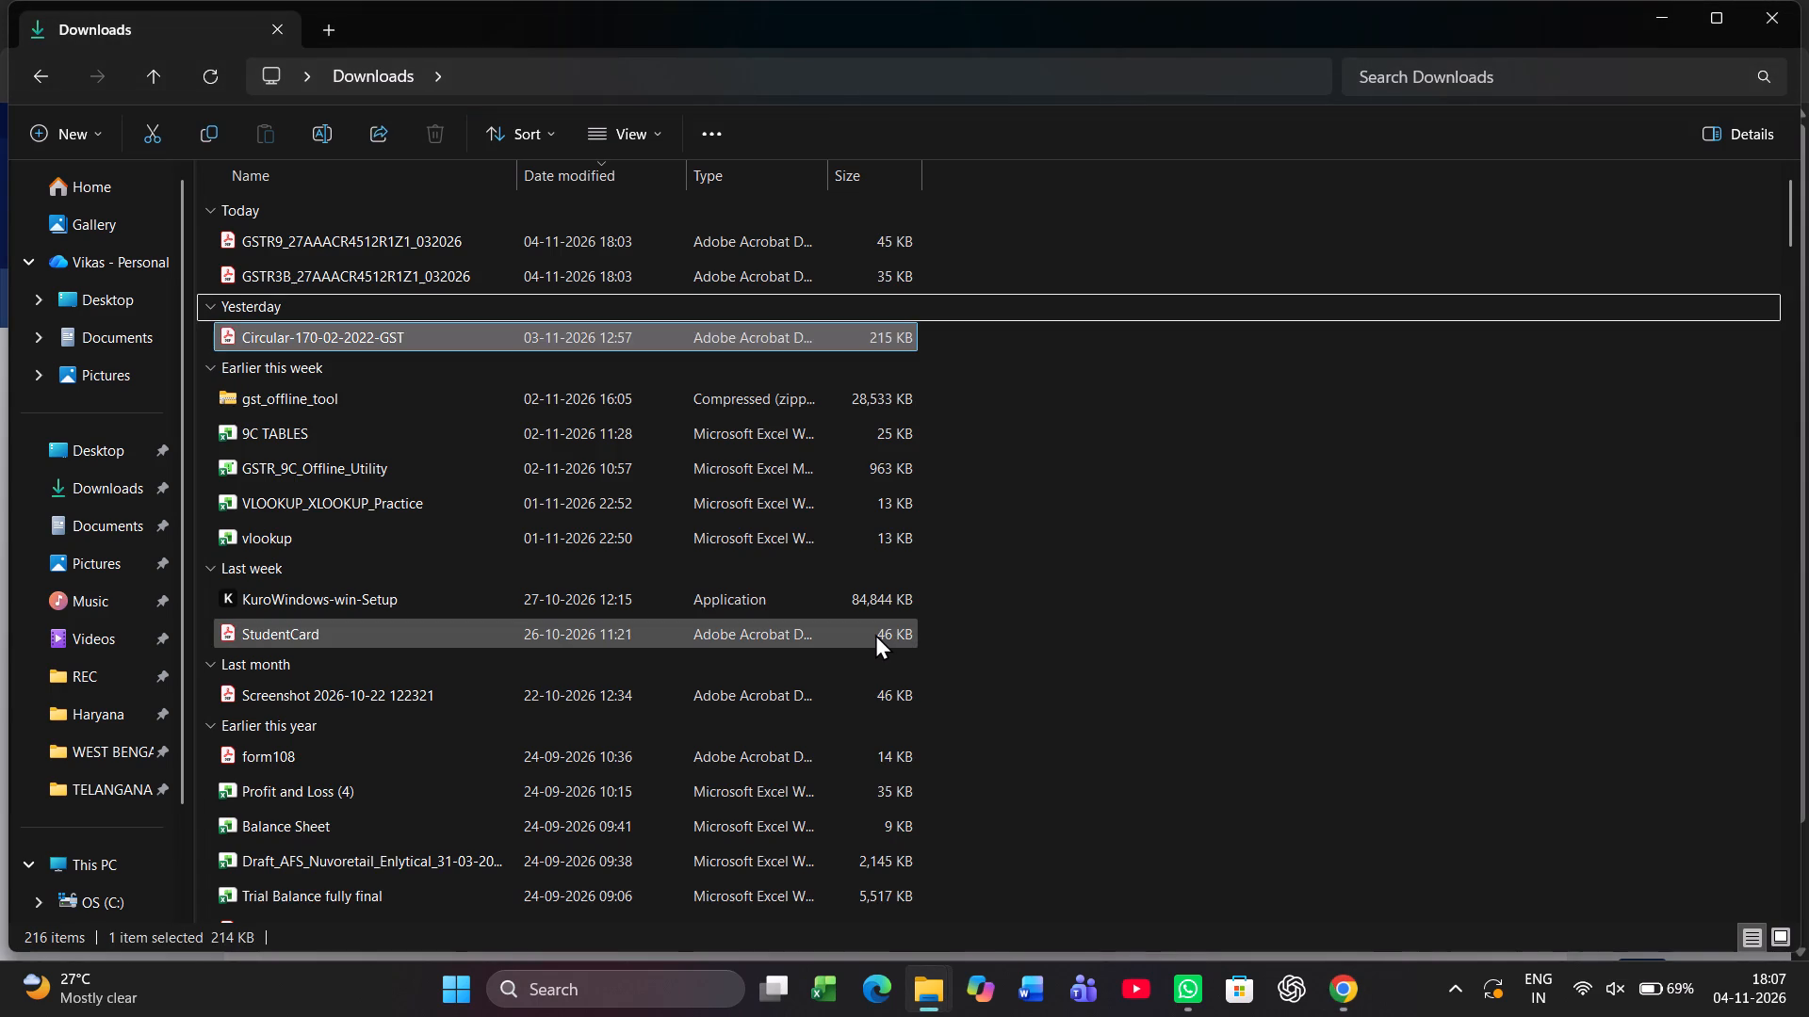
key("Up")
key("Up")
key("Up")
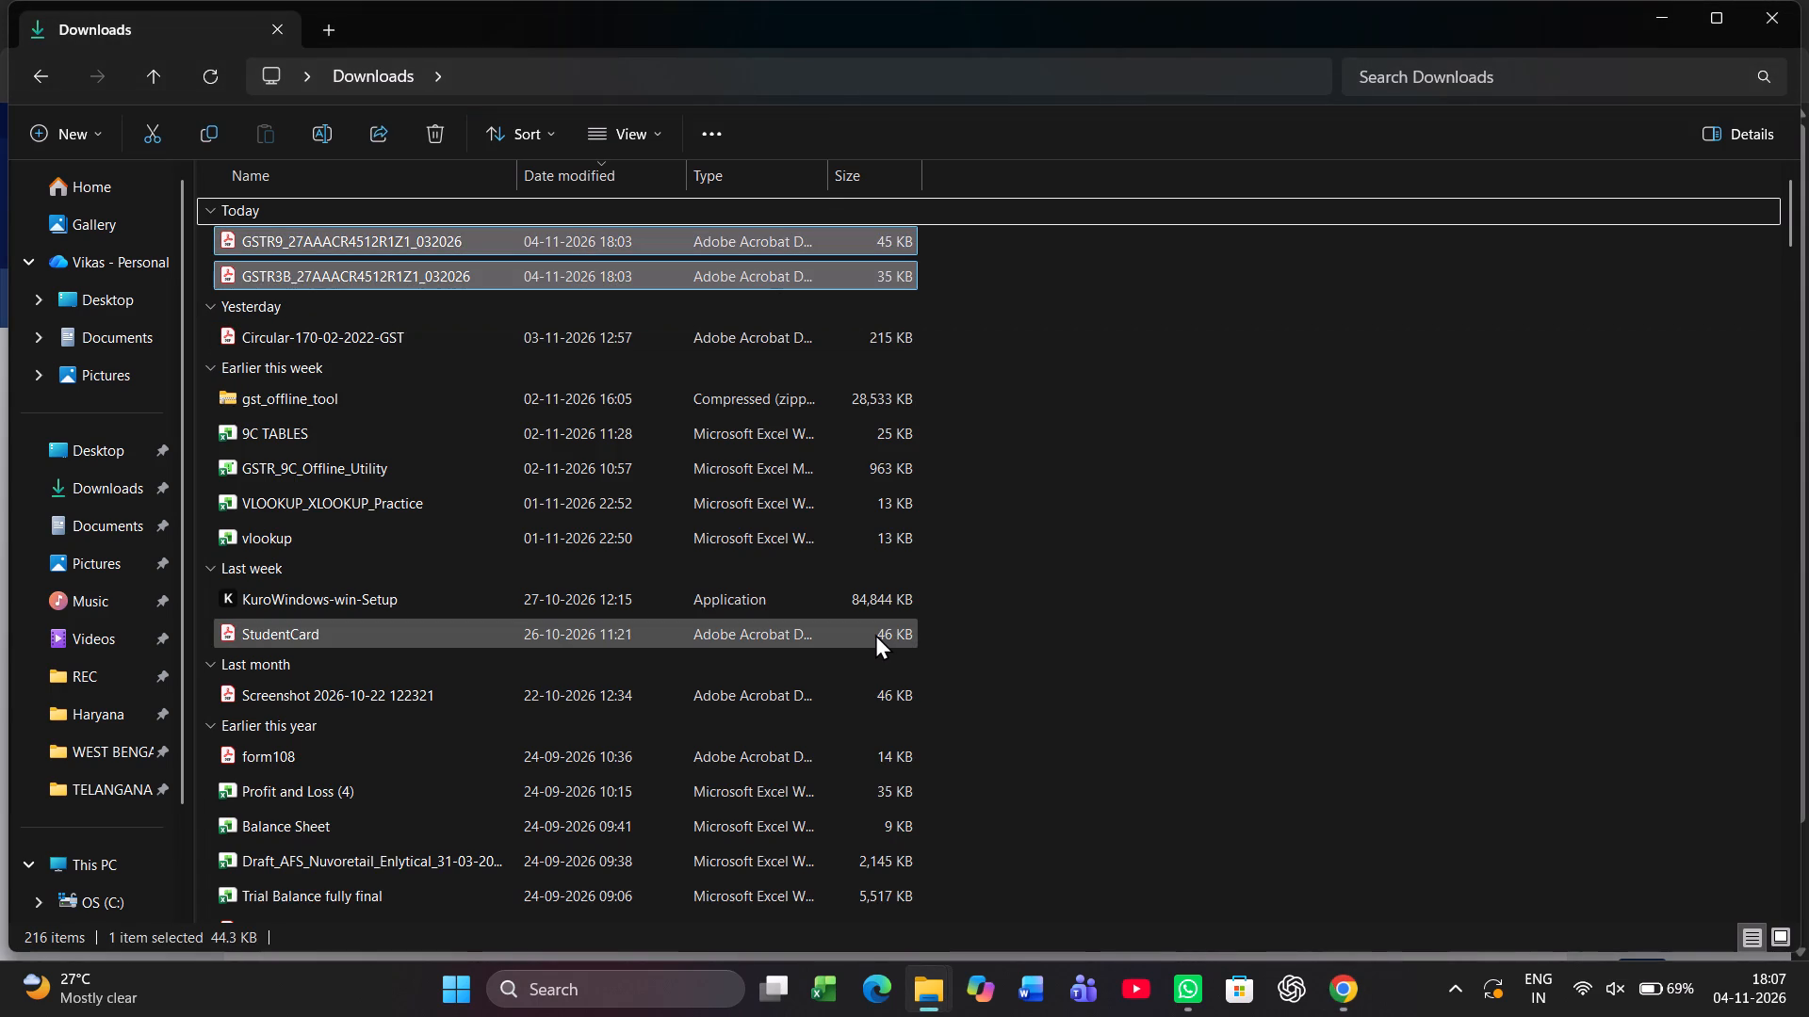
key("Down")
key("Delete")
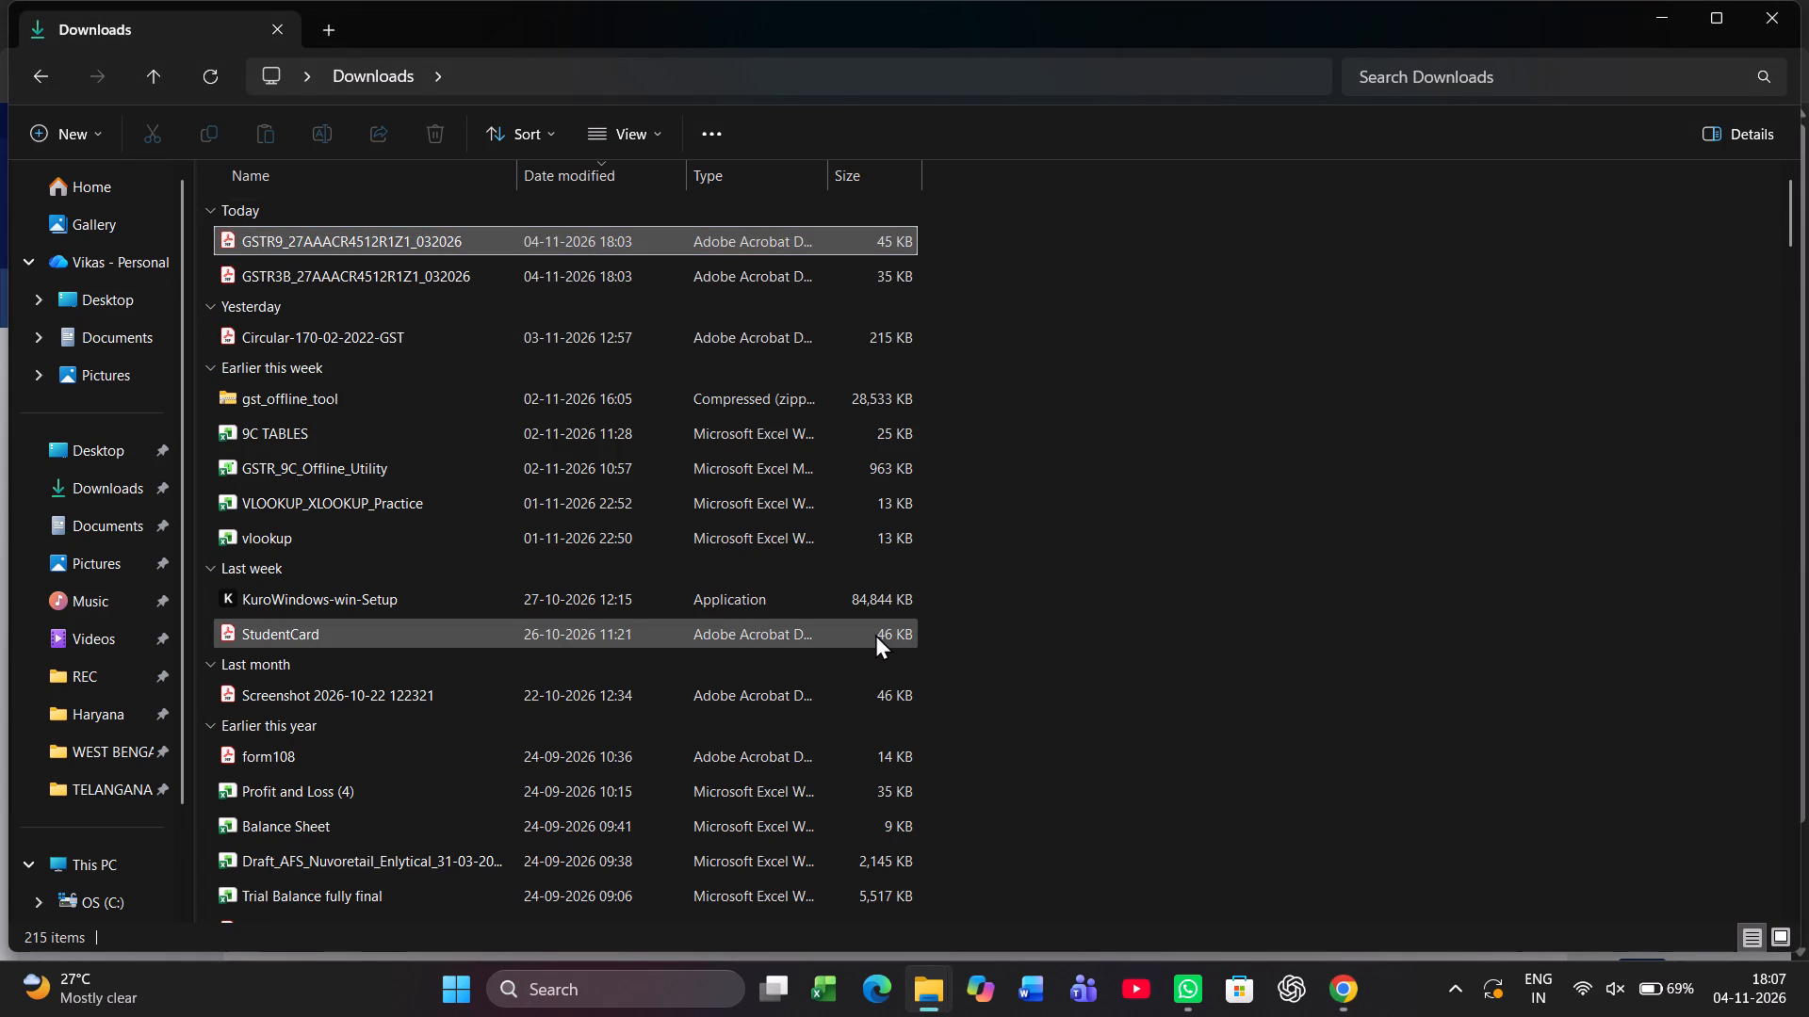
key("Up")
key("Delete")
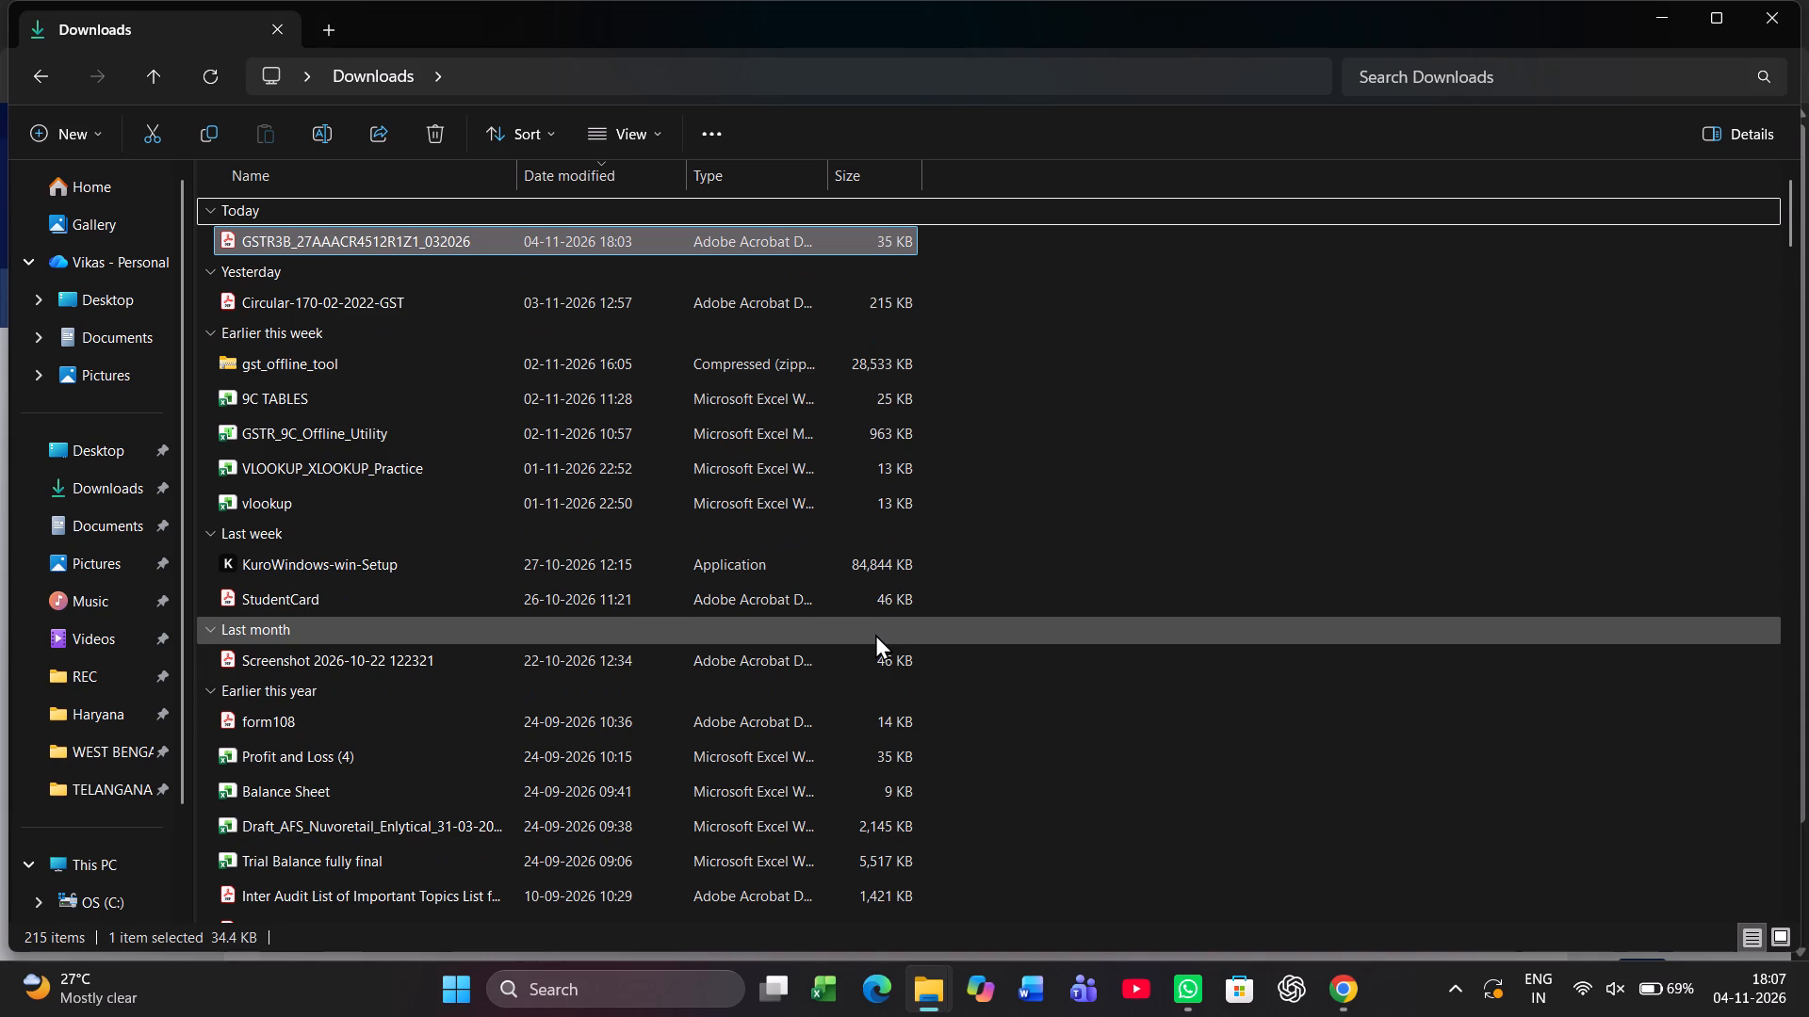
key("ctrl+z")
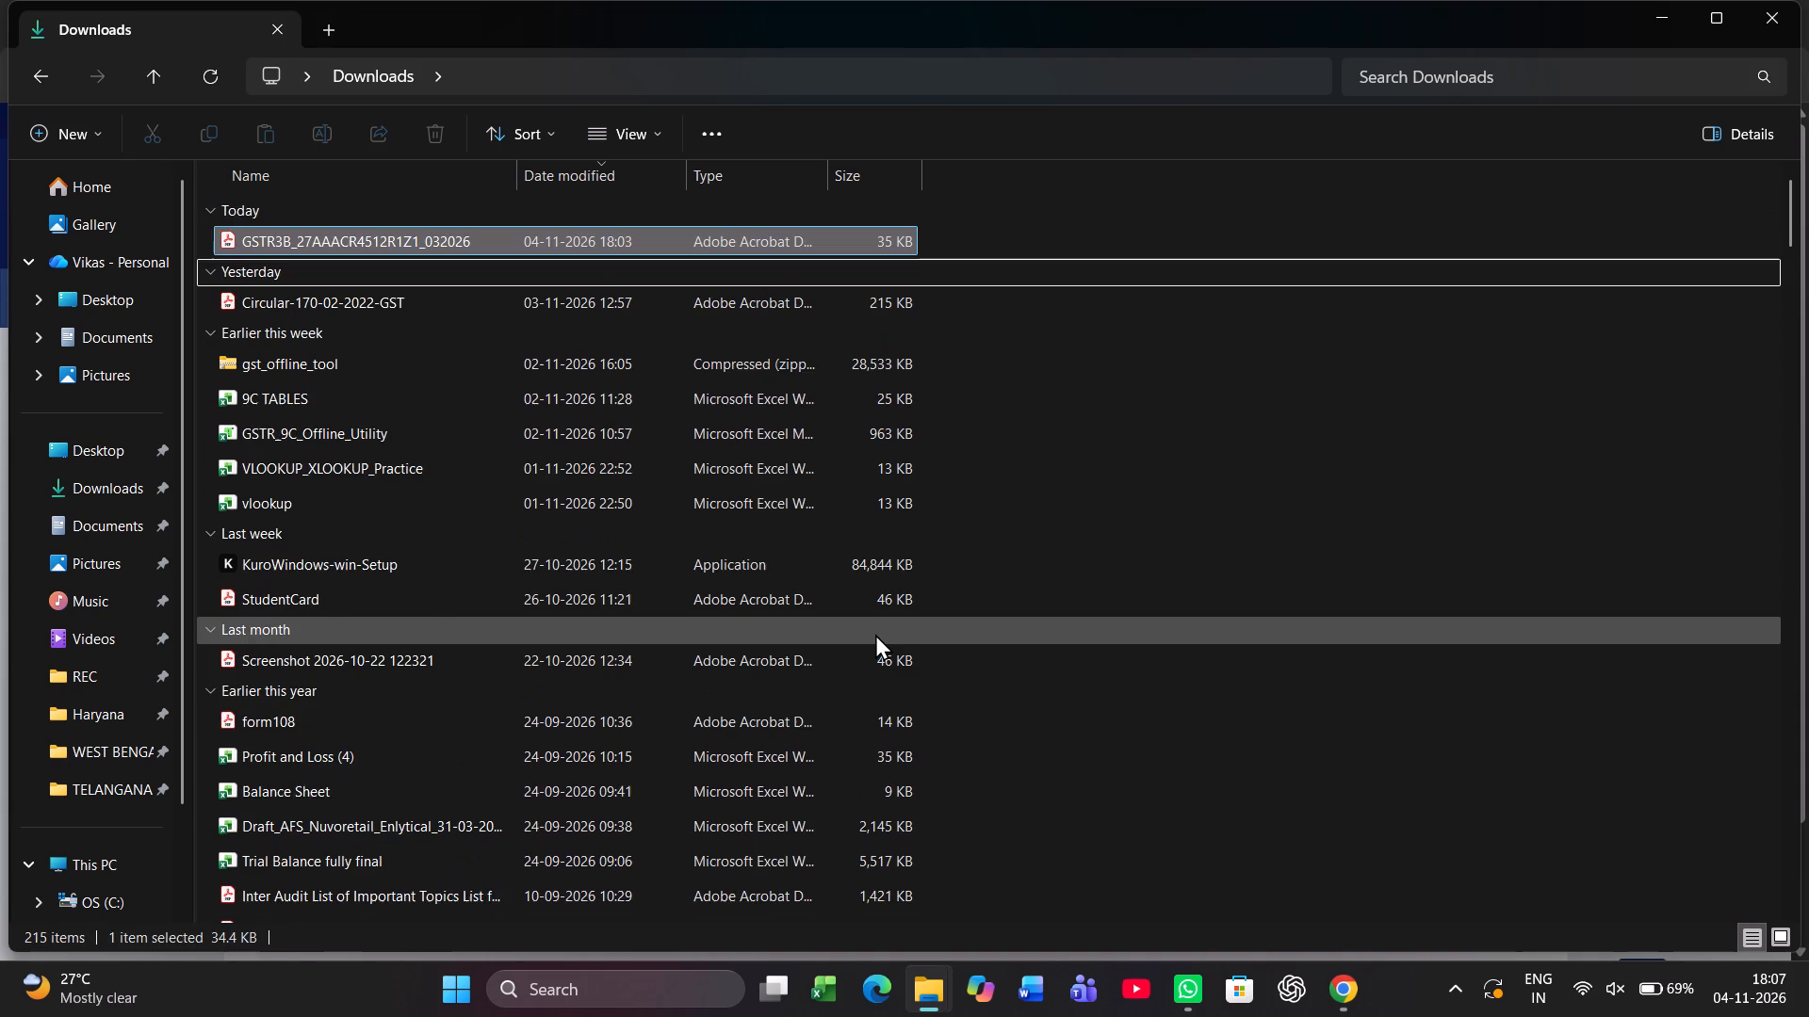
key("Down")
key("Up")
key("Up")
key("Delete")
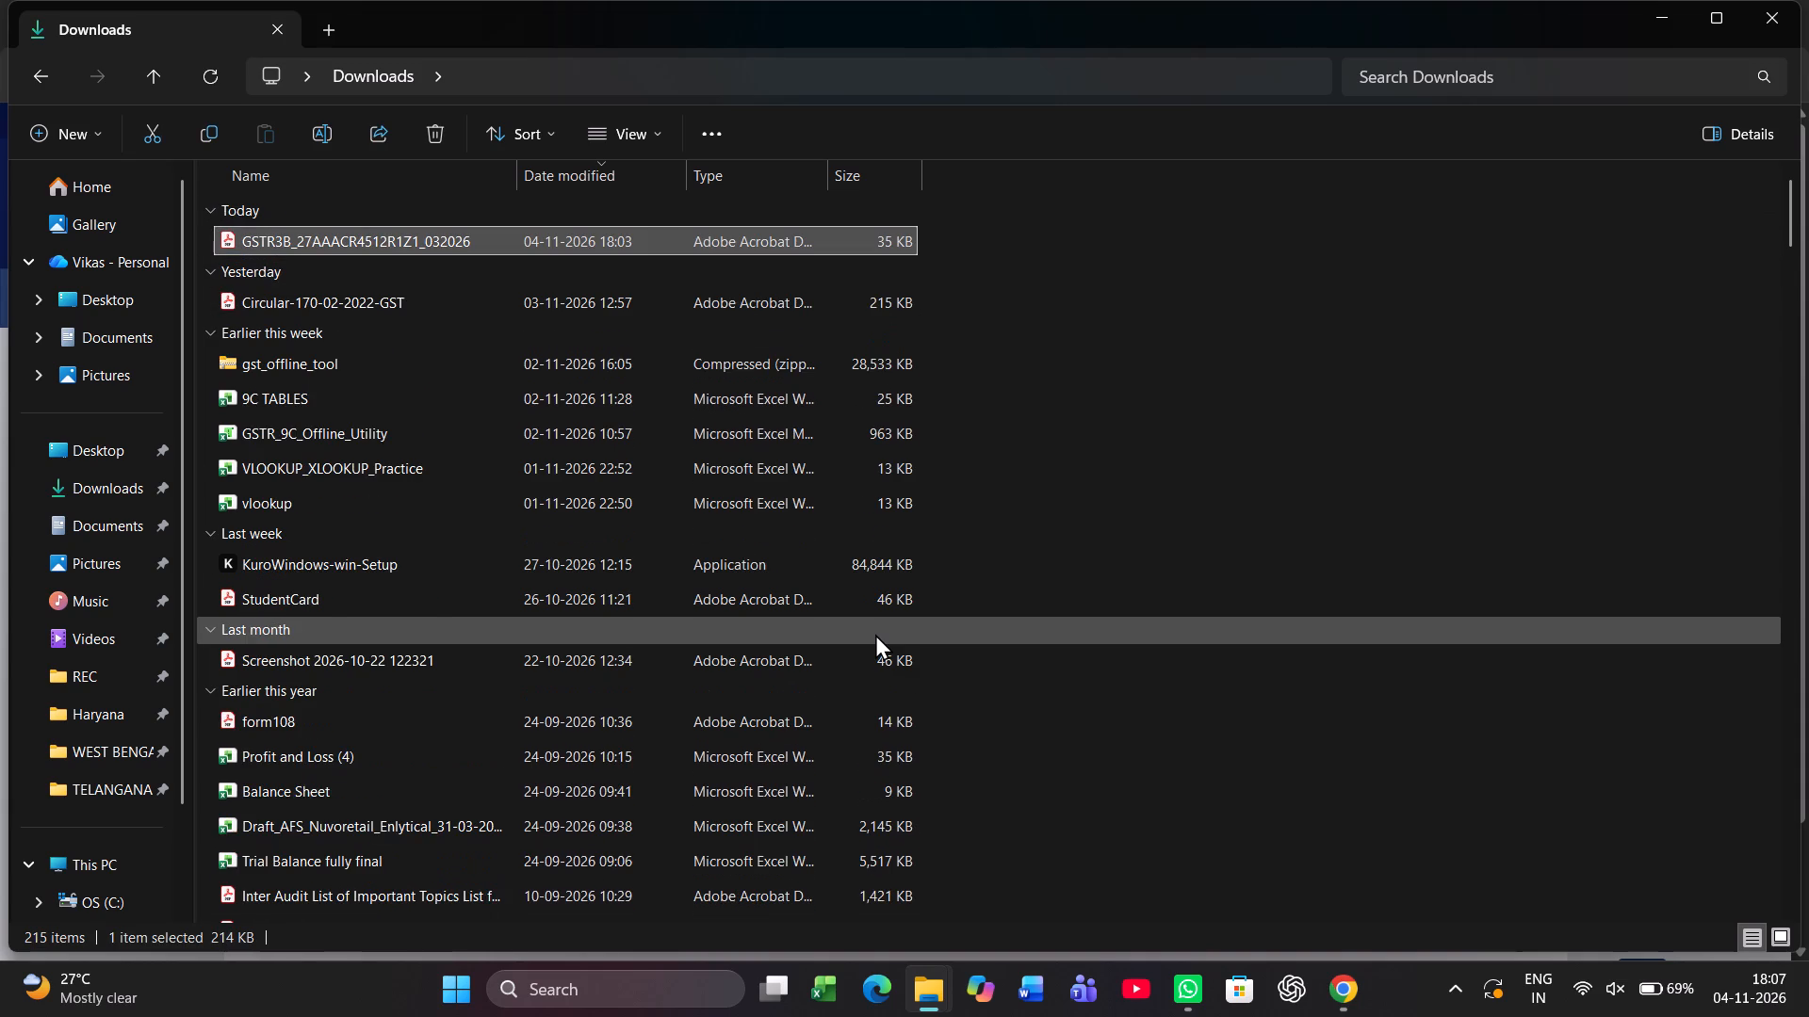
On the GST portal, open the 2025-26 annual return's GSTR-9 for online preparation, with the nil return answer as No.
key("alt+Tab")
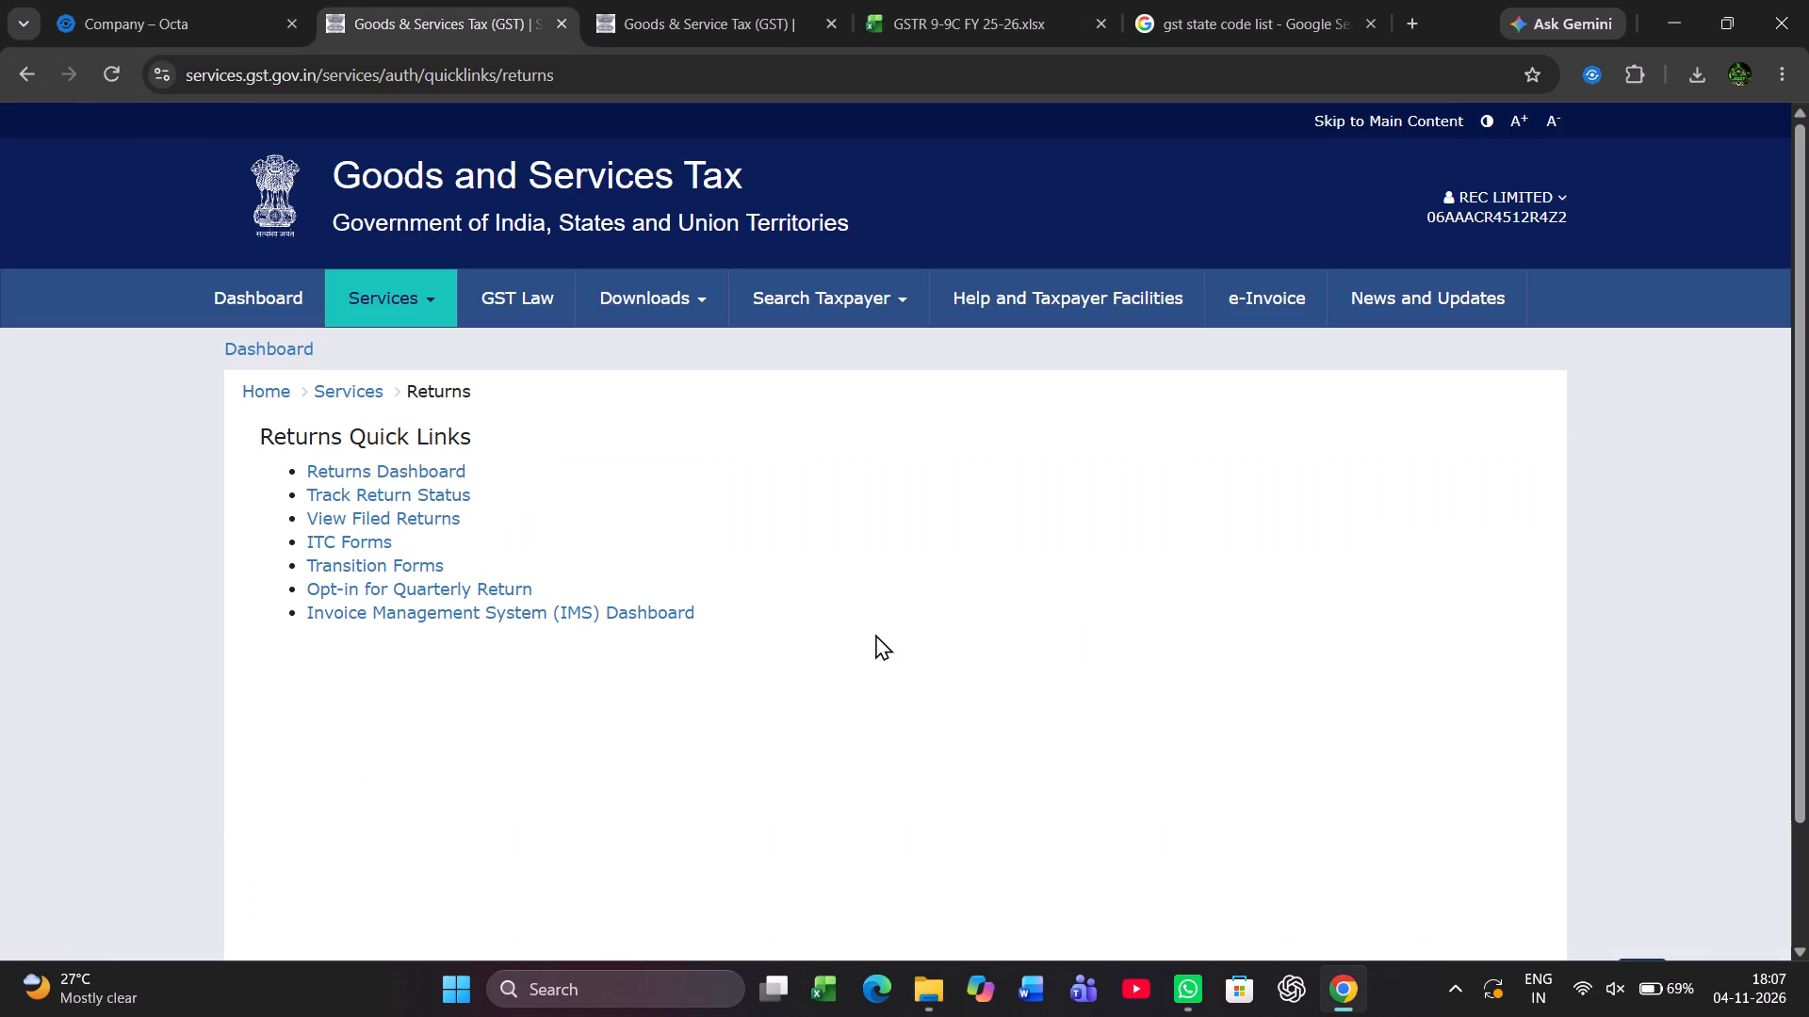
left_click(397, 302)
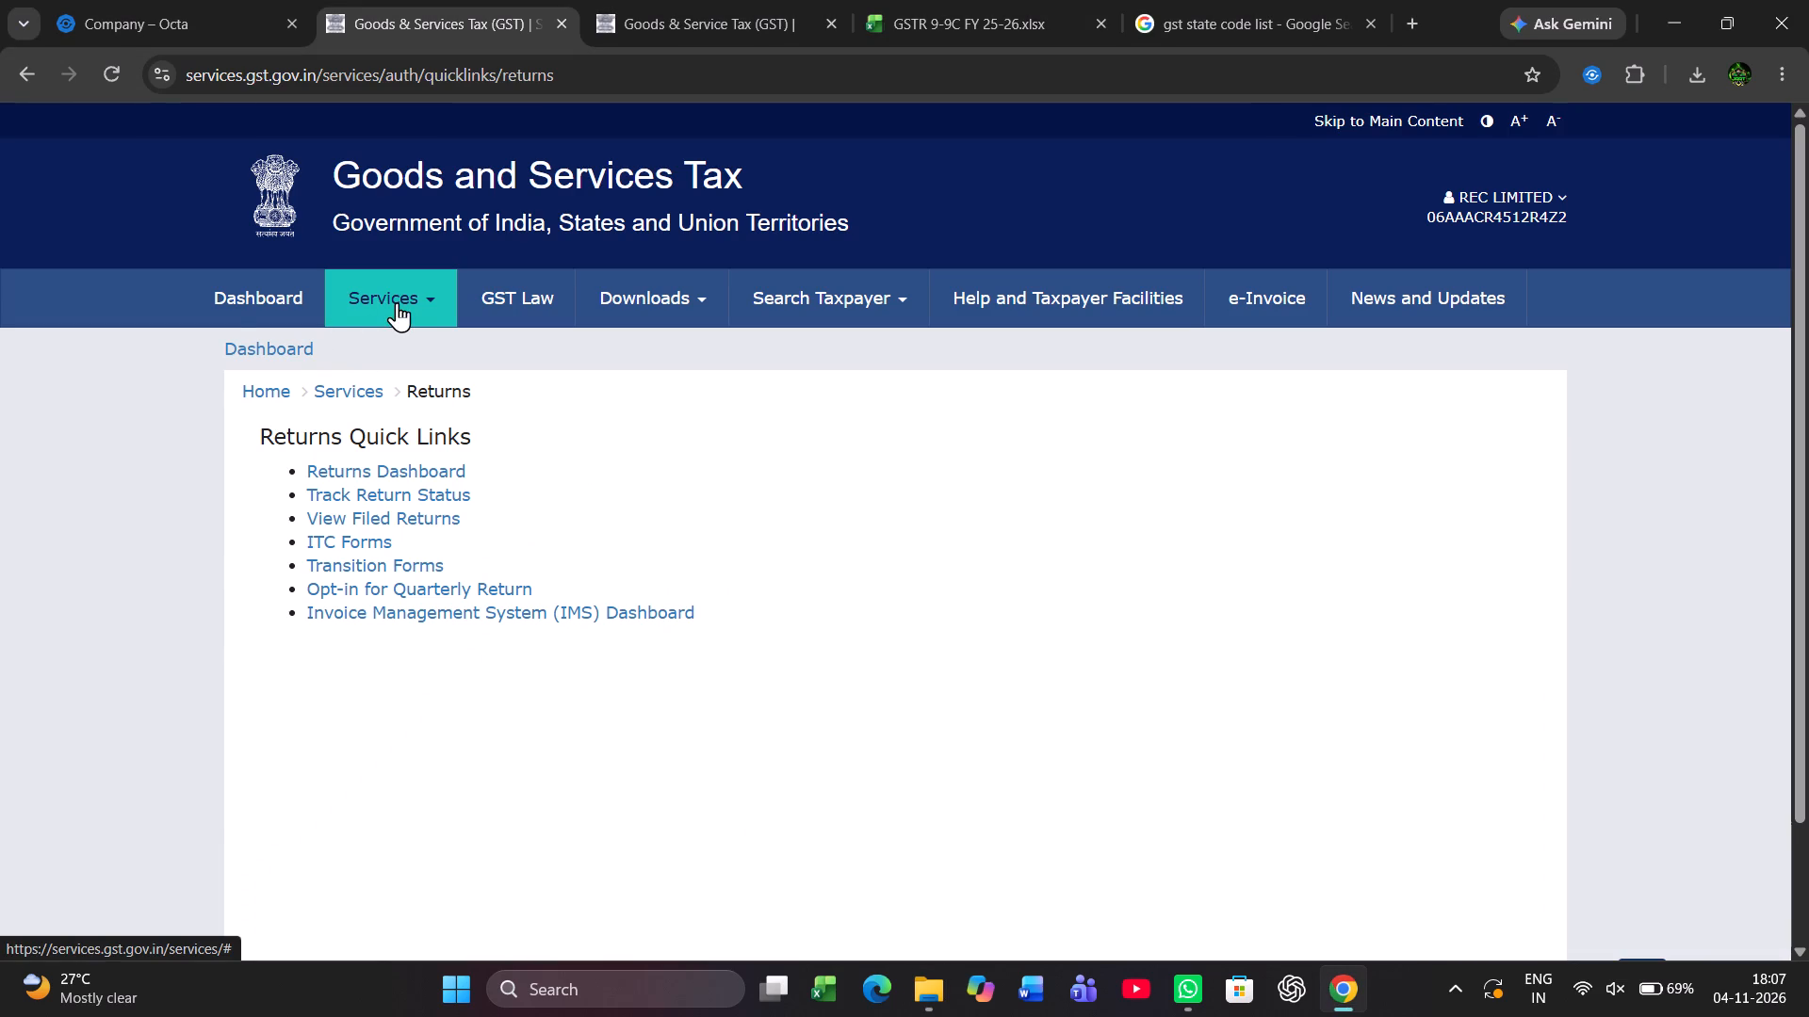
left_click(939, 477)
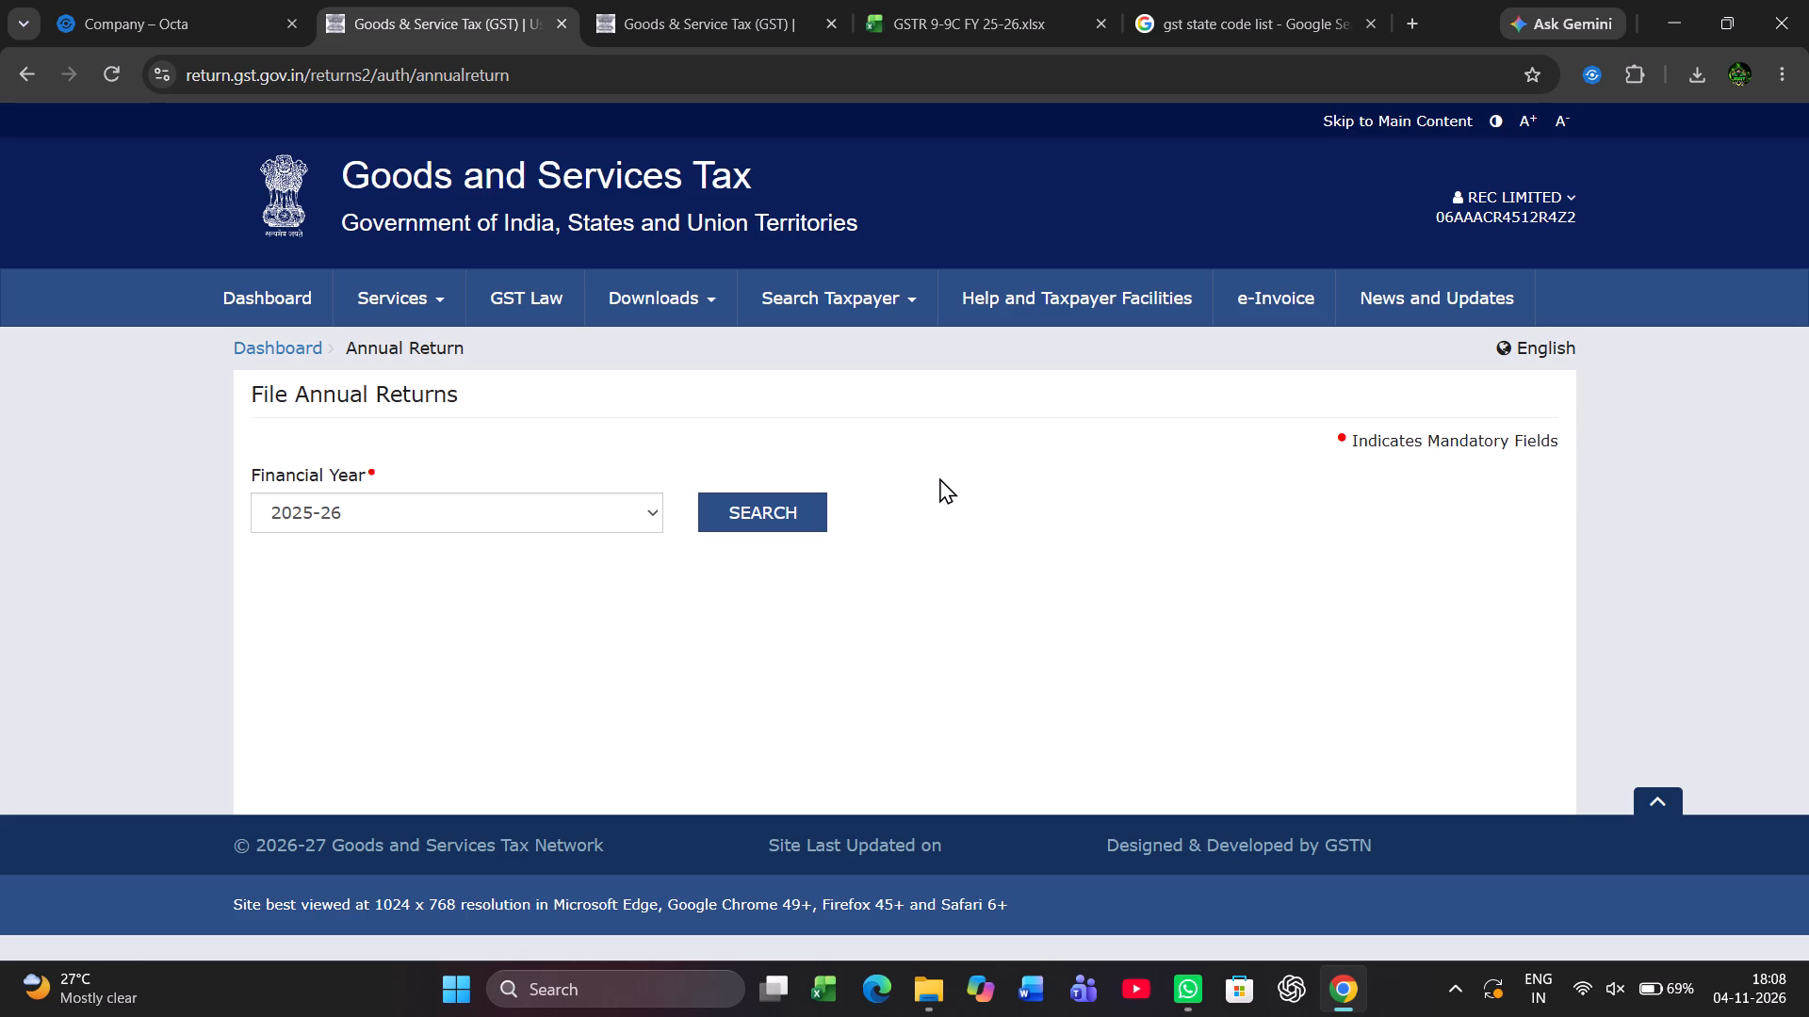
left_click(755, 496)
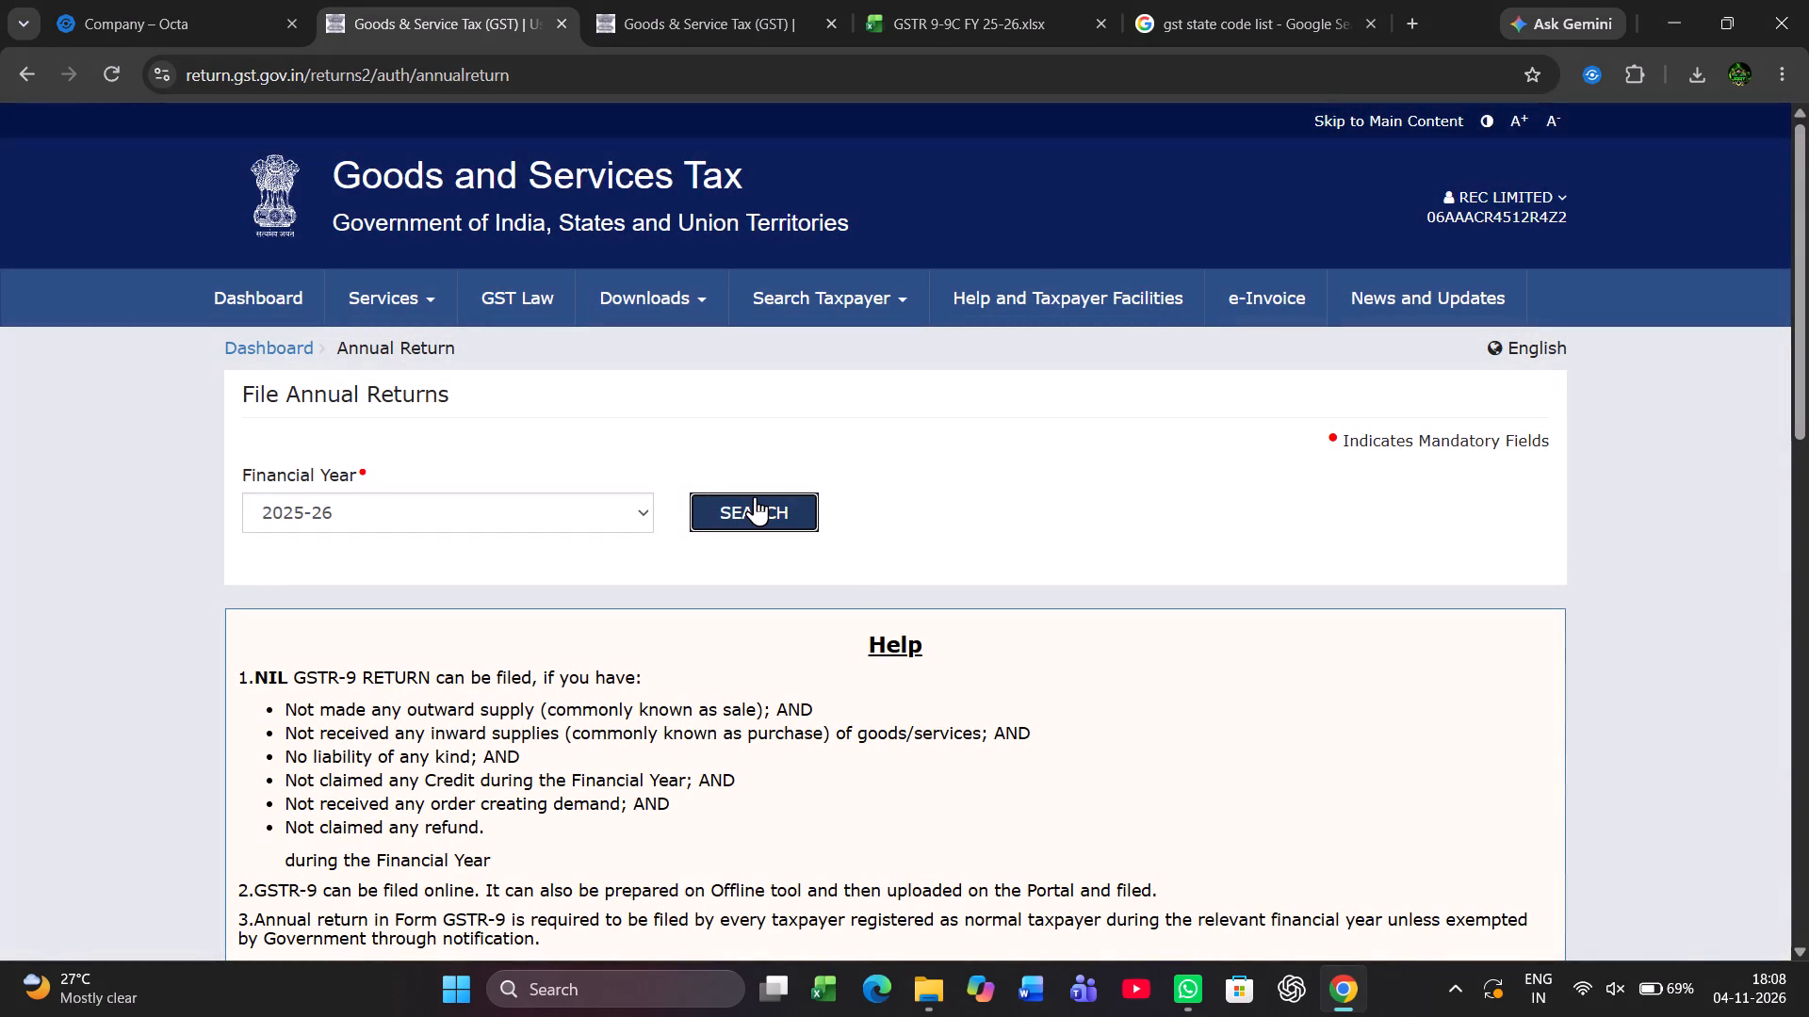
scroll(787, 626, "down", 1)
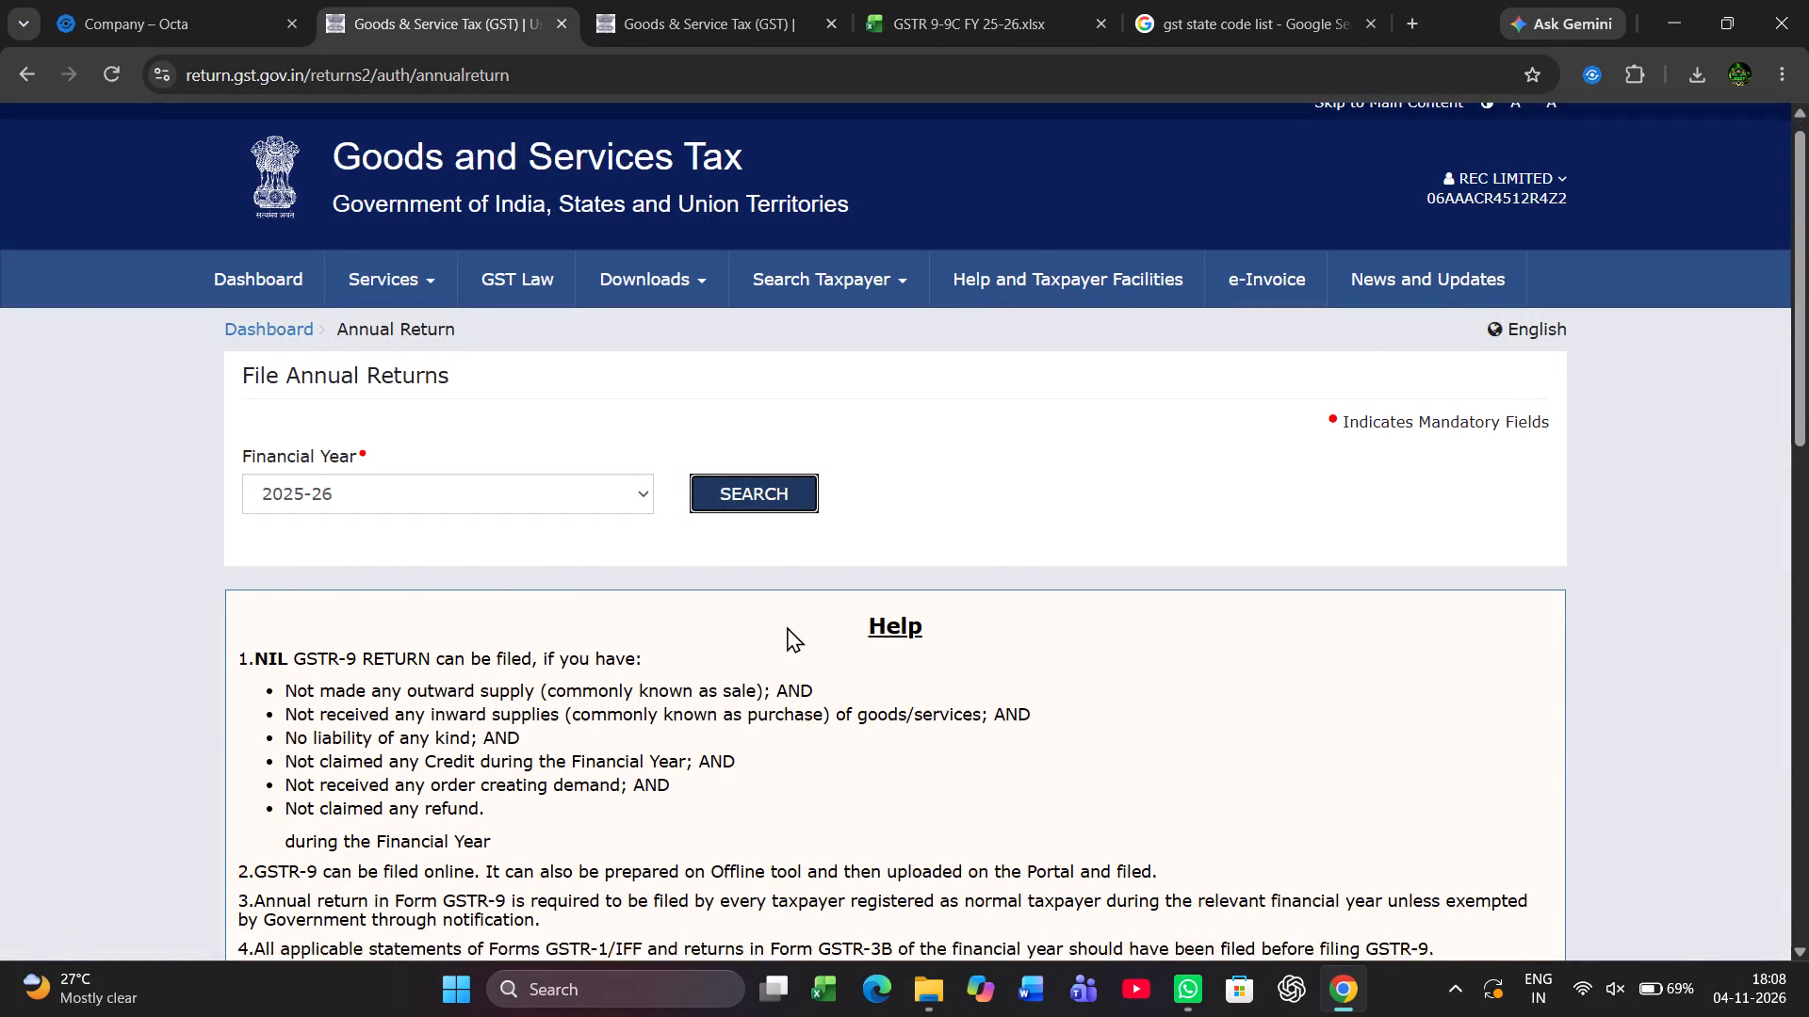
scroll(787, 626, "down", 2)
left_click(552, 780)
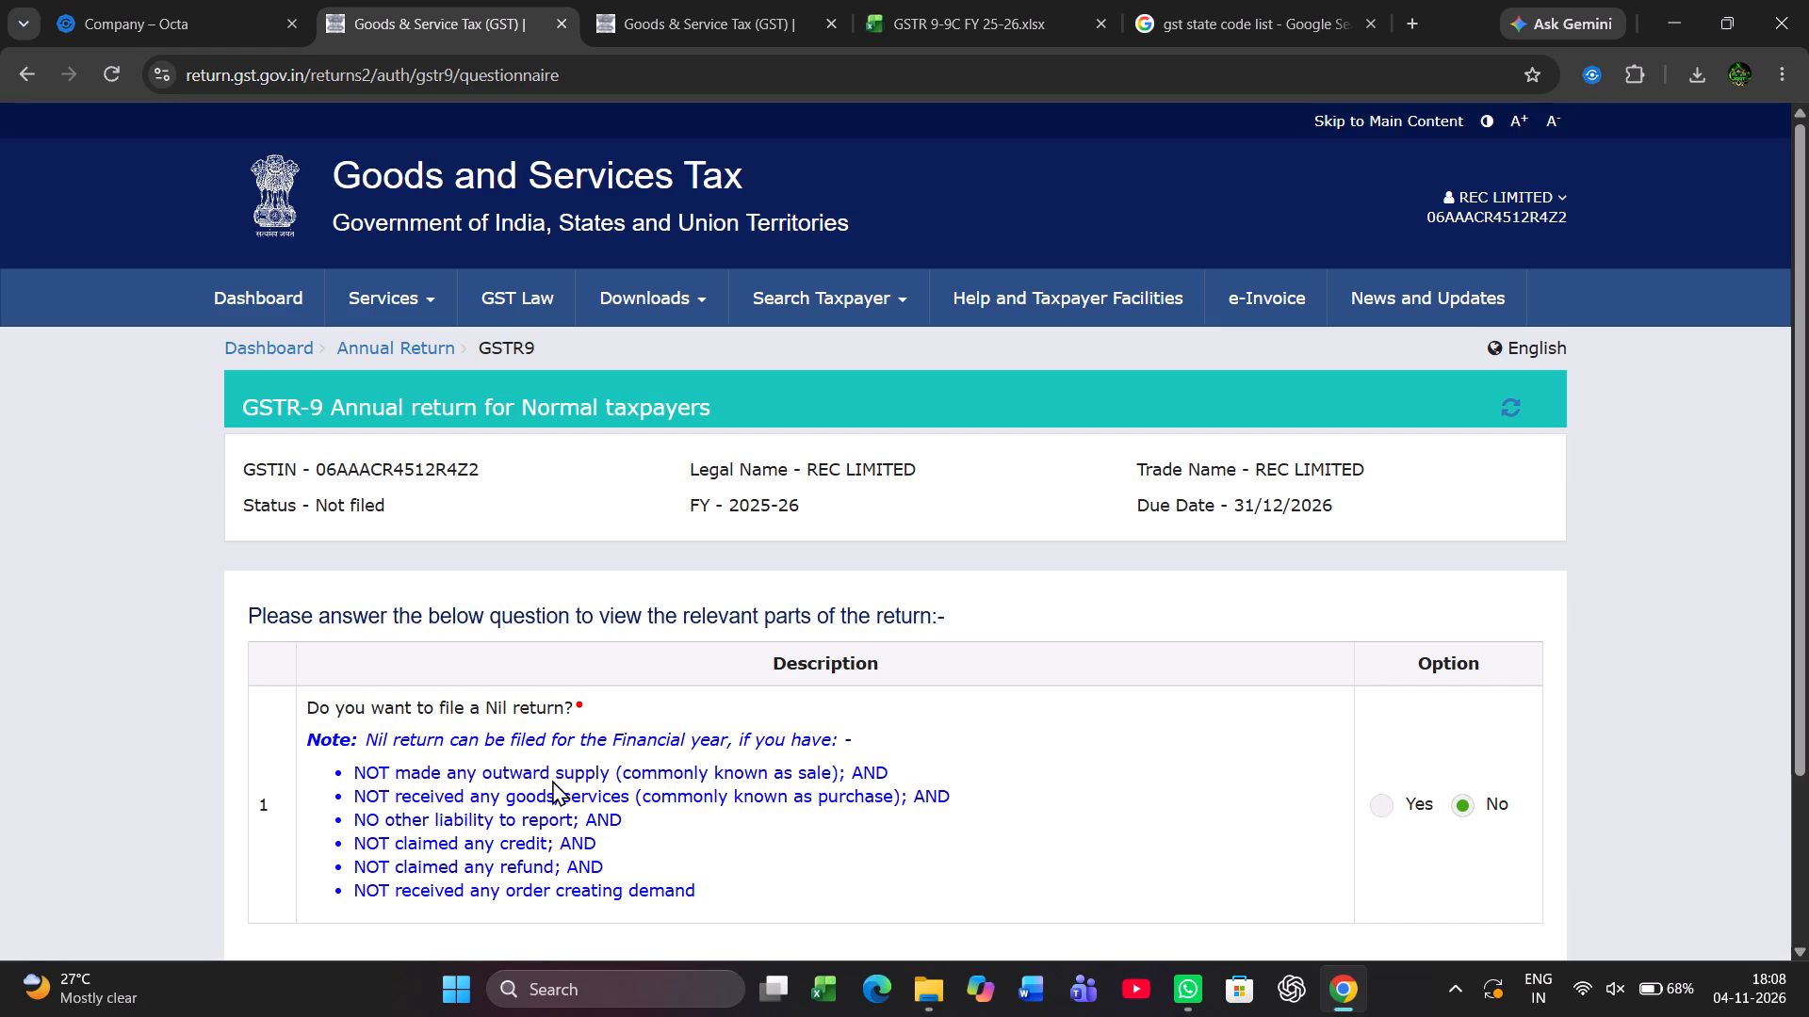
scroll(552, 780, "down", 5)
left_click(1487, 792)
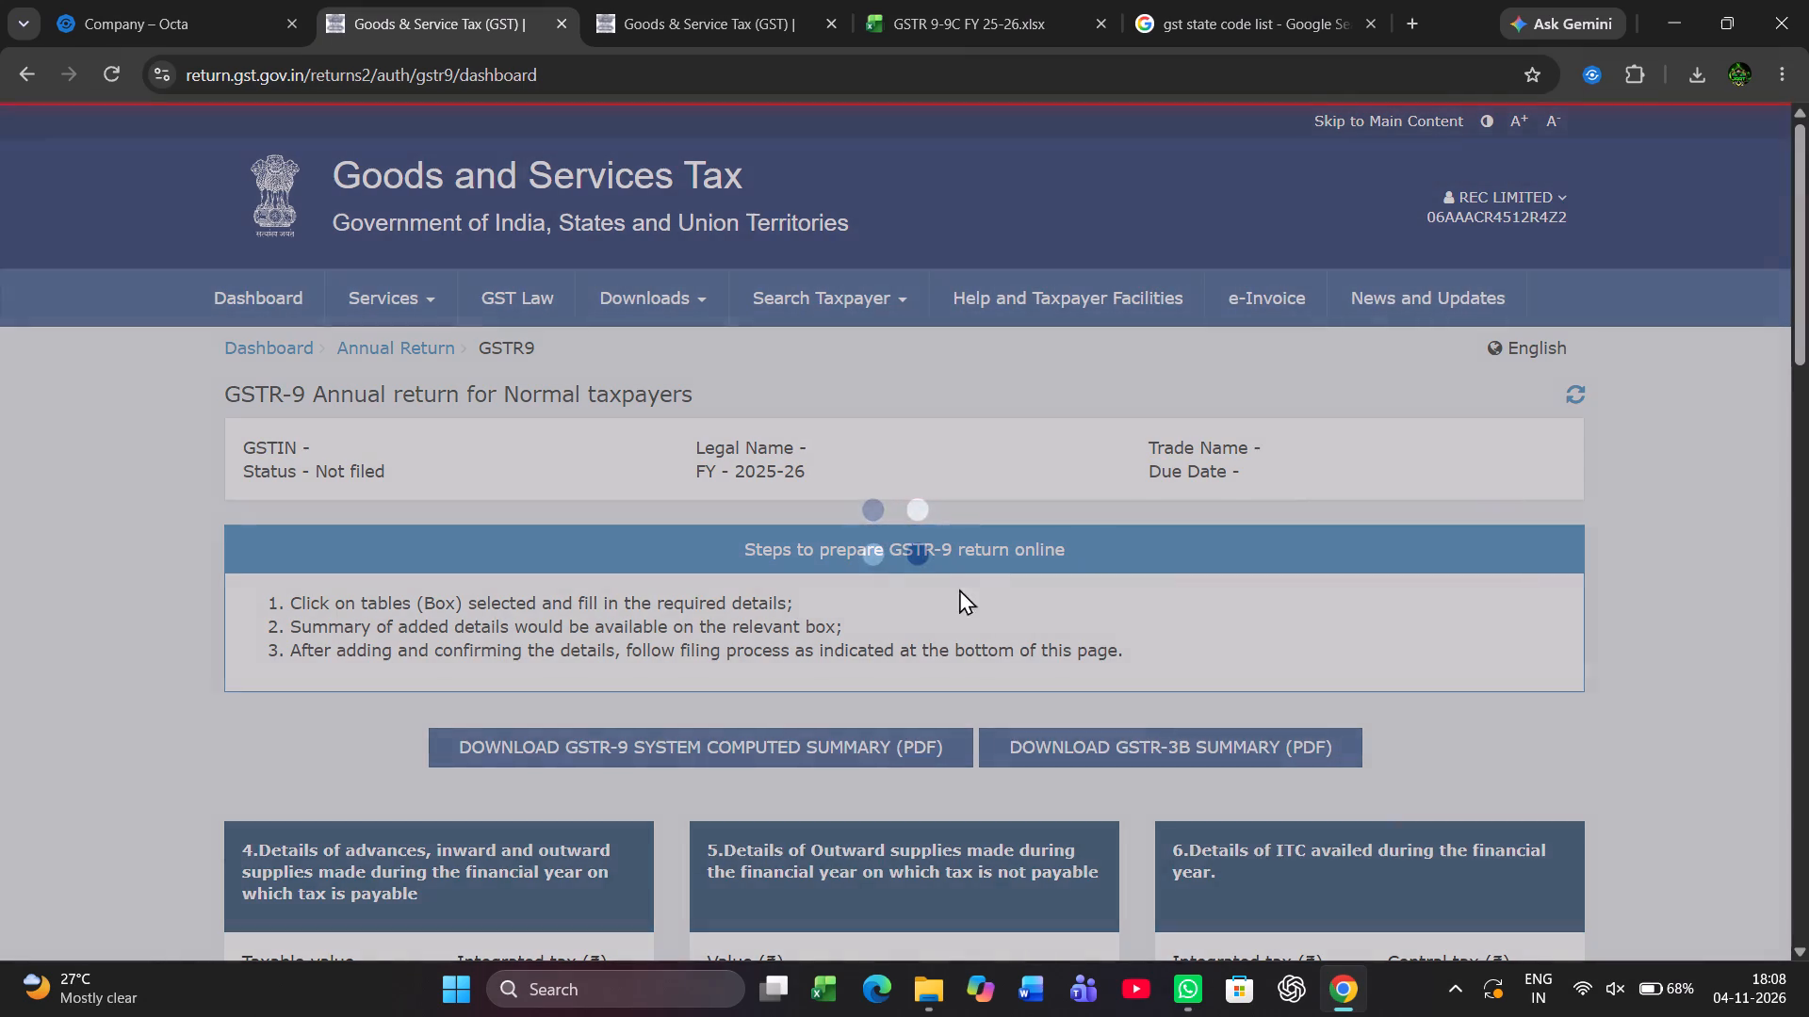
Download the GSTR-9 system computed summary, GSTR-1/1A/IFF summary and GSTR-3B summary as PDFs.
scroll(1162, 591, "down", 2)
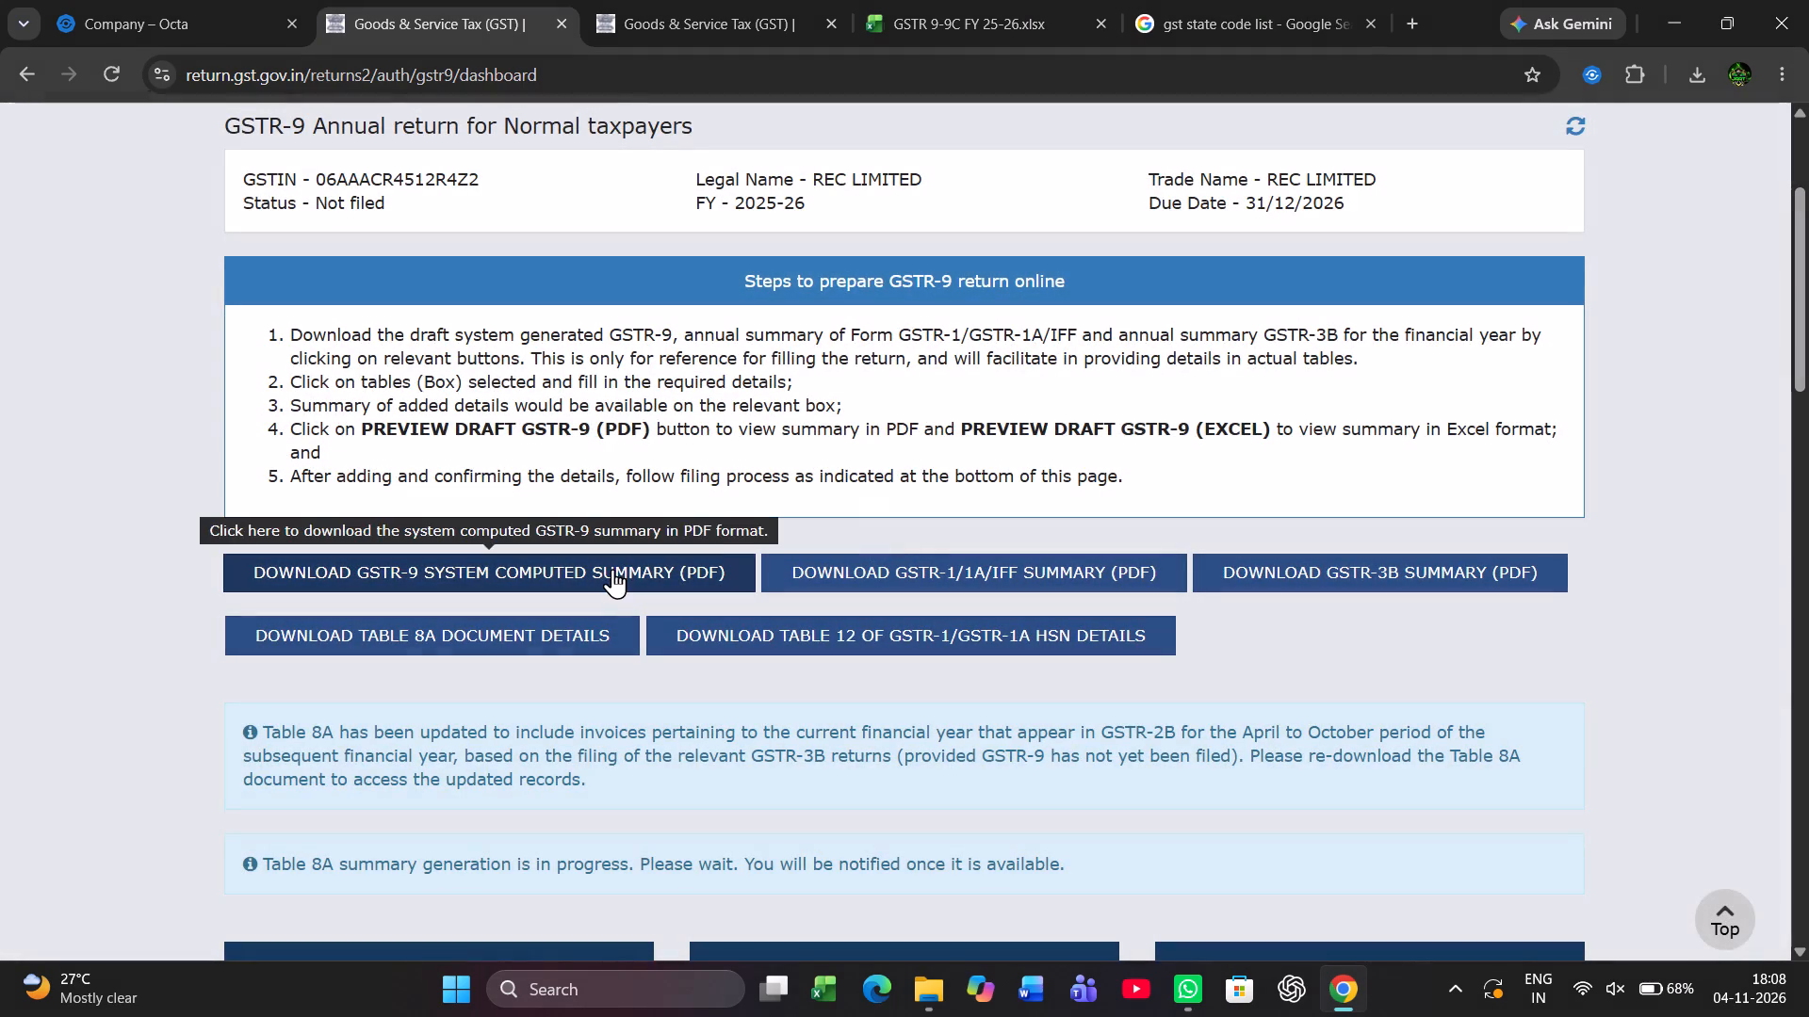
left_click(612, 569)
left_click(1005, 567)
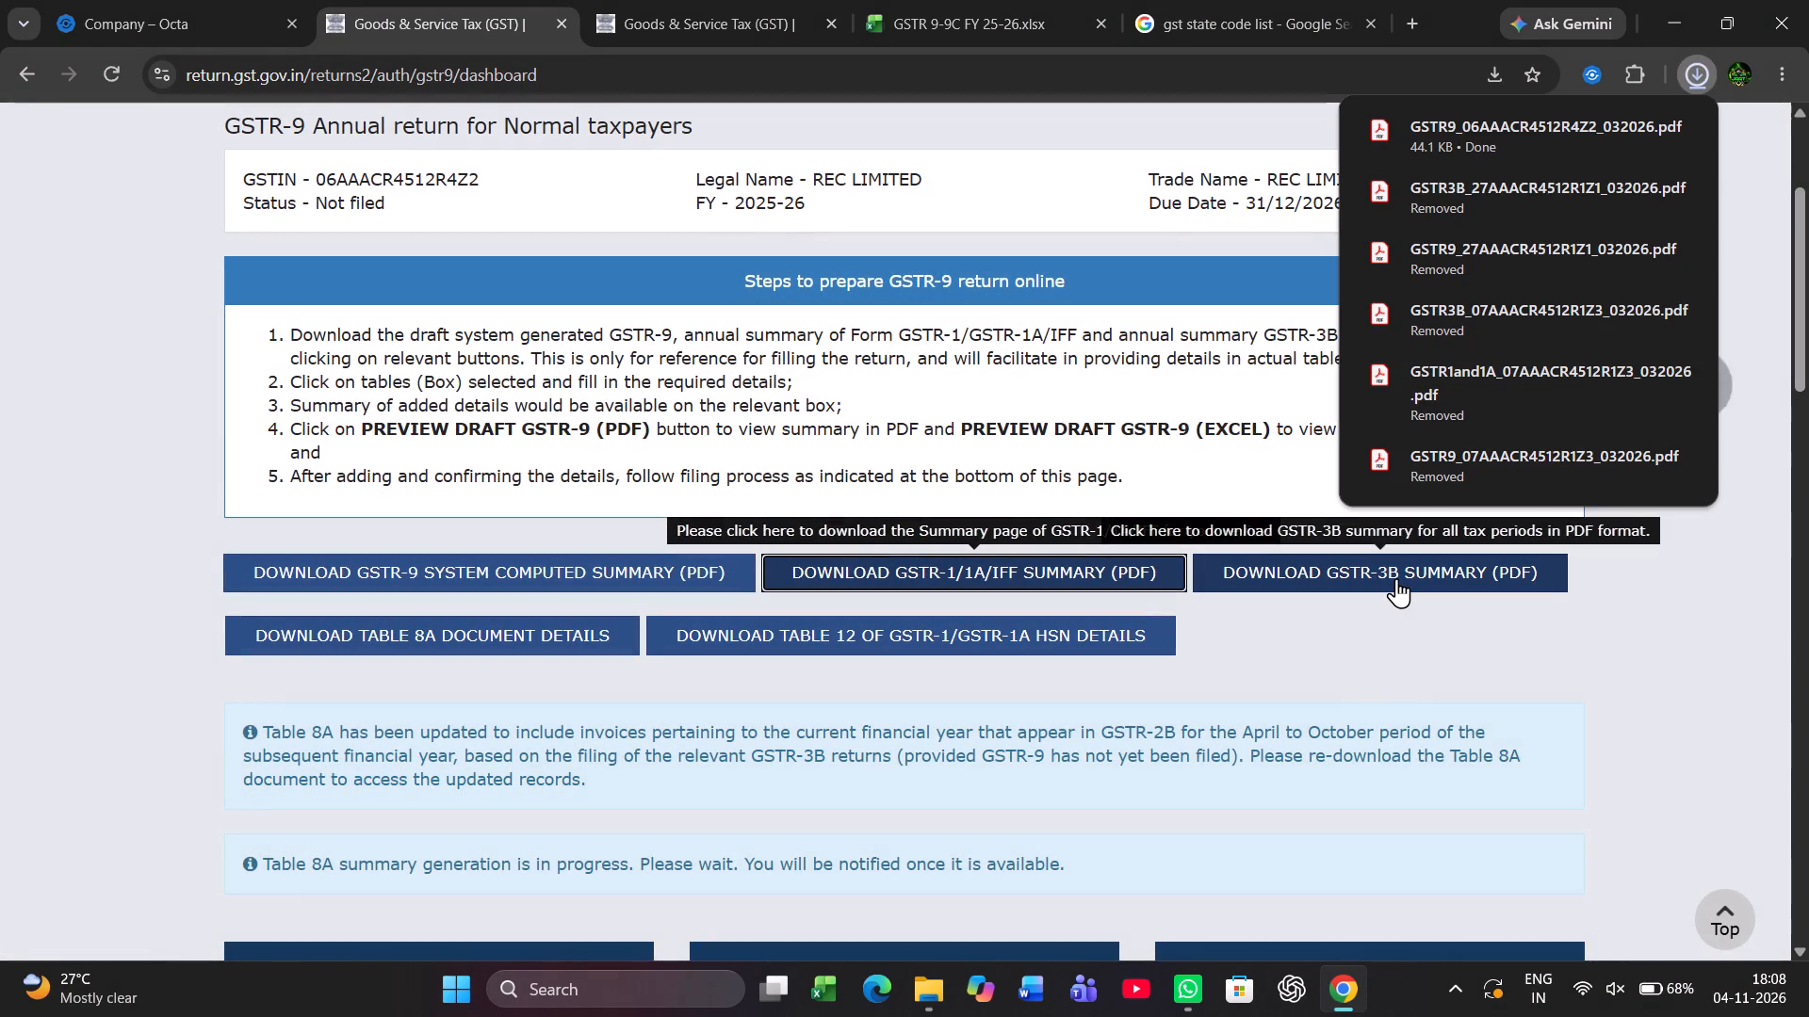
left_click(1396, 578)
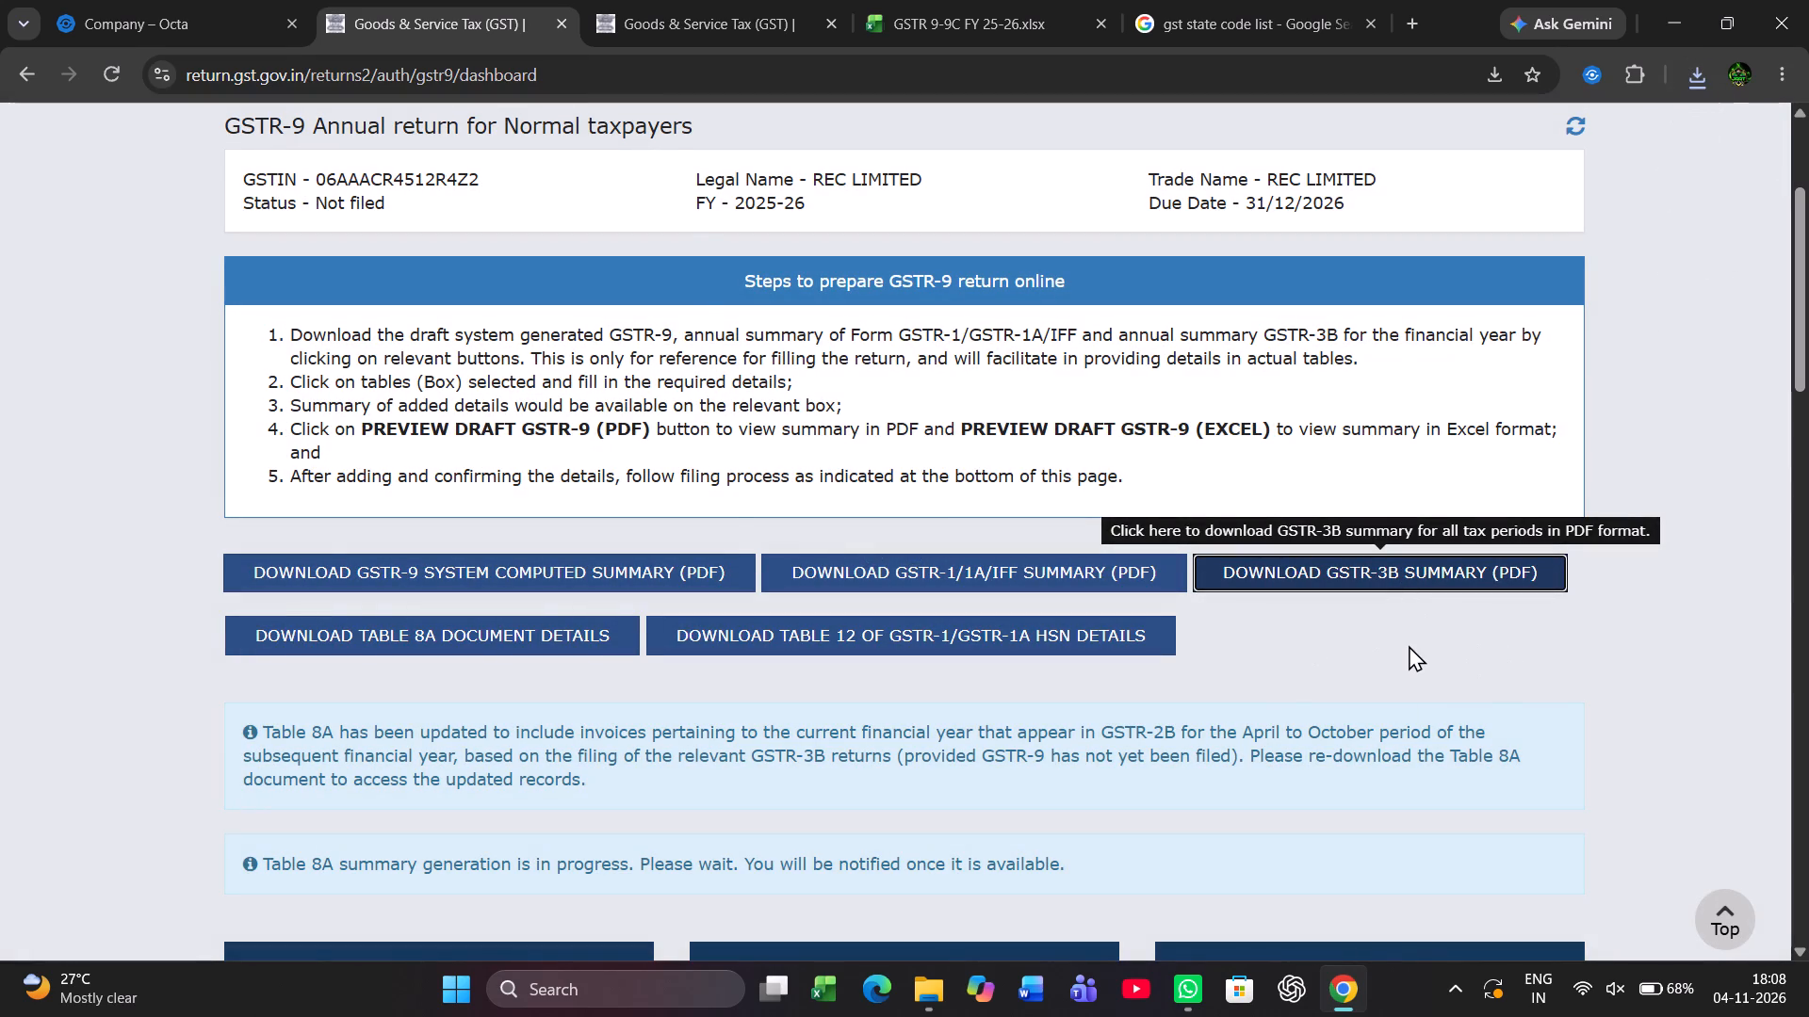
Create a folder named HARYANA (GOVT. SCHEME) inside the REC folder.
key("alt+Tab")
key("alt+Tab")
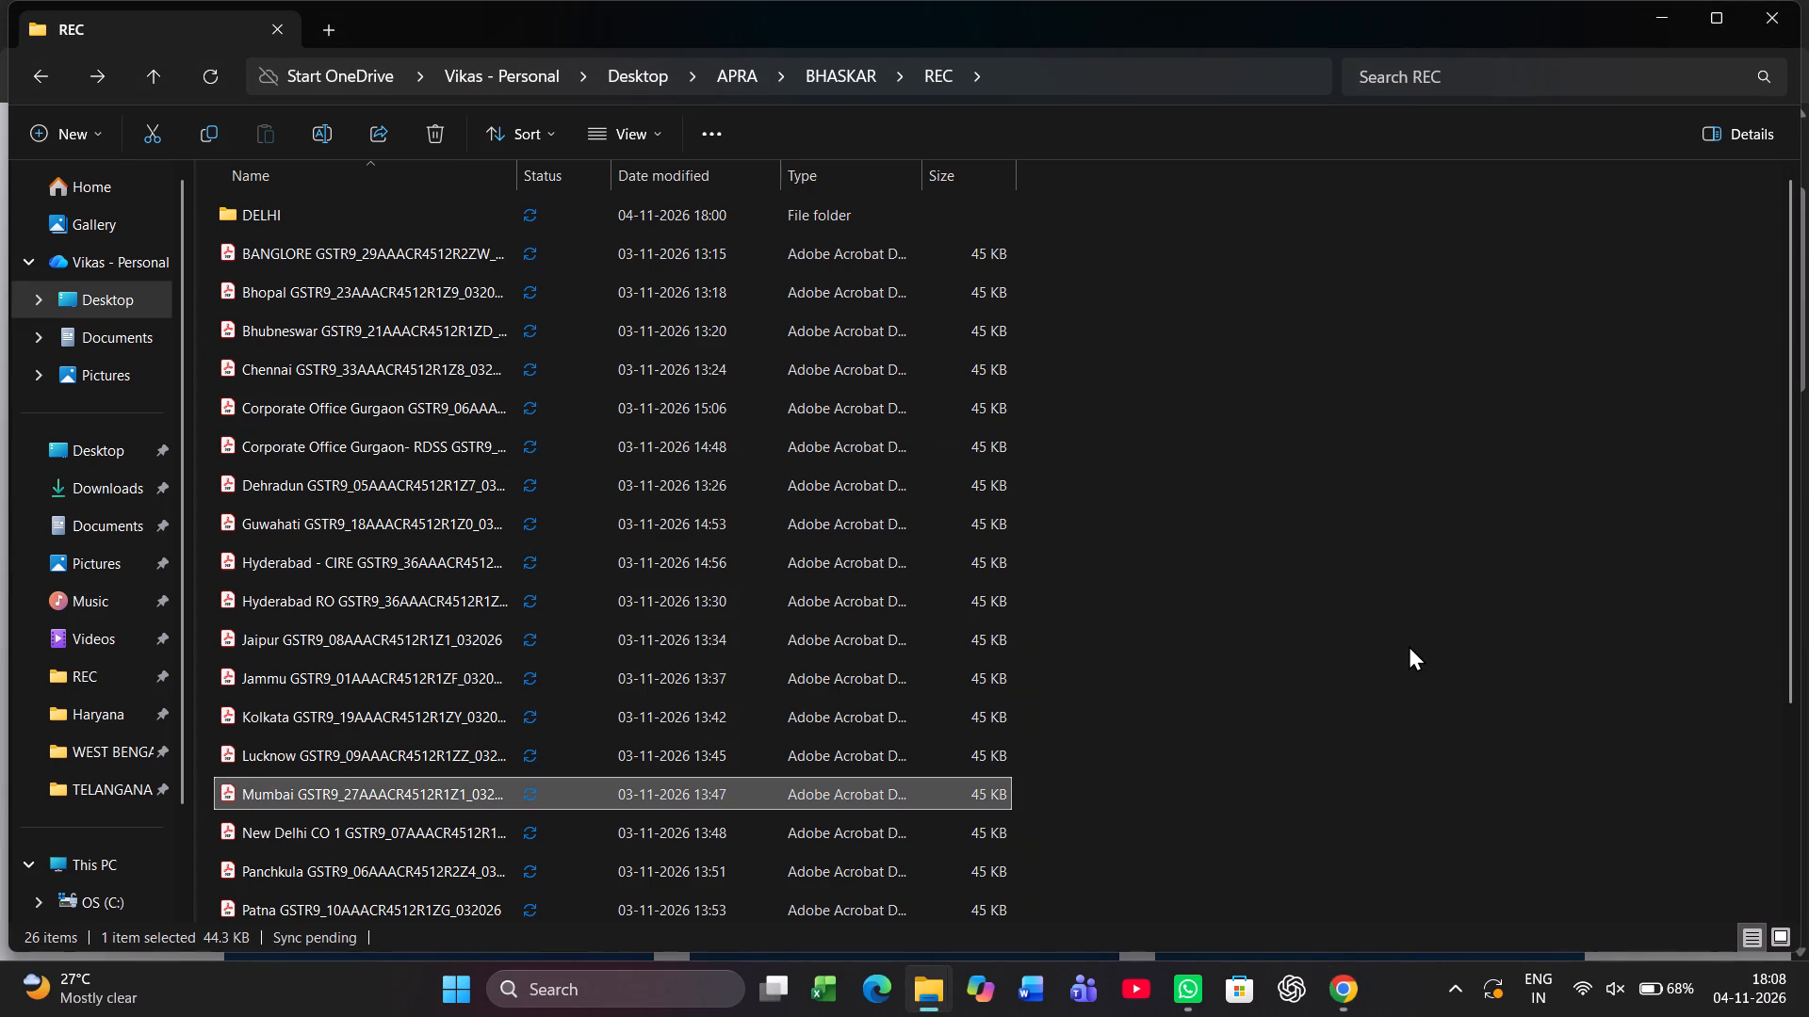
key("ctrl+shift+n")
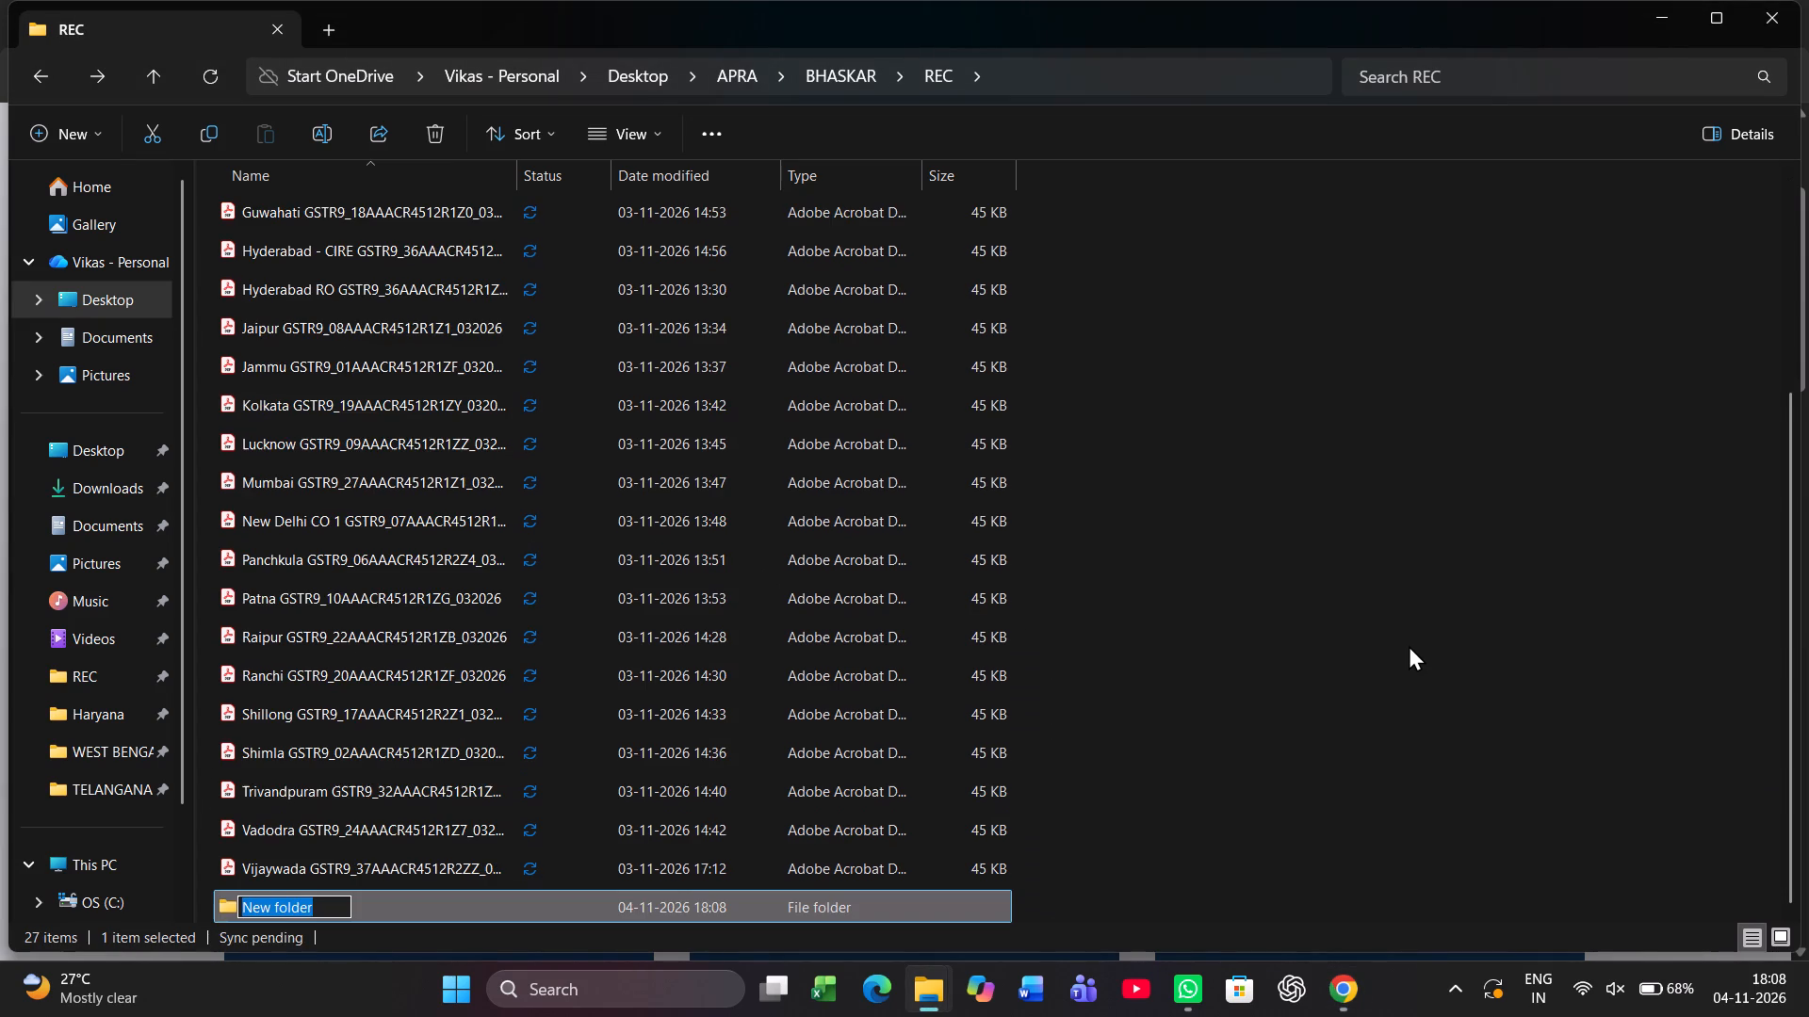
type("HARYANA")
key("space")
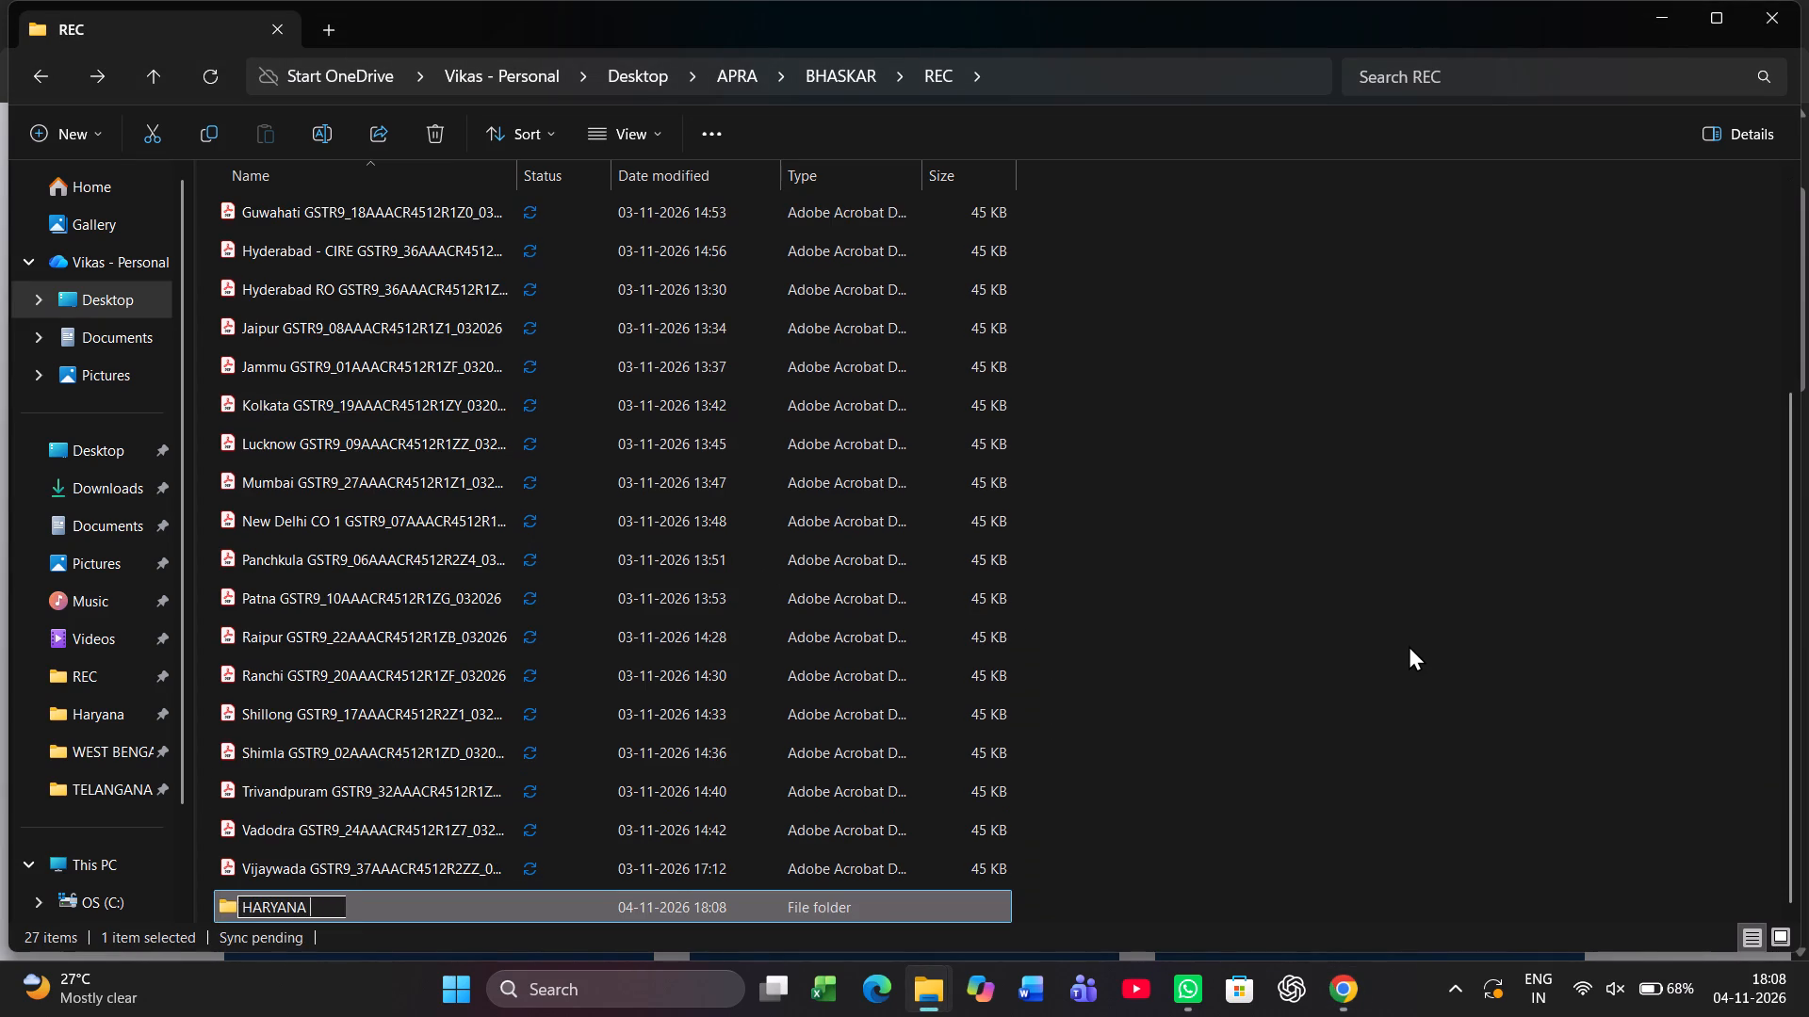
type("()")
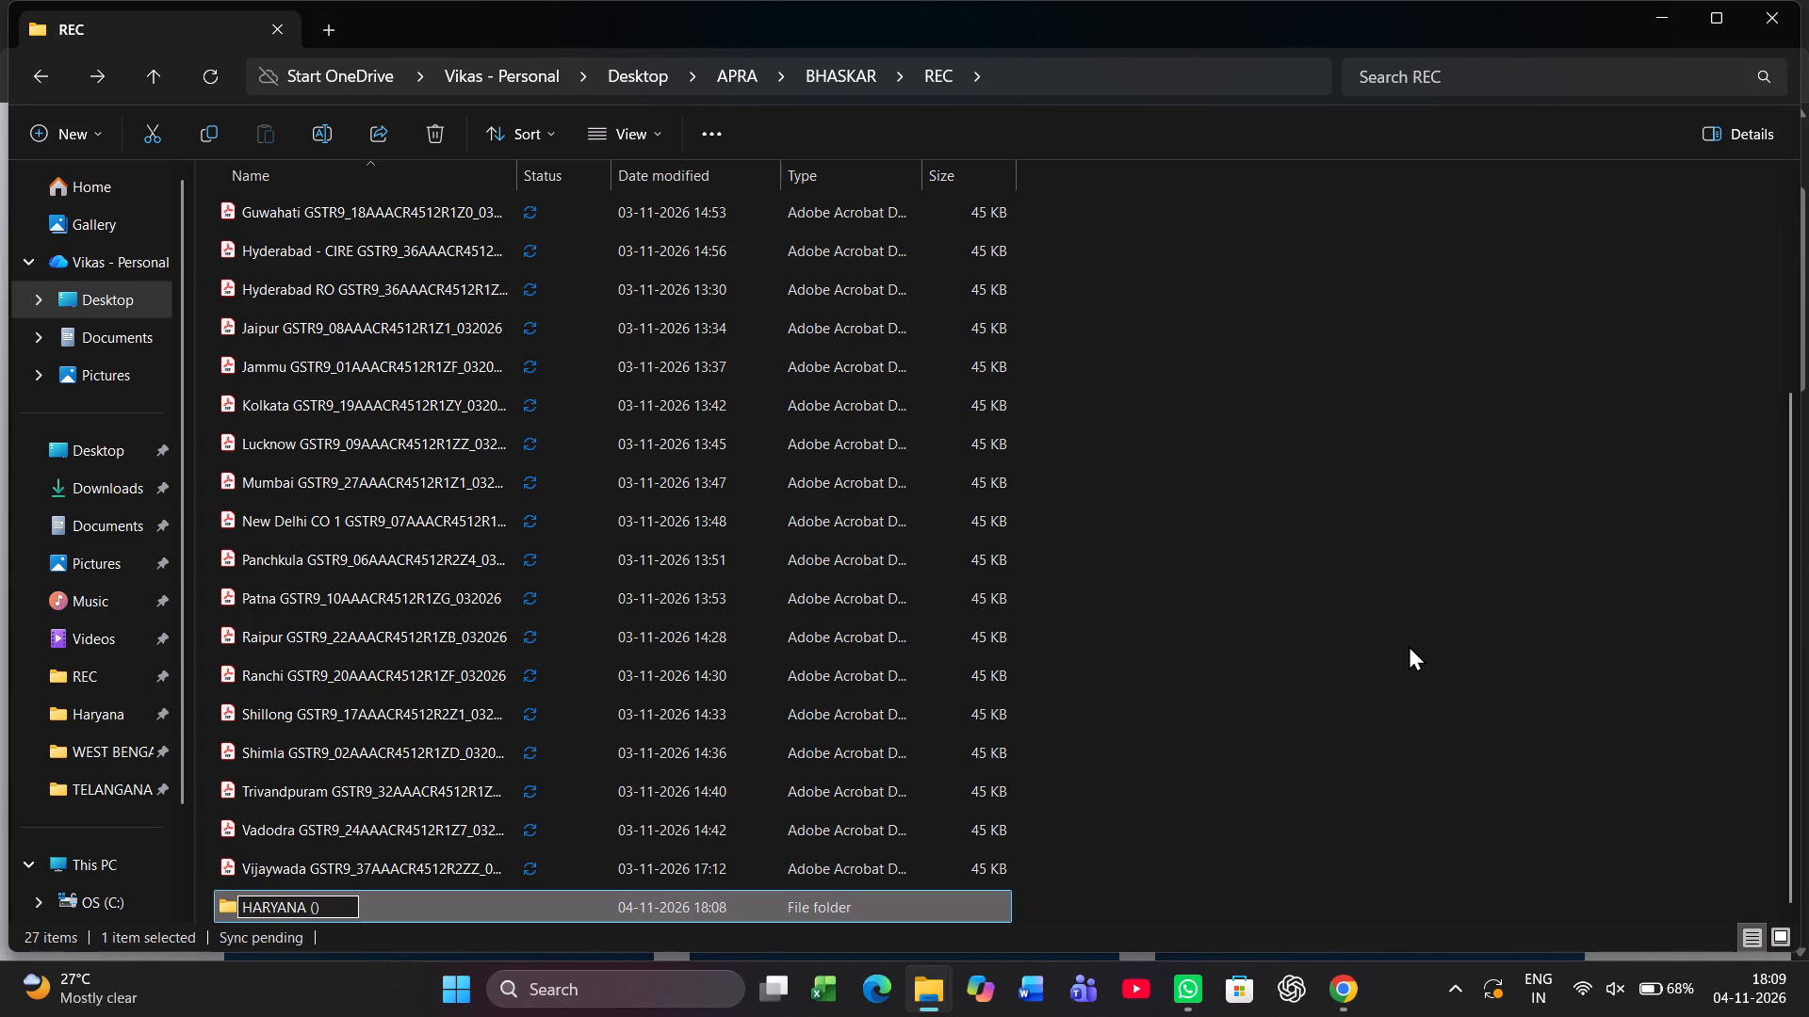
key("Left")
type("GOVT. SCHEM")
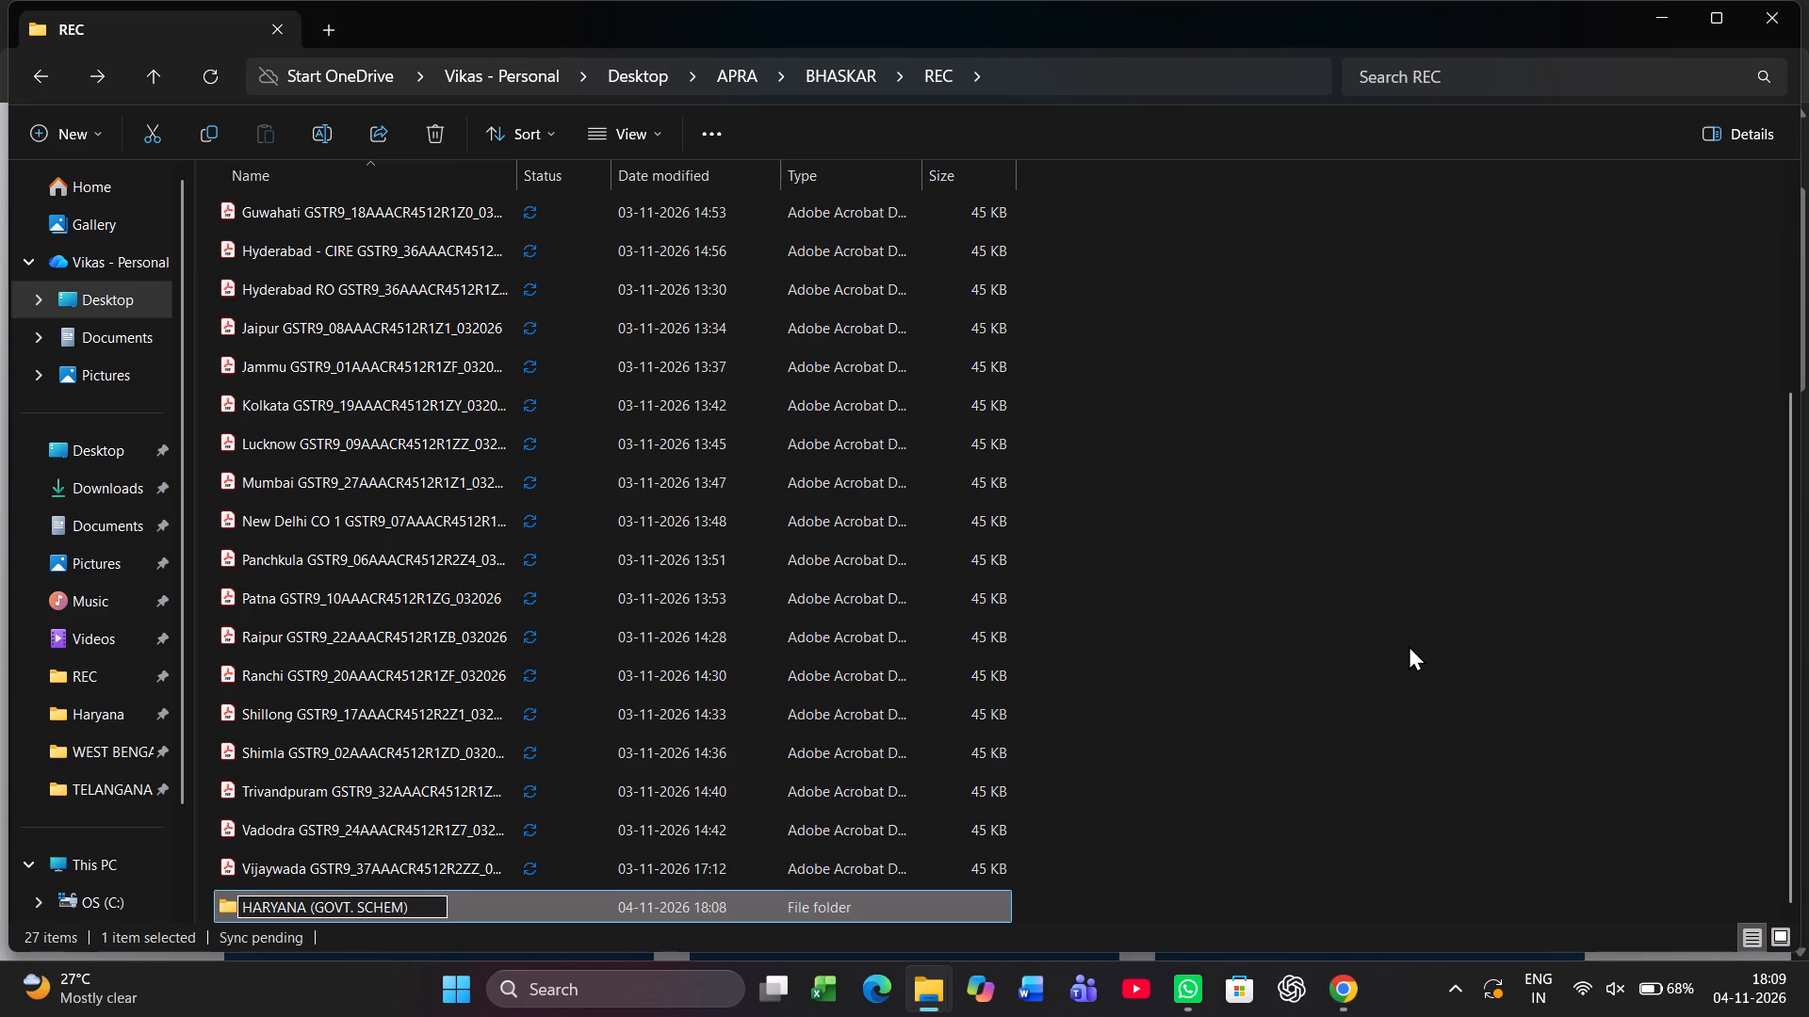
key("e")
key("Return")
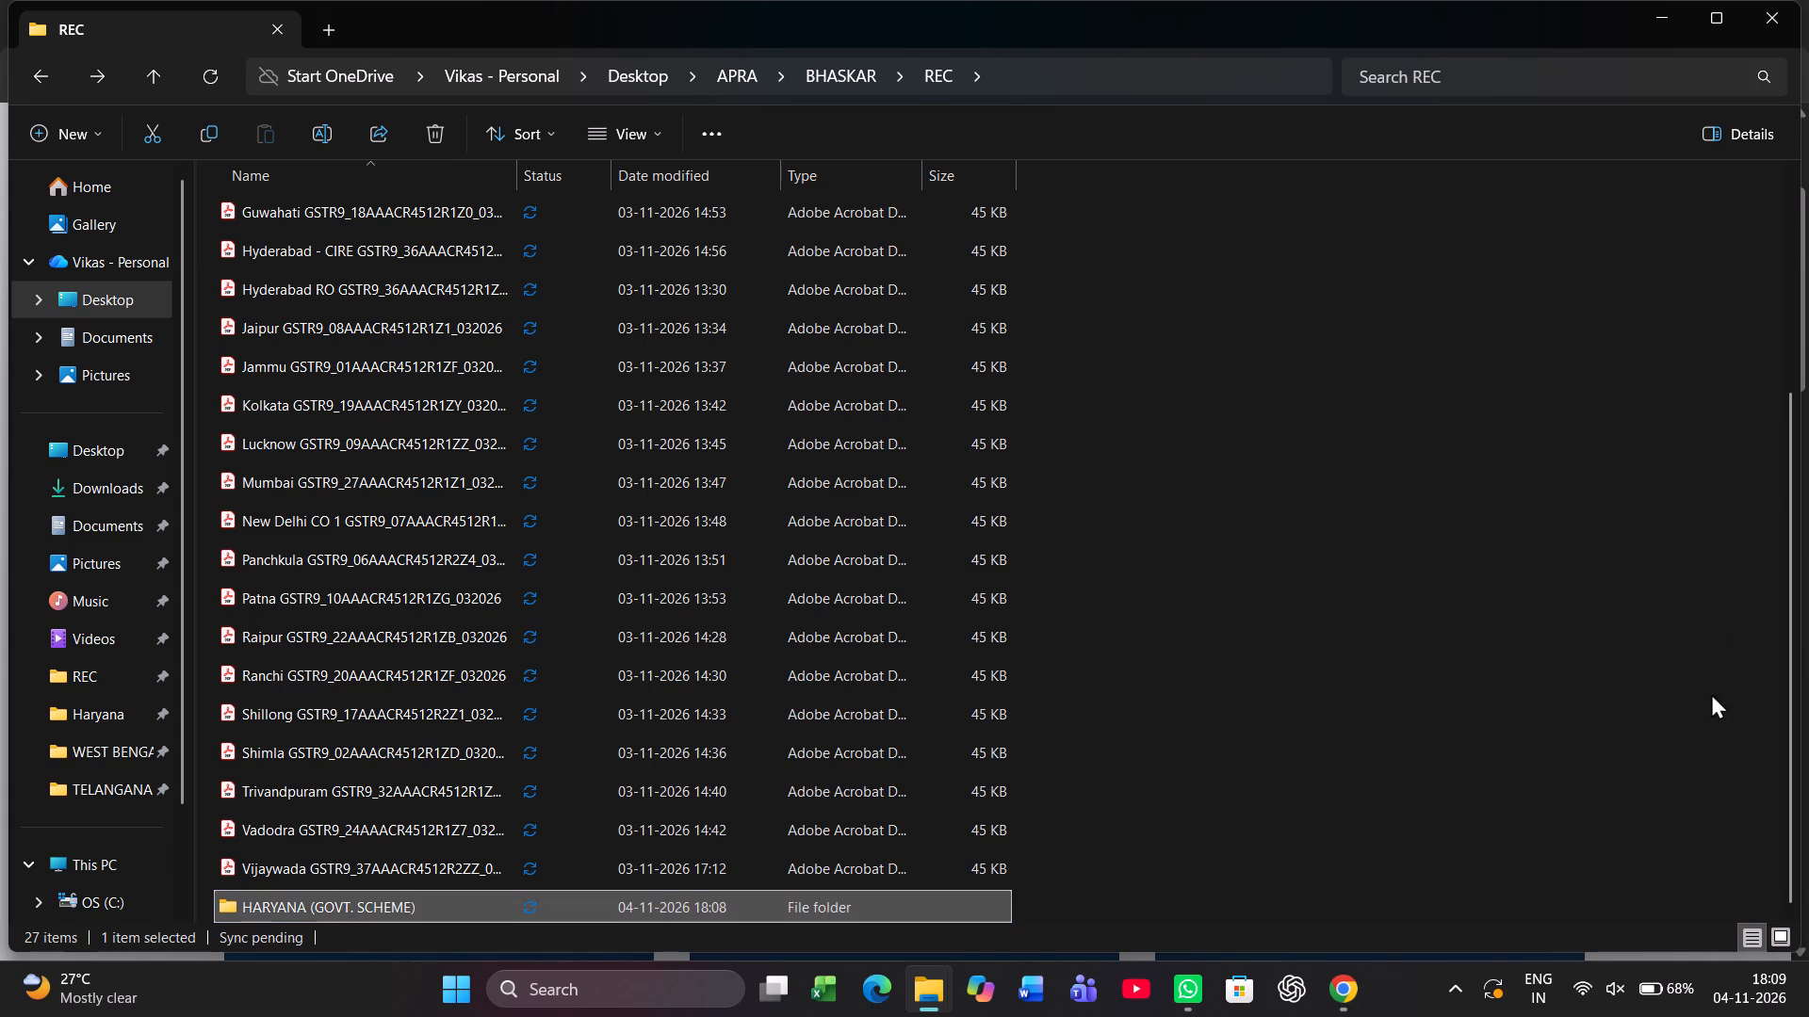
Move the newly downloaded GSTR9, GSTR1and1A and GSTR3B PDFs from Downloads into the HARYANA (GOVT. SCHEME) folder.
key("alt+Tab")
key("alt+Tab")
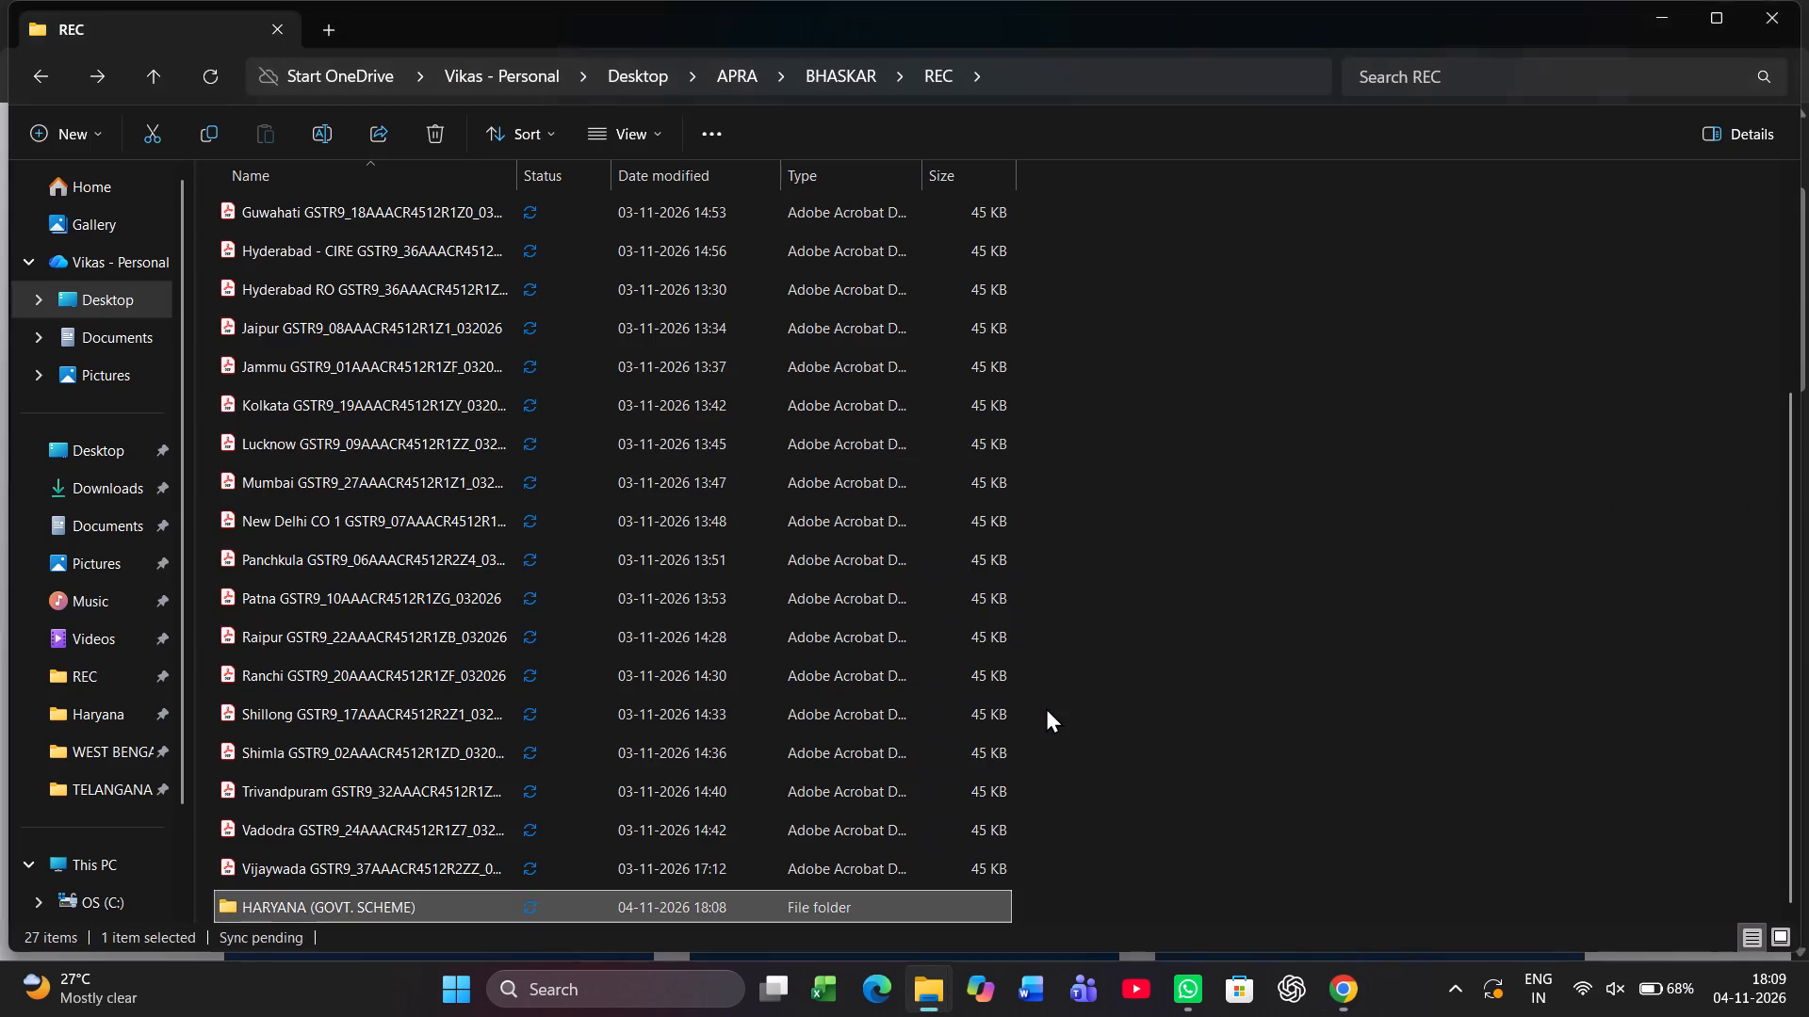
key("alt+Tab")
key("alt+Tab")
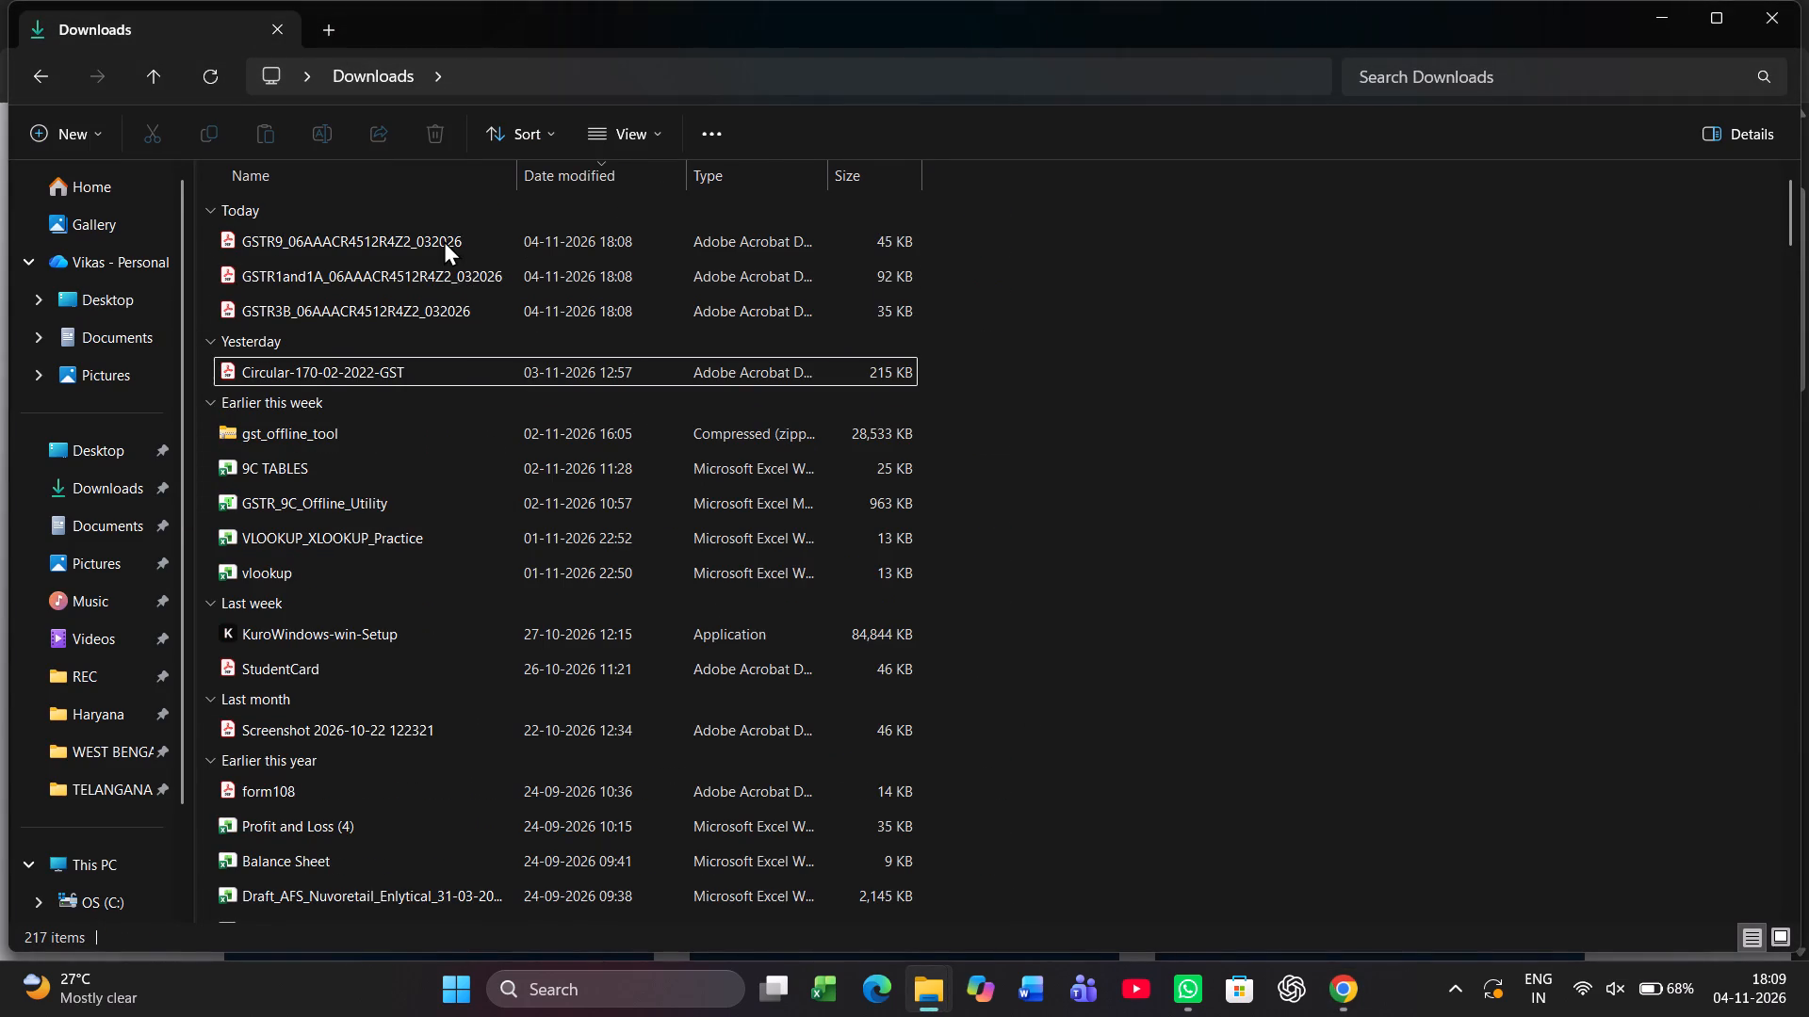
left_click(444, 240)
key("shift+Down")
key("shift+Down")
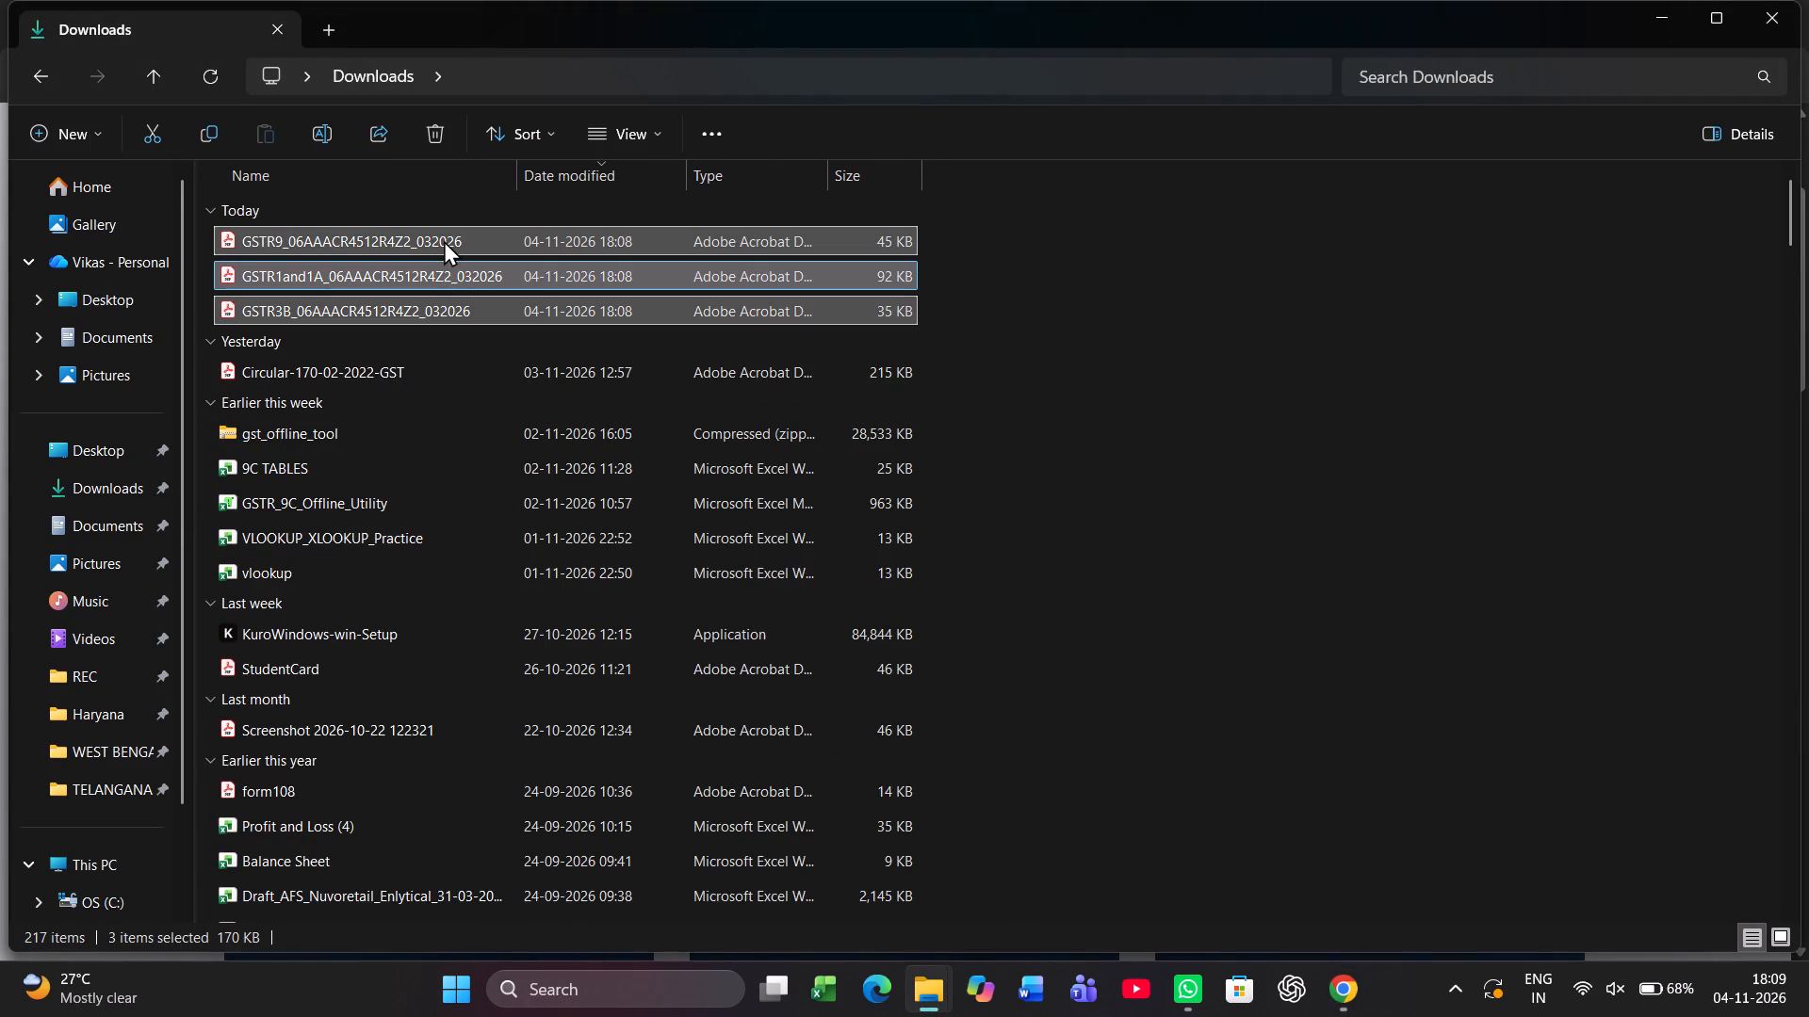
key("ctrl+x")
key("alt+Tab")
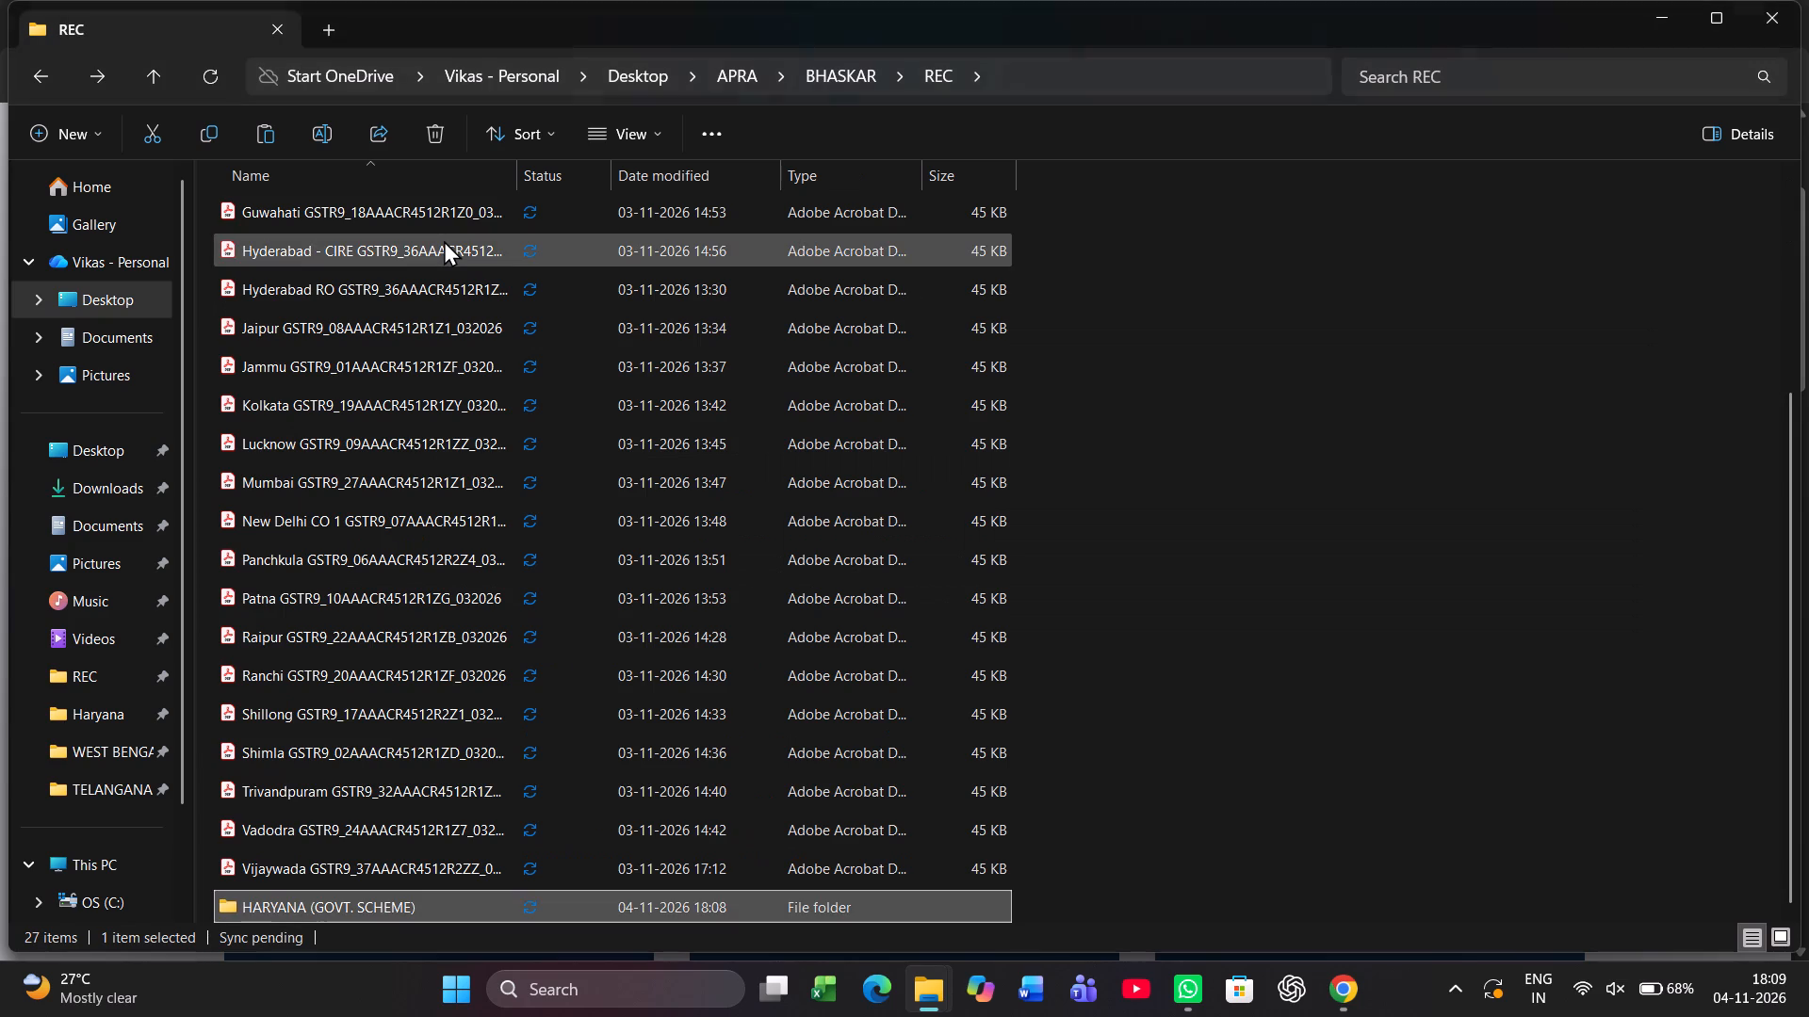
key("Return")
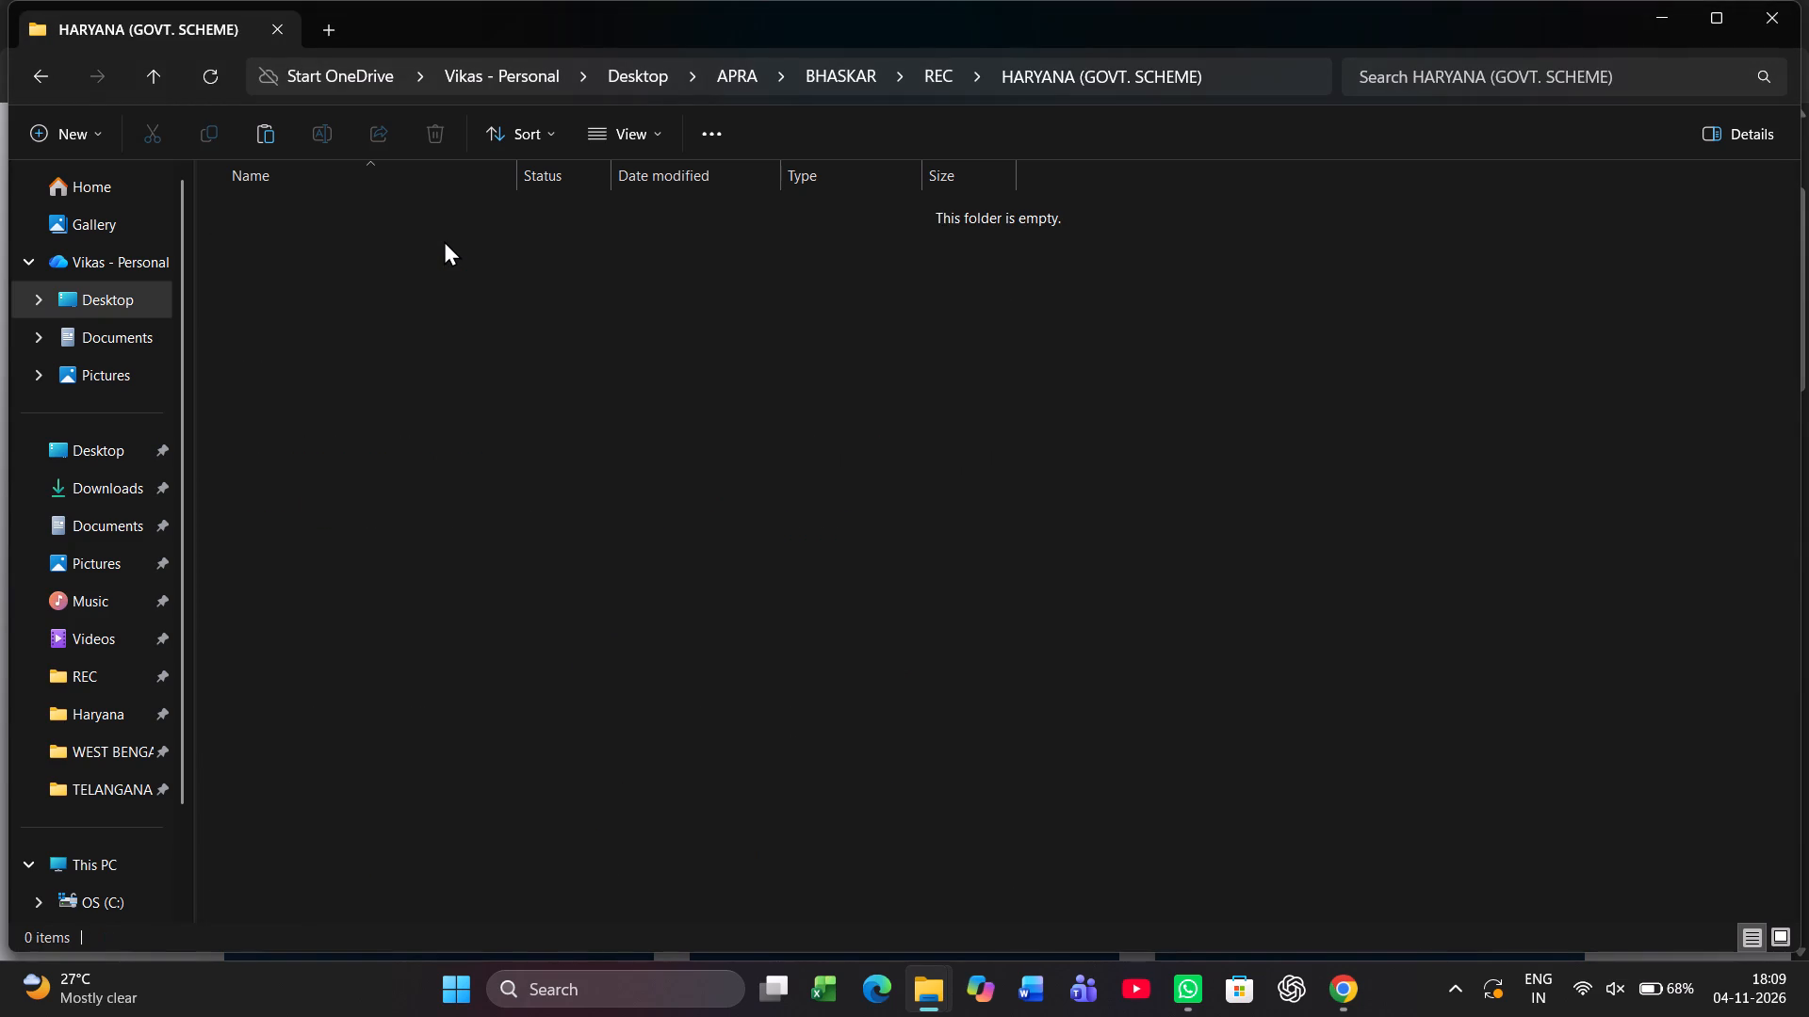
key("ctrl+v")
key("BackSpace")
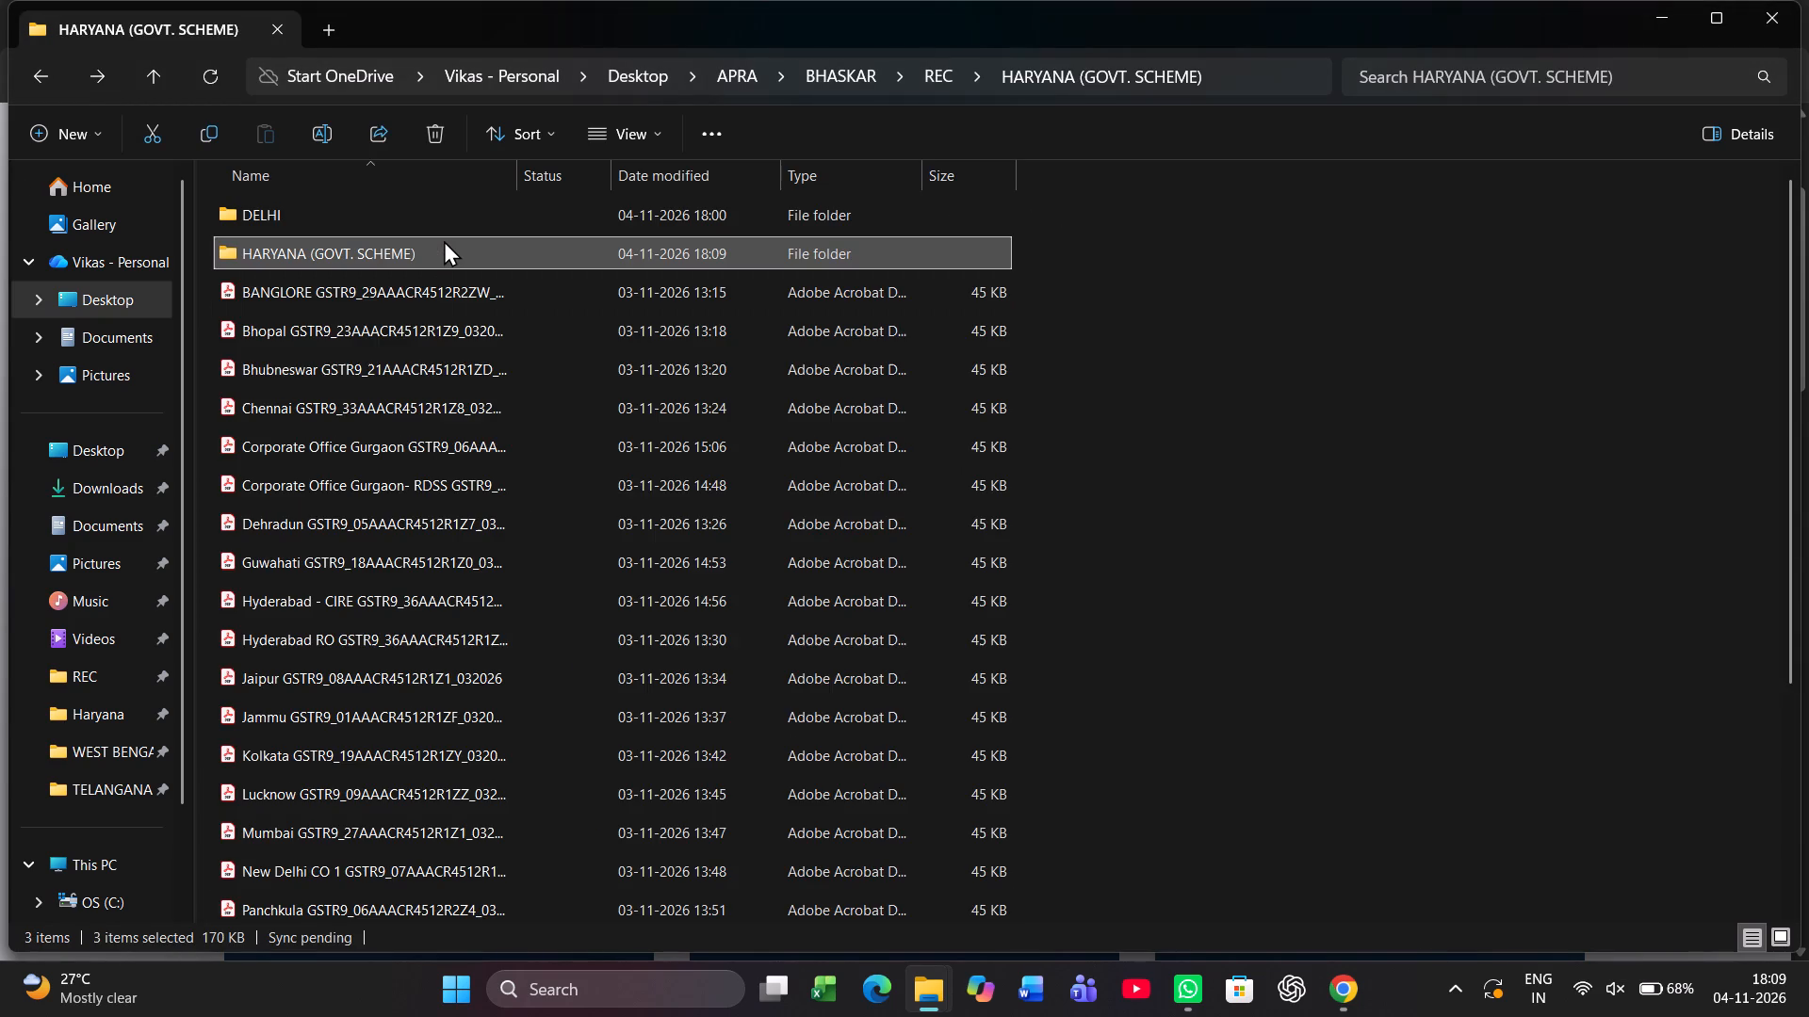
Switch back to Octa's company page listing REC LIMITED's GSTINs by state.
key("alt+Tab")
key("alt+Tab")
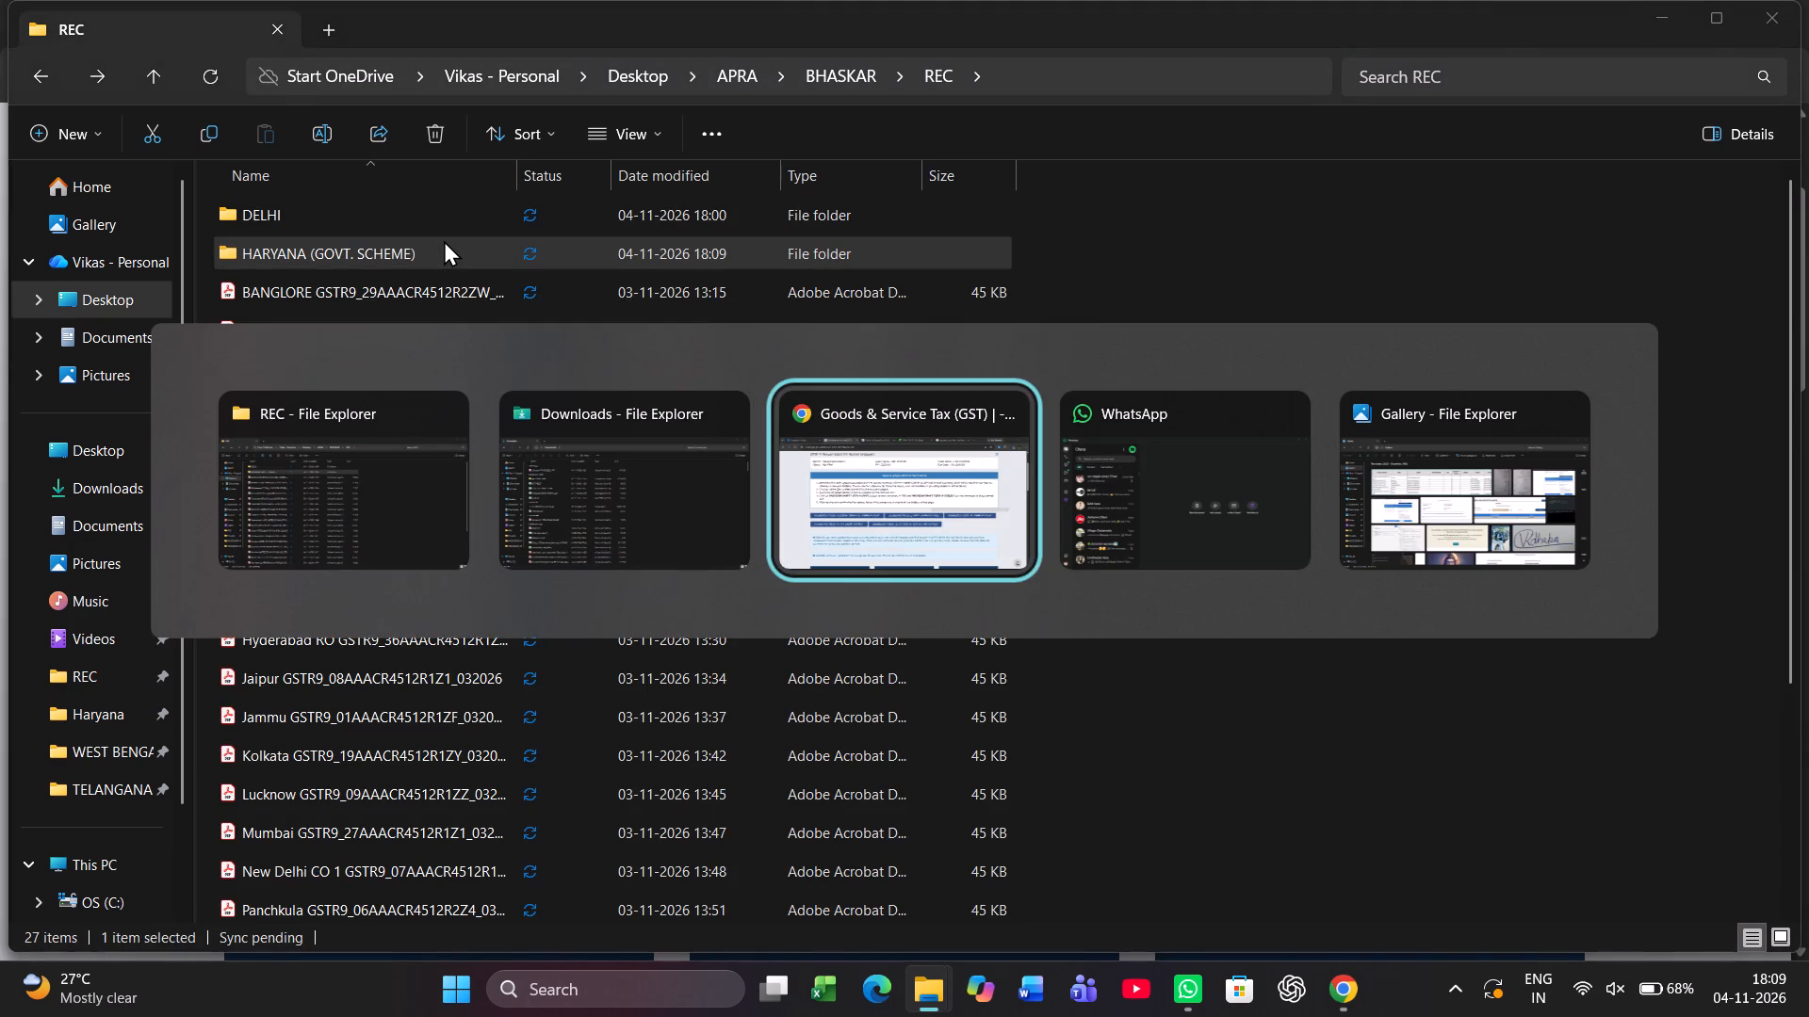
left_click(179, 10)
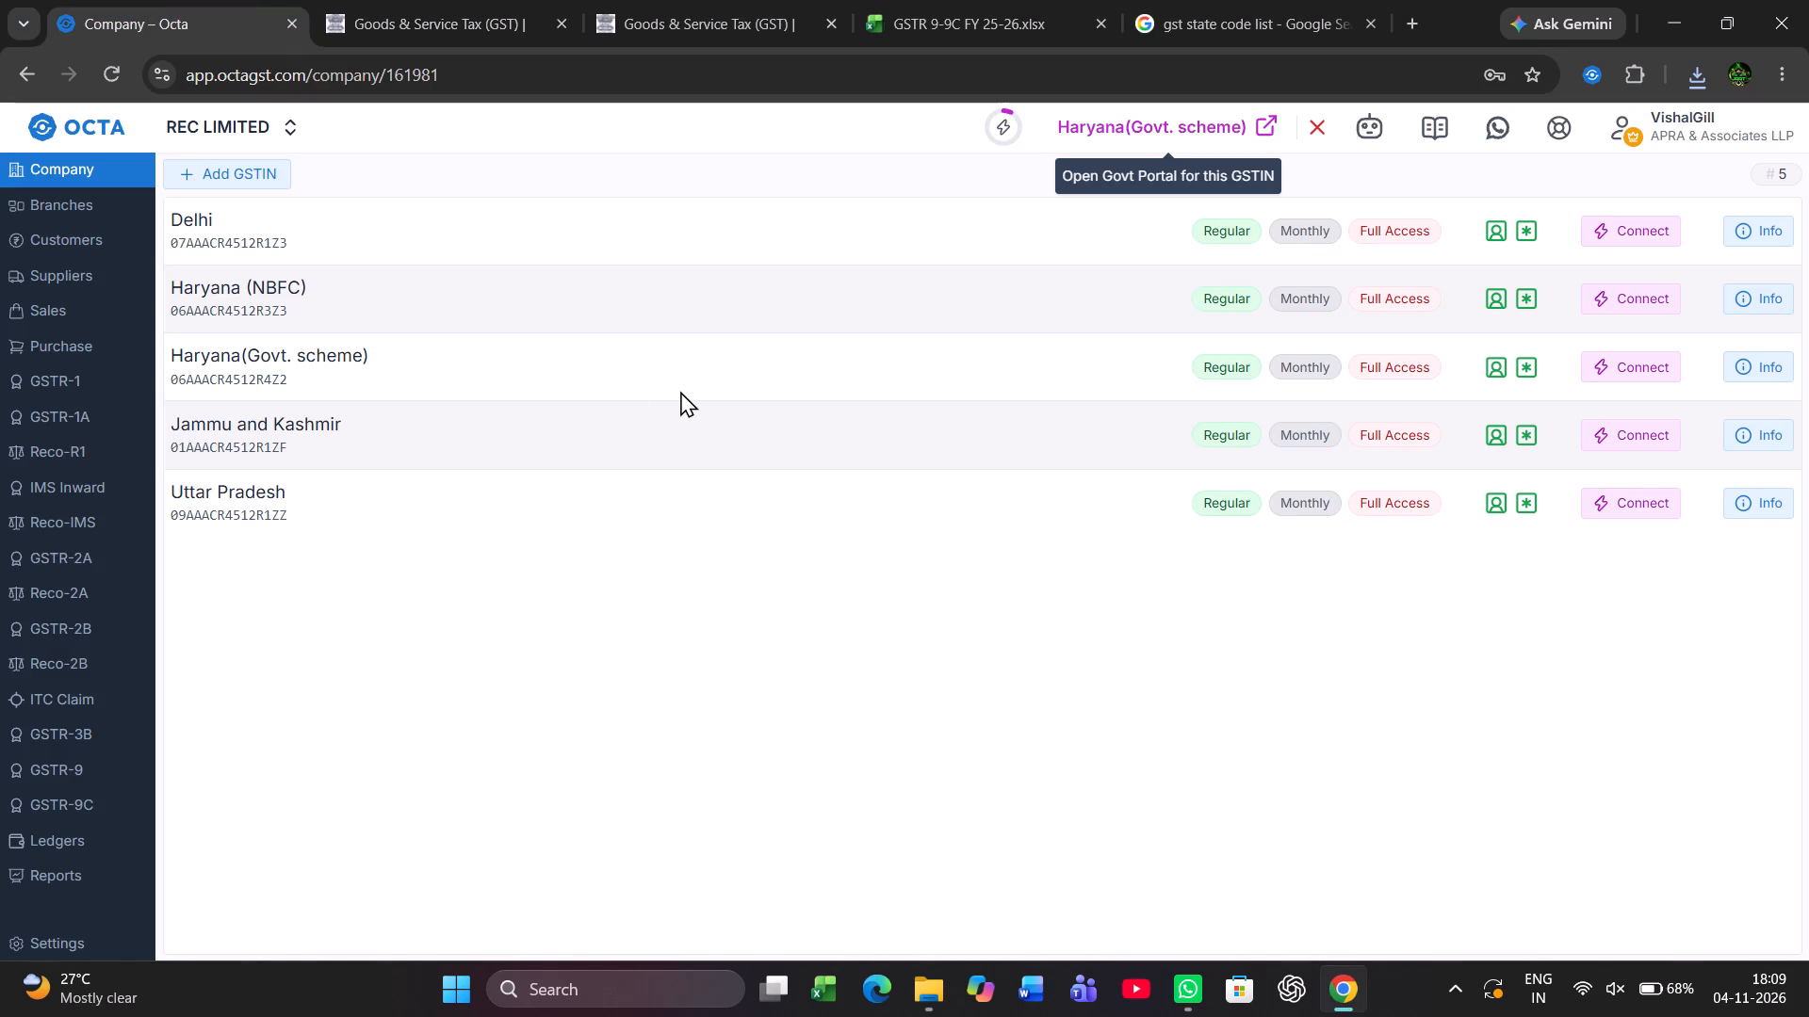
scroll(680, 391, "up", 2)
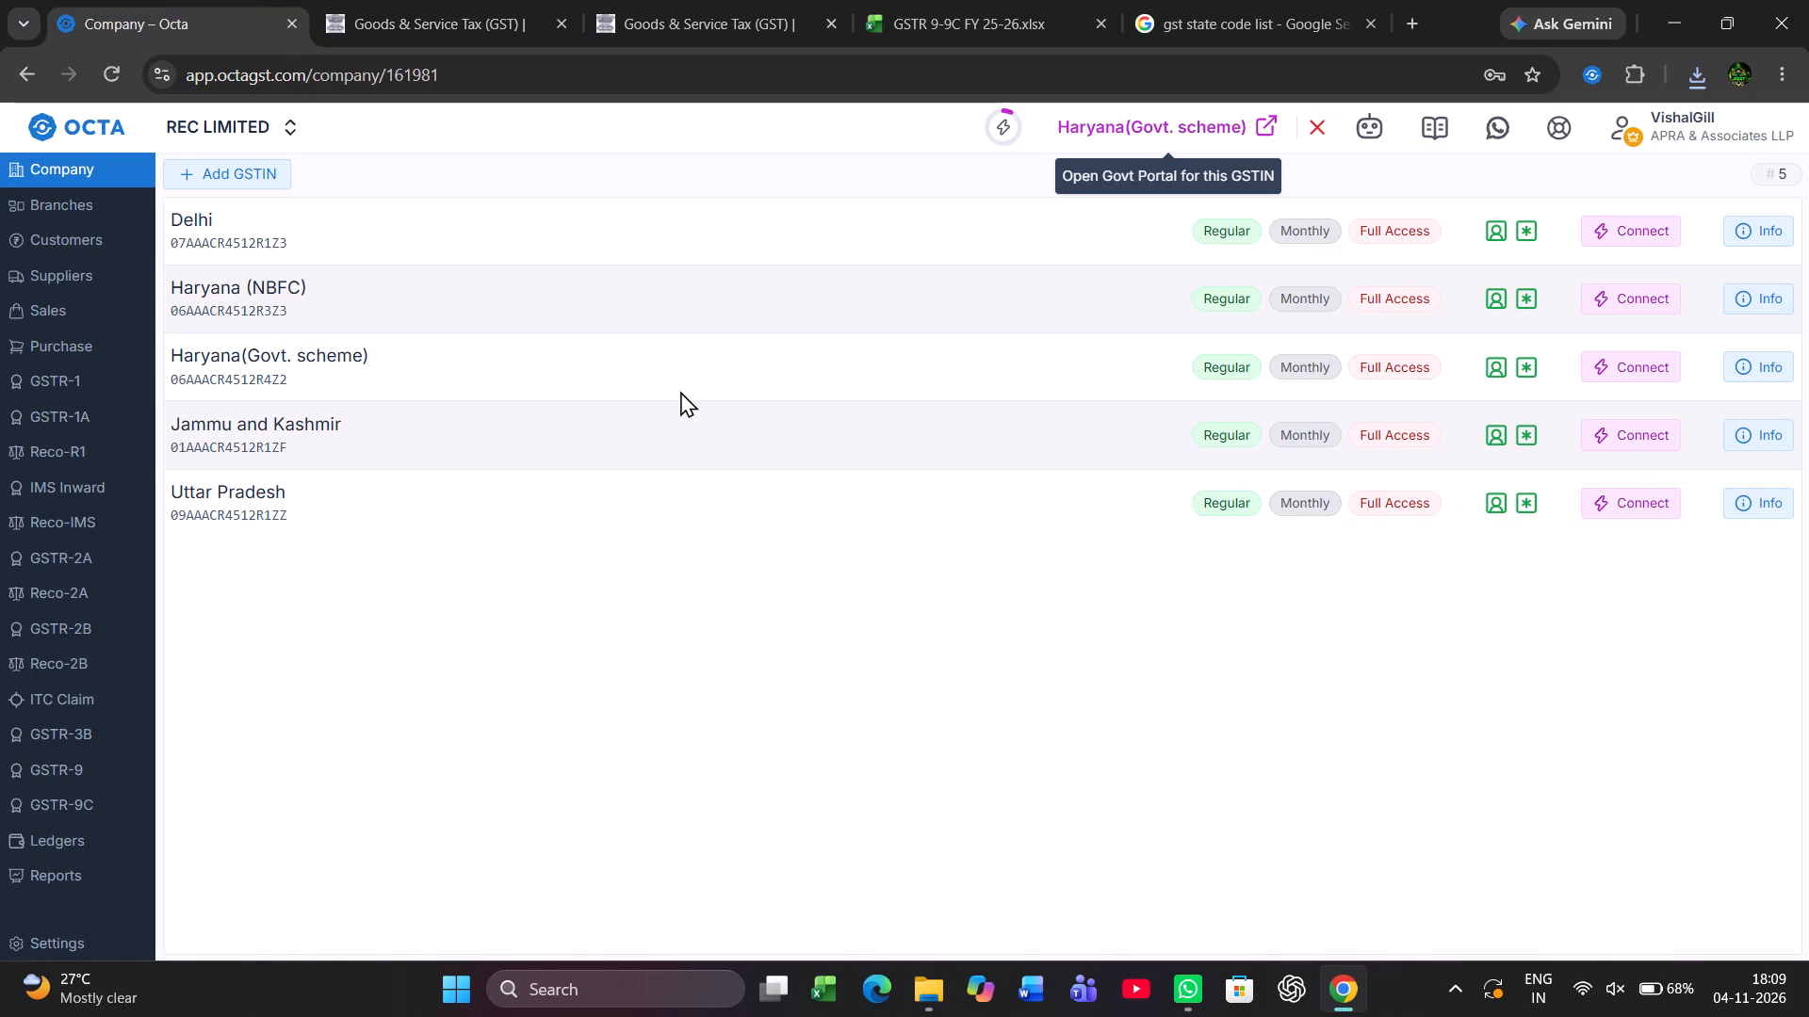
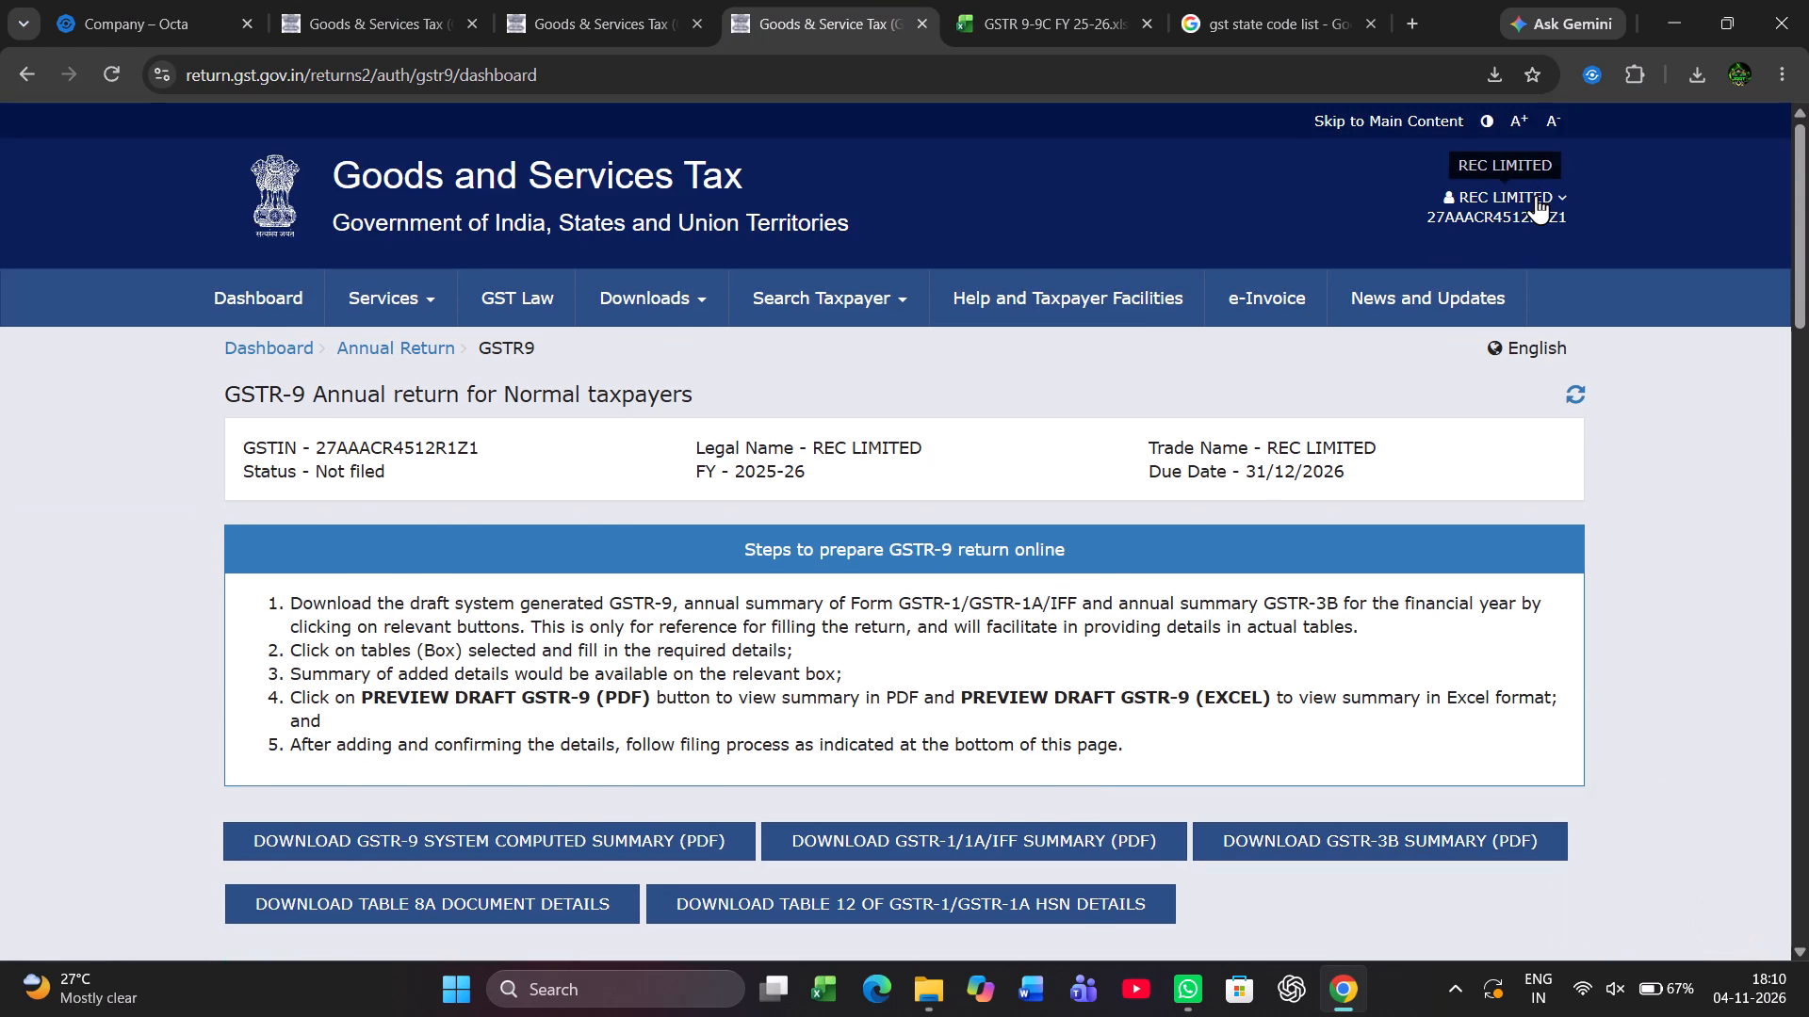
Log out of REC LIMITED's Maharashtra GSTIN on the GST portal and close the leftover portal tabs.
left_click_drag(1536, 193, 1539, 218)
left_click(1539, 218)
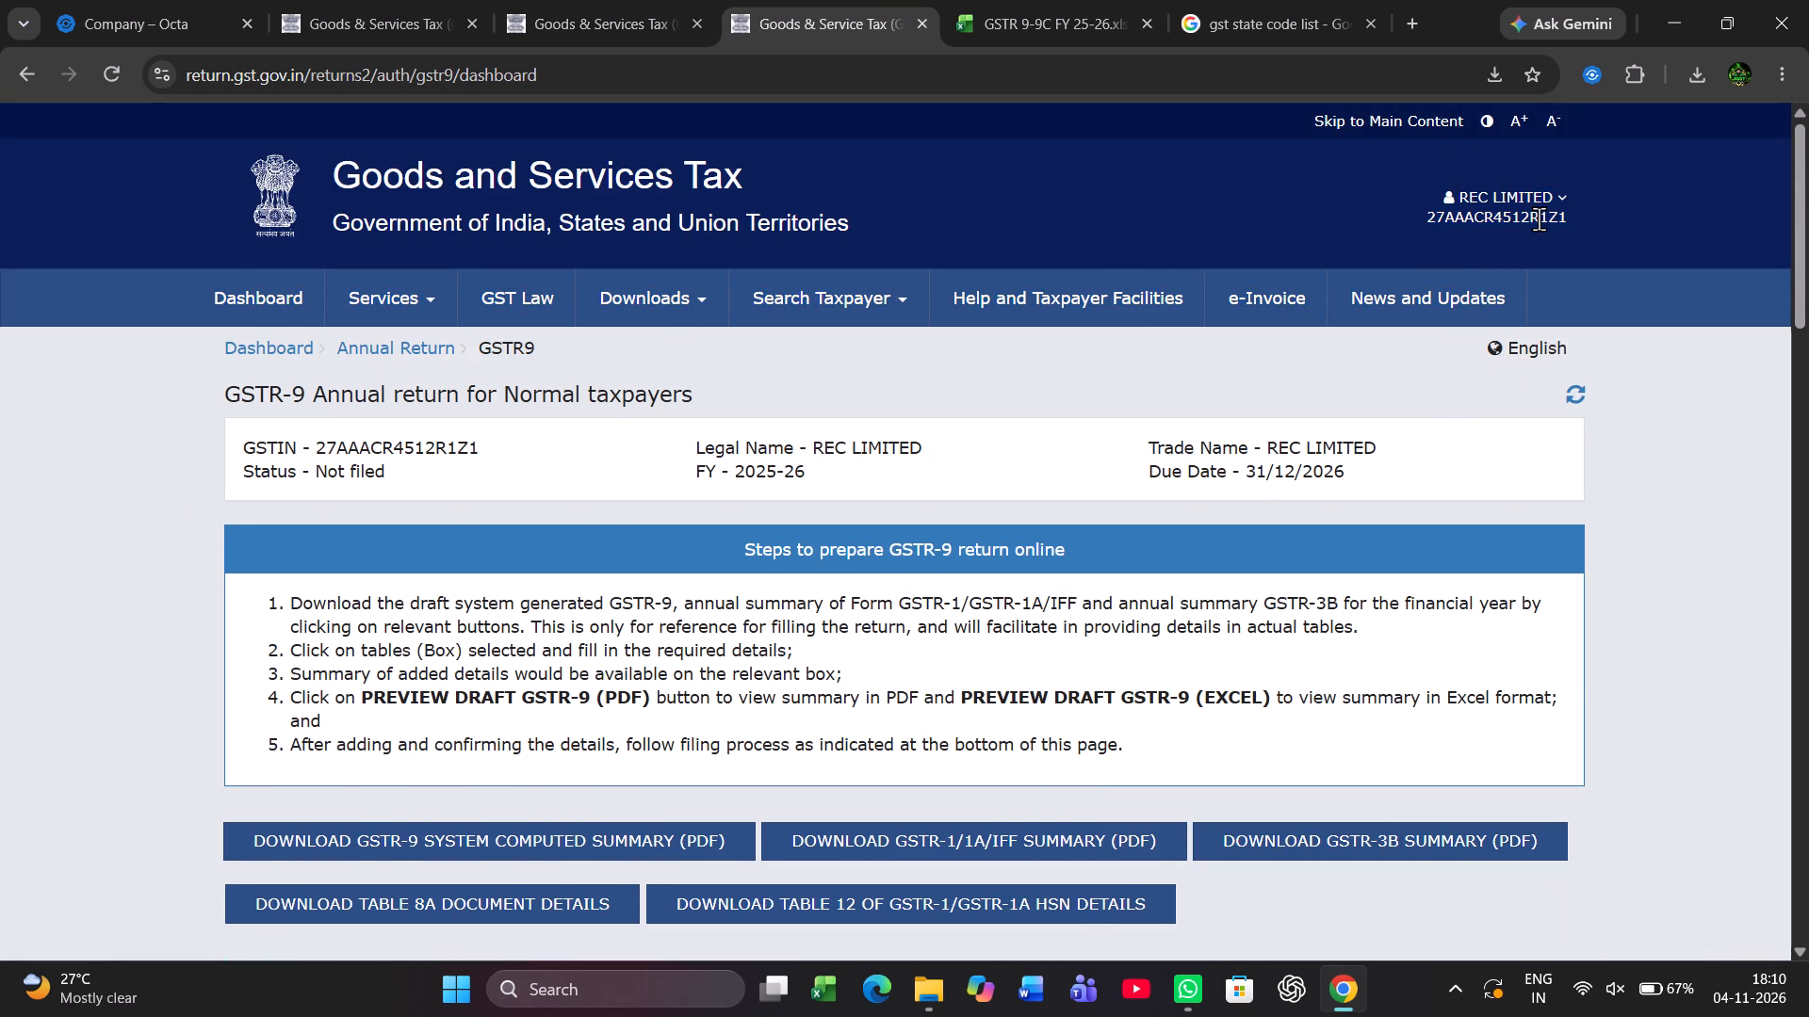
left_click(1546, 204)
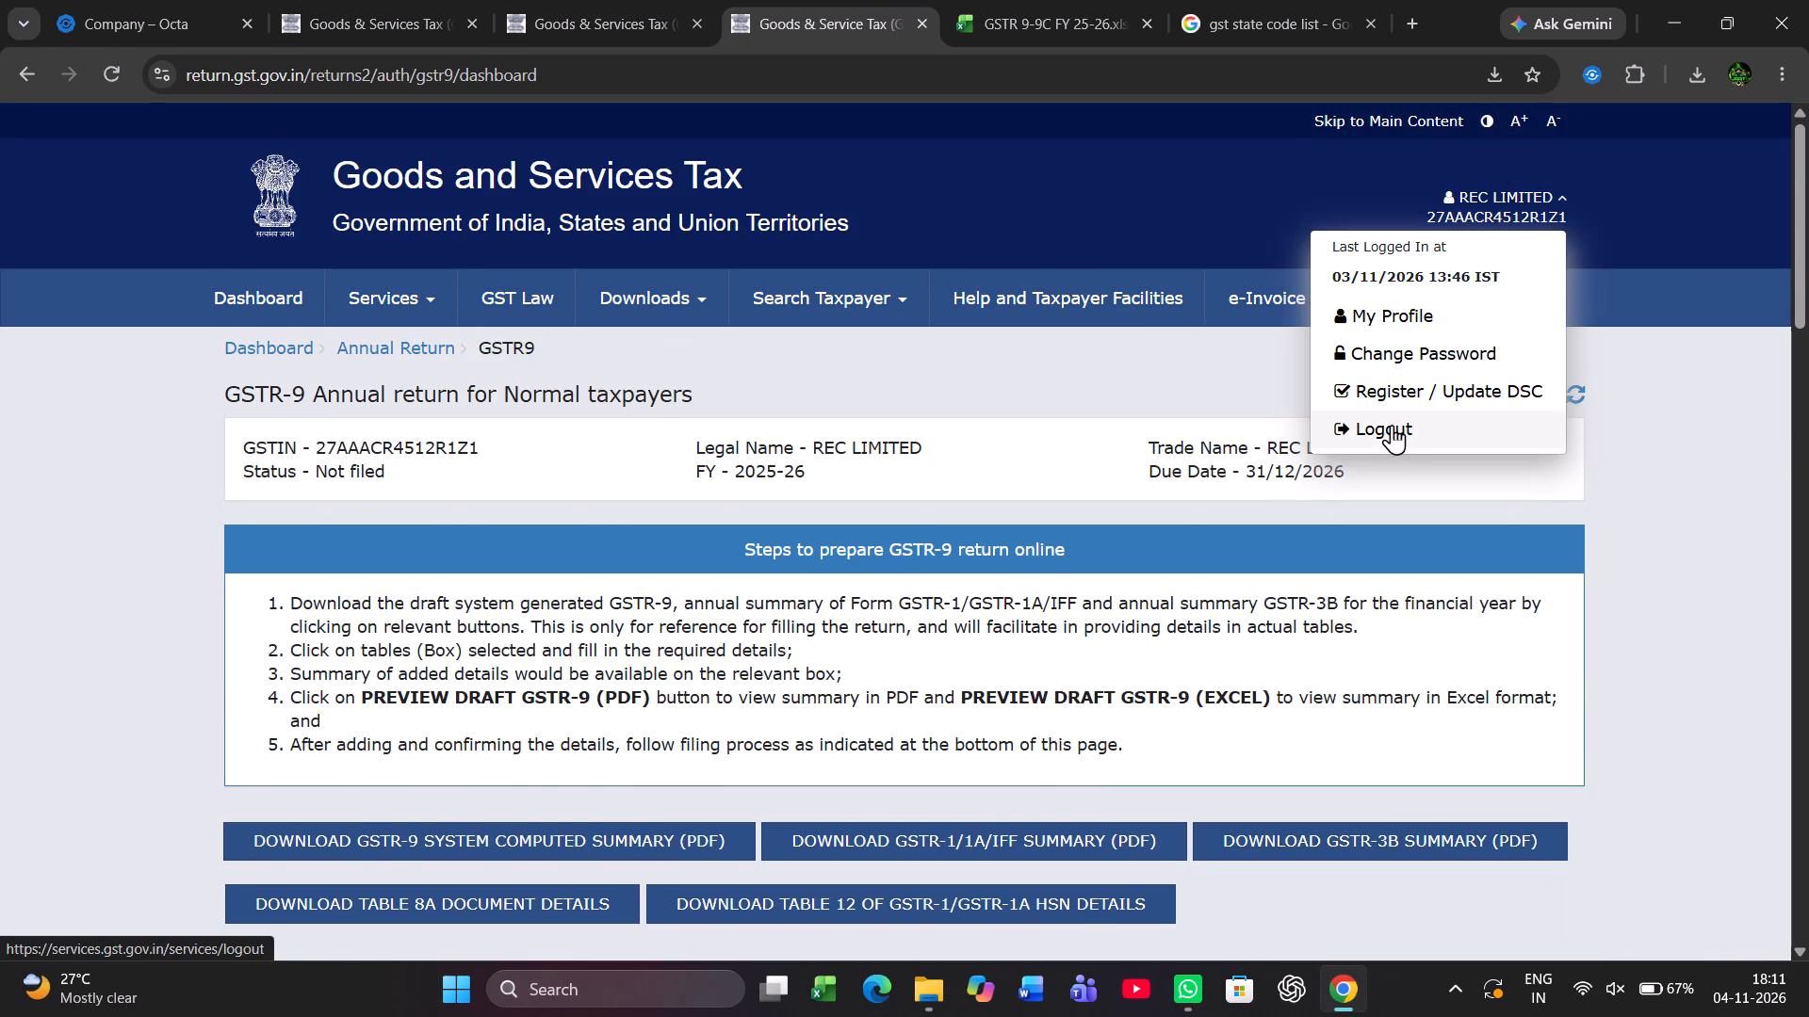
left_click(1392, 425)
left_click(693, 30)
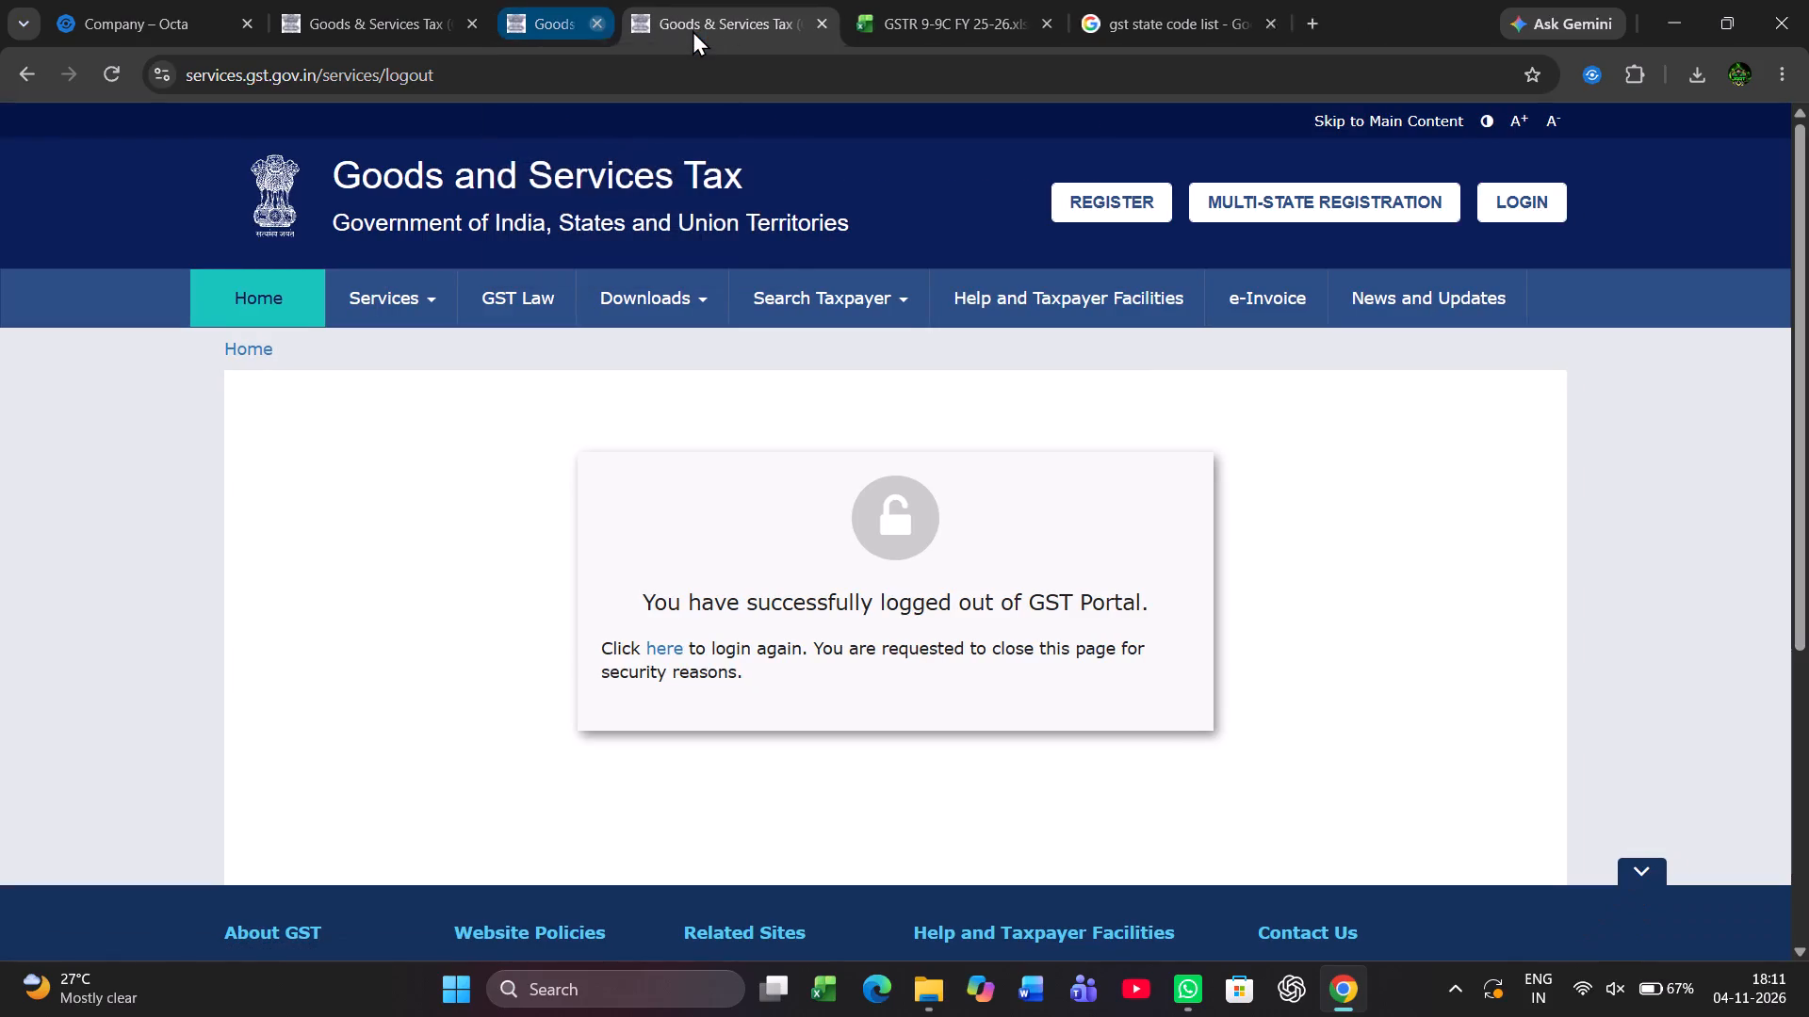
left_click(693, 30)
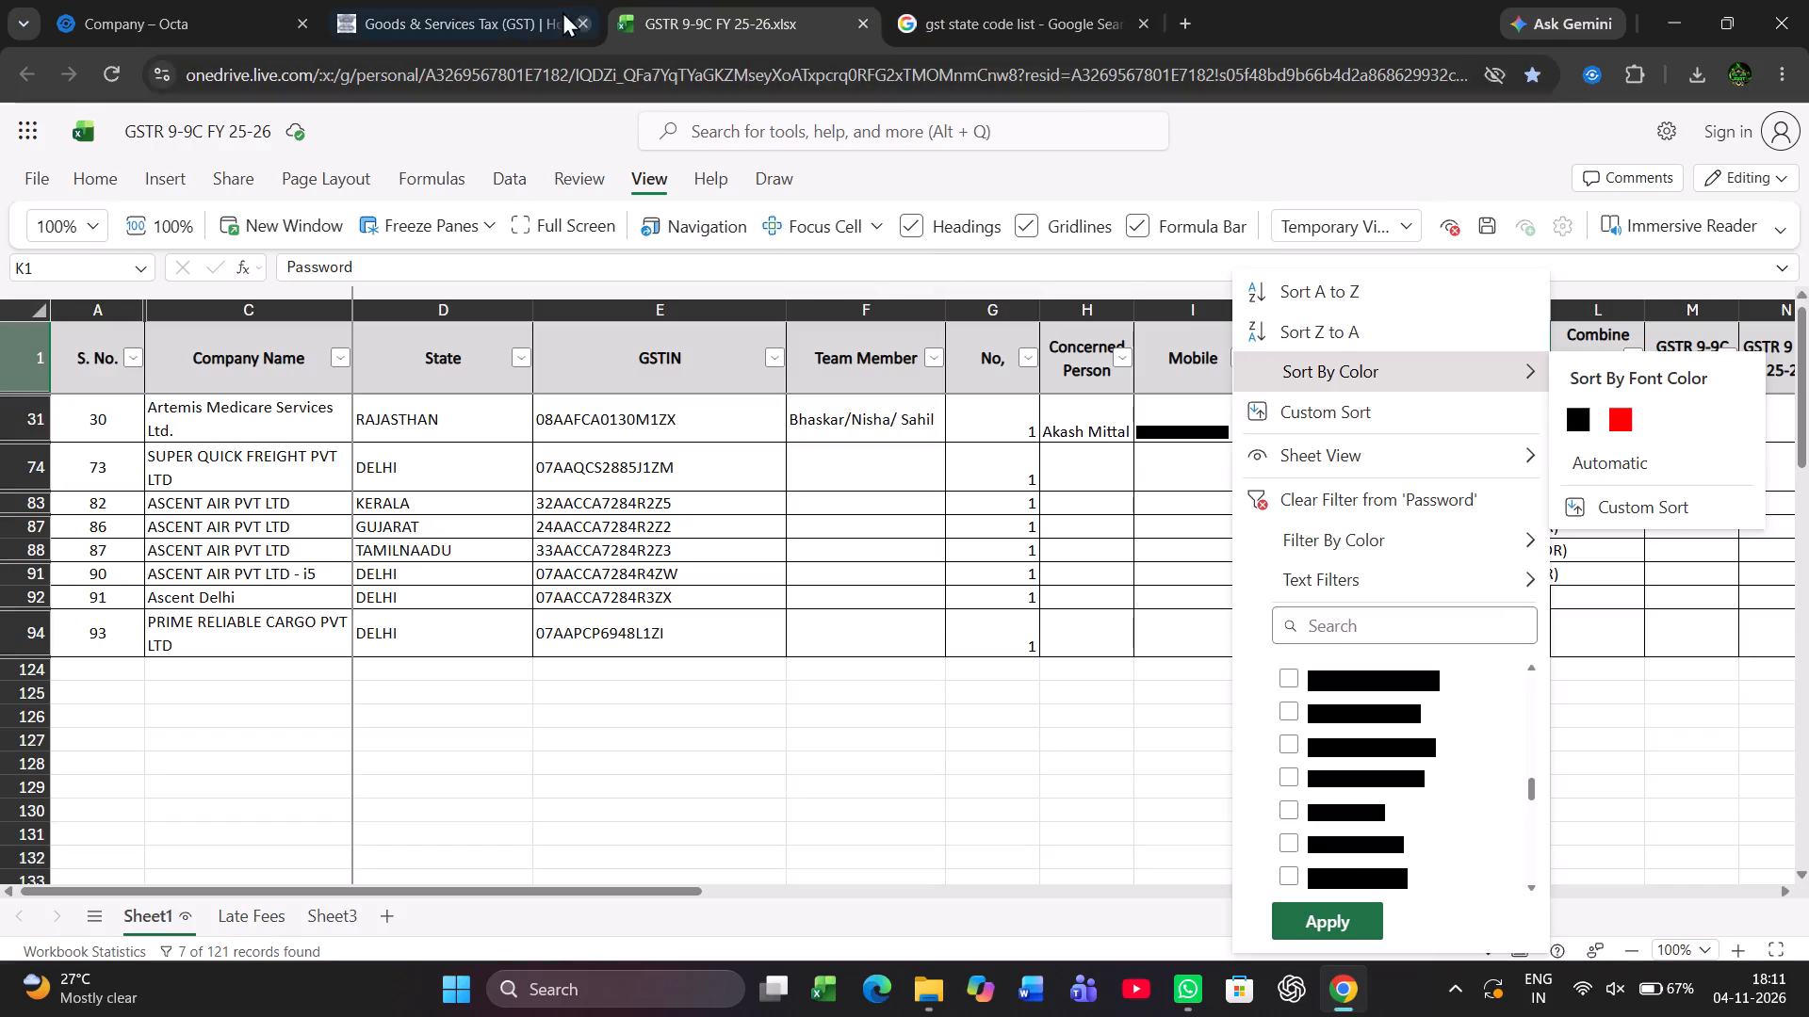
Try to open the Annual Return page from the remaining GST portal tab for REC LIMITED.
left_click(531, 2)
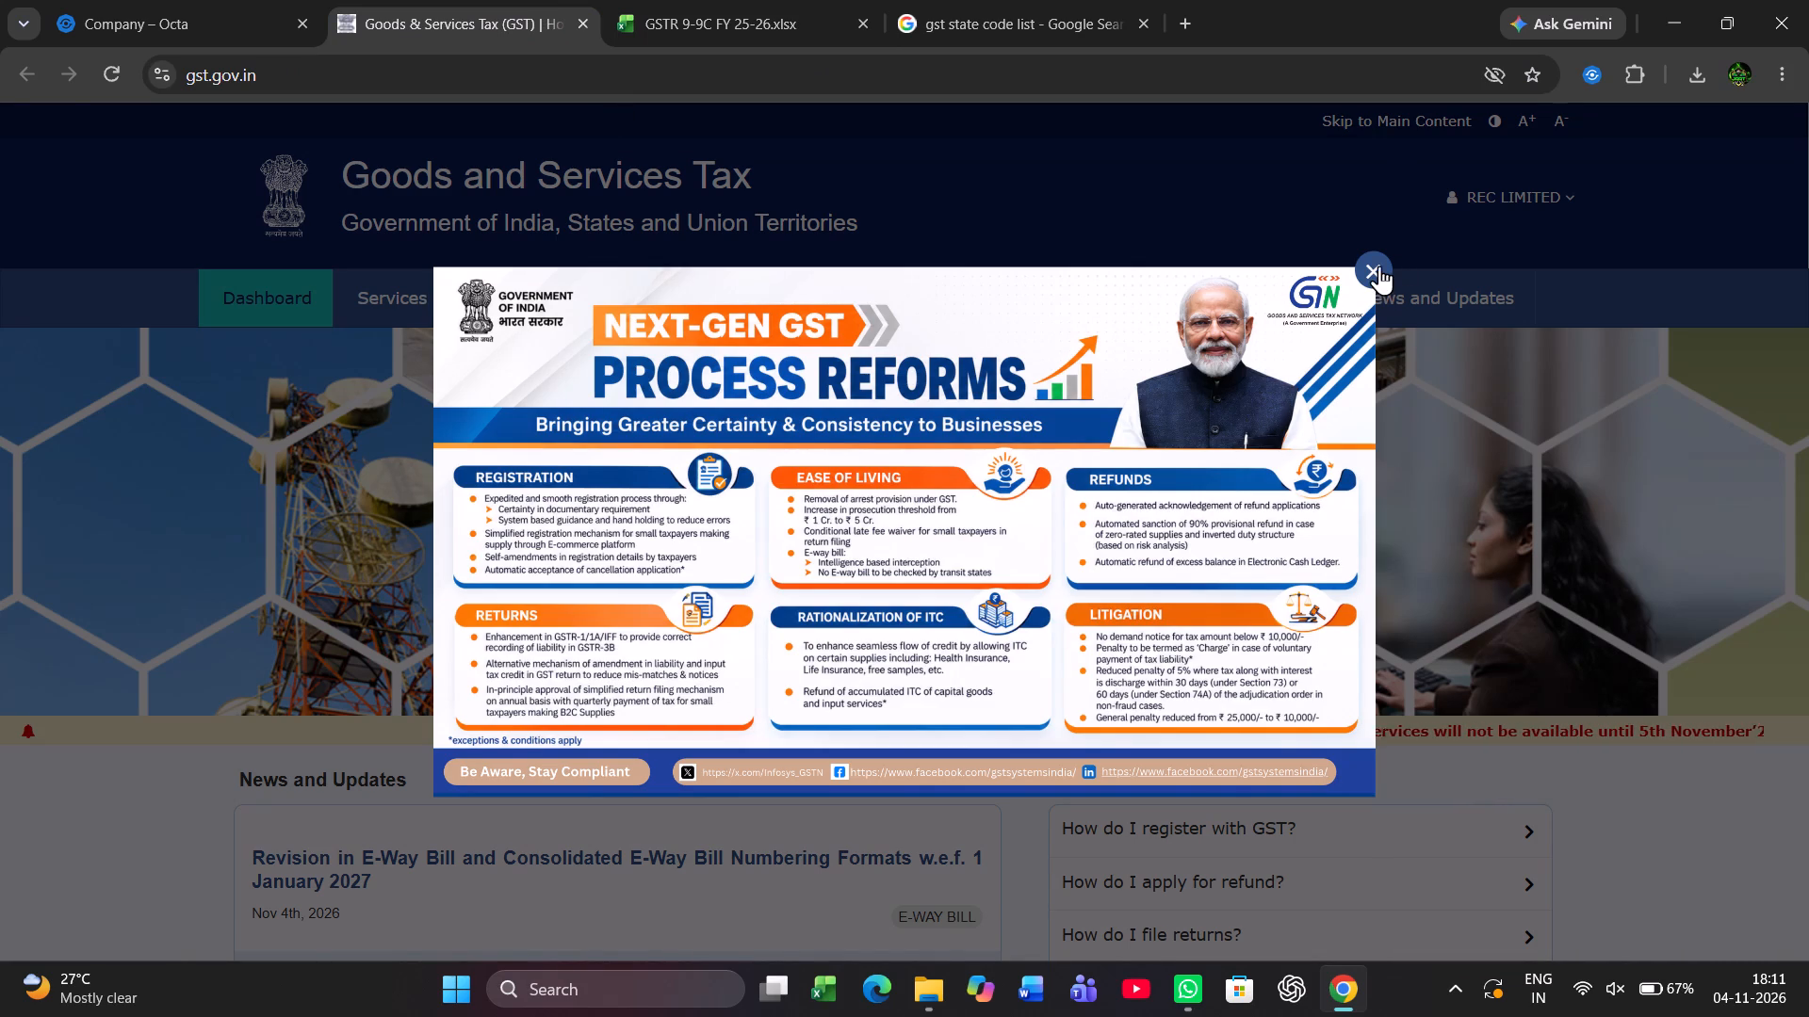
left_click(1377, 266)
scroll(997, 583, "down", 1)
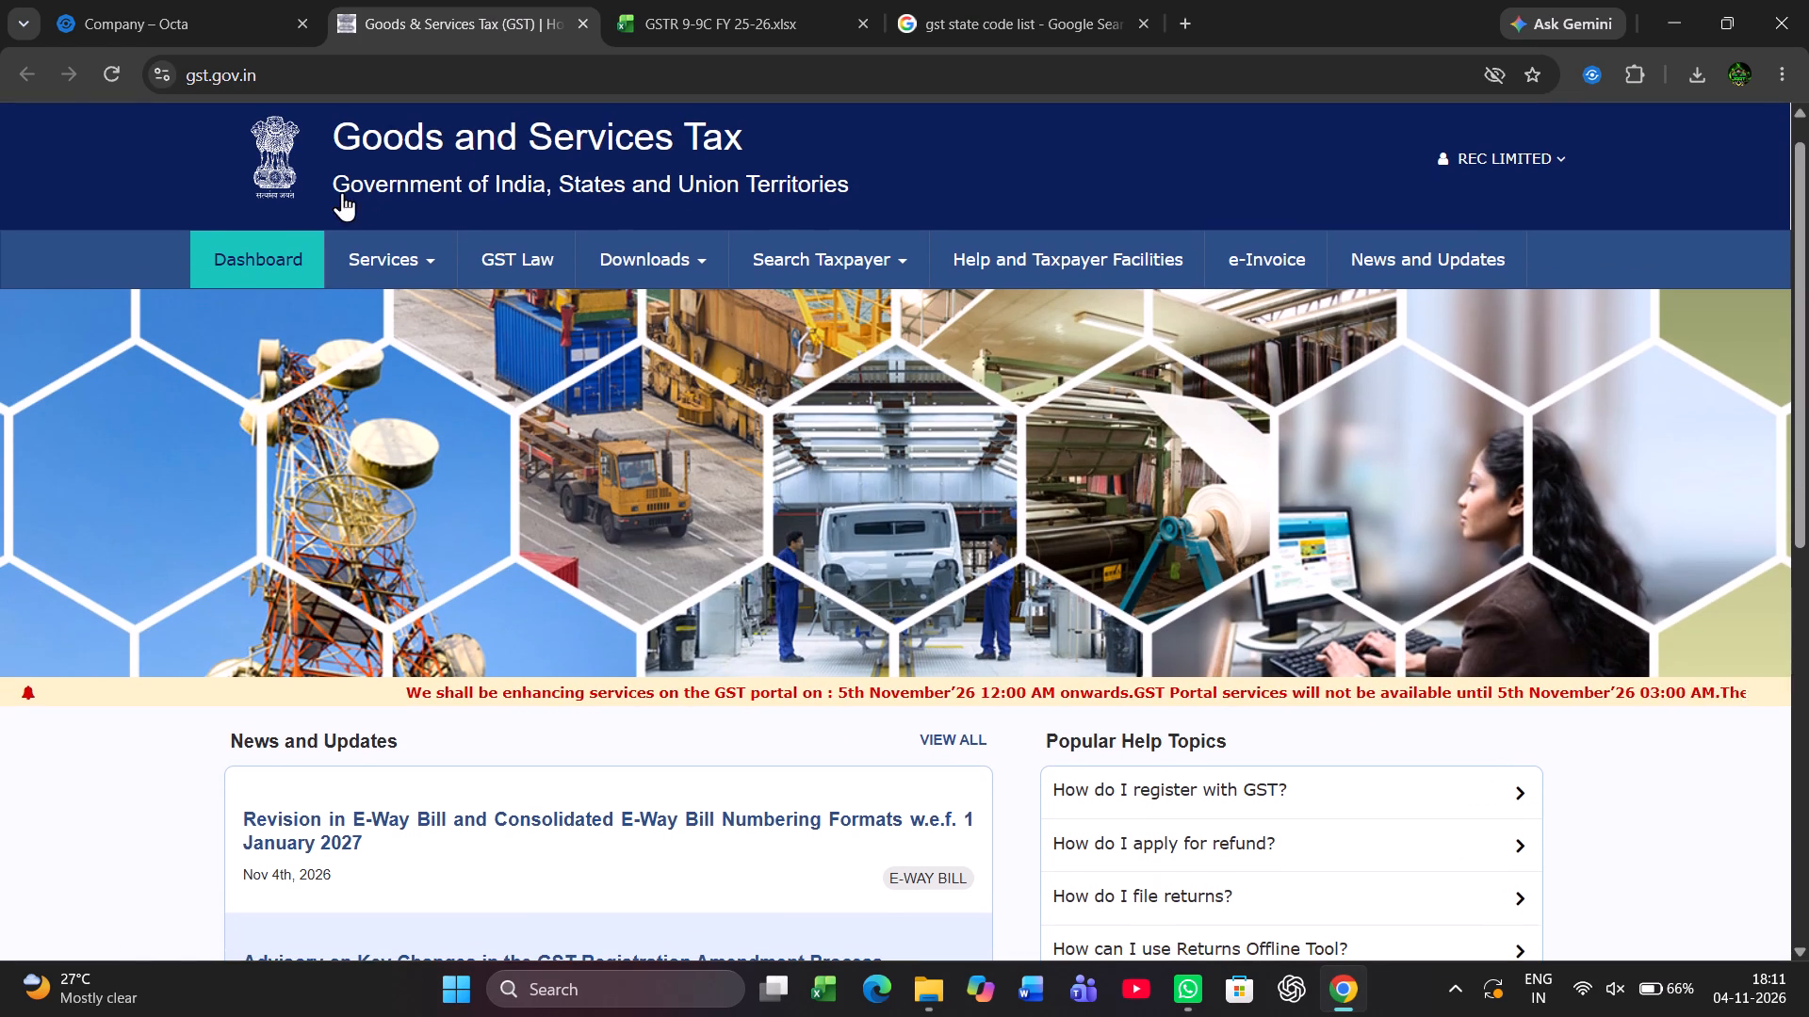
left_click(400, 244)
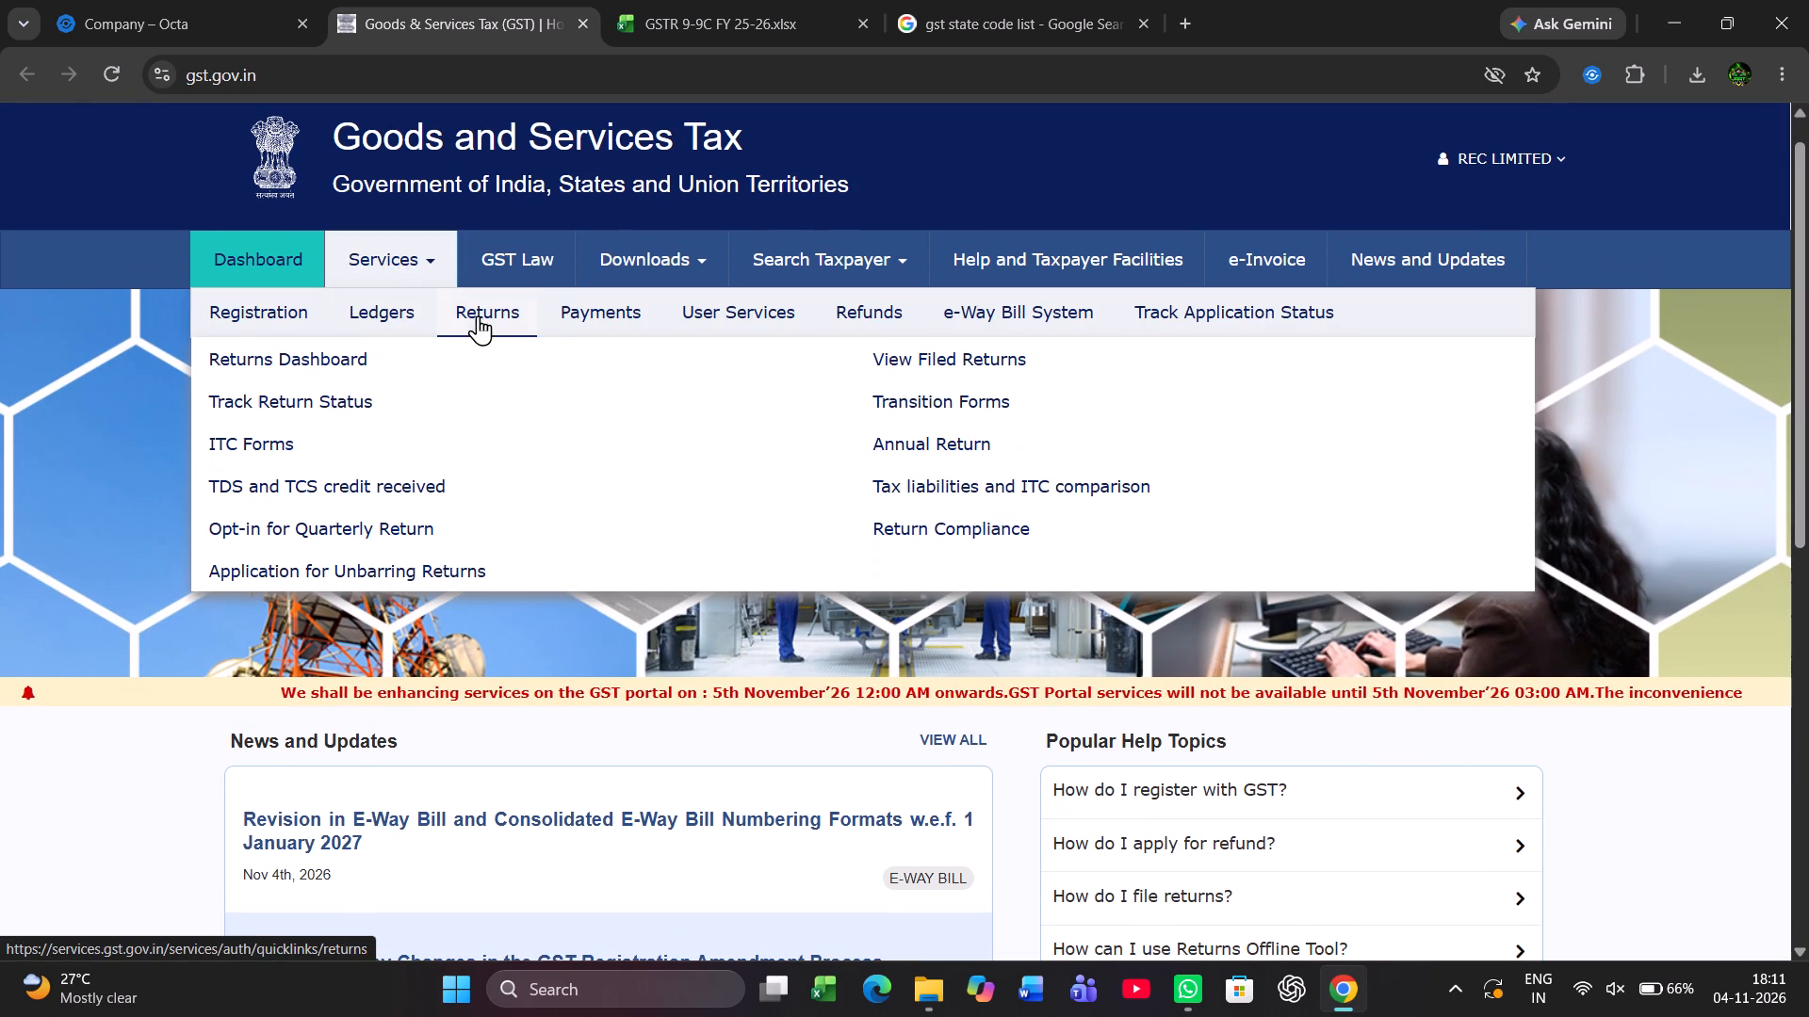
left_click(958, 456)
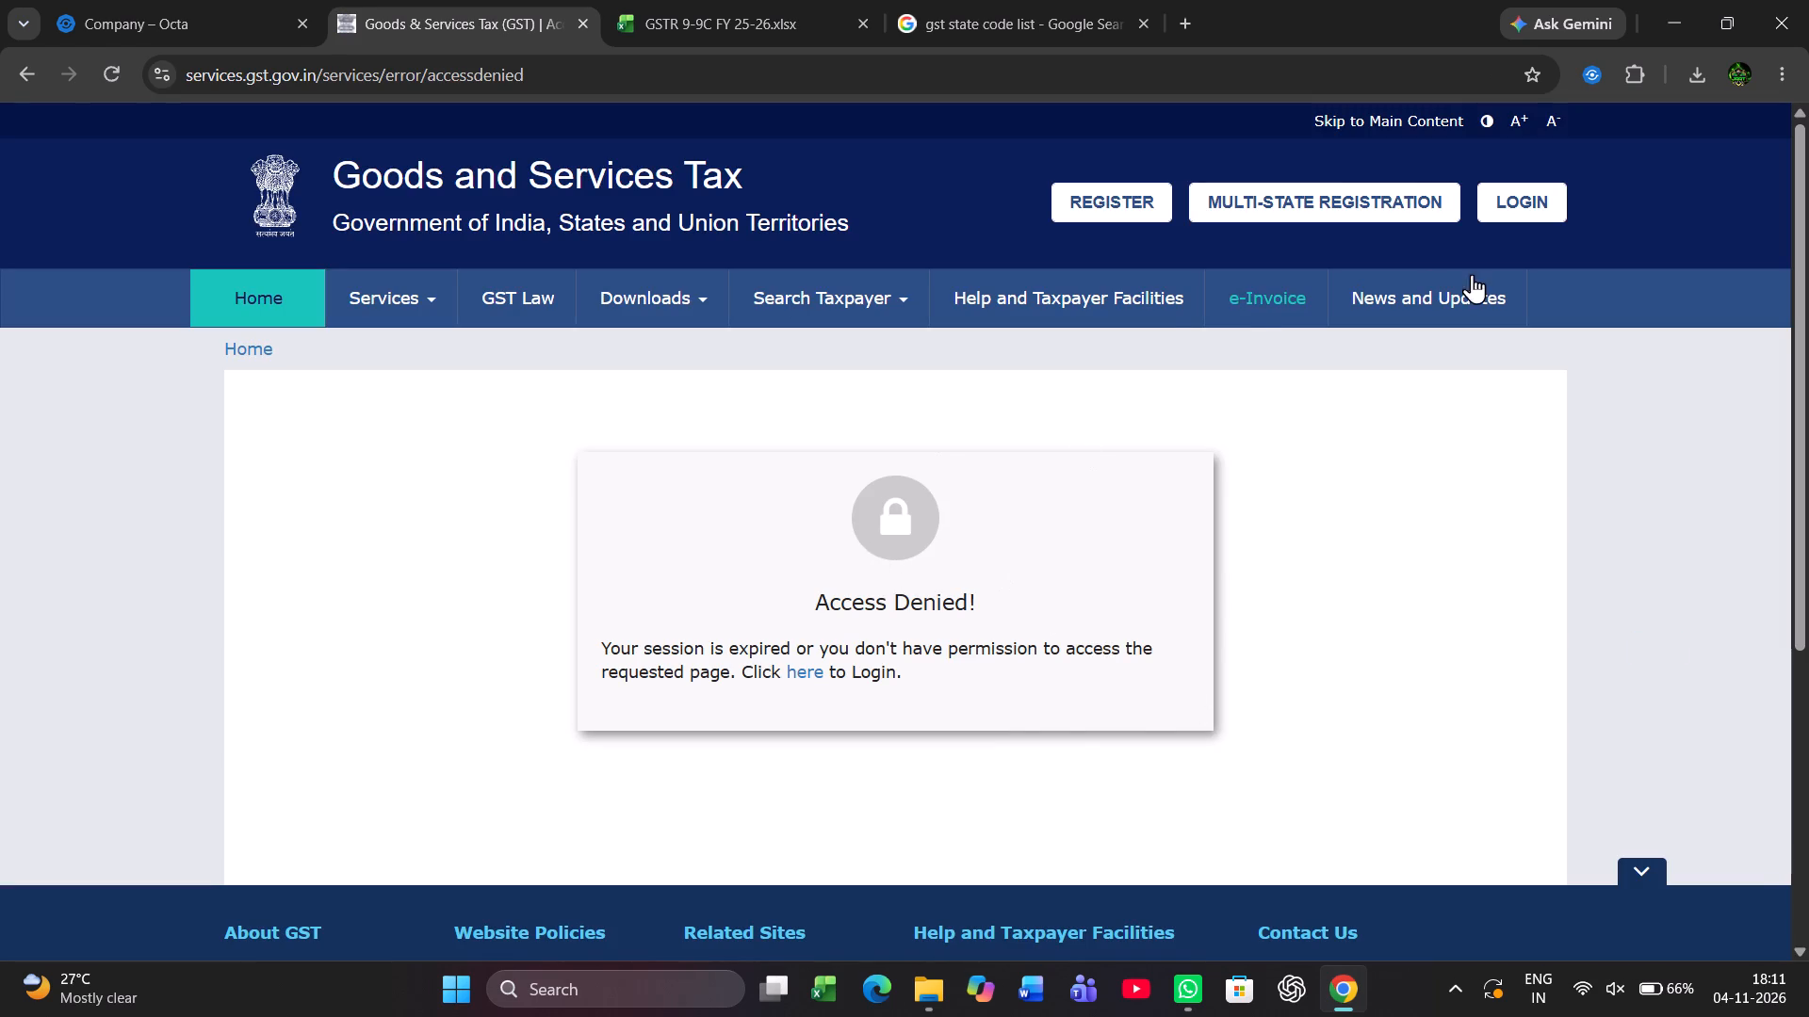
Log in to the GST portal from Octa with REC LIMITED's Jammu and Kashmir GSTIN, clearing the old portal tab and the announcement pop-up.
left_click(232, 6)
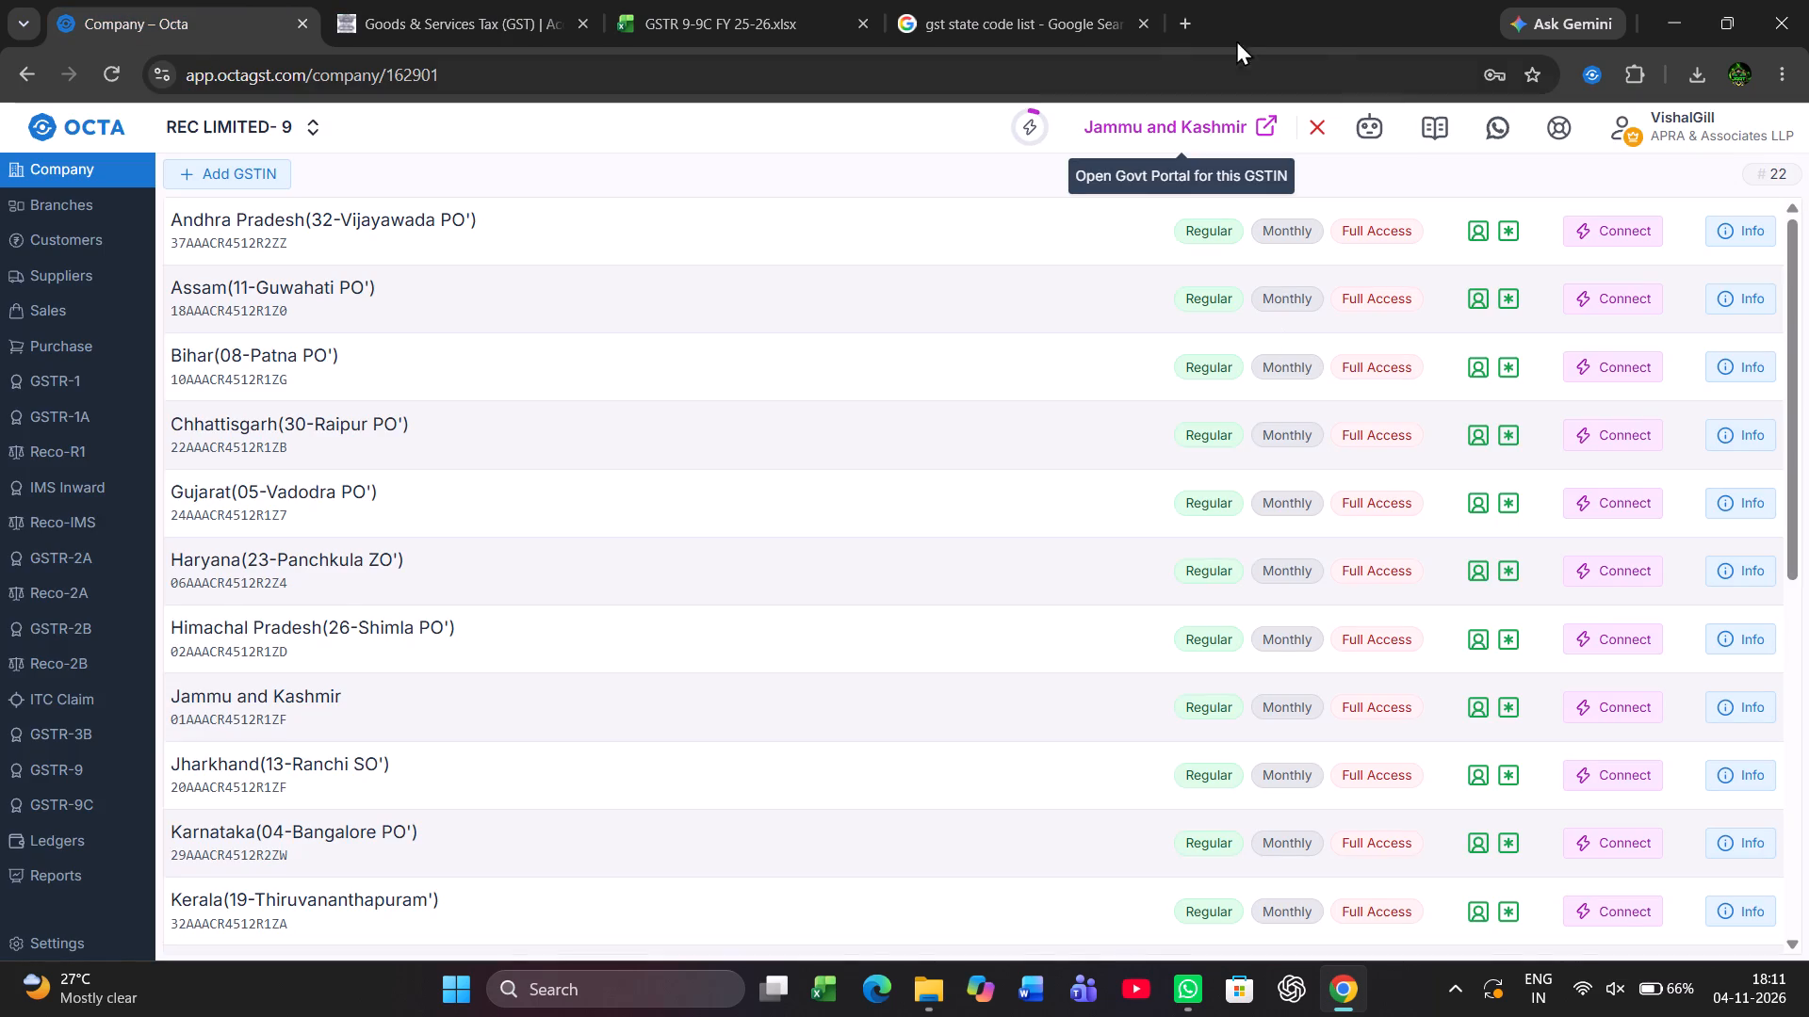
left_click(1152, 113)
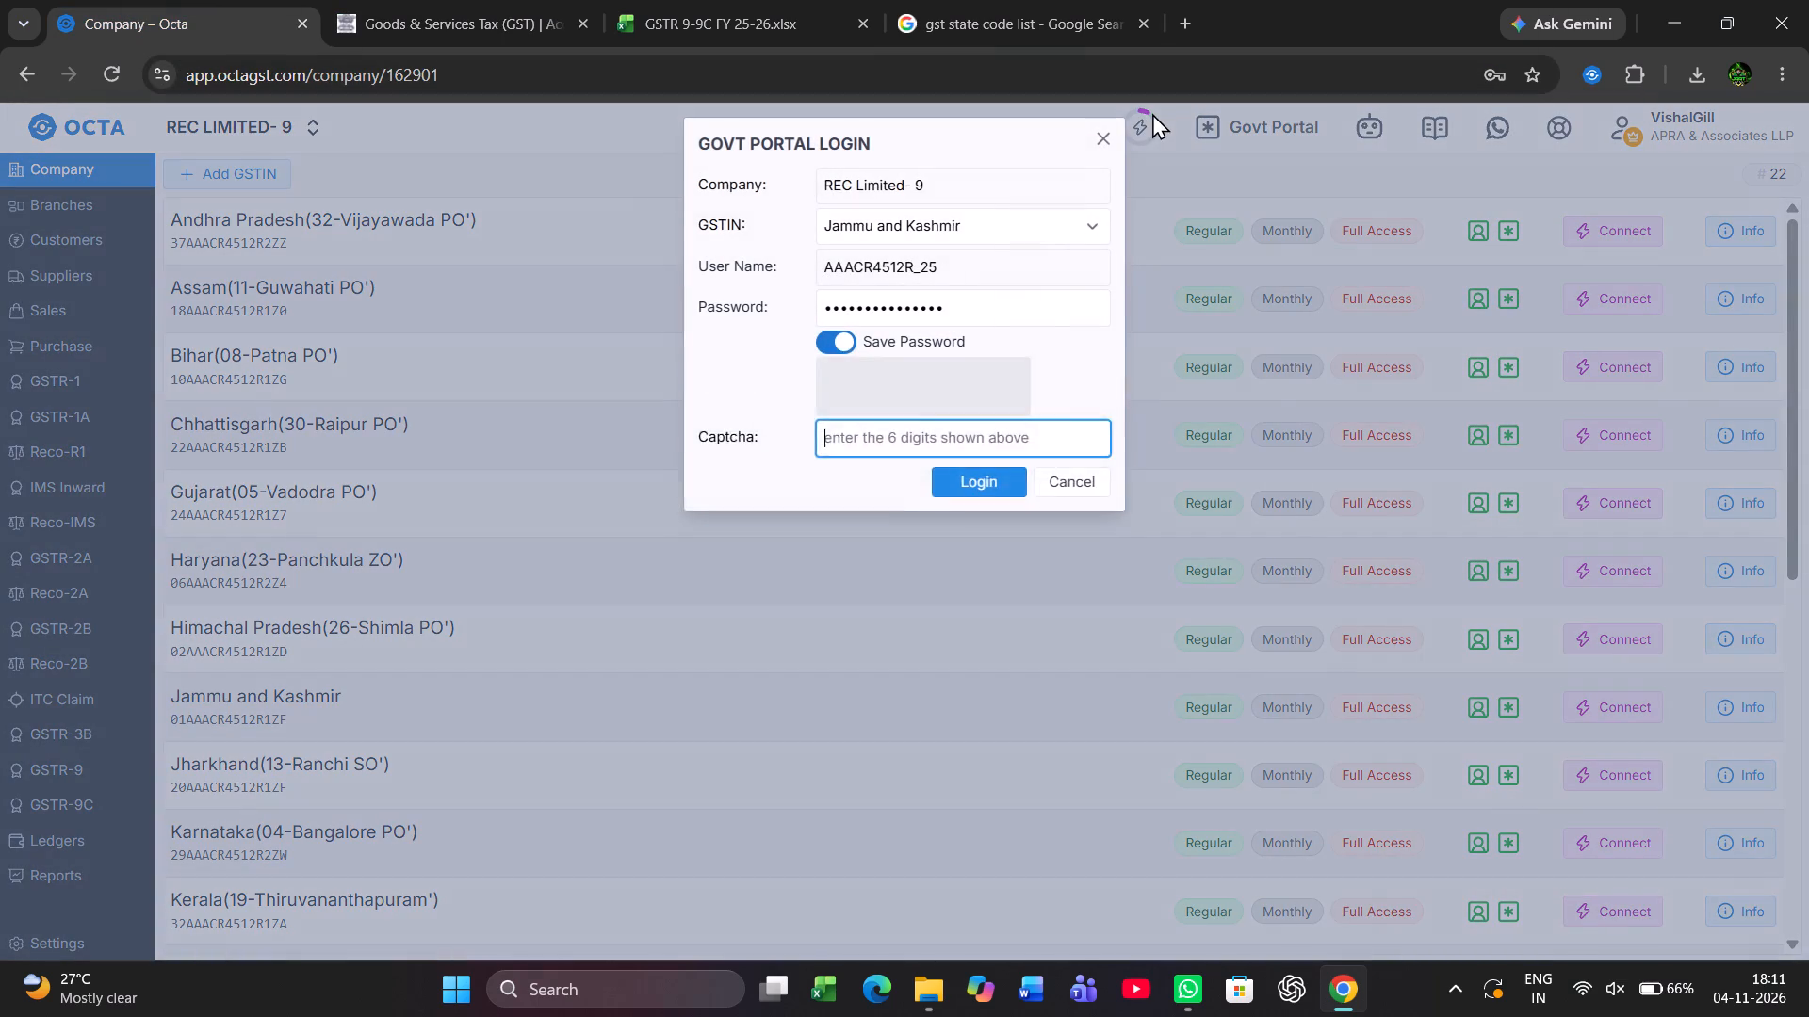
left_click(997, 479)
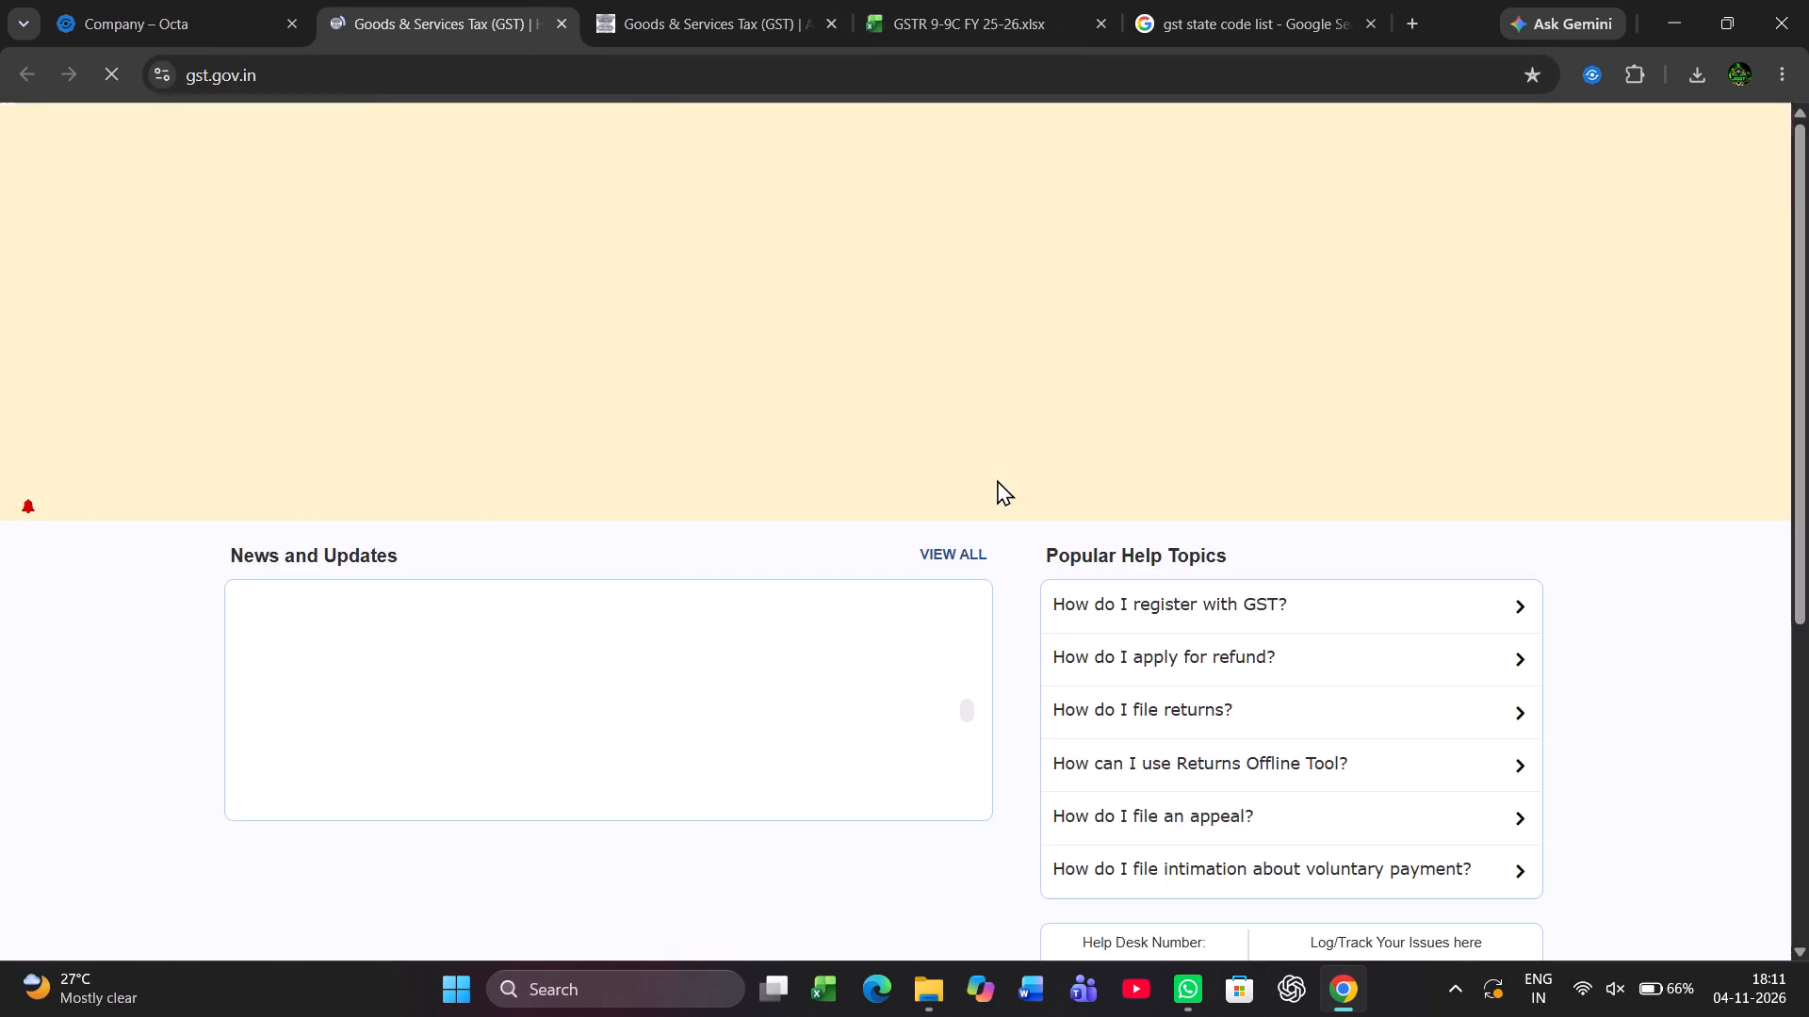
left_click(838, 23)
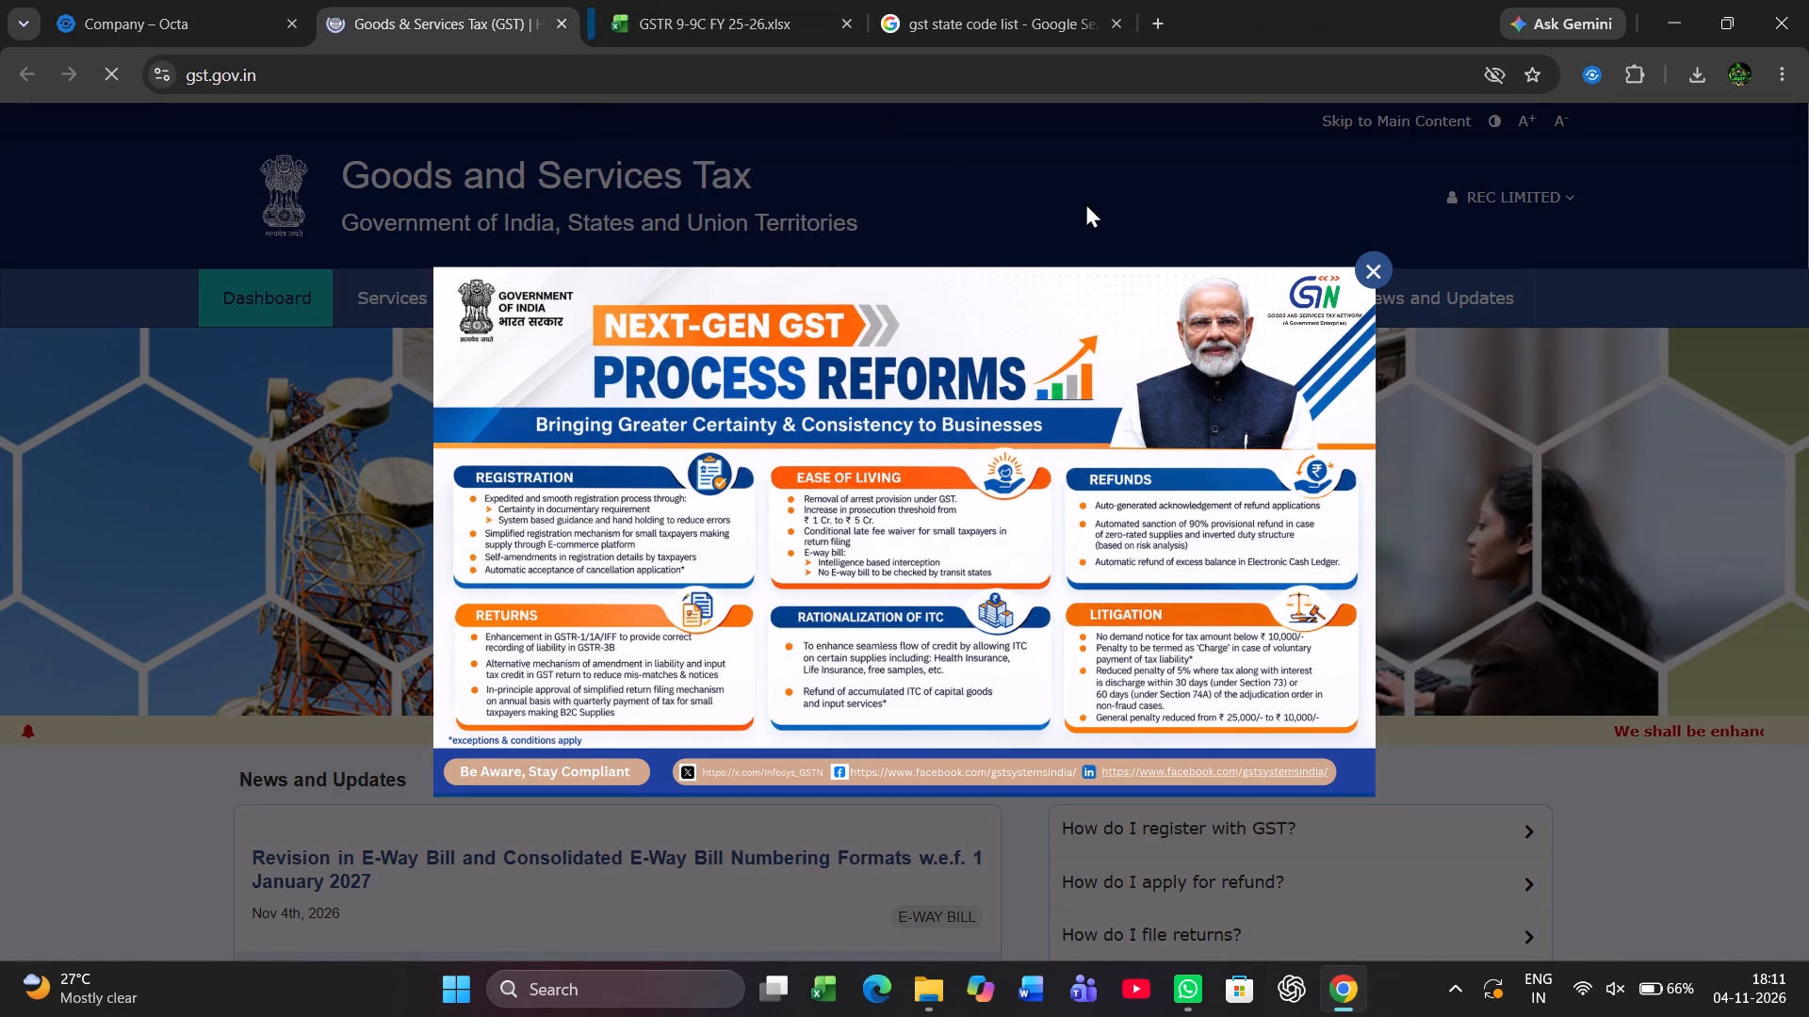
left_click(1376, 268)
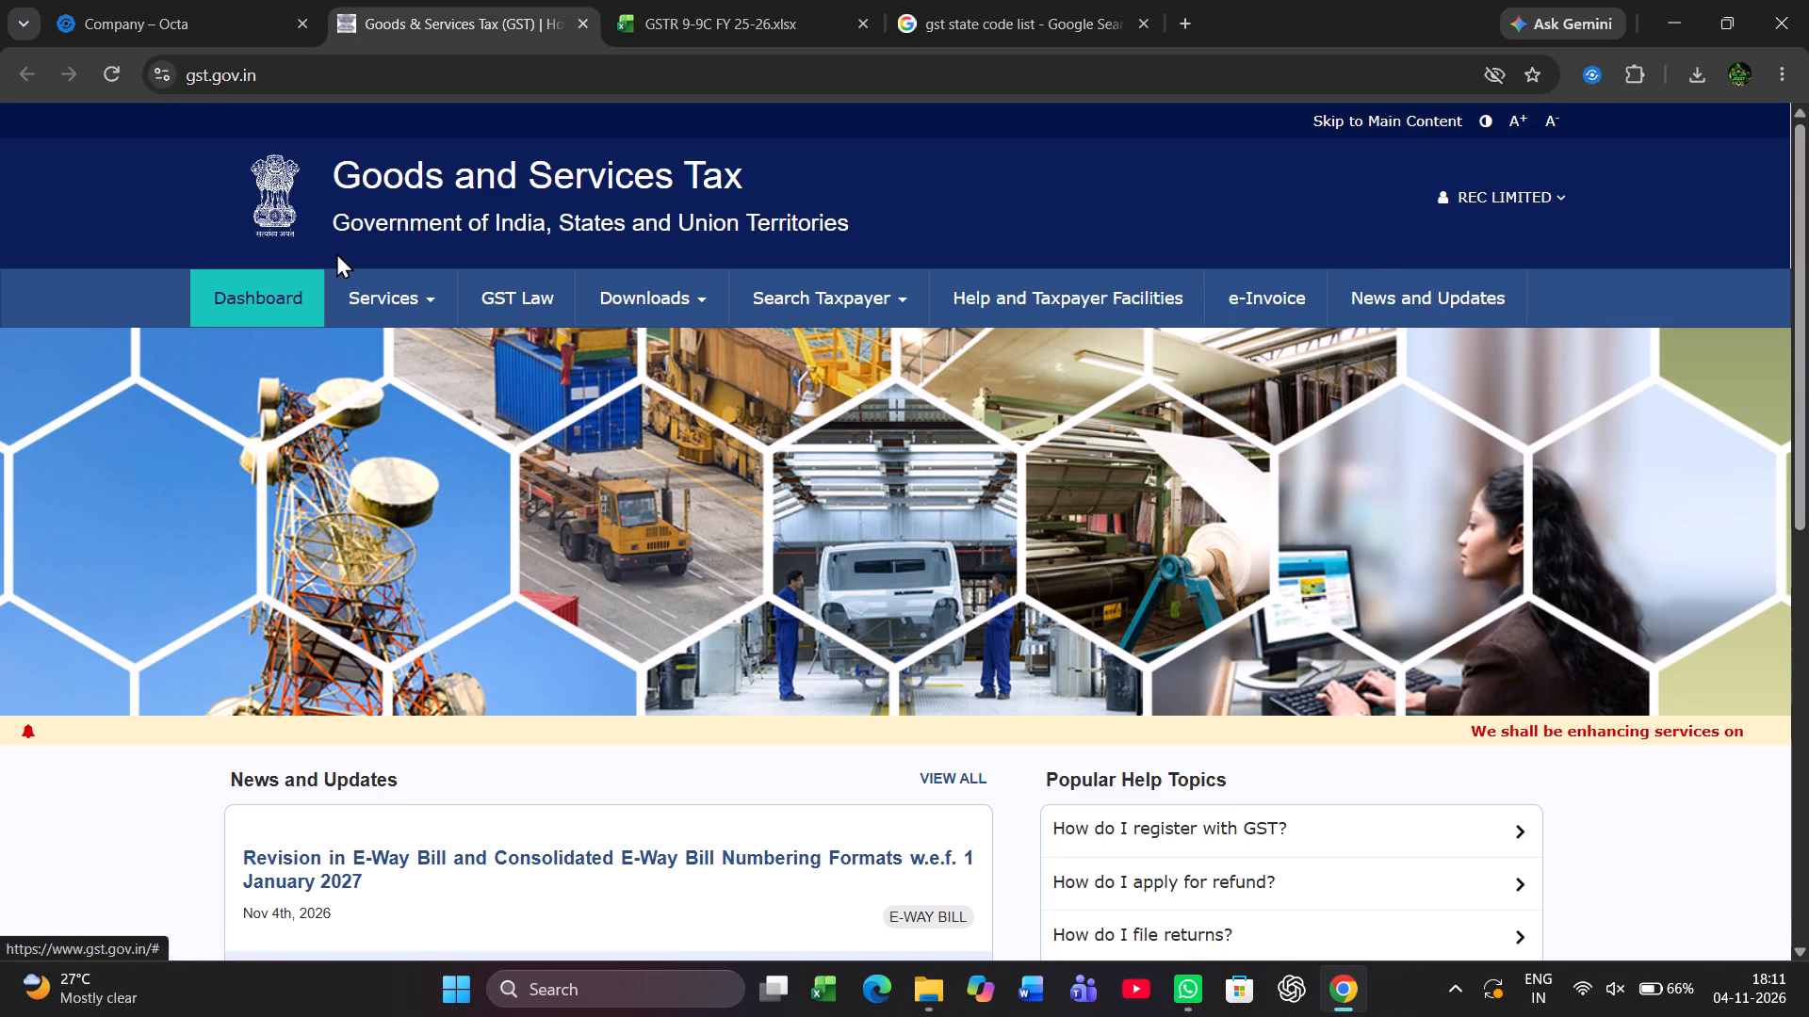
Find the annual return for financial year 2025-26 and open its online GSTR-9 preparation dashboard.
left_click(394, 292)
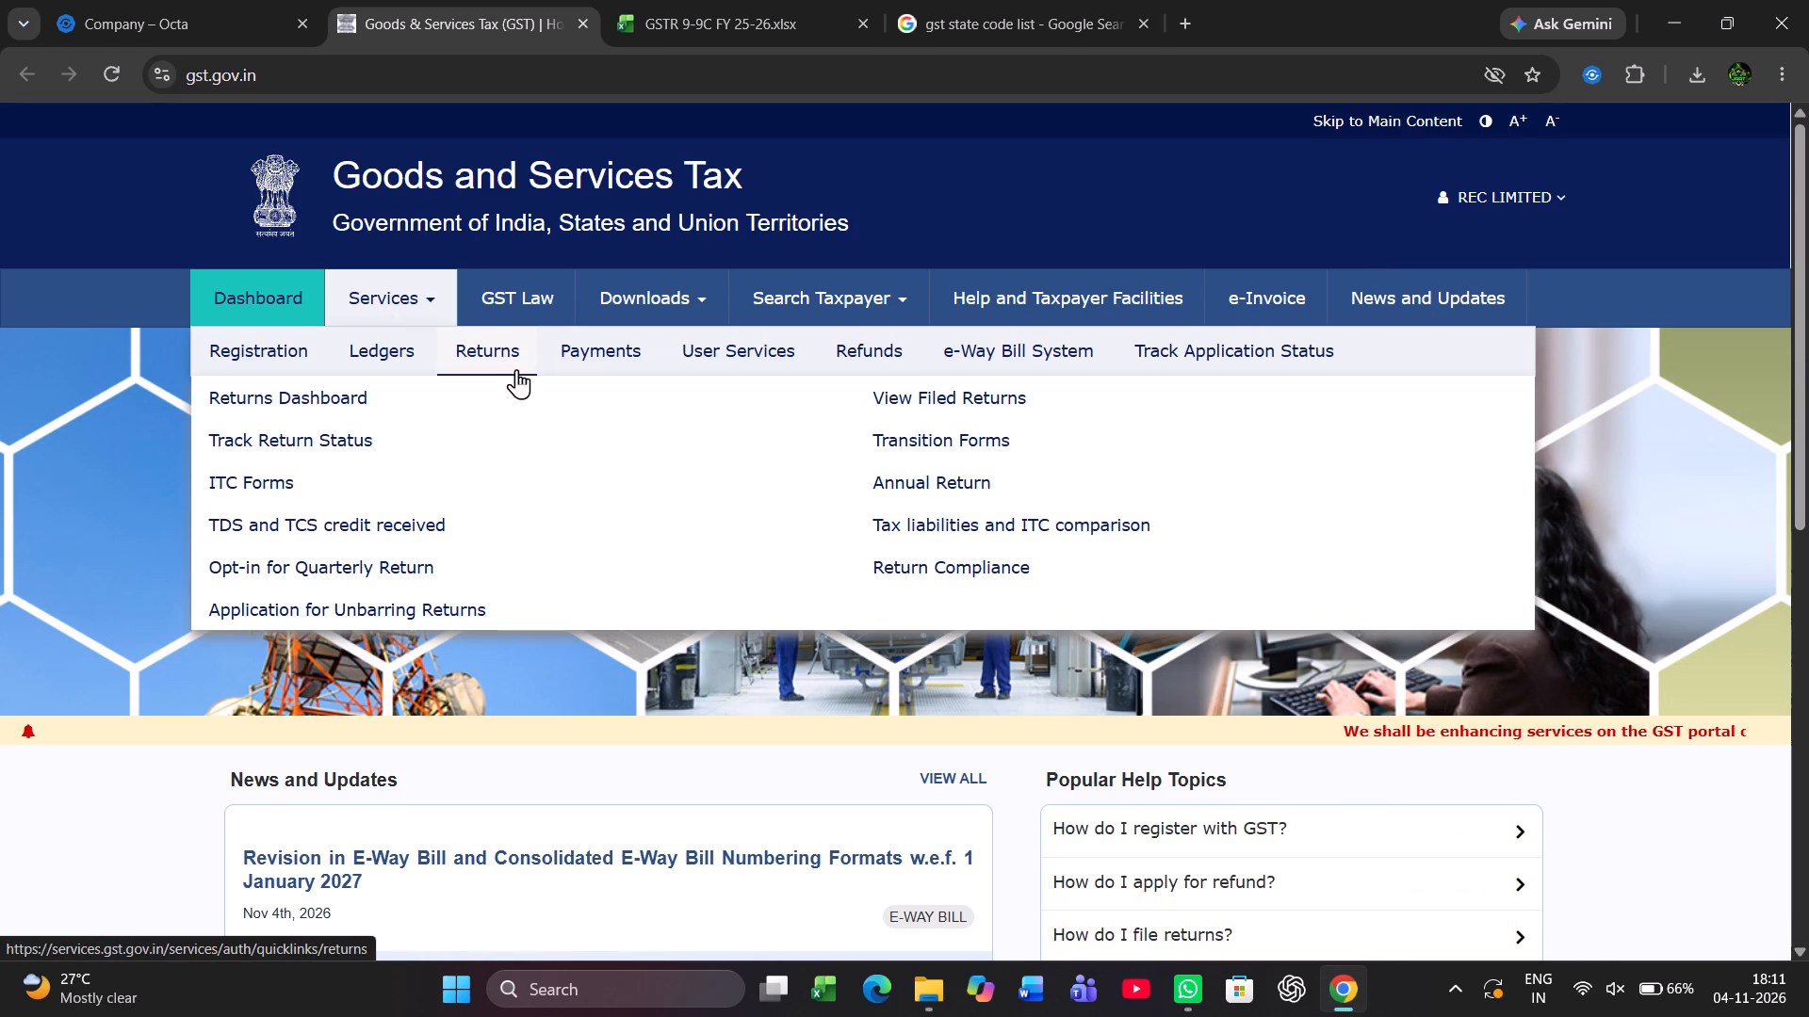
left_click(953, 487)
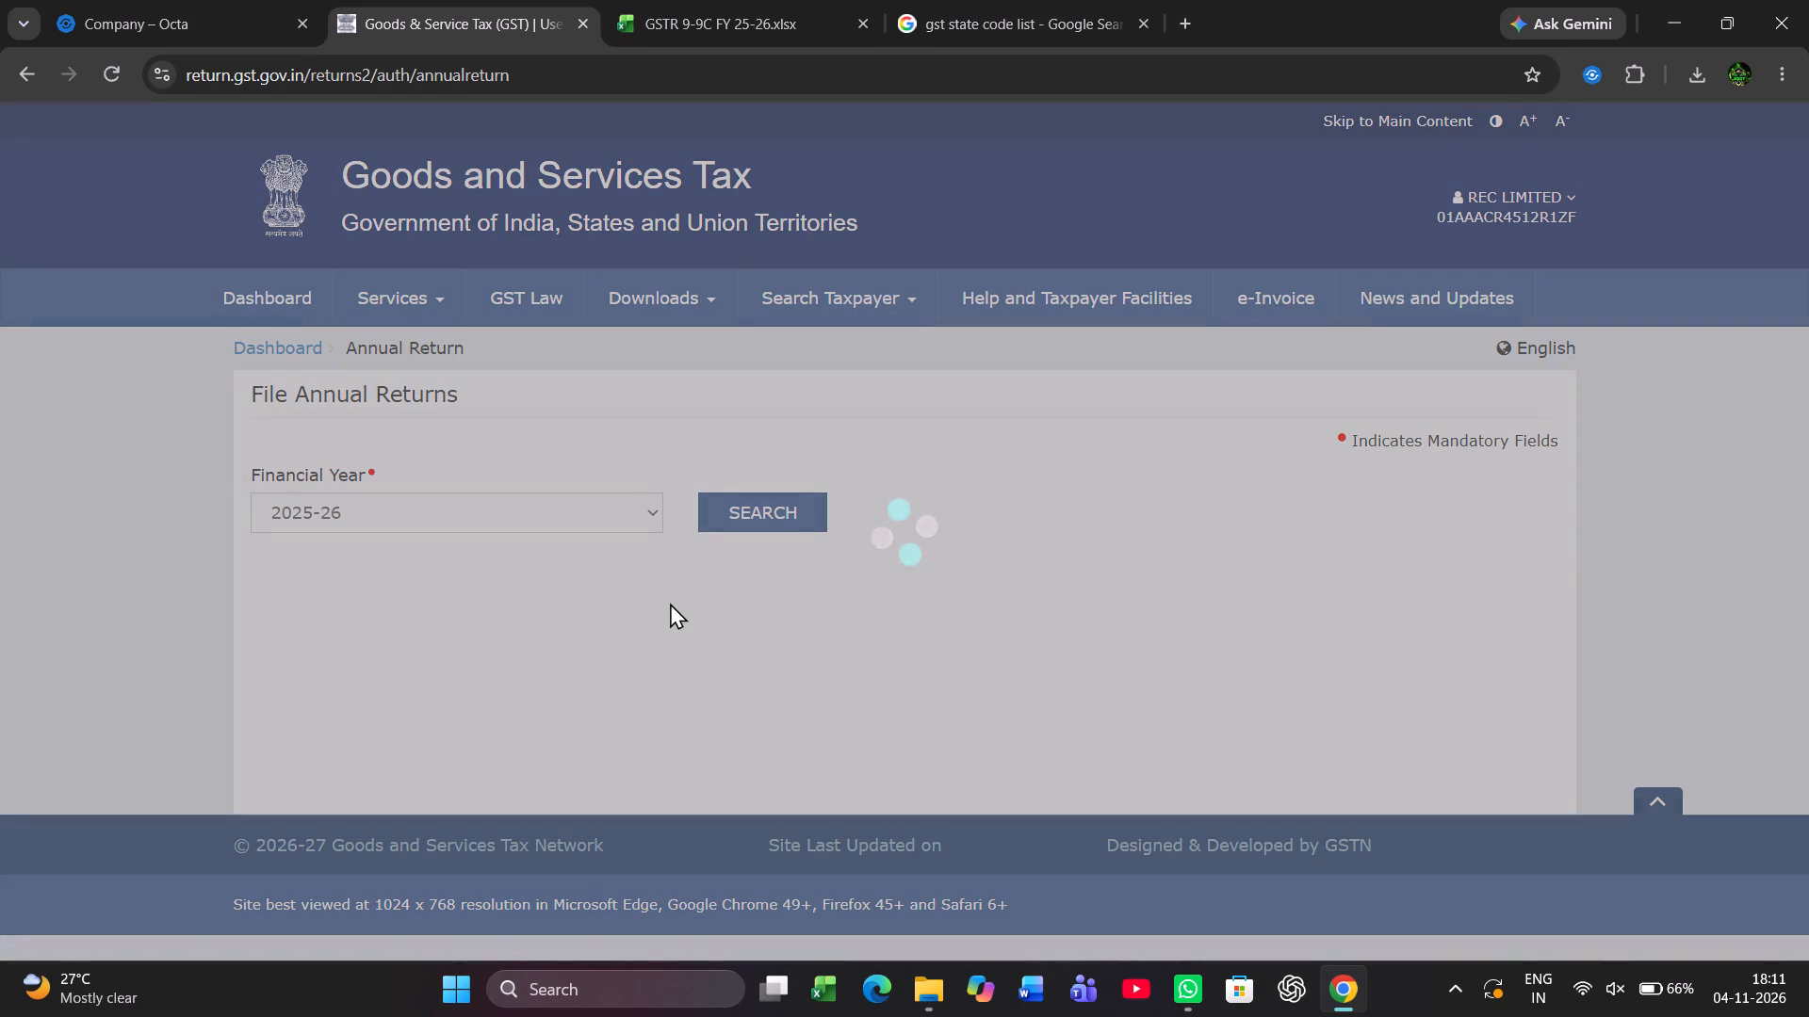
left_click(751, 512)
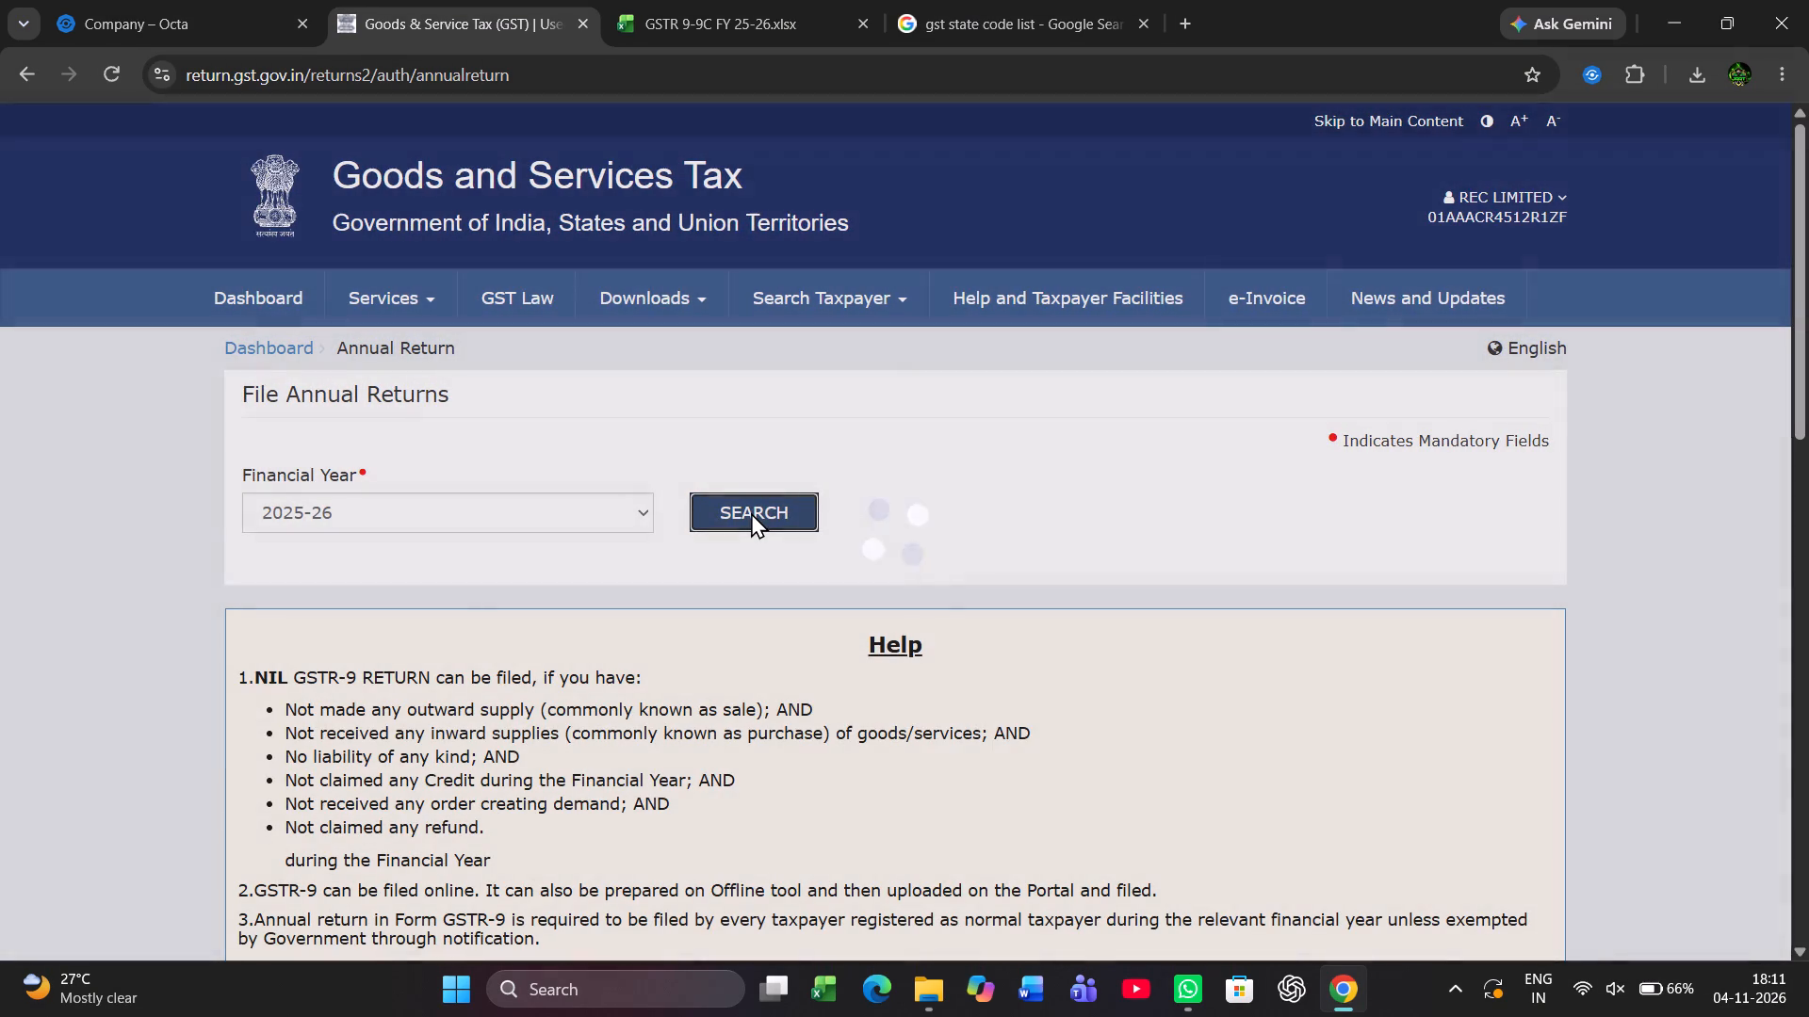
scroll(839, 647, "down", 5)
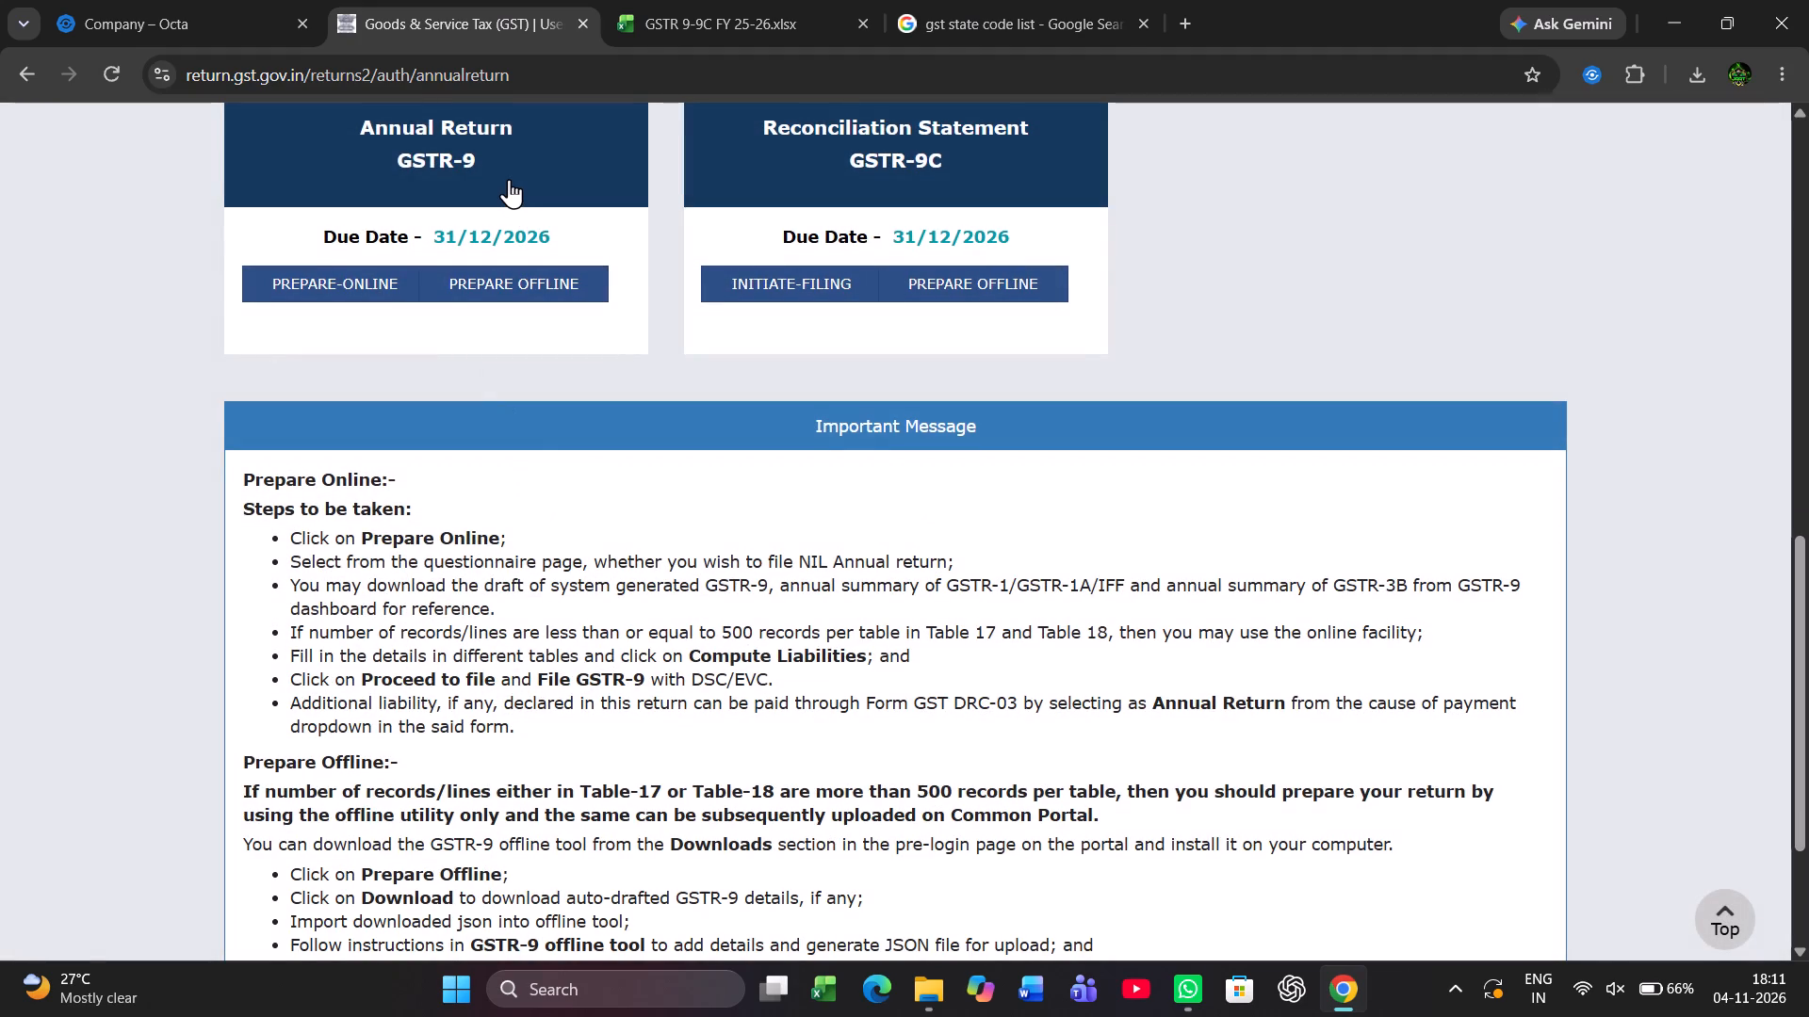
left_click(509, 179)
scroll(765, 621, "down", 2)
left_click(1504, 779)
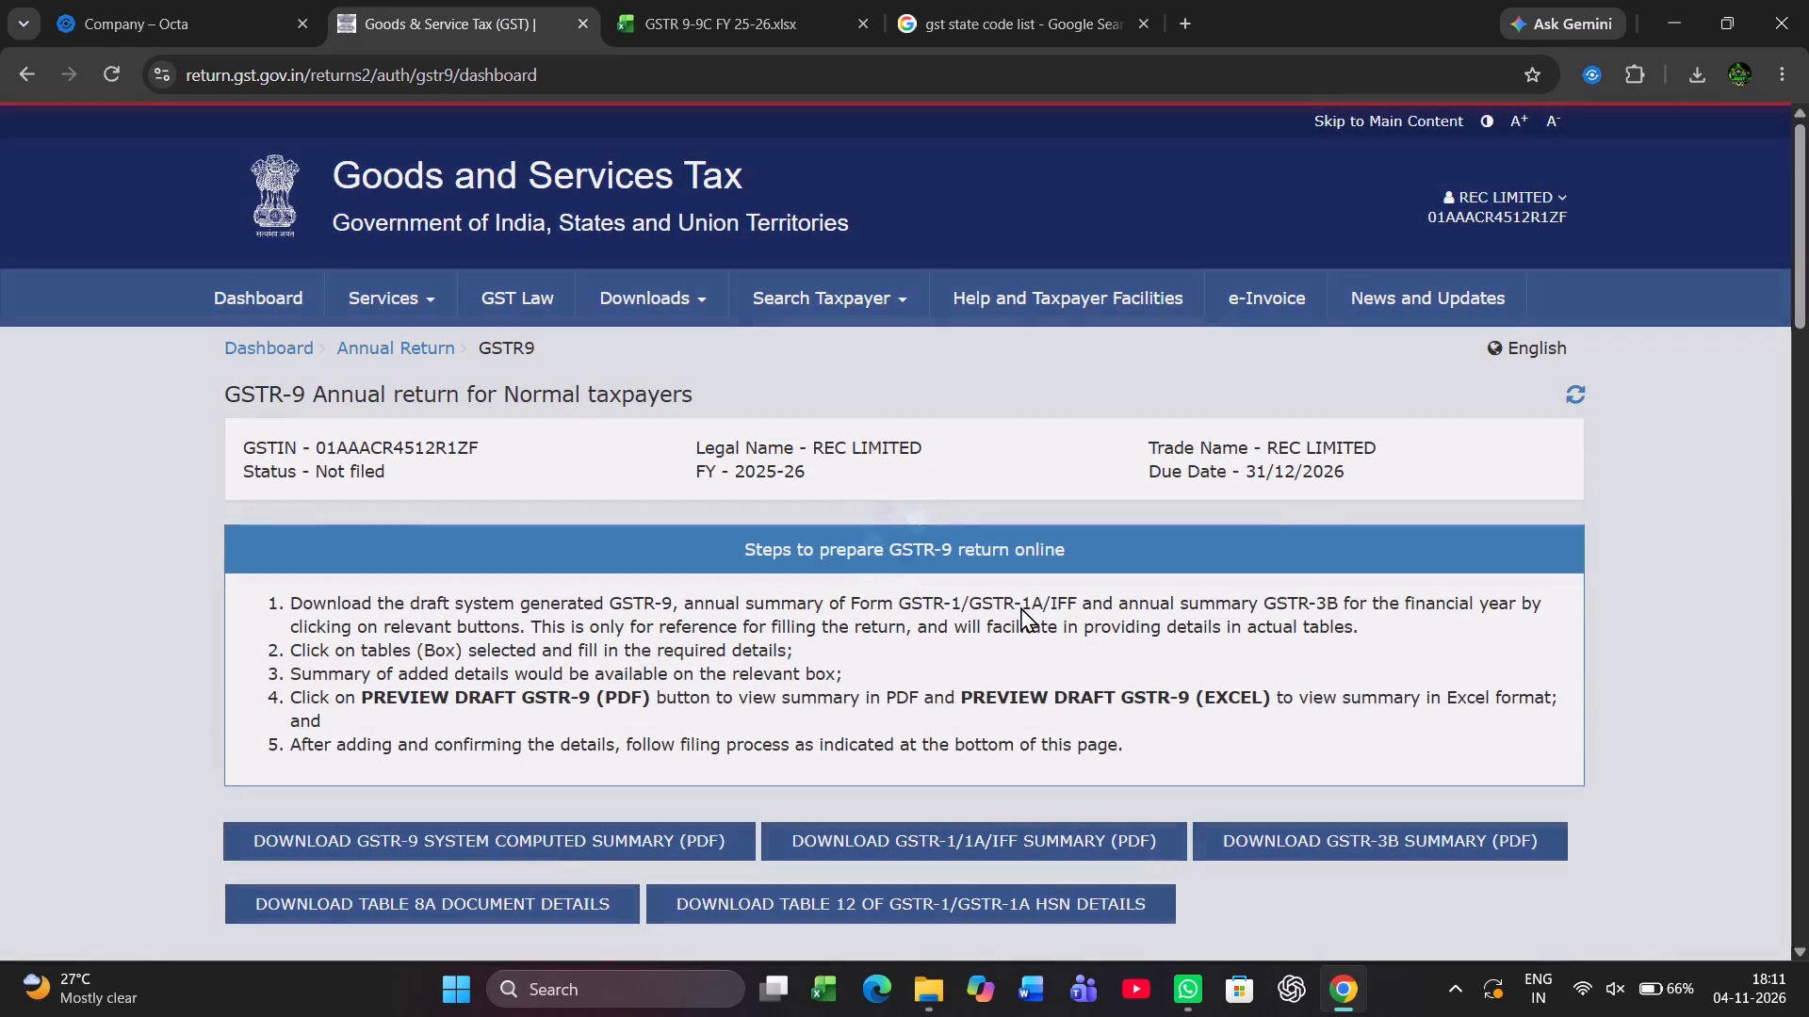
Download the GSTR-9 system computed summary, GSTR-1/1A/IFF summary and GSTR-3B summary as PDFs.
scroll(776, 567, "down", 2)
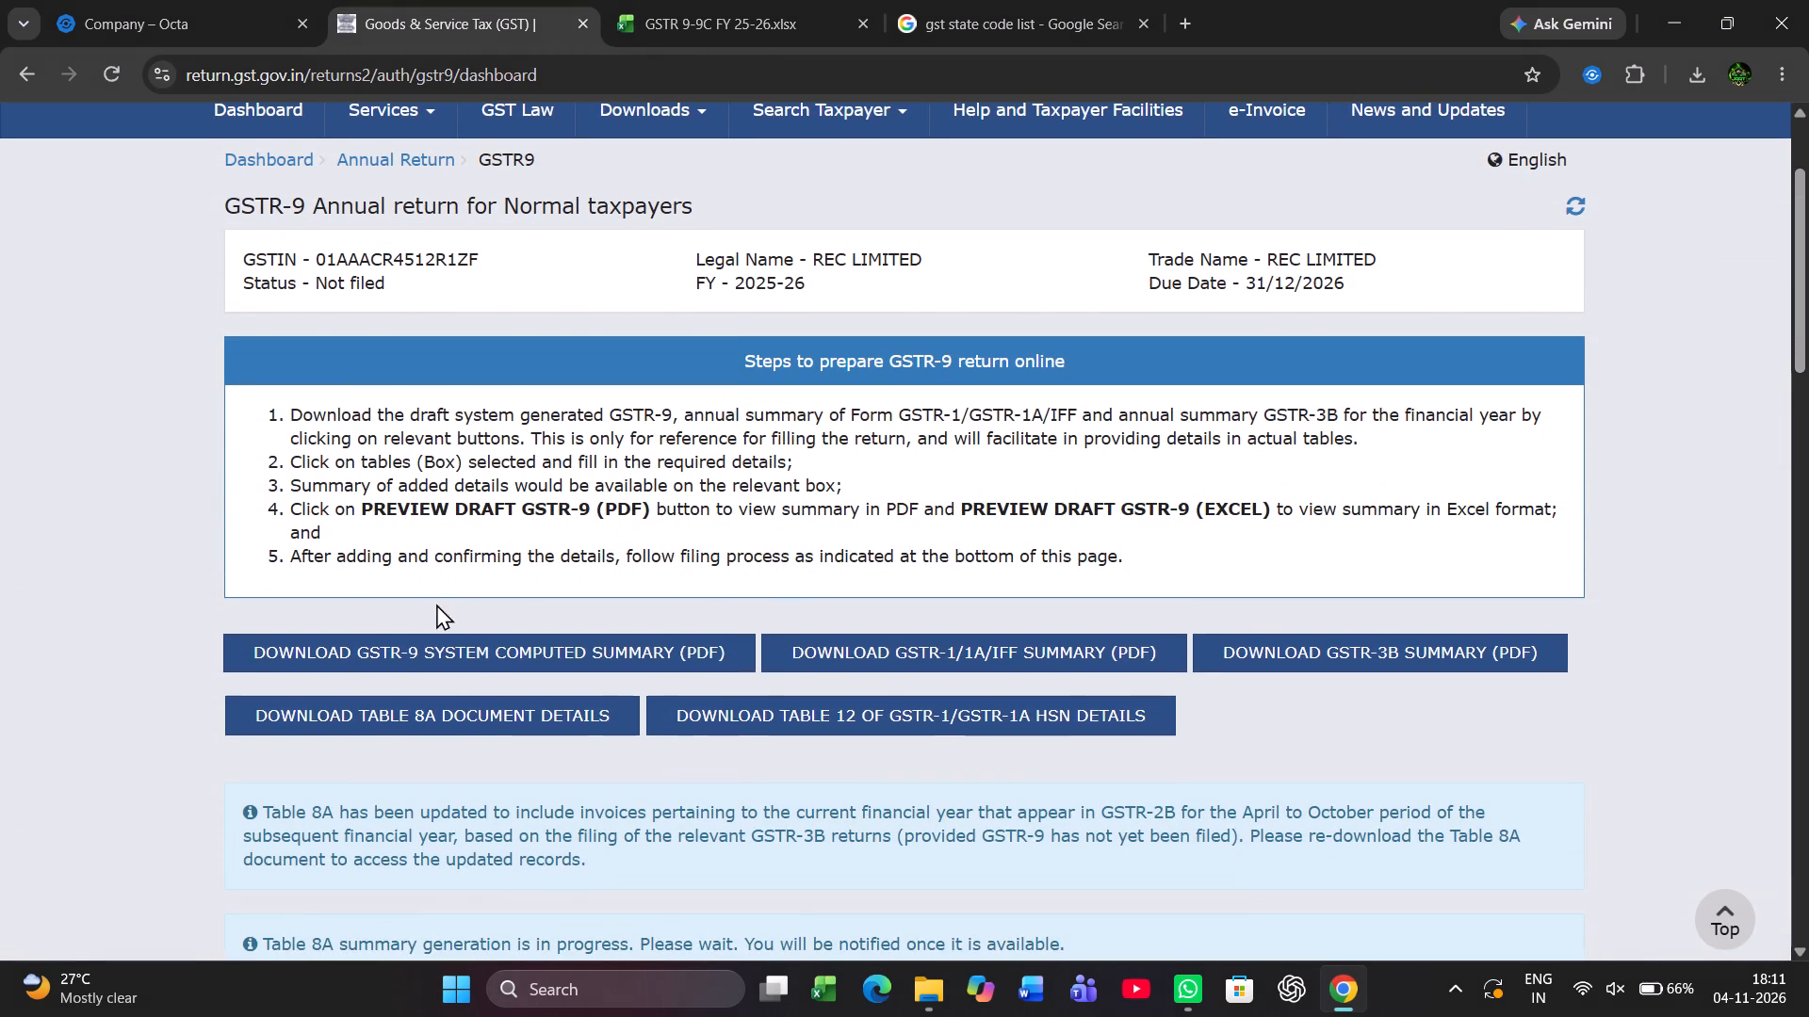
left_click(483, 654)
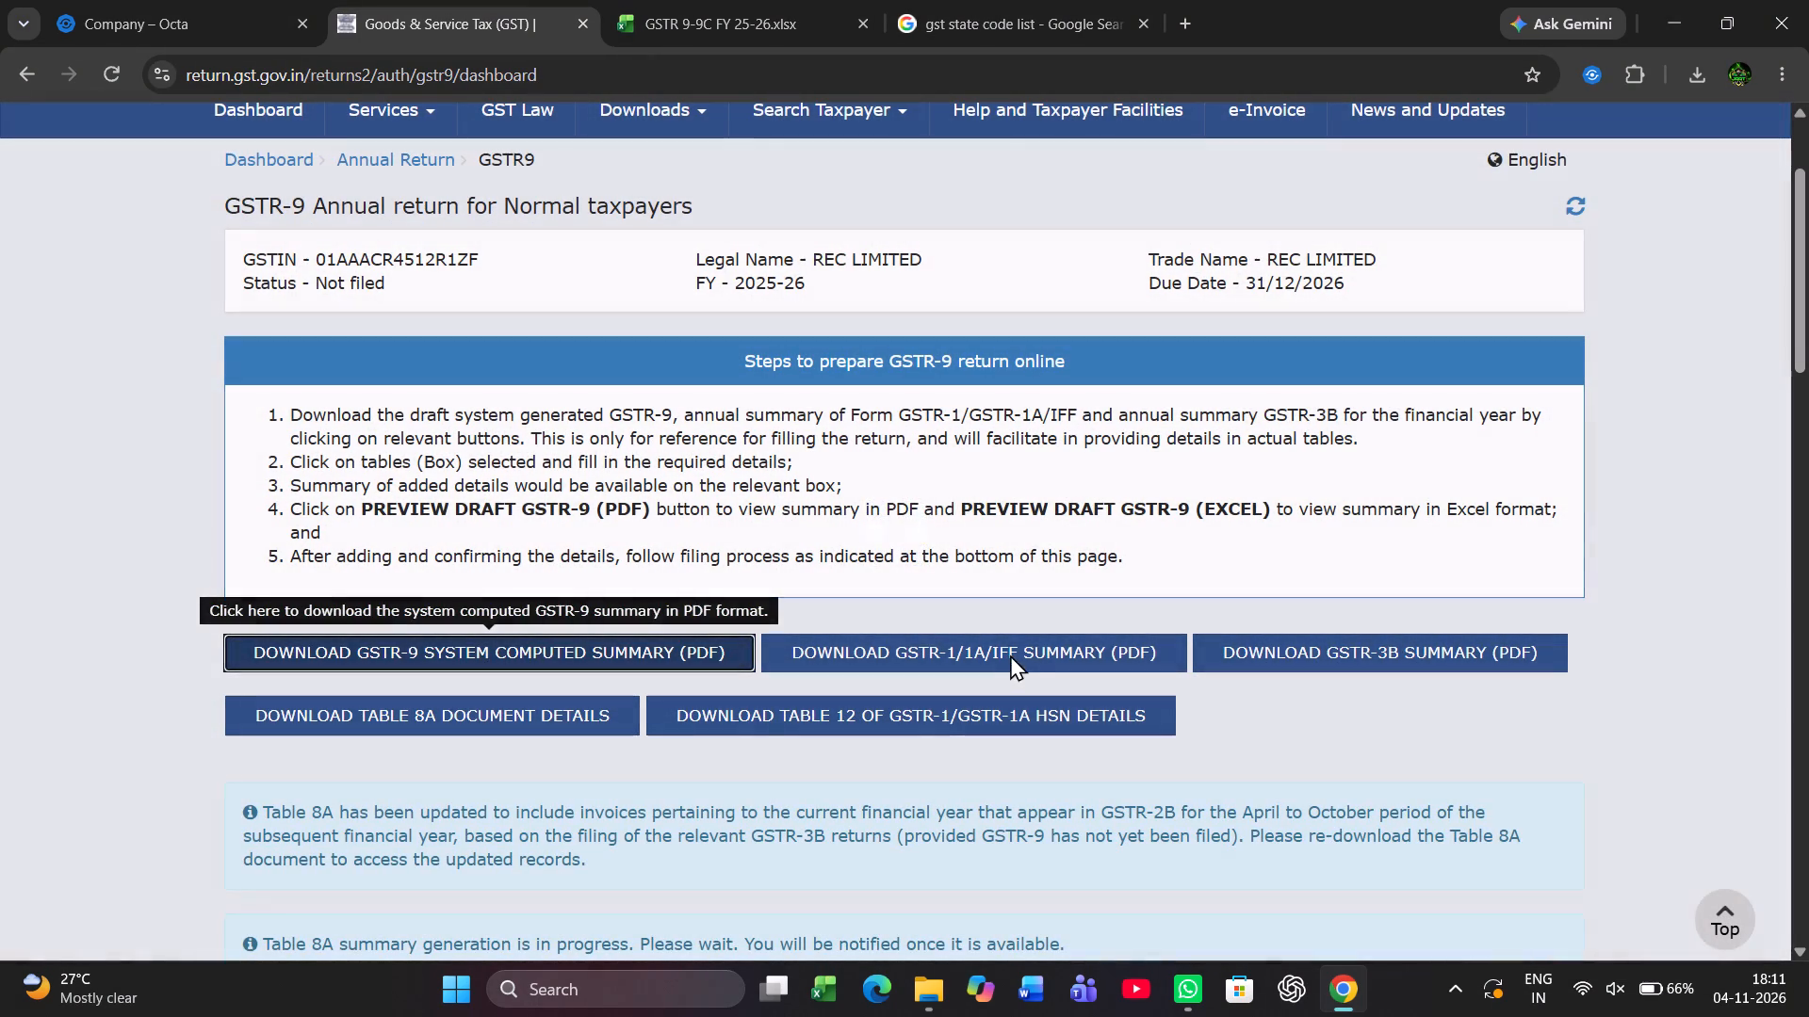
left_click(1010, 654)
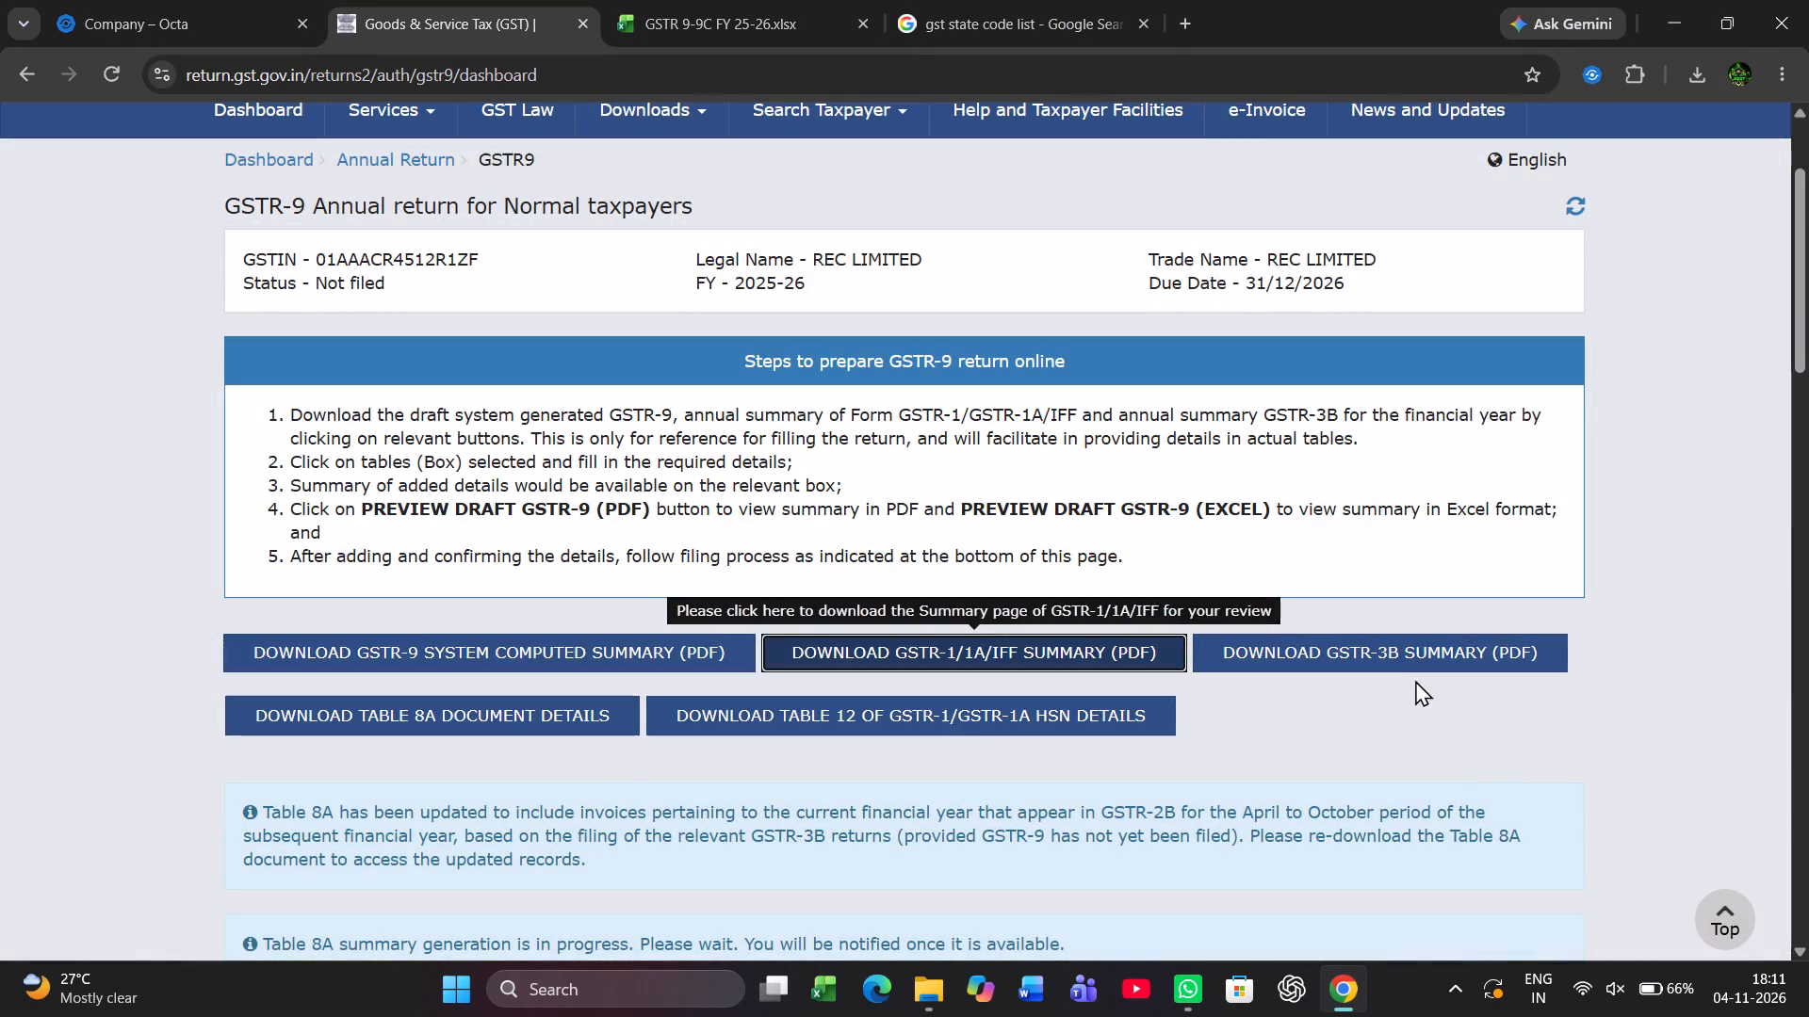
left_click(1404, 652)
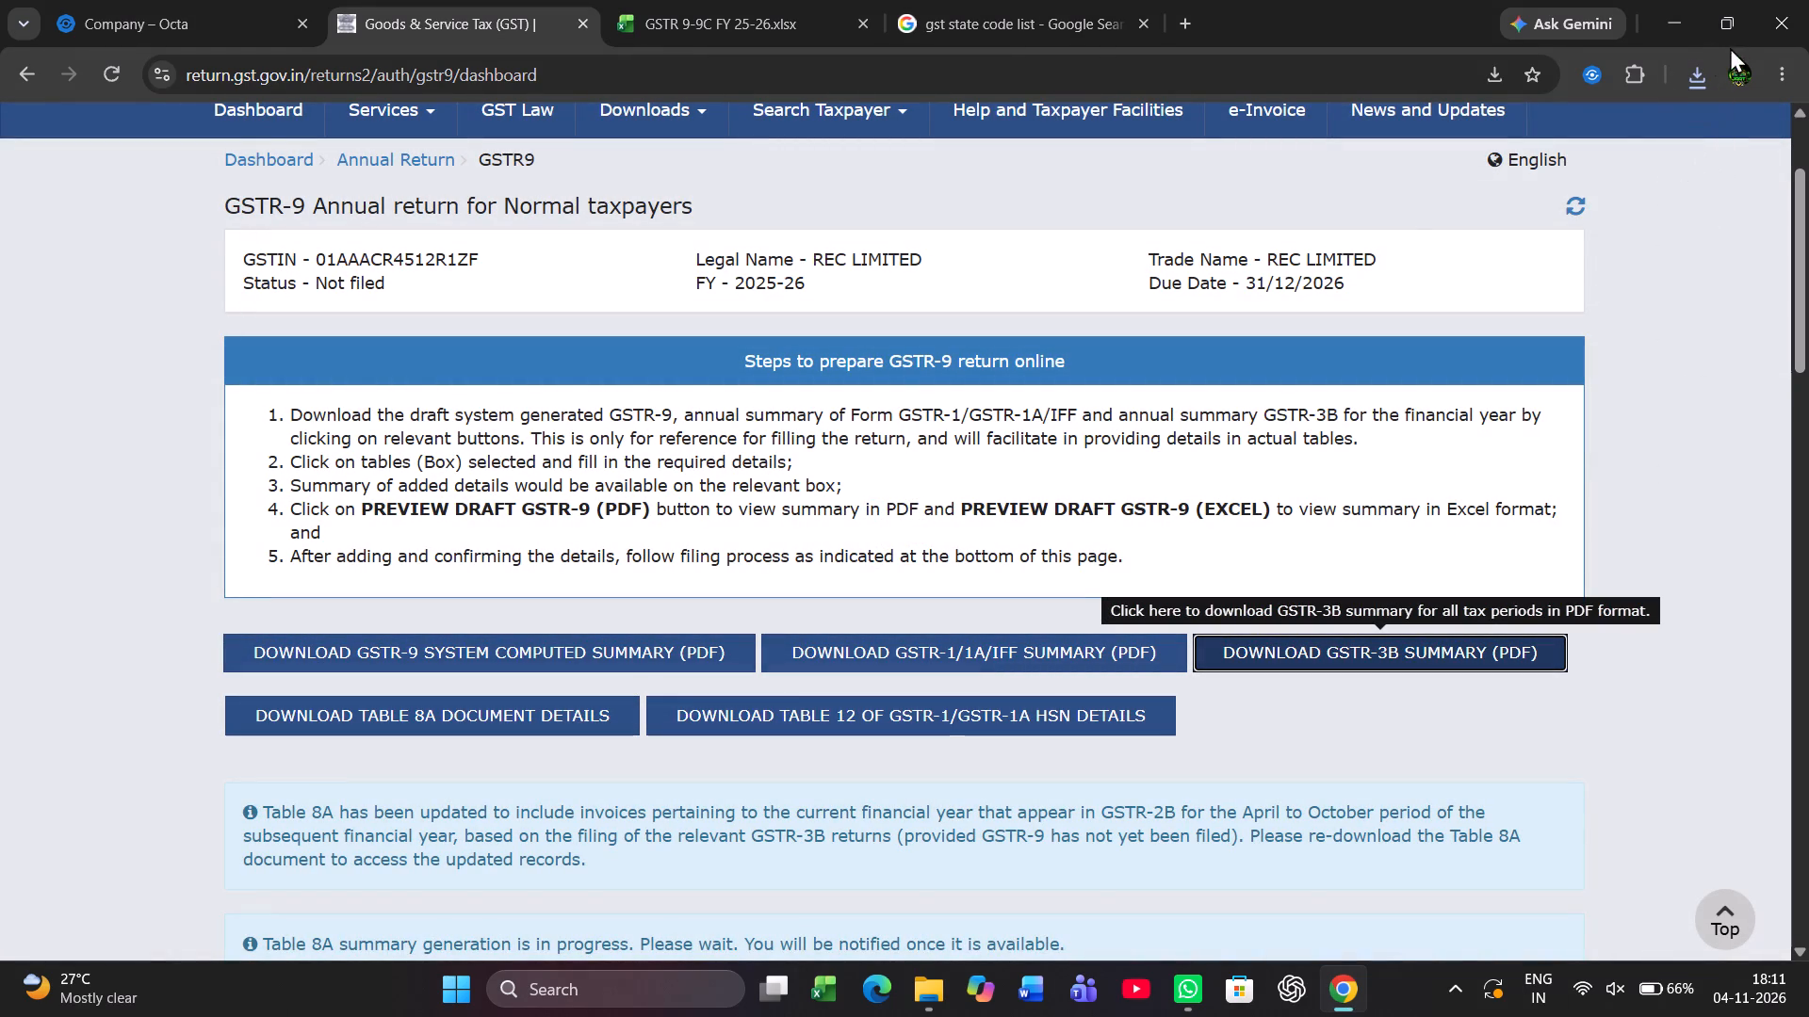
Switch back to Octa's company page and look through REC LIMITED's GSTIN list by state.
key("alt+Tab")
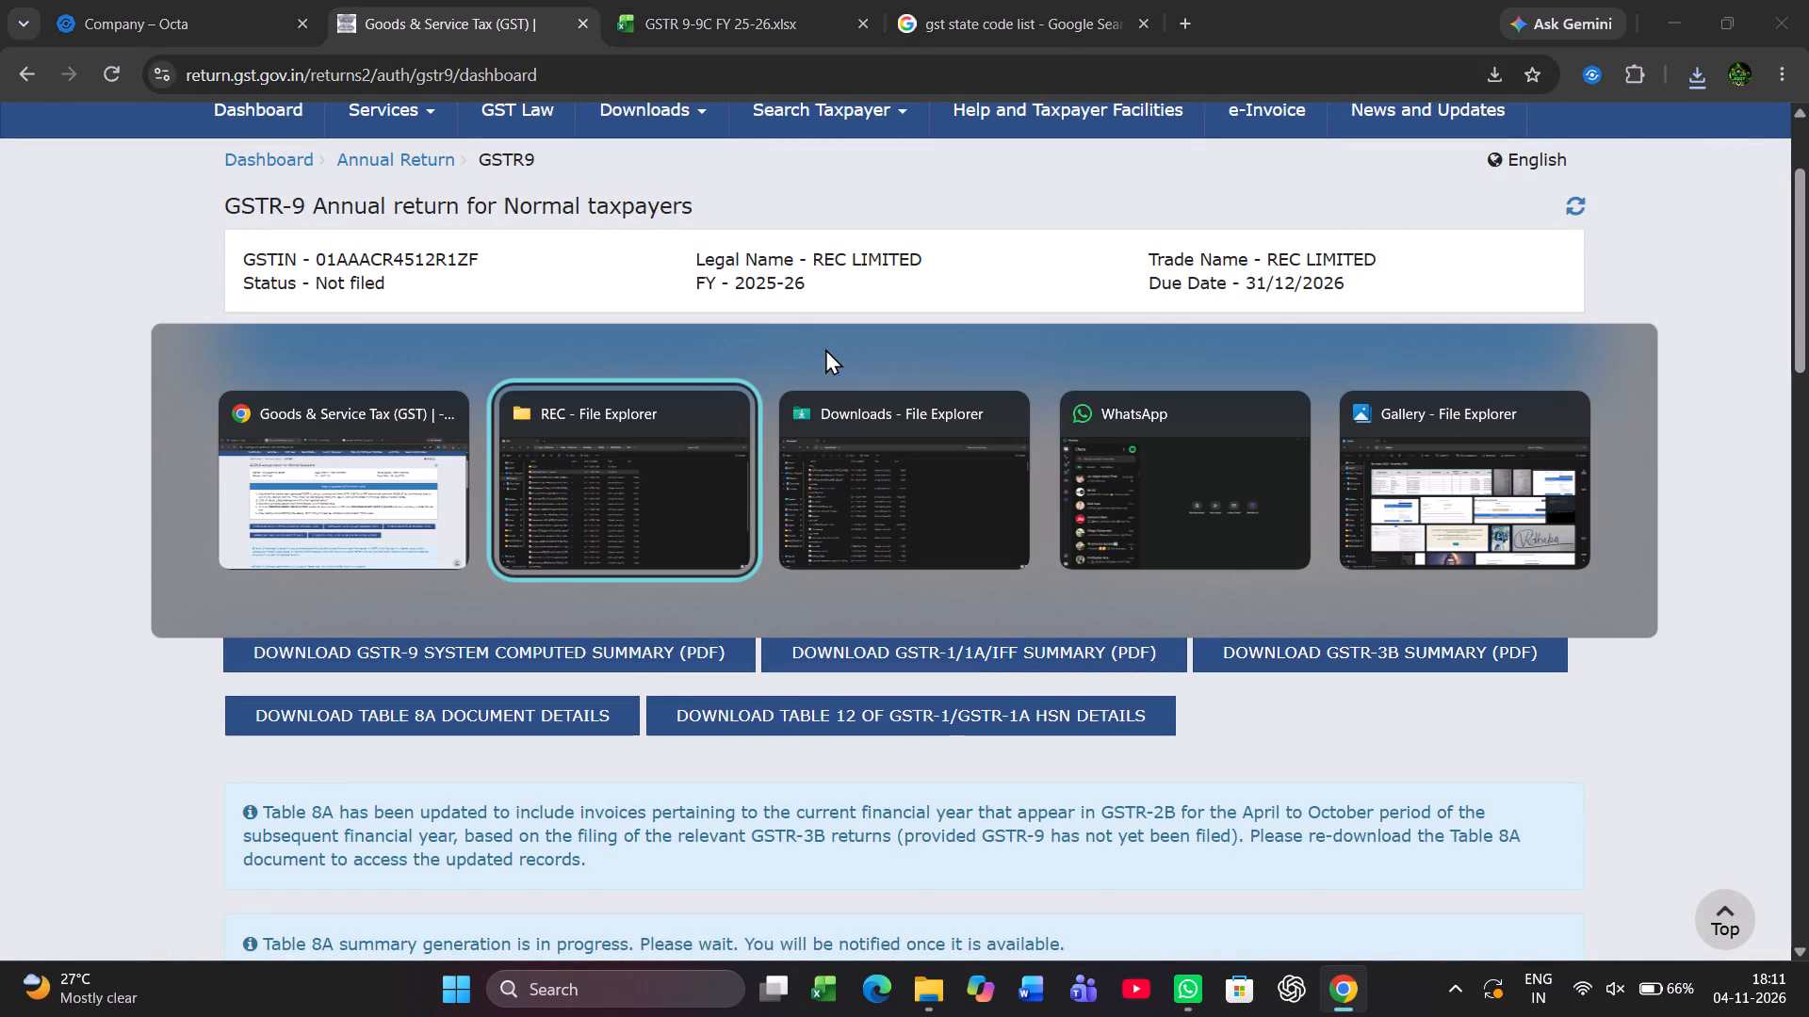
left_click(399, 422, "alt")
left_click(157, 8)
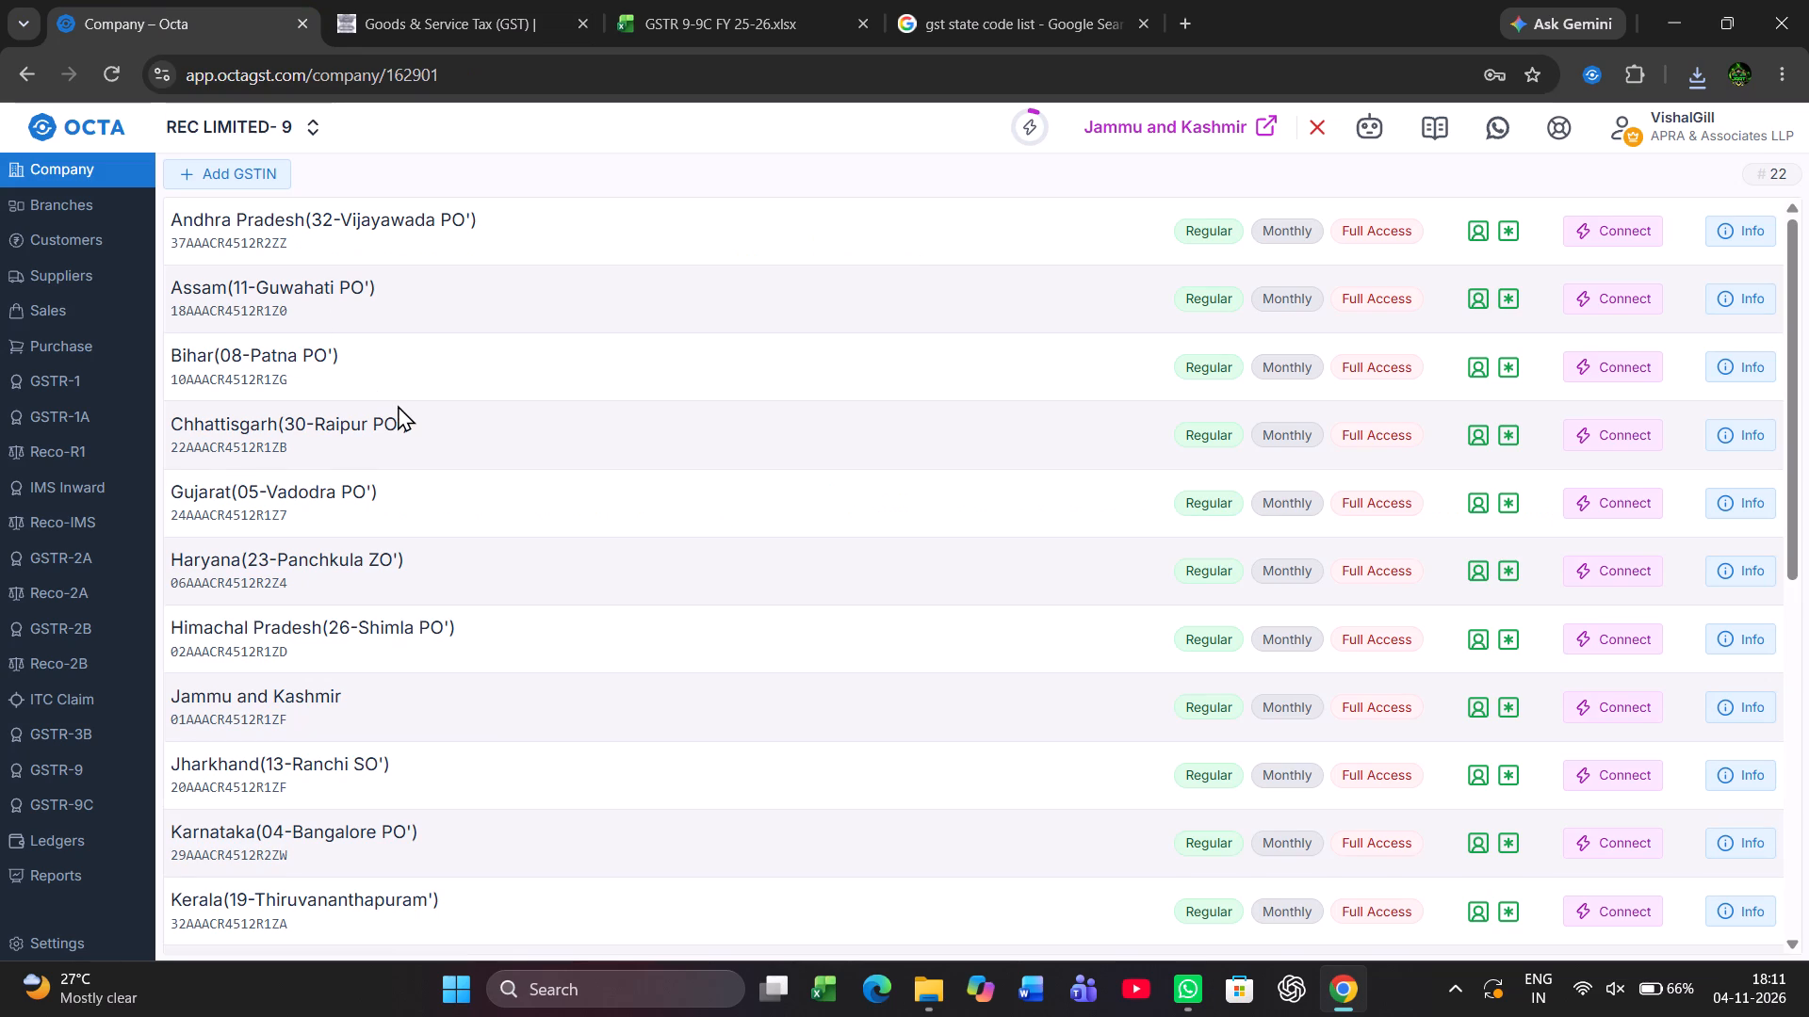
scroll(398, 405, "up", 4)
scroll(634, 453, "up", 1)
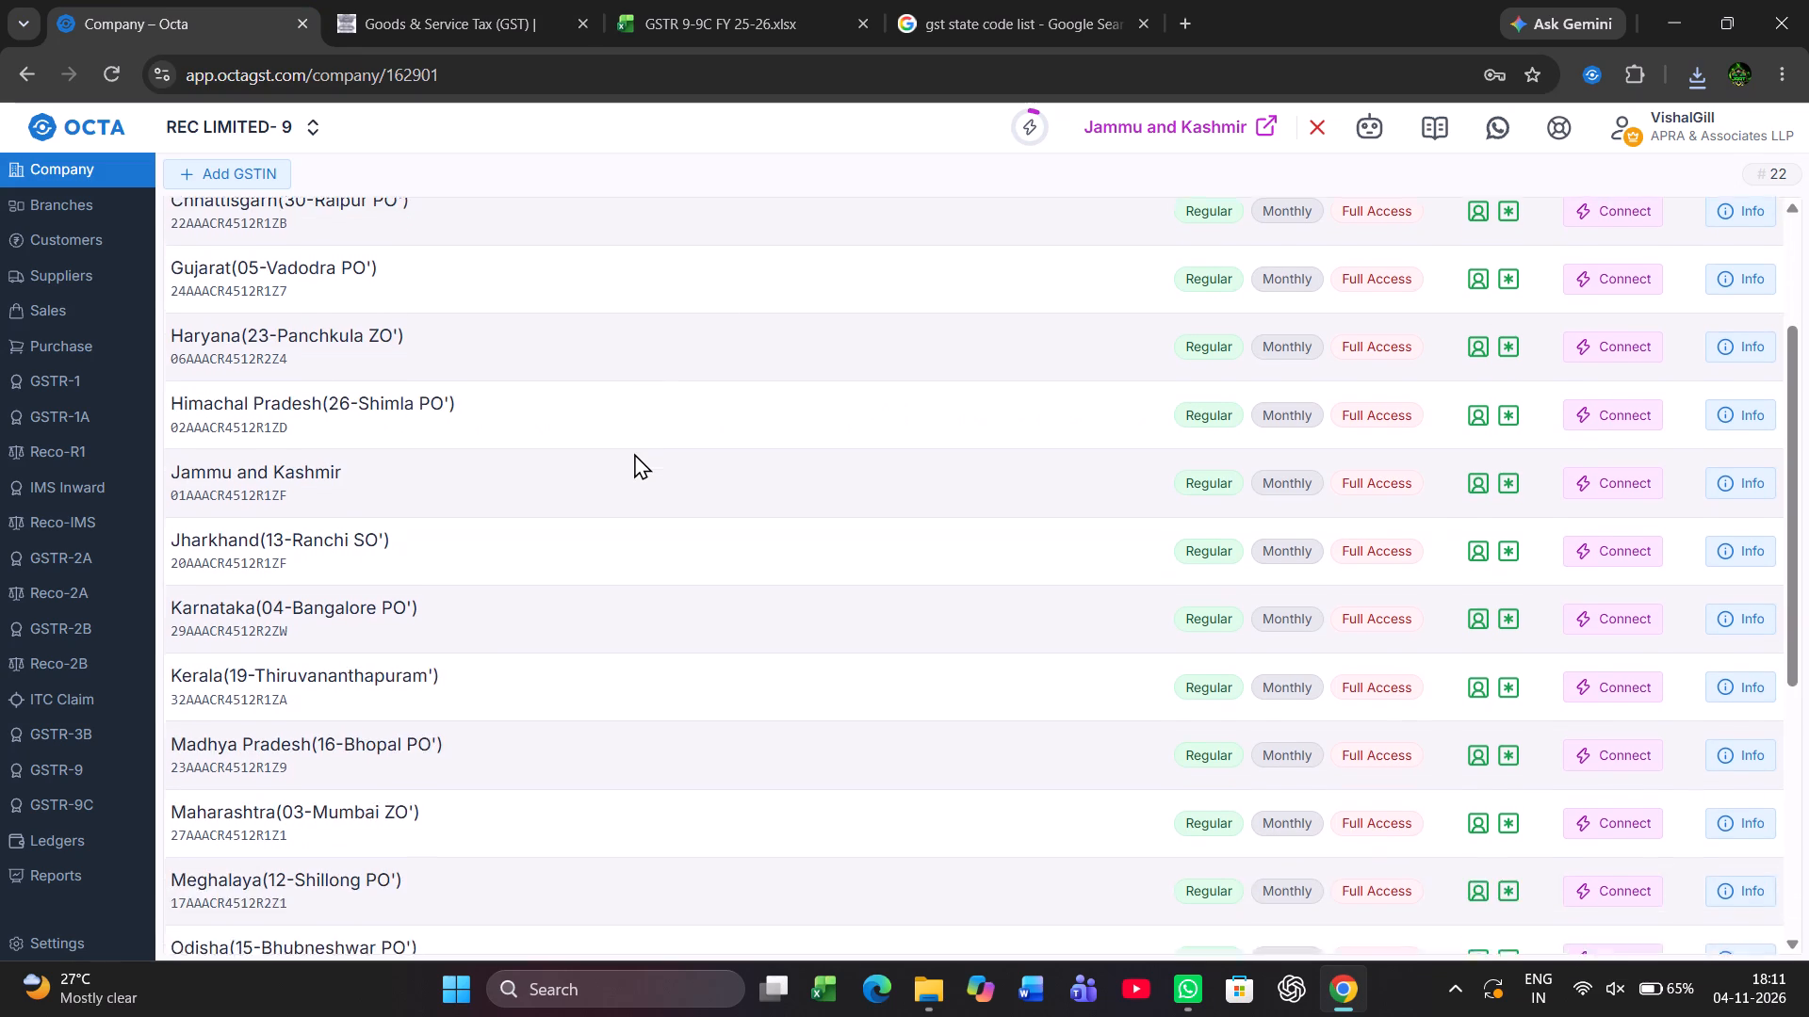
scroll(634, 453, "up", 1)
scroll(634, 453, "down", 1)
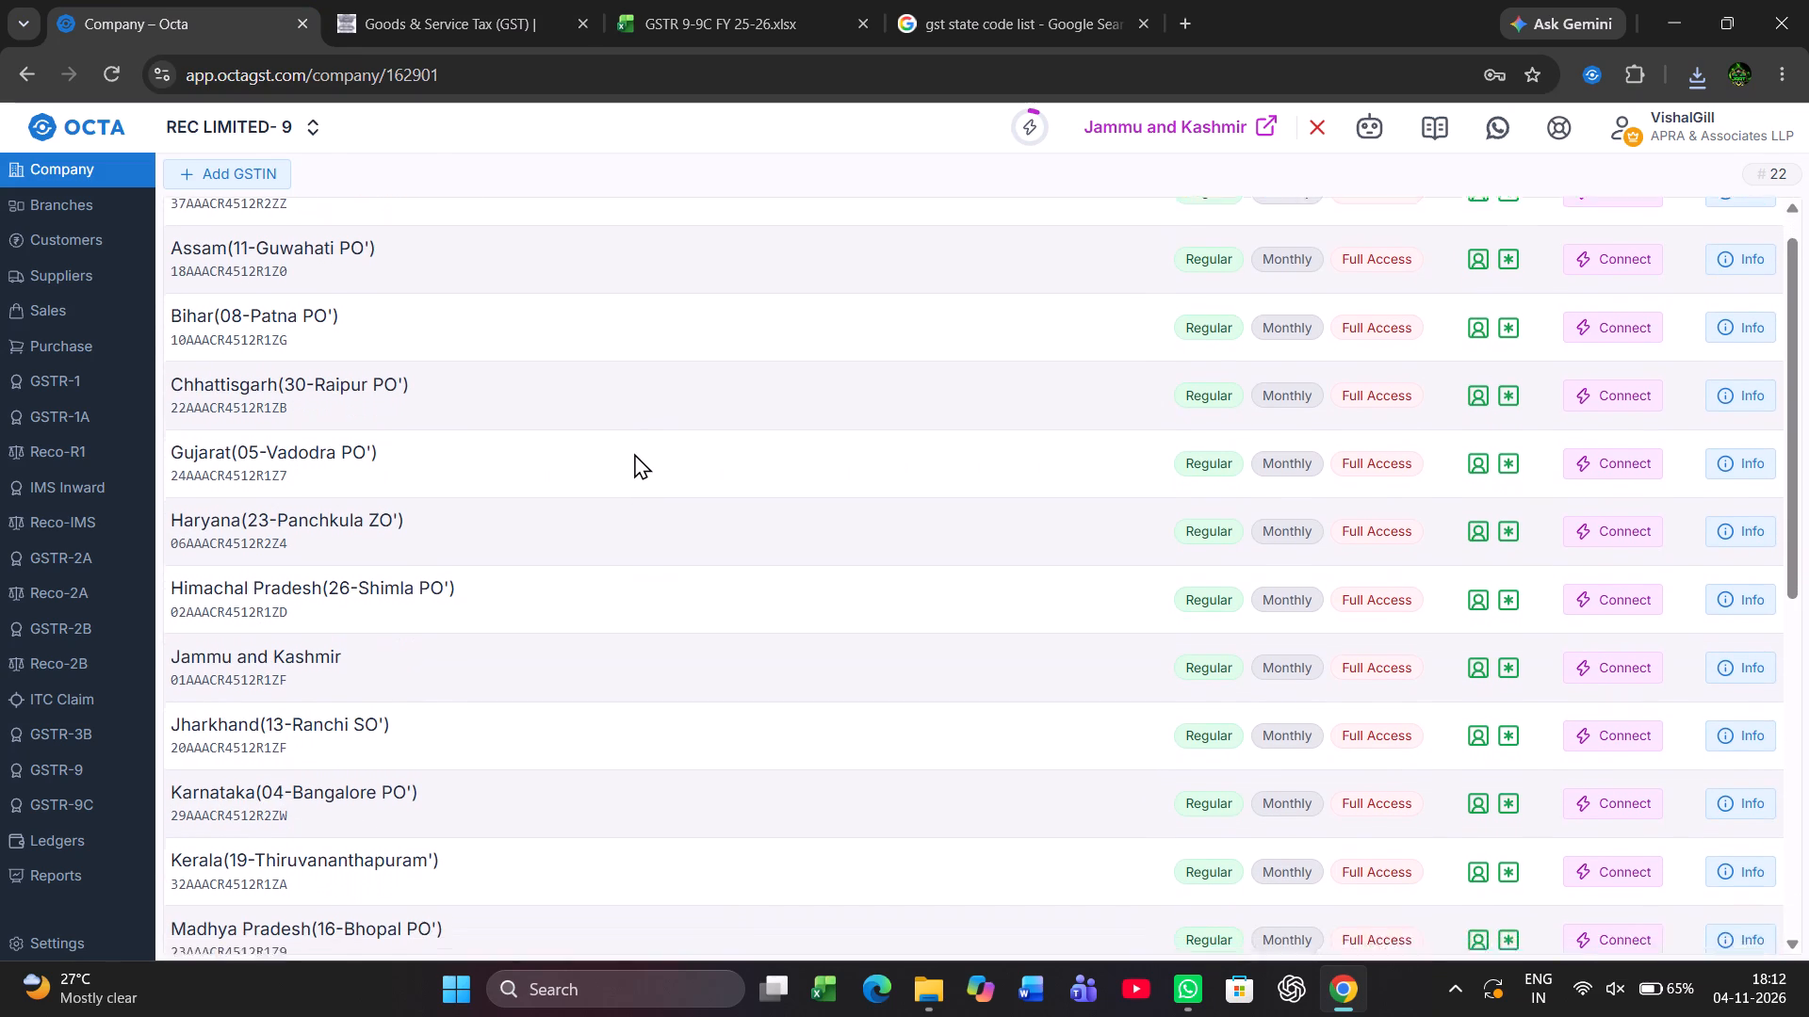
scroll(634, 453, "down", 3)
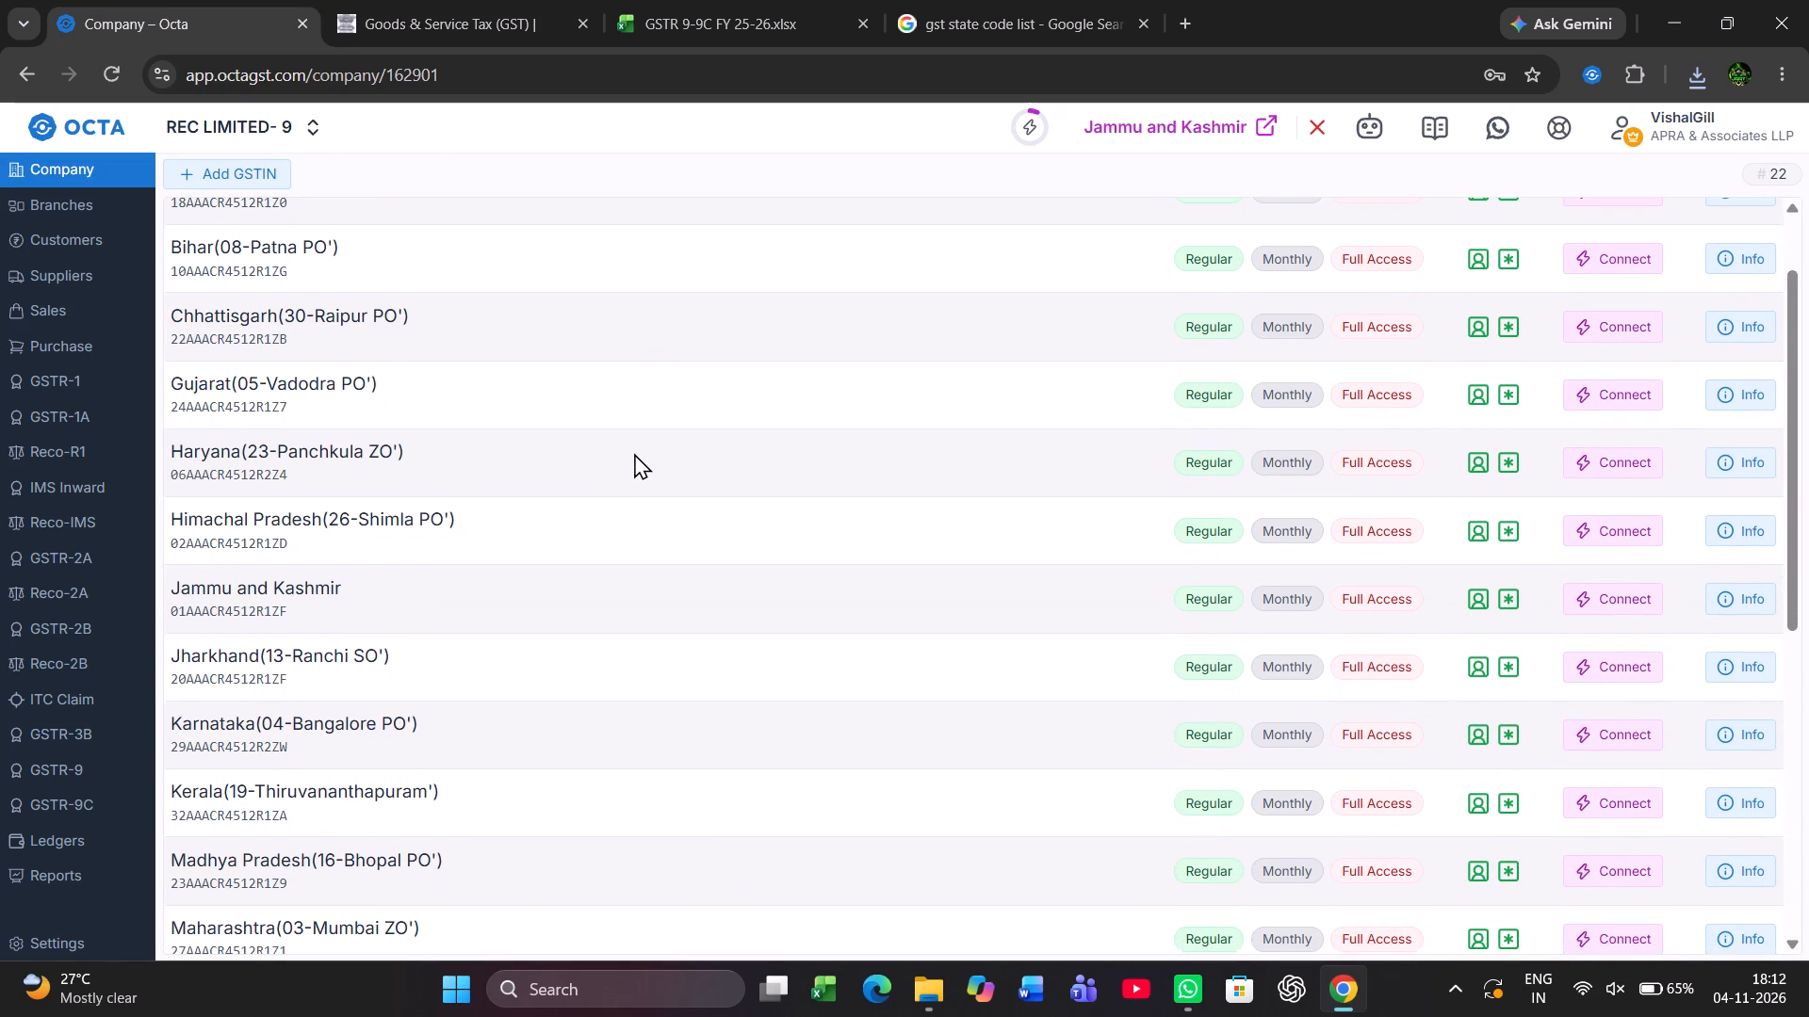
Create a folder named JAMMU AND KASHMIR inside the REC folder.
key("alt+Tab")
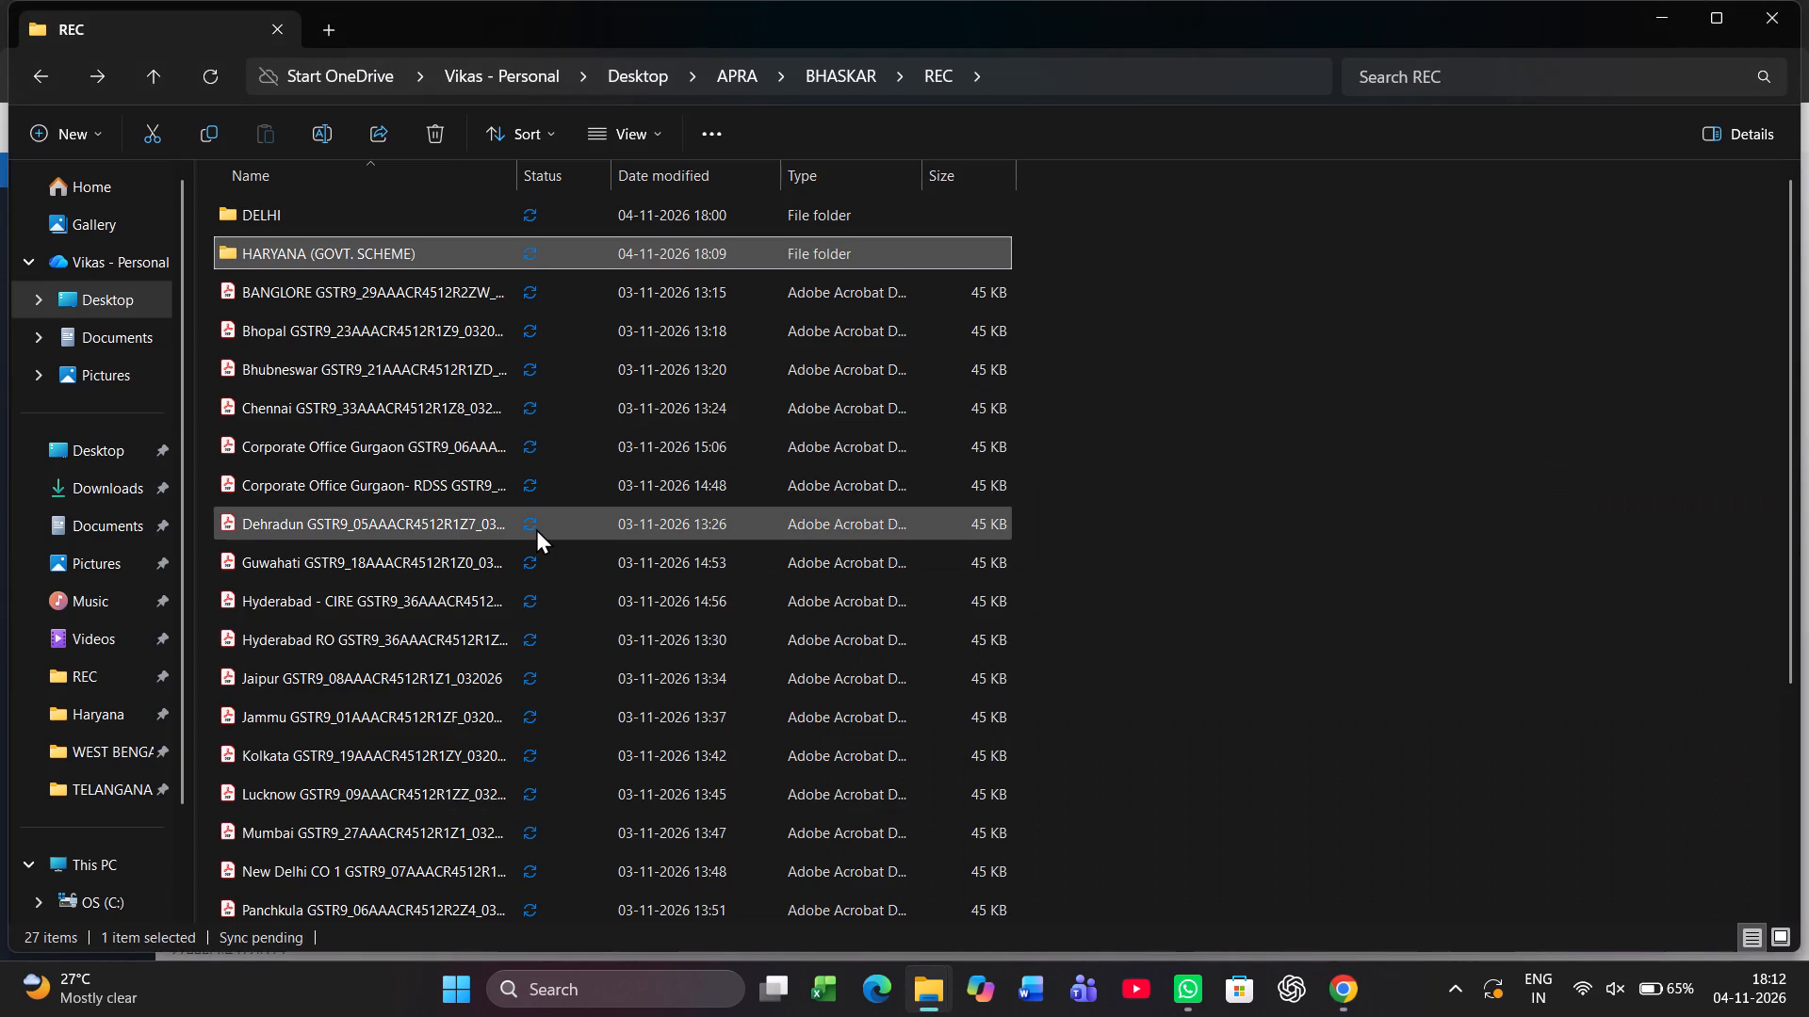
key("ctrl+shift+n")
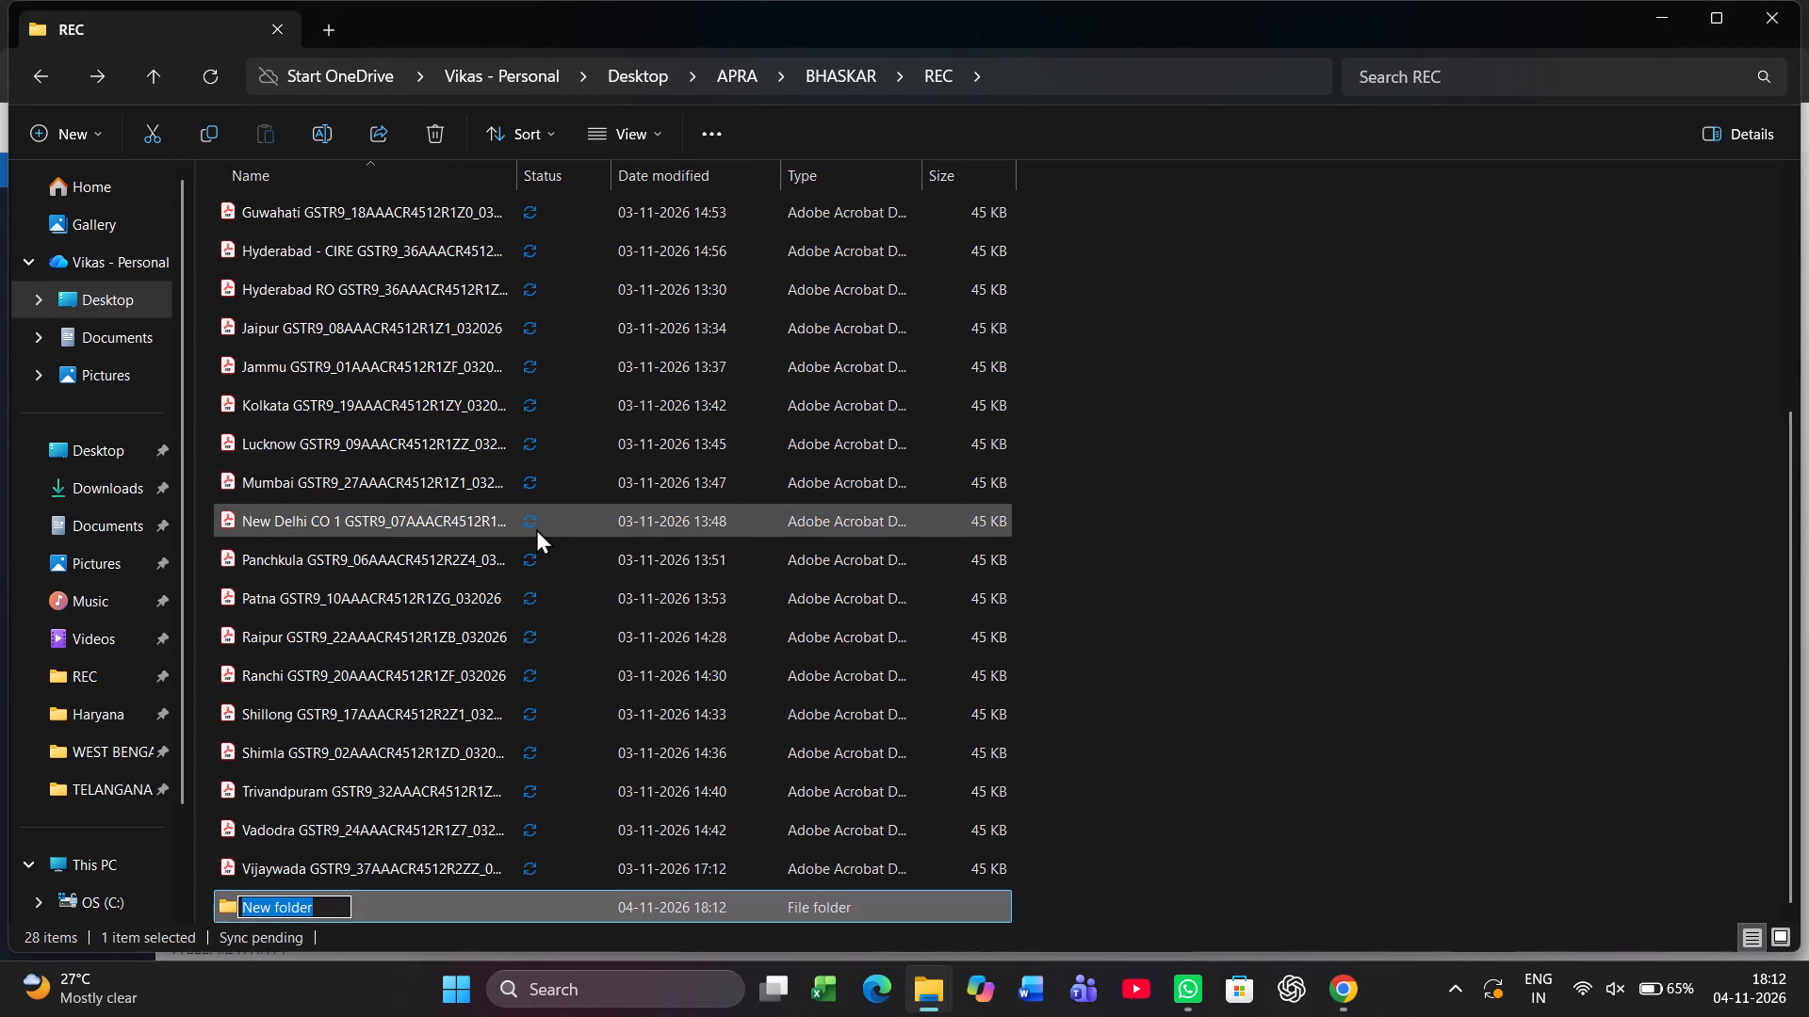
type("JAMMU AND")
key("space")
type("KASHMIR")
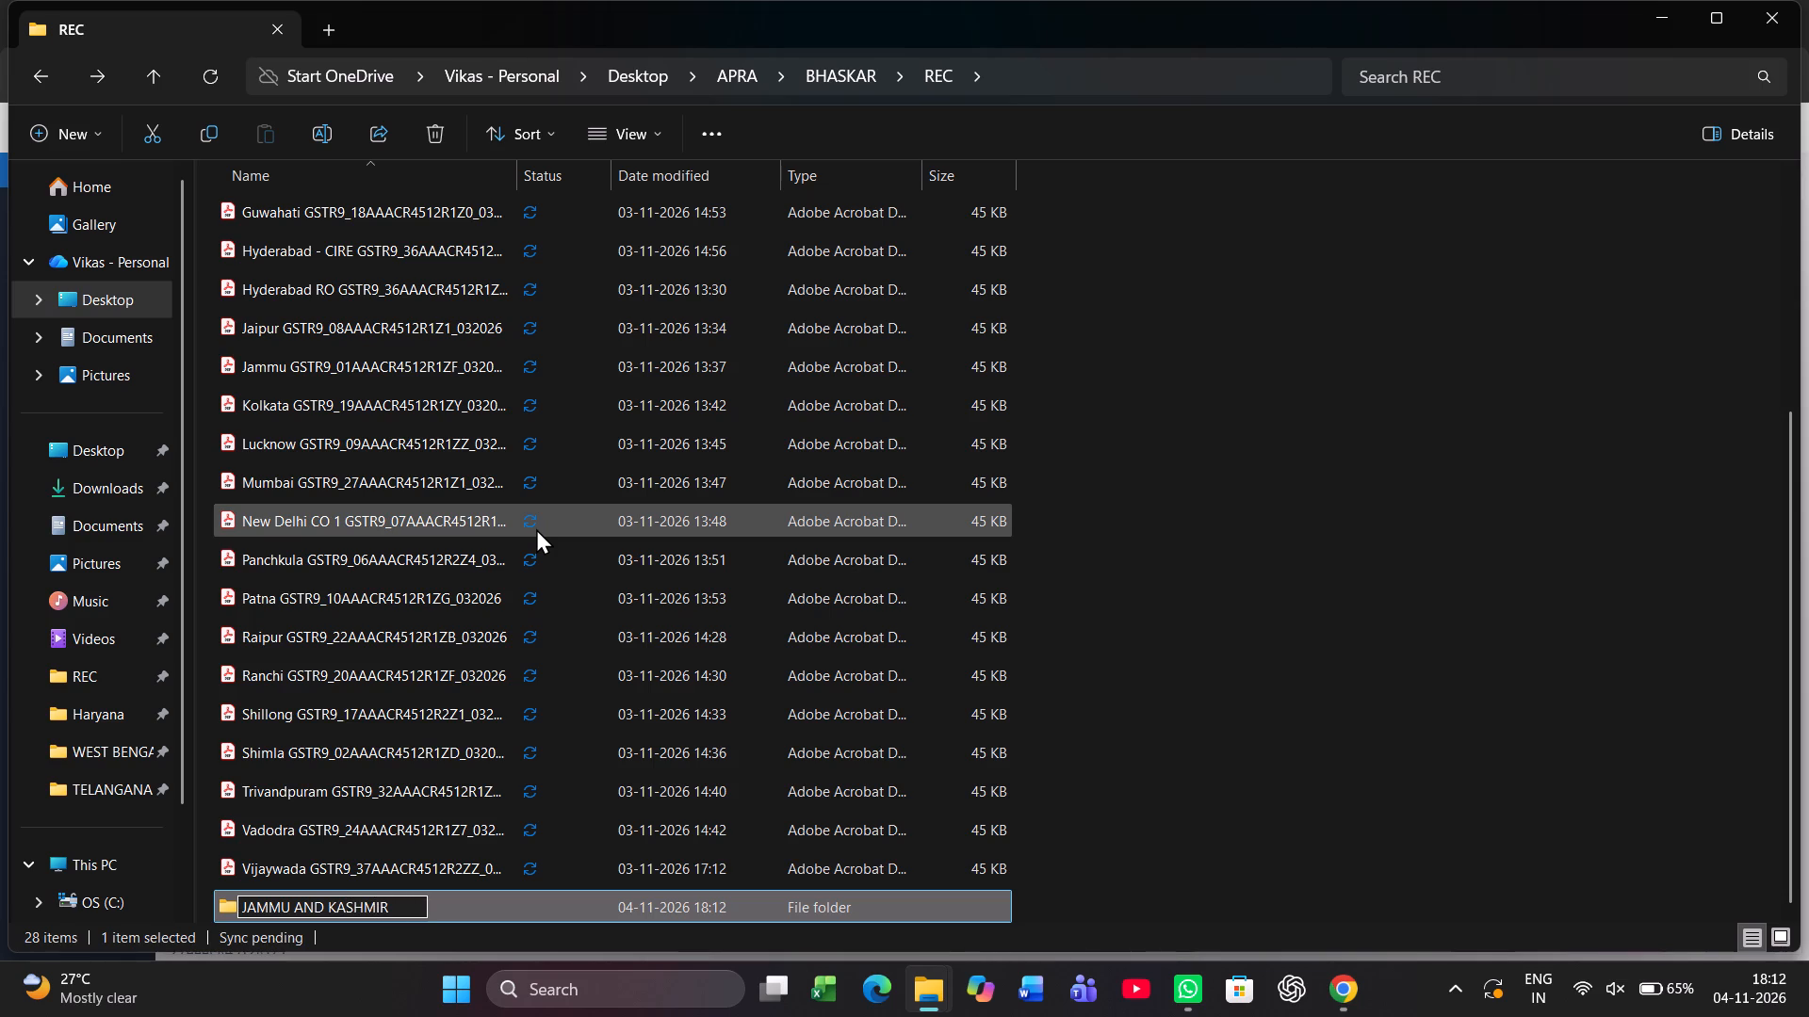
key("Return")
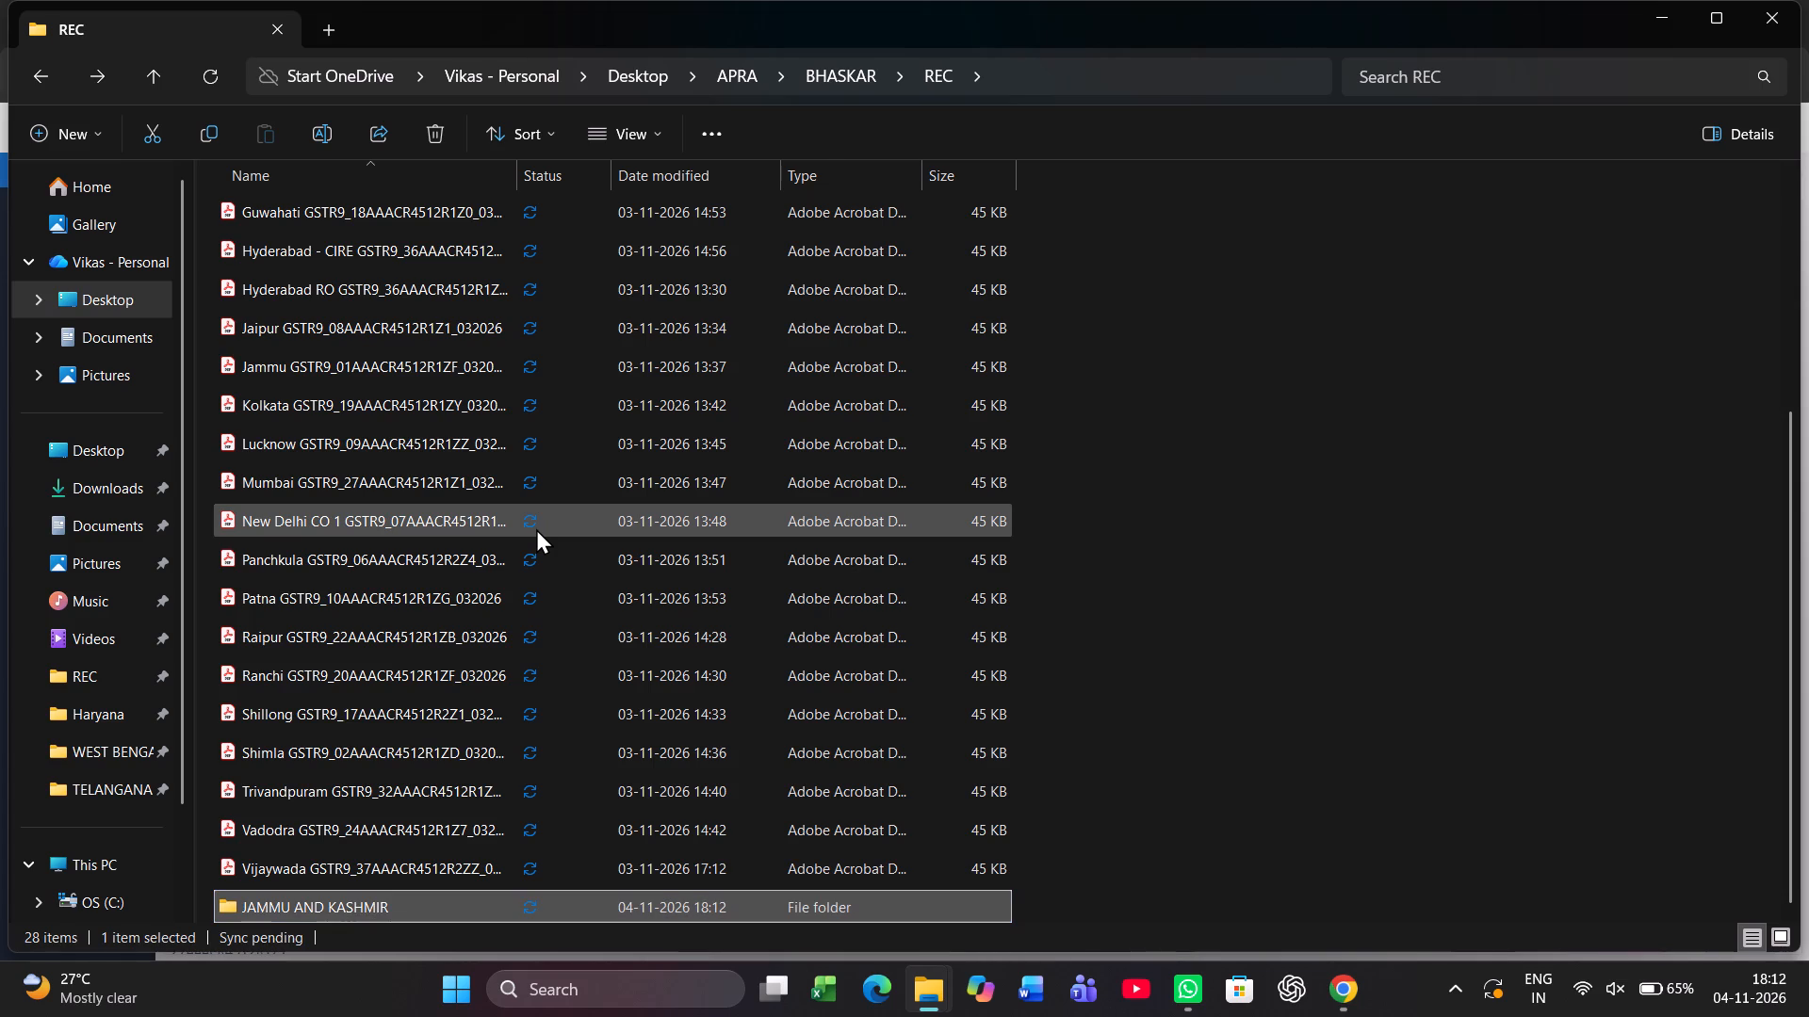
Move the three newly downloaded GSTR-1/1A, GSTR-3B and GSTR-9 PDFs from Downloads into the JAMMU AND KASHMIR folder, and return to REC.
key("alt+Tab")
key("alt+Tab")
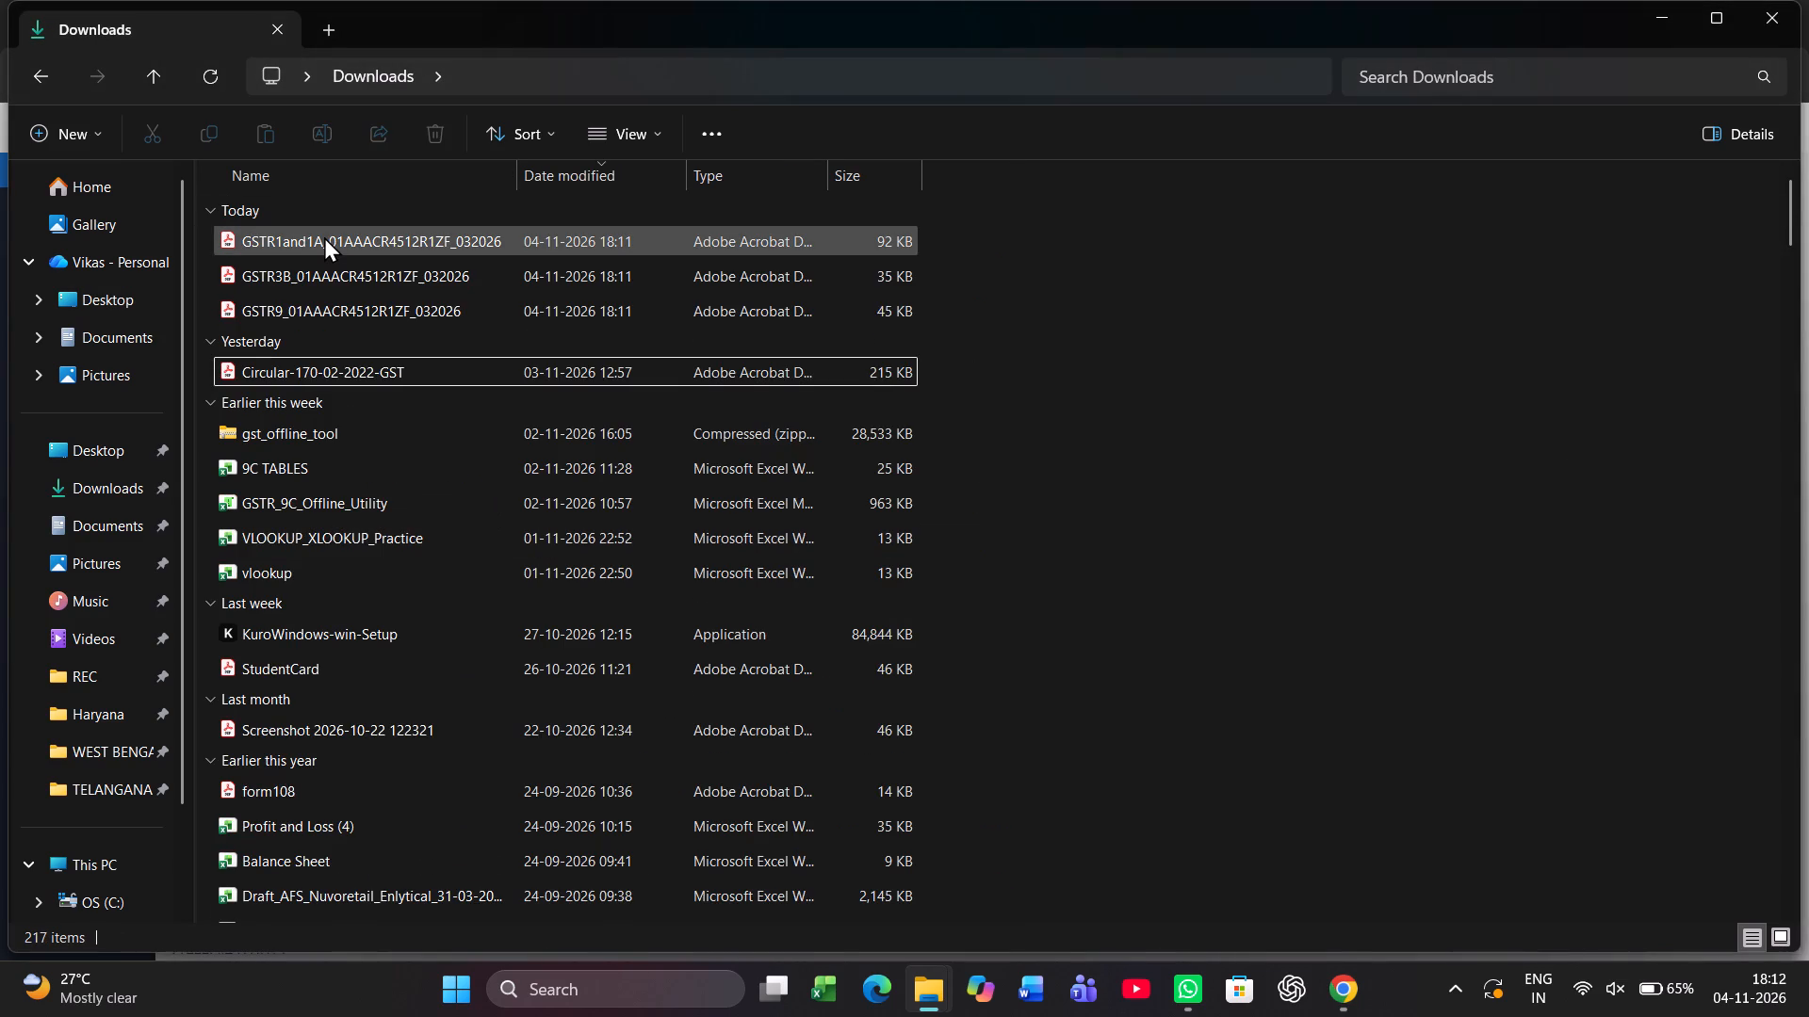
left_click(324, 236)
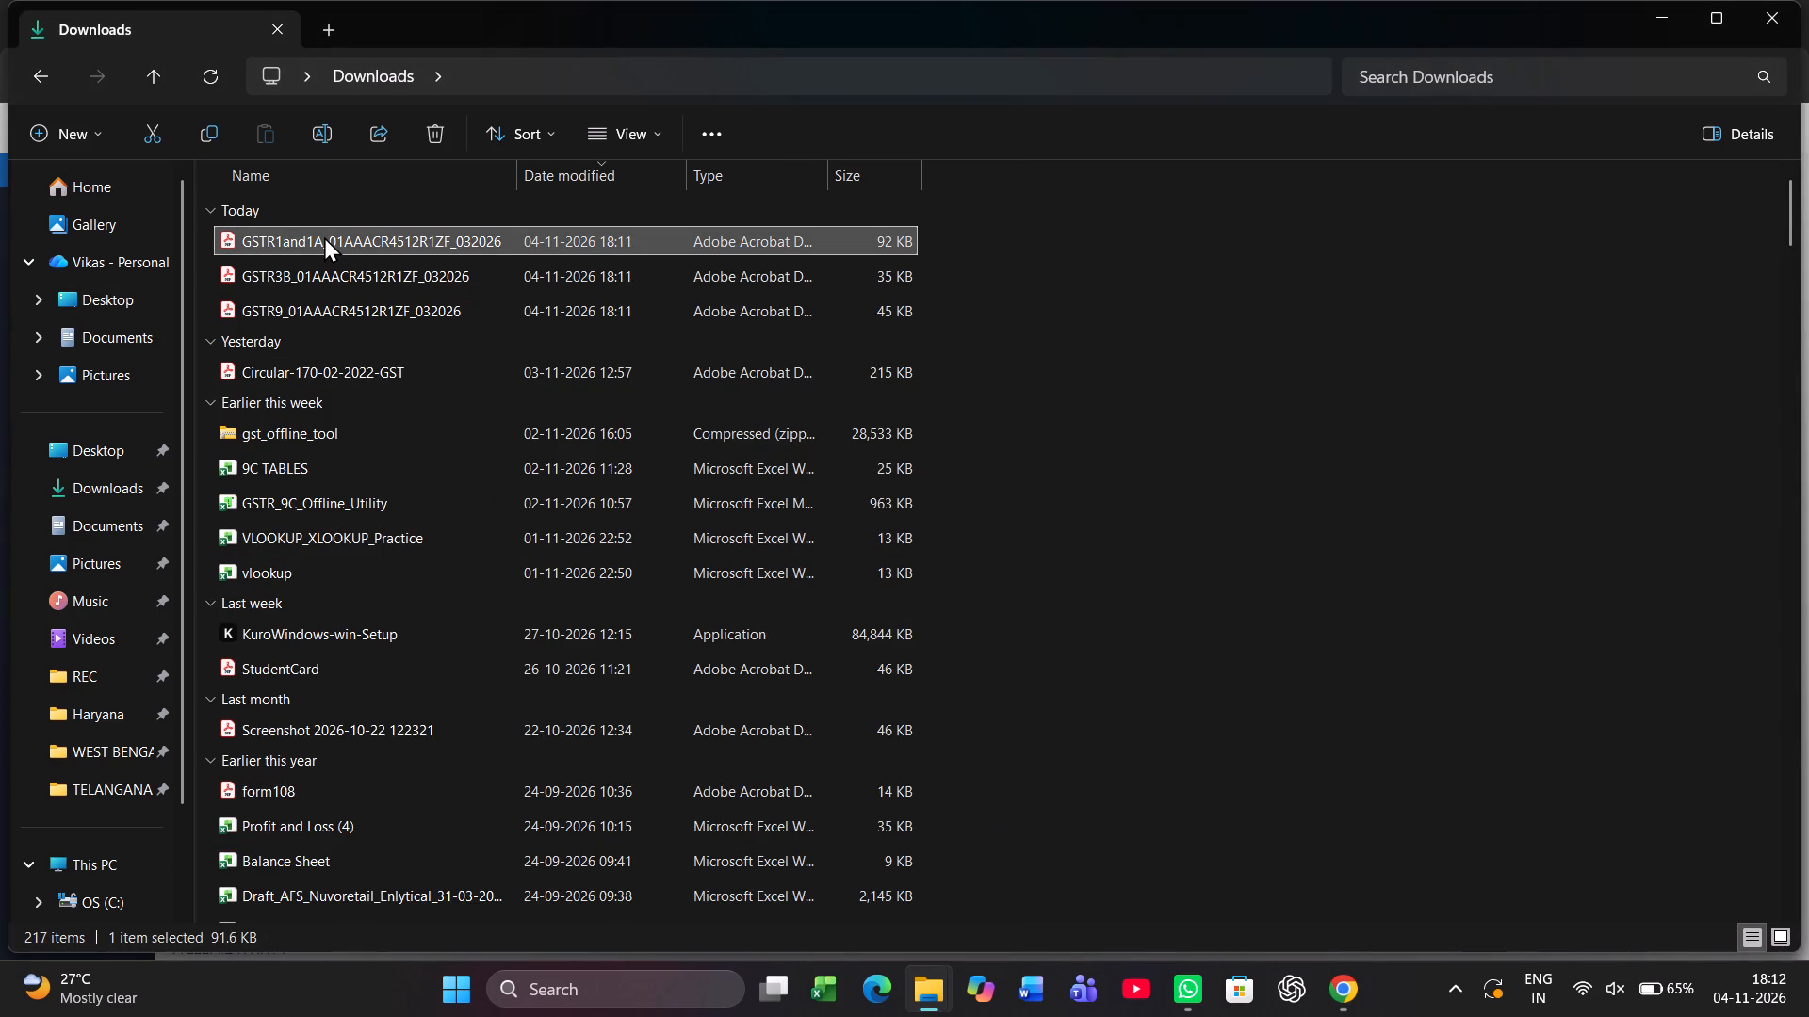
key("shift+Down")
key("shift+Down")
key("ctrl+x")
key("alt+Tab")
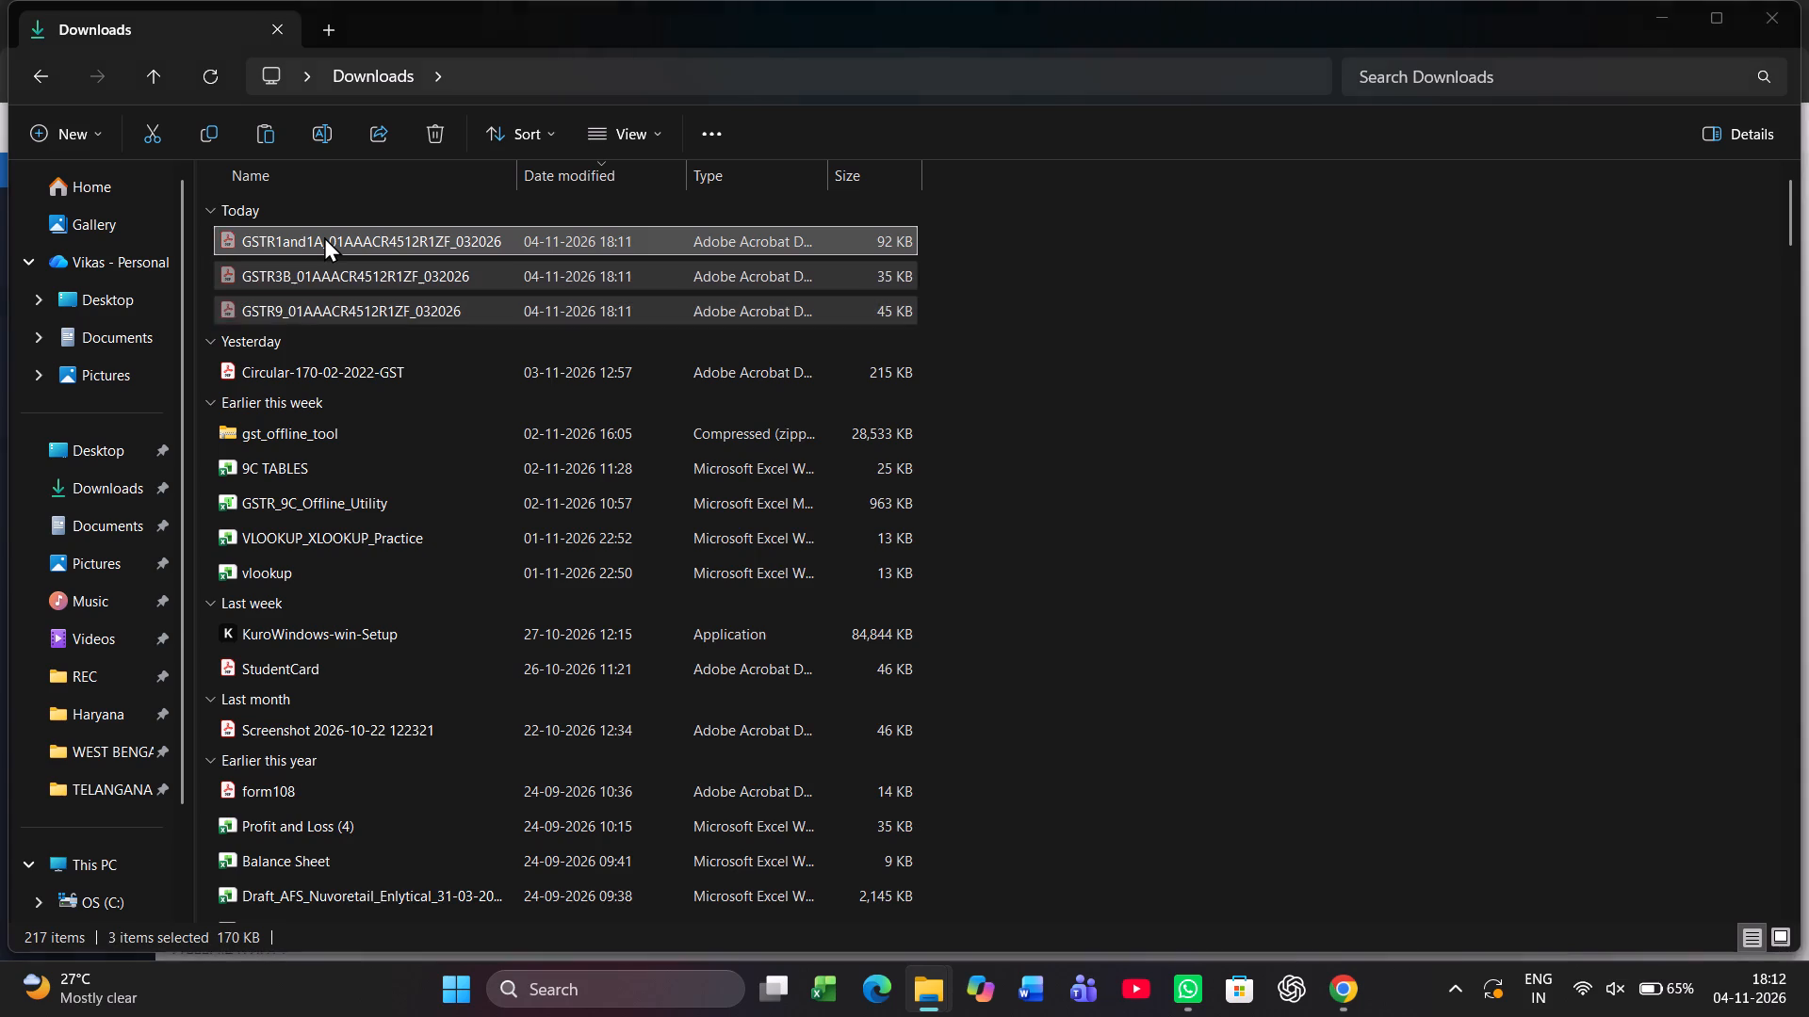
scroll(324, 236, "up", 2)
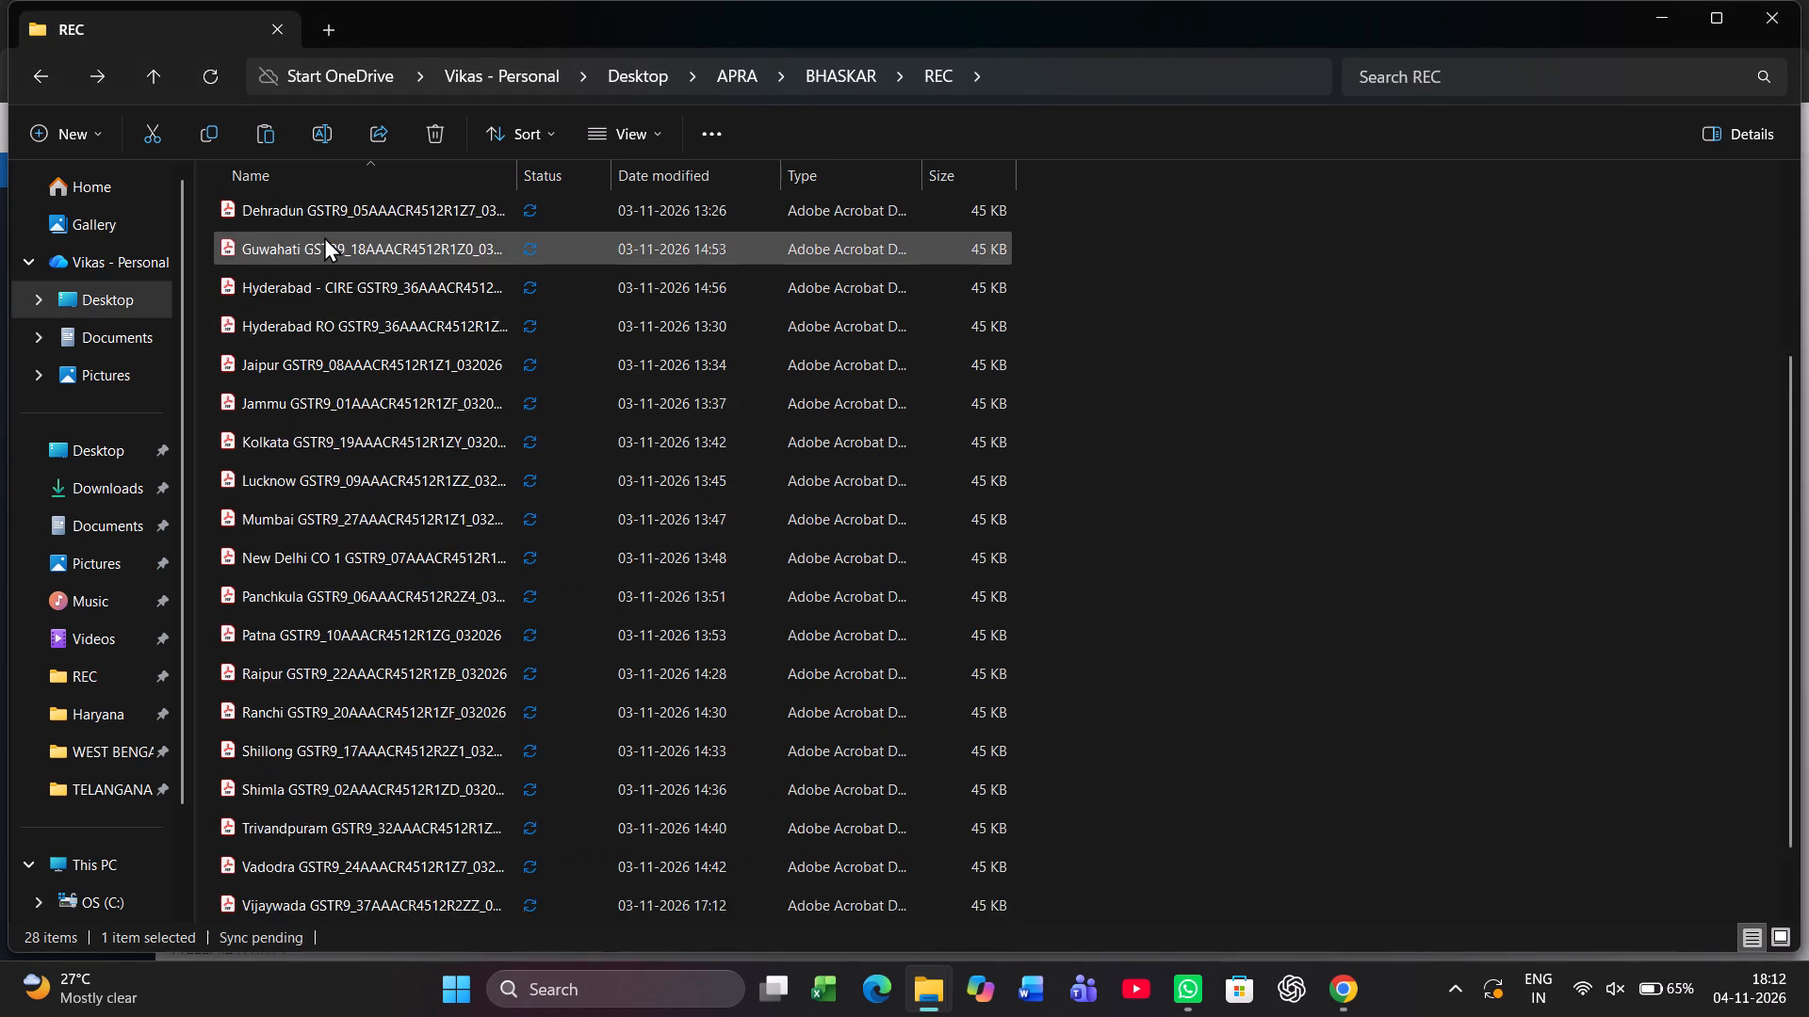
scroll(324, 236, "up", 1)
scroll(324, 236, "down", 9)
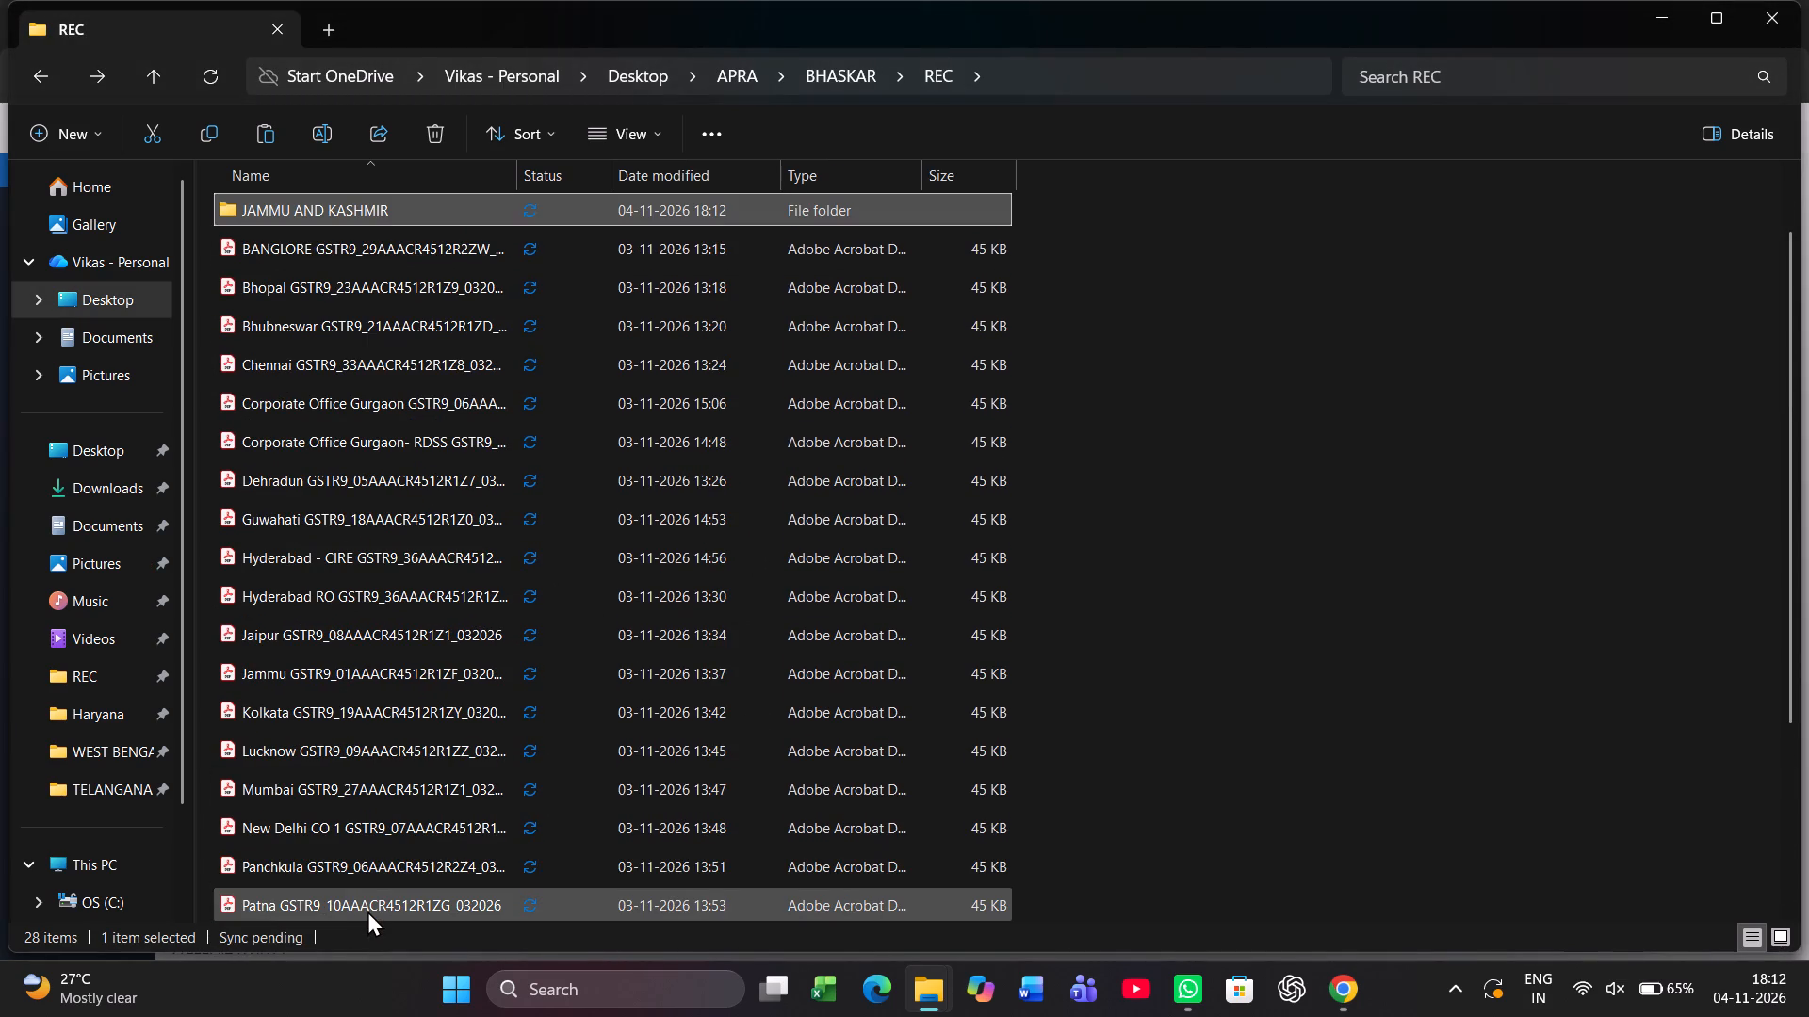
key("Return")
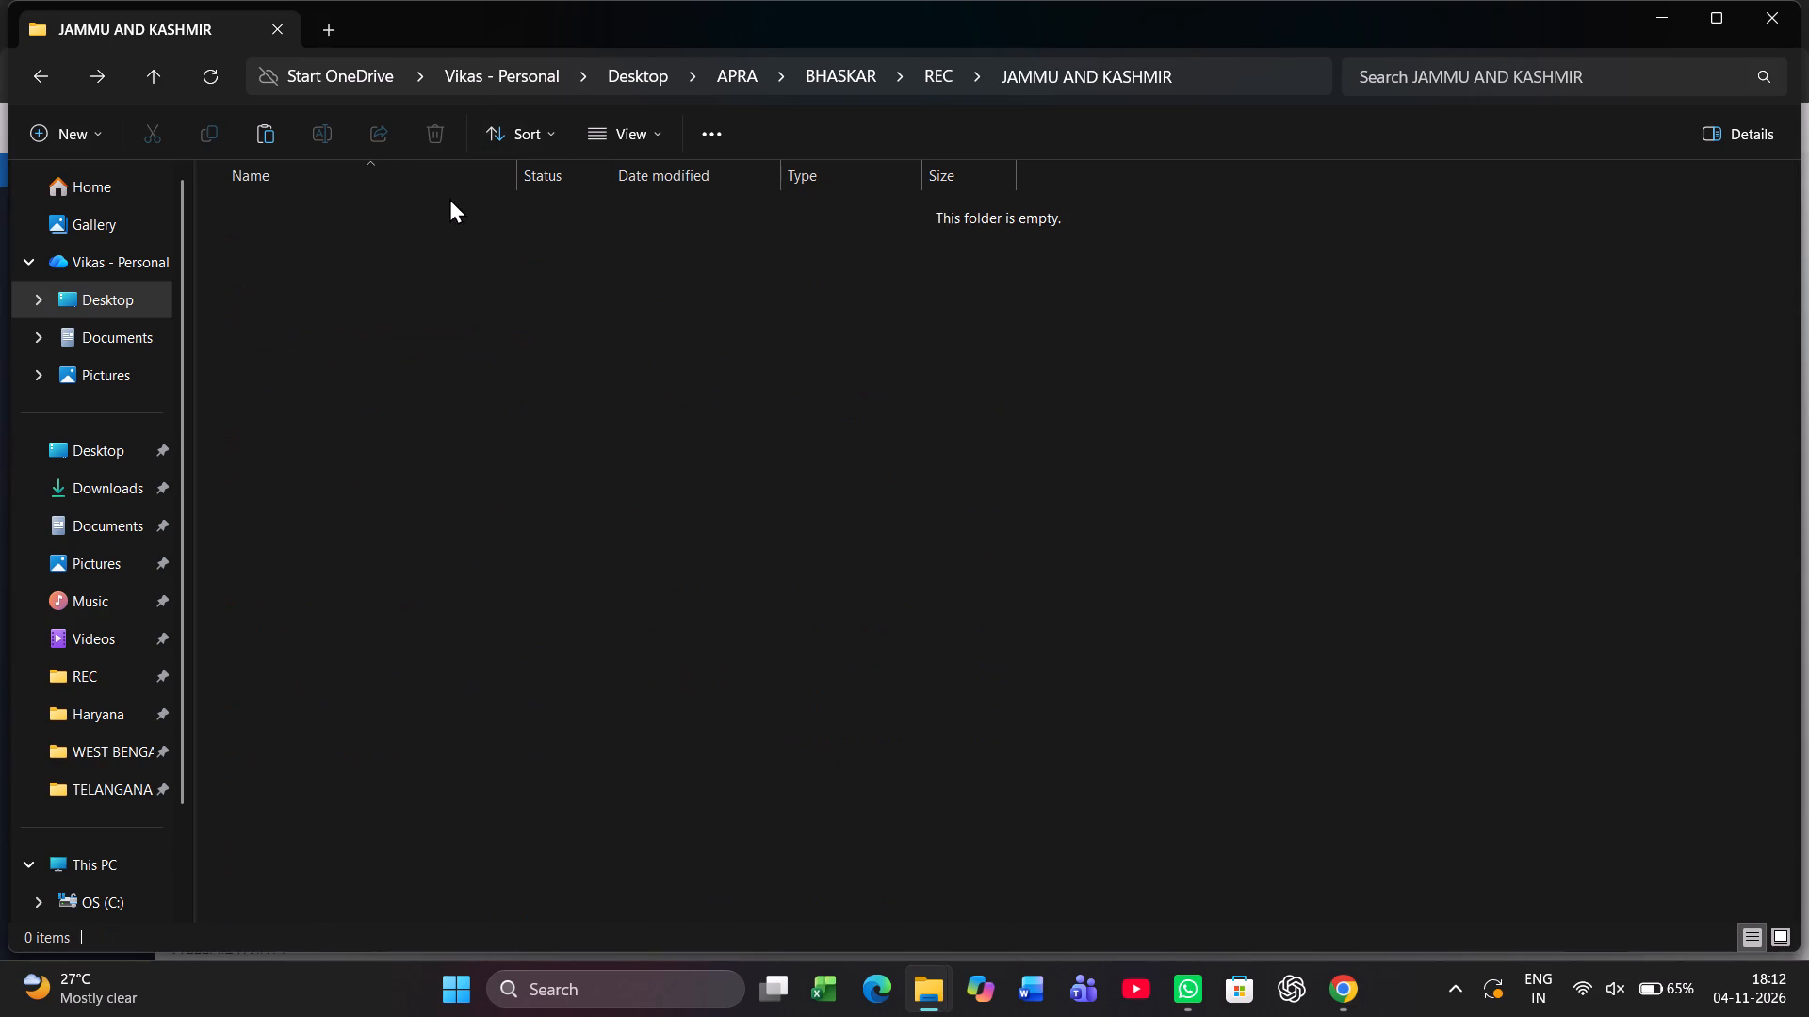
key("ctrl+v")
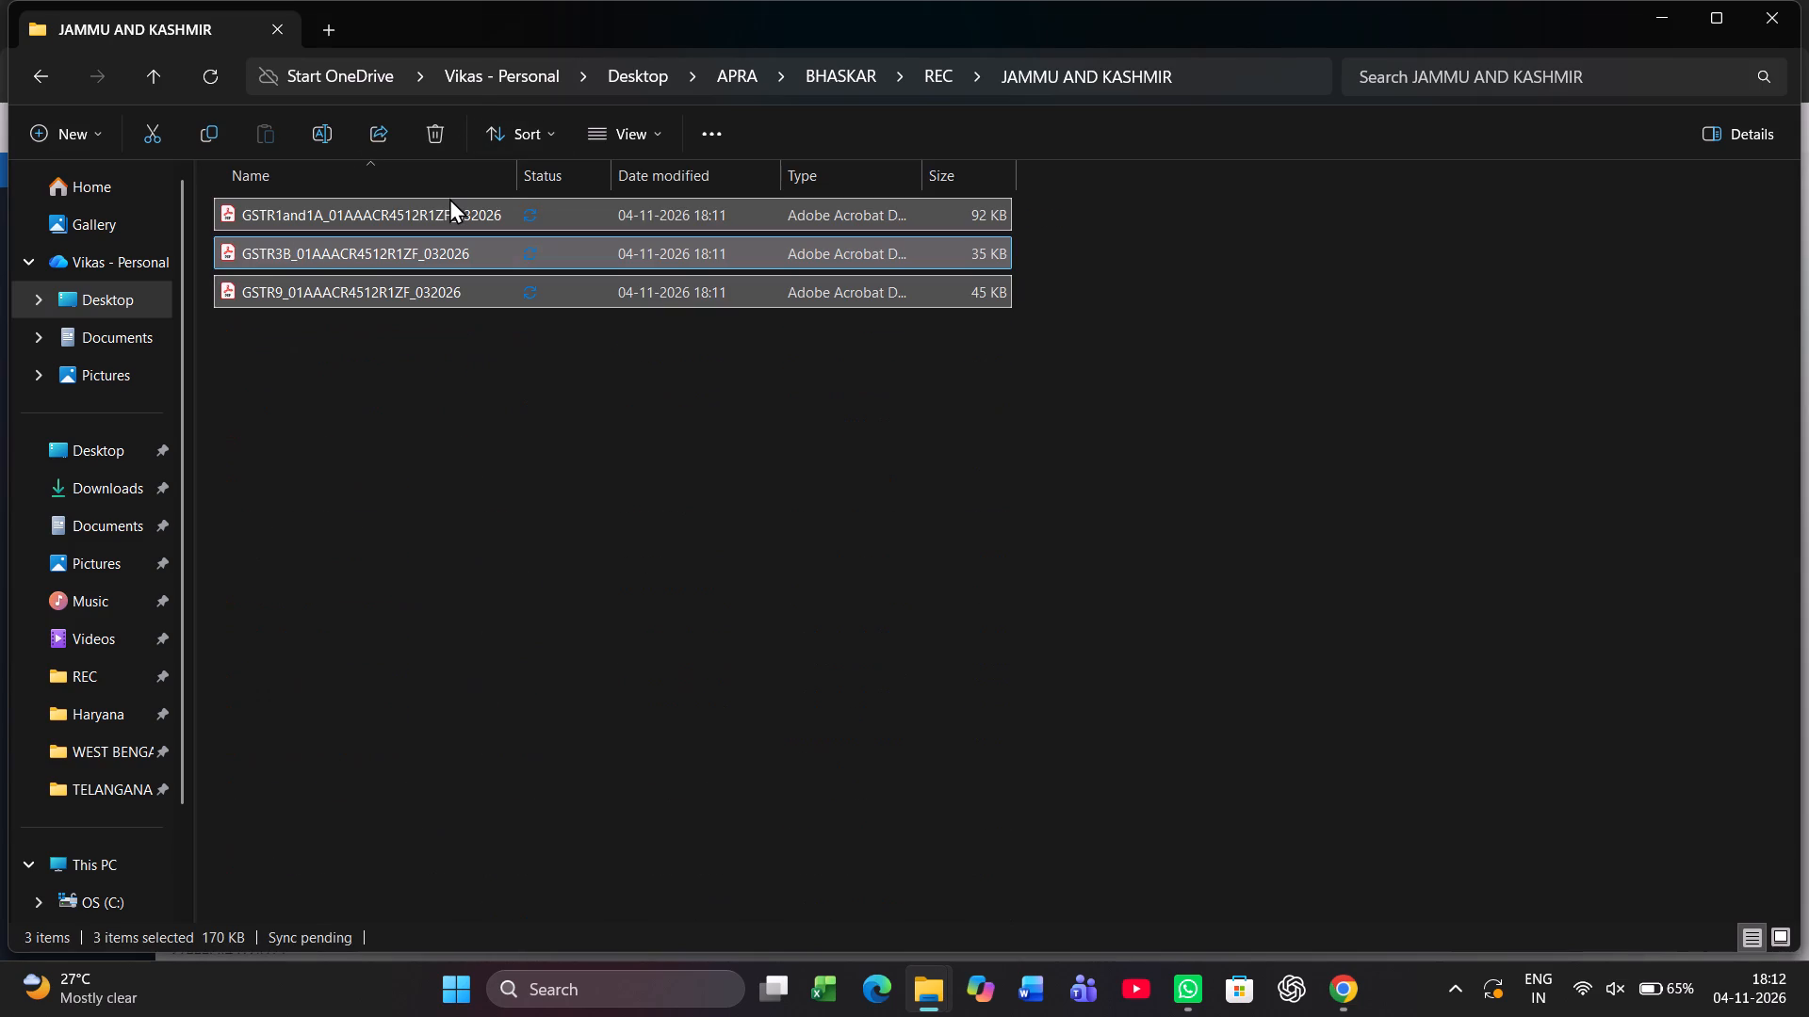
key("BackSpace")
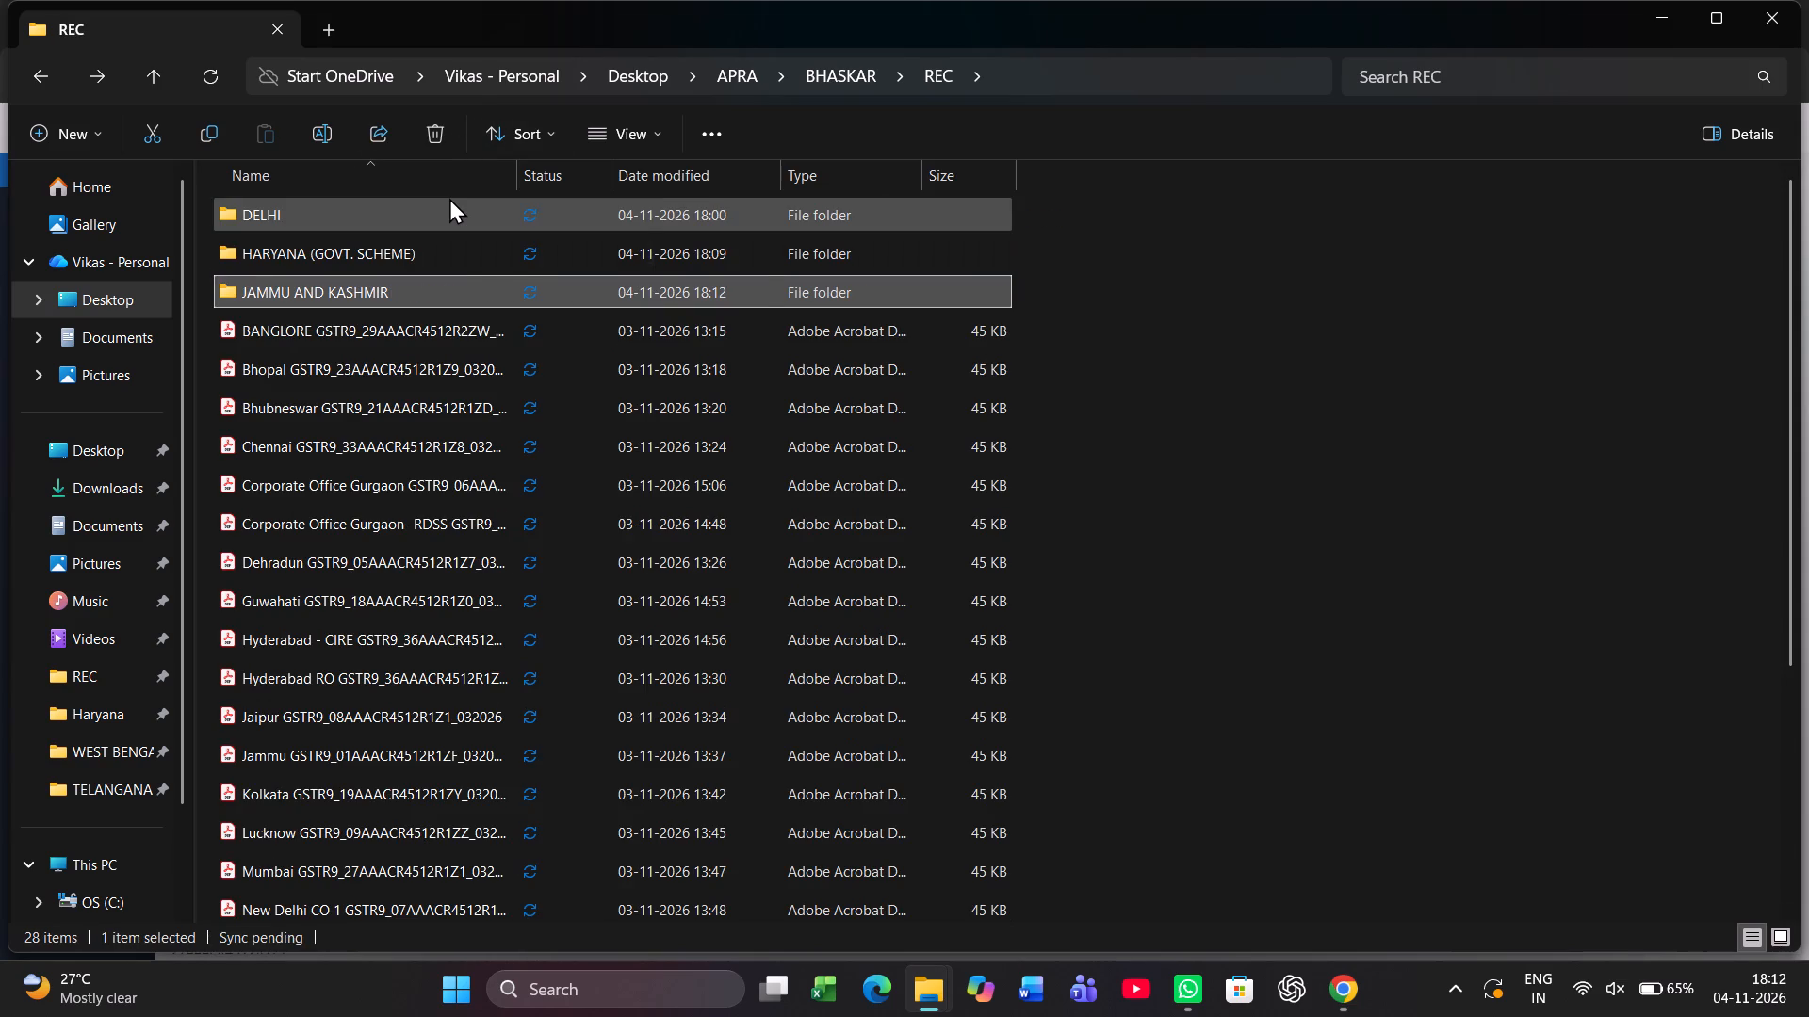
On the GST portal, find Andhra Pradesh's annual return for 2025-26 and open its online GSTR-9 dashboard as a non-nil return.
key("alt+Tab")
key("alt+Tab")
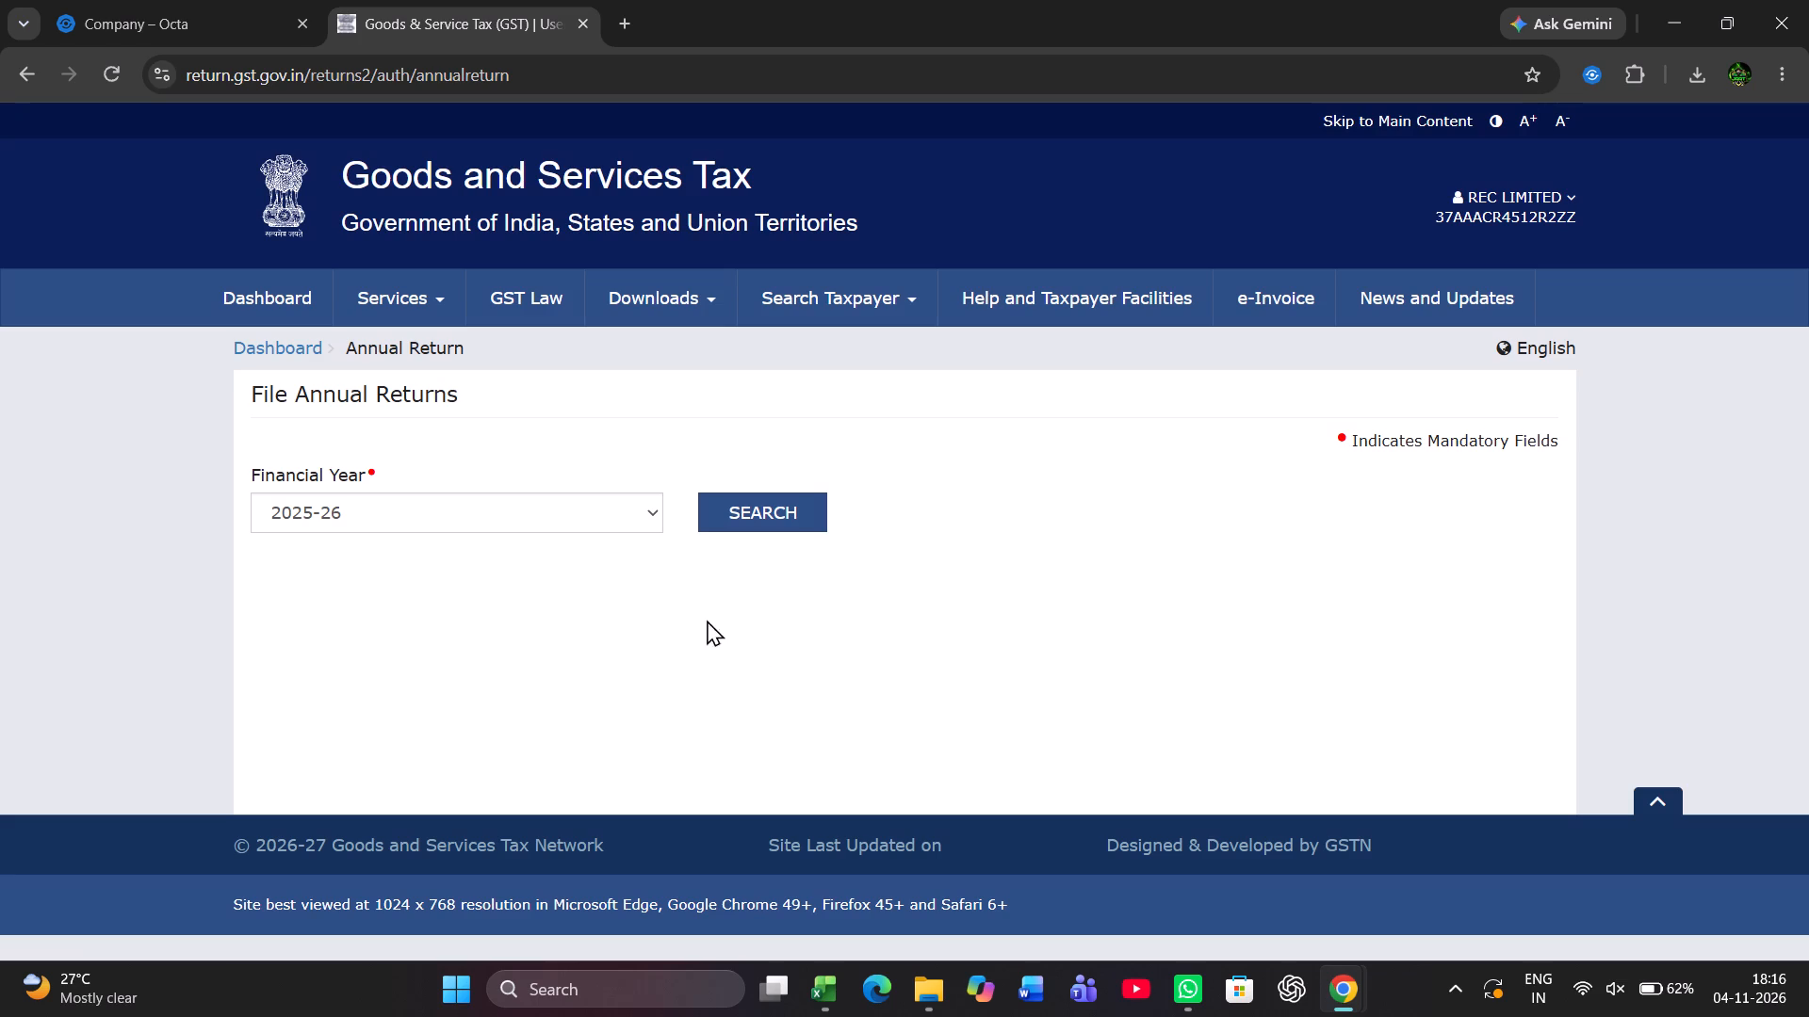
left_click(760, 520)
scroll(760, 520, "down", 3)
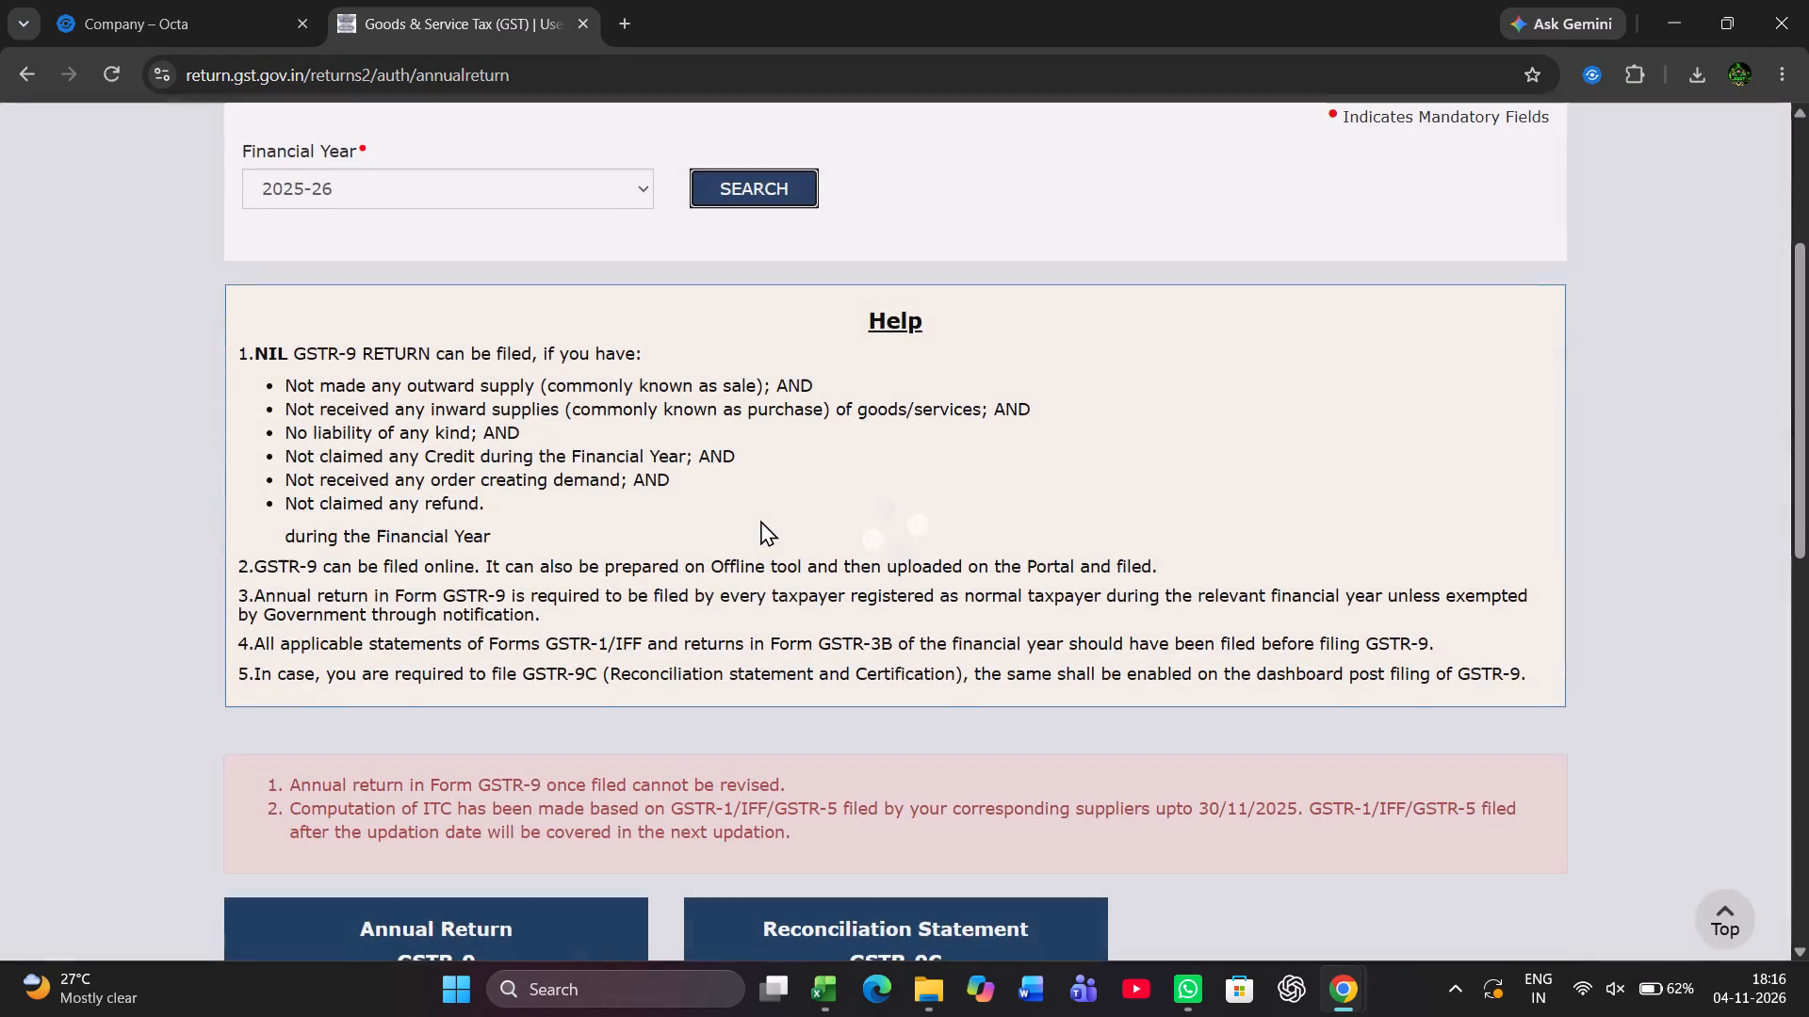
scroll(760, 520, "down", 2)
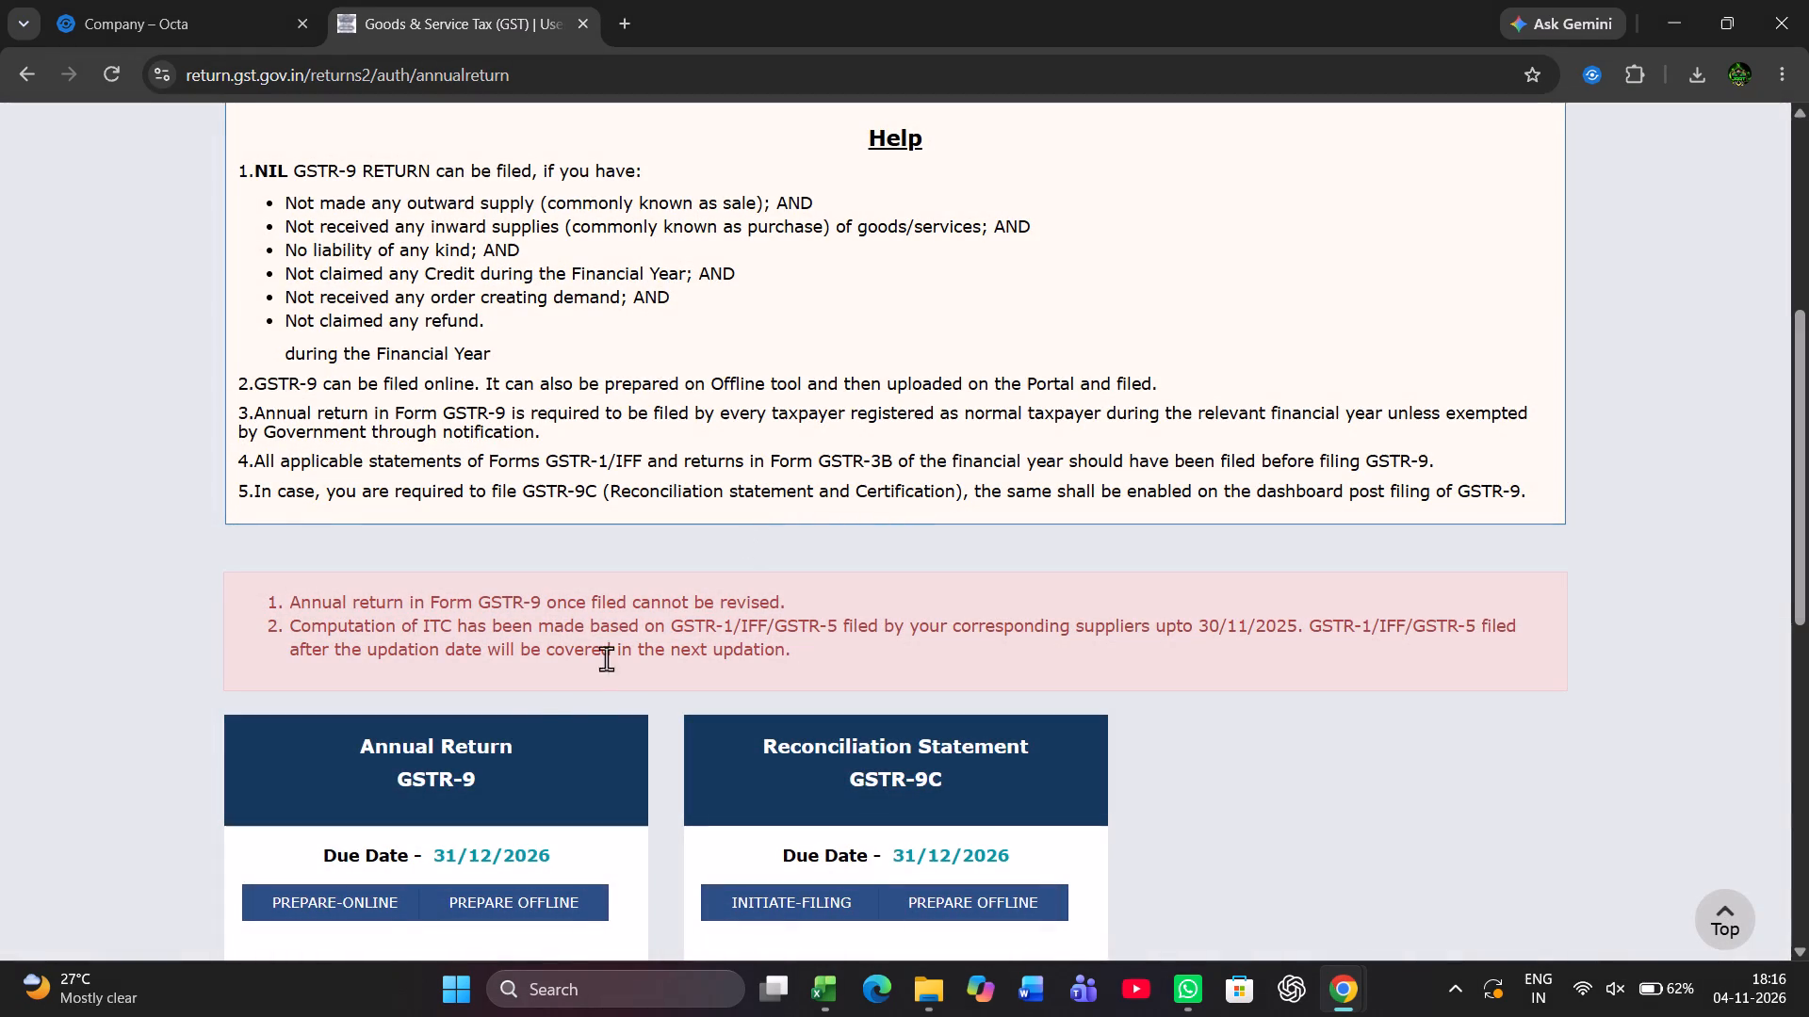
left_click(484, 755)
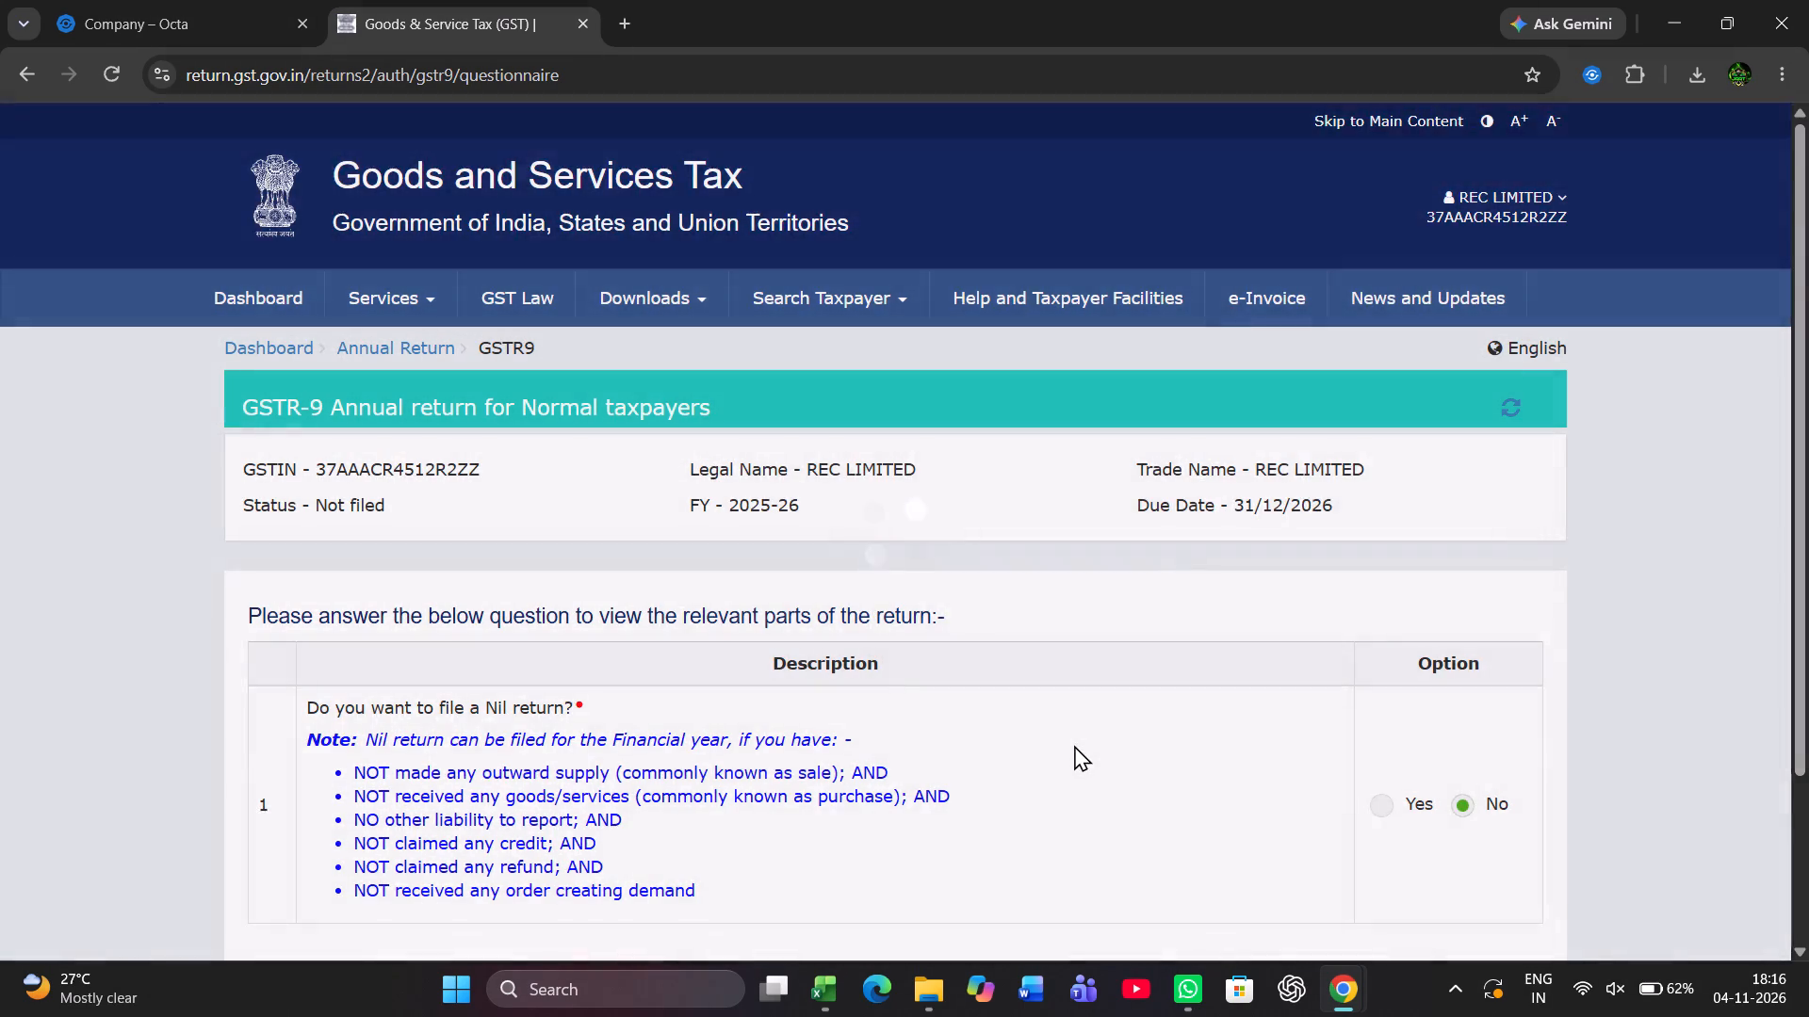
scroll(1074, 745, "down", 2)
left_click(1512, 782)
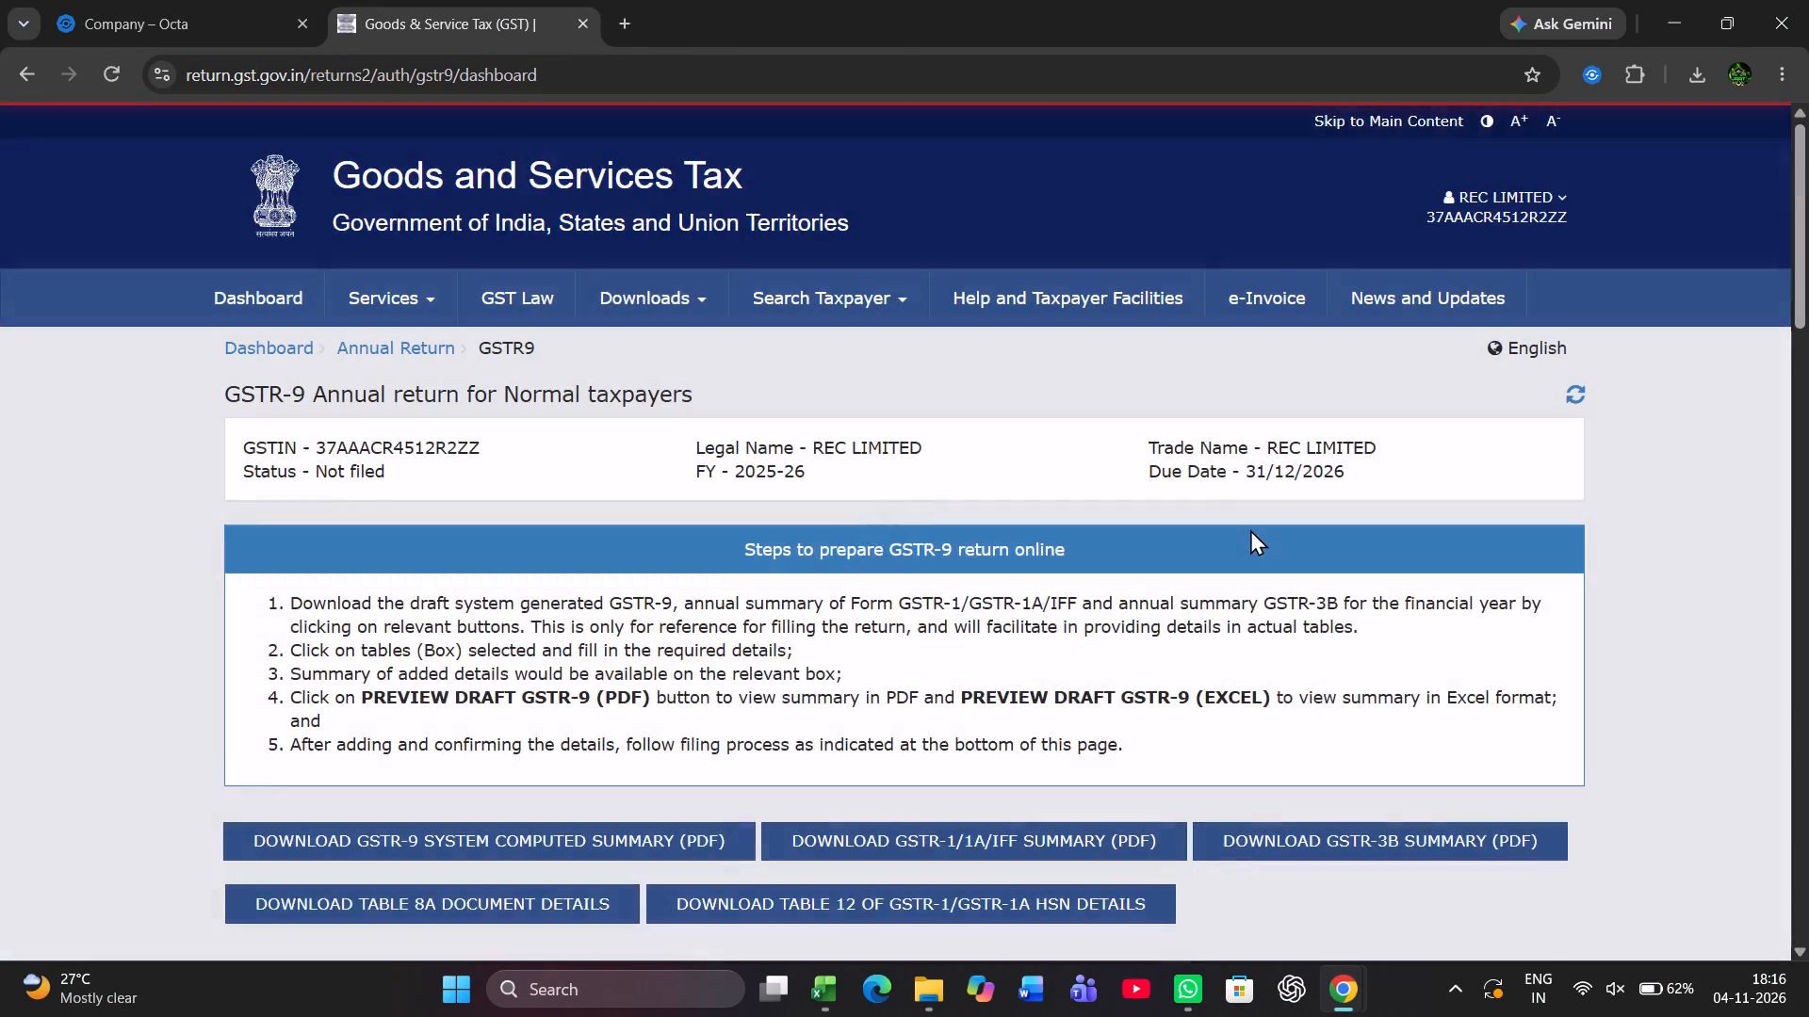
Download the GSTR-9 system computed summary, GSTR-1/1A/IFF summary and GSTR-3B summary as PDFs.
scroll(1250, 529, "down", 3)
left_click(539, 570)
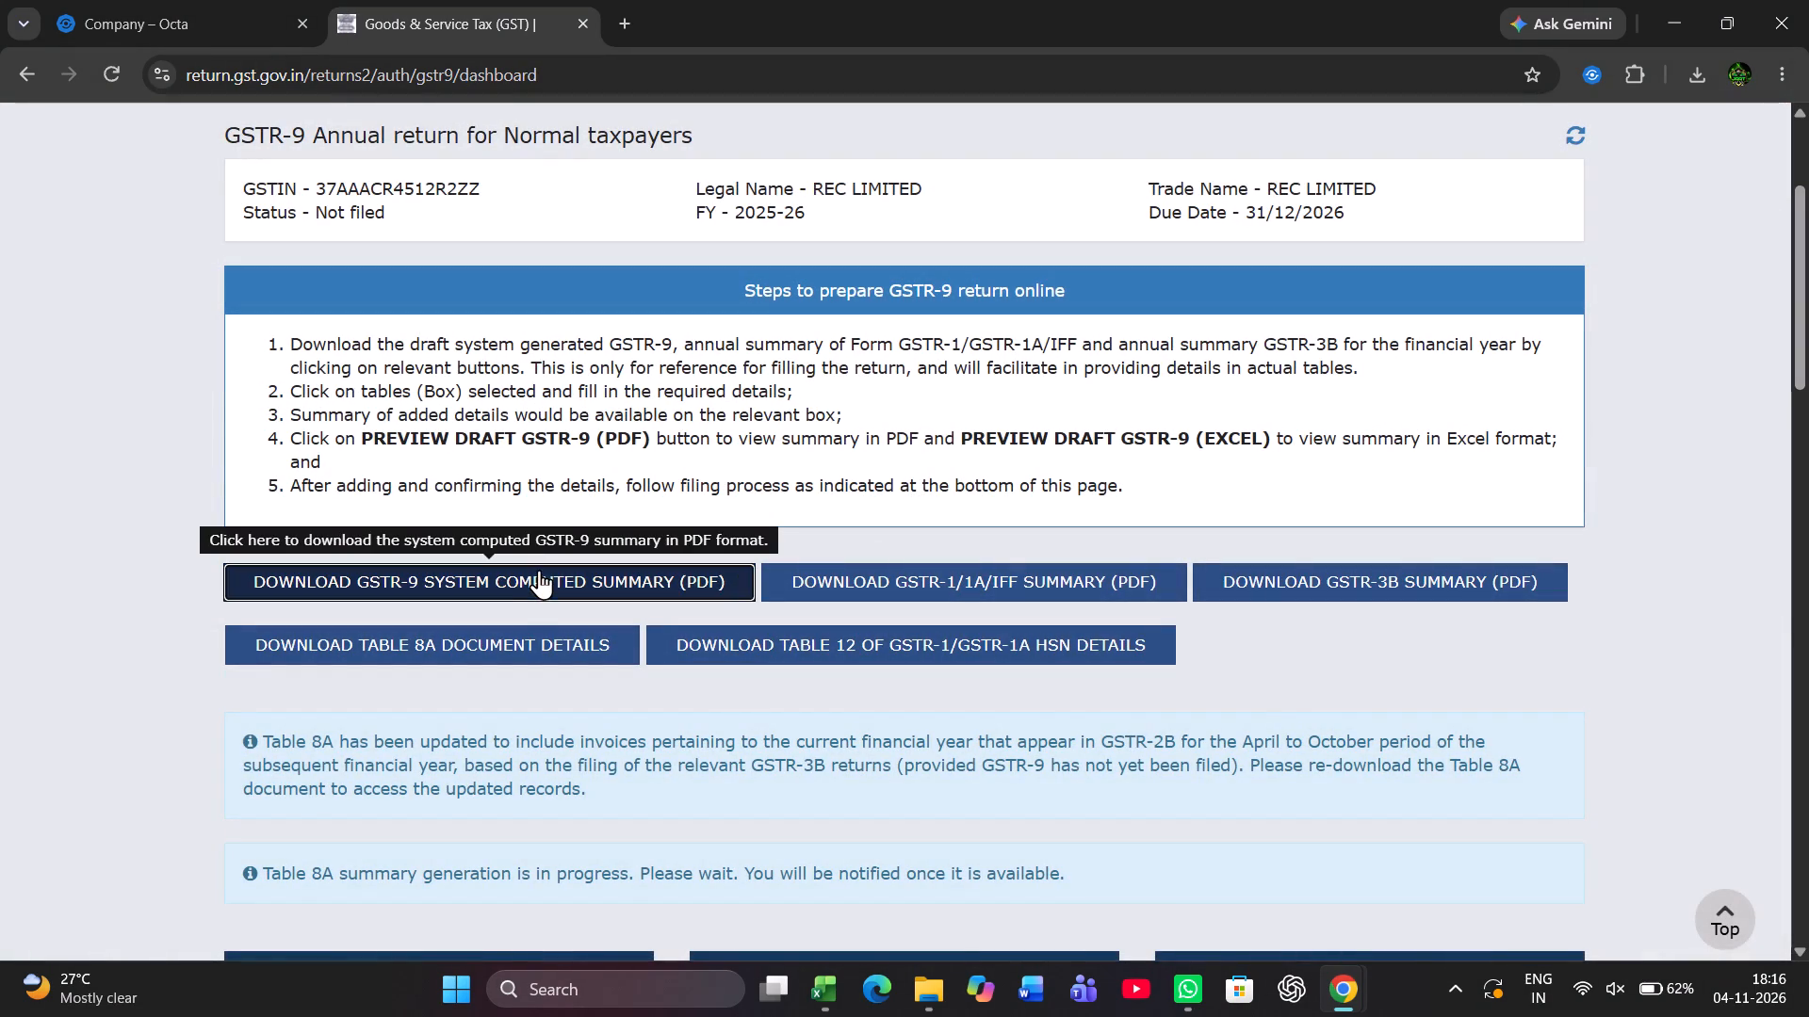
left_click(979, 581)
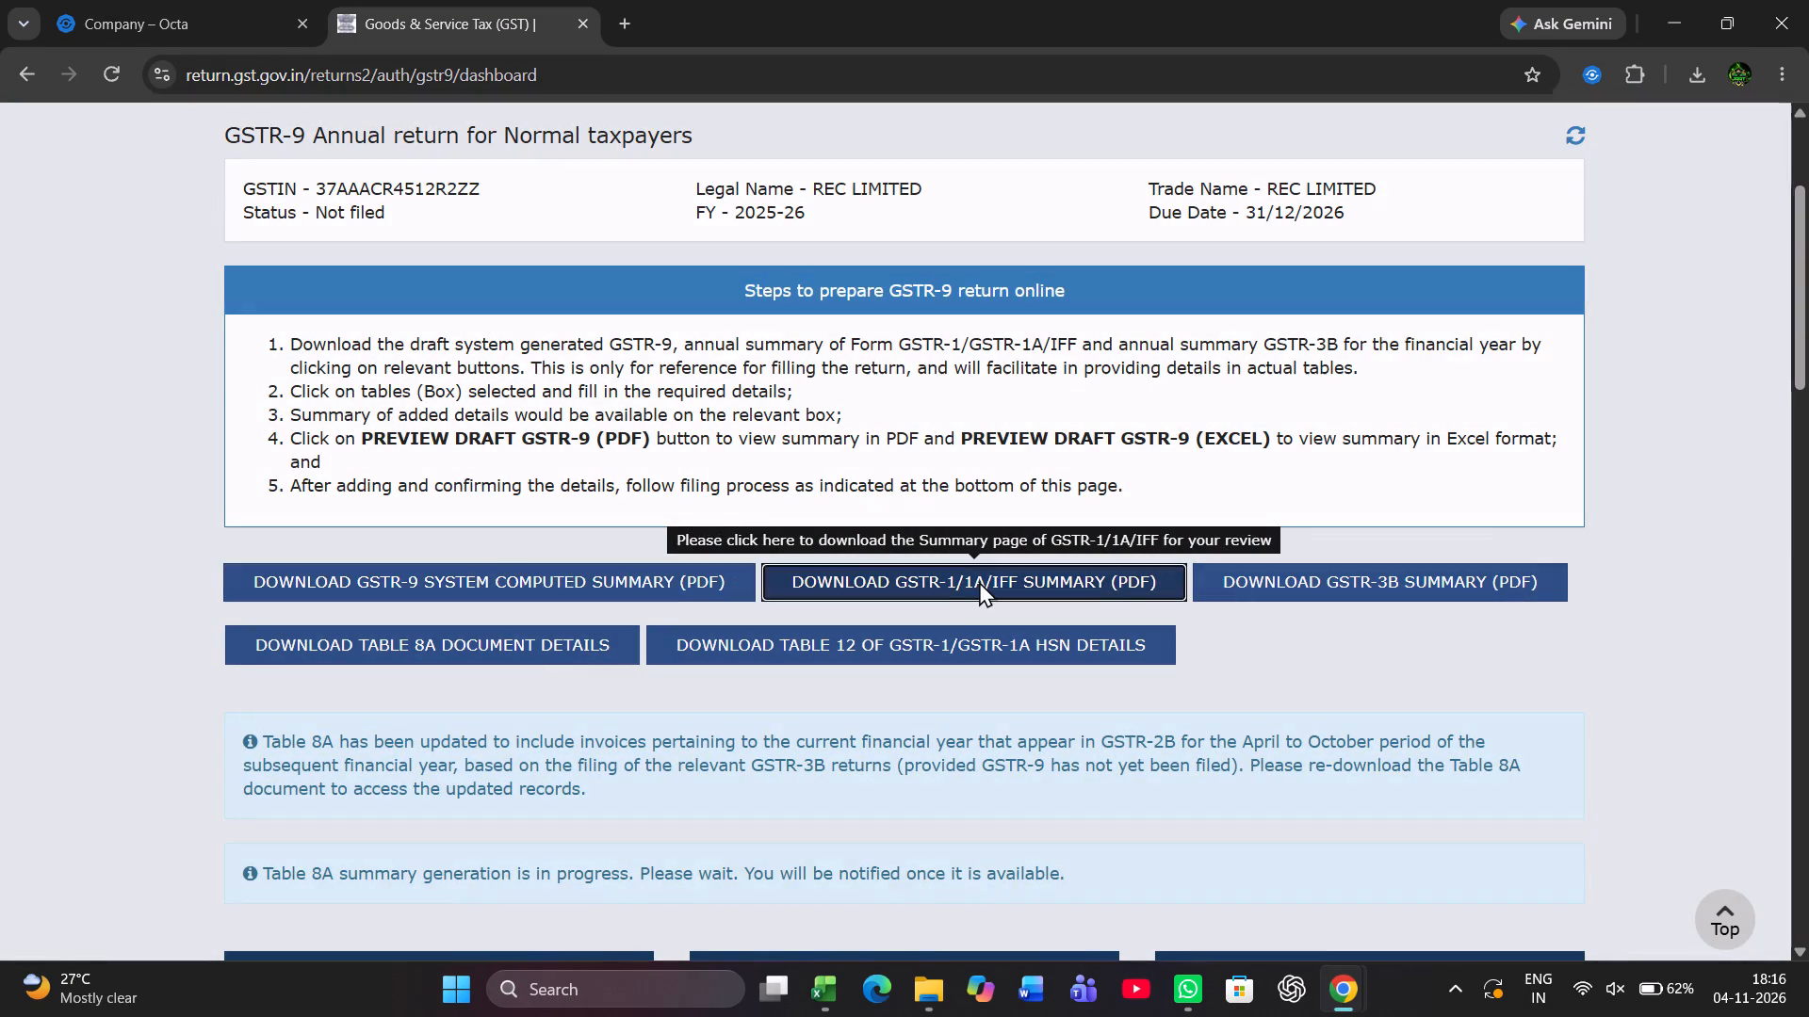
left_click(1377, 582)
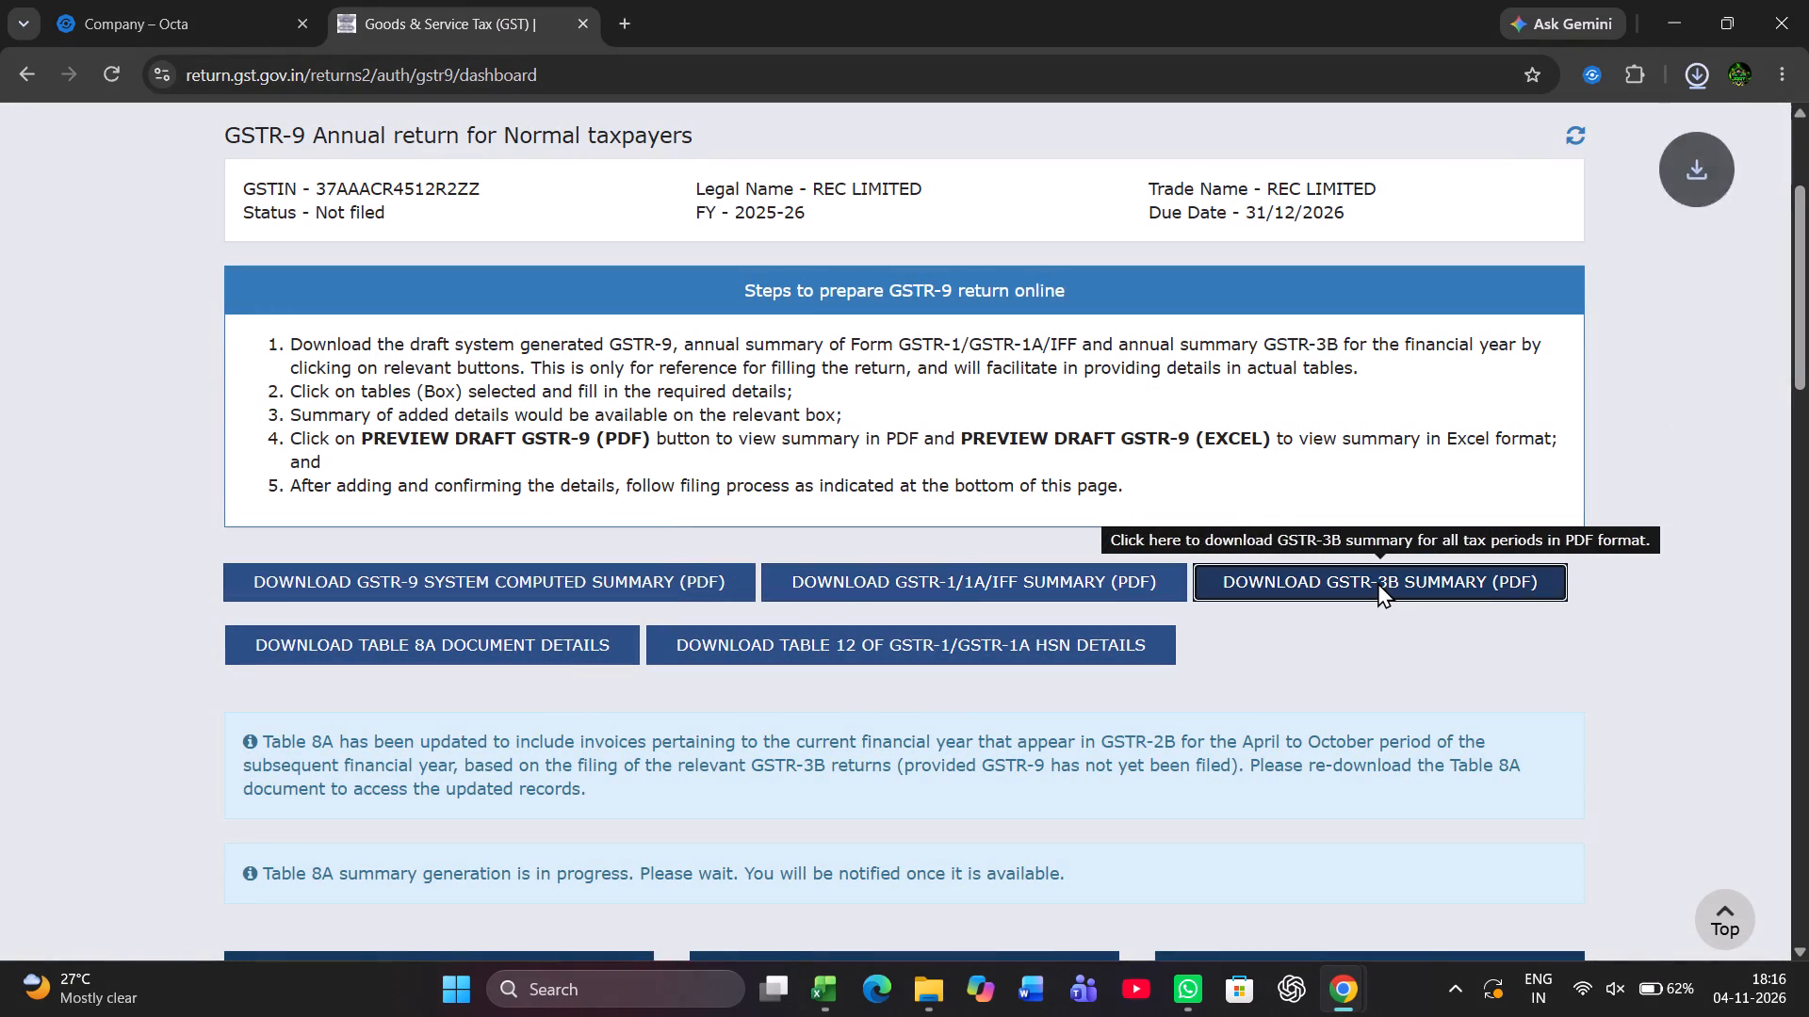
Create a folder inside REC named Andhra Pradesh(32-Vijayawada PO'), copying the name from Octa's GSTIN list.
key("alt+Tab")
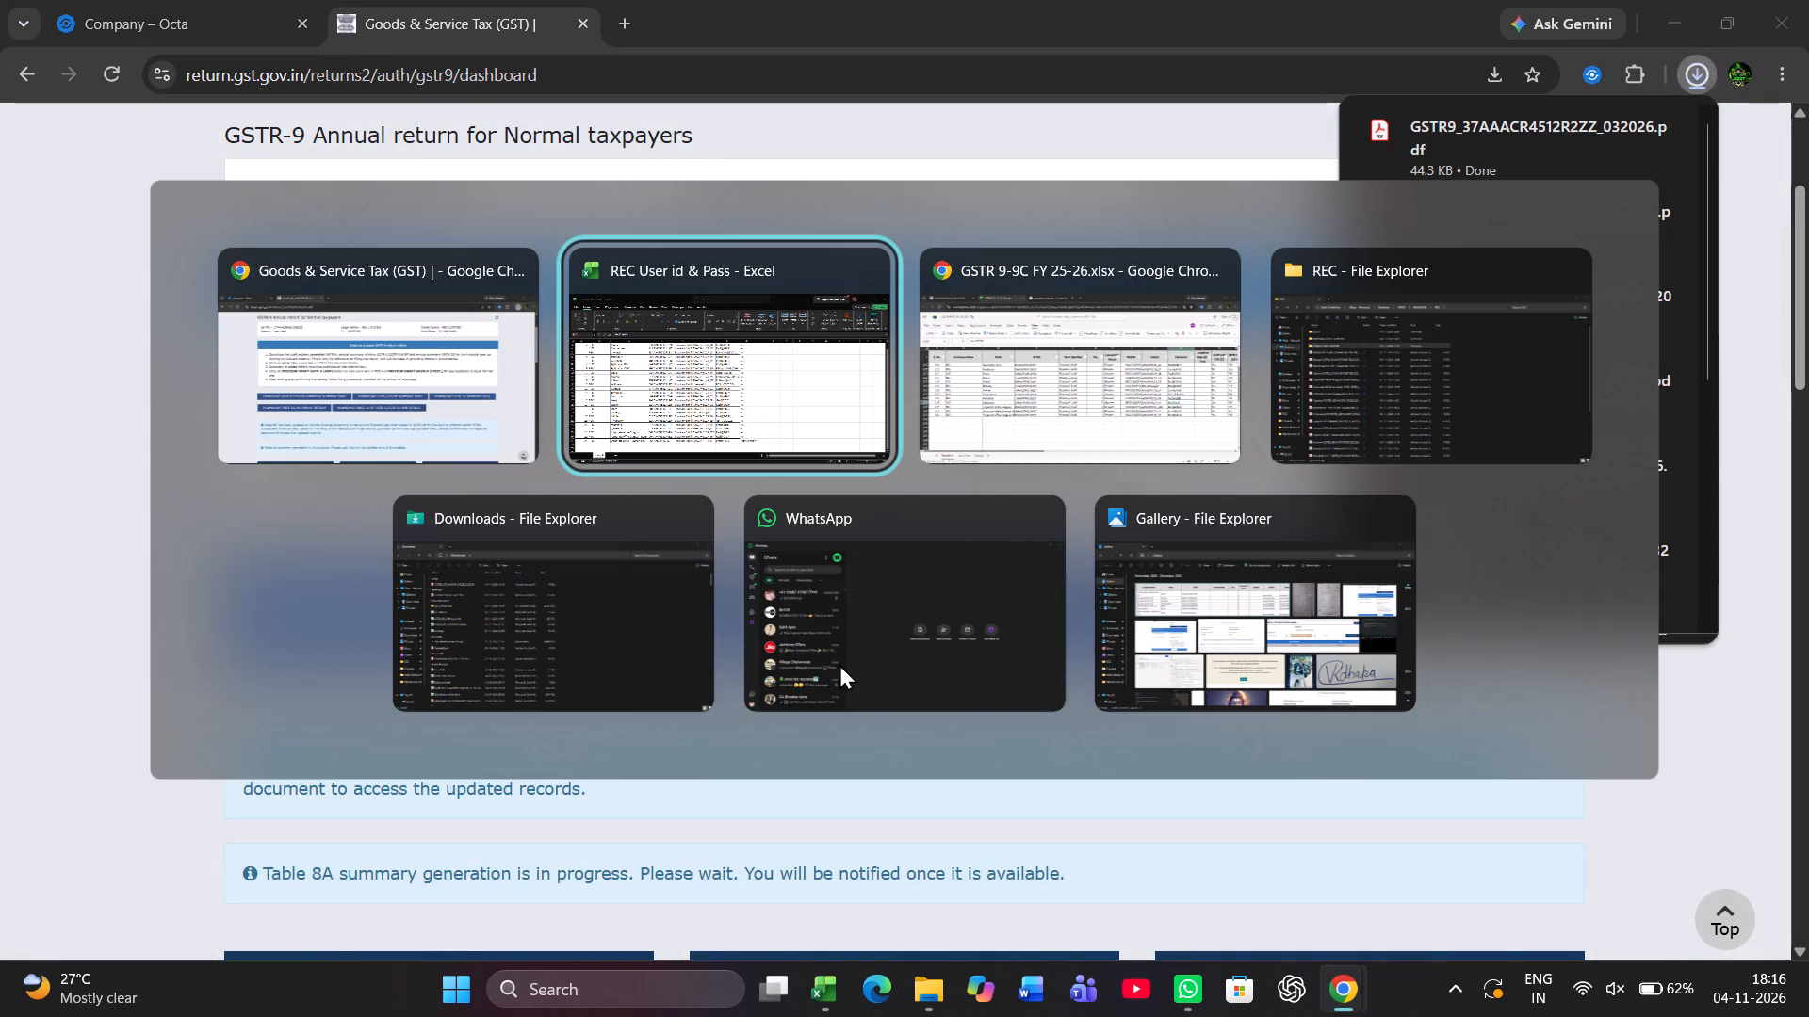
key("alt+Tab")
key("alt+Tab")
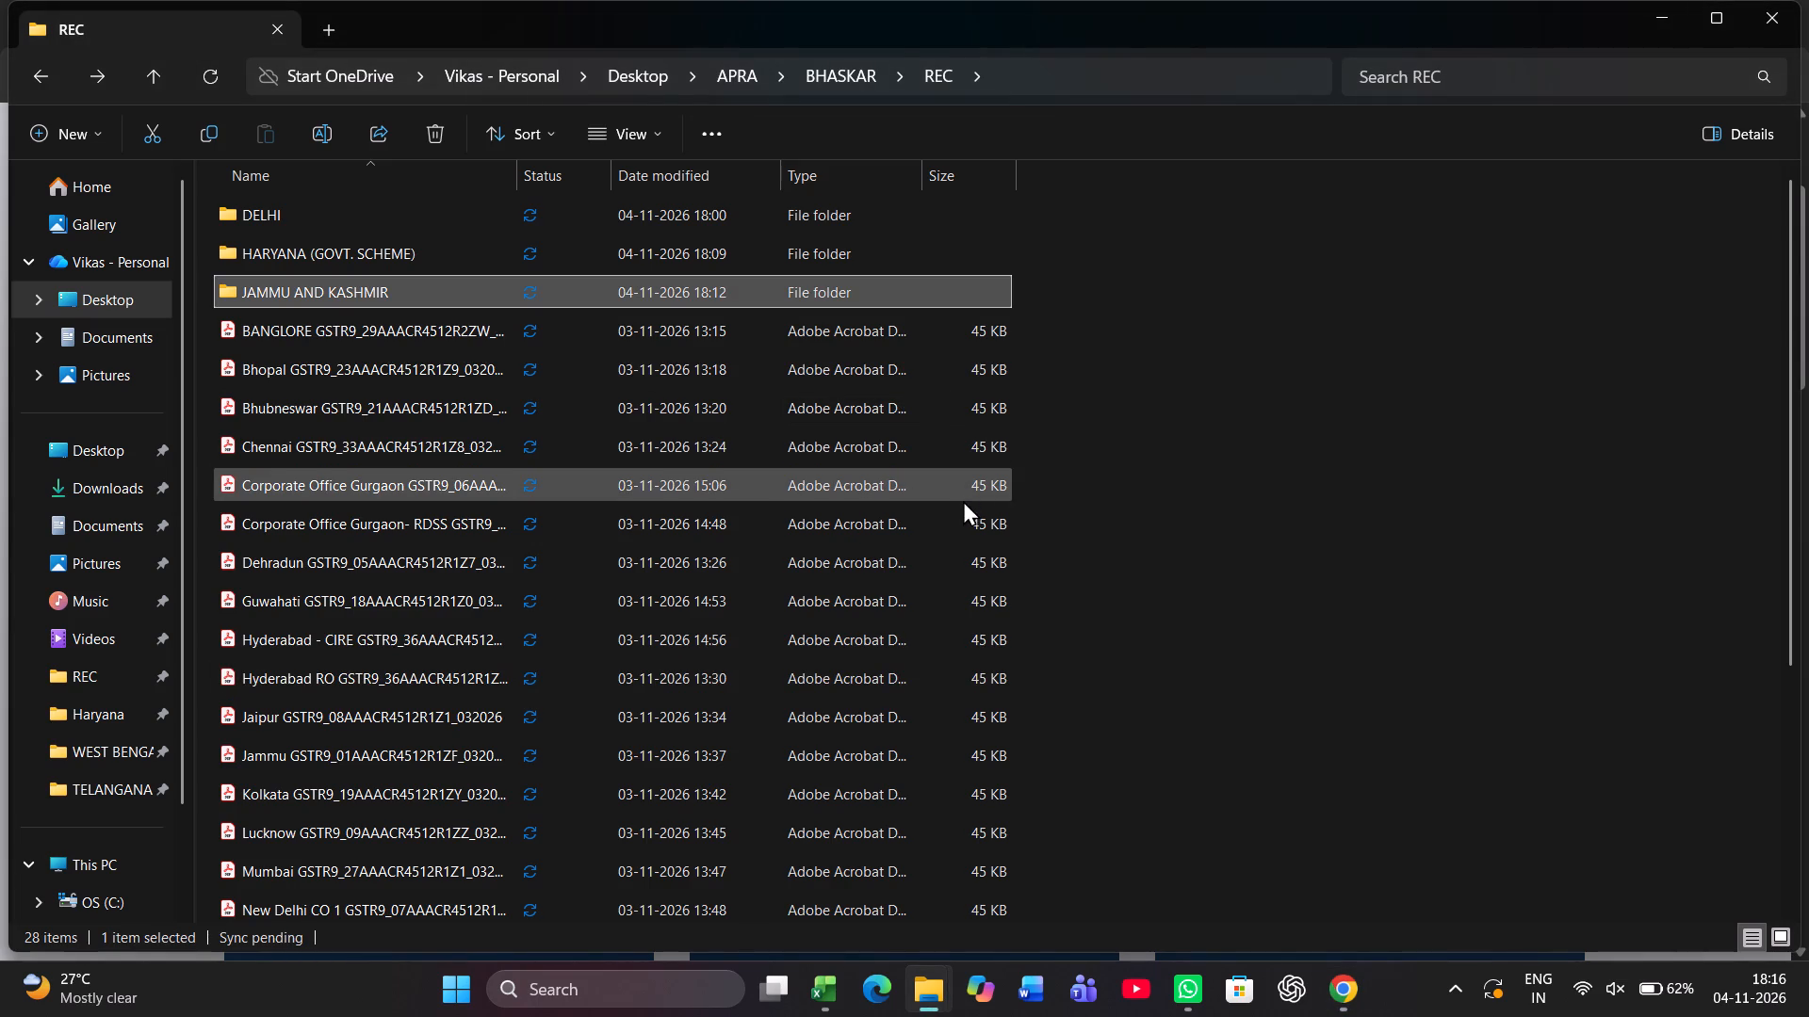
key("ctrl+shift+n")
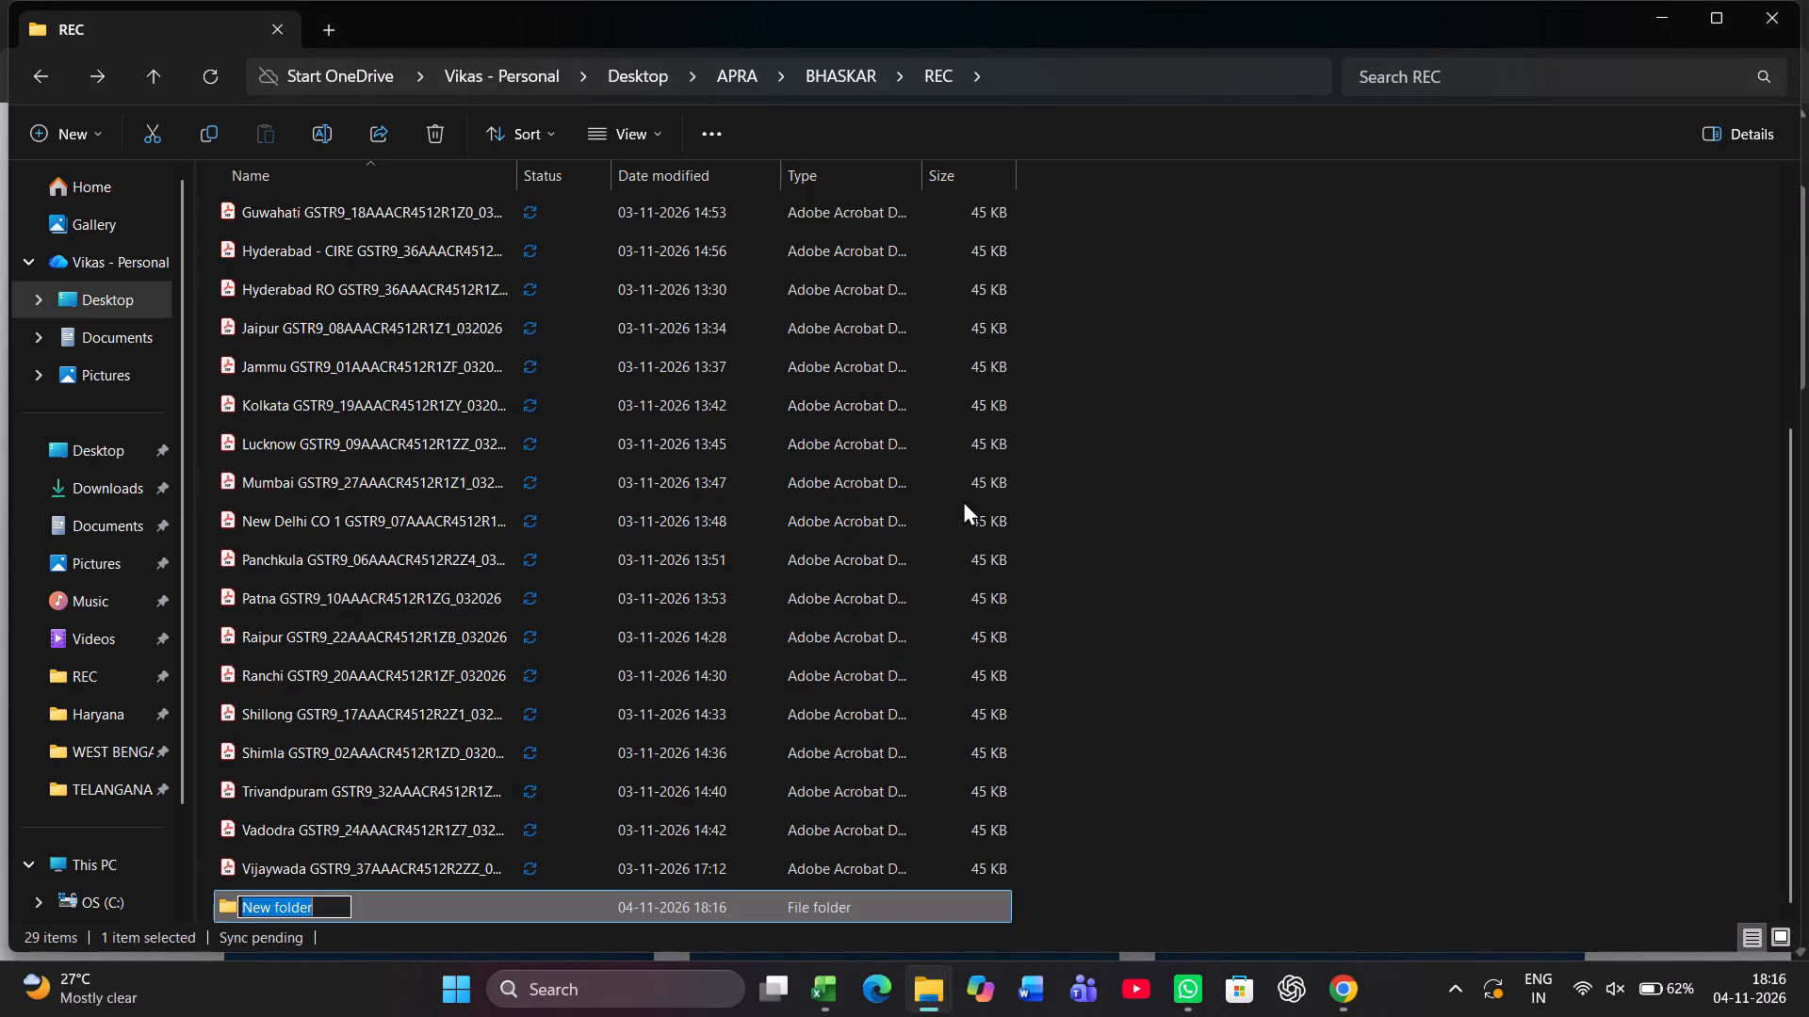
key("alt+Tab")
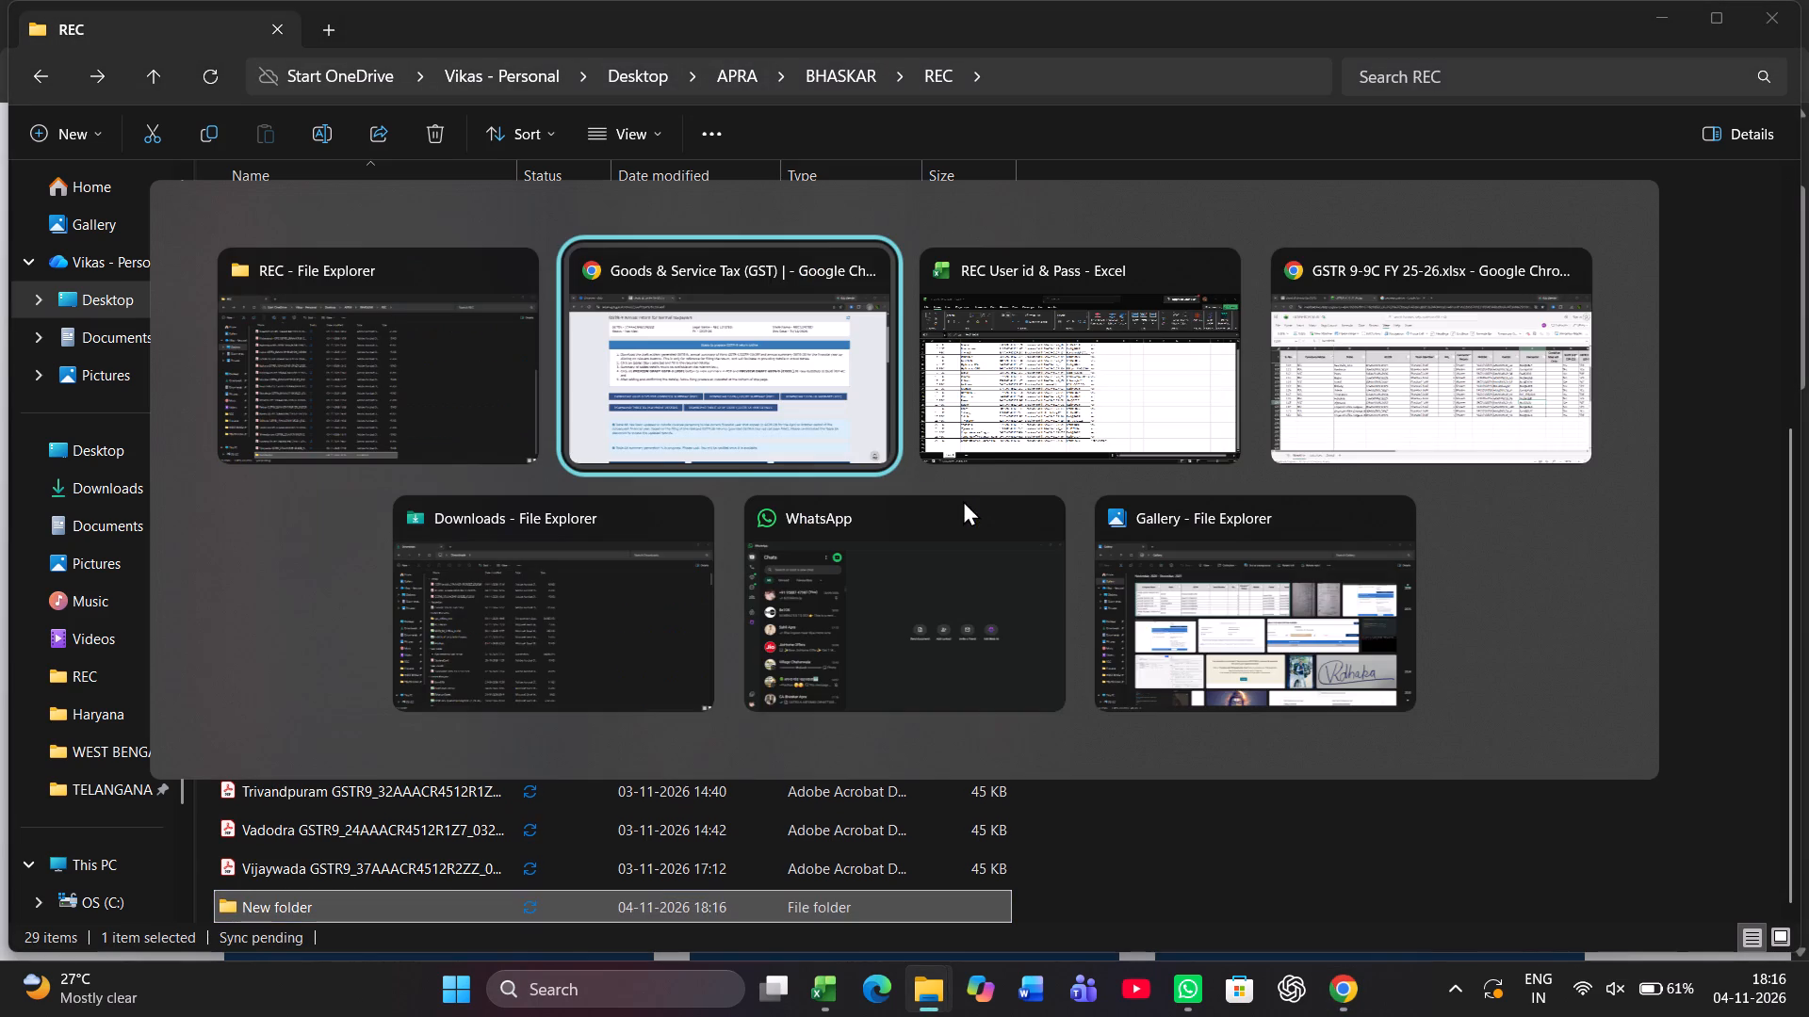
key("alt+Tab")
key("alt+Left")
left_click(245, 6)
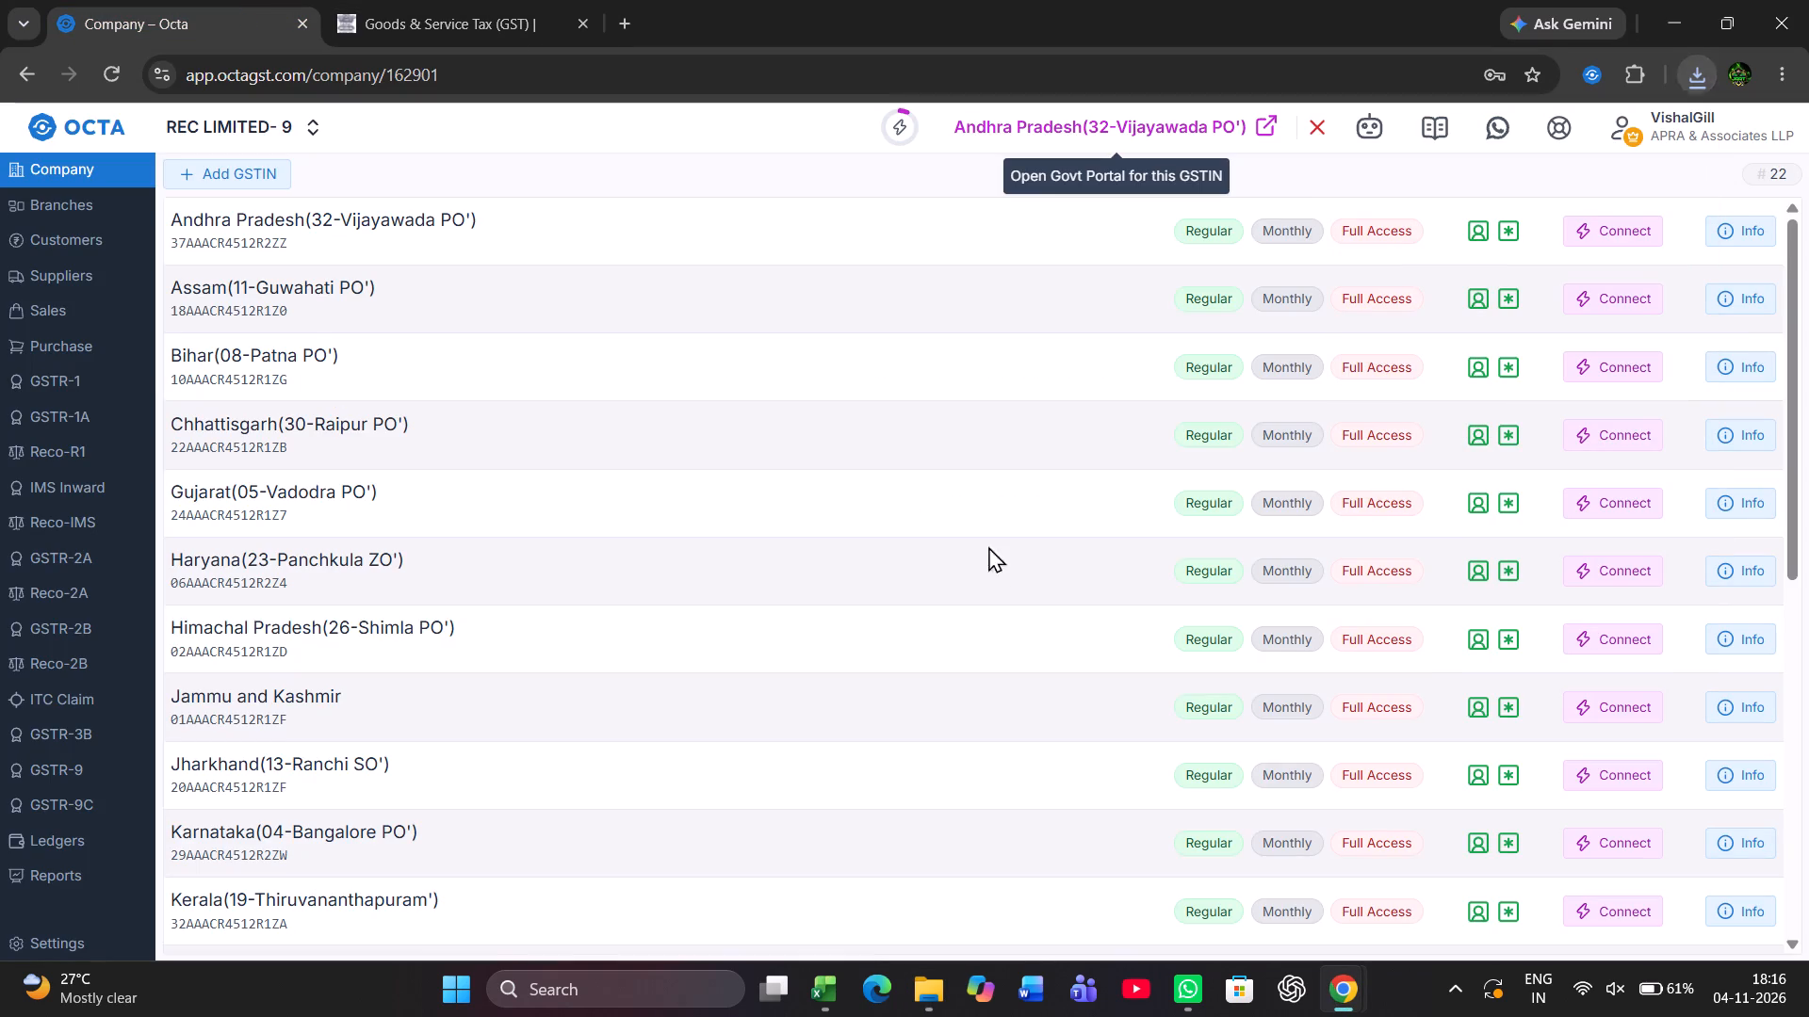
scroll(869, 493, "up", 1)
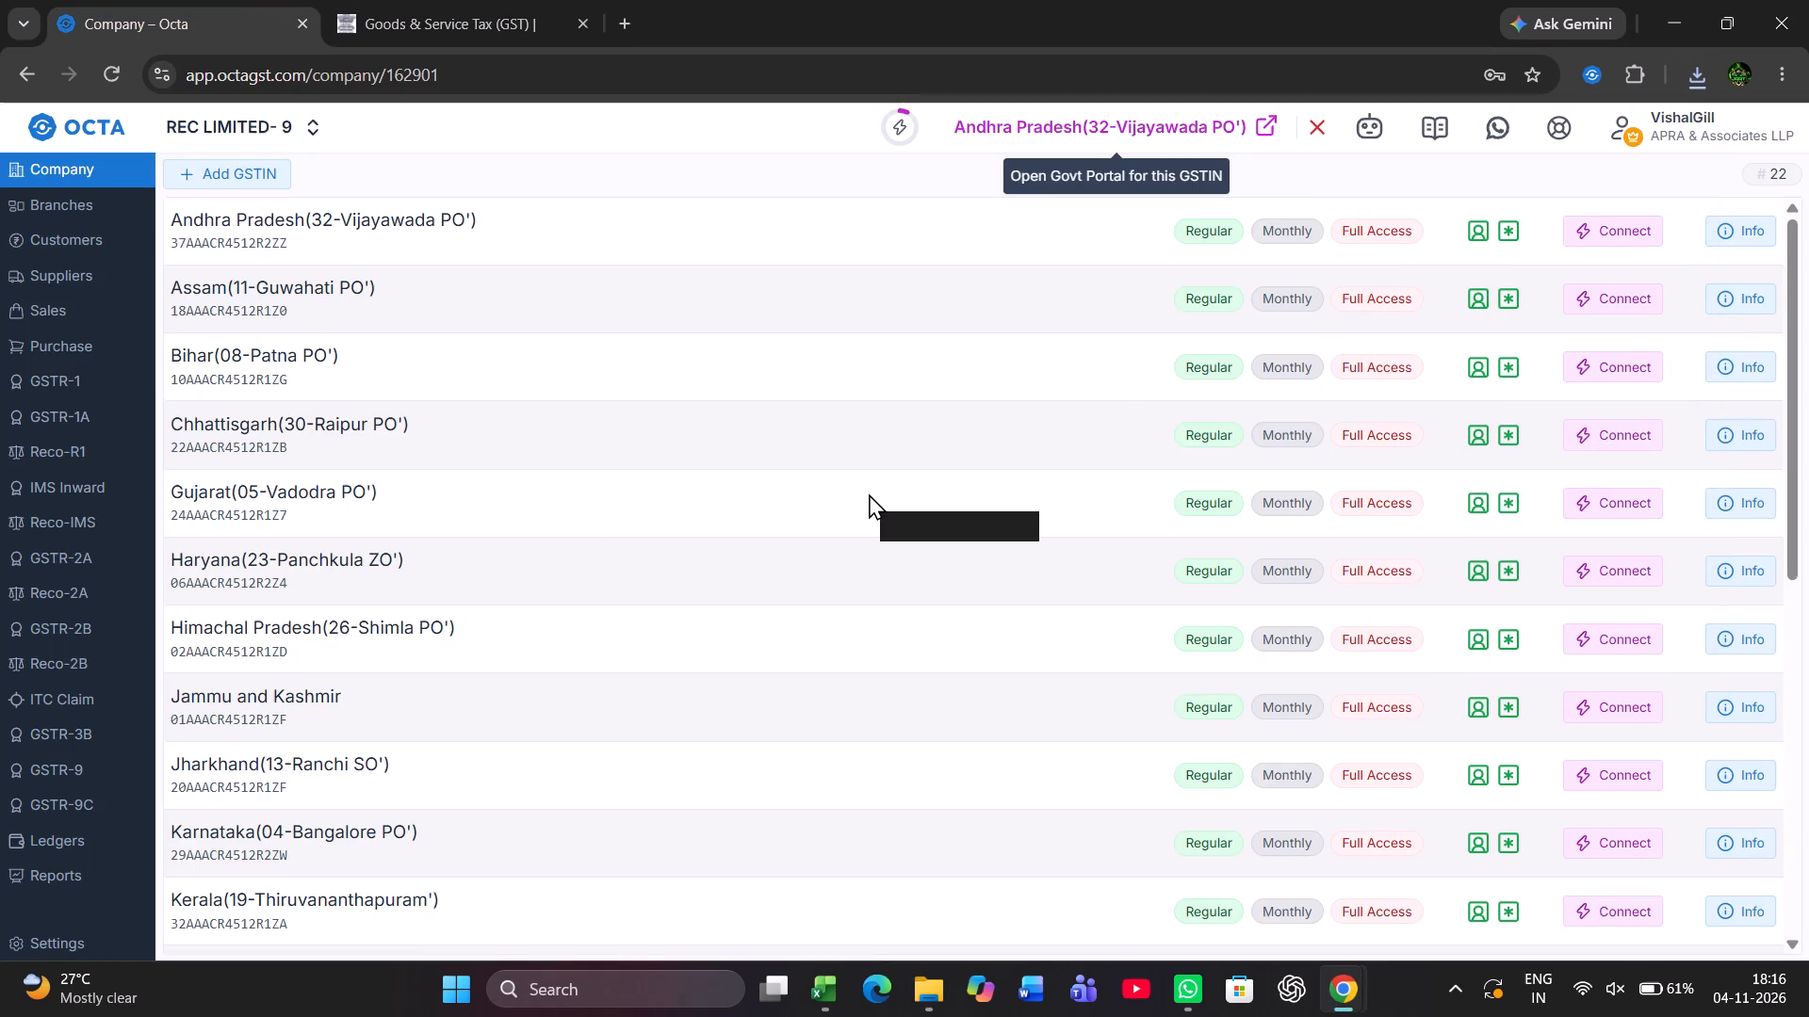
left_click_drag(174, 216, 490, 219)
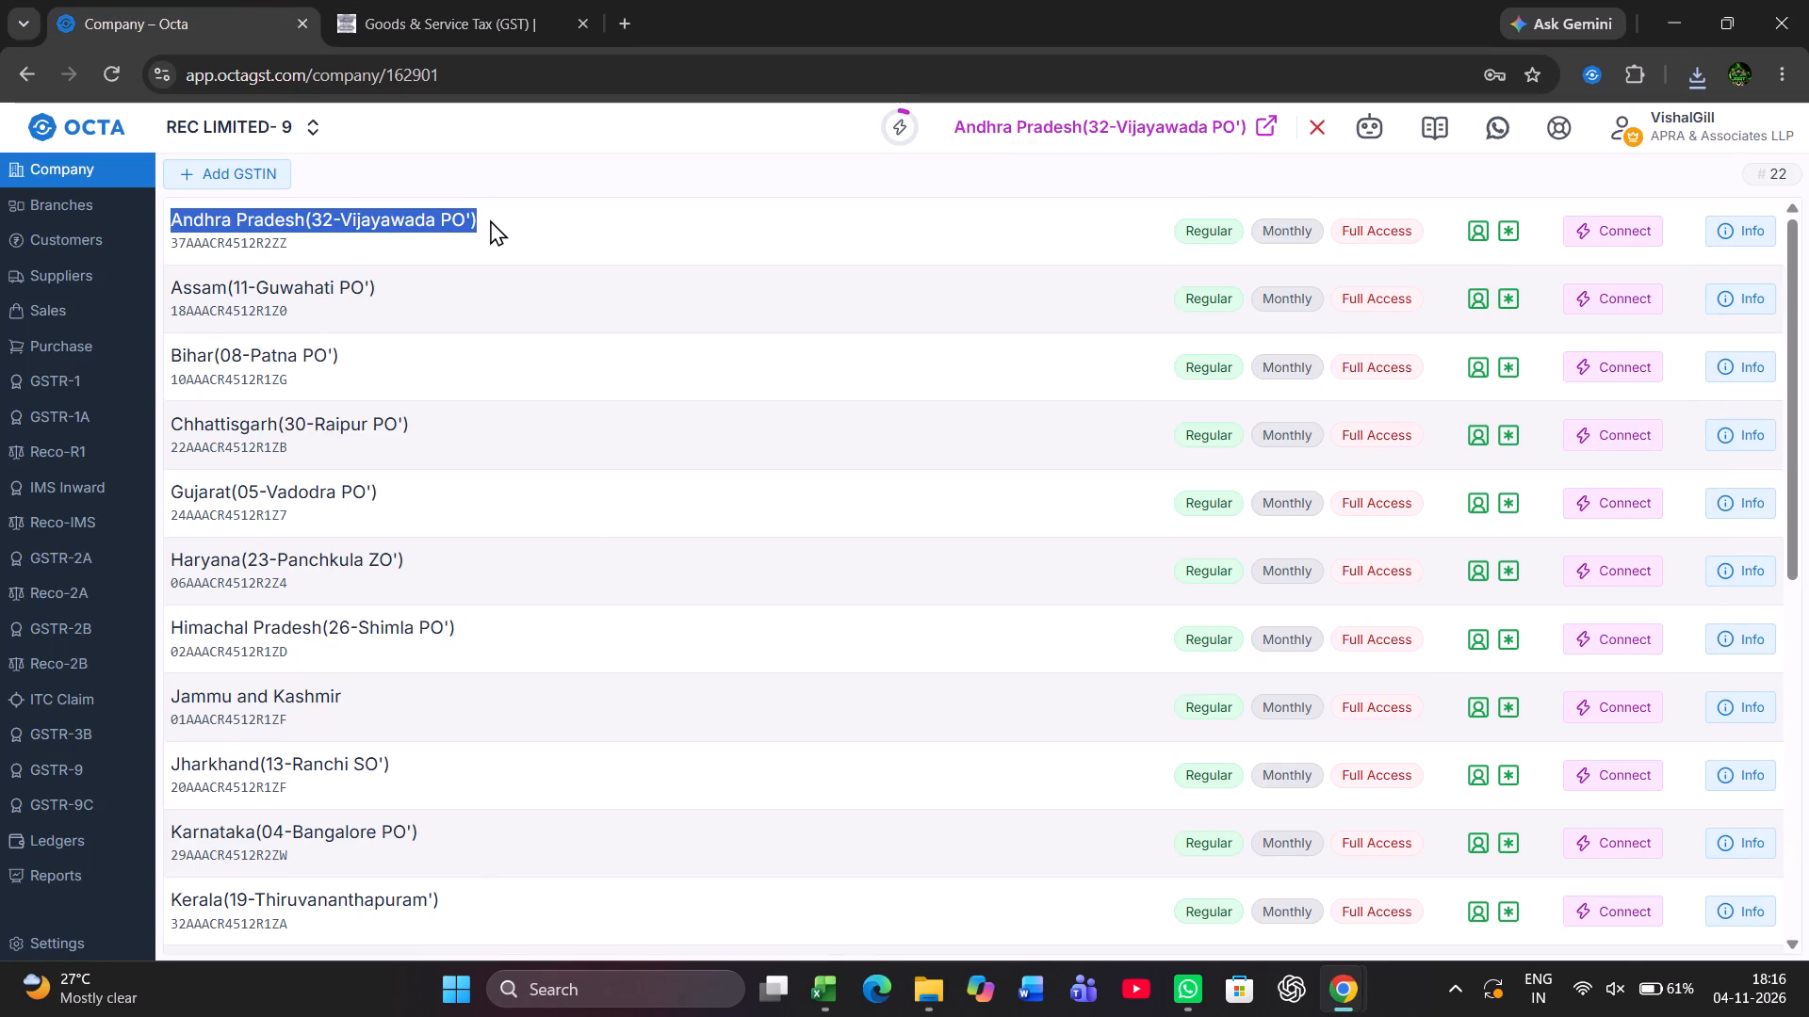
key("ctrl+c")
key("alt+Tab")
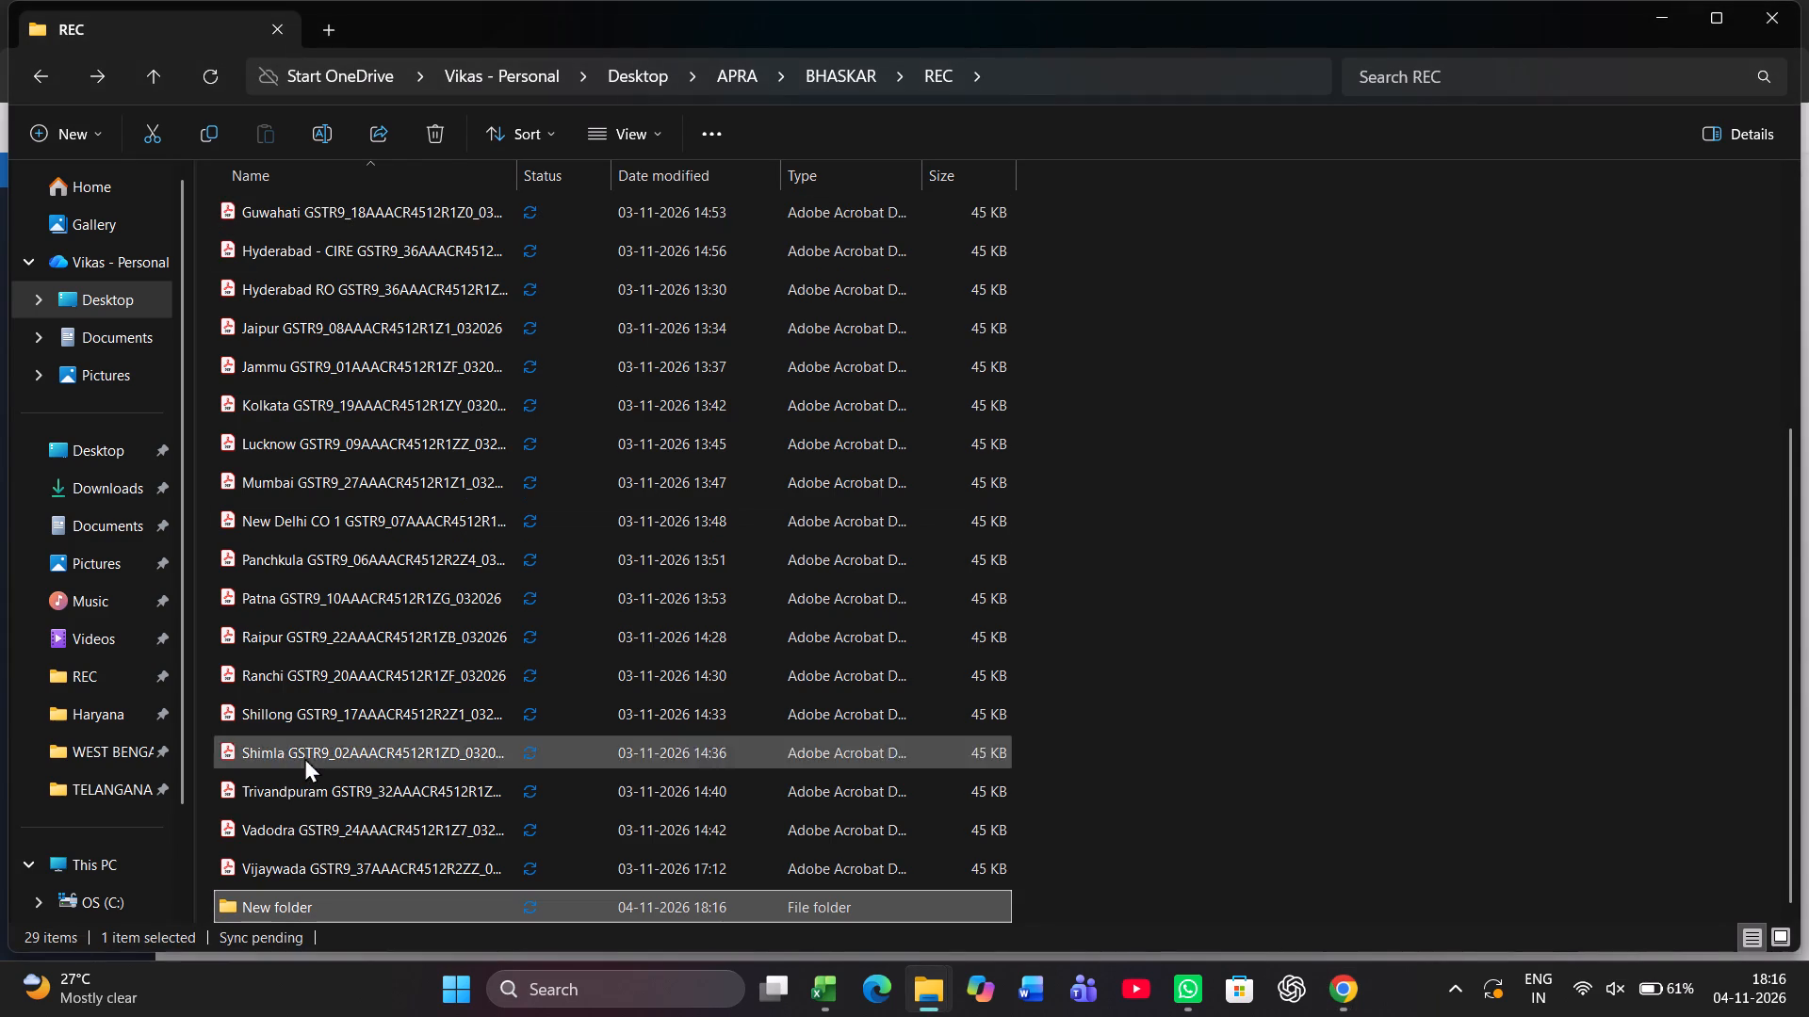
key("F2")
key("ctrl+v")
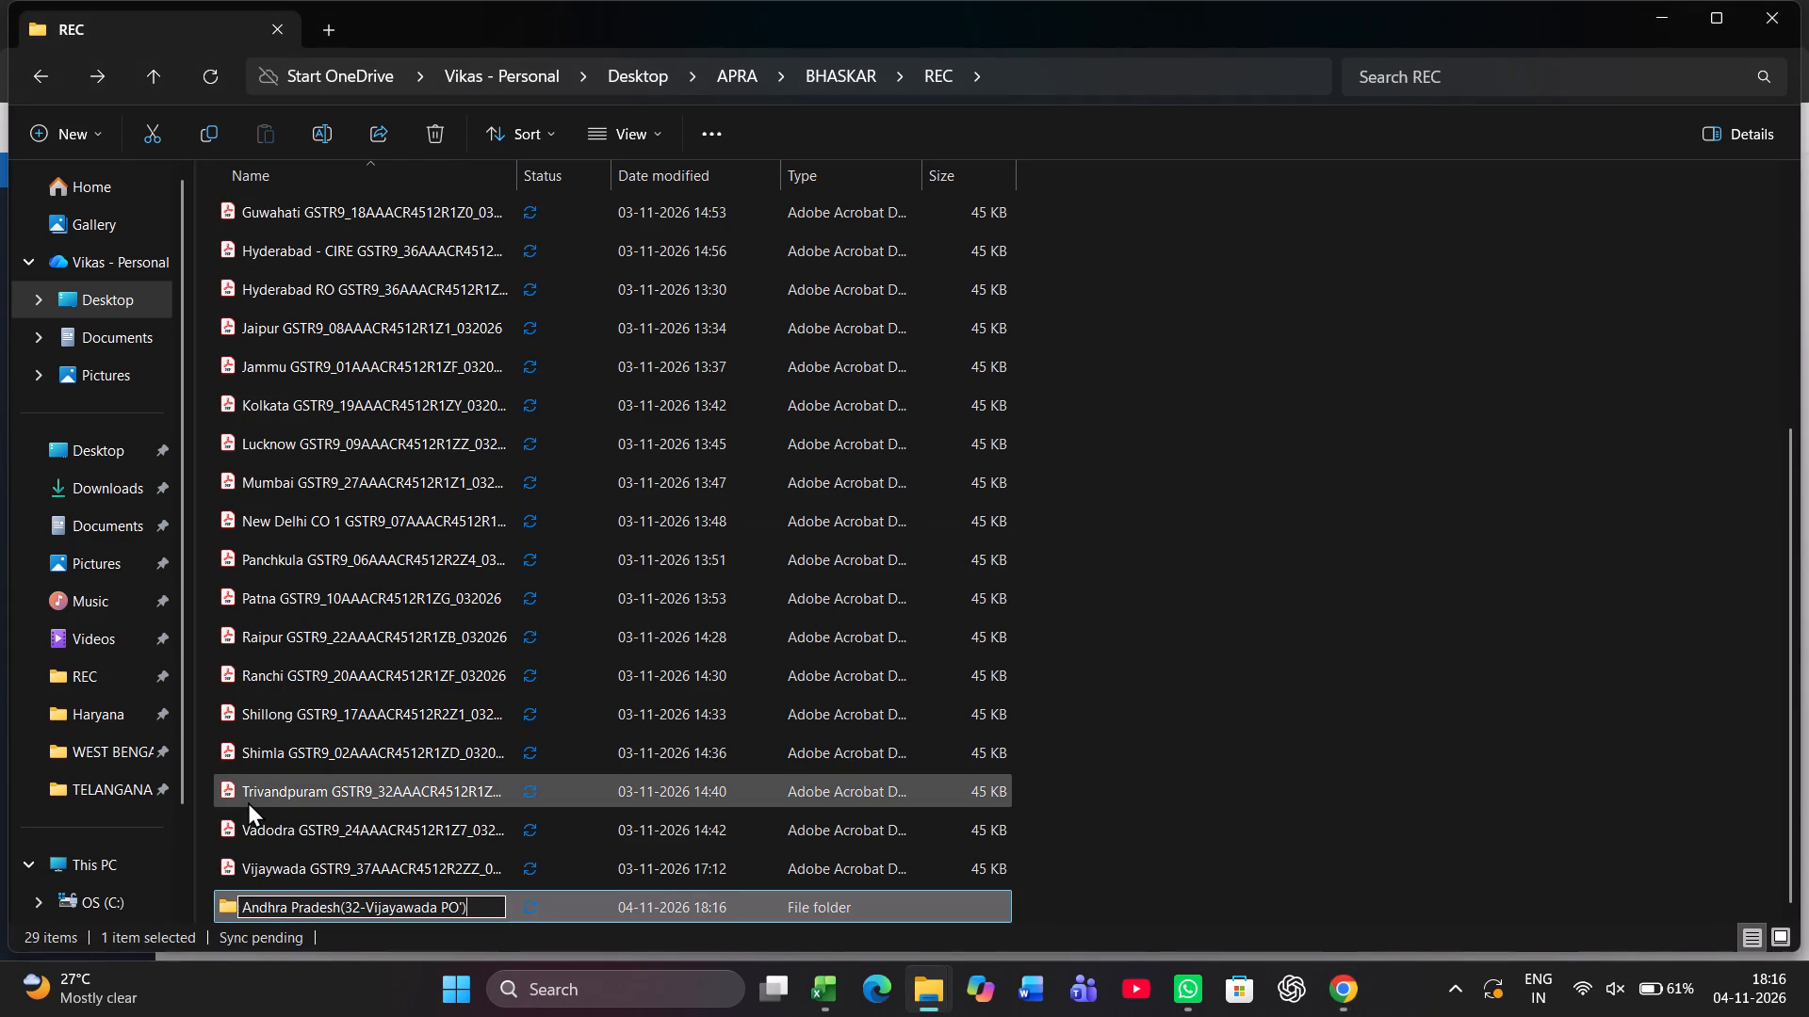
key("Return")
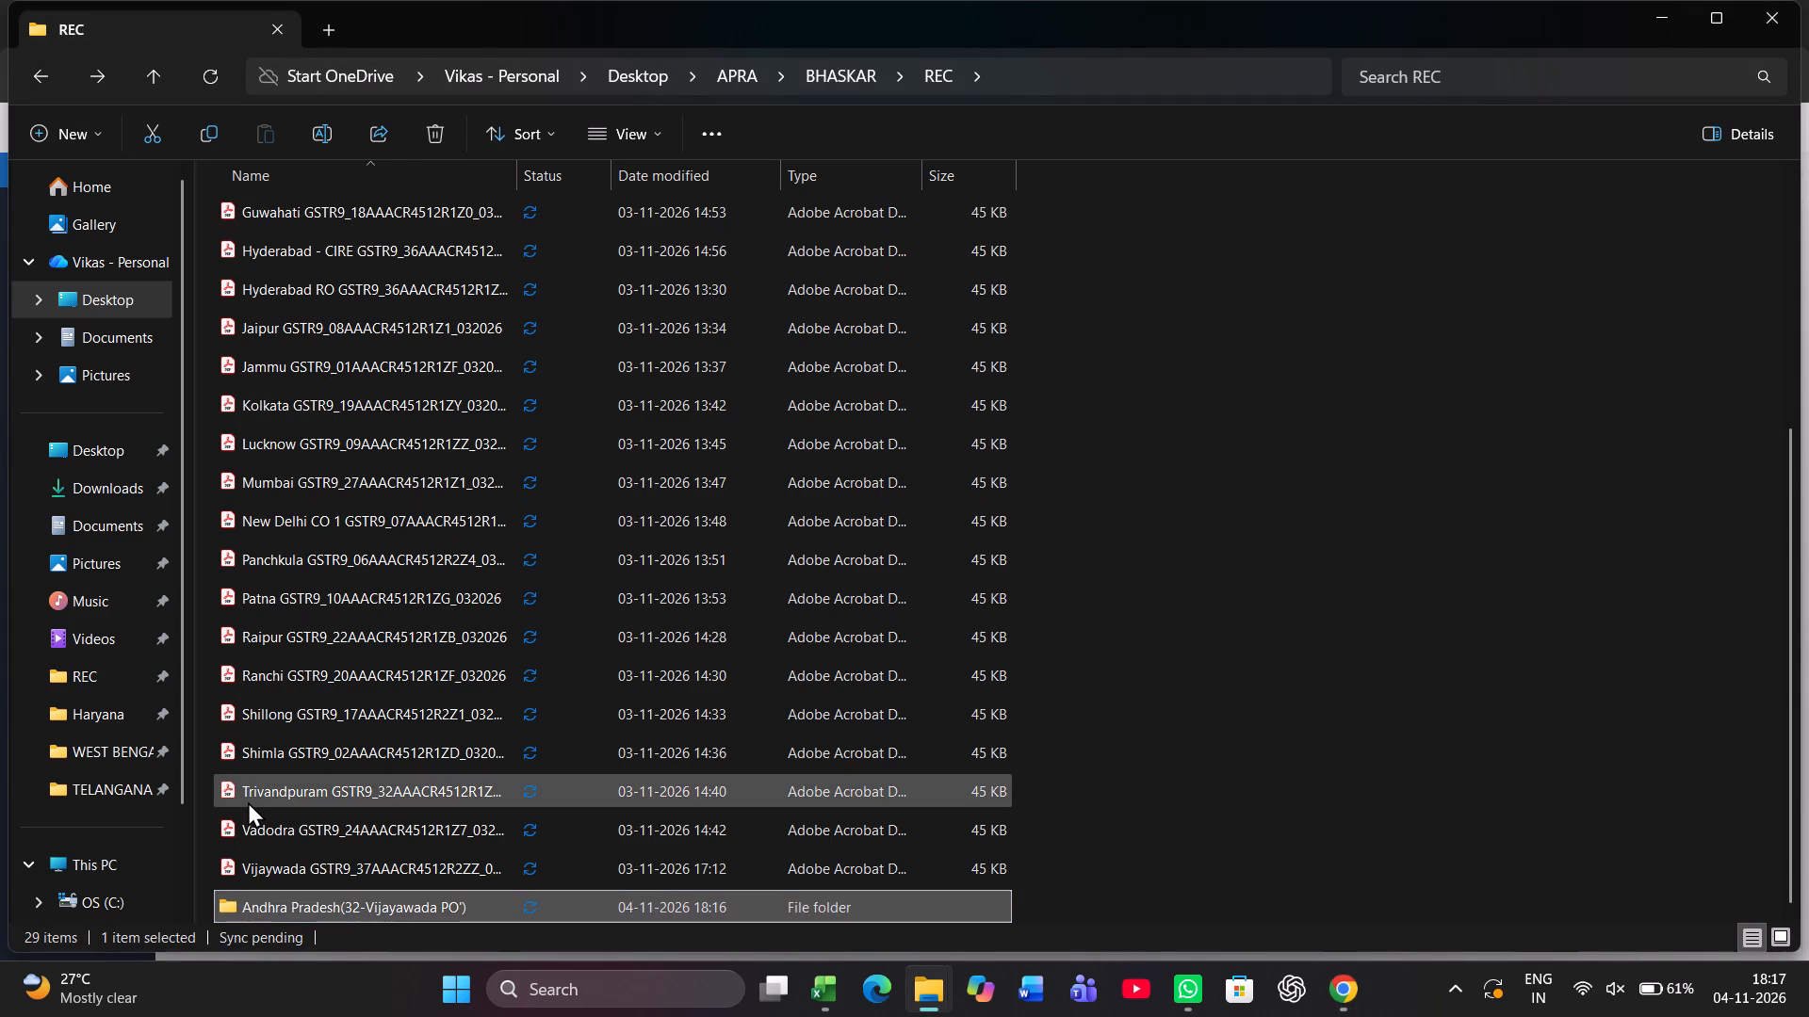
Switch to the other browser window and close the GSTR 9-9C FY 25-26 workbook.
key("alt+Tab")
key("alt+Tab")
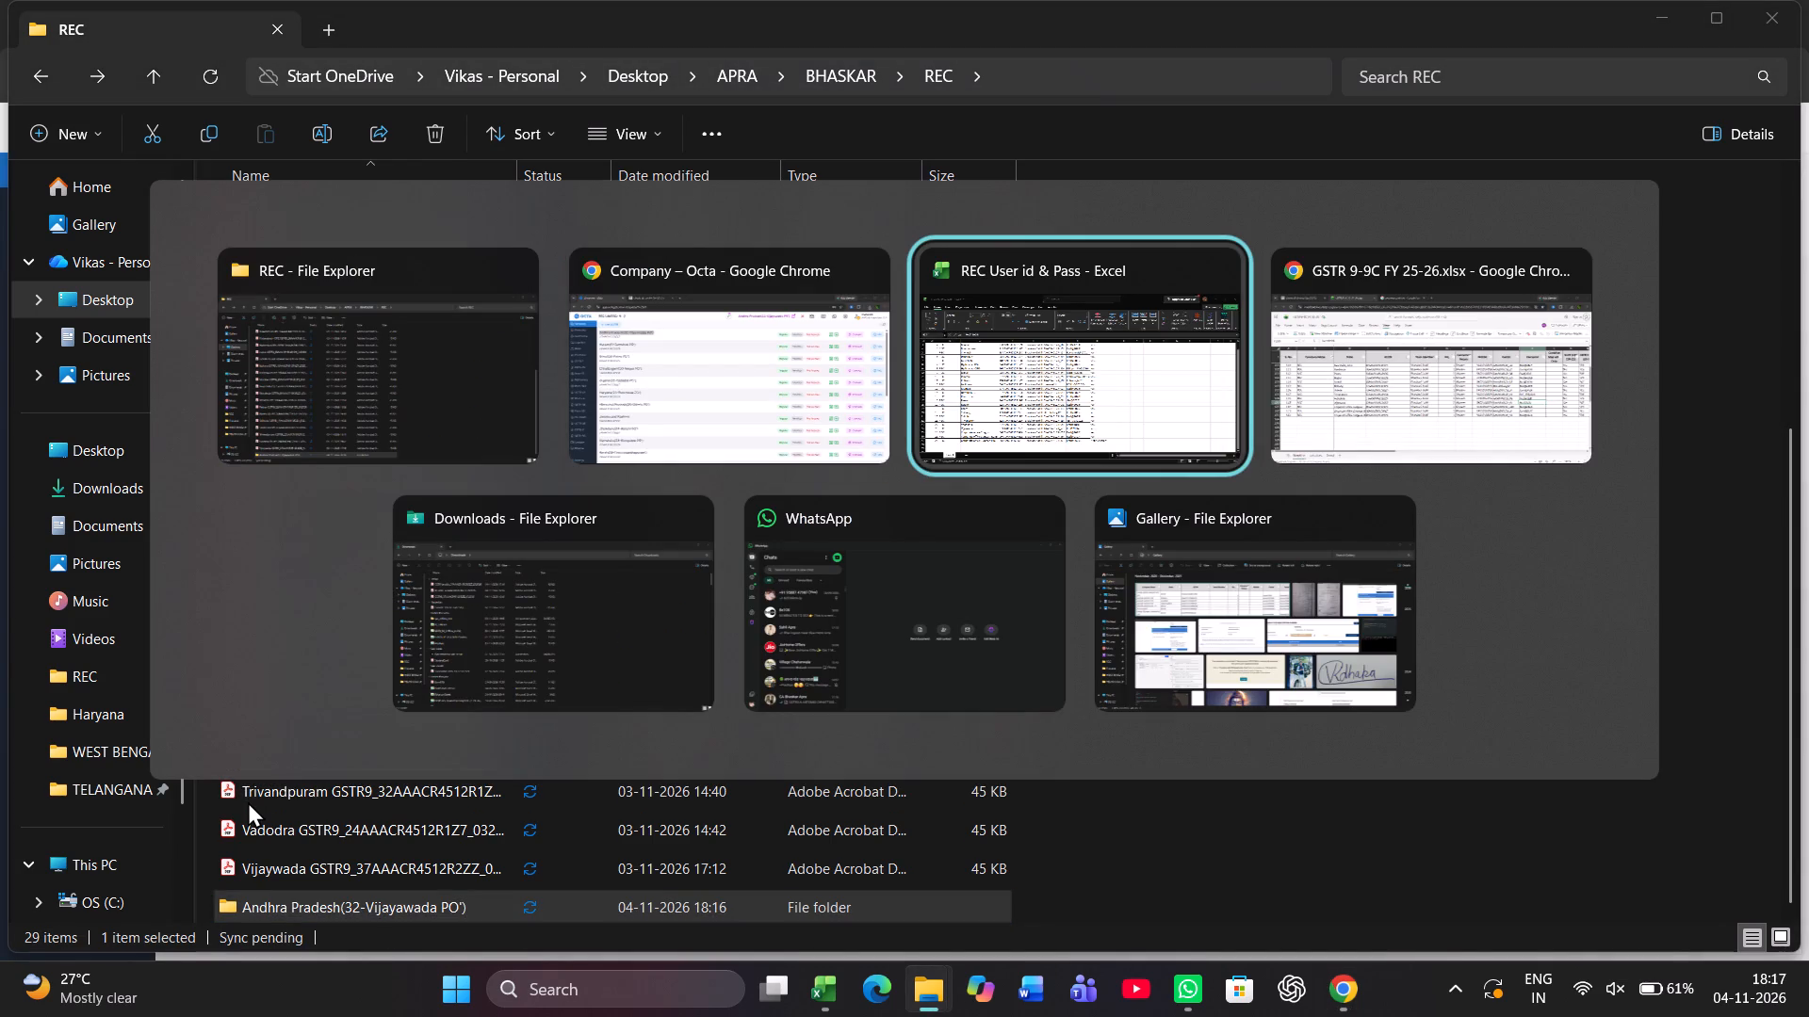
key("alt+Tab")
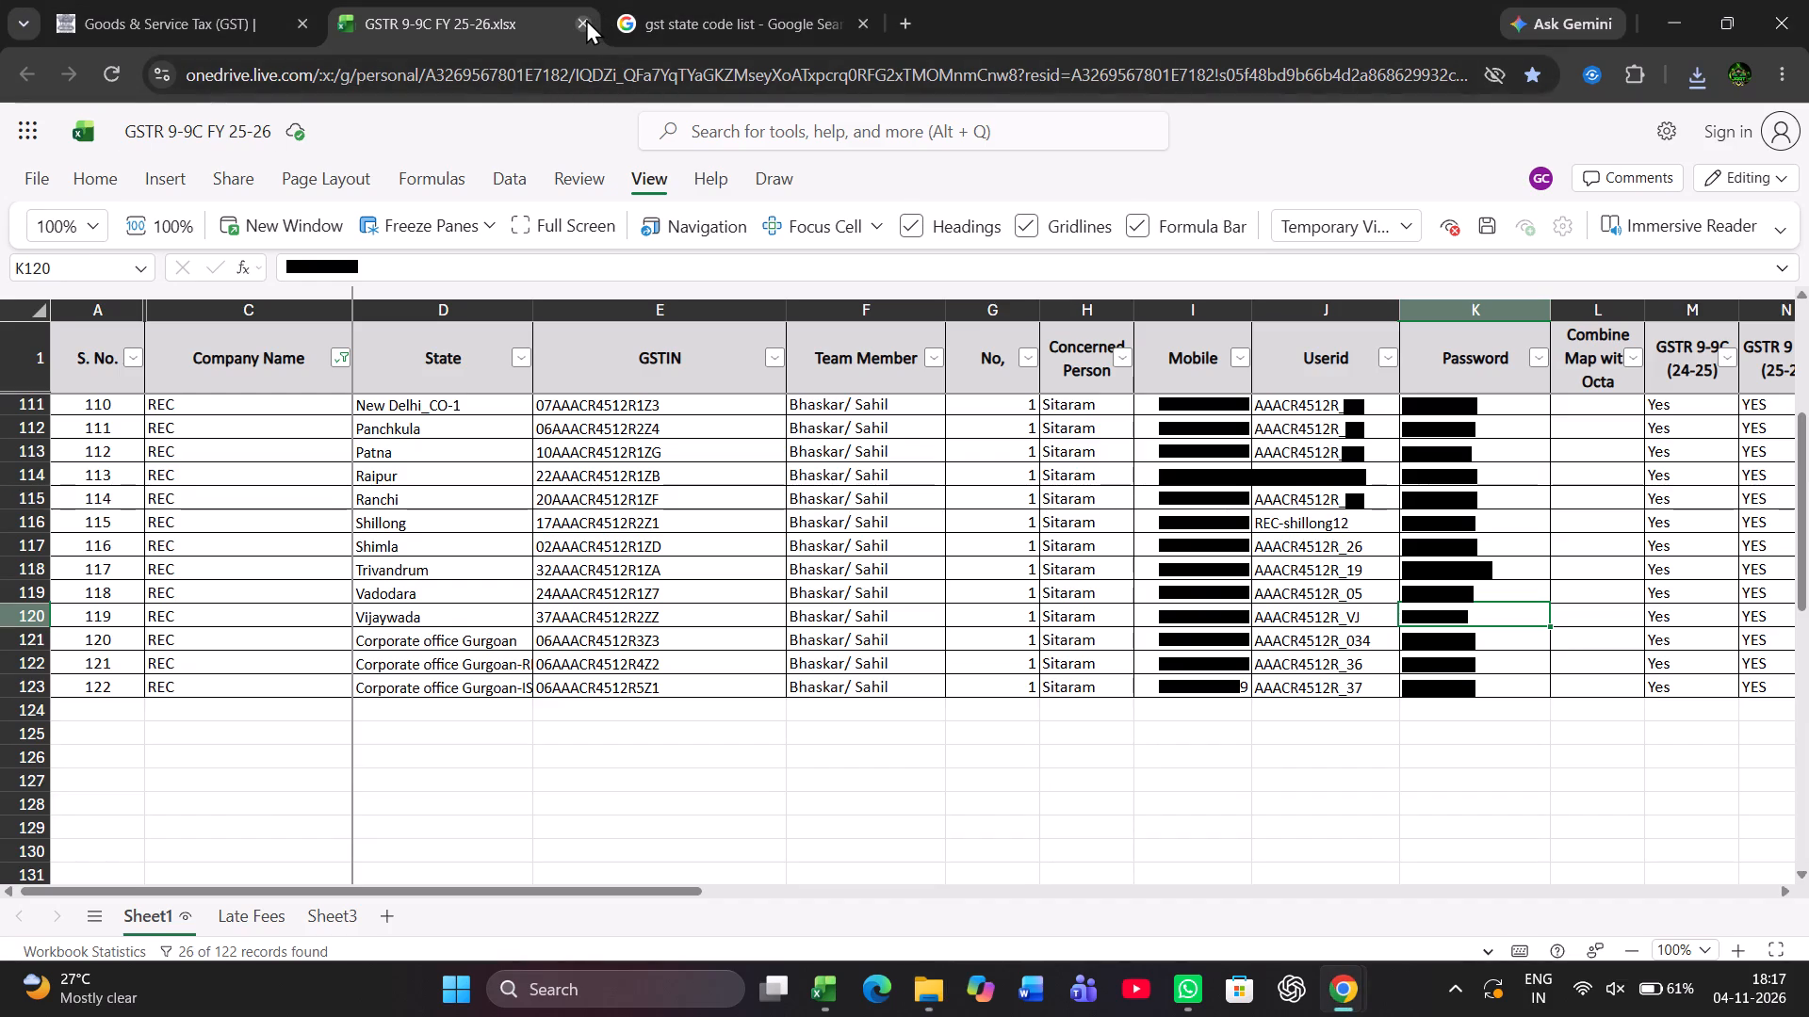
left_click(586, 19)
Log out of REC LIMITED's Jammu and Kashmir GST portal session and close that browser window.
left_click(211, 3)
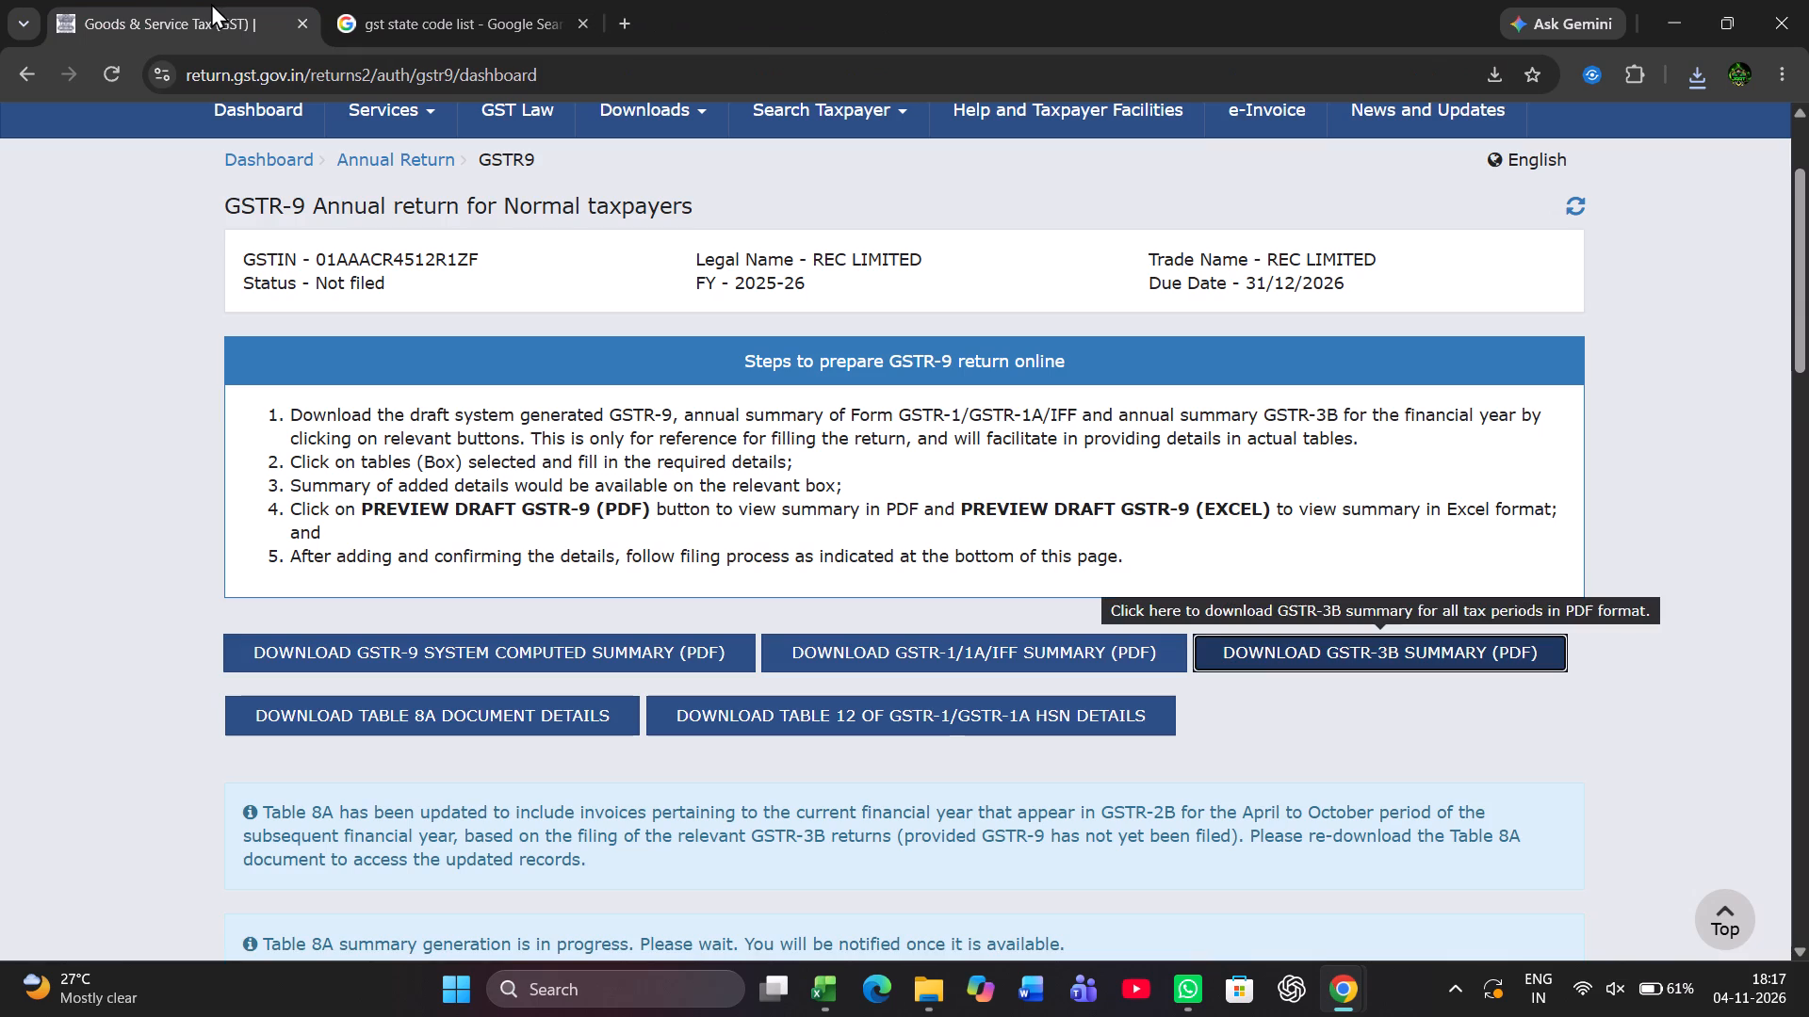
scroll(509, 541, "up", 6)
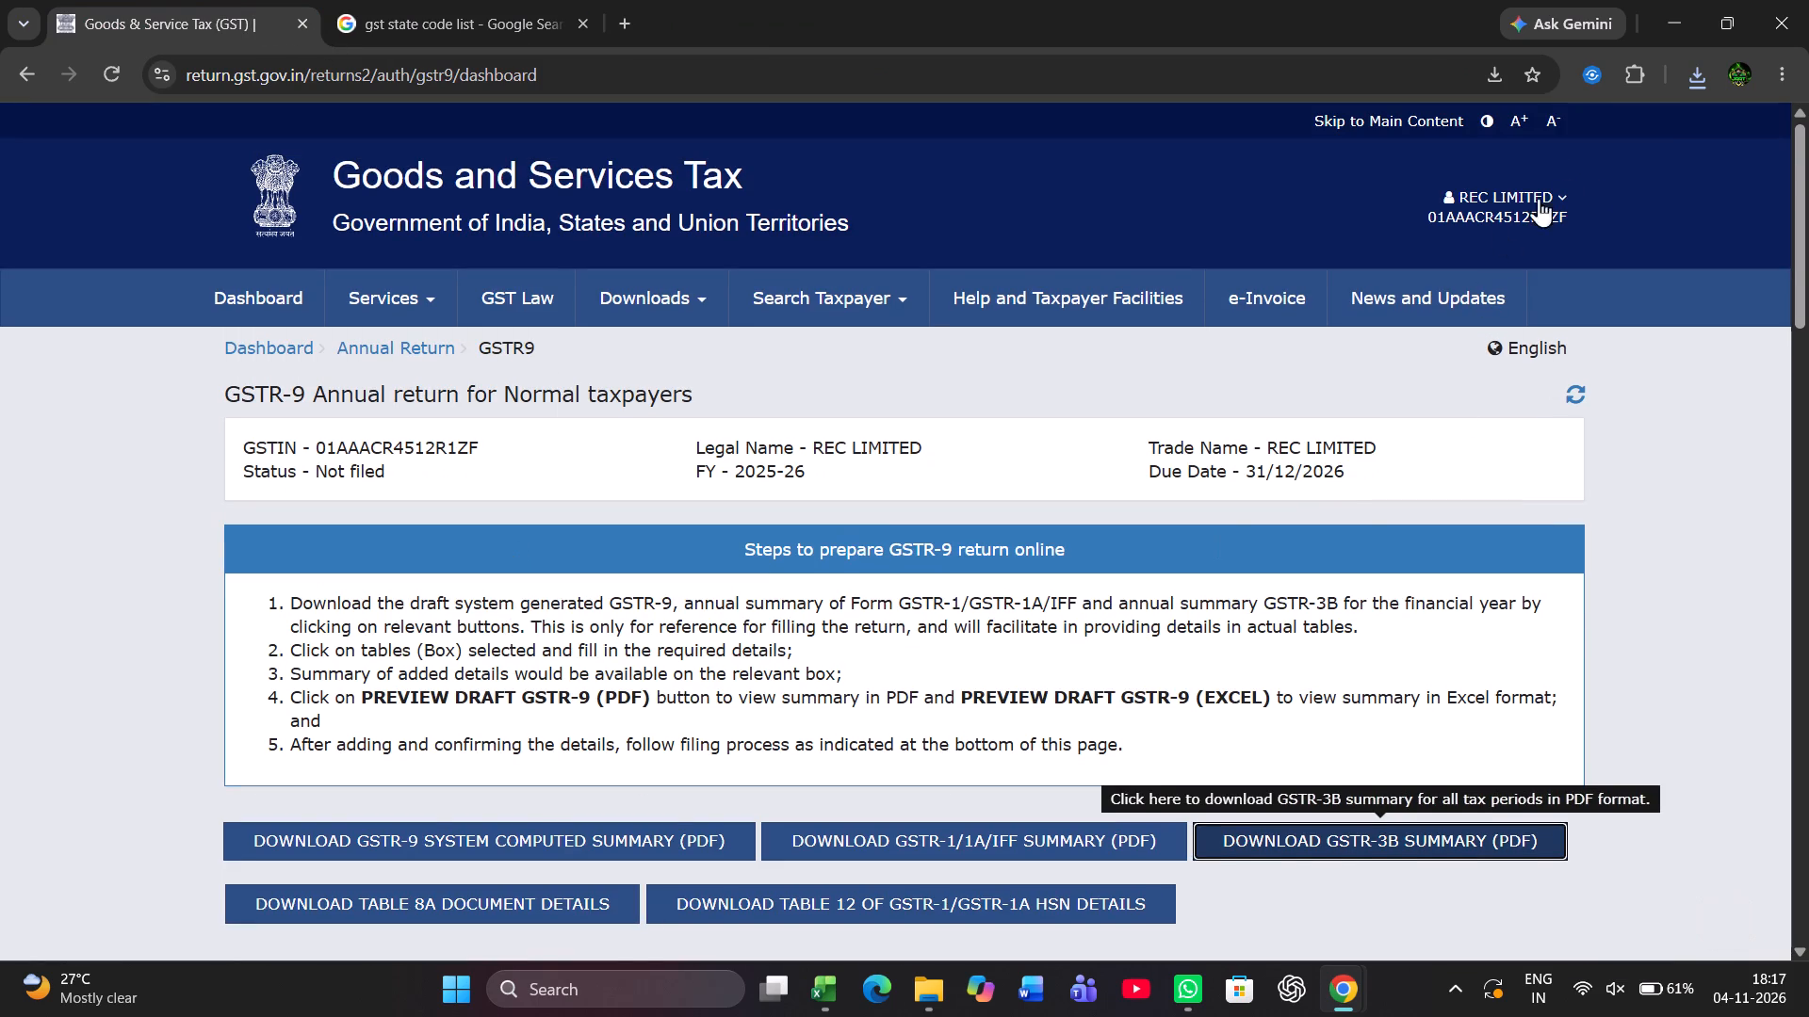
left_click(1558, 192)
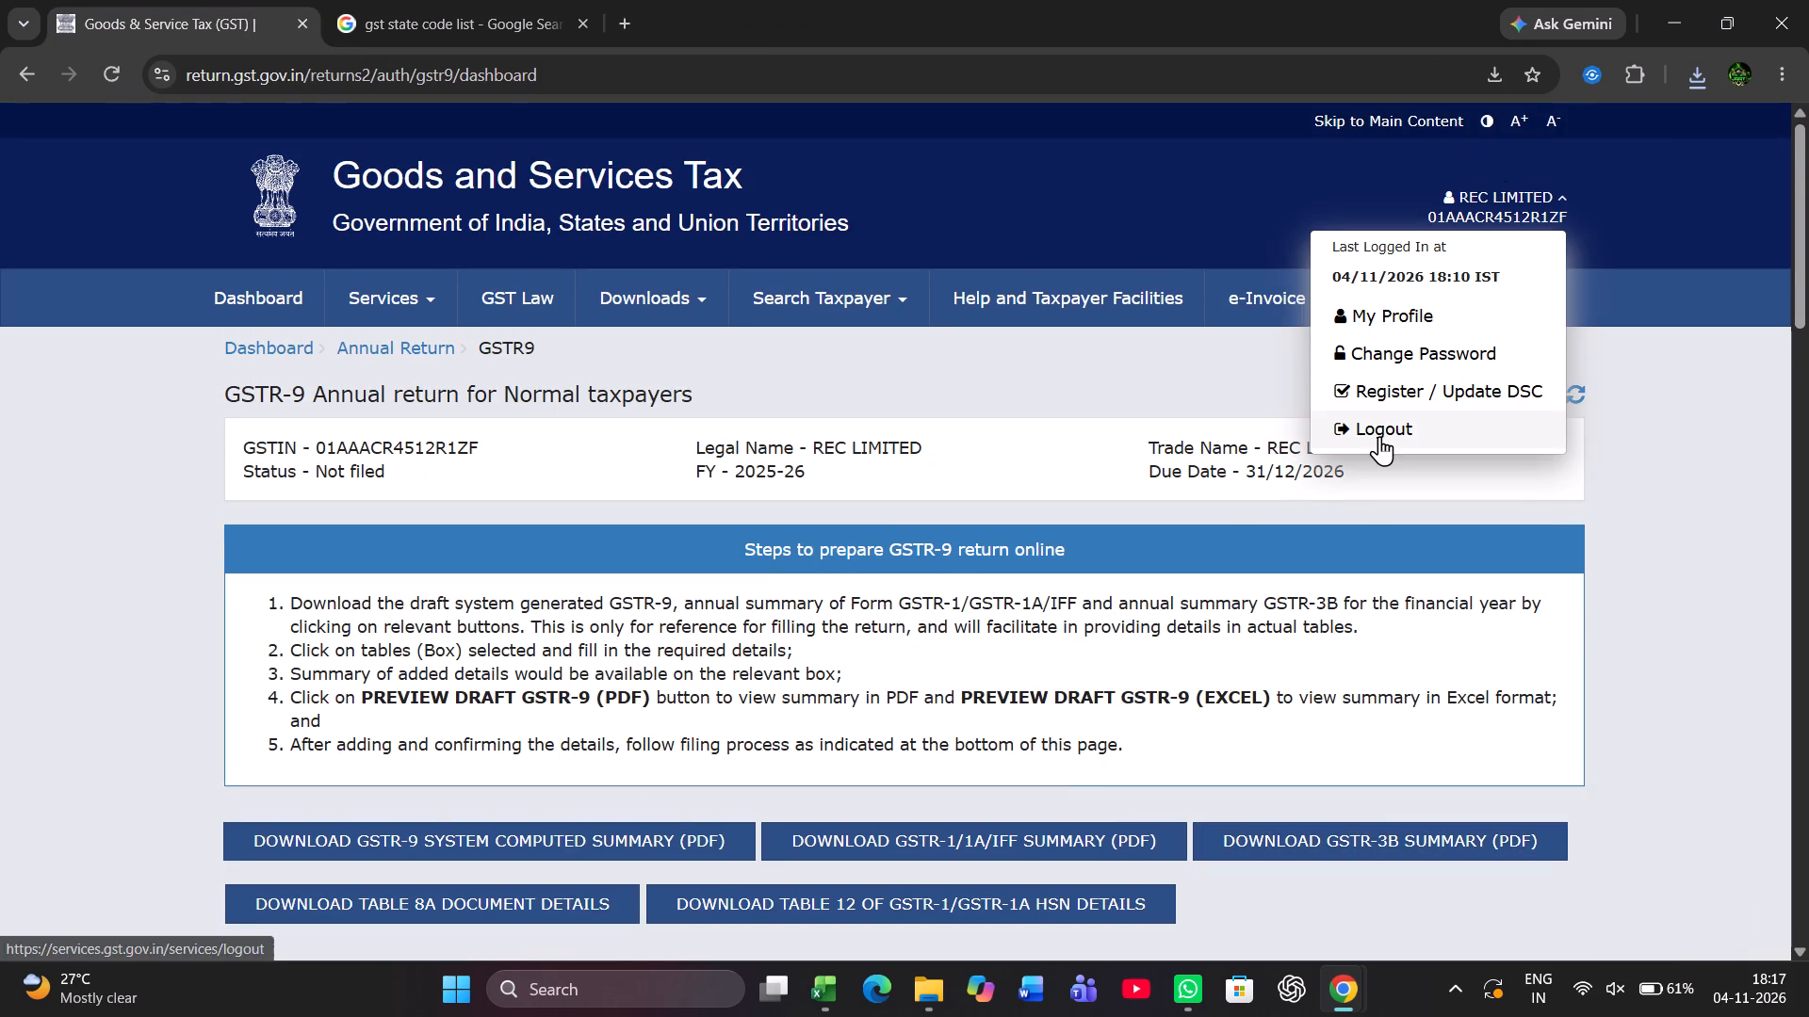
left_click(1379, 436)
left_click(1787, 5)
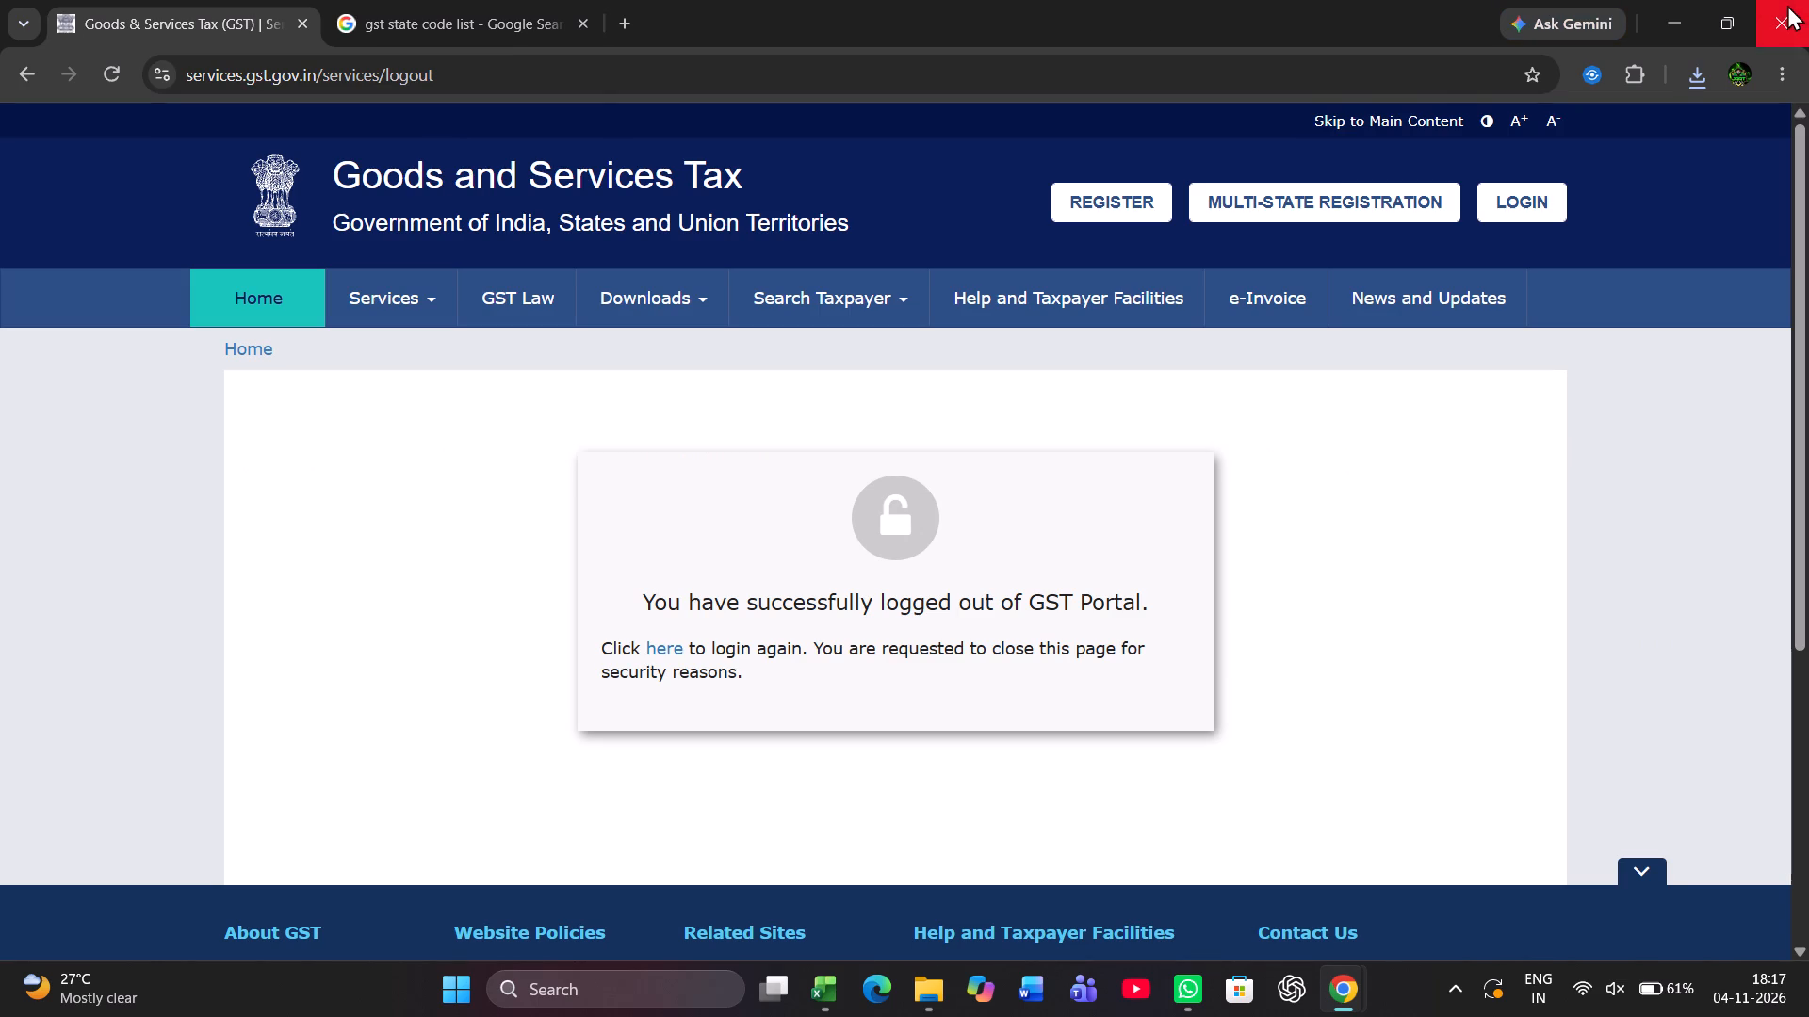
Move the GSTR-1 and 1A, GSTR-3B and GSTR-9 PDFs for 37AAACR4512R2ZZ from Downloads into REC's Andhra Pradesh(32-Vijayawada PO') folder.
key("alt+Tab")
key("alt+Tab")
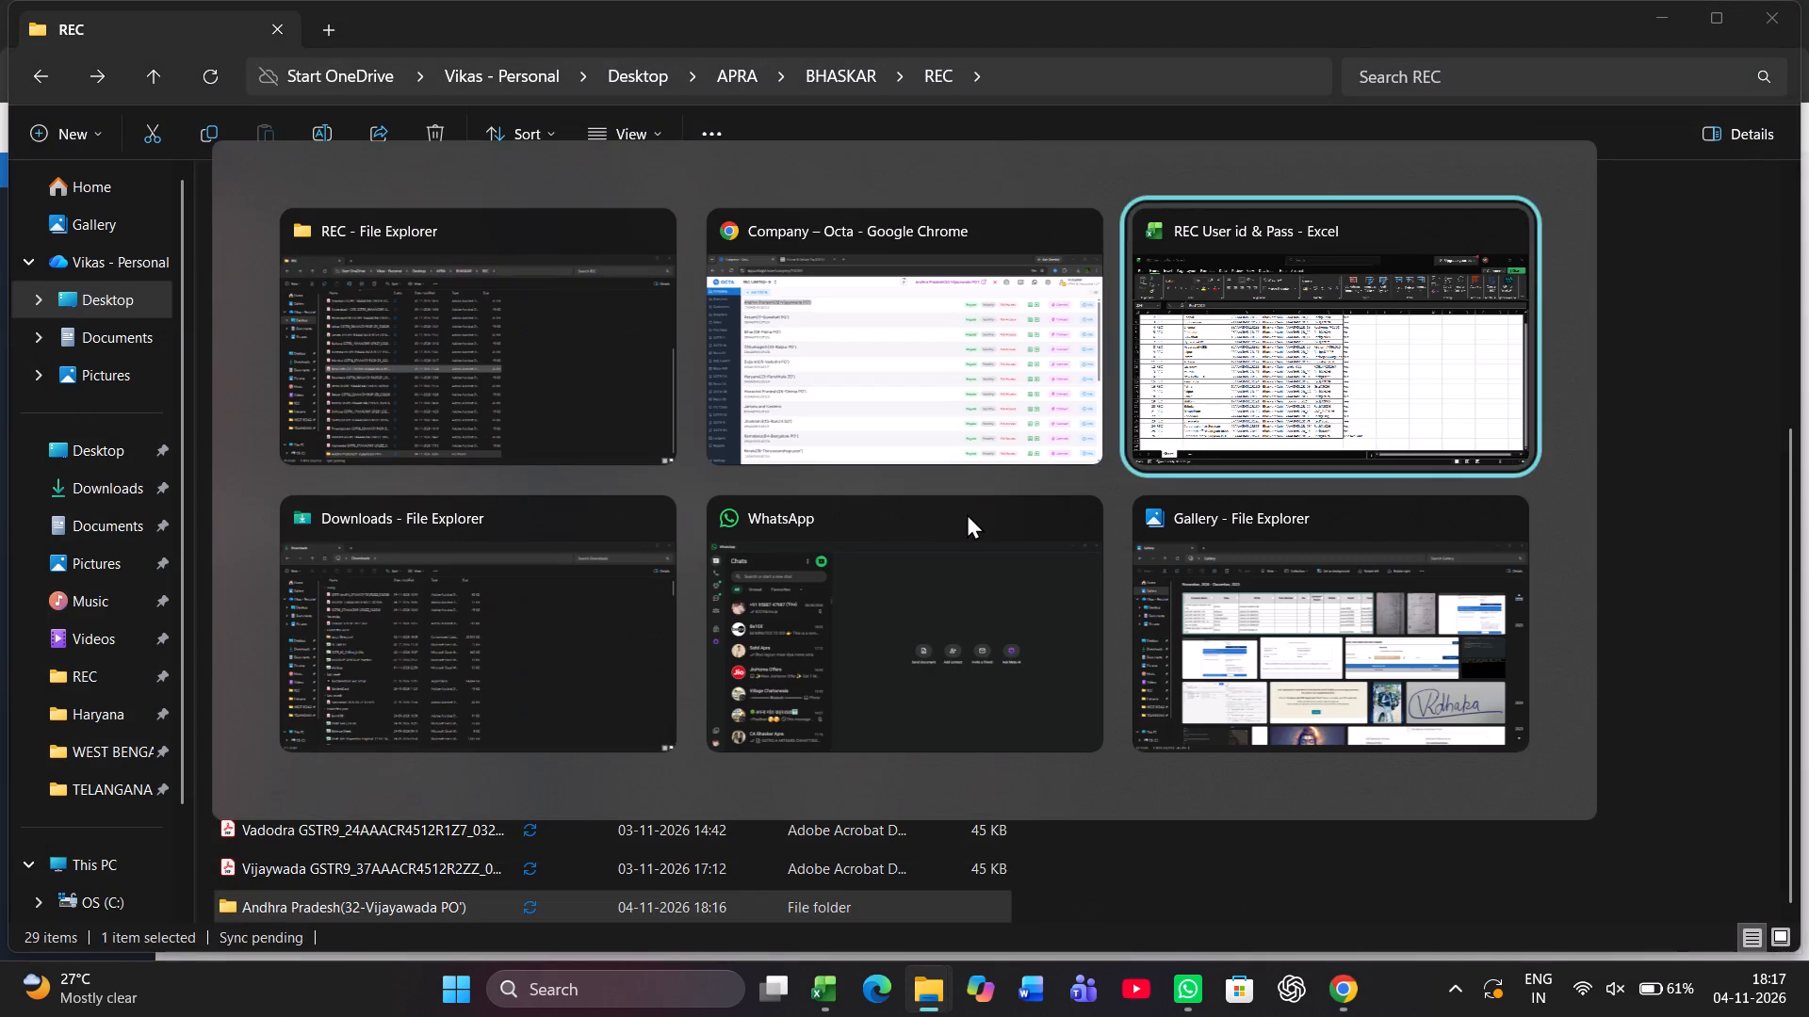
key("alt+Tab")
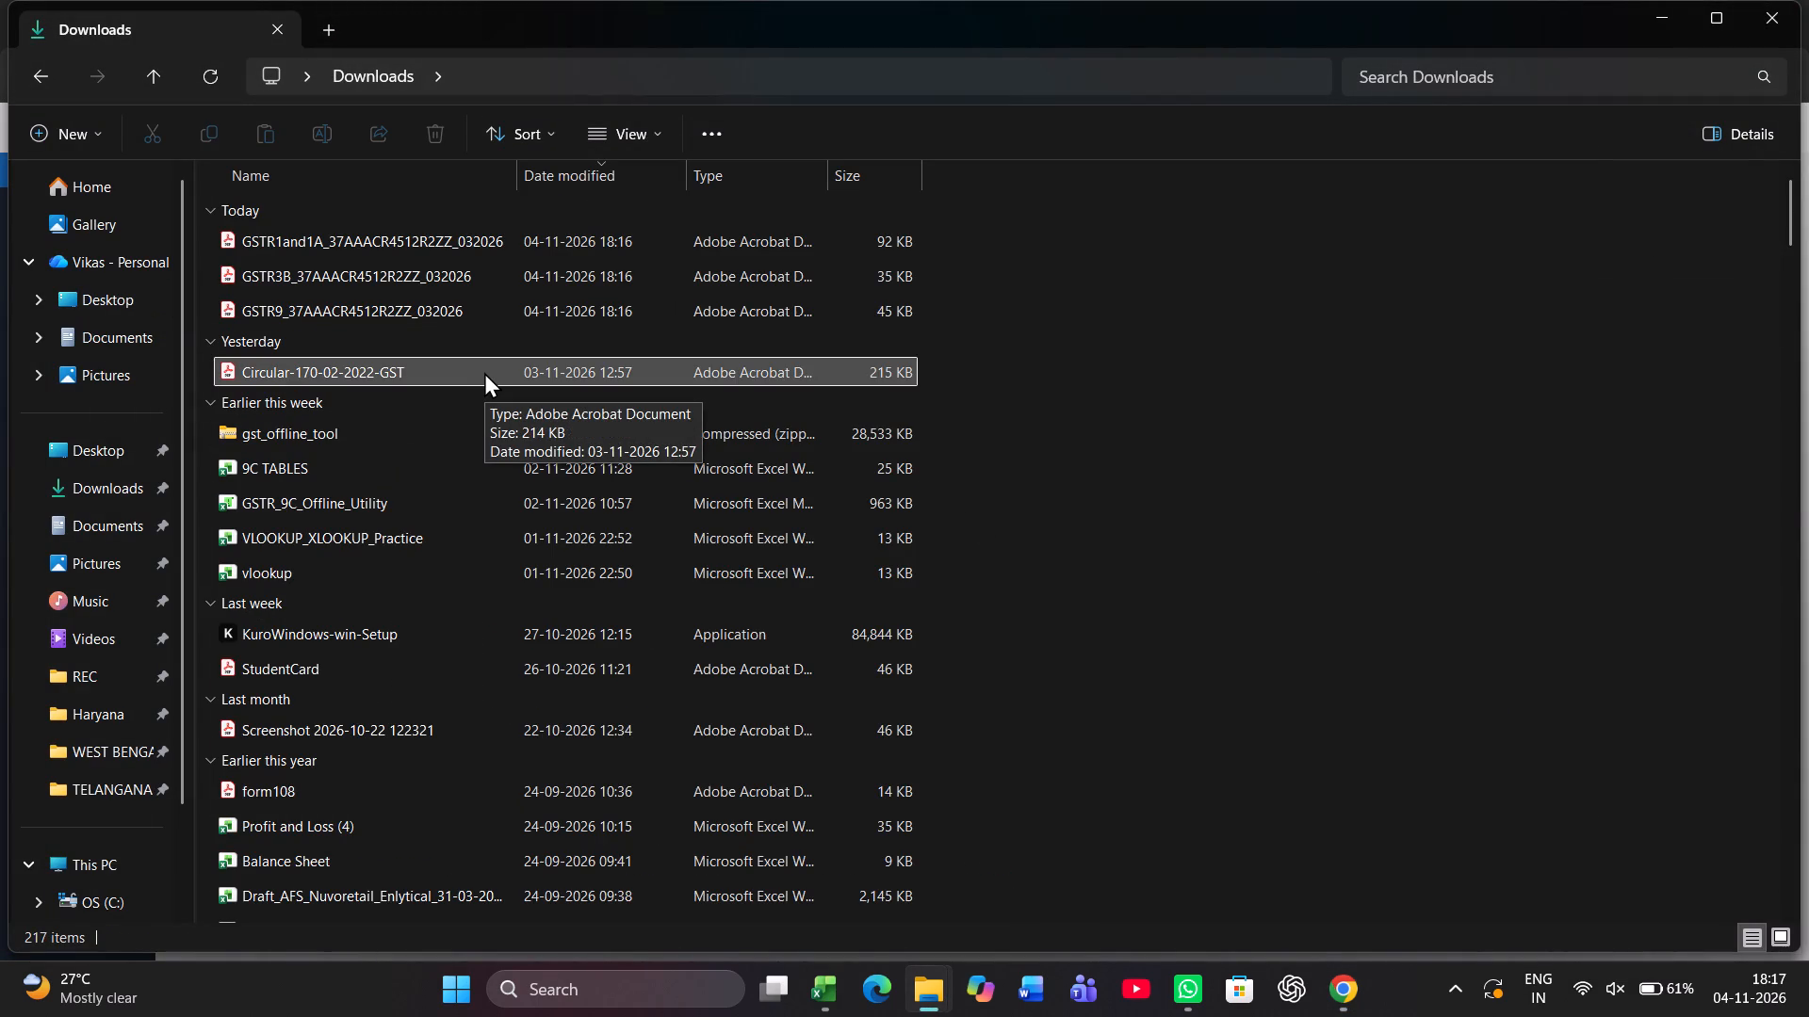
left_click(430, 240)
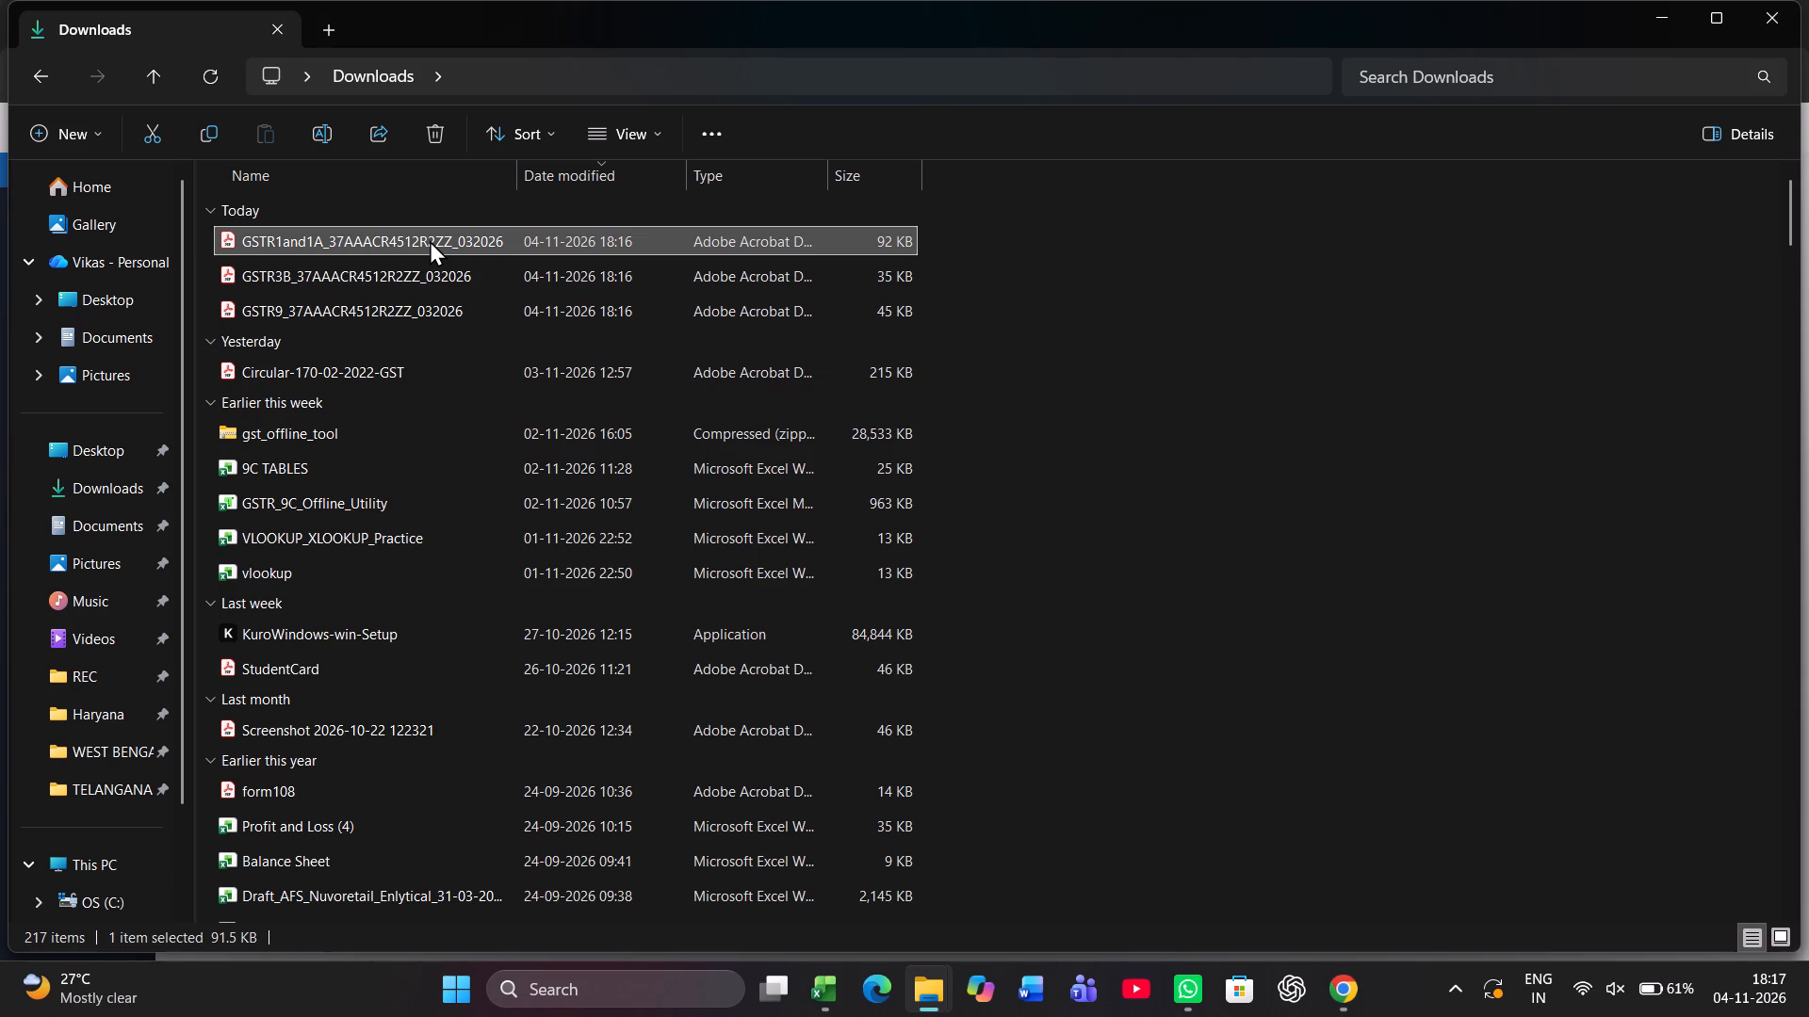
key("shift+Down")
key("shift+Down")
key("shift+Down")
key("shift+Up")
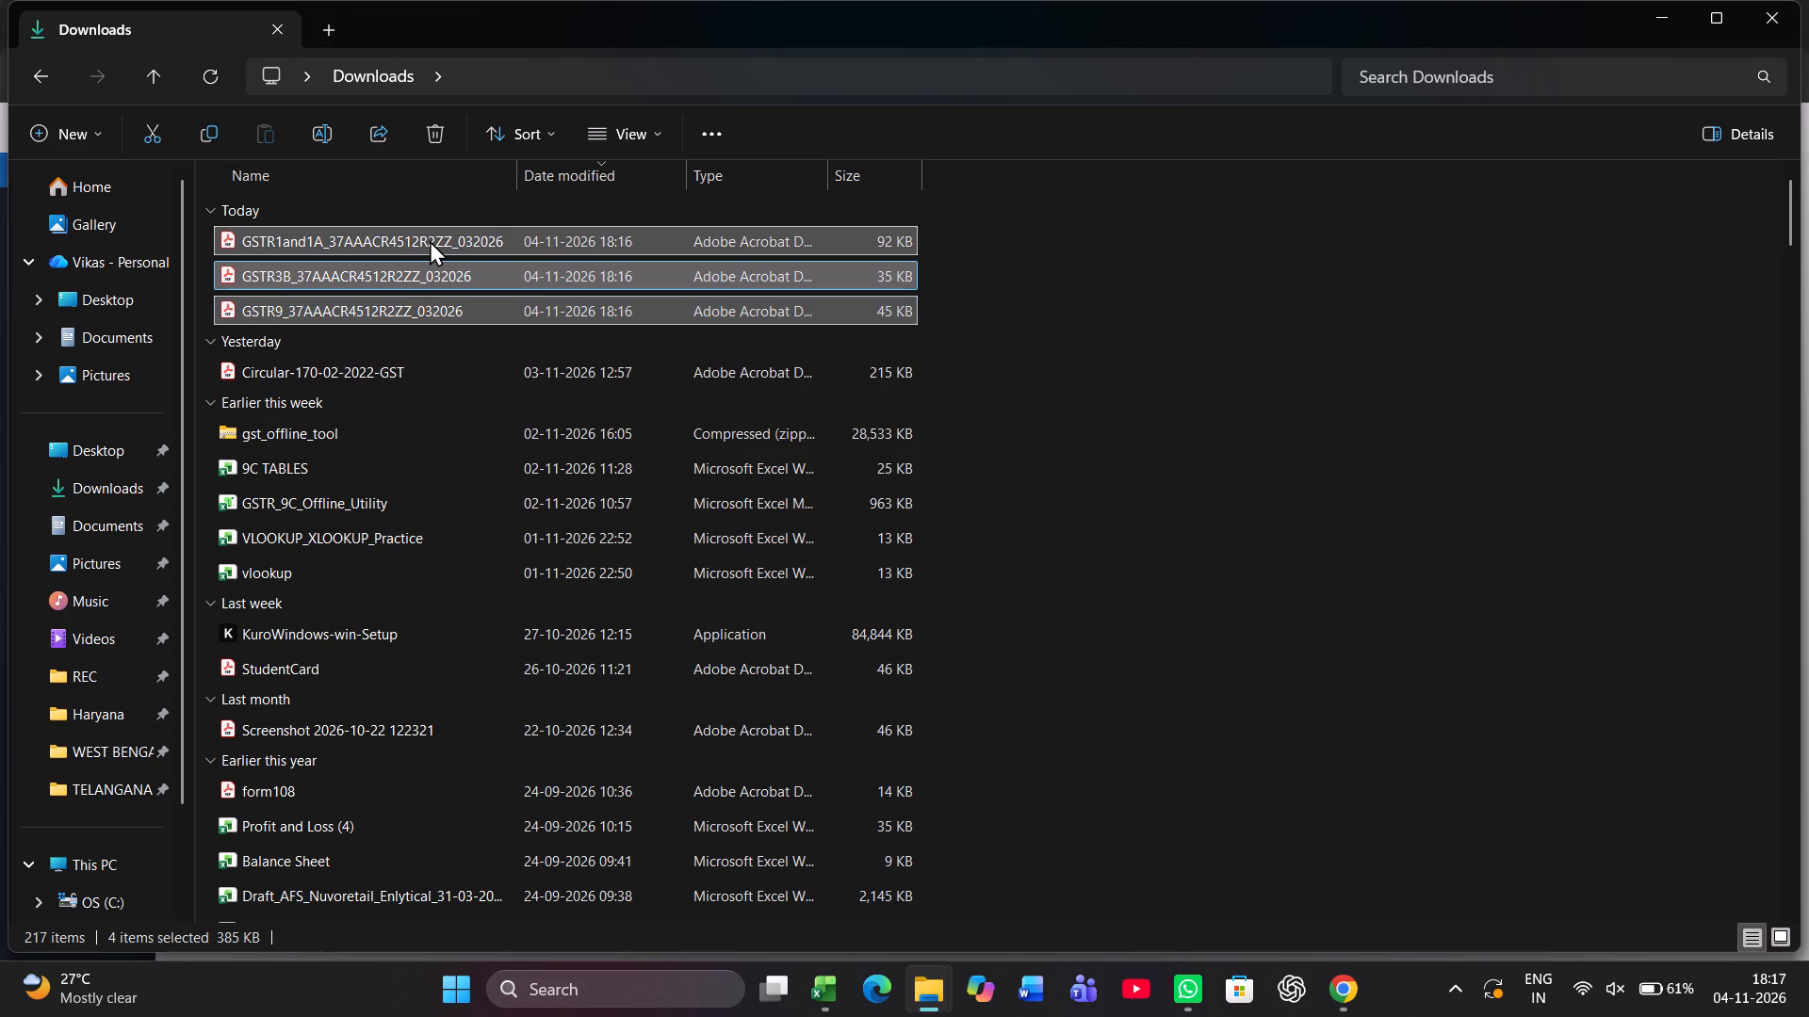
key("ctrl+x")
key("alt+Tab")
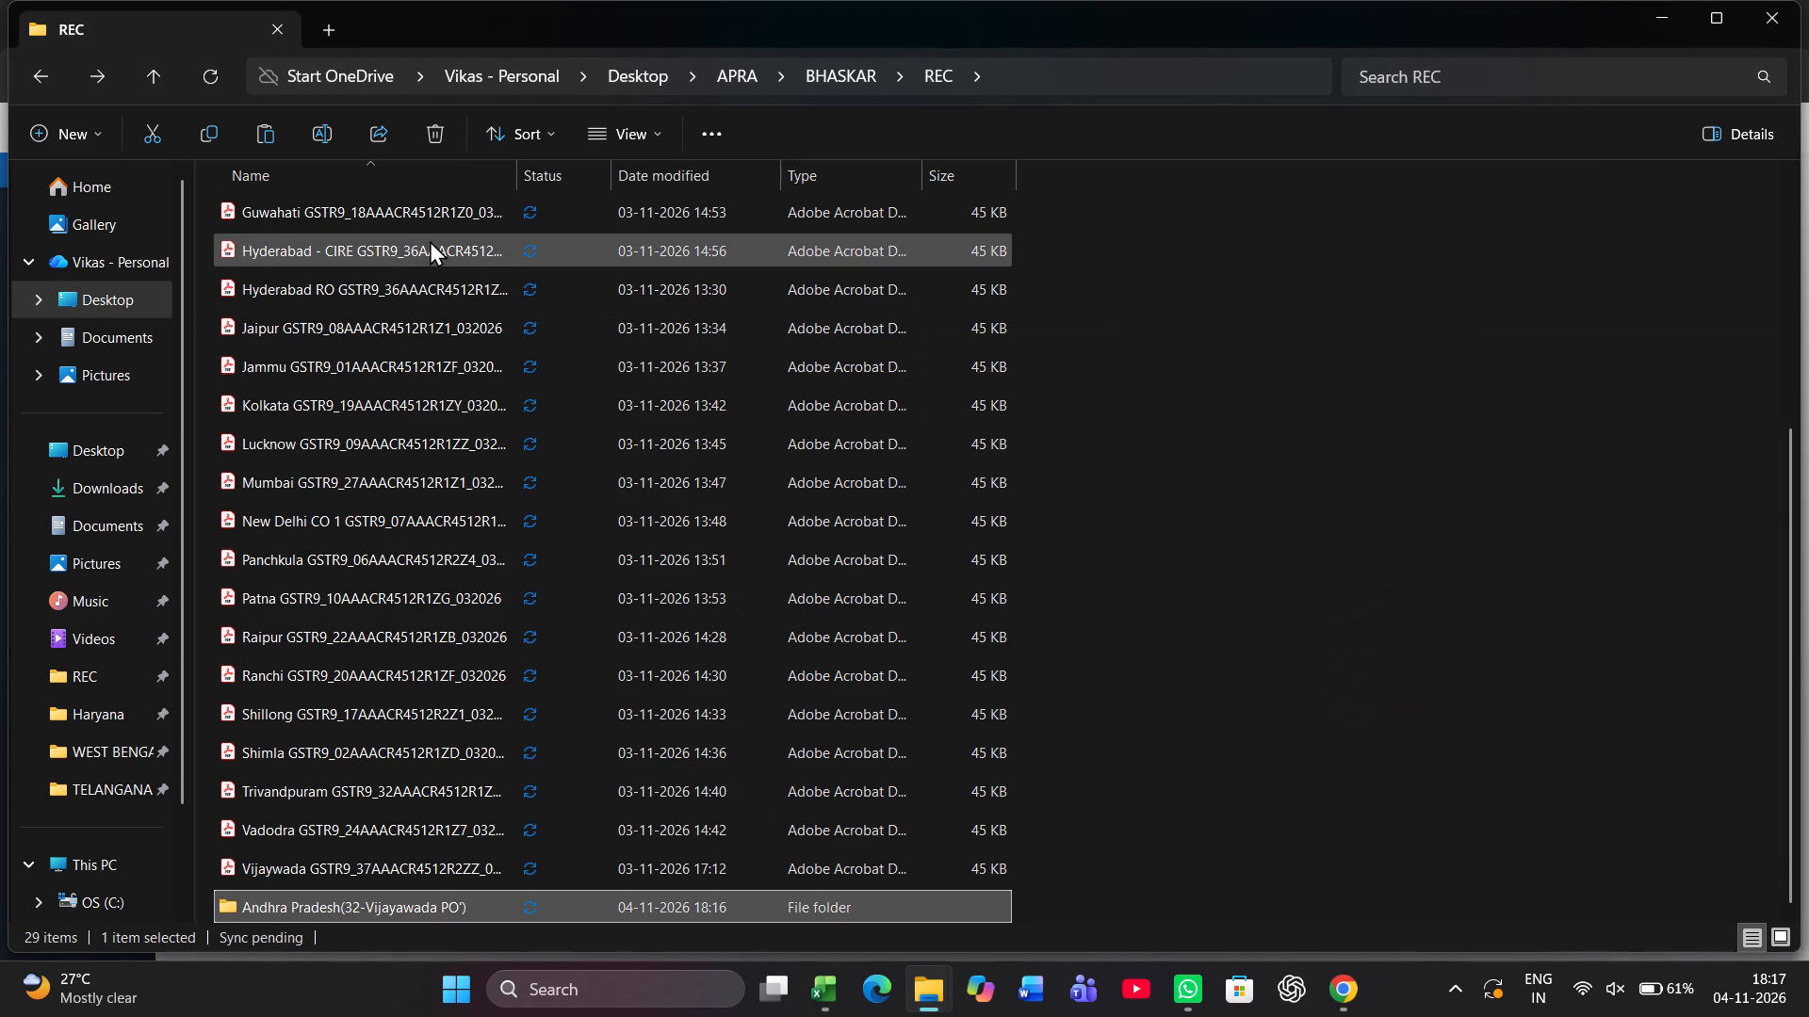
key("Return")
key("ctrl+v")
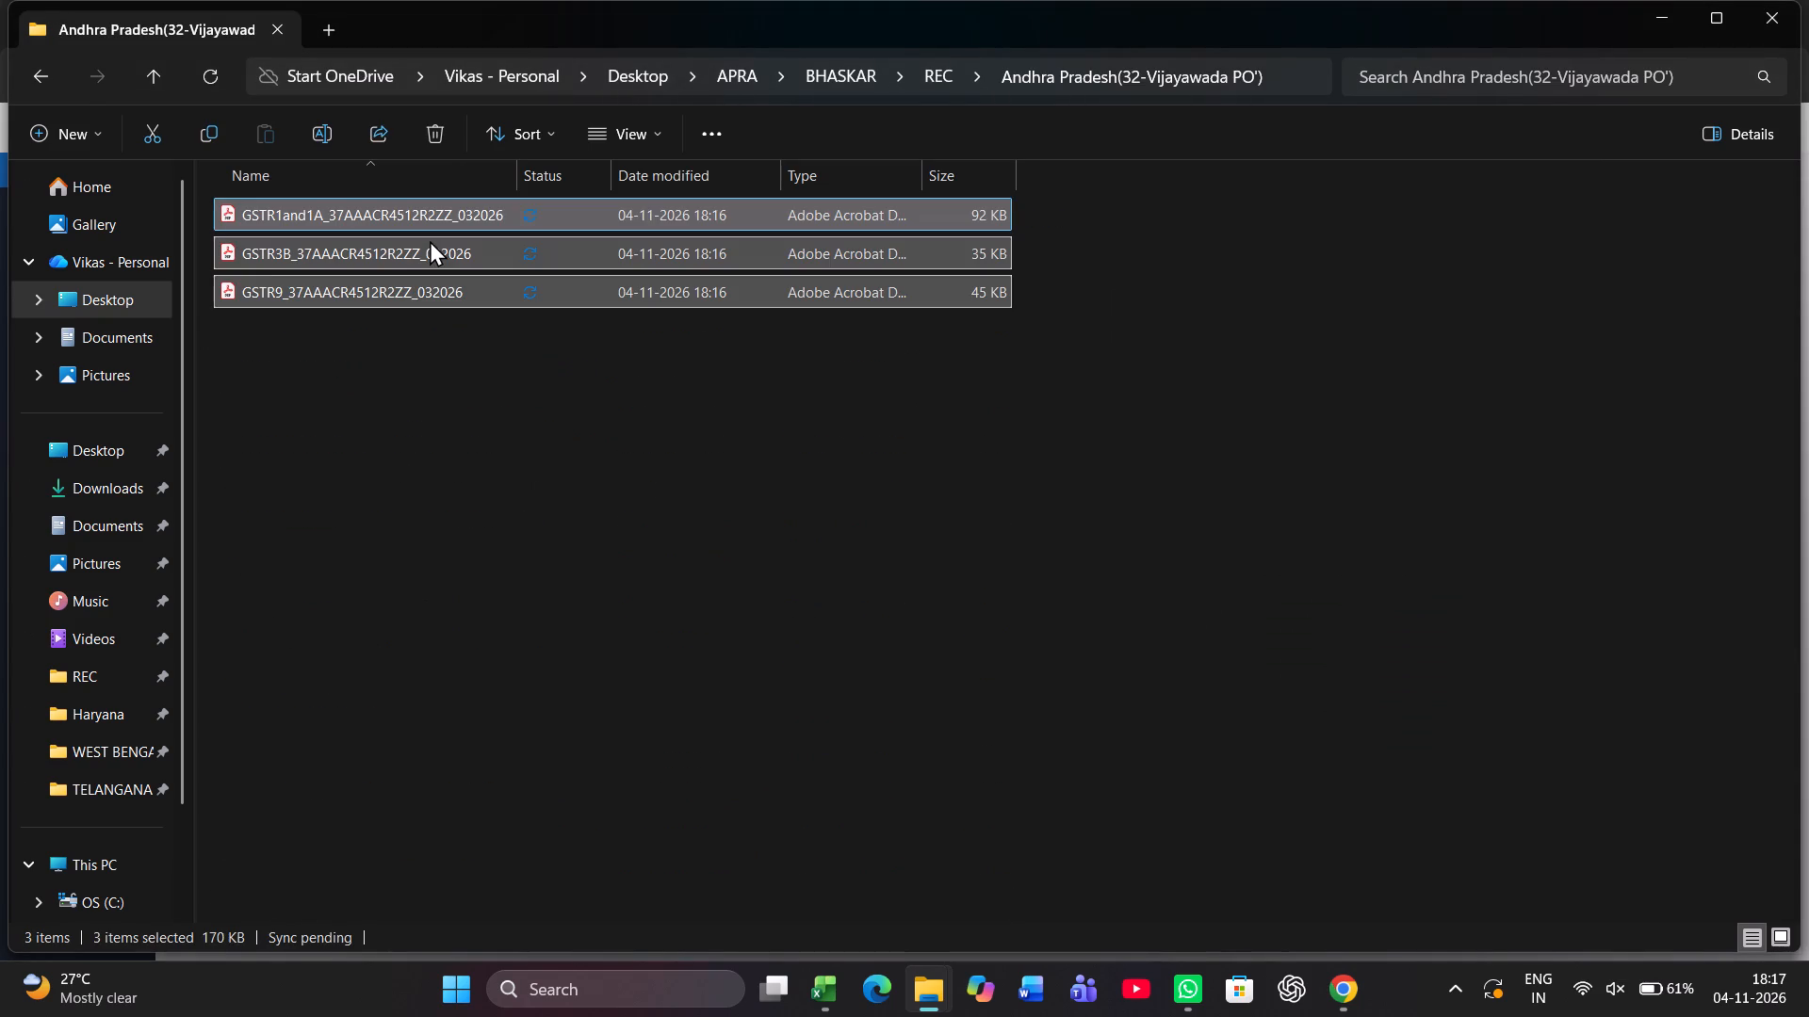
key("BackSpace")
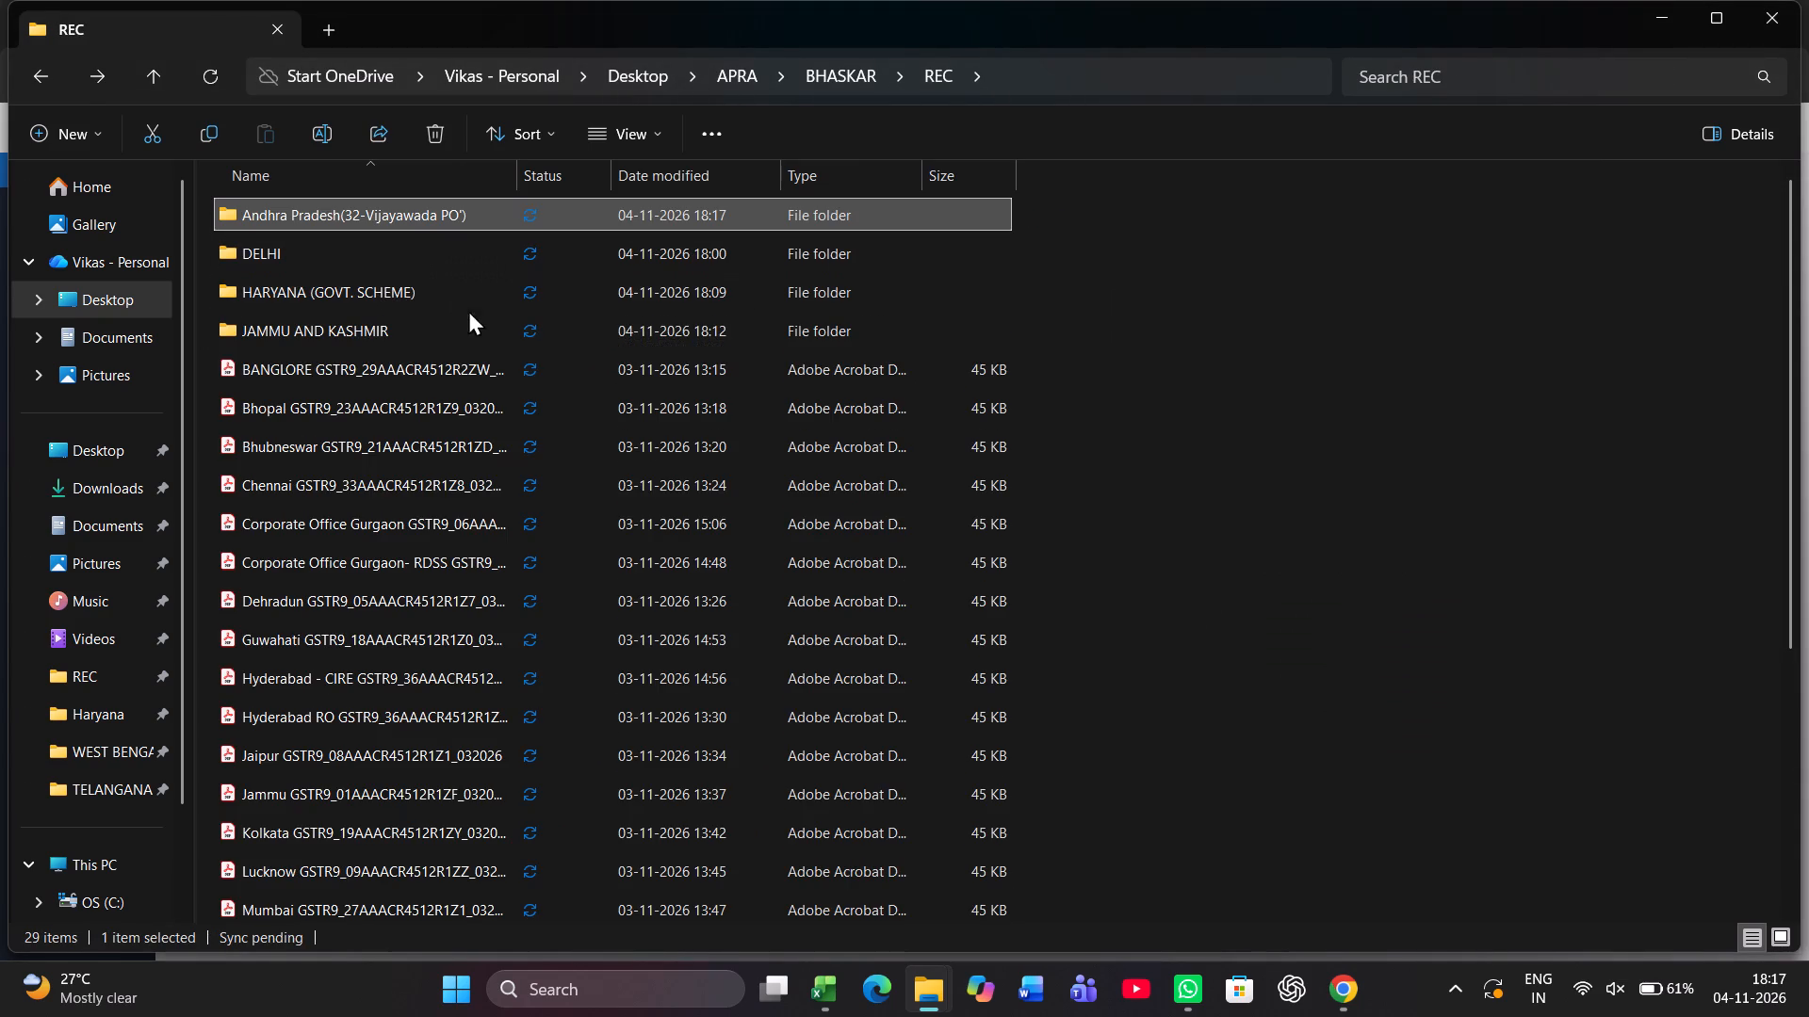
In Octa, disconnect Andhra Pradesh(32-Vijayawada PO'), log in to the Govt Portal as Assam(11-Guwahati PO') and open the GST site.
key("alt+Tab")
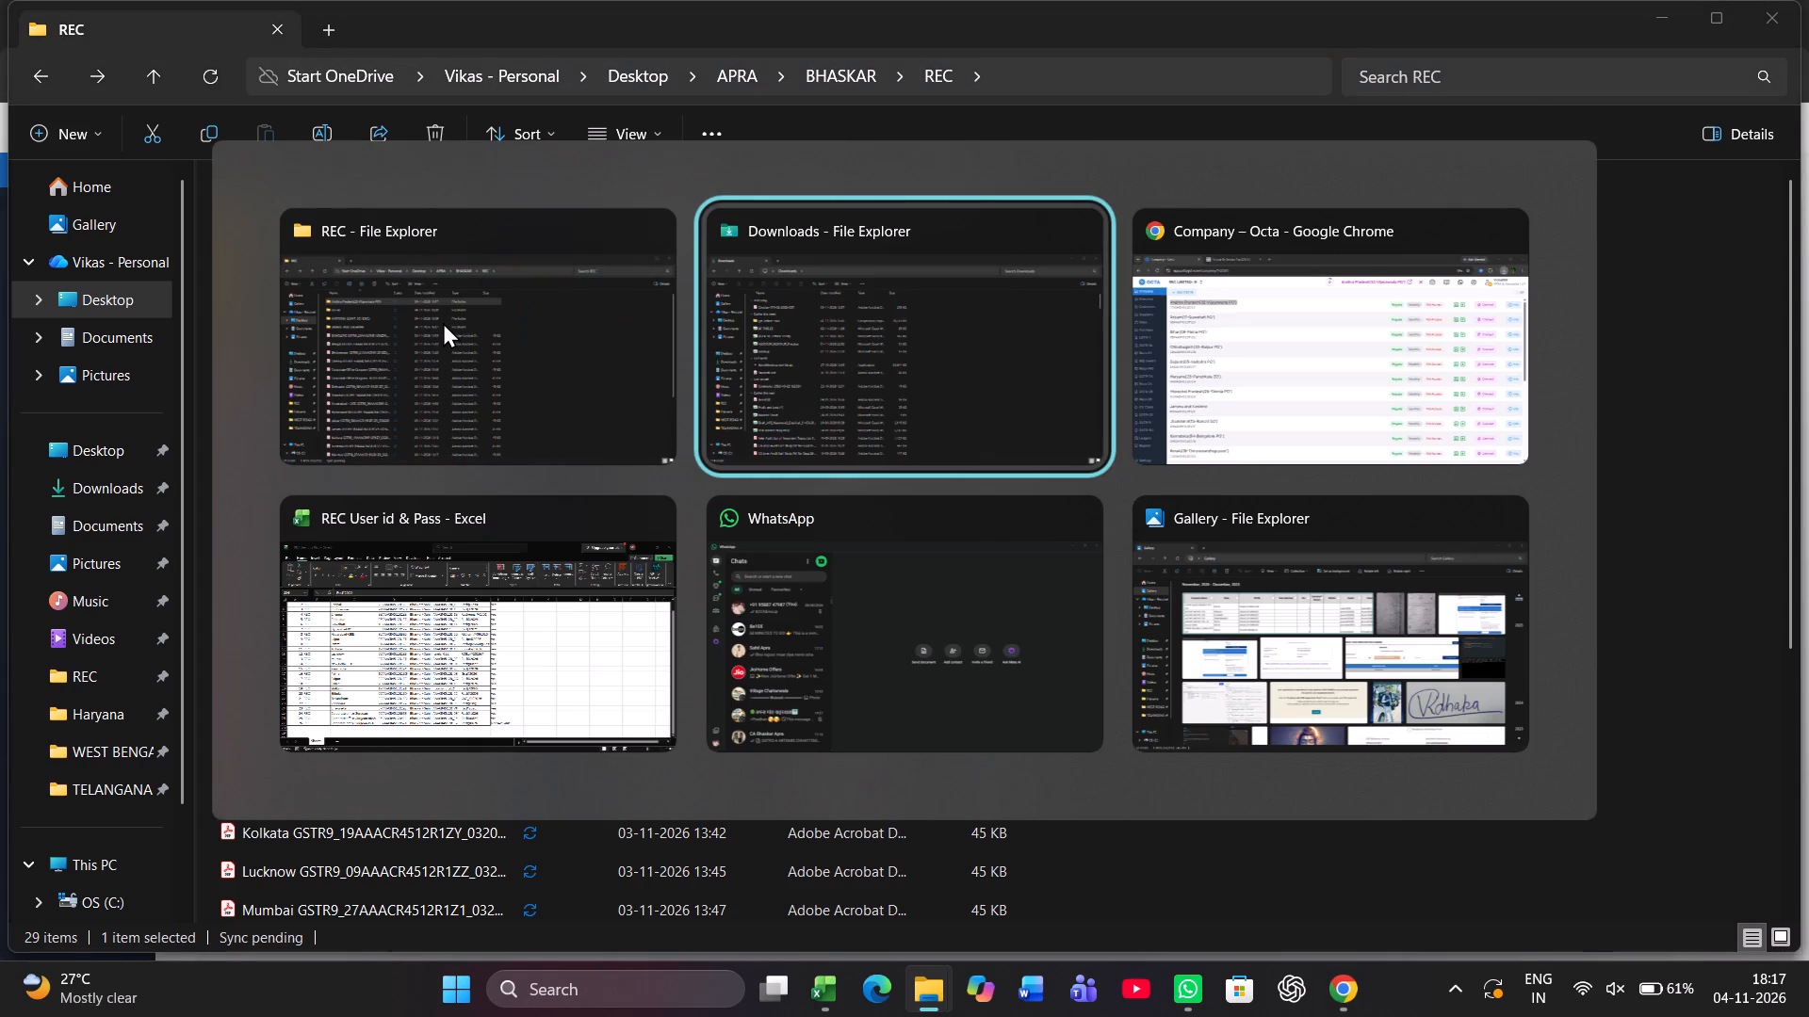
key("alt+Tab")
left_click(289, 293)
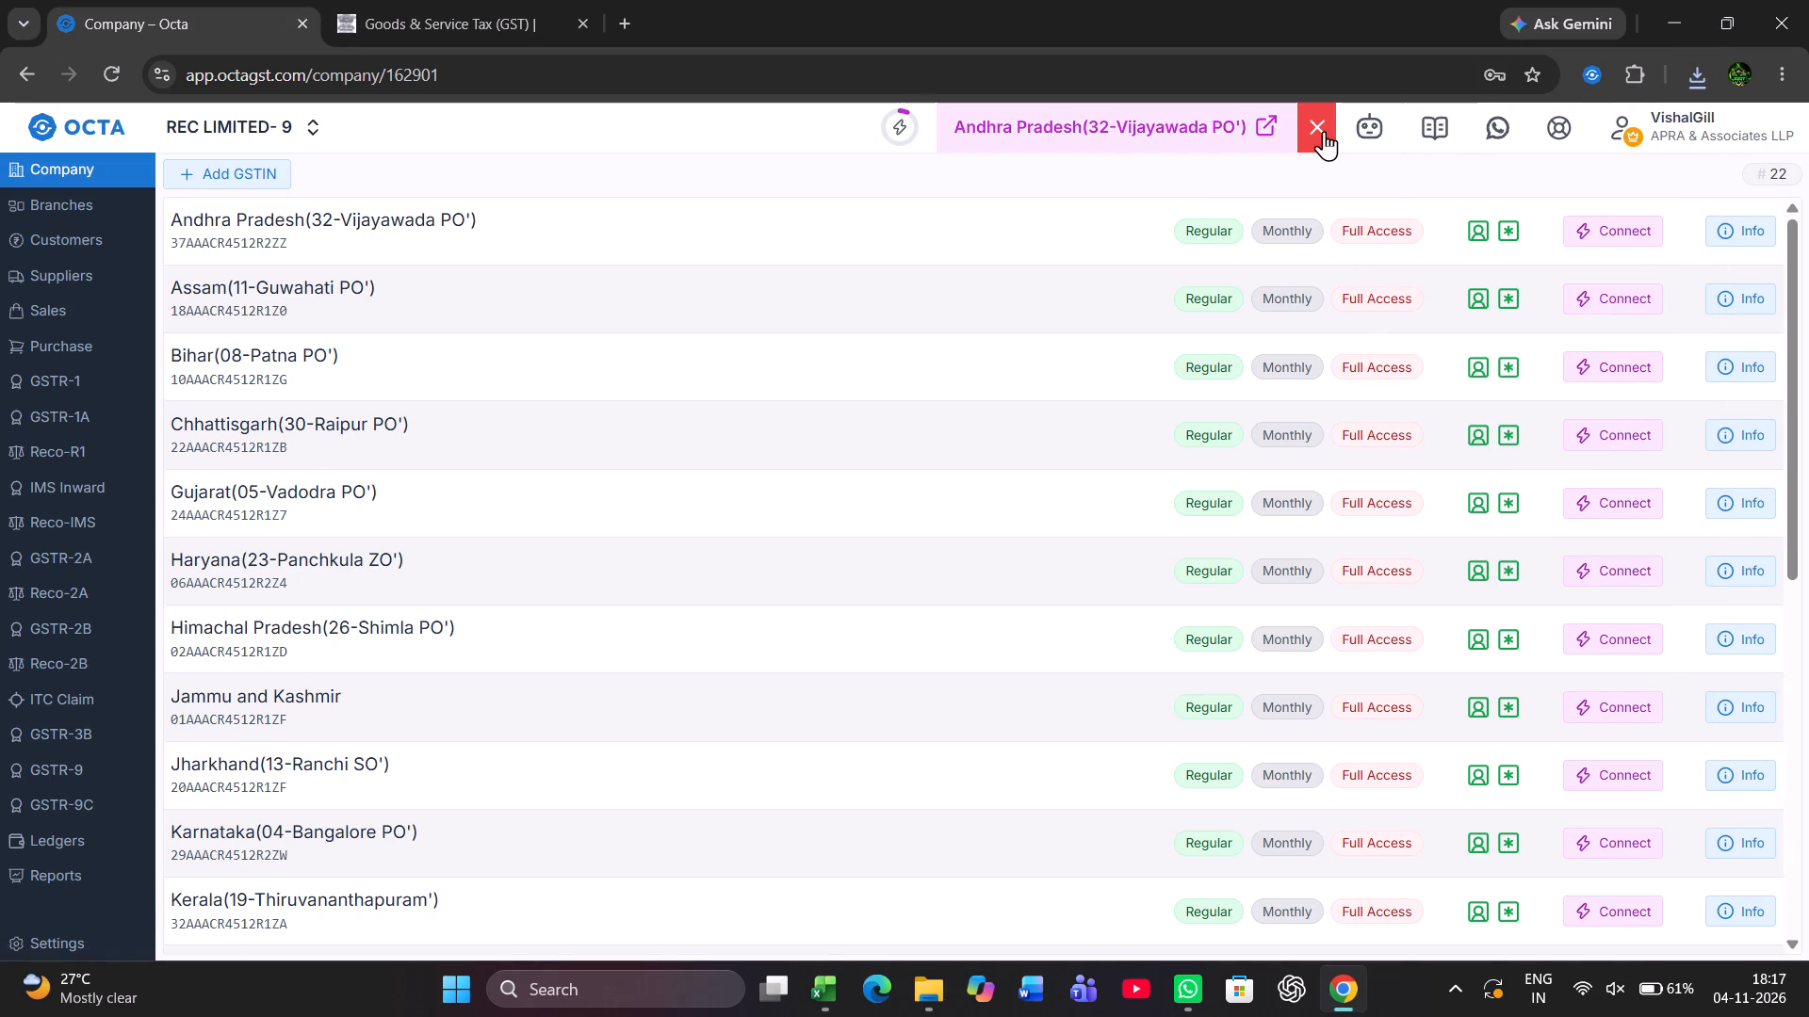
left_click(1324, 131)
left_click(1307, 116)
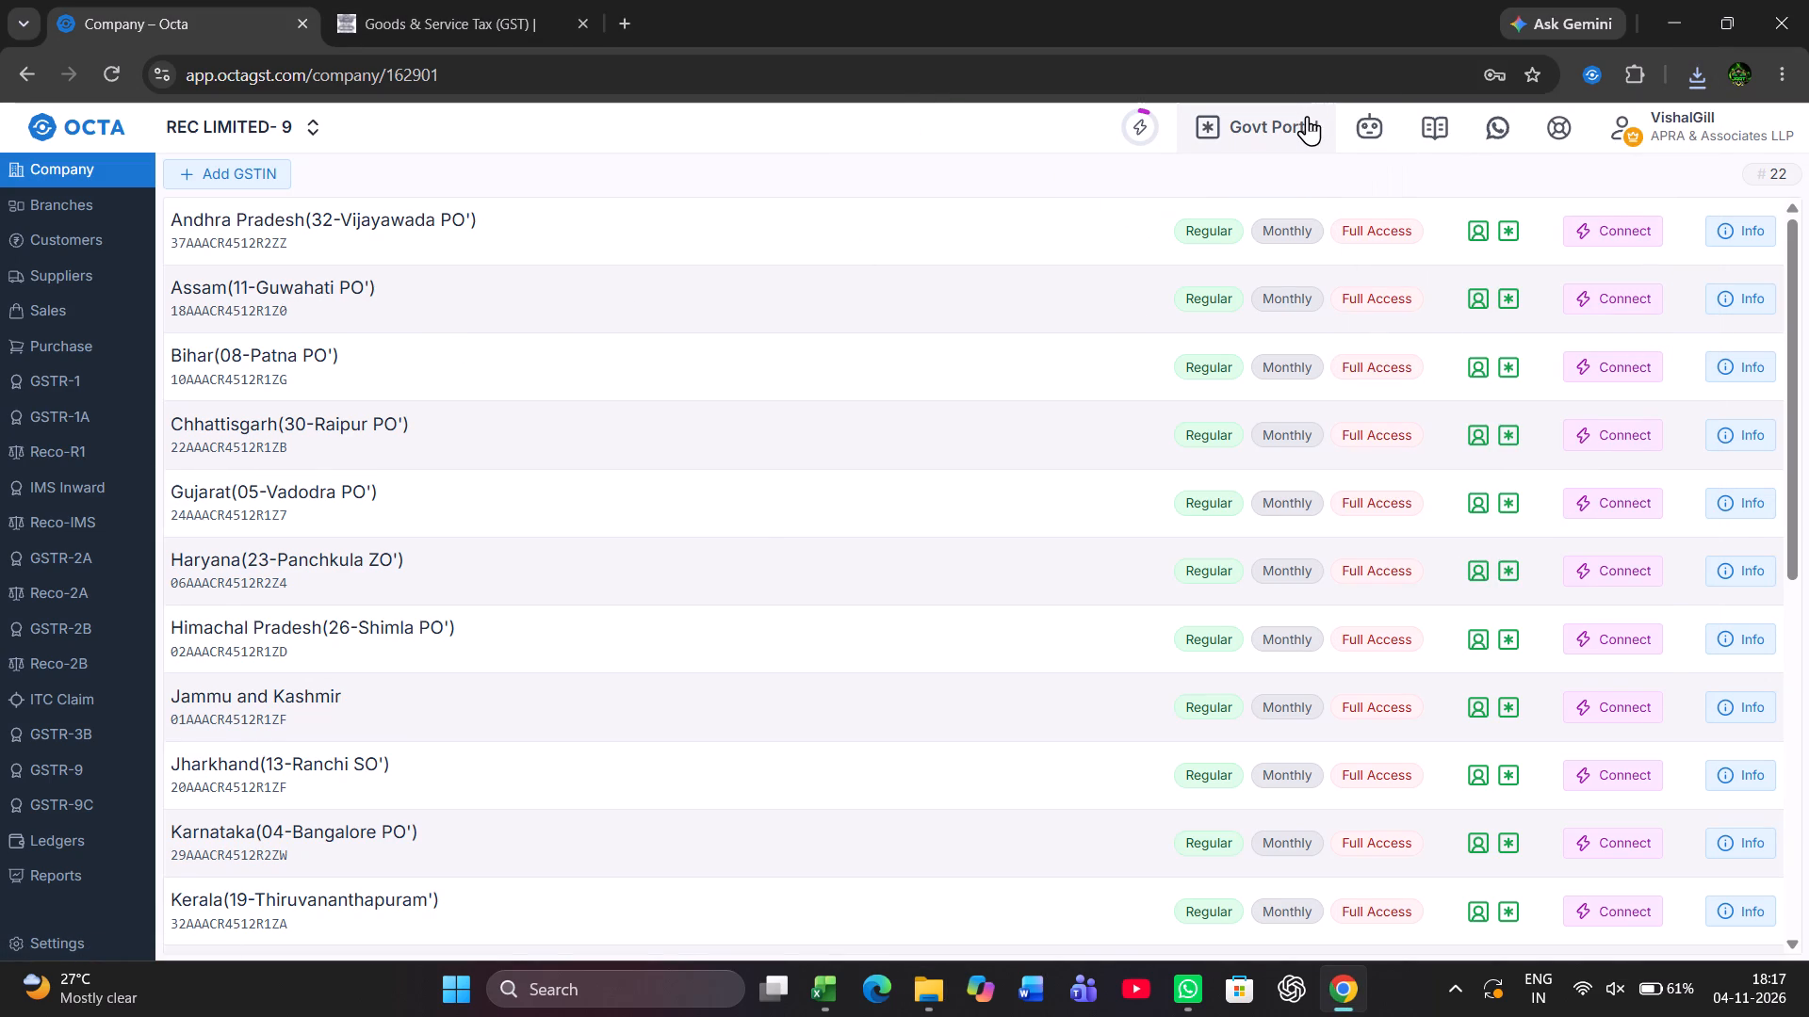
left_click(1091, 226)
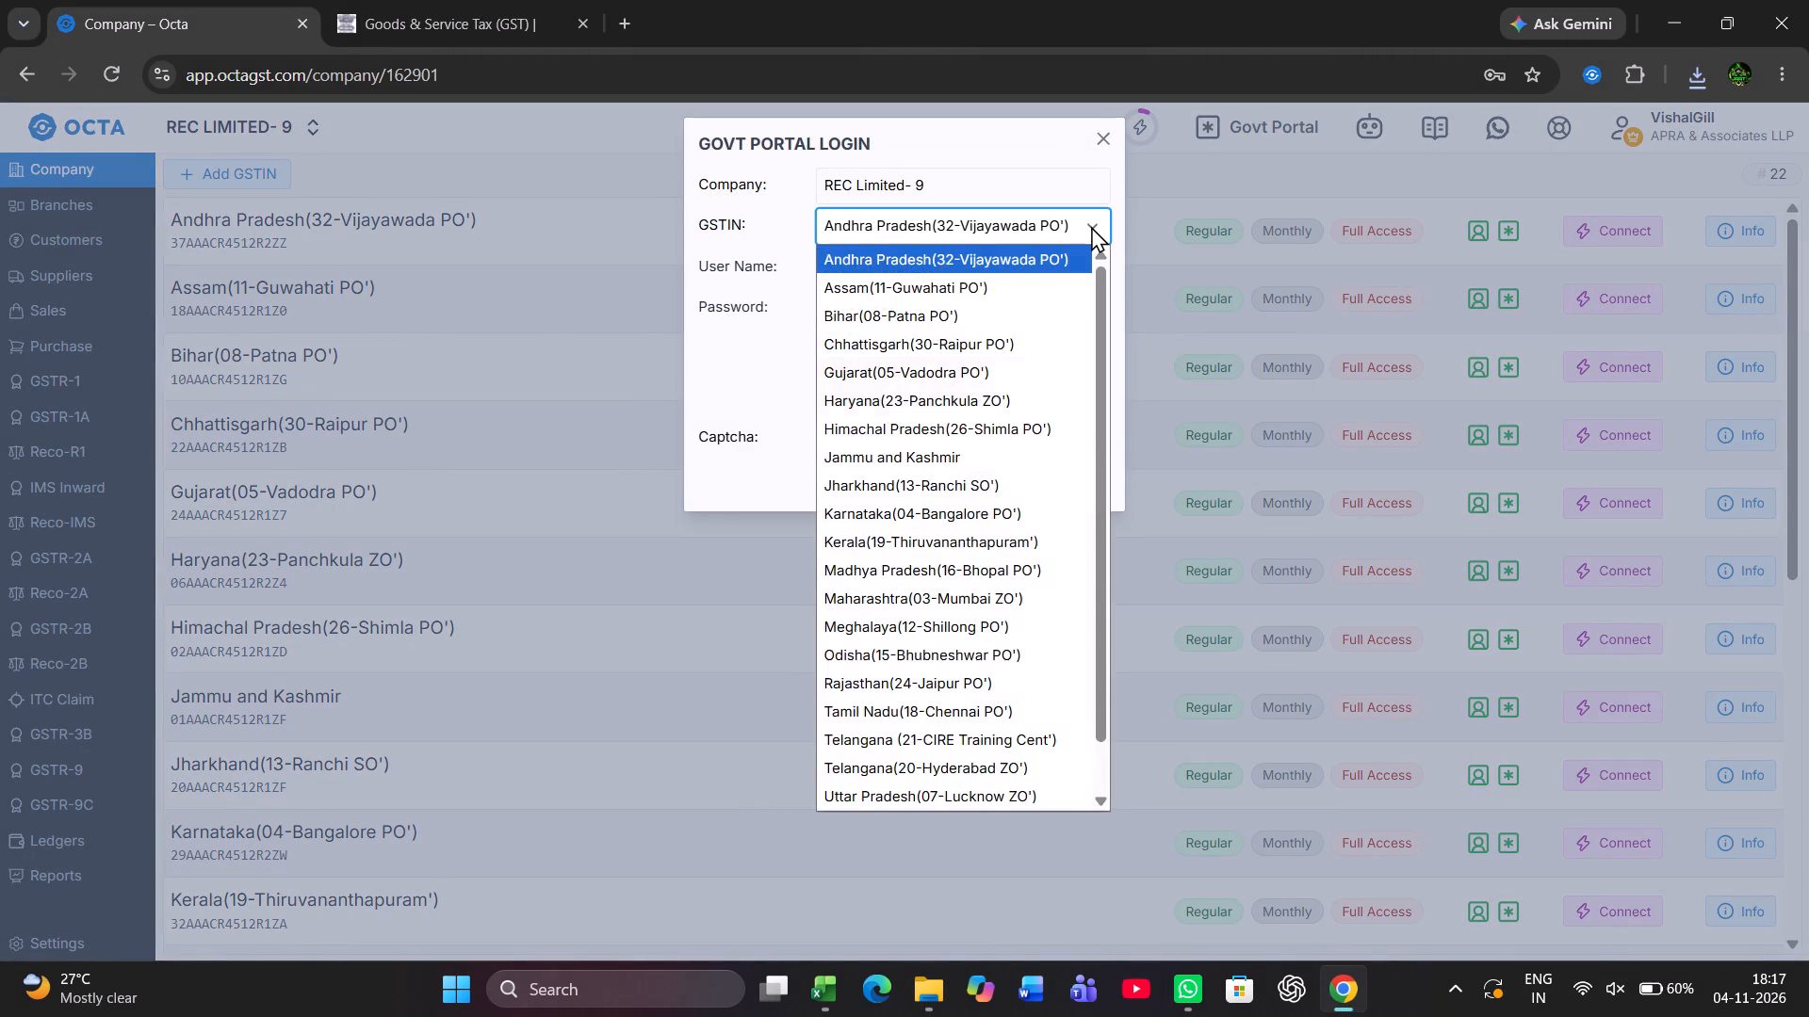
left_click(929, 286)
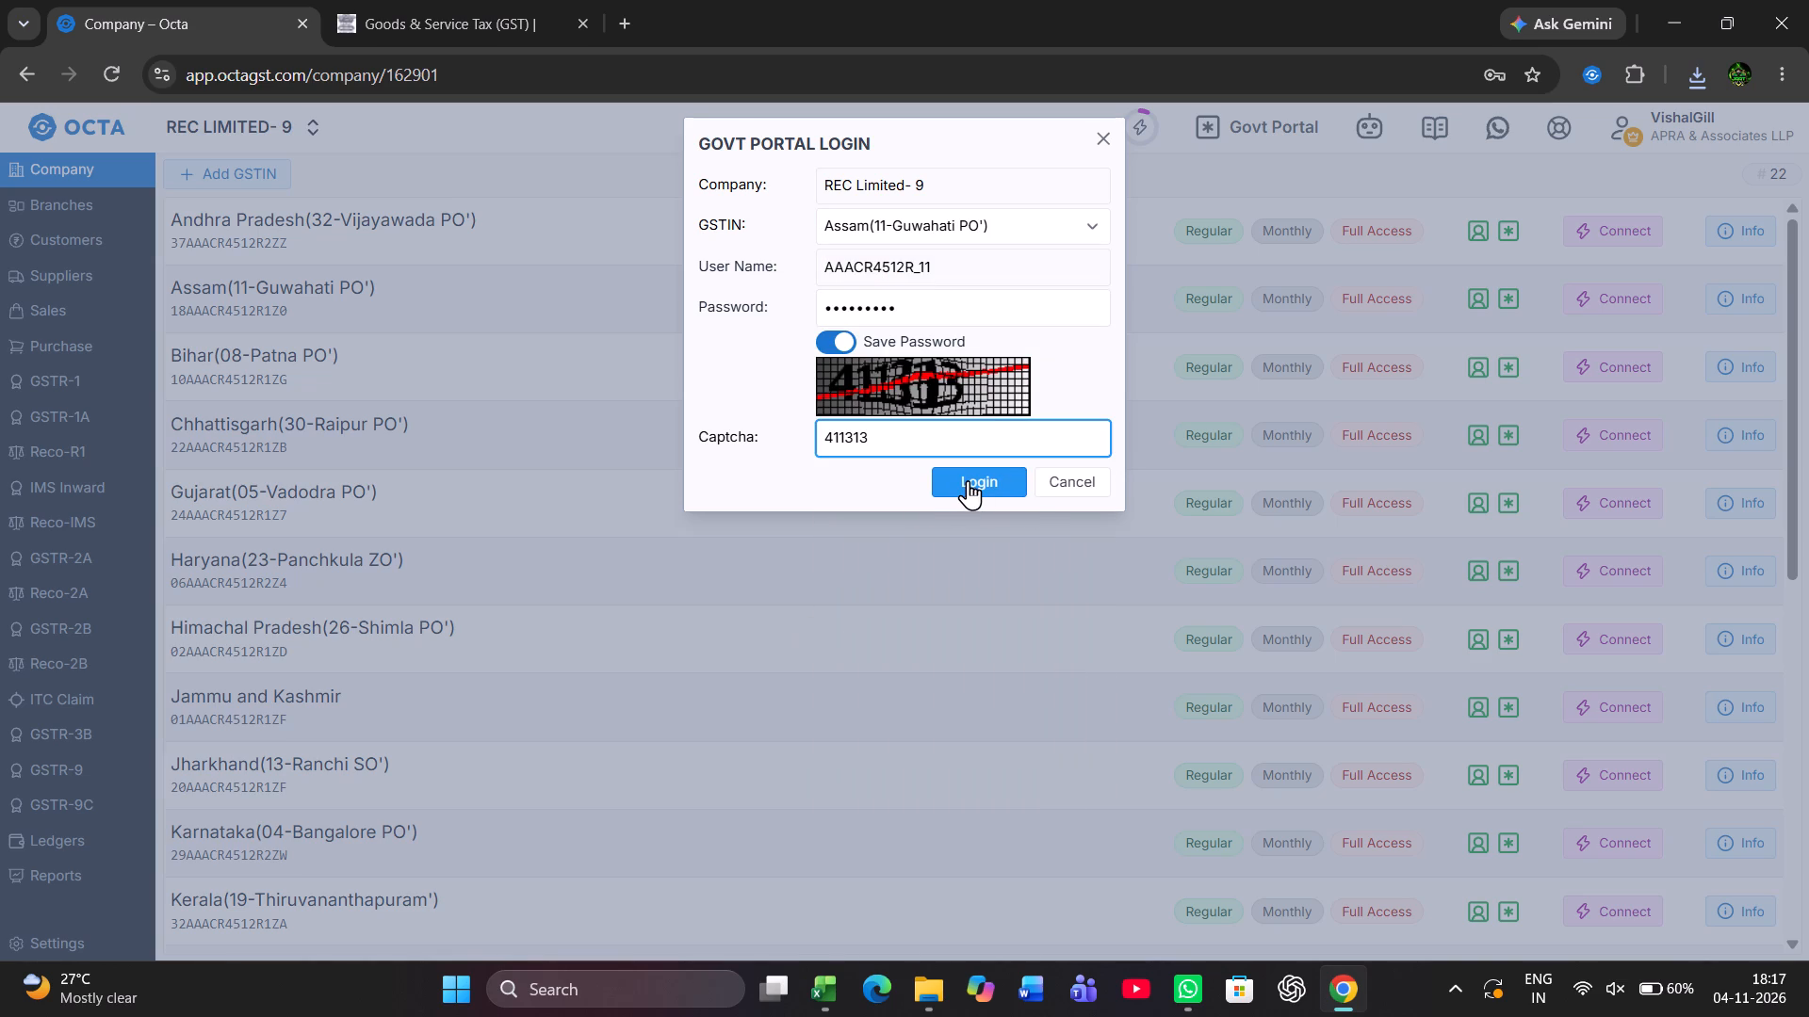
key("Return")
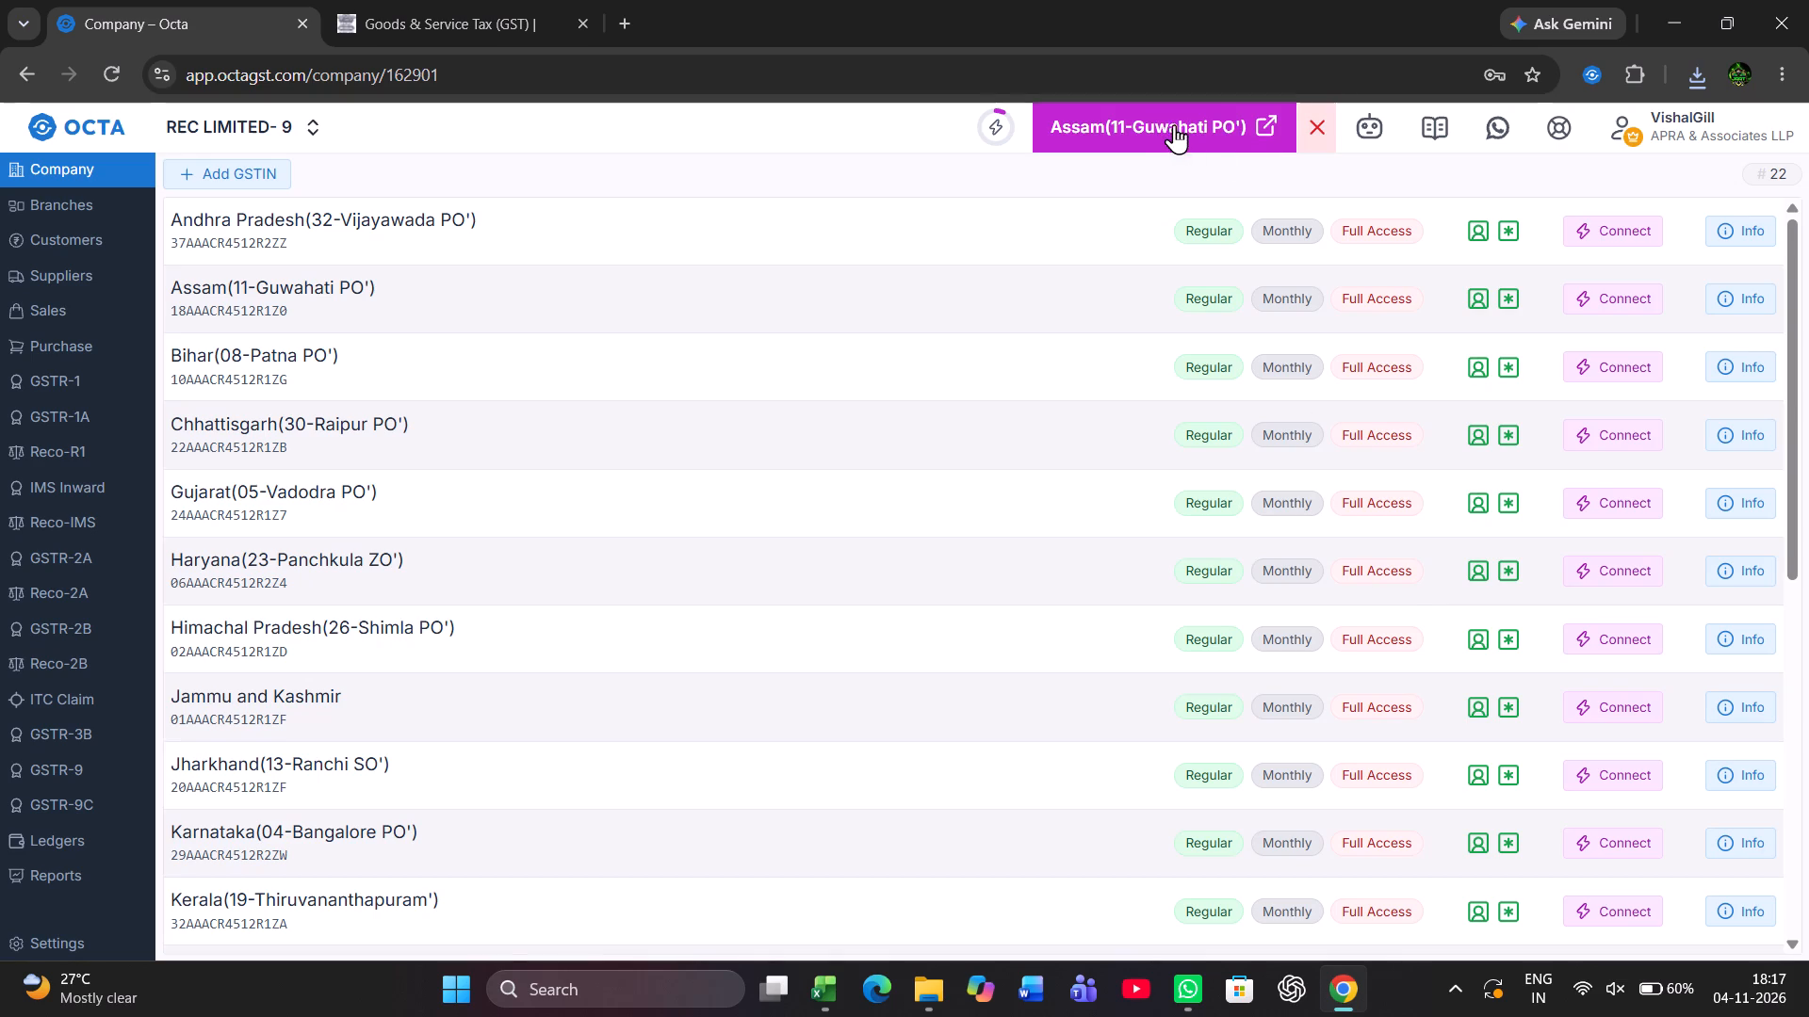
left_click(1176, 122)
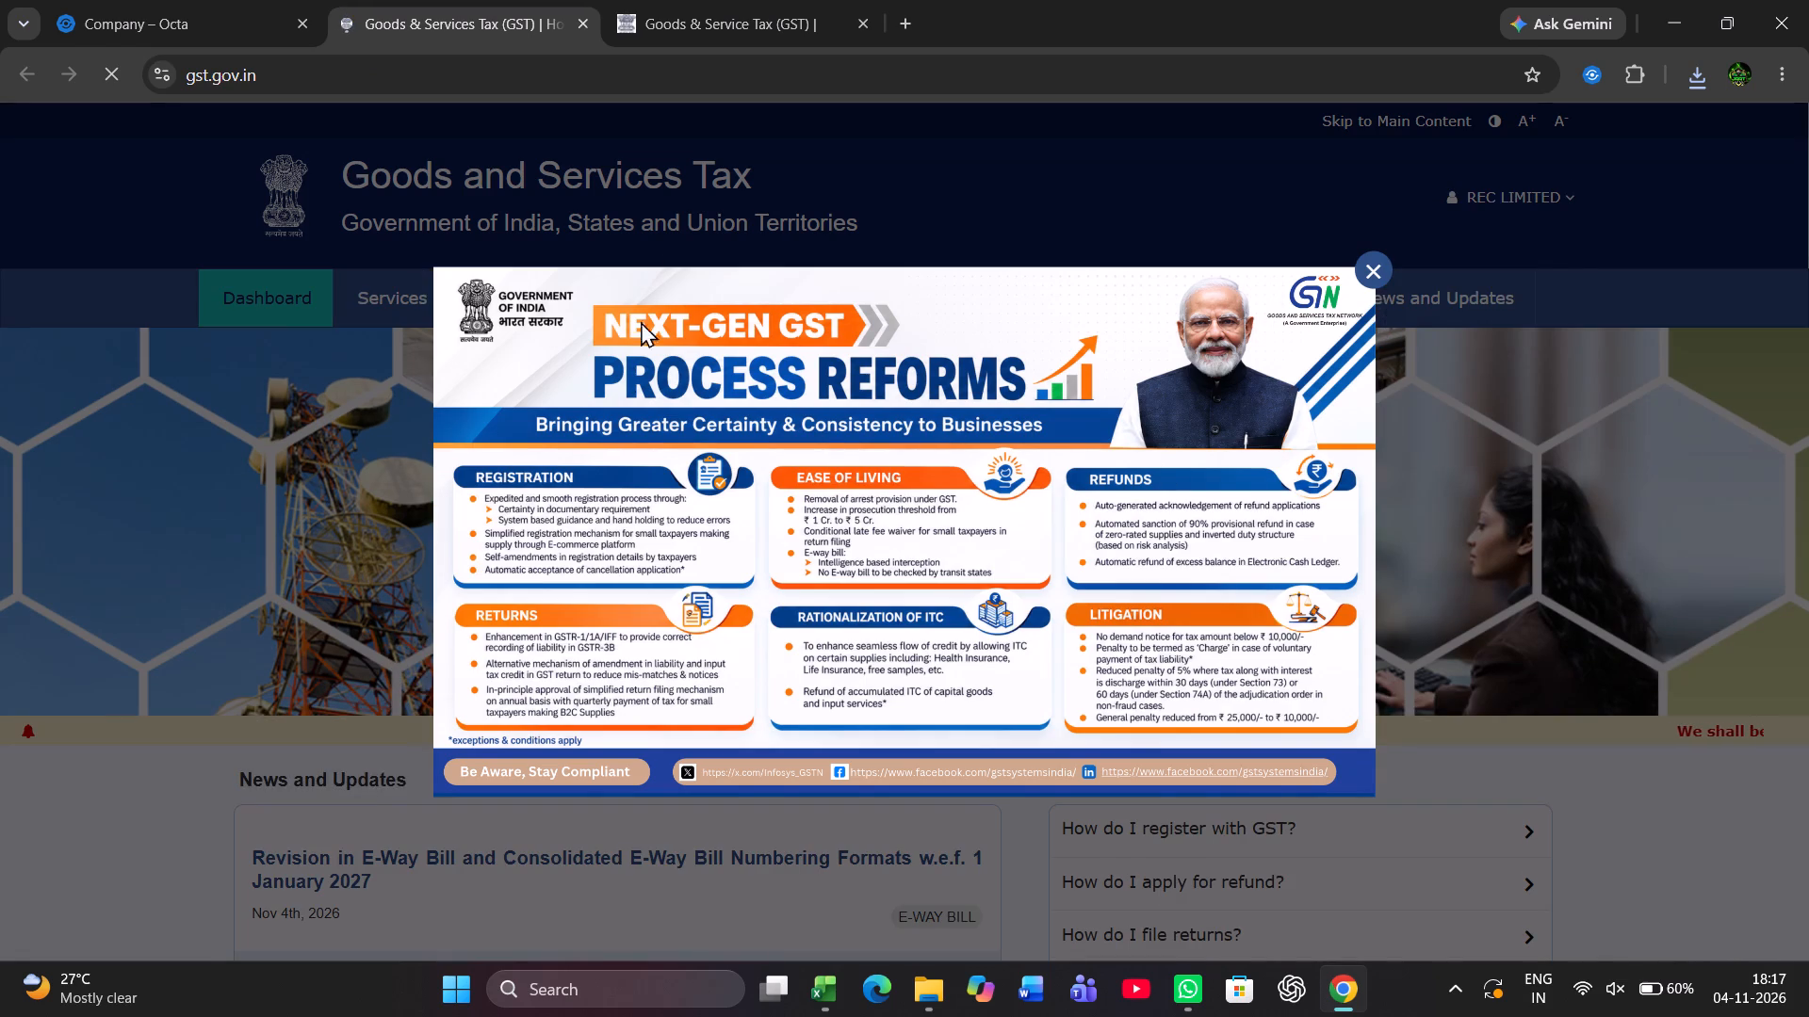
left_click(1375, 265)
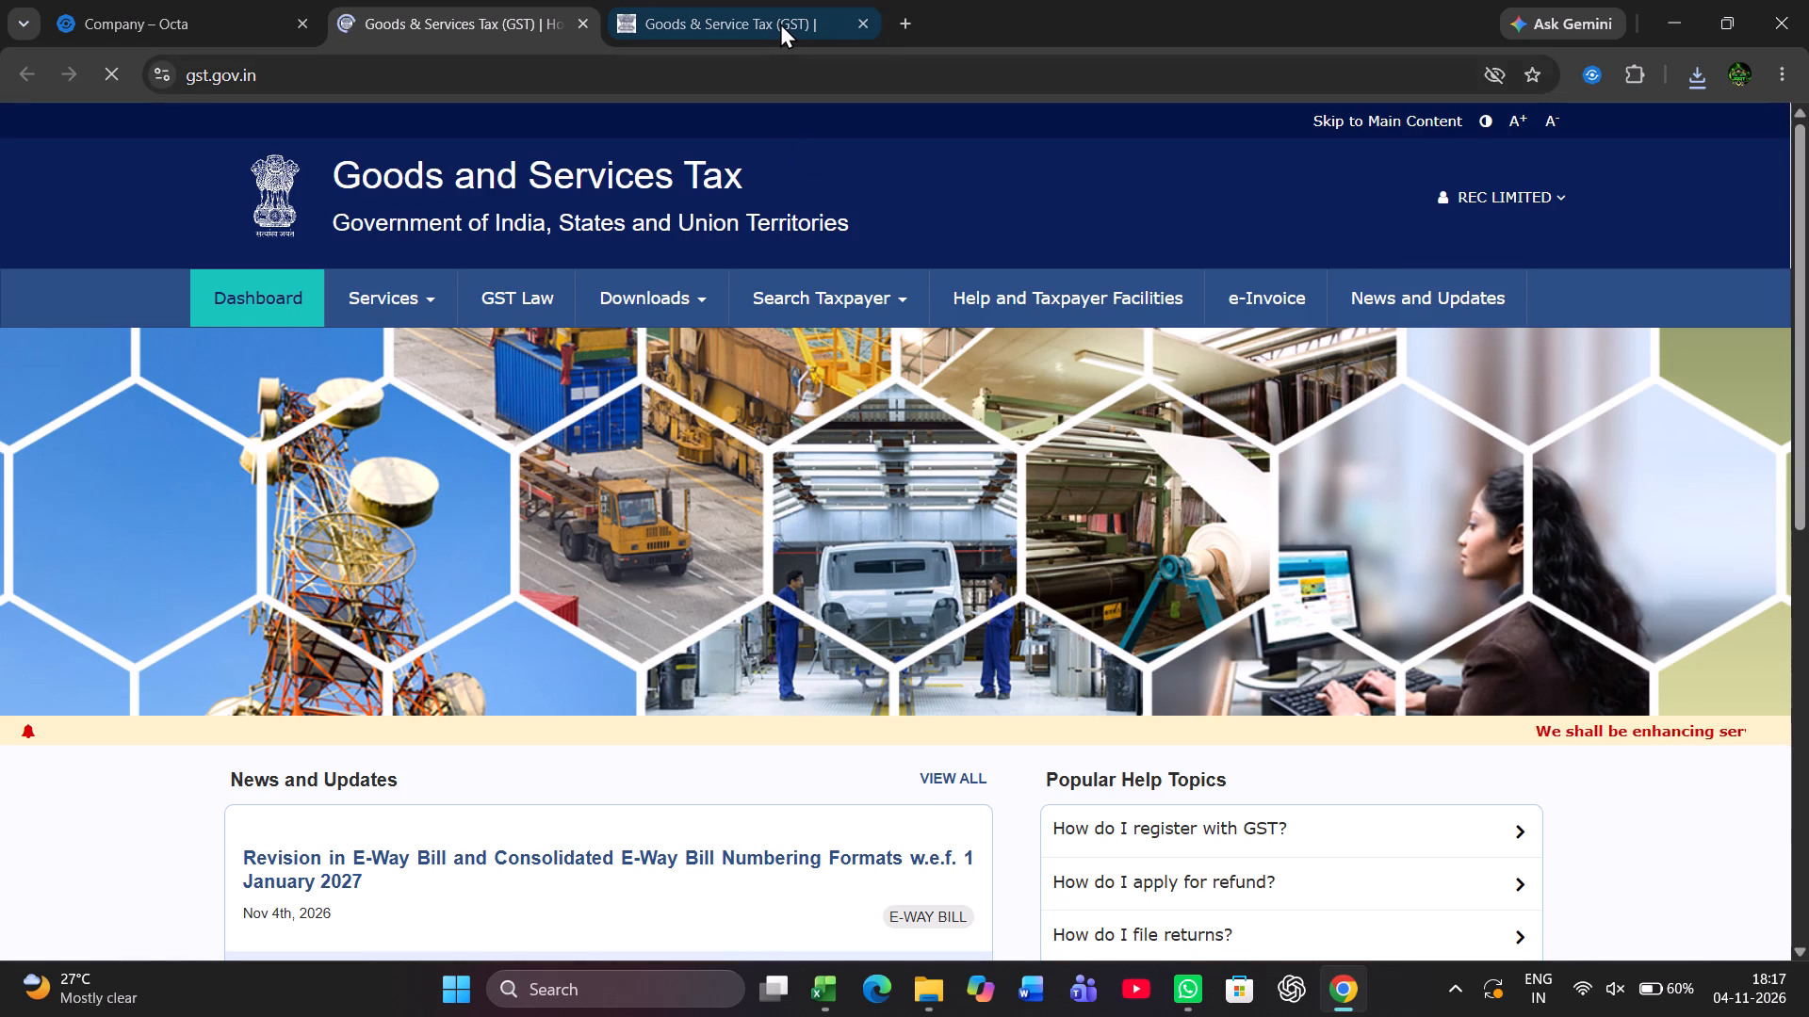
Log out of the Andhra Pradesh GSTIN's GST portal session and close its page.
left_click(779, 23)
scroll(1314, 334, "up", 5)
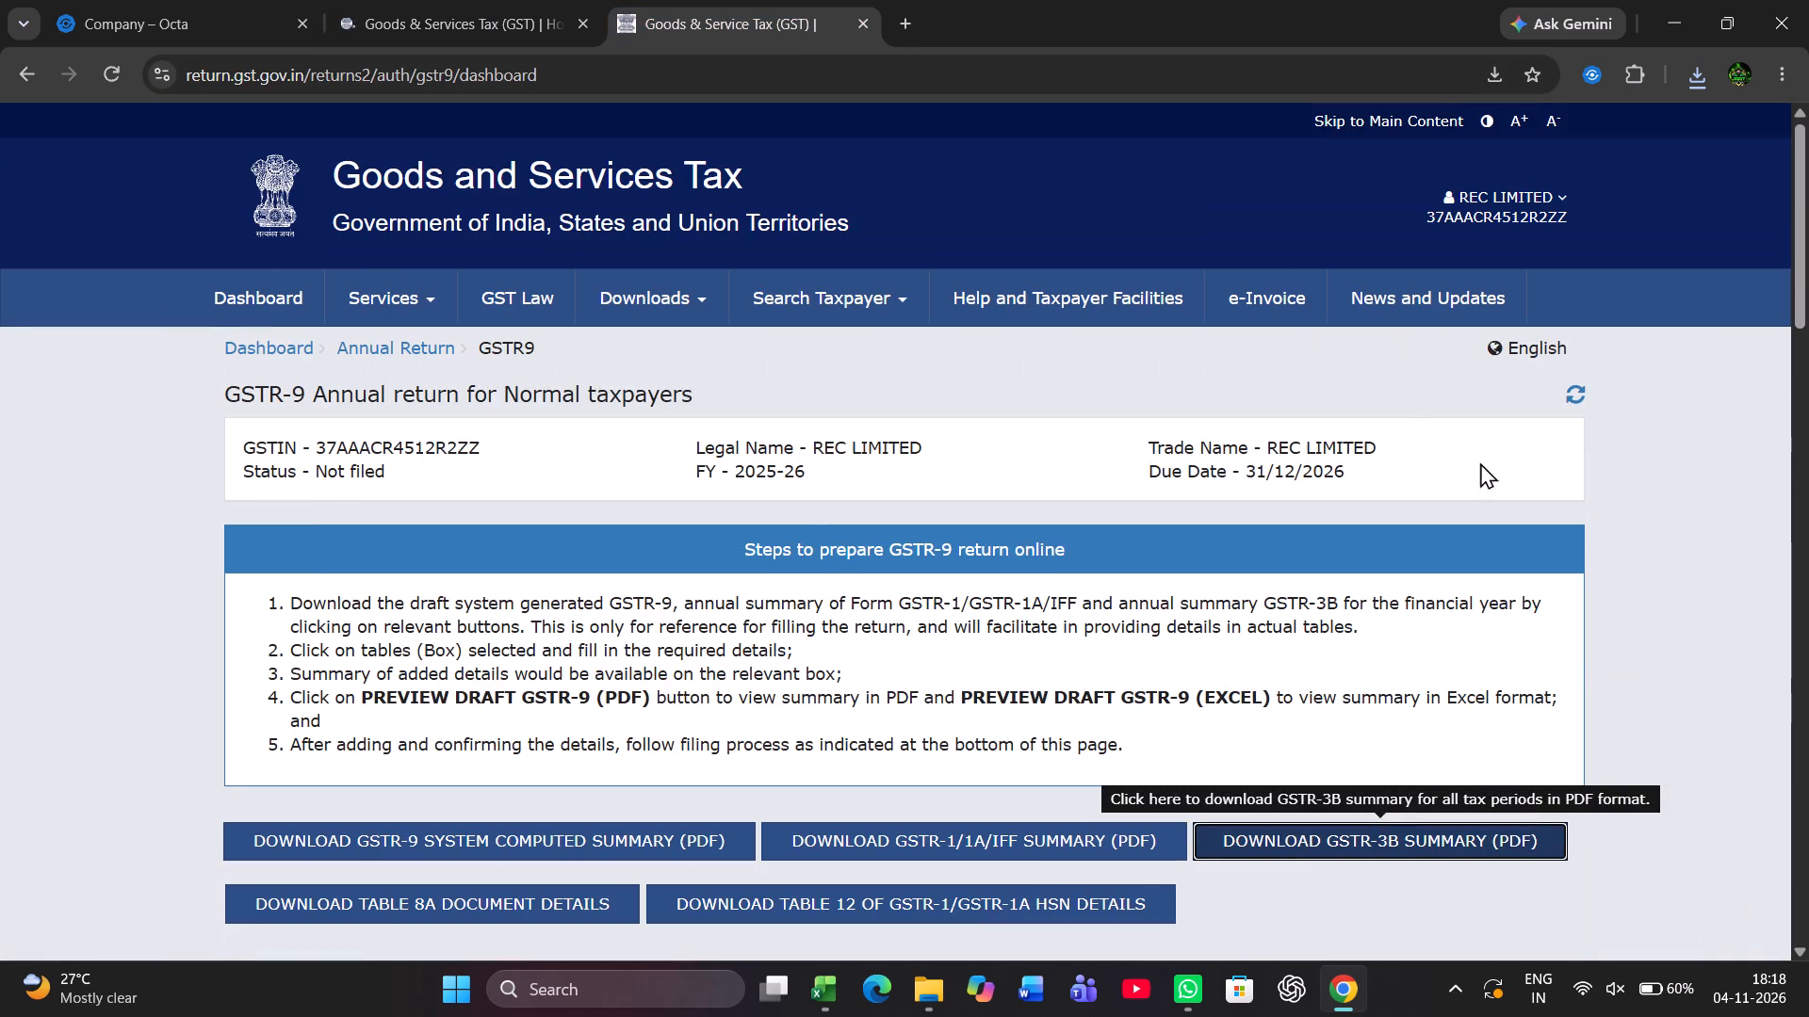
left_click(1549, 202)
left_click(1391, 427)
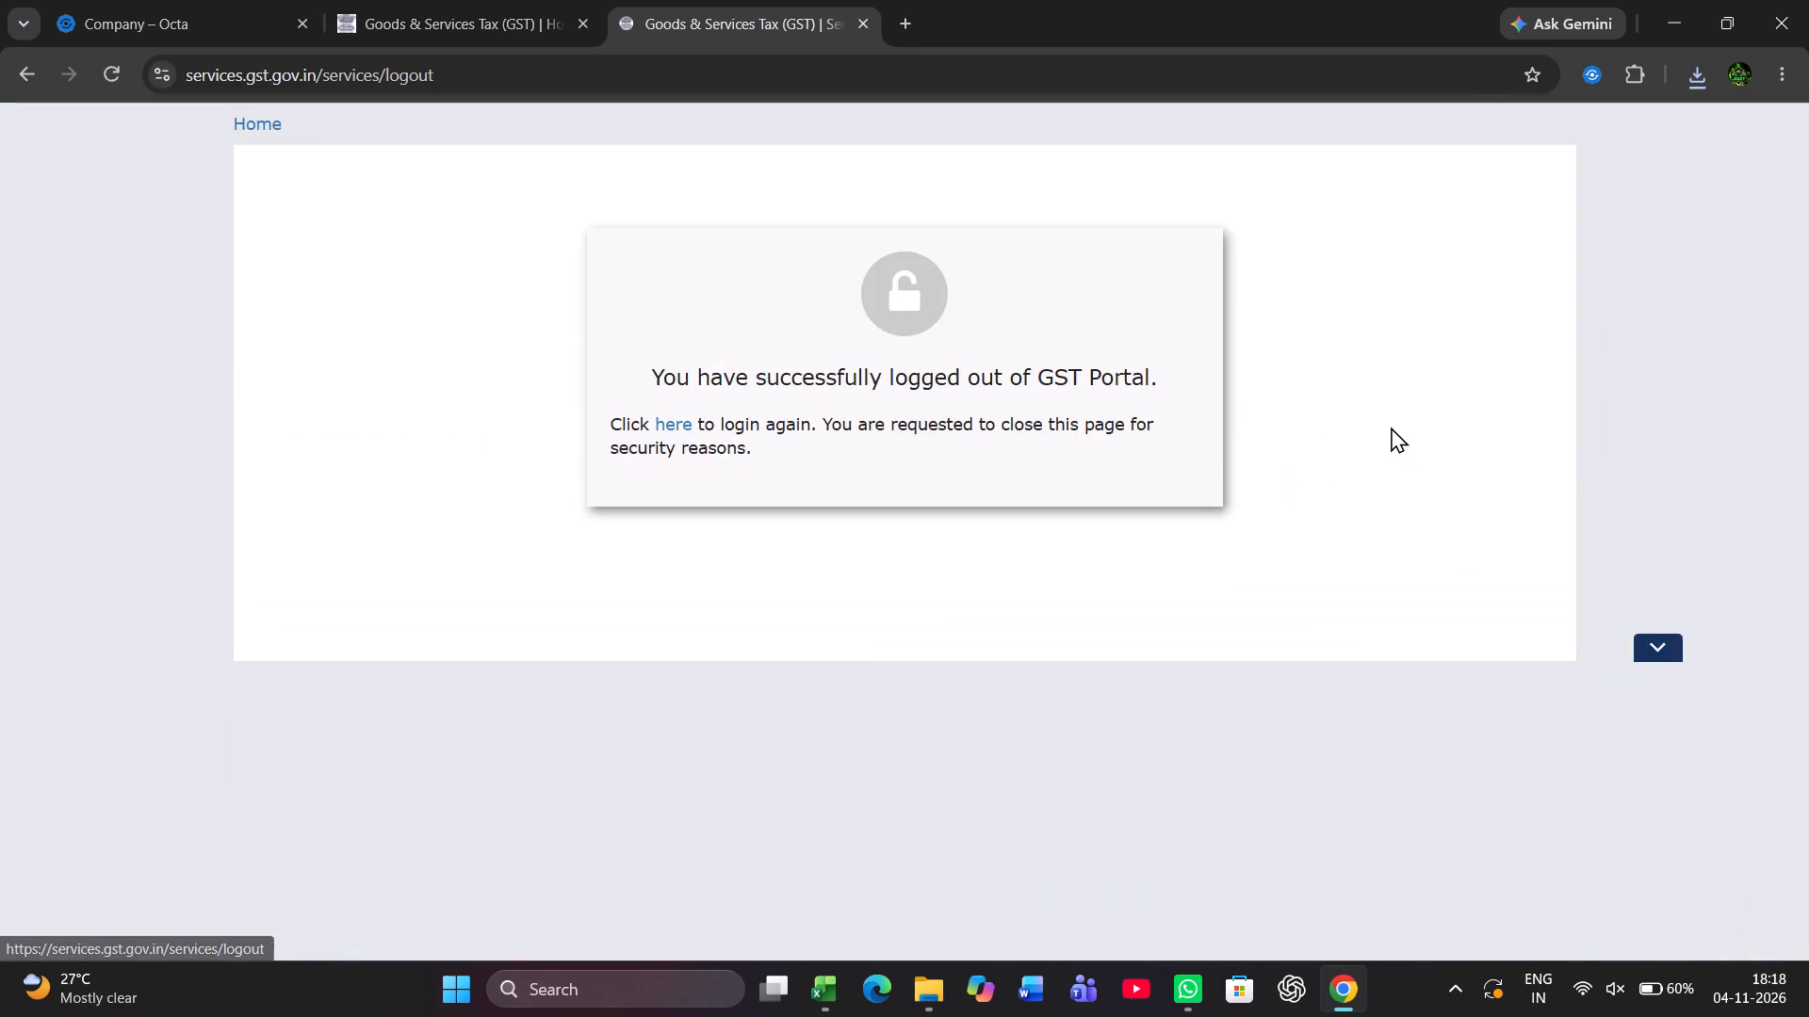
left_click(860, 19)
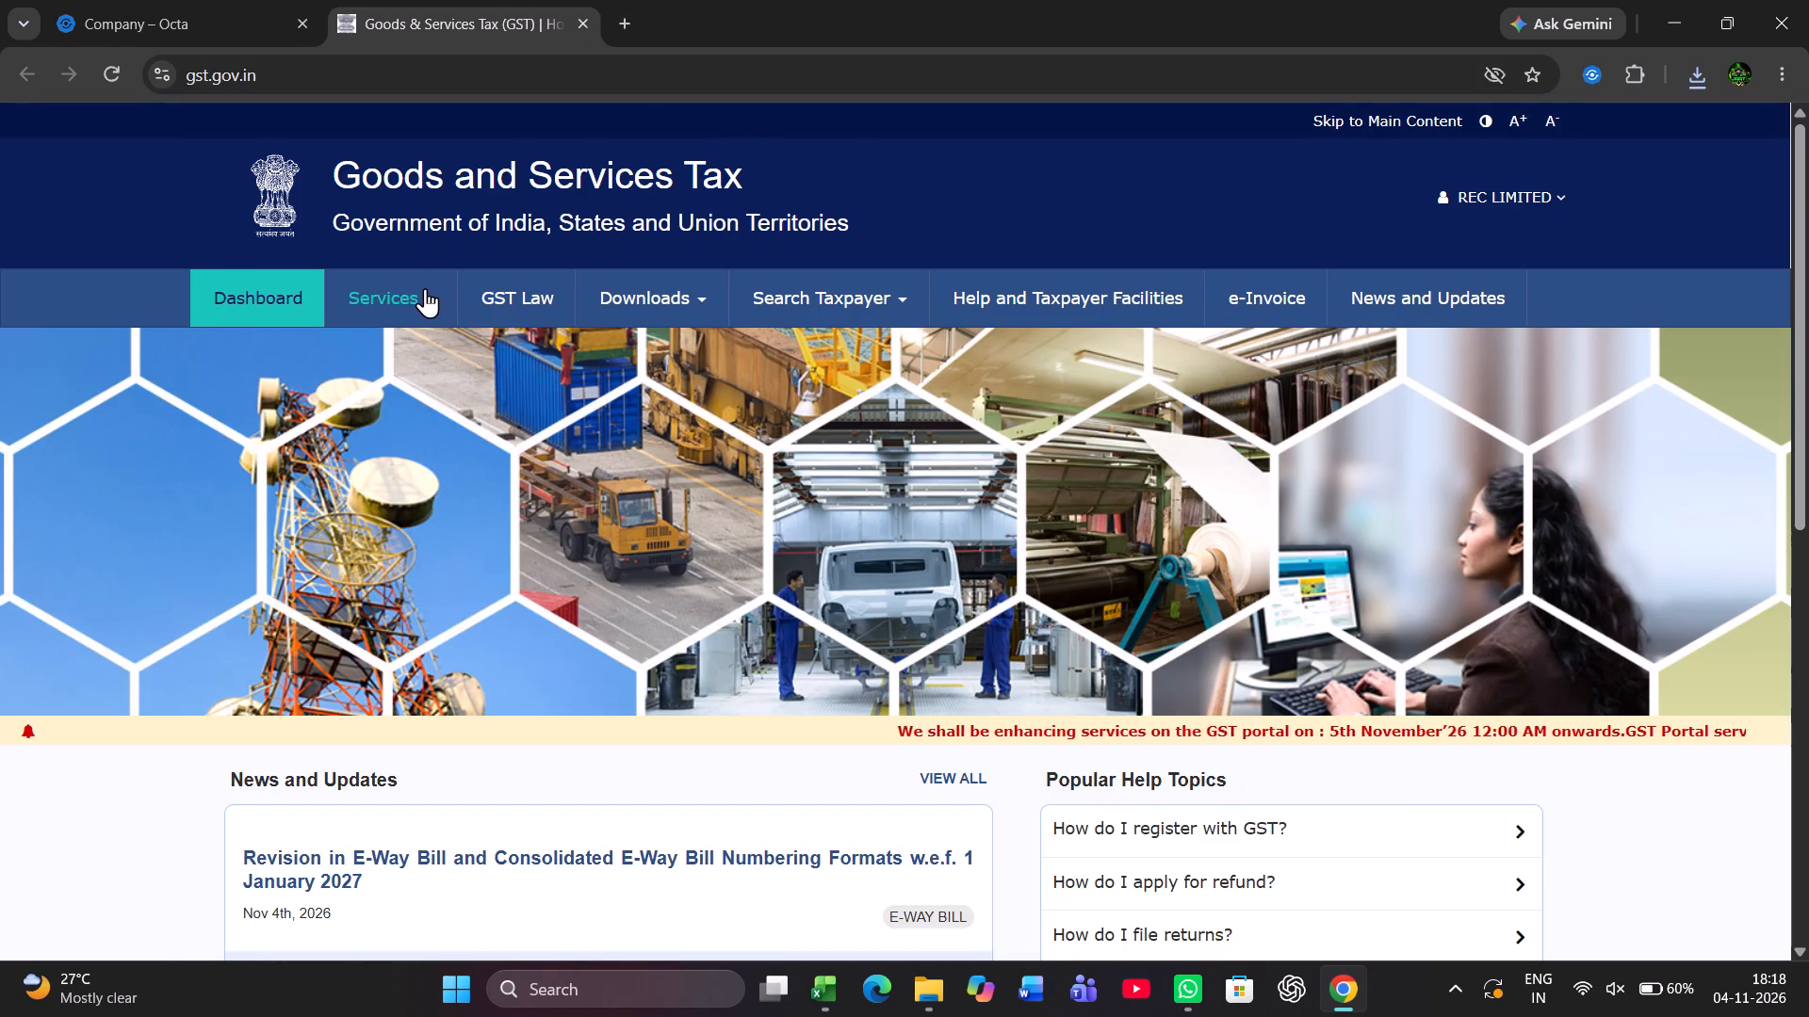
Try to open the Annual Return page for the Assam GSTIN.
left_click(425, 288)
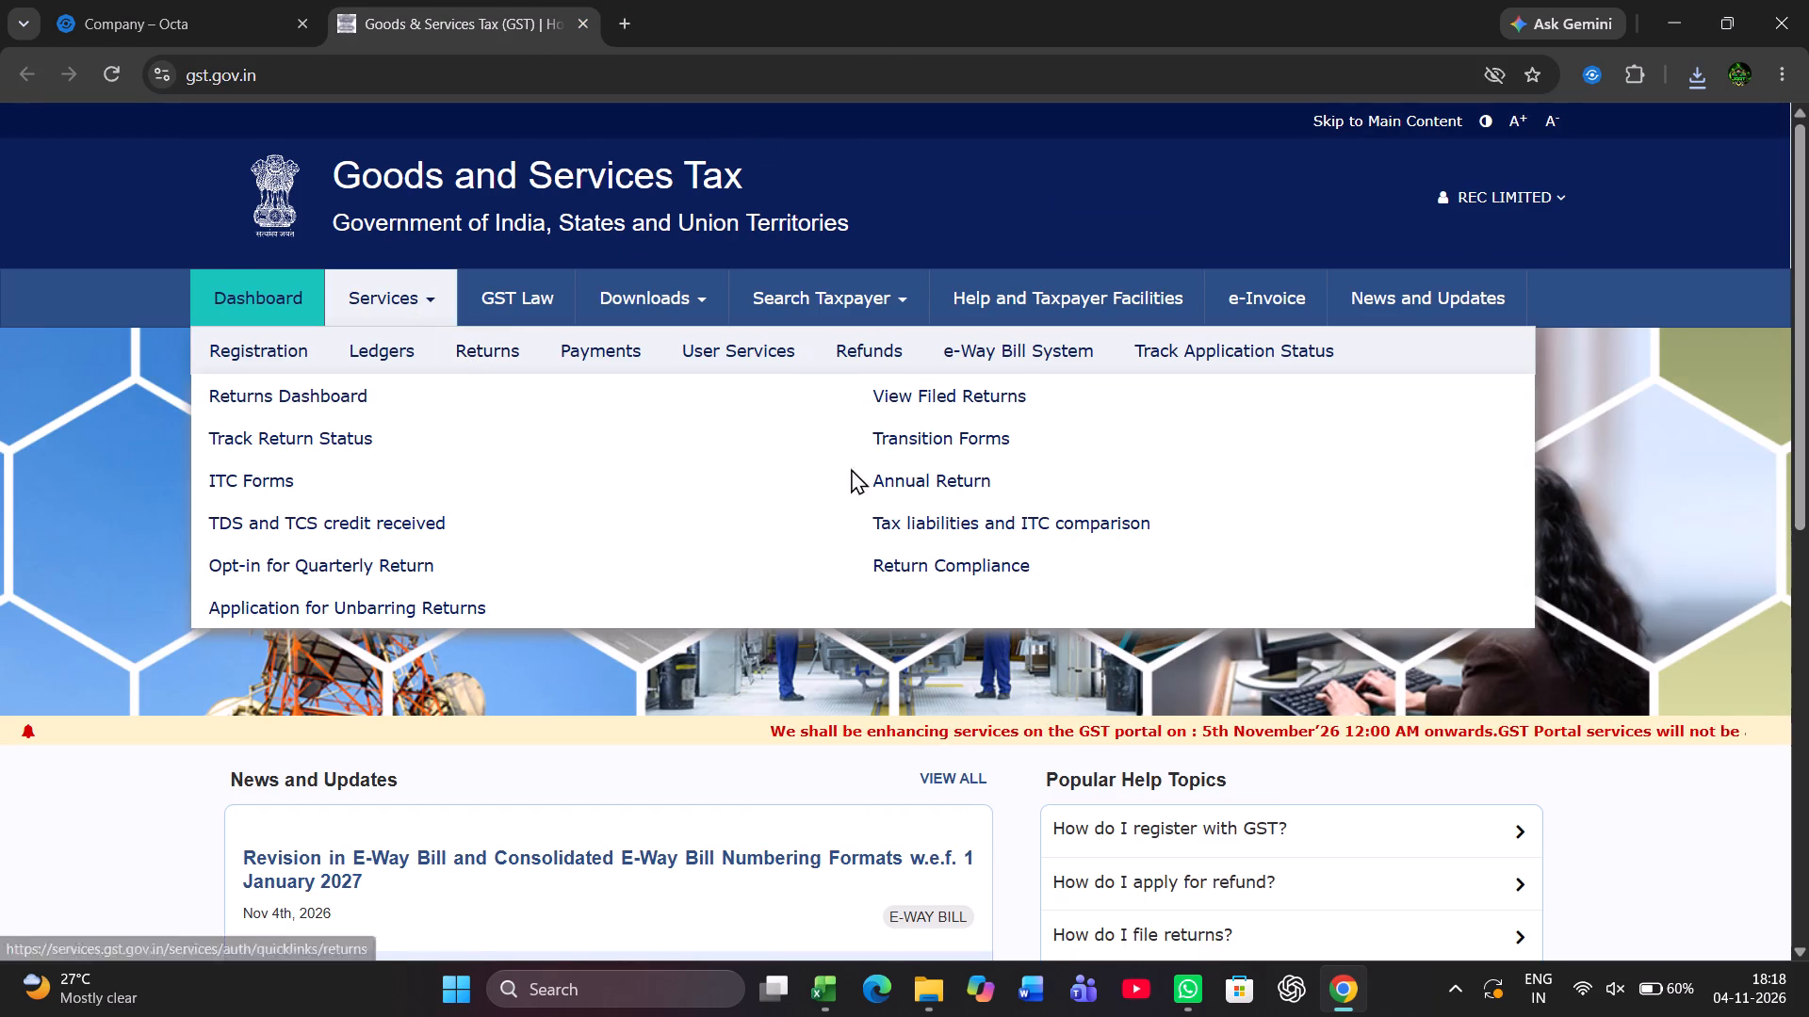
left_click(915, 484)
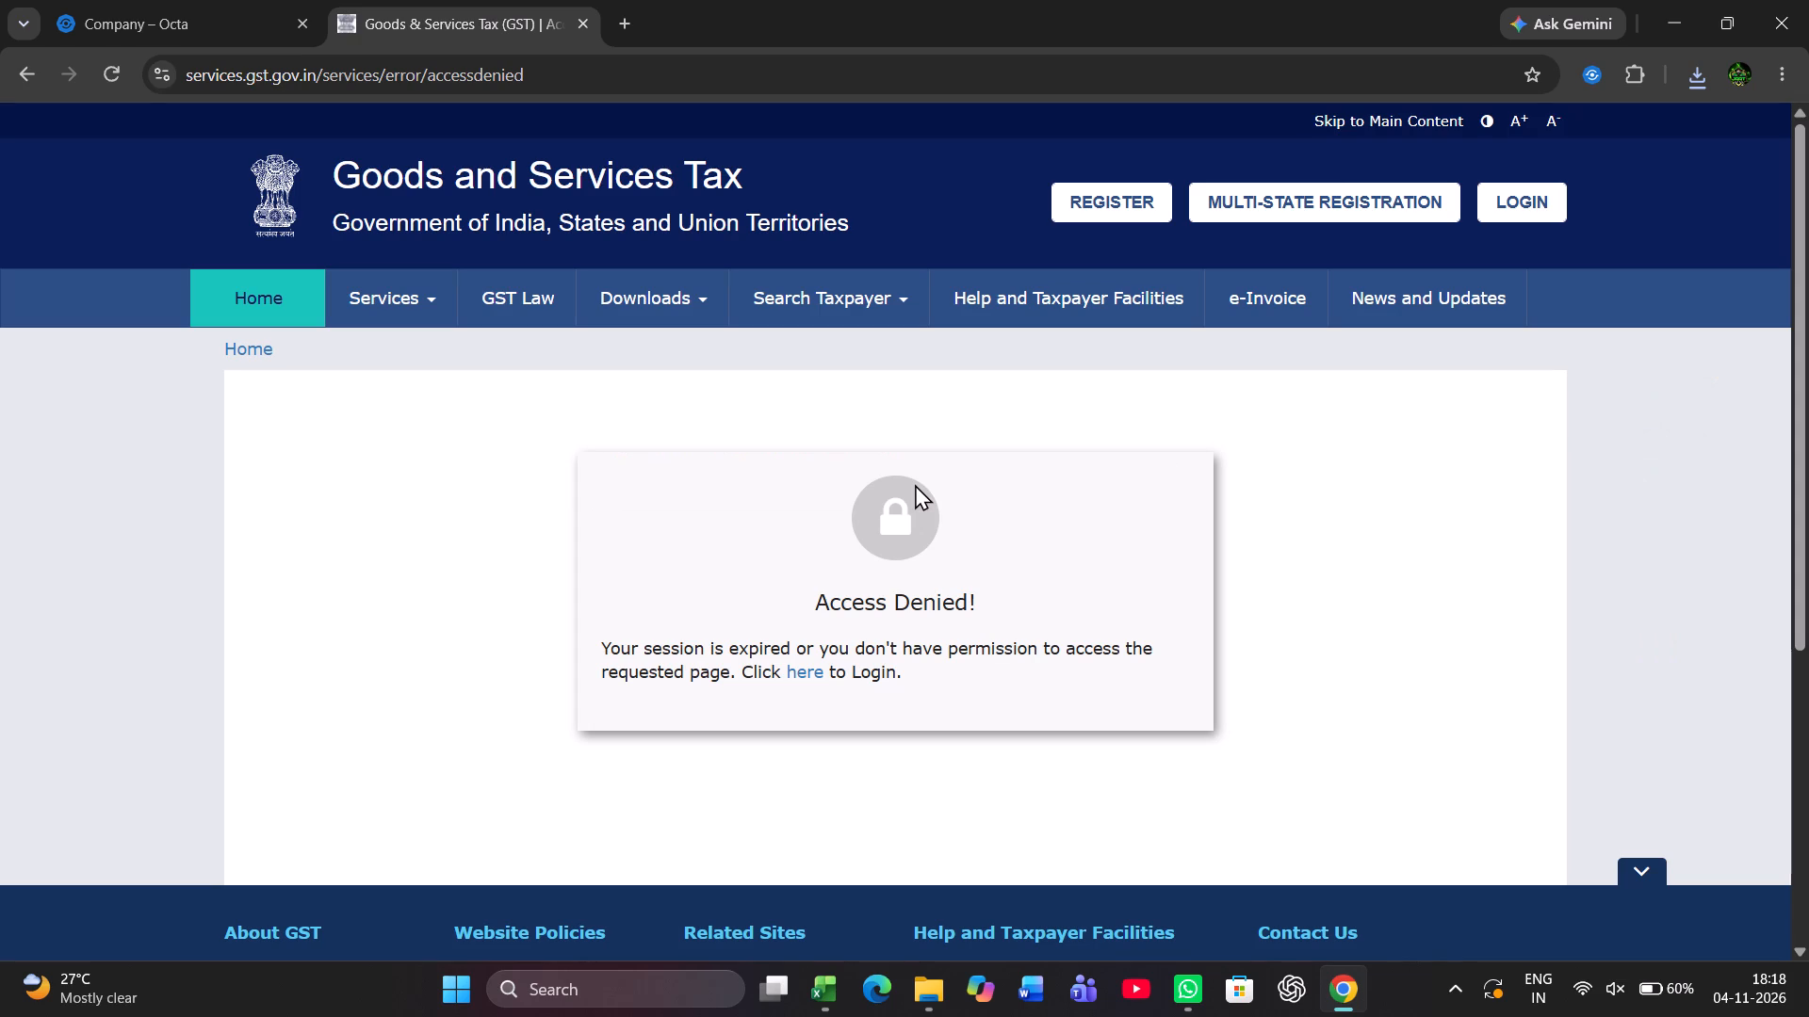
Log in to the Govt Portal again from Octa as Assam(11-Guwahati PO'), open the GST site and close the old portal page.
left_click(191, 0)
left_click(1164, 137)
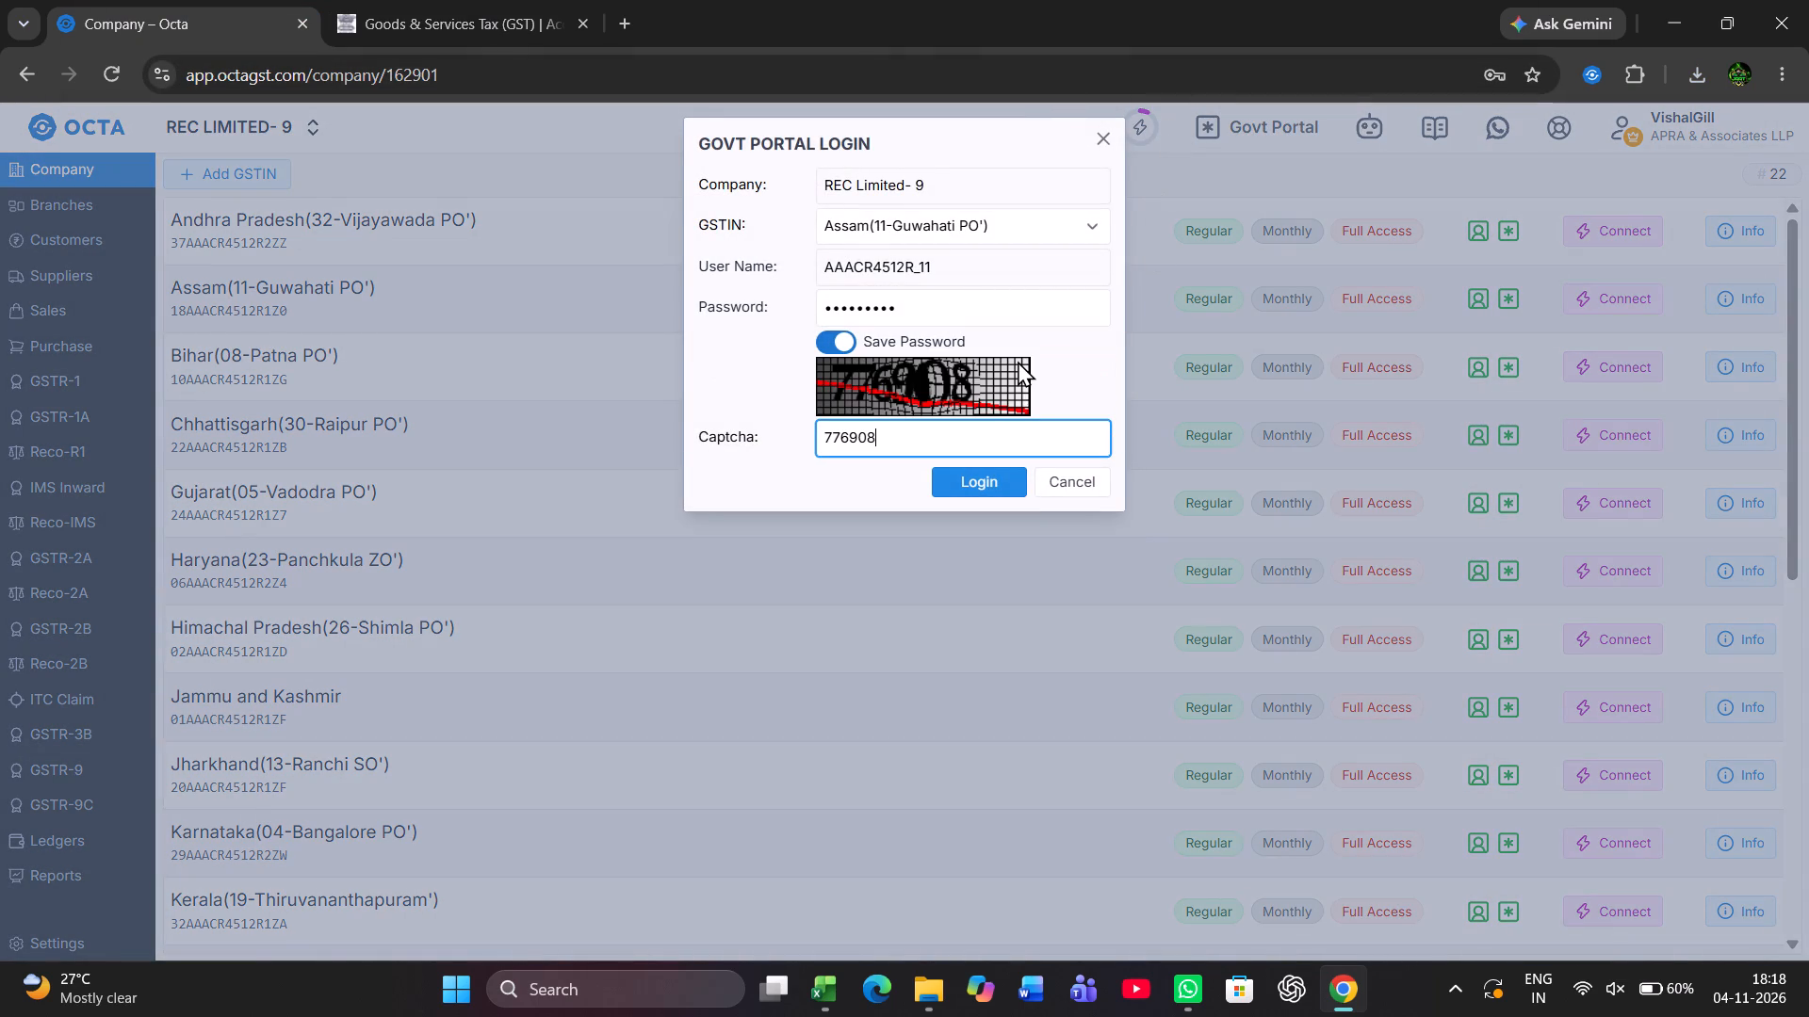
key("Return")
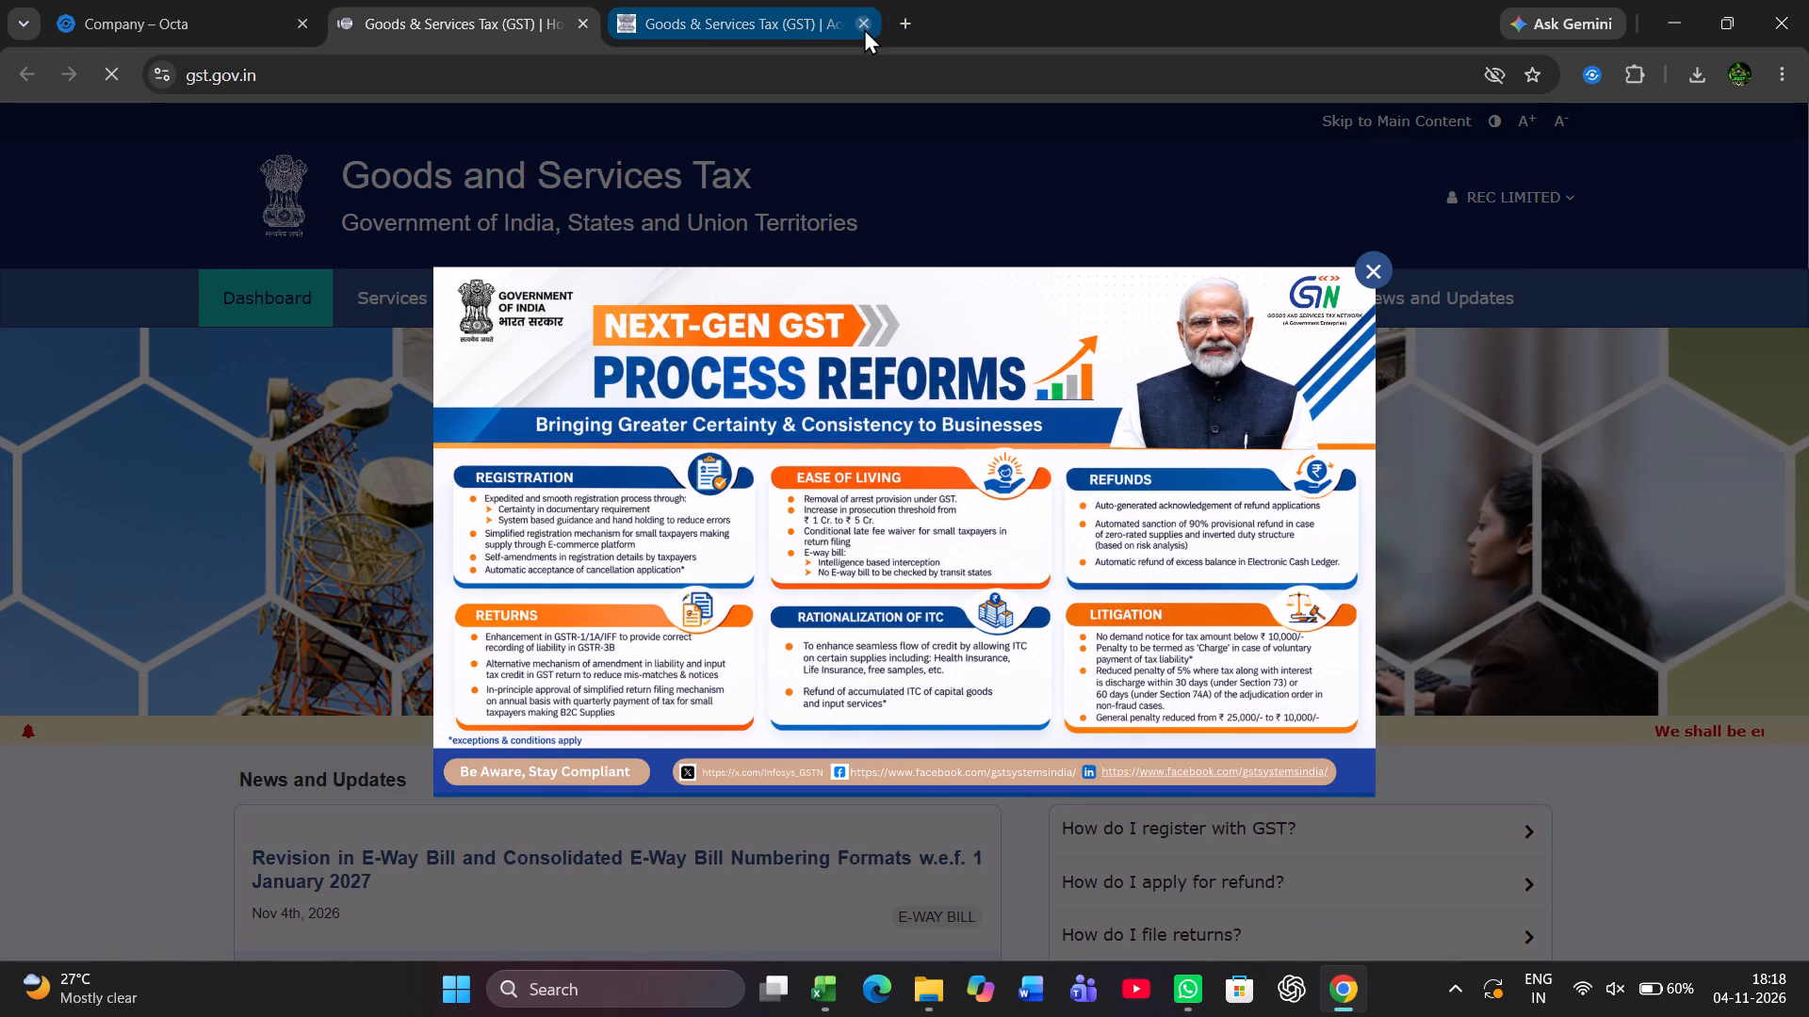
left_click(864, 28)
left_click(1379, 260)
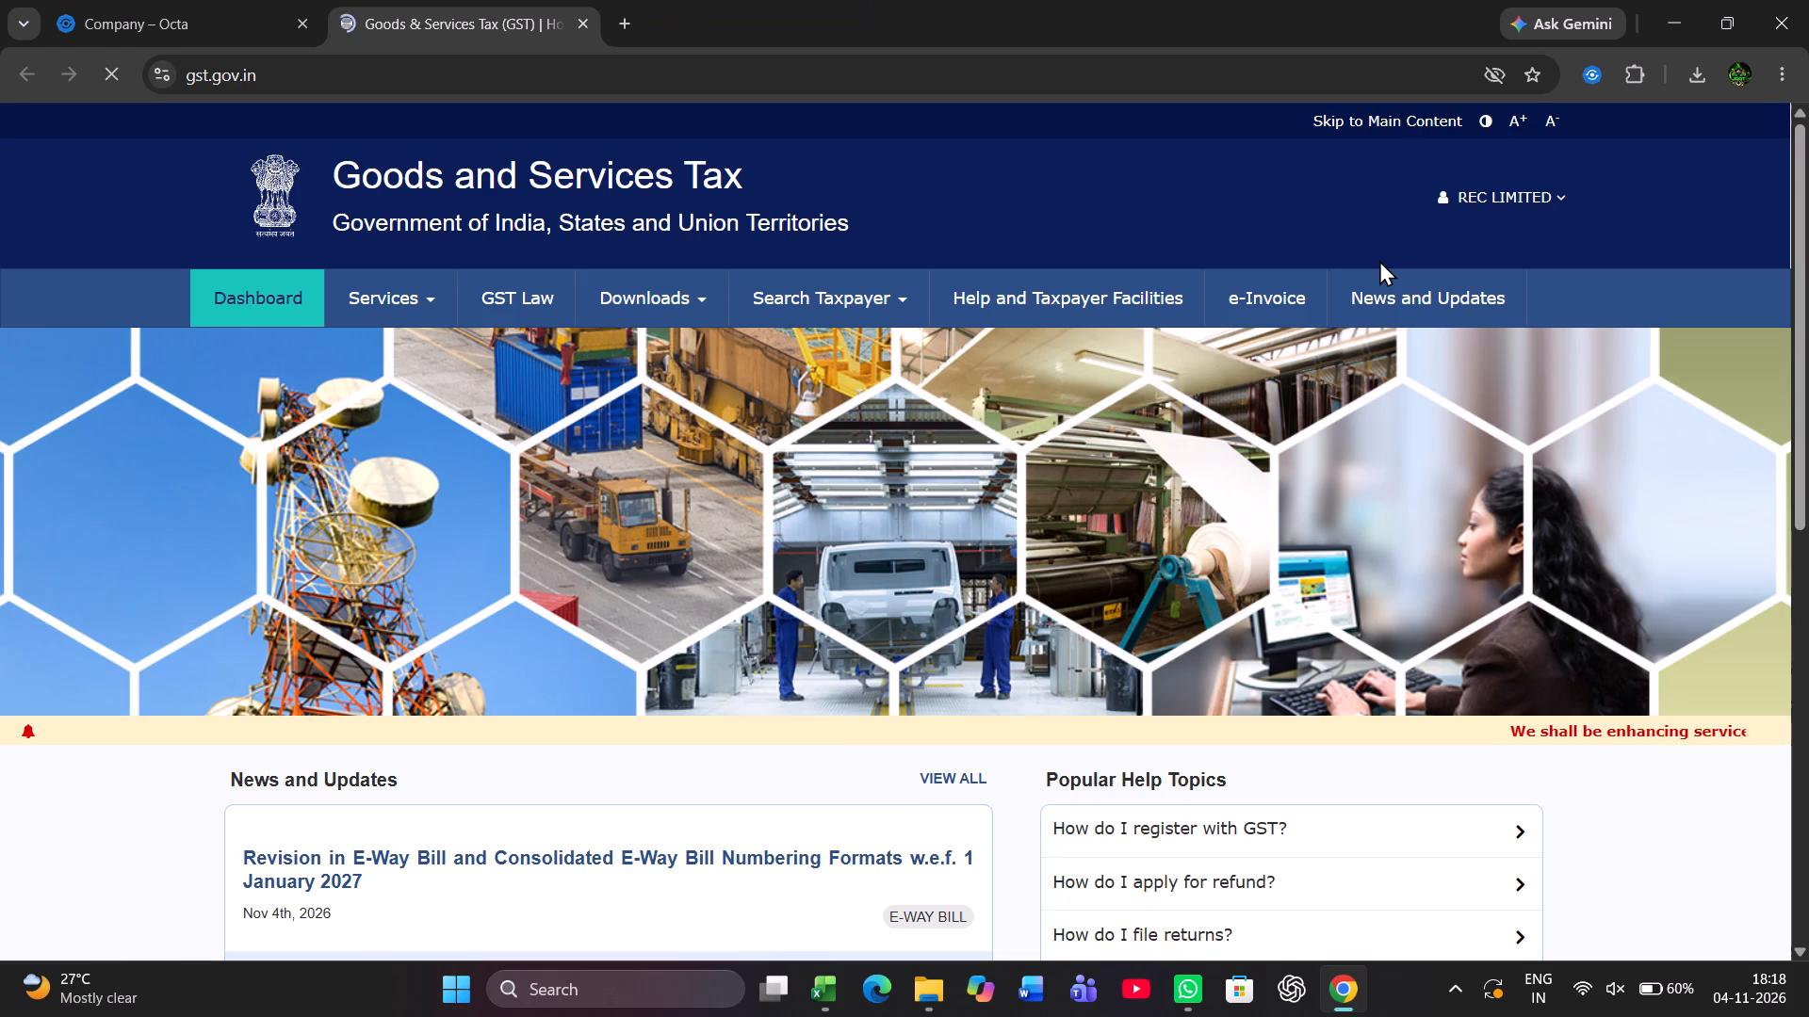
Open the 2025-26 GSTR-9 annual return for the Assam GSTIN, answering No to filing a Nil return.
left_click(402, 299)
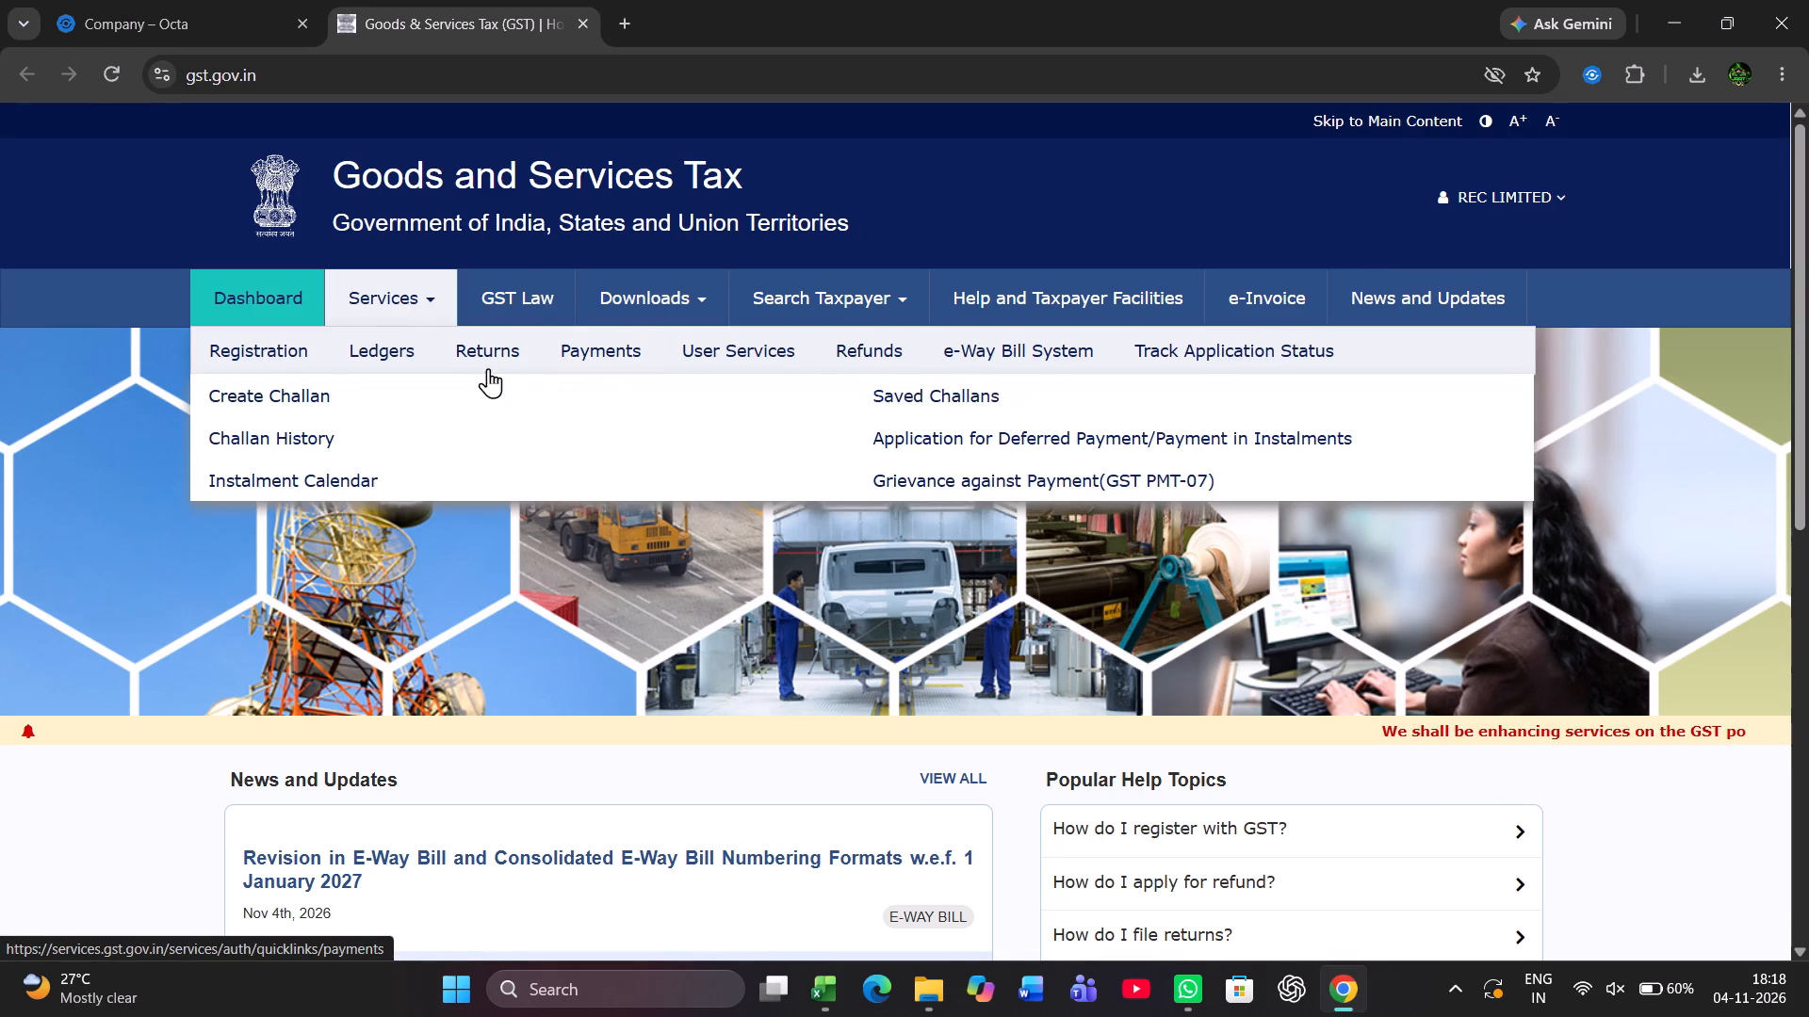
left_click(932, 484)
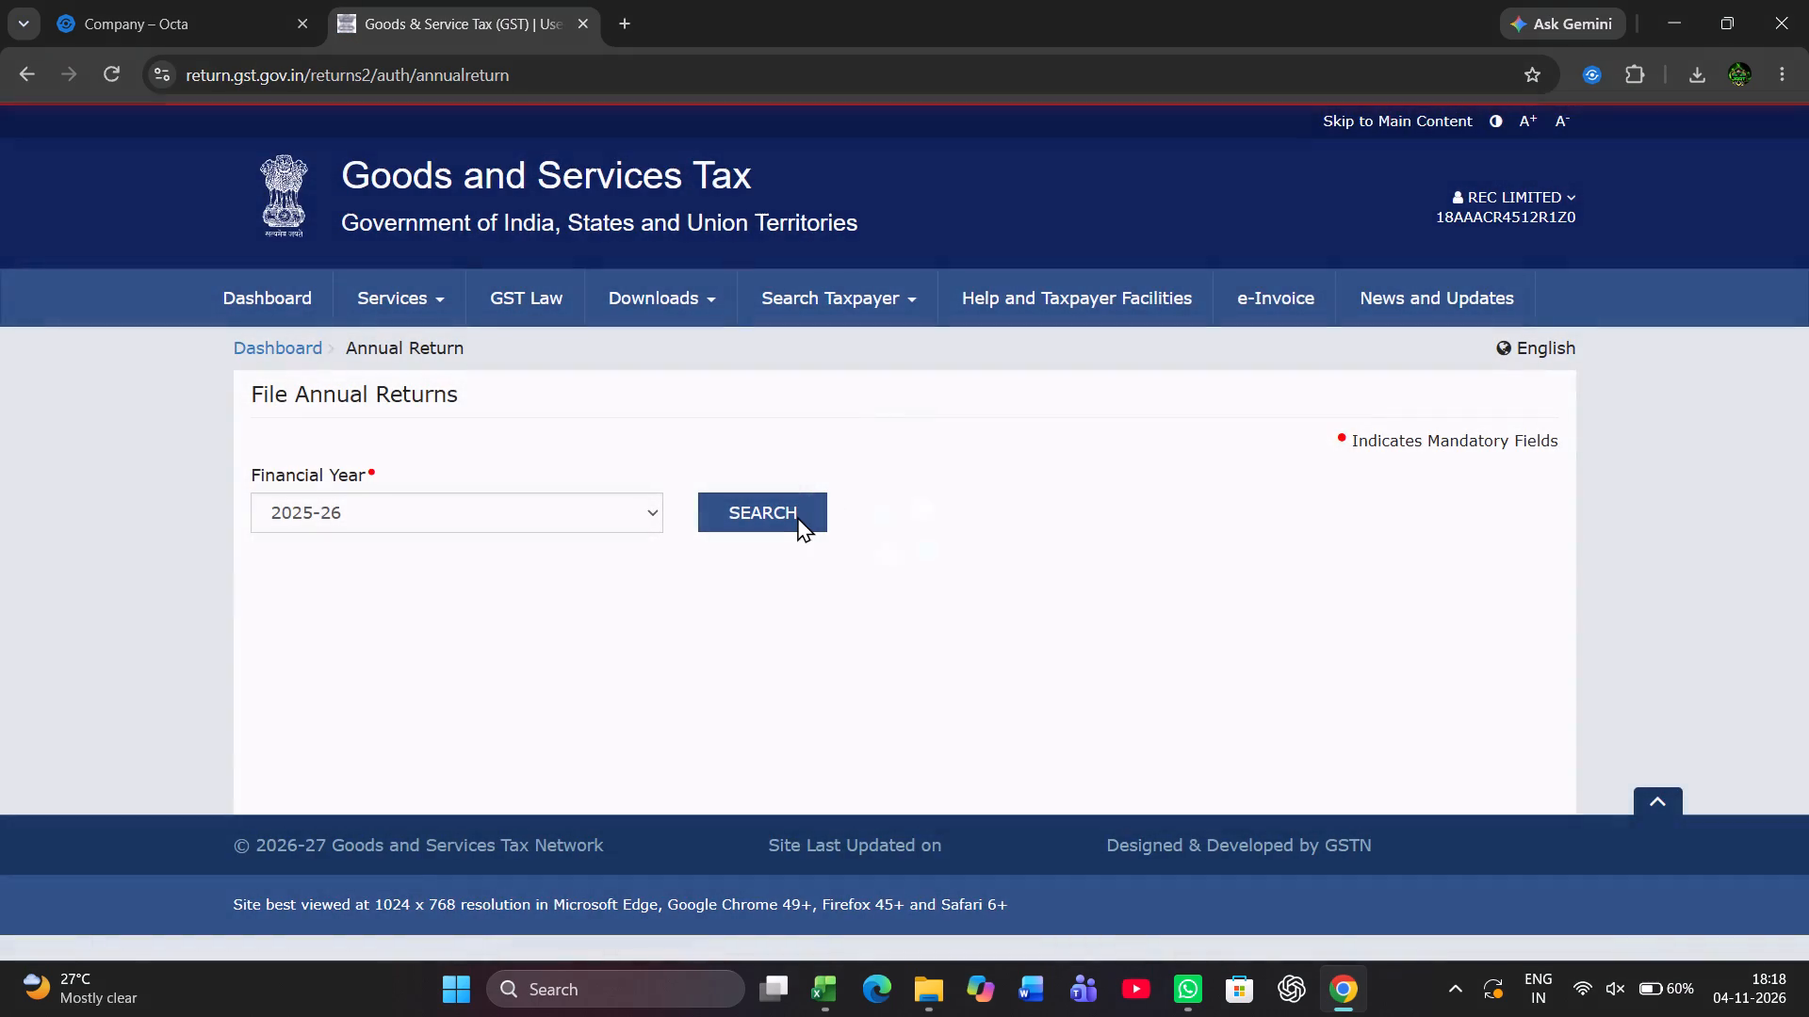
left_click(797, 516)
left_click(797, 516)
scroll(797, 516, "down", 2)
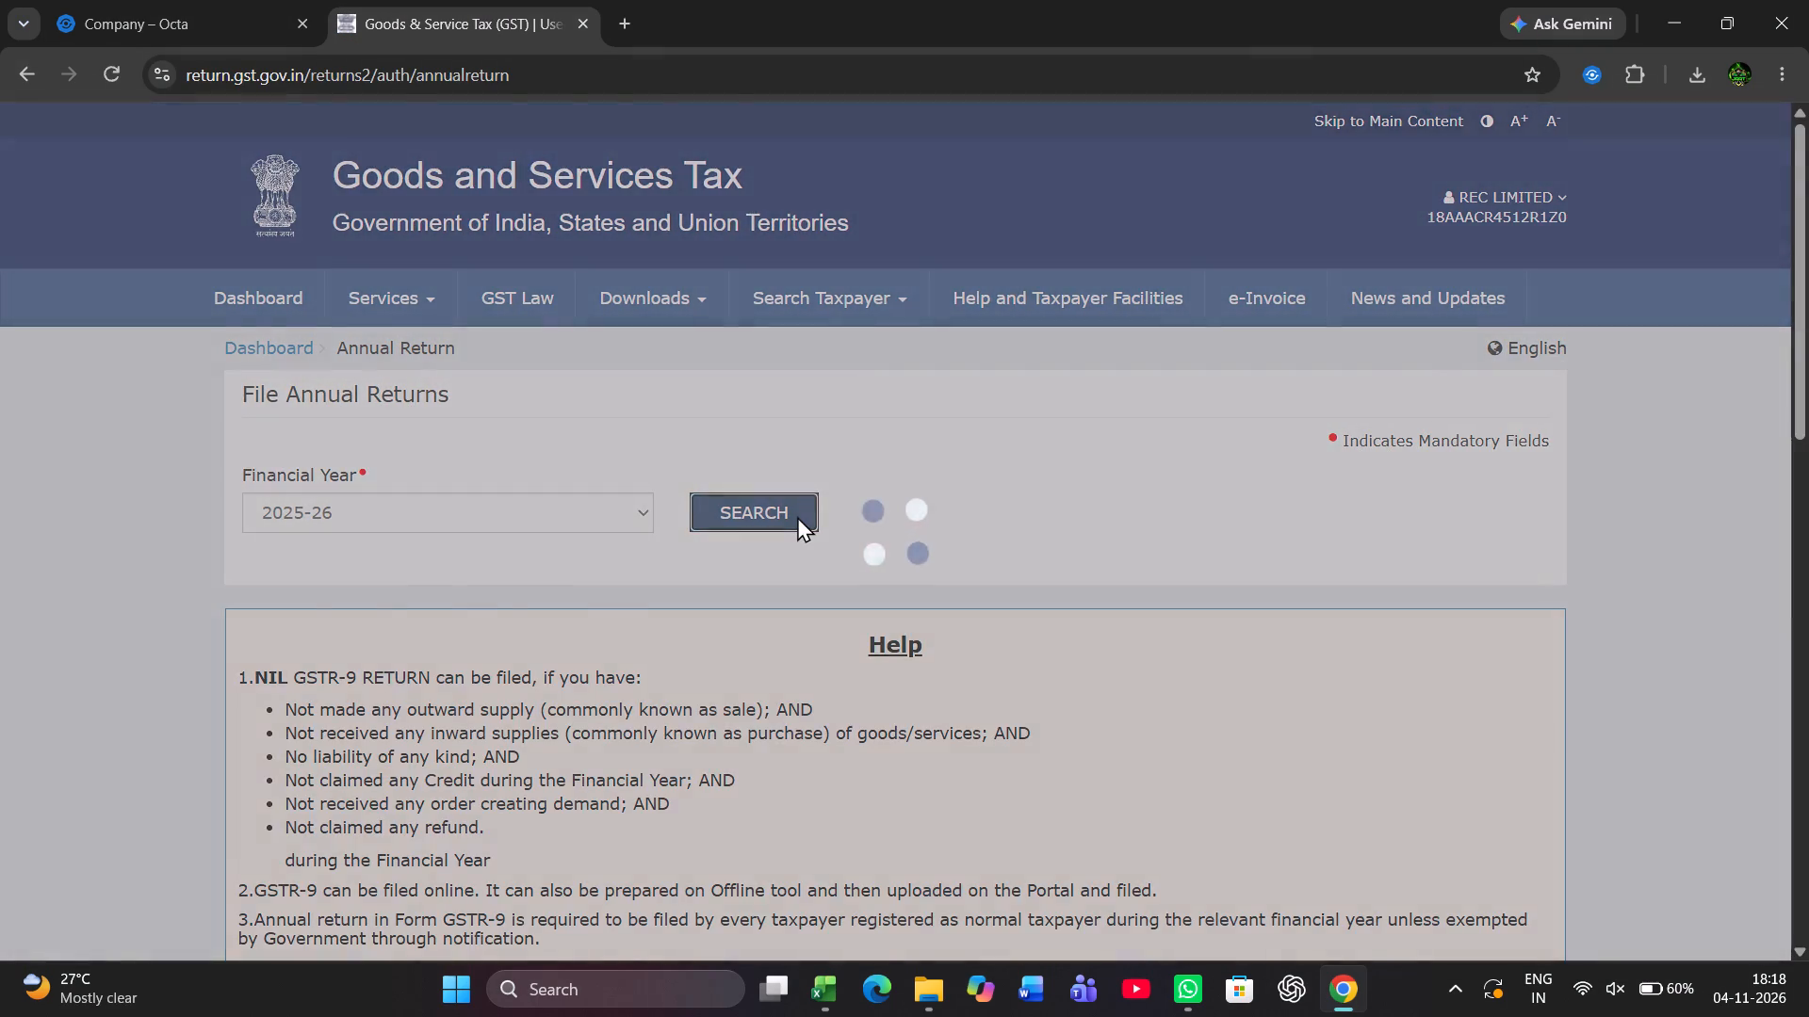
scroll(797, 516, "down", 3)
left_click(512, 501)
left_click(512, 501)
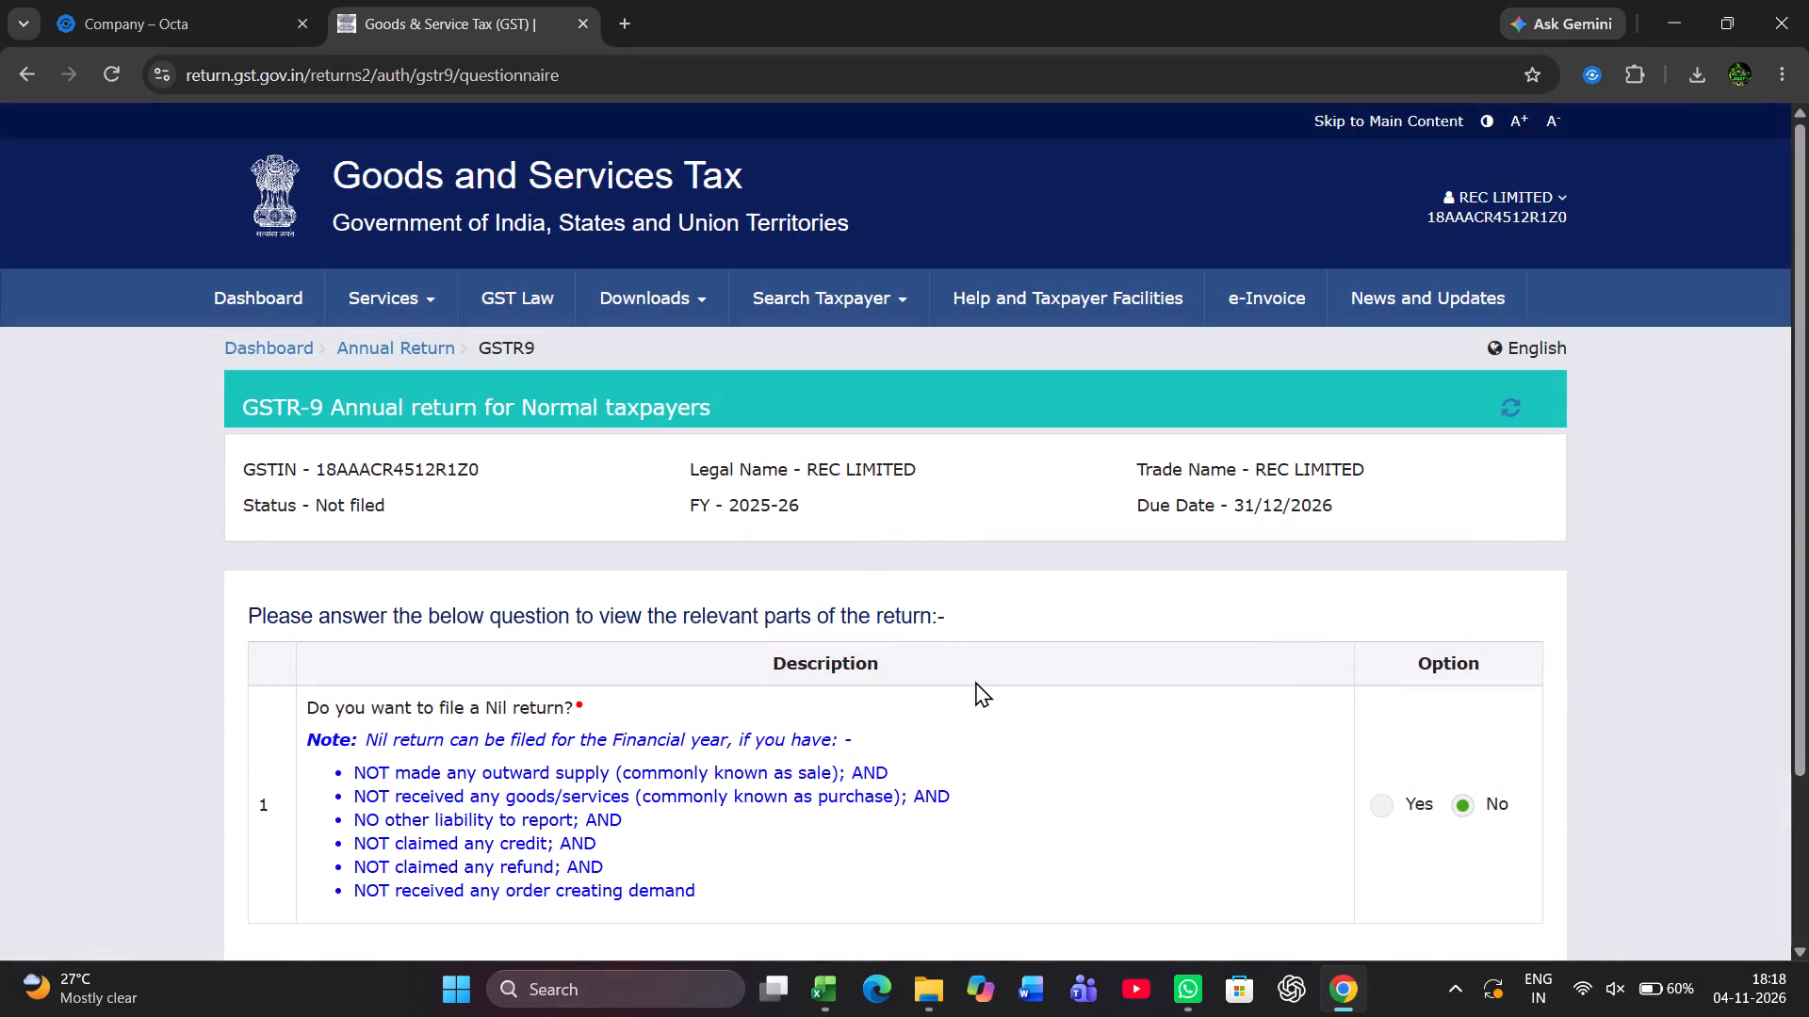
scroll(908, 686, "down", 2)
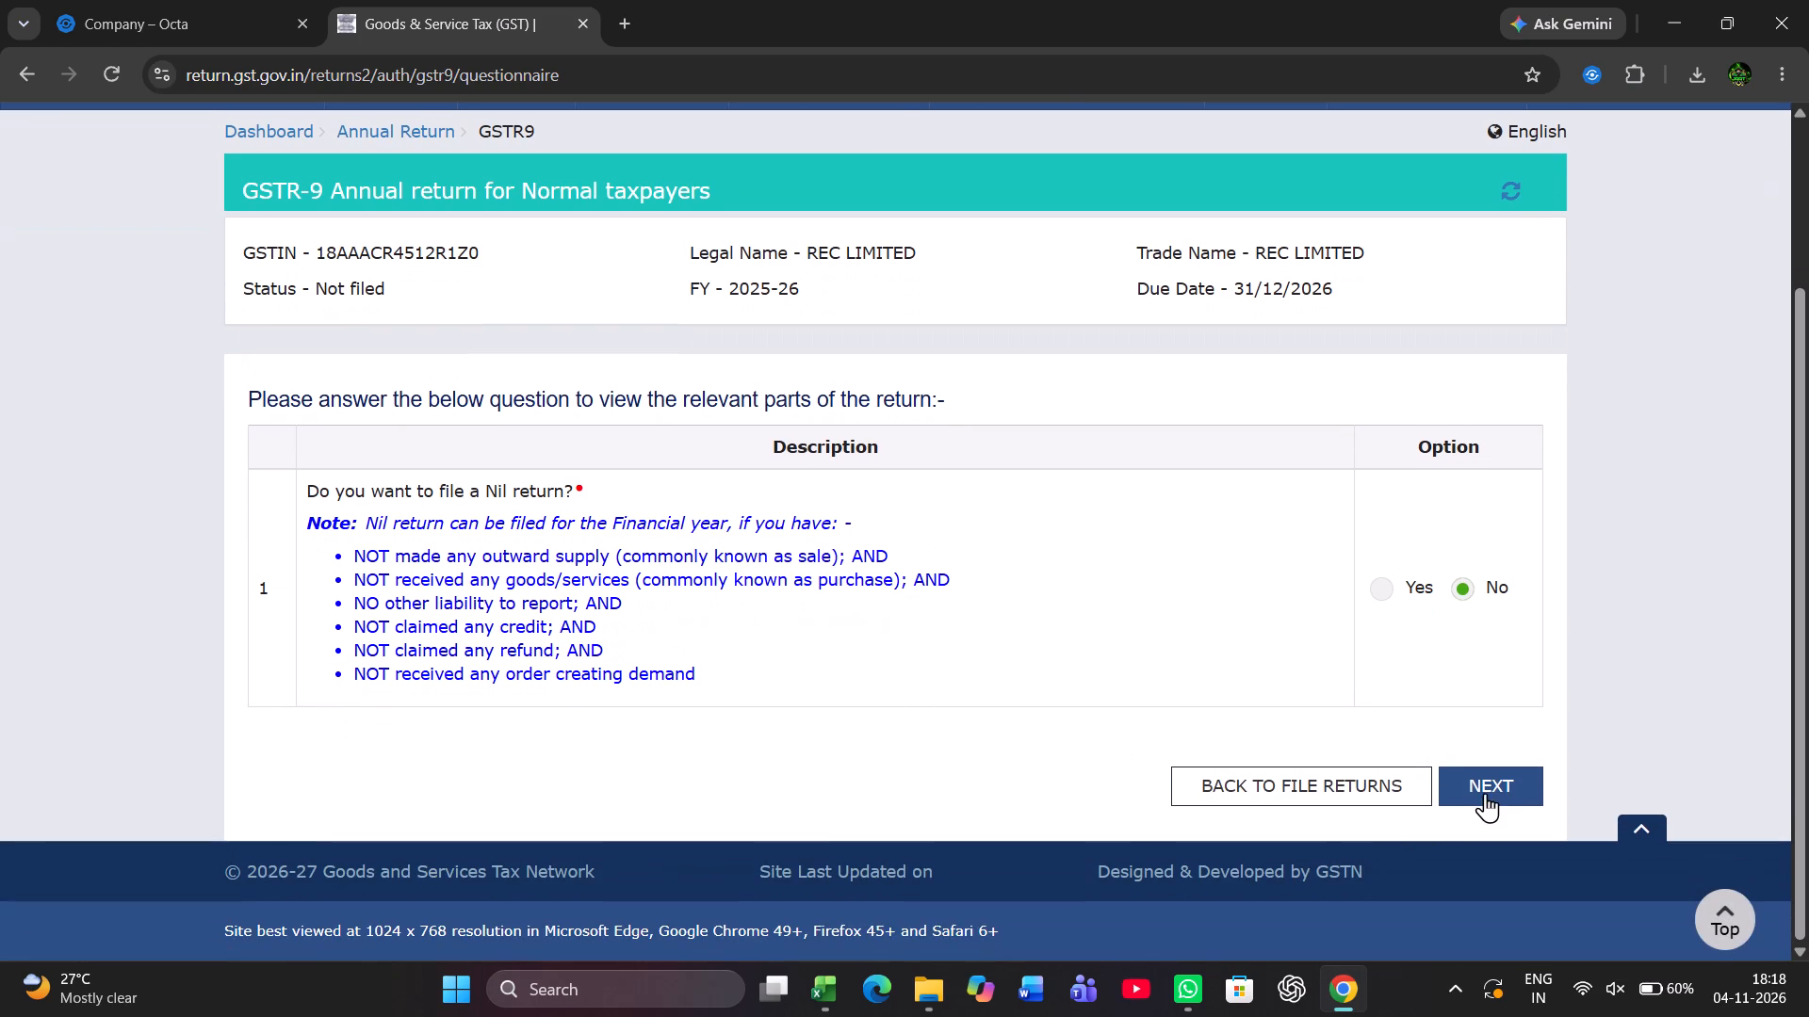
left_click(1488, 787)
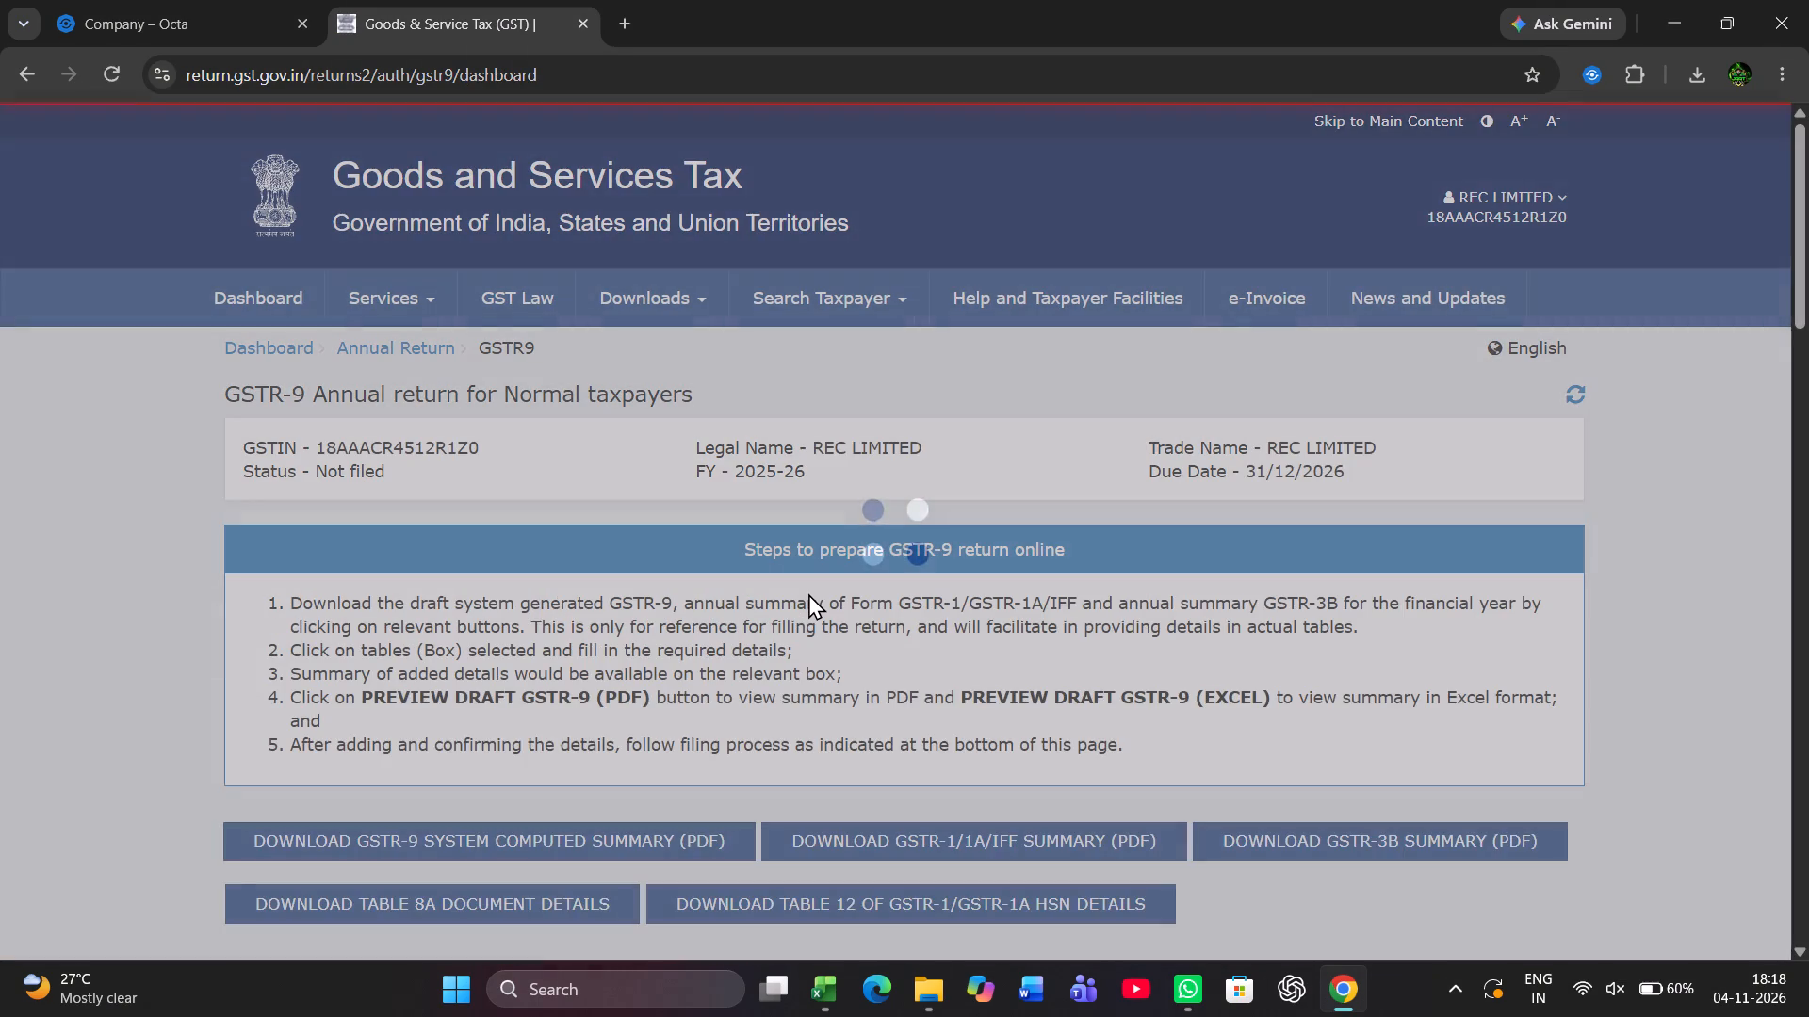
Download the Assam GSTIN's GSTR-9 system computed summary, GSTR-1/1A/IFF summary and GSTR-3B summary as PDFs.
scroll(808, 593, "down", 3)
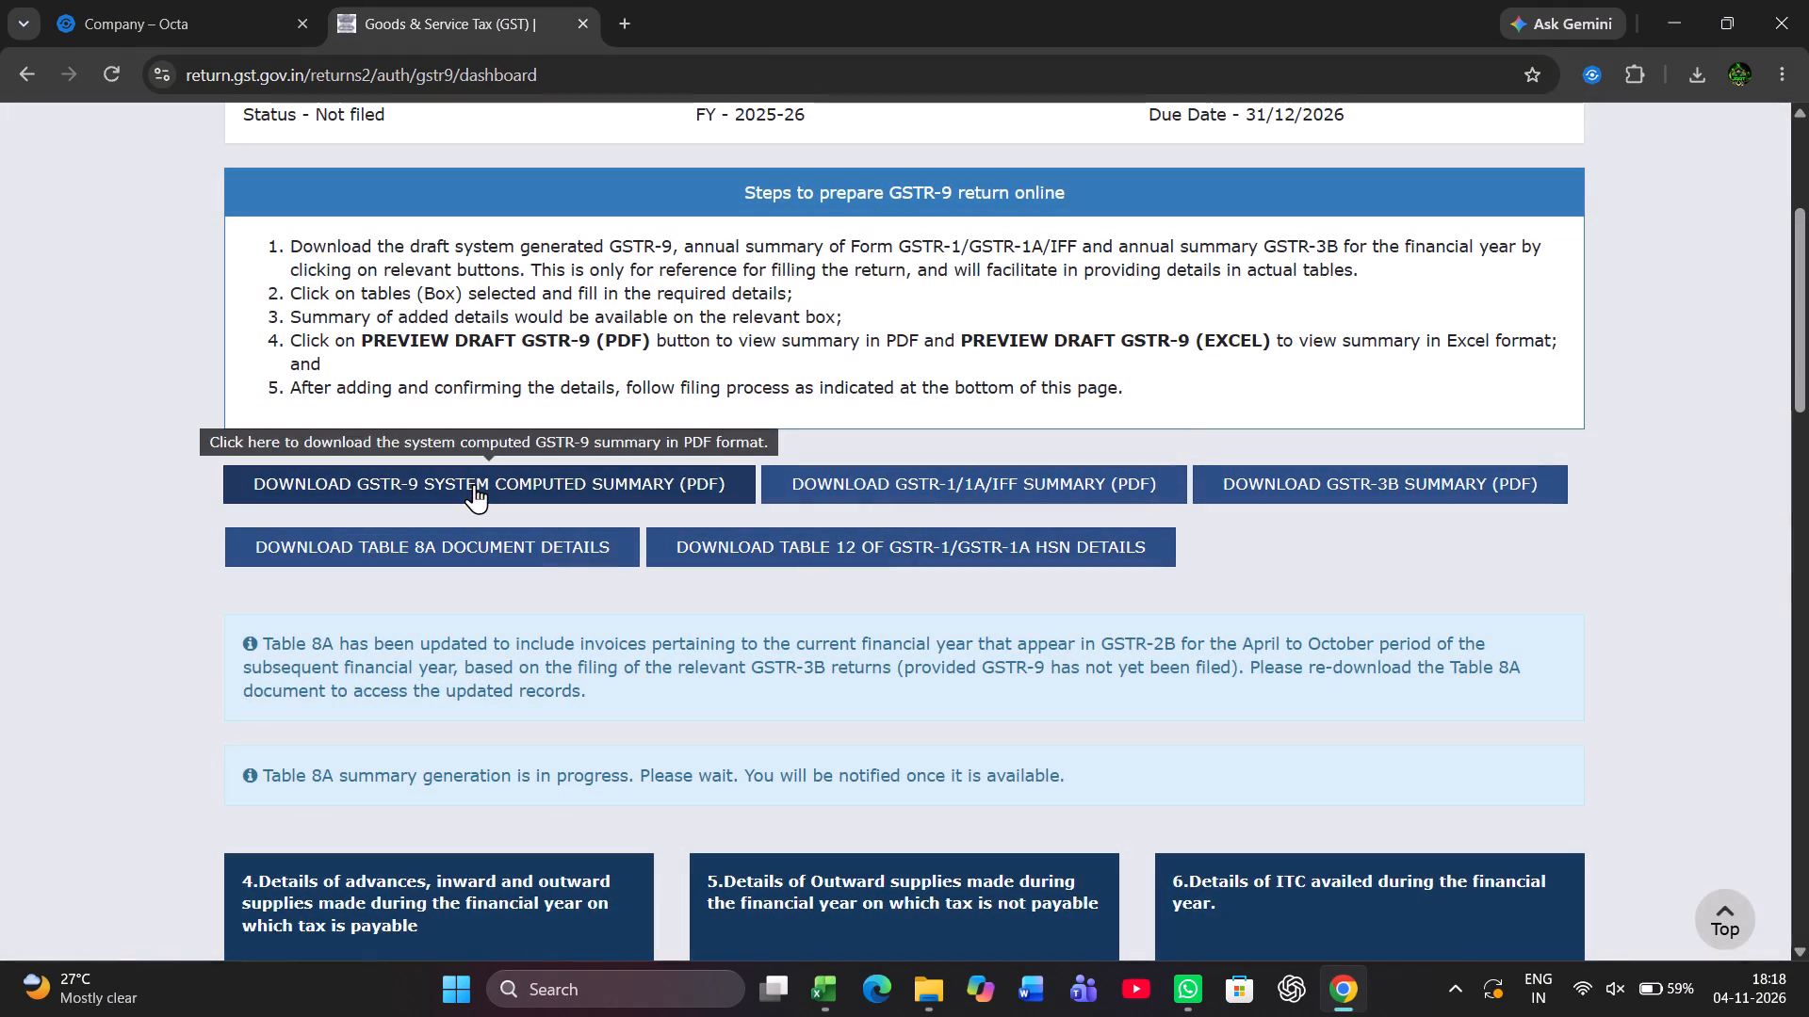
left_click(474, 484)
left_click(1019, 489)
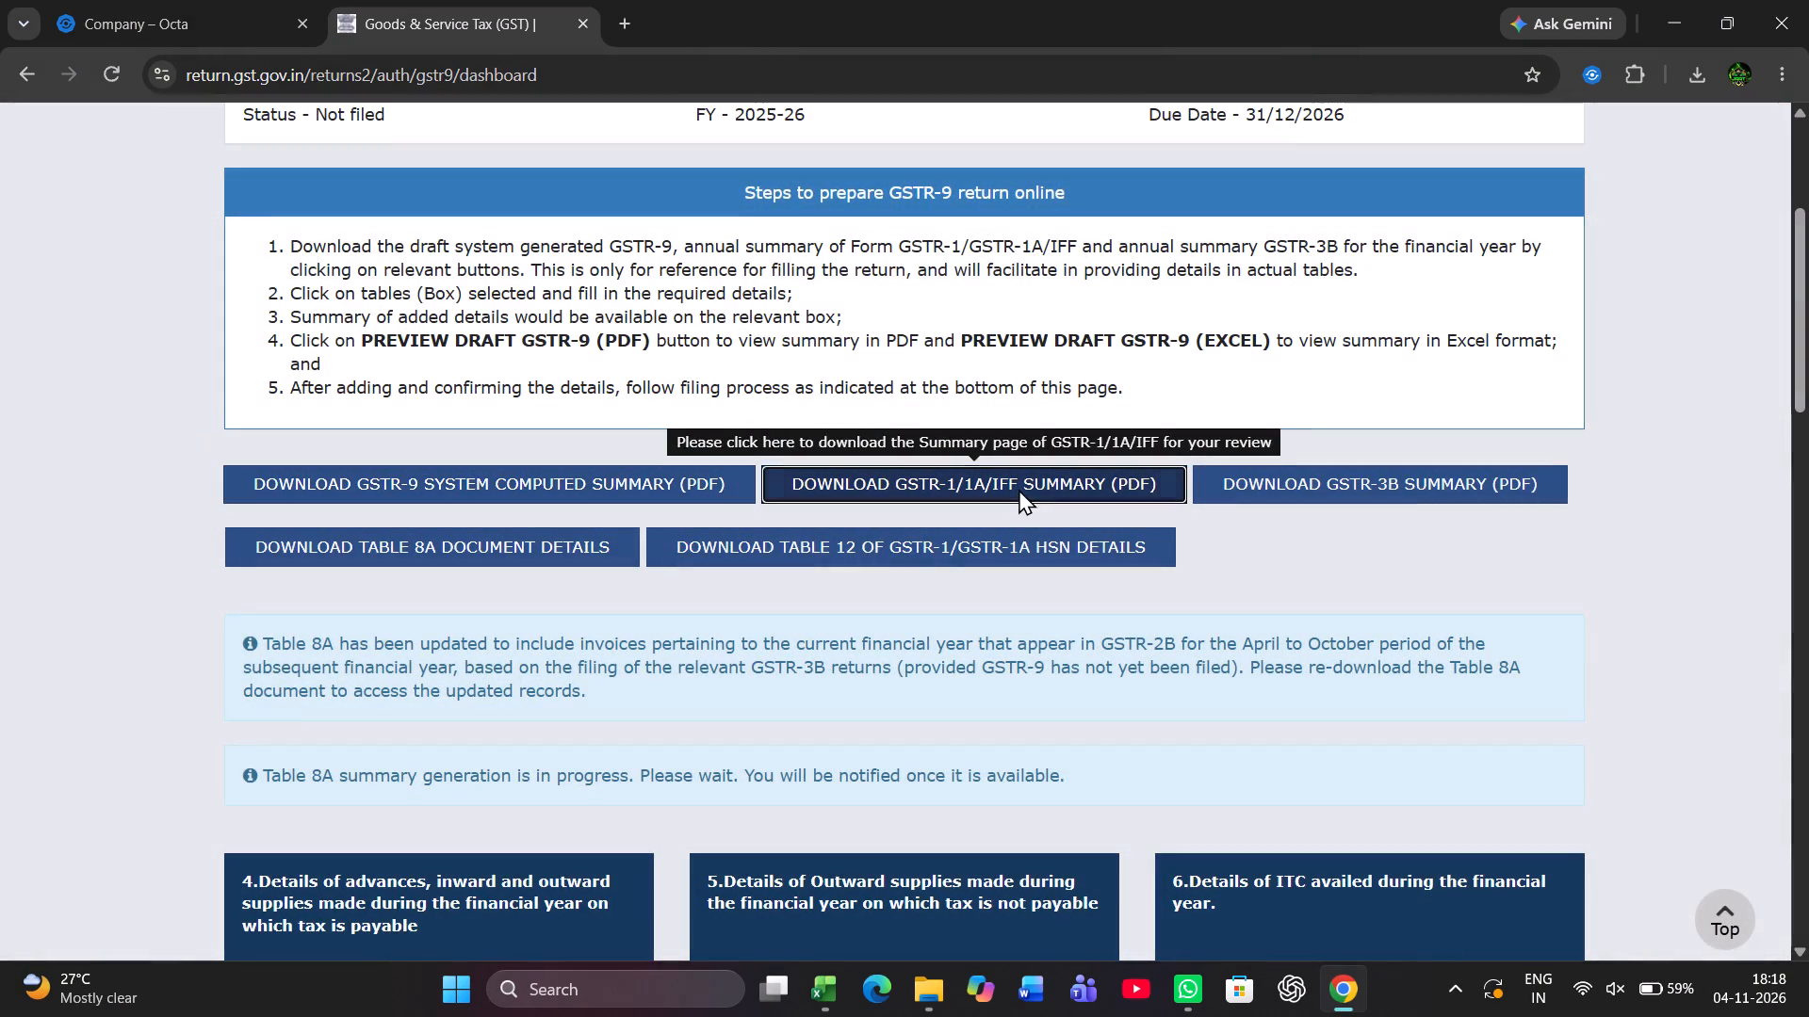
left_click(1377, 485)
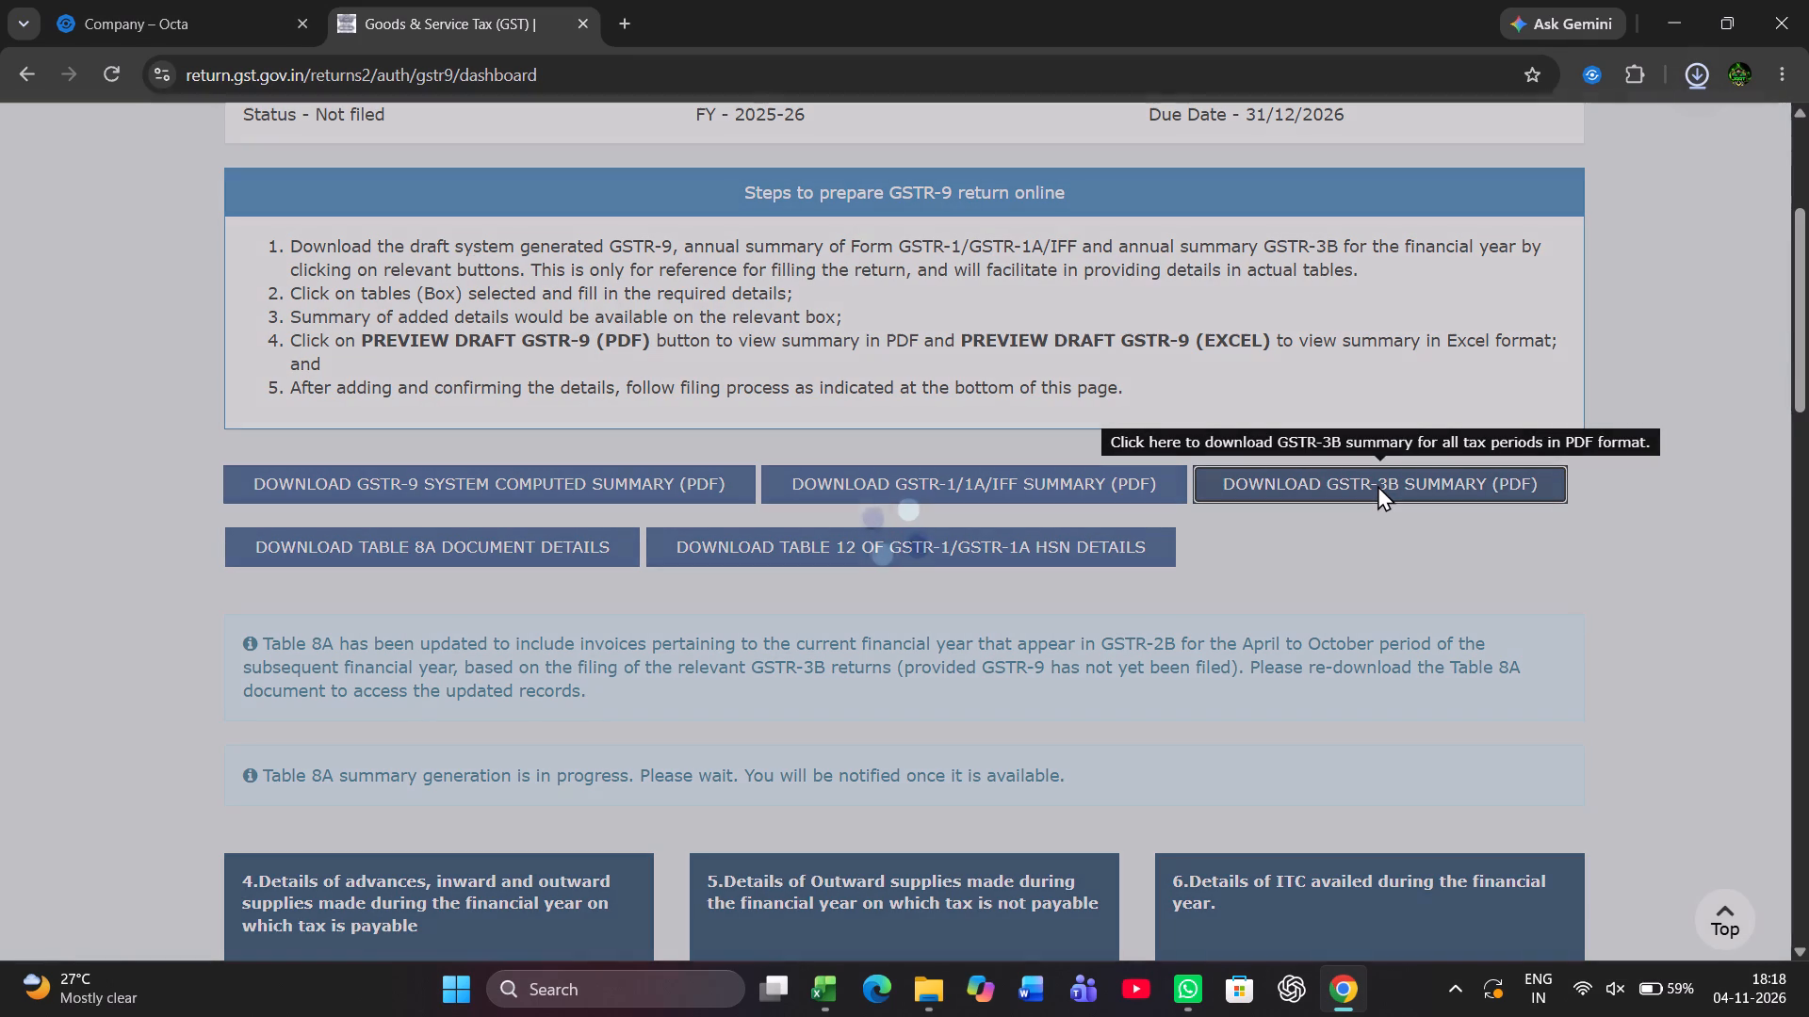
key("alt+Tab")
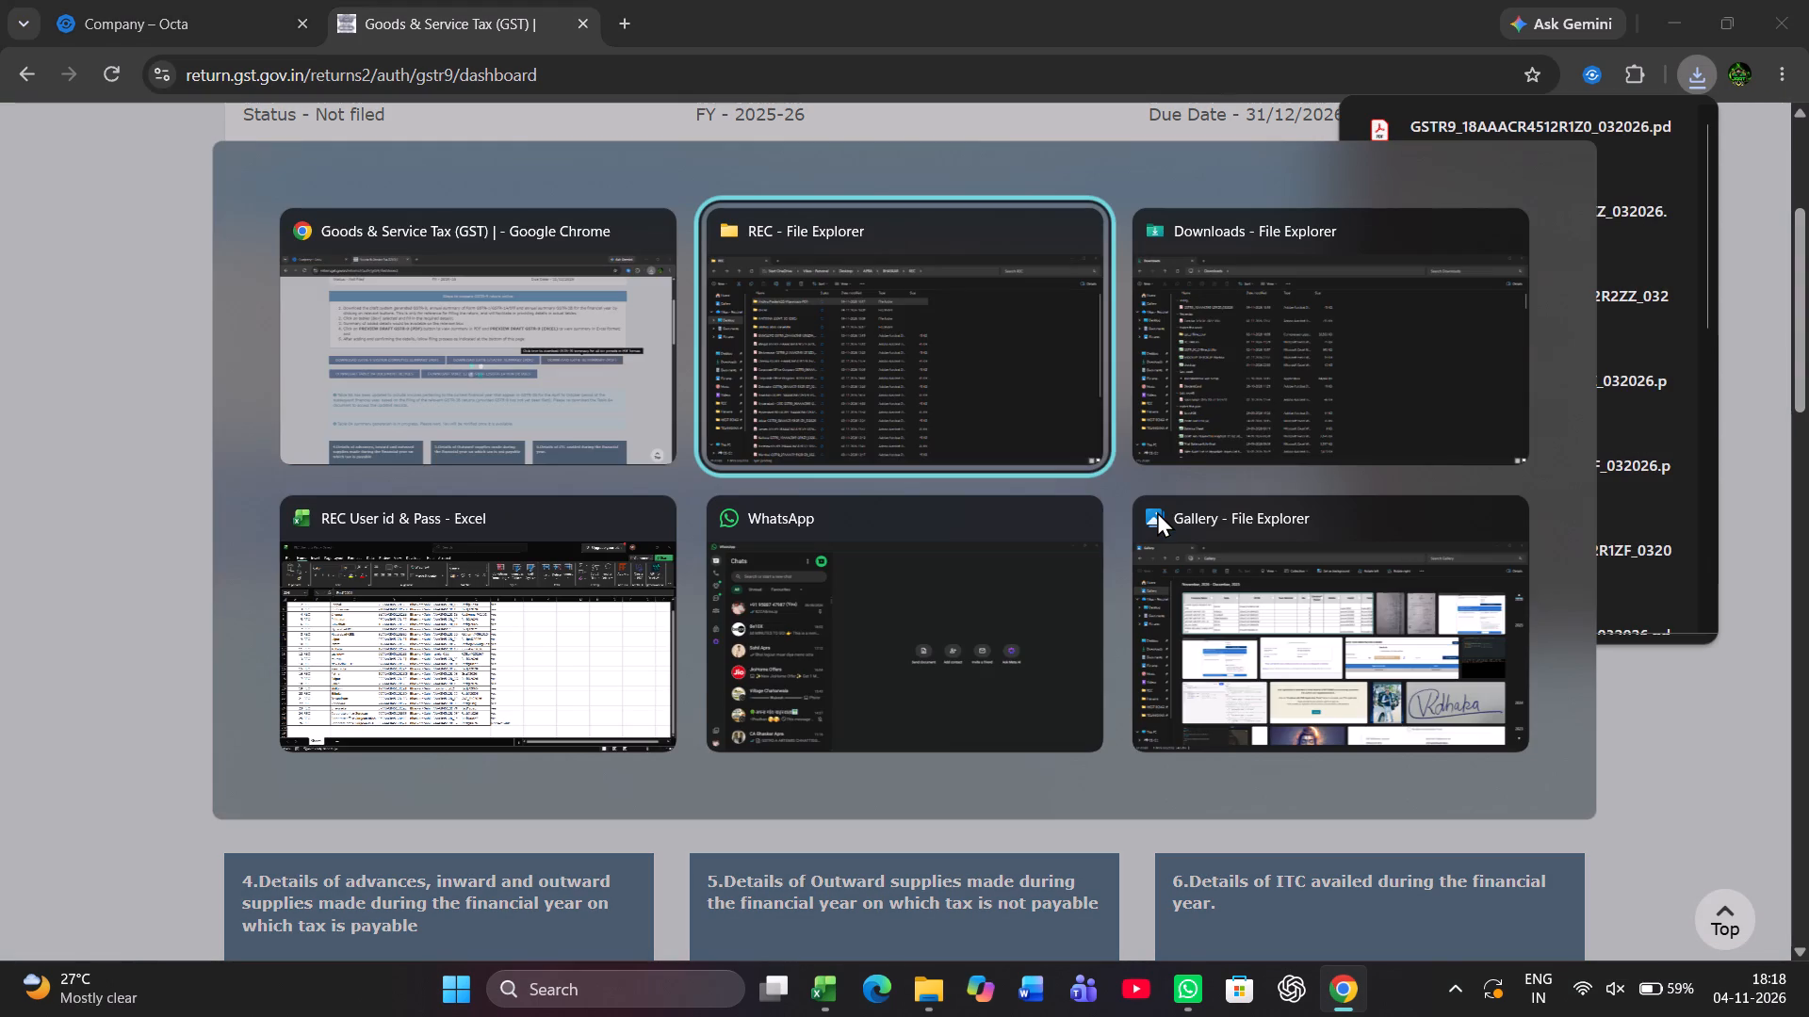
key("alt+Left")
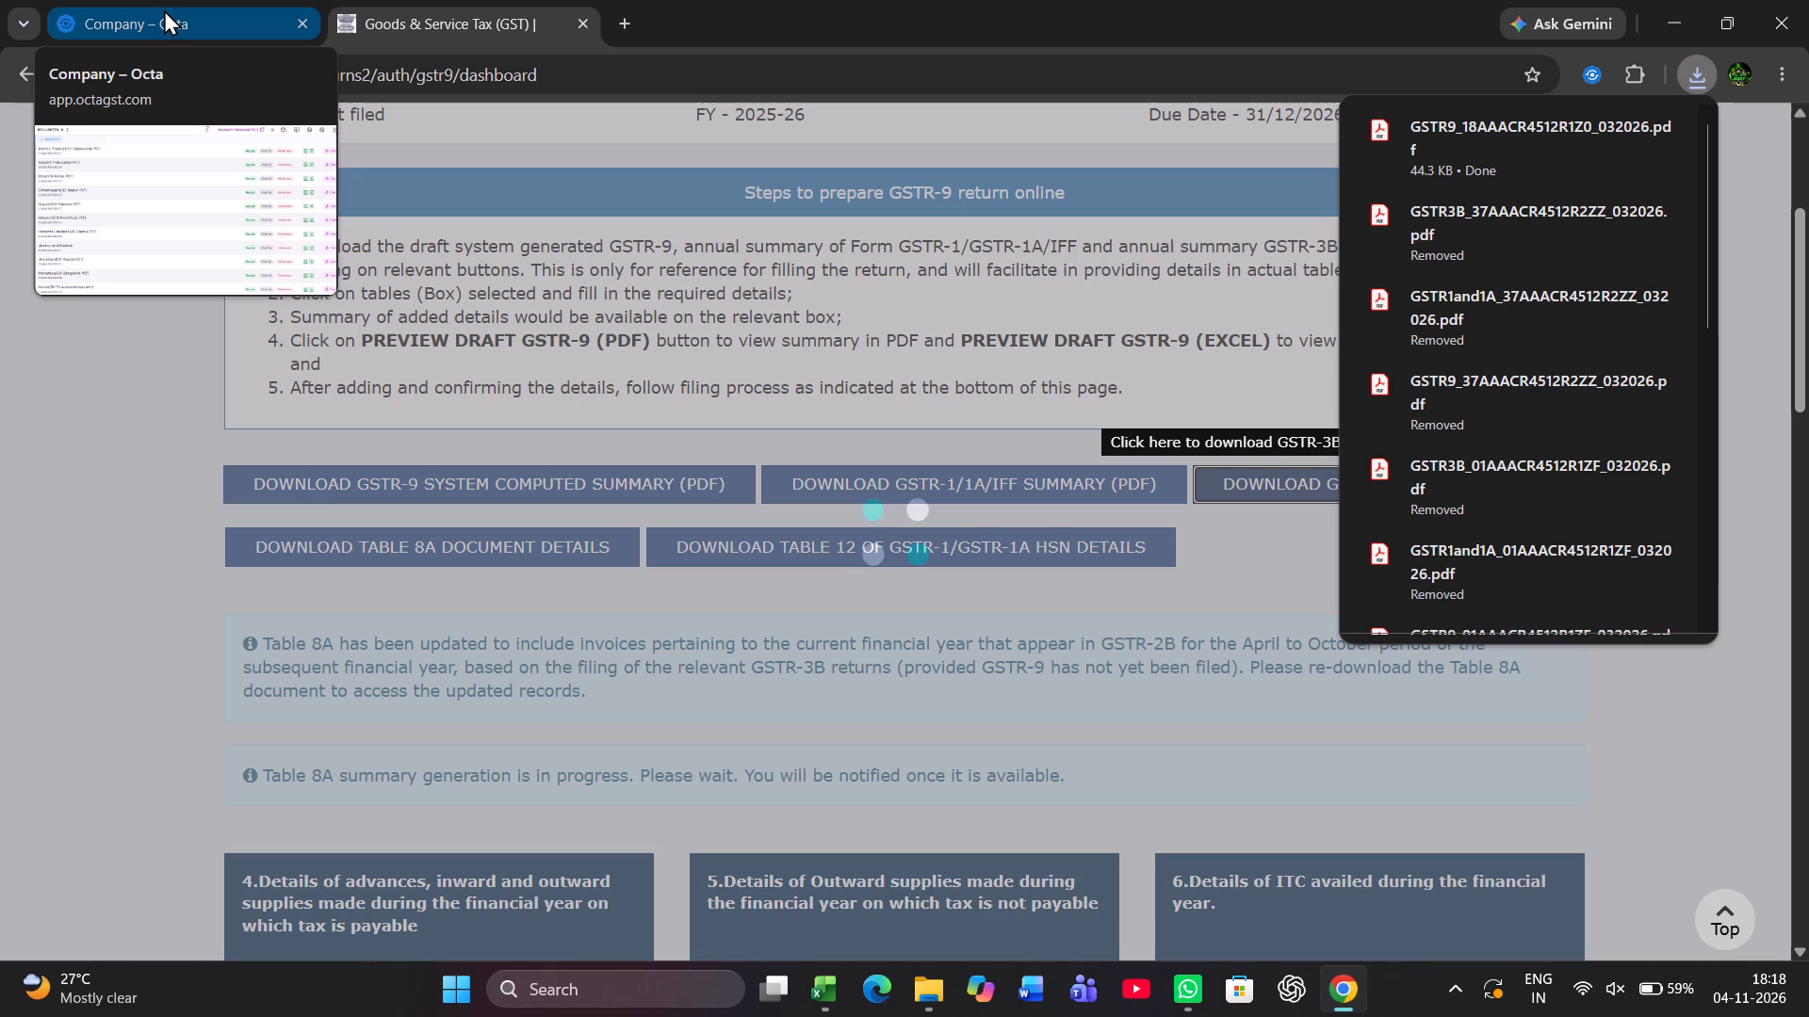
left_click(909, 407)
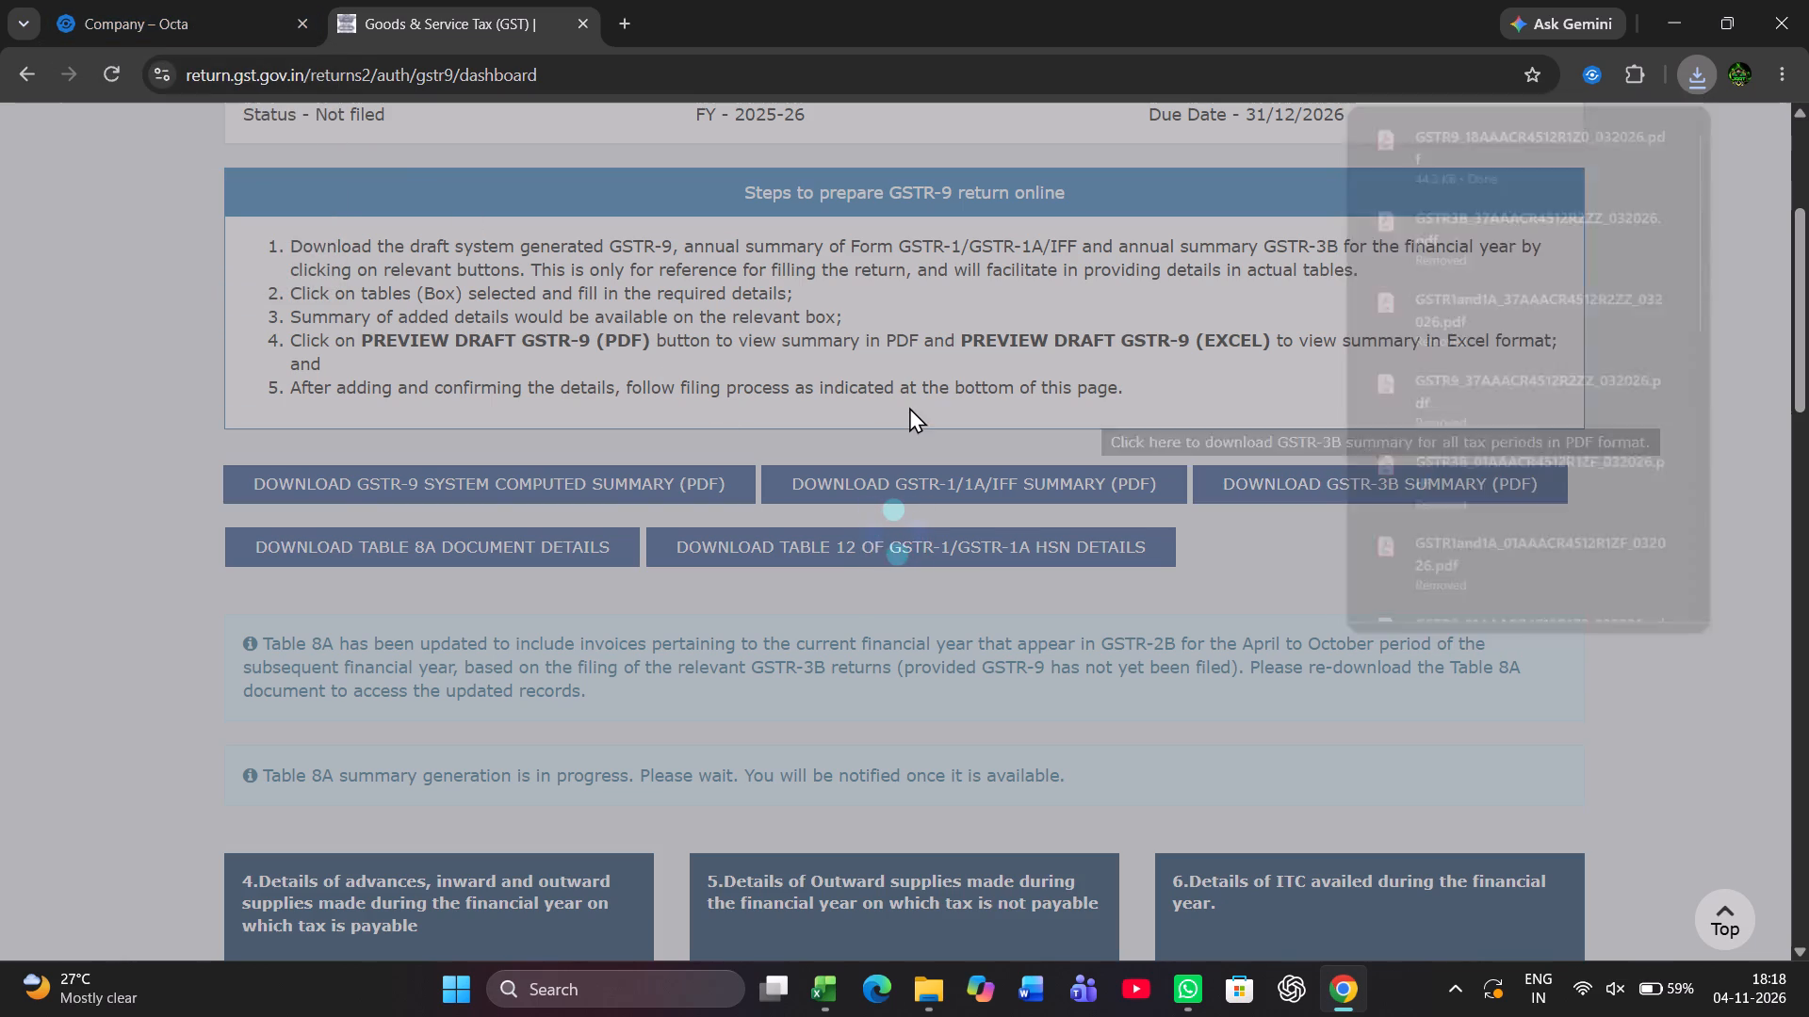
Reload the Assam GSTIN's GSTR-9 page, check the recent downloads and download the GSTR-3B summary PDF again.
left_click(115, 77)
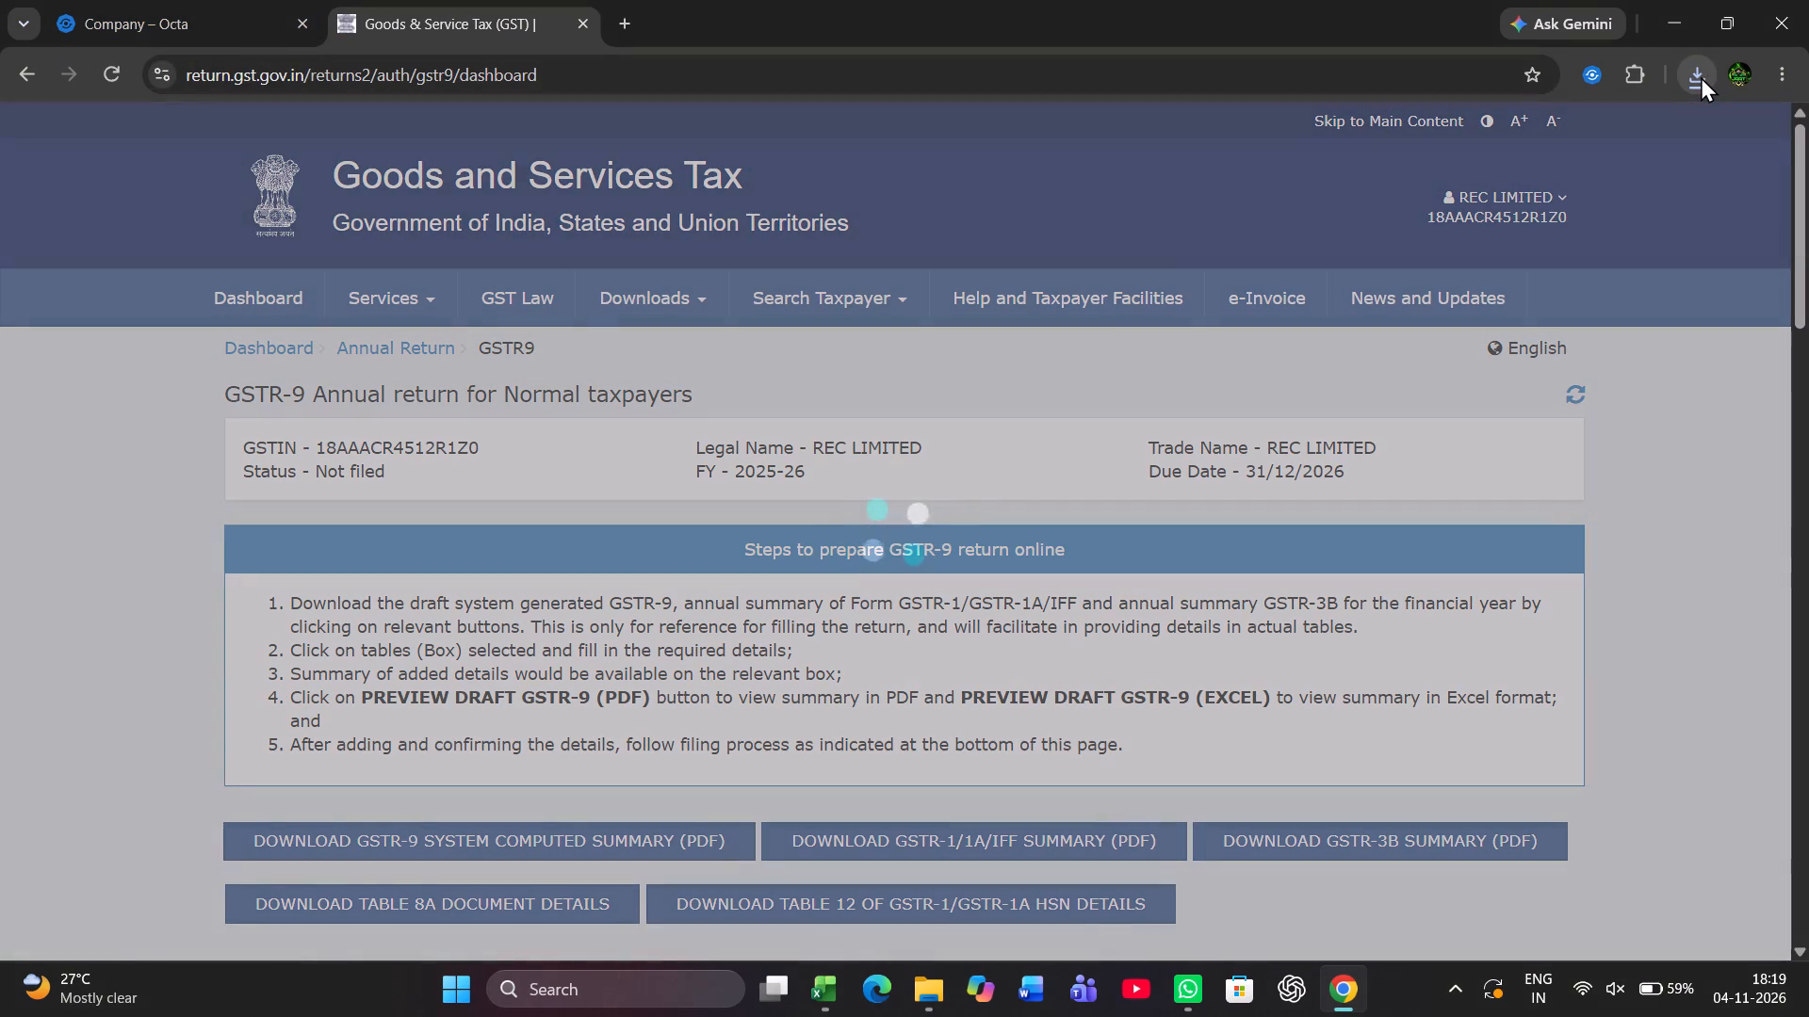
left_click(1701, 76)
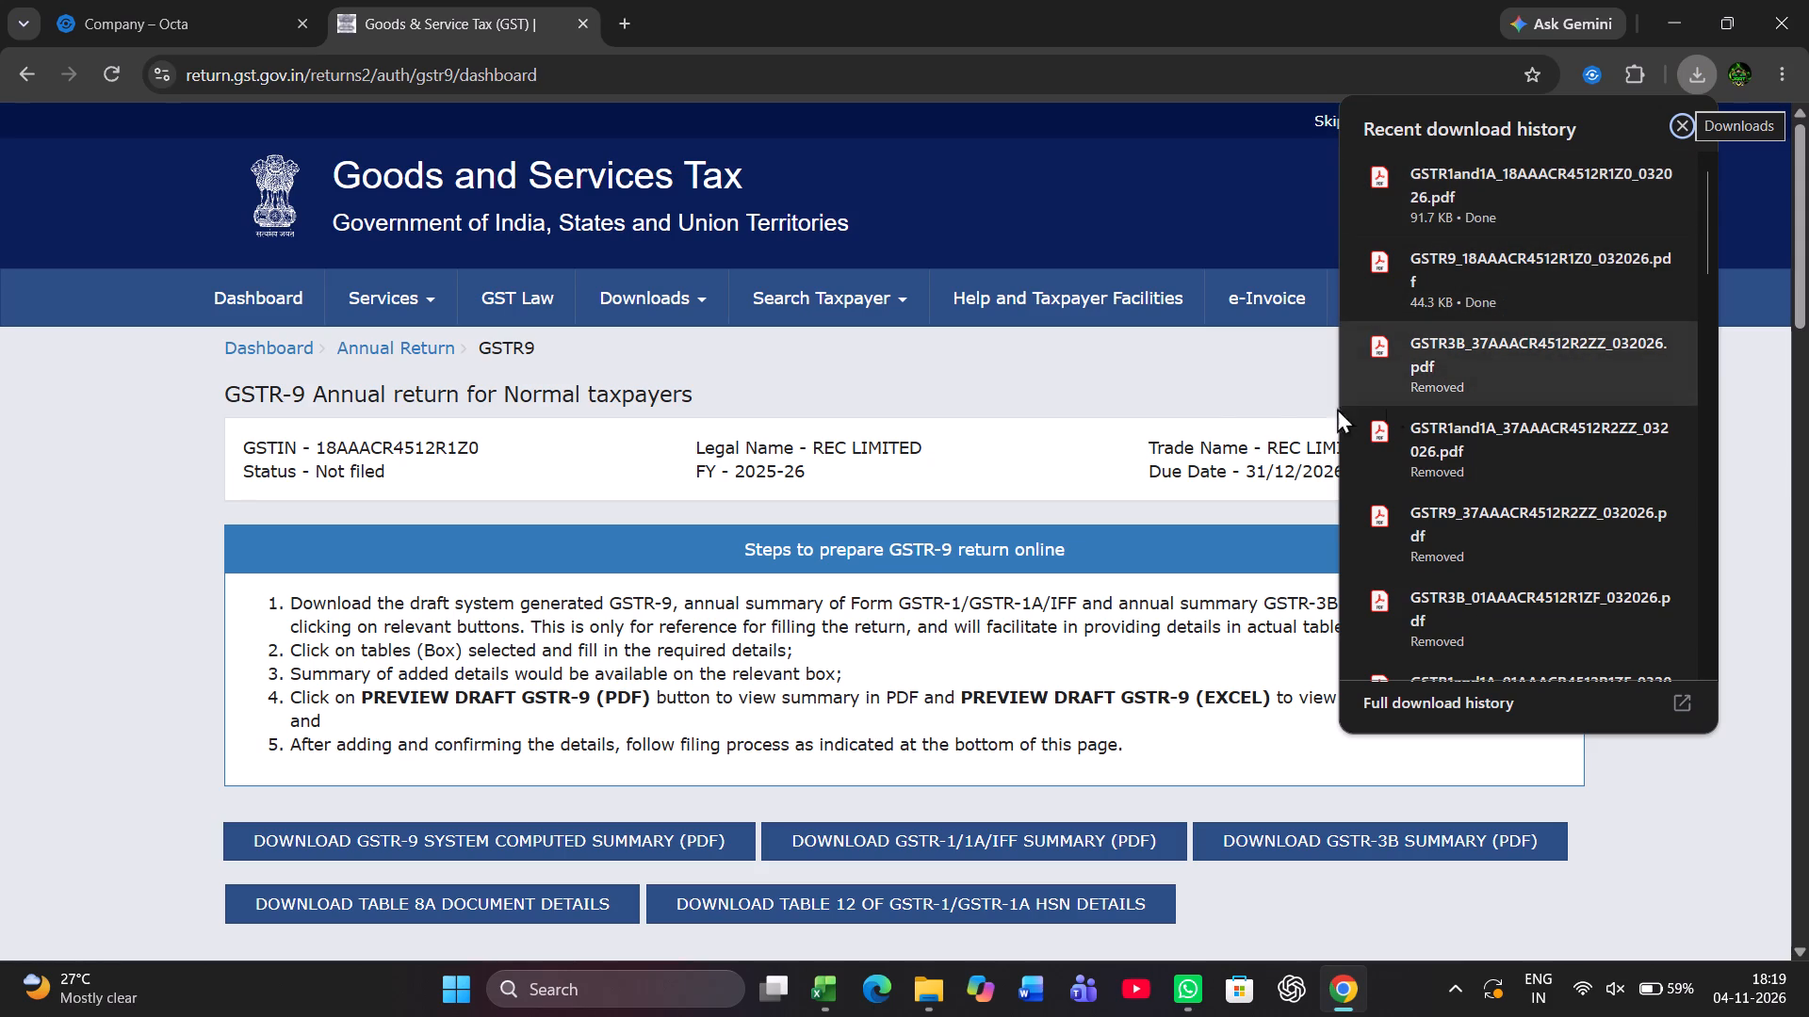
left_click(1228, 386)
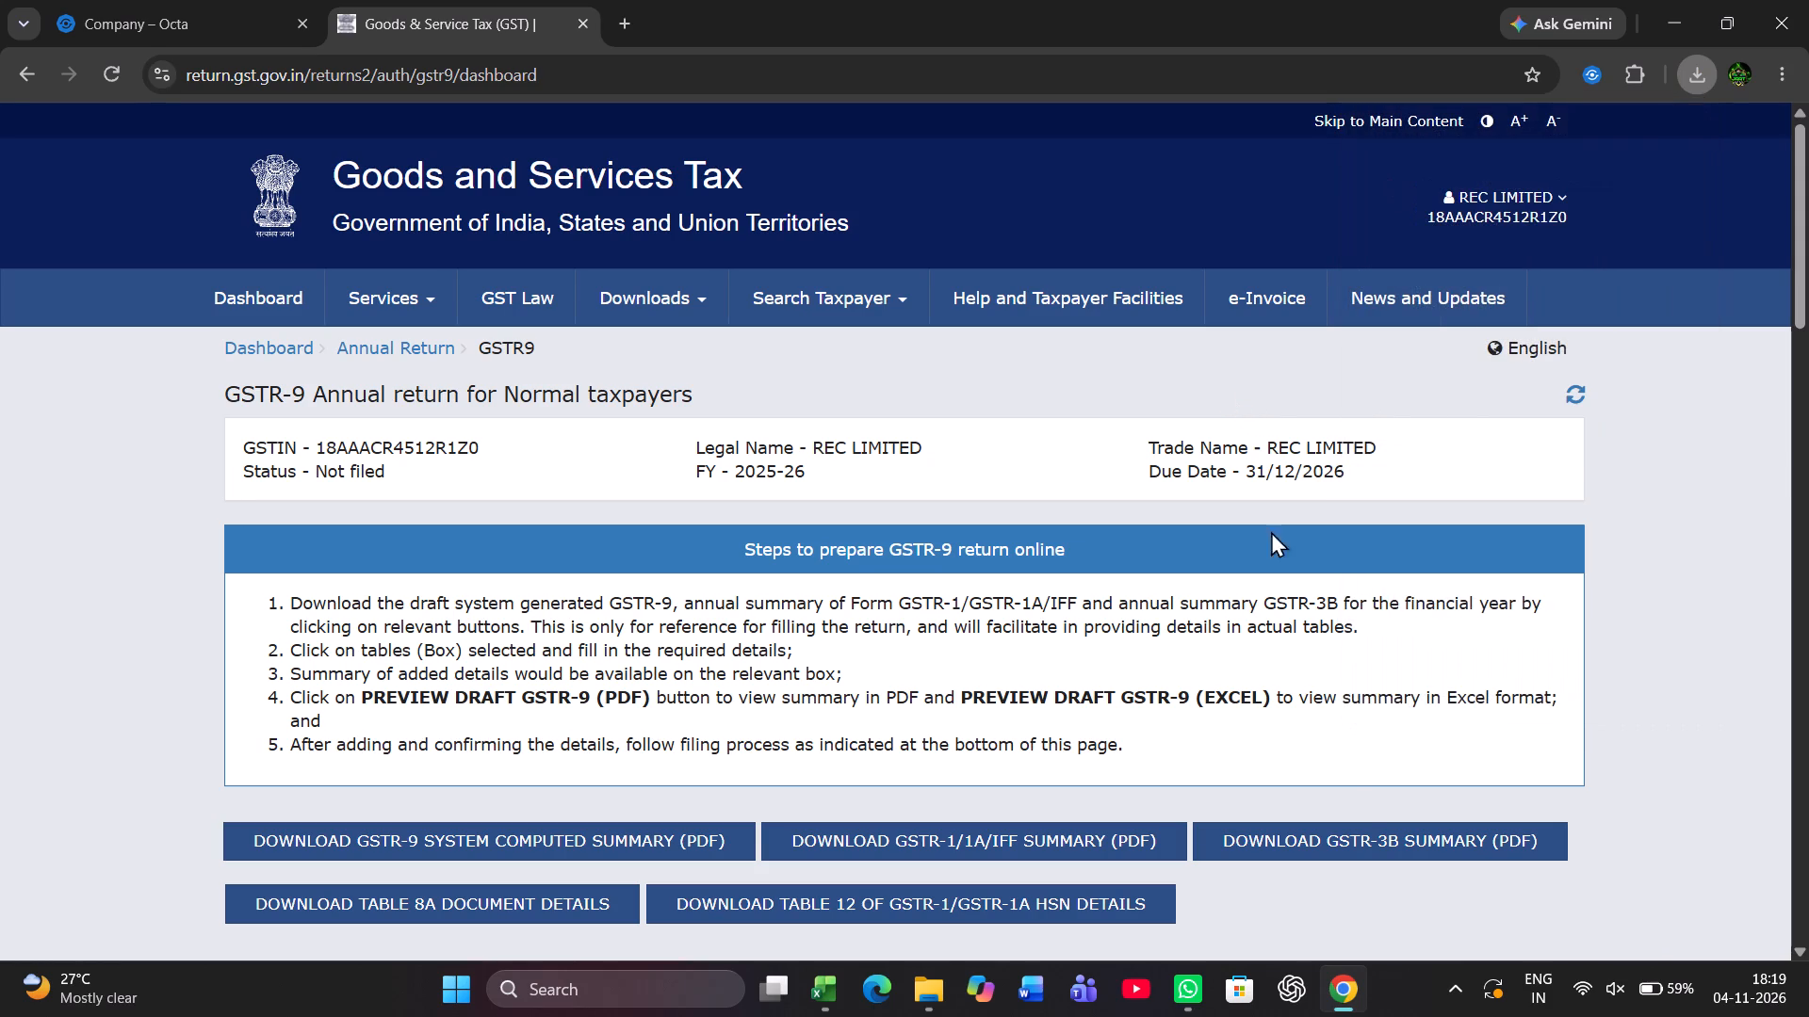
left_click(1359, 838)
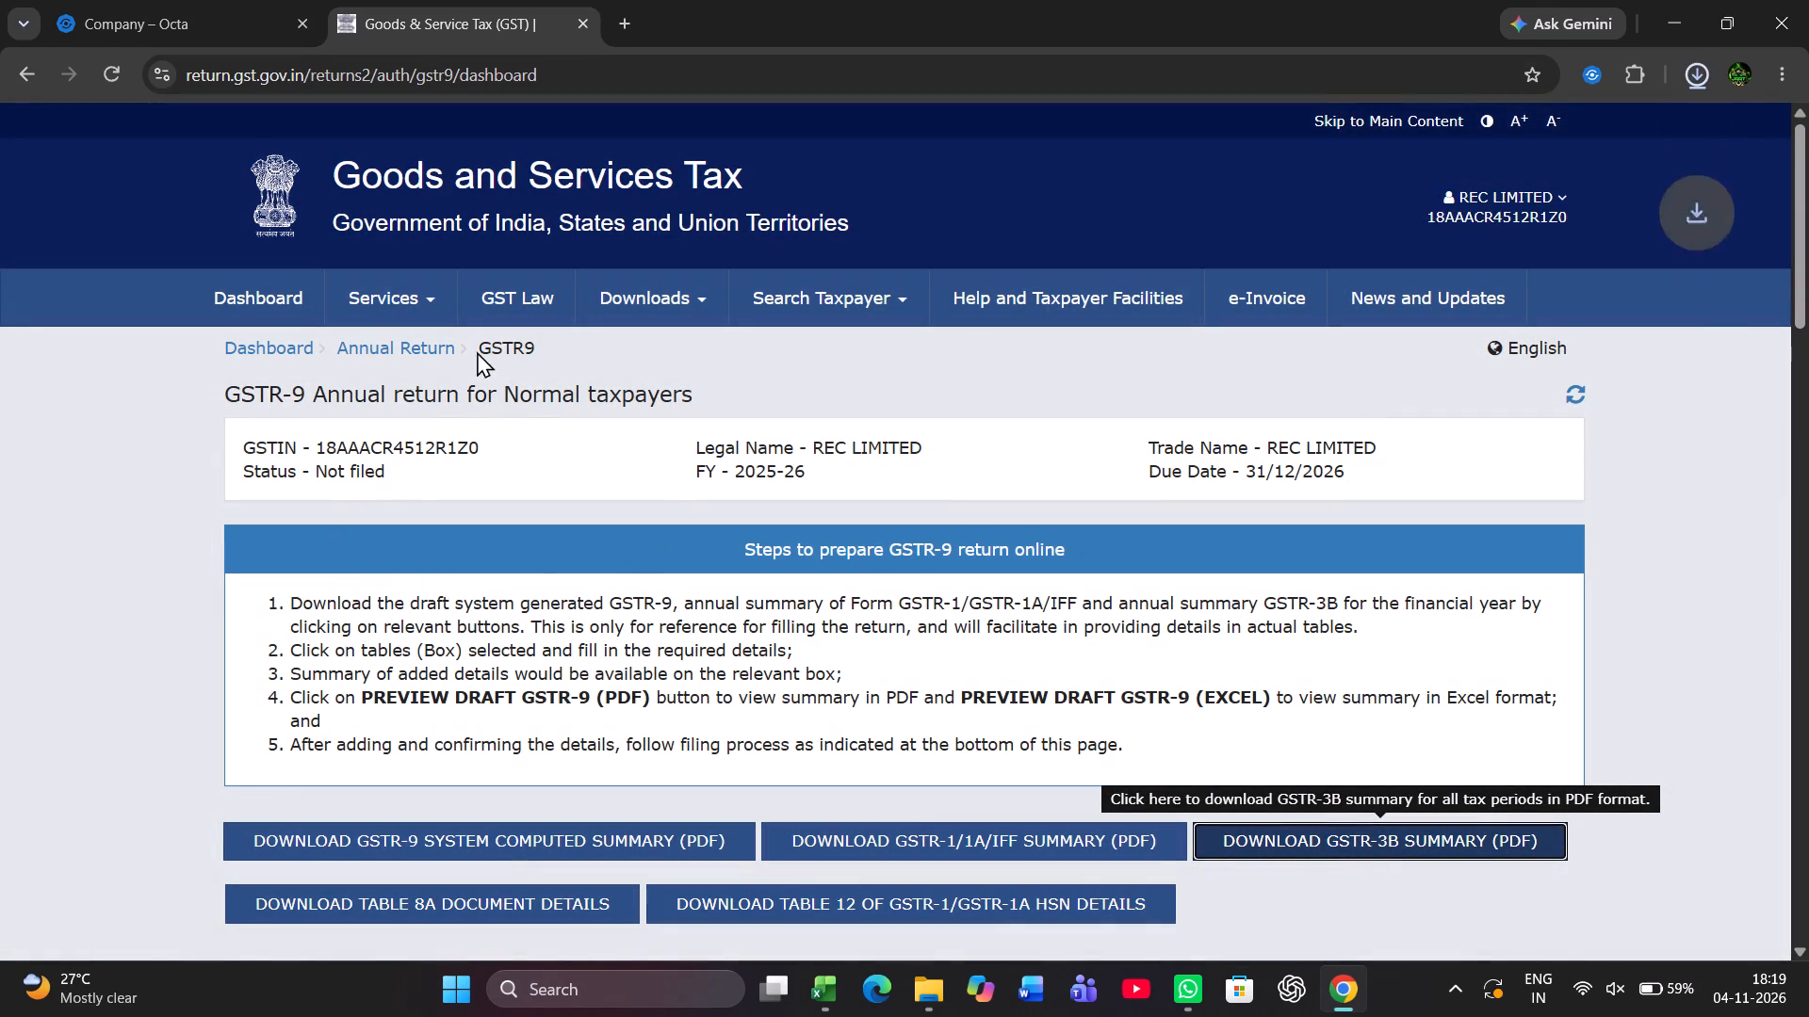
Create a folder in REC named Assam(11-Guwahati PO'), copying the name from the Octa company list.
left_click(189, 22)
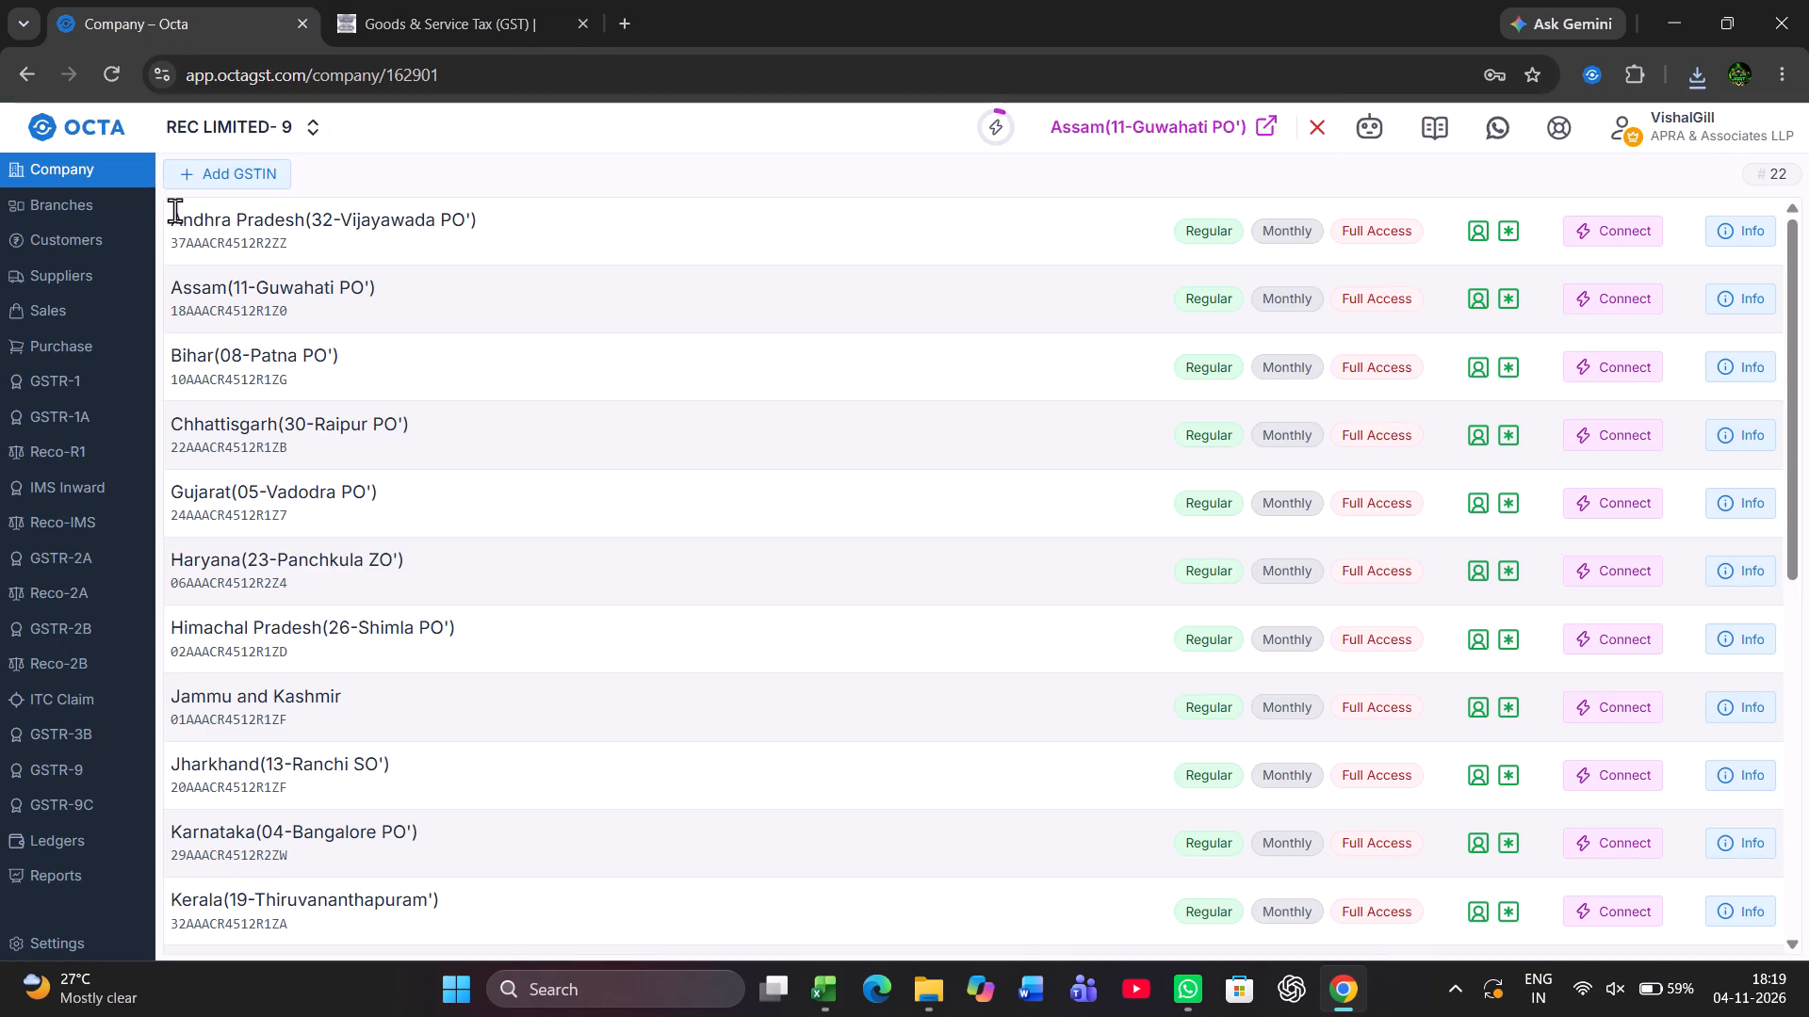
left_click_drag(176, 290, 342, 290)
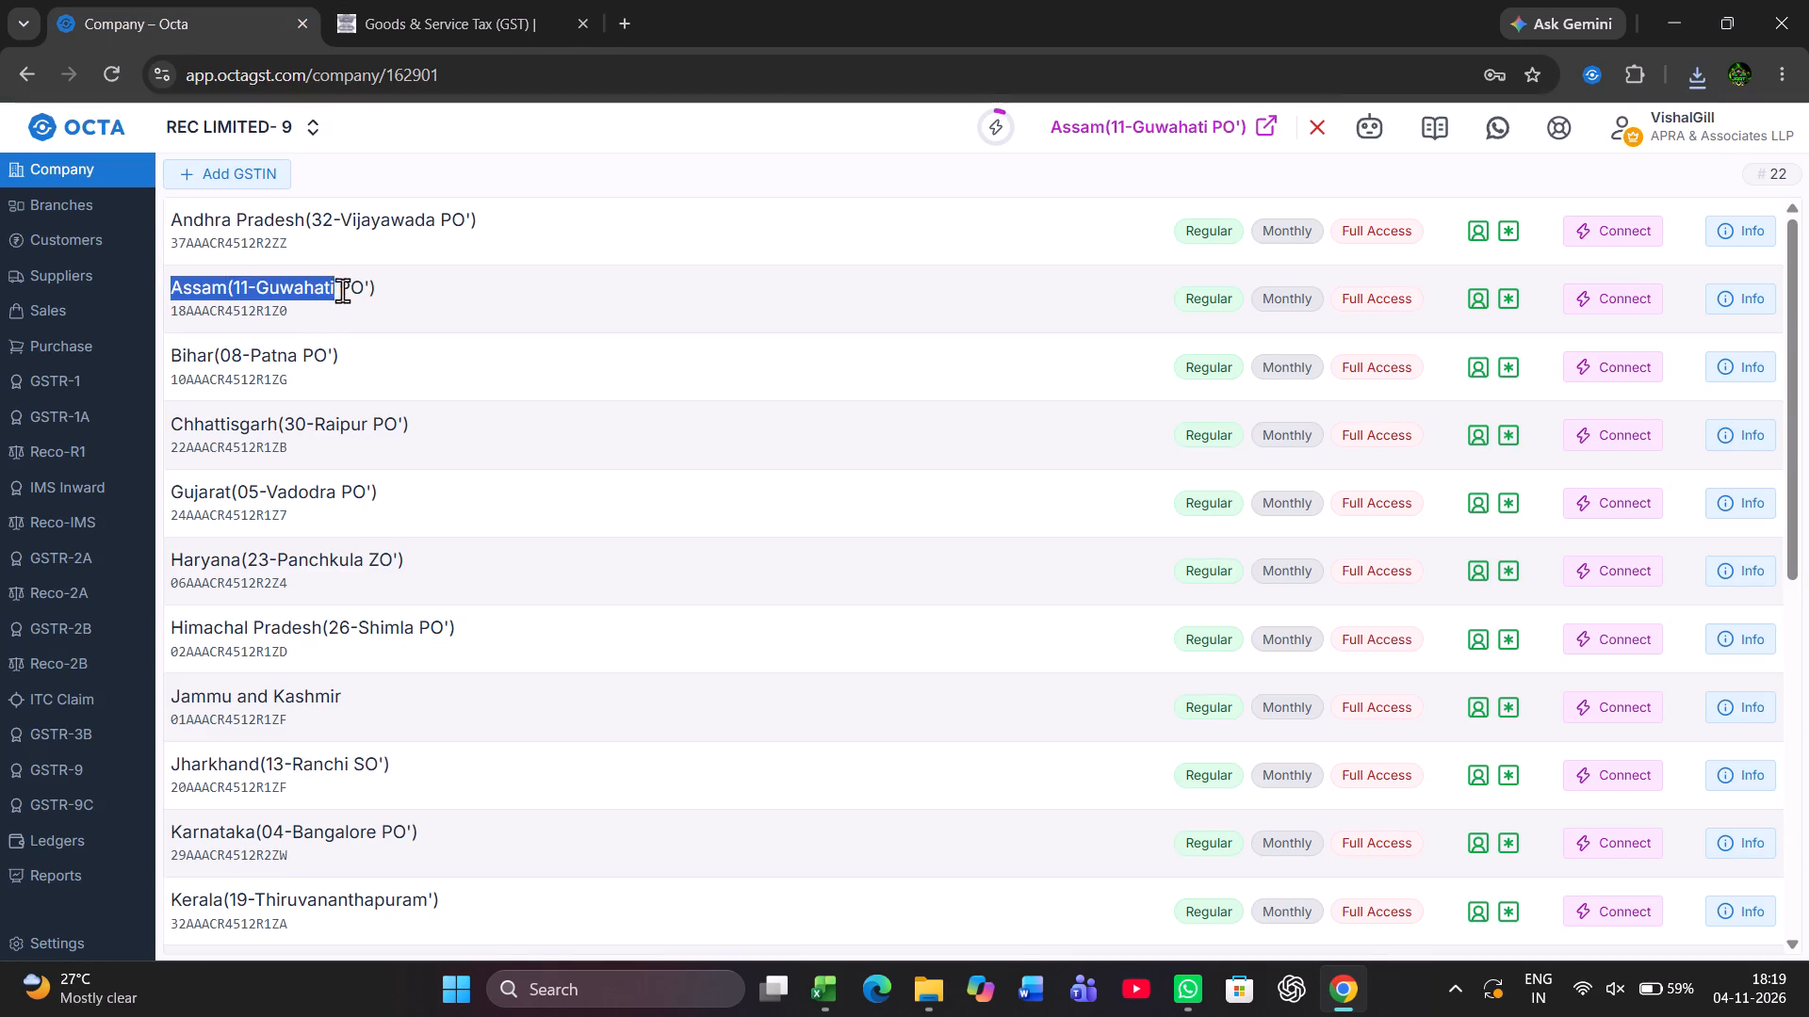
left_click_drag(342, 290, 376, 287)
key("ctrl+c")
key("alt+Tab")
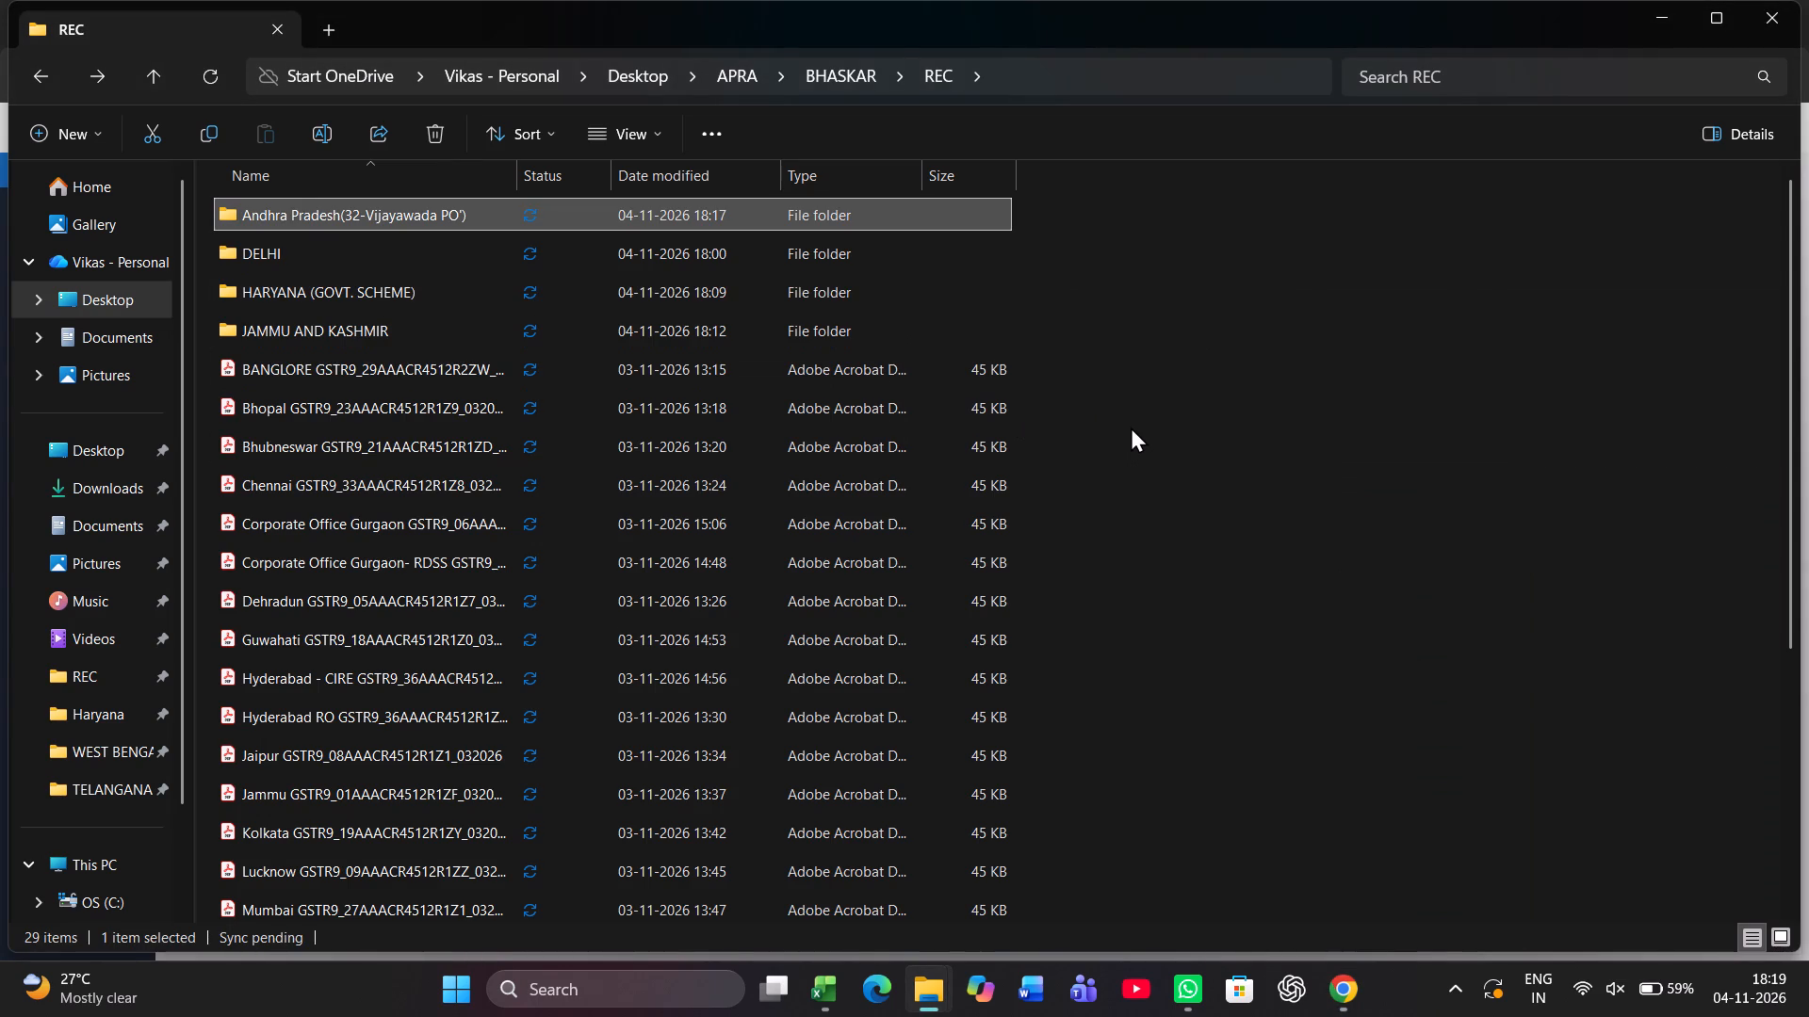
key("ctrl+shift+n")
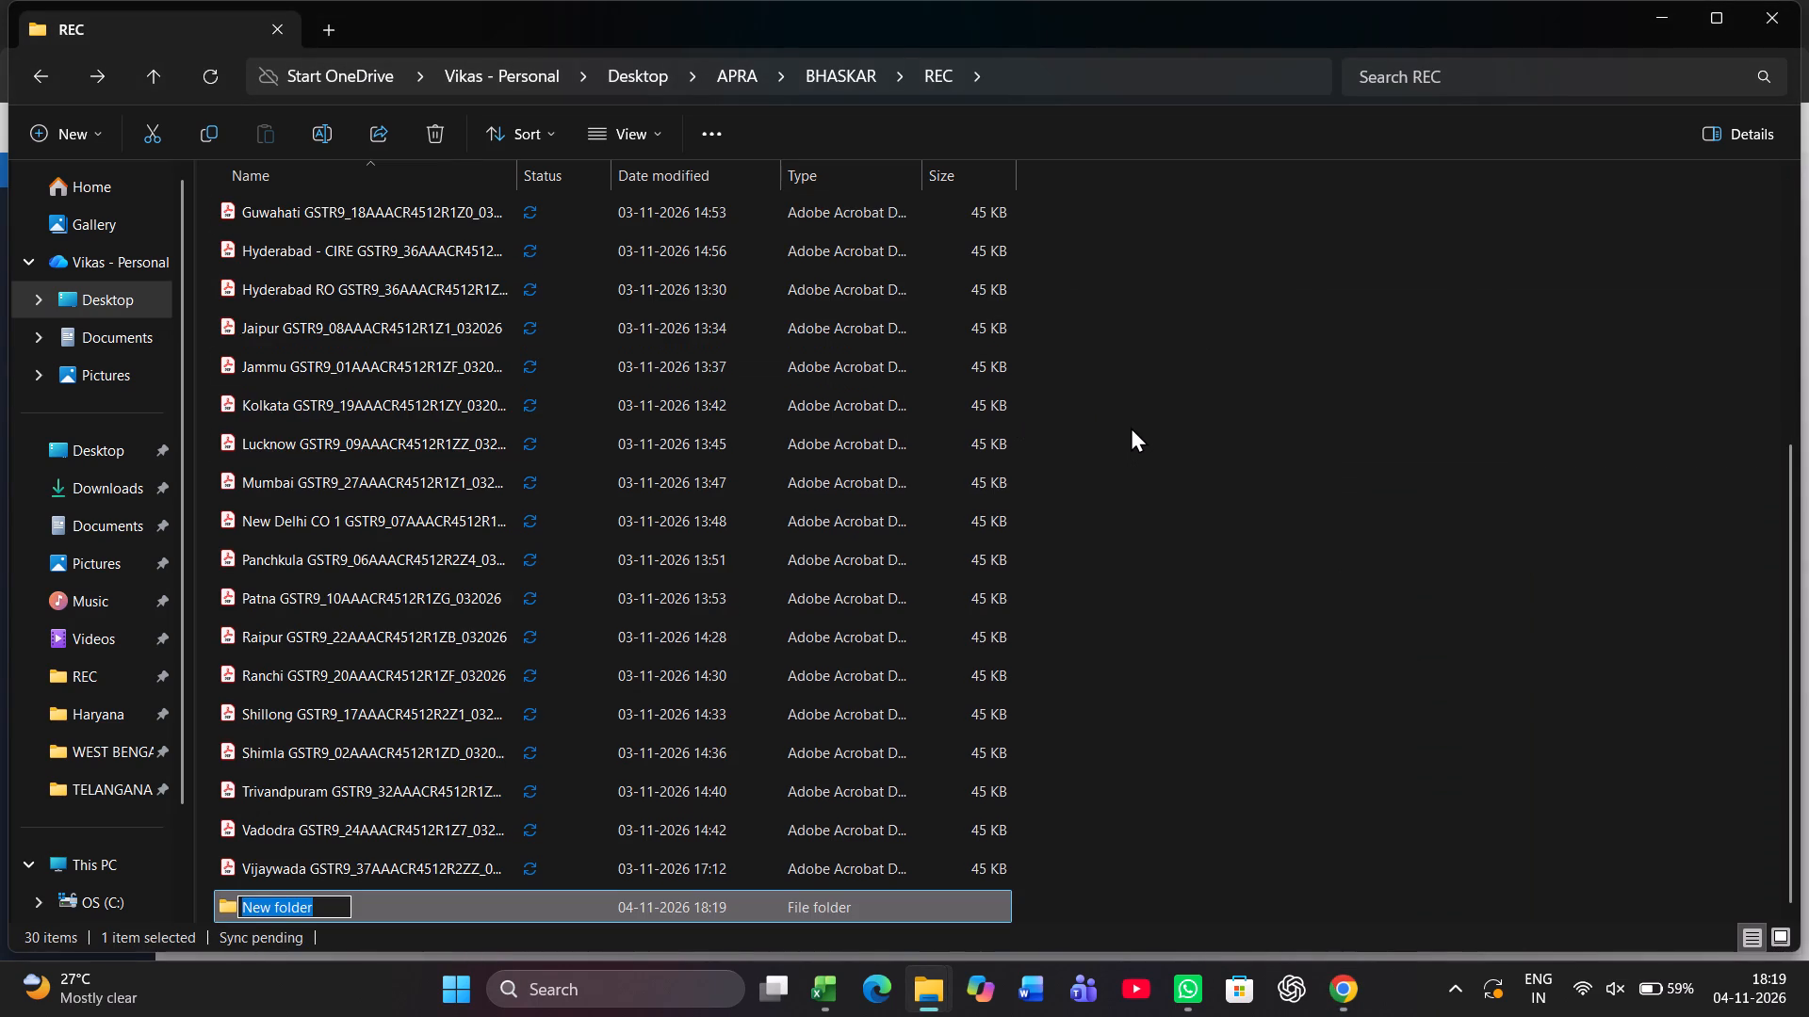
key("ctrl+v")
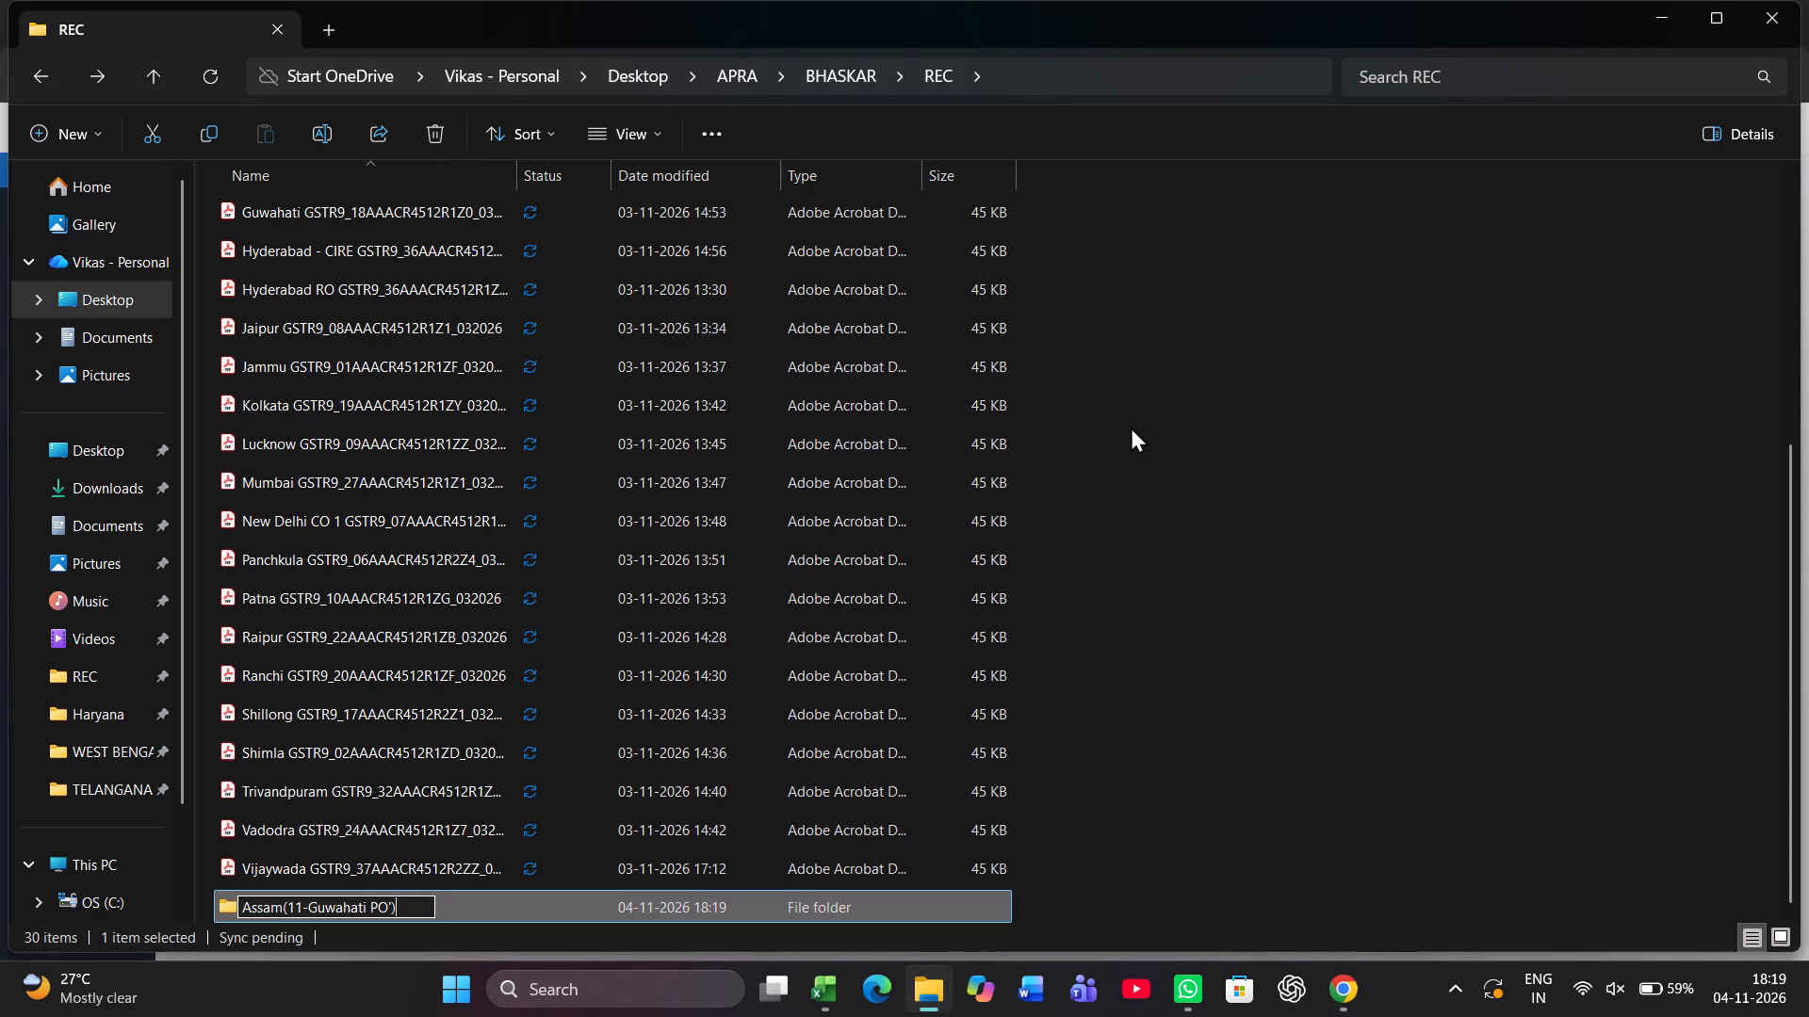
key("Return")
Move the Assam GSTIN's GSTR9, GSTR1and1A and GSTR3B PDFs from Downloads into the Assam(11-Guwahati PO') folder and return to REC.
key("alt+Tab")
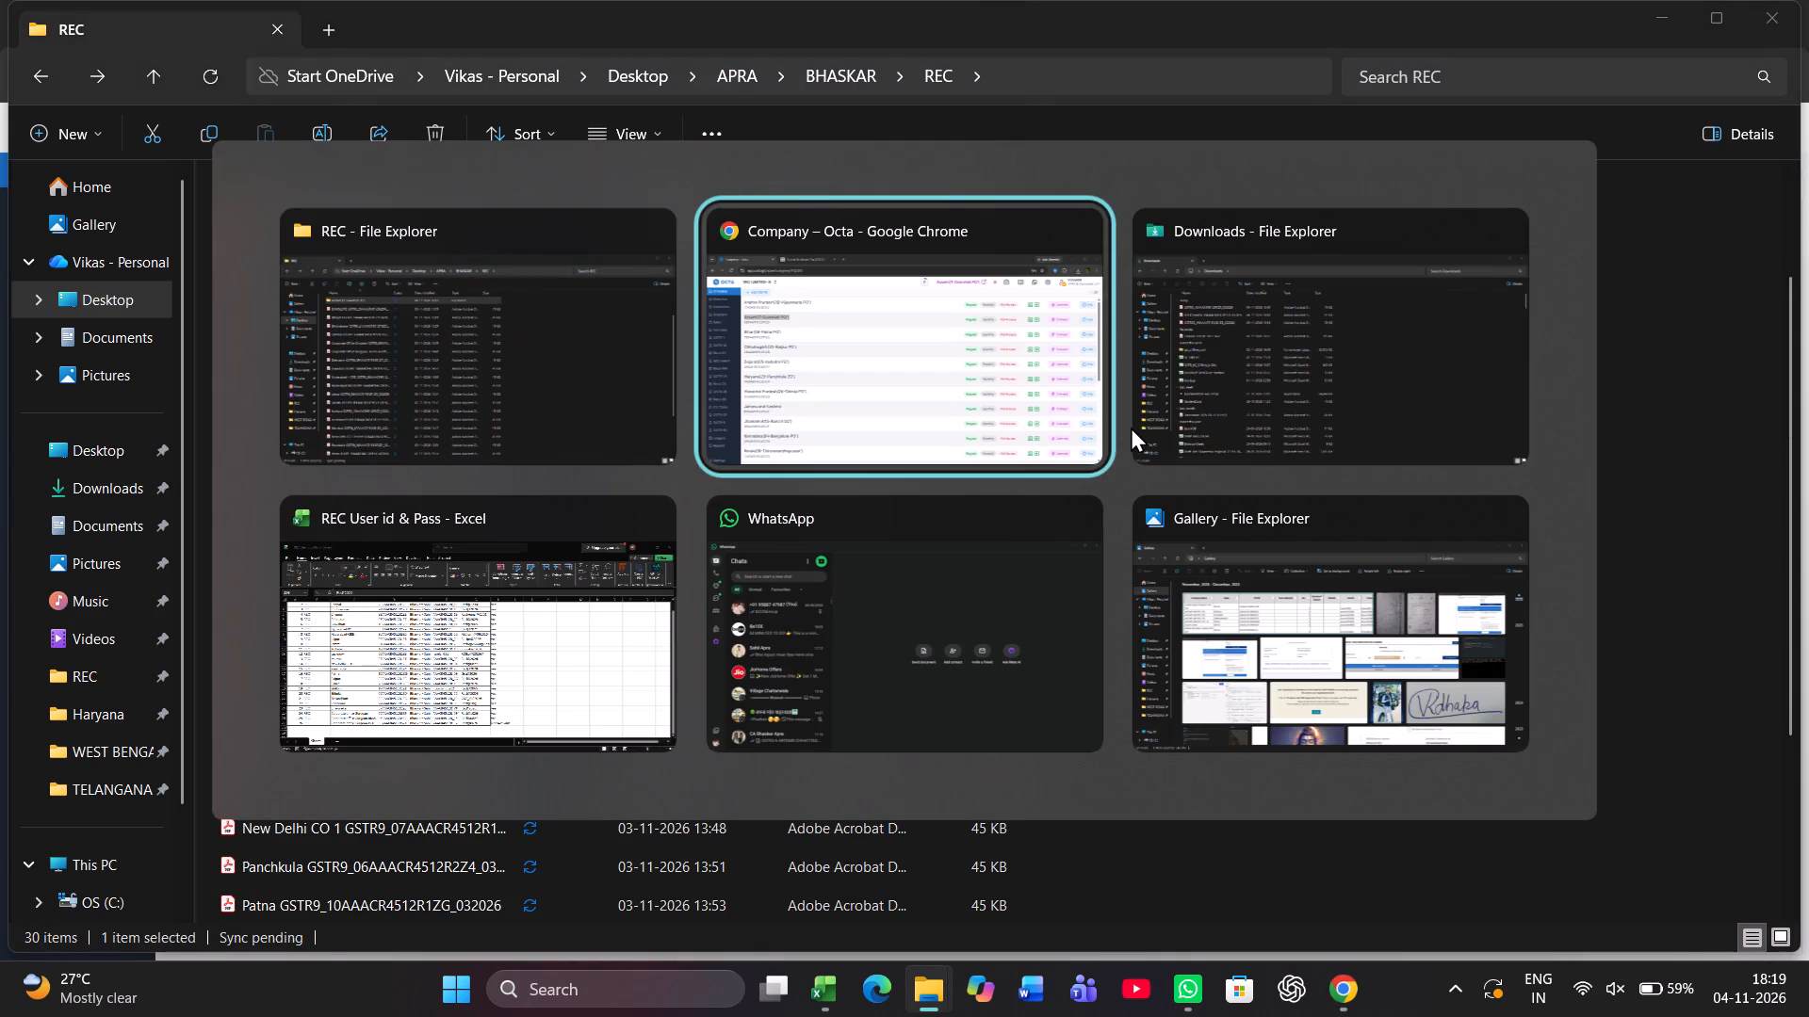
key("alt+Tab")
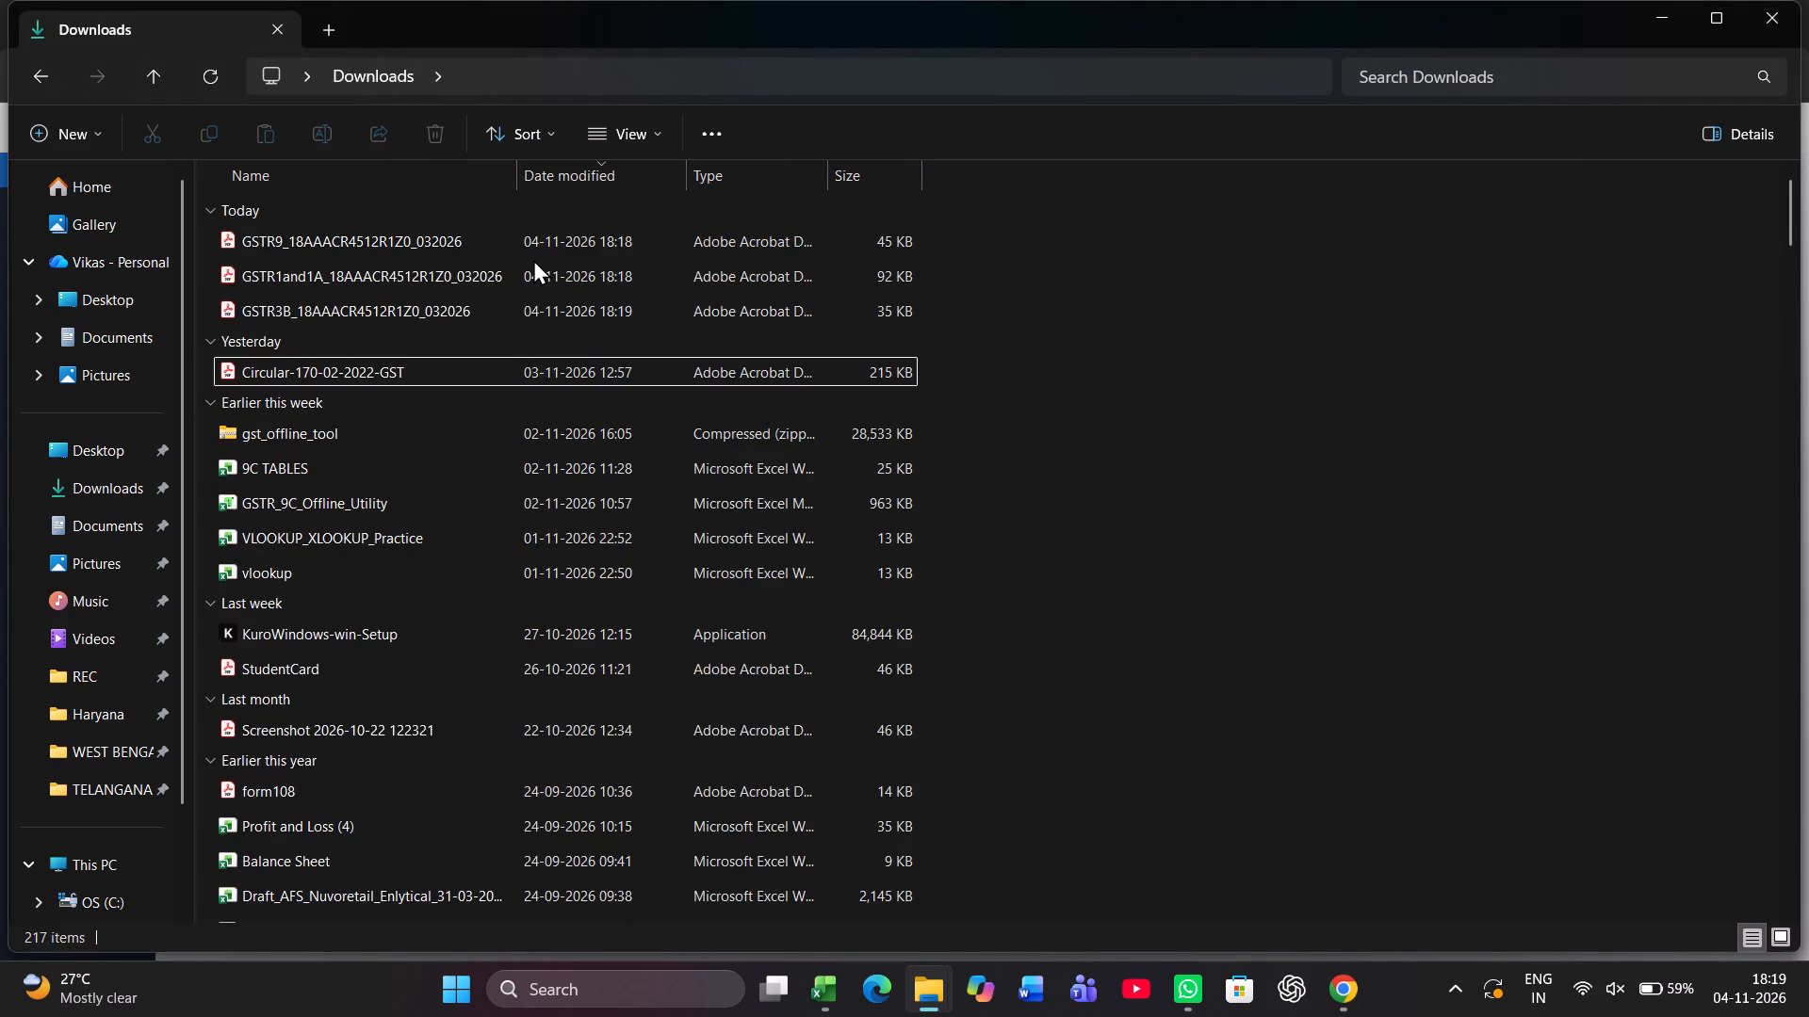
left_click(541, 242)
key("shift+Down")
key("shift+Down")
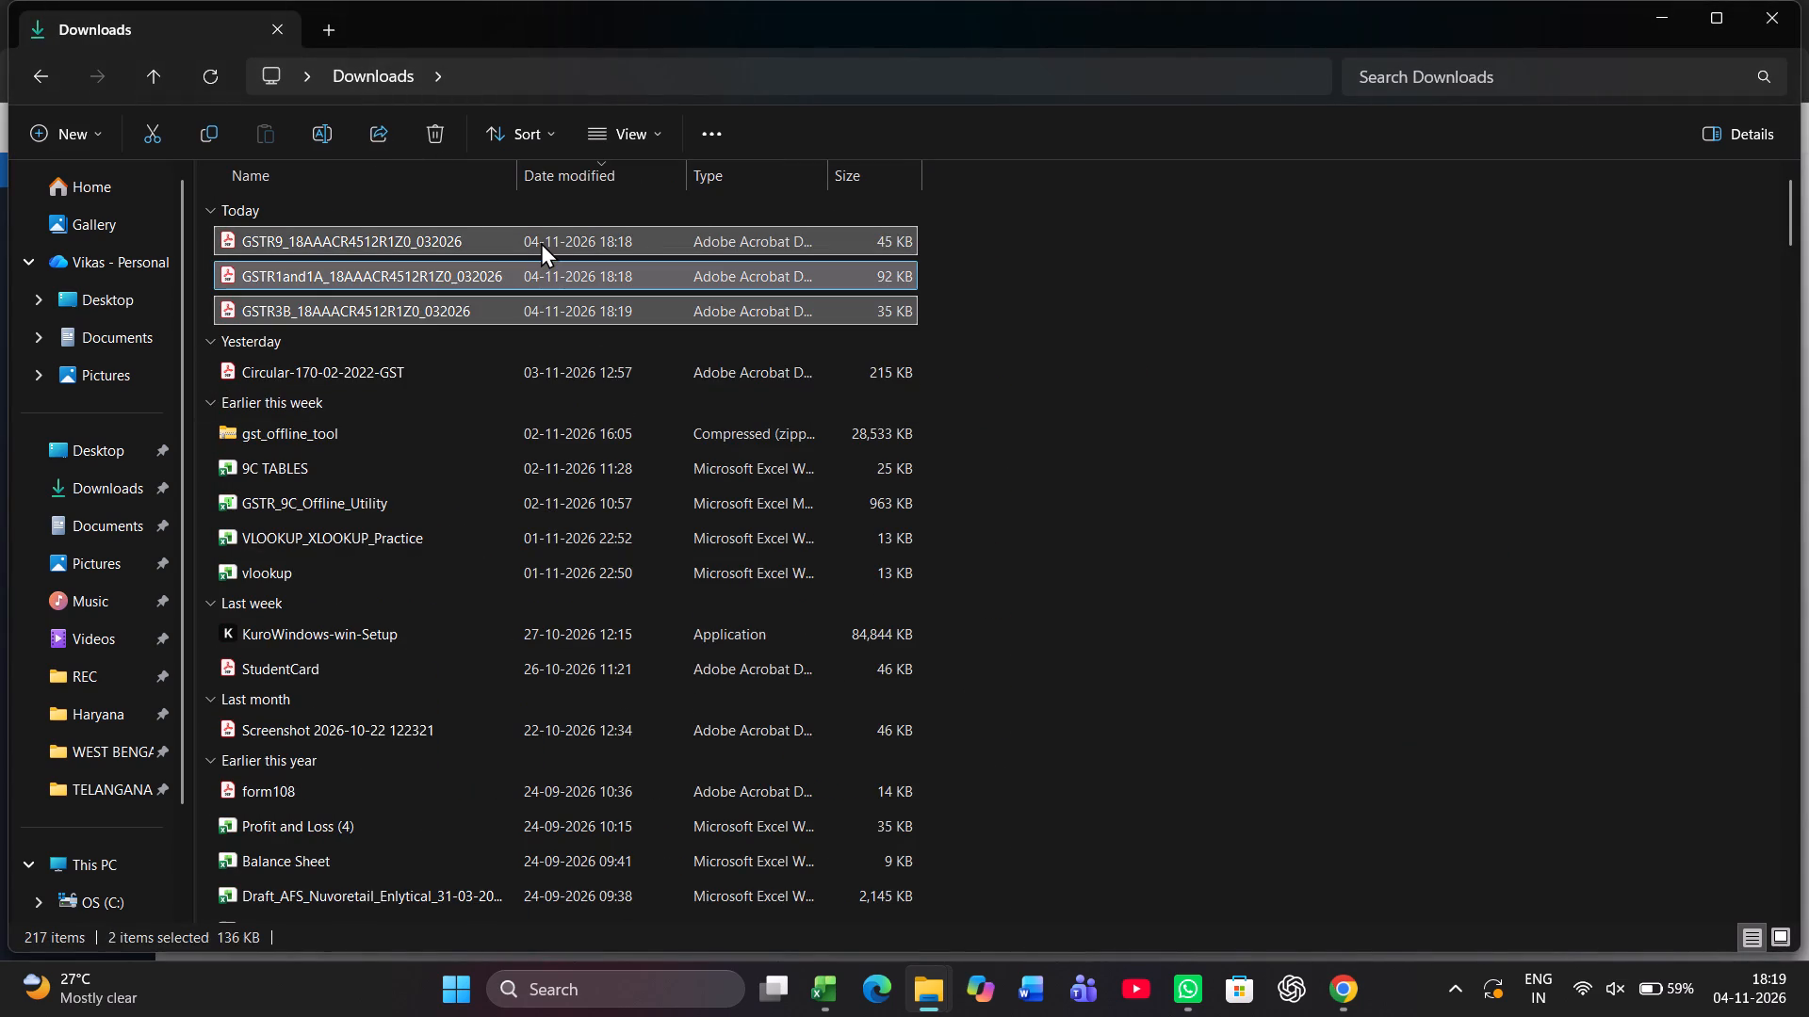
key("ctrl+x")
key("alt+Tab")
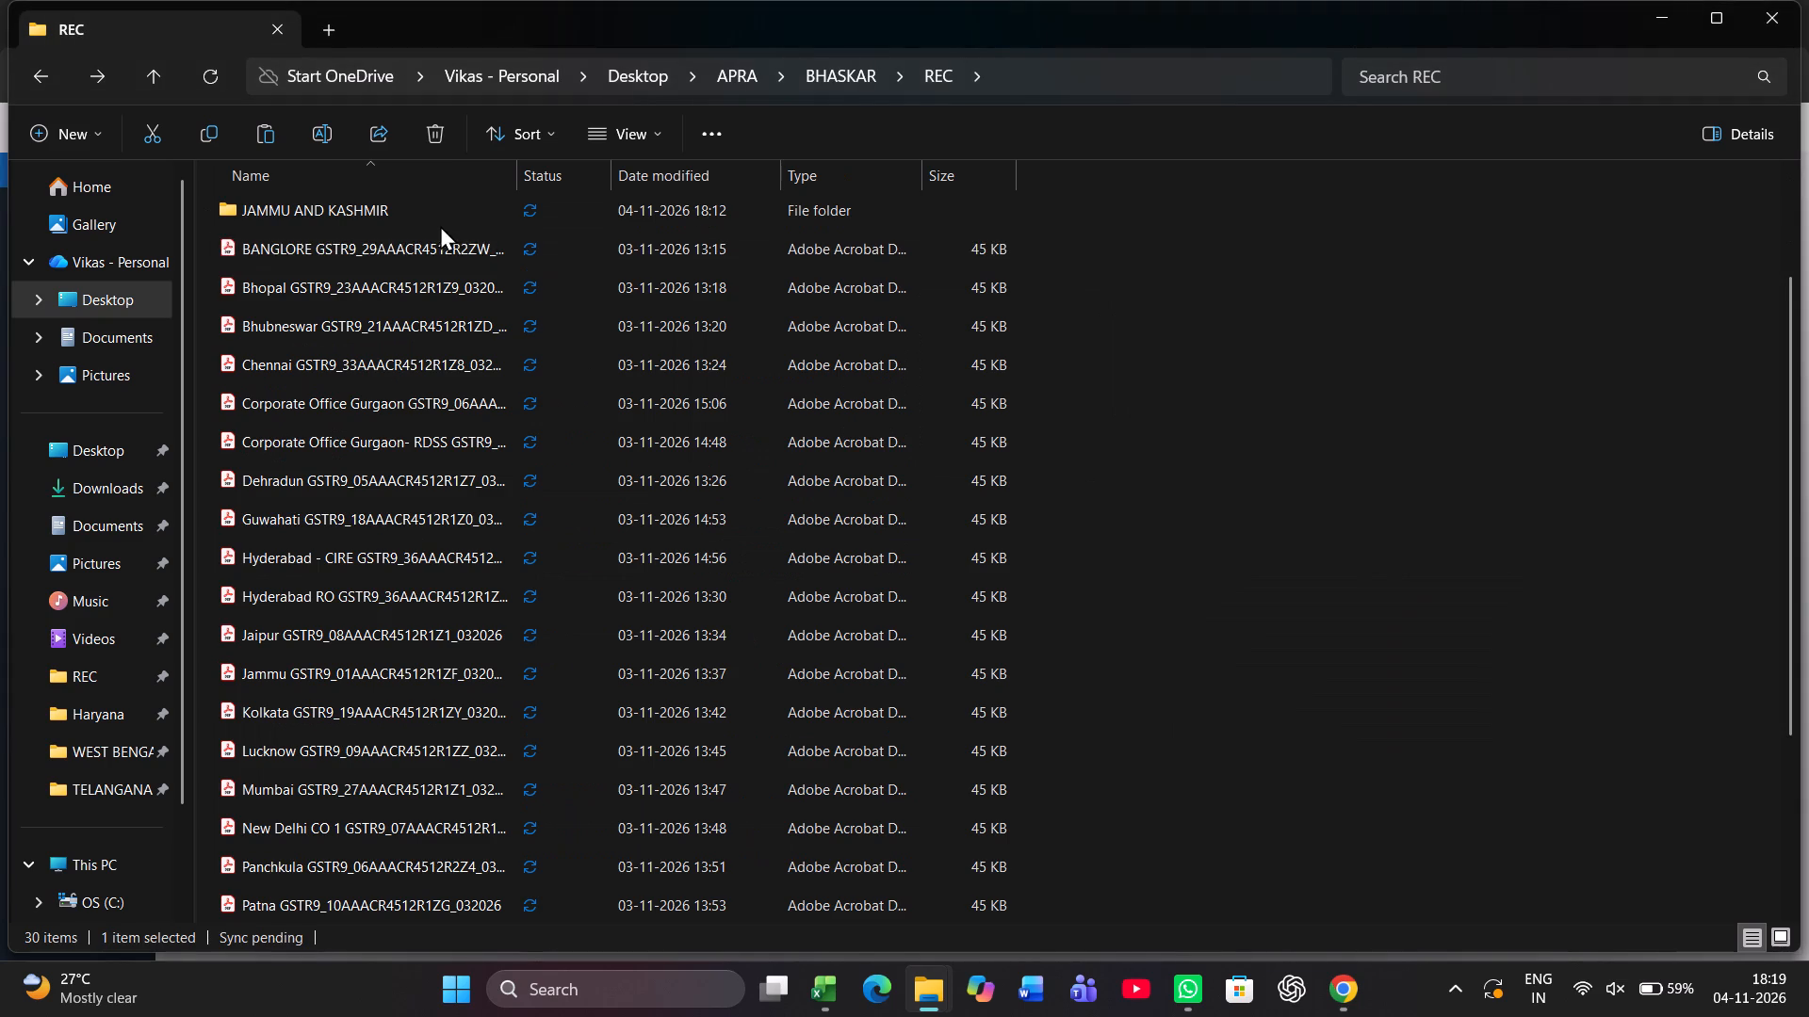
key("Return")
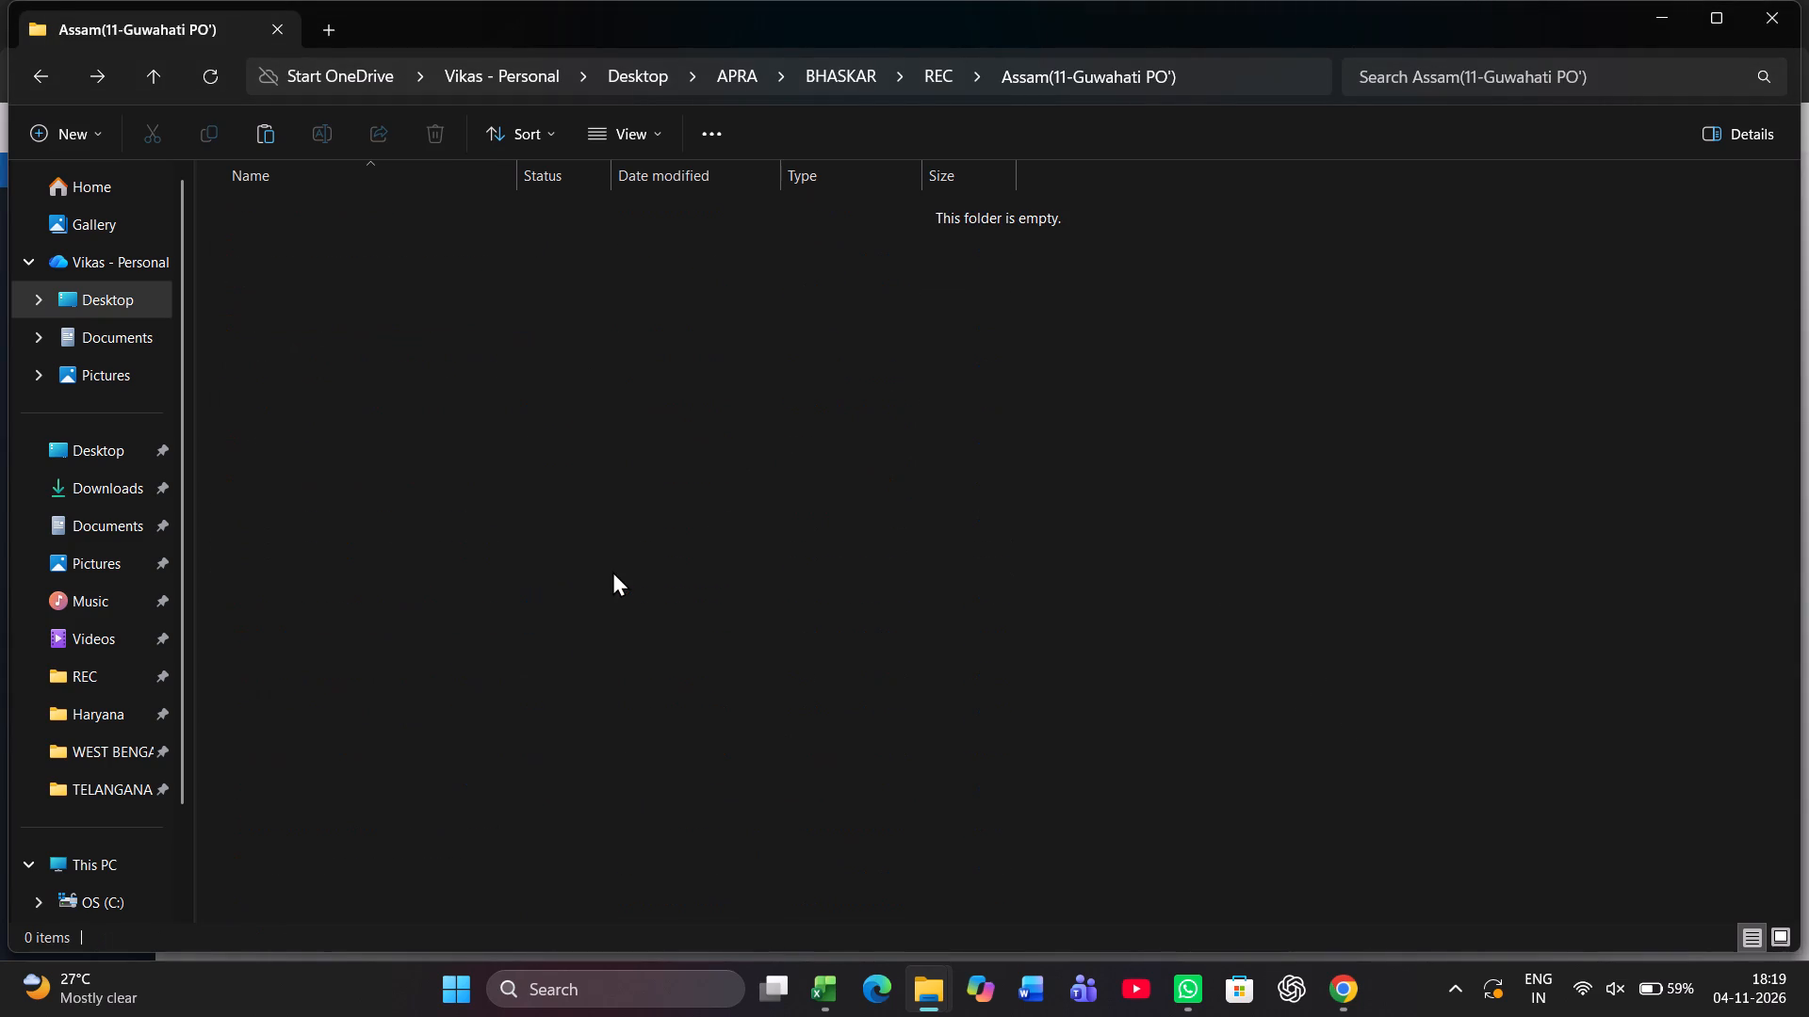
key("ctrl+v")
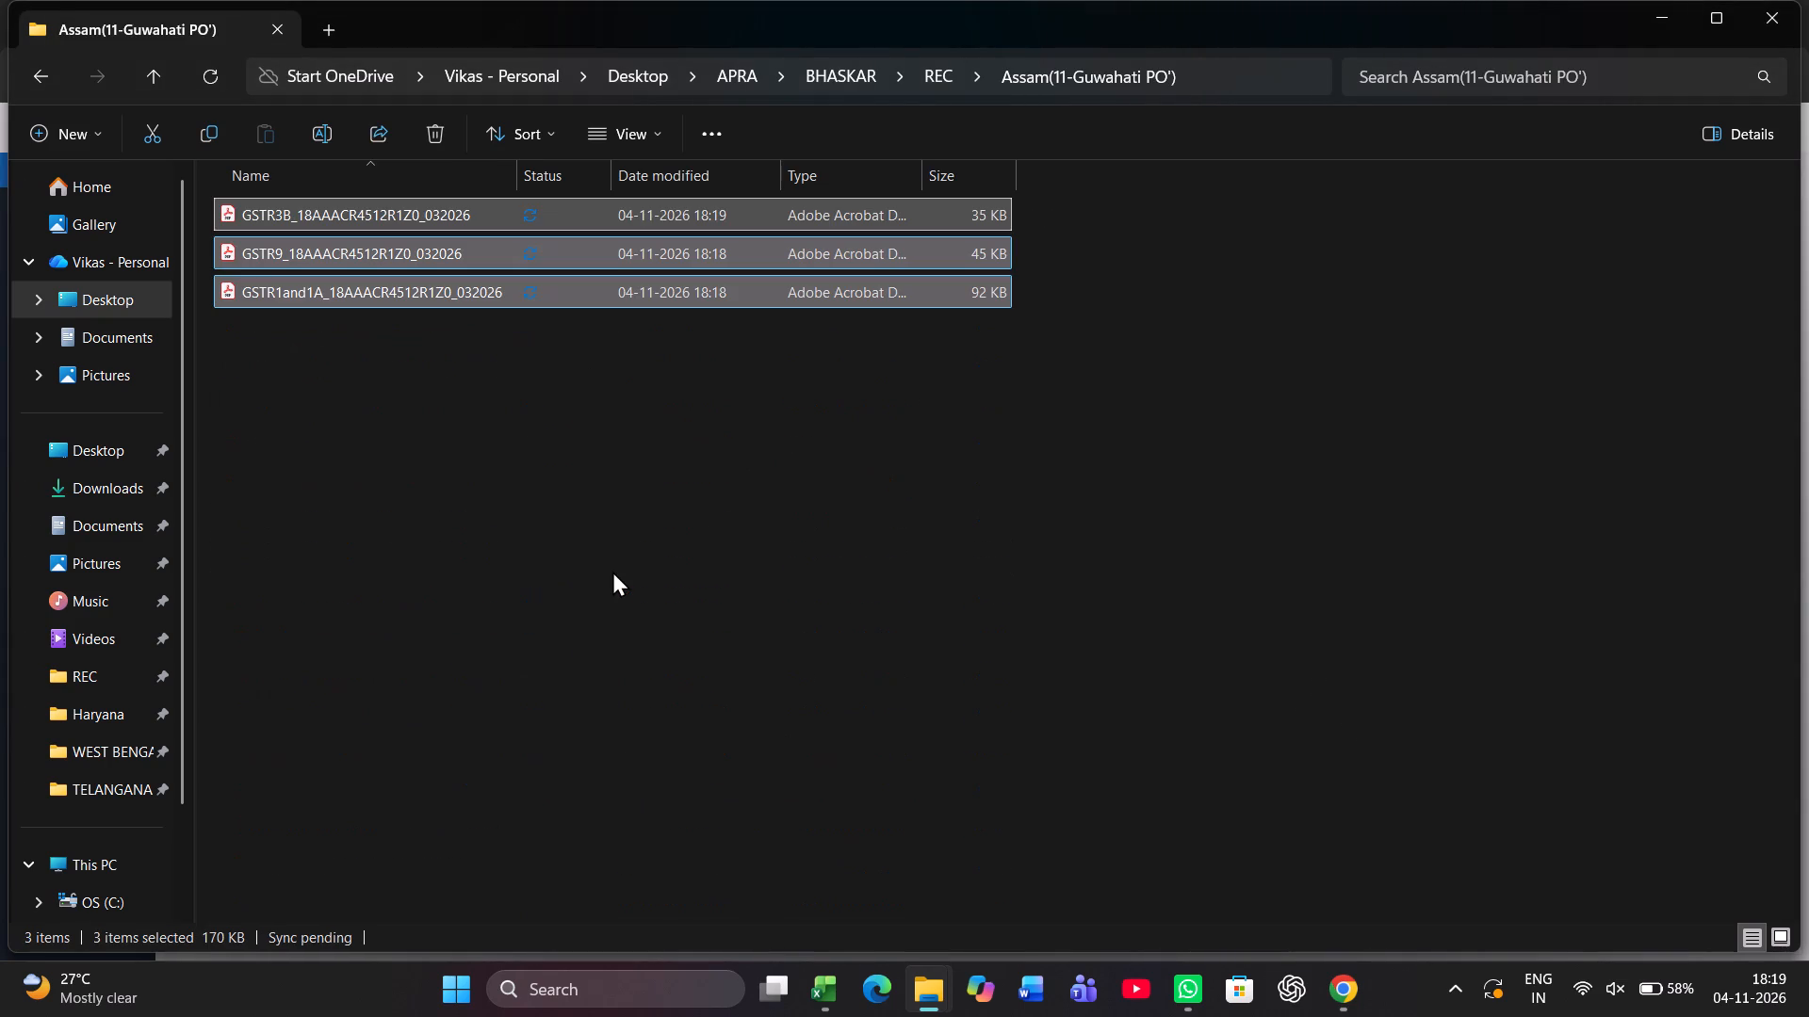
key("BackSpace")
key("BackSpace")
key("Return")
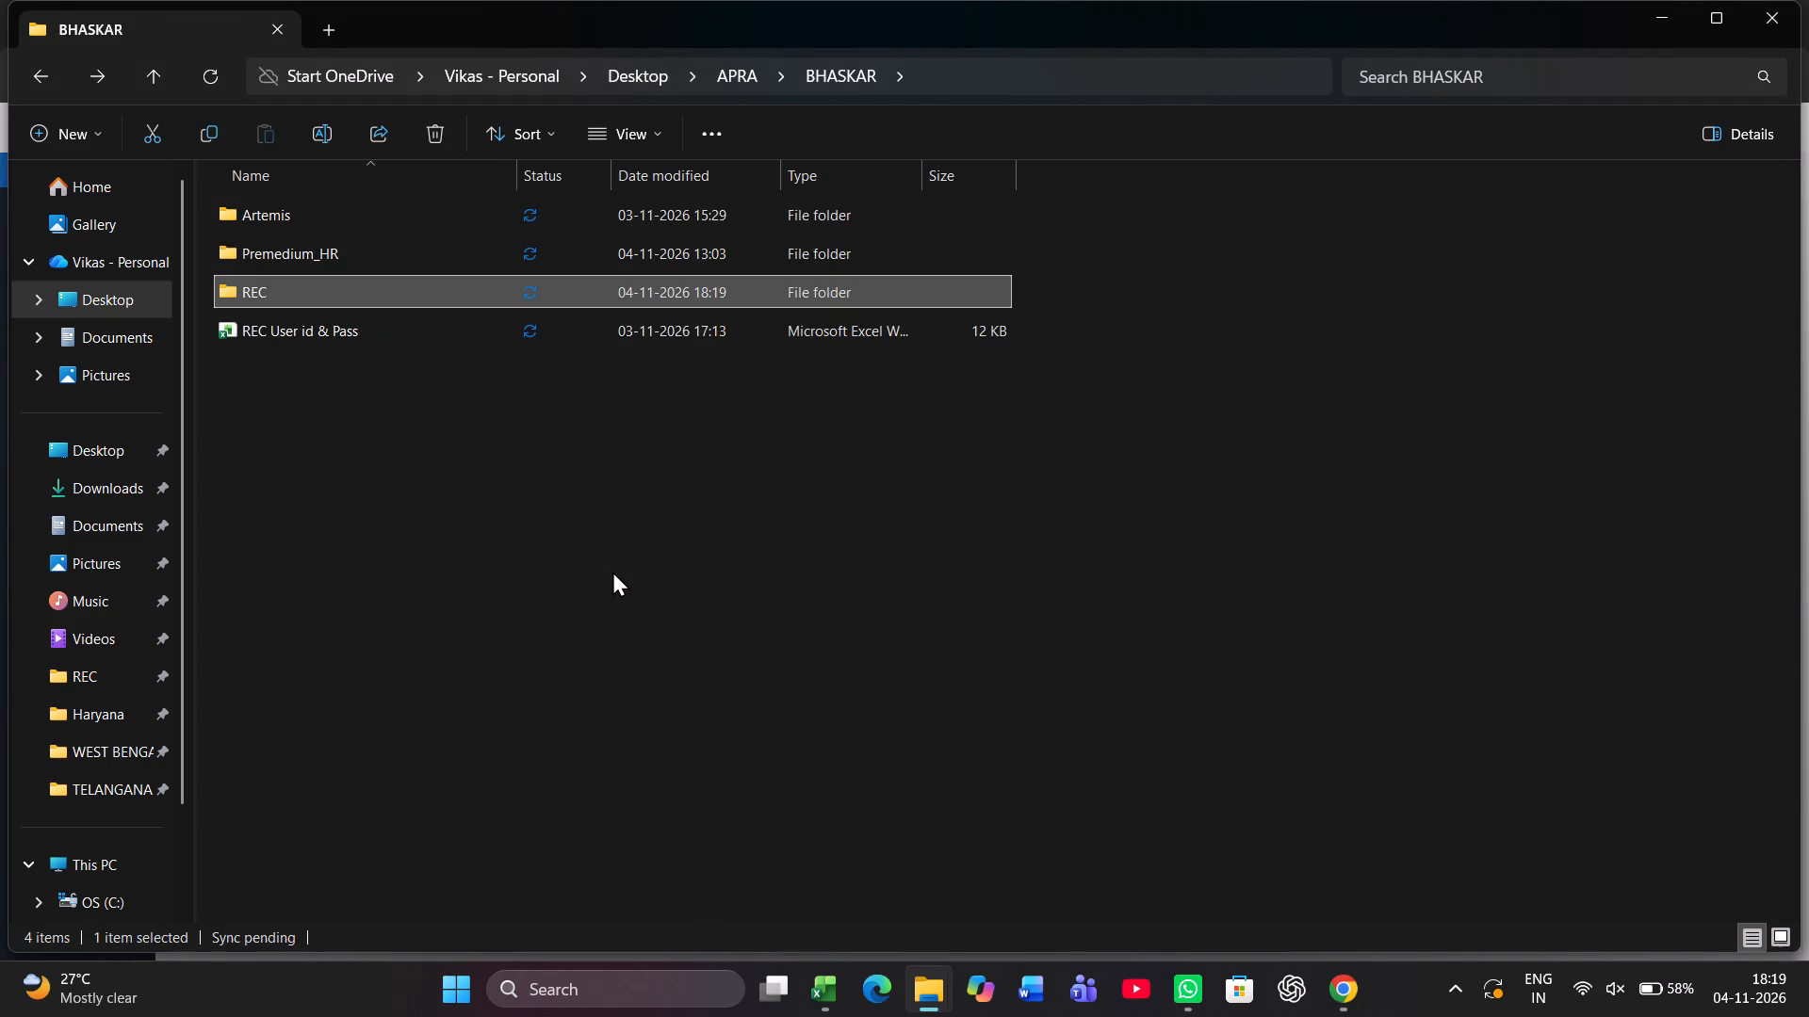
Create a folder in REC named Bihar(08-Patna PO'), copying the name from the Octa company list, and open it.
key("alt+Tab")
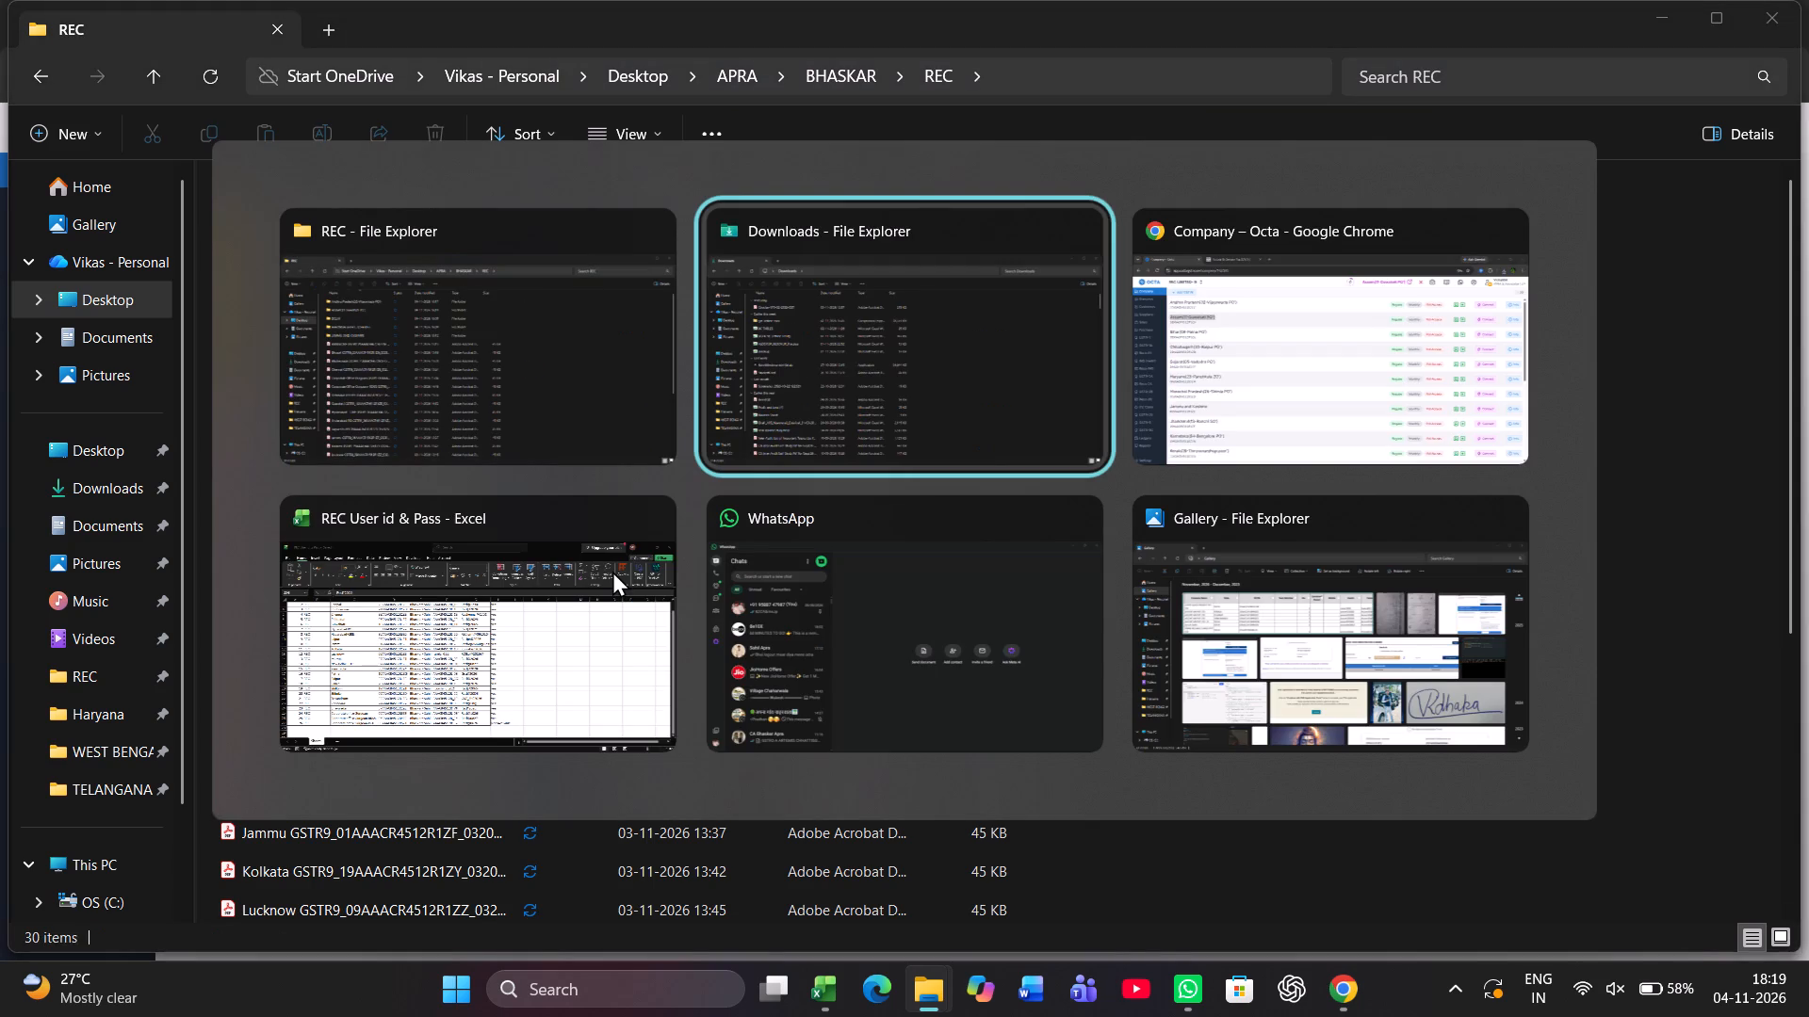
key("alt+Tab")
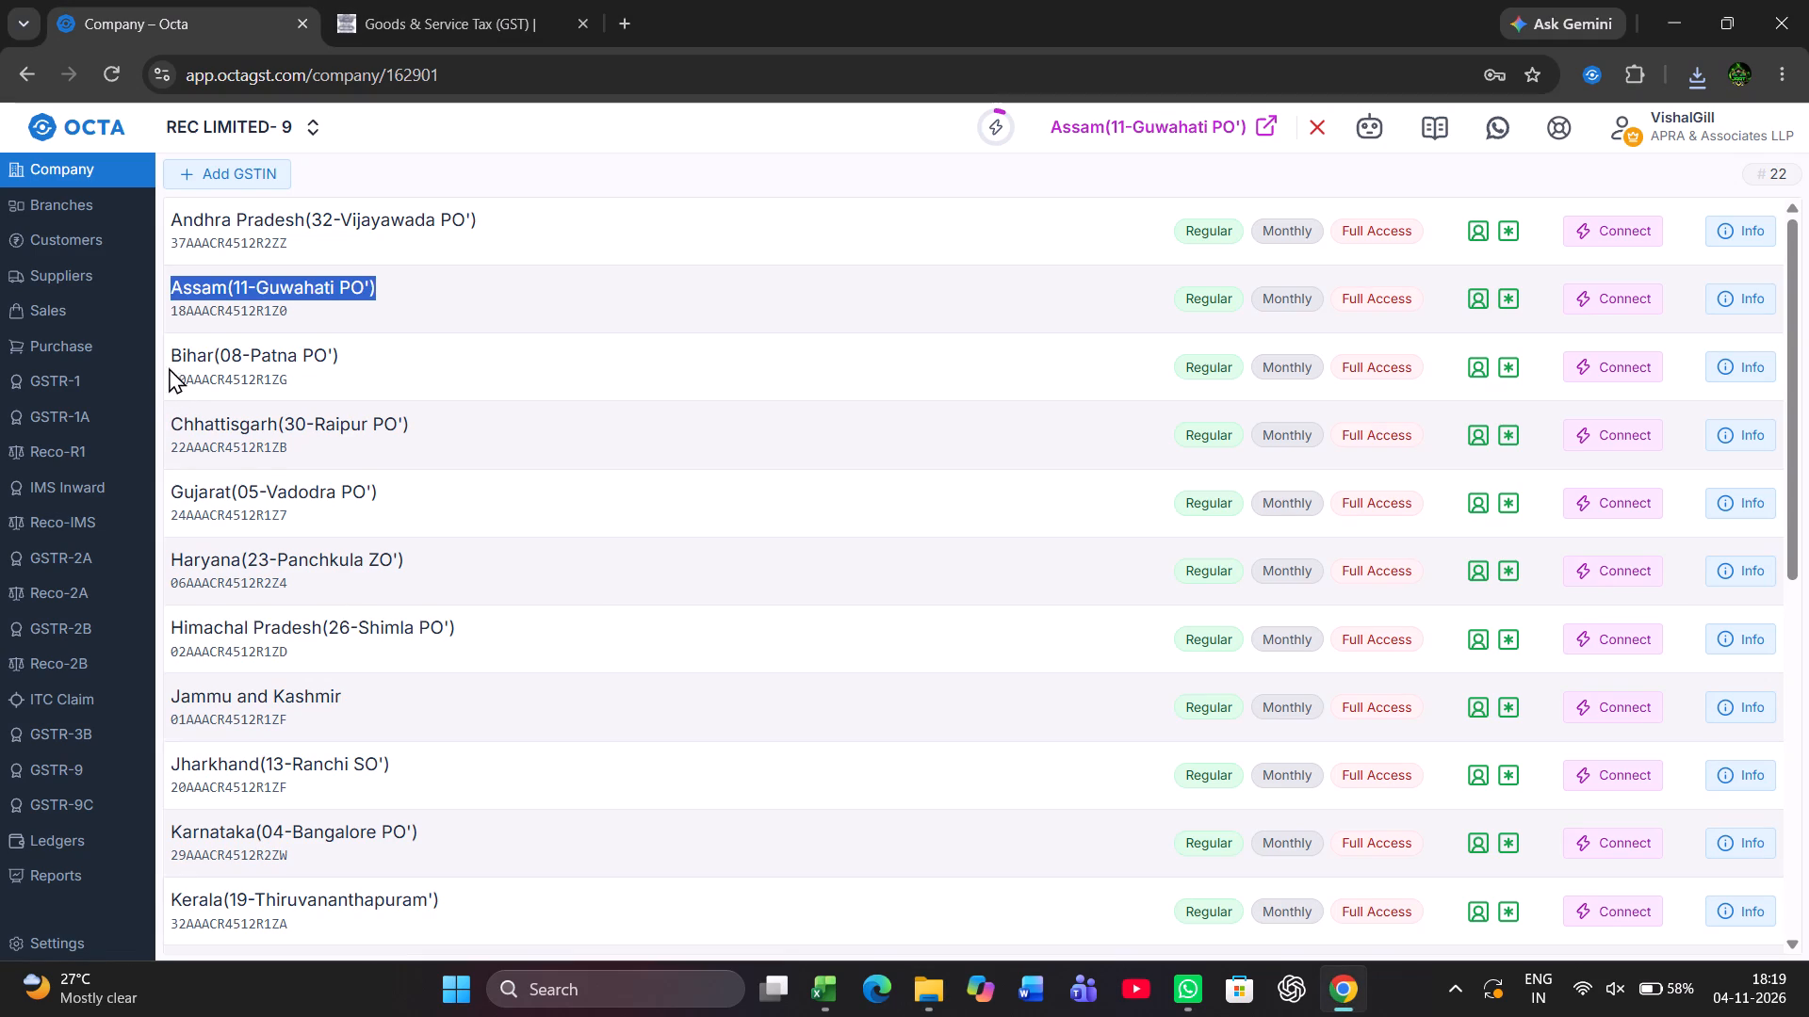
left_click_drag(171, 359, 316, 359)
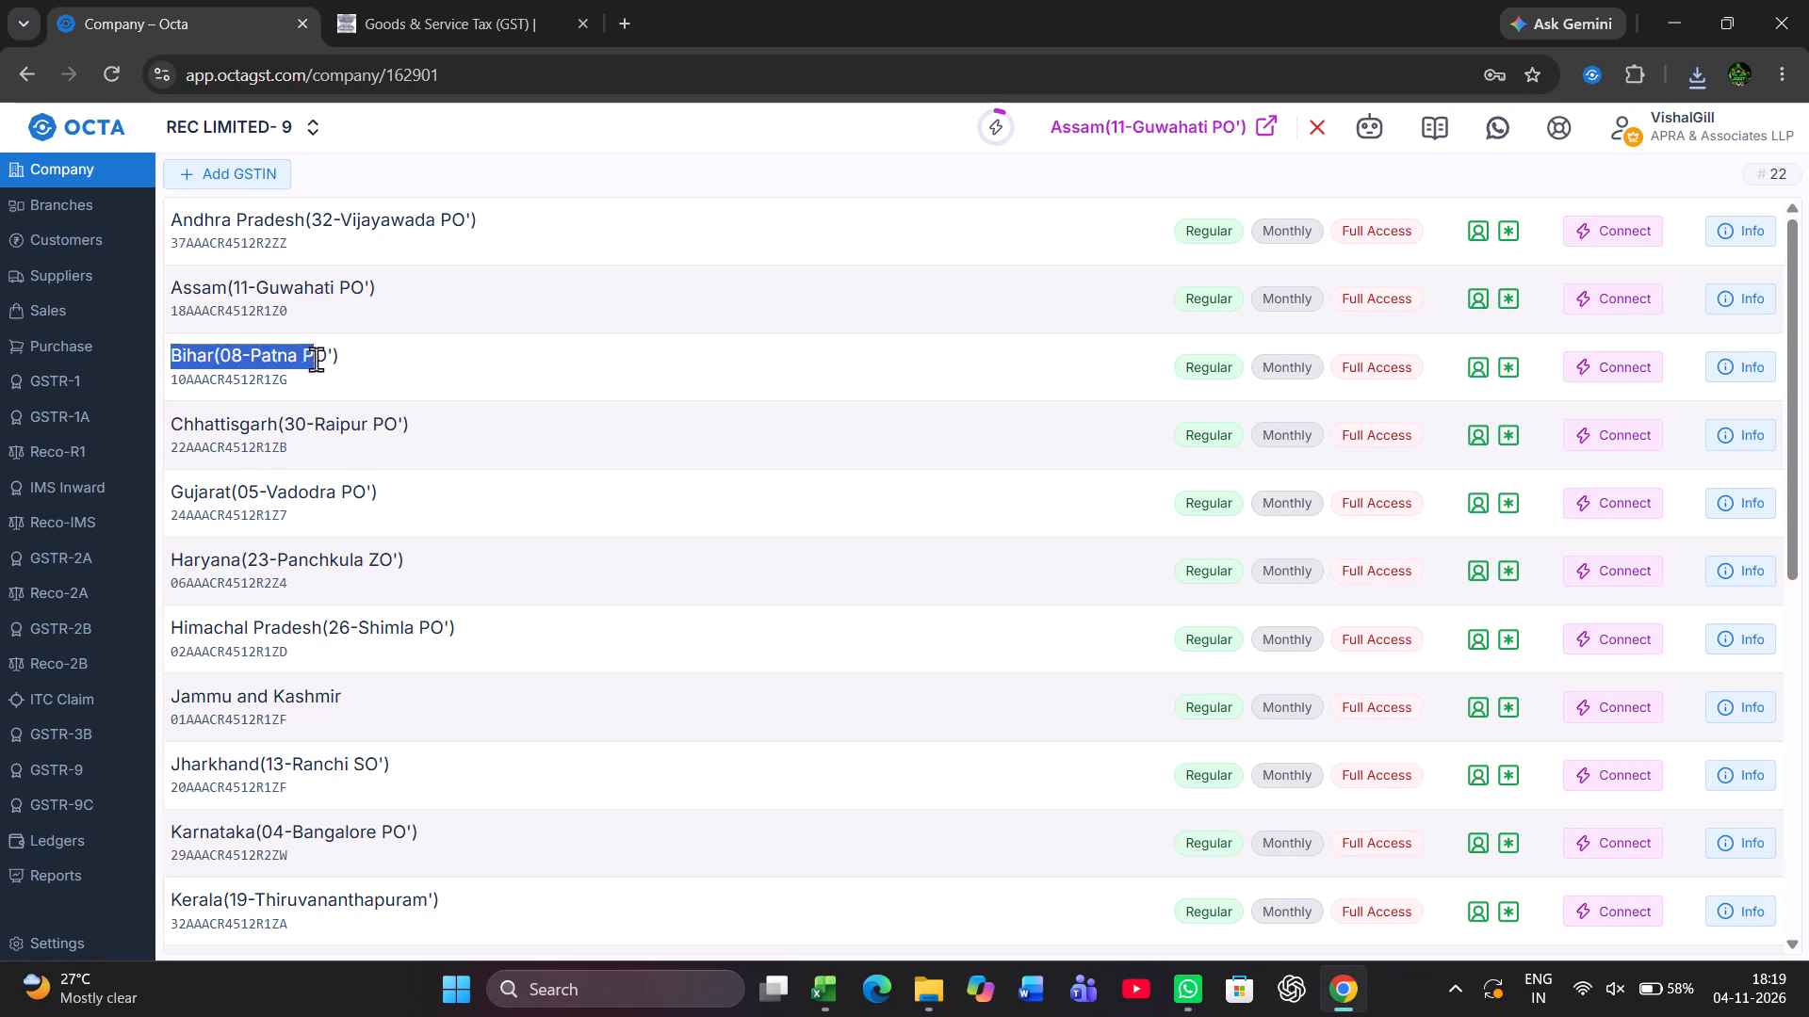
left_click_drag(316, 359, 348, 359)
key("ctrl+c")
key("alt+Tab")
key("ctrl+shift+n")
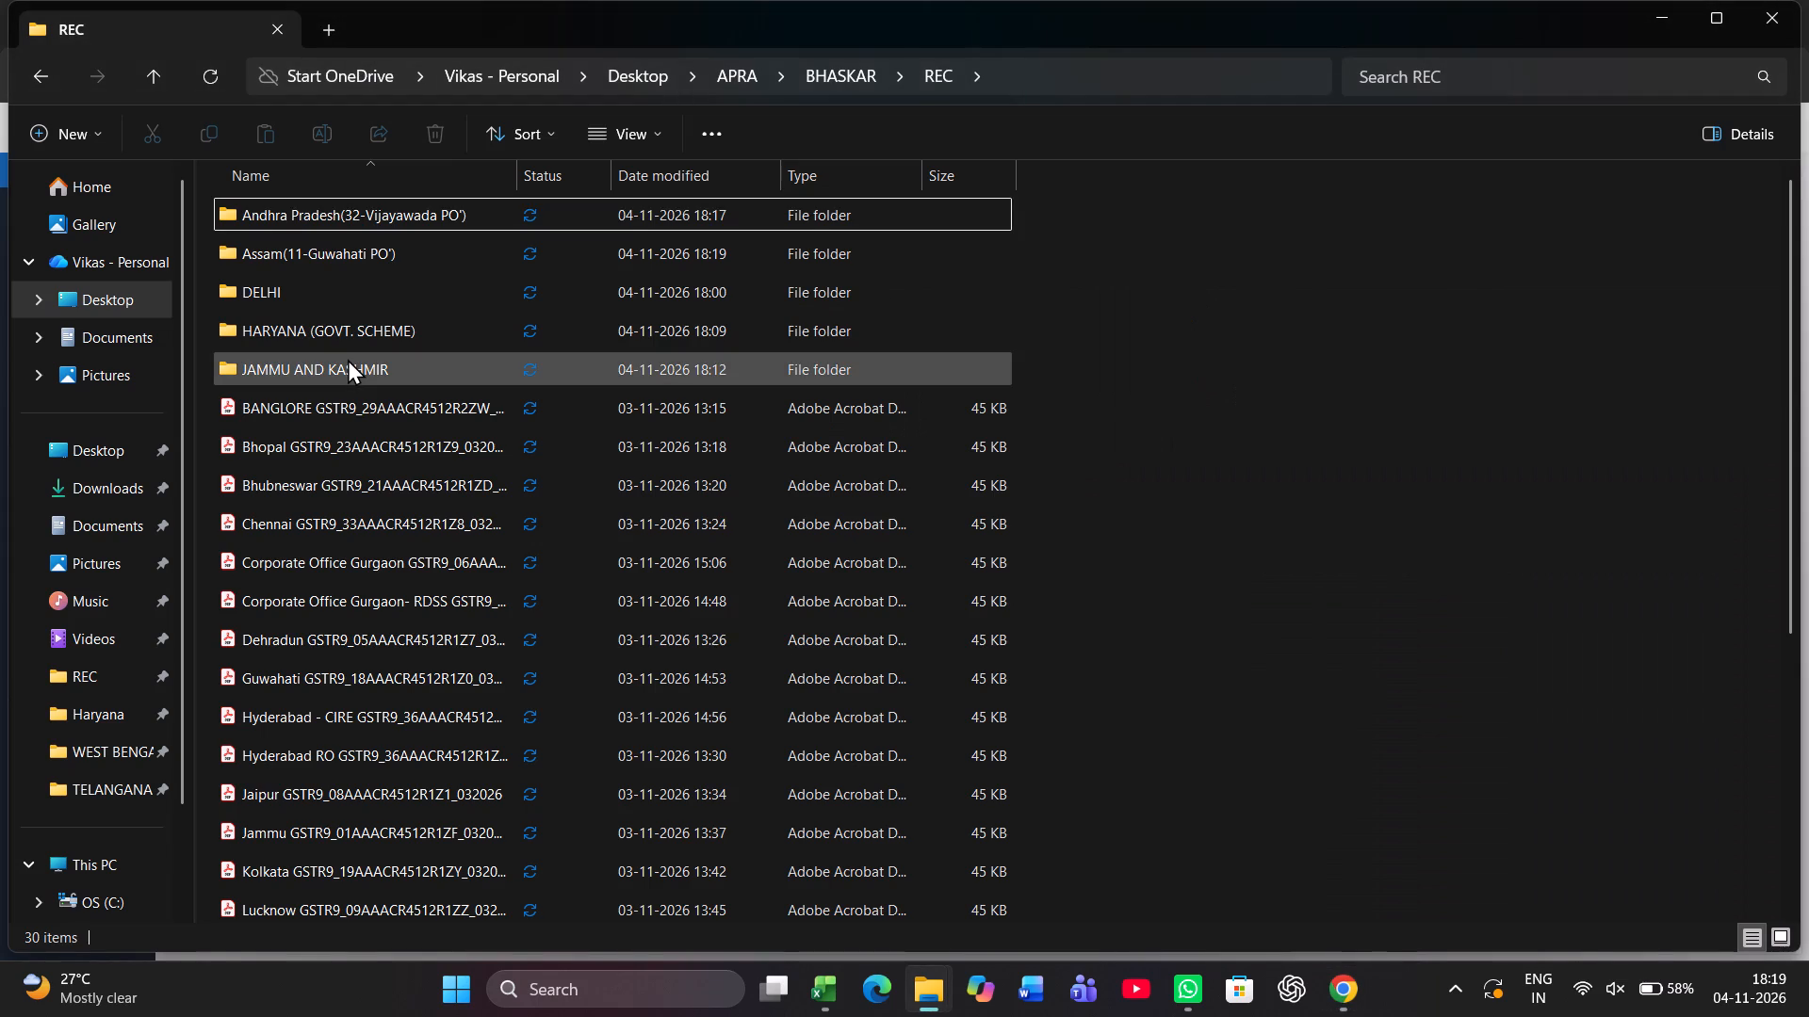
key("ctrl+v")
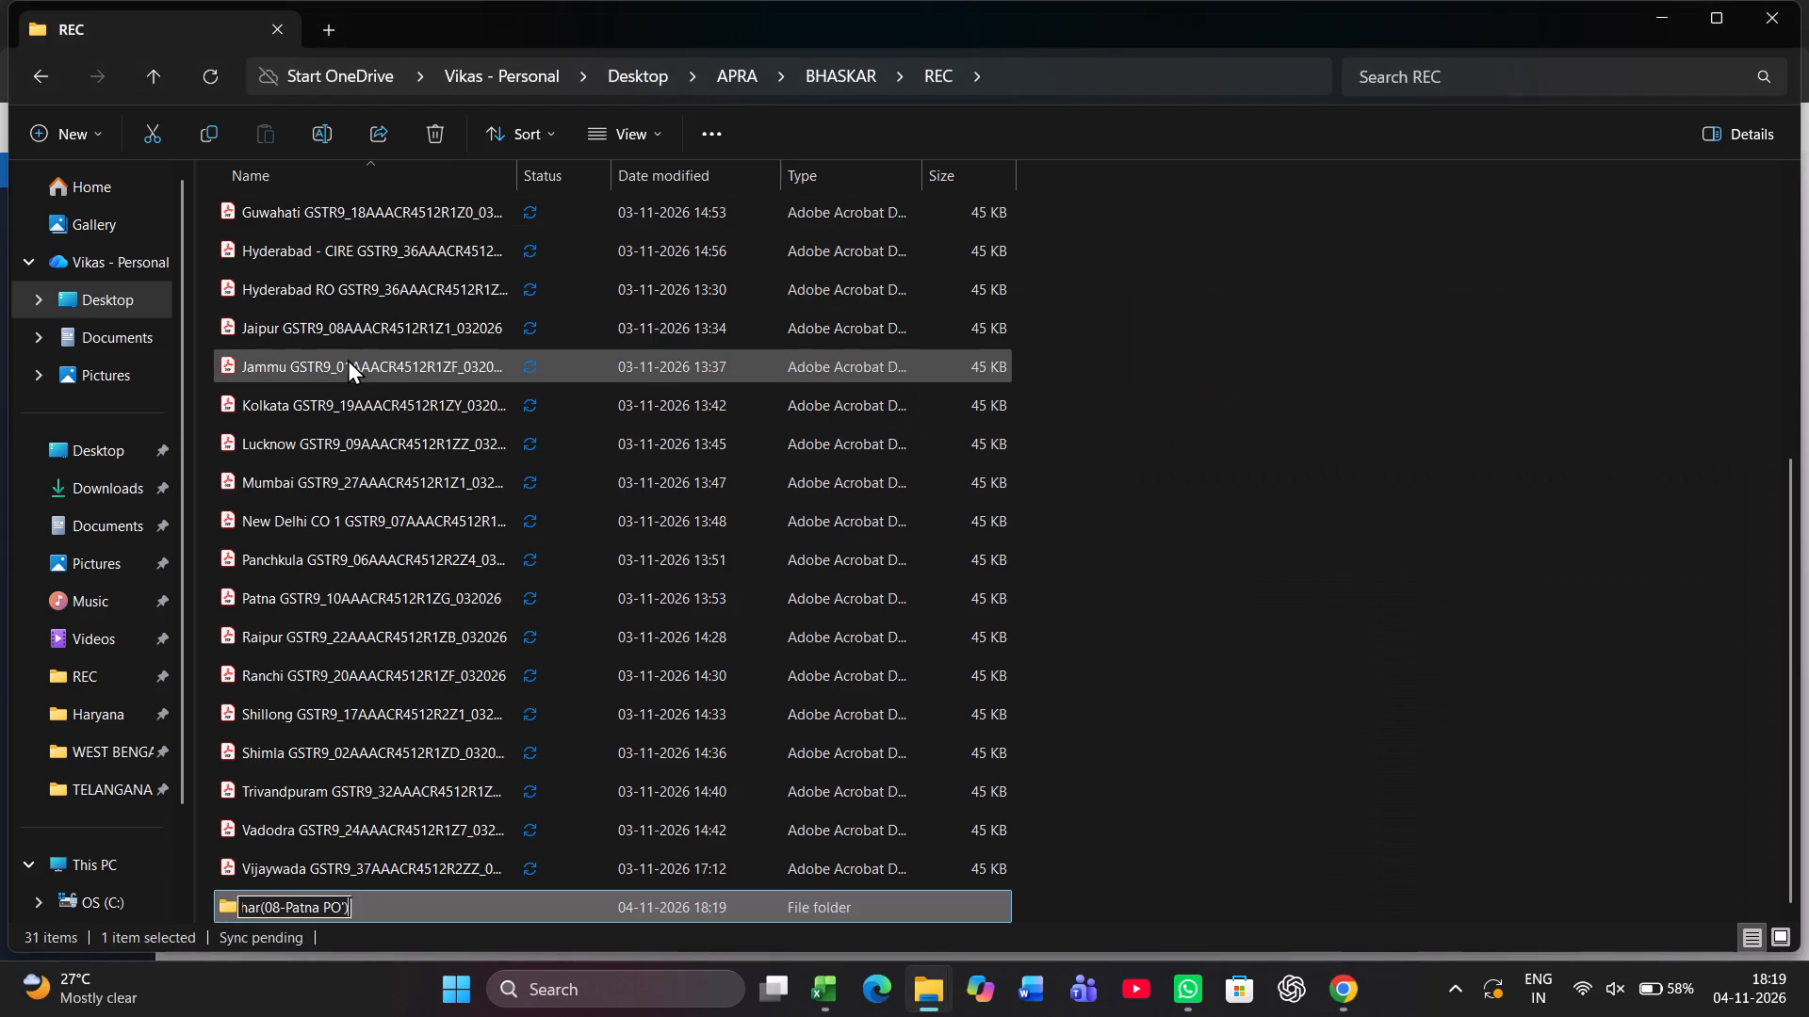
key("Return")
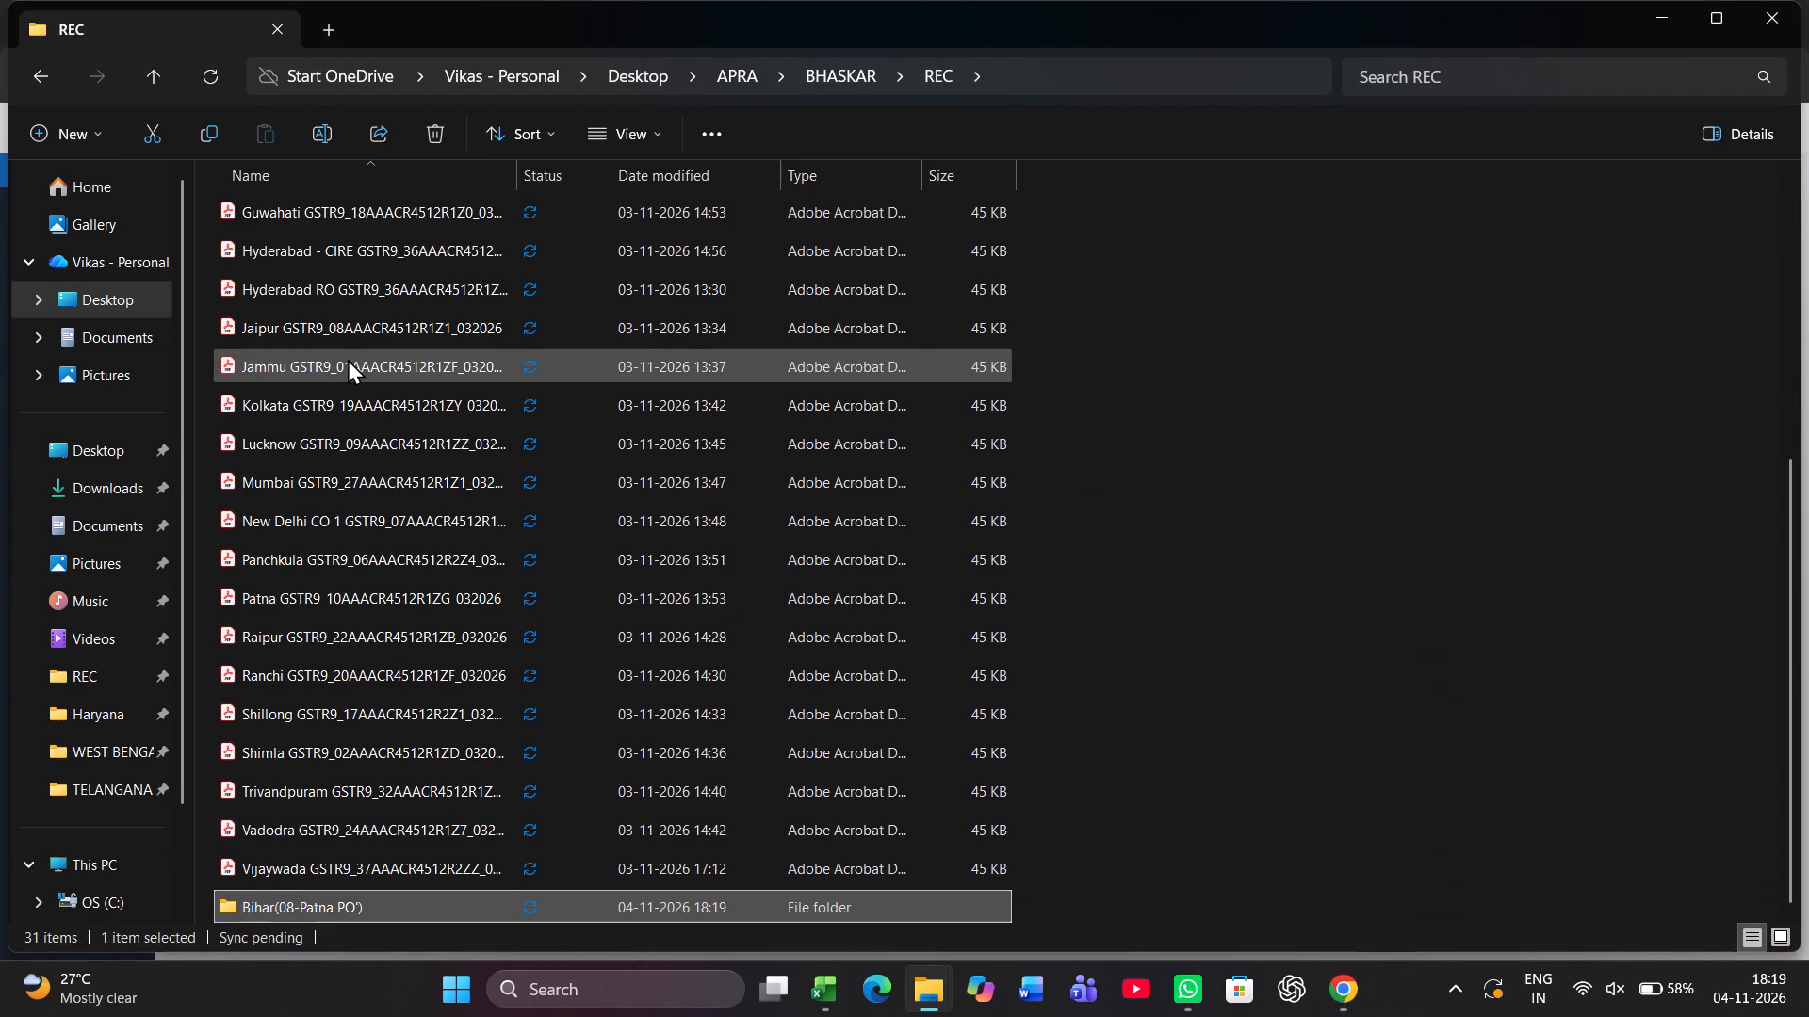
key("Return")
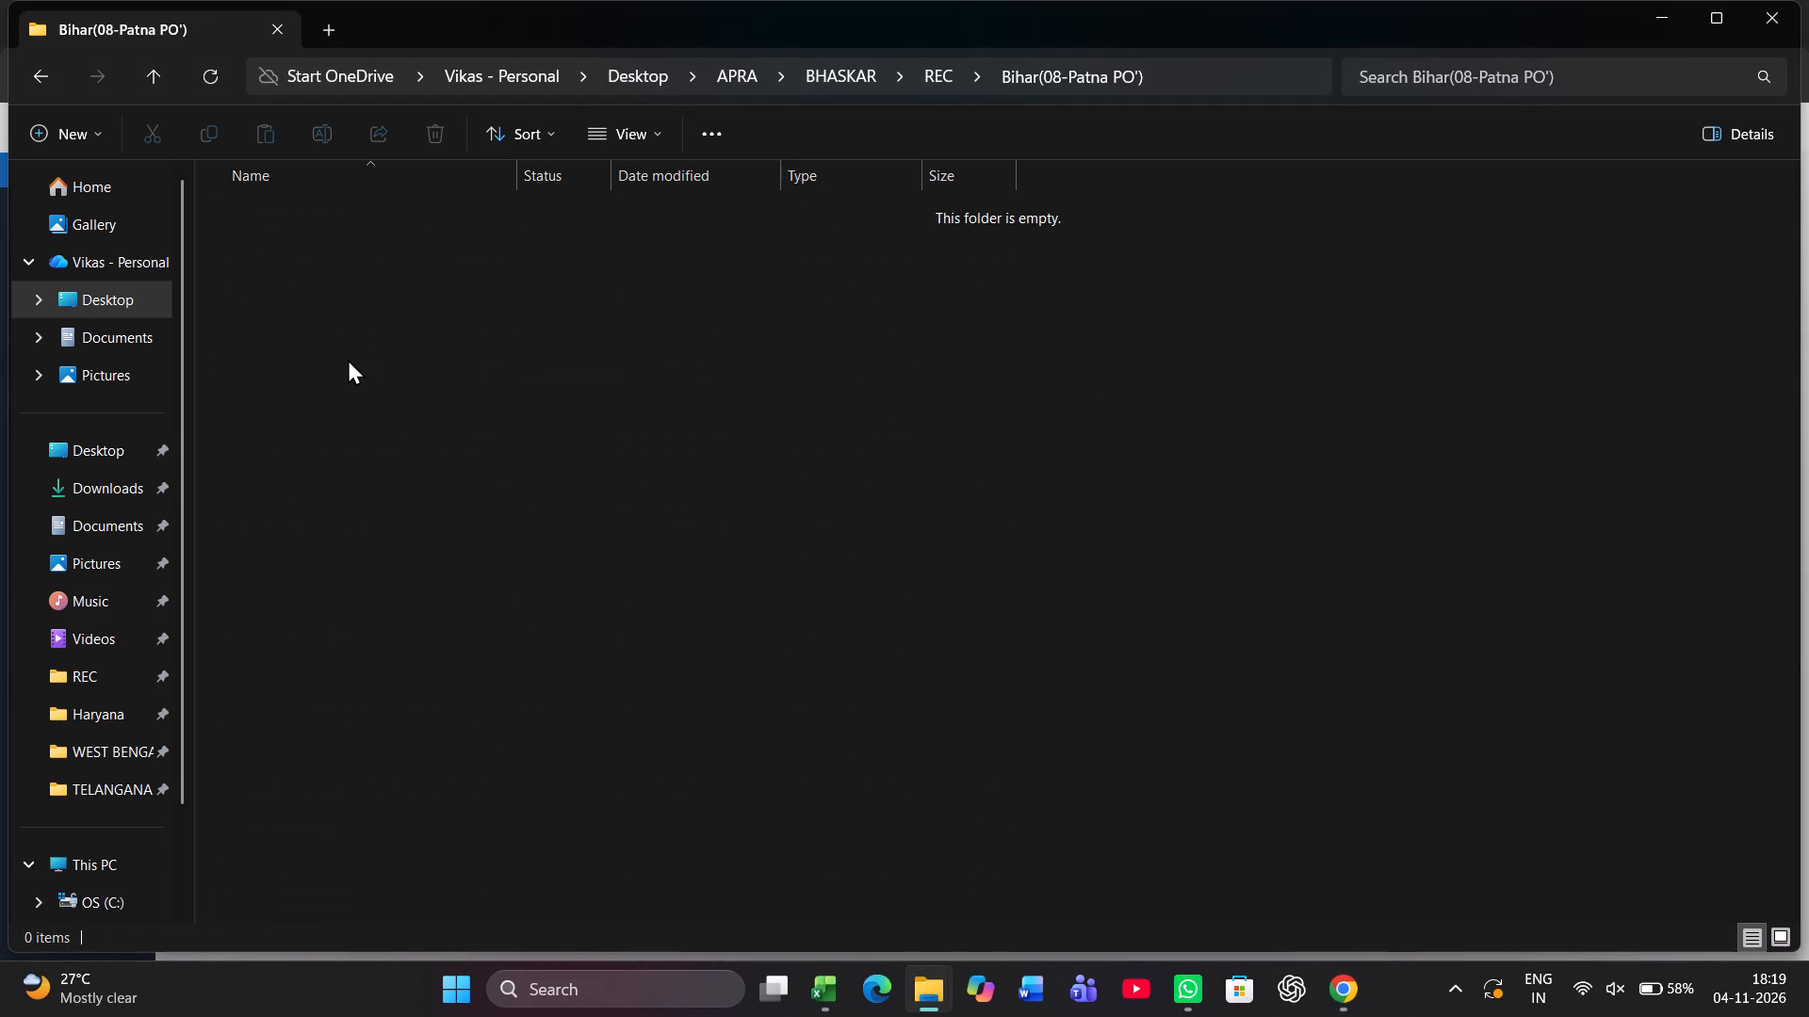
In Octa, end the Assam portal session, log in to the Govt Portal as Bihar(08-Patna PO') and open the GST site, dismissing its banner.
key("alt+Tab")
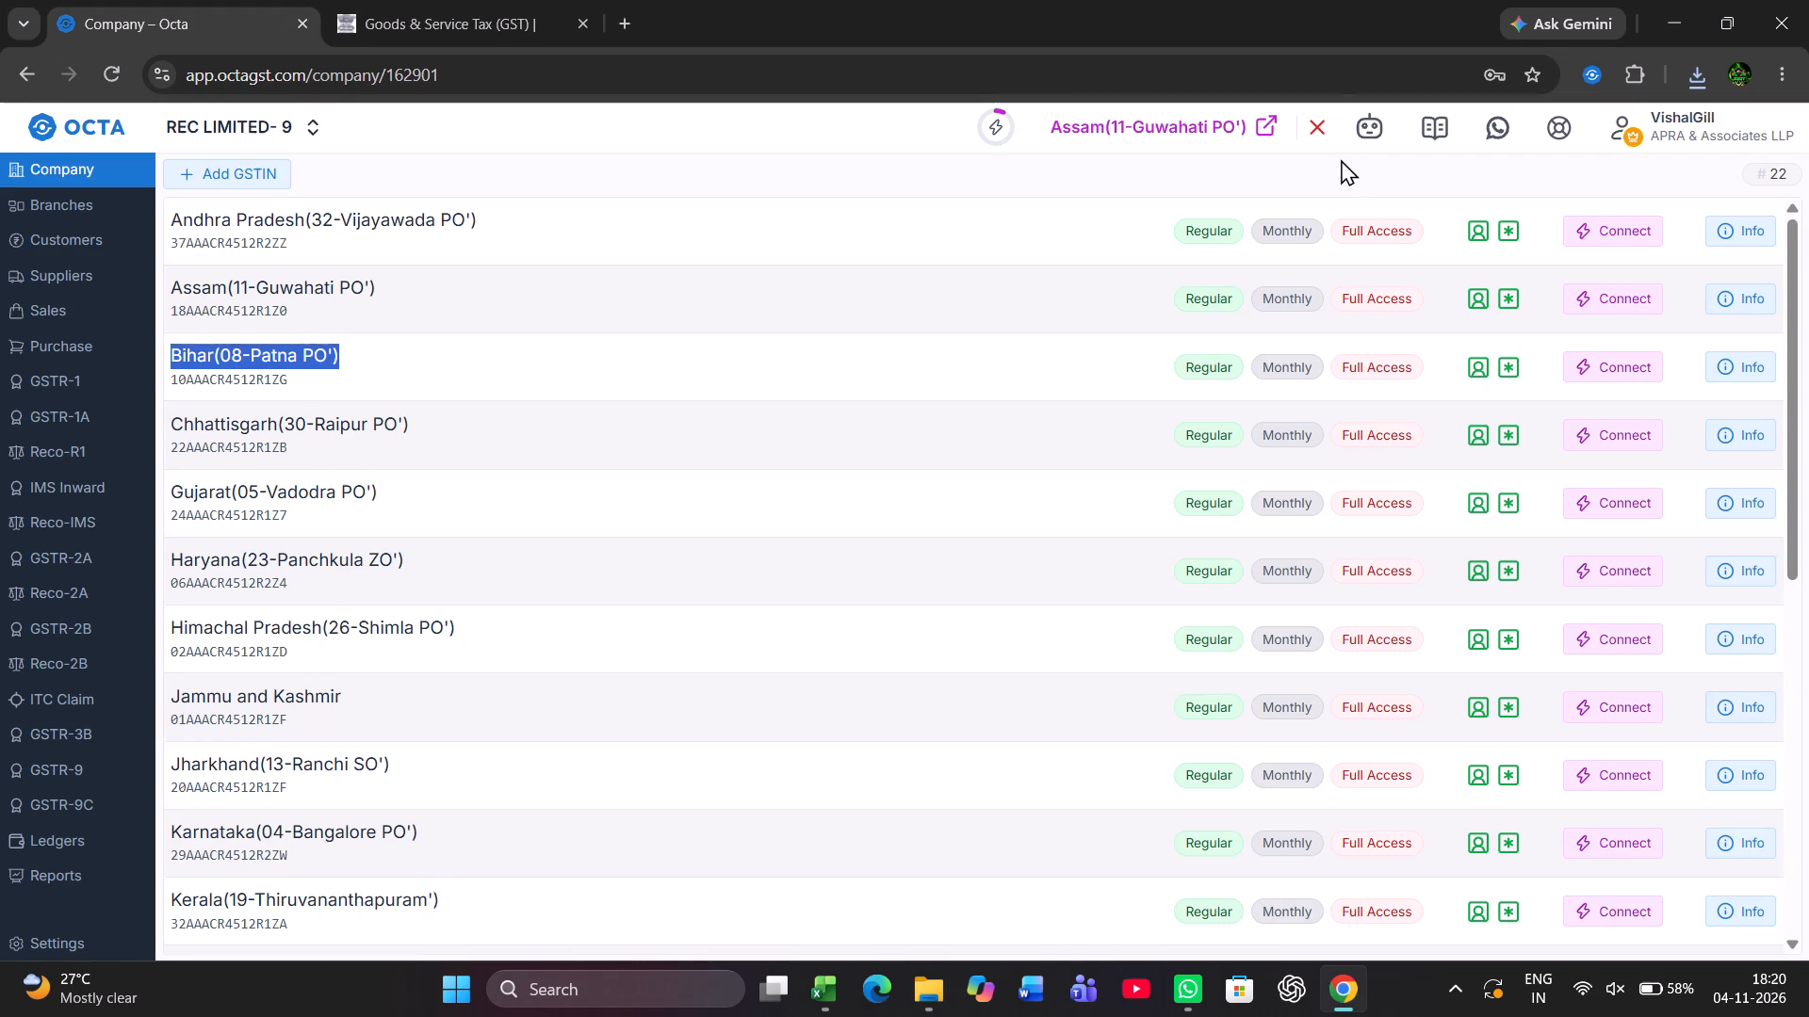
left_click(1317, 130)
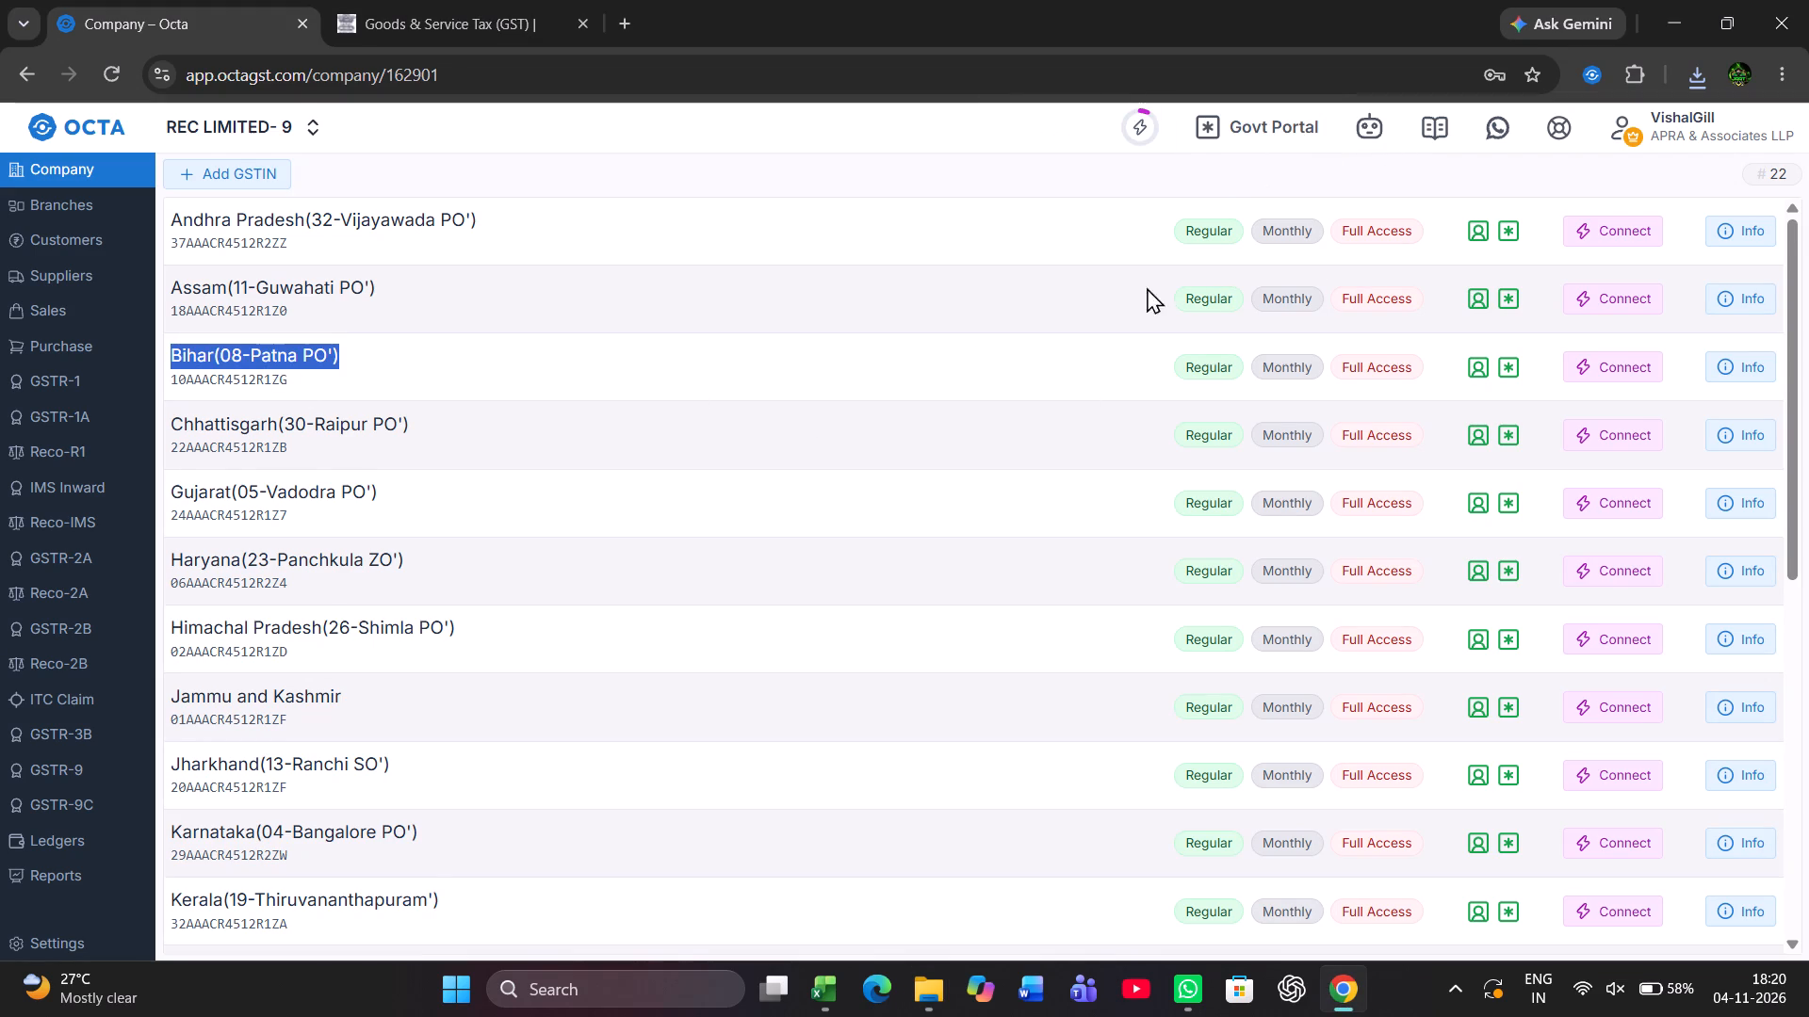
left_click(1263, 104)
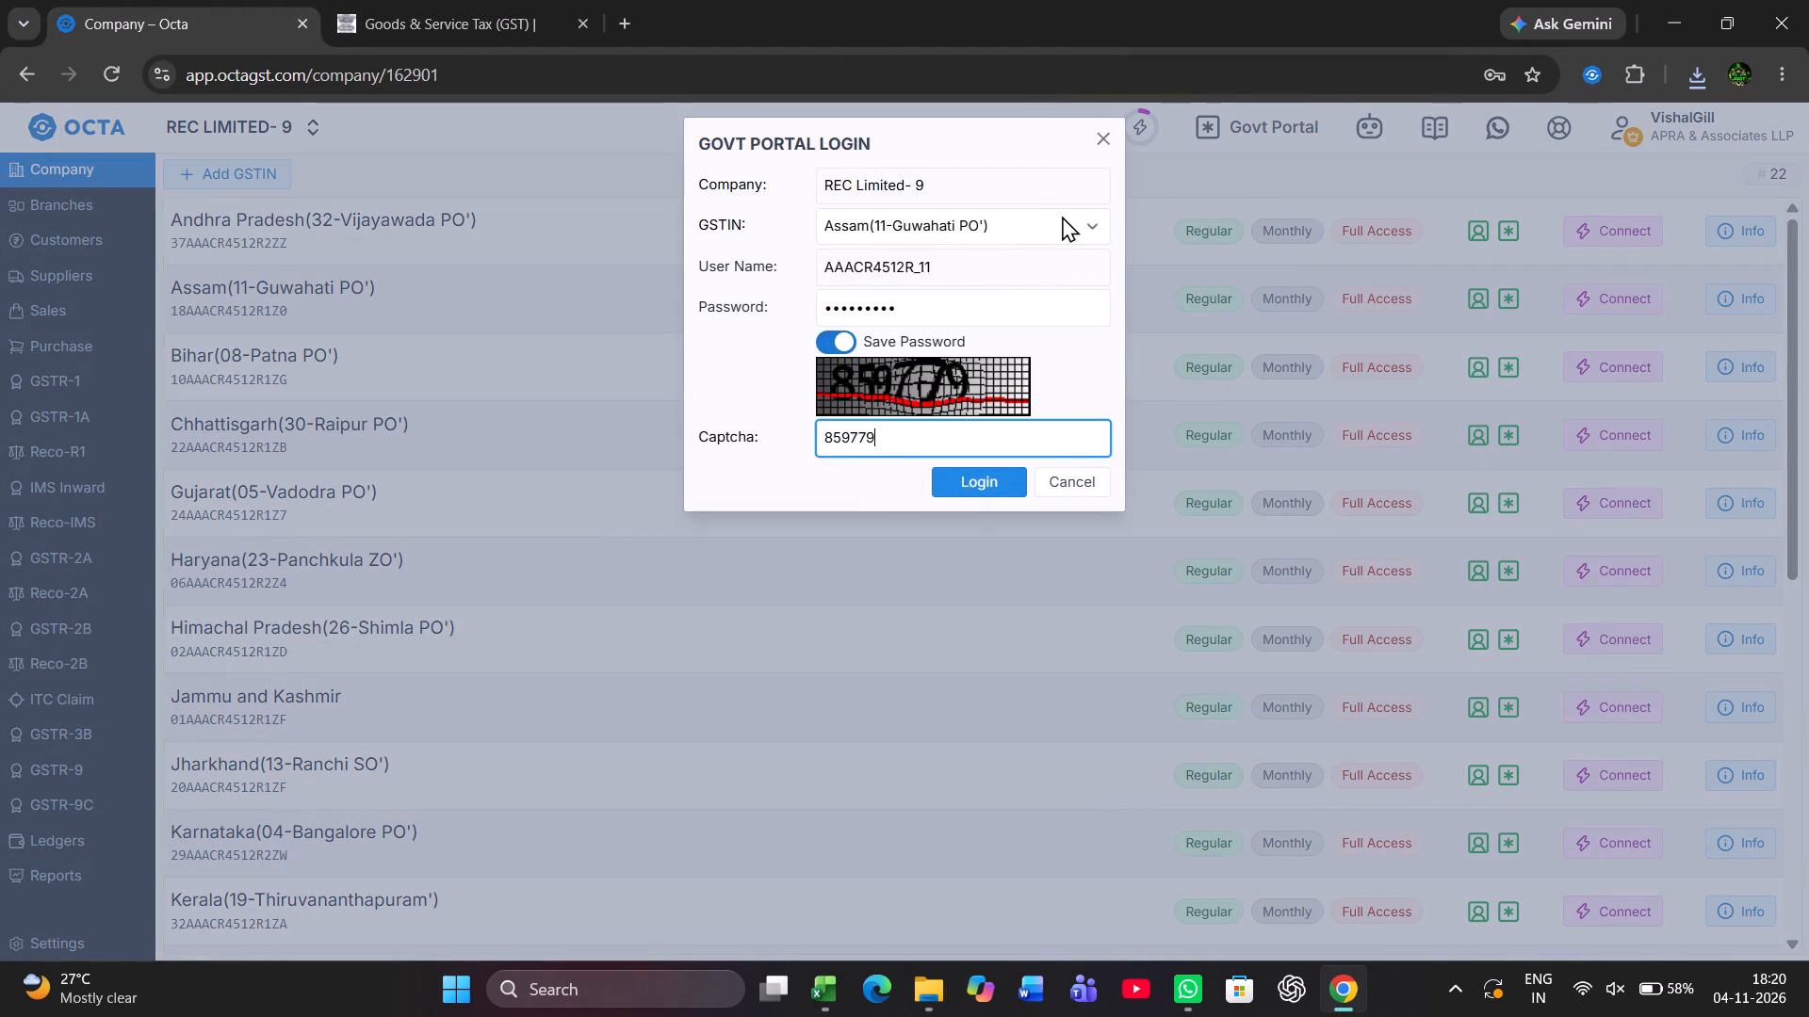
left_click(1090, 220)
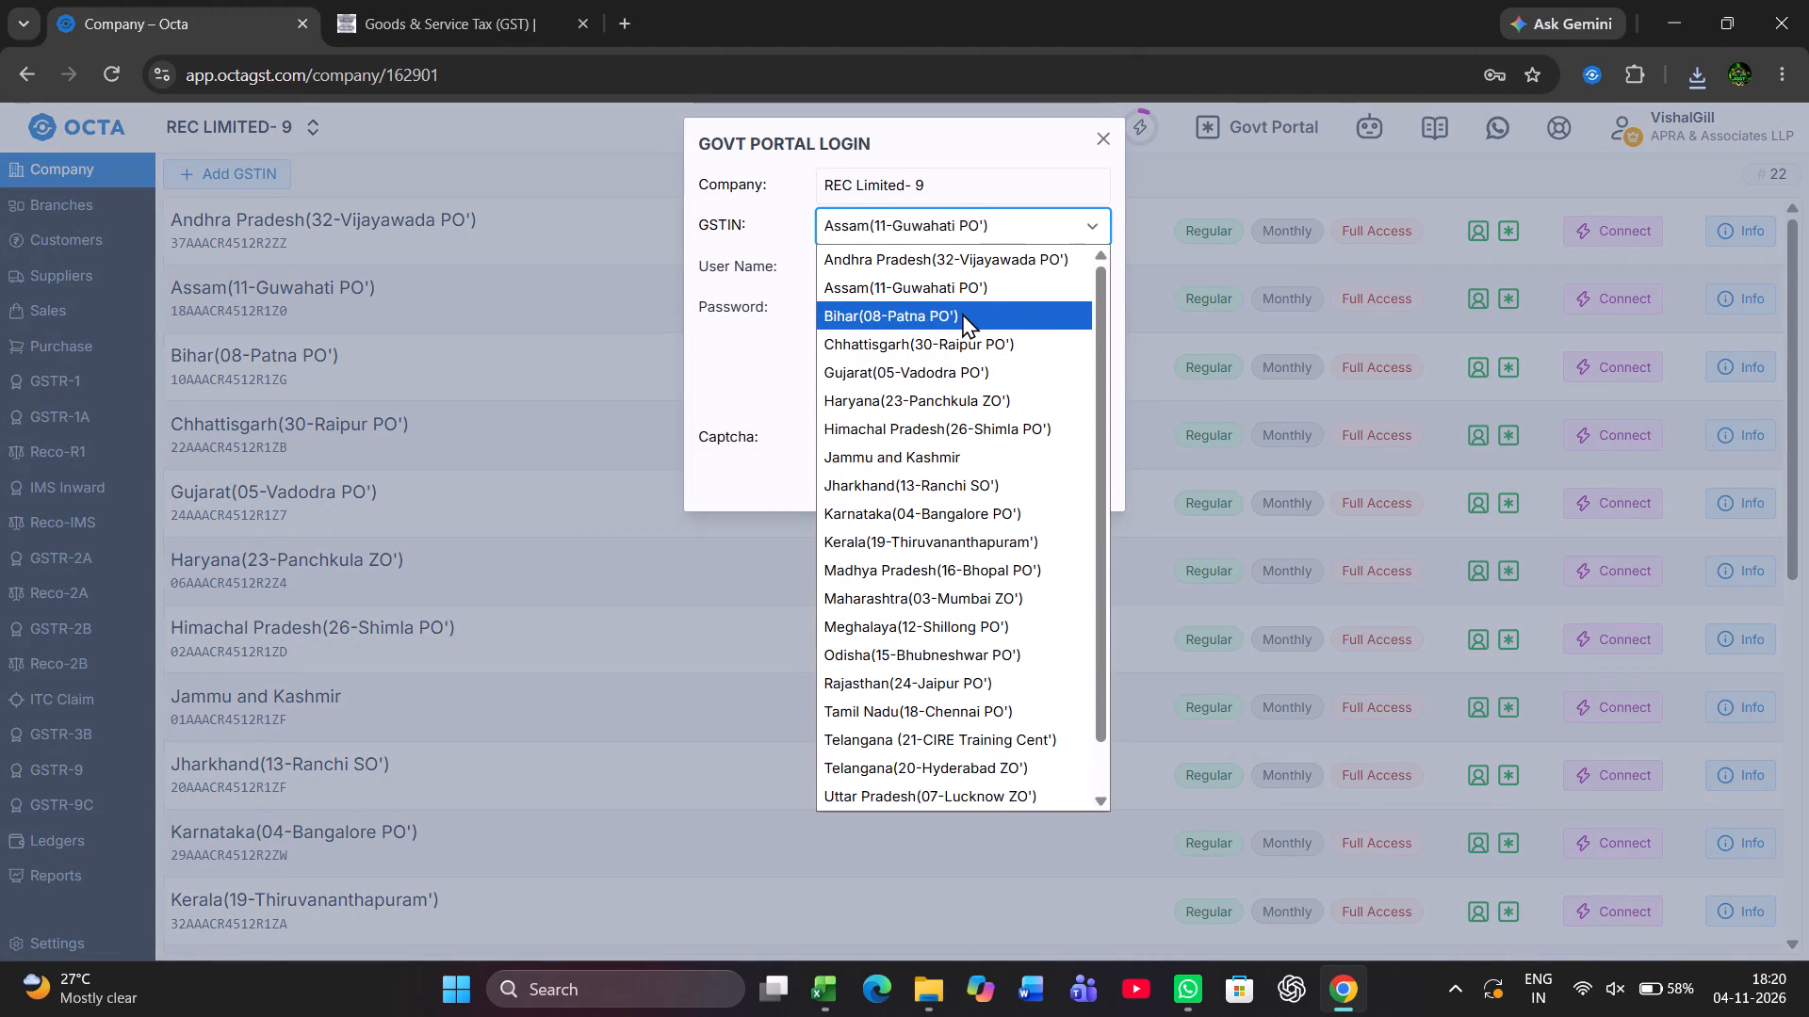
left_click(962, 313)
key("Return")
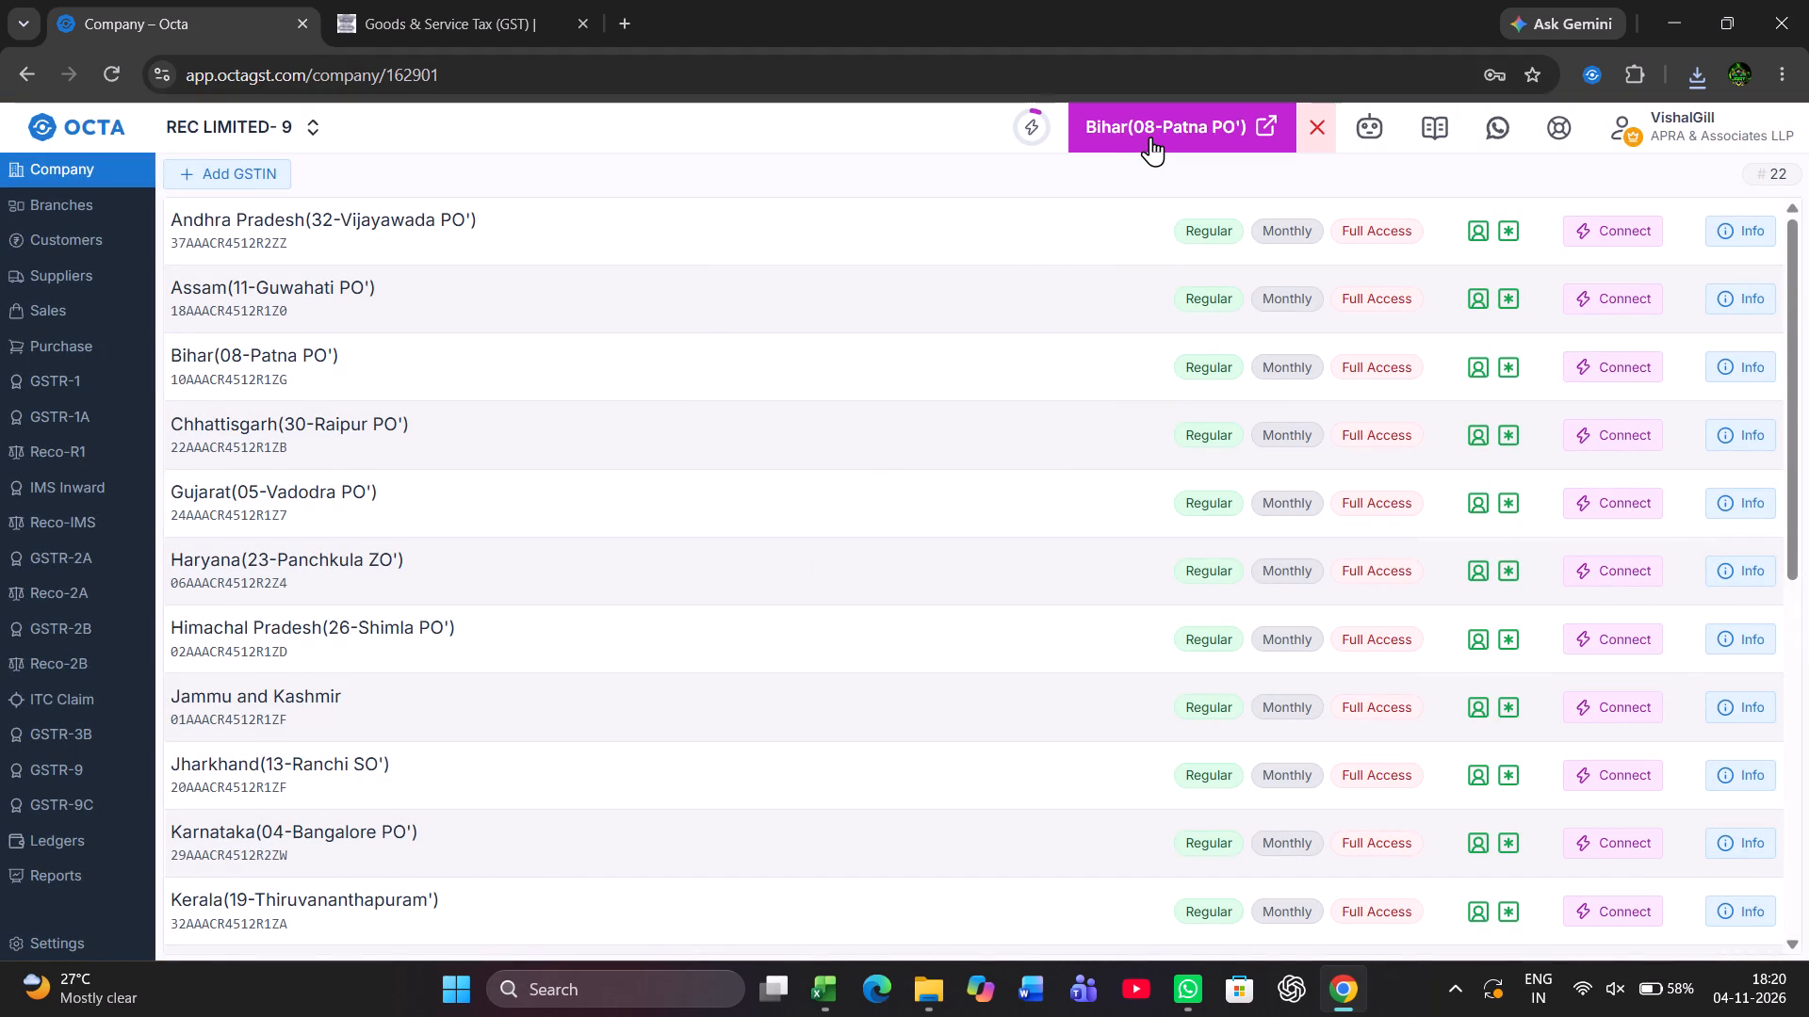
left_click(1150, 137)
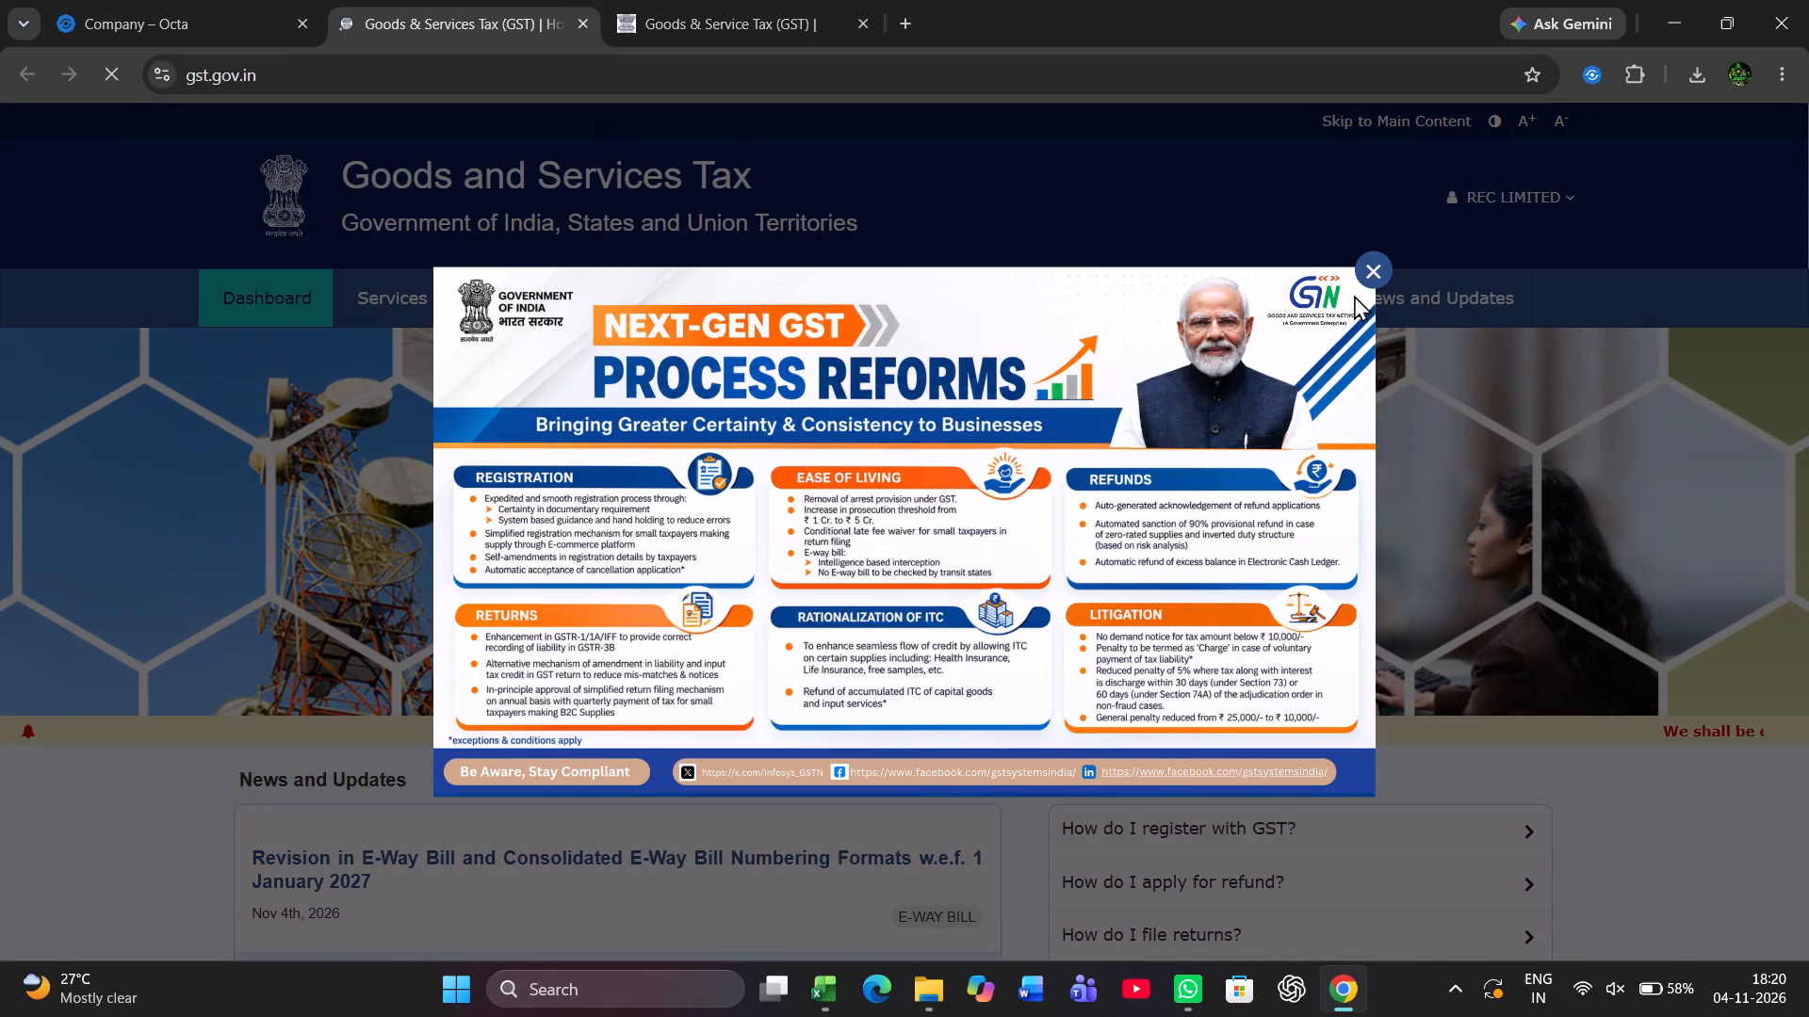
left_click(1374, 272)
Open the Bihar GSTIN's GSTR-9 annual return for 2025-26 for online preparation, keeping No for the nil return question.
left_click(407, 306)
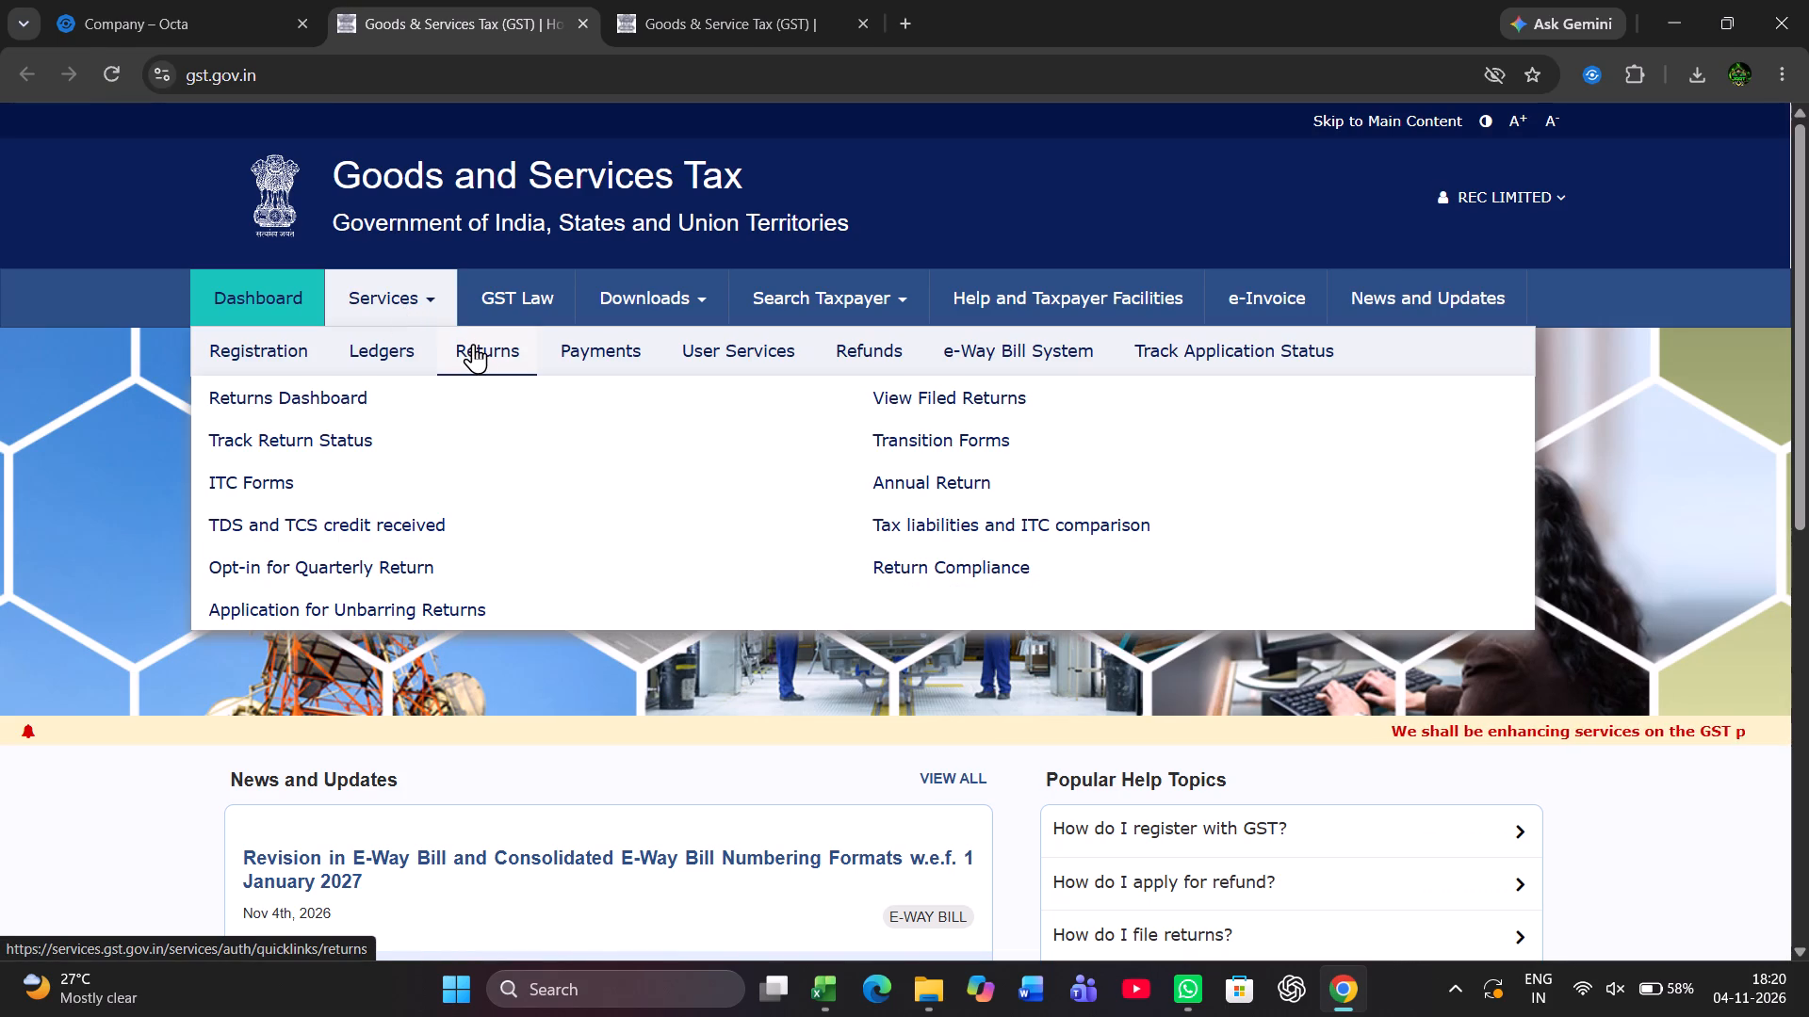
left_click(927, 460)
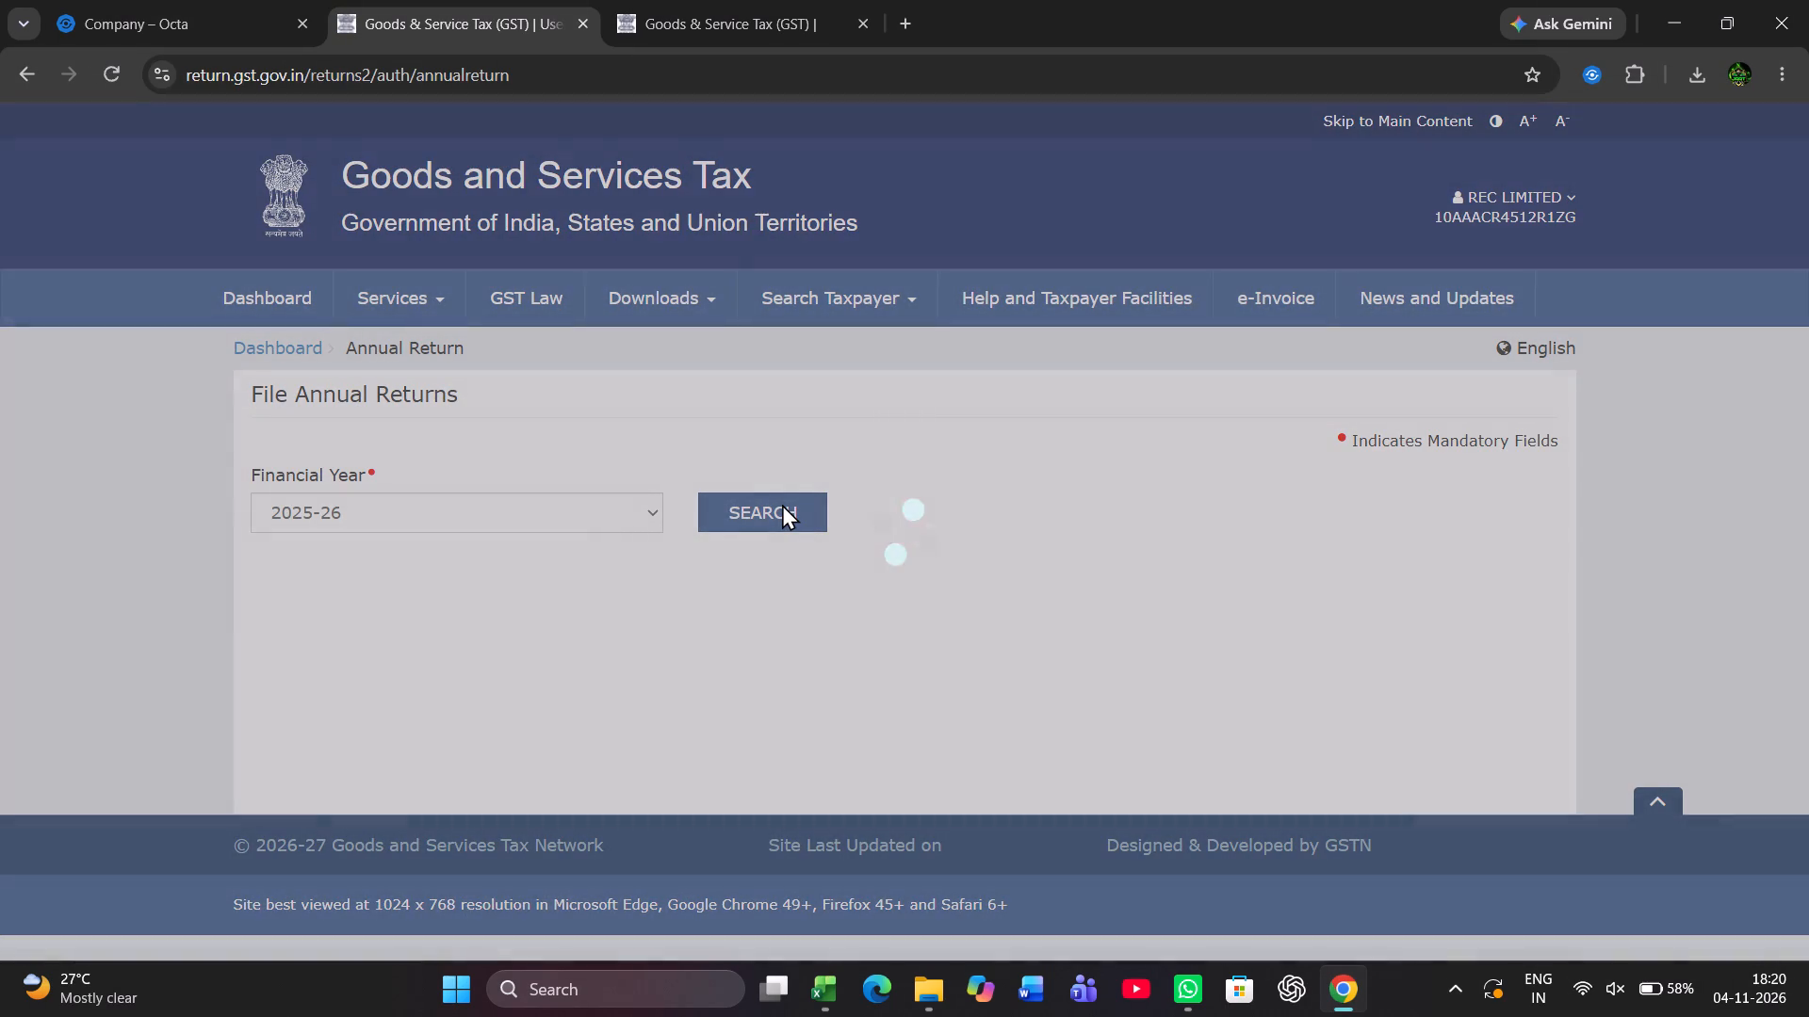
left_click(782, 504)
scroll(782, 504, "down", 3)
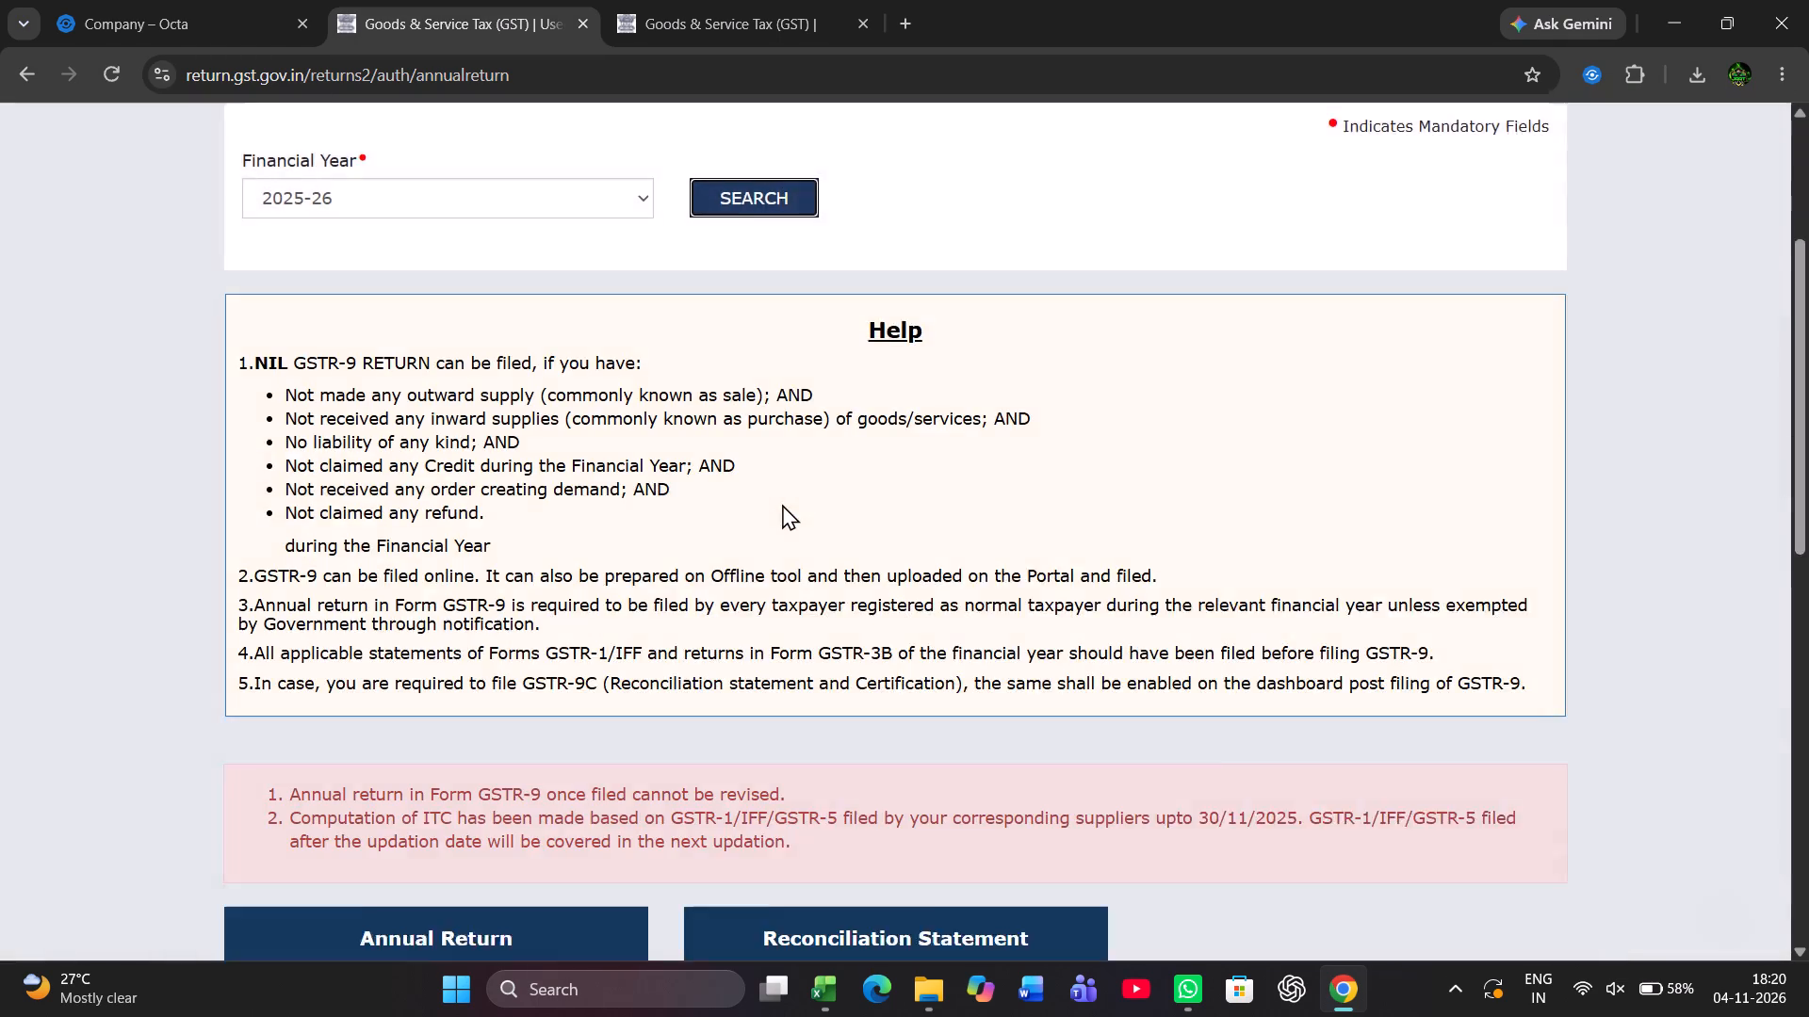
scroll(782, 504, "down", 1)
left_click(442, 723)
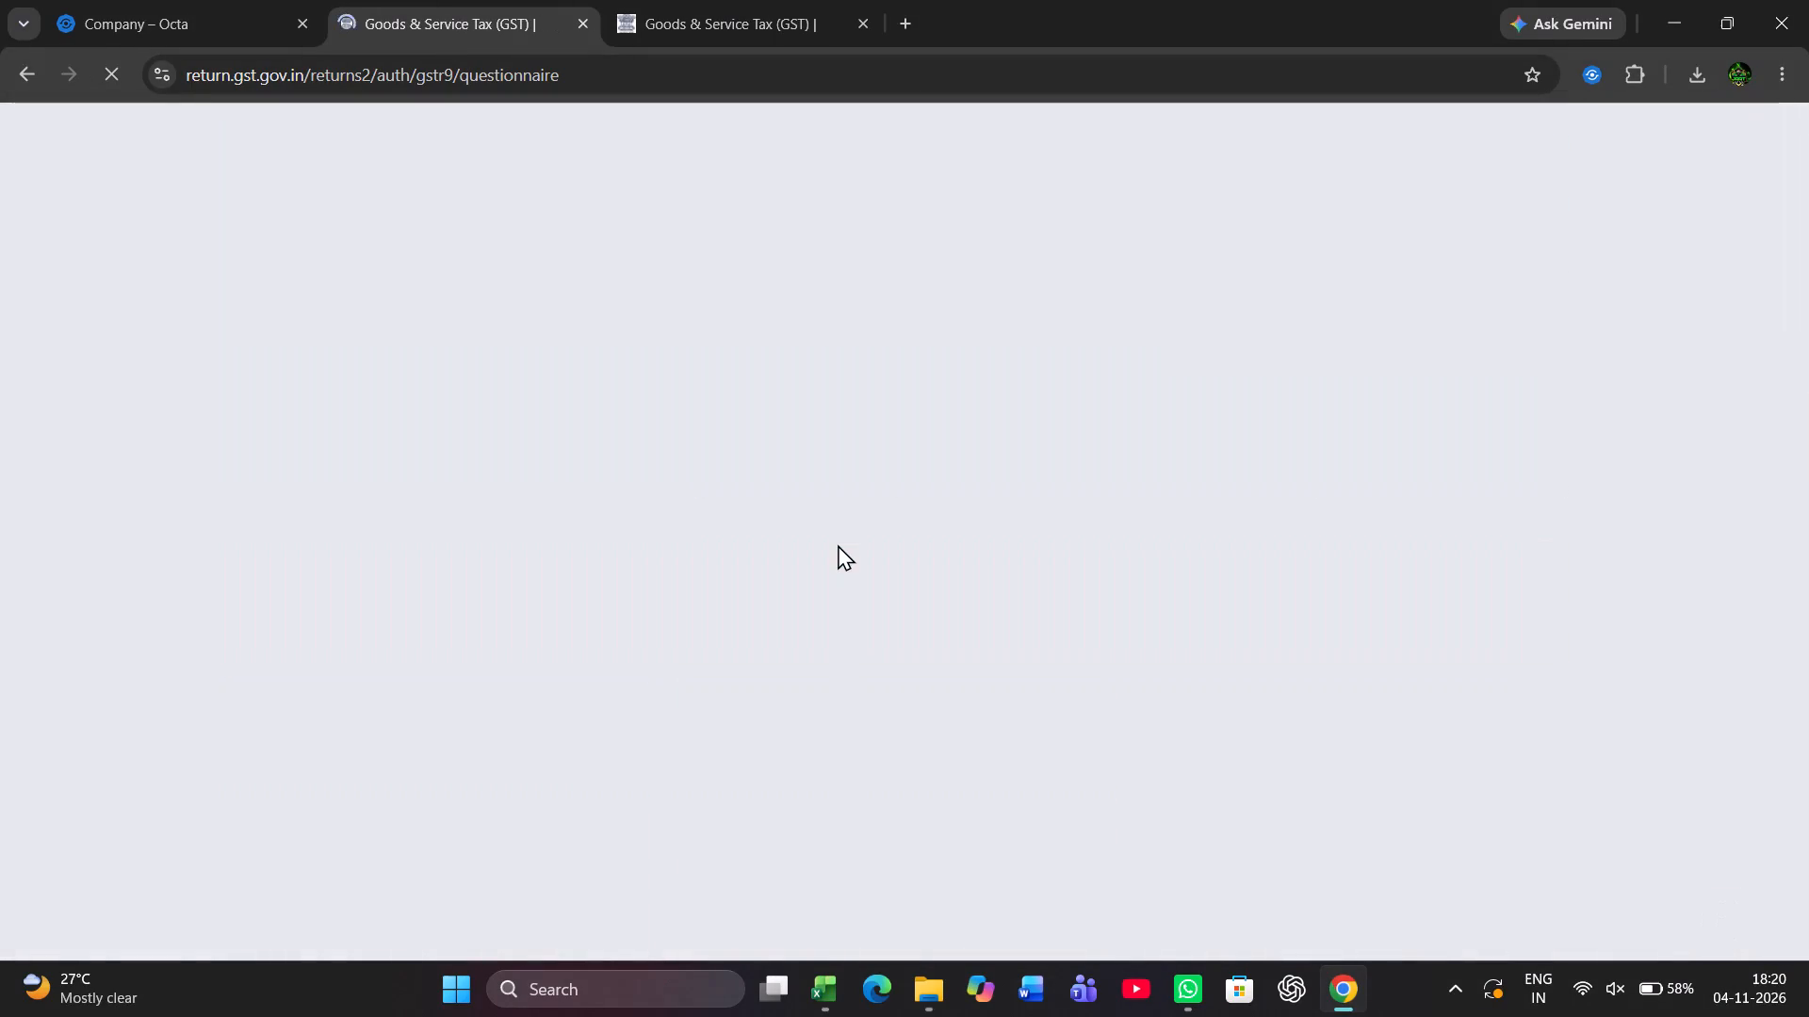
scroll(958, 517, "down", 4)
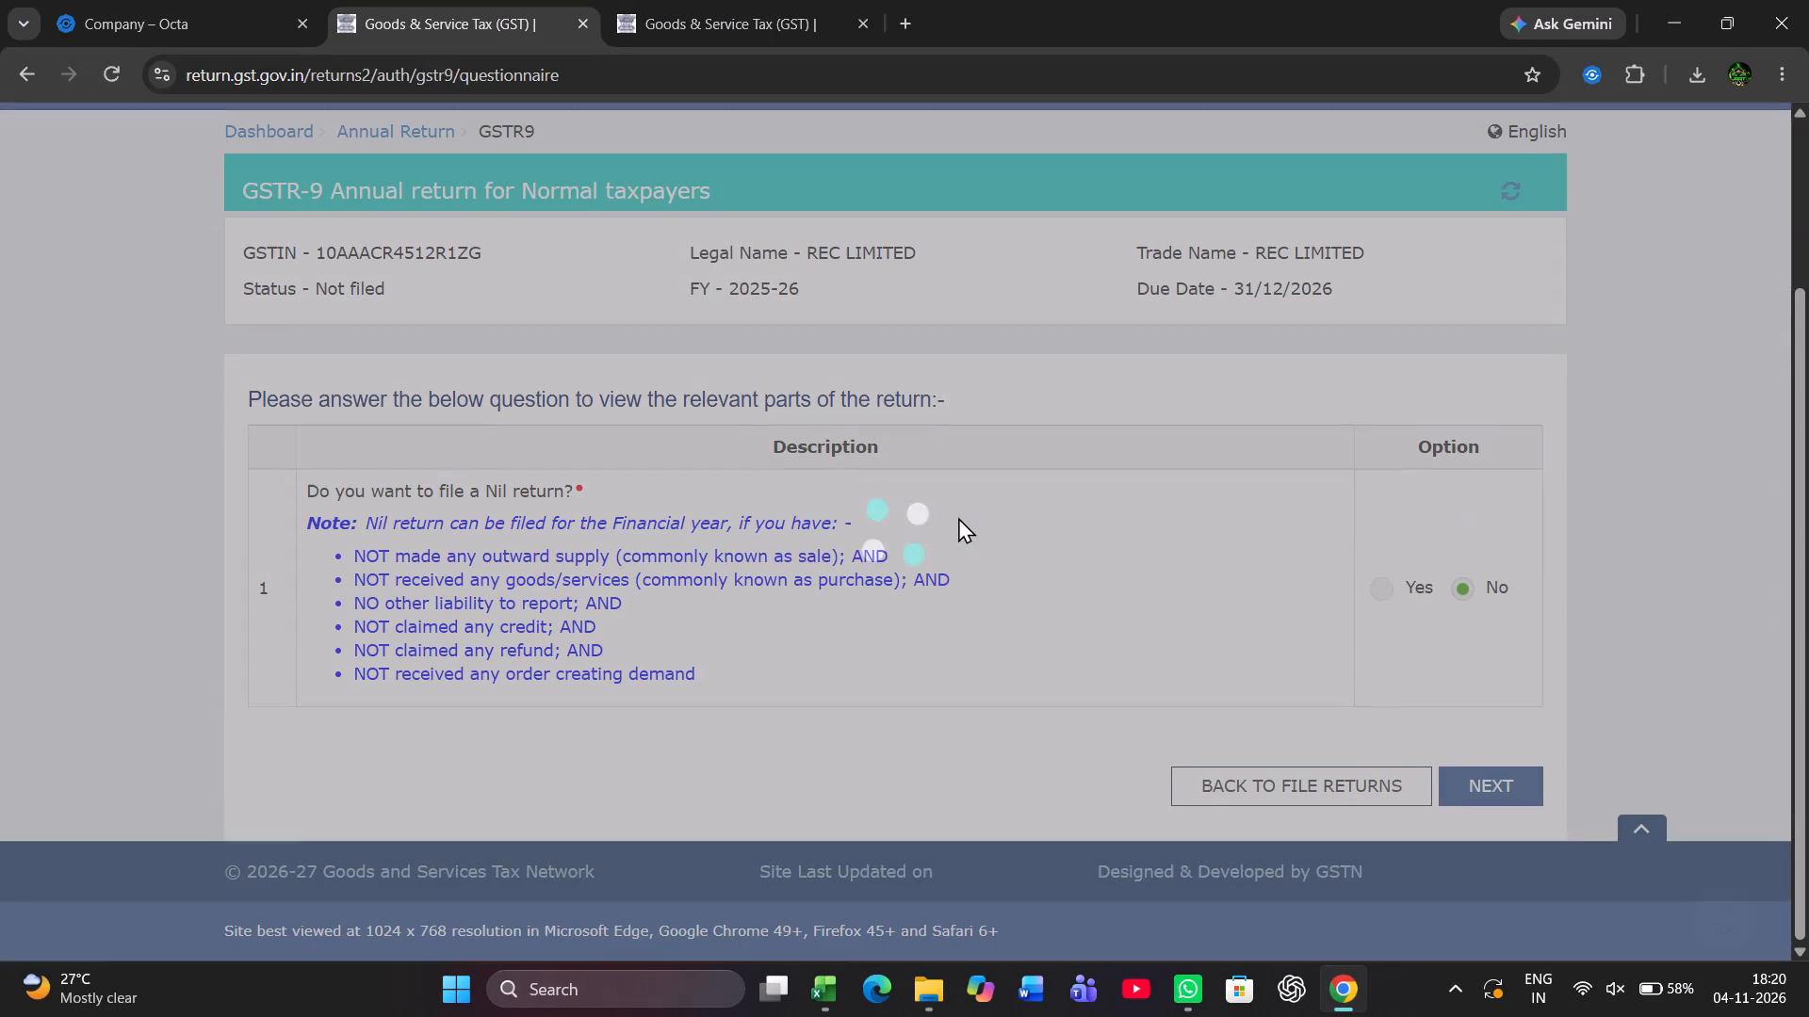
left_click(1491, 772)
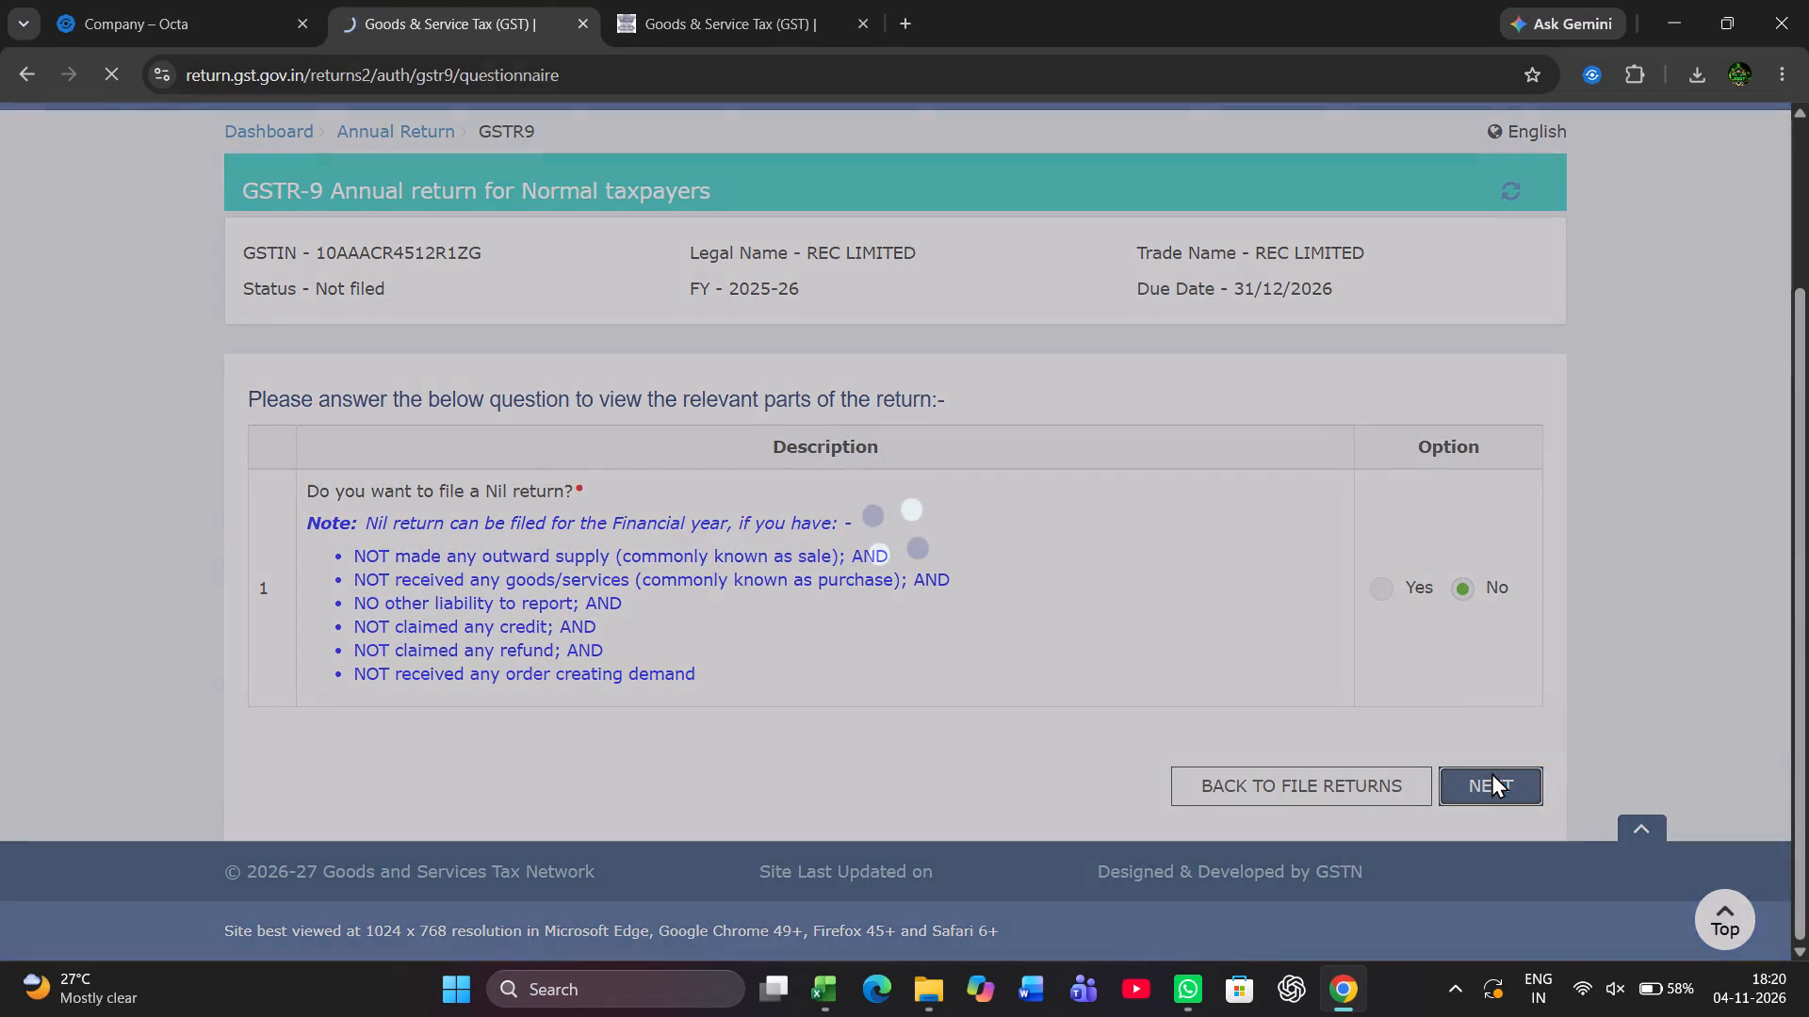
Download the Bihar GSTR-9 system computed summary, GSTR-1/1A/IFF summary and GSTR-3B summary PDFs.
scroll(662, 628, "down", 2)
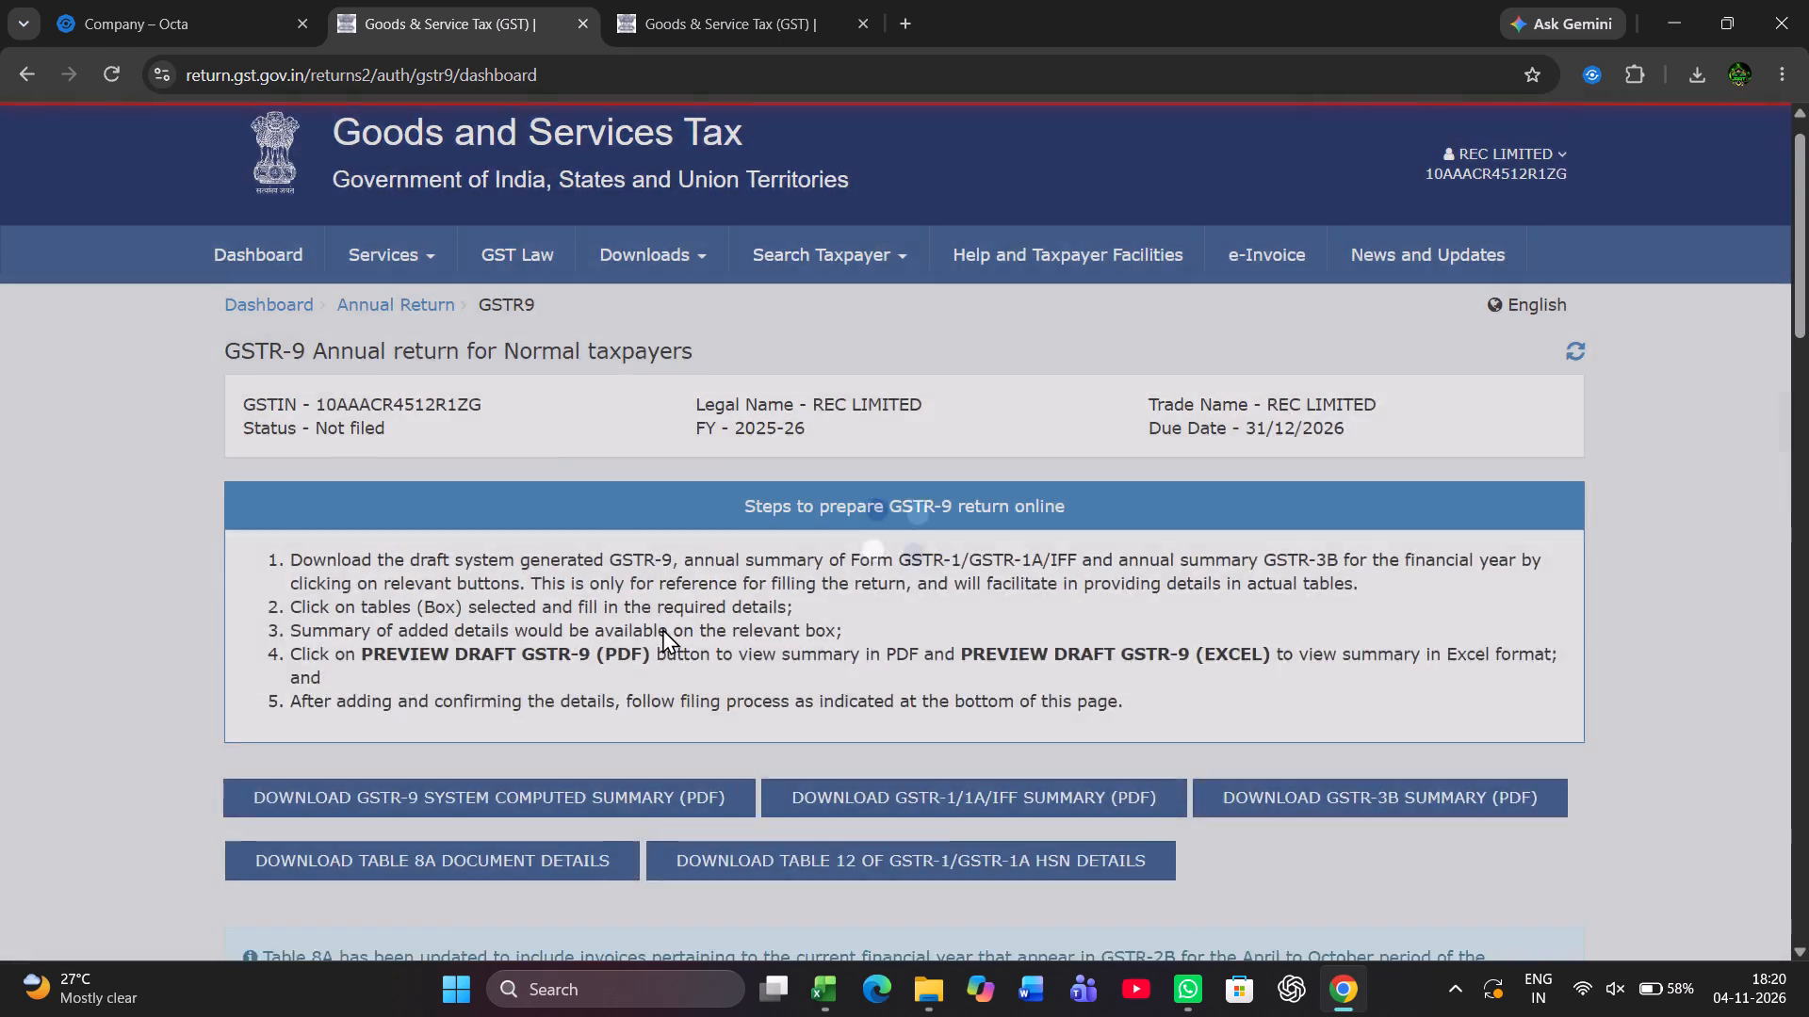
scroll(662, 628, "down", 2)
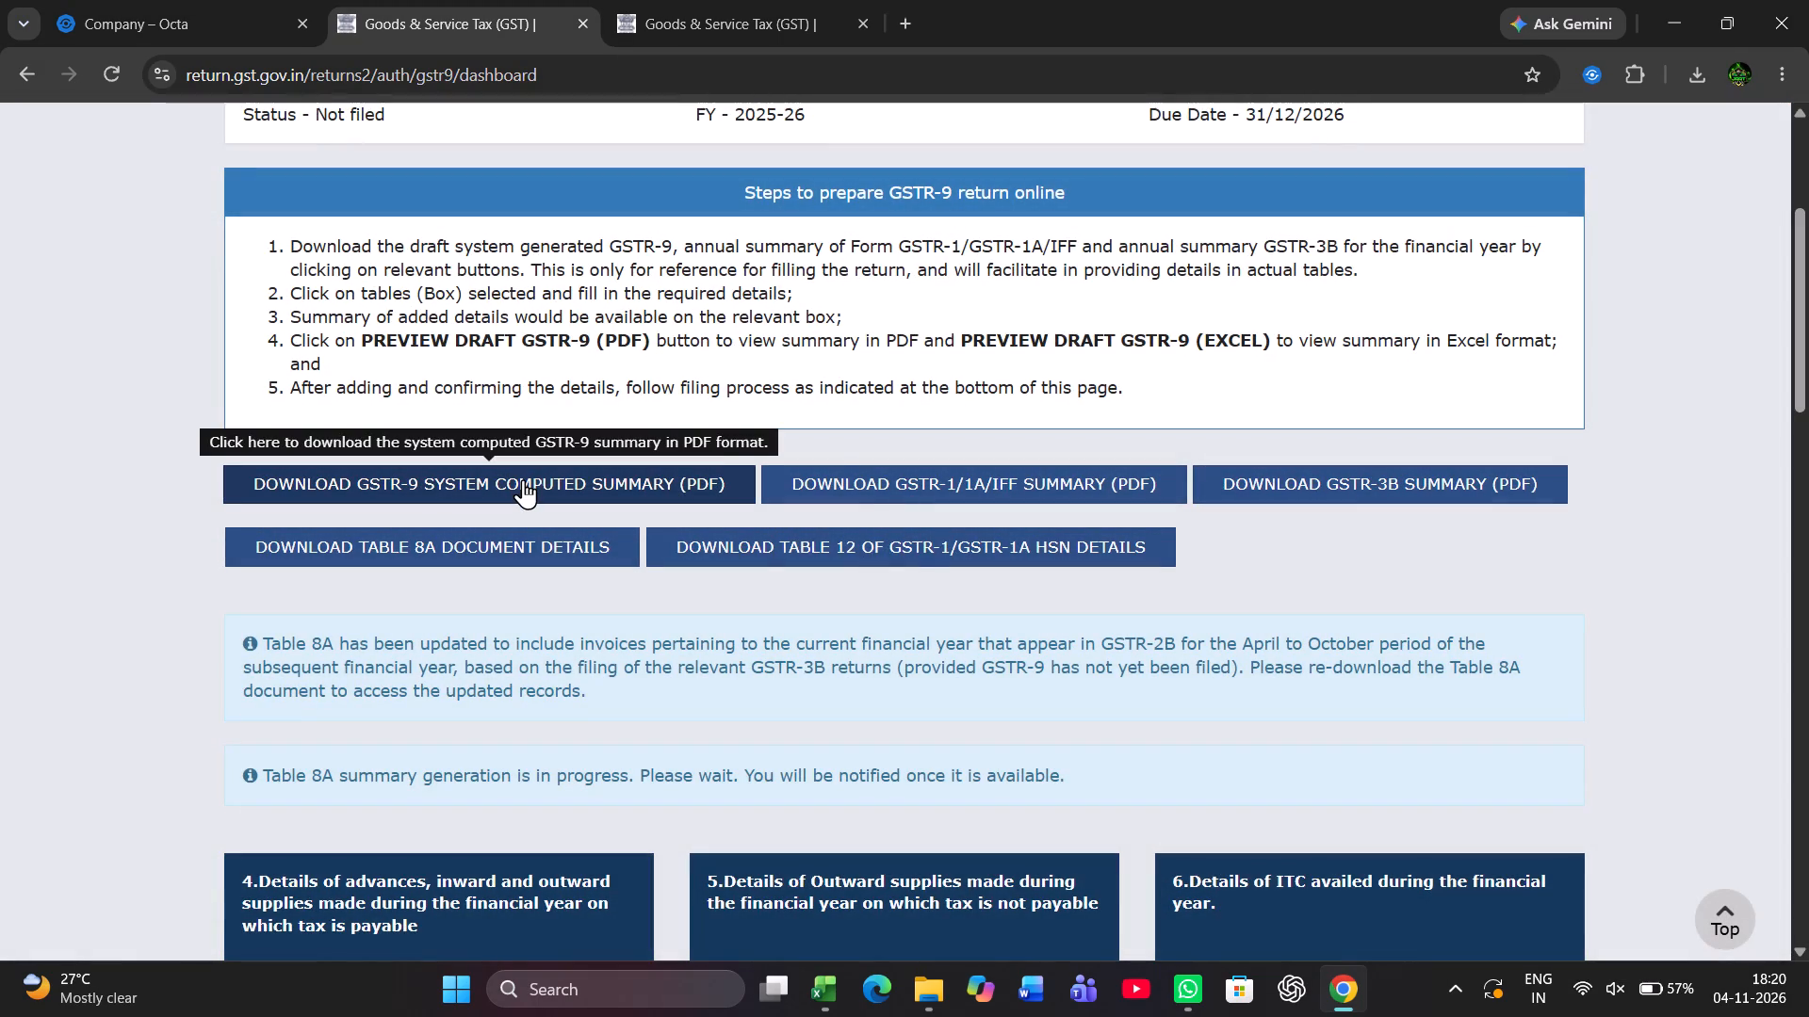
left_click(523, 479)
left_click(986, 481)
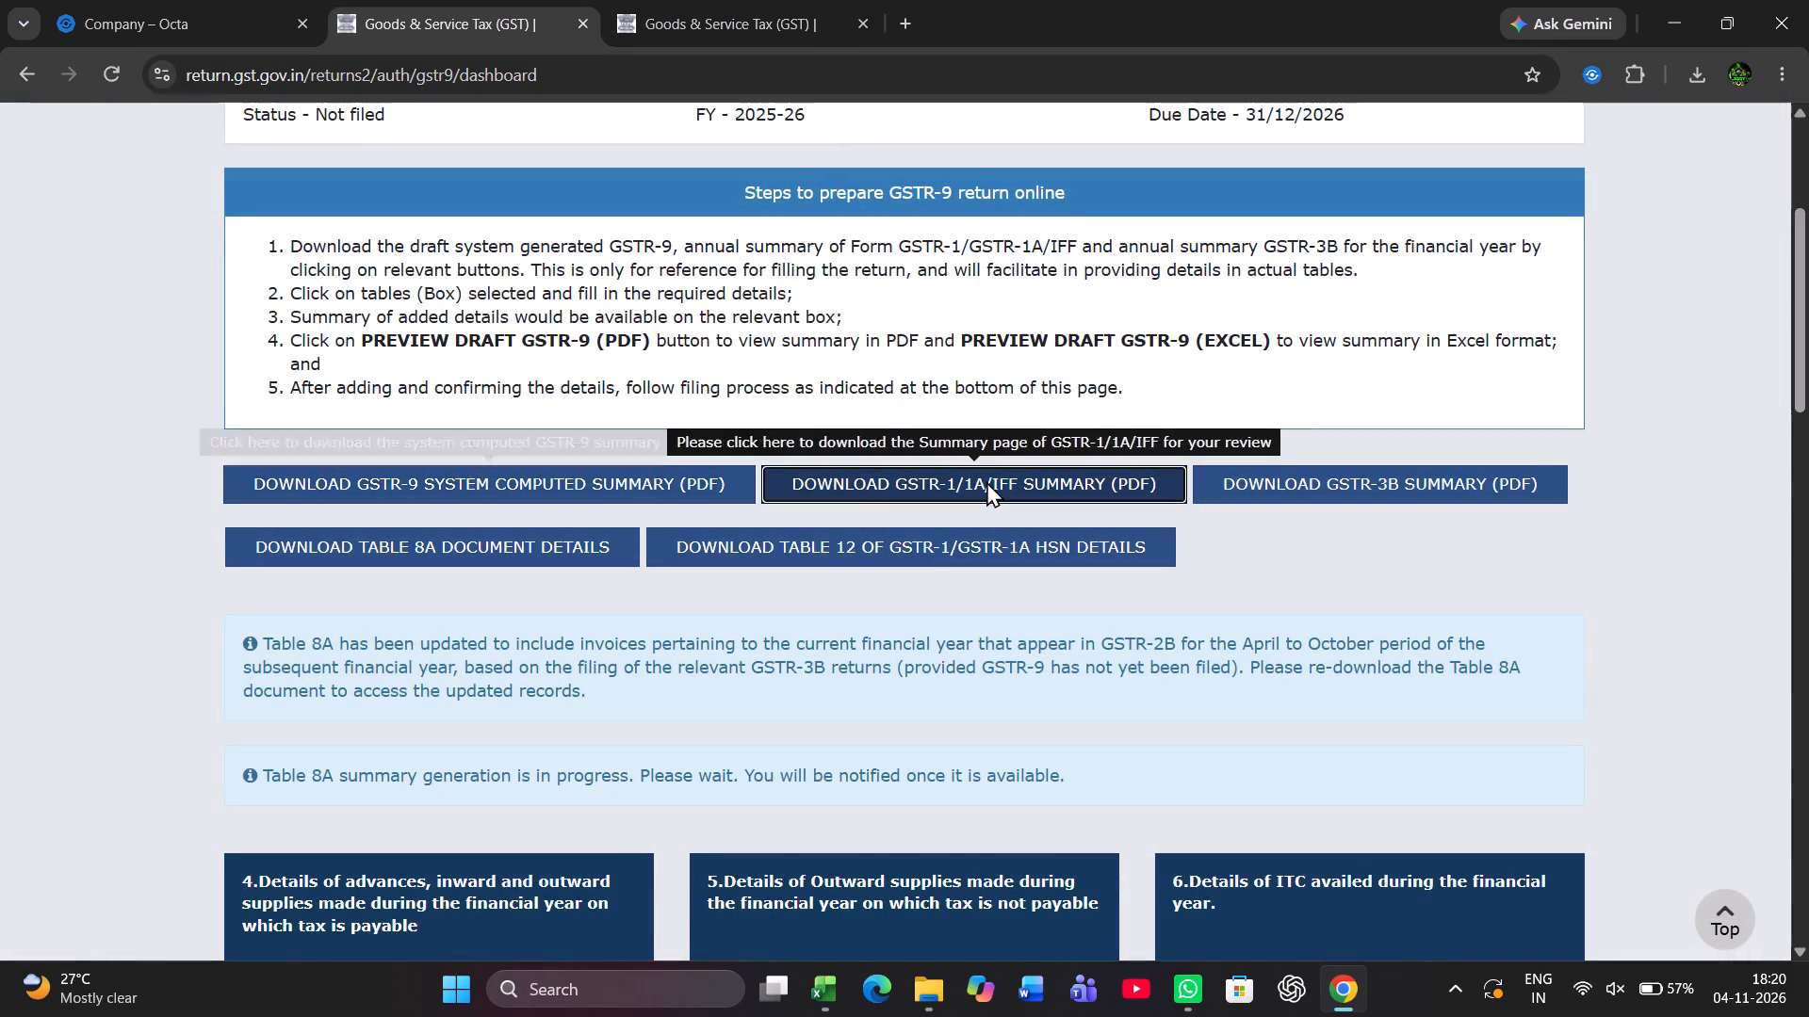
left_click(1394, 495)
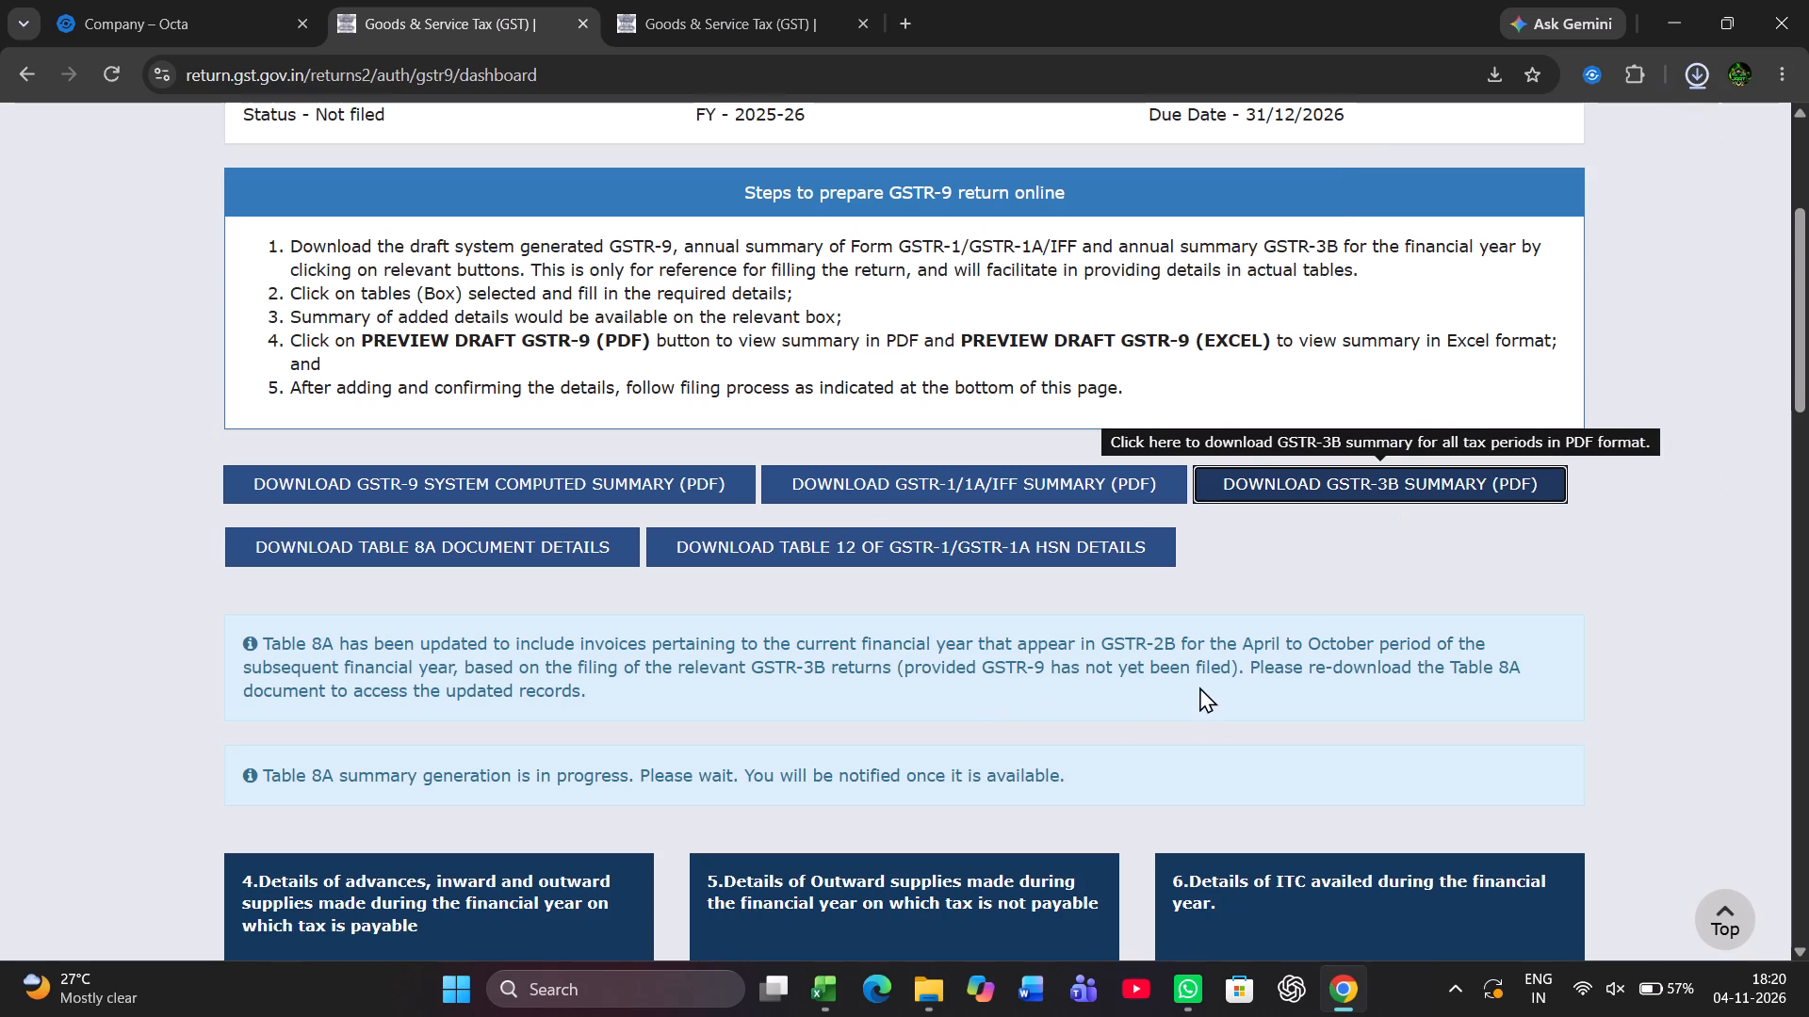
Move the Bihar GSTIN's GSTR9, GSTR1and1A and GSTR3B PDFs from Downloads into the Bihar(08-Patna PO') folder and return to REC.
key("alt+Tab")
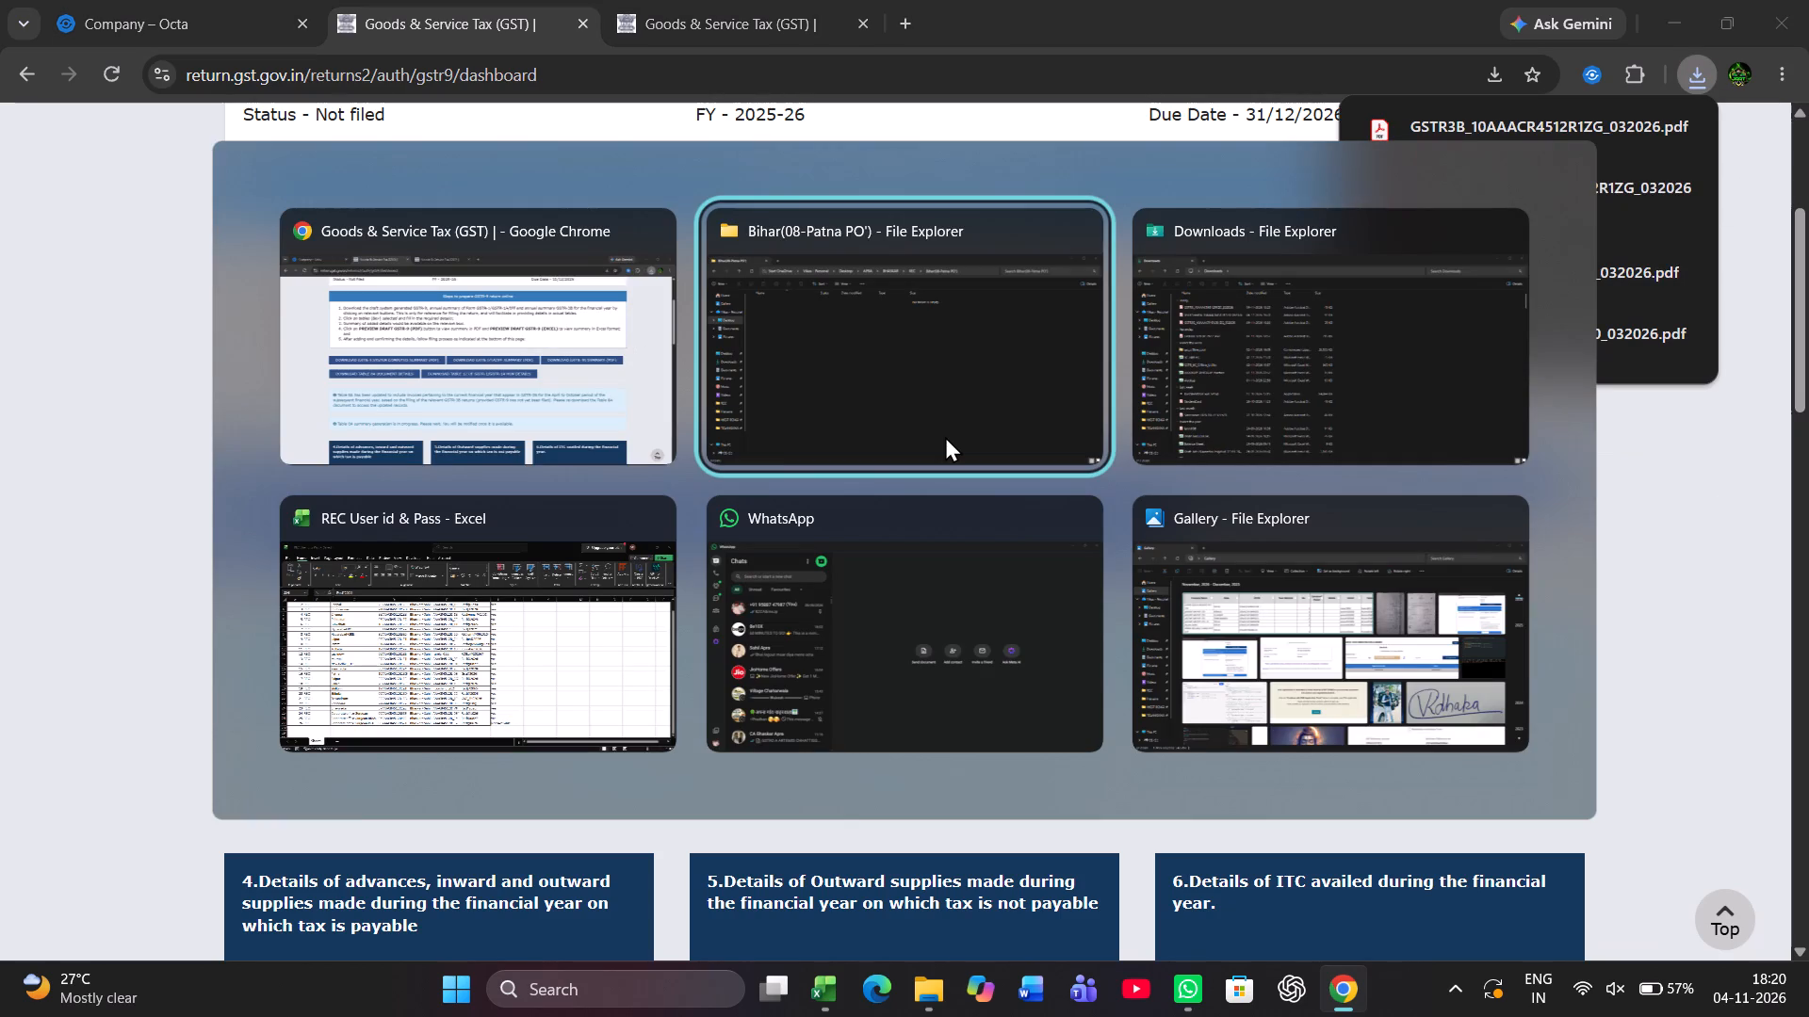
key("alt+Tab")
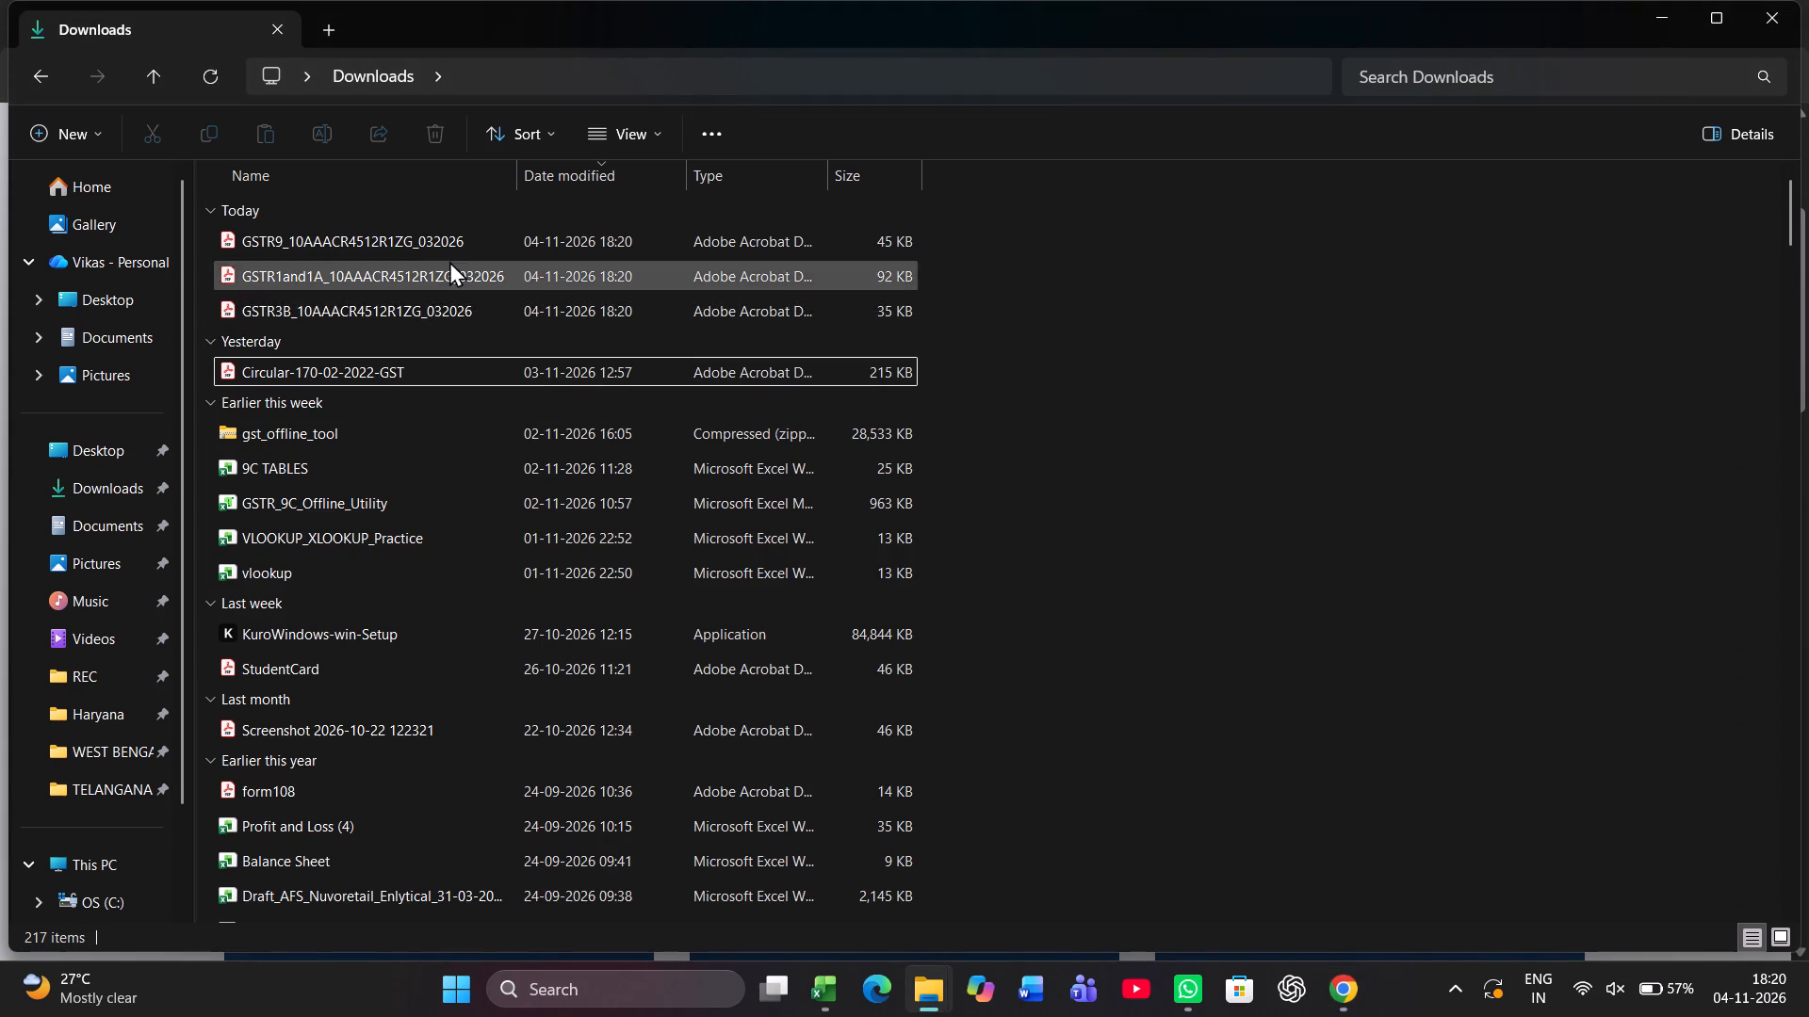
left_click(436, 228)
key("shift+Down")
key("shift+Down")
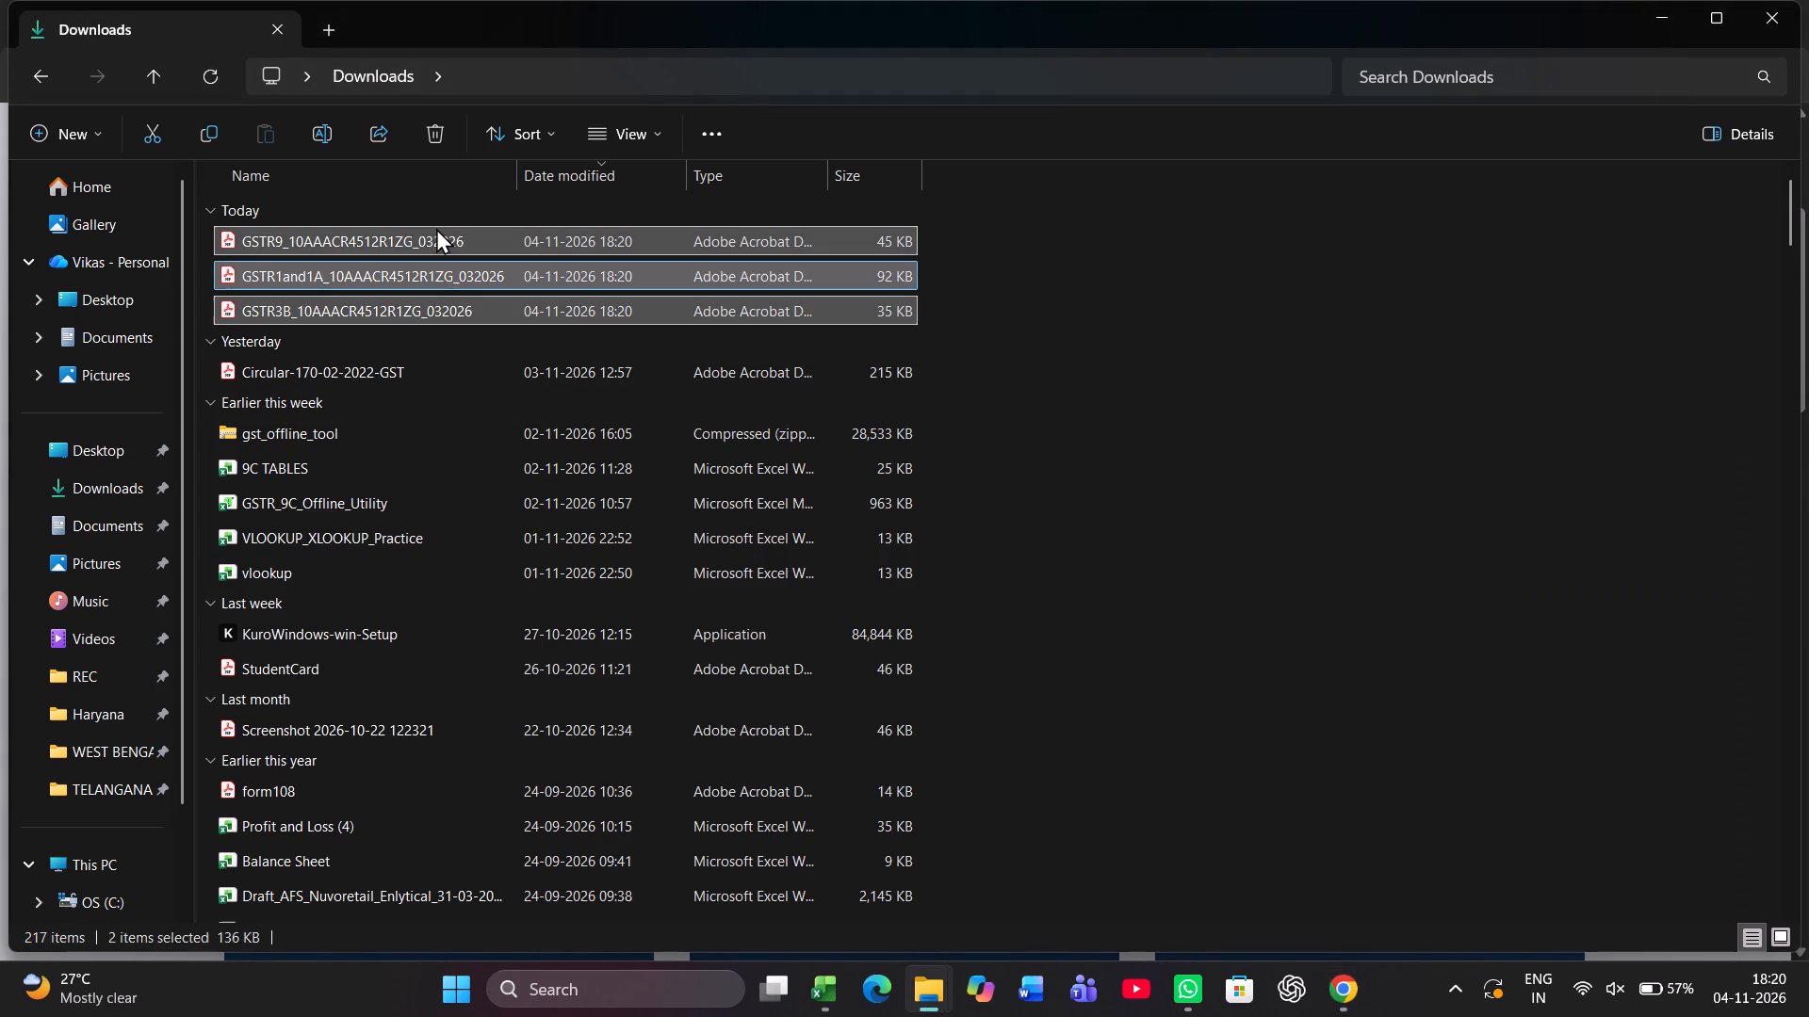
key("ctrl+x")
key("alt+Tab")
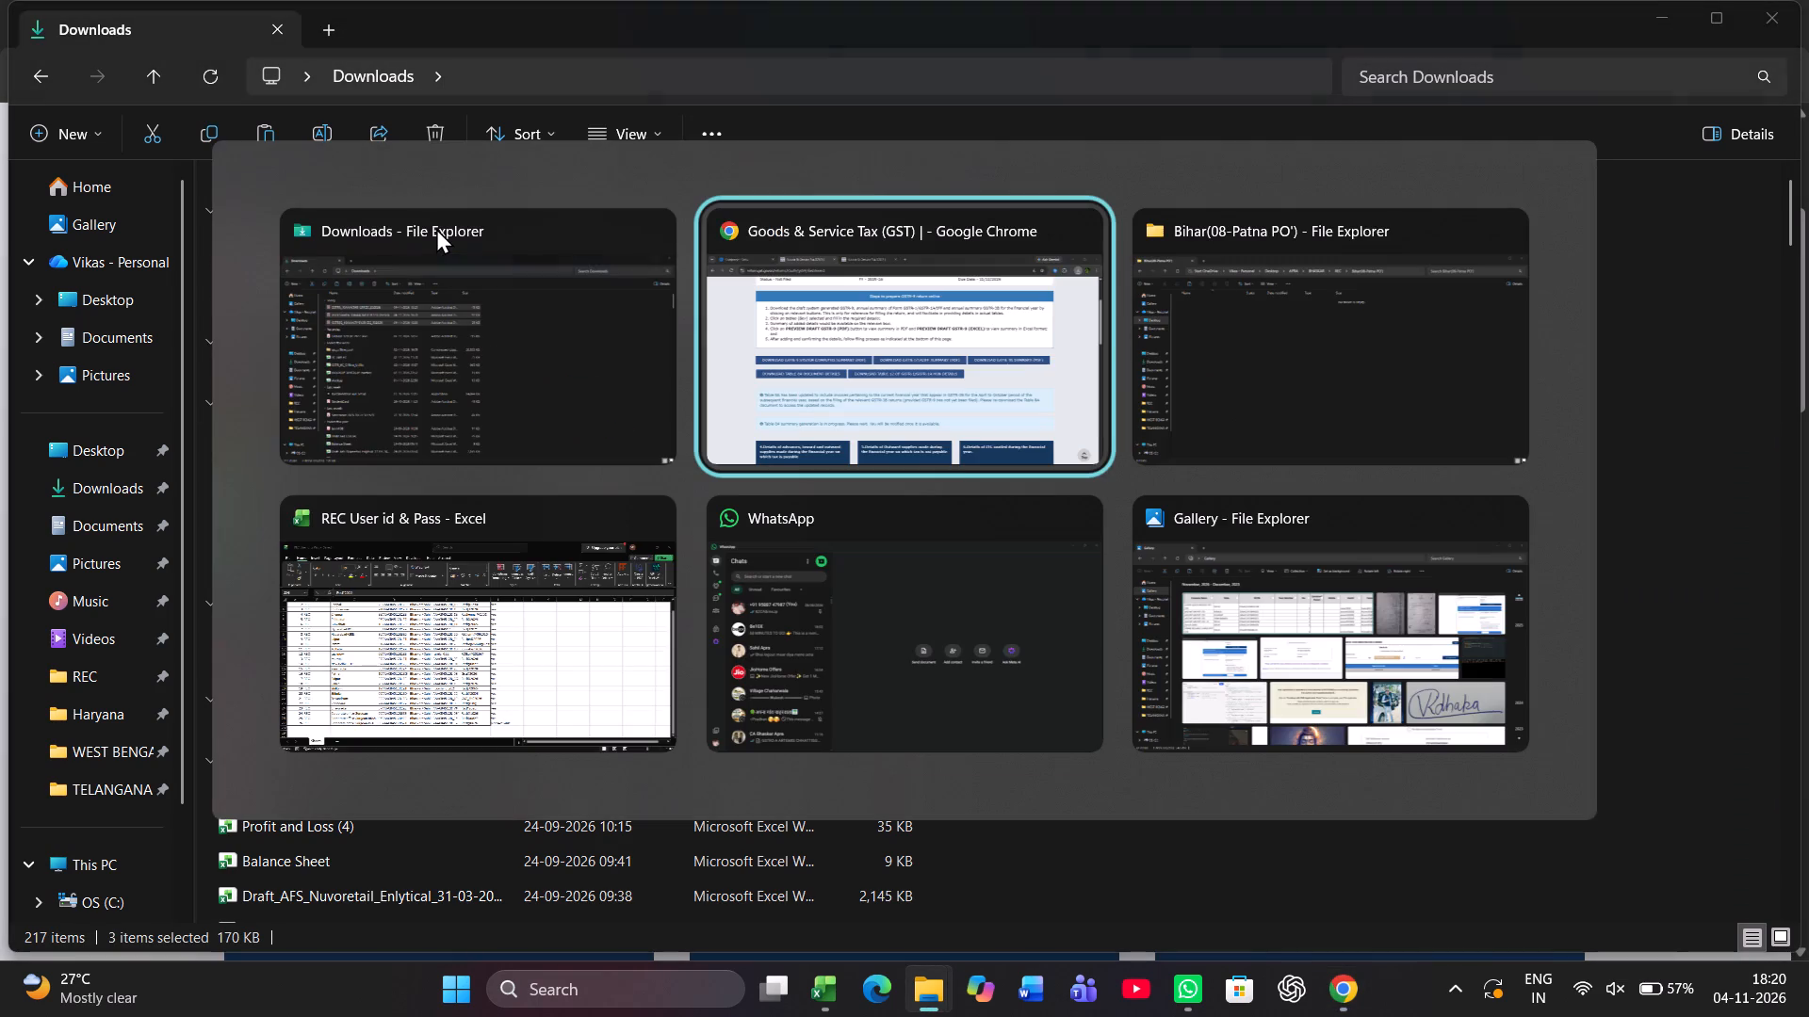
key("alt+Tab")
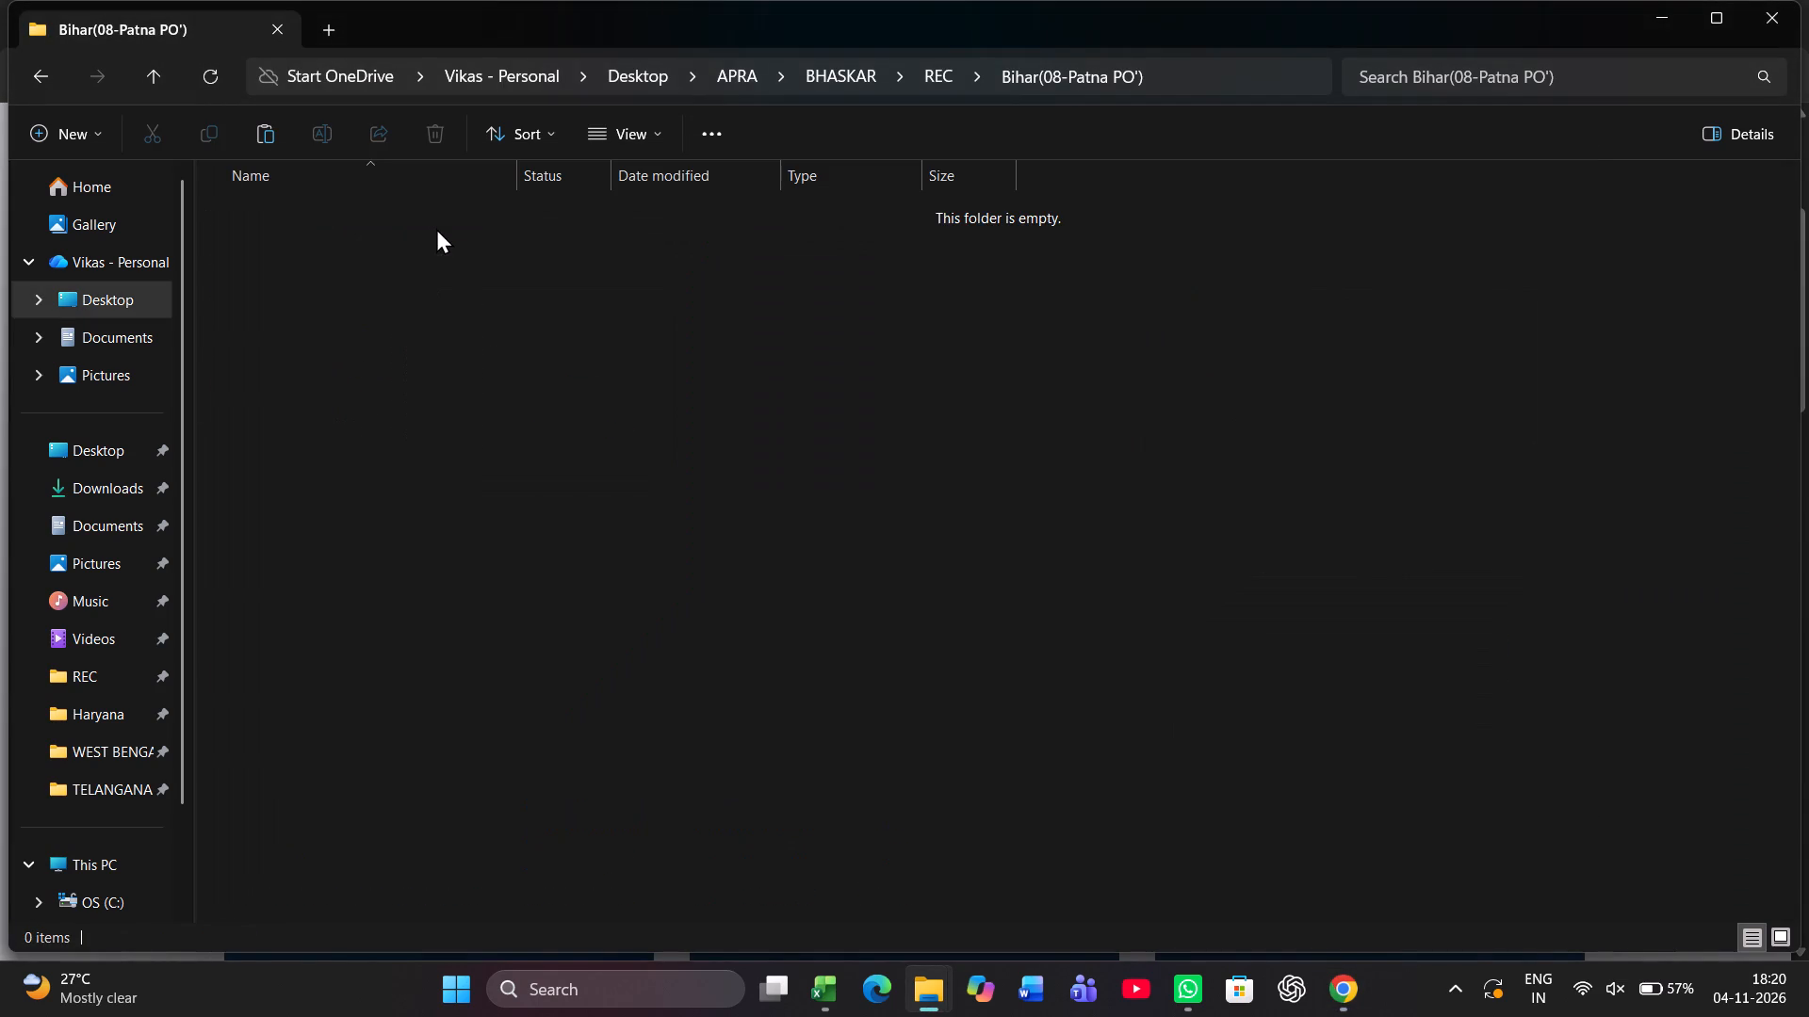
key("ctrl+v")
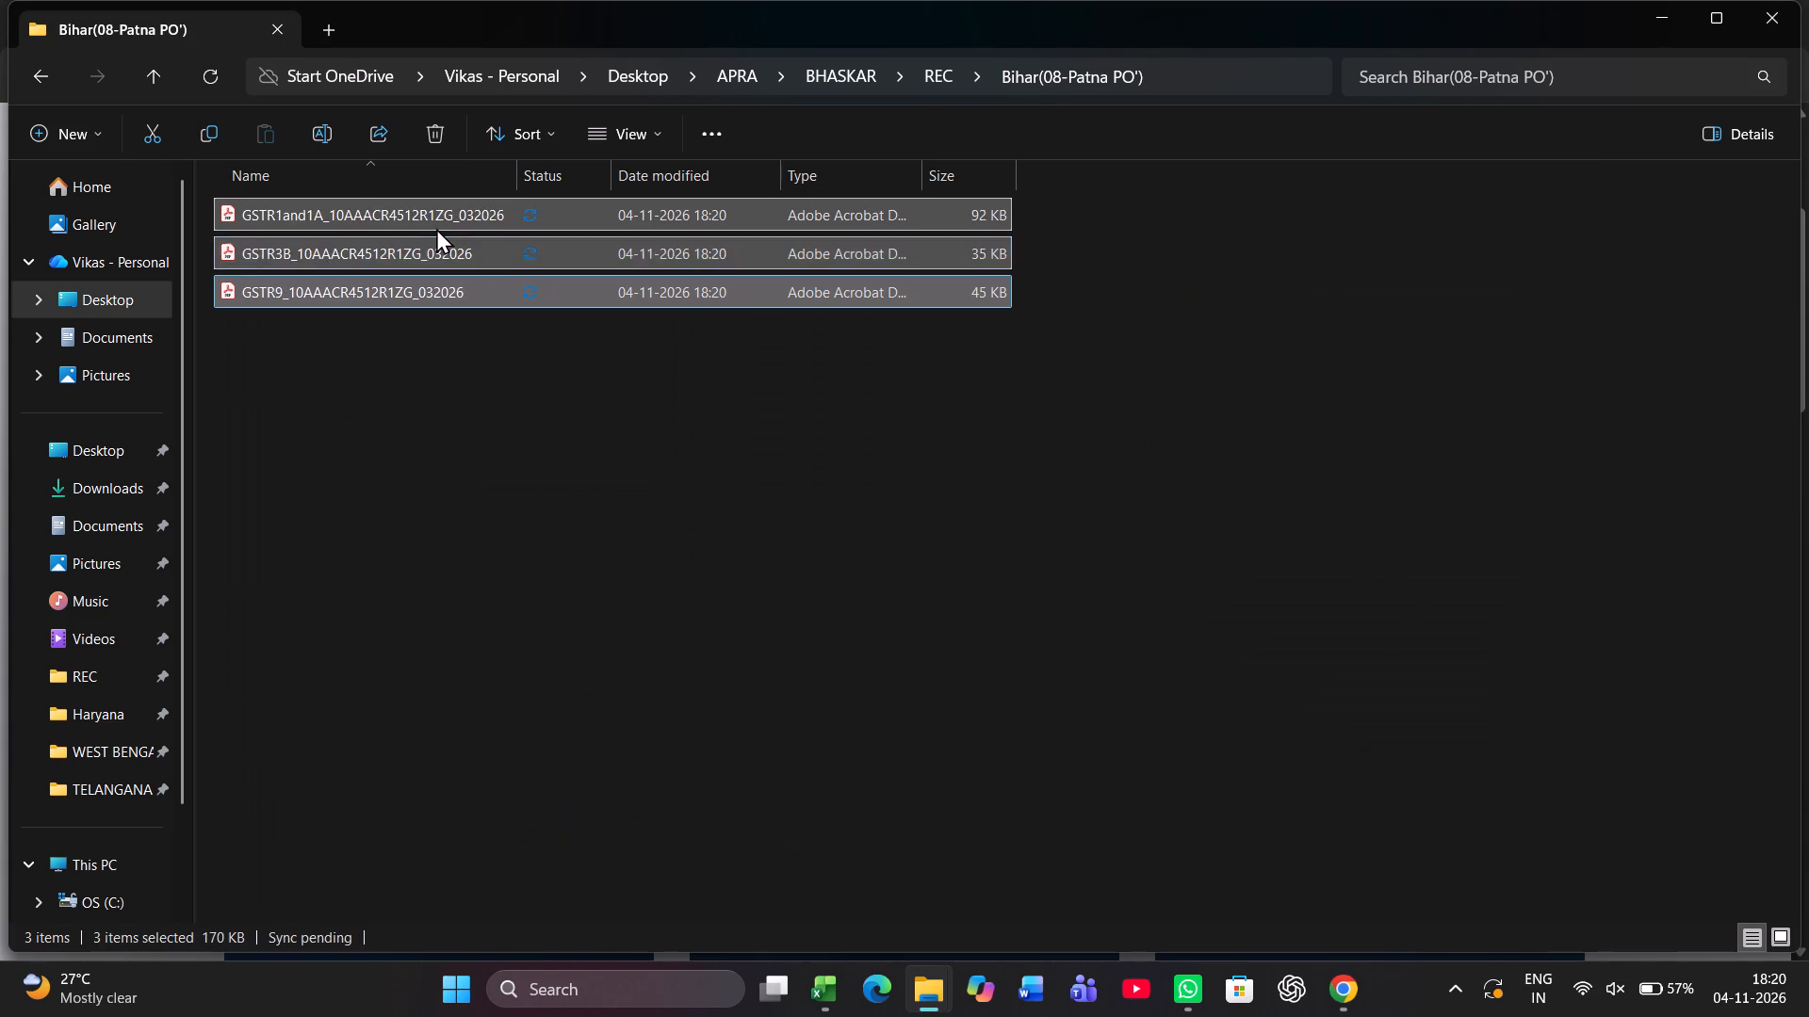
key("BackSpace")
Copy the name Chhattisgarh(30-Raipur PO') from the Octa company list and switch back to File Explorer.
key("alt+Tab")
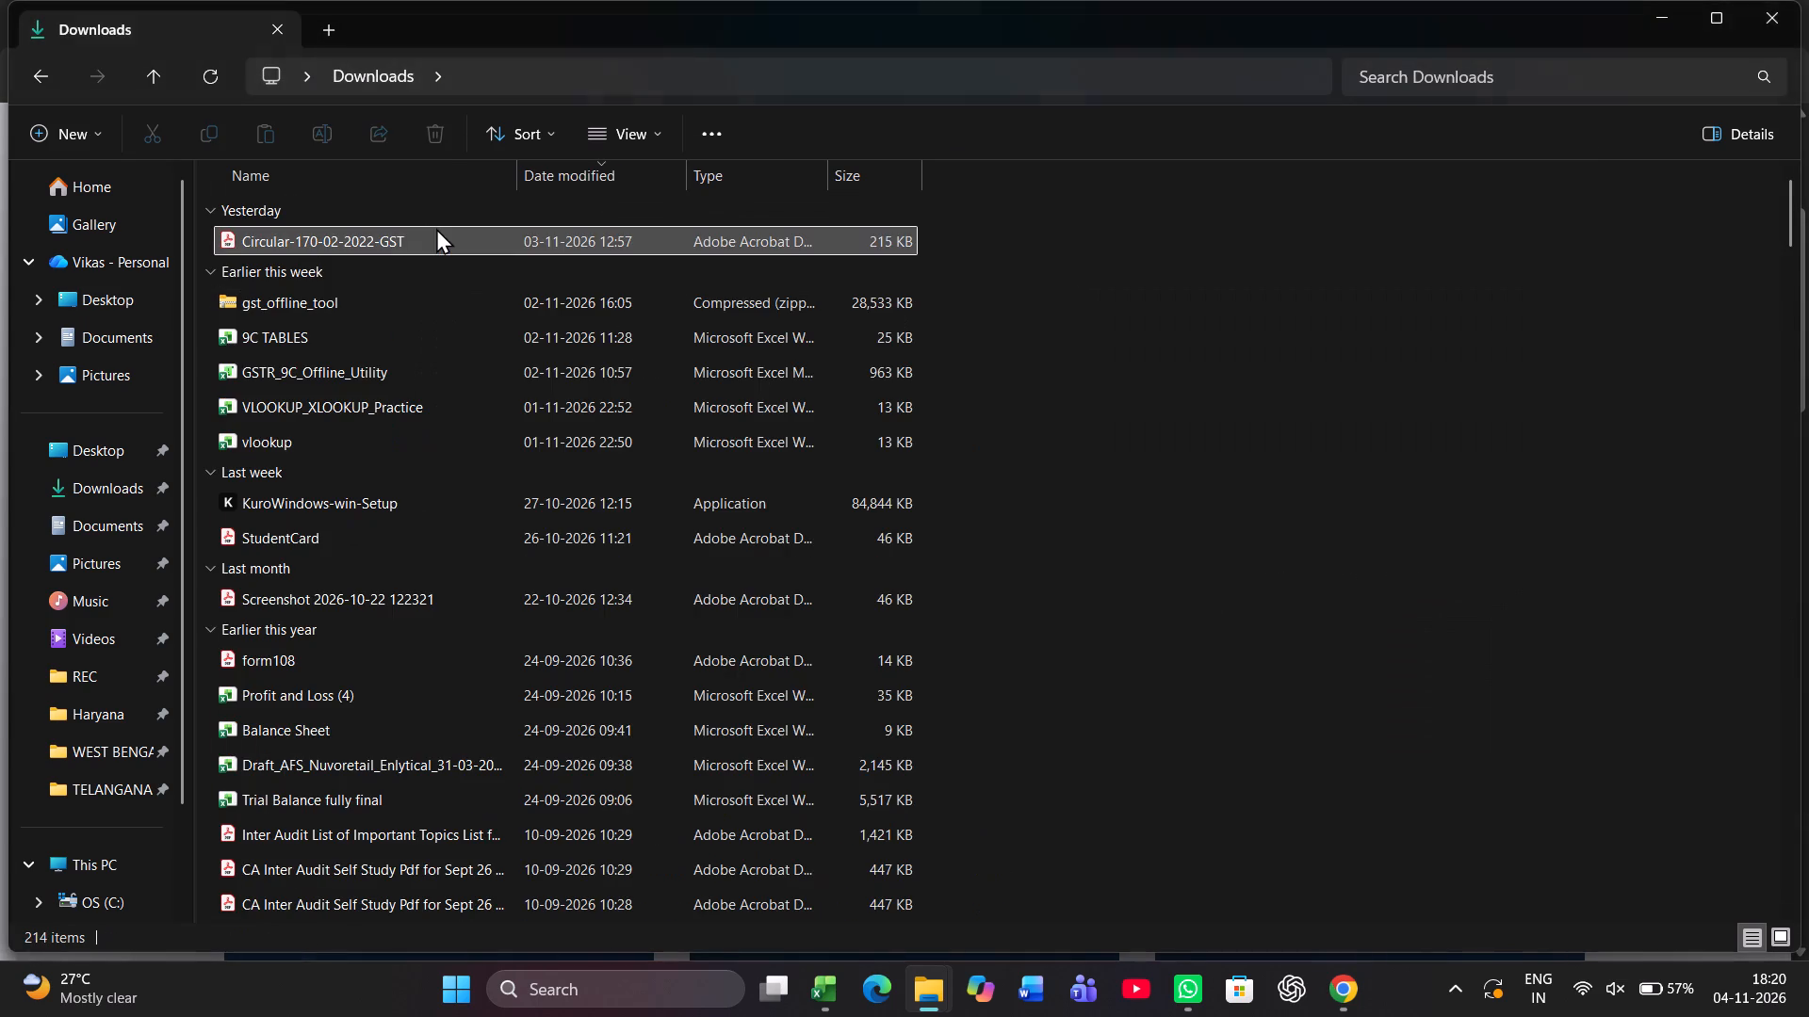
key("alt+Tab")
key("alt+Tab")
key("alt+Tab")
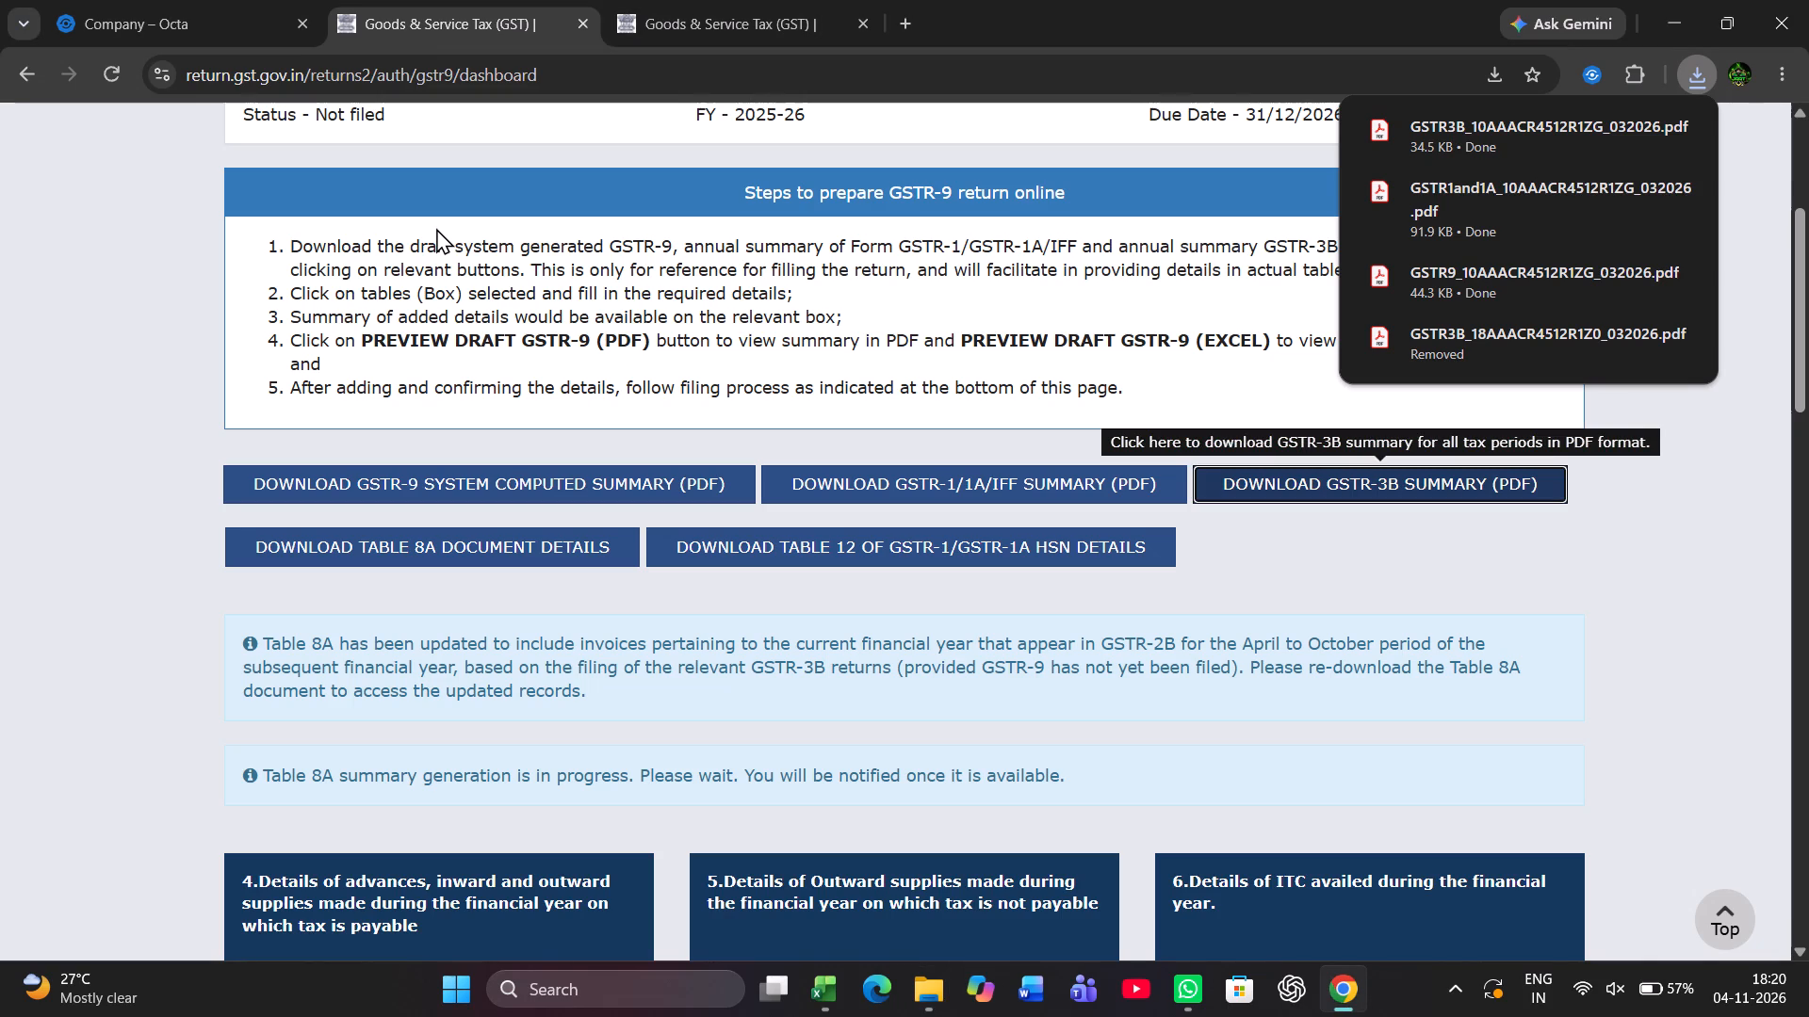
left_click(225, 31)
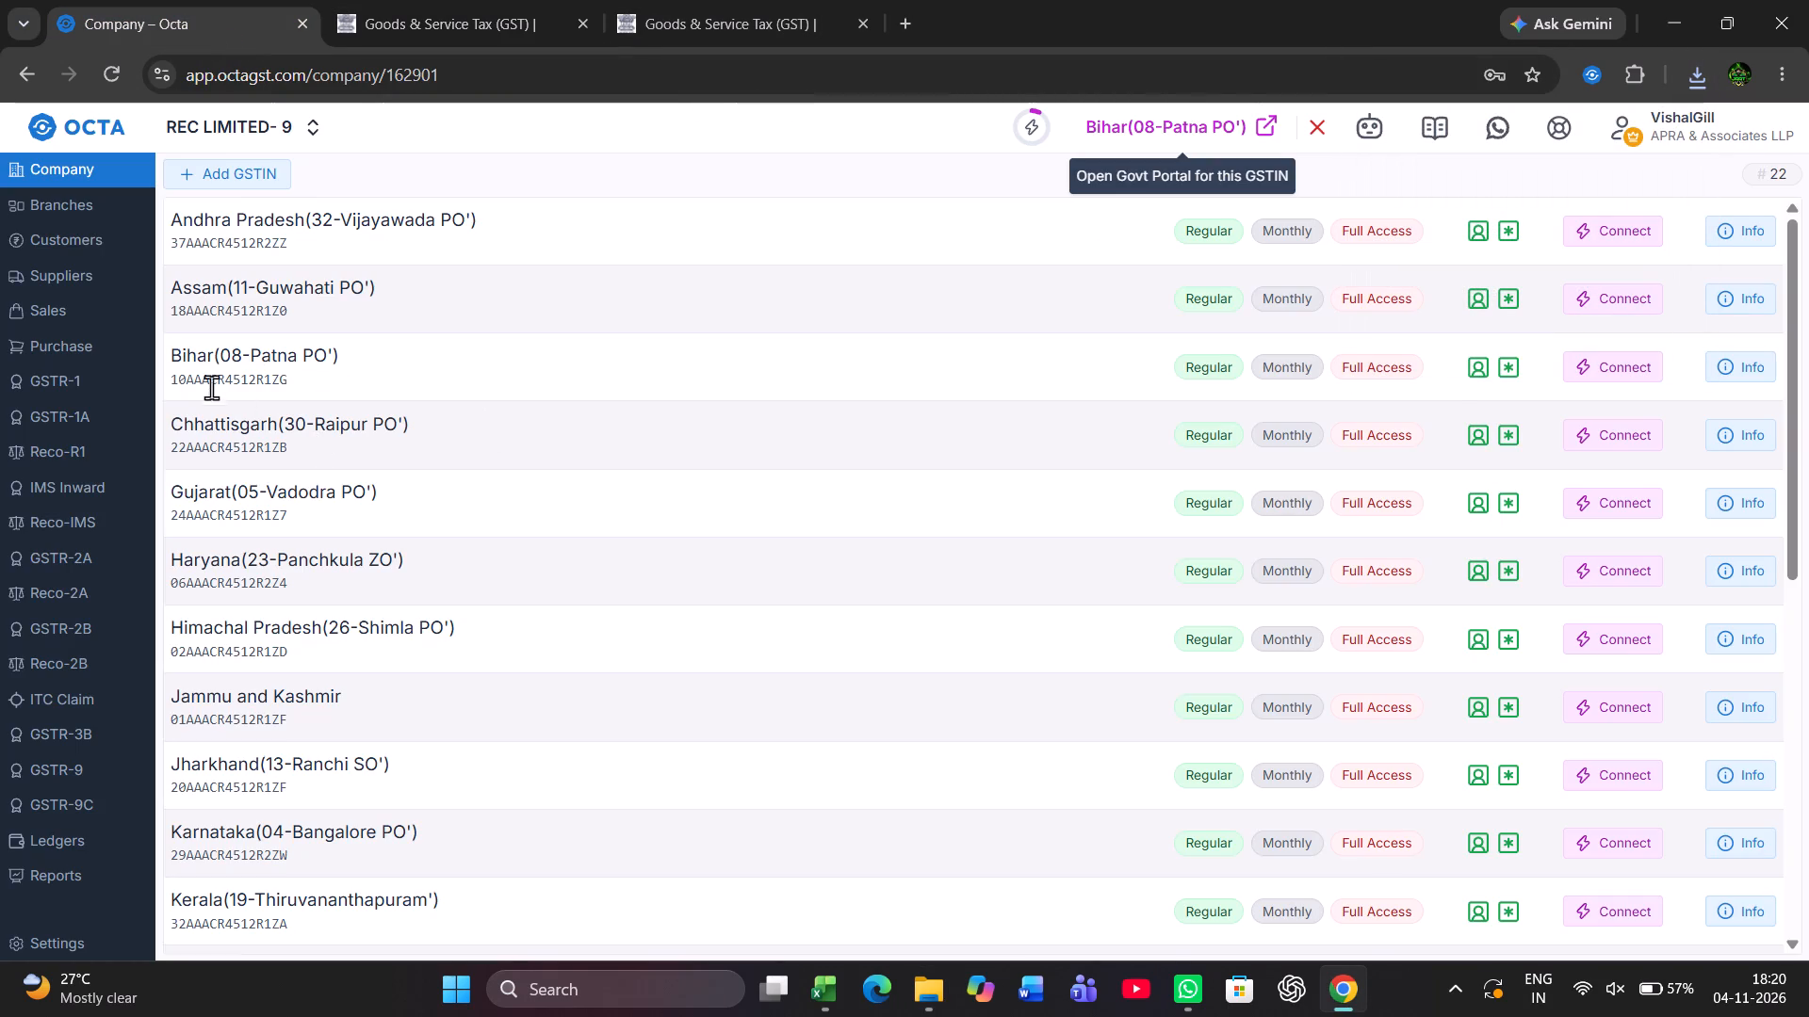
left_click_drag(176, 424, 301, 428)
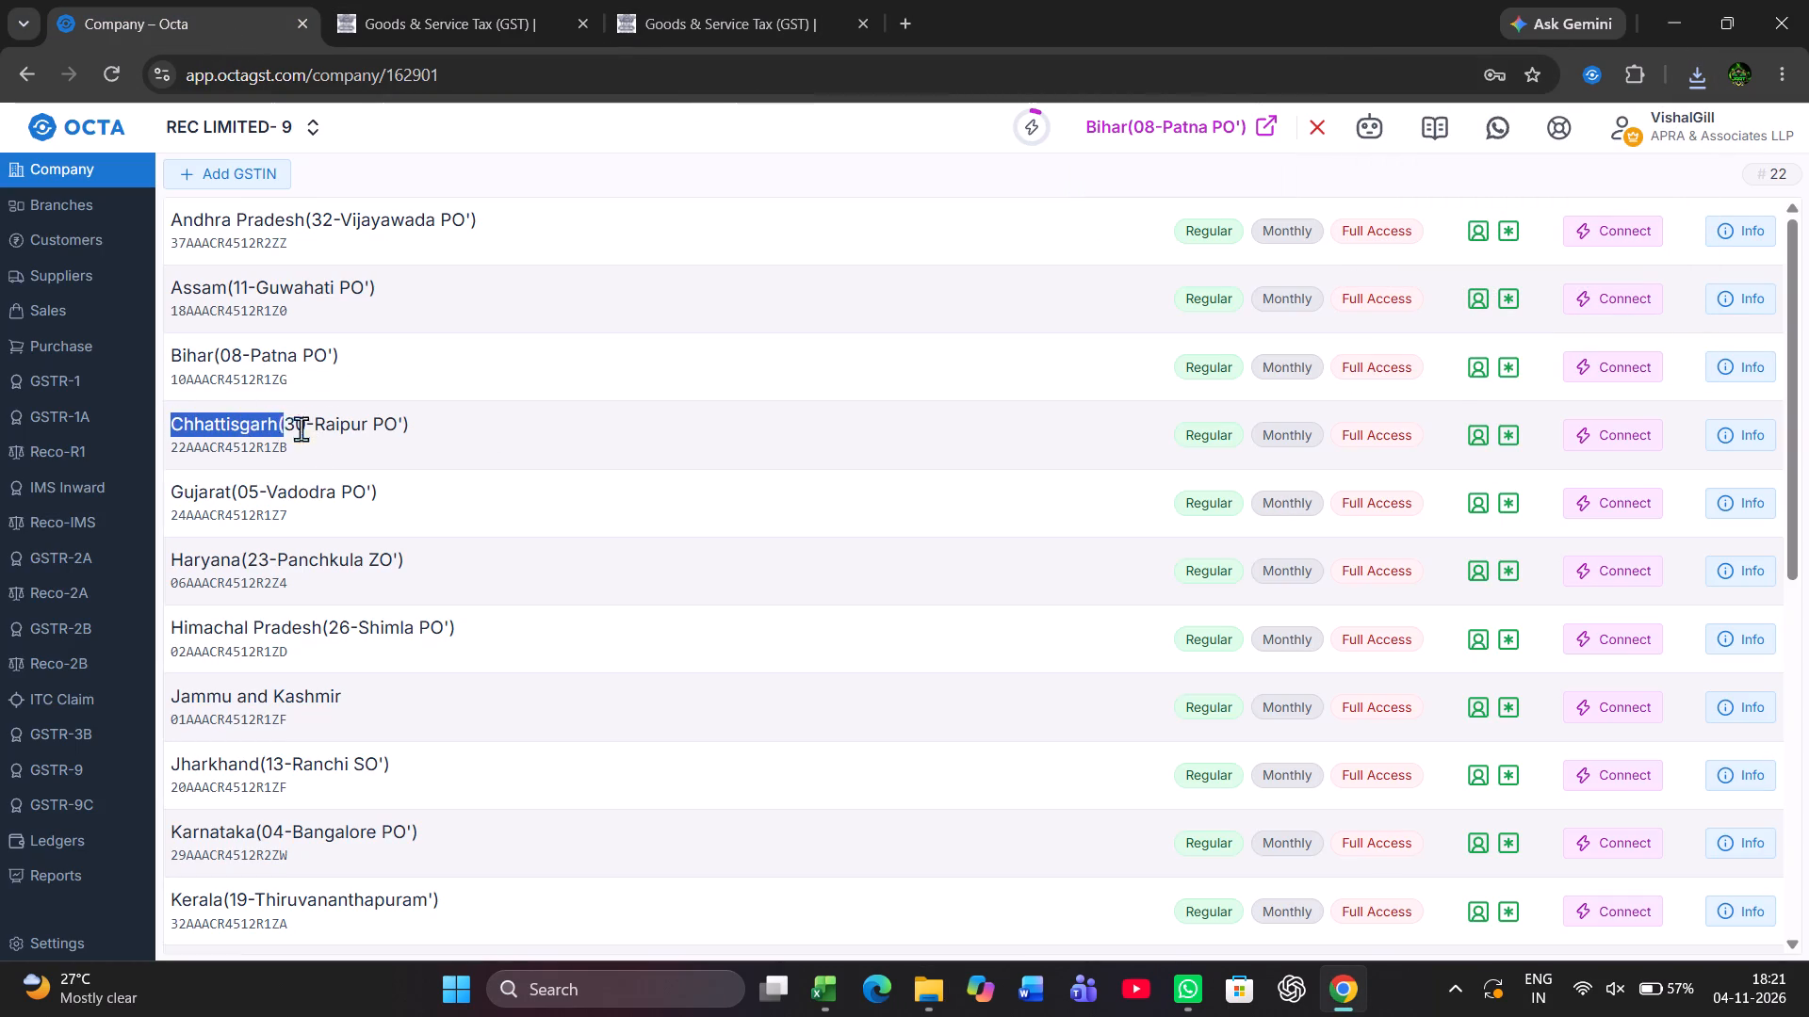
left_click_drag(301, 428, 421, 417)
key("ctrl+c")
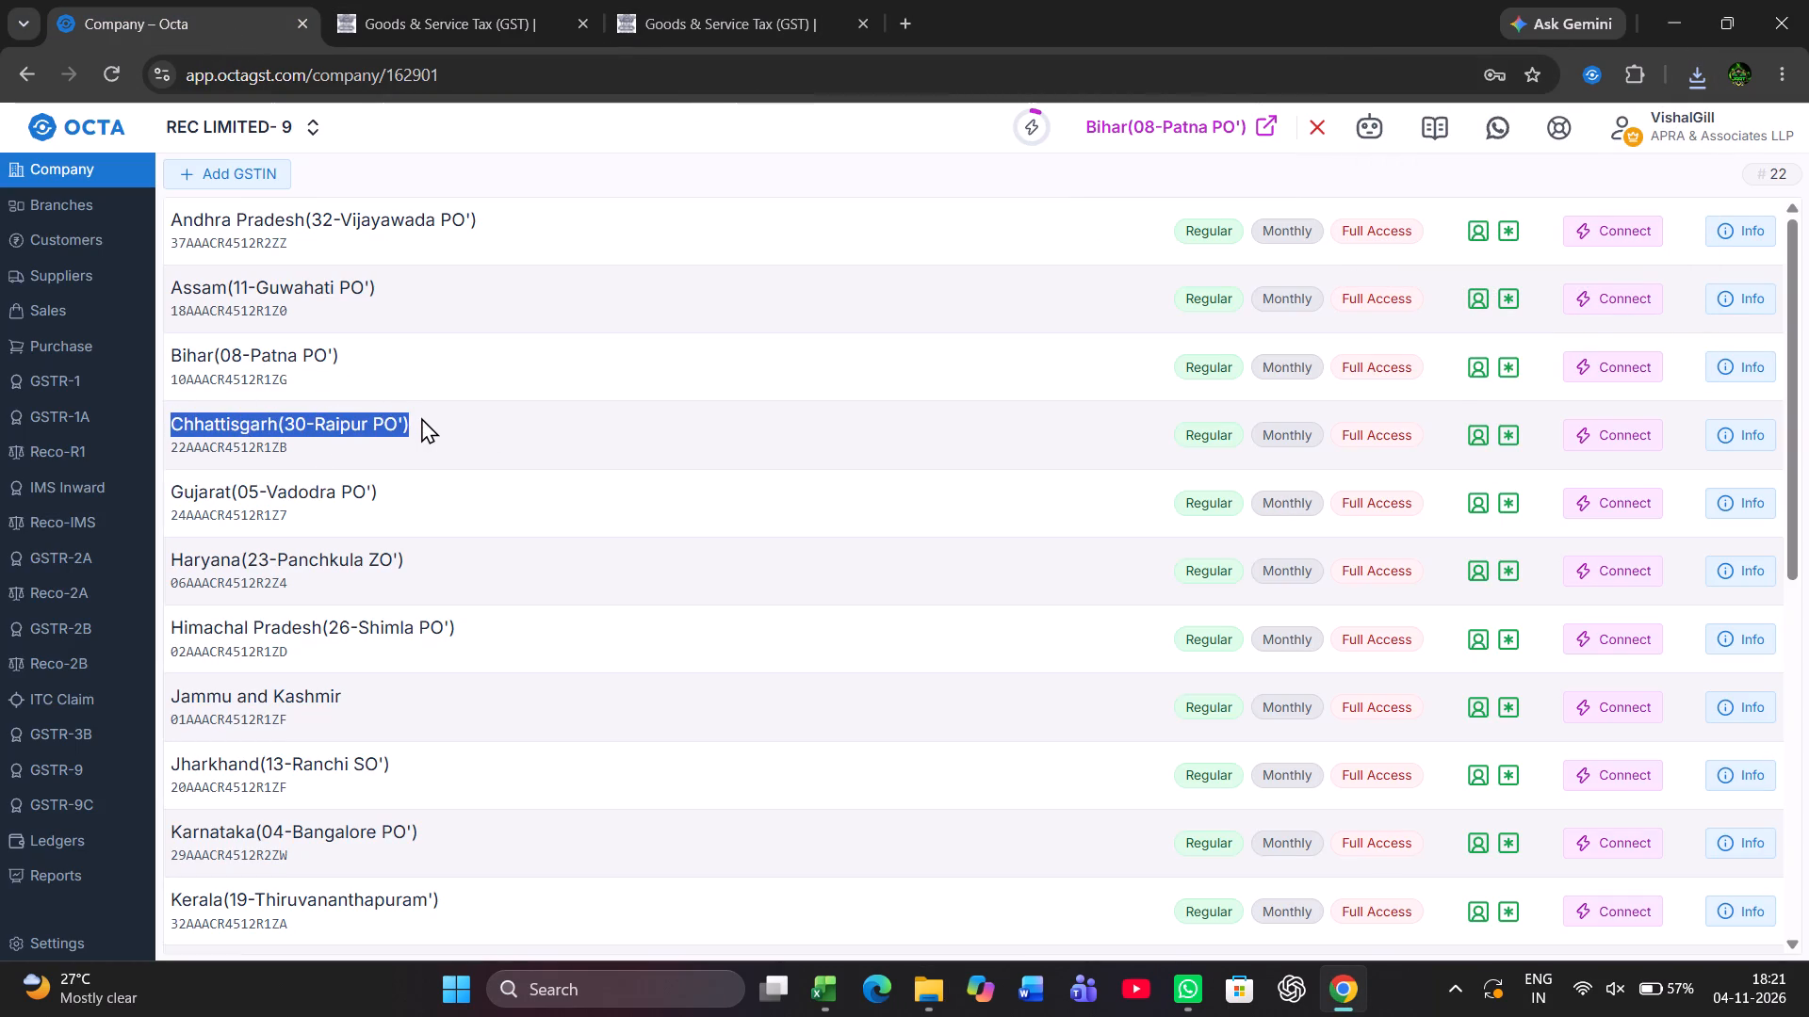
key("alt+Tab")
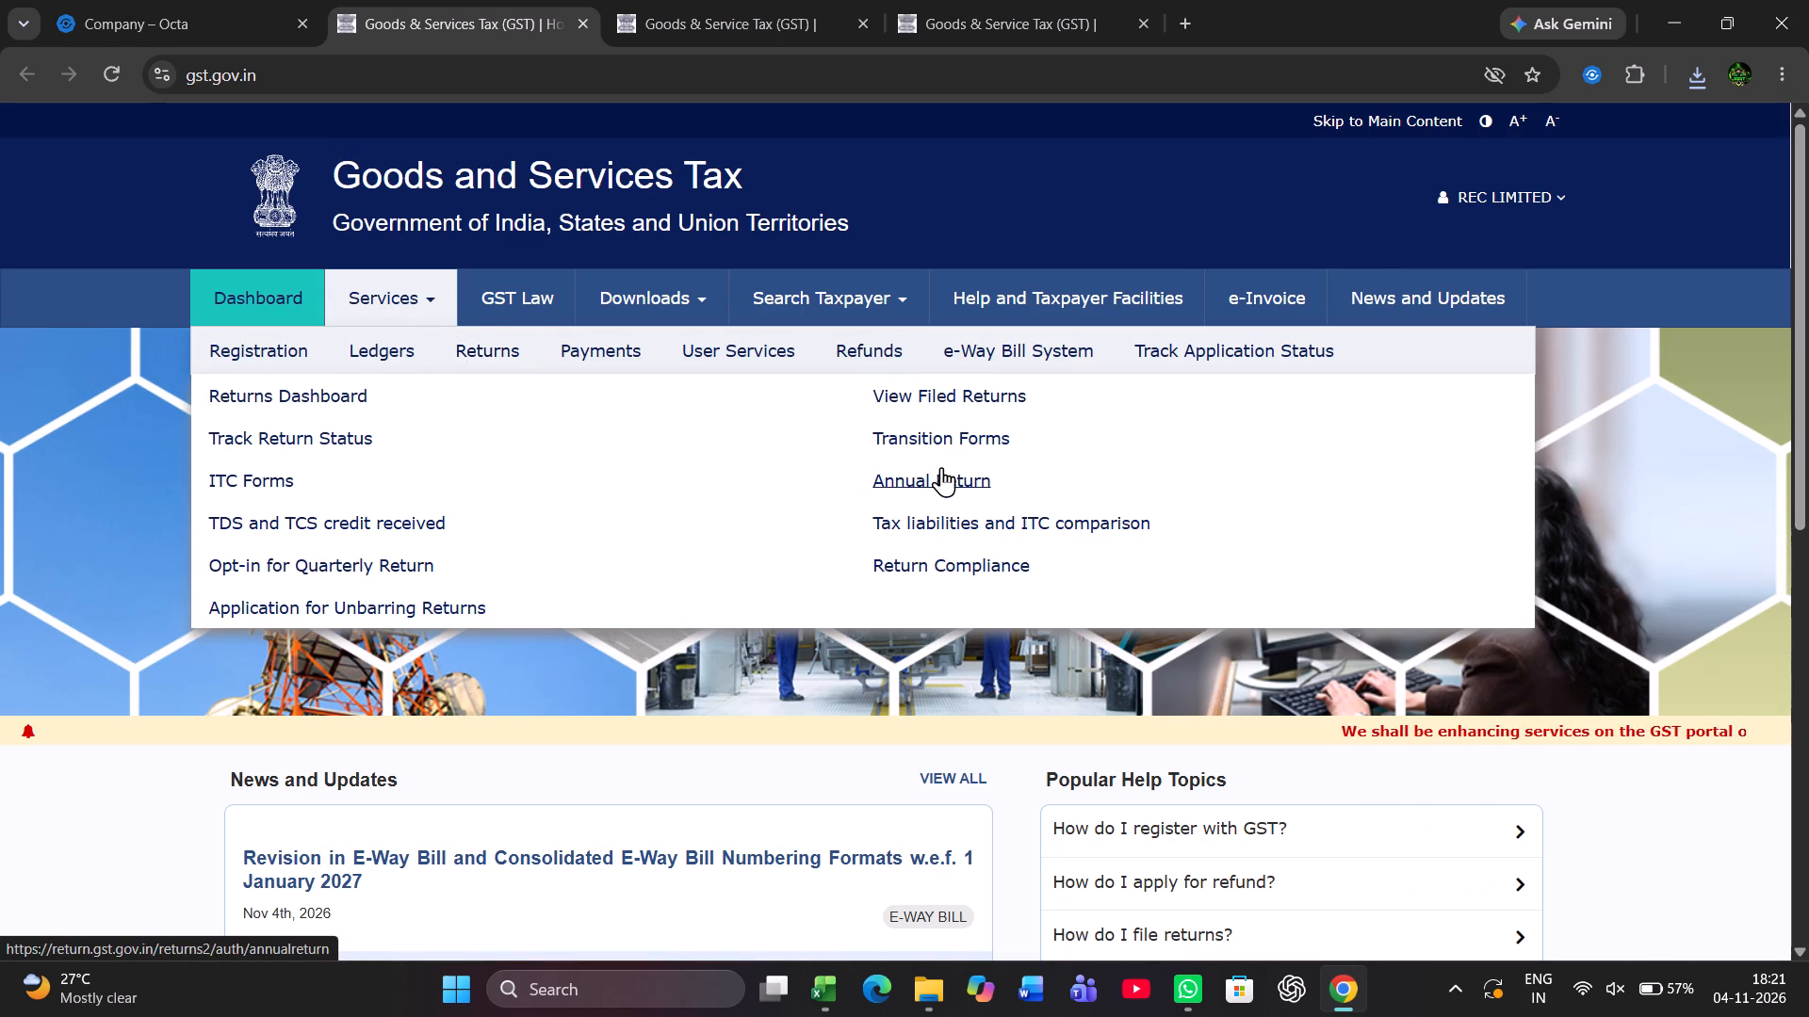
Open the Chhattisgarh GSTIN's GSTR-9 annual return for 2025-26 for online preparation, keeping No for the nil return question.
left_click(934, 472)
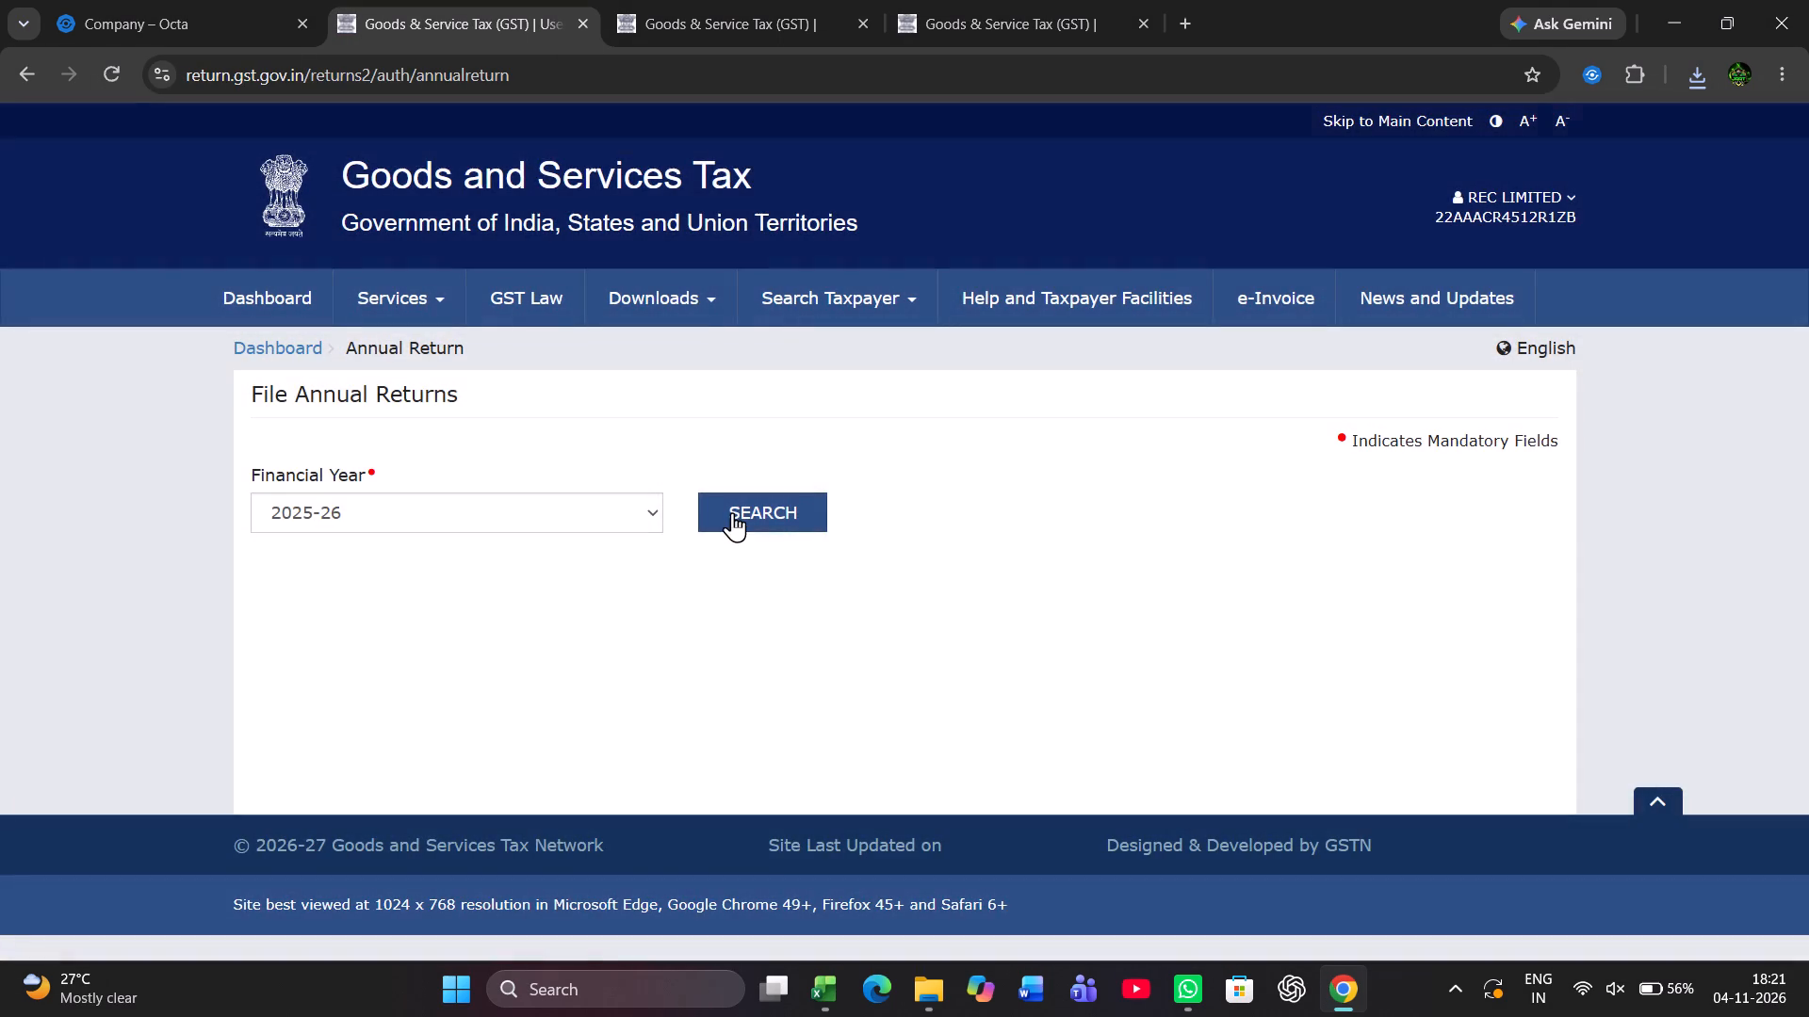
left_click(732, 512)
scroll(753, 733, "down", 6)
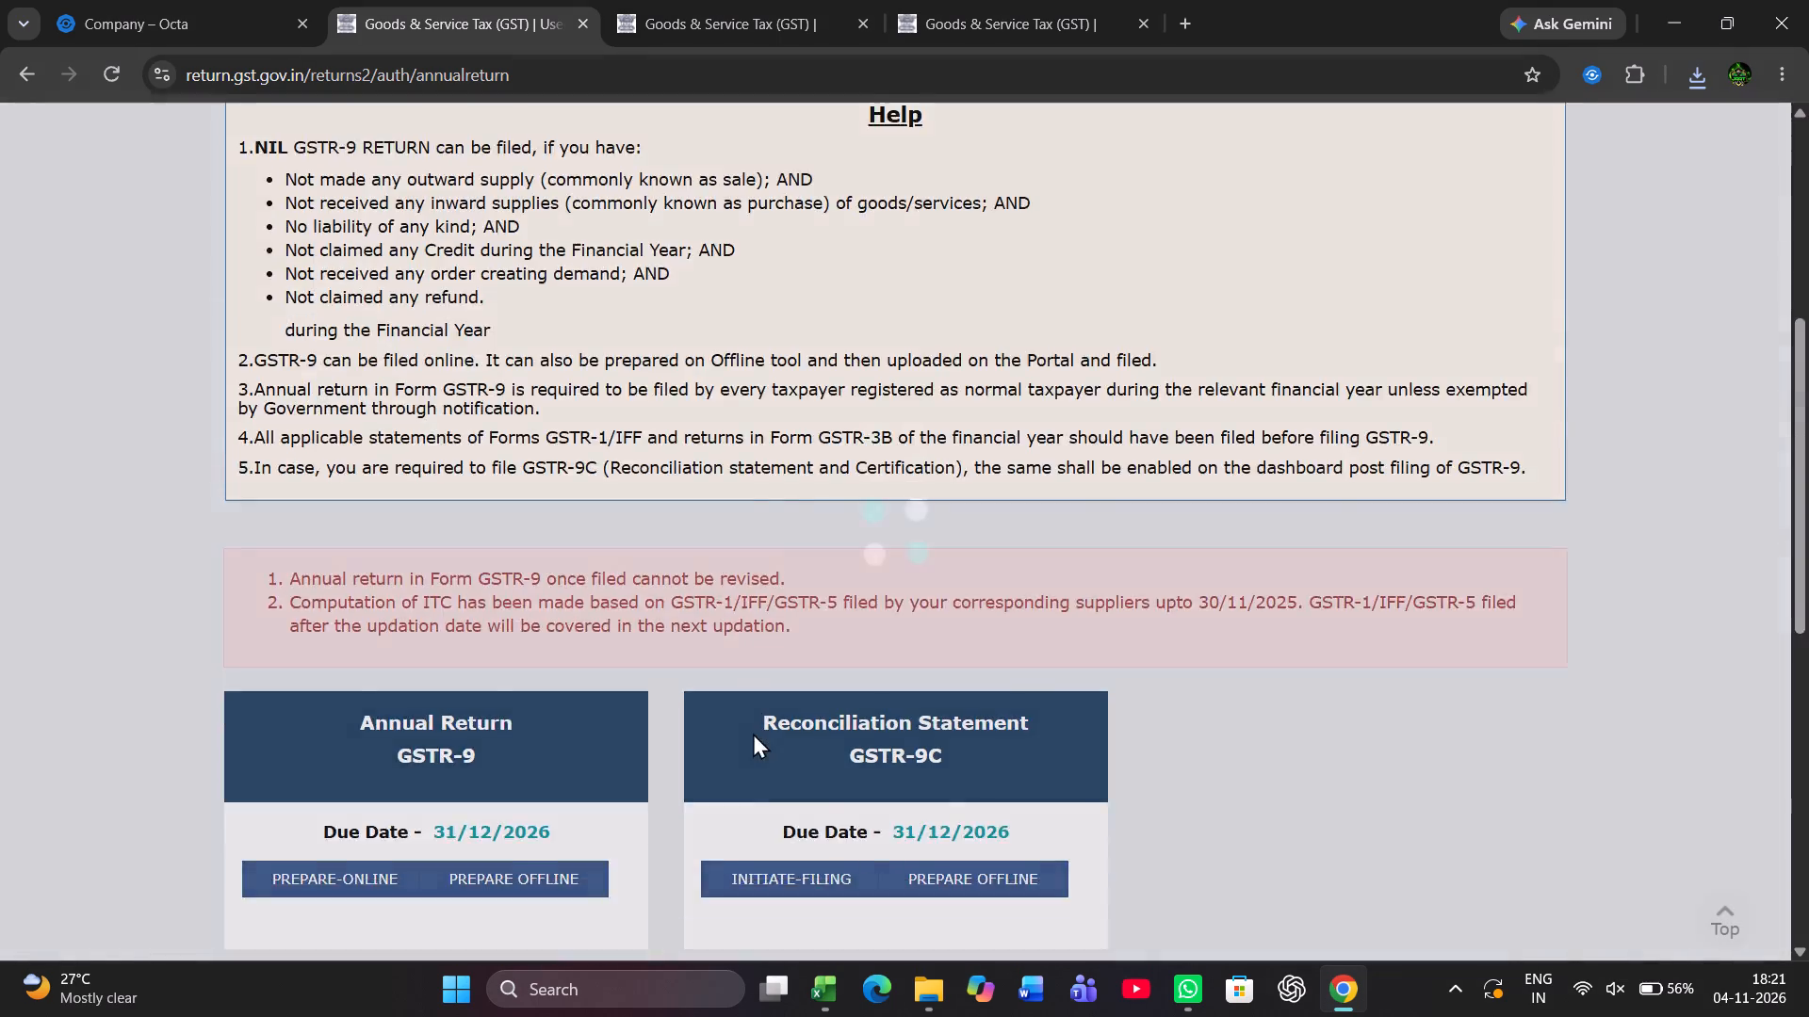
left_click(493, 589)
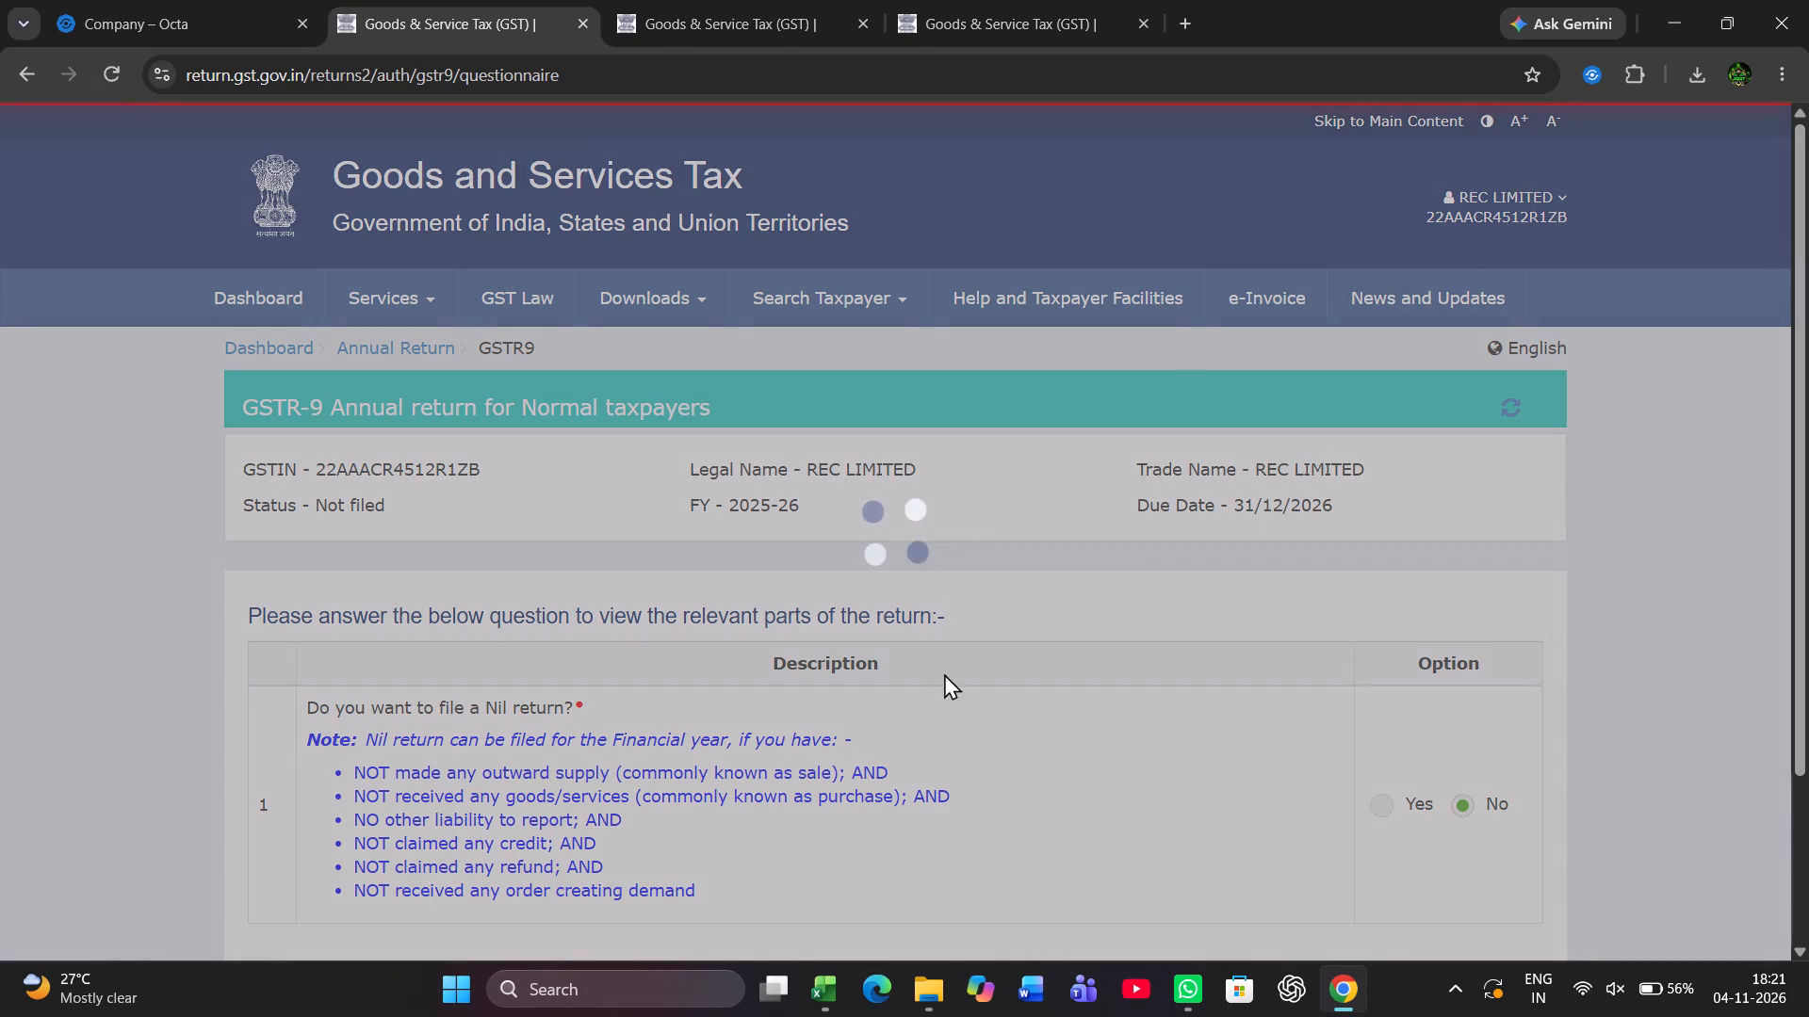
scroll(936, 682, "down", 3)
left_click(1511, 771)
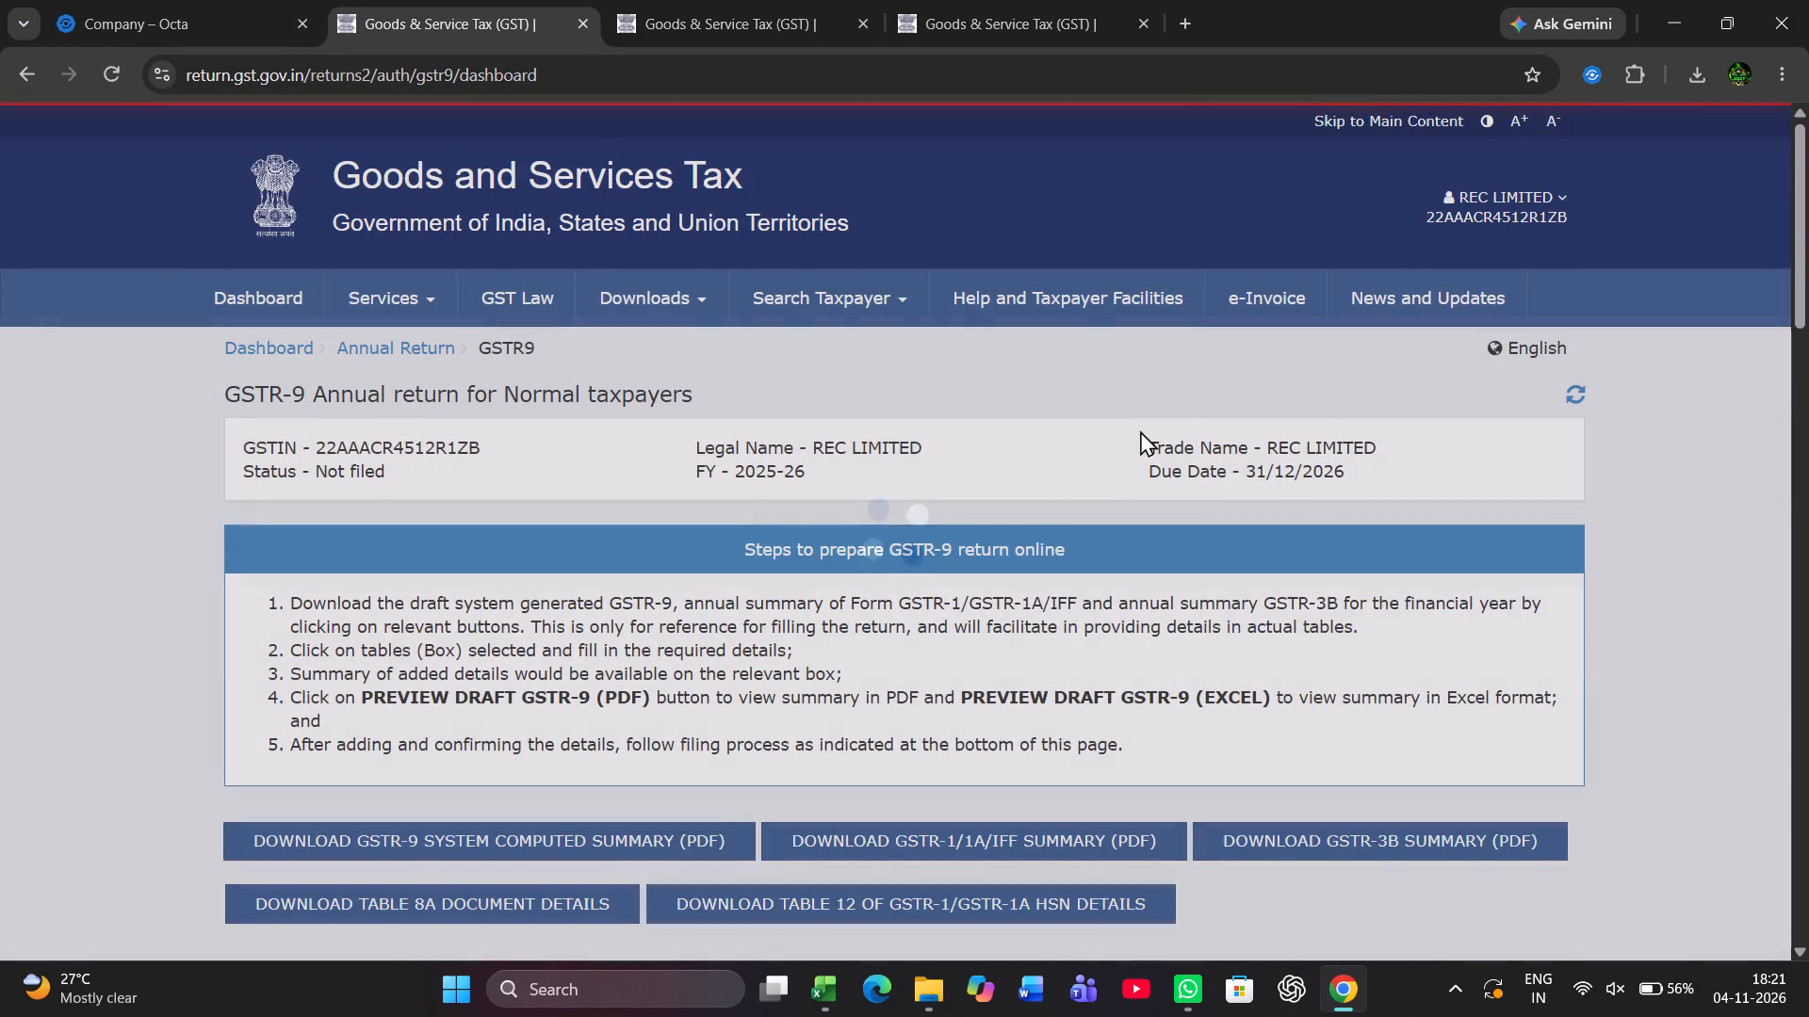
Download the Chhattisgarh GSTR-9 system computed summary, GSTR-1/1A/IFF summary and GSTR-3B summary PDFs.
scroll(722, 667, "down", 2)
left_click(485, 609)
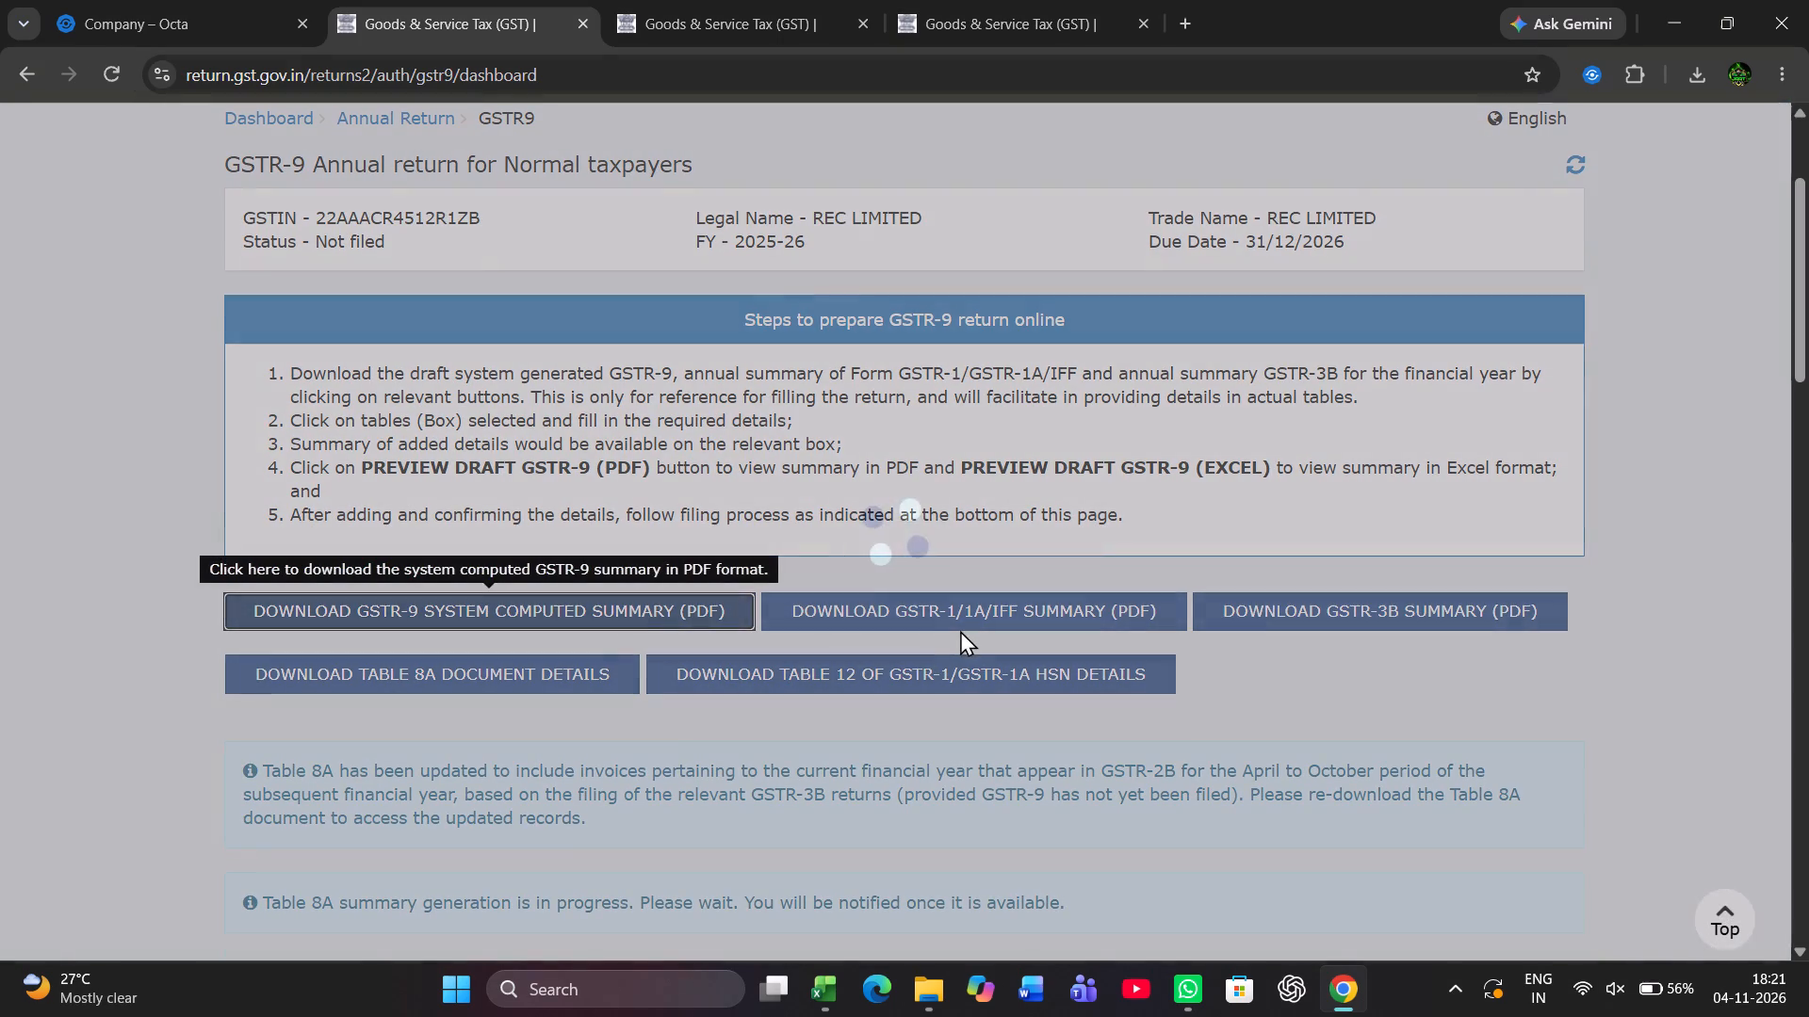
left_click(974, 620)
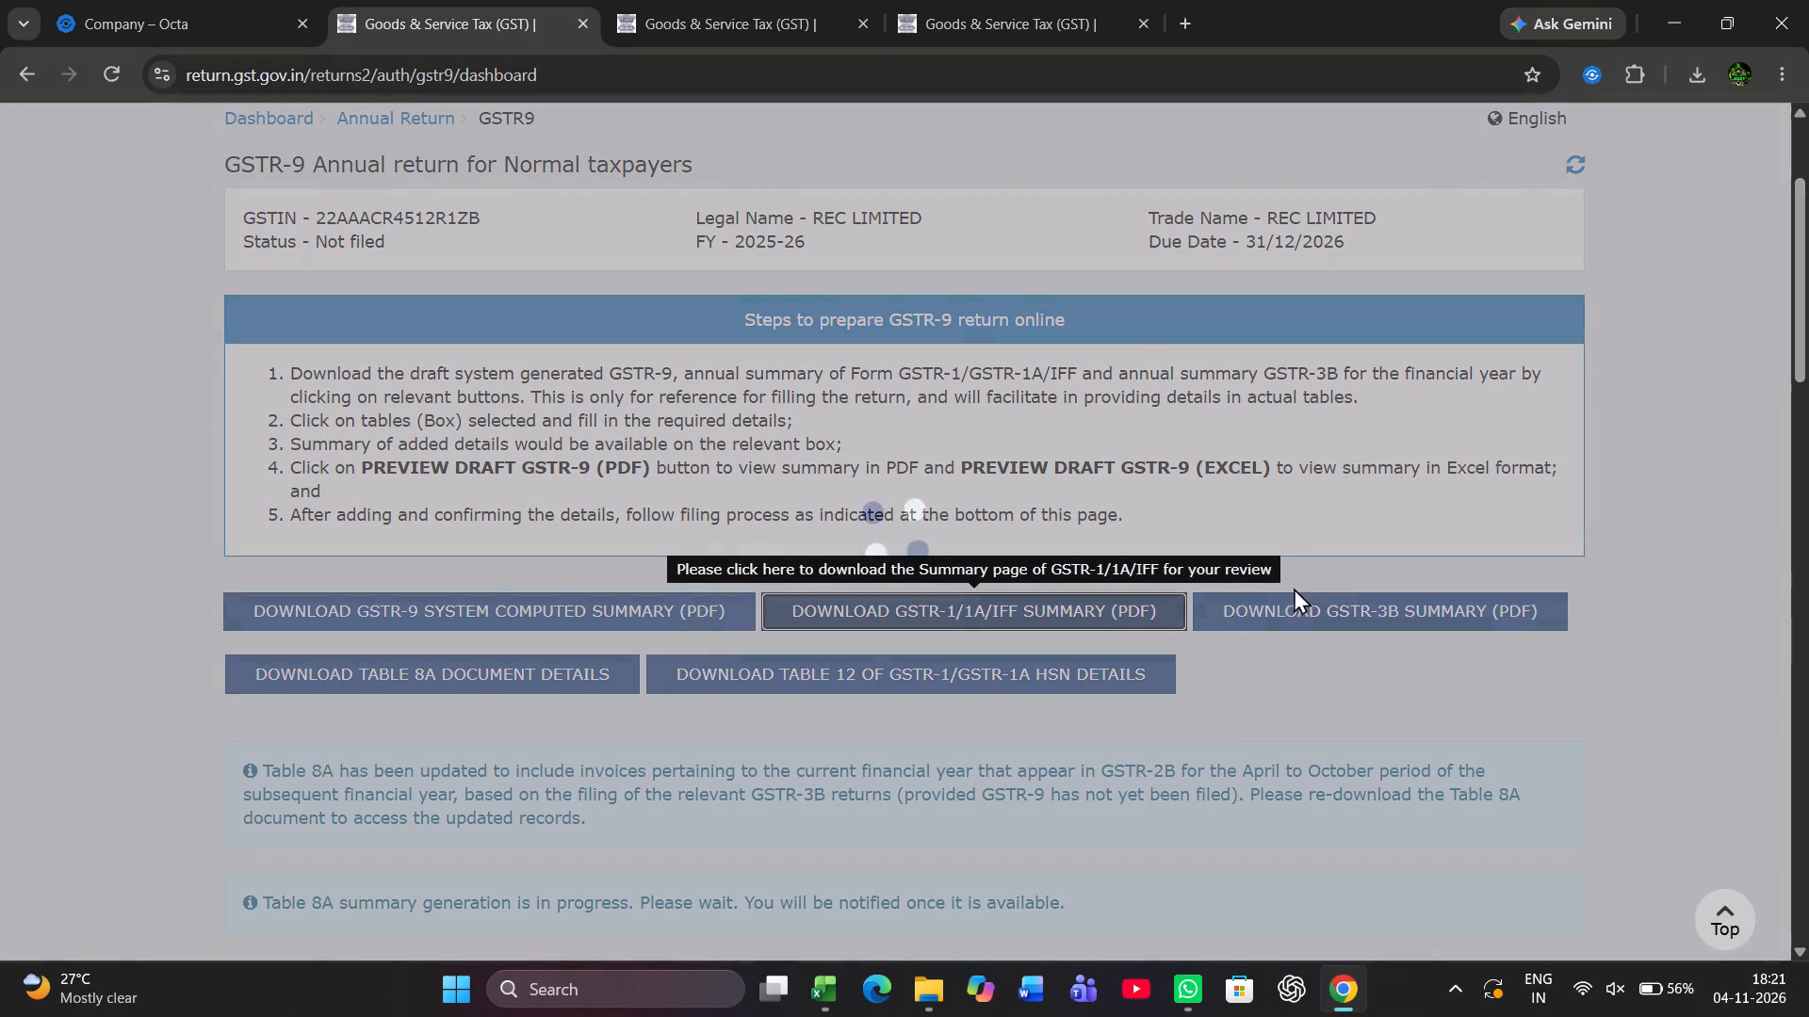
left_click(1353, 607)
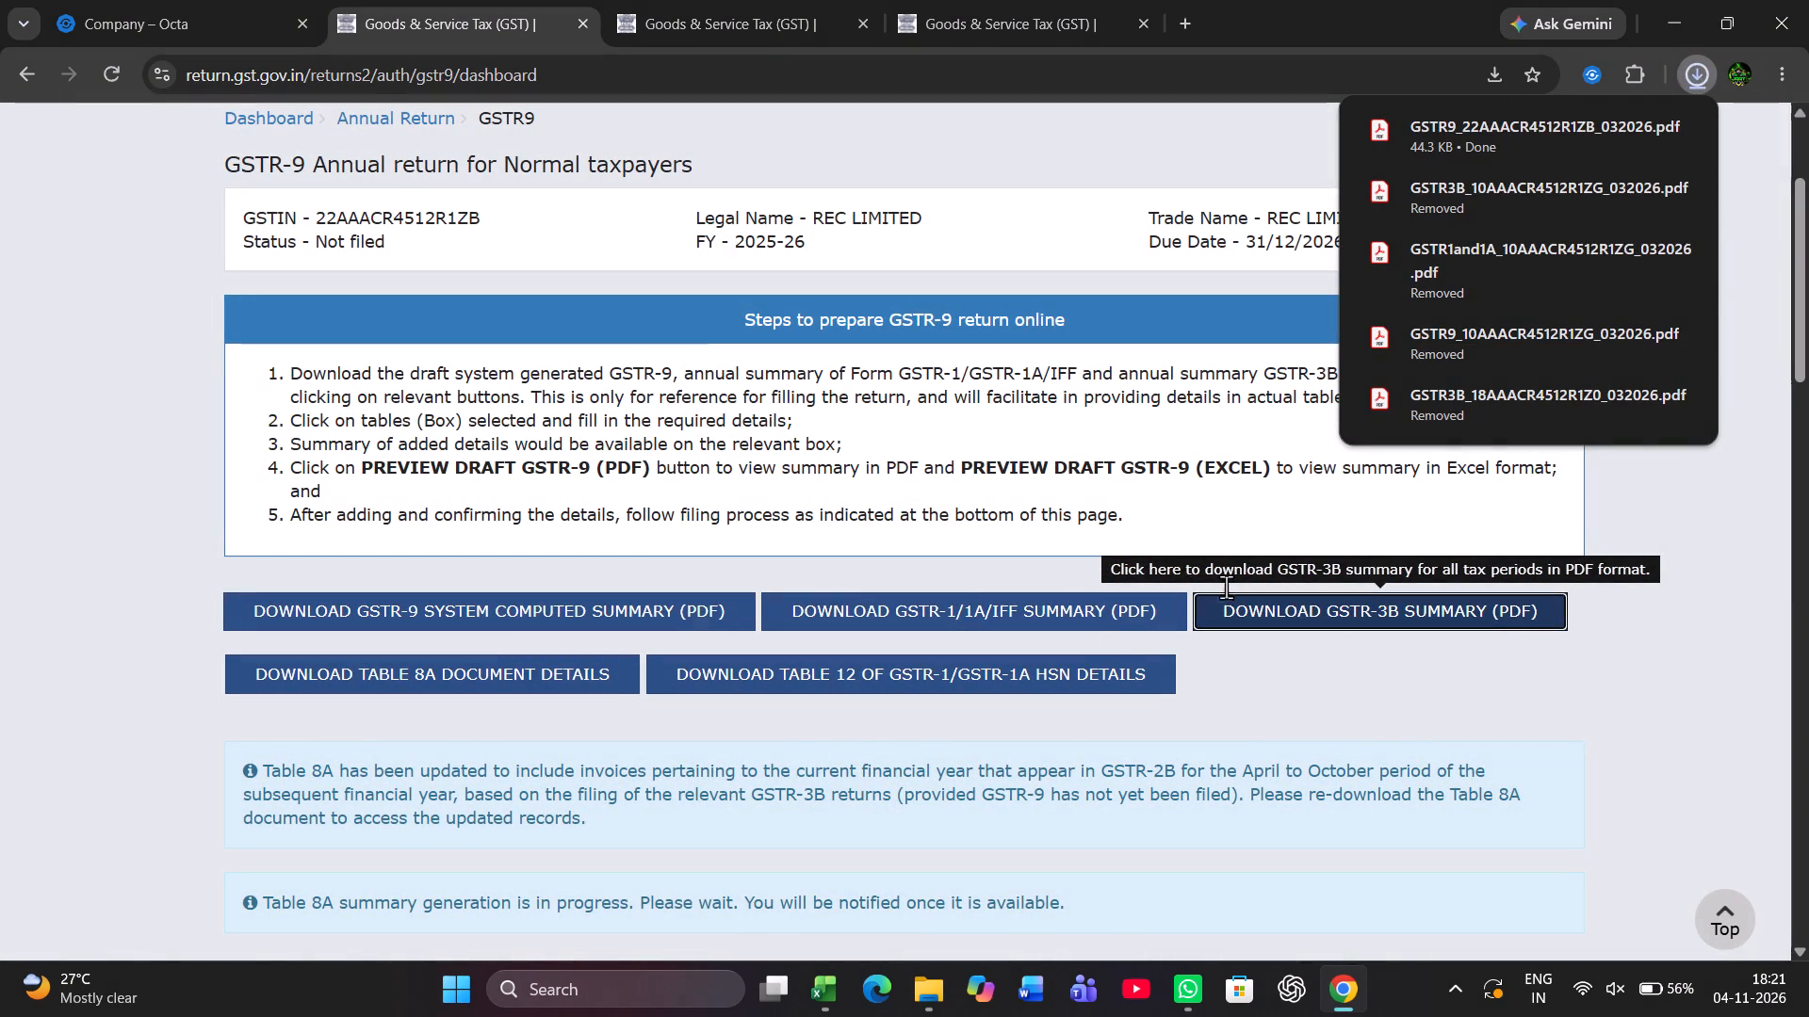
Close the two leftover GST portal tabs from the earlier state sessions.
left_click(865, 27)
left_click(865, 27)
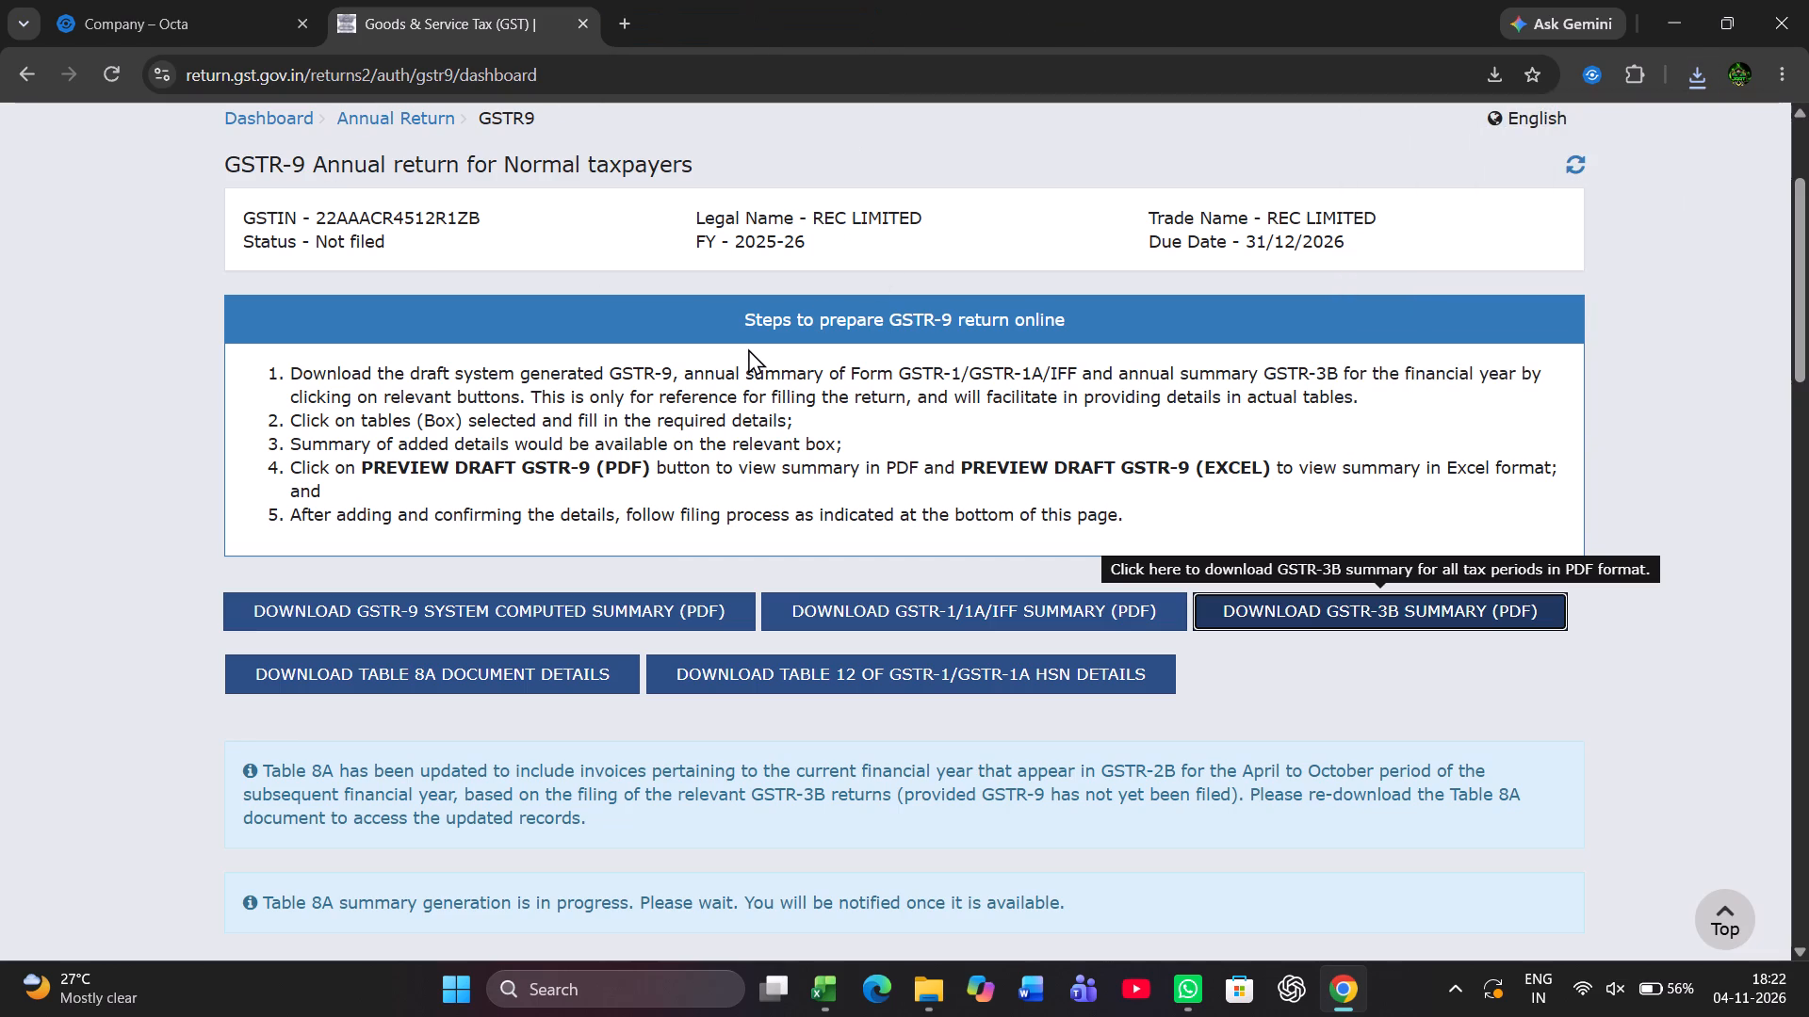
Move the Chhattisgarh GSTIN's GSTR9, GSTR1and1A and GSTR3B PDFs from Downloads into the Chhattisgarh(30-Raipur PO') folder and return to REC.
key("alt+Tab")
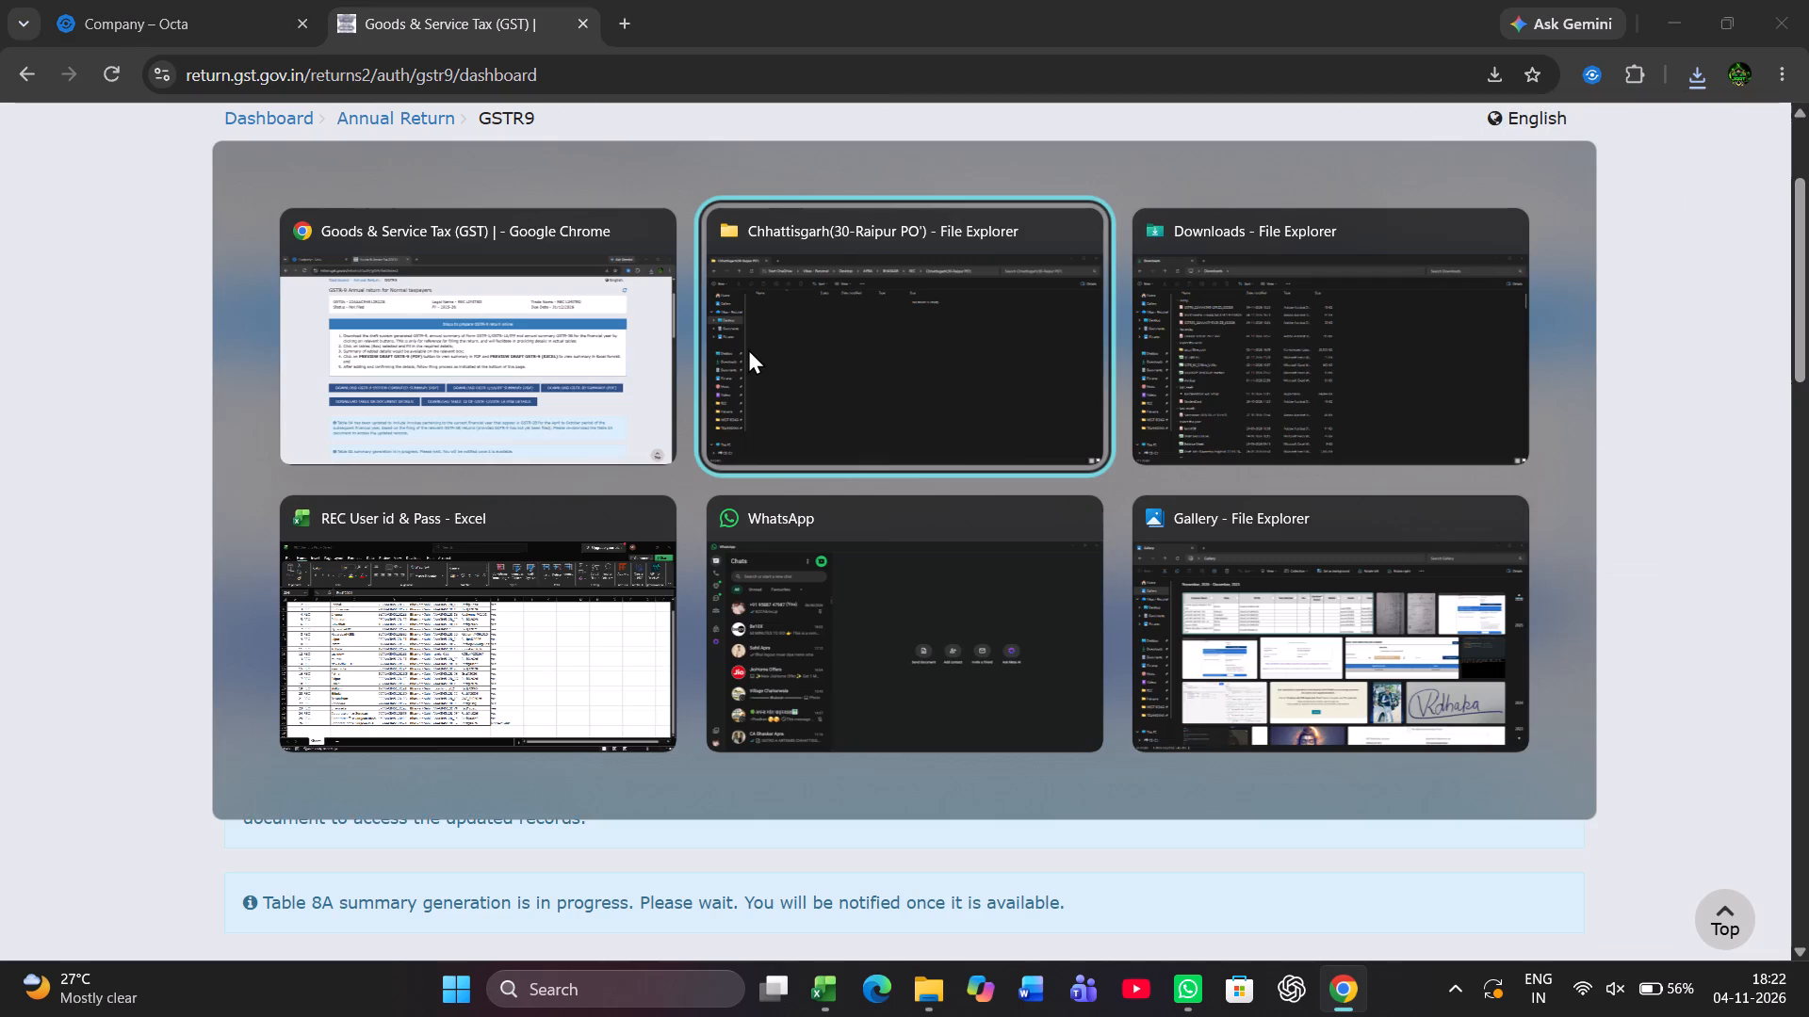
key("alt+Tab")
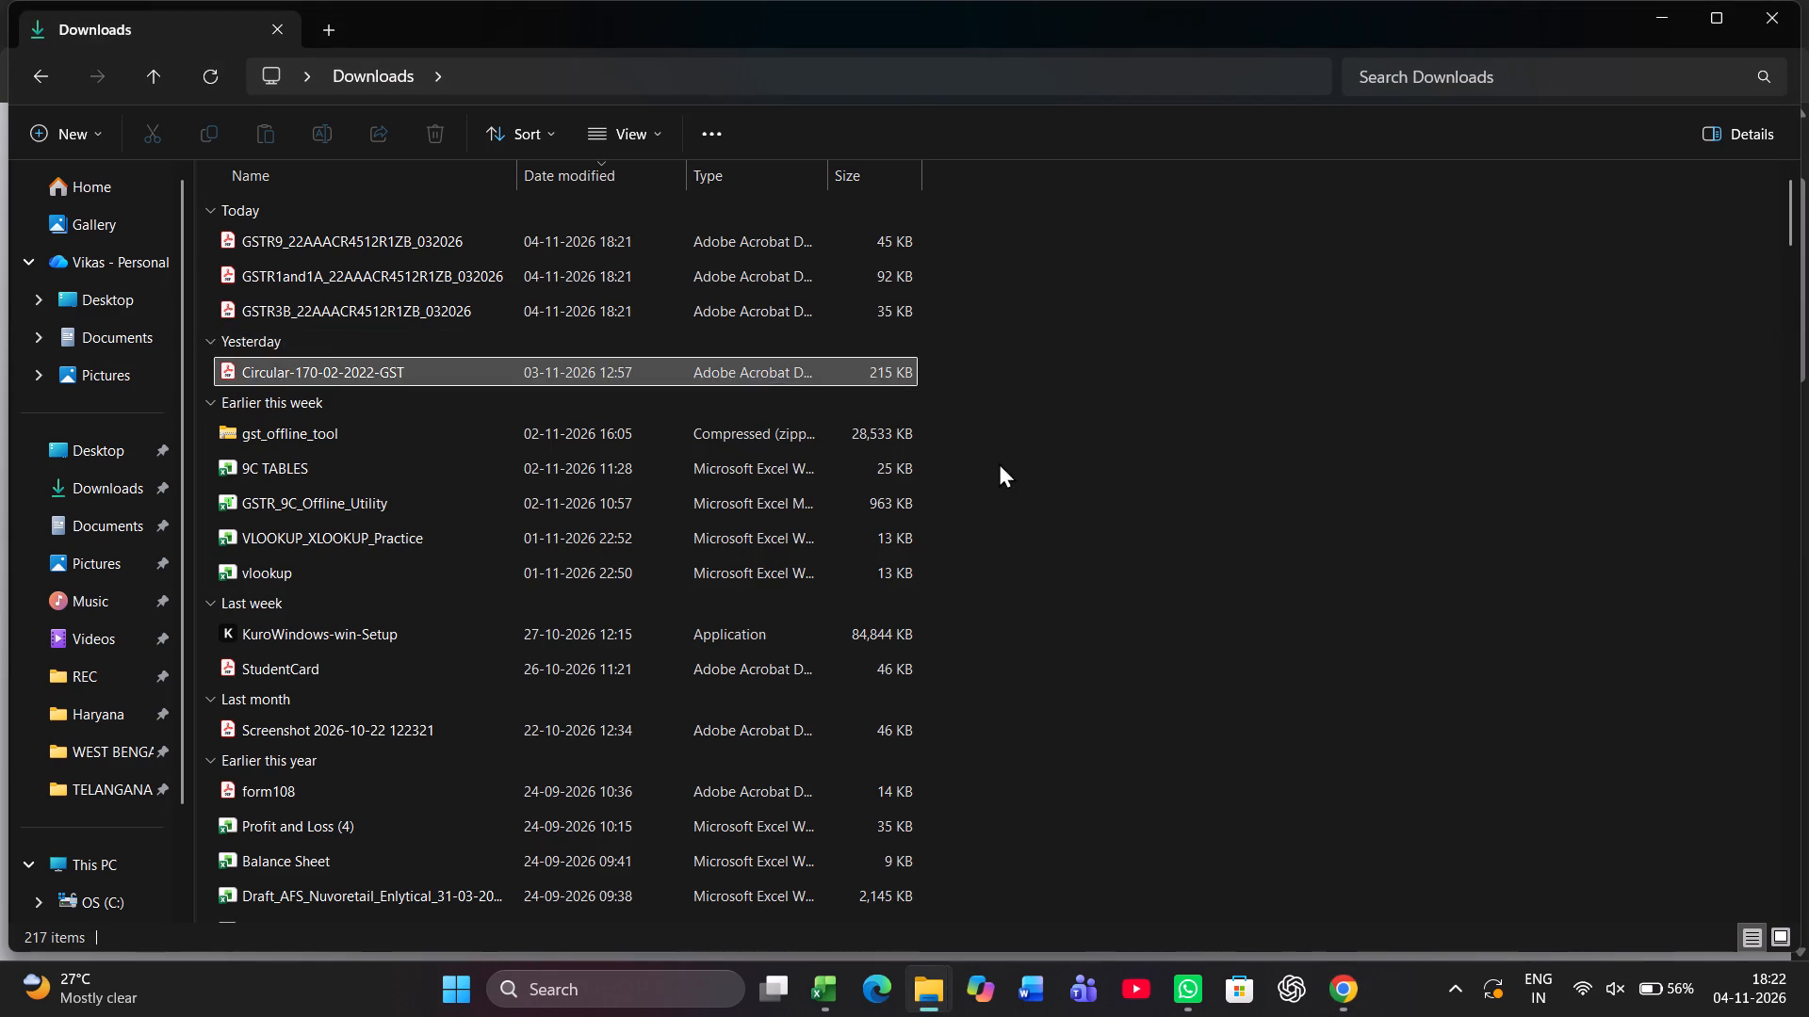
left_click(411, 229)
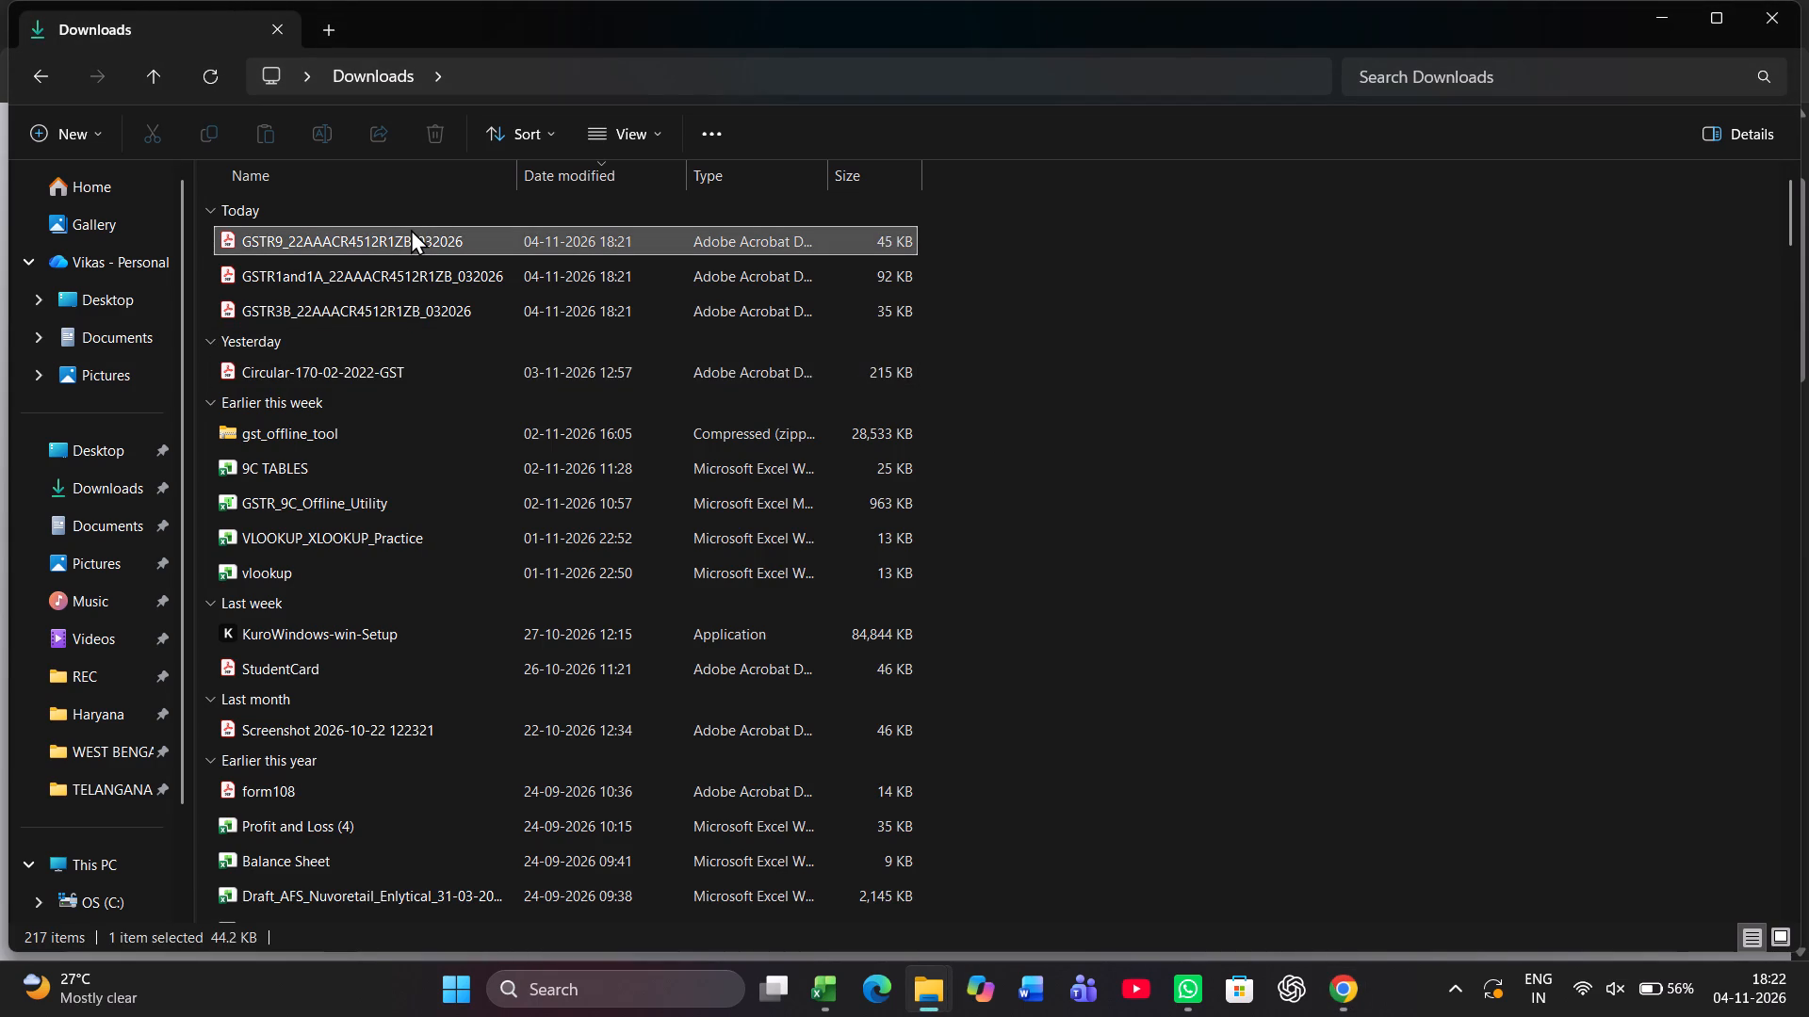
key("shift+Down")
key("shift+Down")
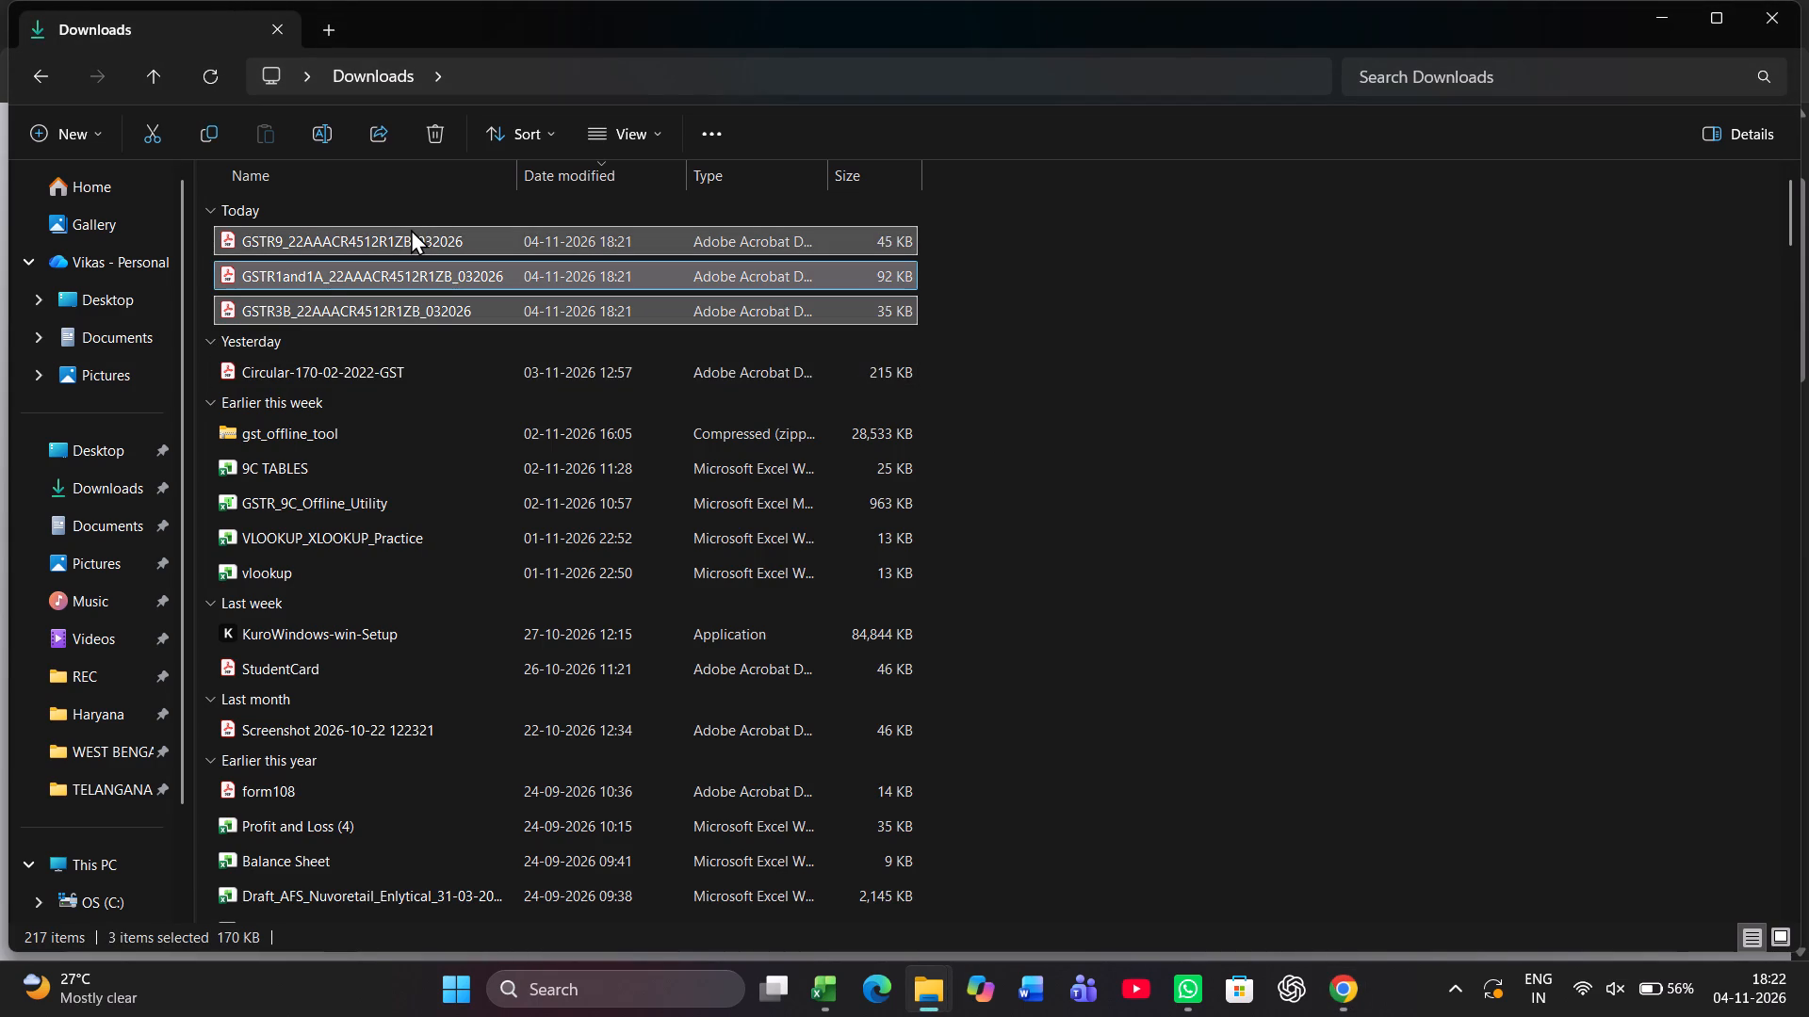
key("ctrl+x")
key("alt+Tab")
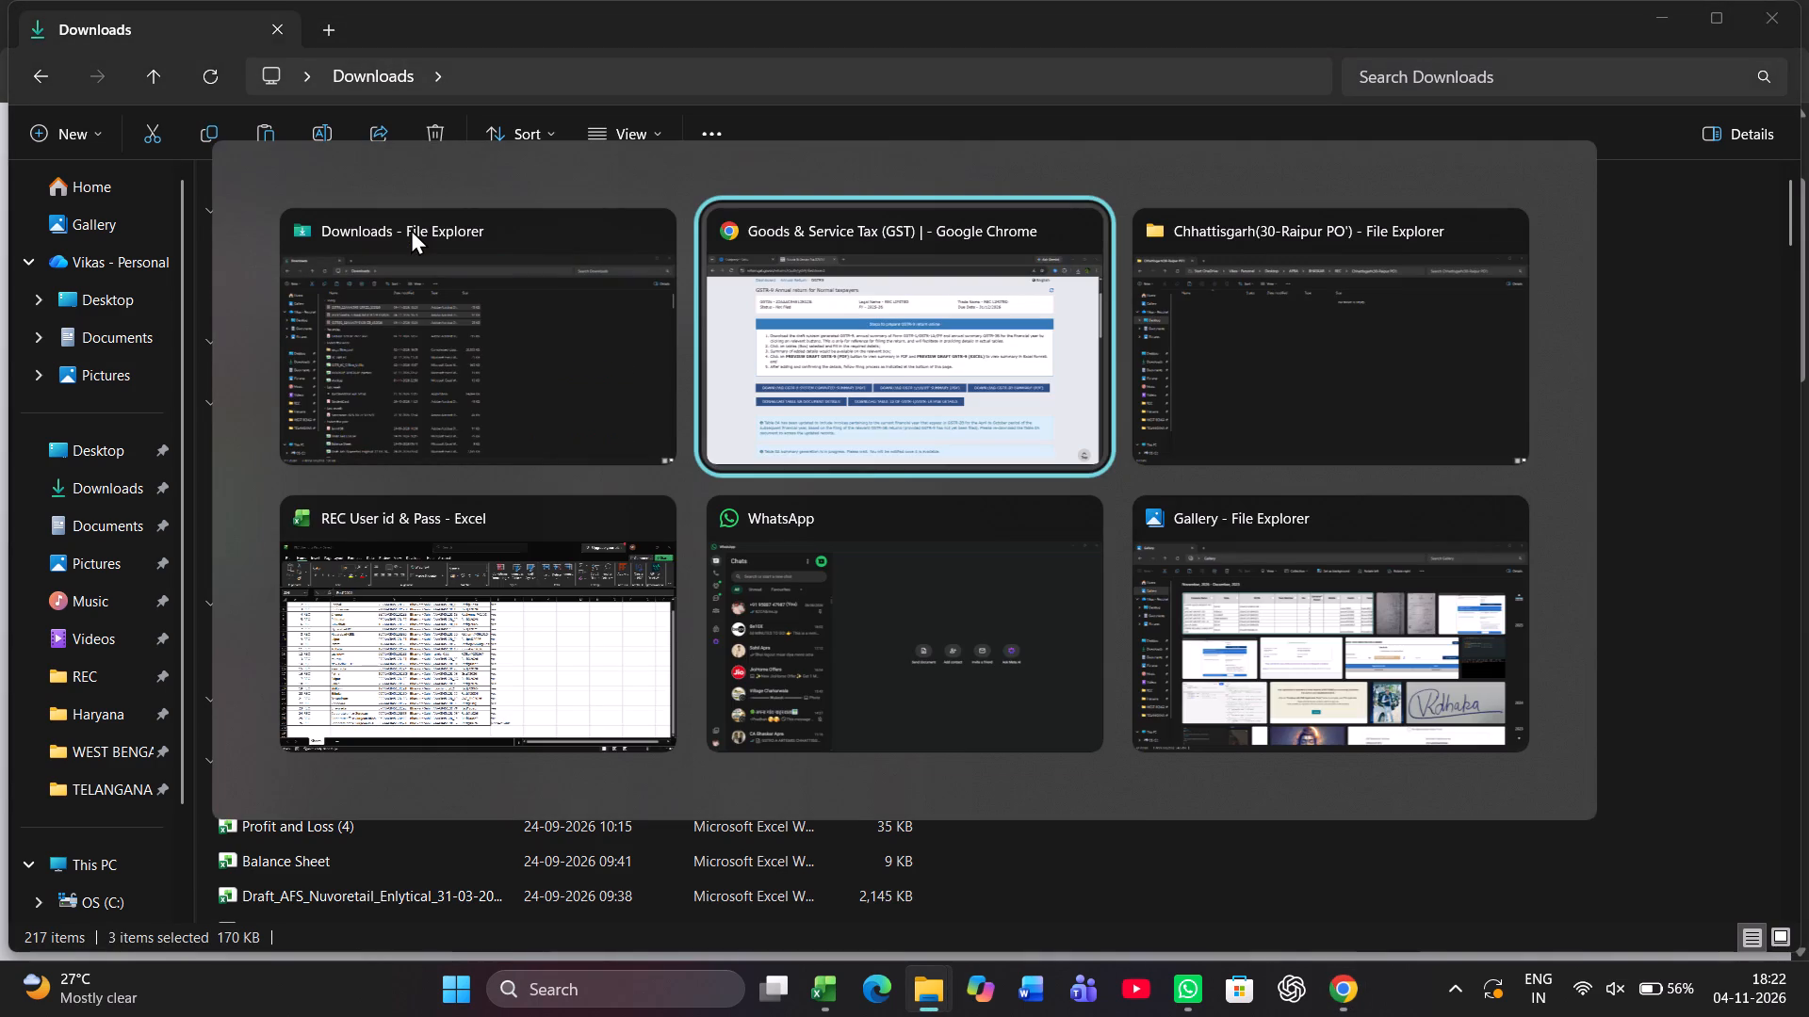
key("alt+Tab")
key("ctrl+v")
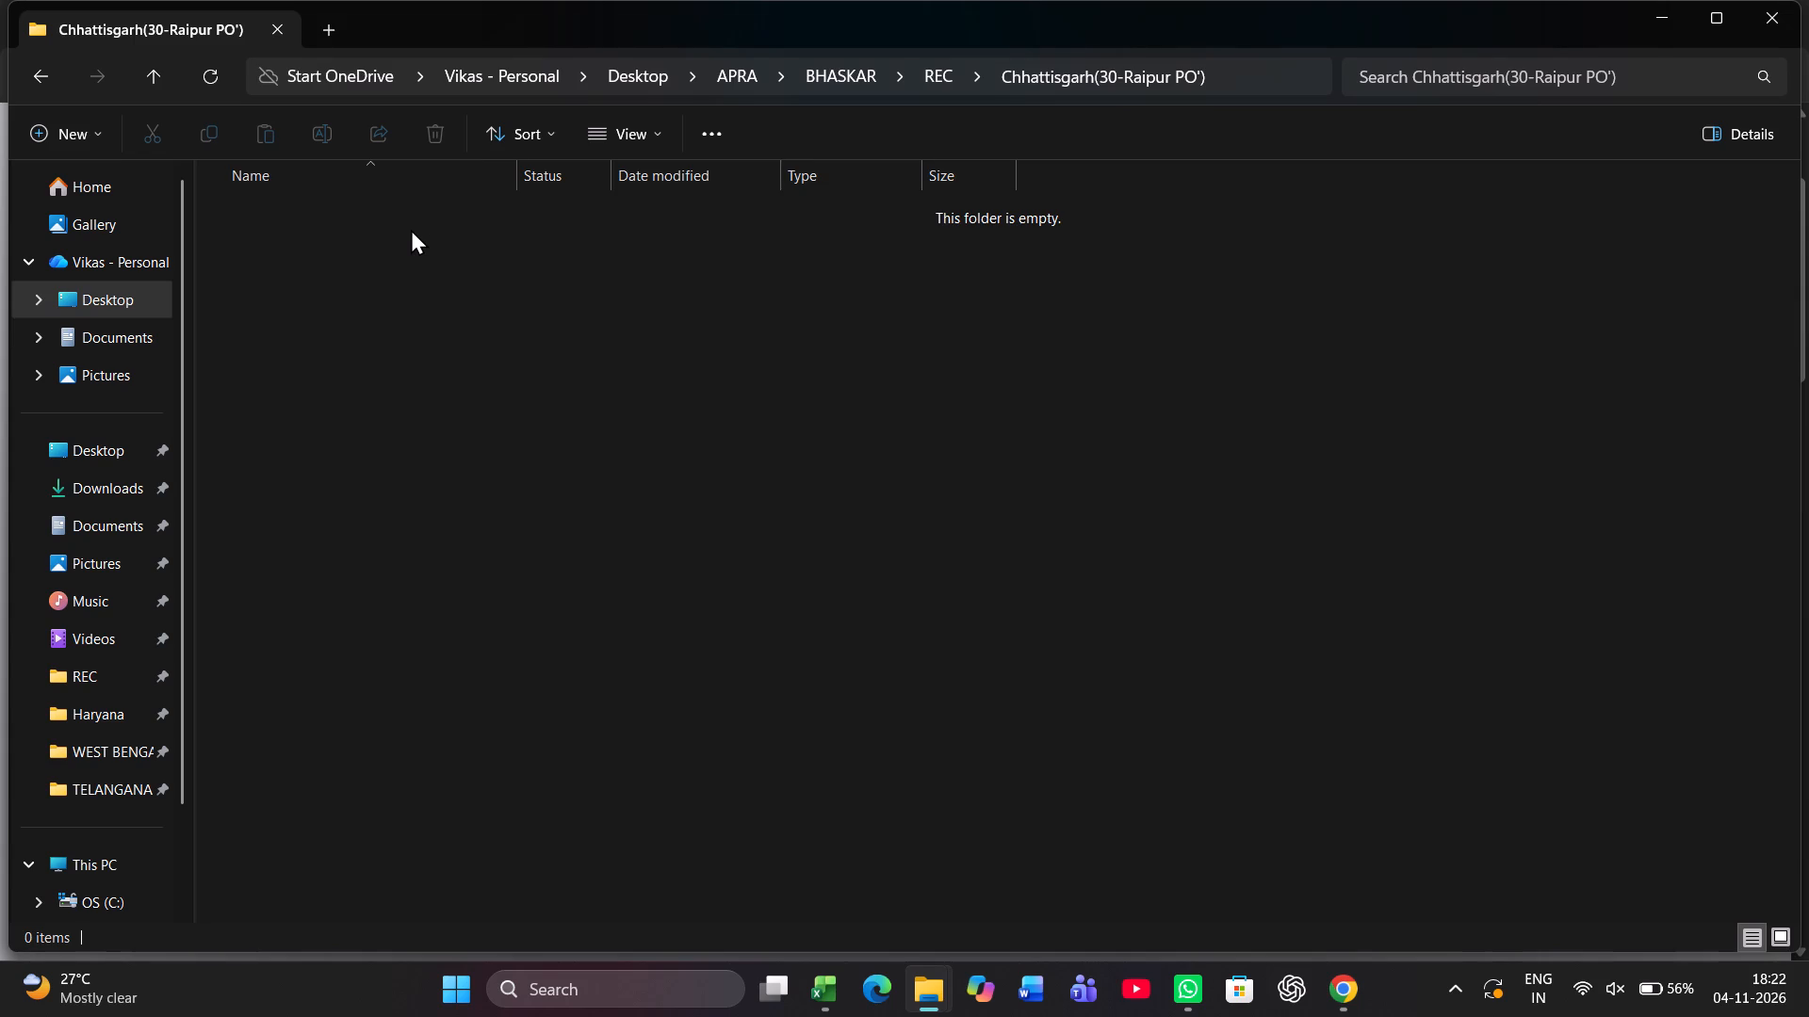
key("BackSpace")
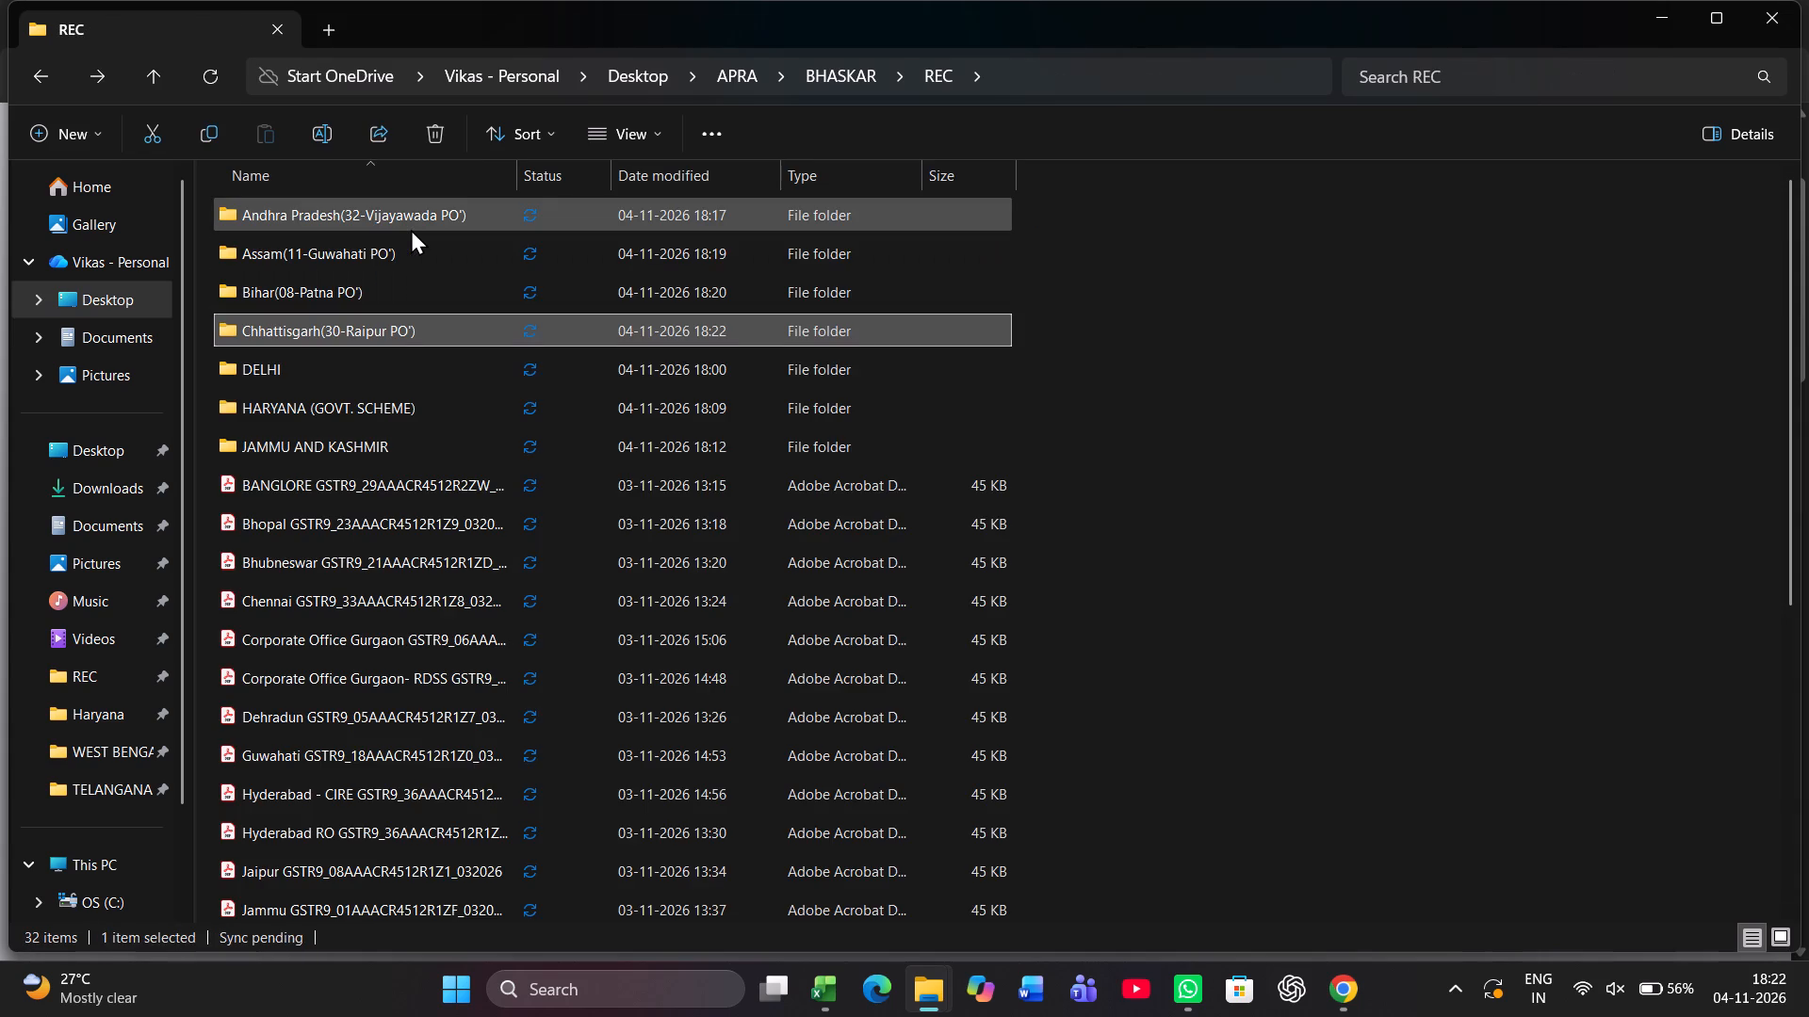
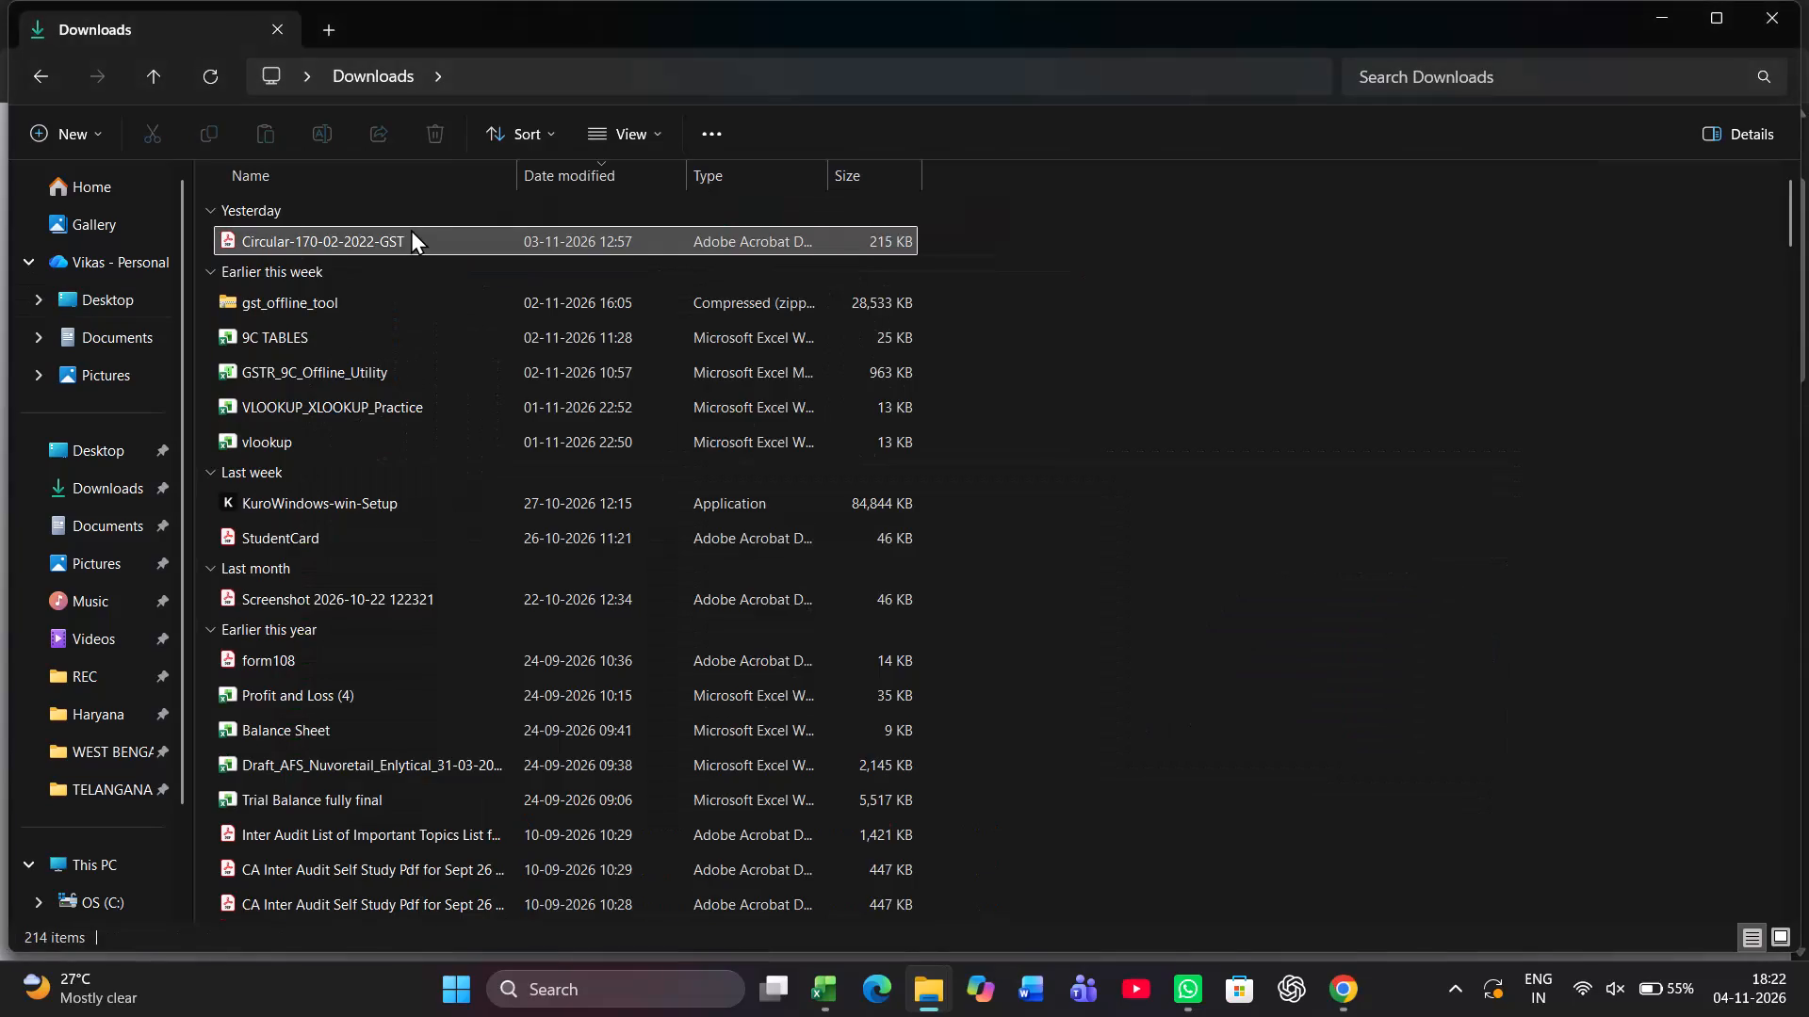
Create a folder in REC named Gujarat(05-Vadodra PO'), copying the name from Octa's GSTIN list, and open it.
key("alt+Tab")
key("alt+Tab")
key("alt+Tab")
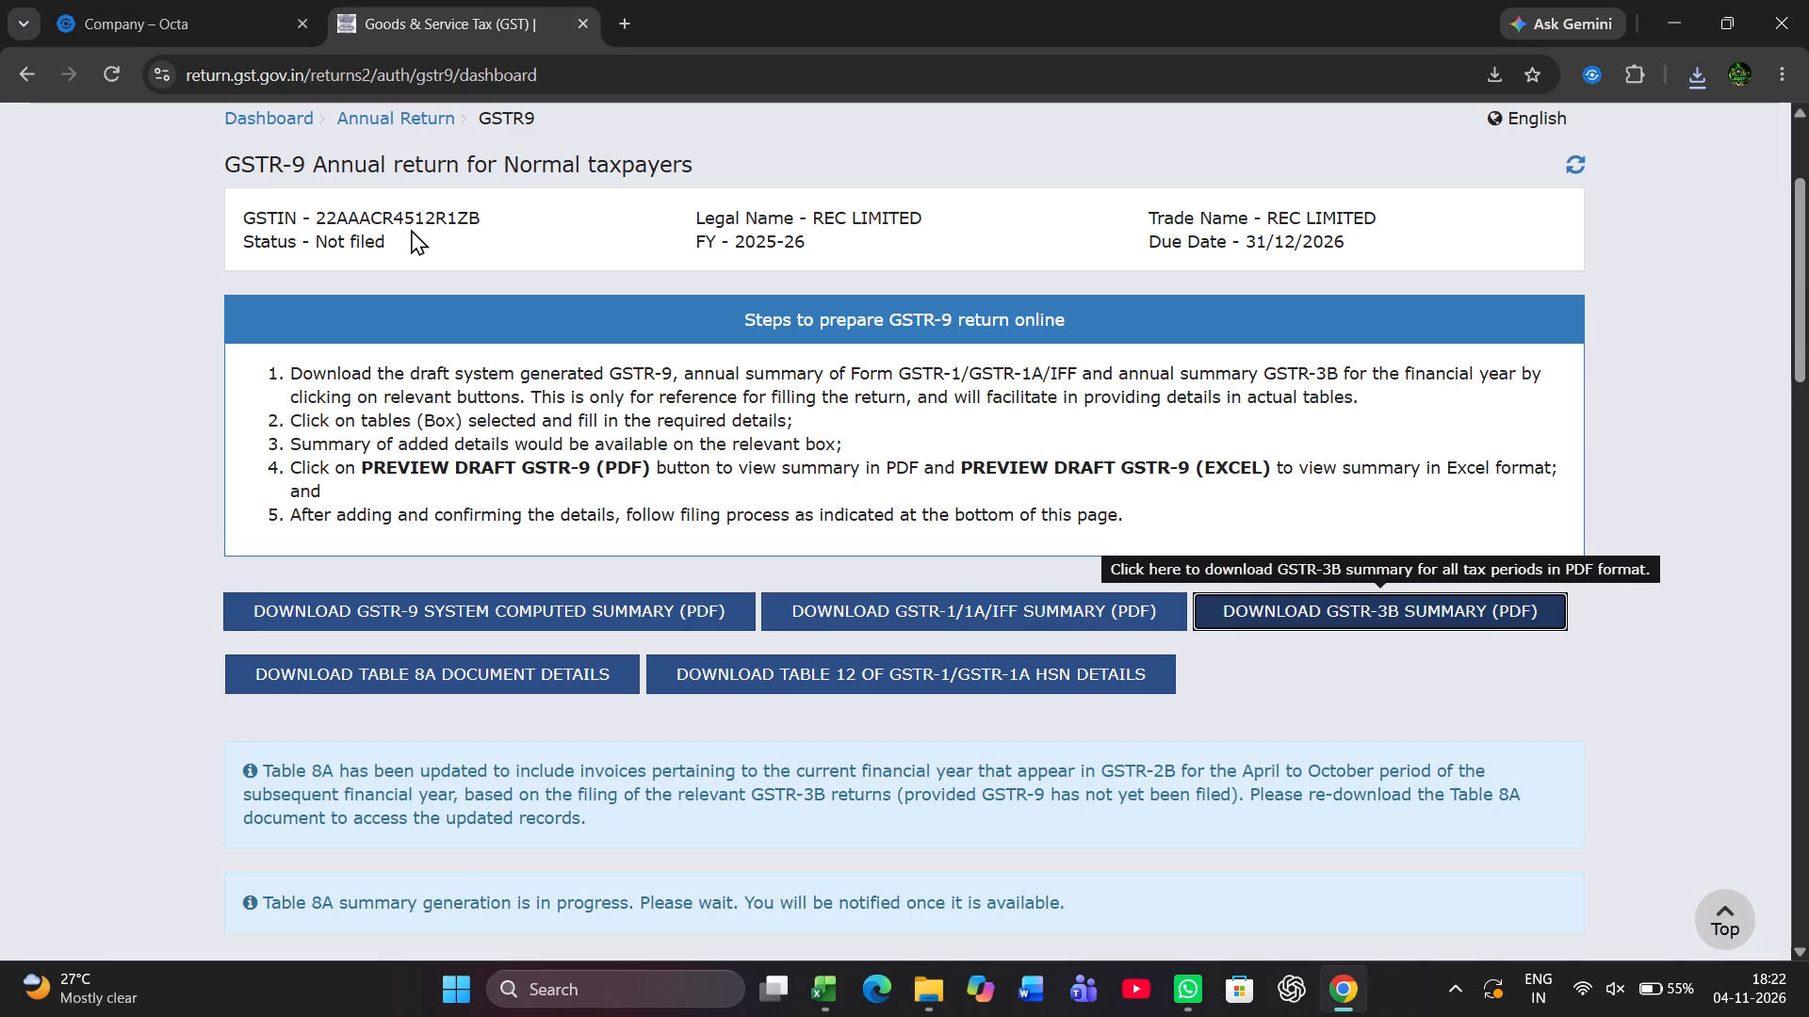
left_click(148, 3)
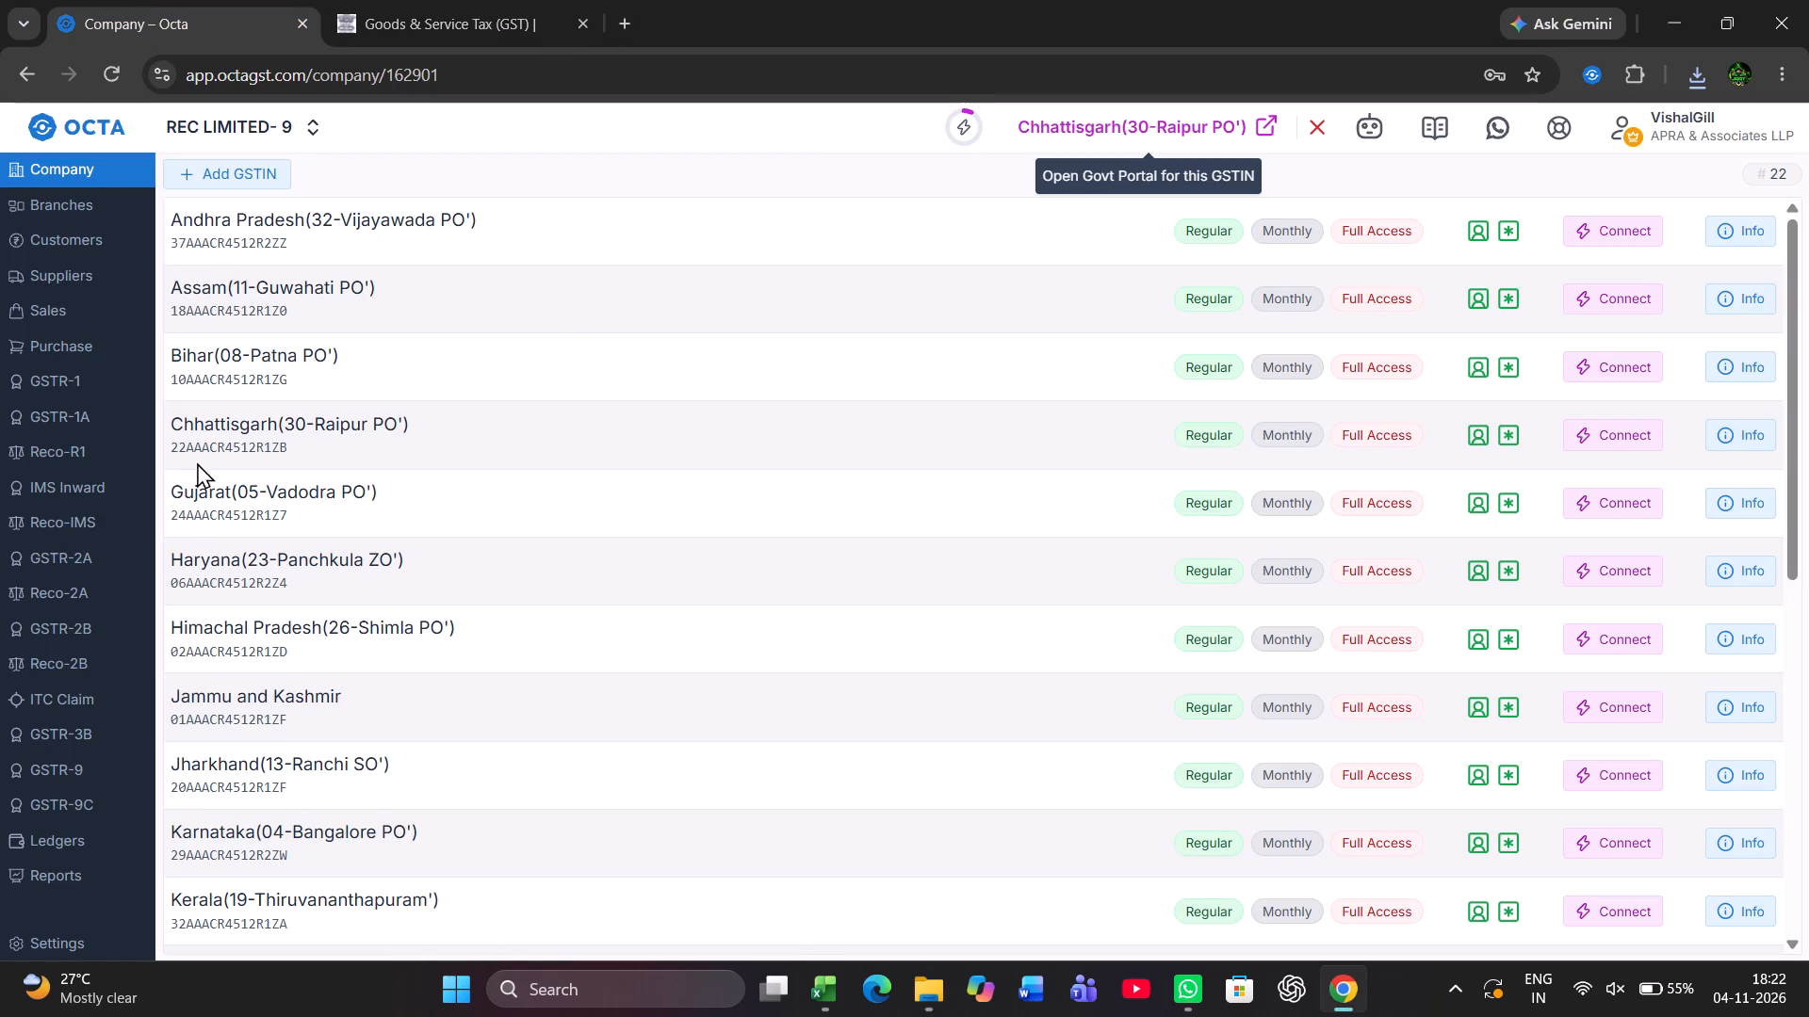
left_click_drag(178, 487, 361, 492)
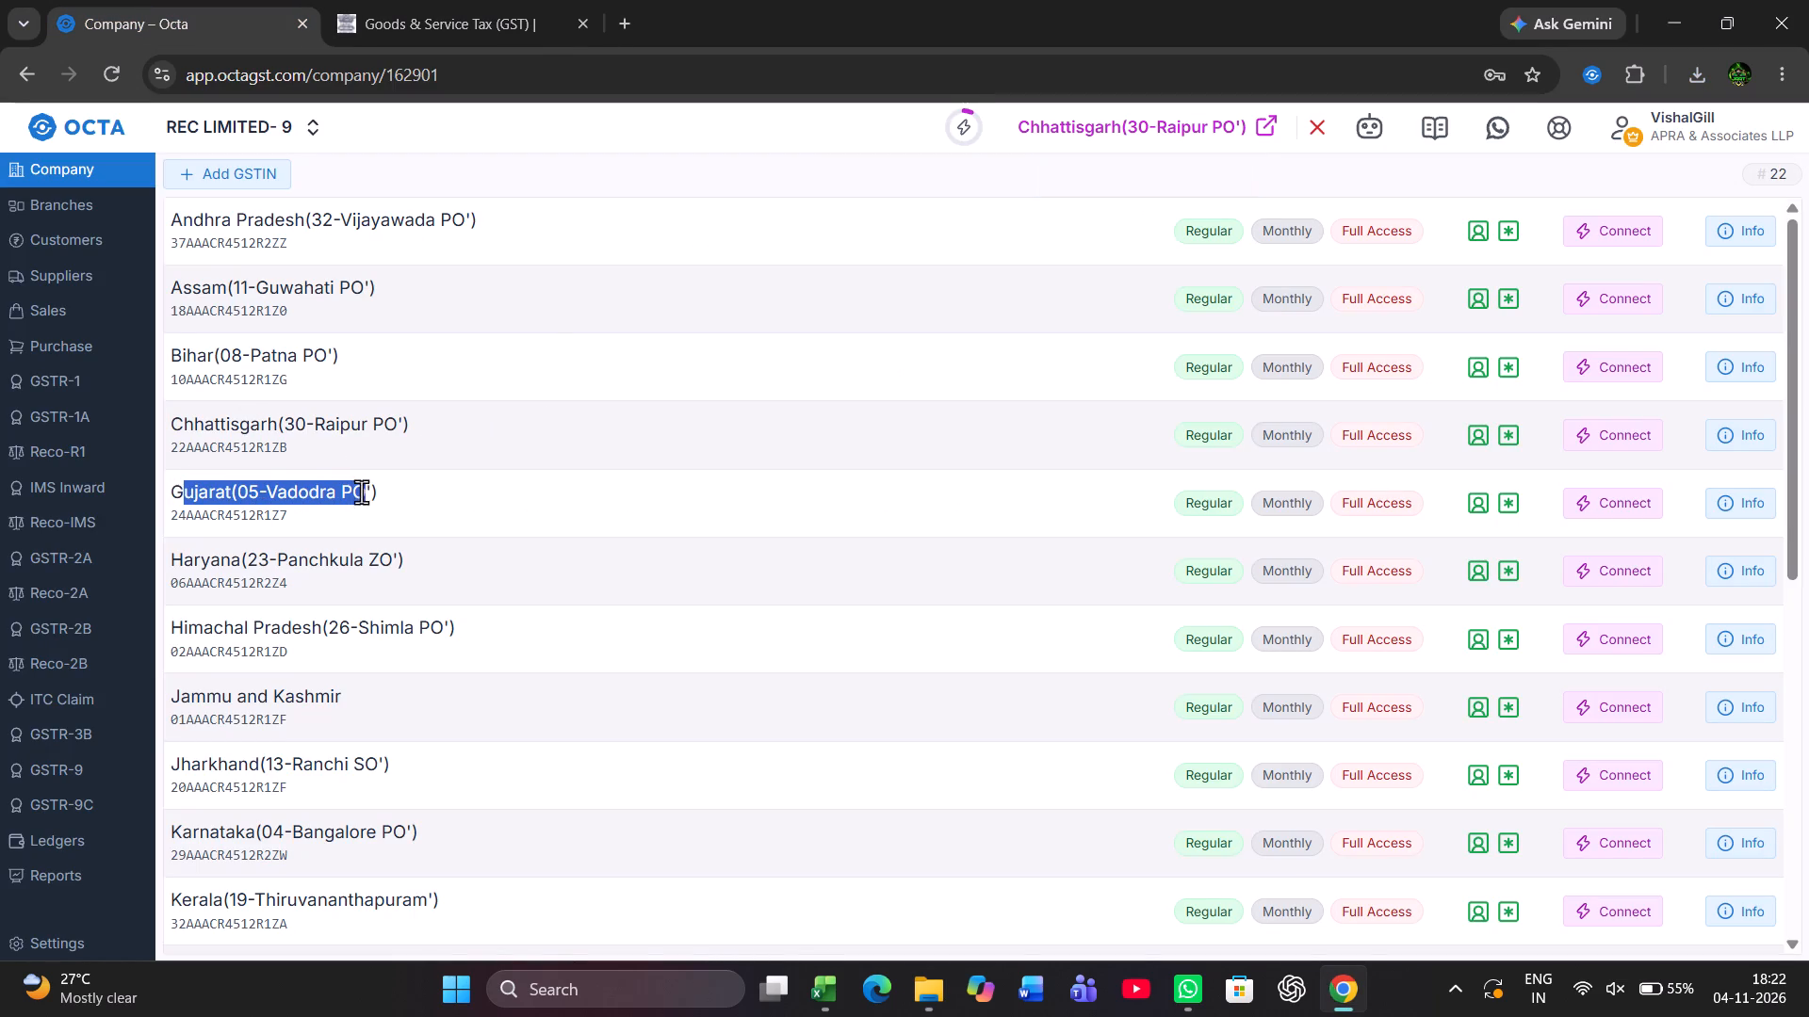
left_click_drag(361, 492, 361, 491)
left_click_drag(172, 490, 258, 502)
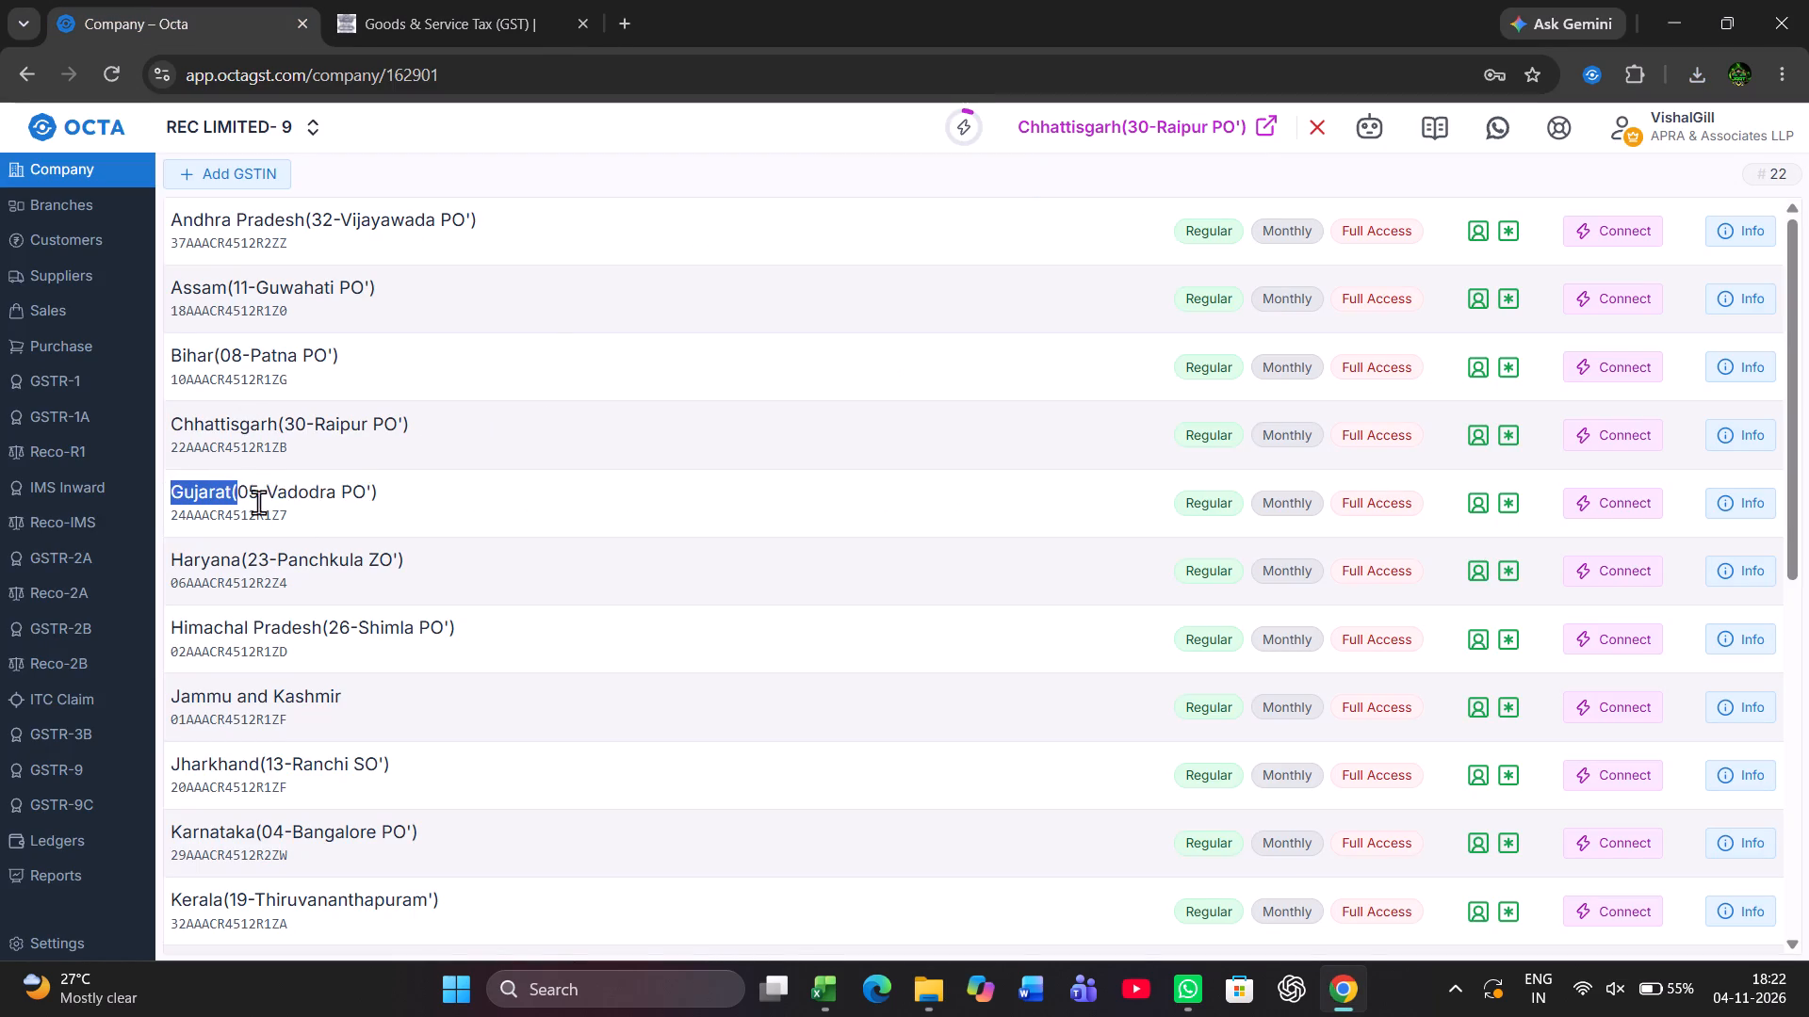
left_click_drag(258, 502, 393, 492)
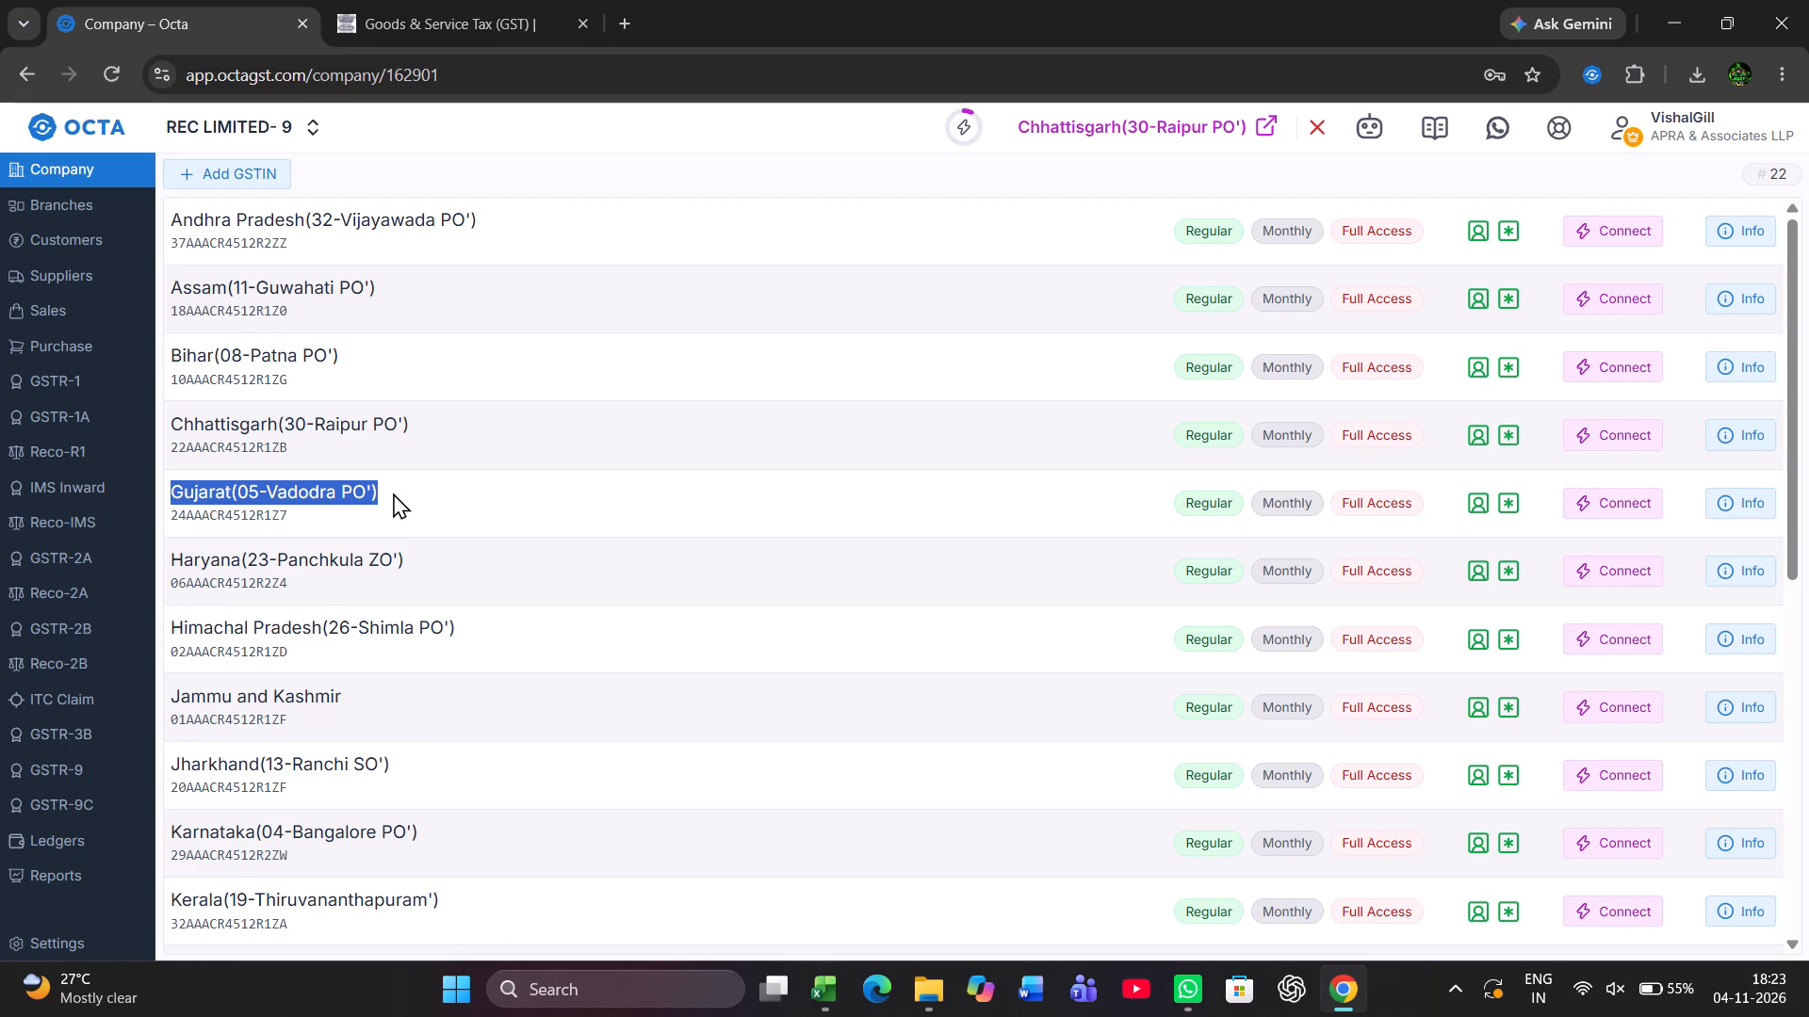
key("ctrl+c")
key("alt+Tab")
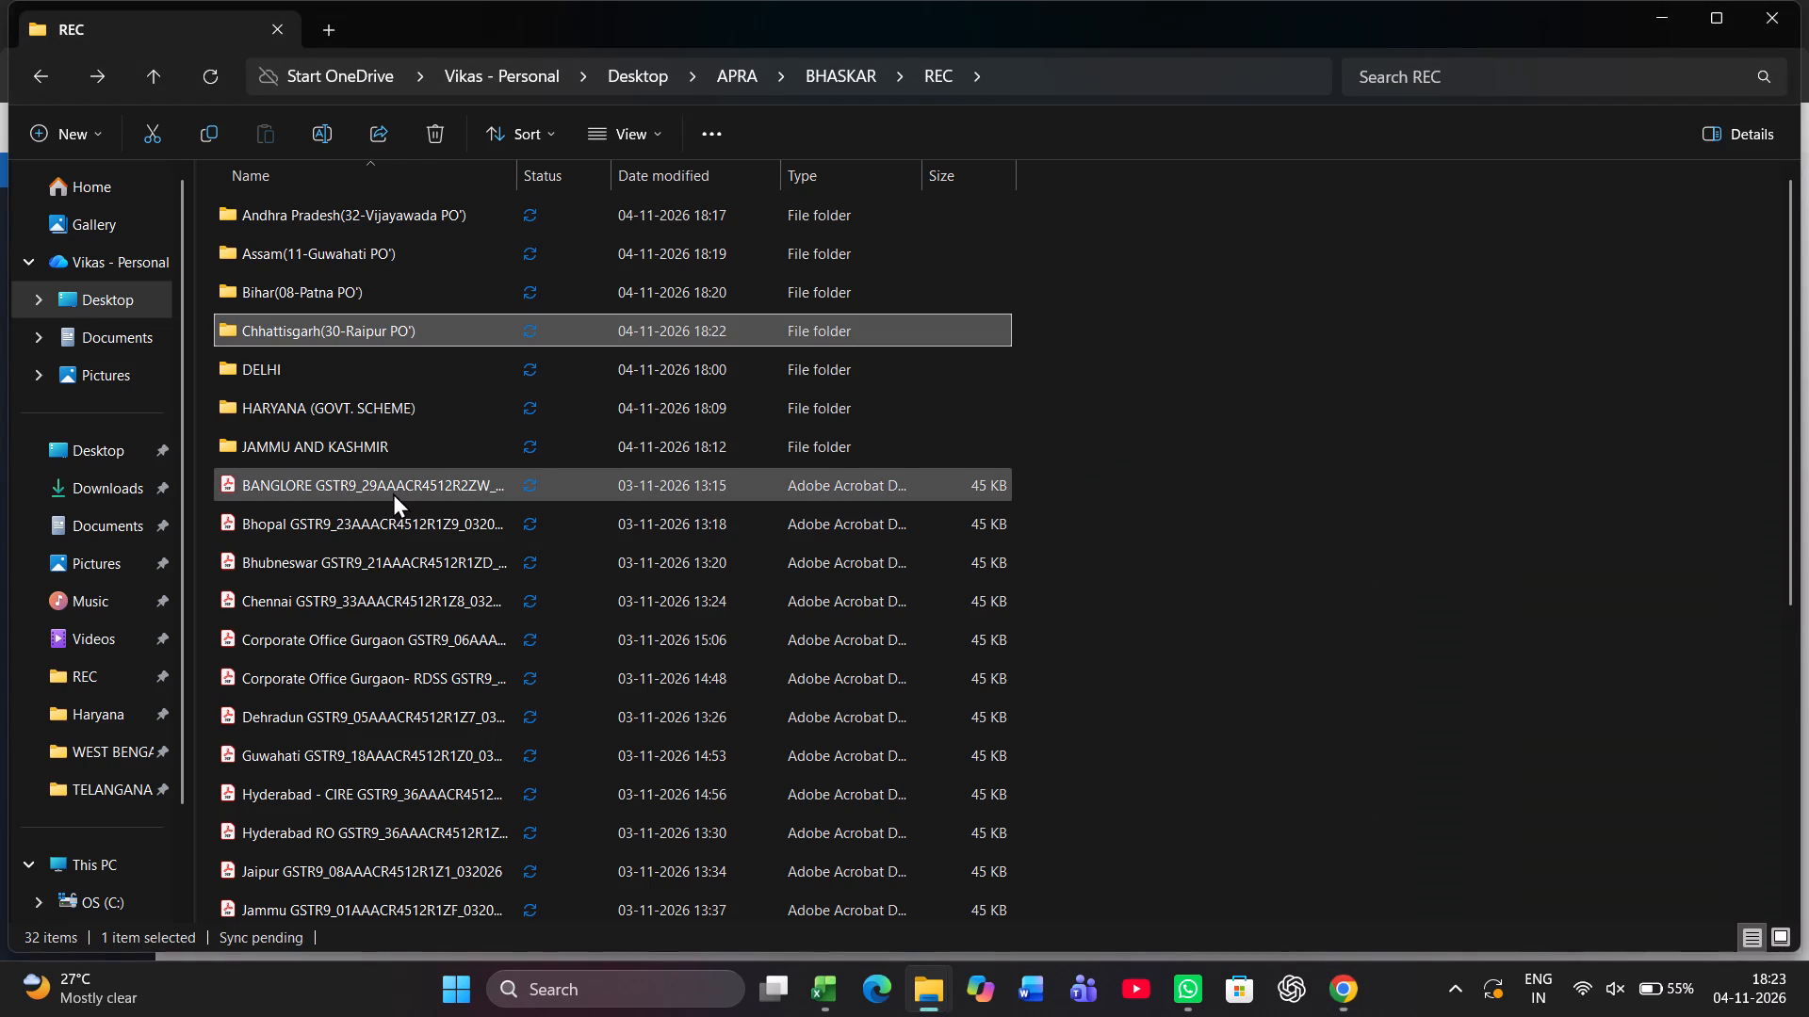
key("ctrl+shift+n")
key("ctrl+v")
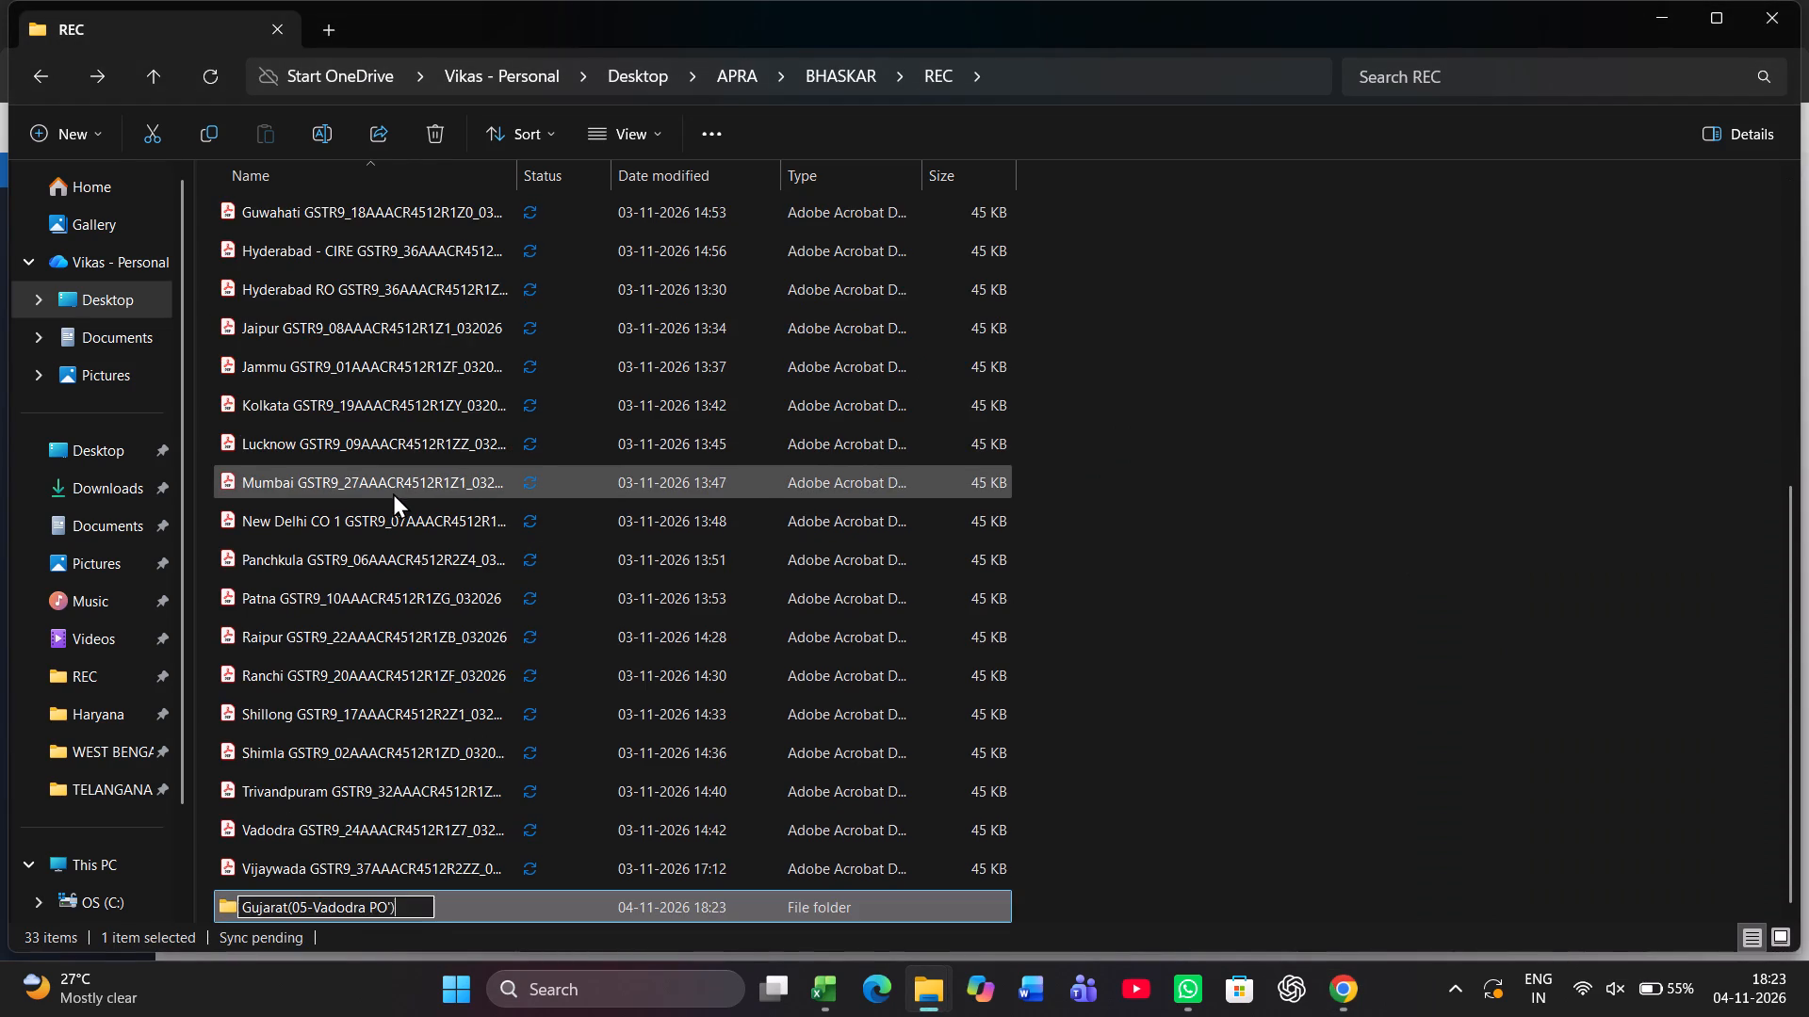
key("Return")
key("Return")
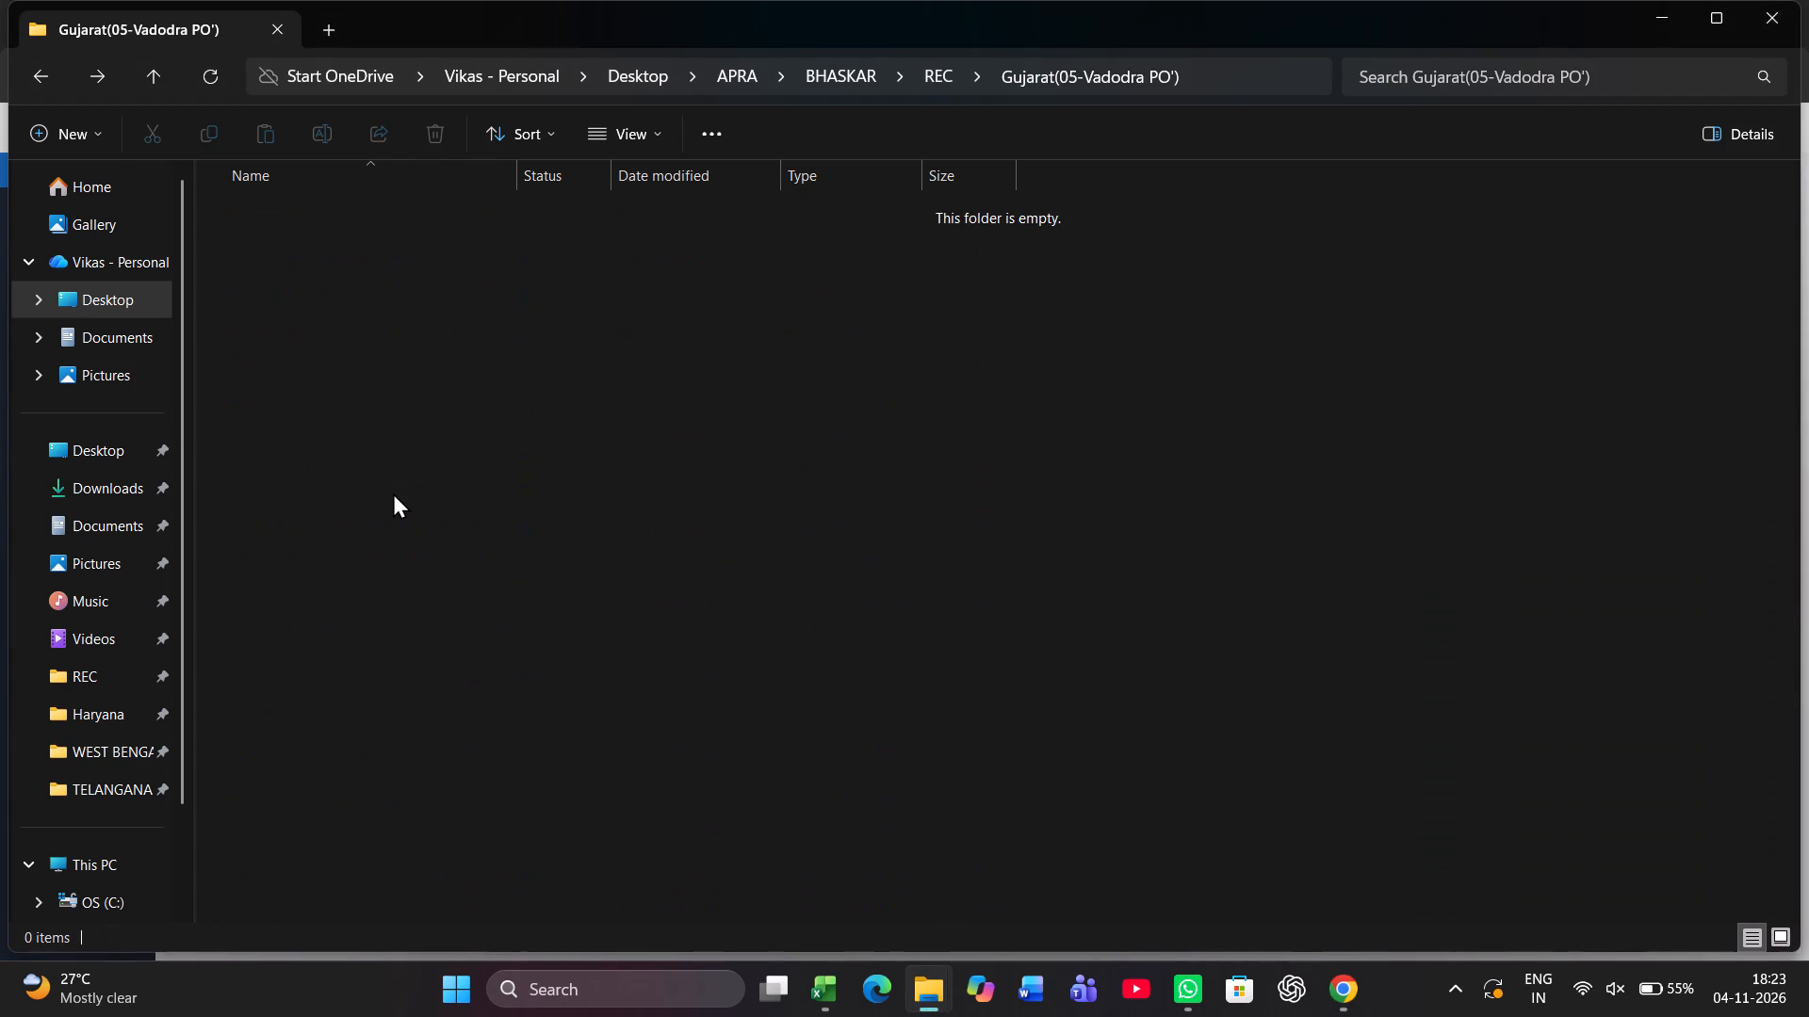
In Octa, replace the Chhattisgarh portal connection with a Gujarat(05-Vadodra PO') login and open its GST portal home page.
key("alt+Tab")
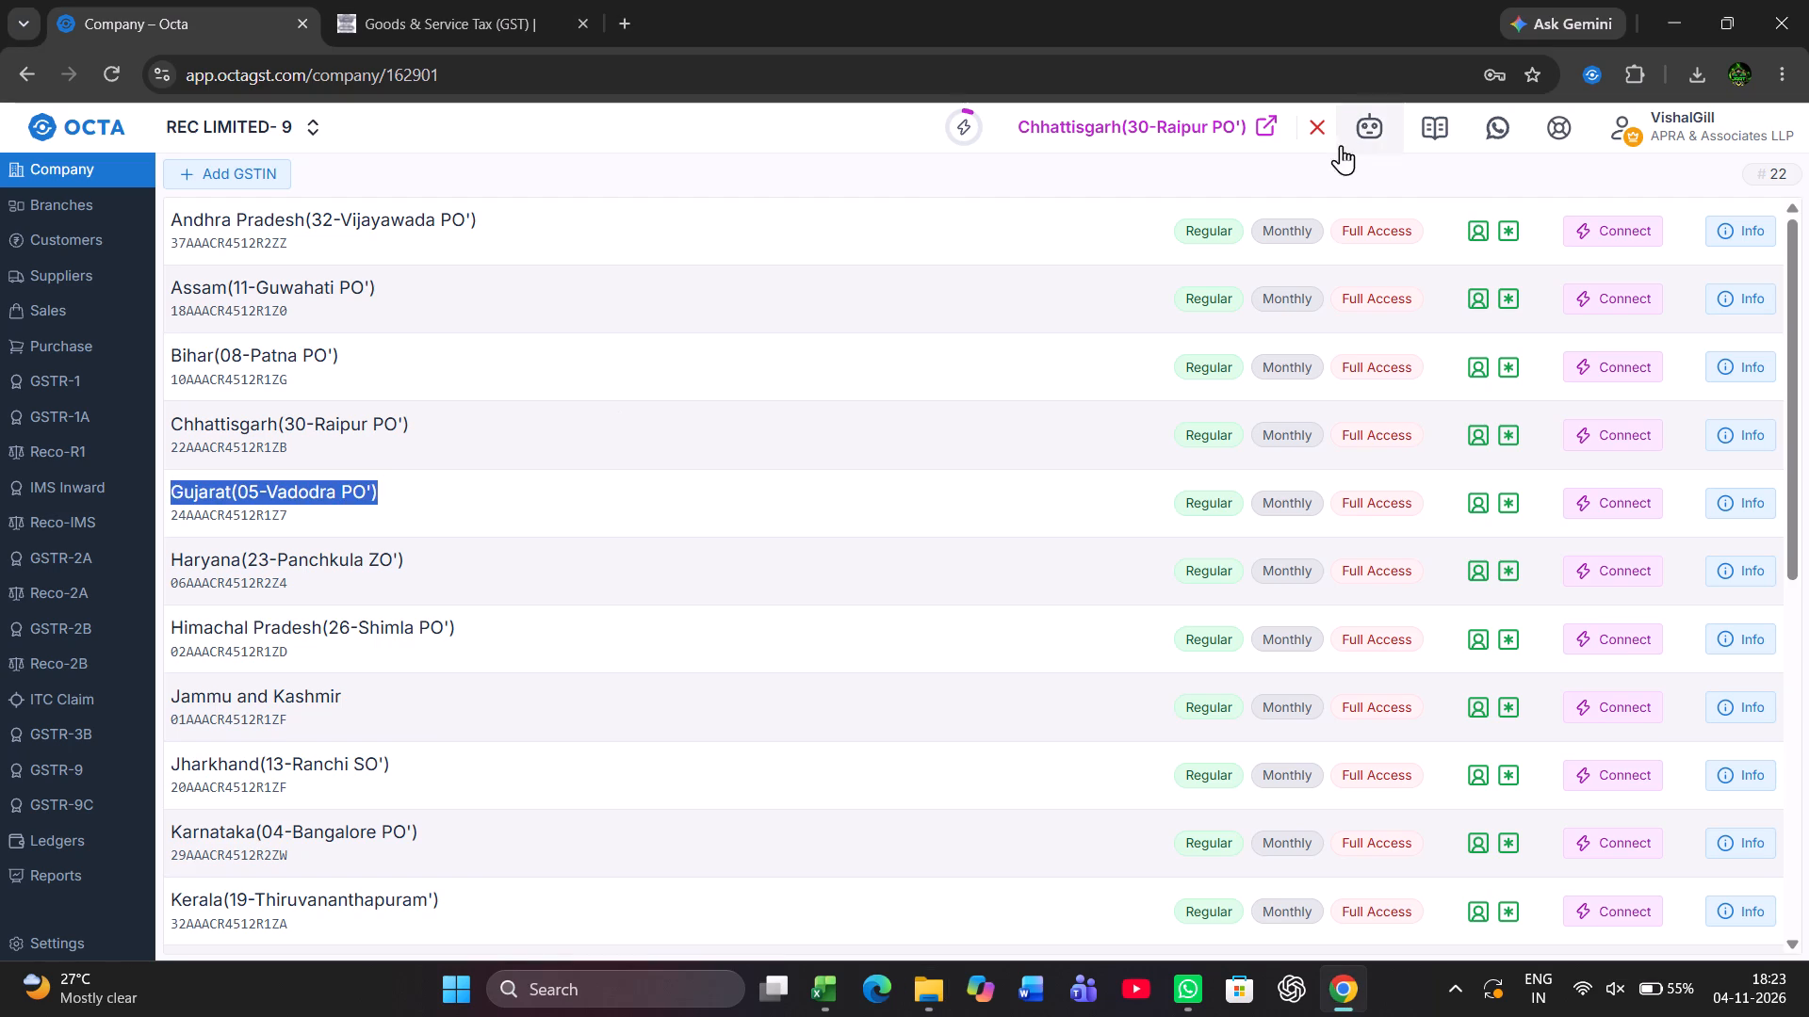
left_click(1322, 131)
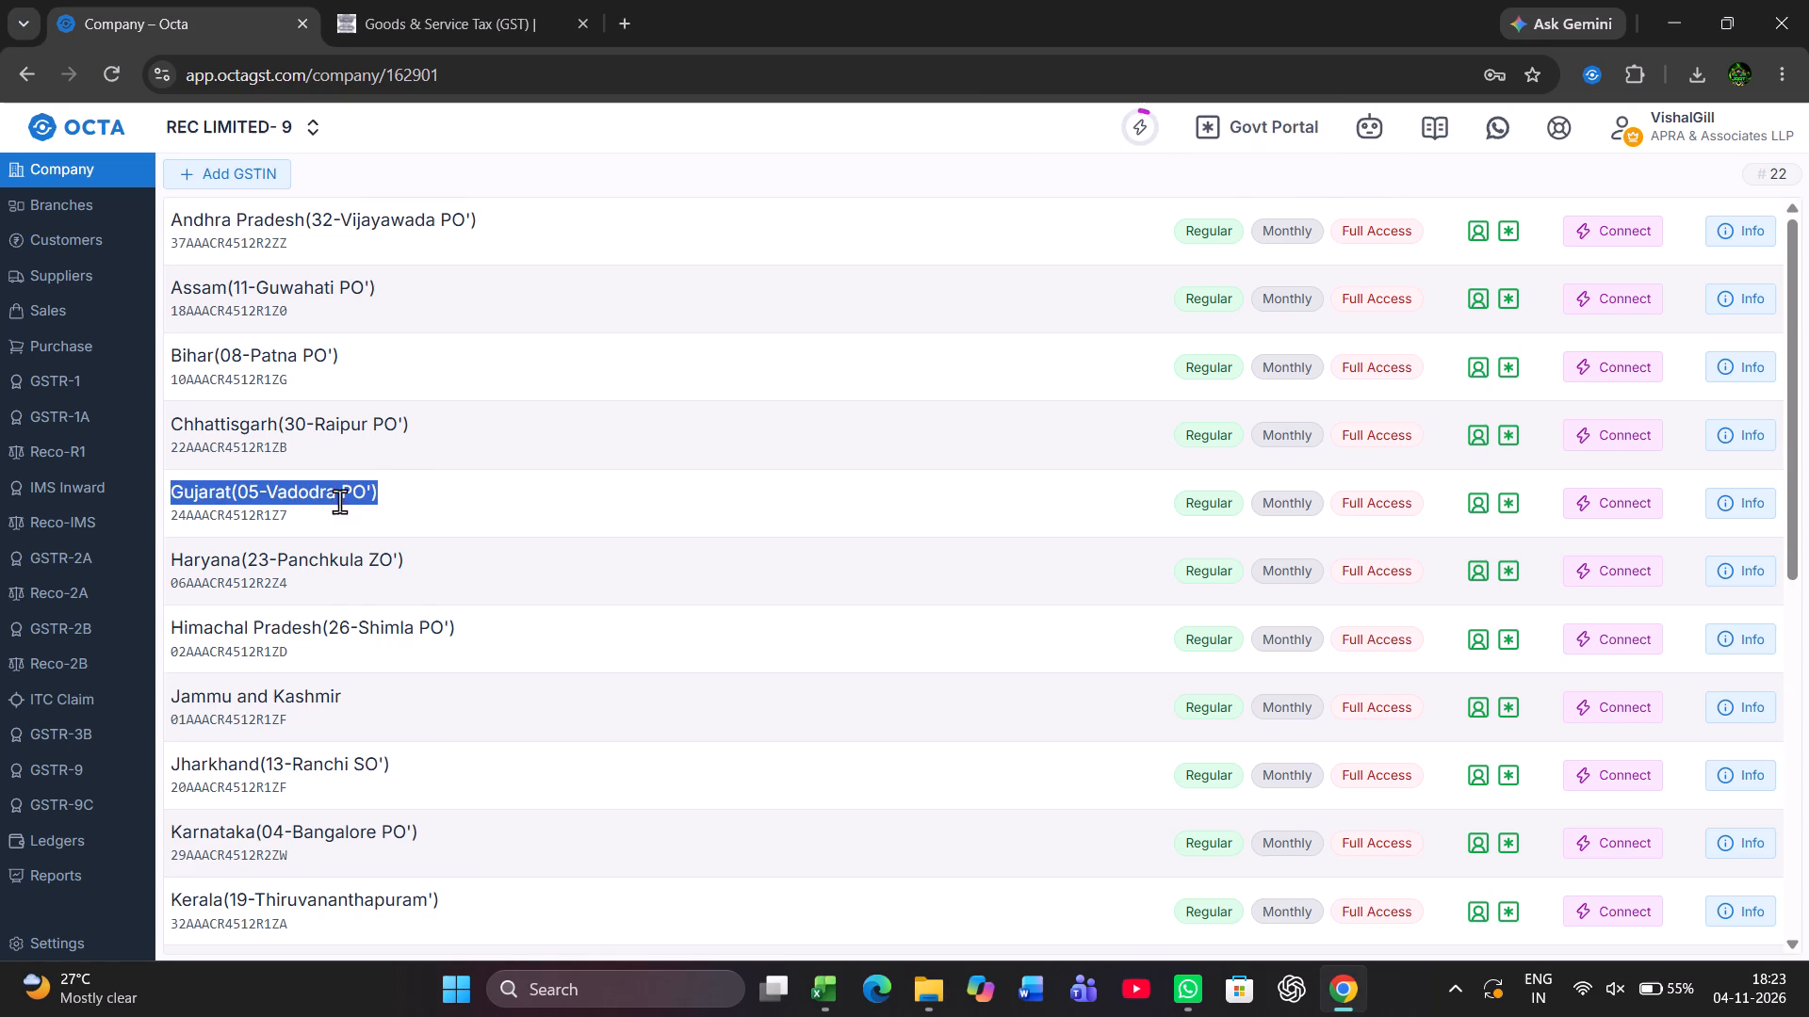
left_click(1279, 119)
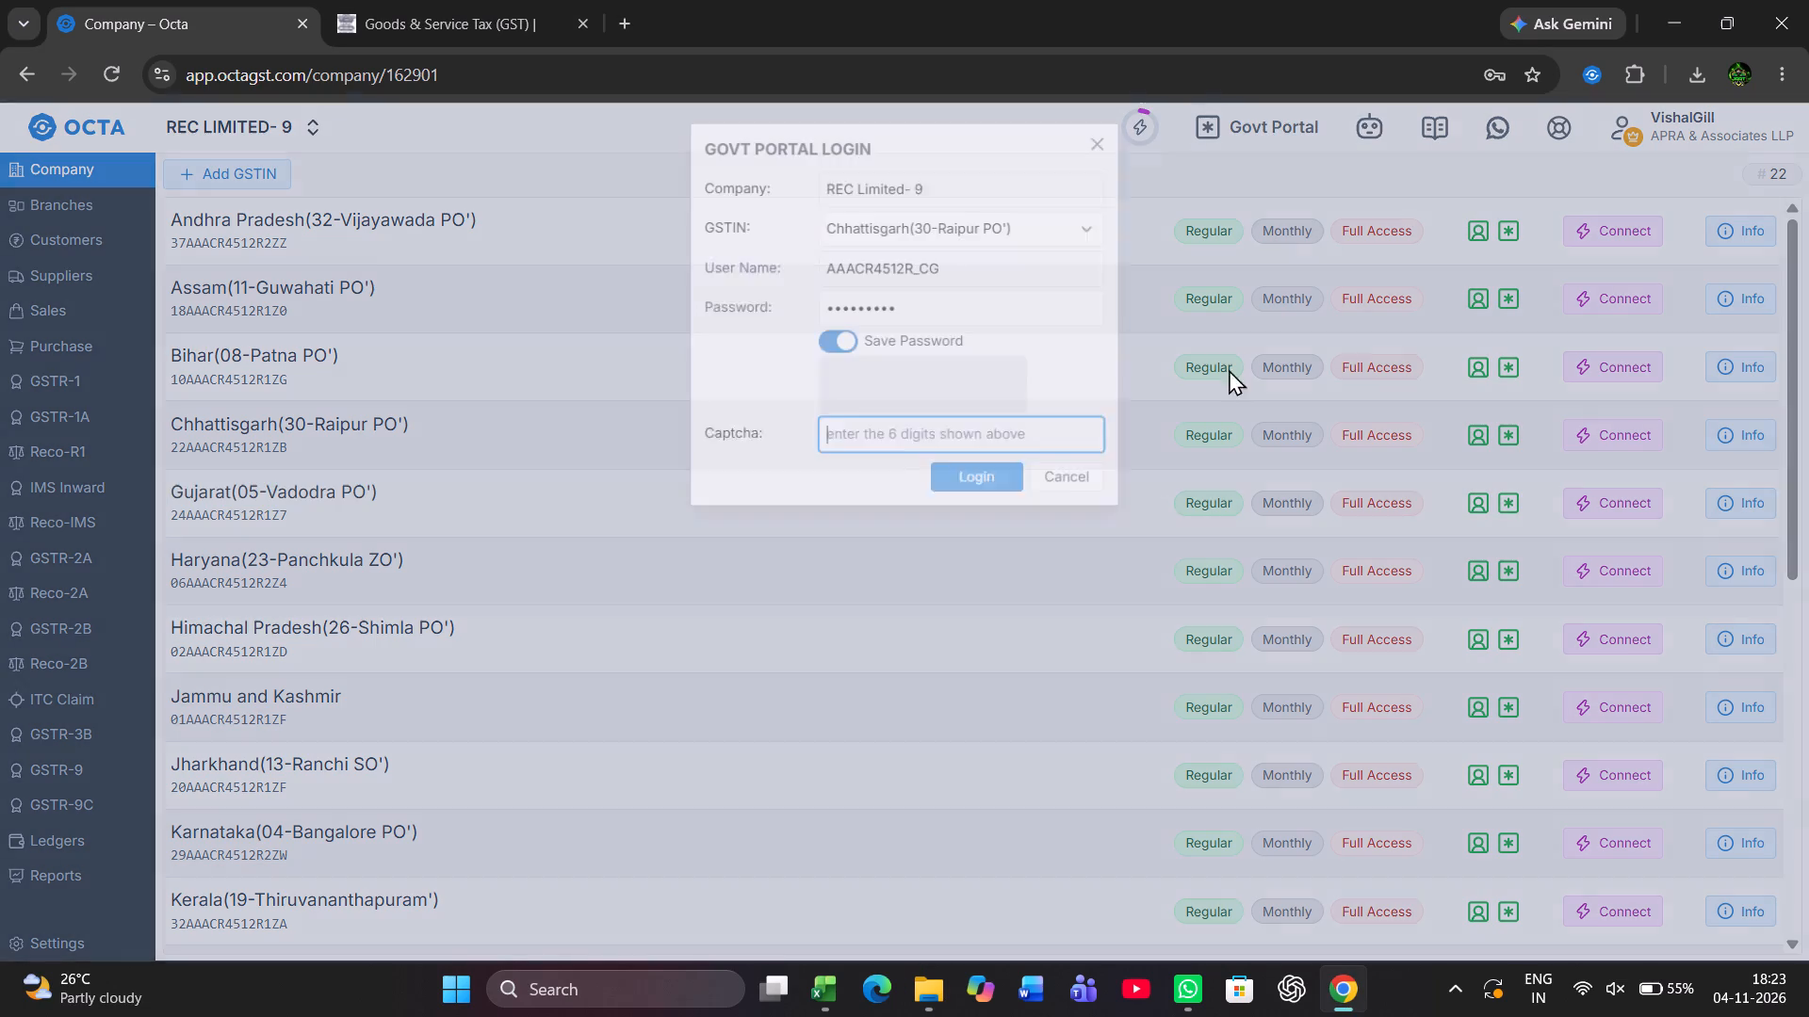
left_click(1074, 239)
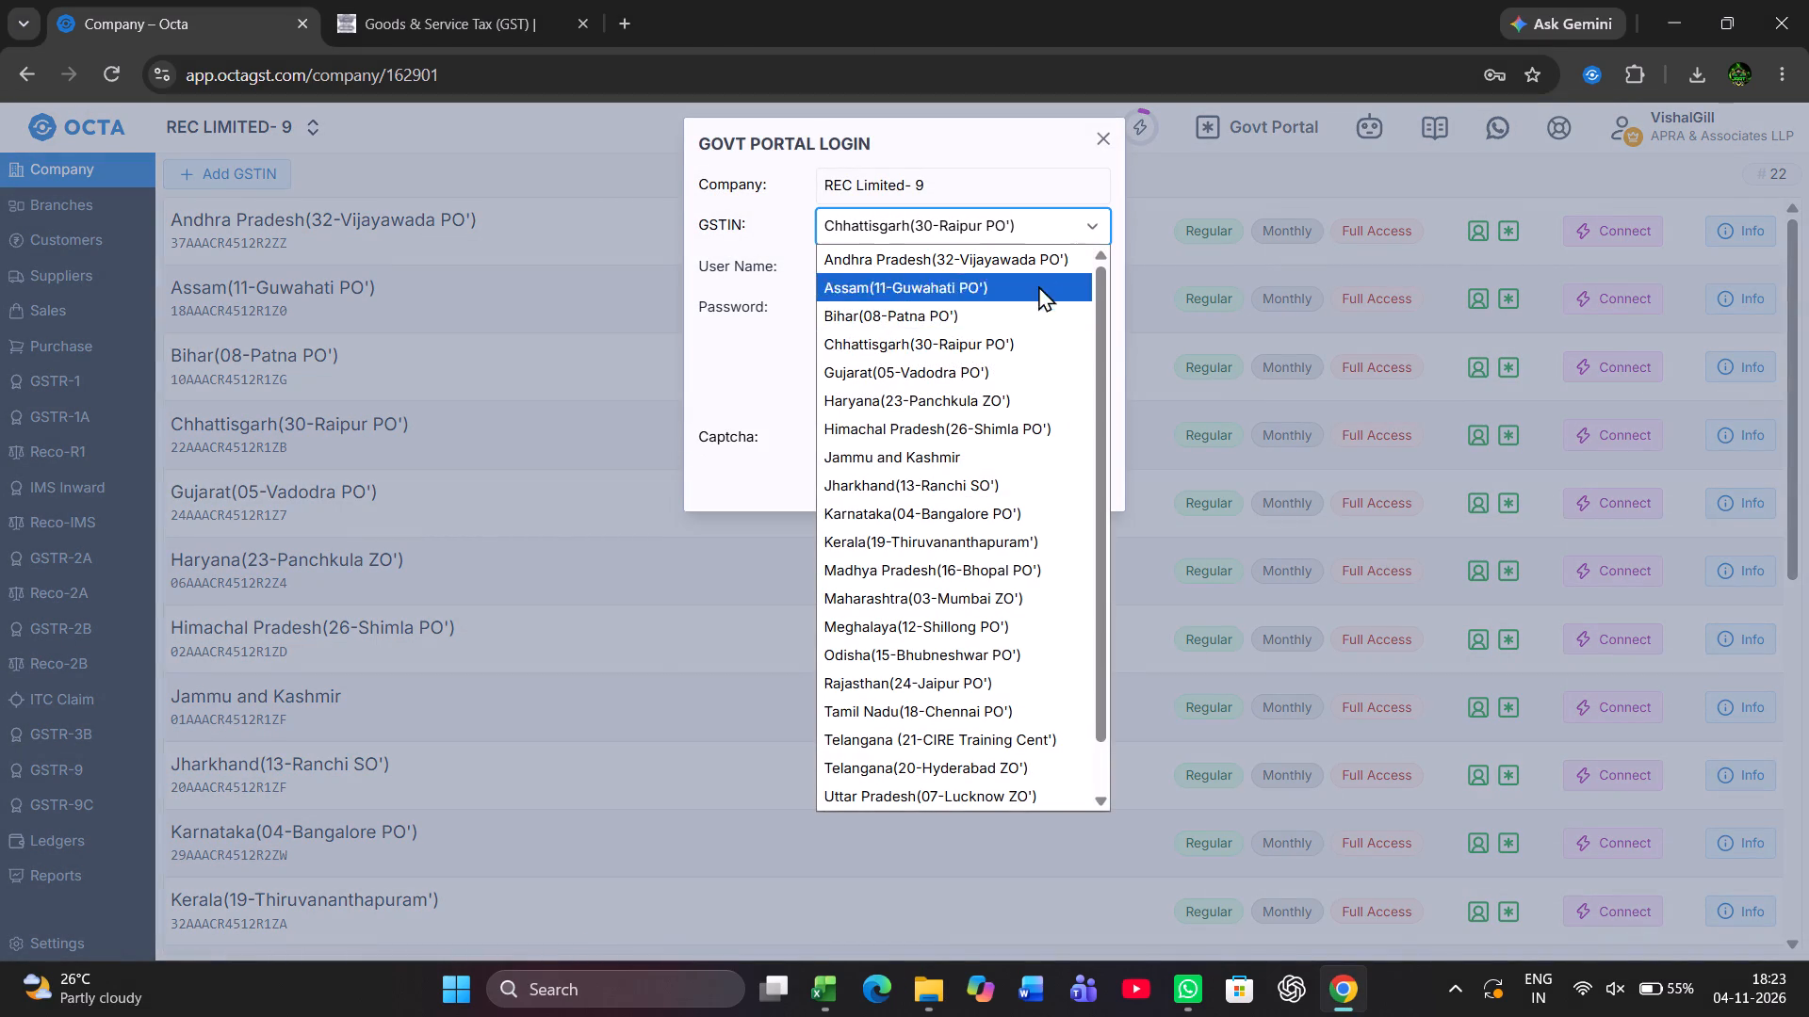
left_click(945, 371)
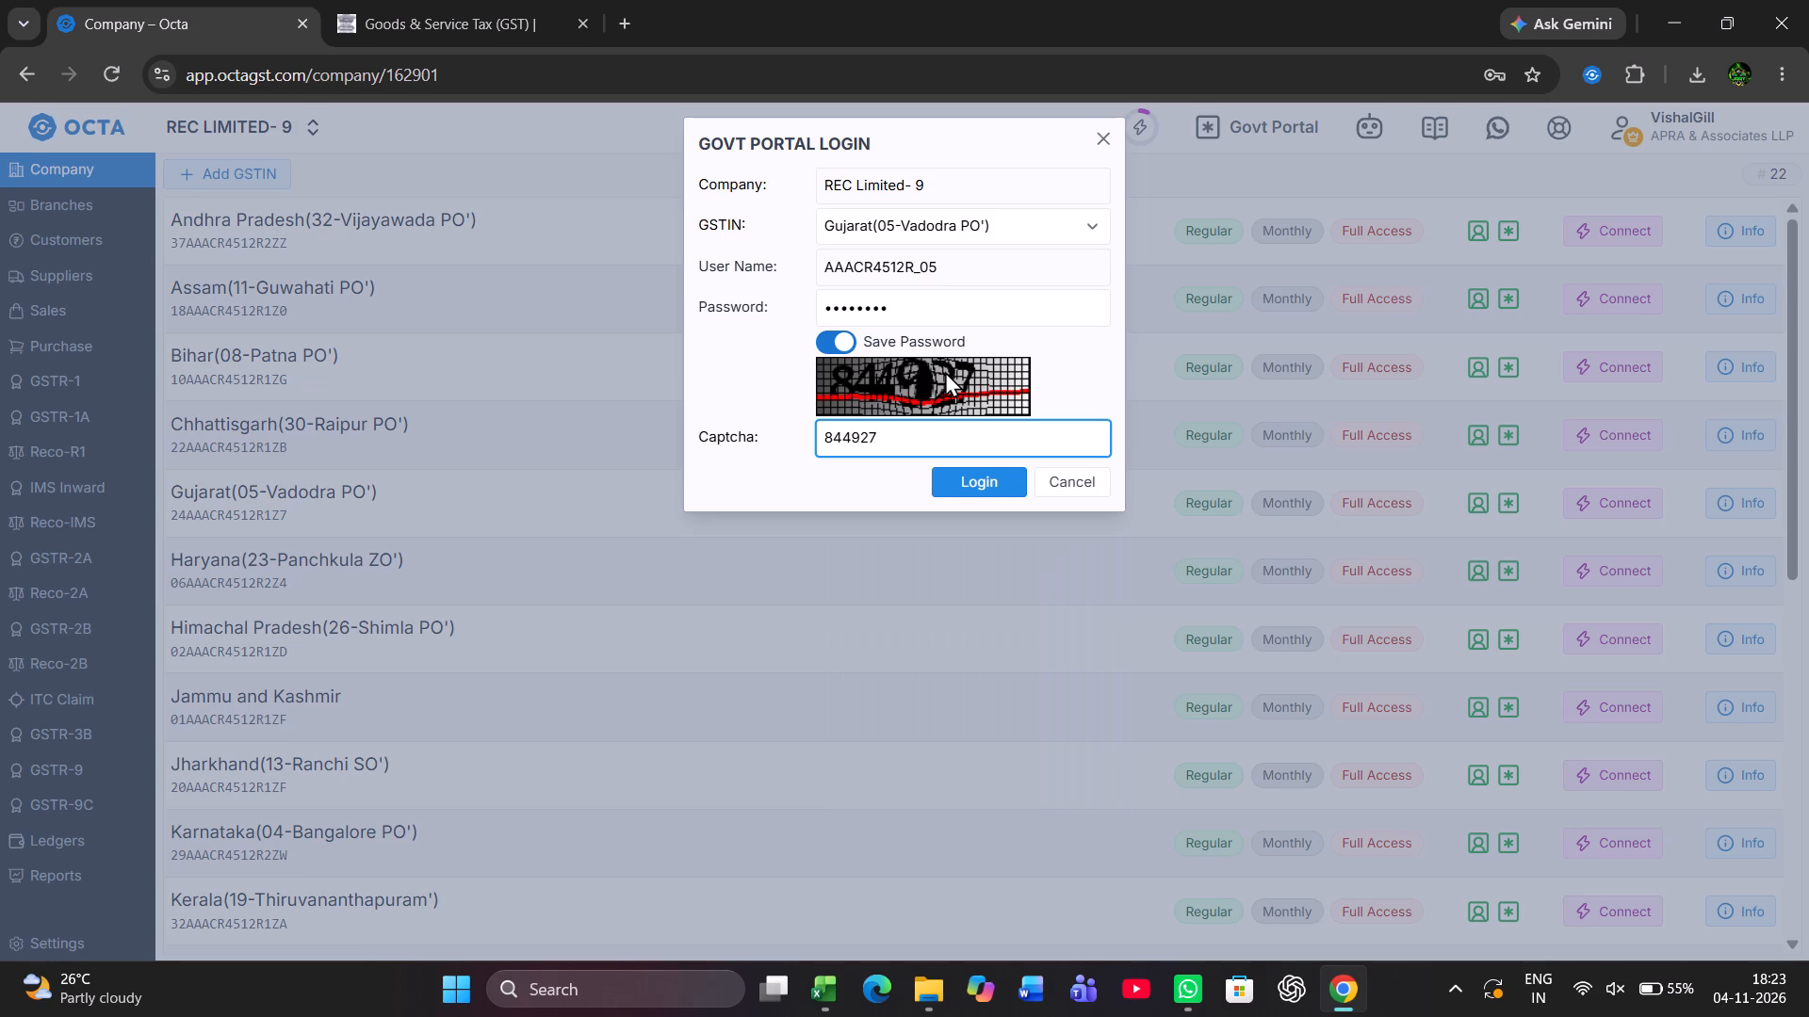
key("Return")
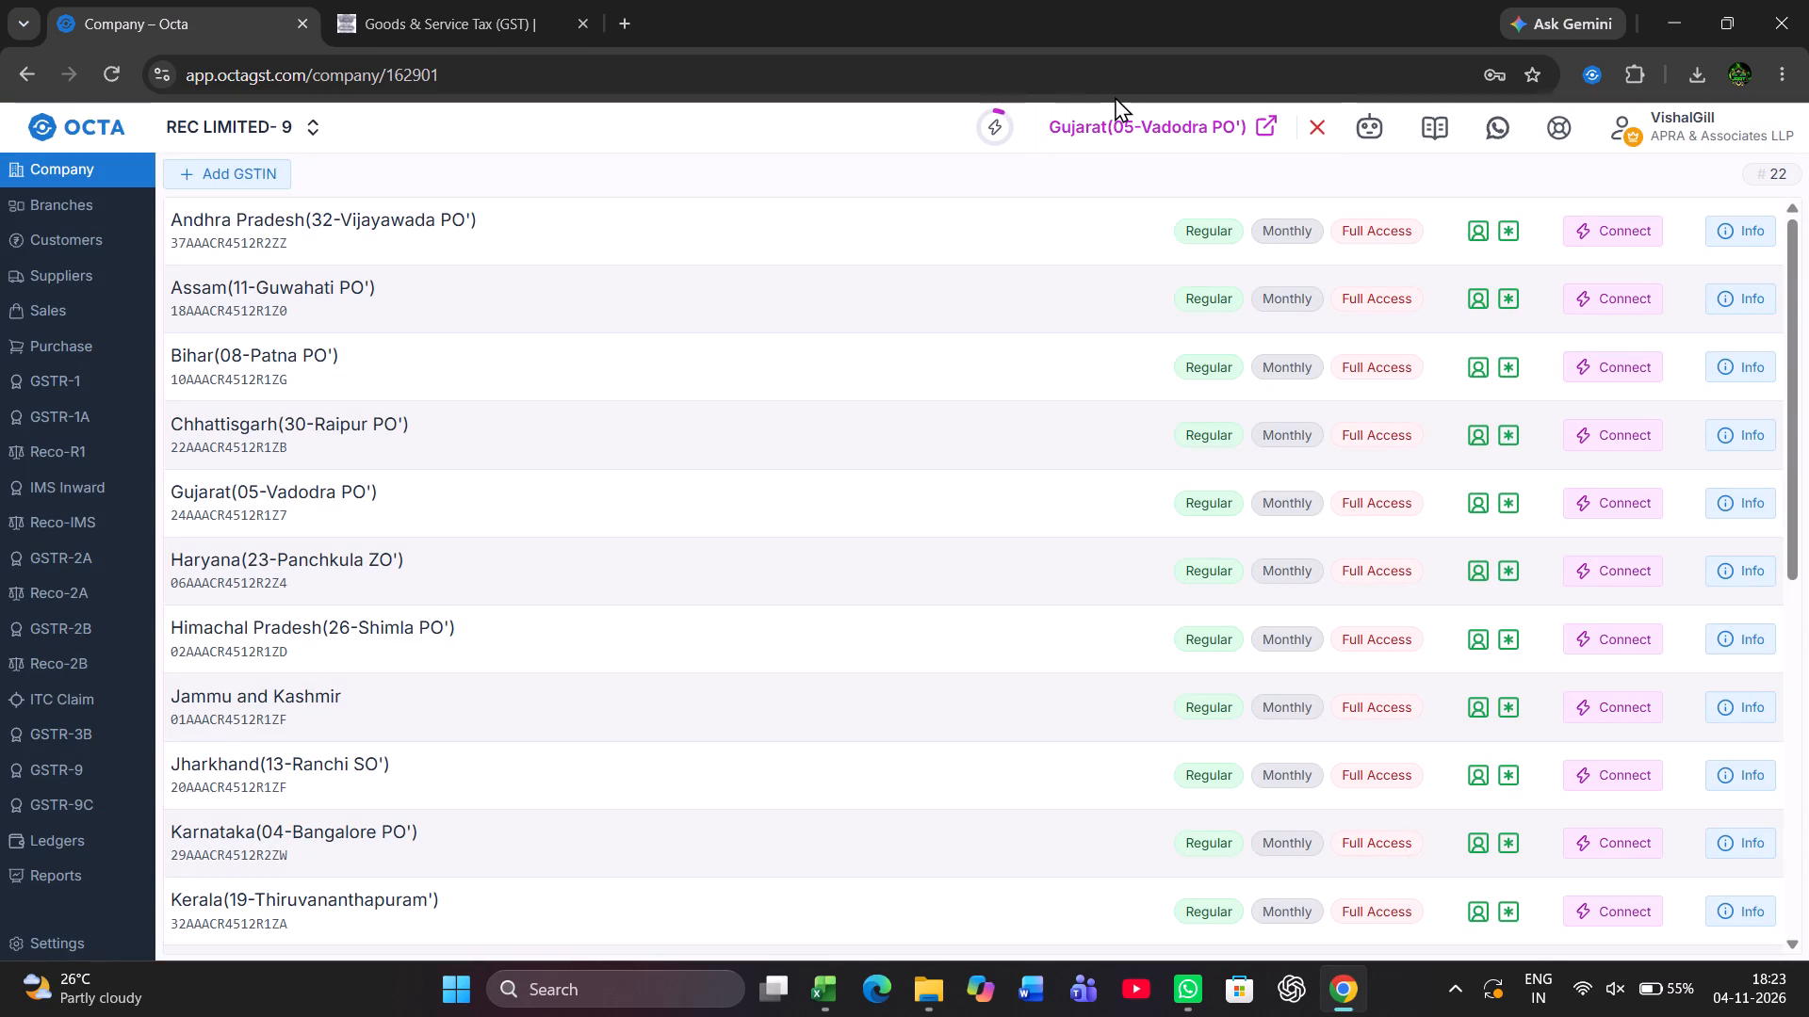
left_click(1115, 96)
left_click(1121, 114)
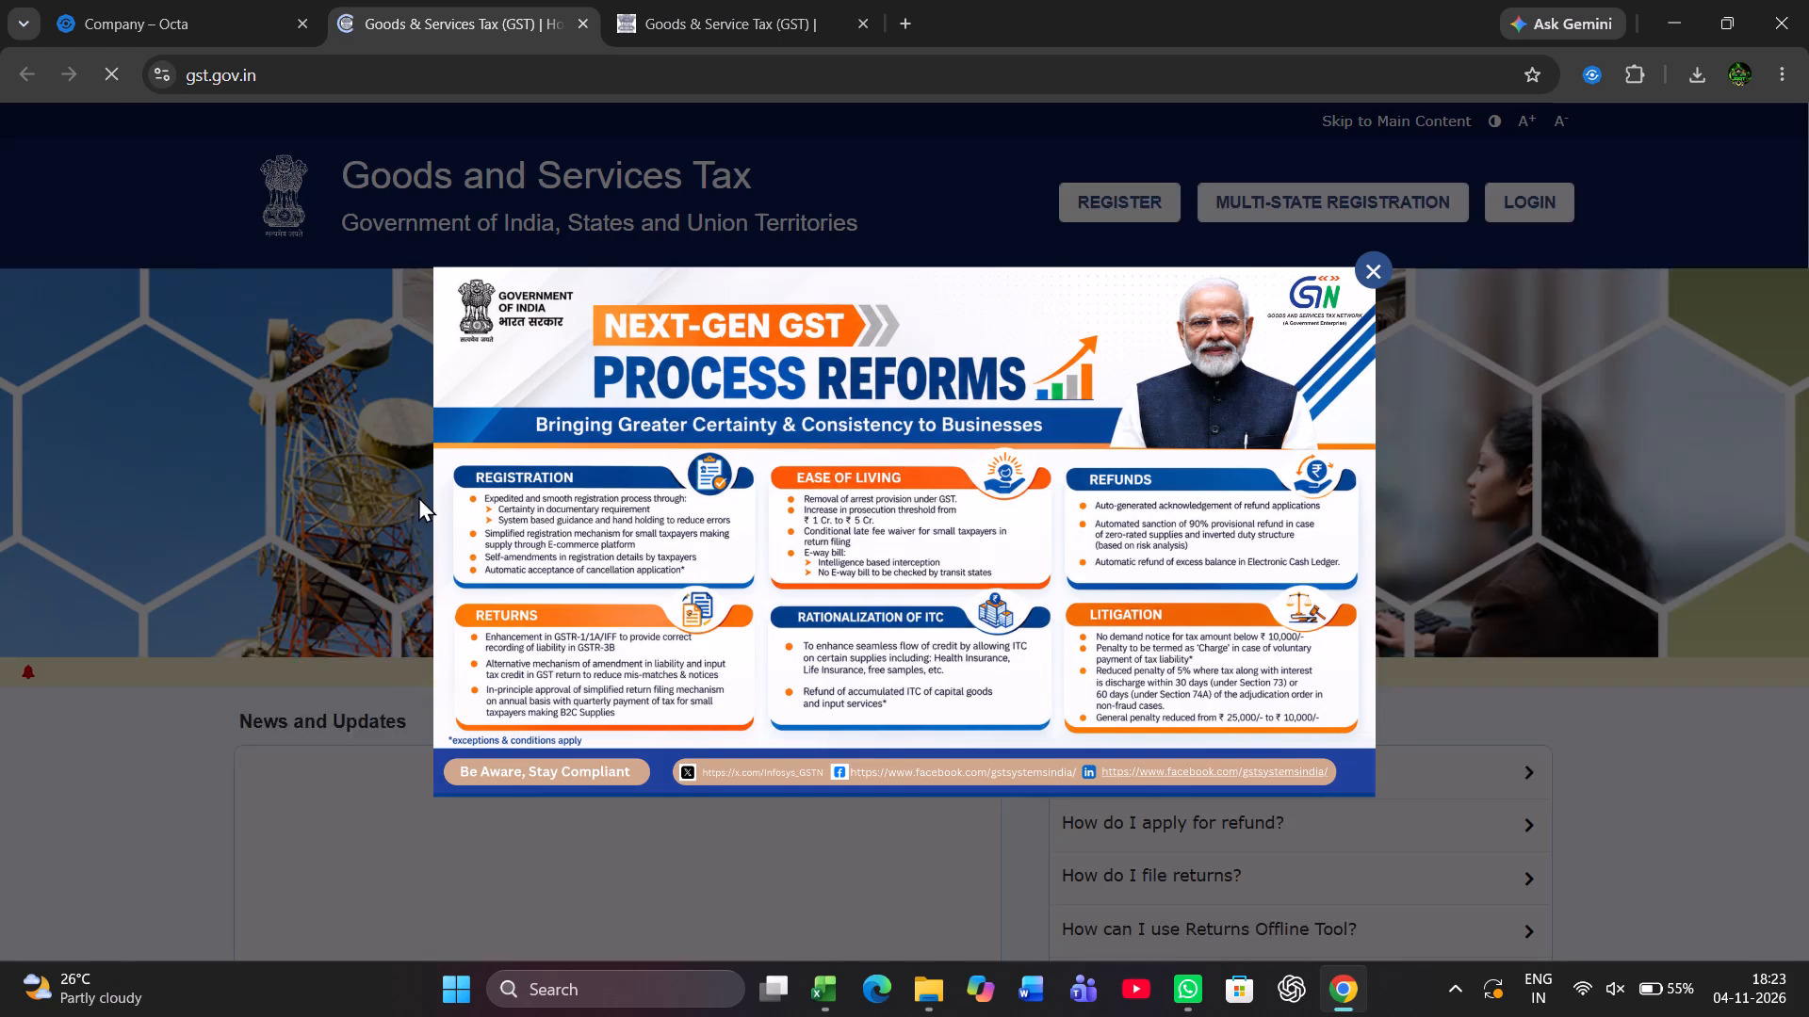
left_click(1358, 277)
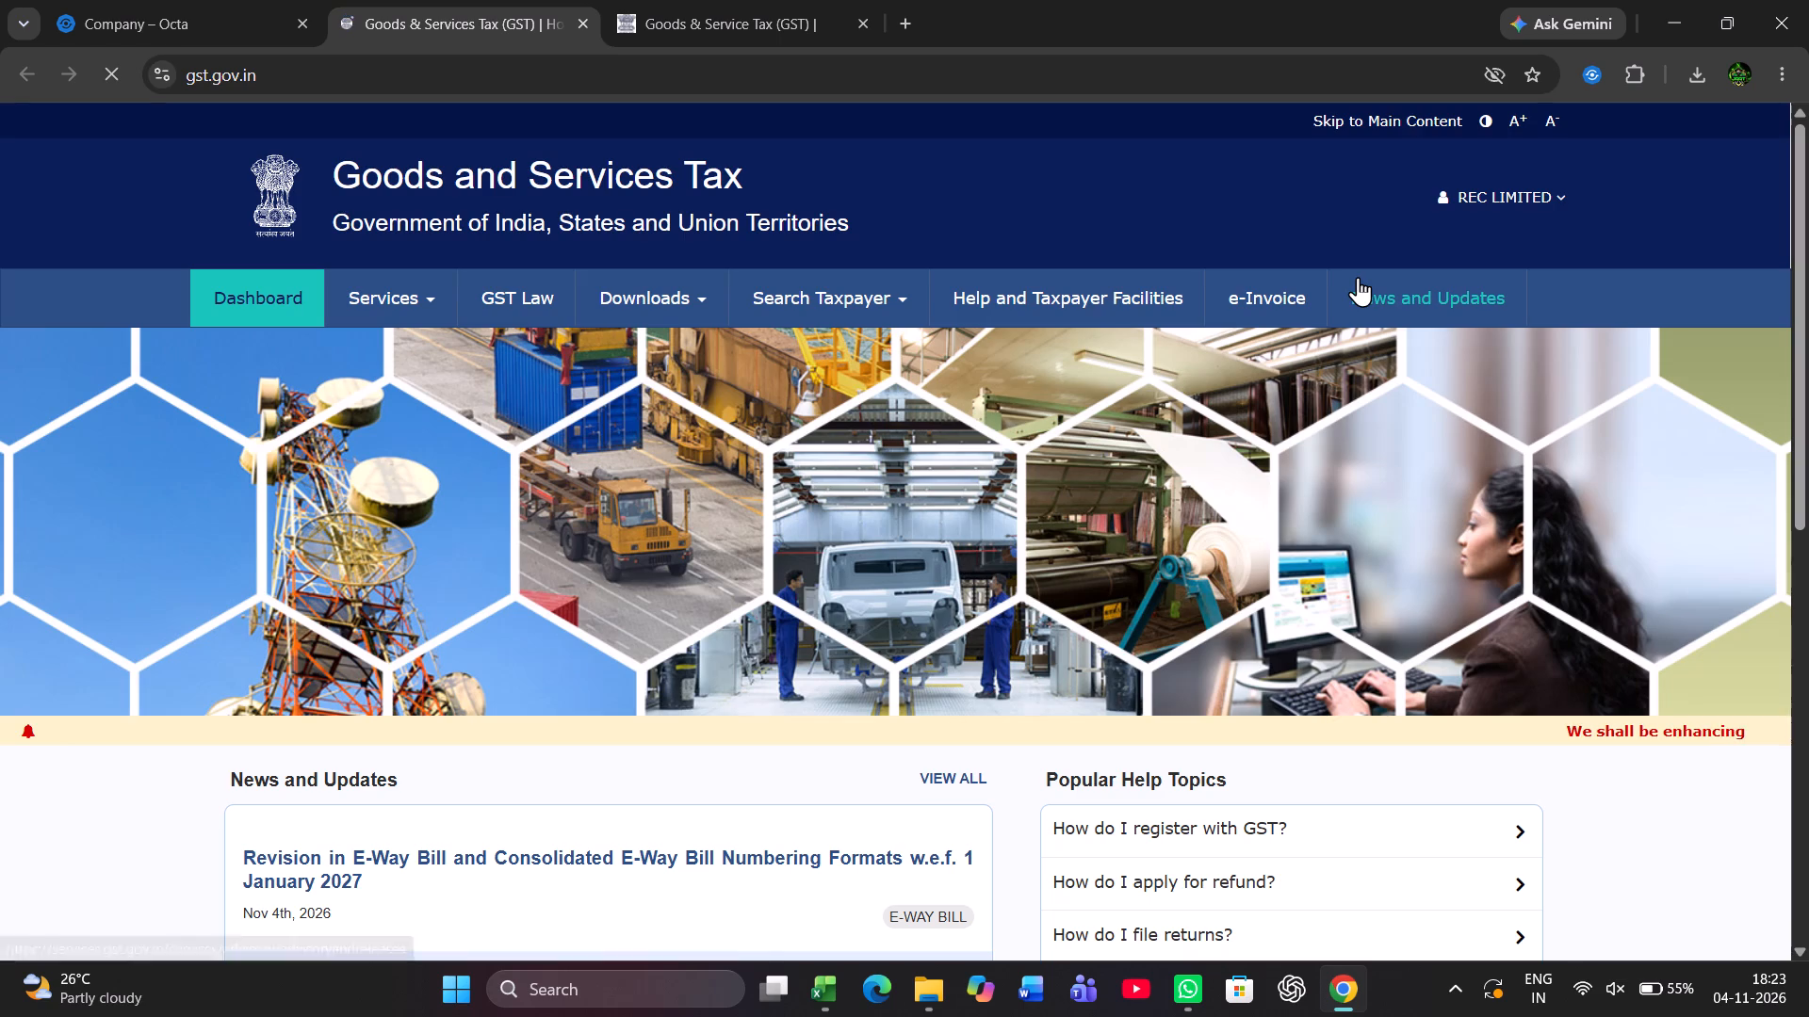
Open the Gujarat GSTIN's GSTR-9 annual return for 2025-26 for online preparation, keeping No for the nil return question.
left_click(392, 288)
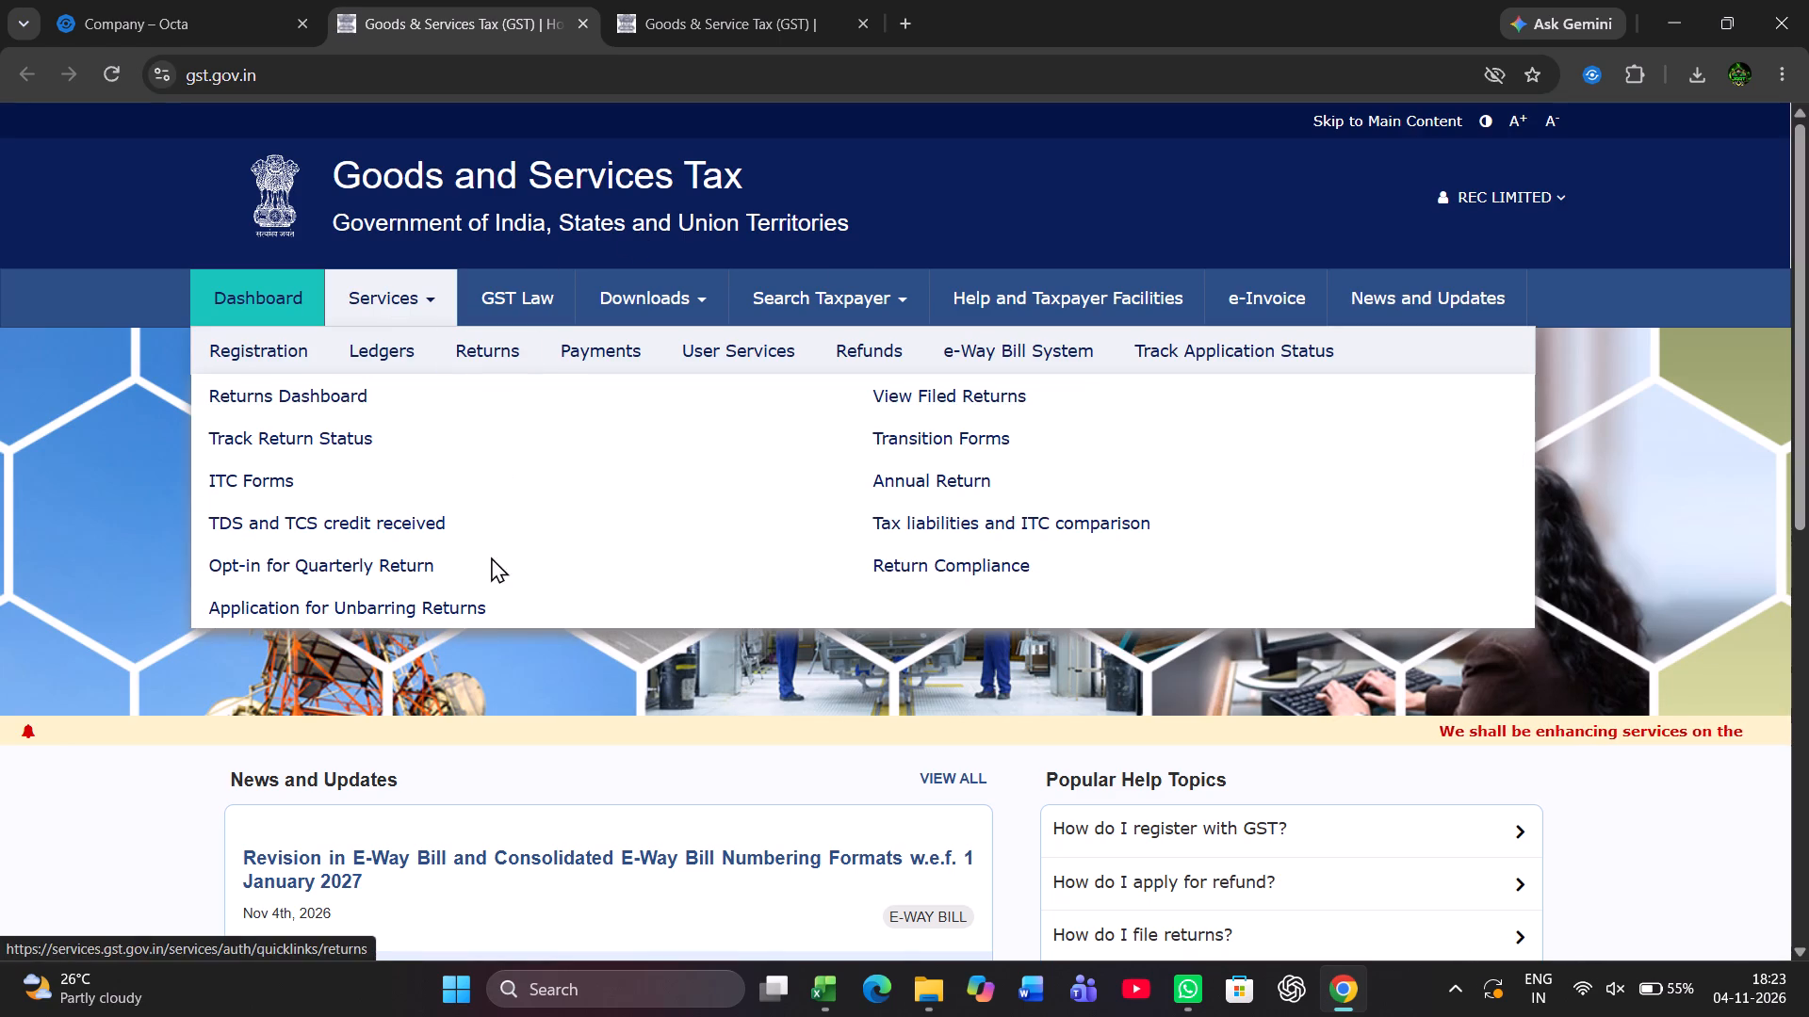
left_click(947, 483)
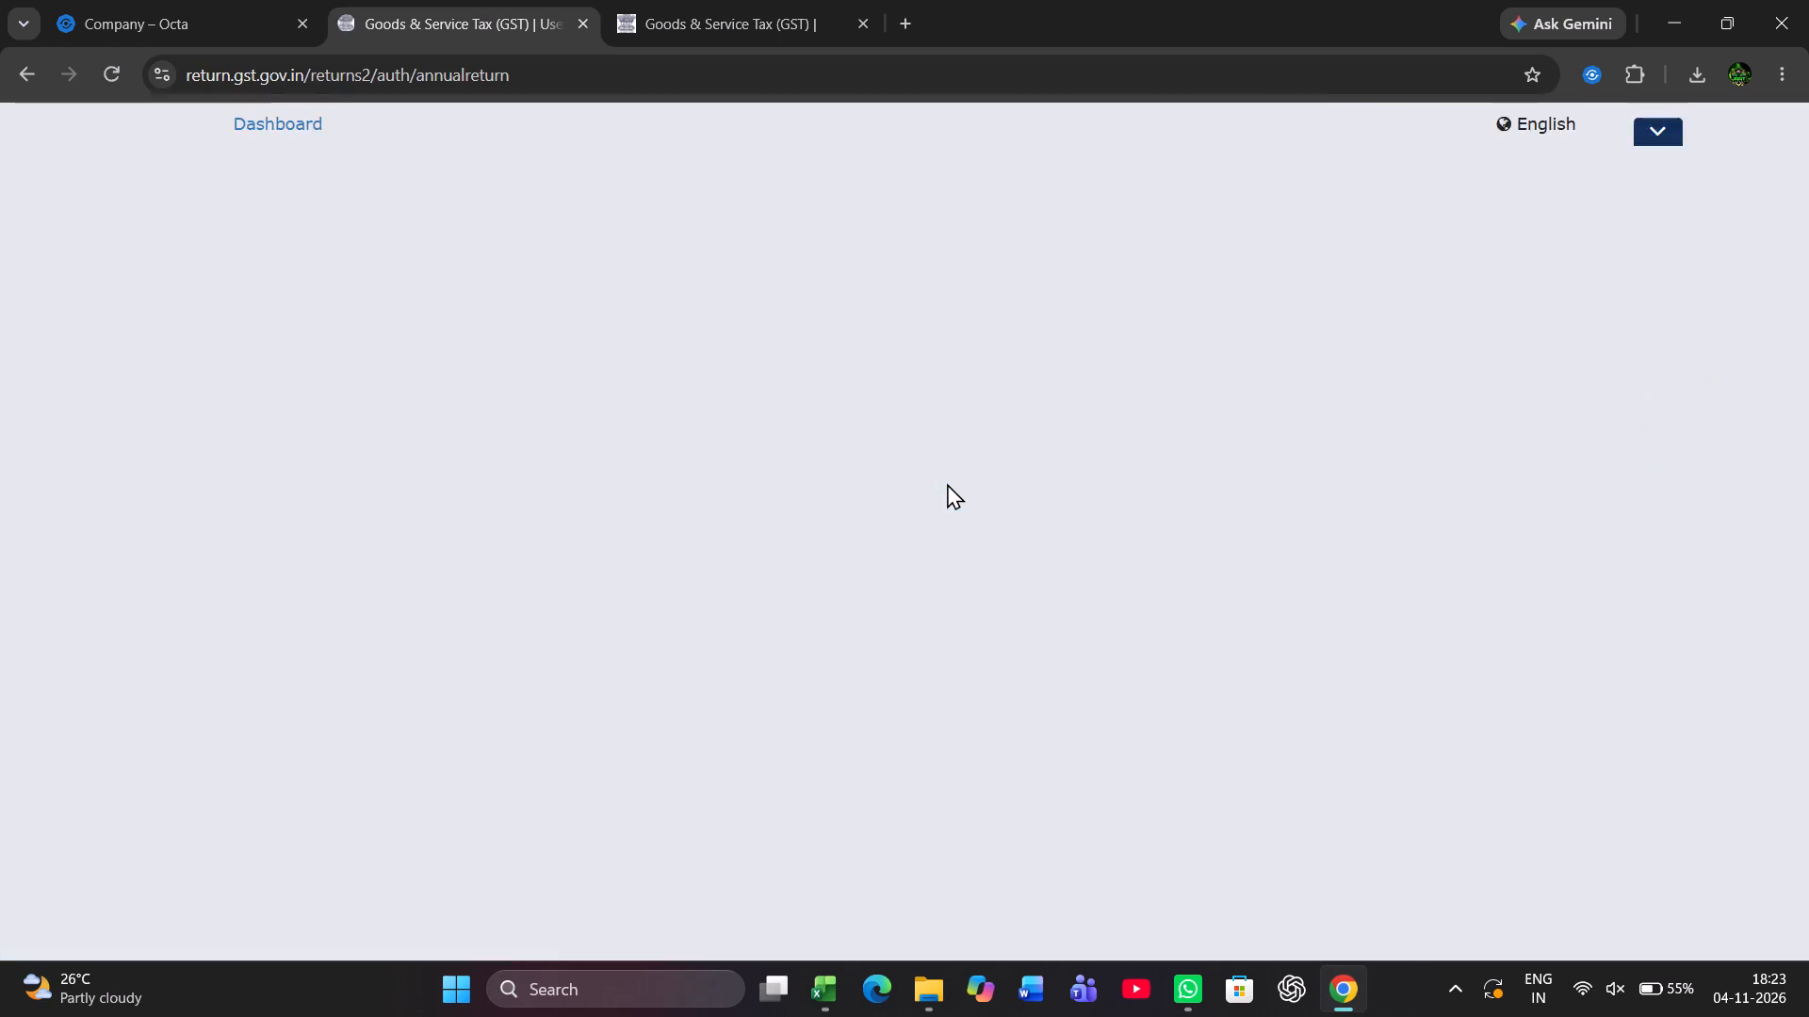
left_click(409, 287)
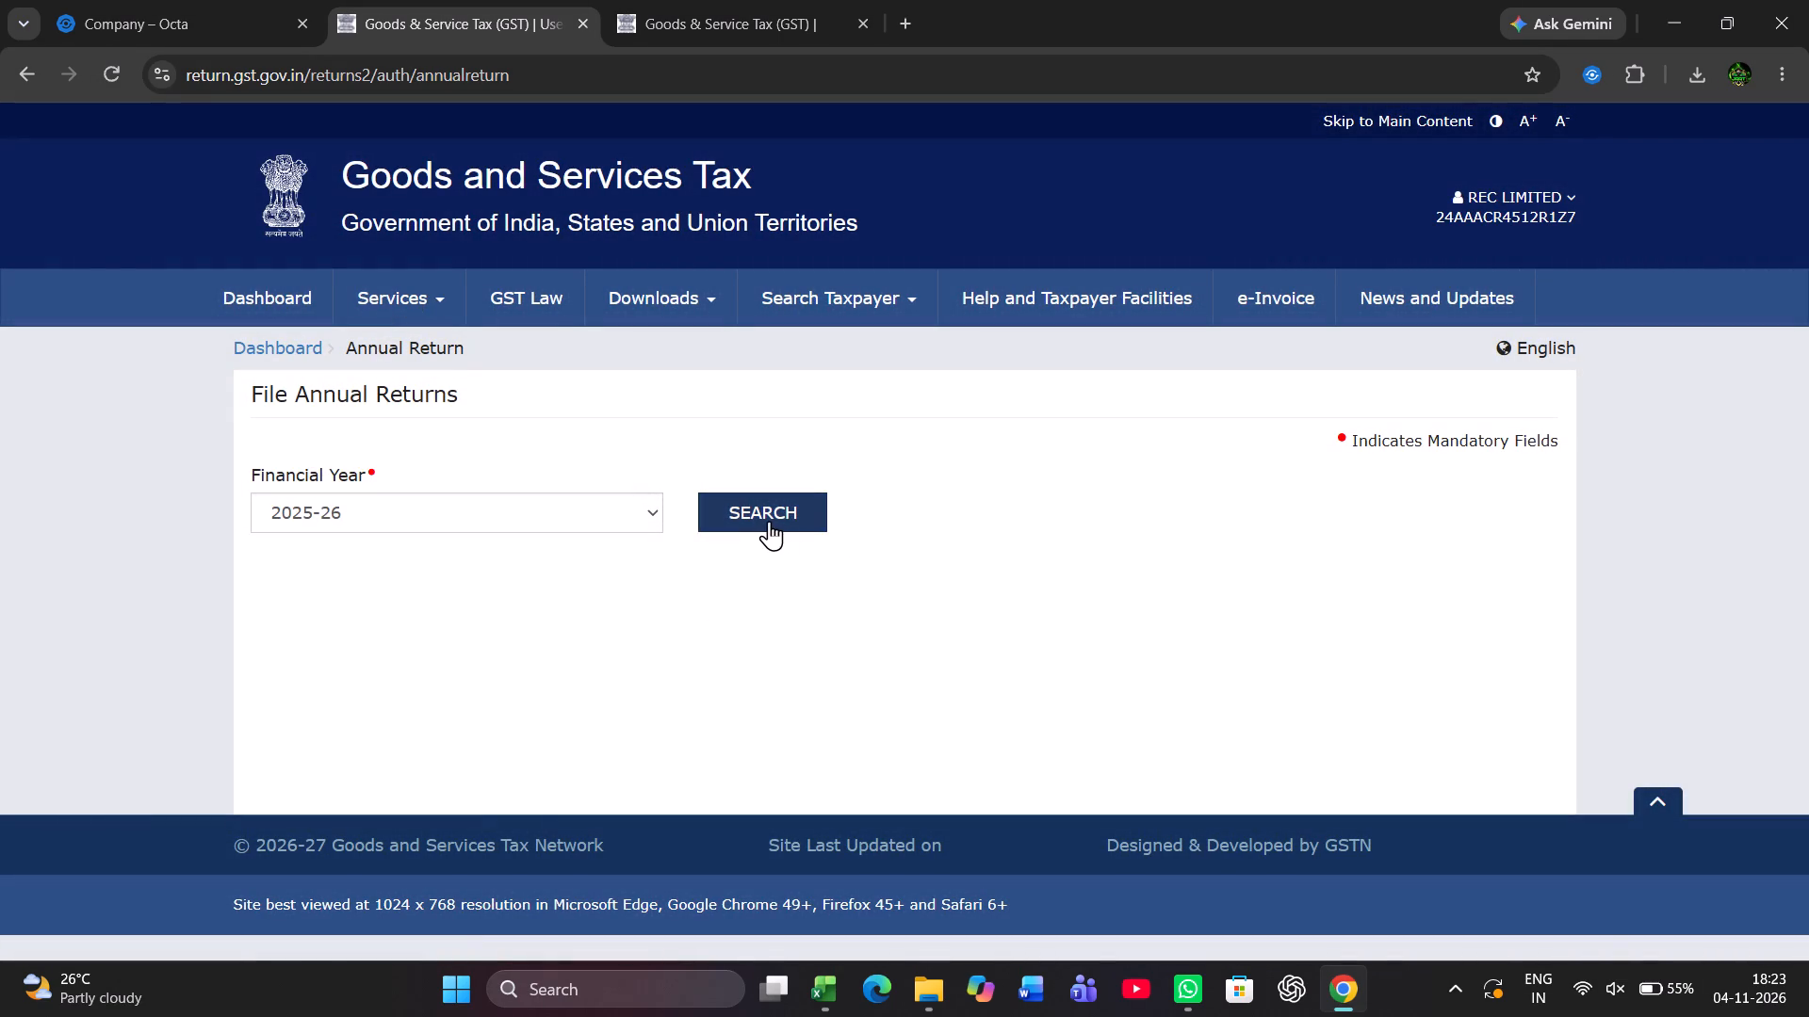
left_click(769, 521)
scroll(769, 521, "down", 3)
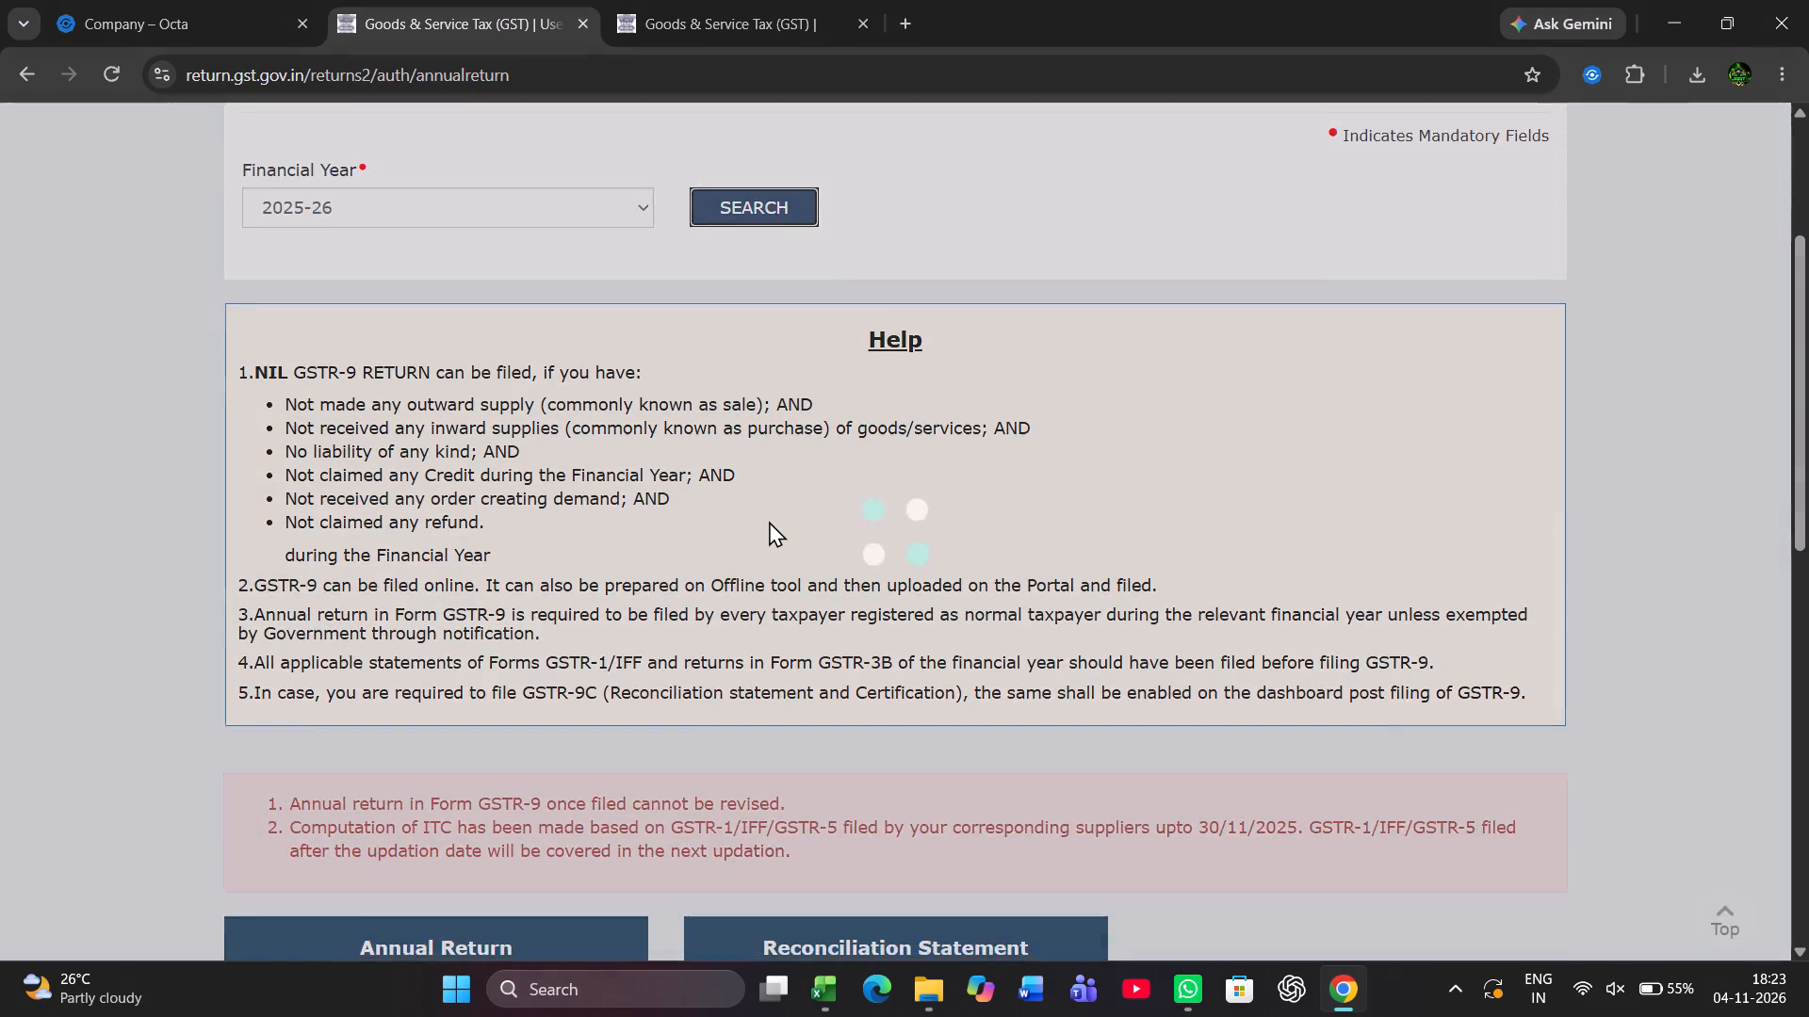
scroll(769, 521, "down", 2)
left_click(449, 747)
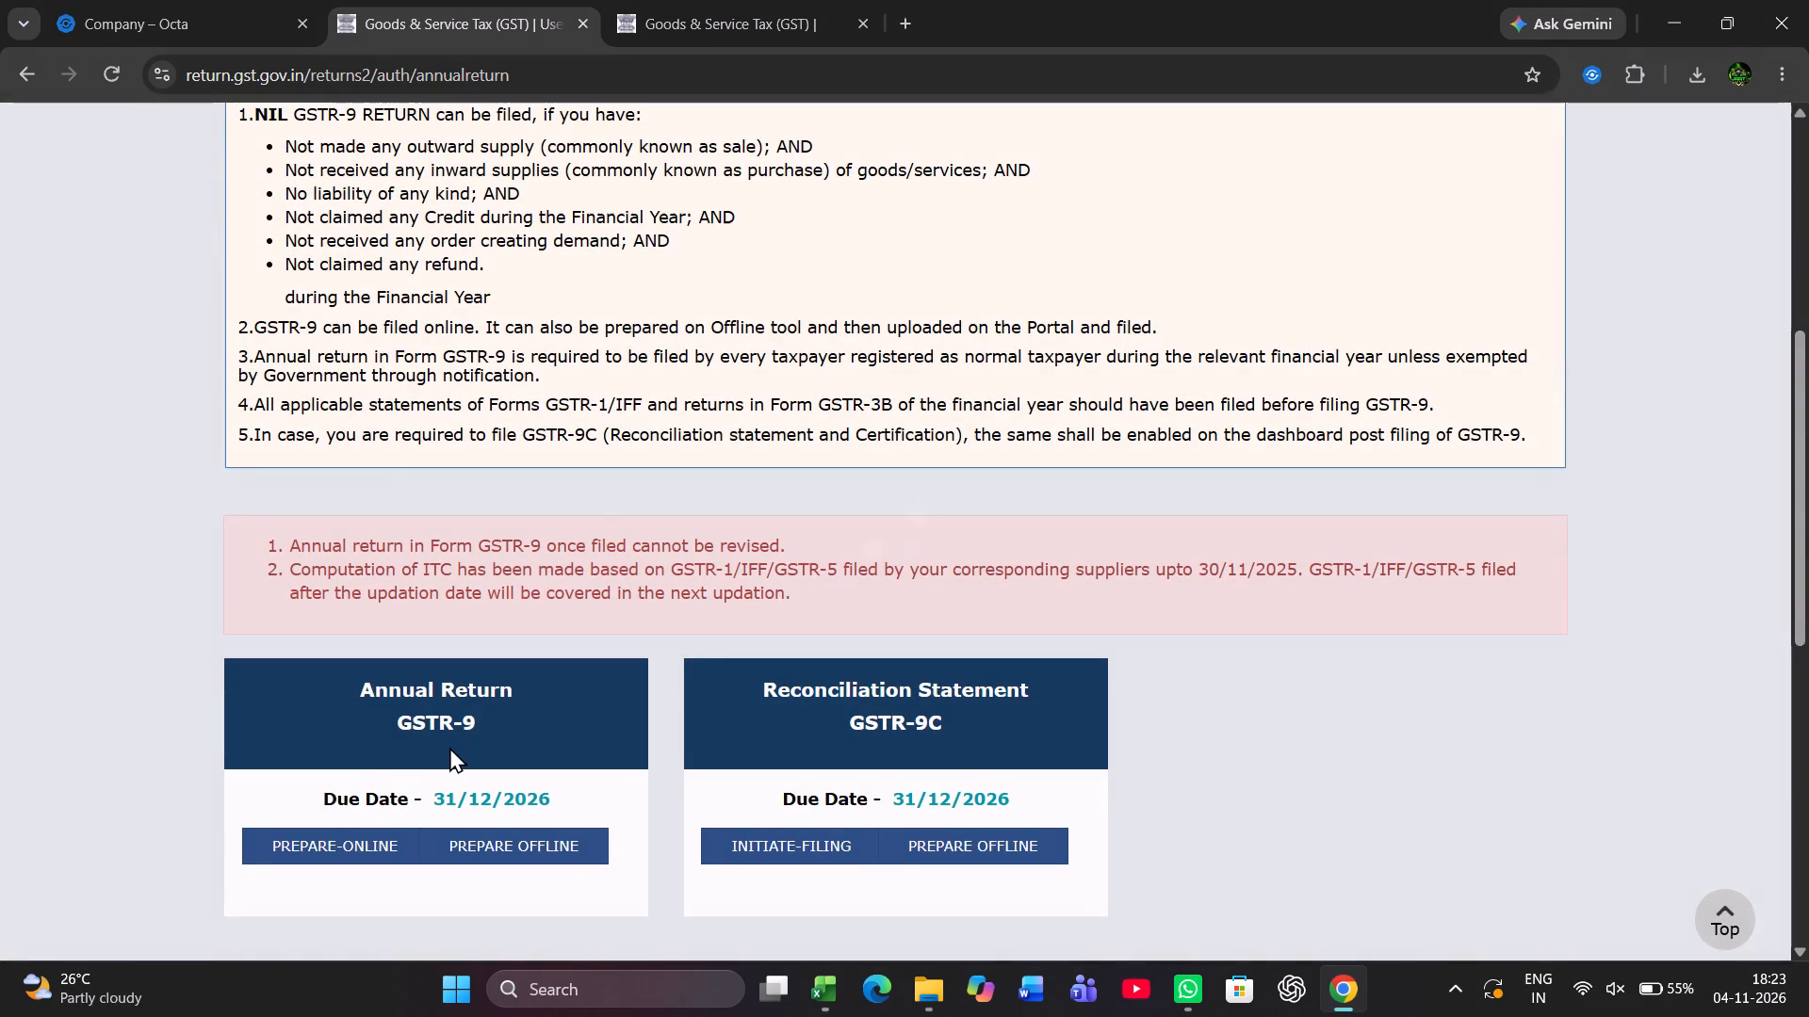
scroll(1019, 770, "down", 5)
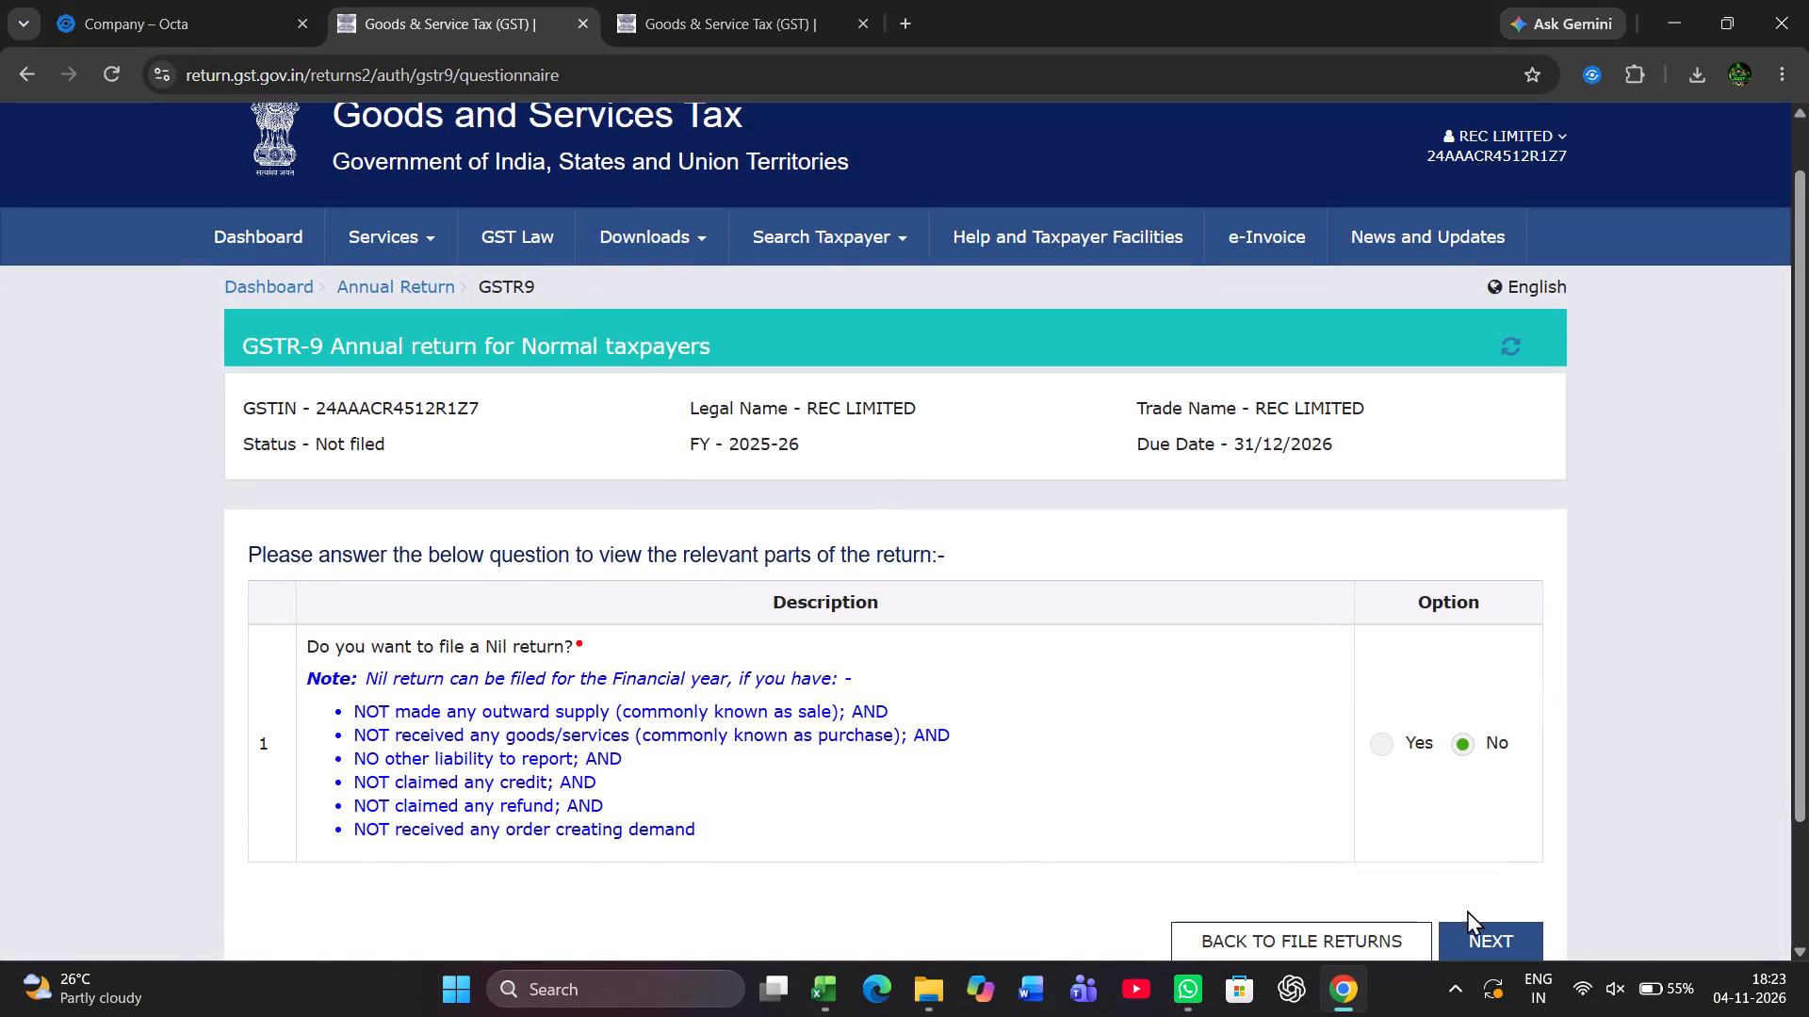
left_click(1483, 921)
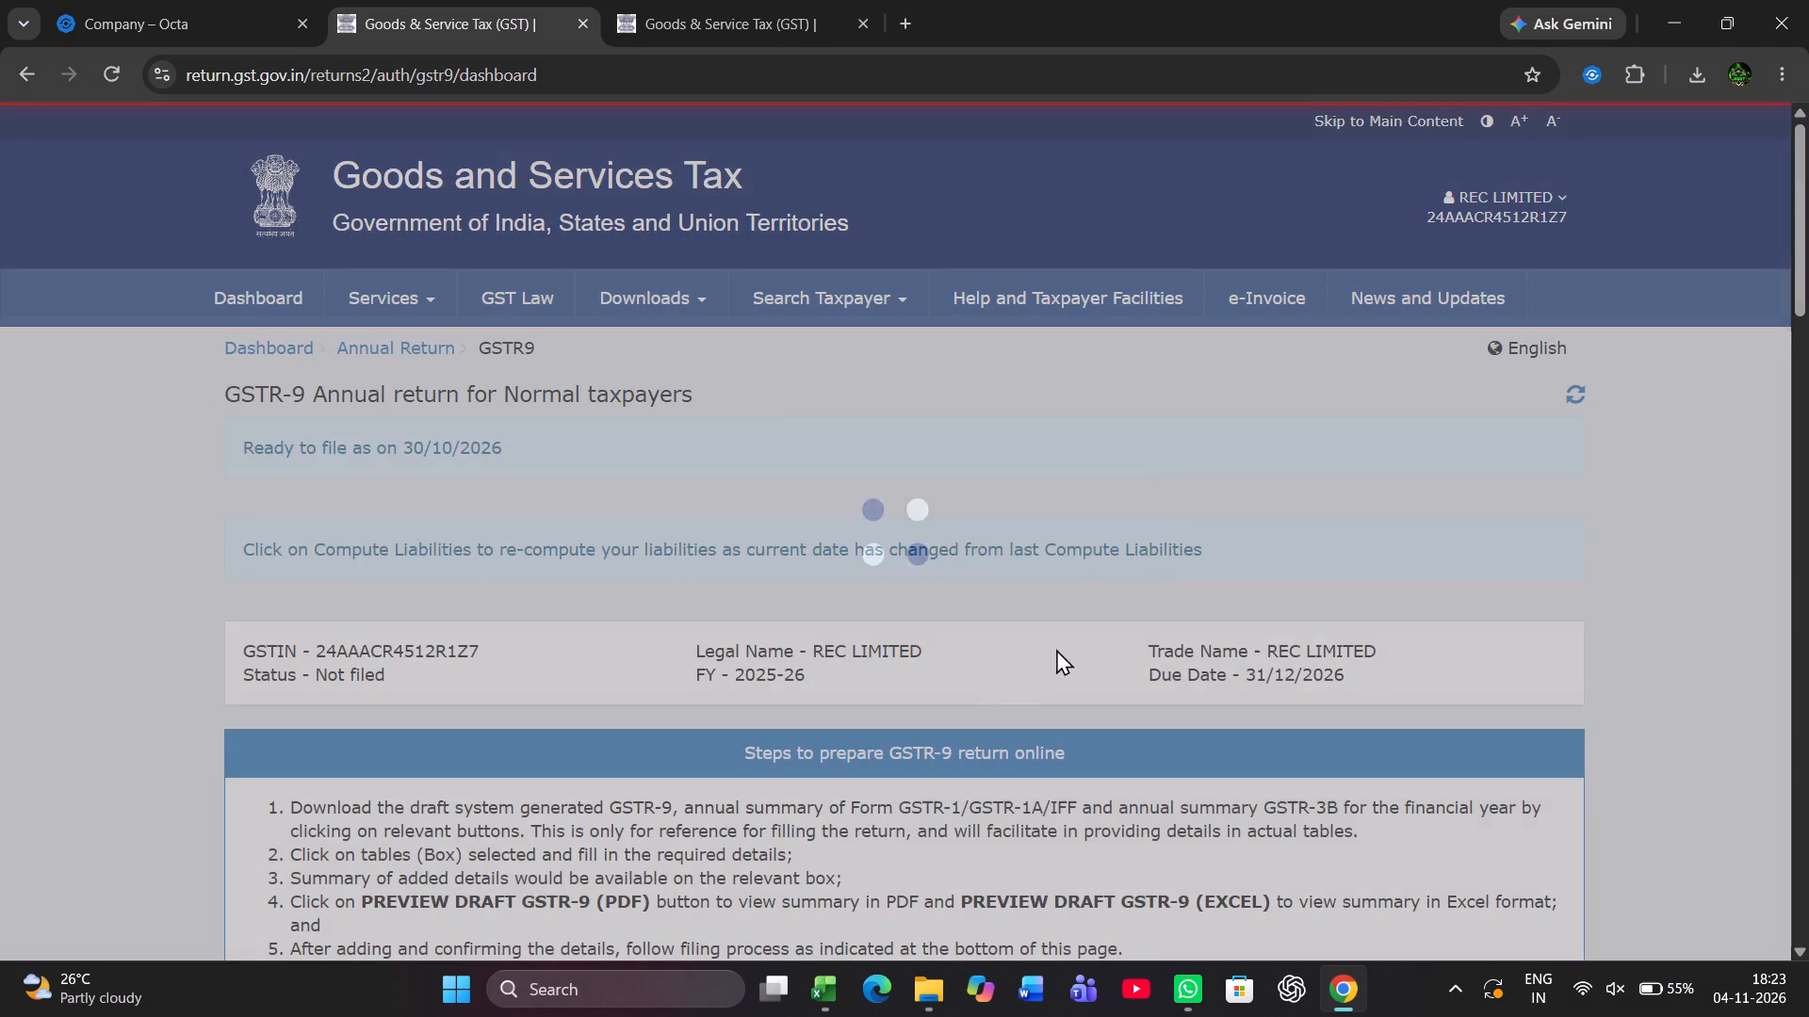
Download the Gujarat GSTR-9 system computed summary, GSTR-1/1A/IFF summary and GSTR-3B summary PDFs.
scroll(880, 655, "down", 3)
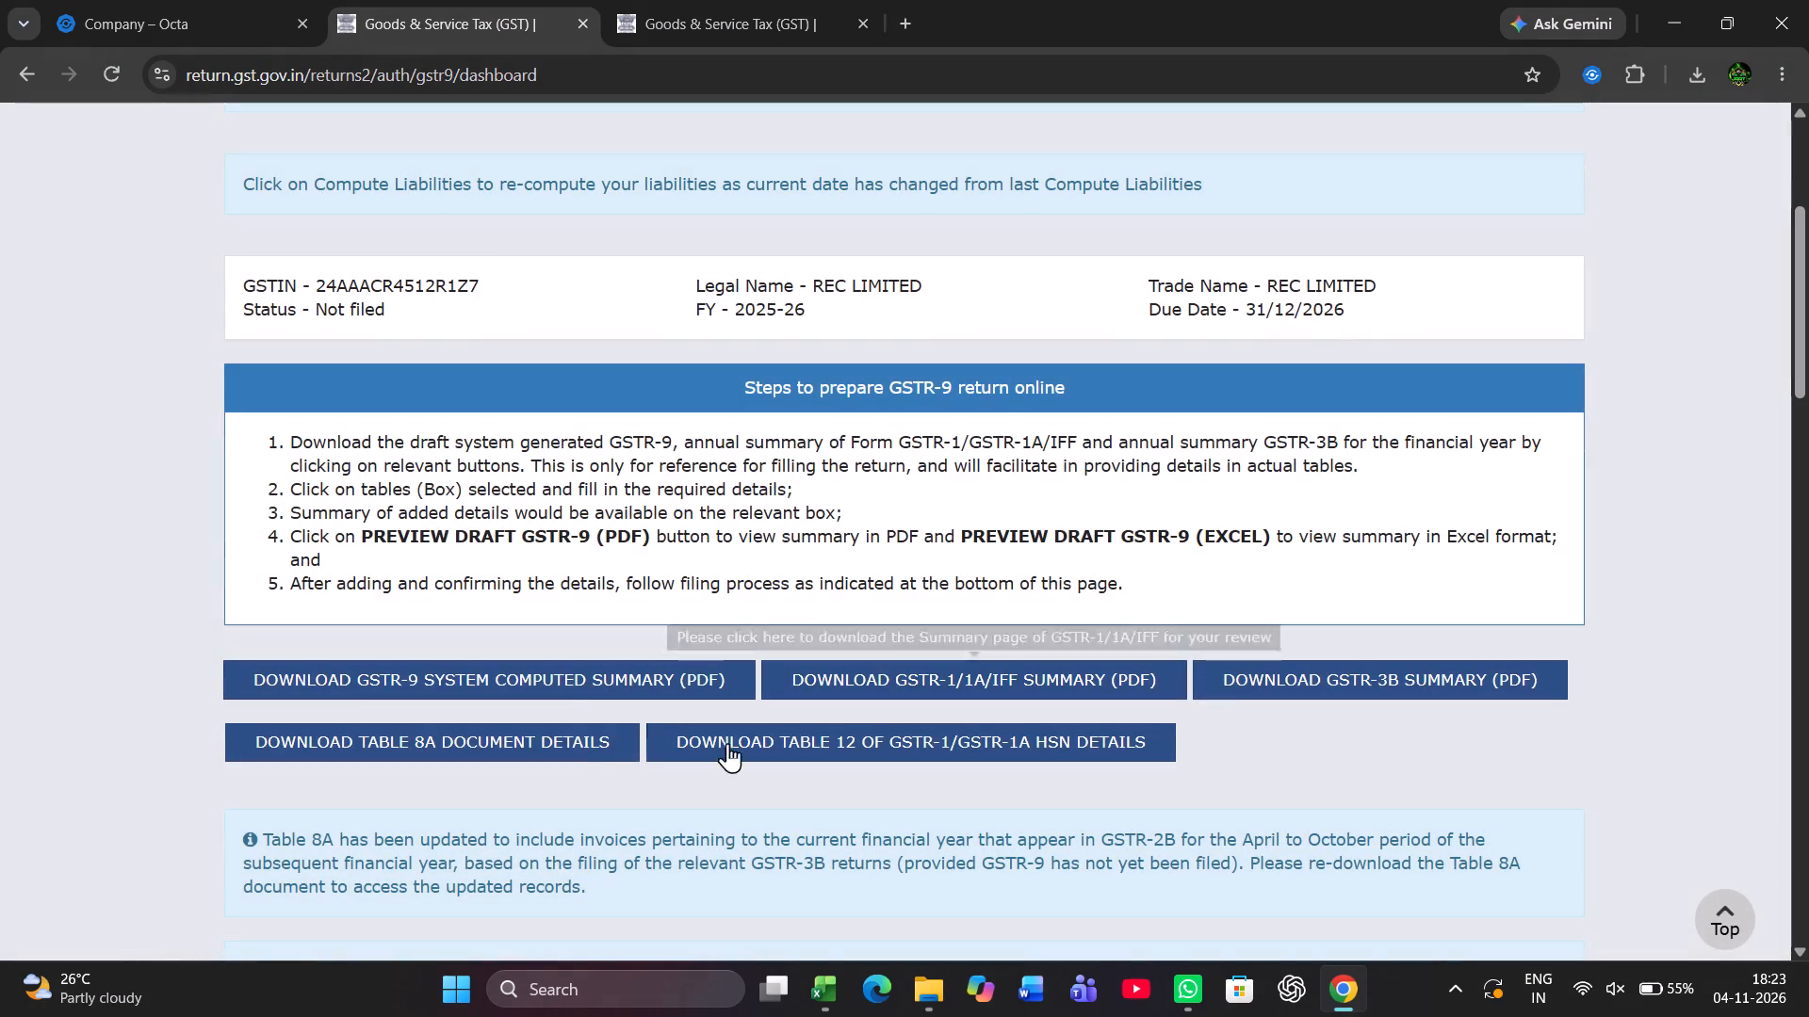
left_click(559, 686)
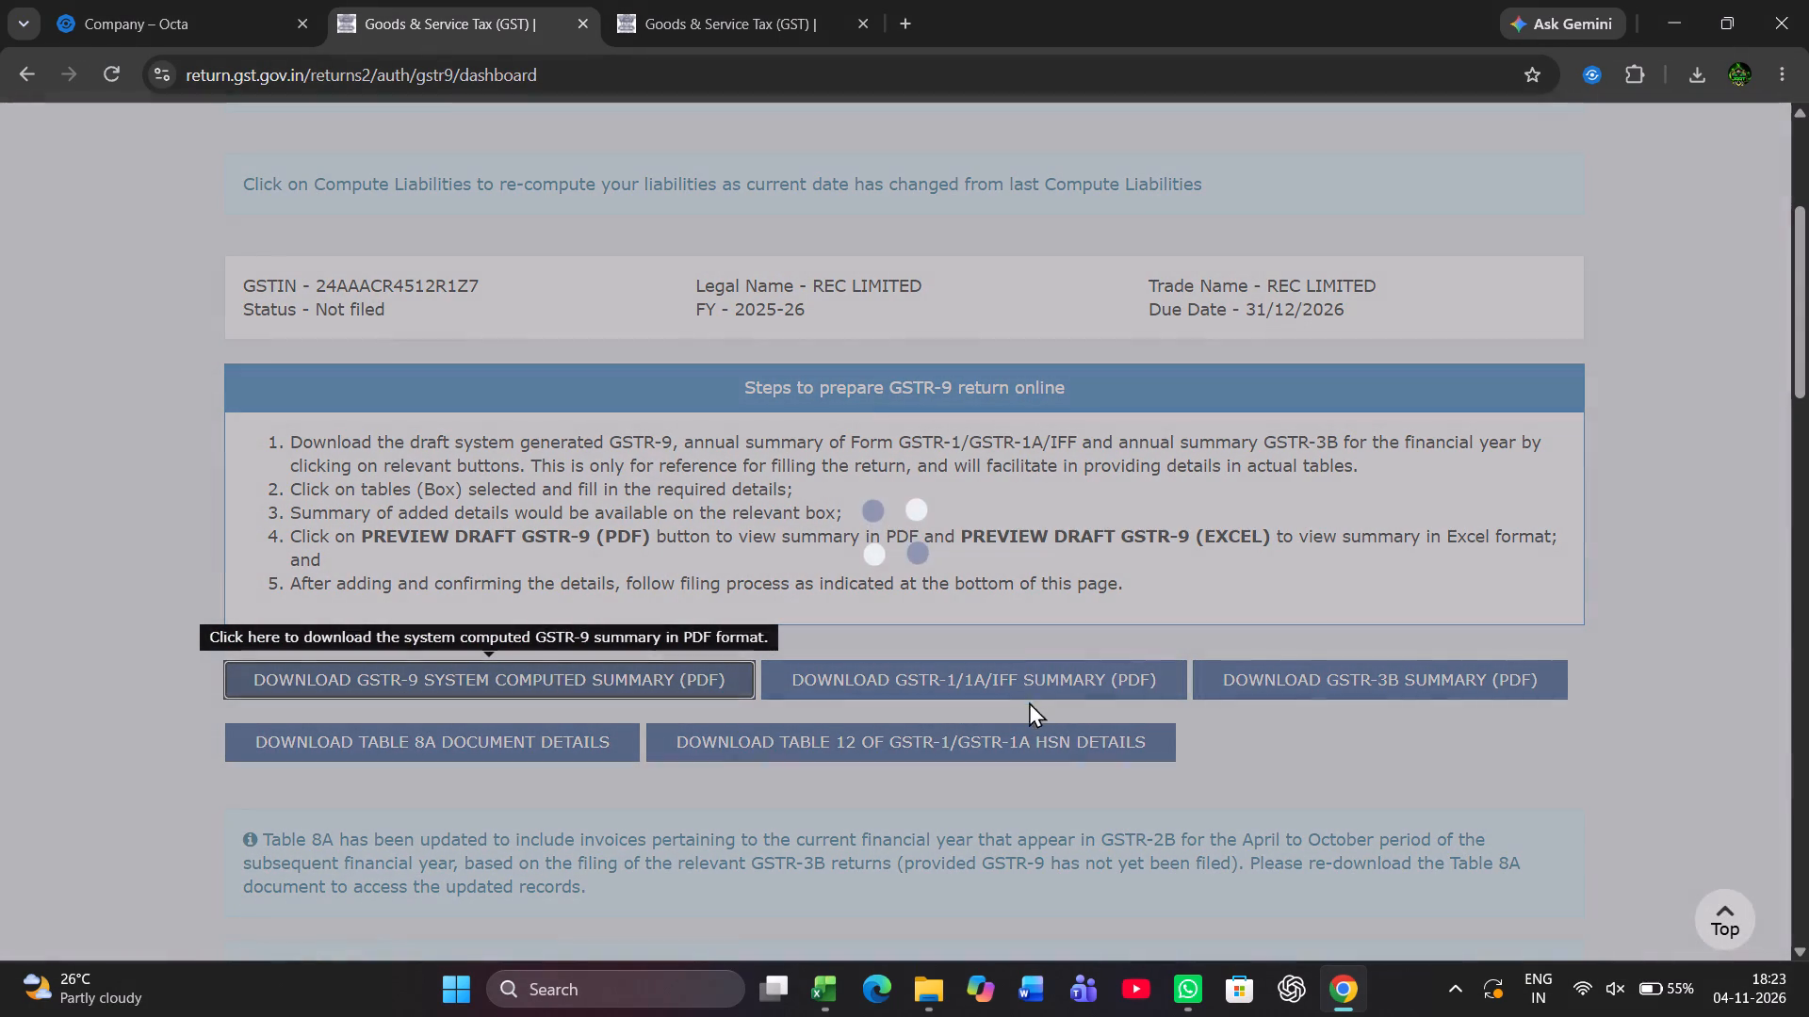
left_click(1021, 685)
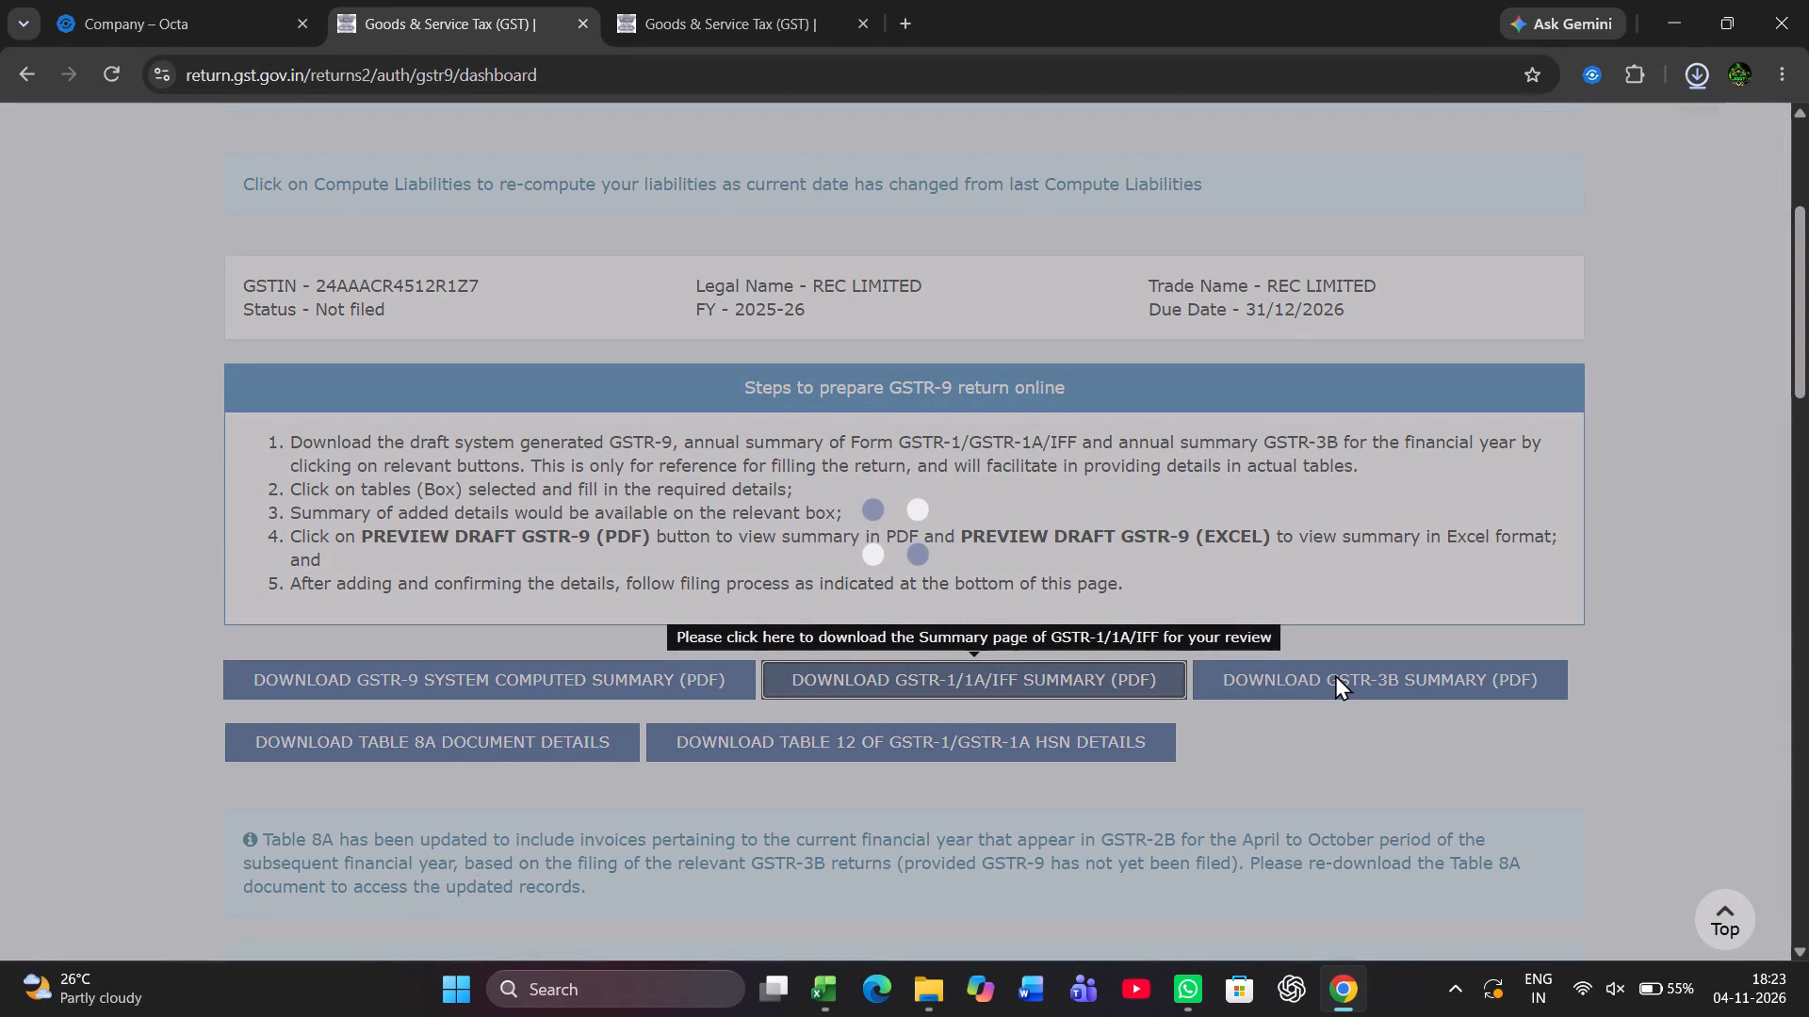
left_click(1335, 674)
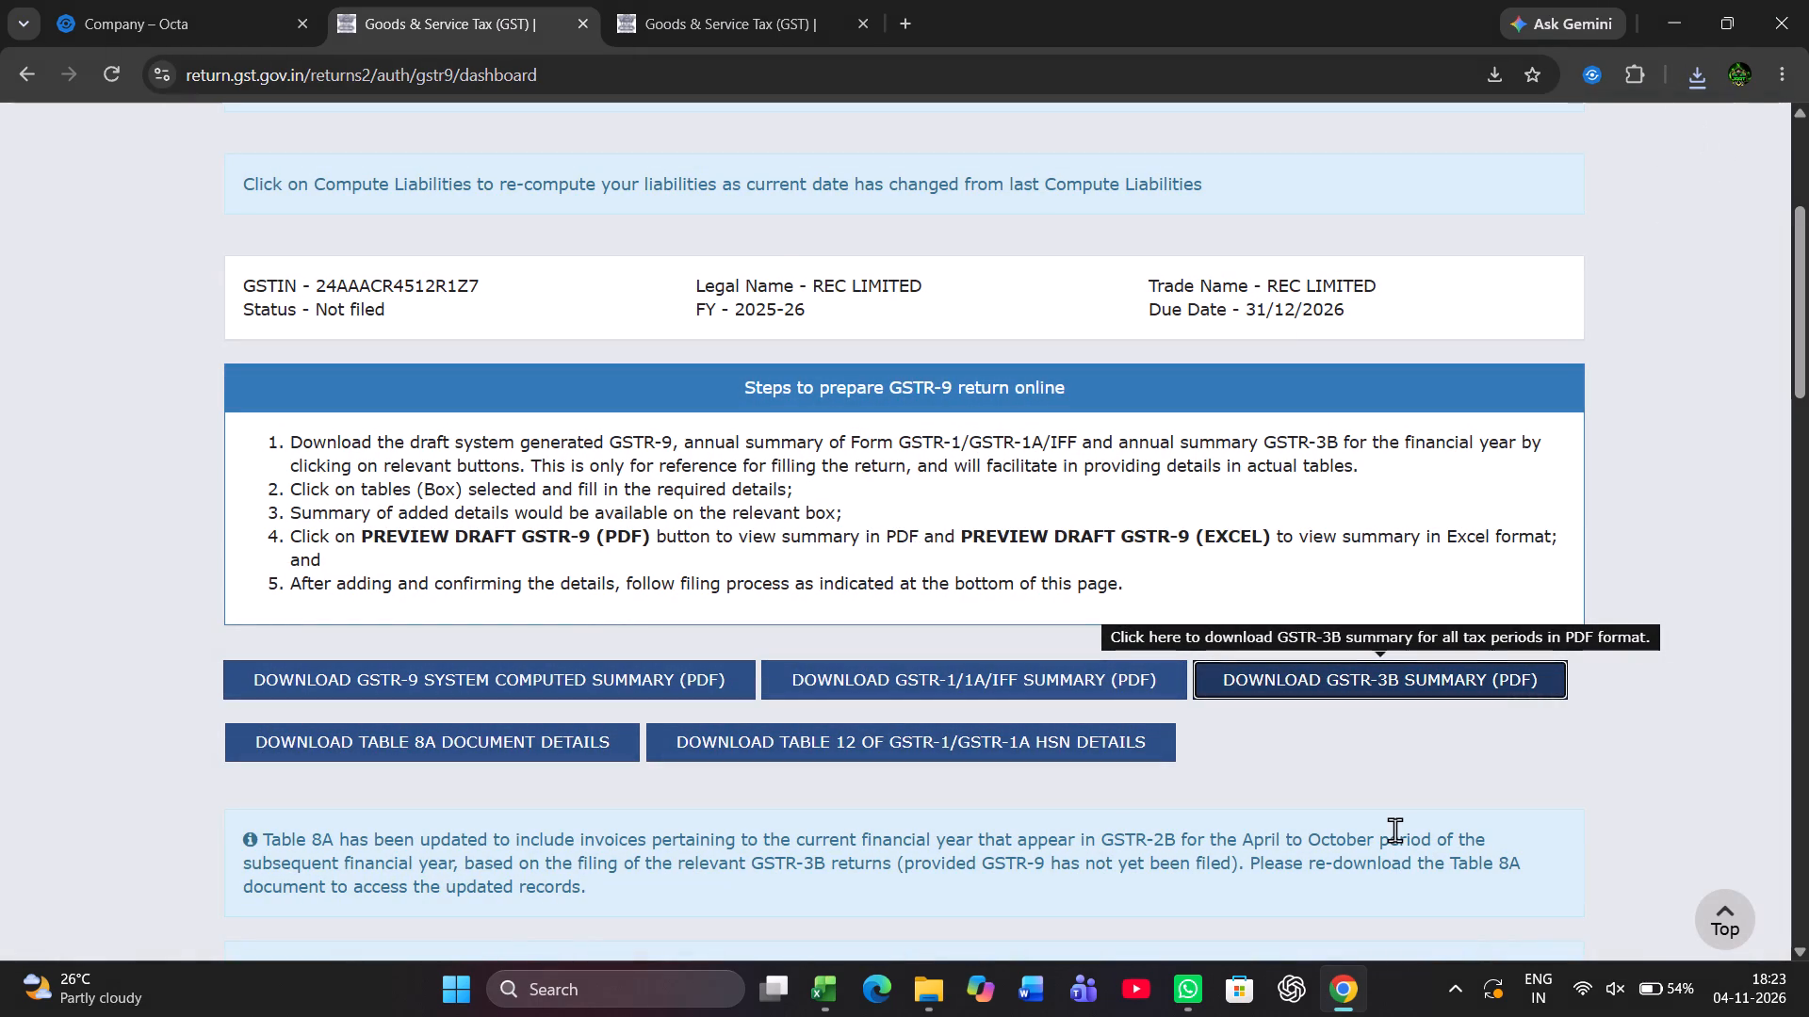
Move the Gujarat GSTIN's GSTR9, GSTR1and1A and GSTR3B PDFs from Downloads into the Gujarat(05-Vadodra PO') folder and return to REC.
key("alt+Tab")
key("alt+Tab")
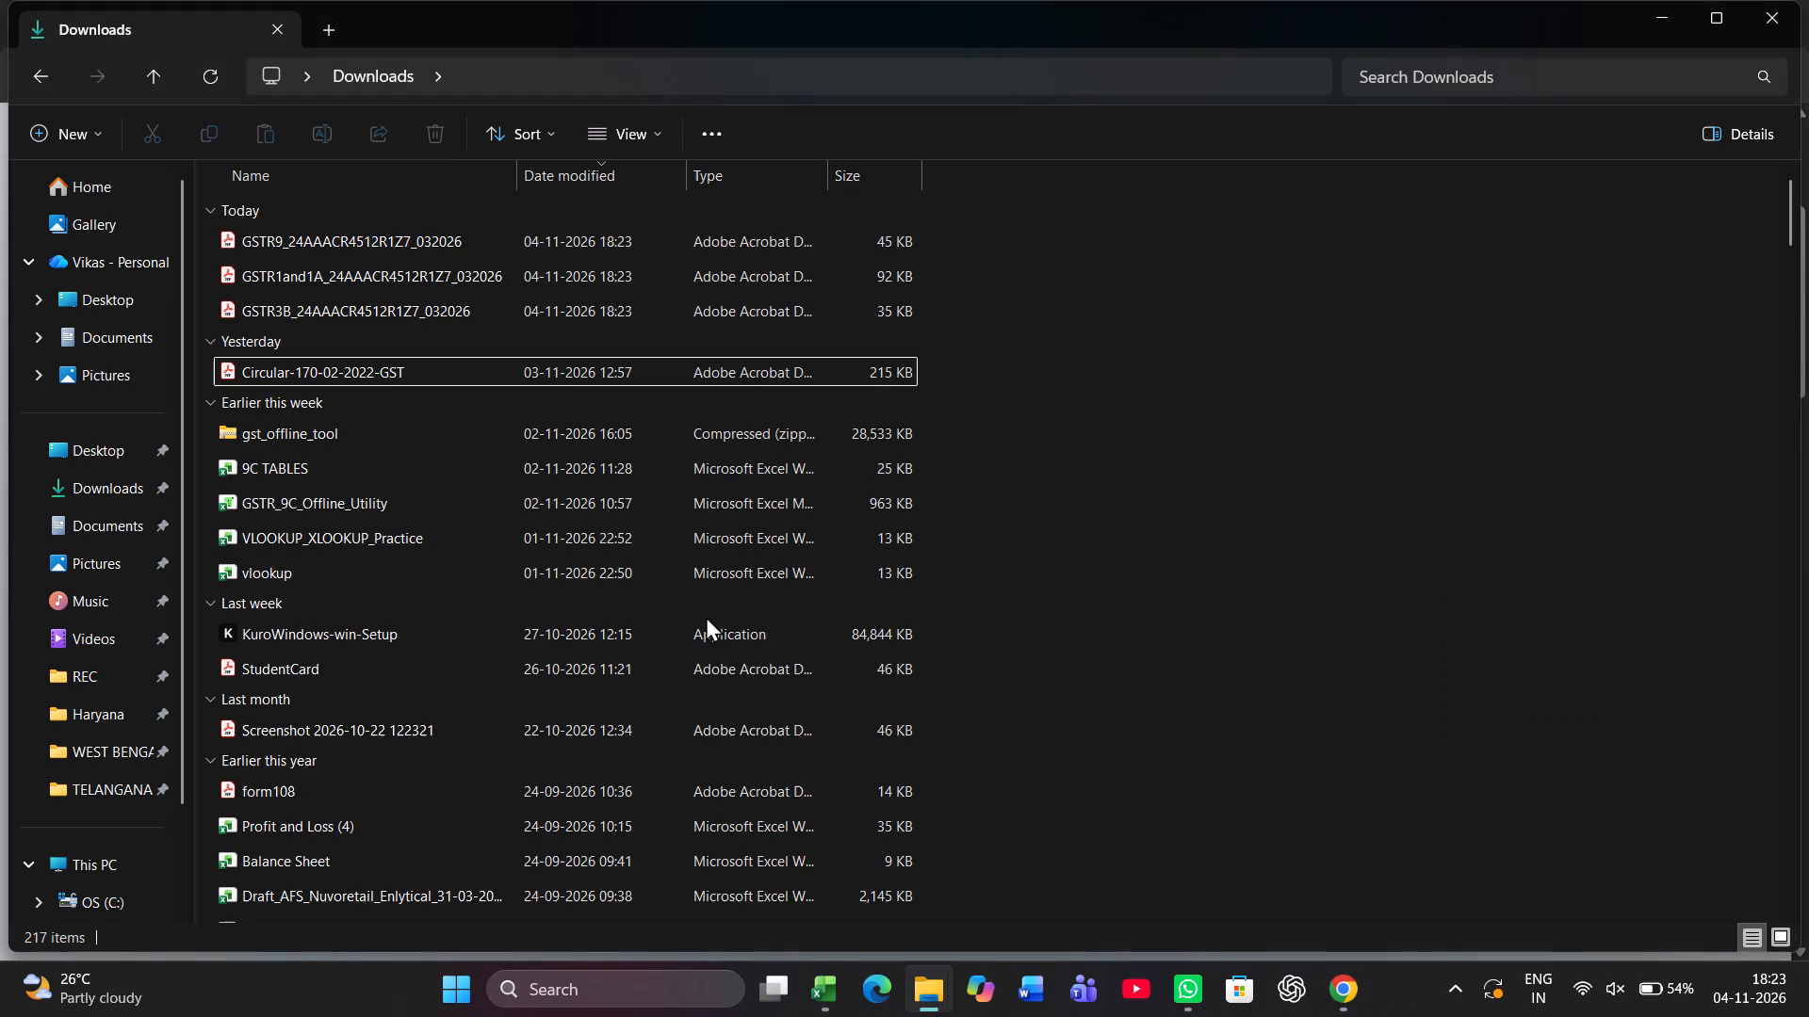
left_click(516, 247)
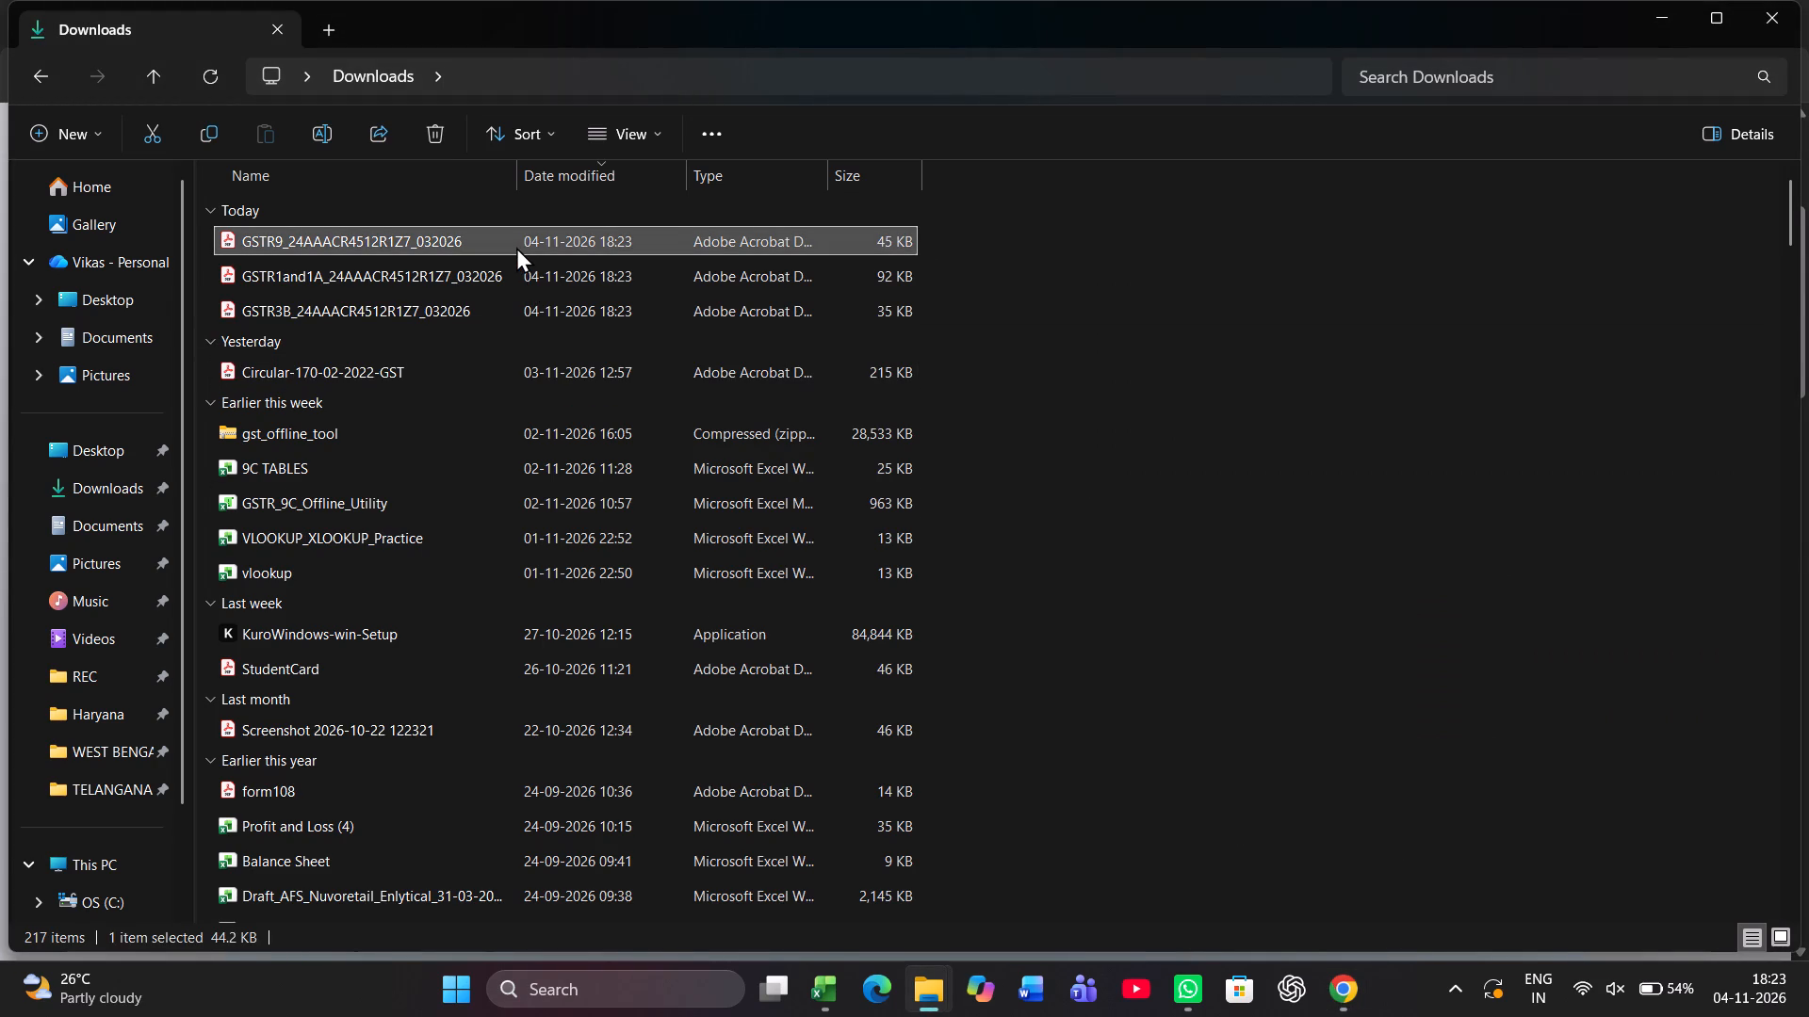
key("shift+Down")
key("shift+Down")
key("ctrl+x")
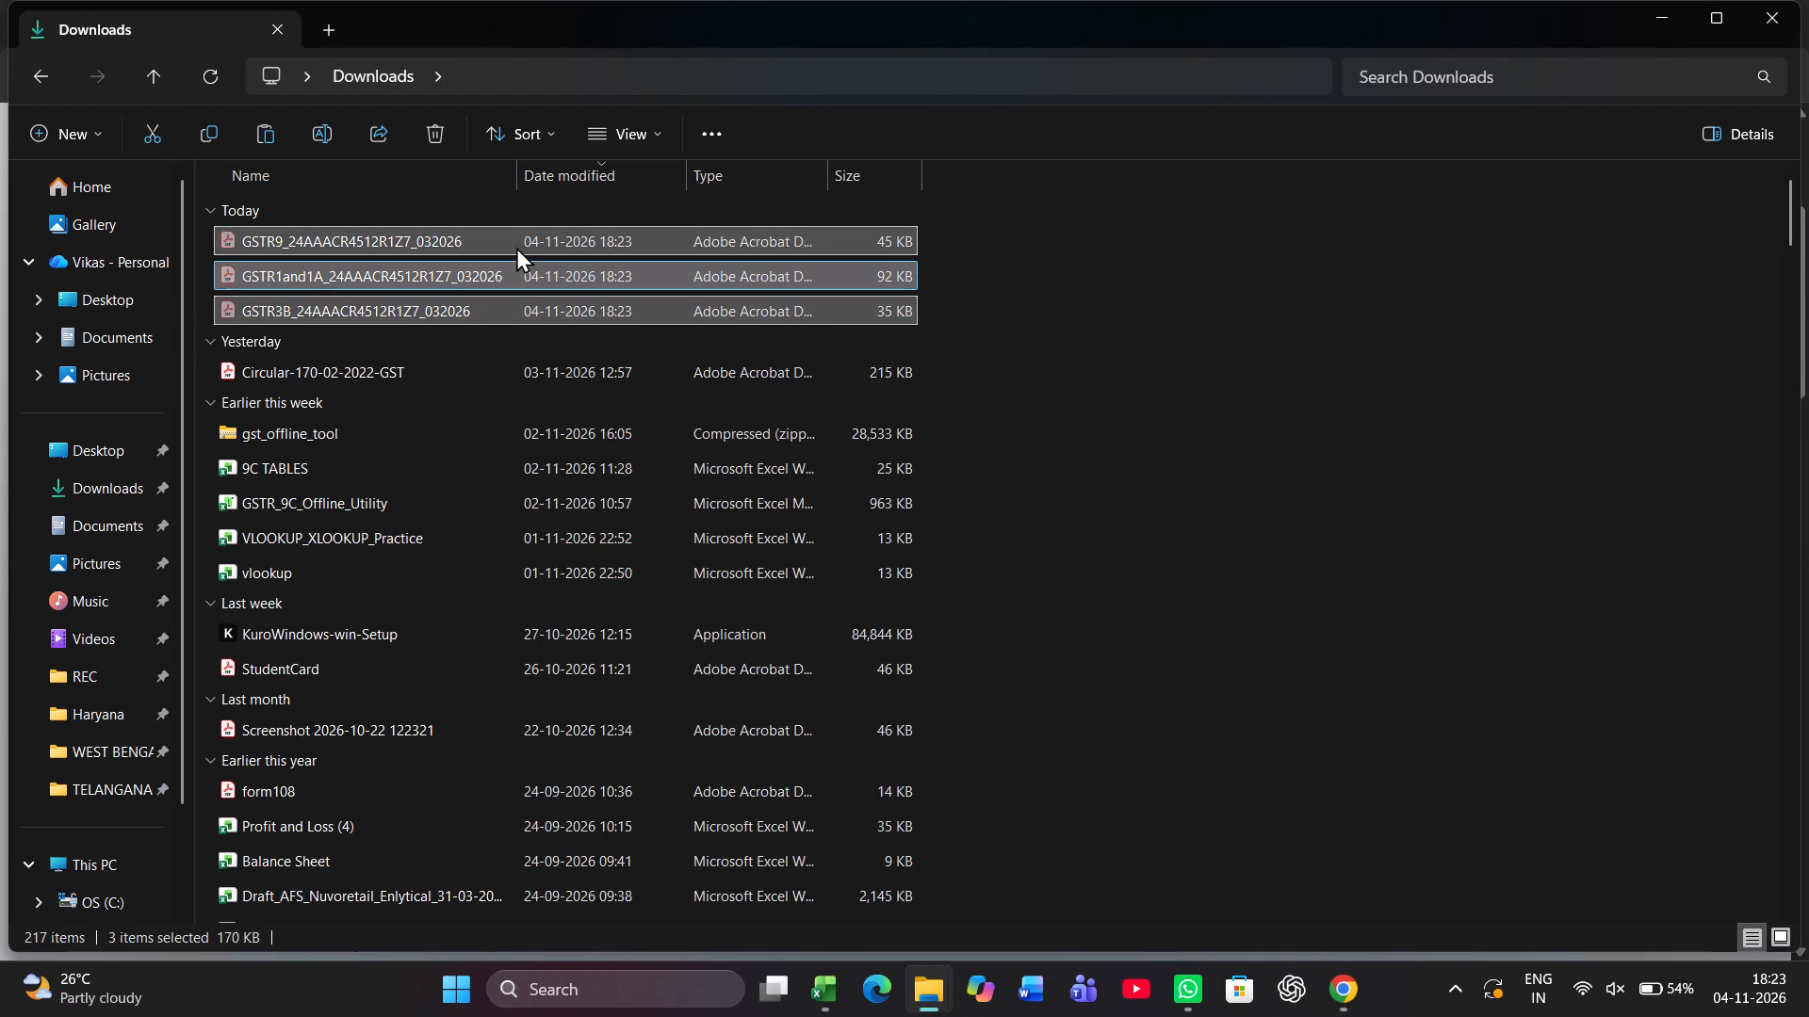
key("alt+Tab")
key("alt+Tab")
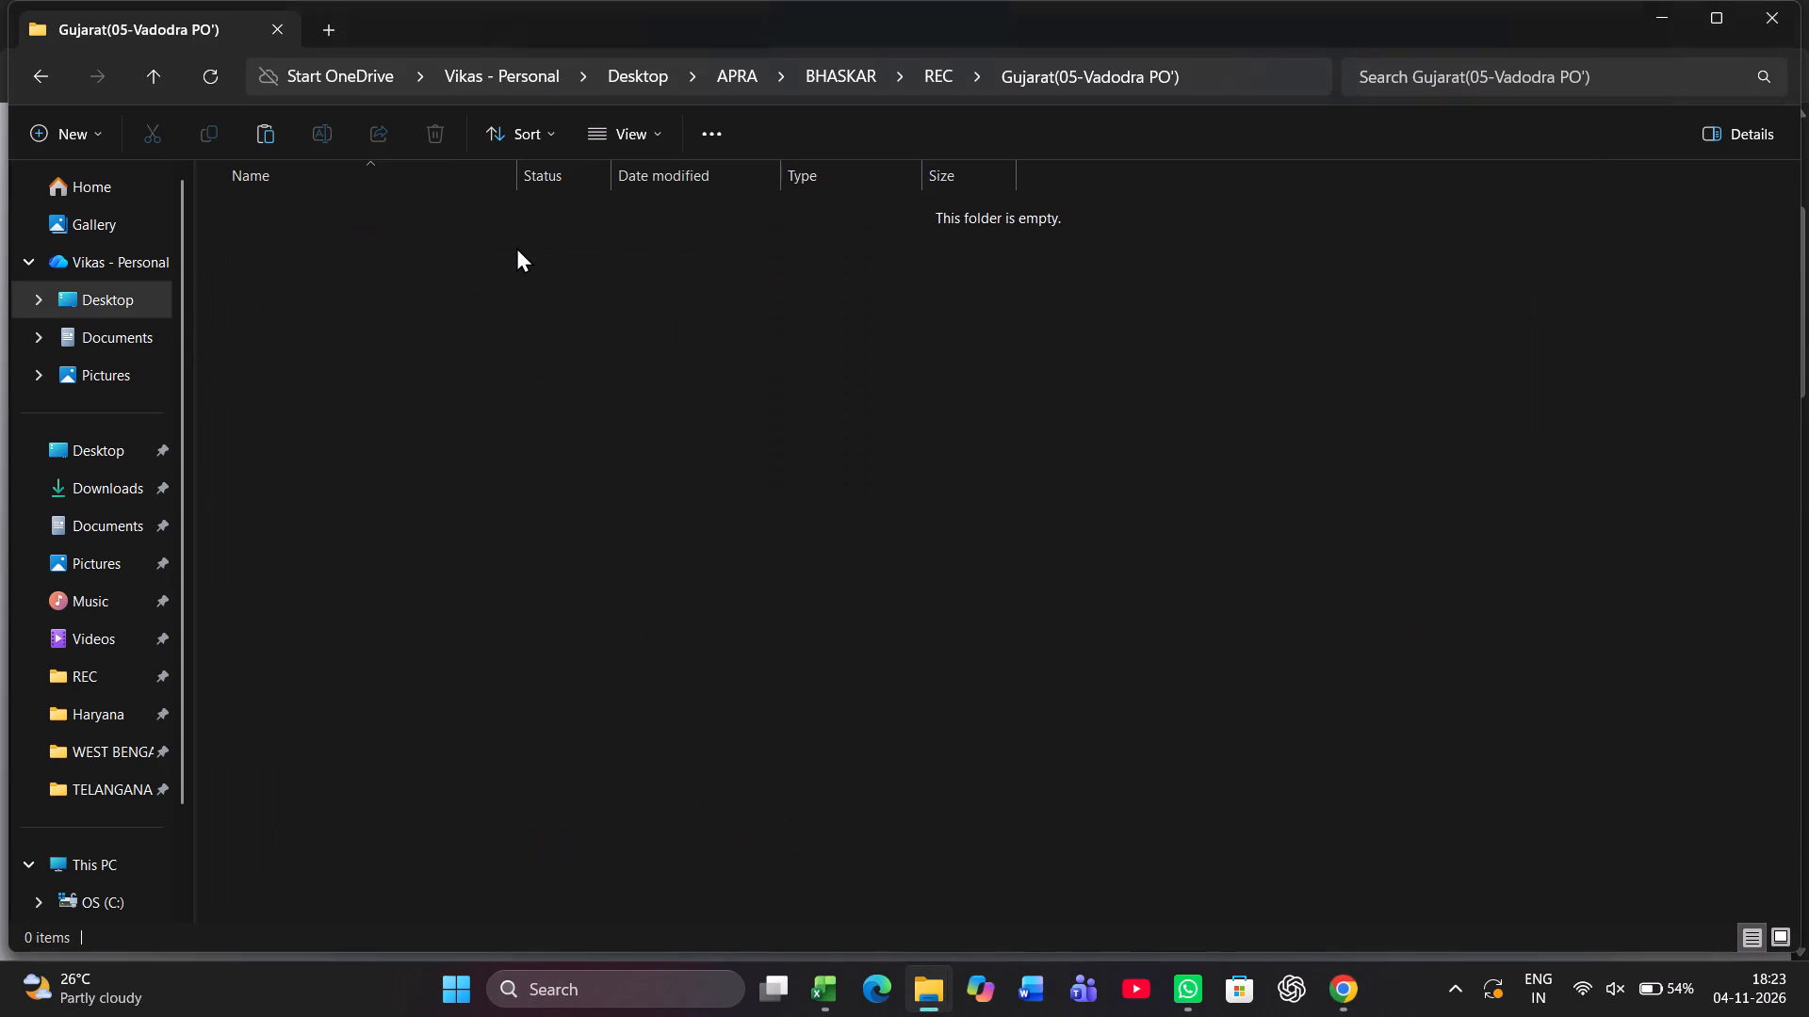
key("ctrl+v")
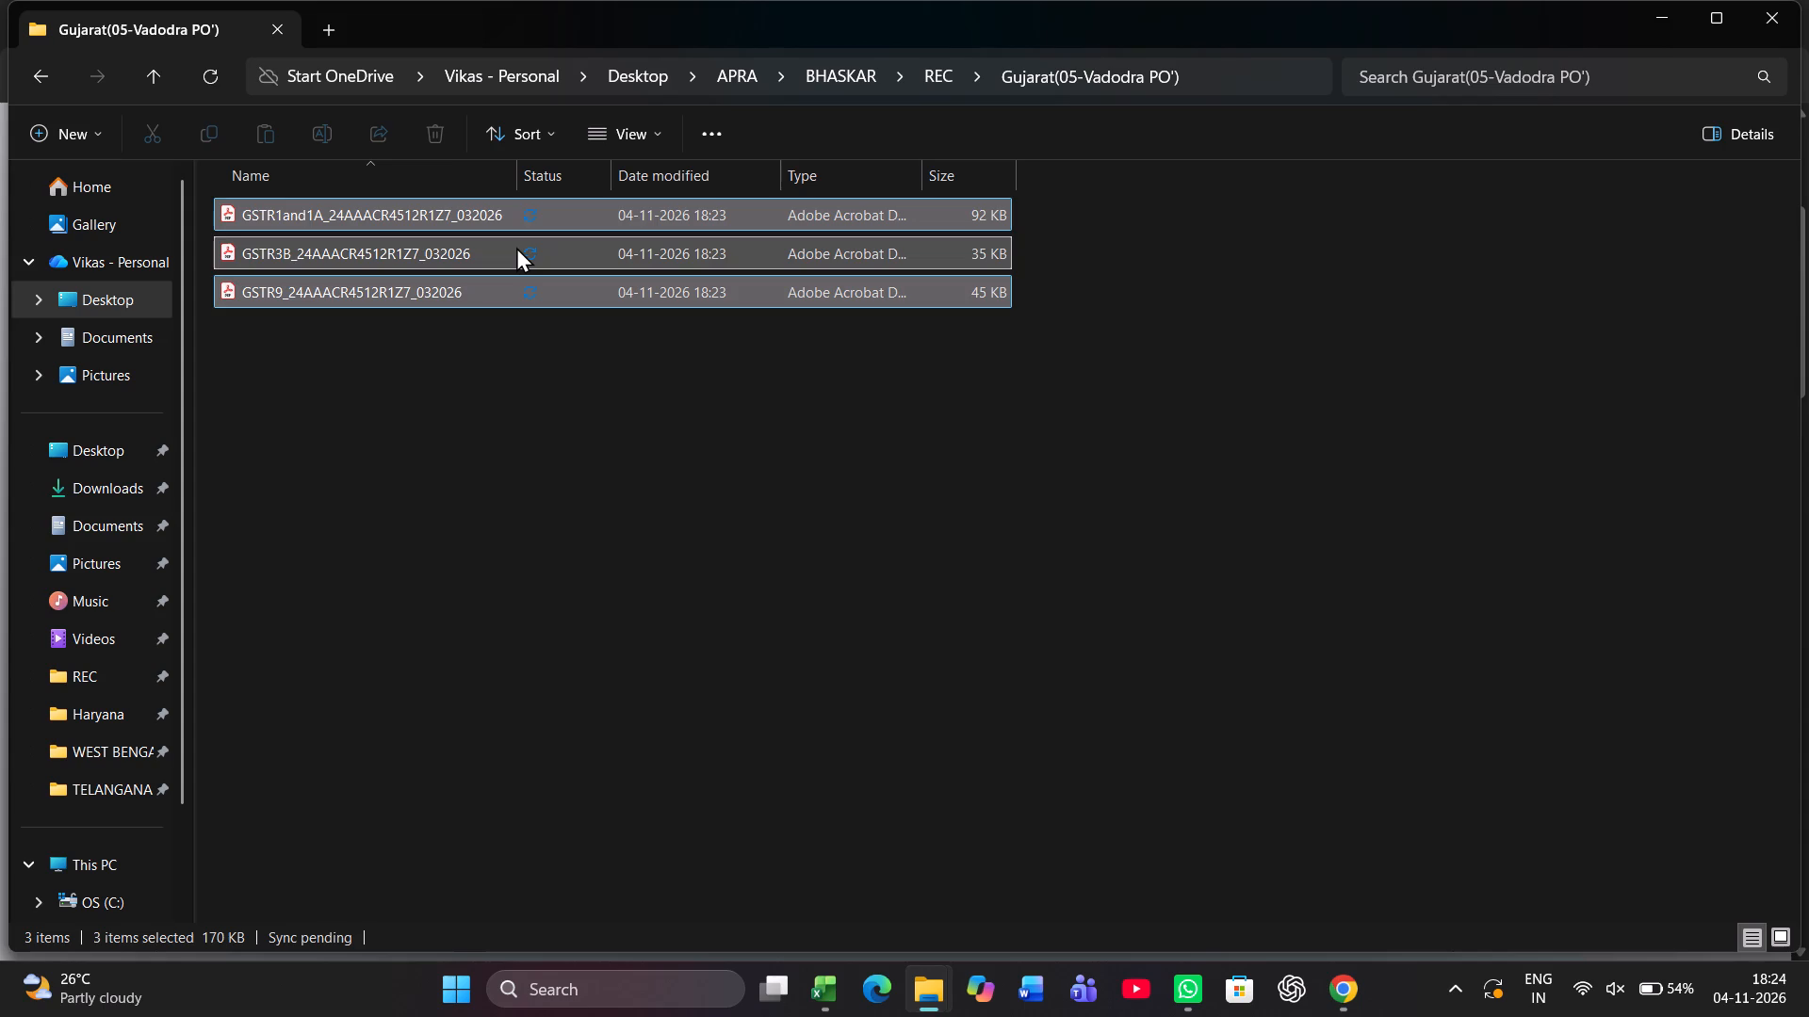
key("BackSpace")
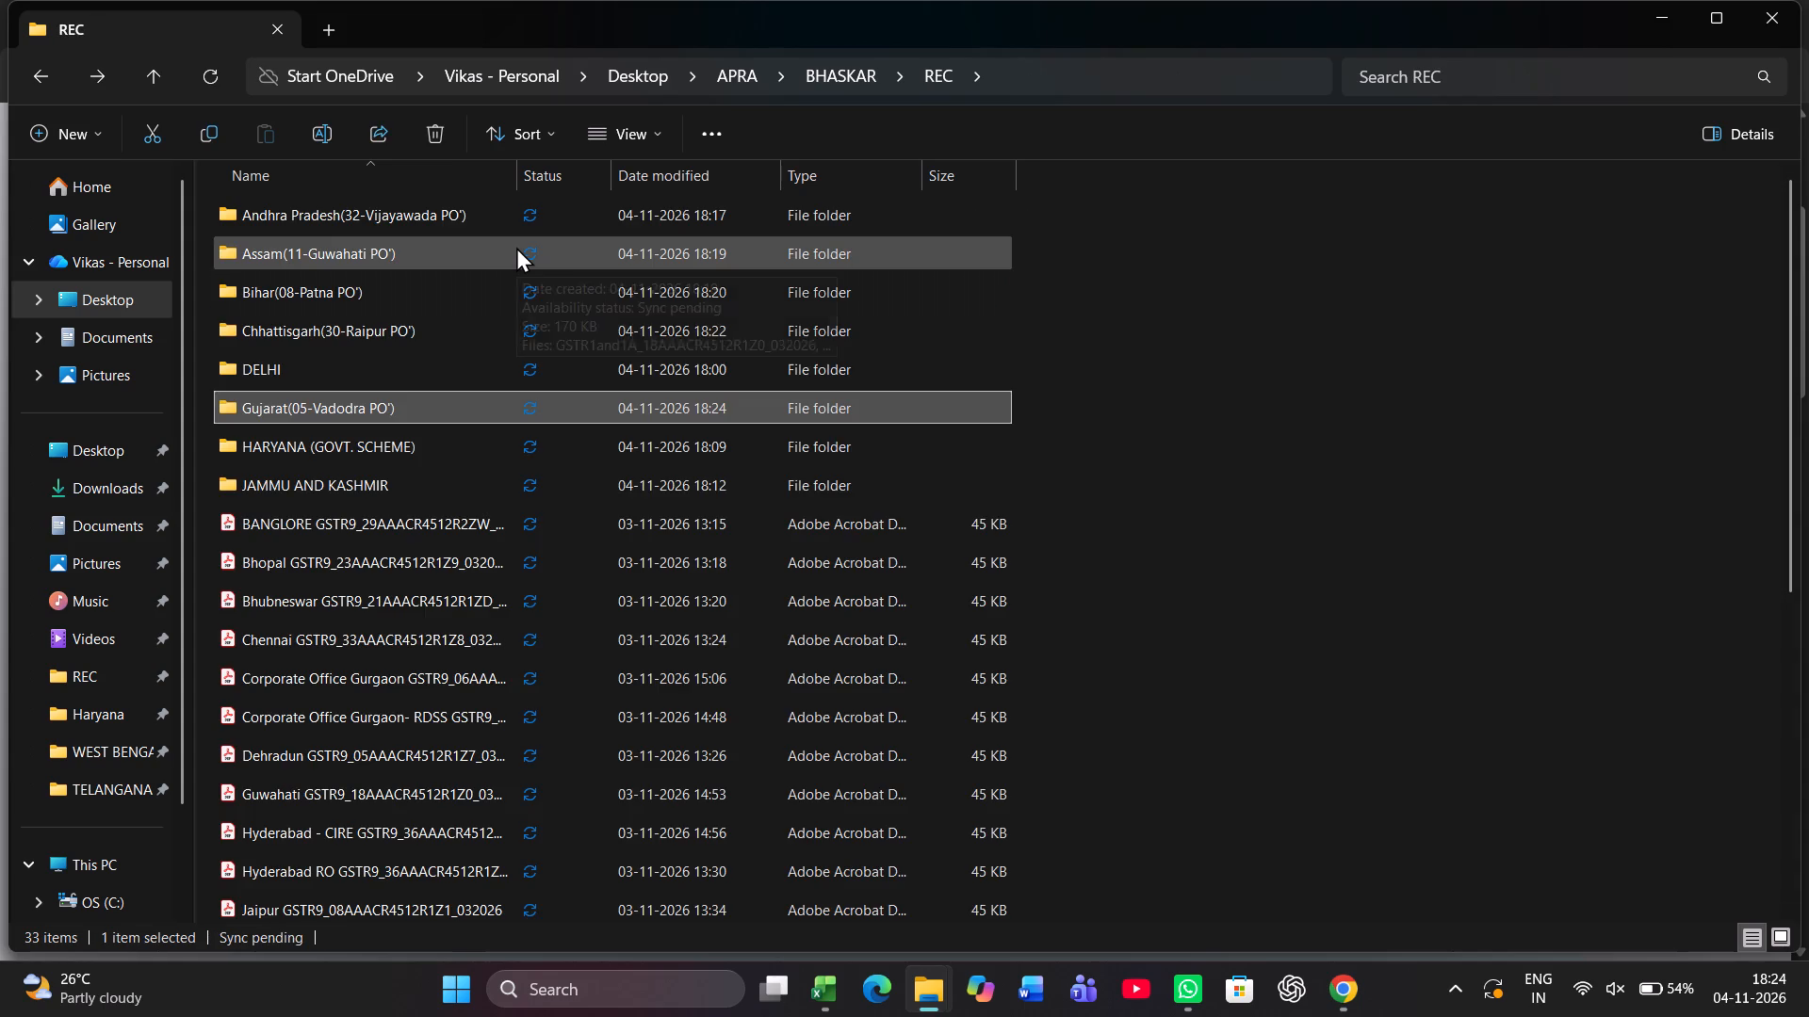
Create a folder in REC named Haryana(23-Panchkula ZO'), copying the name from Octa's GSTIN list, and open it.
key("alt+Tab")
key("alt+Tab")
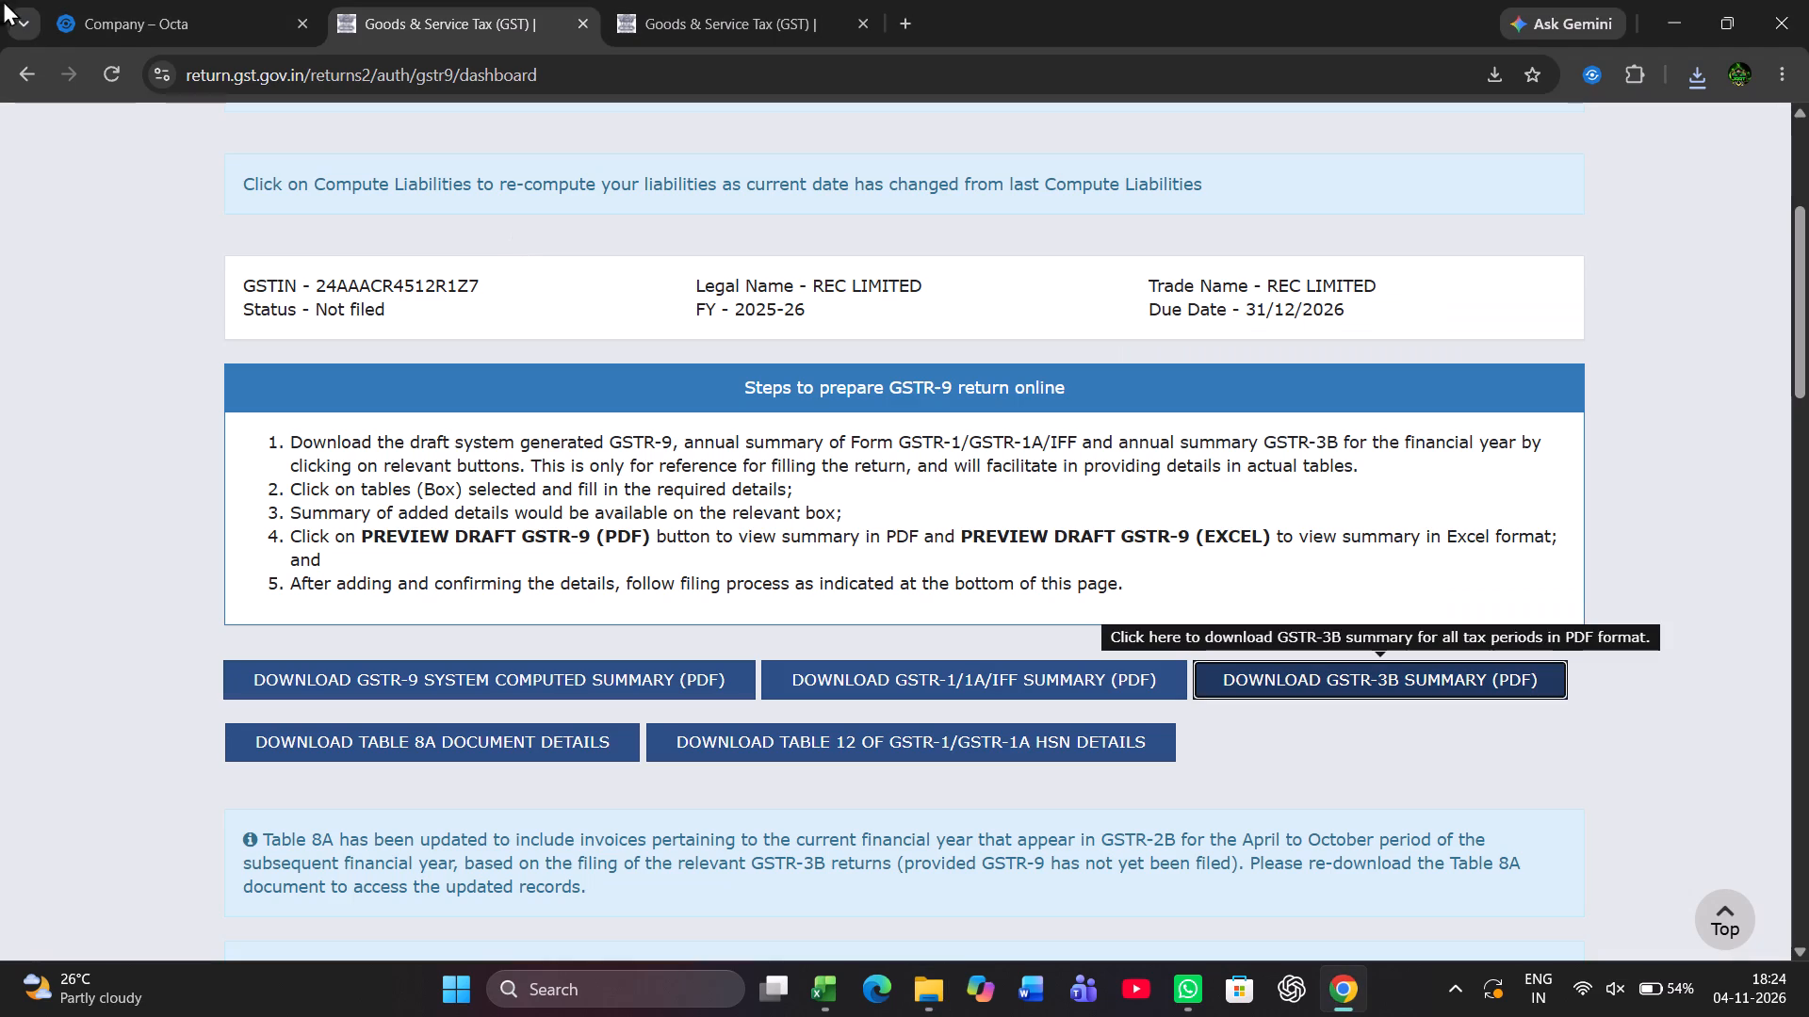
left_click(237, 24)
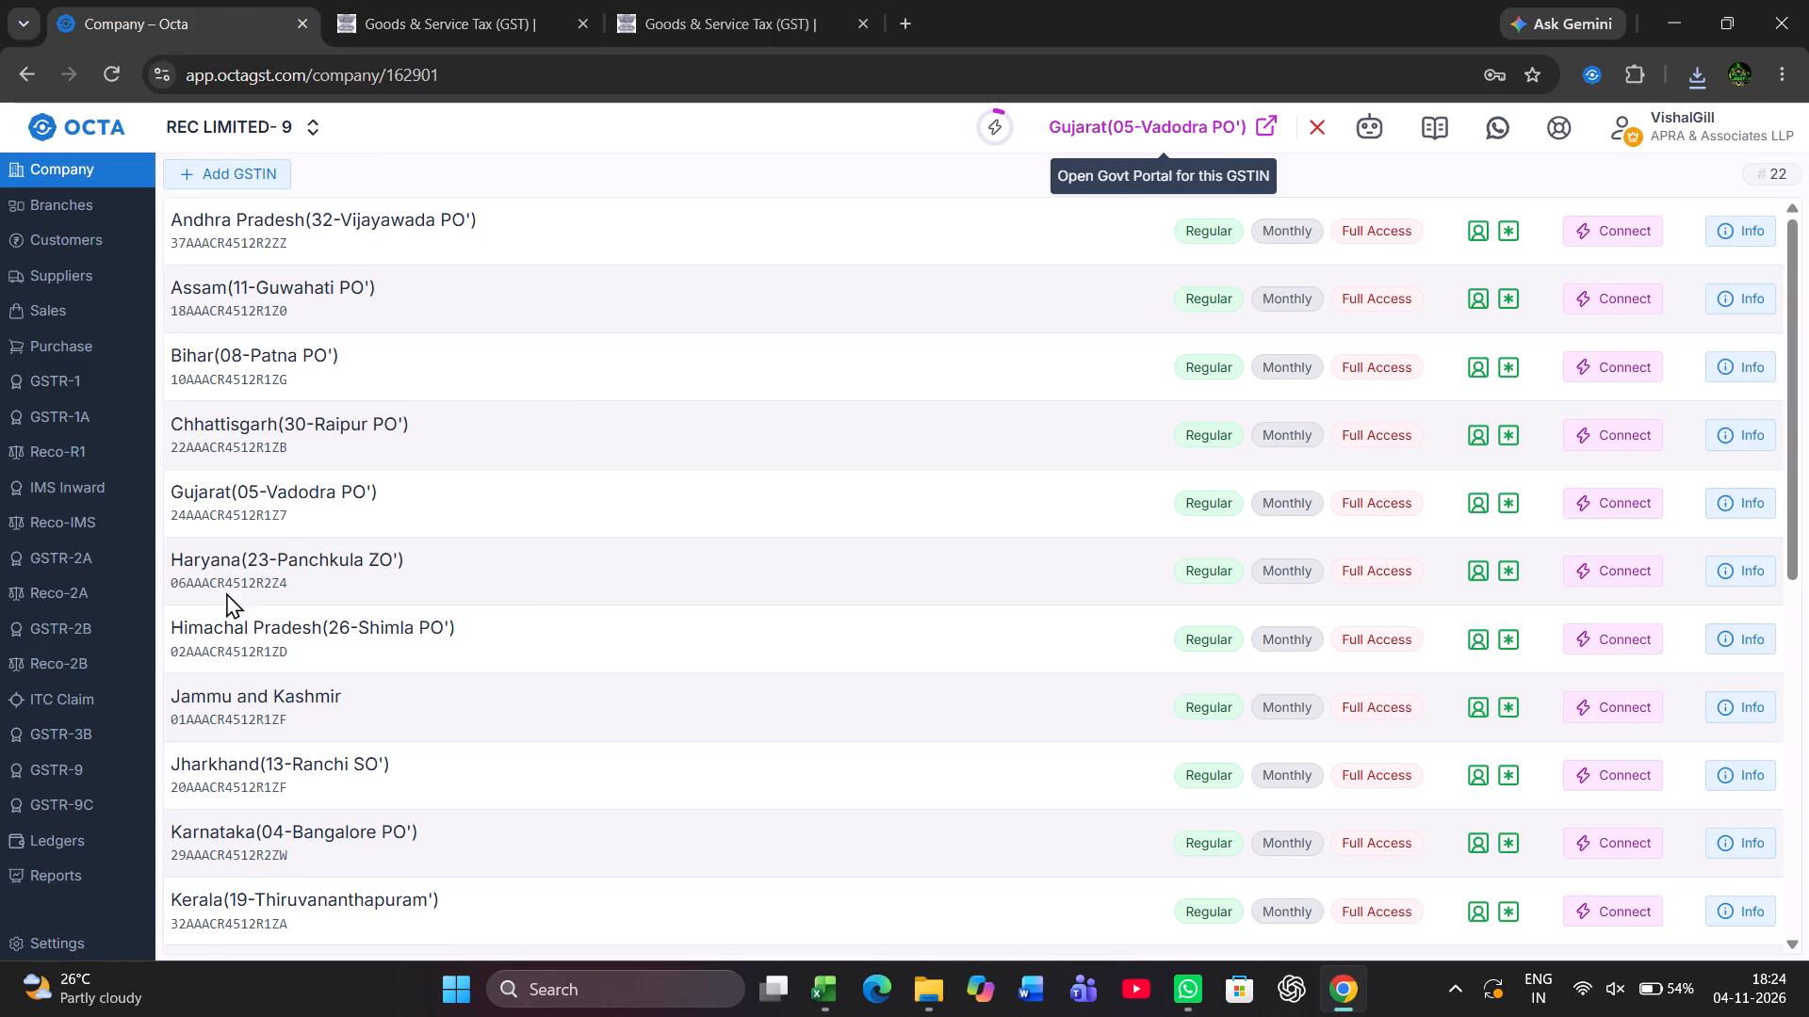
scroll(231, 582, "down", 2)
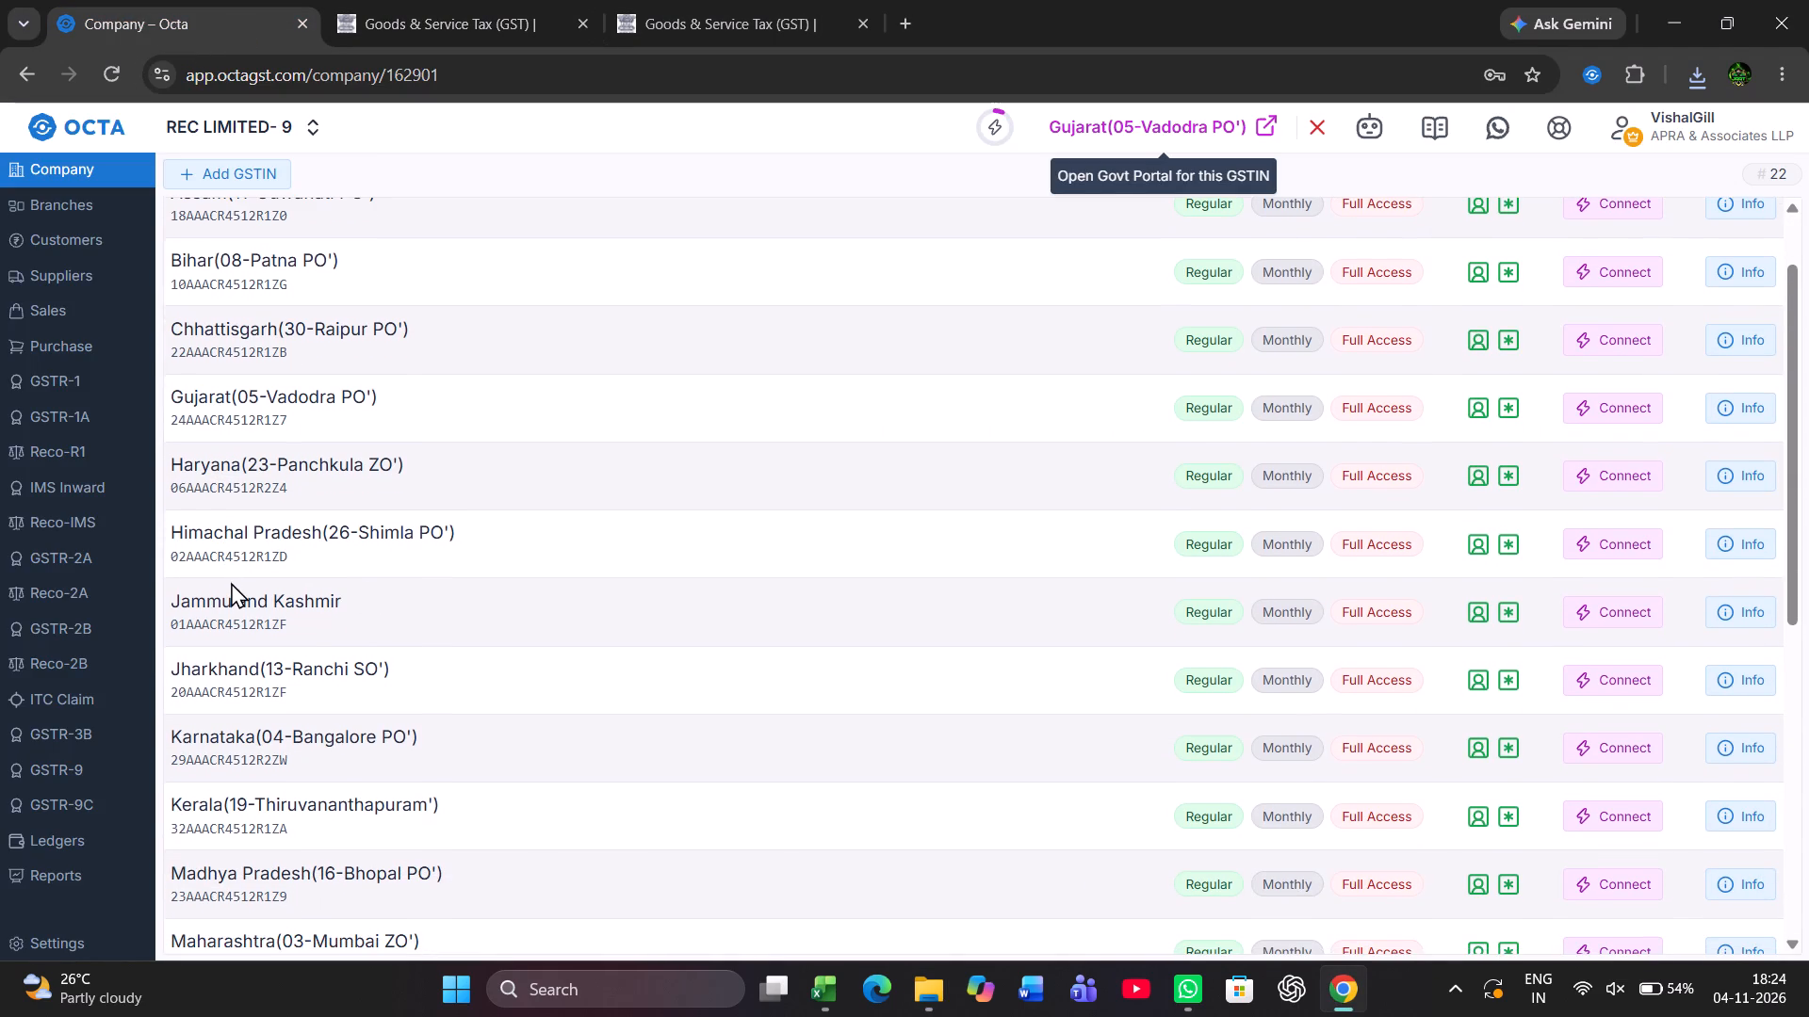
left_click_drag(173, 455, 383, 467)
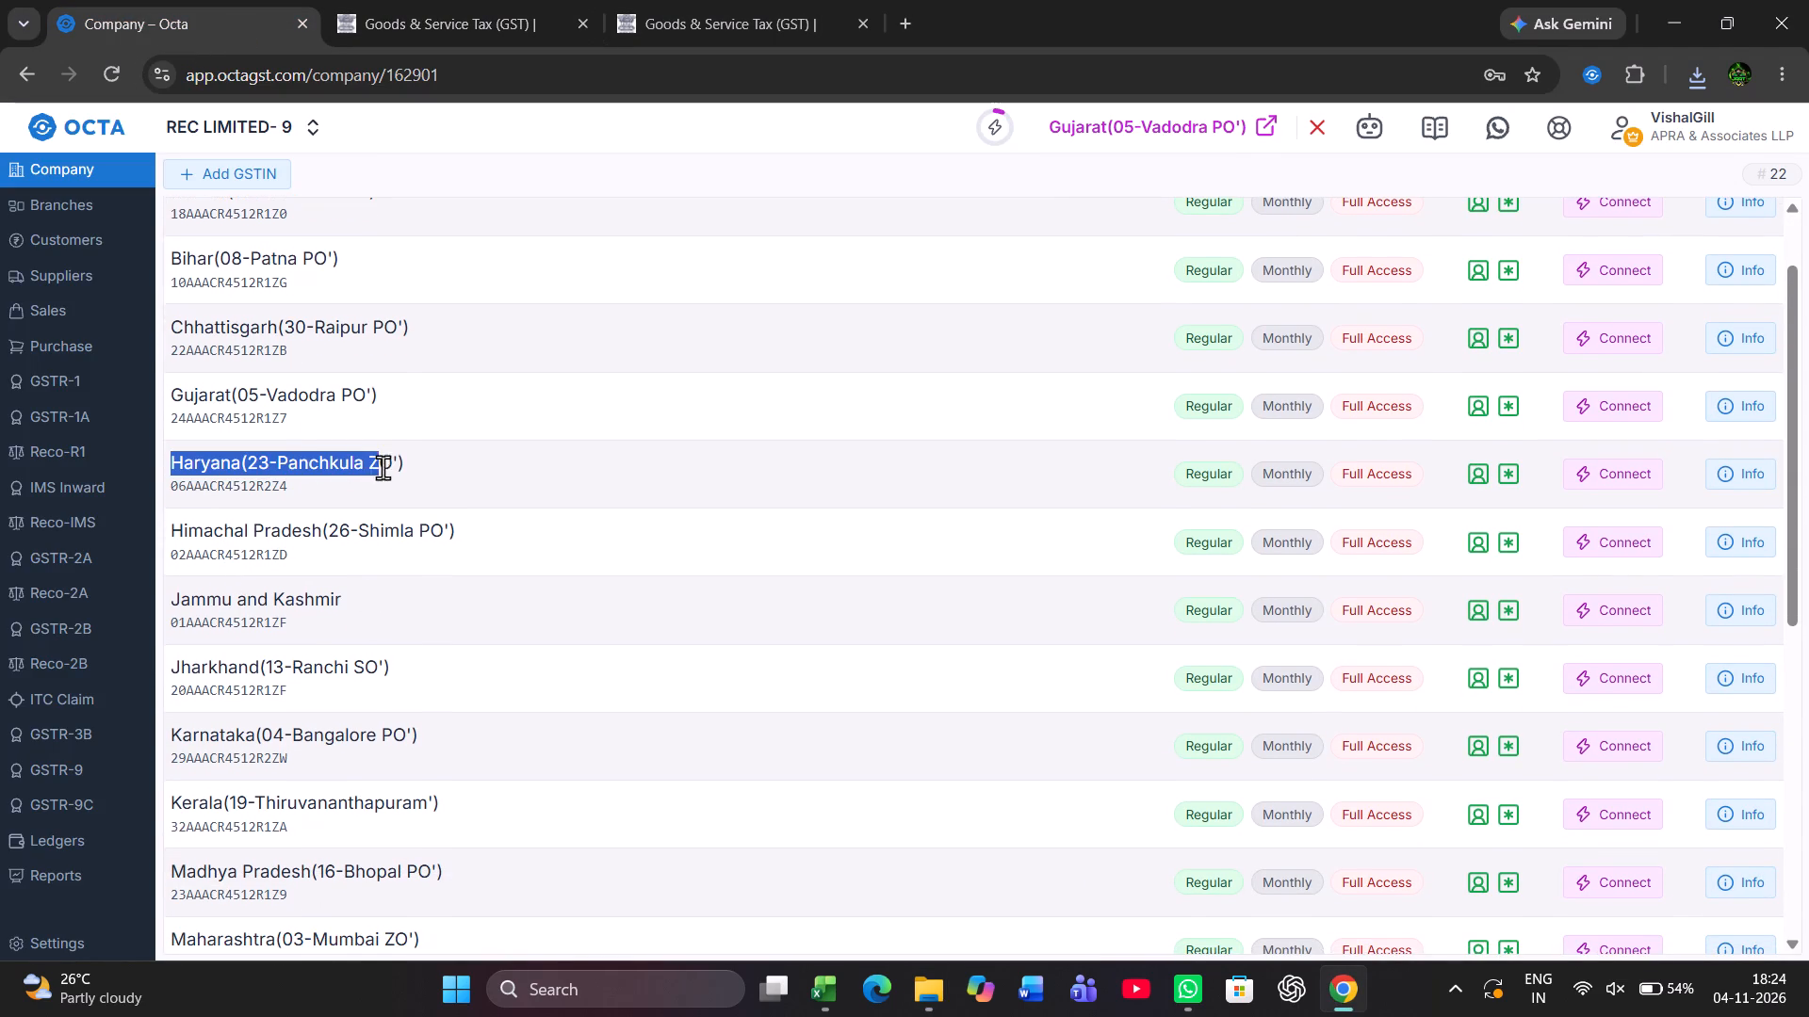
left_click_drag(383, 467, 417, 466)
key("ctrl+c")
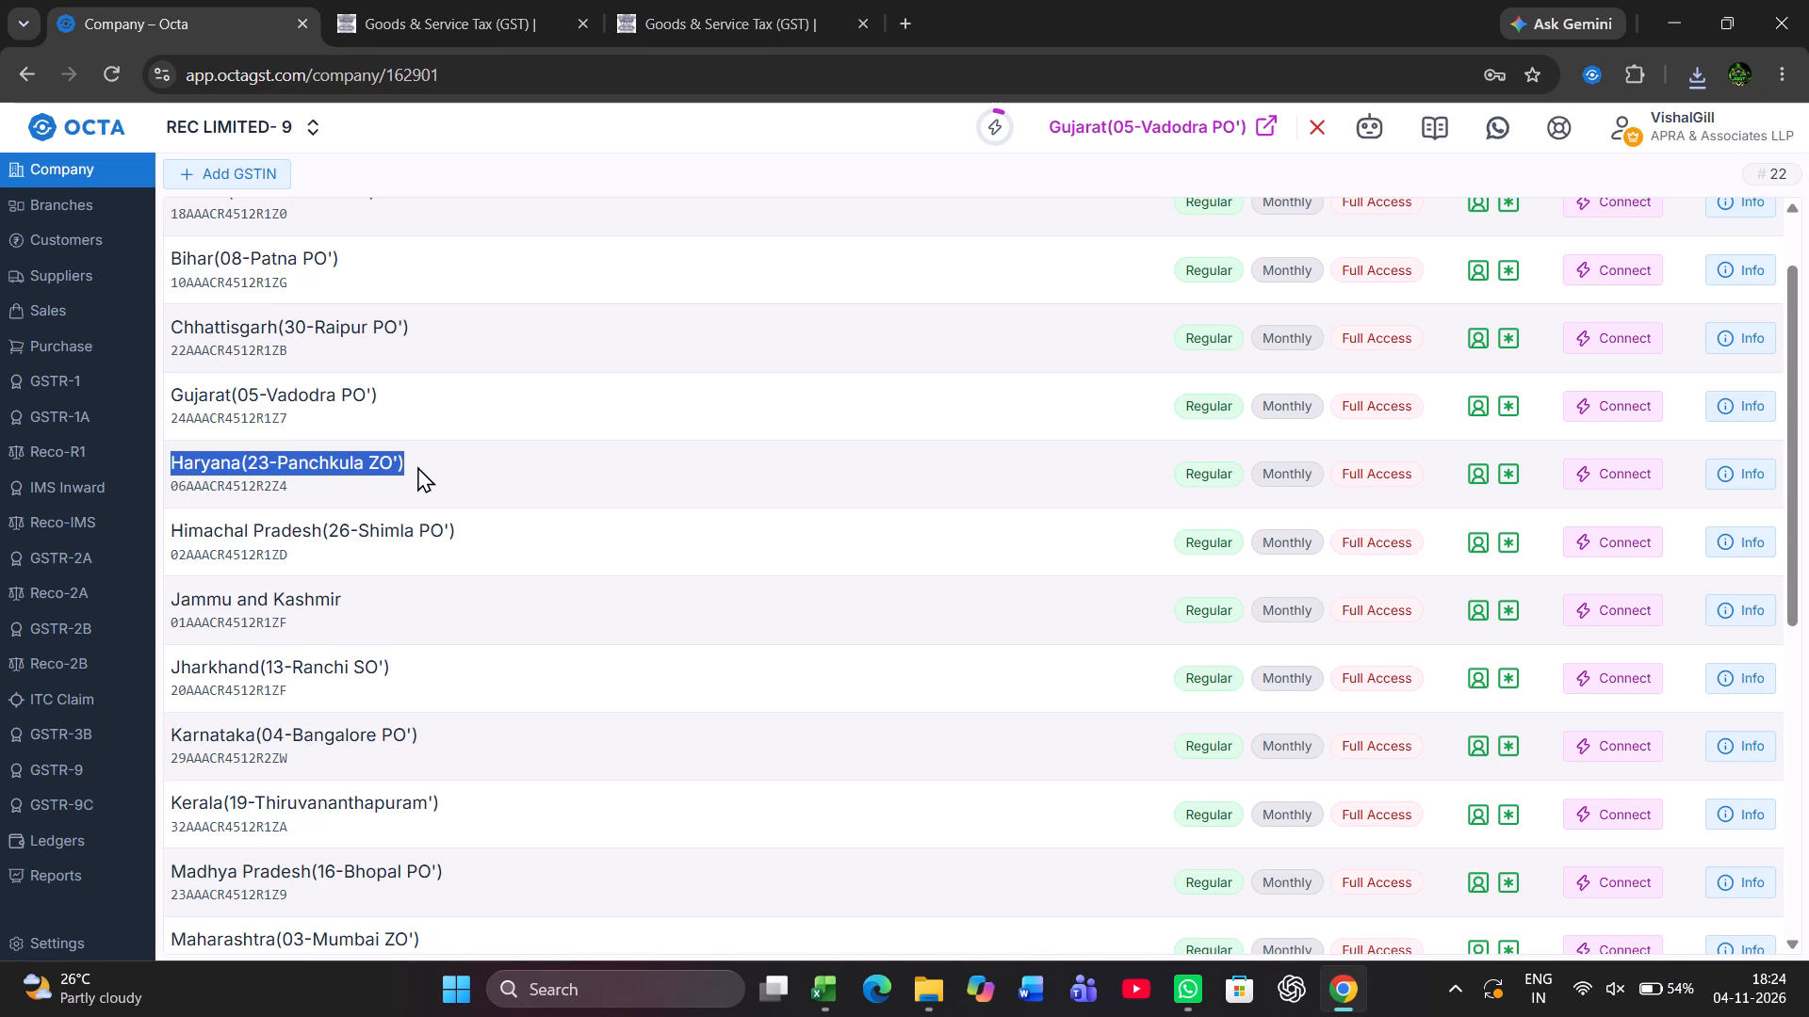
key("alt+Tab")
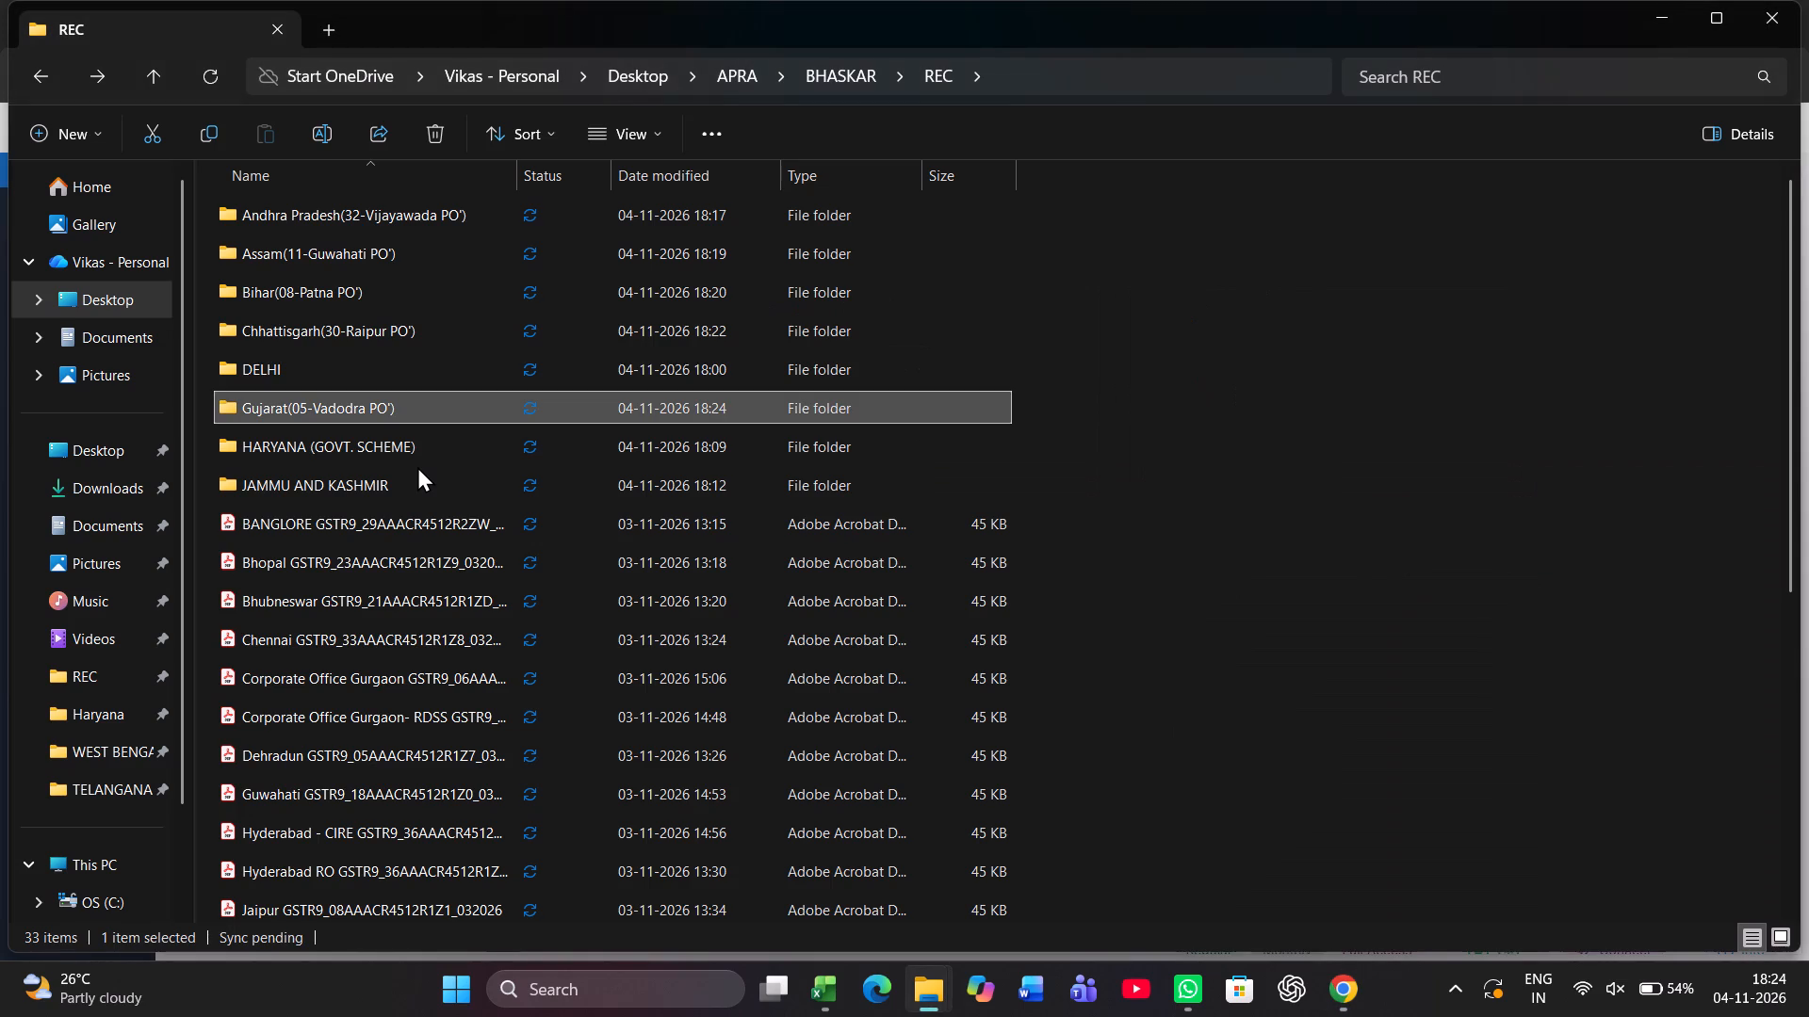
key("ctrl+shift+n")
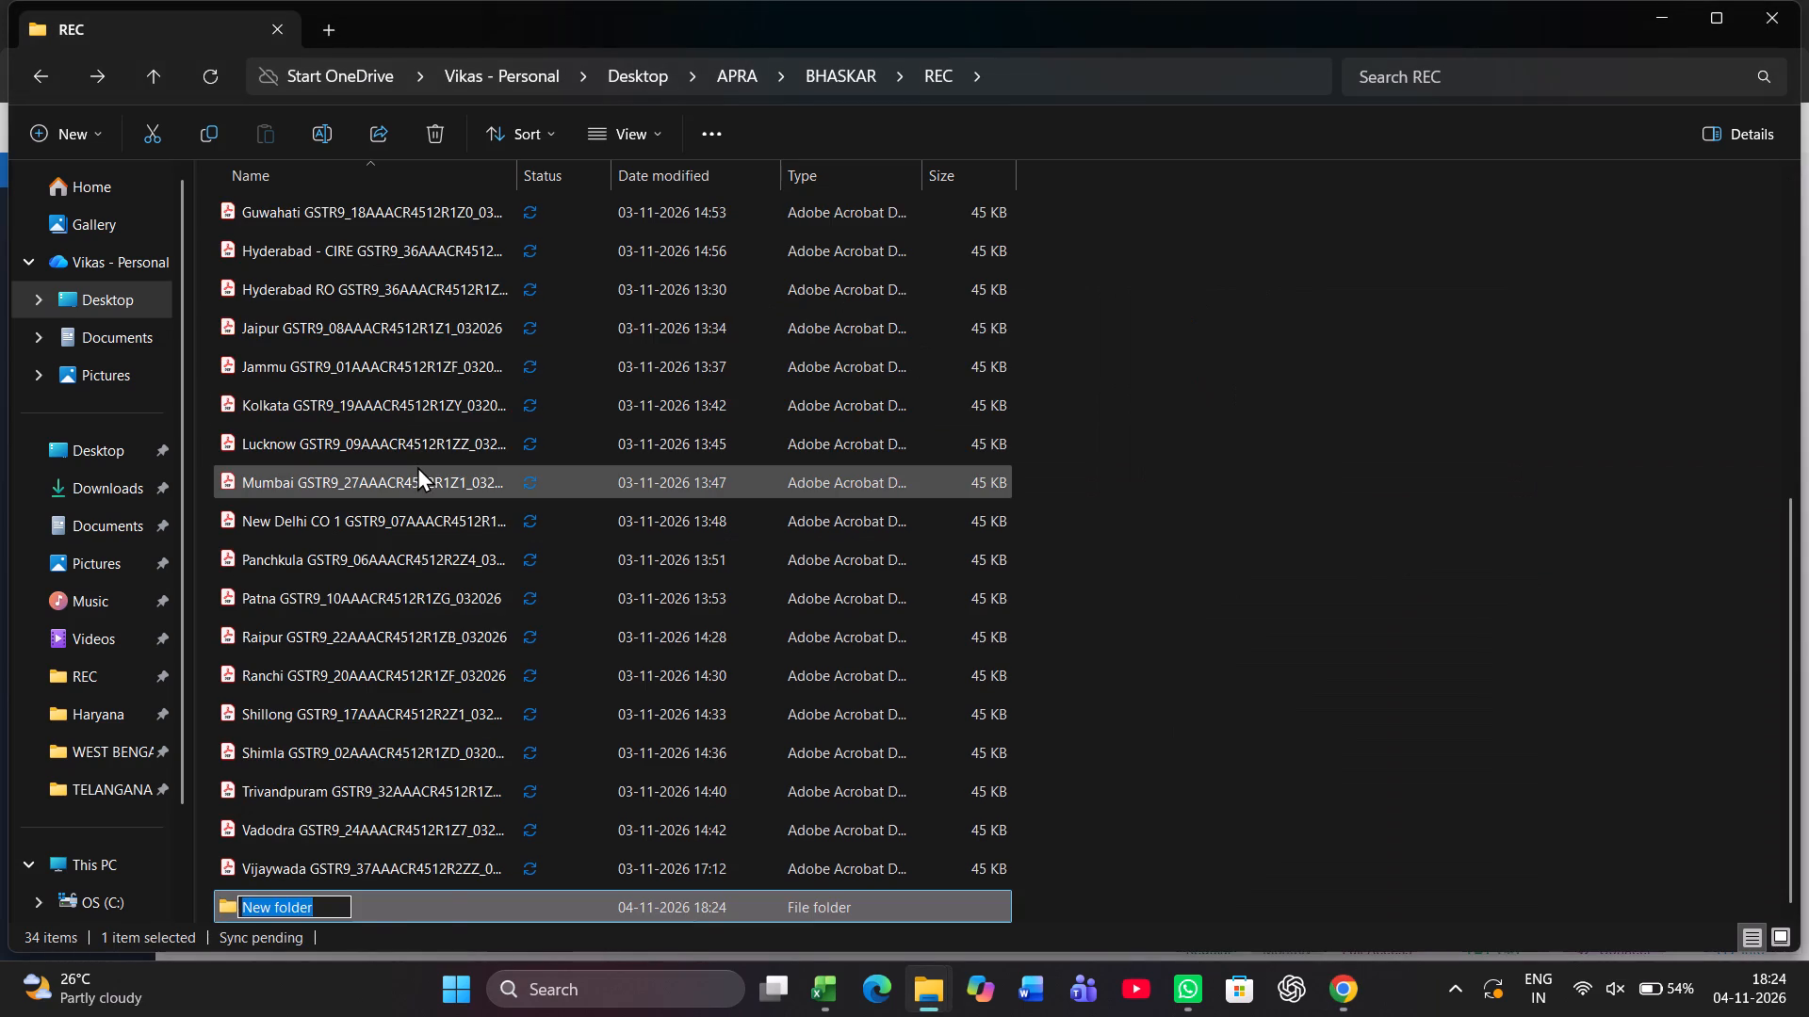
key("ctrl+v")
key("Return")
key("Return")
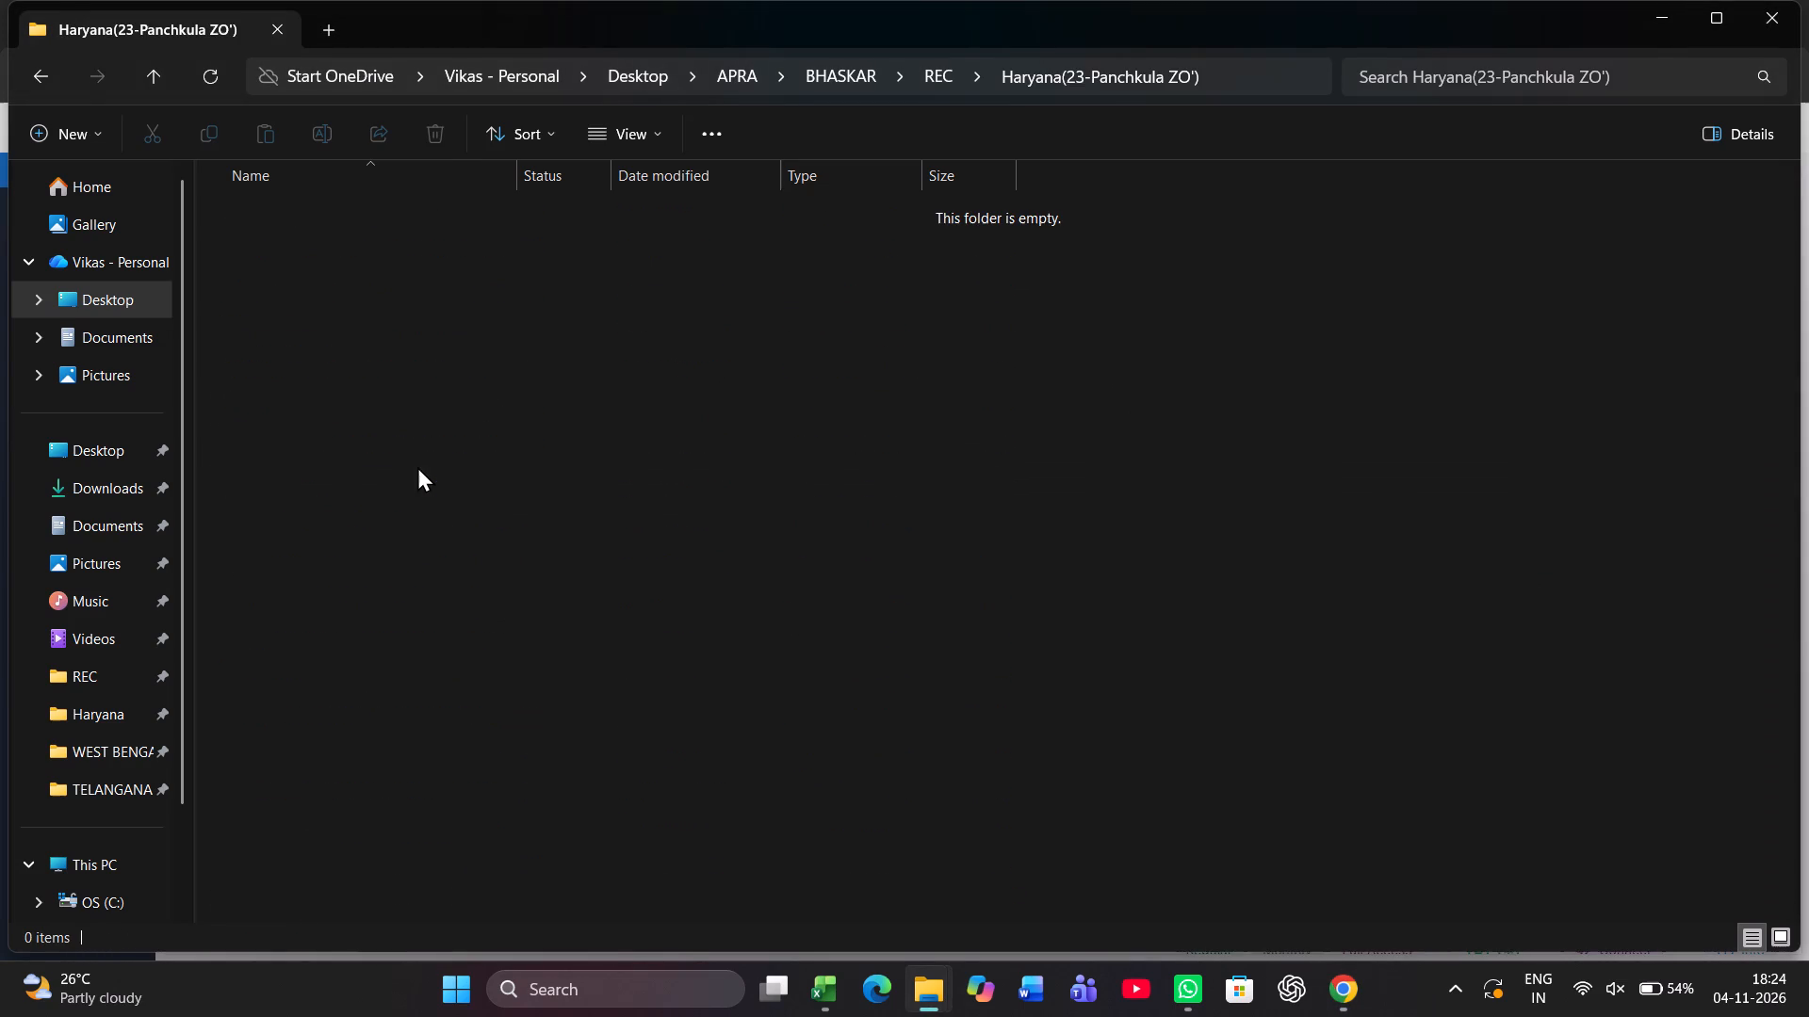
In Octa, replace the Gujarat portal connection with a Haryana(23-Panchkula ZO') login and open its GST portal home page, dismissing the announcement.
key("alt+Tab")
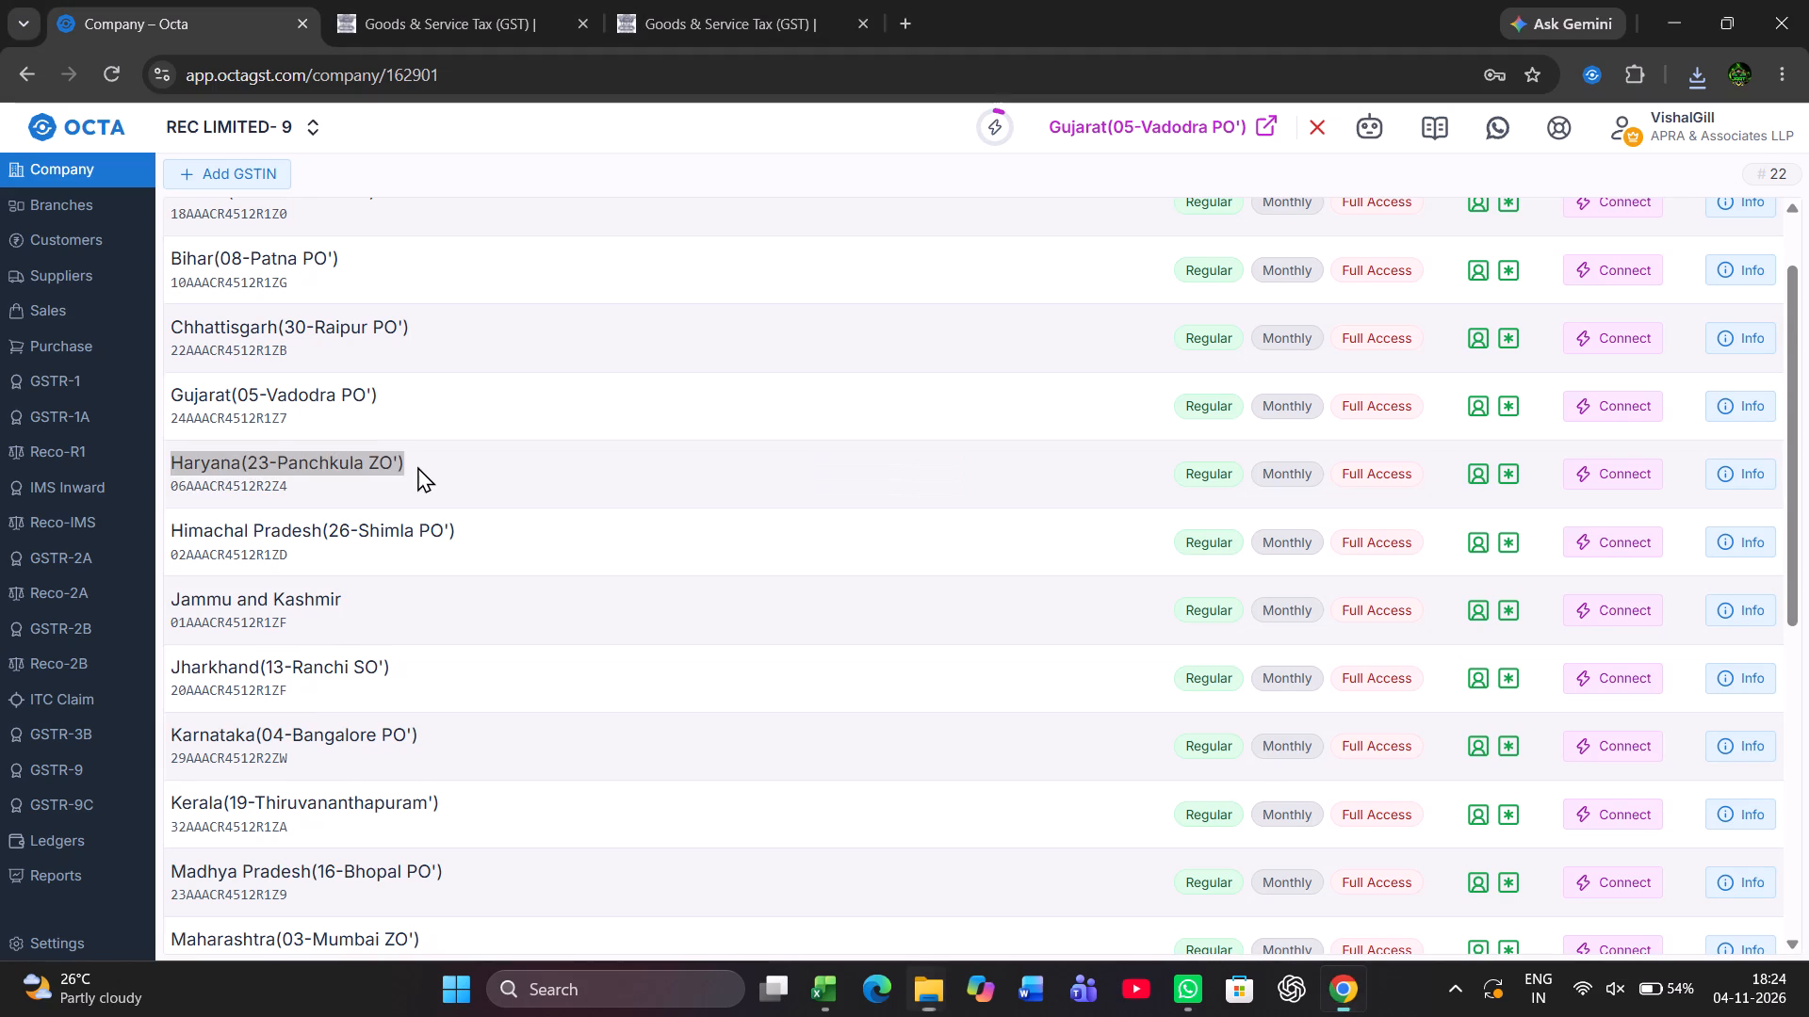
left_click(1305, 124)
left_click(1205, 124)
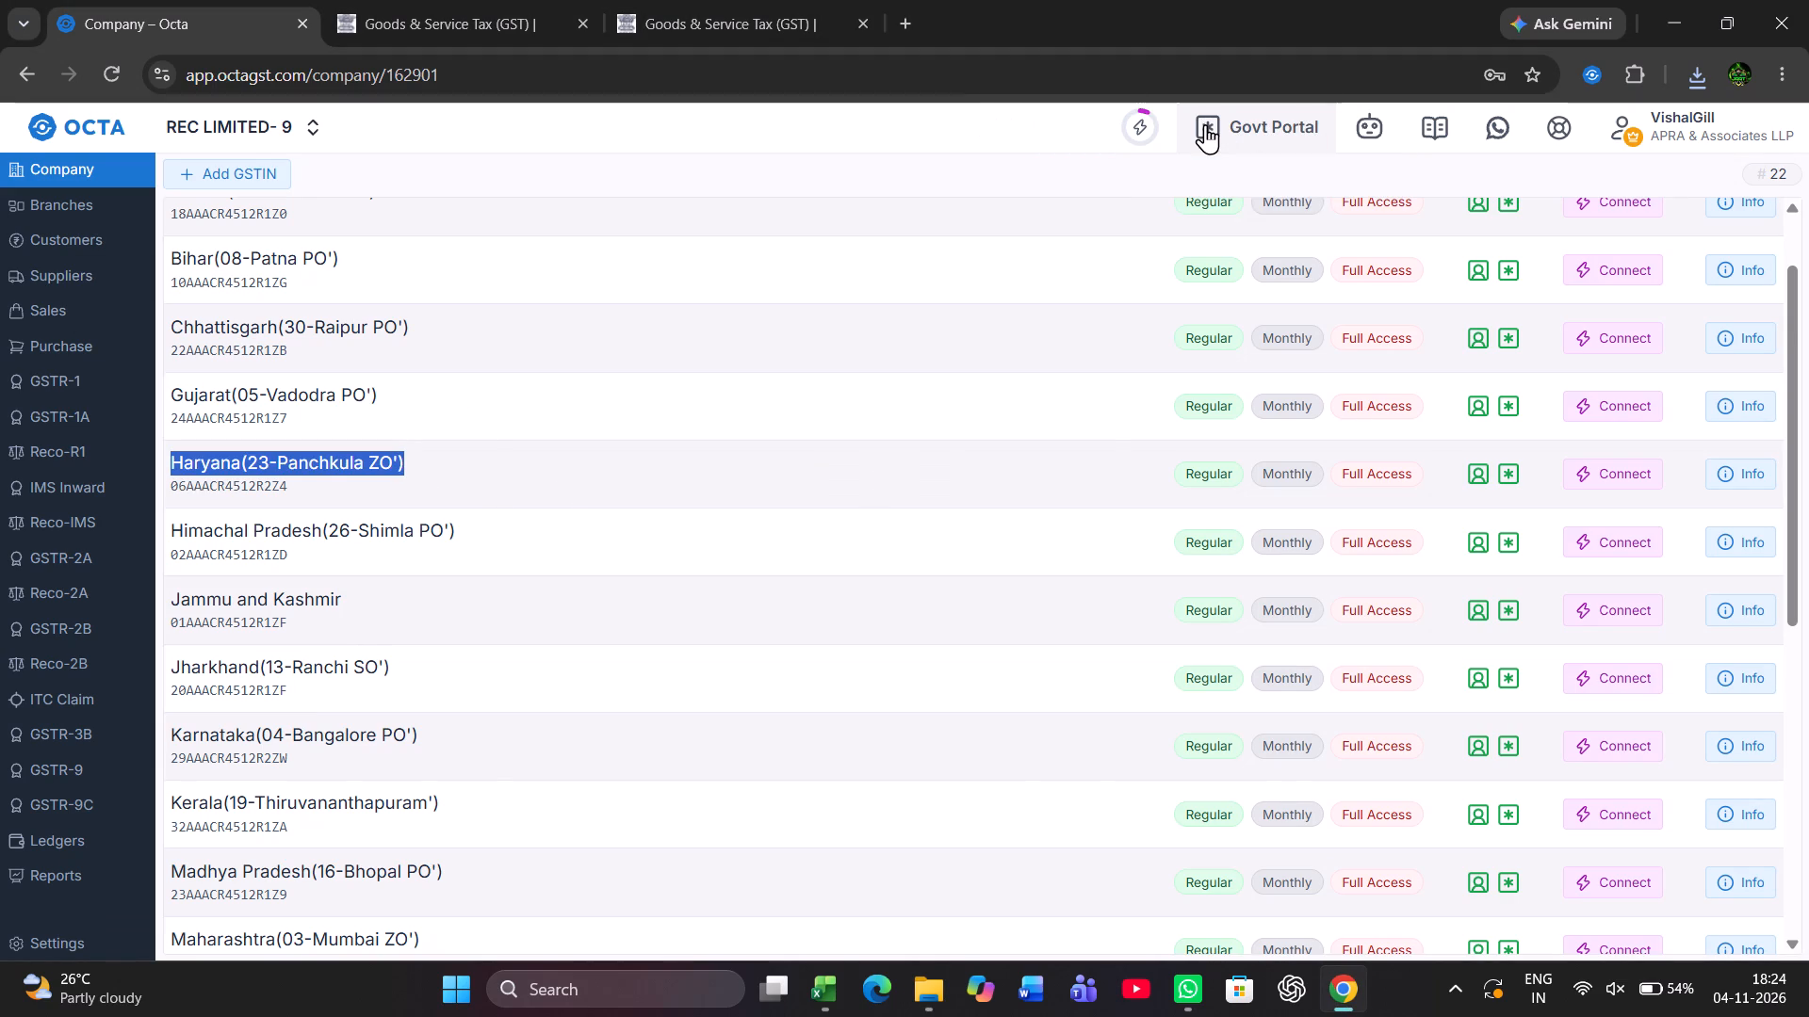
left_click(1078, 218)
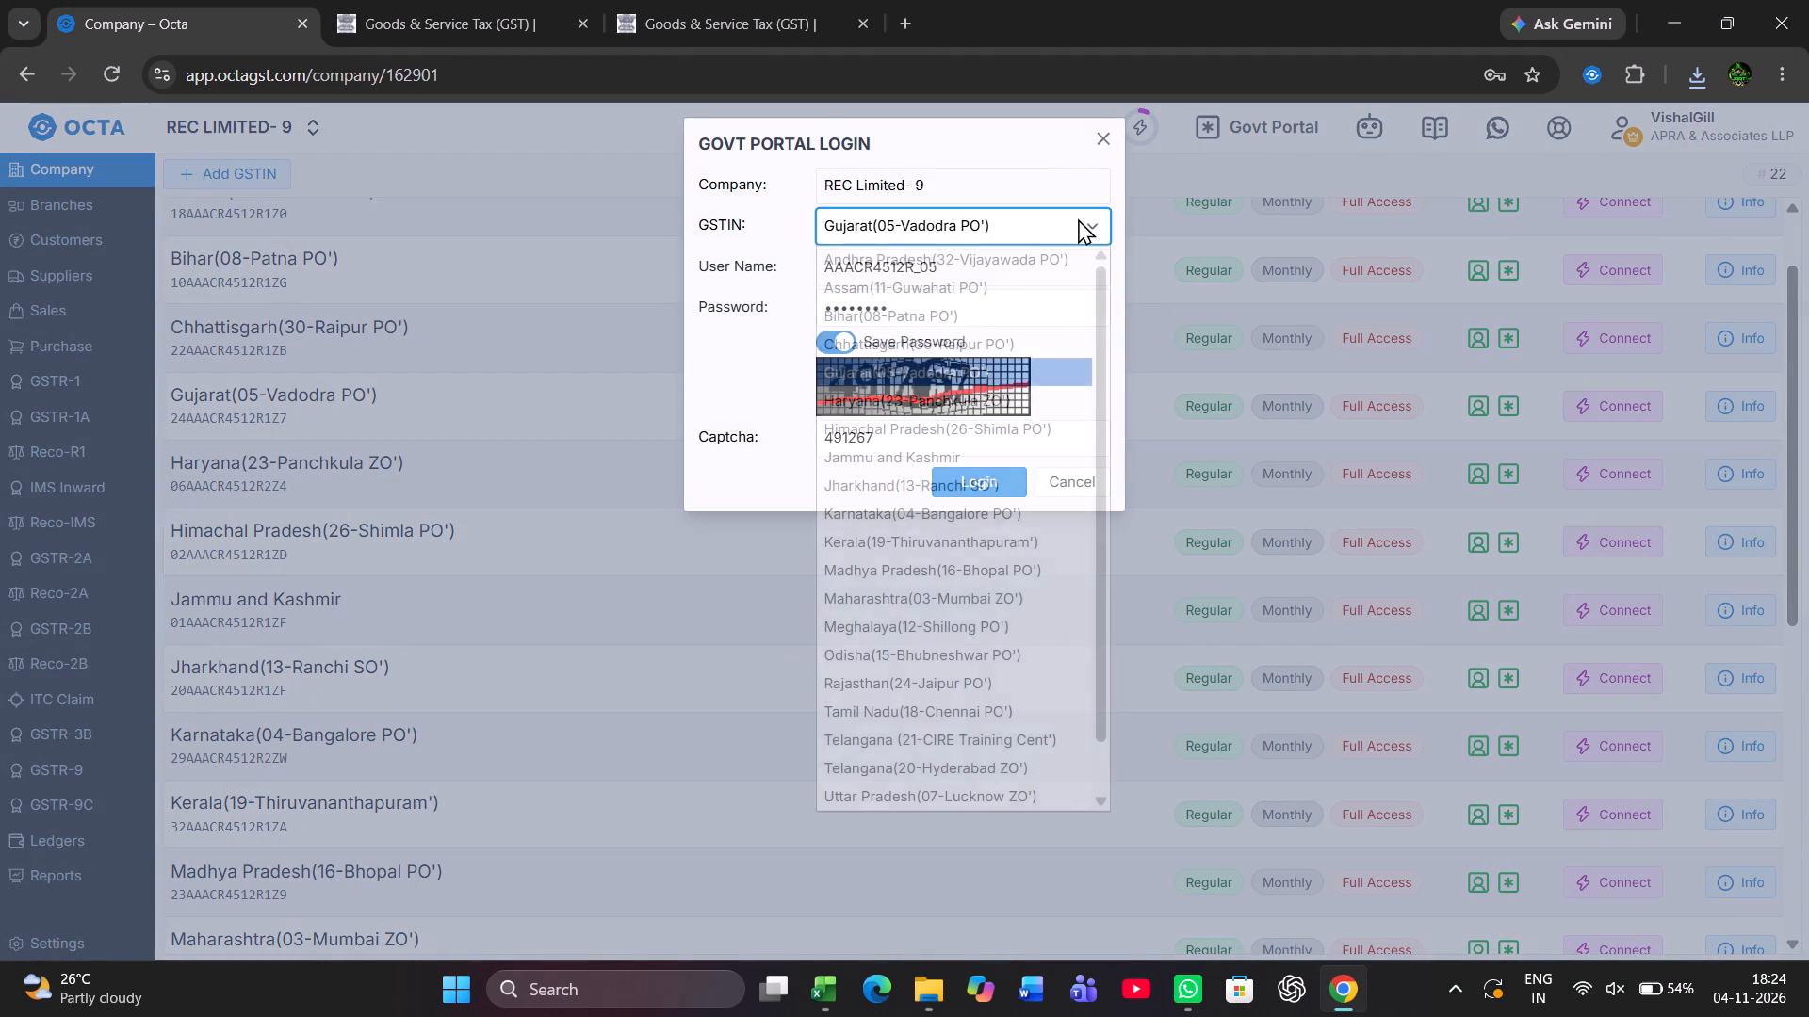
left_click(972, 396)
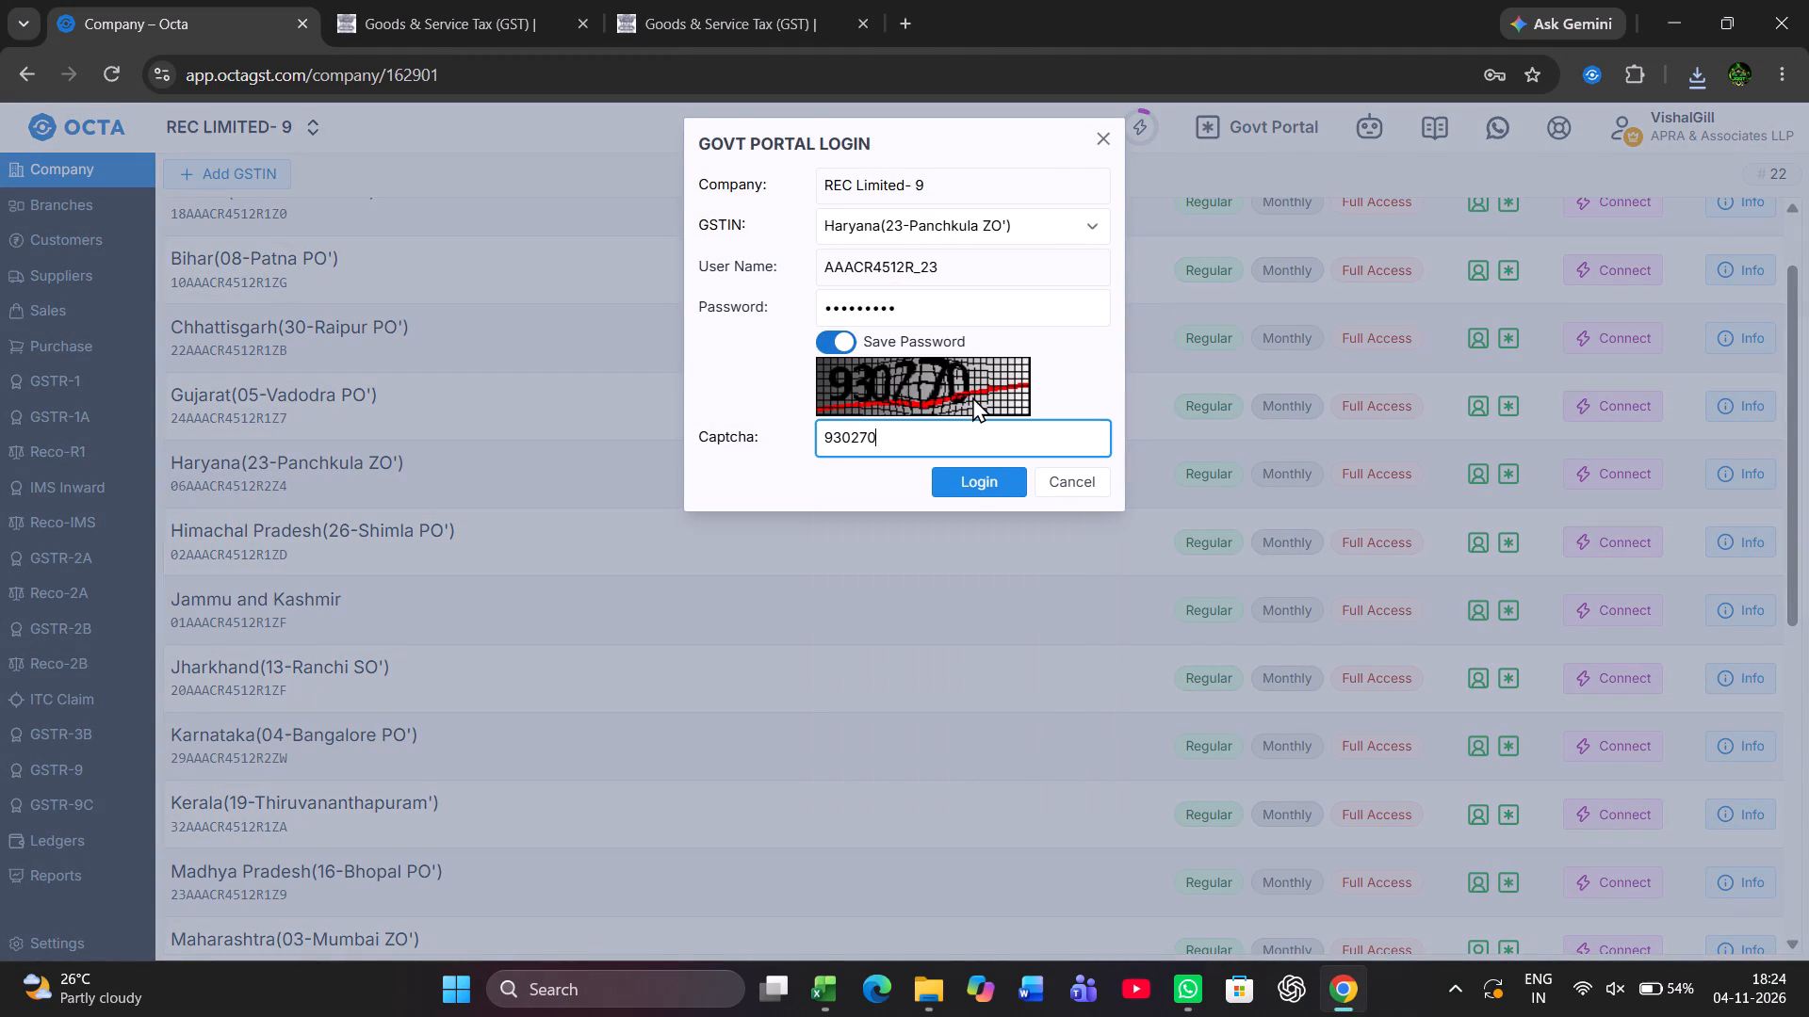
key("Return")
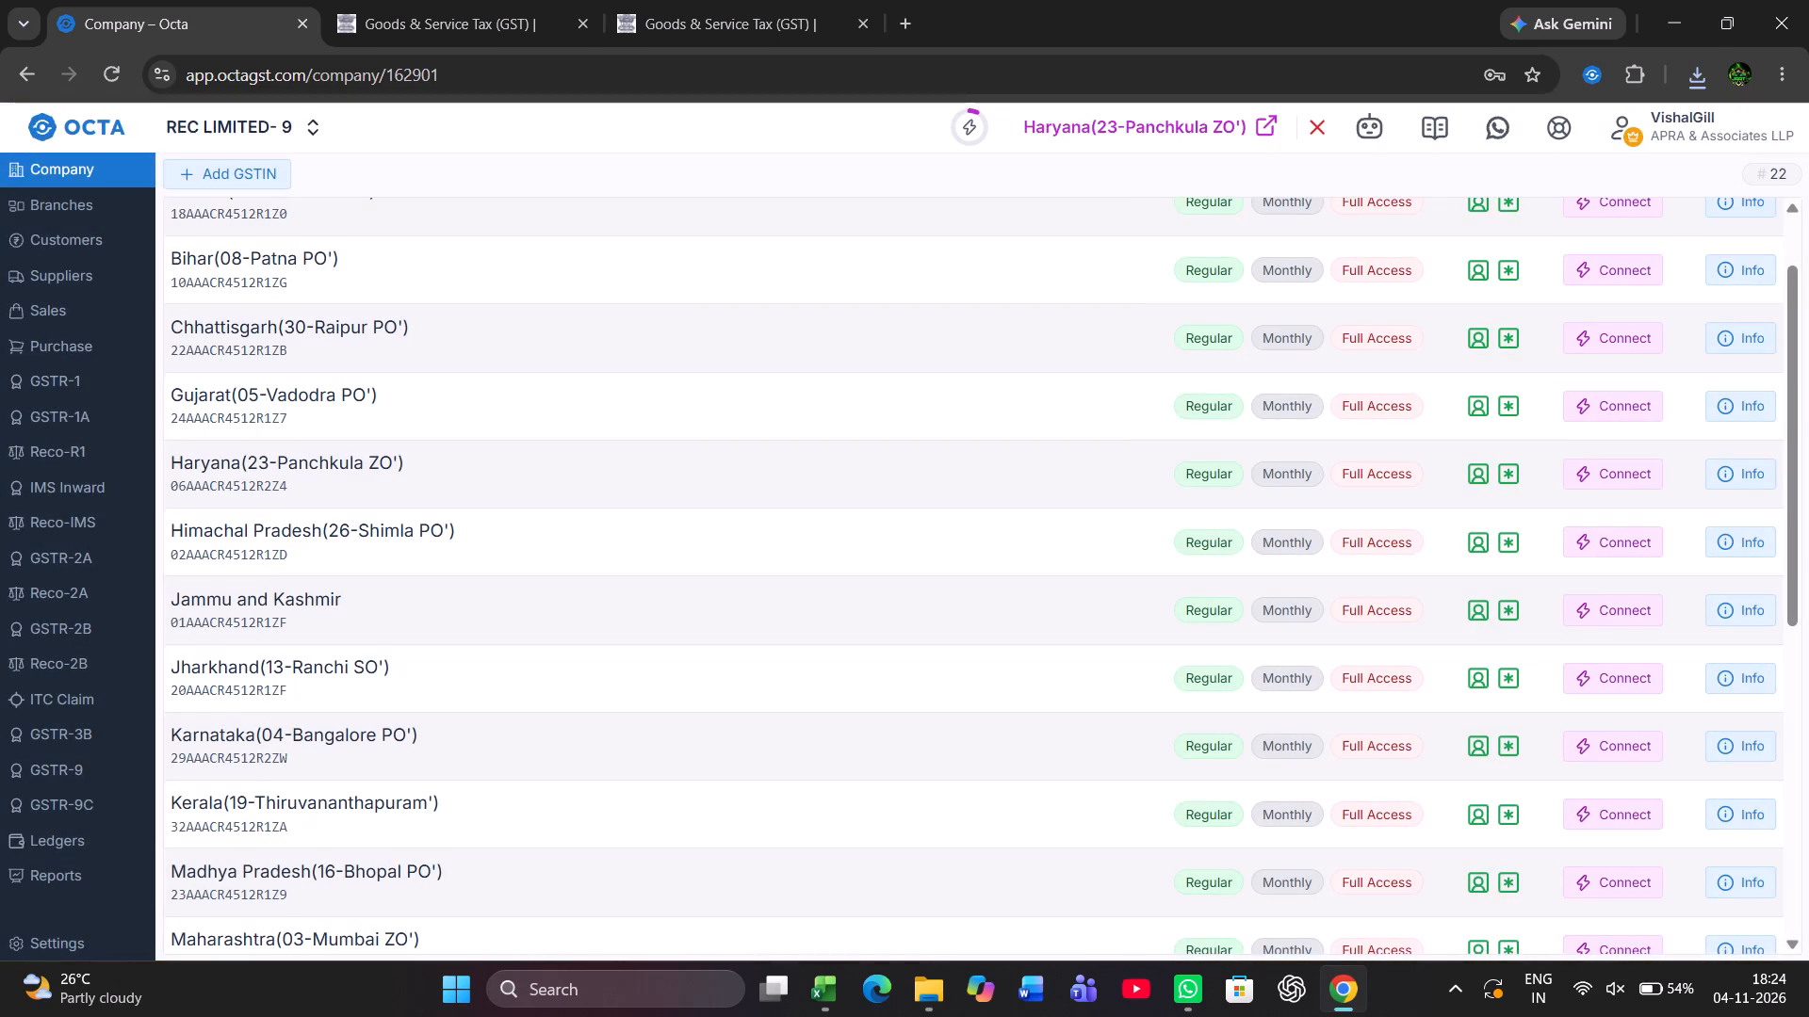
left_click(1100, 123)
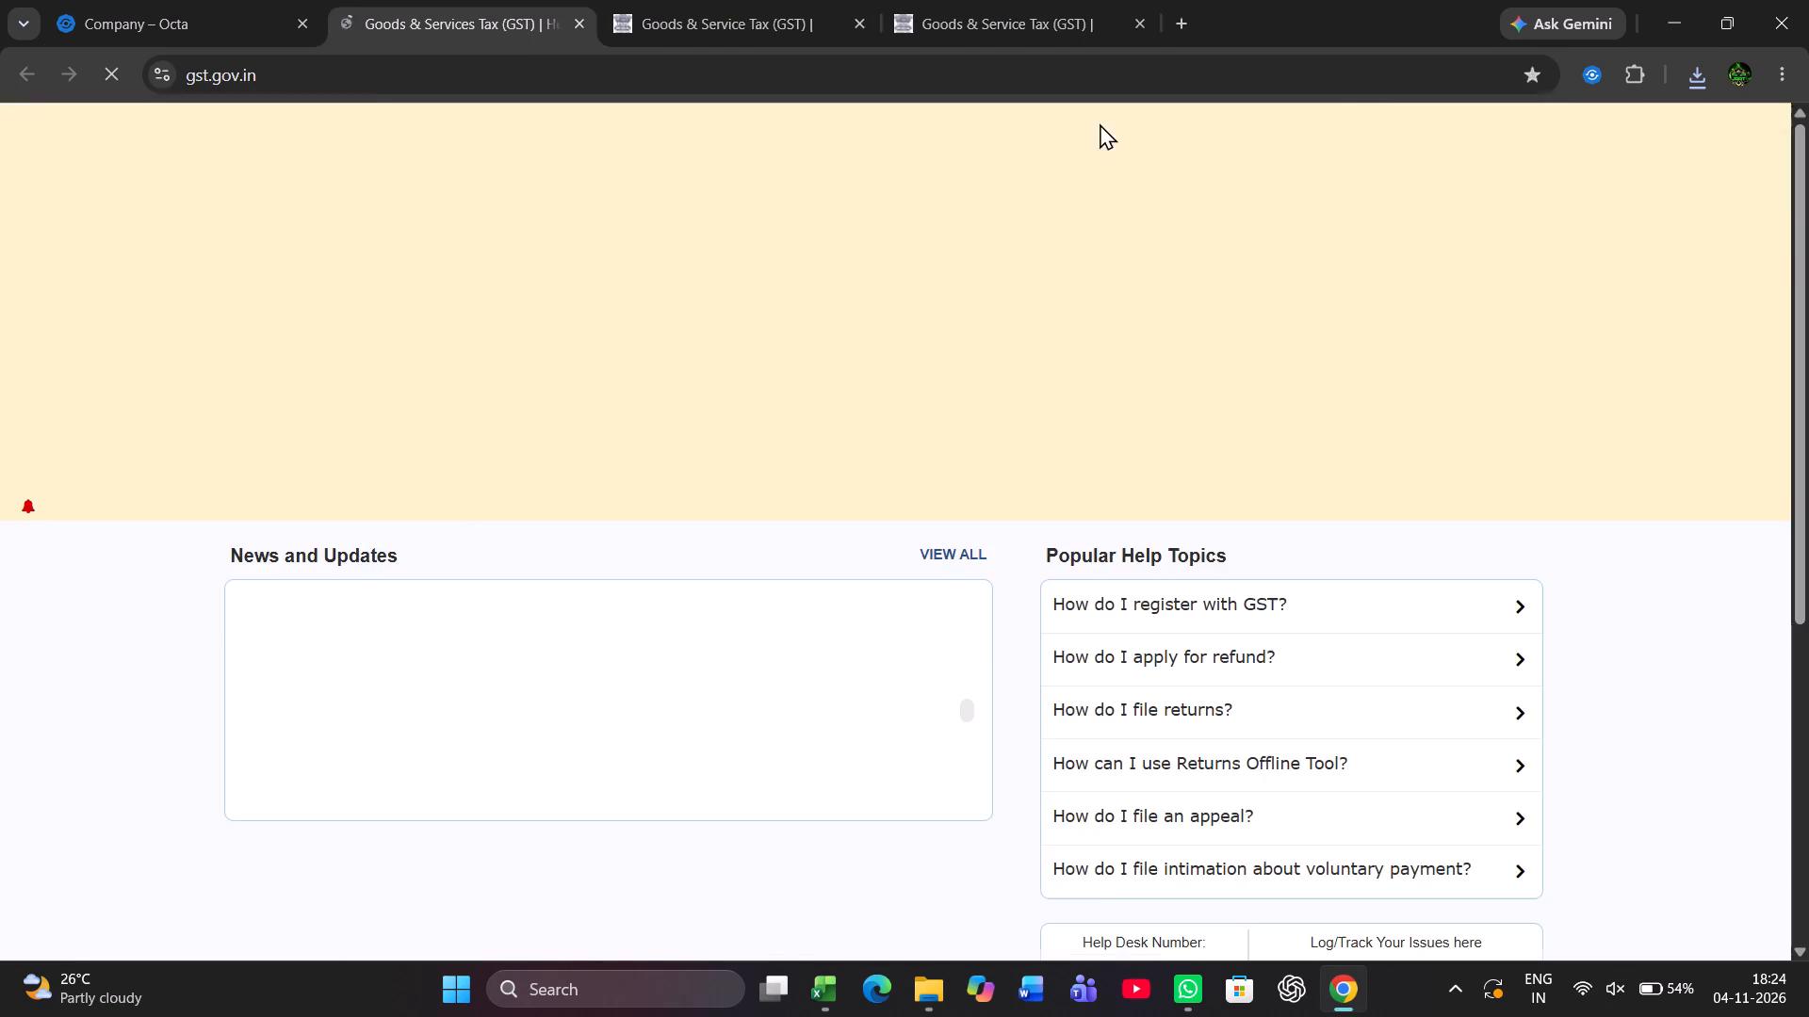
left_click(1384, 273)
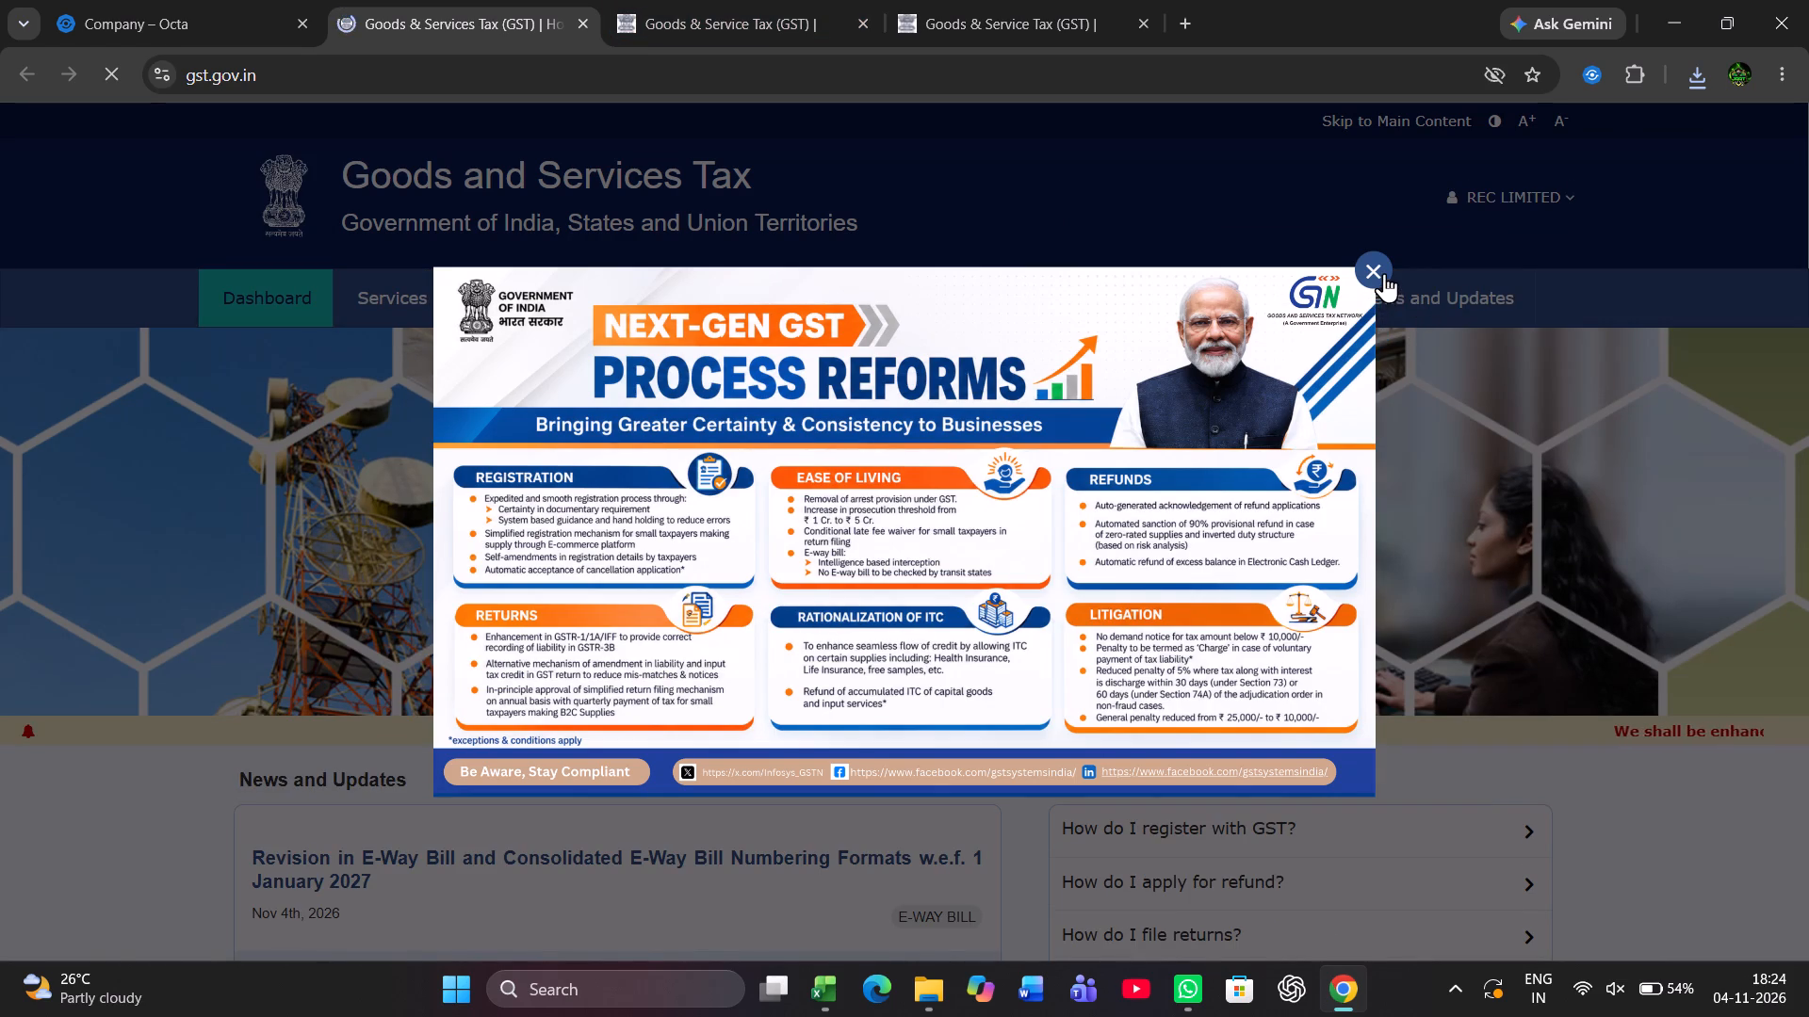
Open the Haryana GSTIN's GSTR-9 annual return for 2025-26 for online preparation, keeping No for the nil return question.
left_click(412, 282)
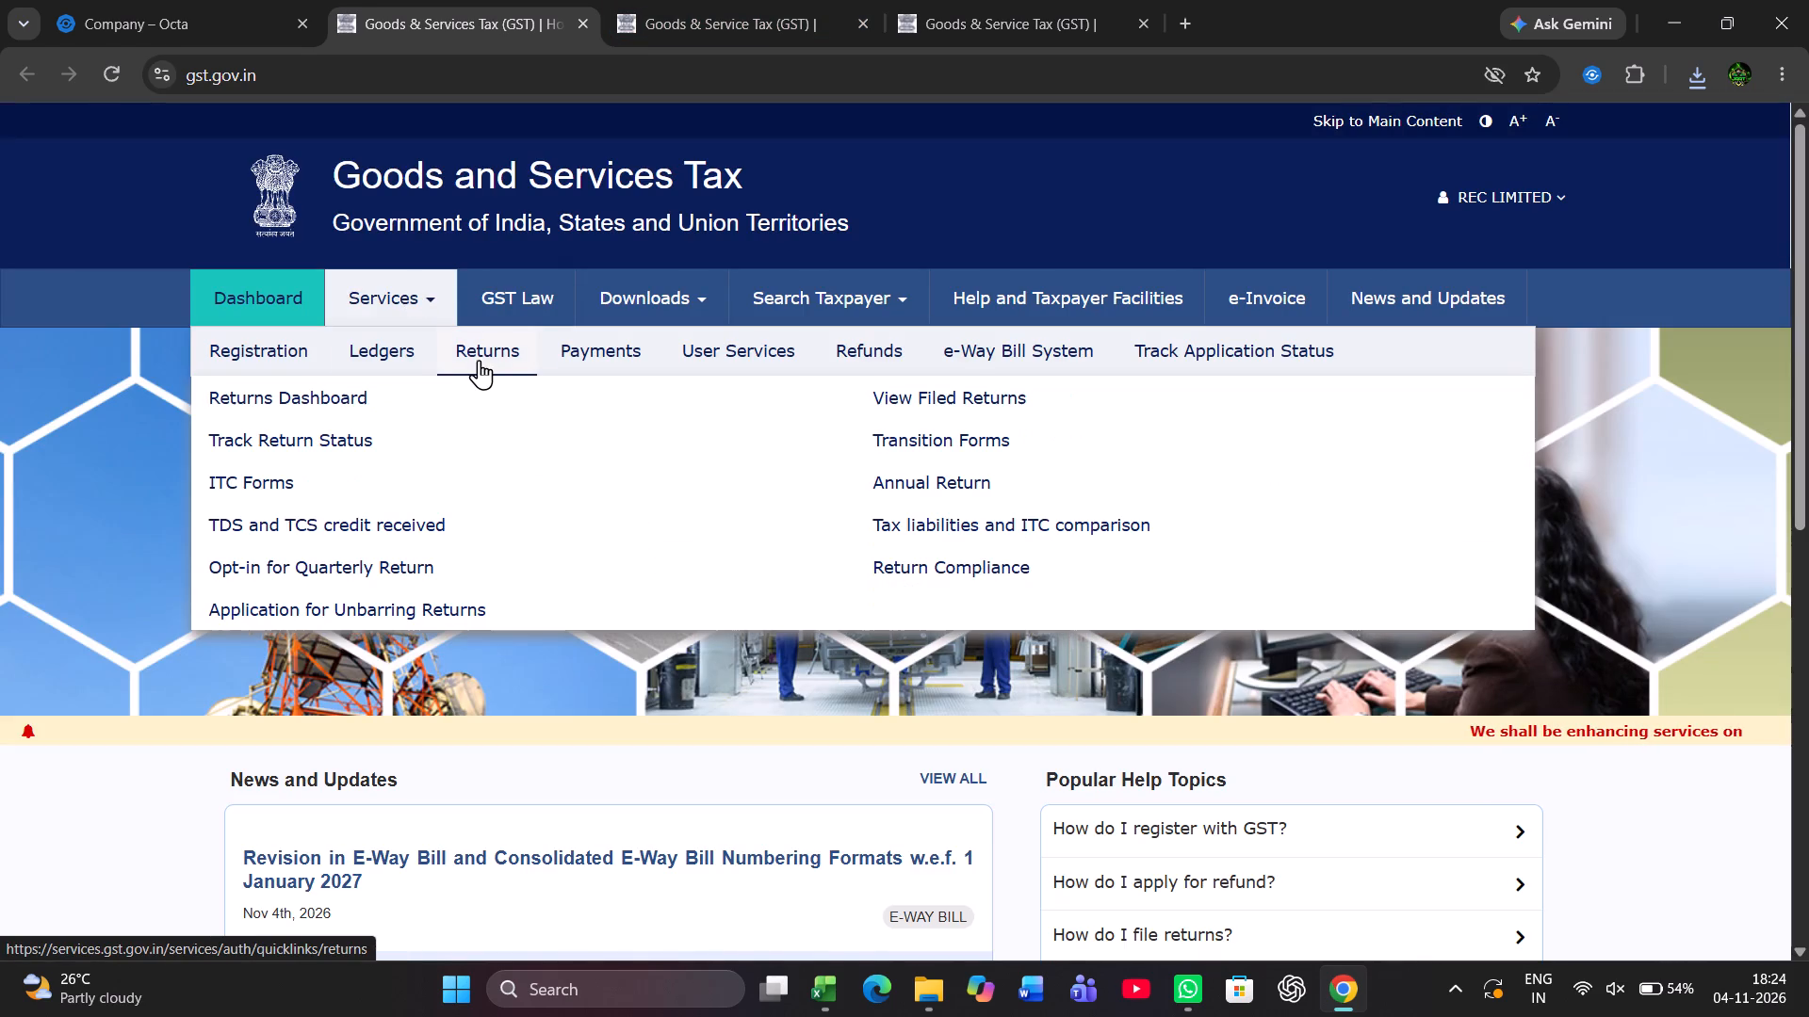
left_click(935, 477)
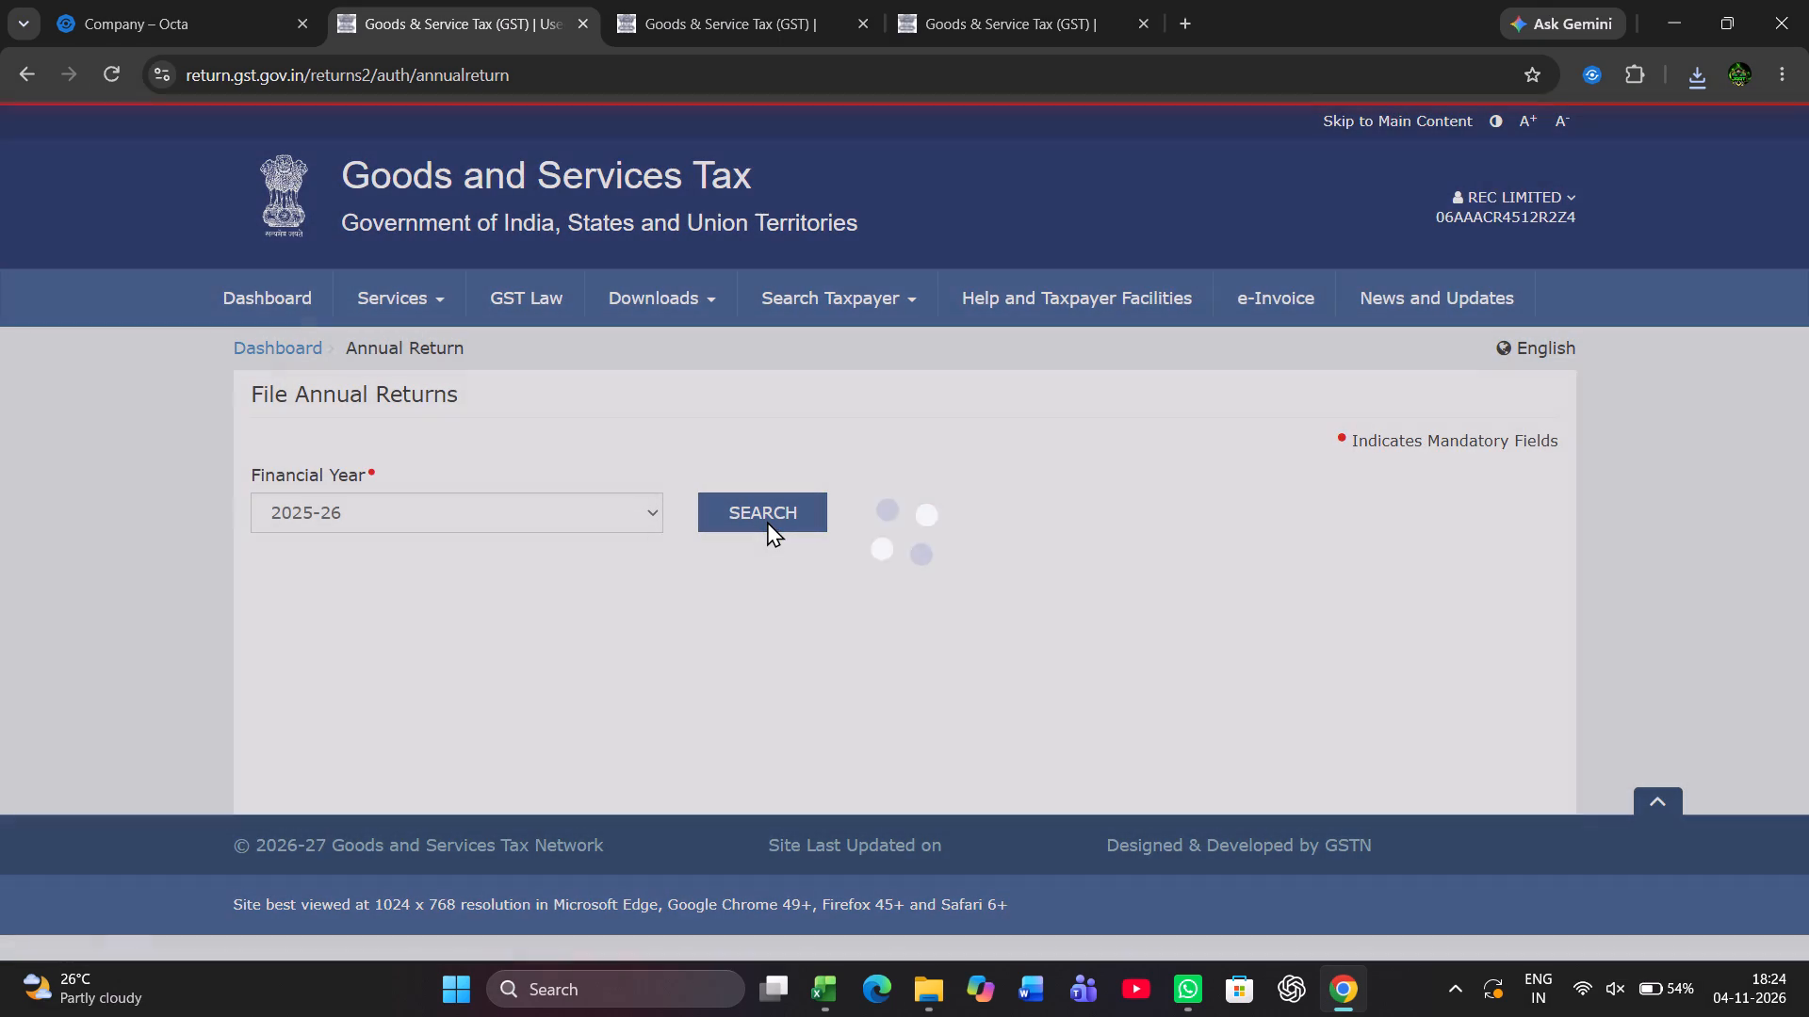
left_click(767, 521)
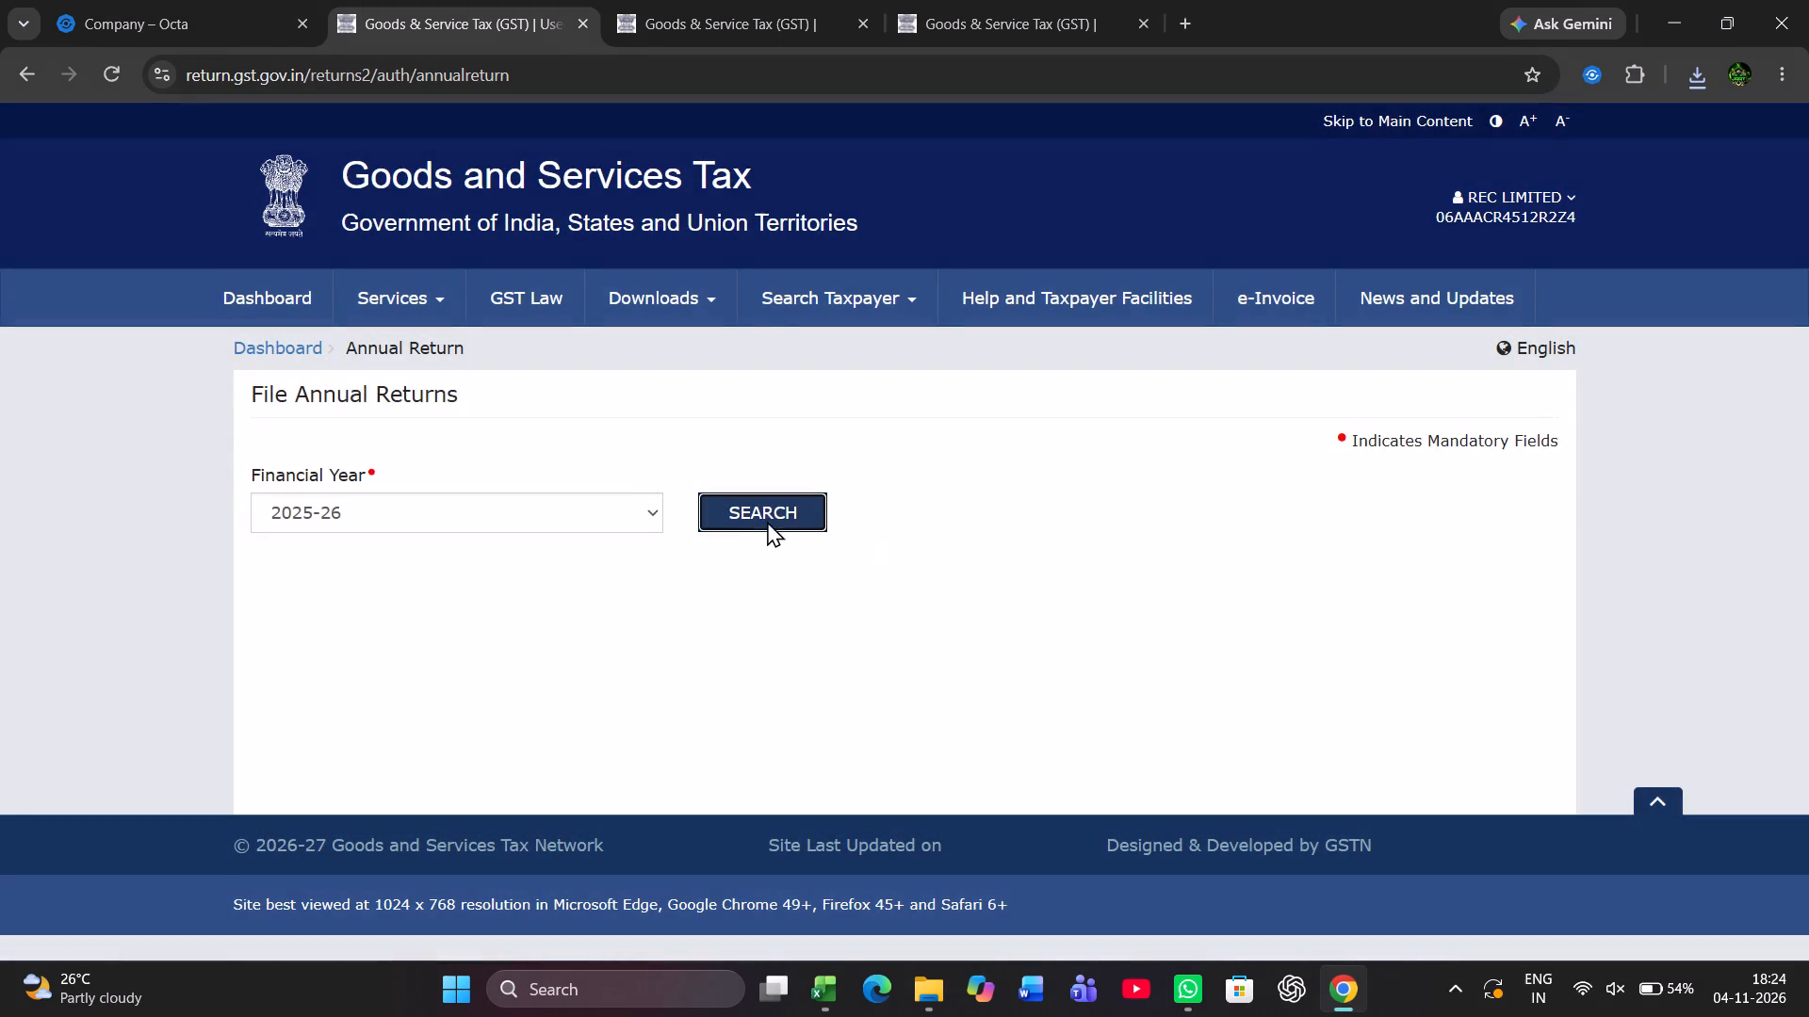
scroll(987, 640, "down", 4)
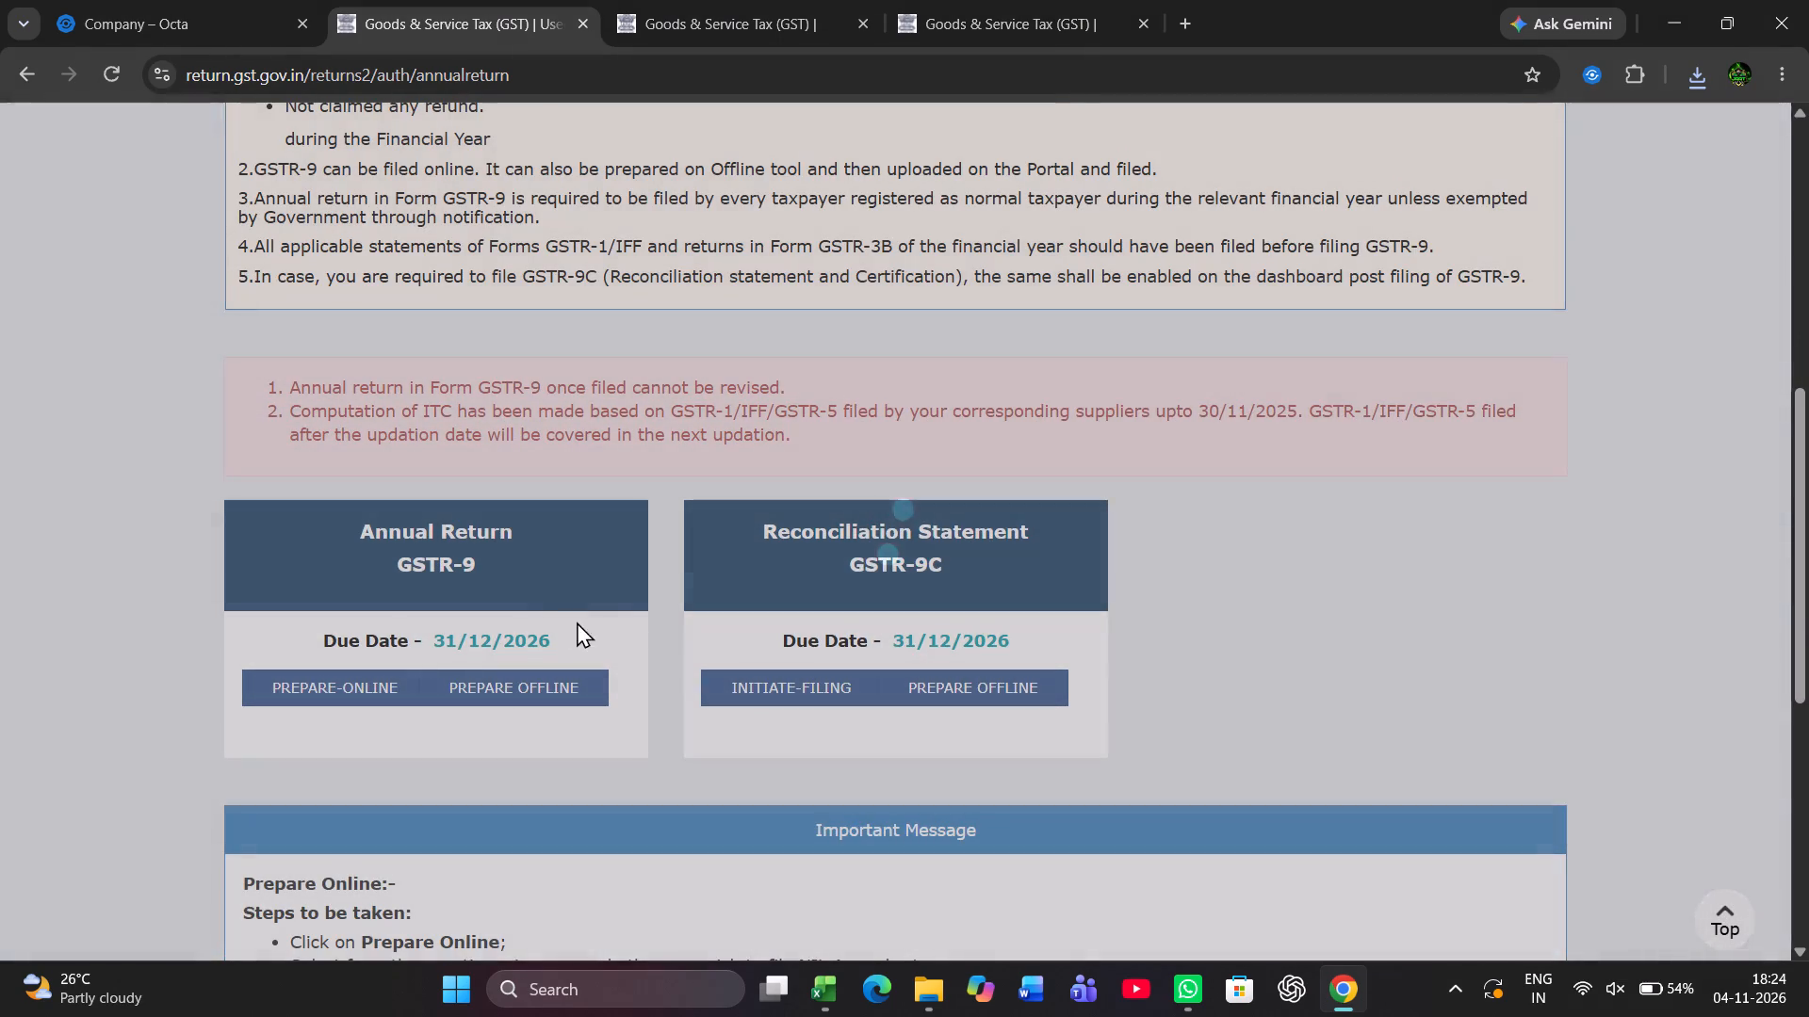
left_click(532, 590)
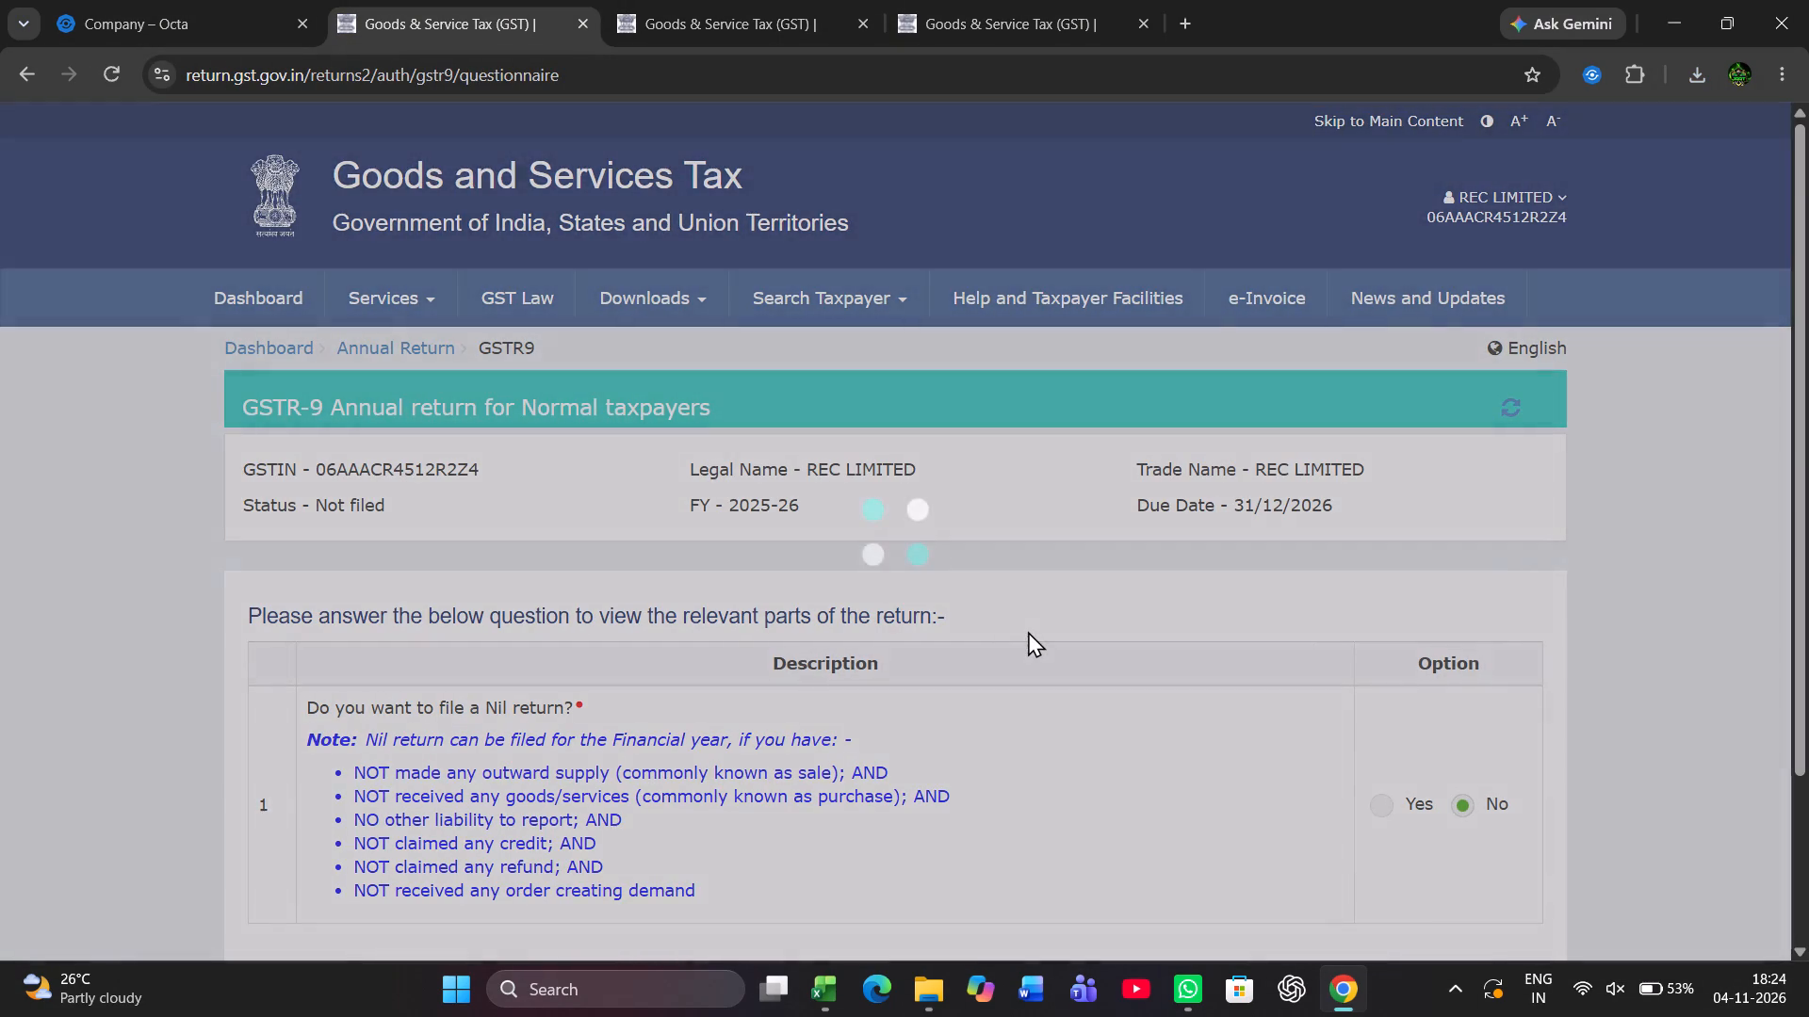
scroll(1028, 631, "down", 1)
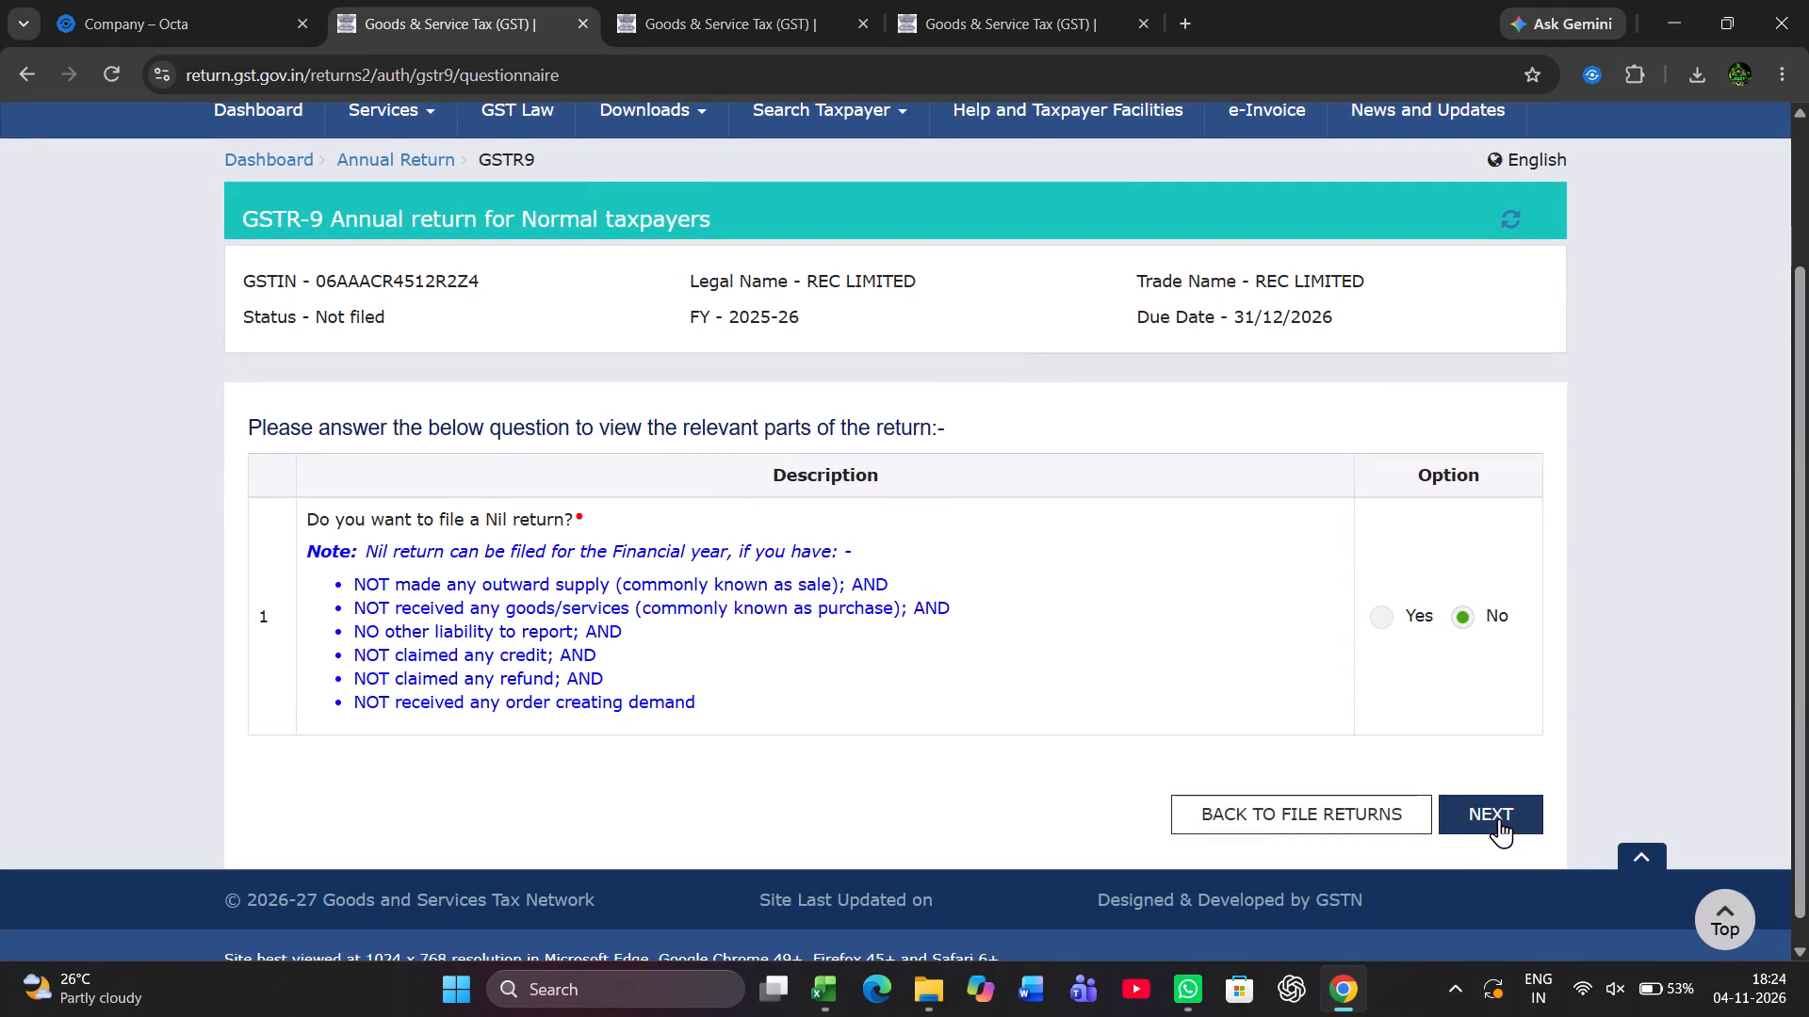
left_click(1499, 817)
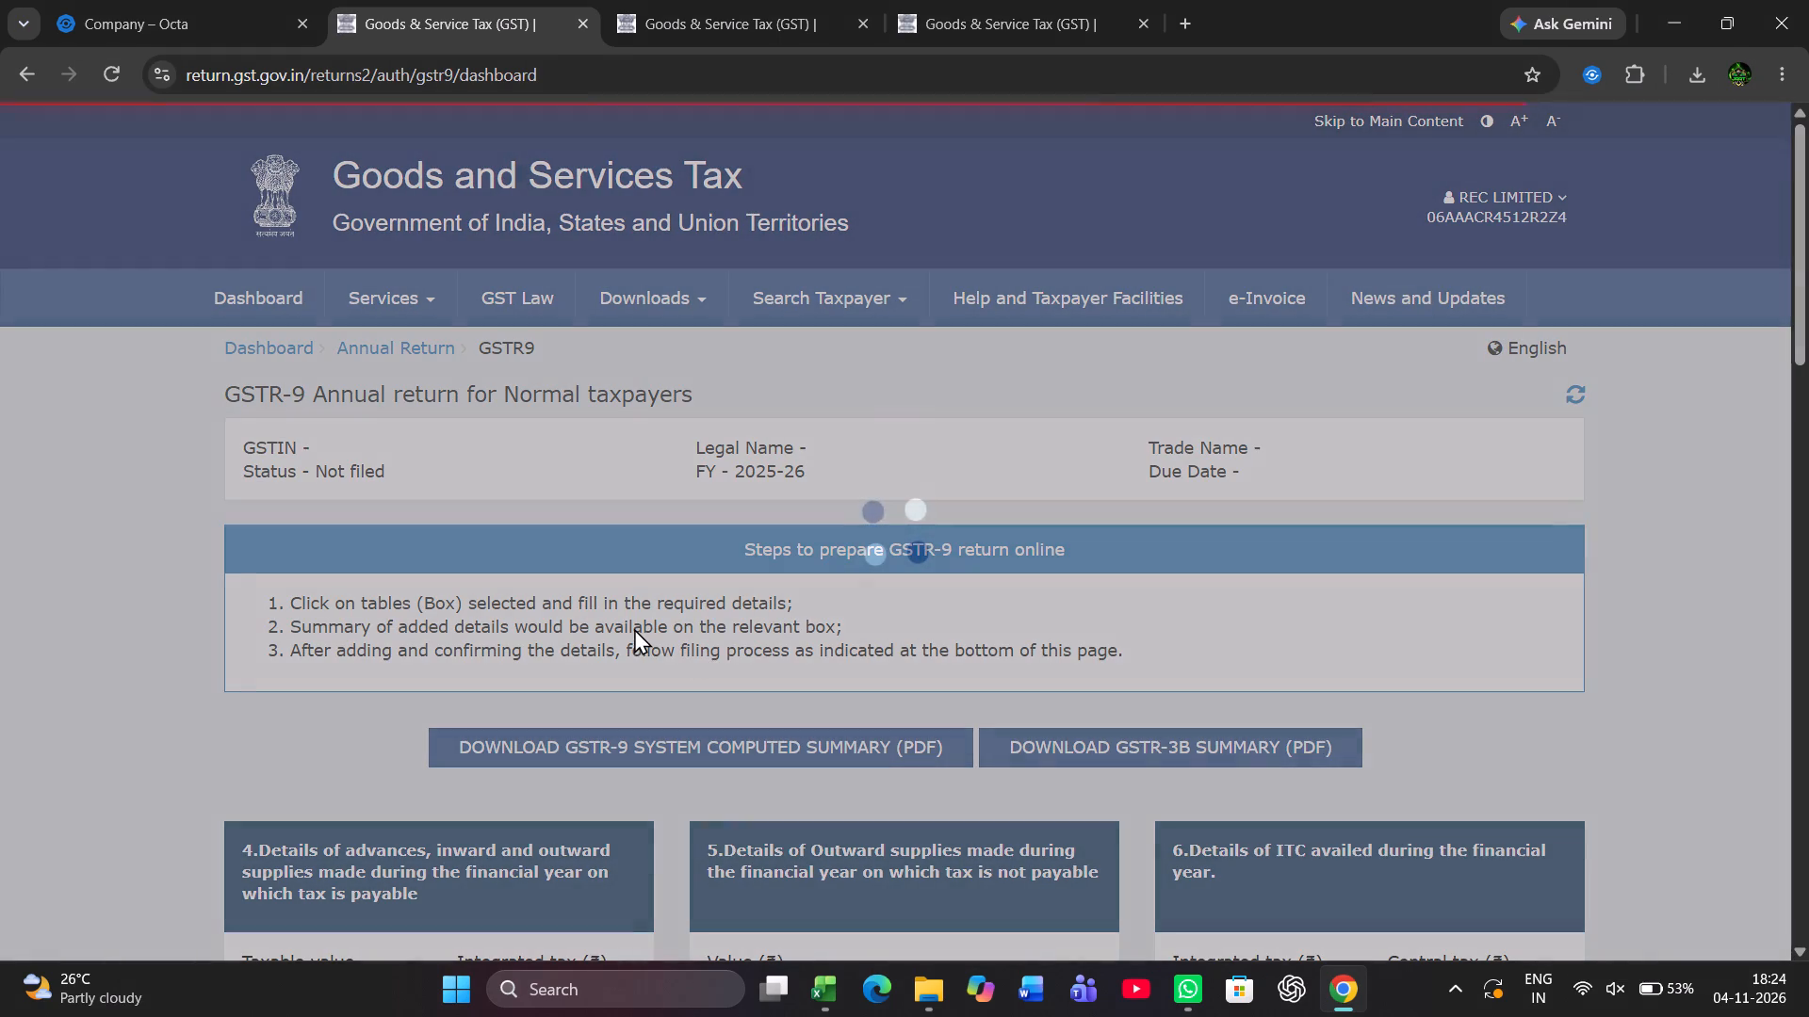
Download the Haryana GSTR-9 system computed summary, GSTR-1/1A/IFF summary and GSTR-3B summary PDFs.
scroll(634, 628, "down", 5)
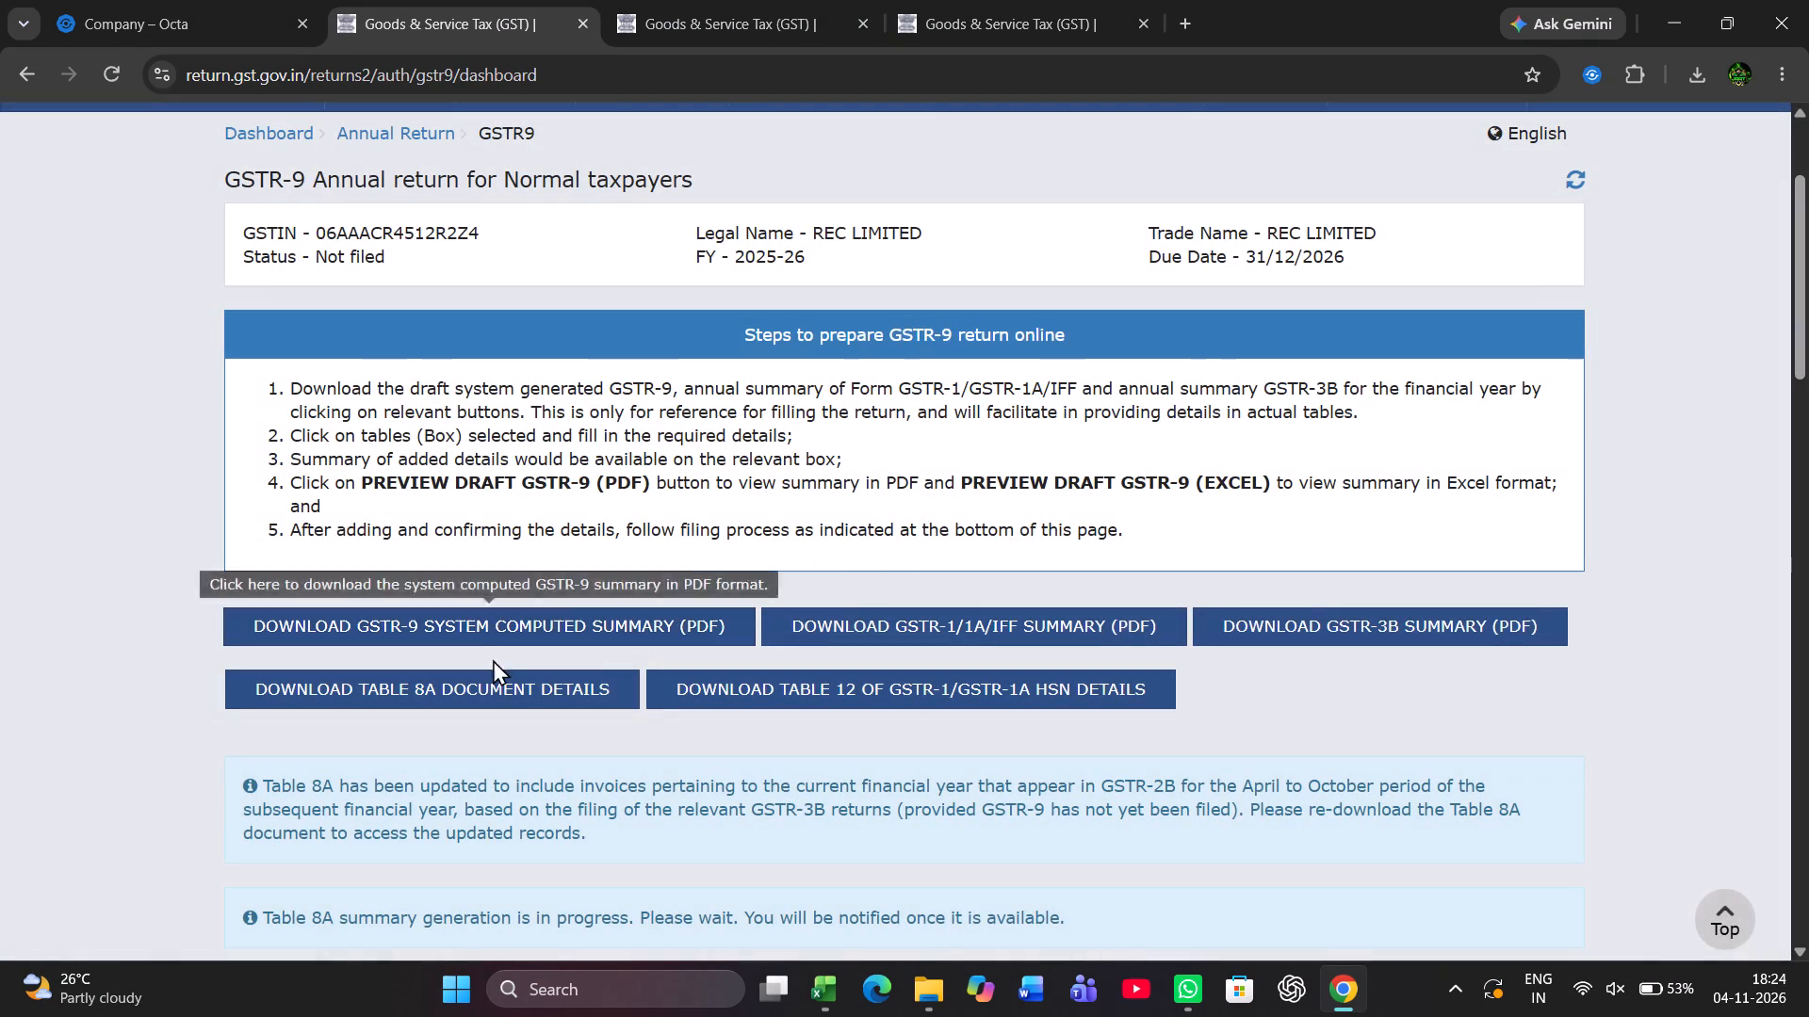
left_click(531, 642)
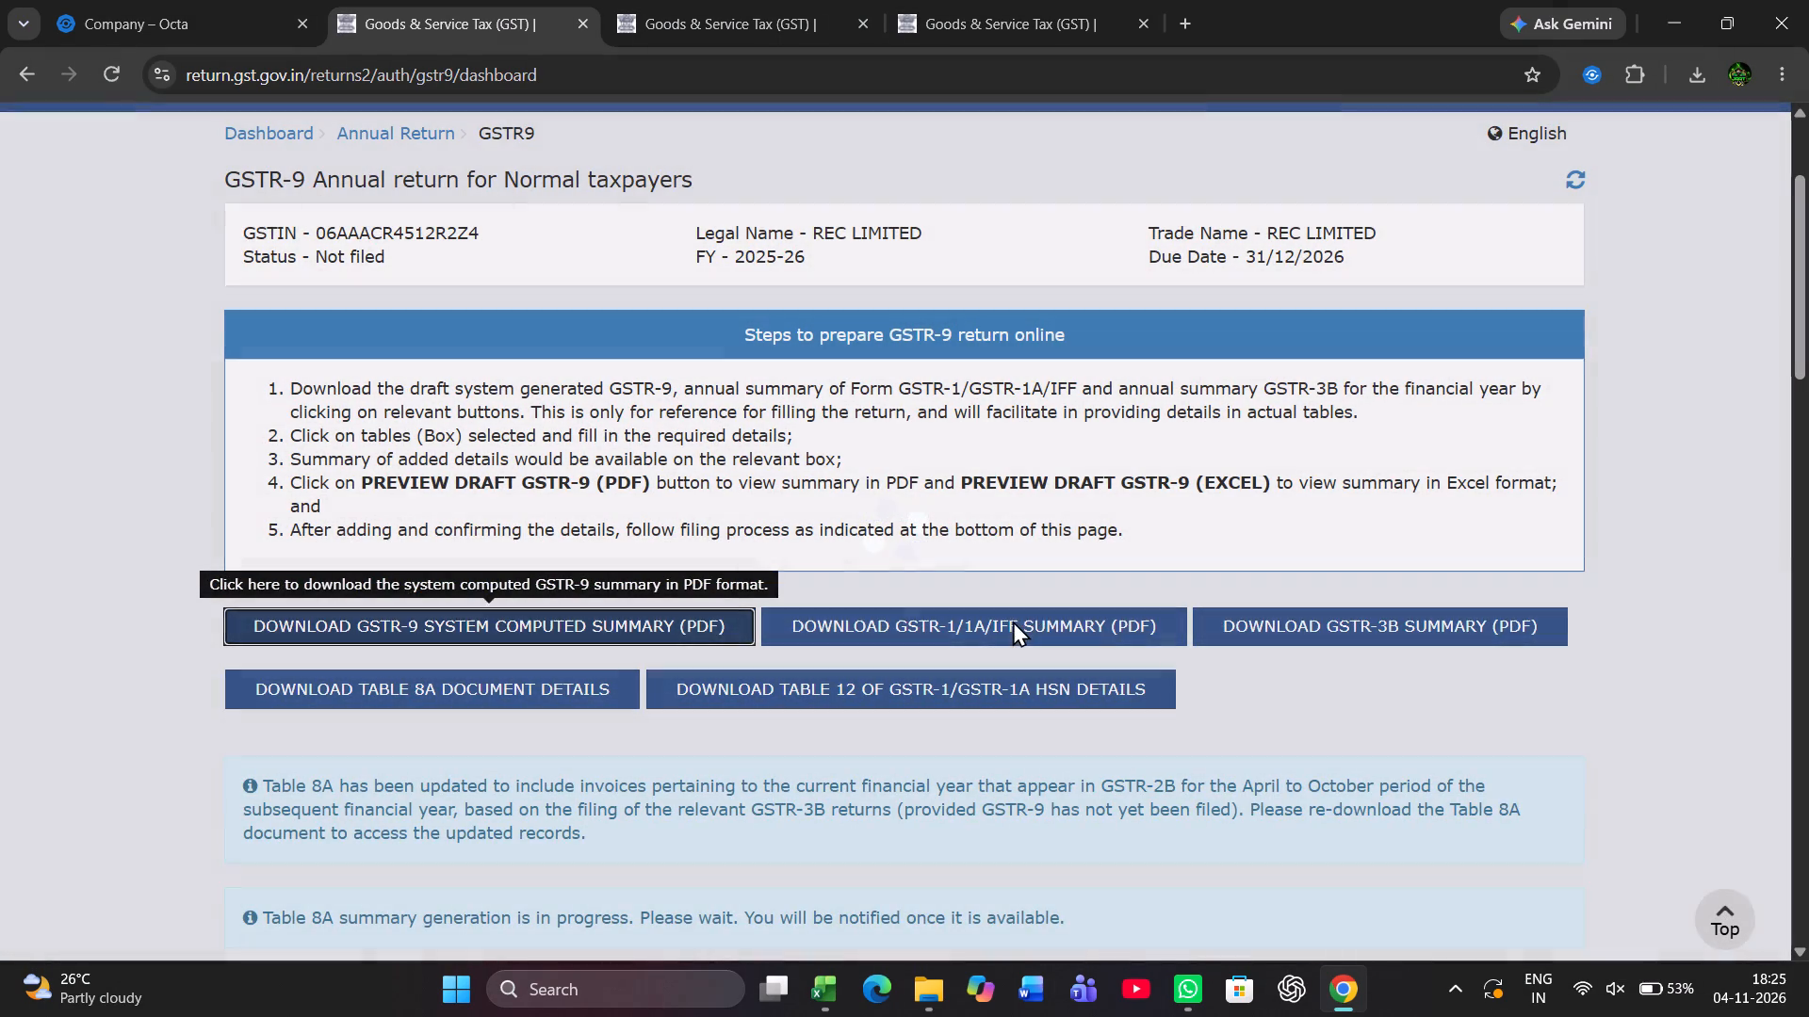
left_click(1013, 621)
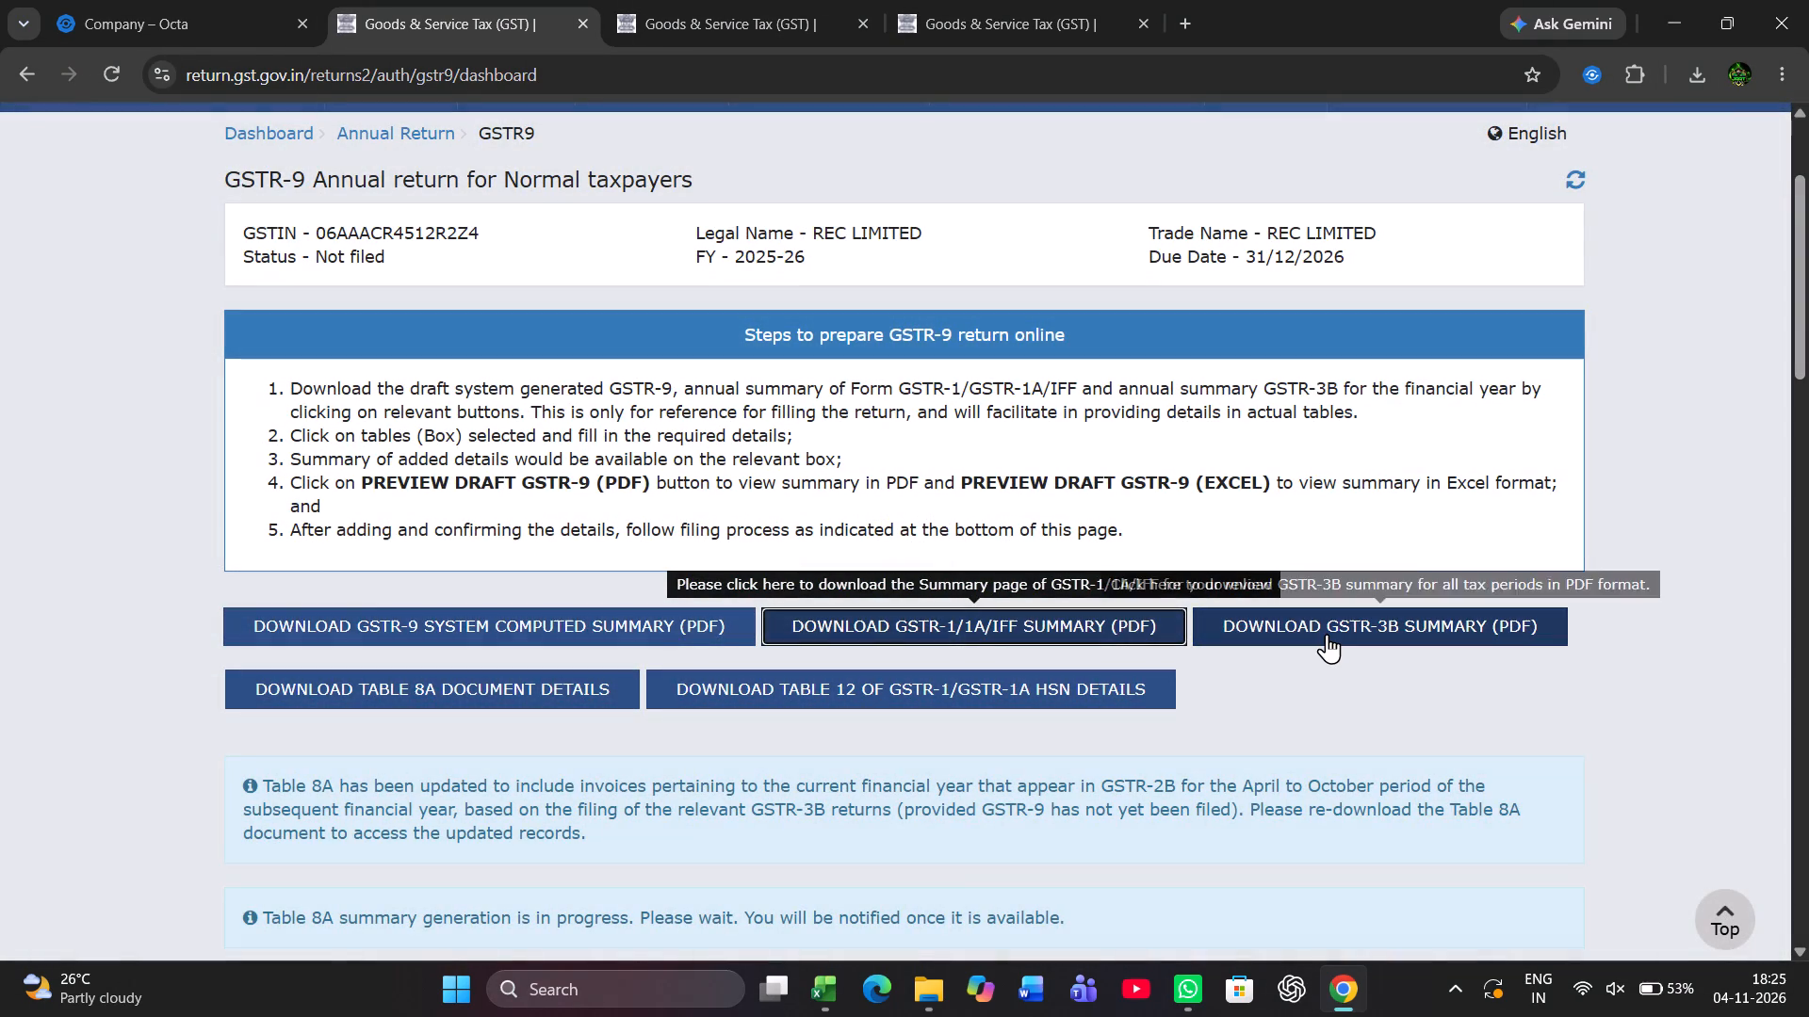
left_click(1327, 634)
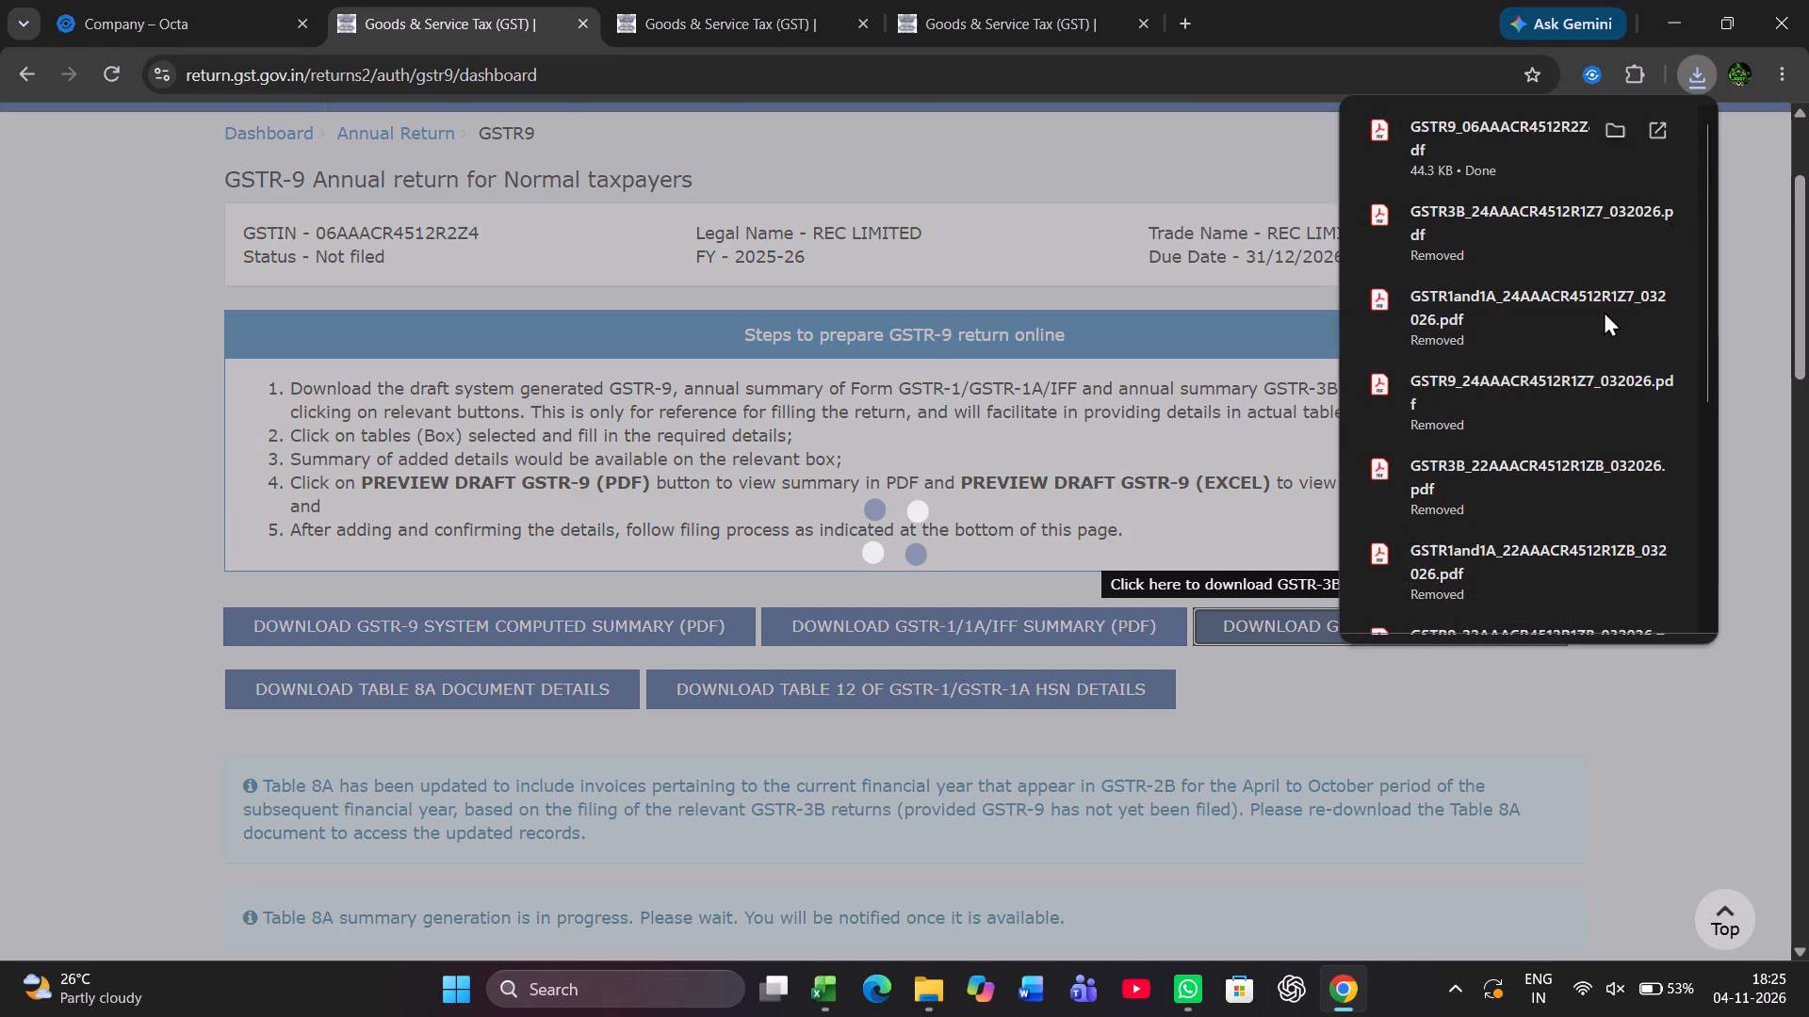
Move the Haryana GSTIN's GSTR9, GSTR1and1A and GSTR3B PDFs from Downloads into the Haryana(23-Panchkula ZO') folder and return to REC.
key("alt+Tab")
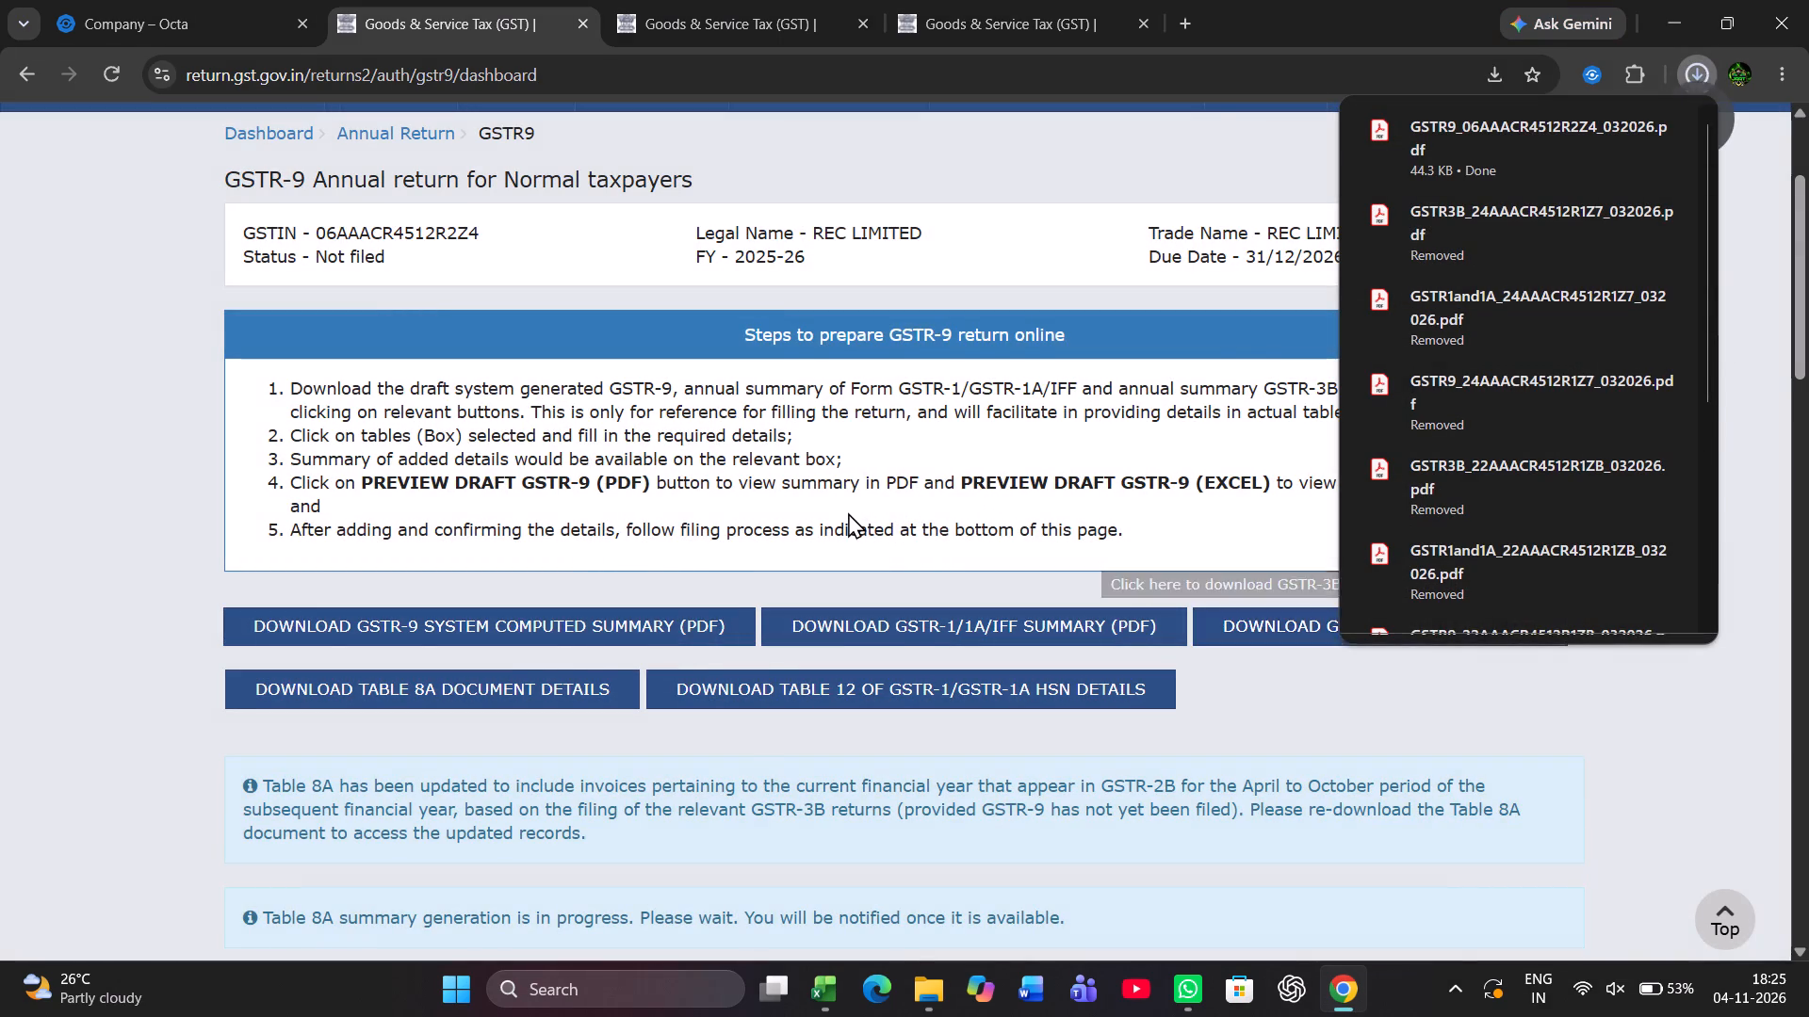
key("alt+Tab")
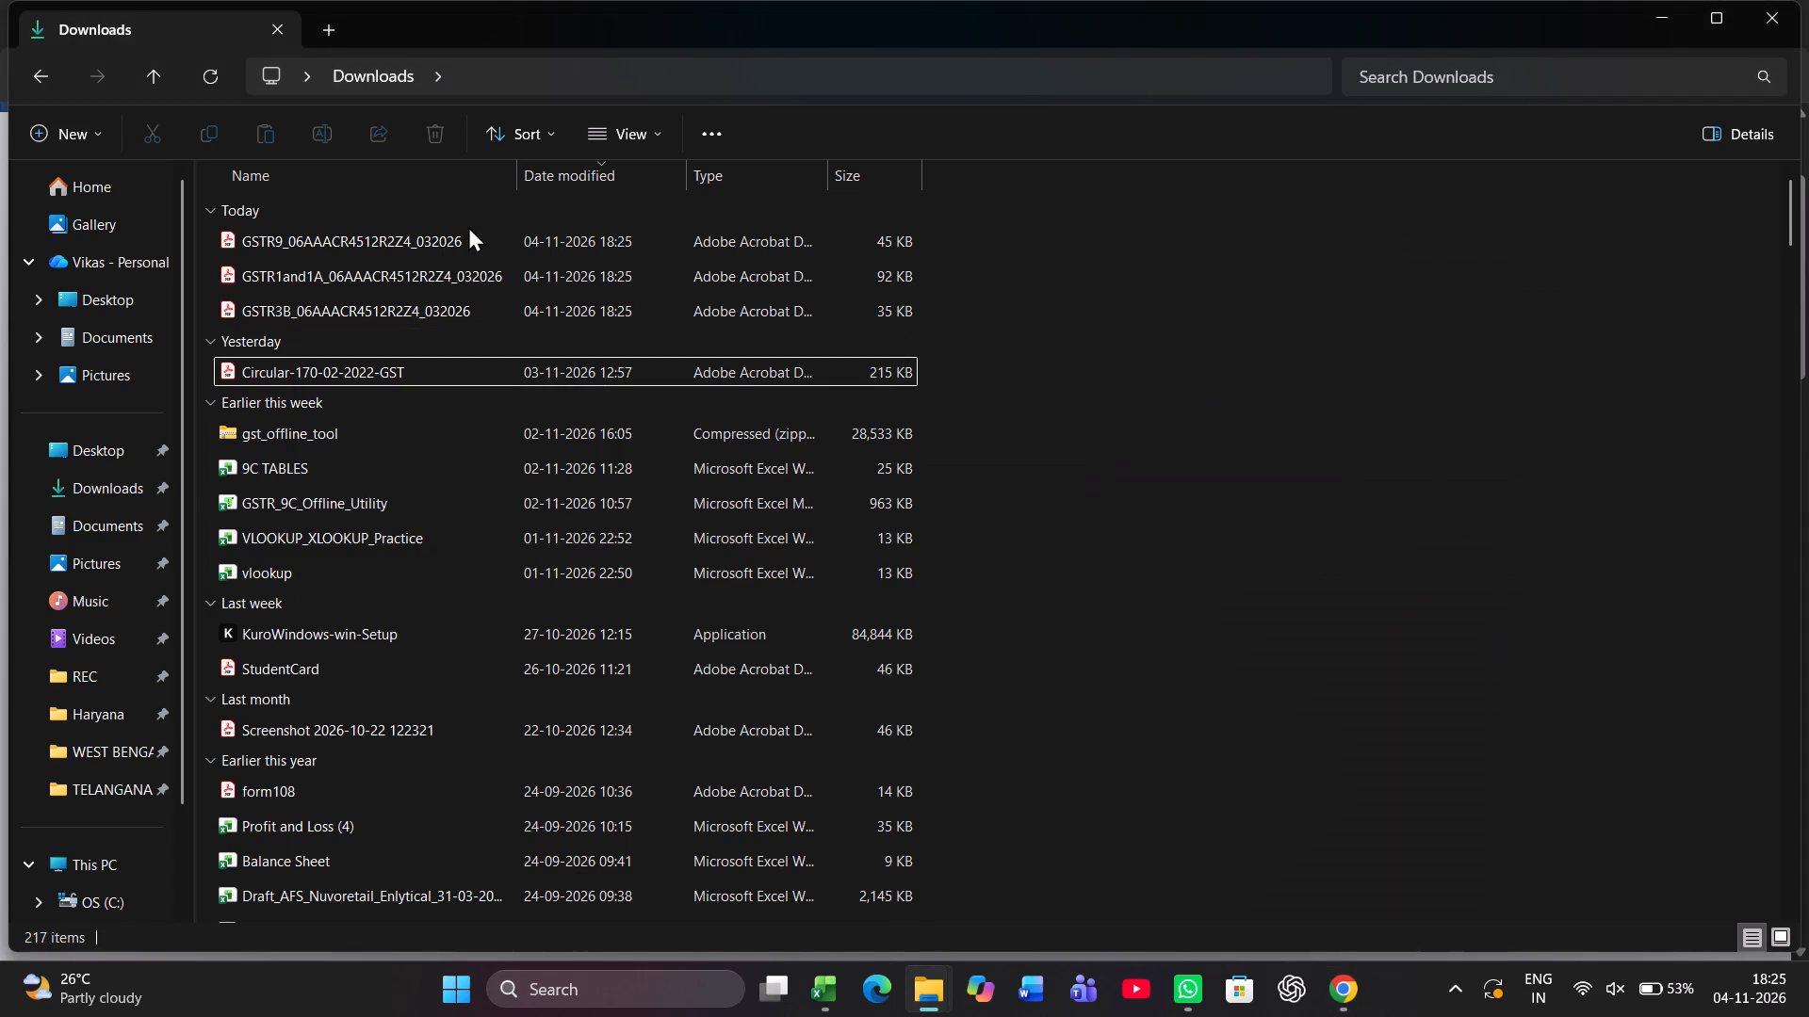
left_click(465, 231)
key("shift+Down")
key("shift+Down")
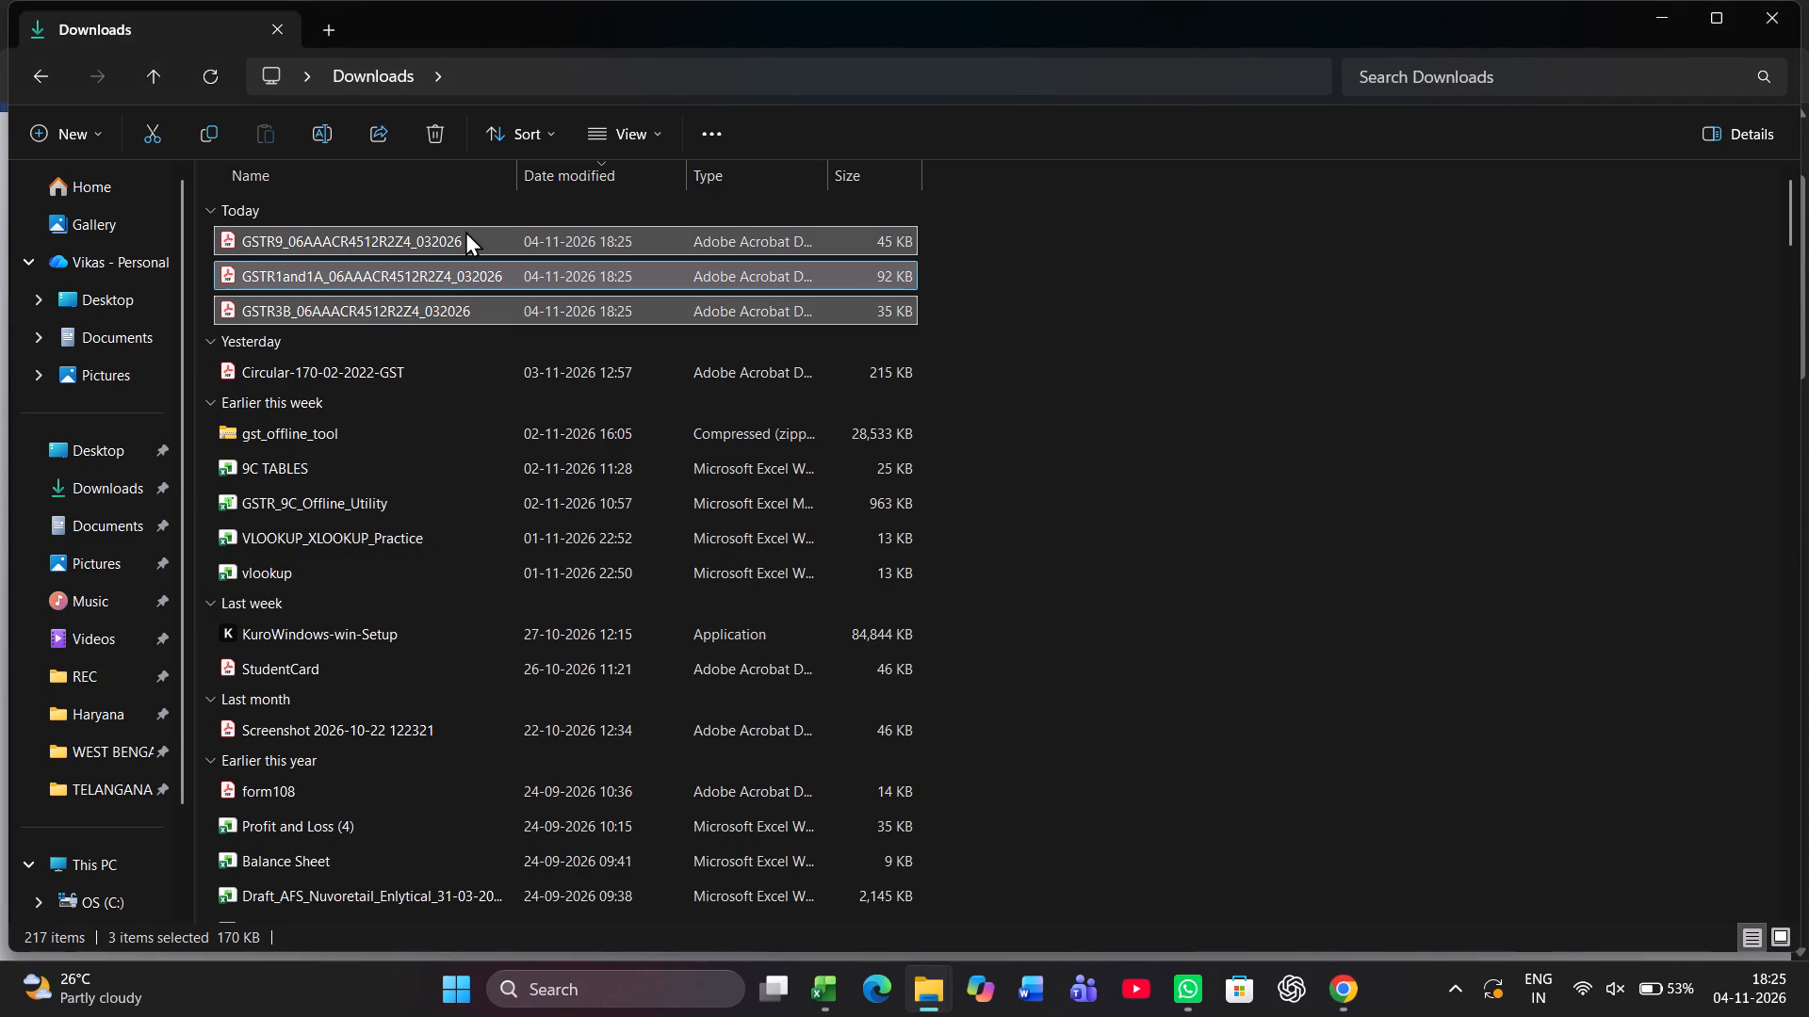
key("ctrl+x")
key("alt+Tab")
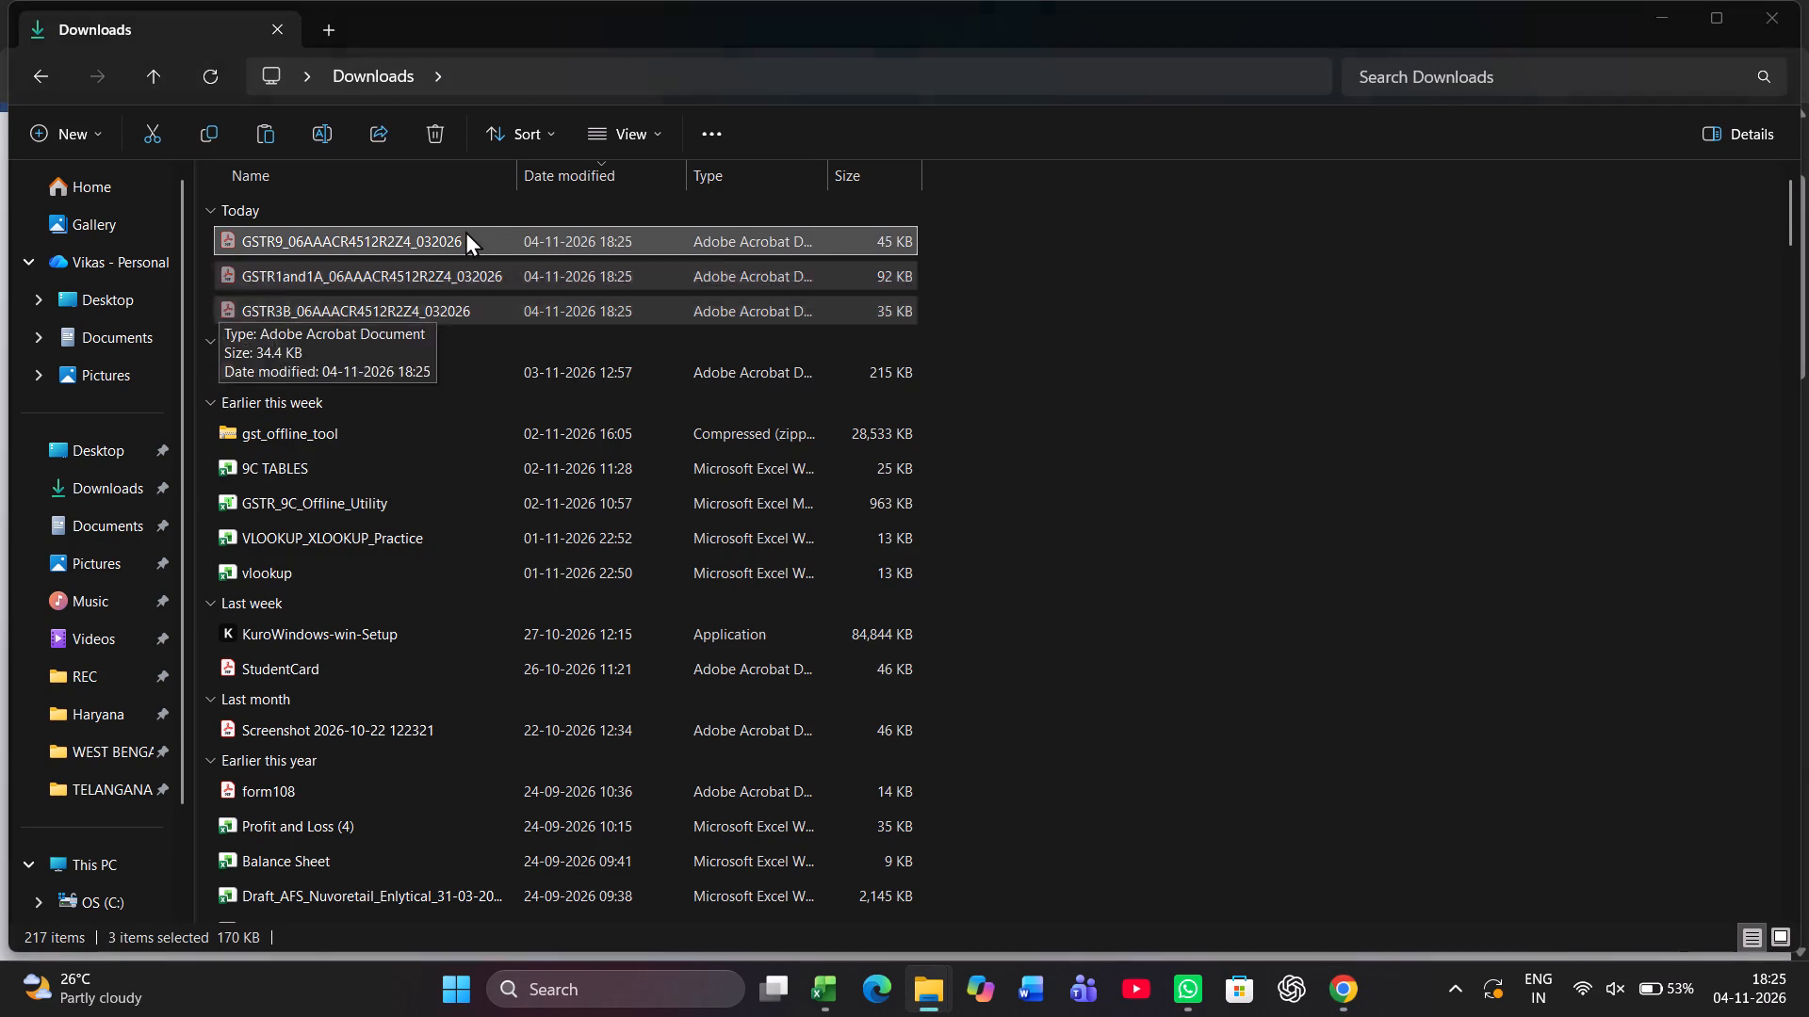
key("alt+Tab")
key("ctrl+v")
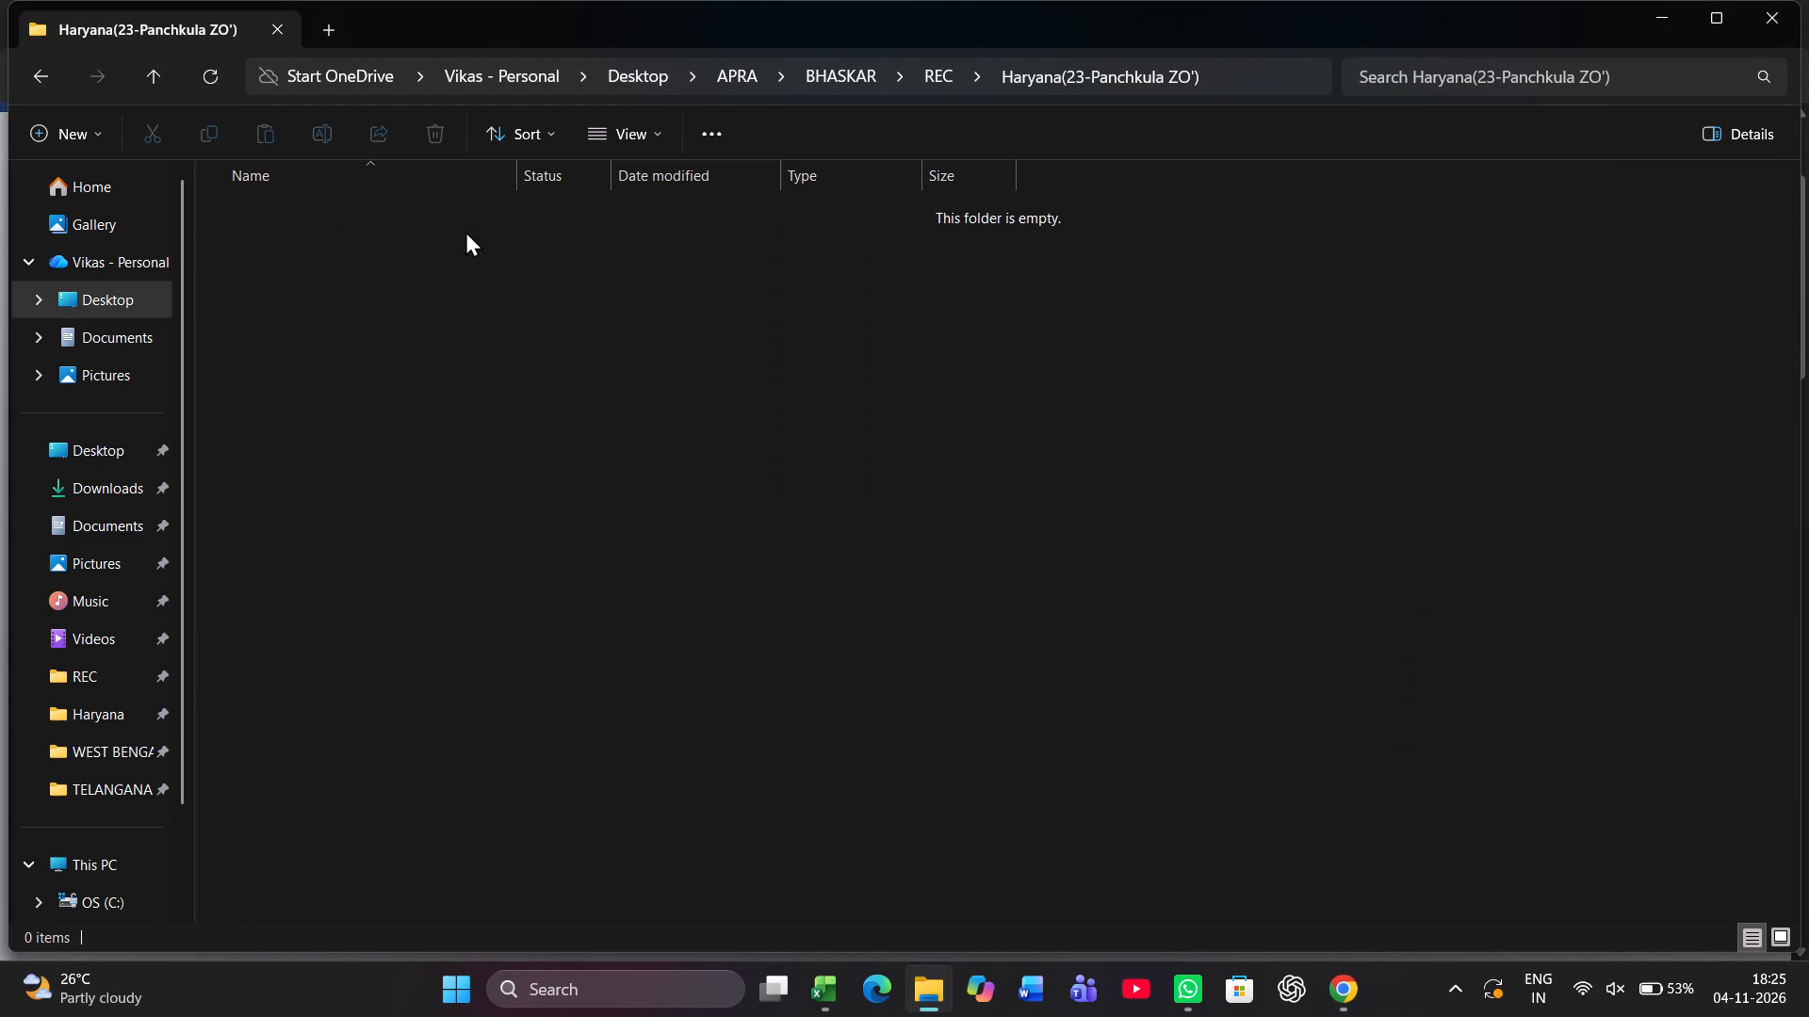
key("BackSpace")
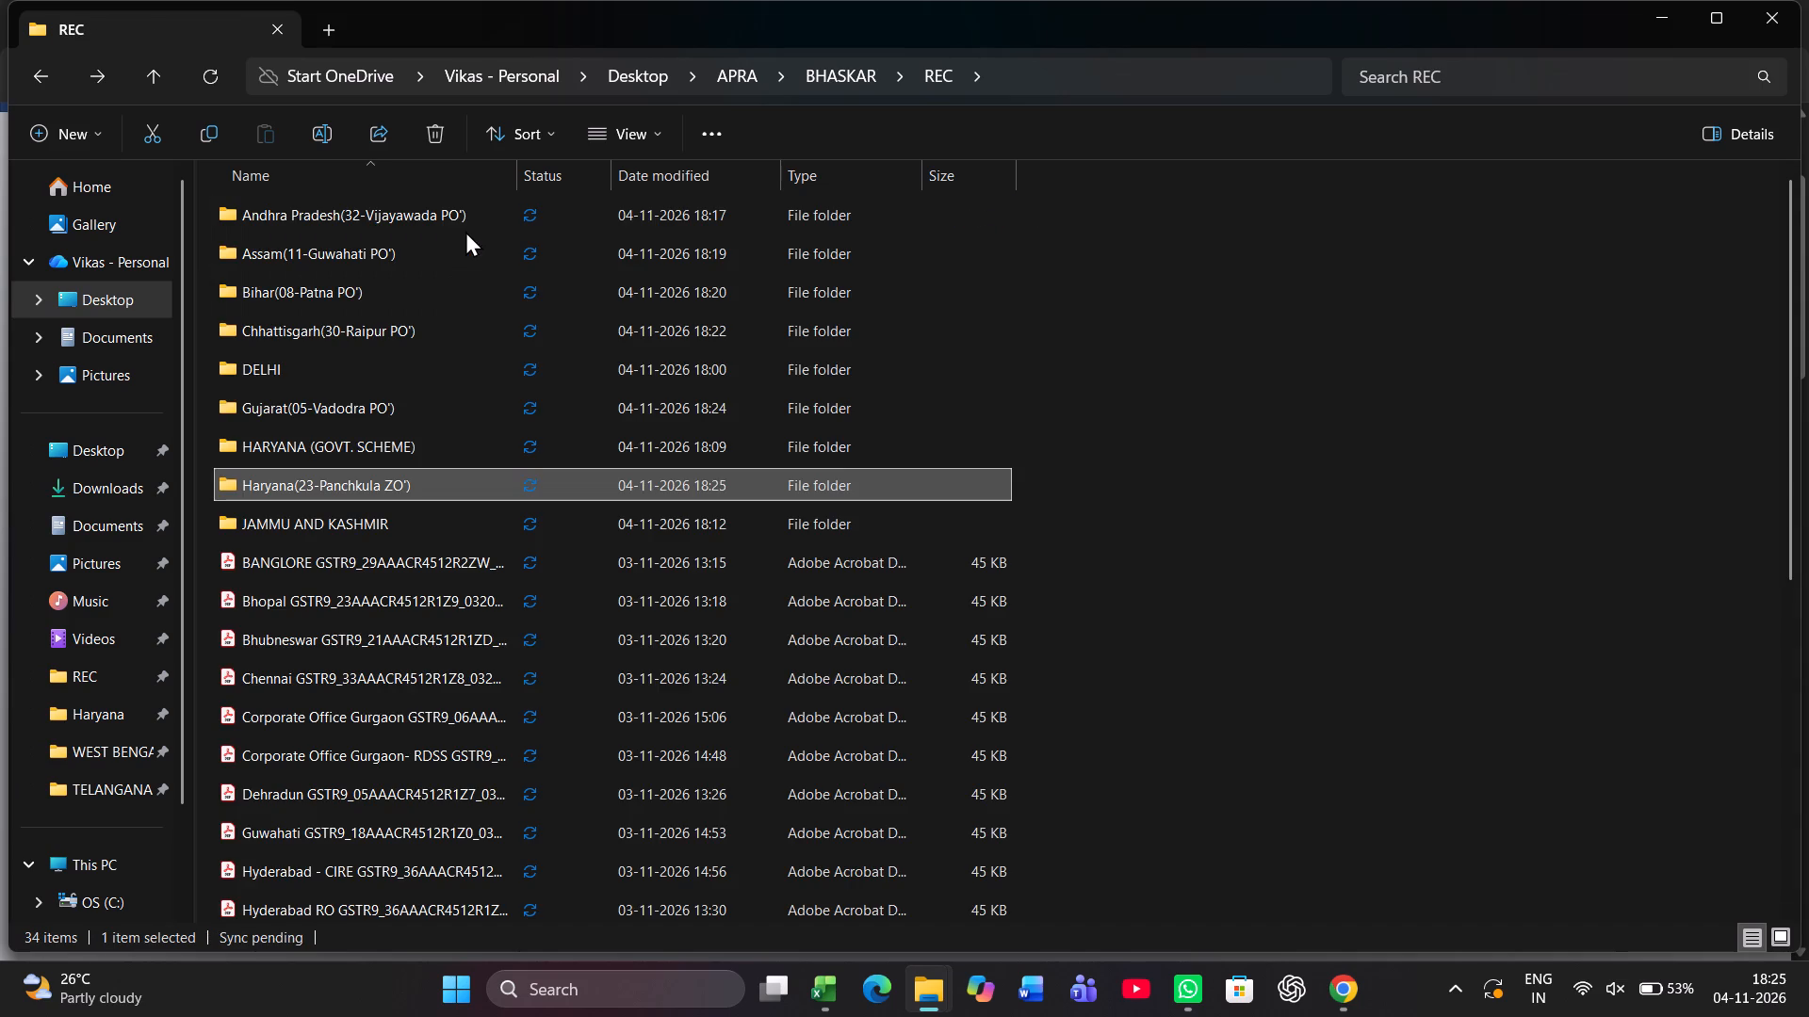
Create a folder in REC named Himachal Pradesh(26-Shimla PO'), copying the name from Octa's GSTIN list, and open it.
key("alt+Tab")
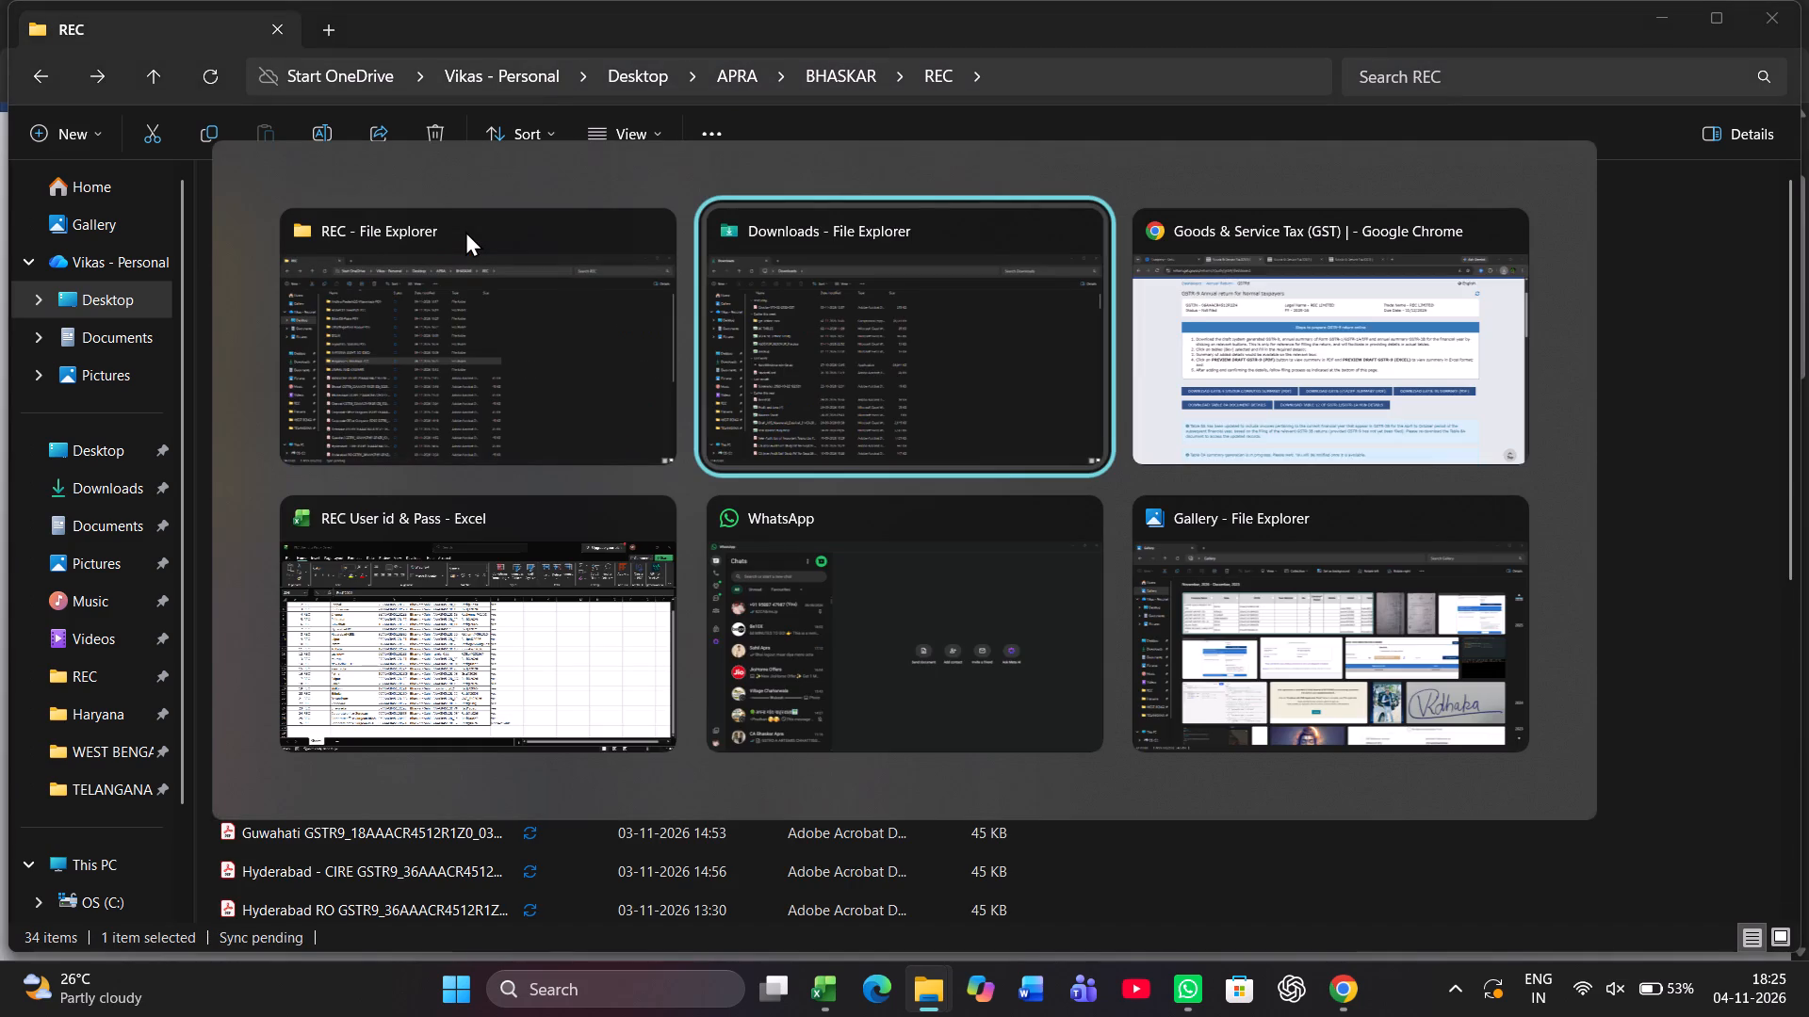
key("alt+Tab")
left_click(179, 9)
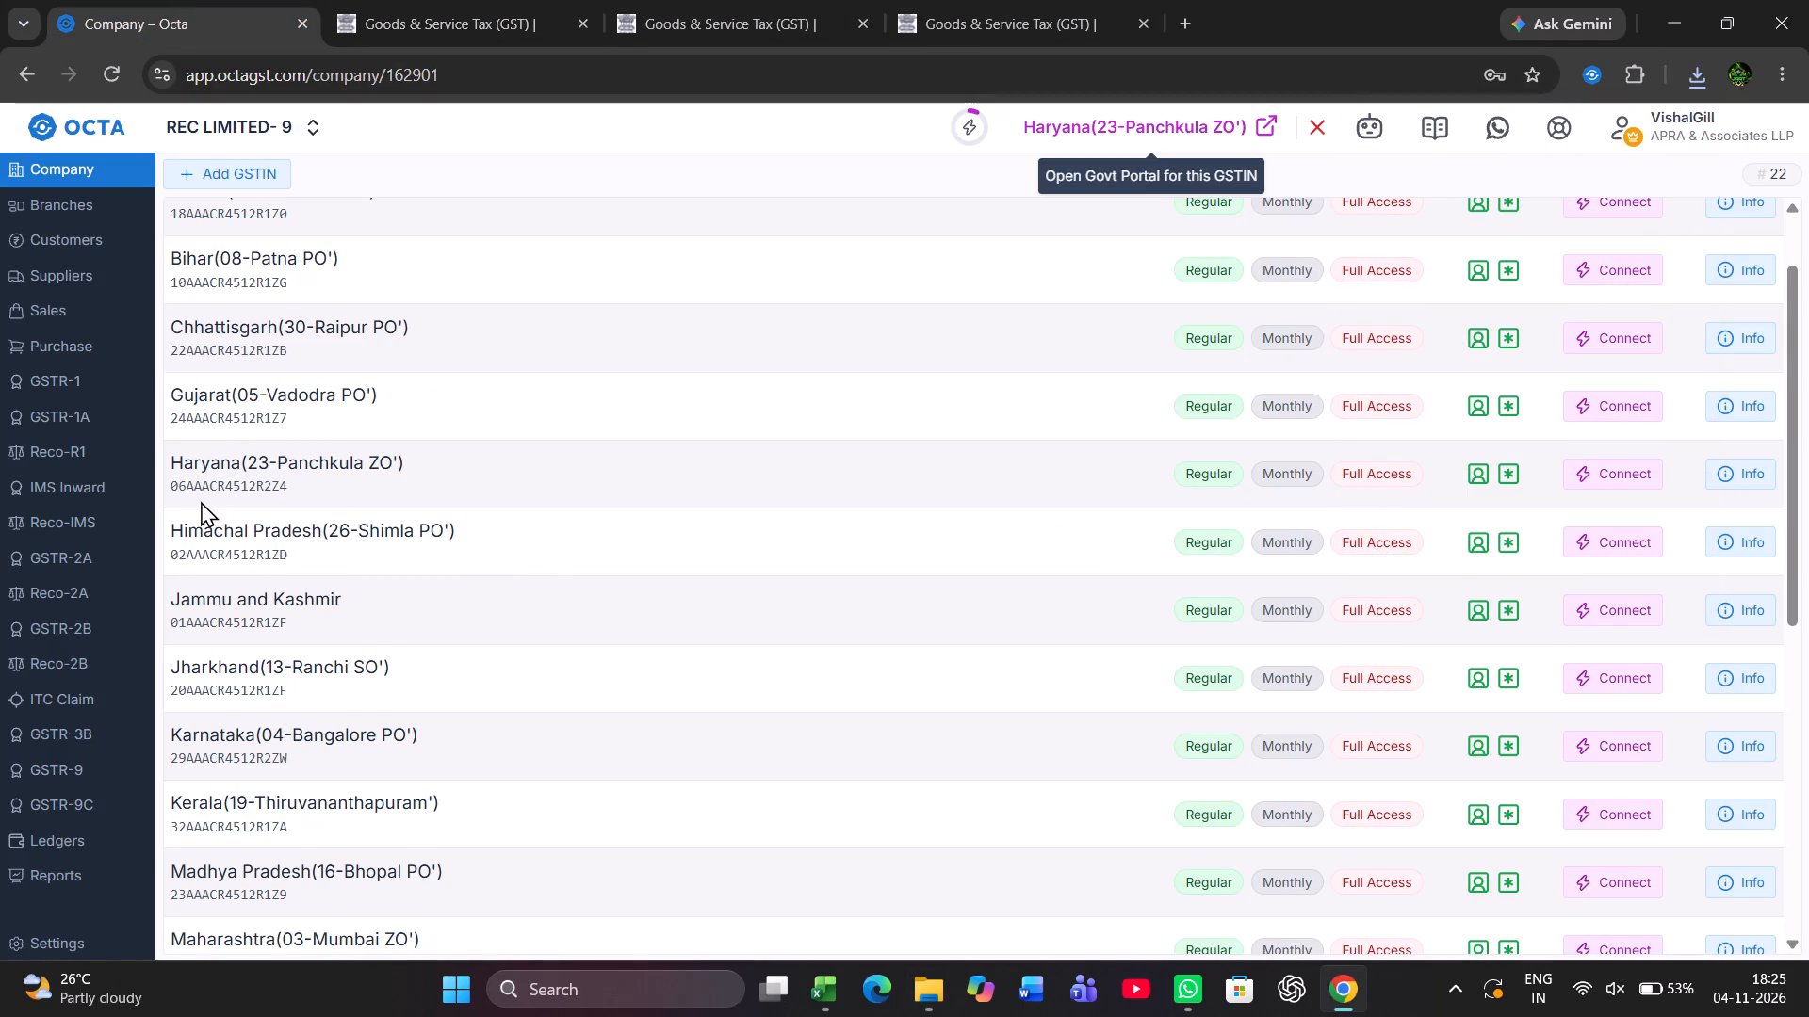
left_click(175, 526)
left_click_drag(175, 526, 464, 528)
key("ctrl+c")
key("alt+Tab")
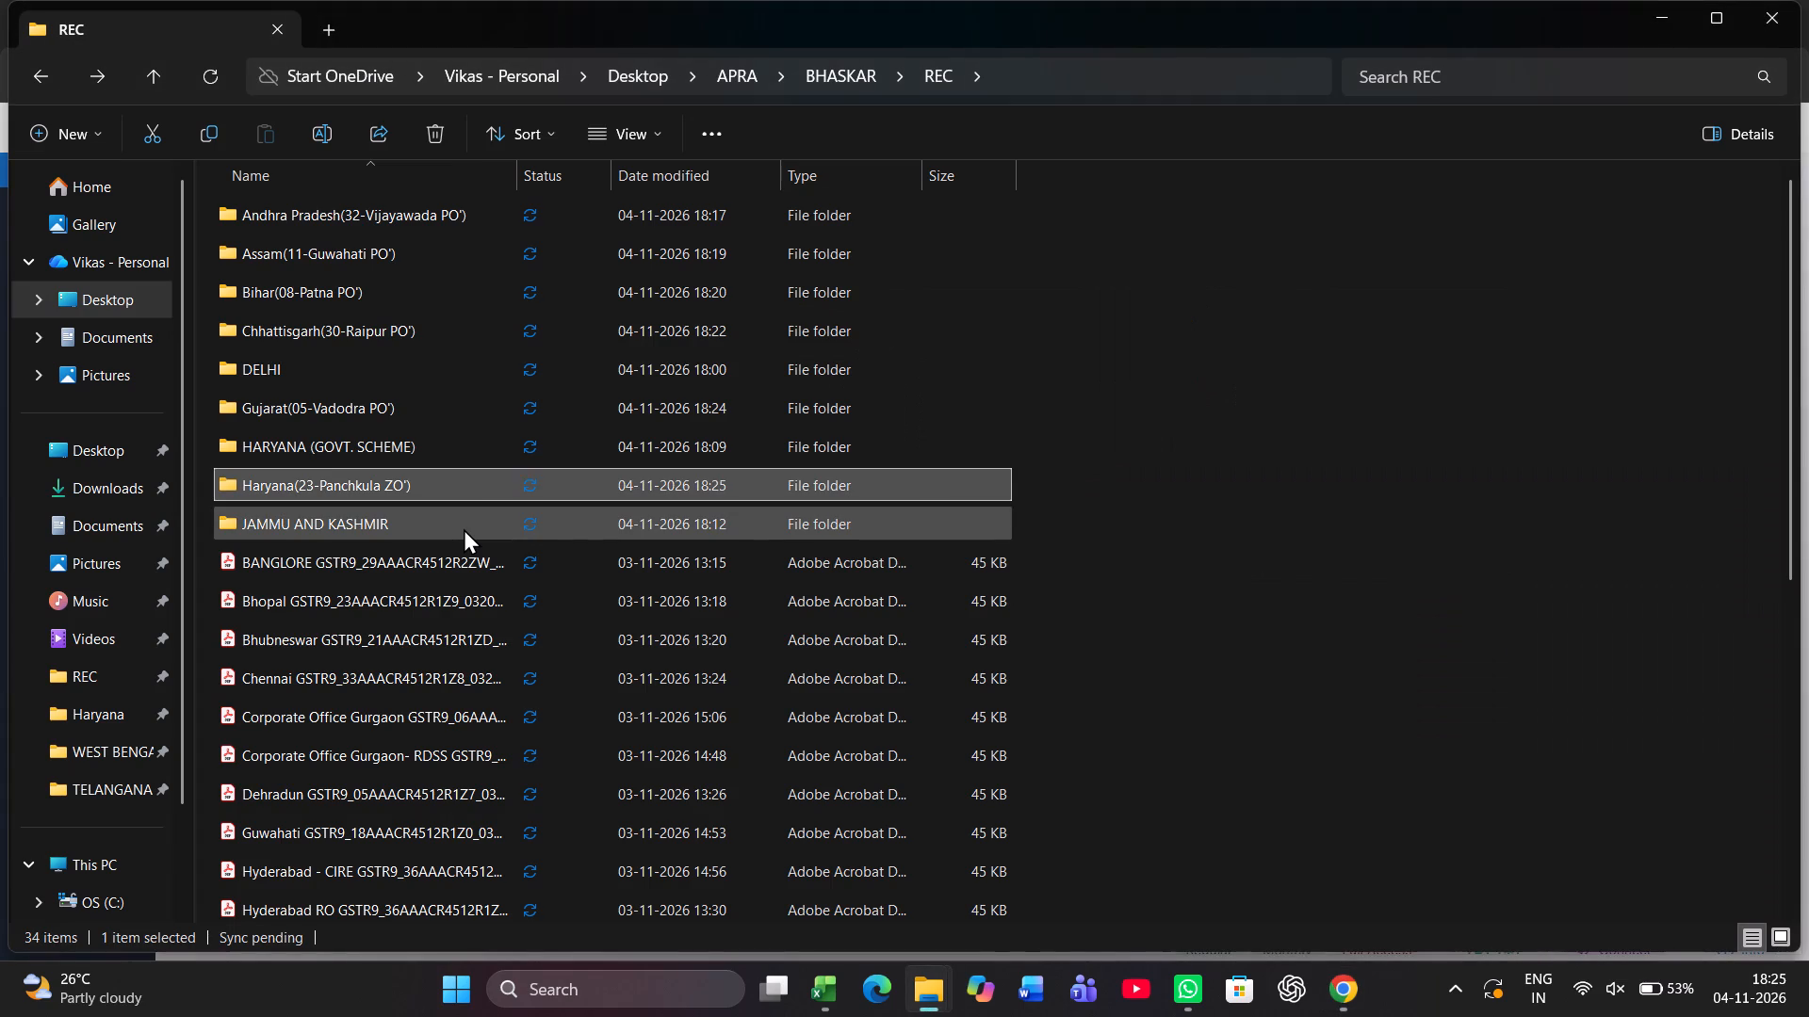
key("ctrl+shift+n")
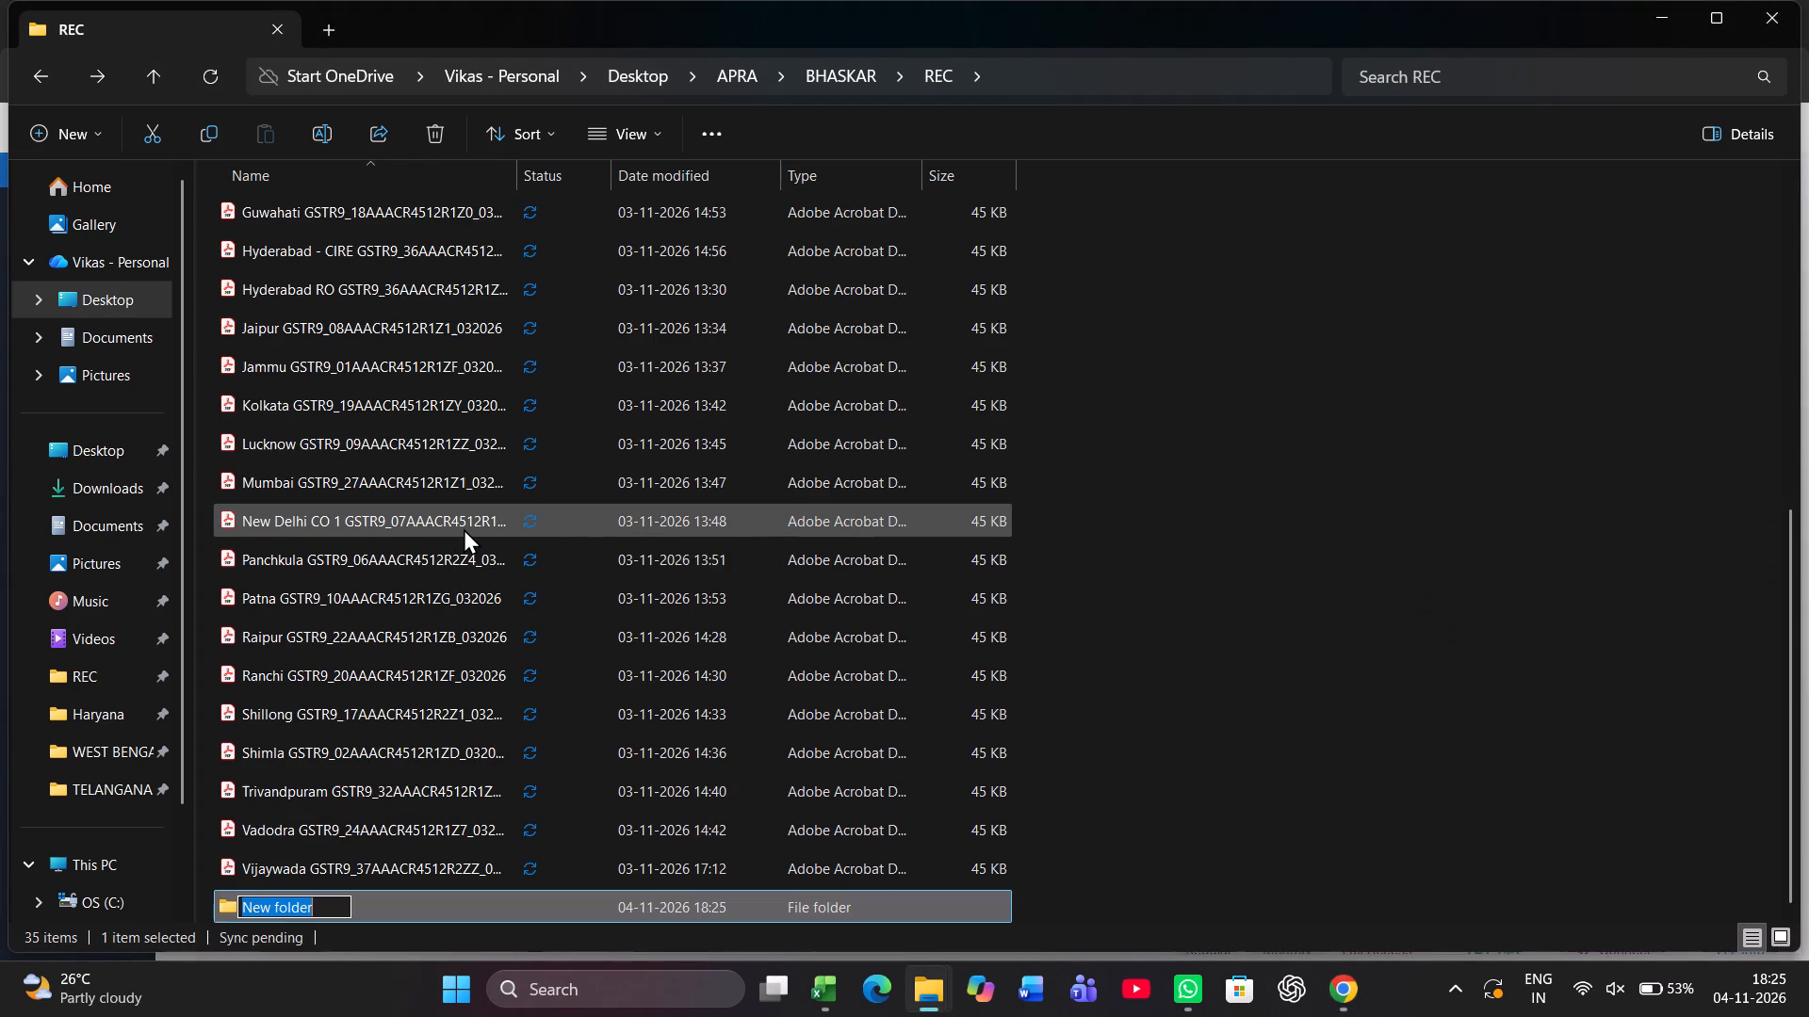
key("ctrl+v")
key("Return")
key("Return")
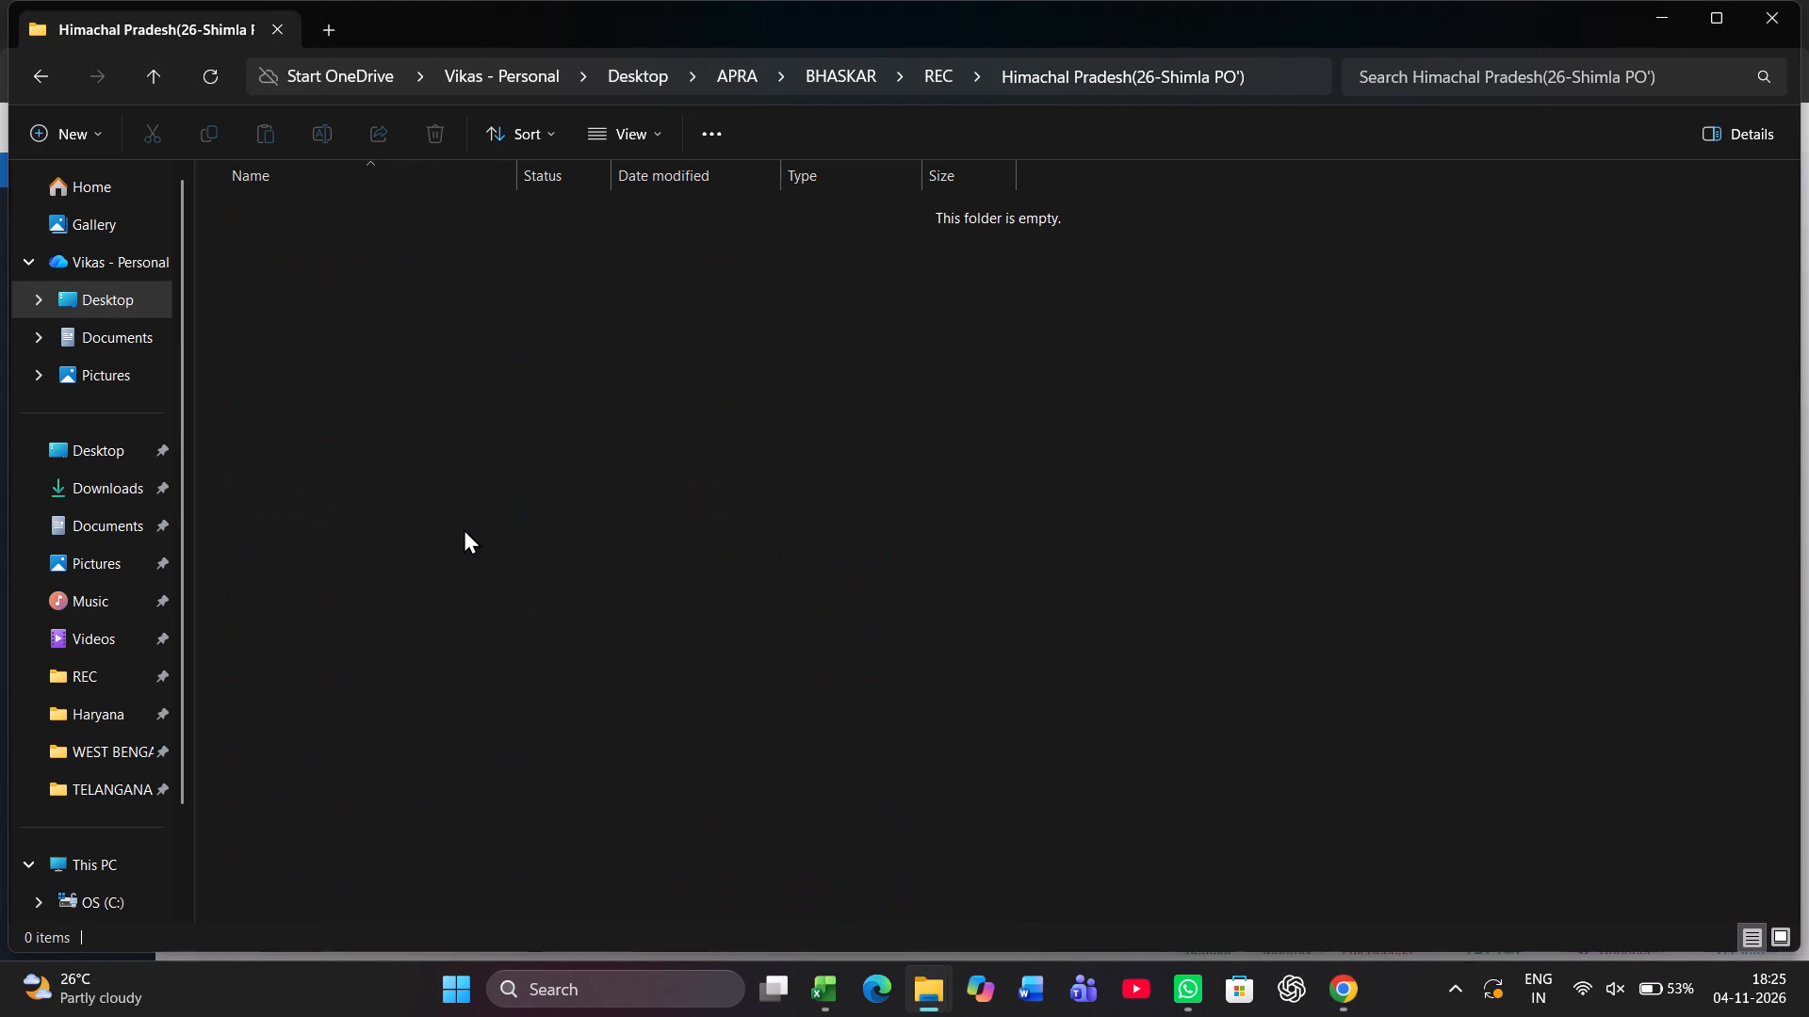
Open the Himachal Pradesh GSTIN's GSTR-9 annual return for 2025-26 for online preparation, keeping No for the nil return question.
key("alt+Tab")
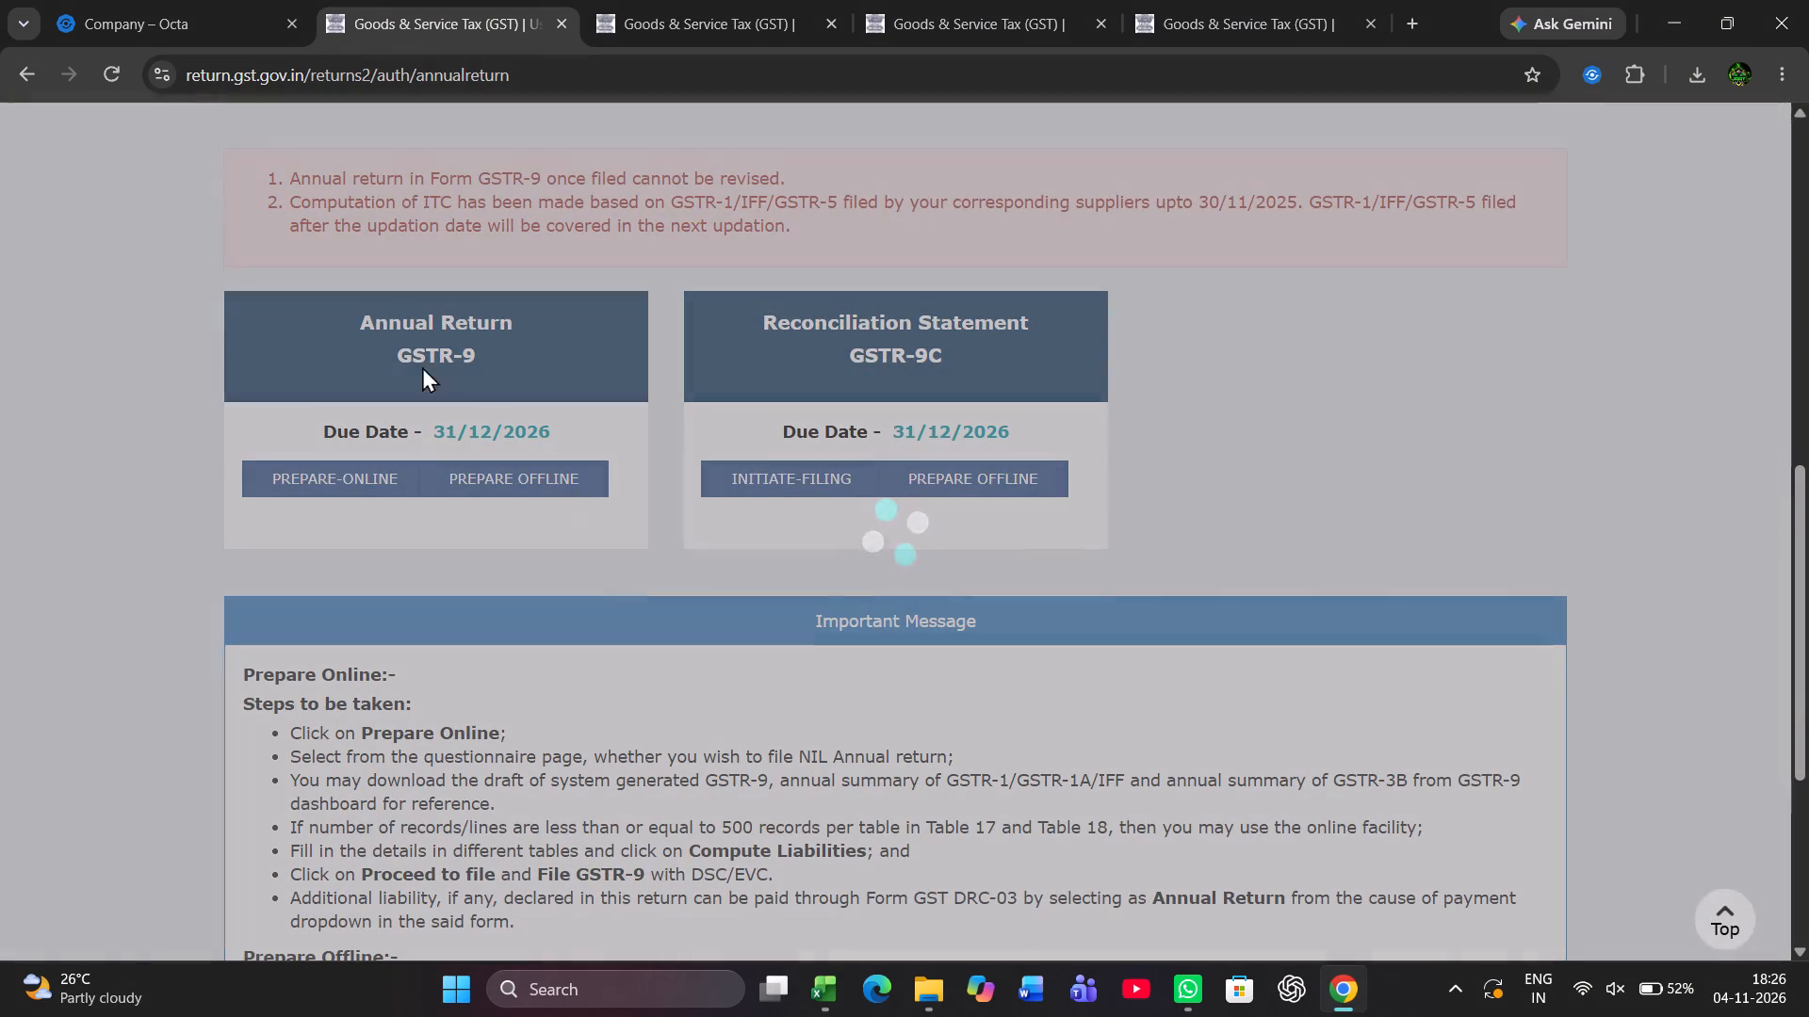
left_click(465, 336)
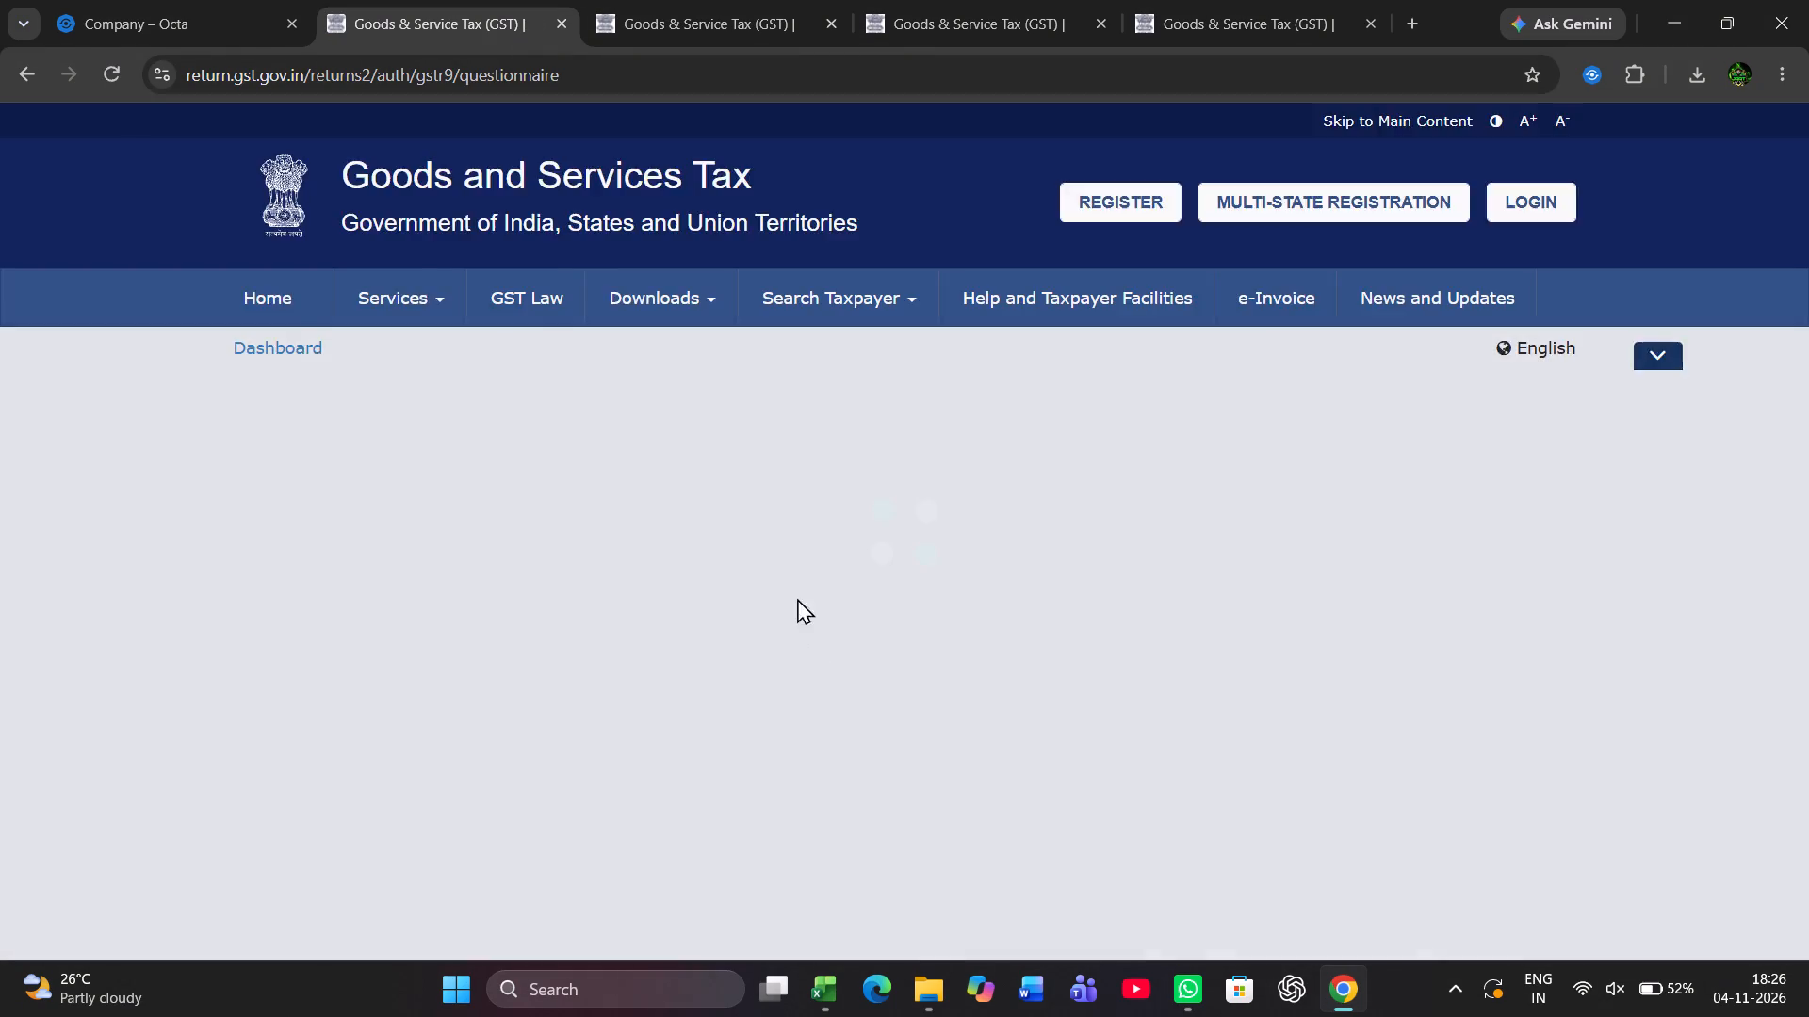
scroll(947, 682, "down", 5)
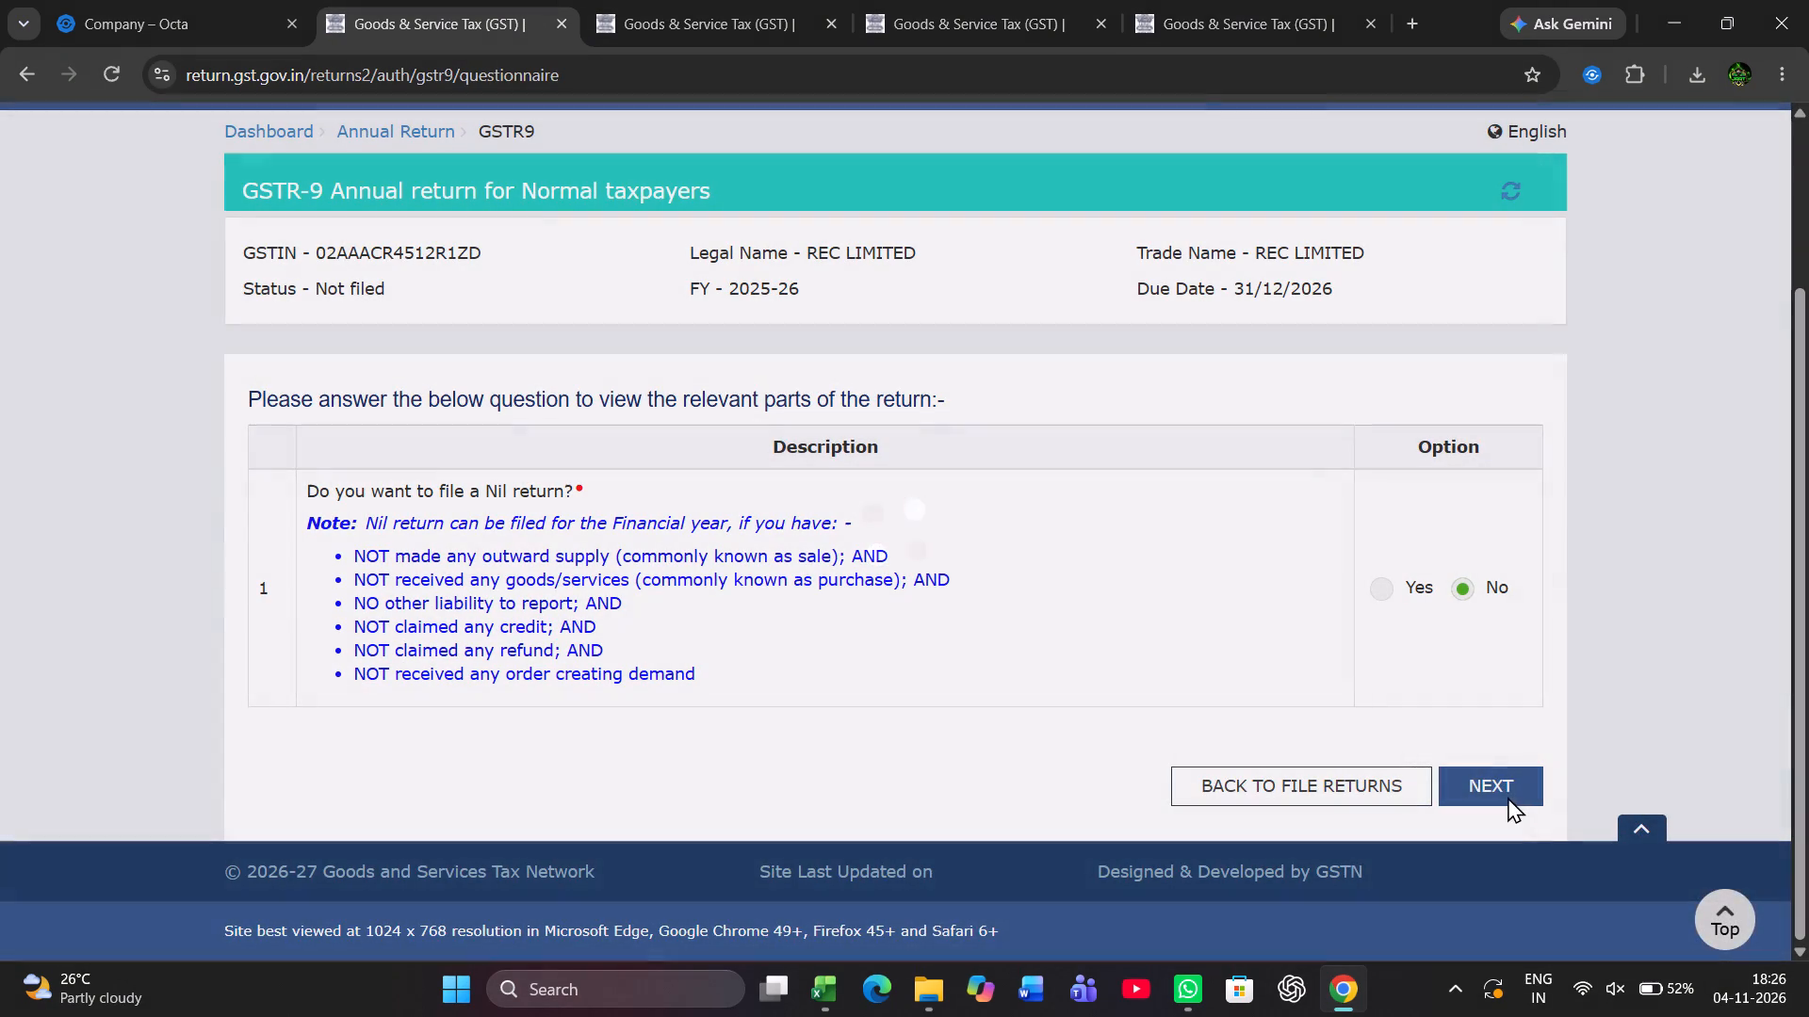
left_click(1507, 797)
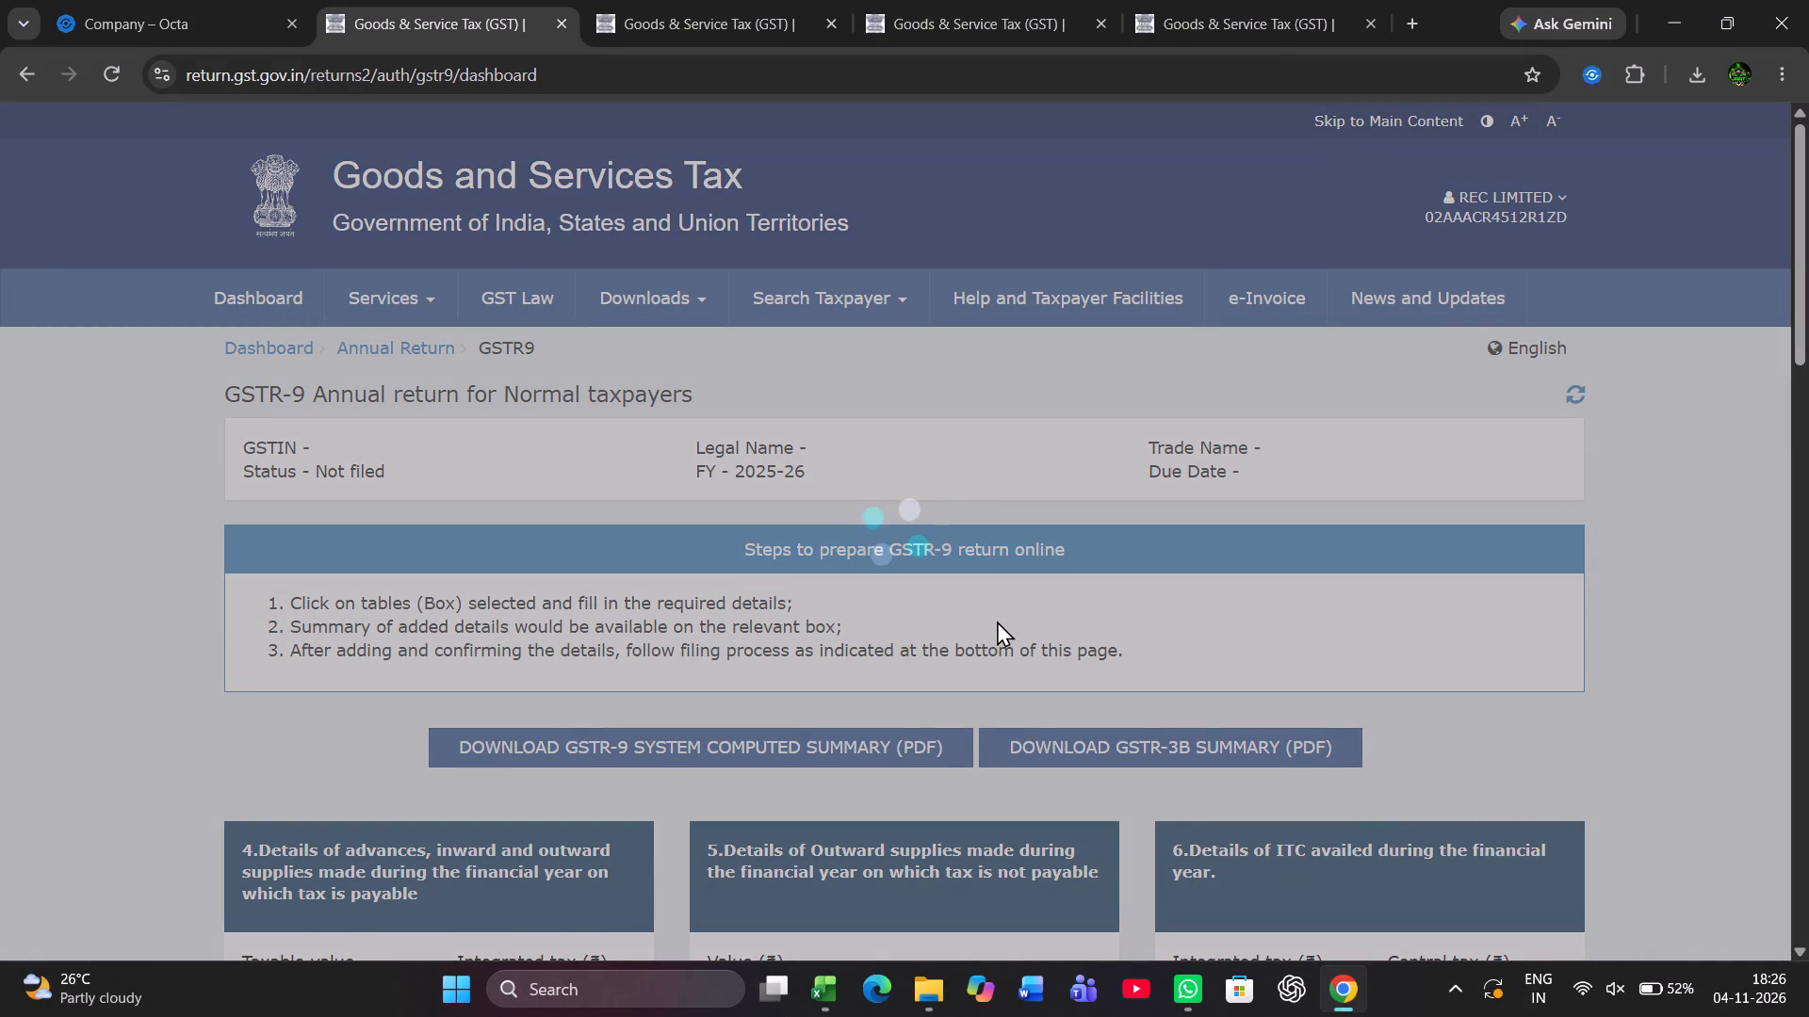
Refresh the Himachal Pradesh GSTR-9 page and download the GSTR-9 system computed, GSTR-1/1A/IFF and GSTR-3B summary PDFs.
scroll(1174, 735, "down", 1)
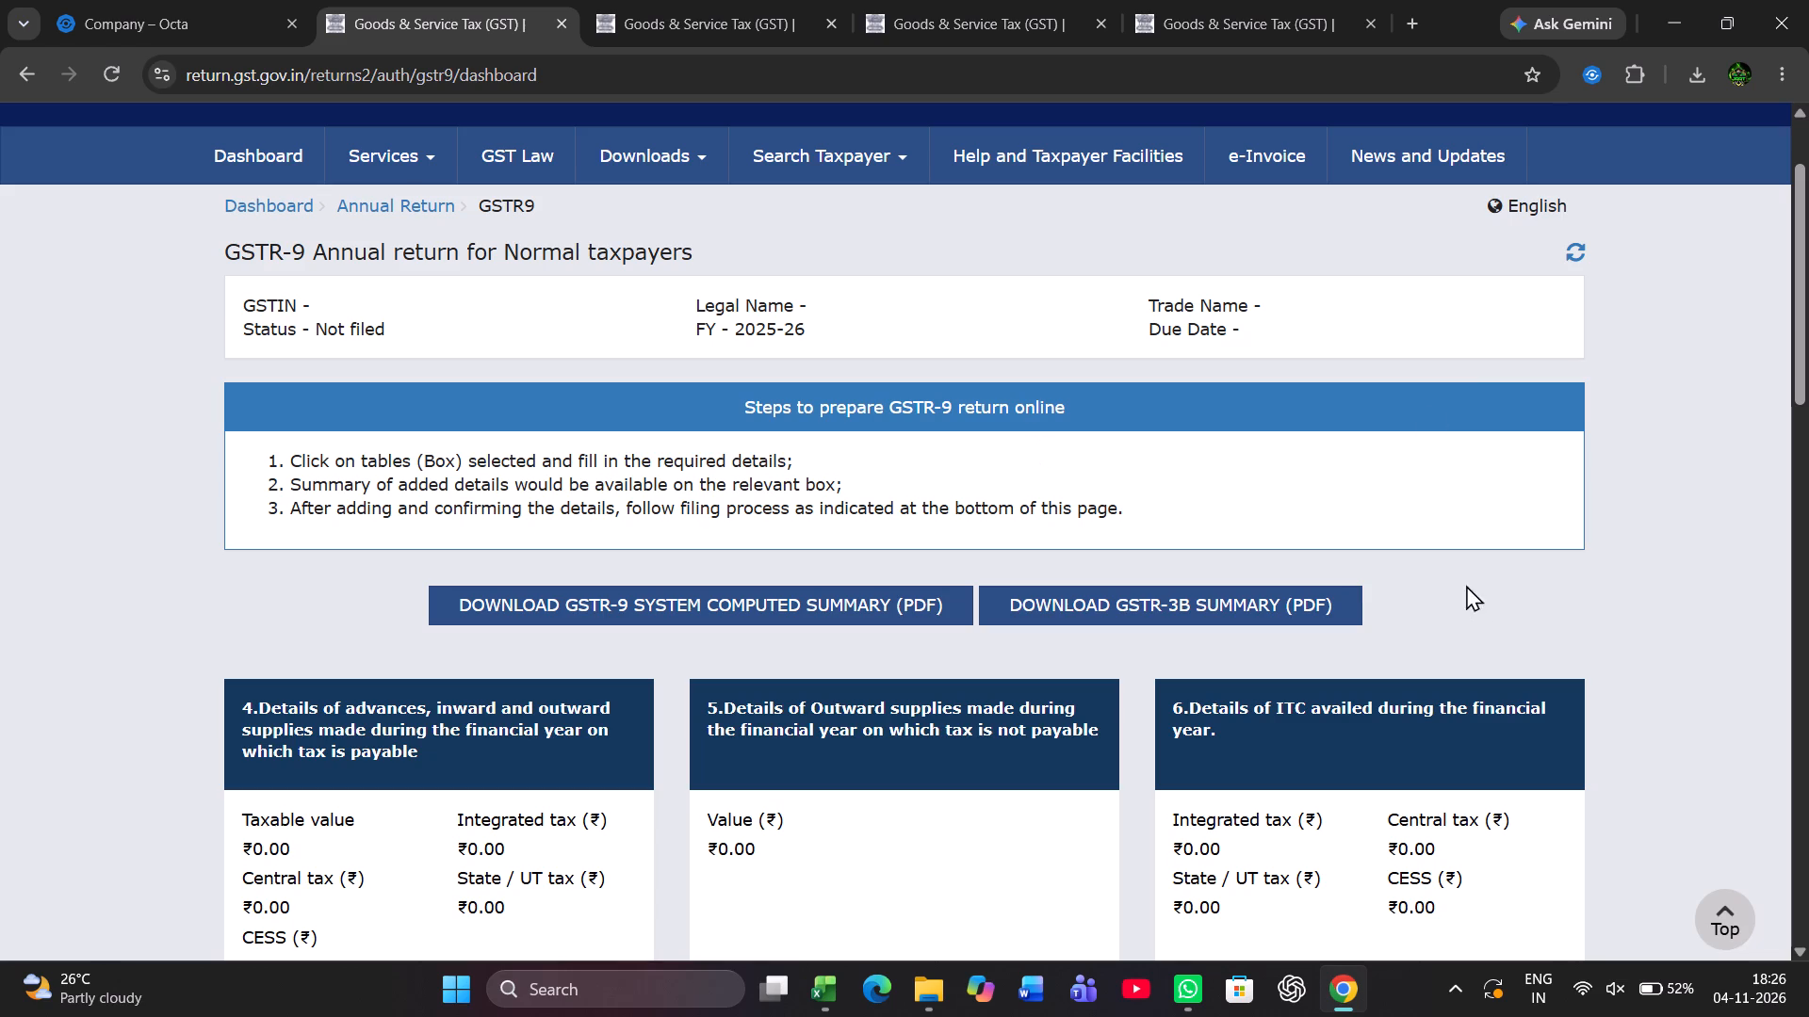
left_click(1577, 254)
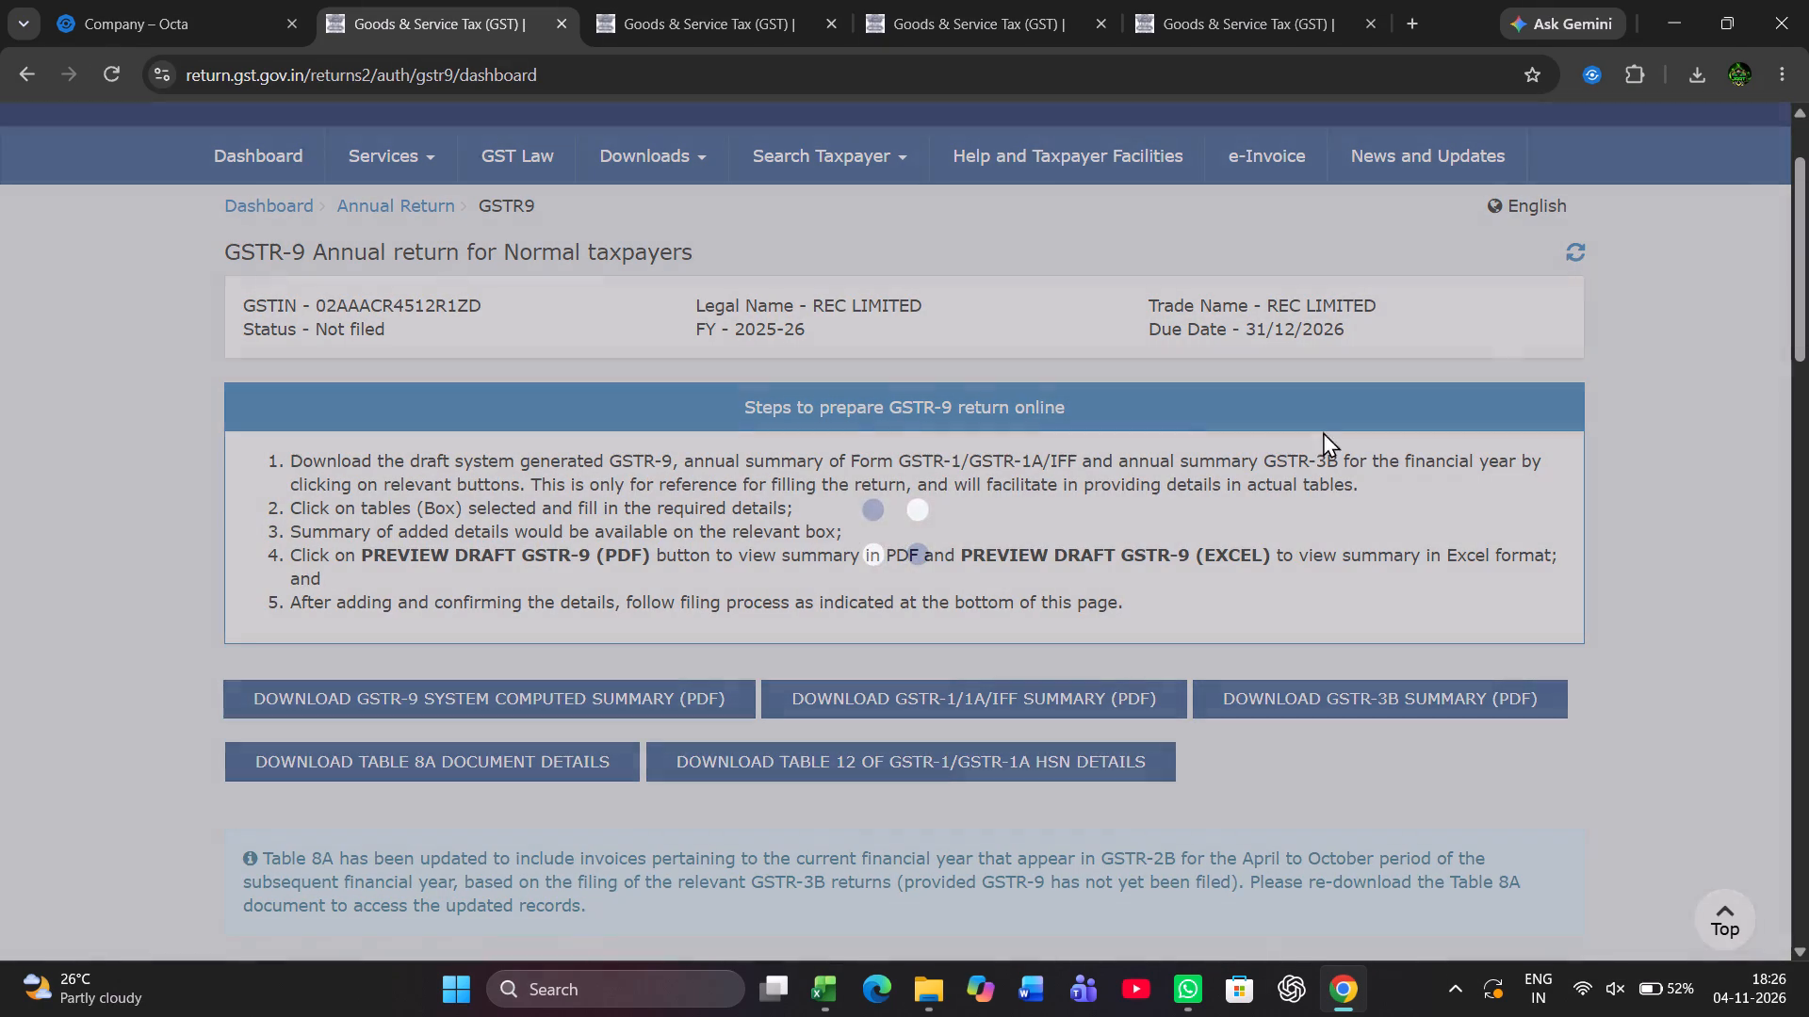
left_click(498, 705)
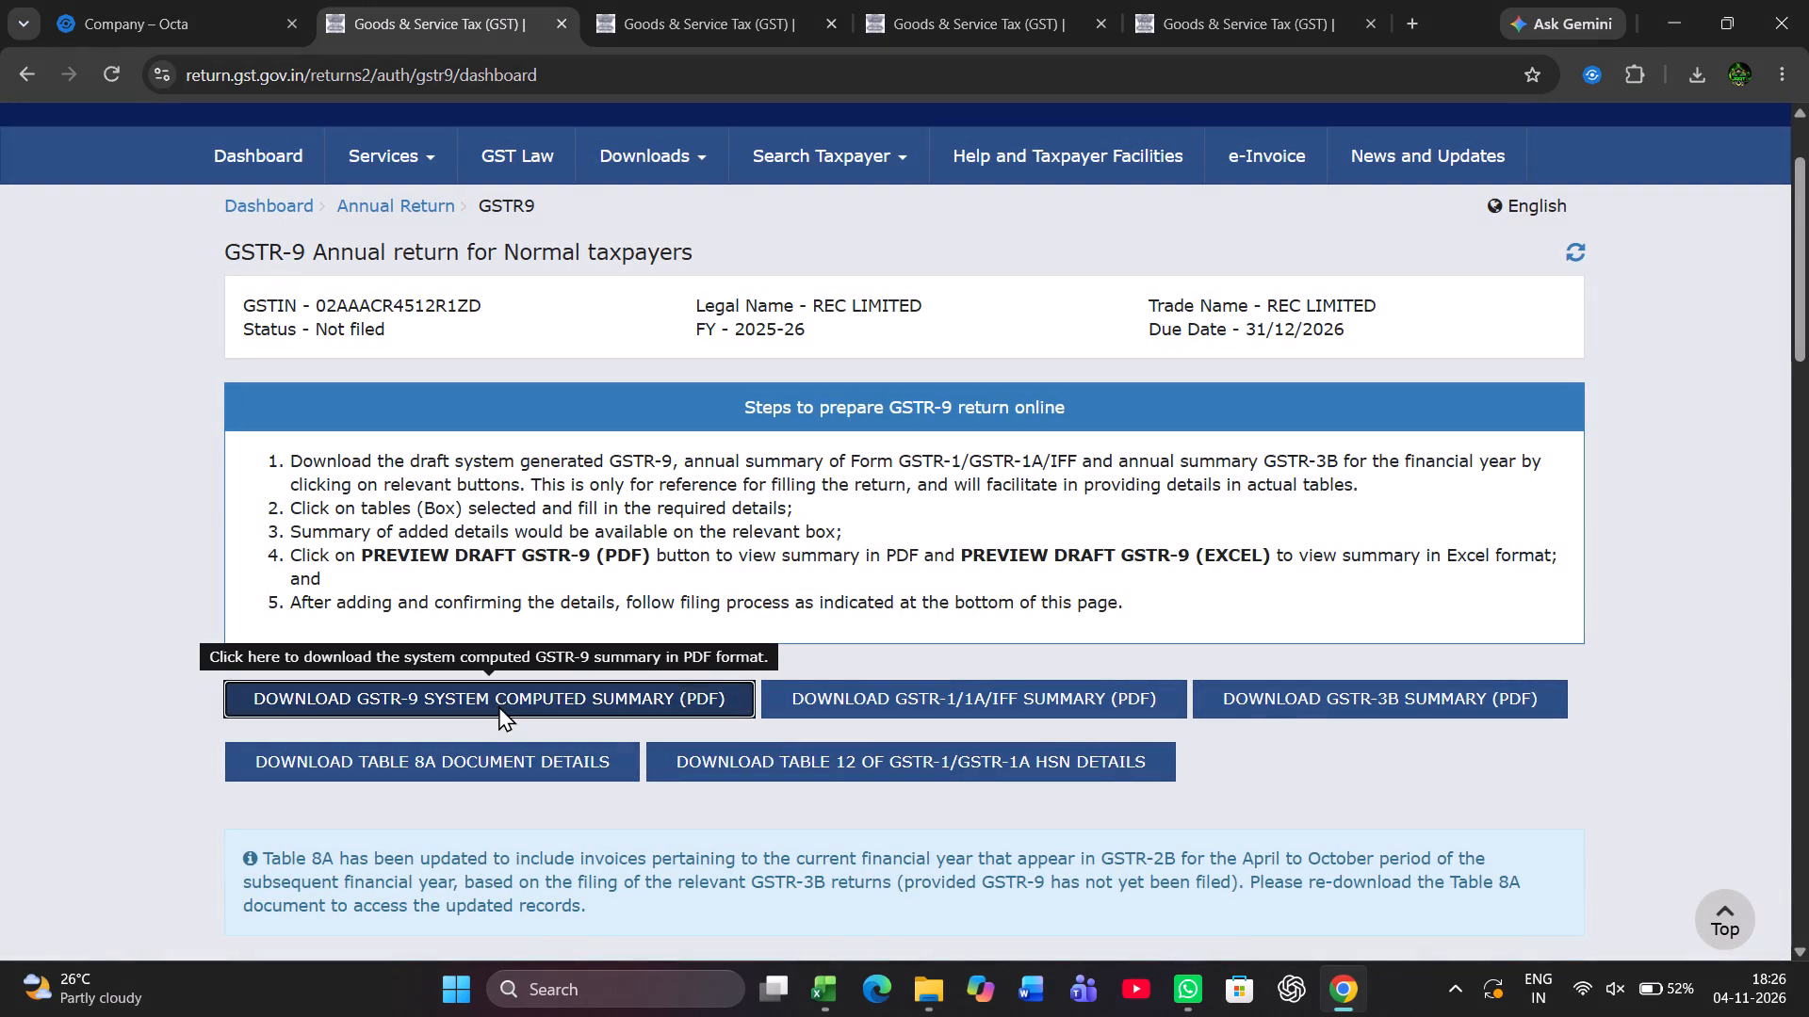
left_click(1005, 704)
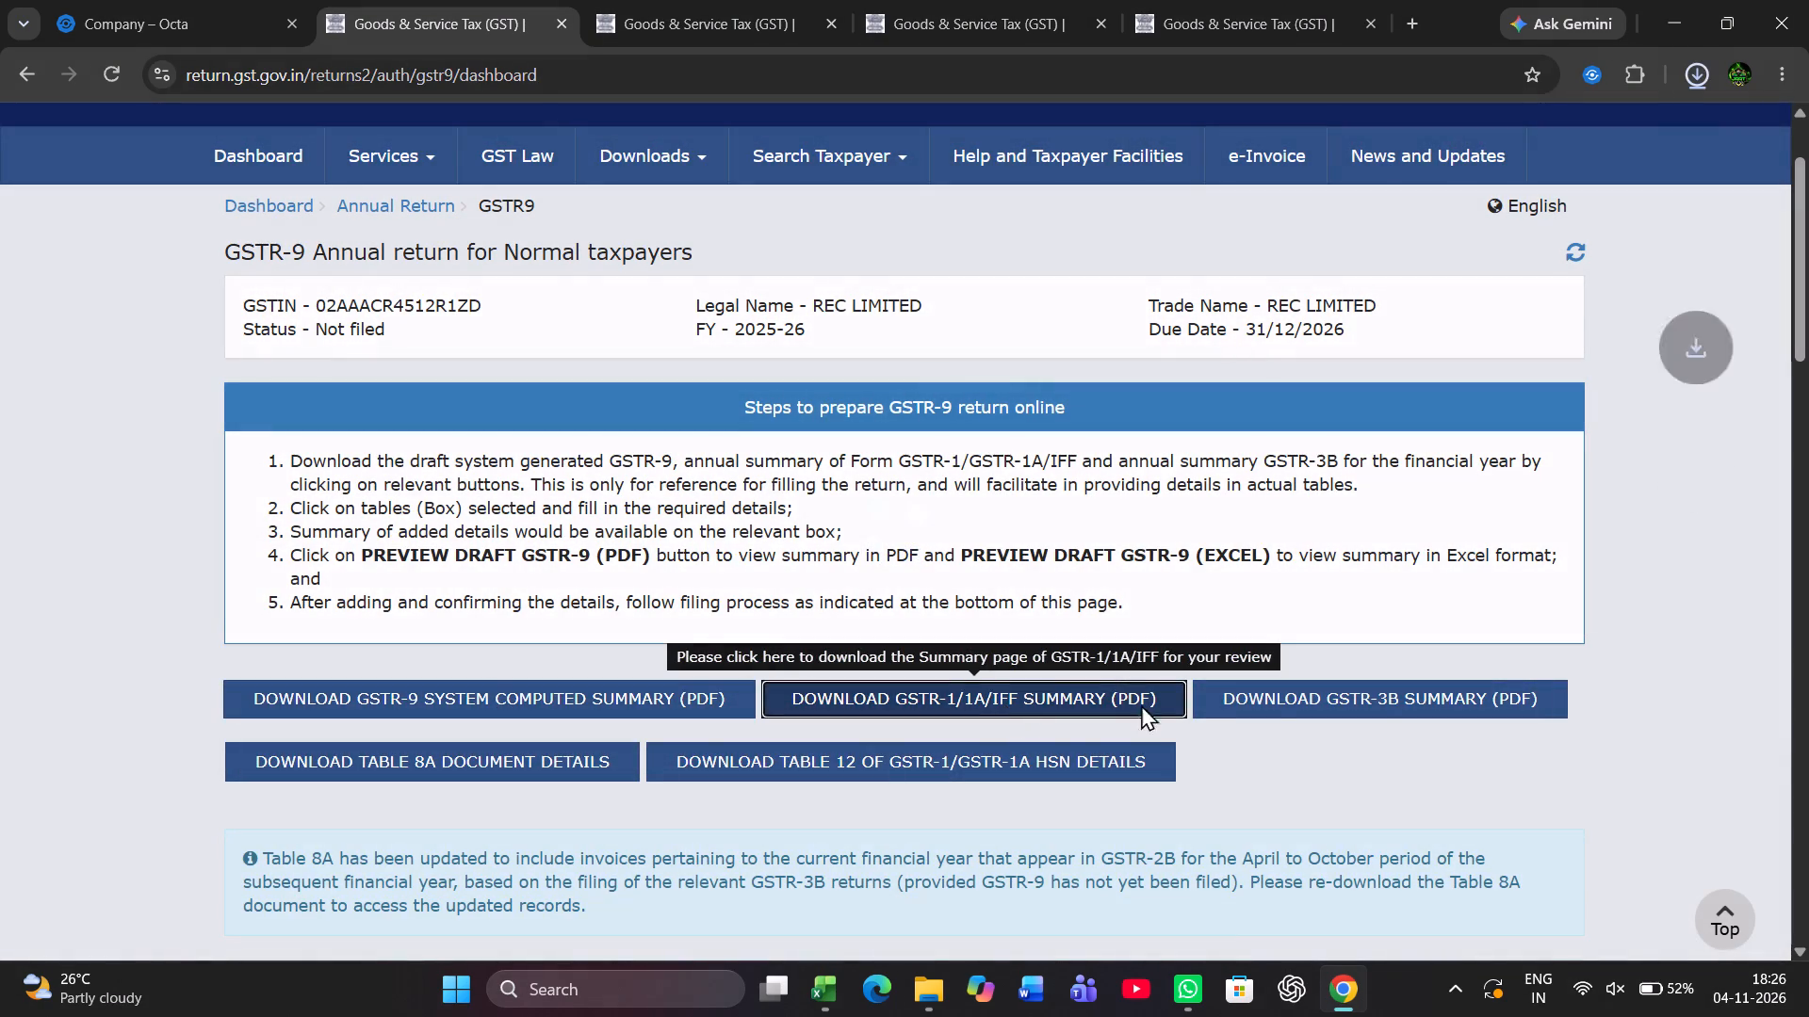
left_click(1381, 709)
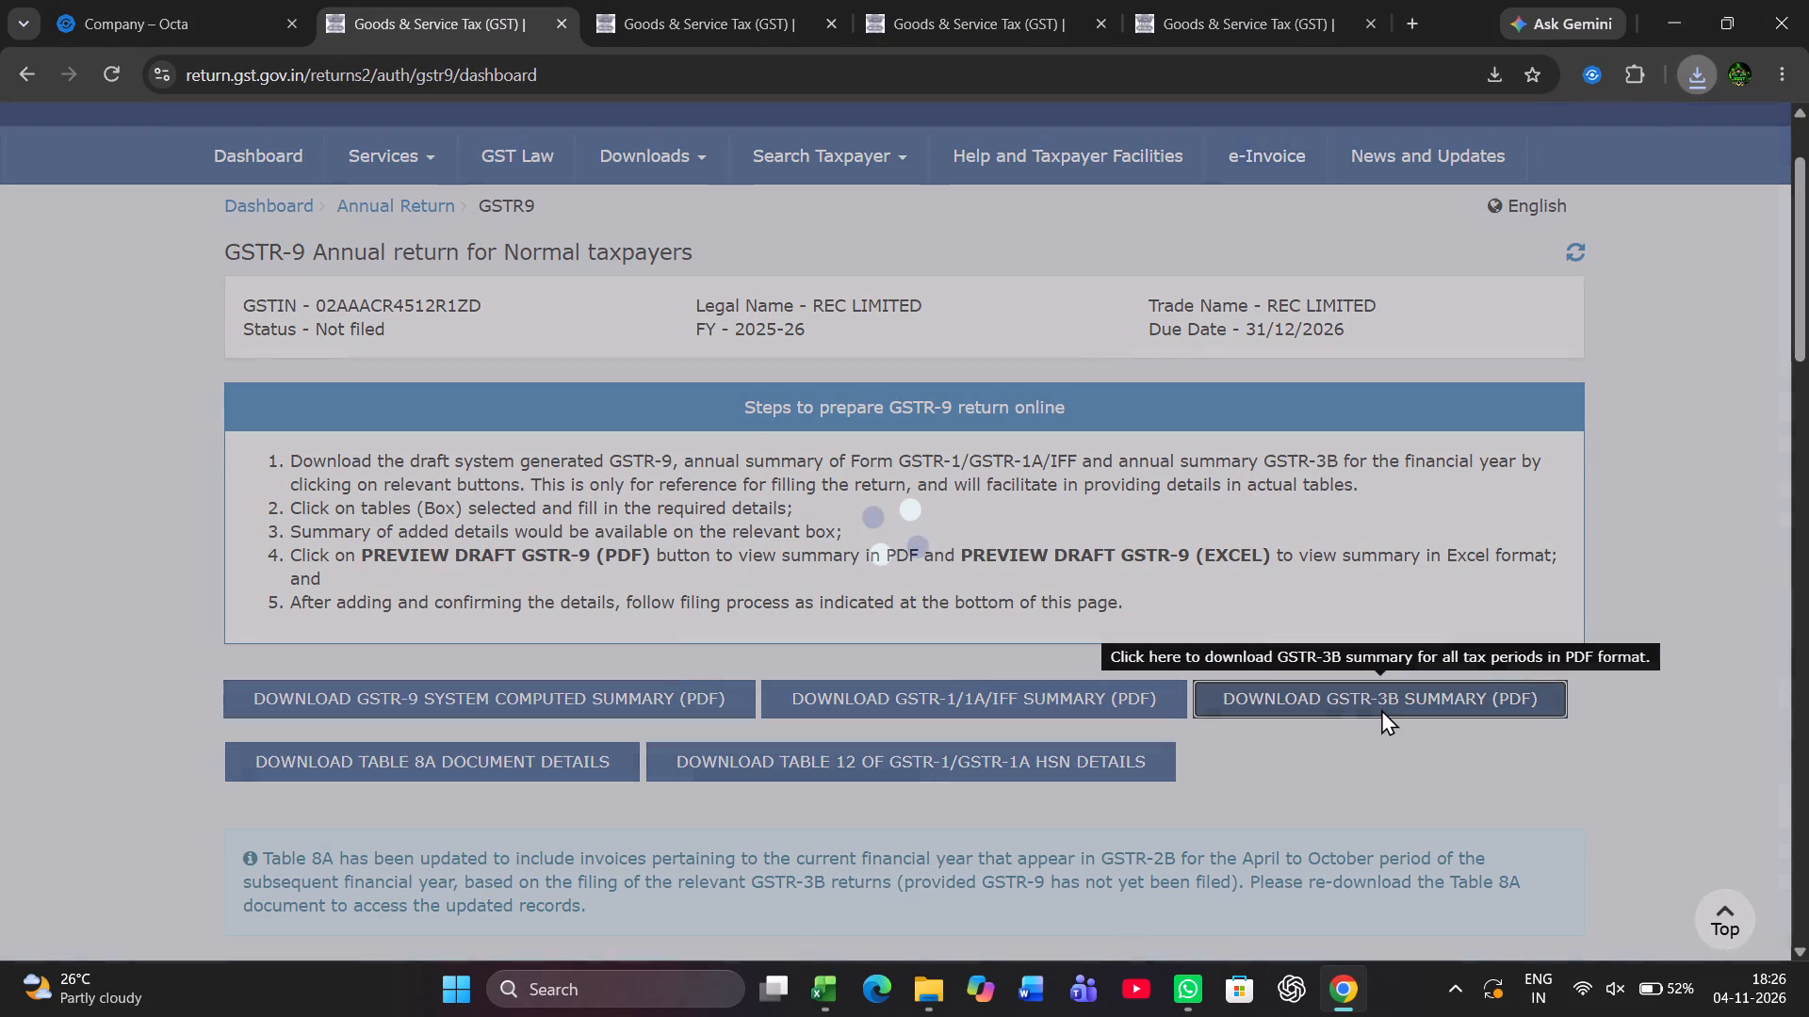
Move the Himachal Pradesh GSTIN's GSTR9, GSTR1and1A and GSTR3B PDFs from Downloads into the Himachal Pradesh(26-Shimla PO') folder and return to REC.
key("alt+Tab")
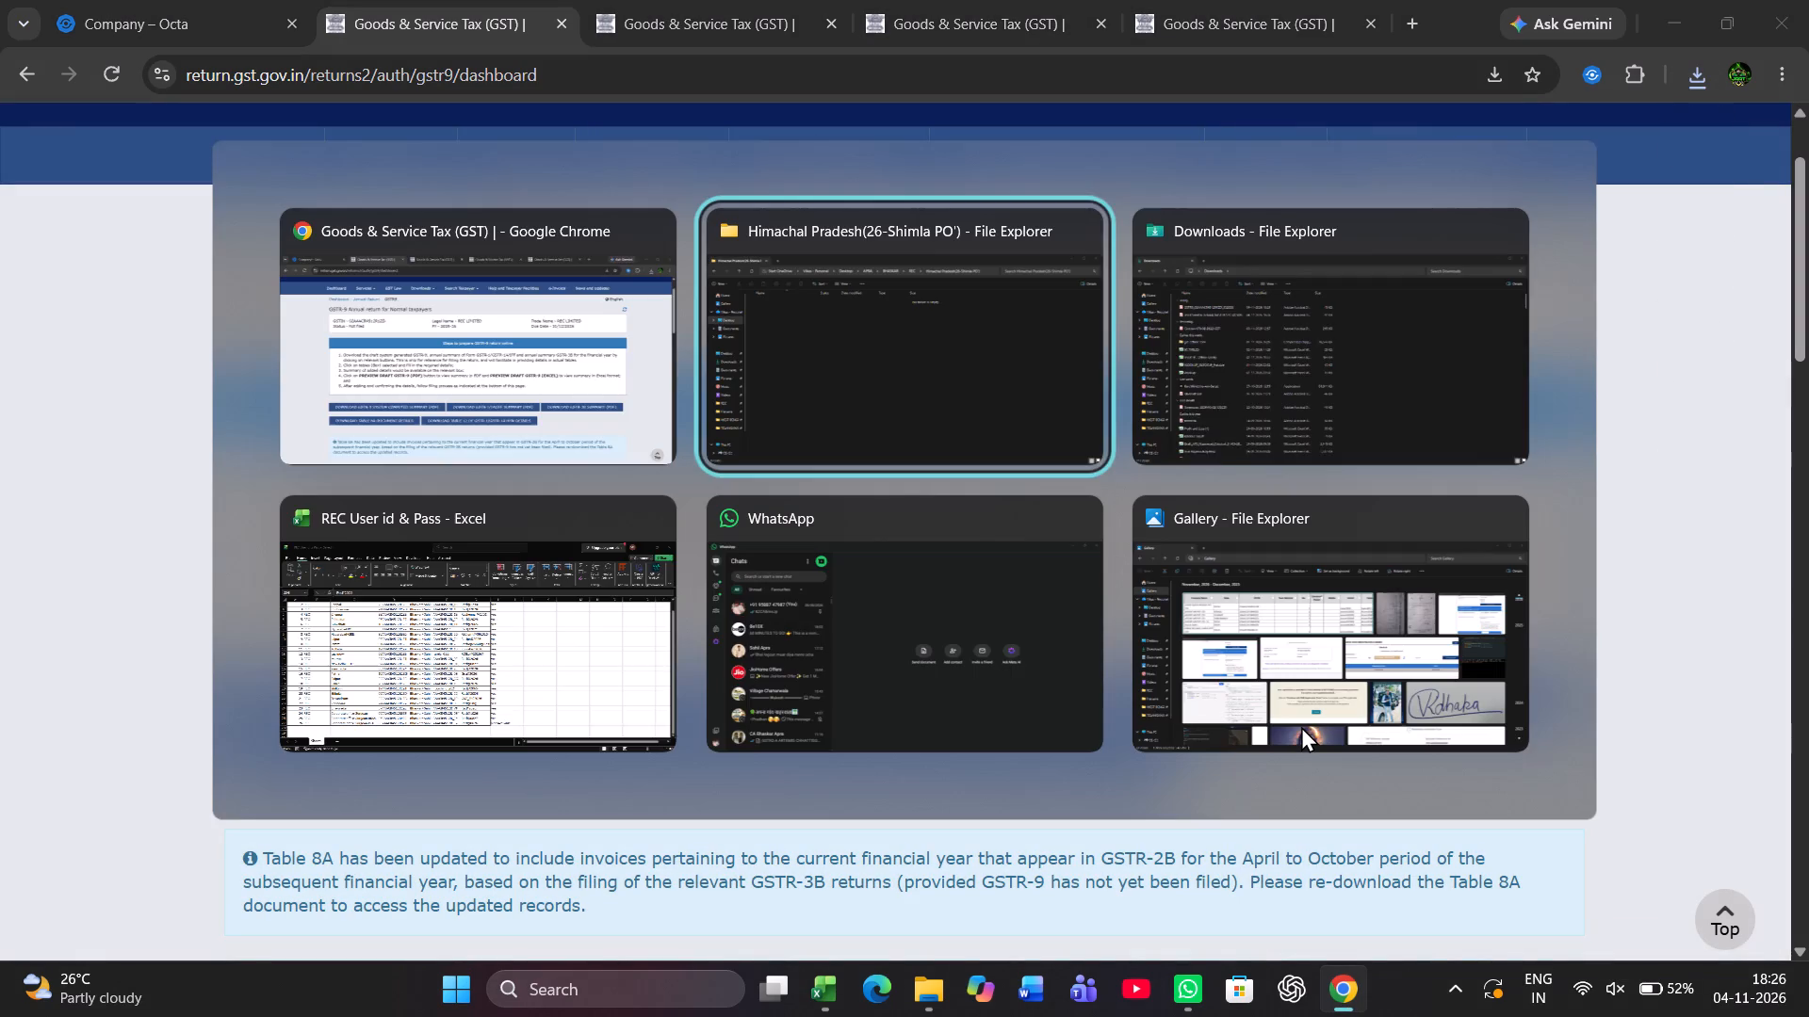
key("alt+Tab")
left_click(448, 245)
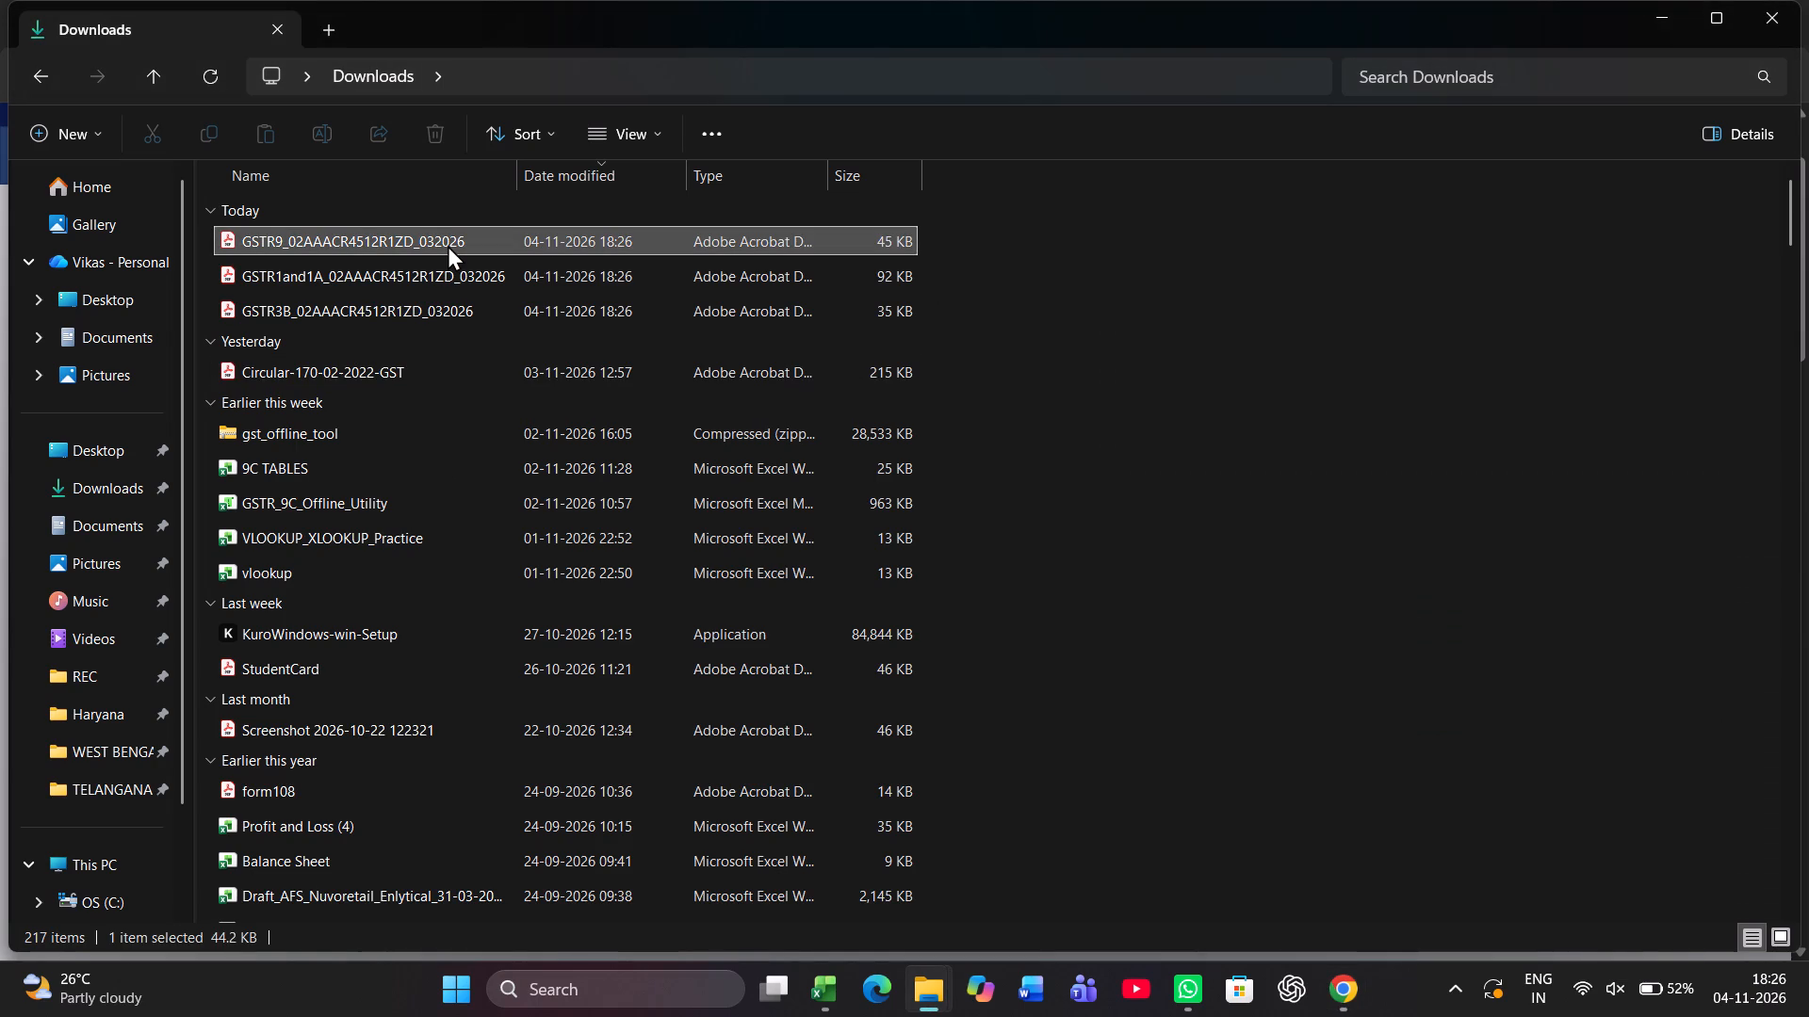
key("shift+Down")
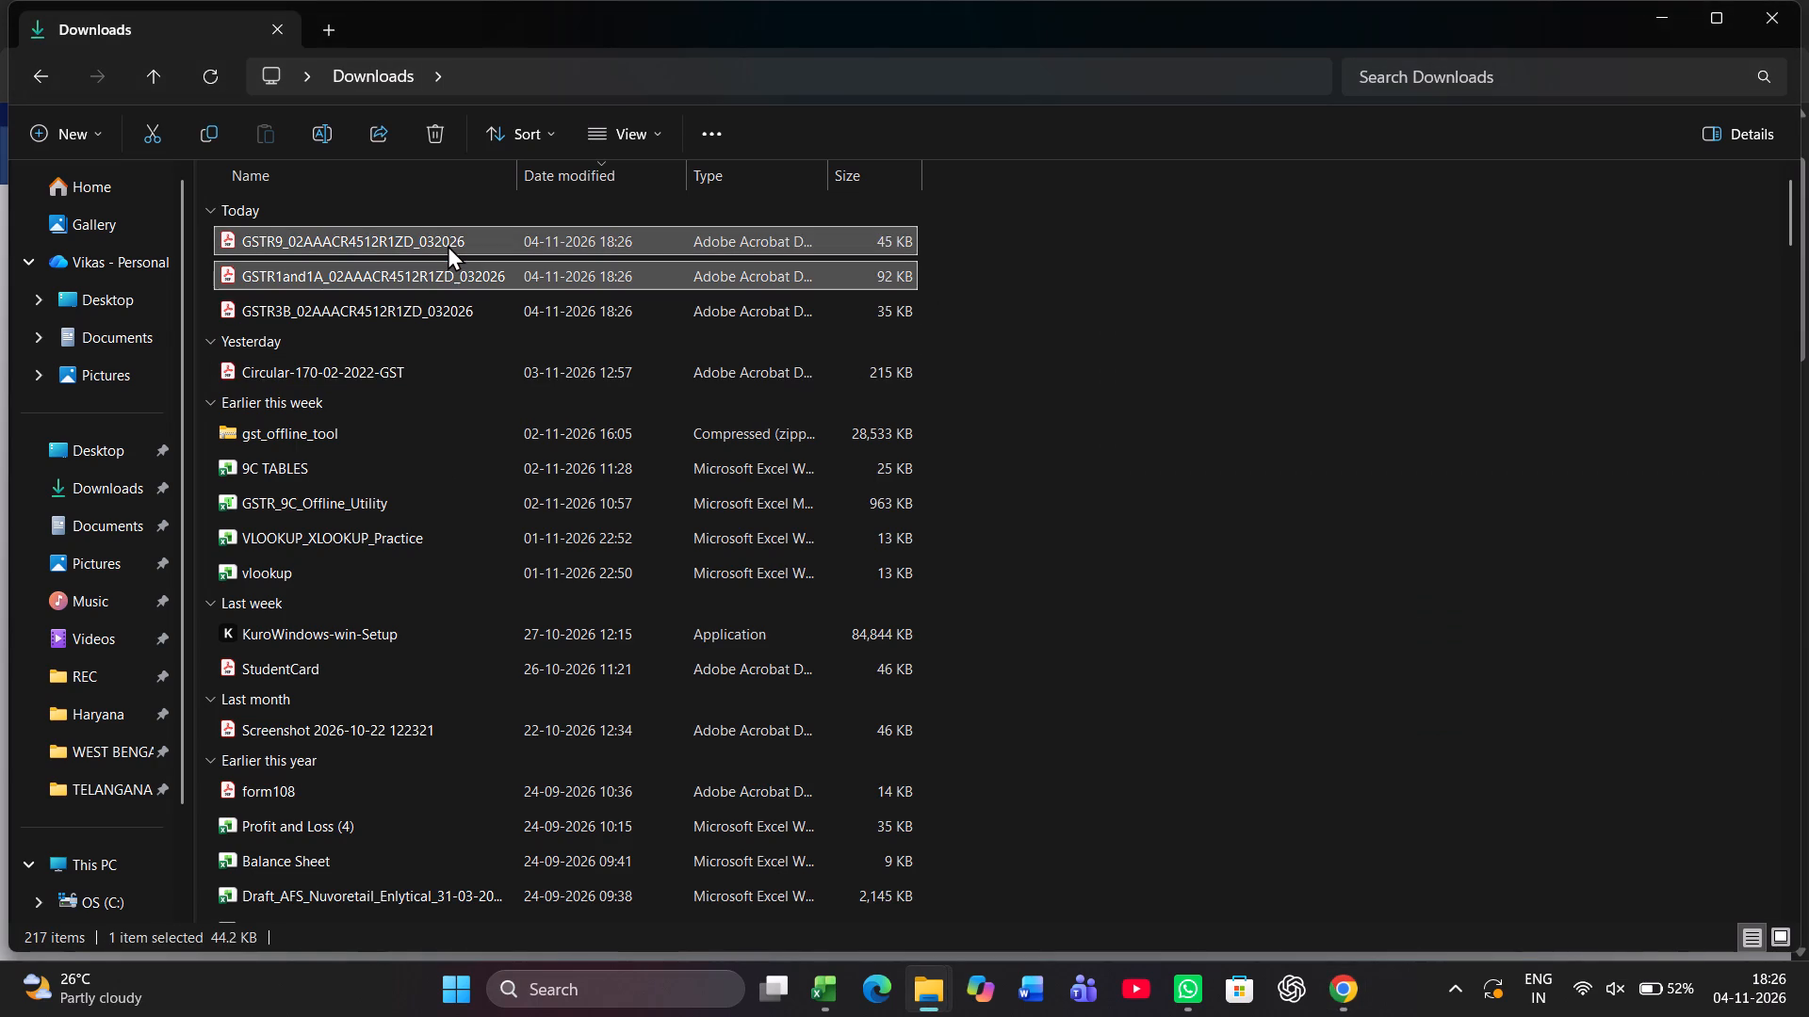
key("shift+Down")
key("ctrl+x")
key("alt+Tab")
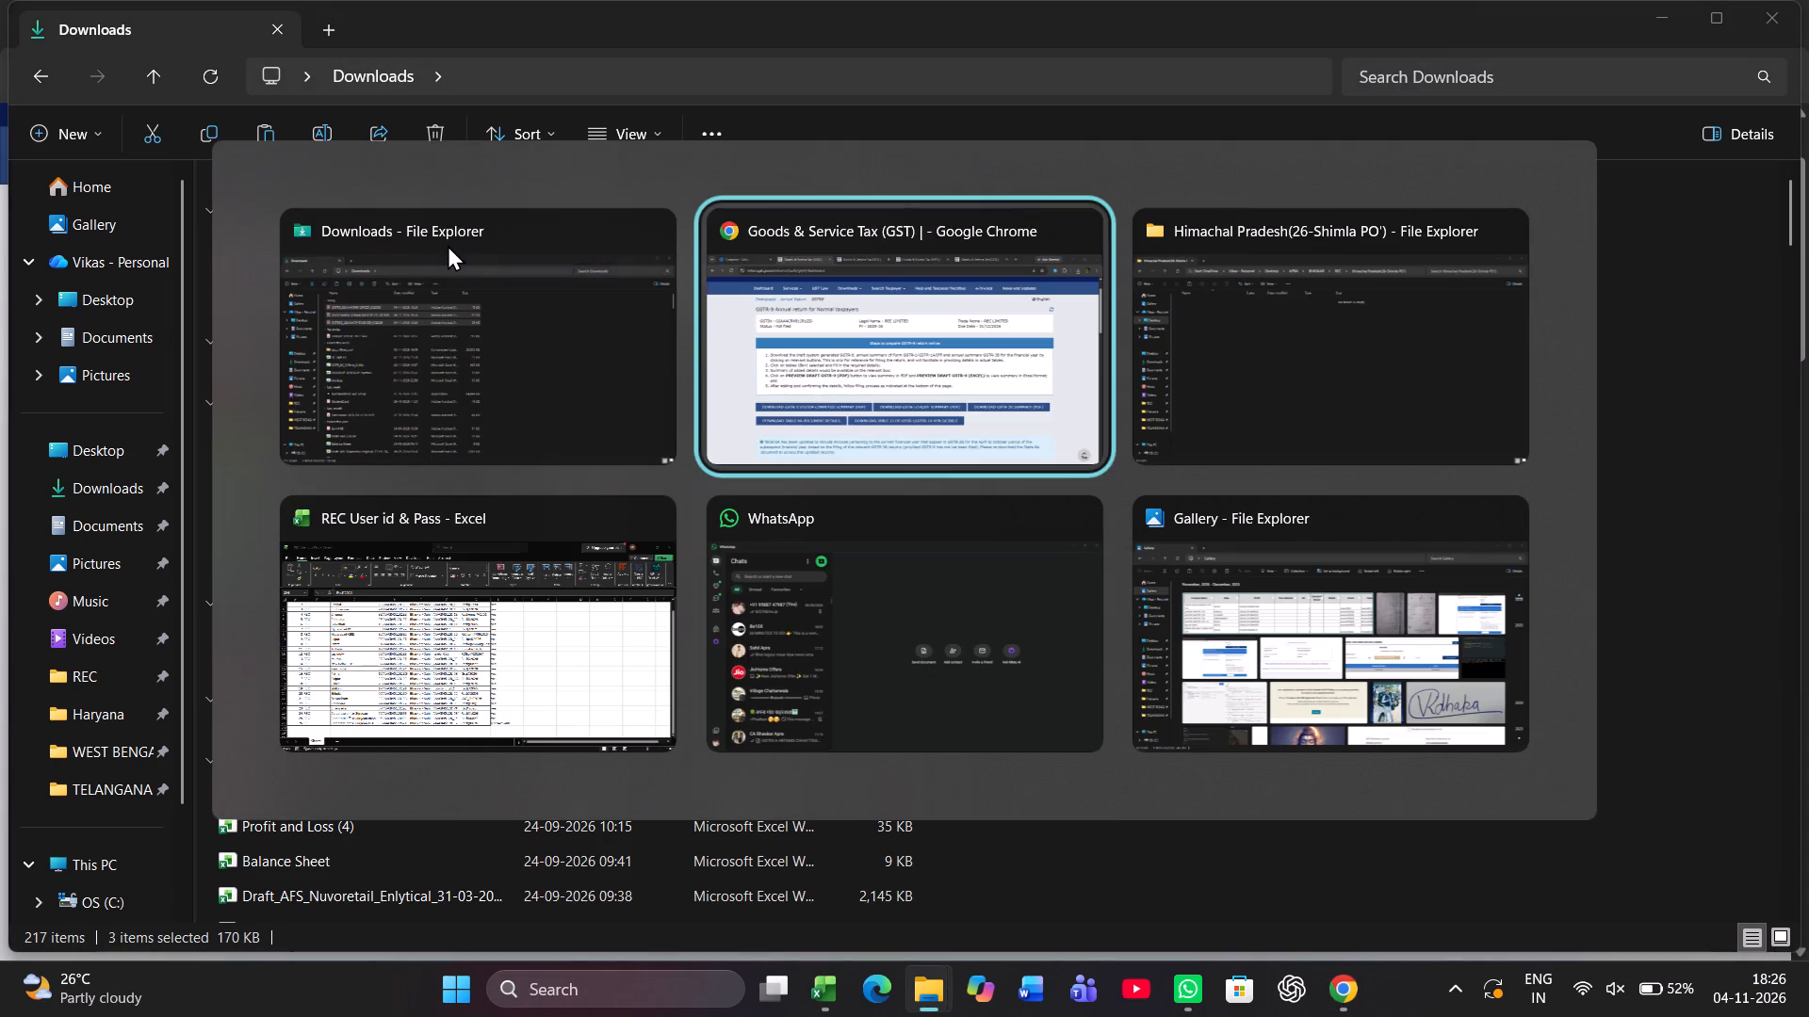
key("alt+Tab")
key("ctrl+v")
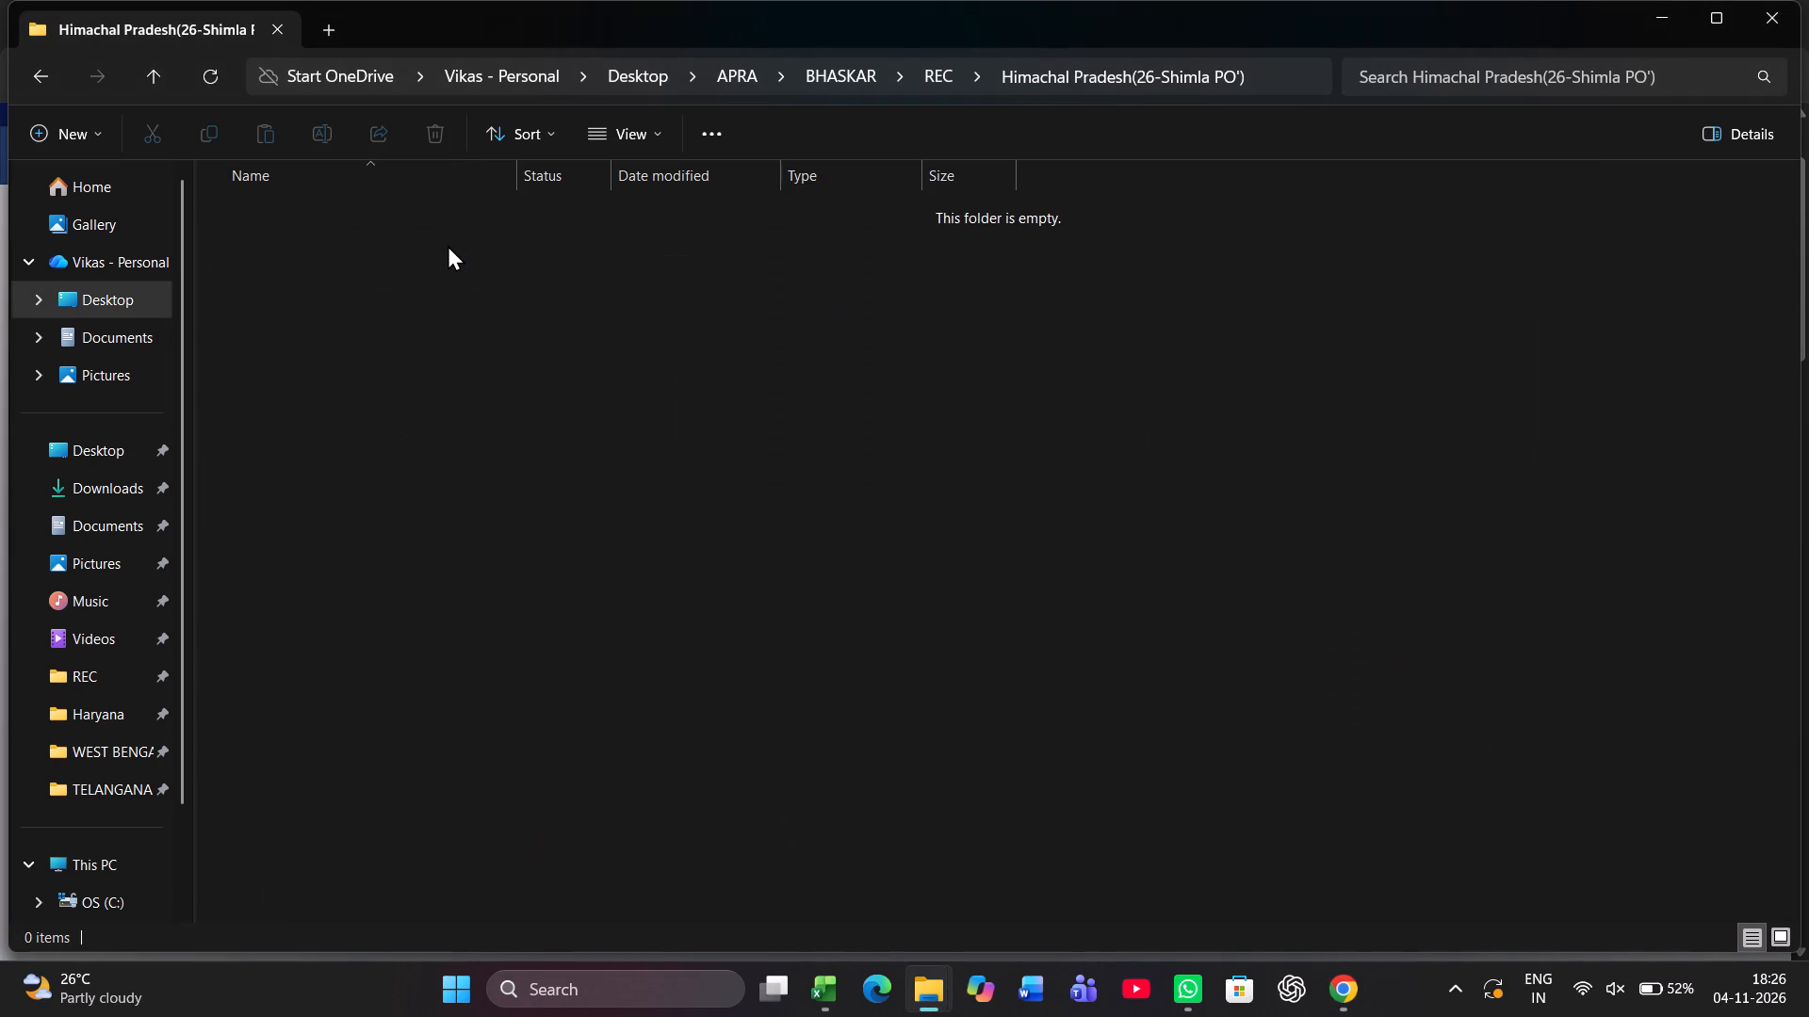
key("BackSpace")
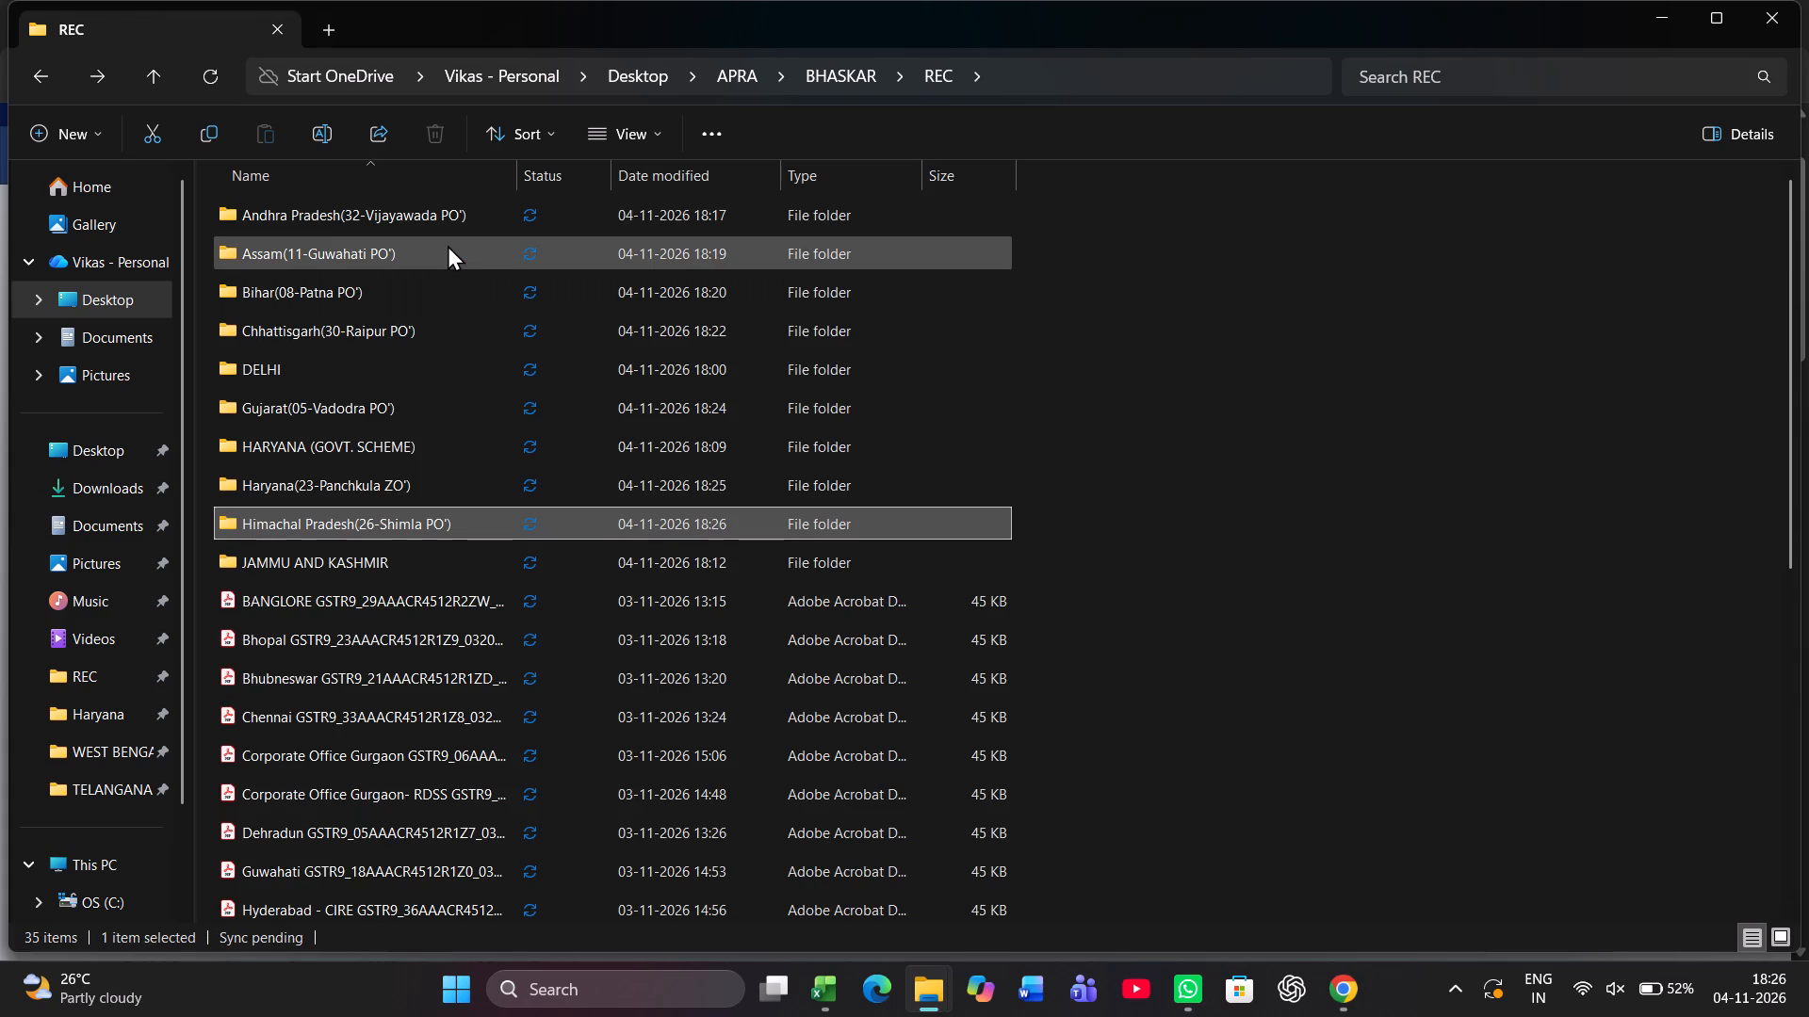
Look up the next state in Octa's GSTIN list and check the contents of the JAMMU AND KASHMIR folder in REC.
key("alt+Tab")
key("alt+Tab")
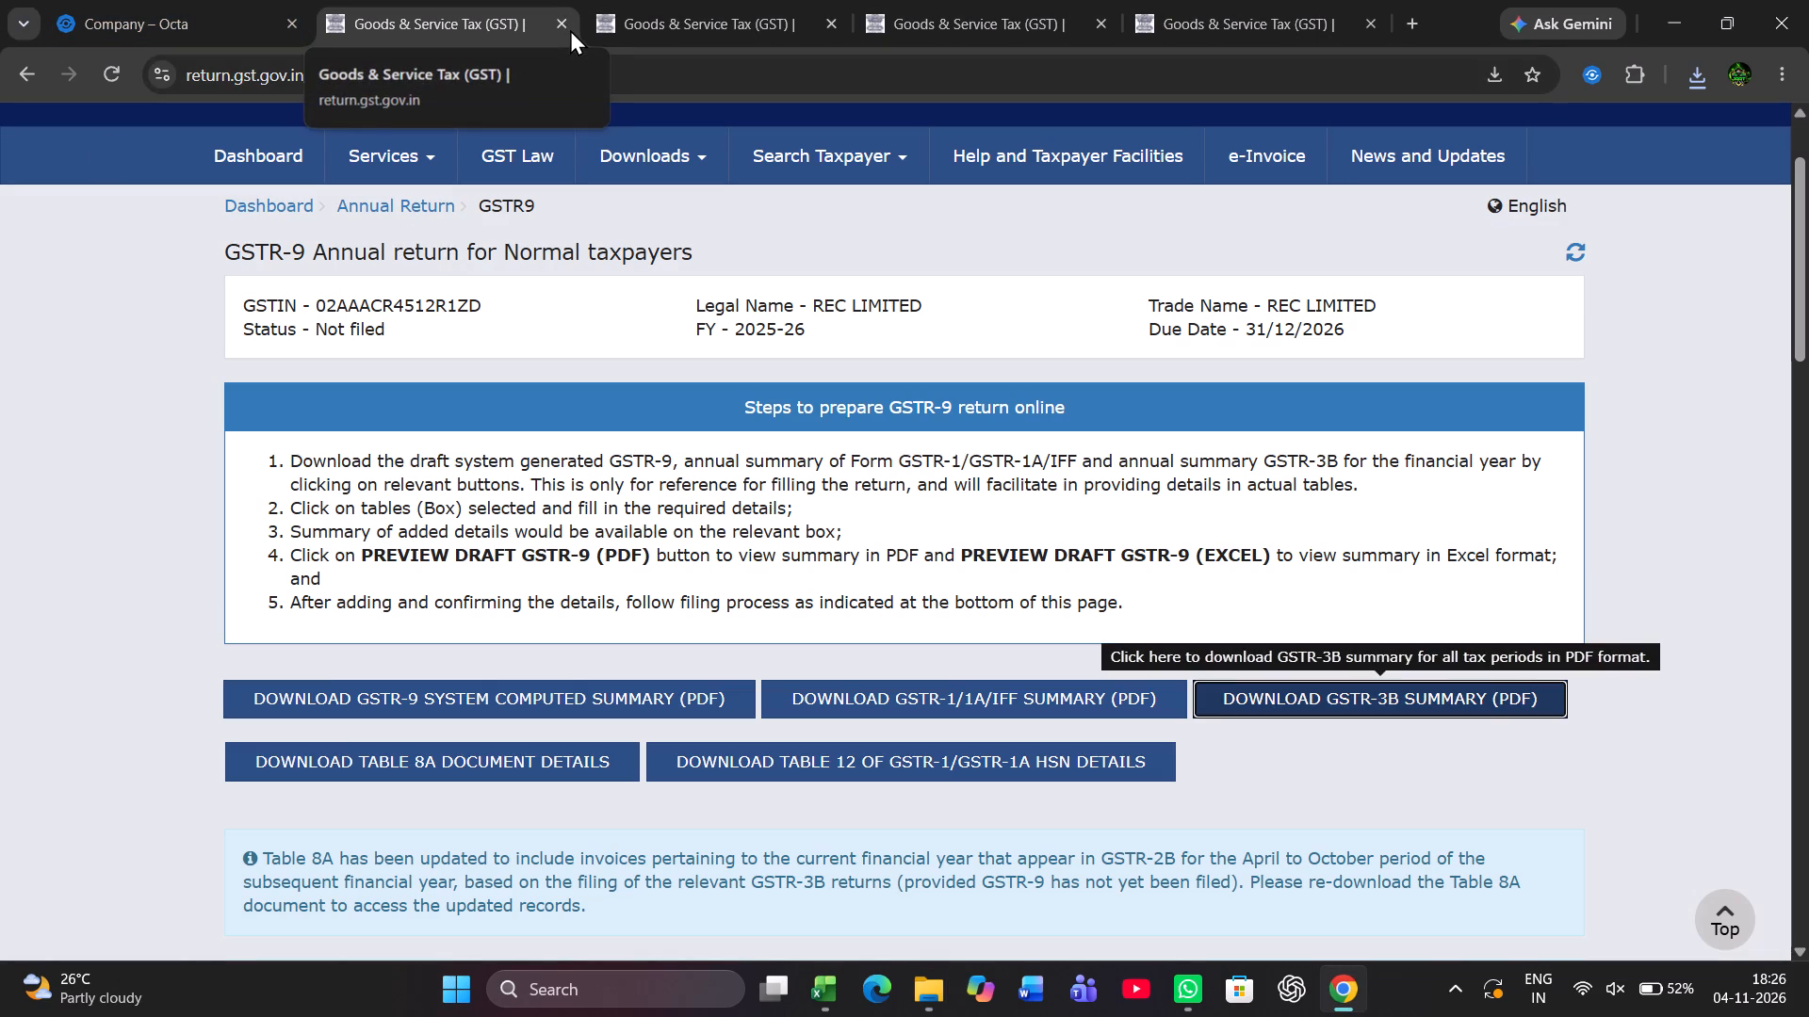
left_click(187, 7)
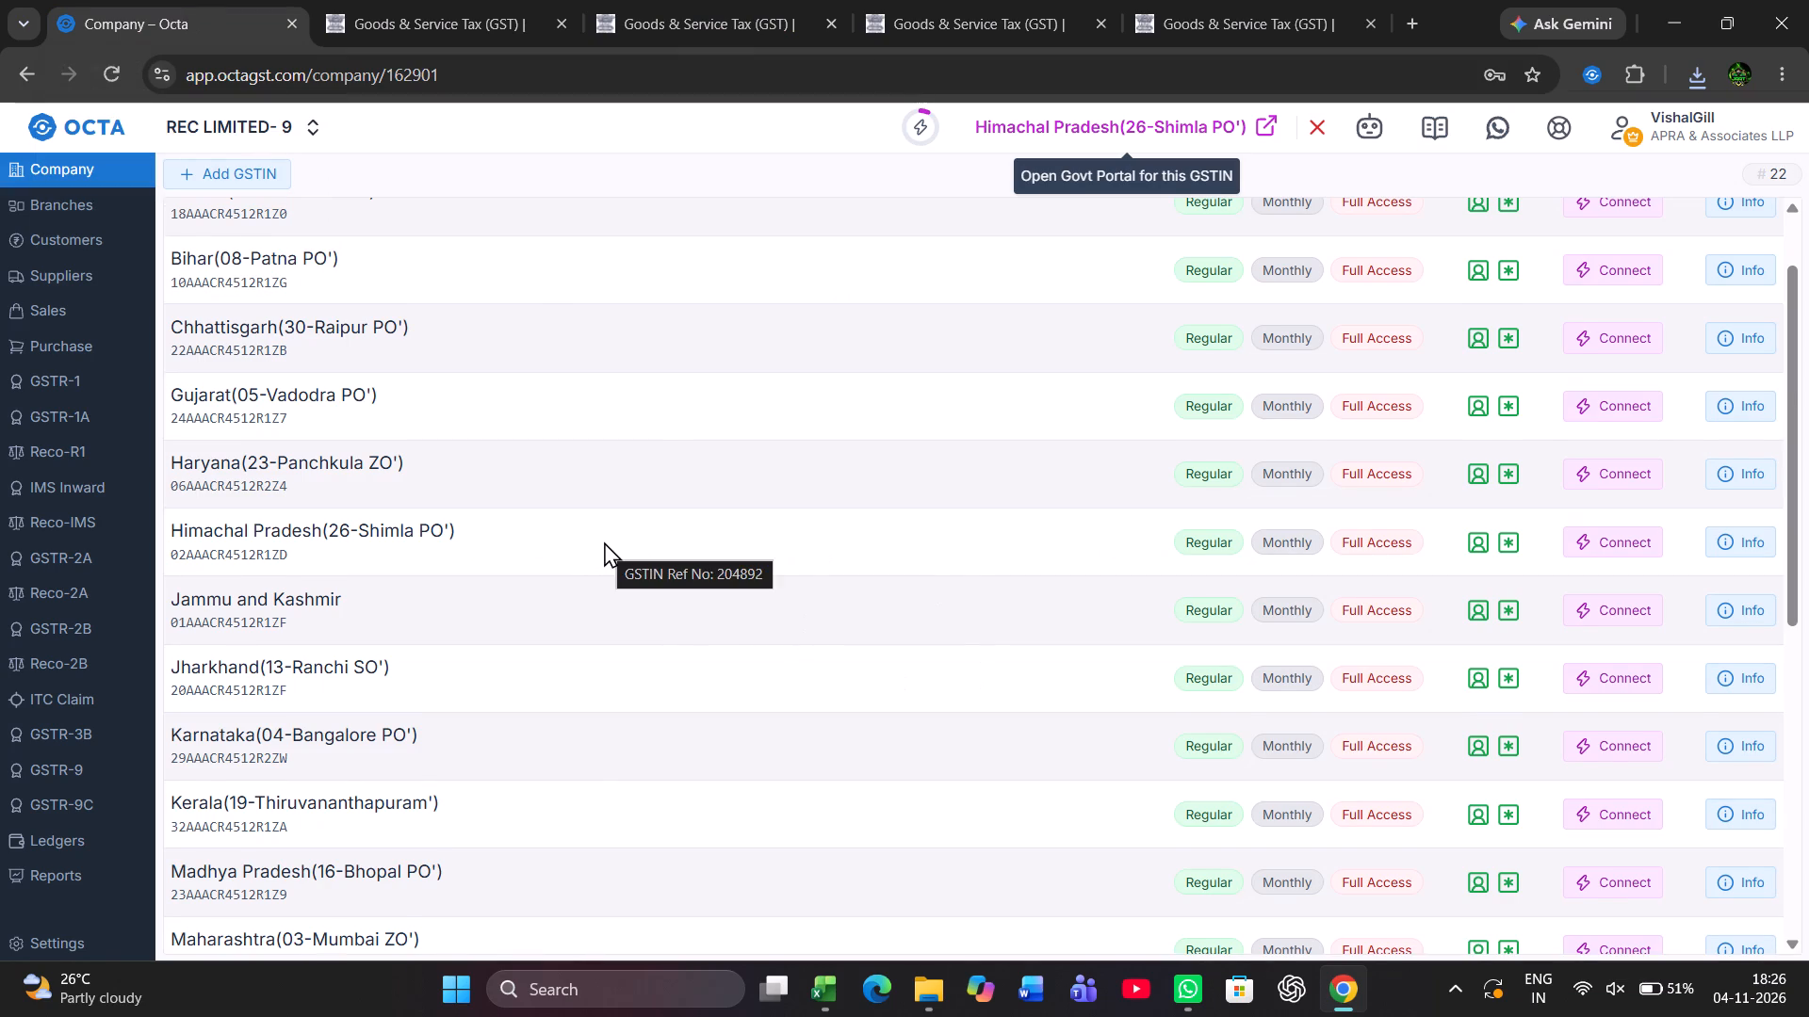
scroll(604, 541, "down", 2)
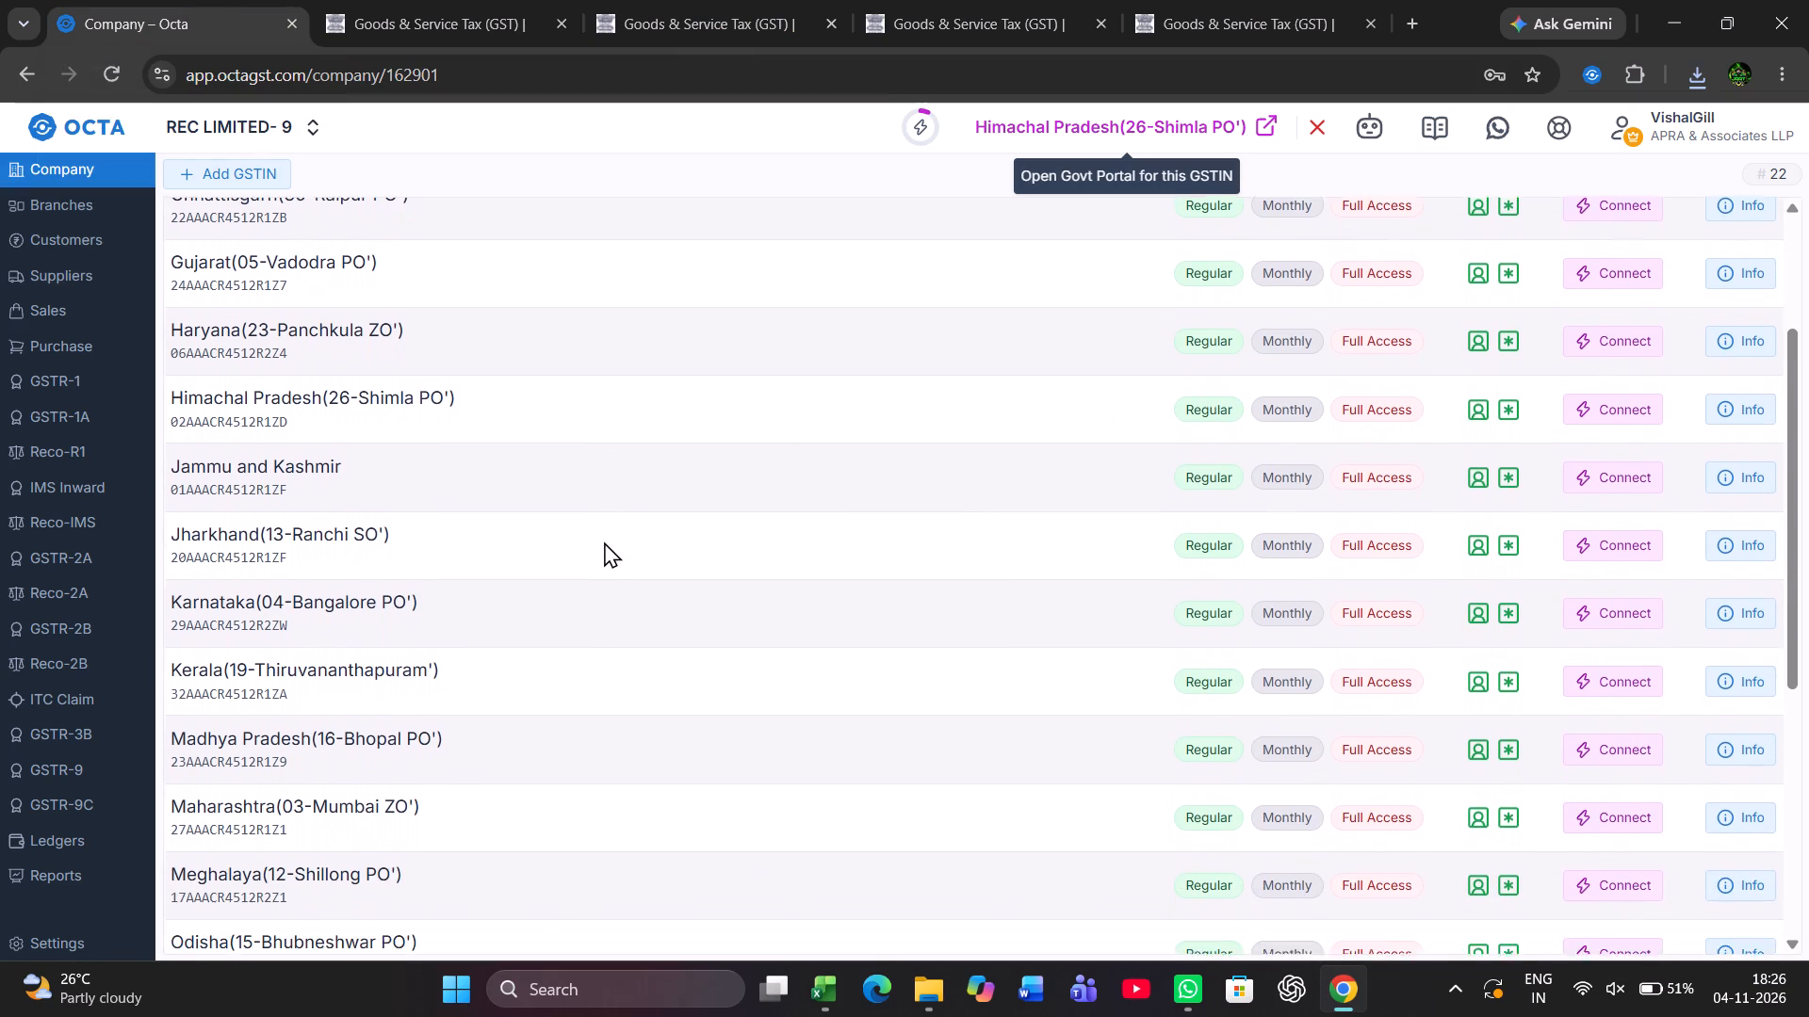
scroll(604, 541, "down", 1)
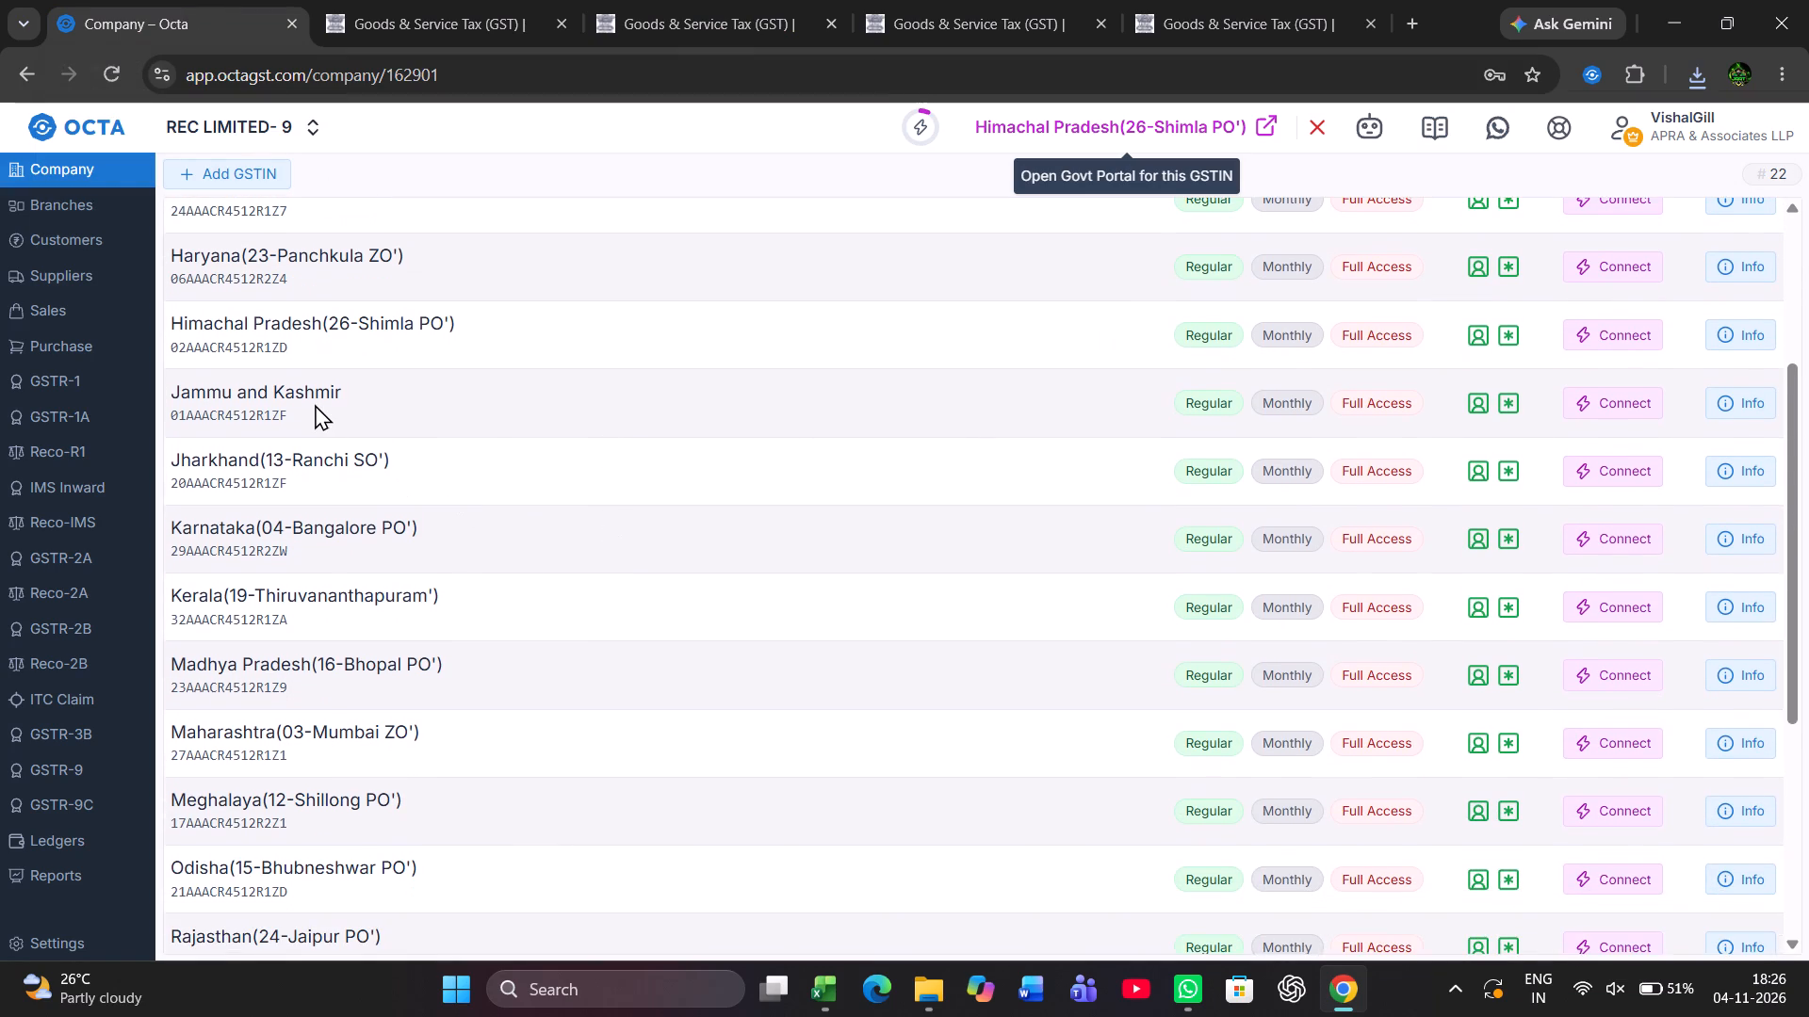
key("alt+Tab")
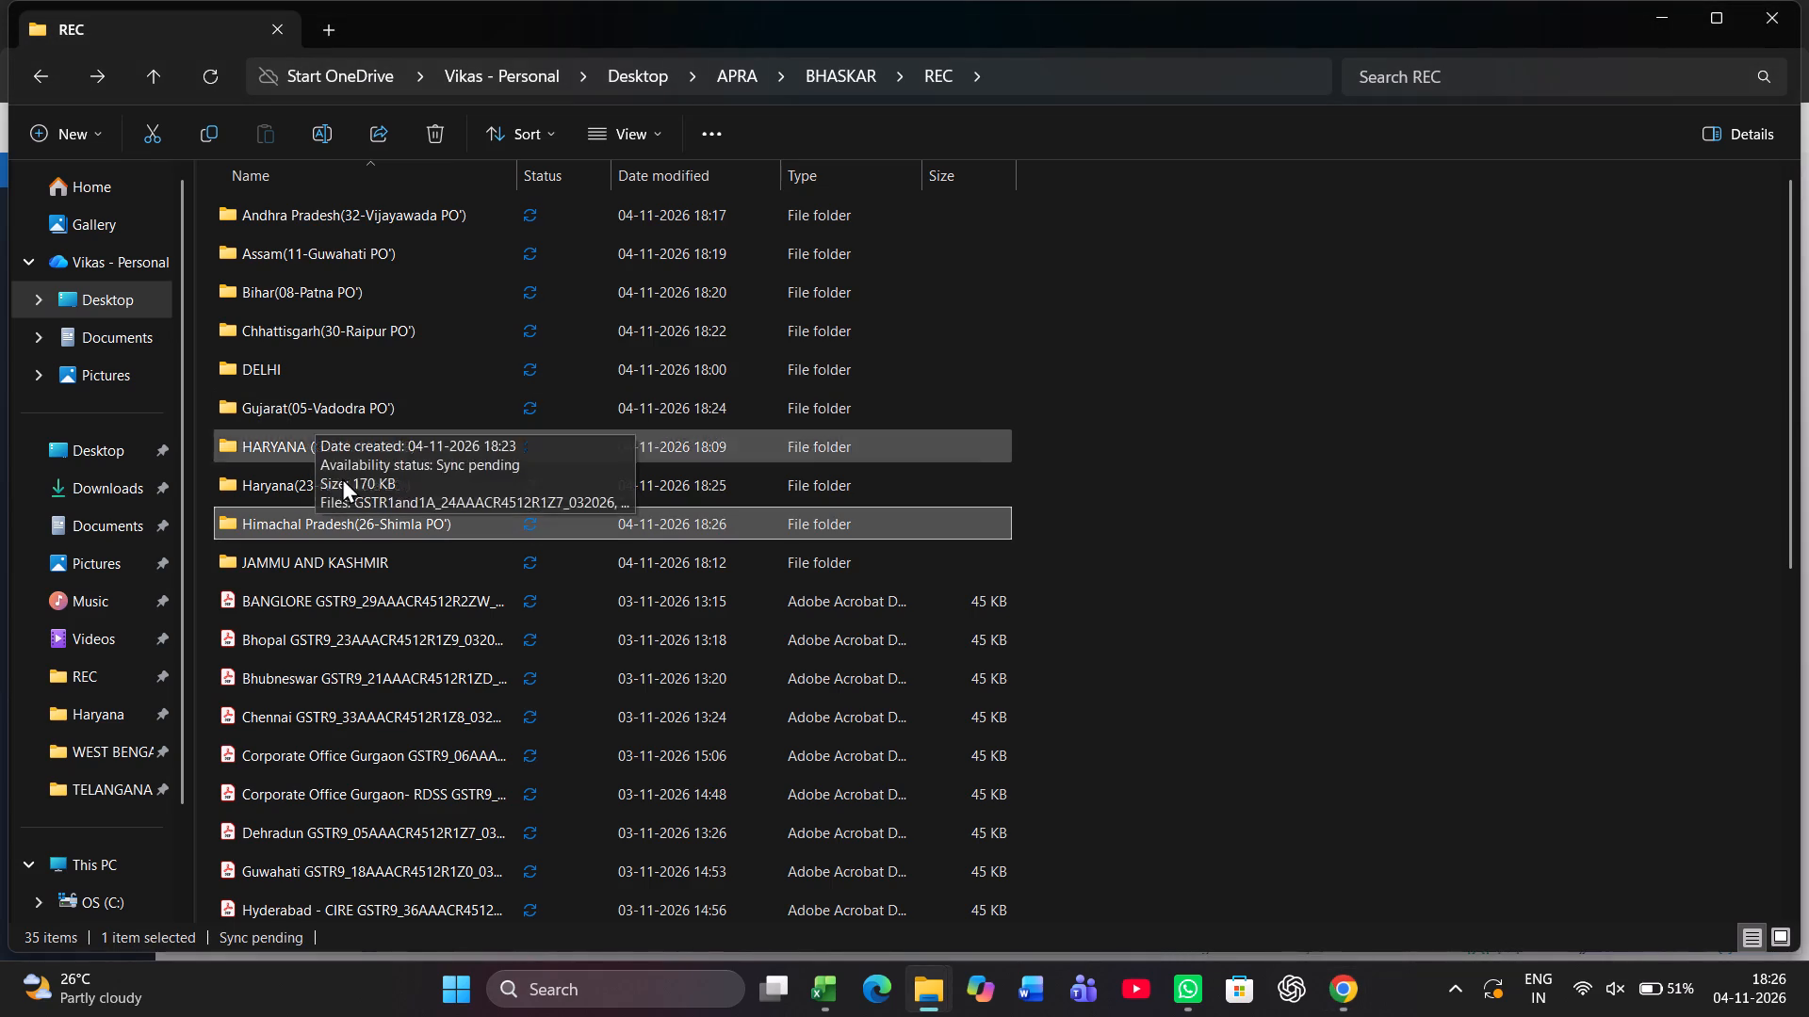
left_click(362, 566)
double_click(362, 566)
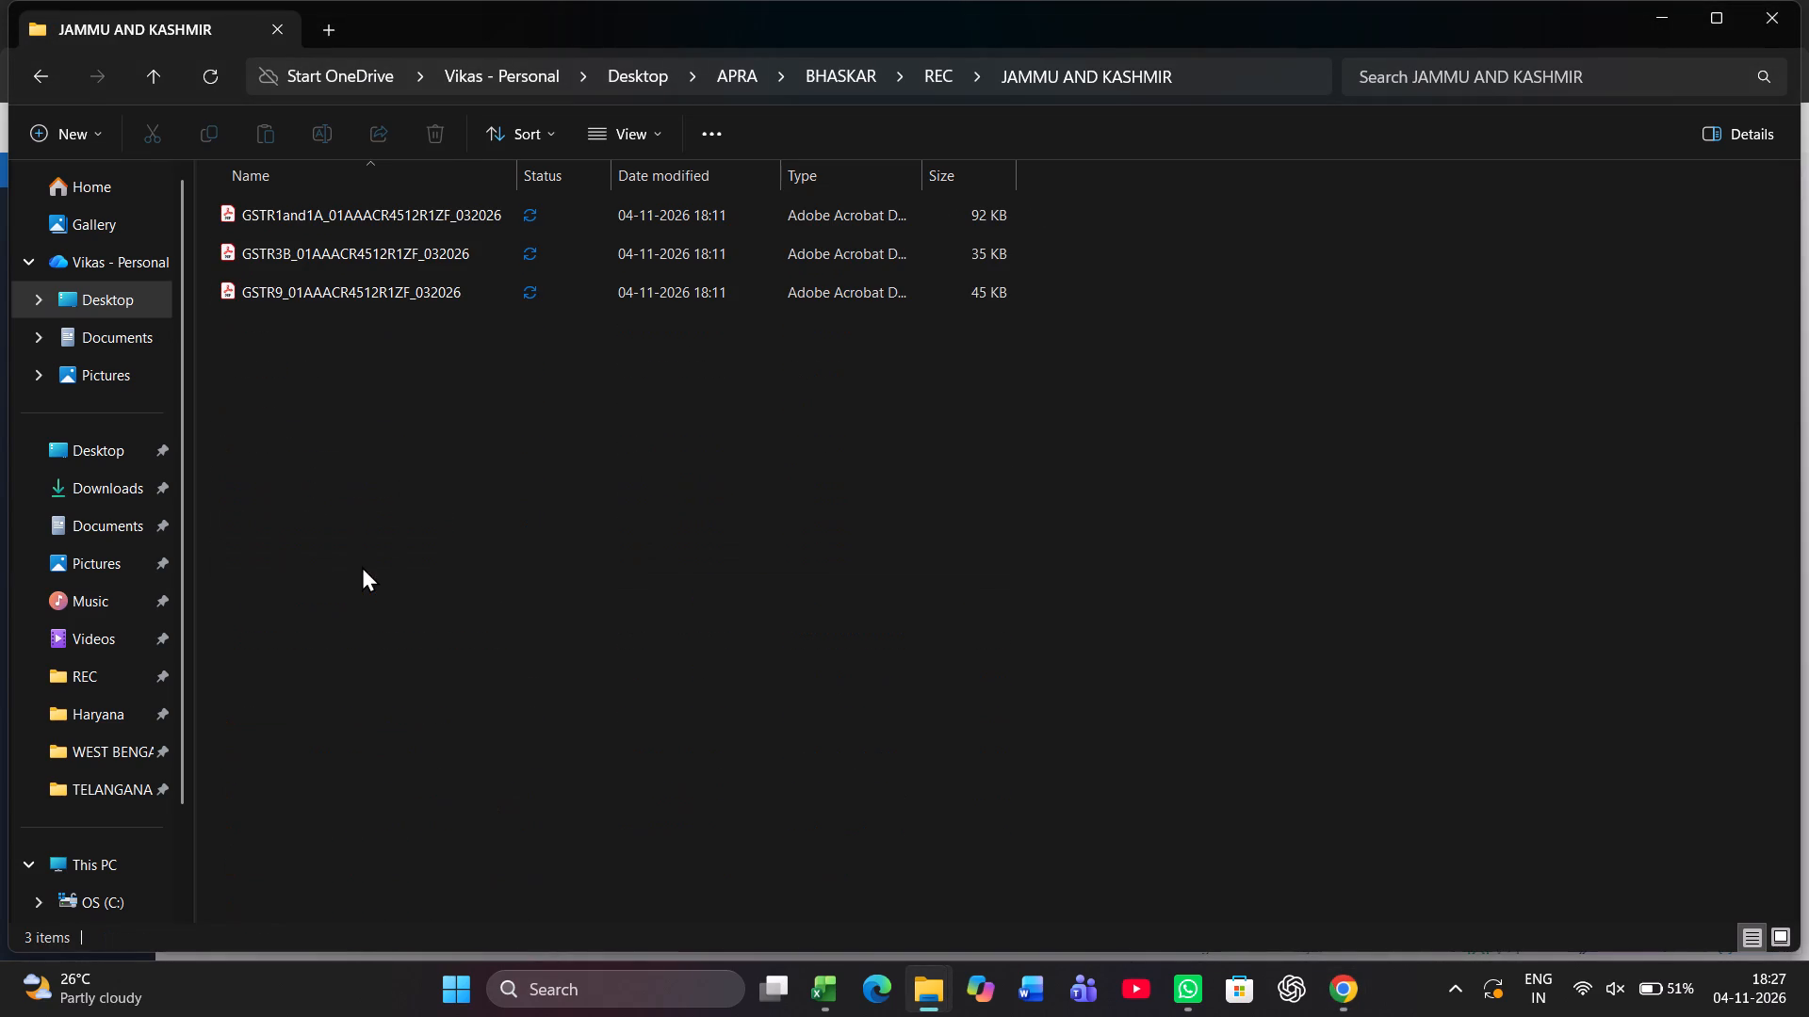
key("BackSpace")
Create a folder in REC named Jharkhand(13-Ranchi SO'), copying the name from Octa's GSTIN list, and open it.
key("alt+Tab")
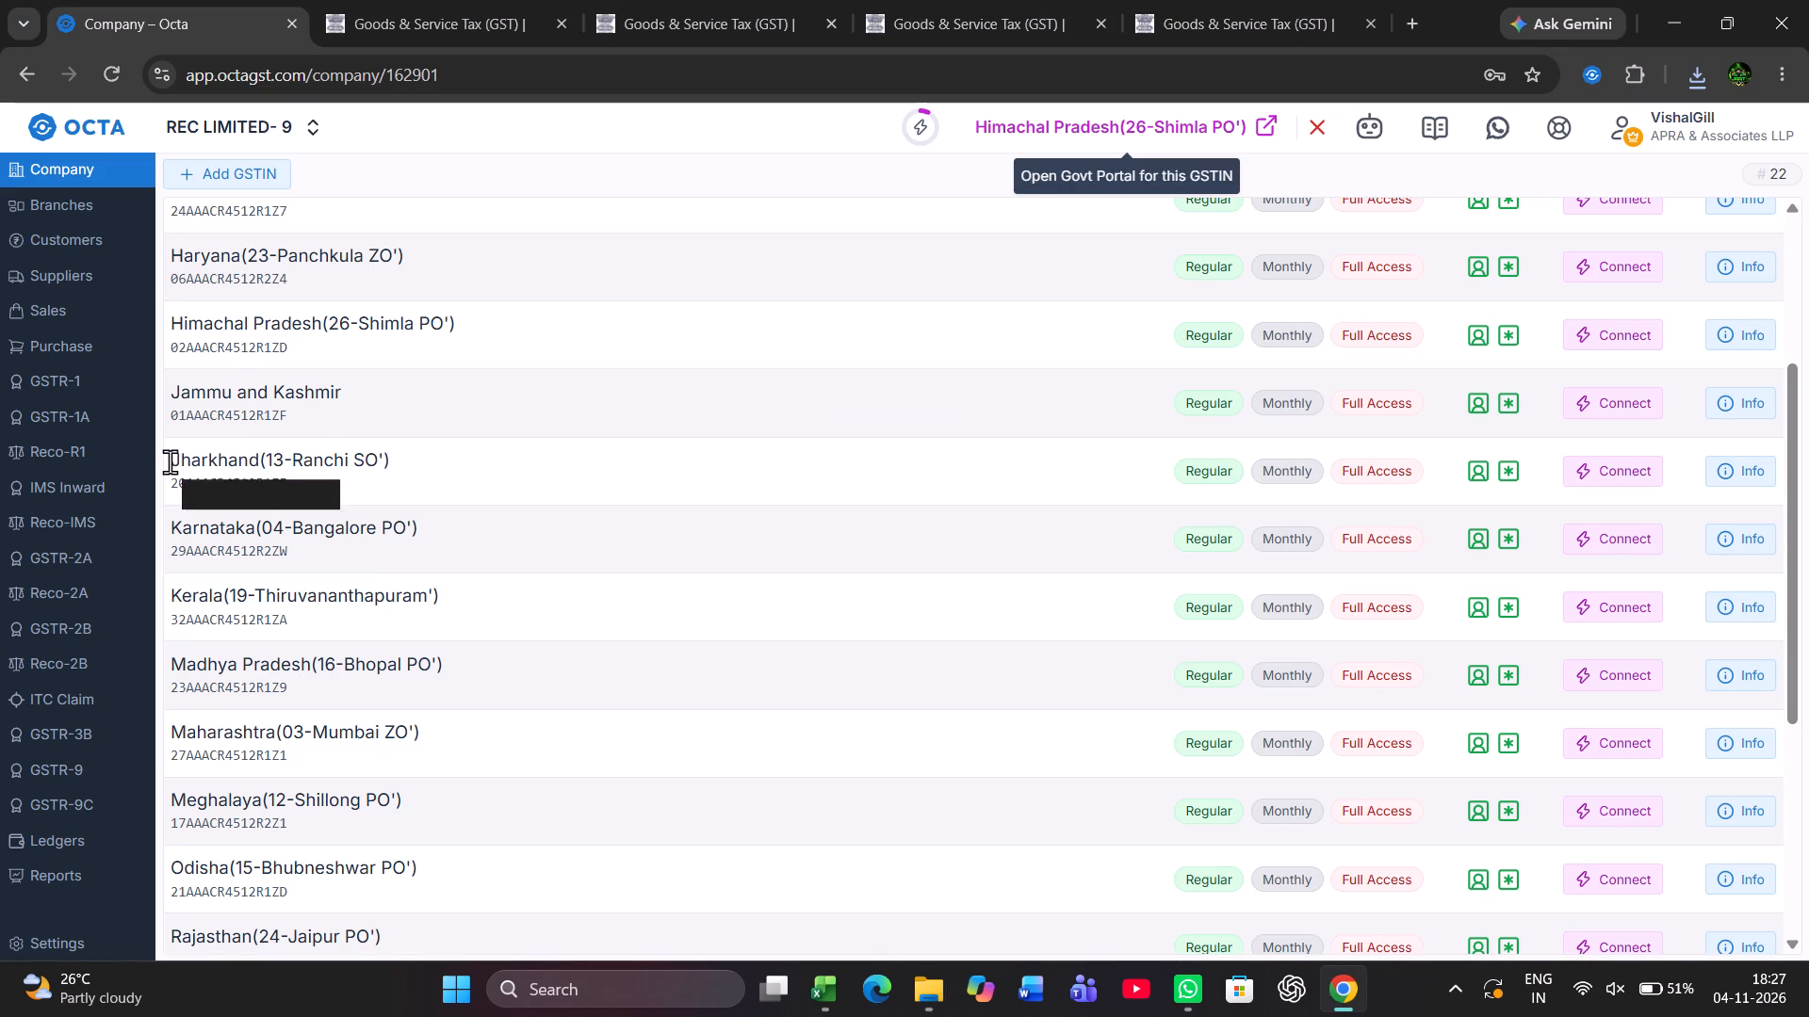
left_click_drag(170, 461, 399, 454)
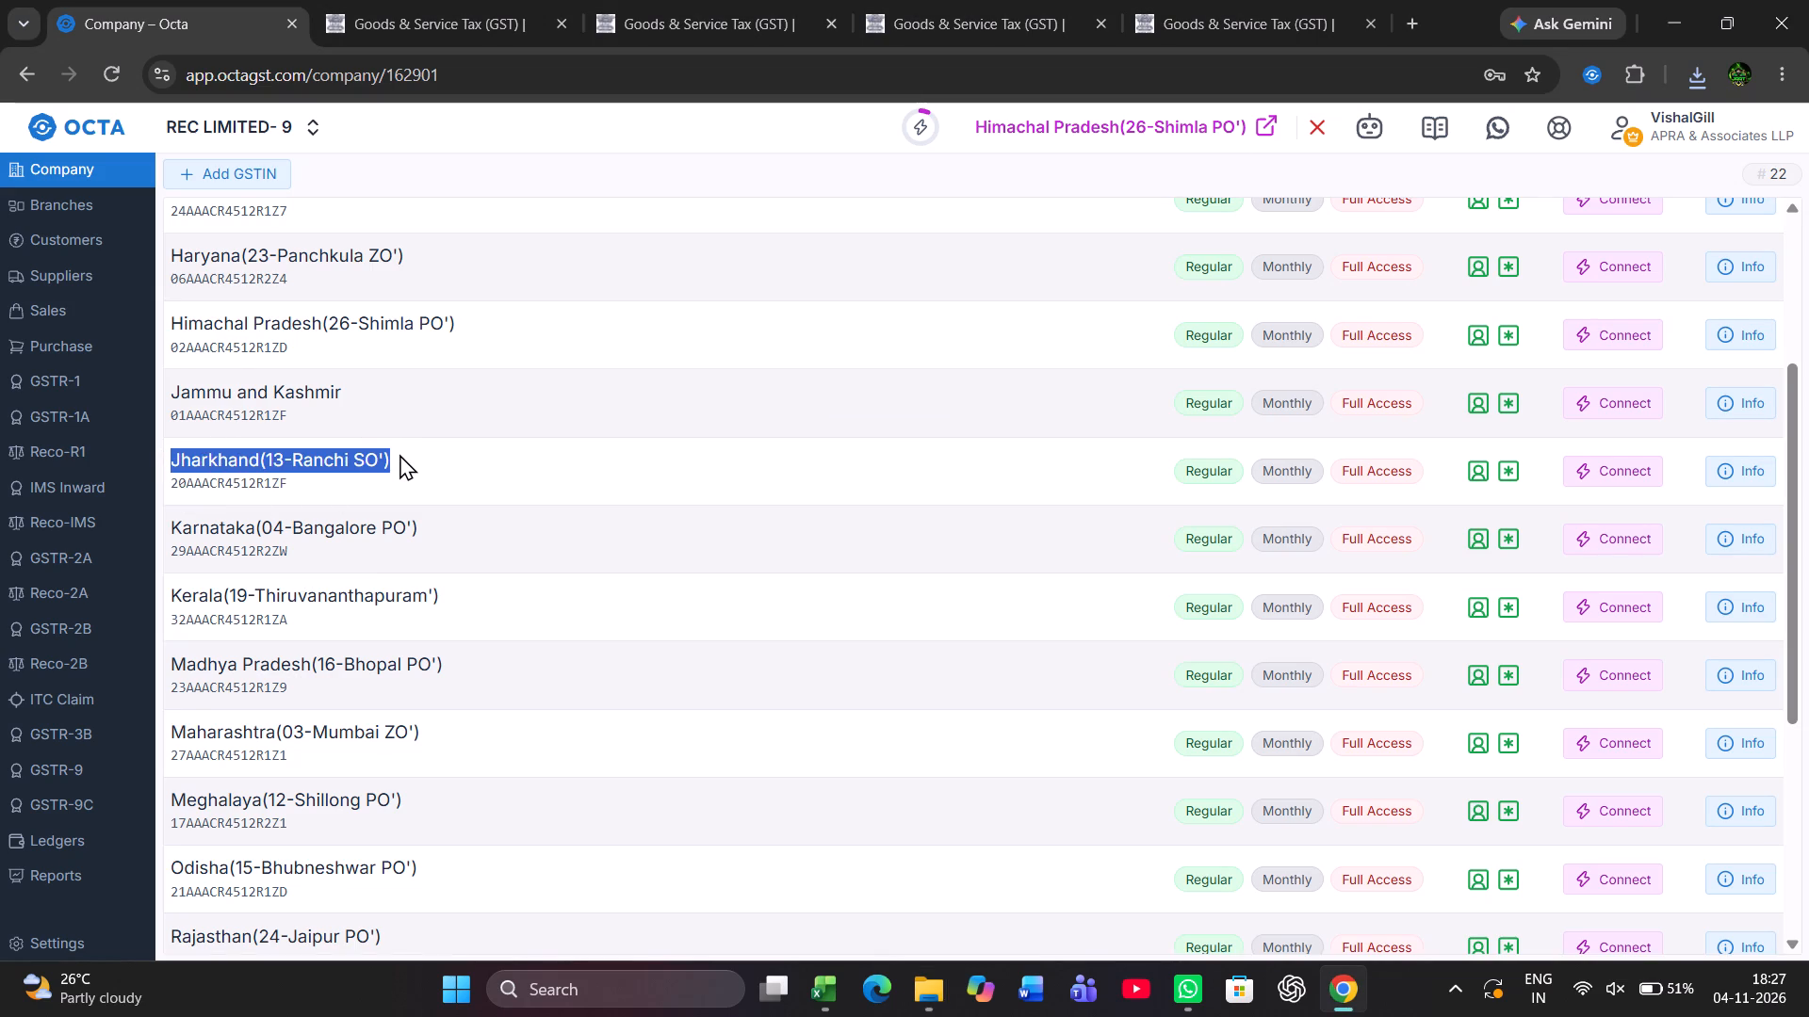
key("ctrl+c")
key("alt+Tab")
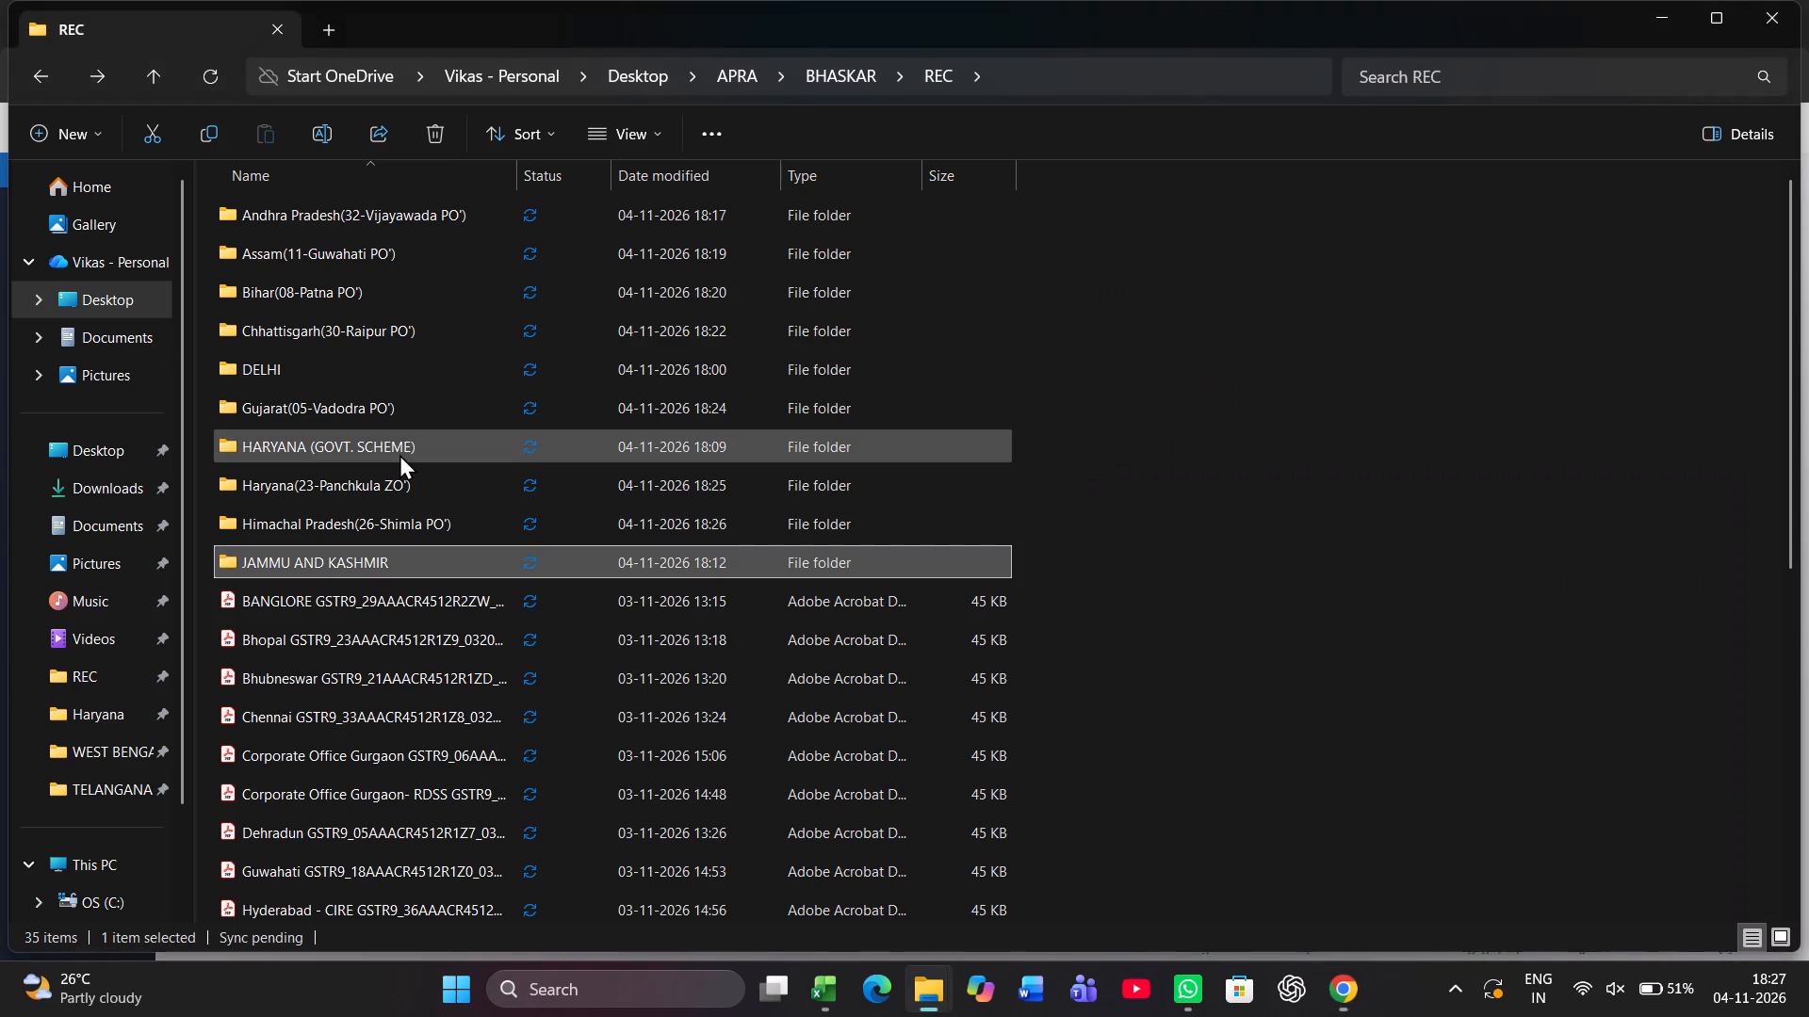
key("ctrl+shift+n")
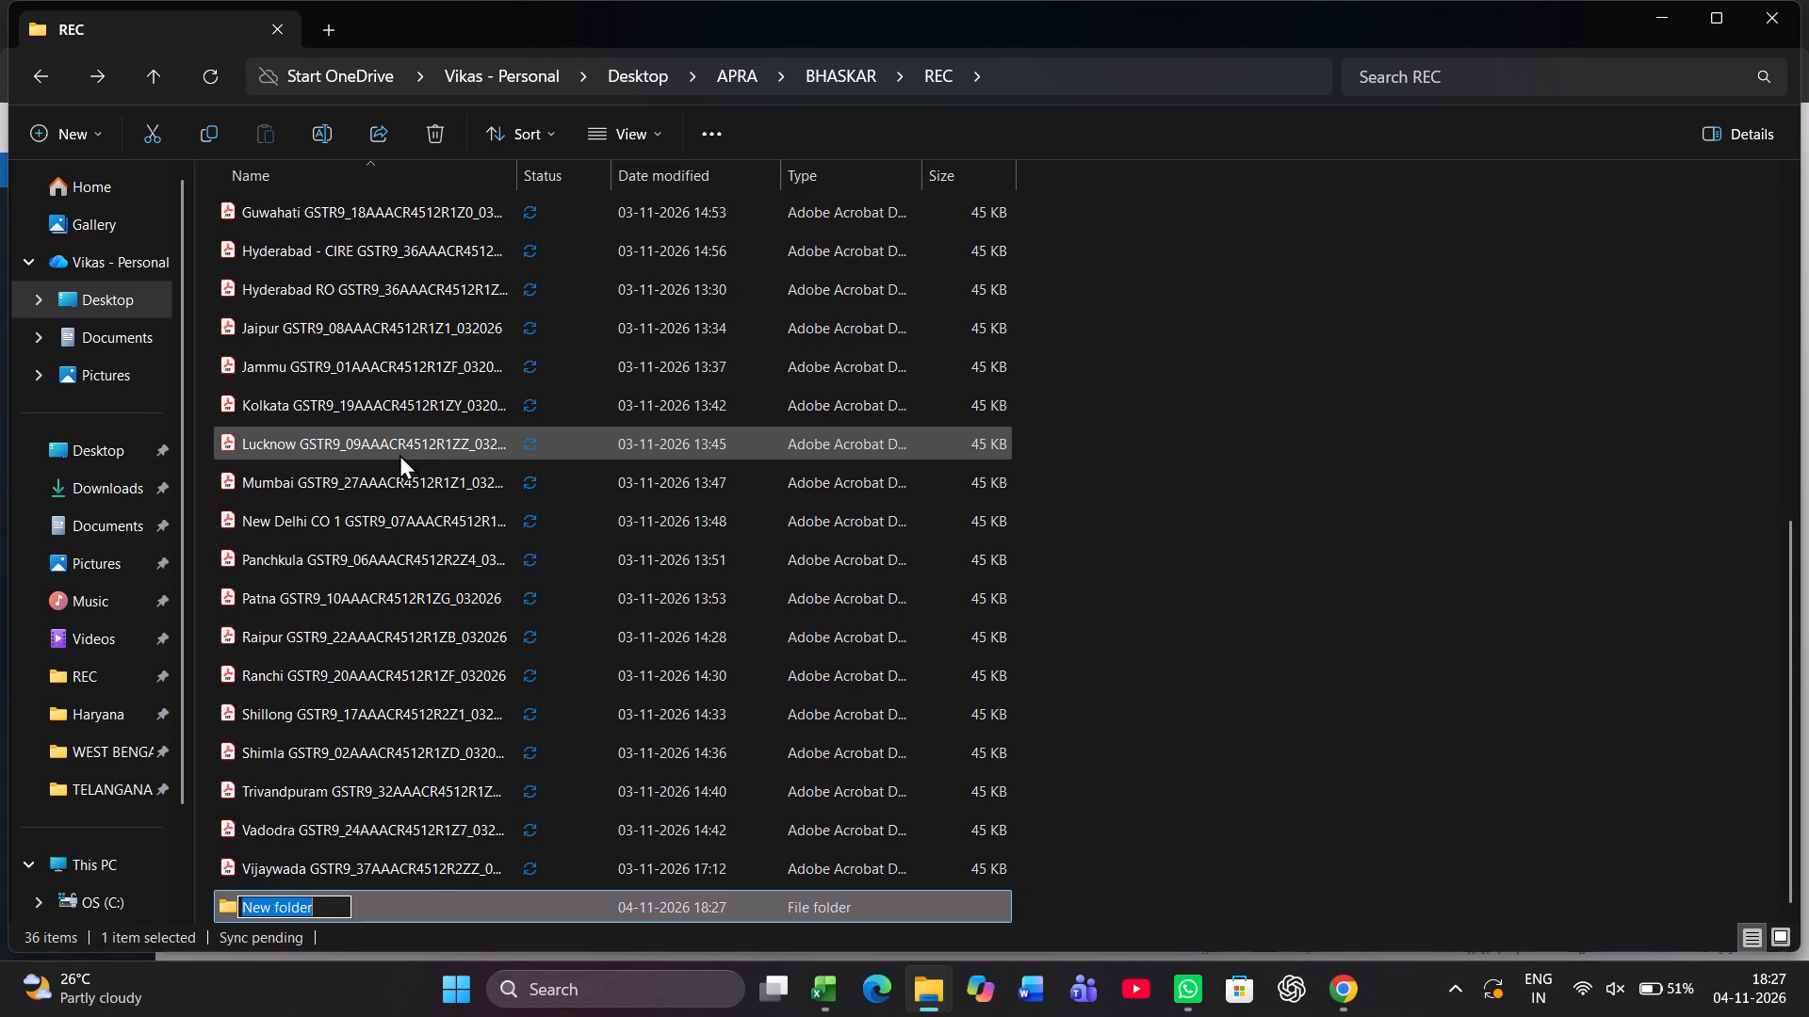
key("ctrl+v")
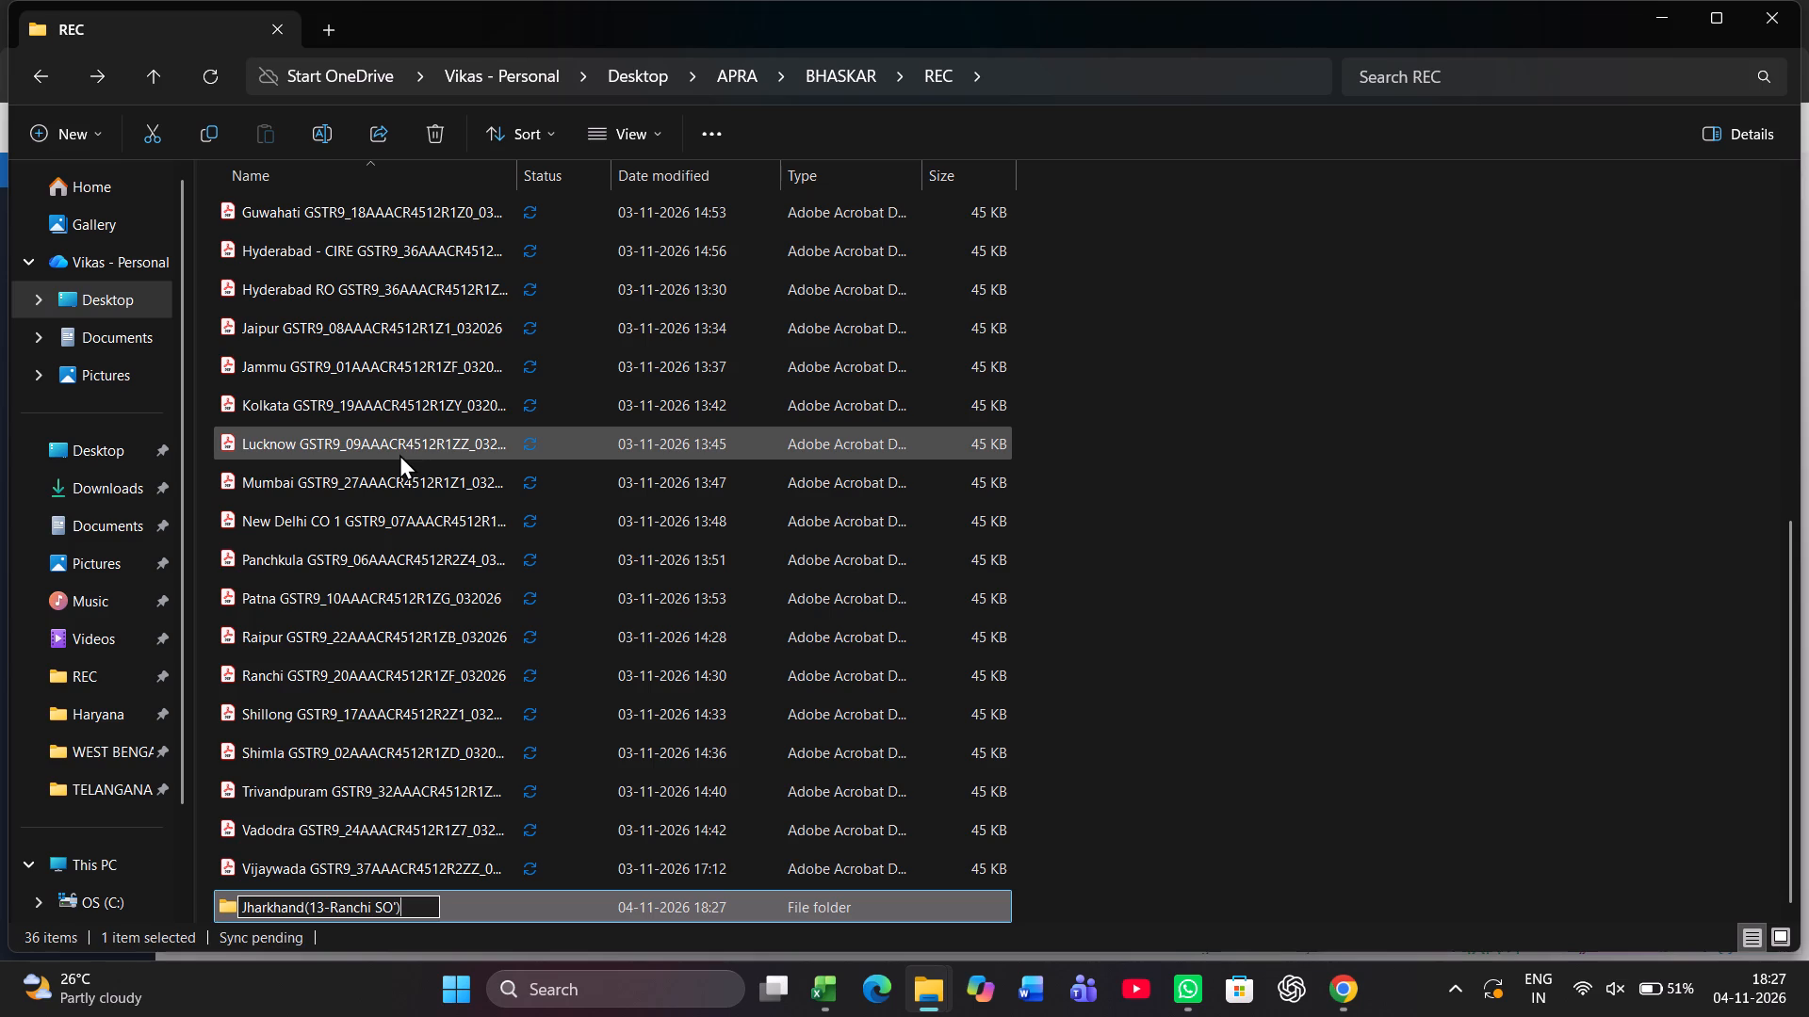
key("Return")
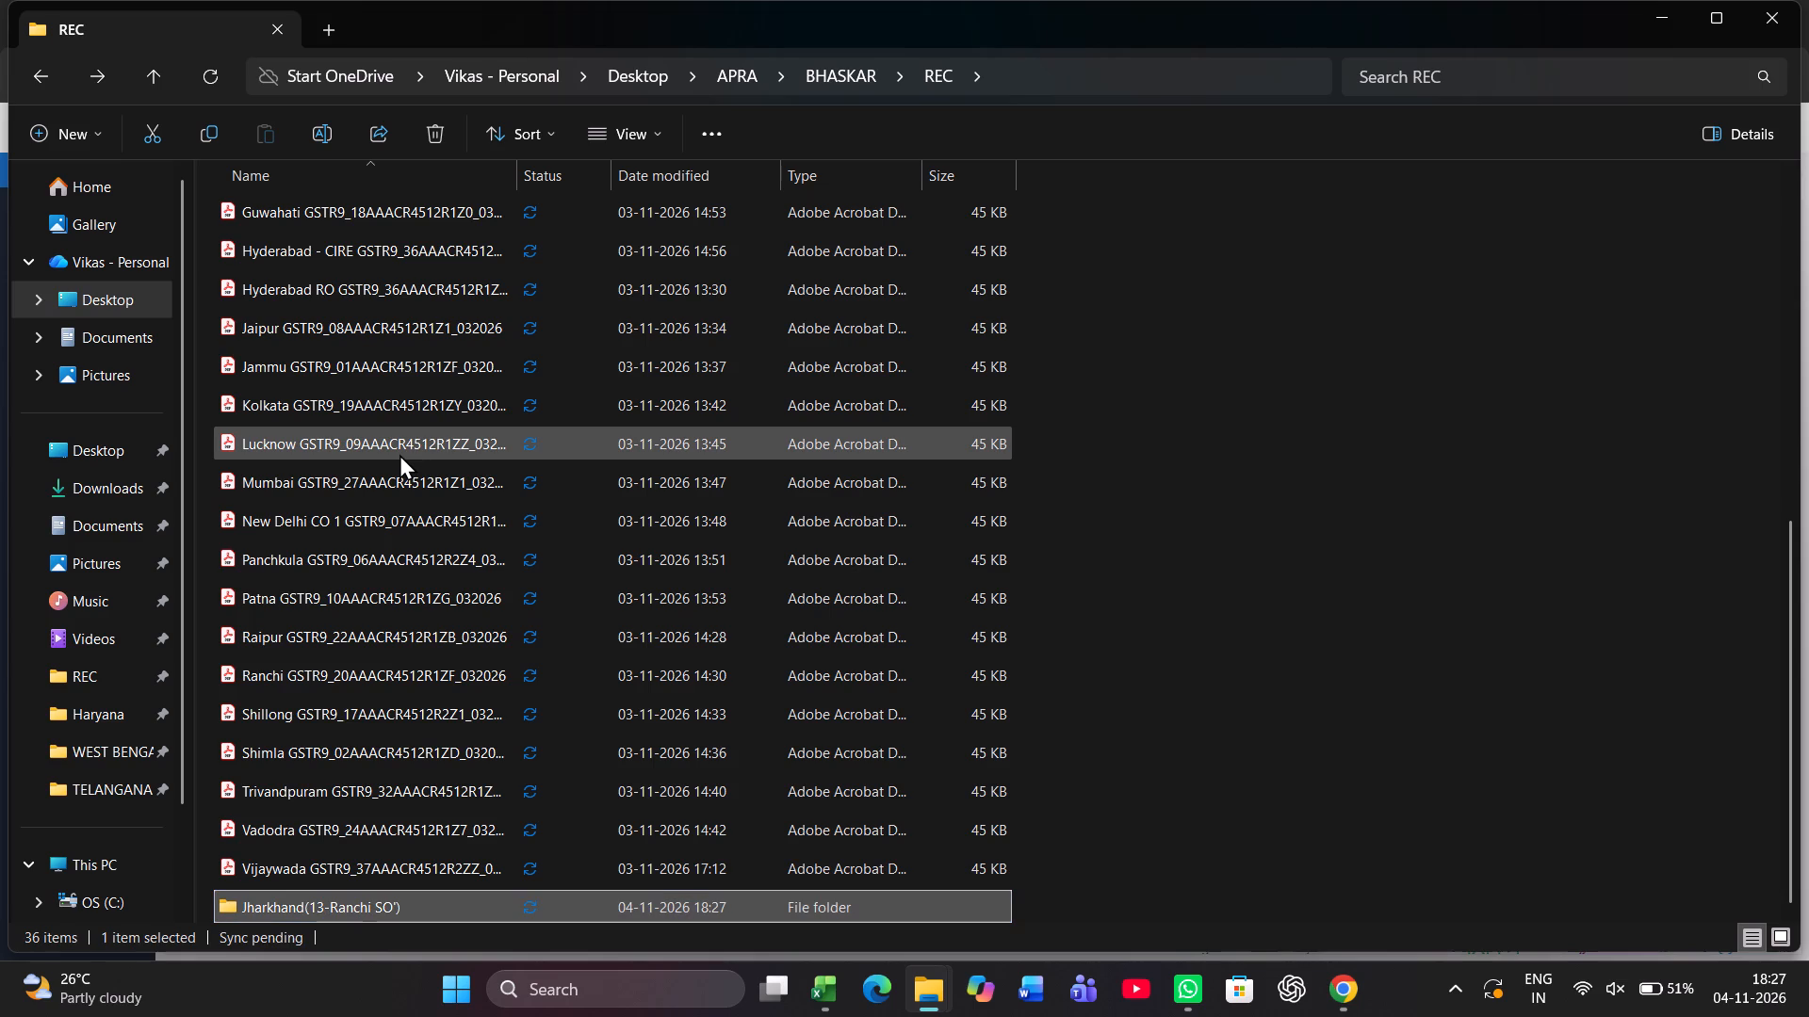
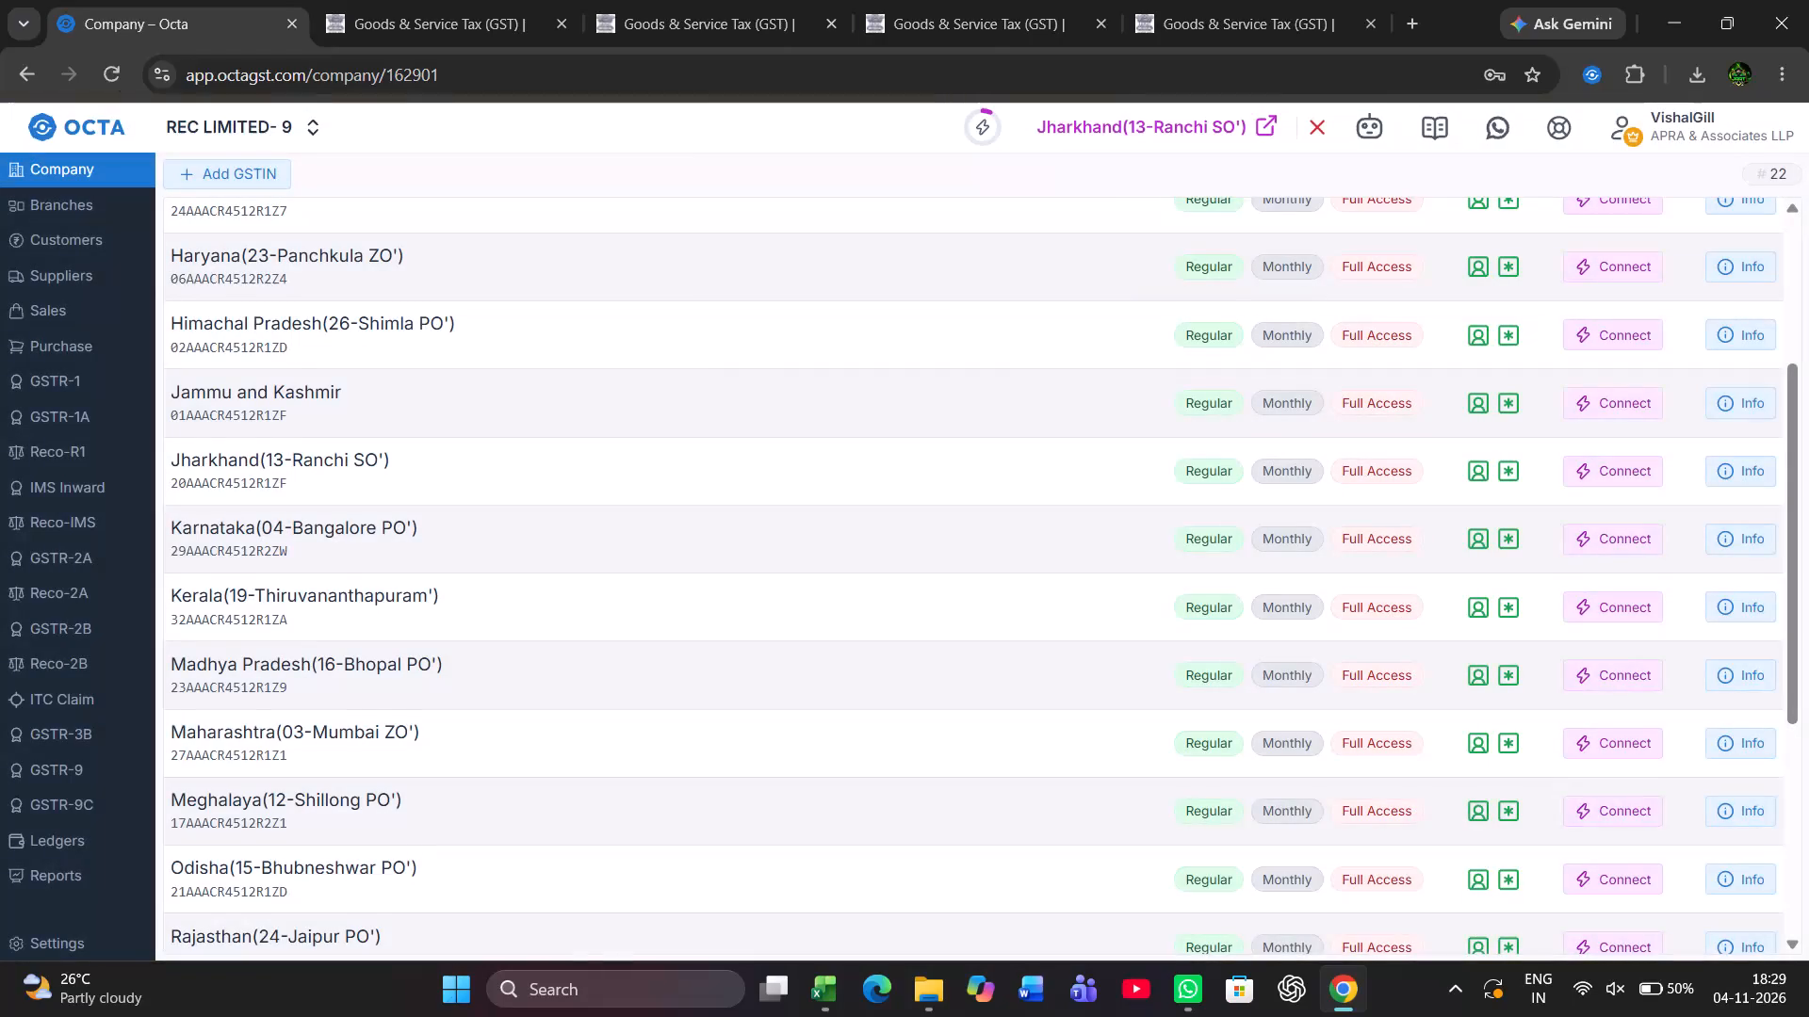
Open the GST portal for Jharkhand(13-Ranchi SO') from Octa and search its annual returns for financial year 2025-26.
left_click(1133, 125)
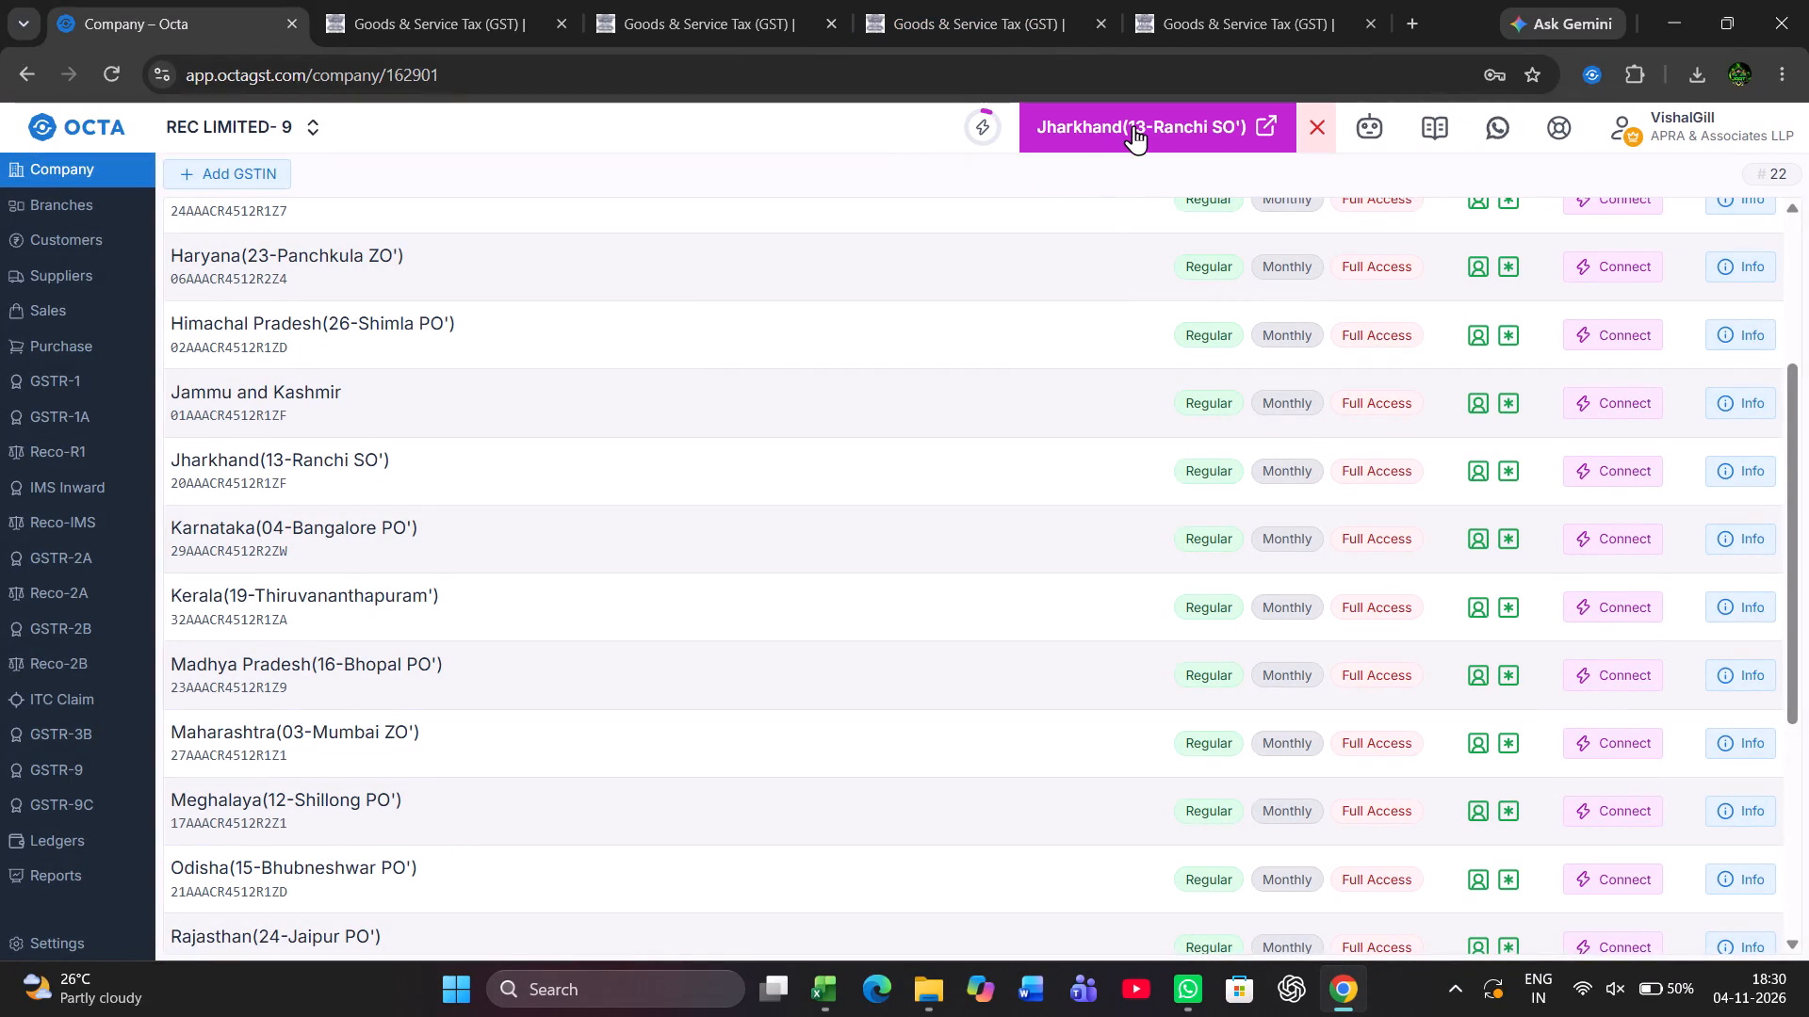
key("alt+Tab")
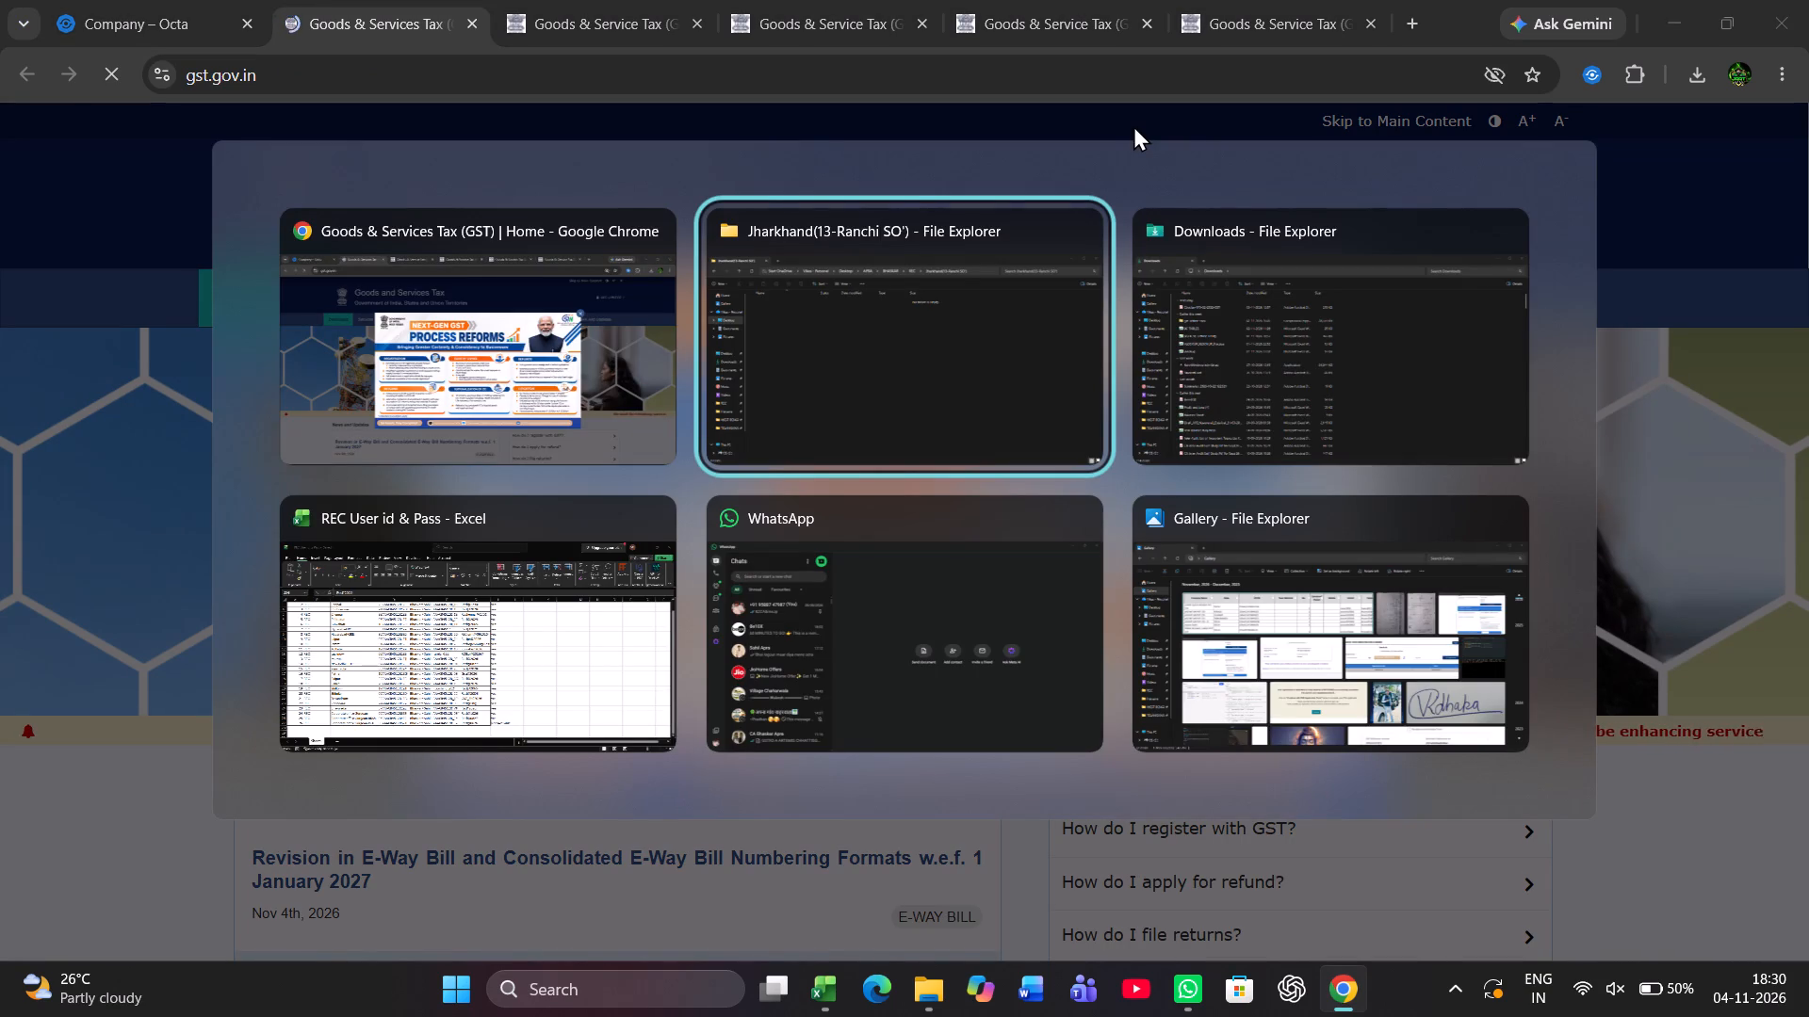
key("alt+Left")
left_click(1376, 275)
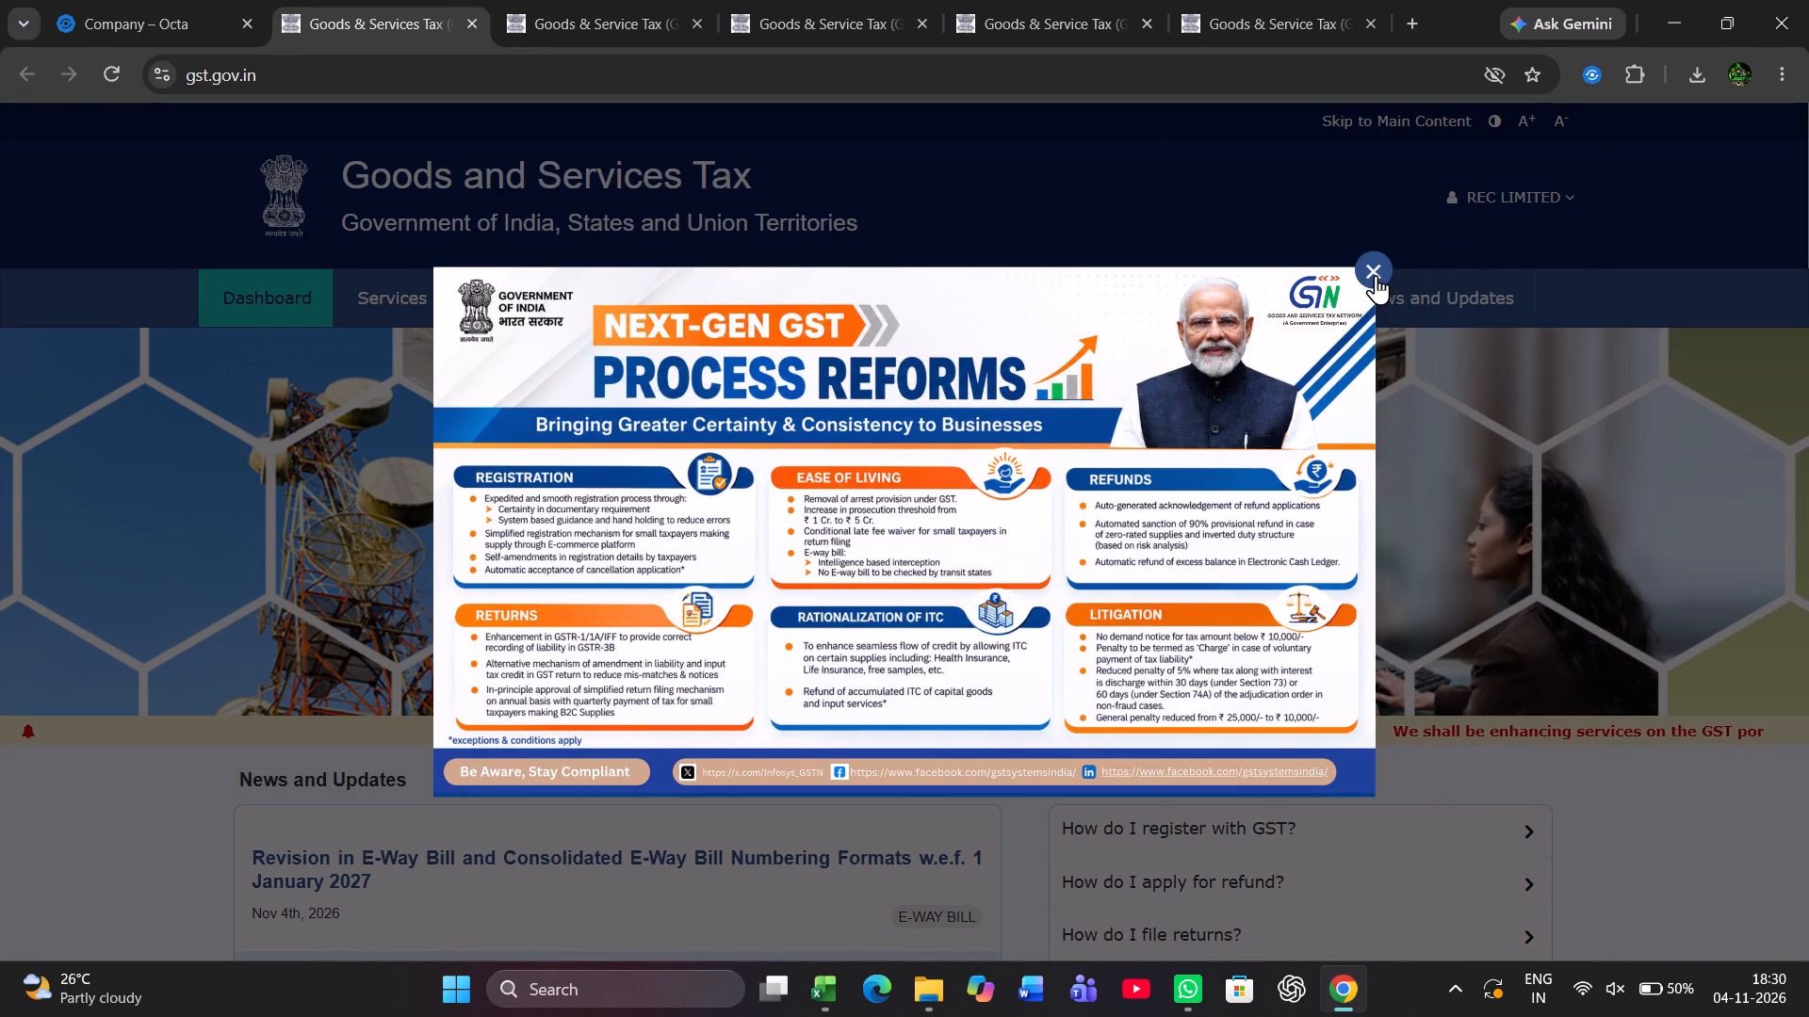
left_click(383, 292)
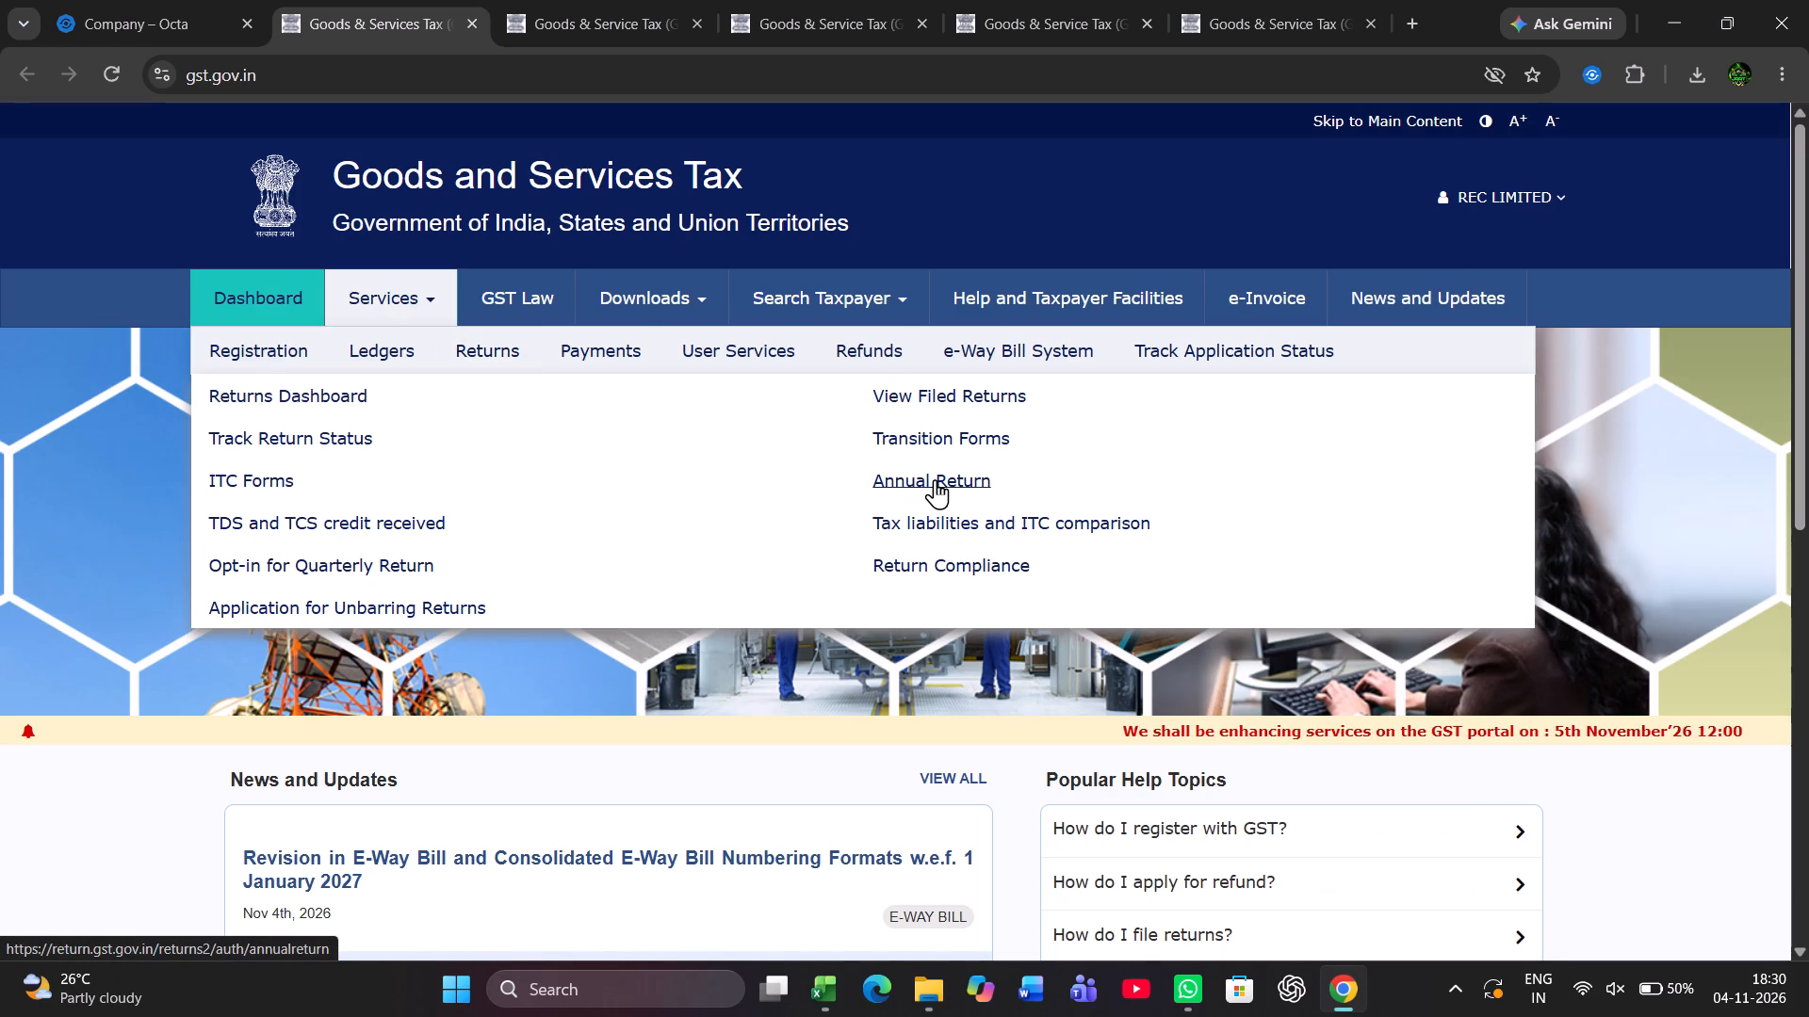
left_click(935, 479)
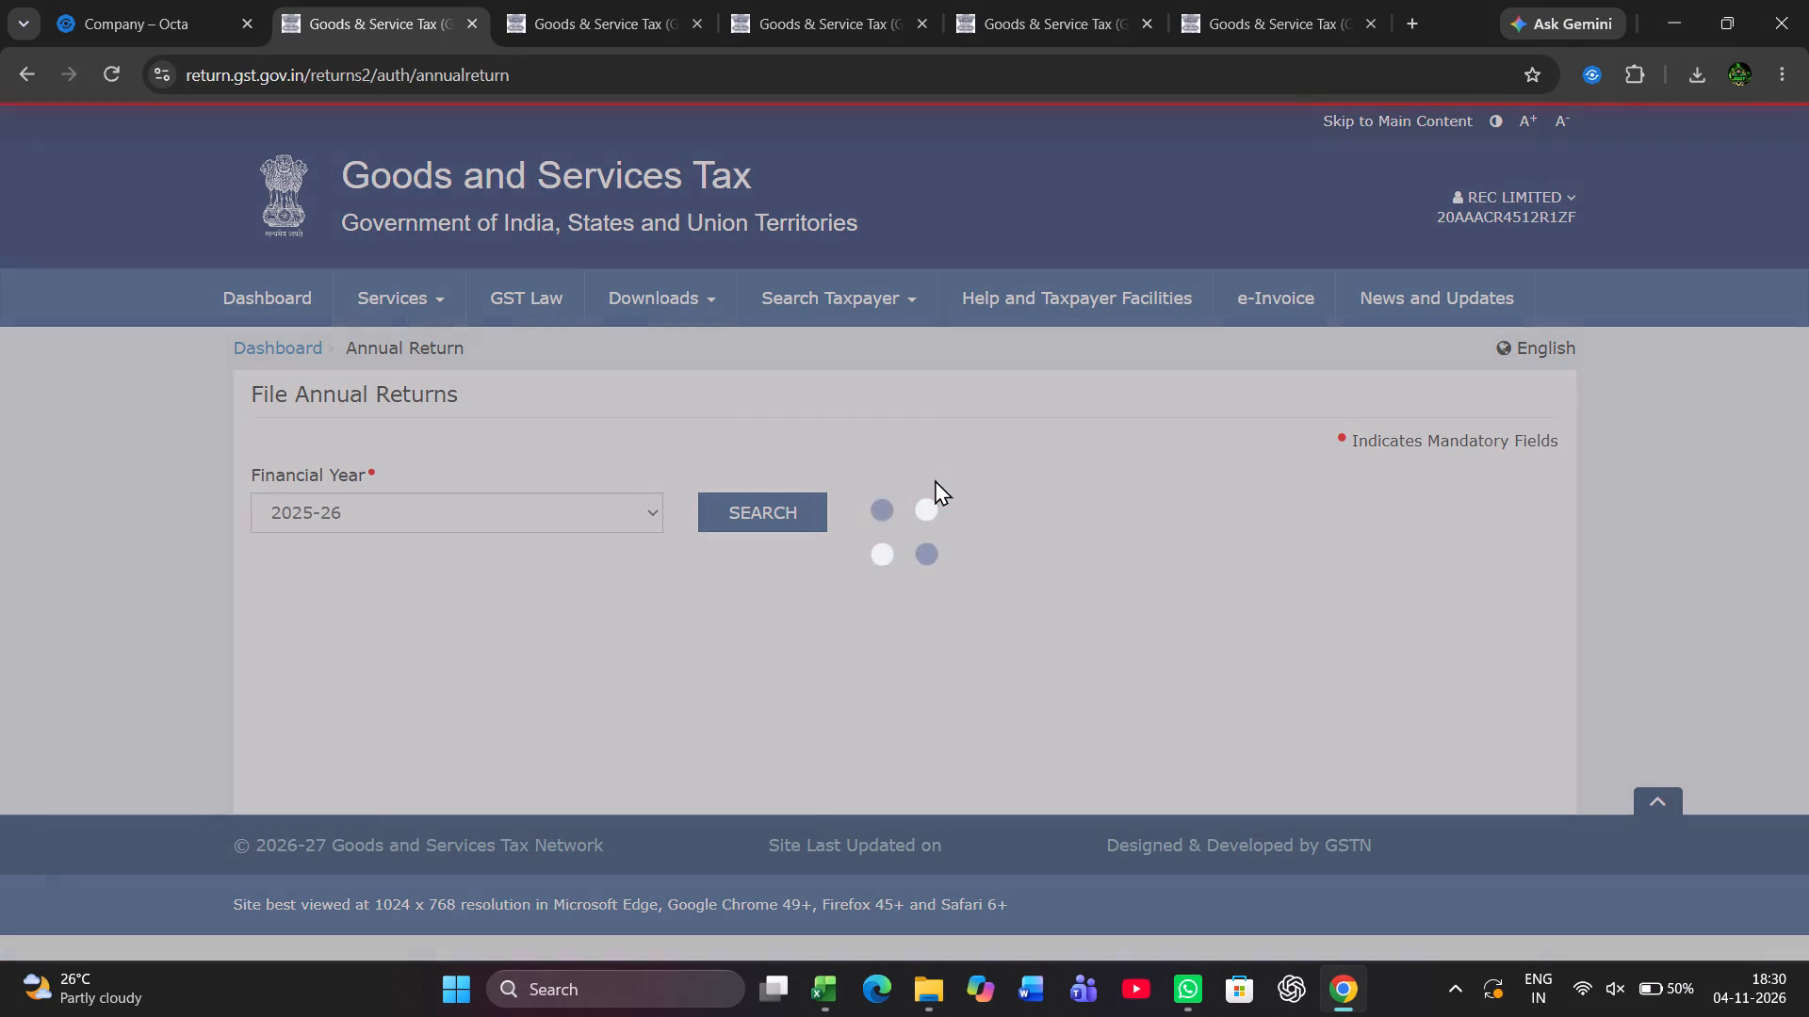
left_click(757, 525)
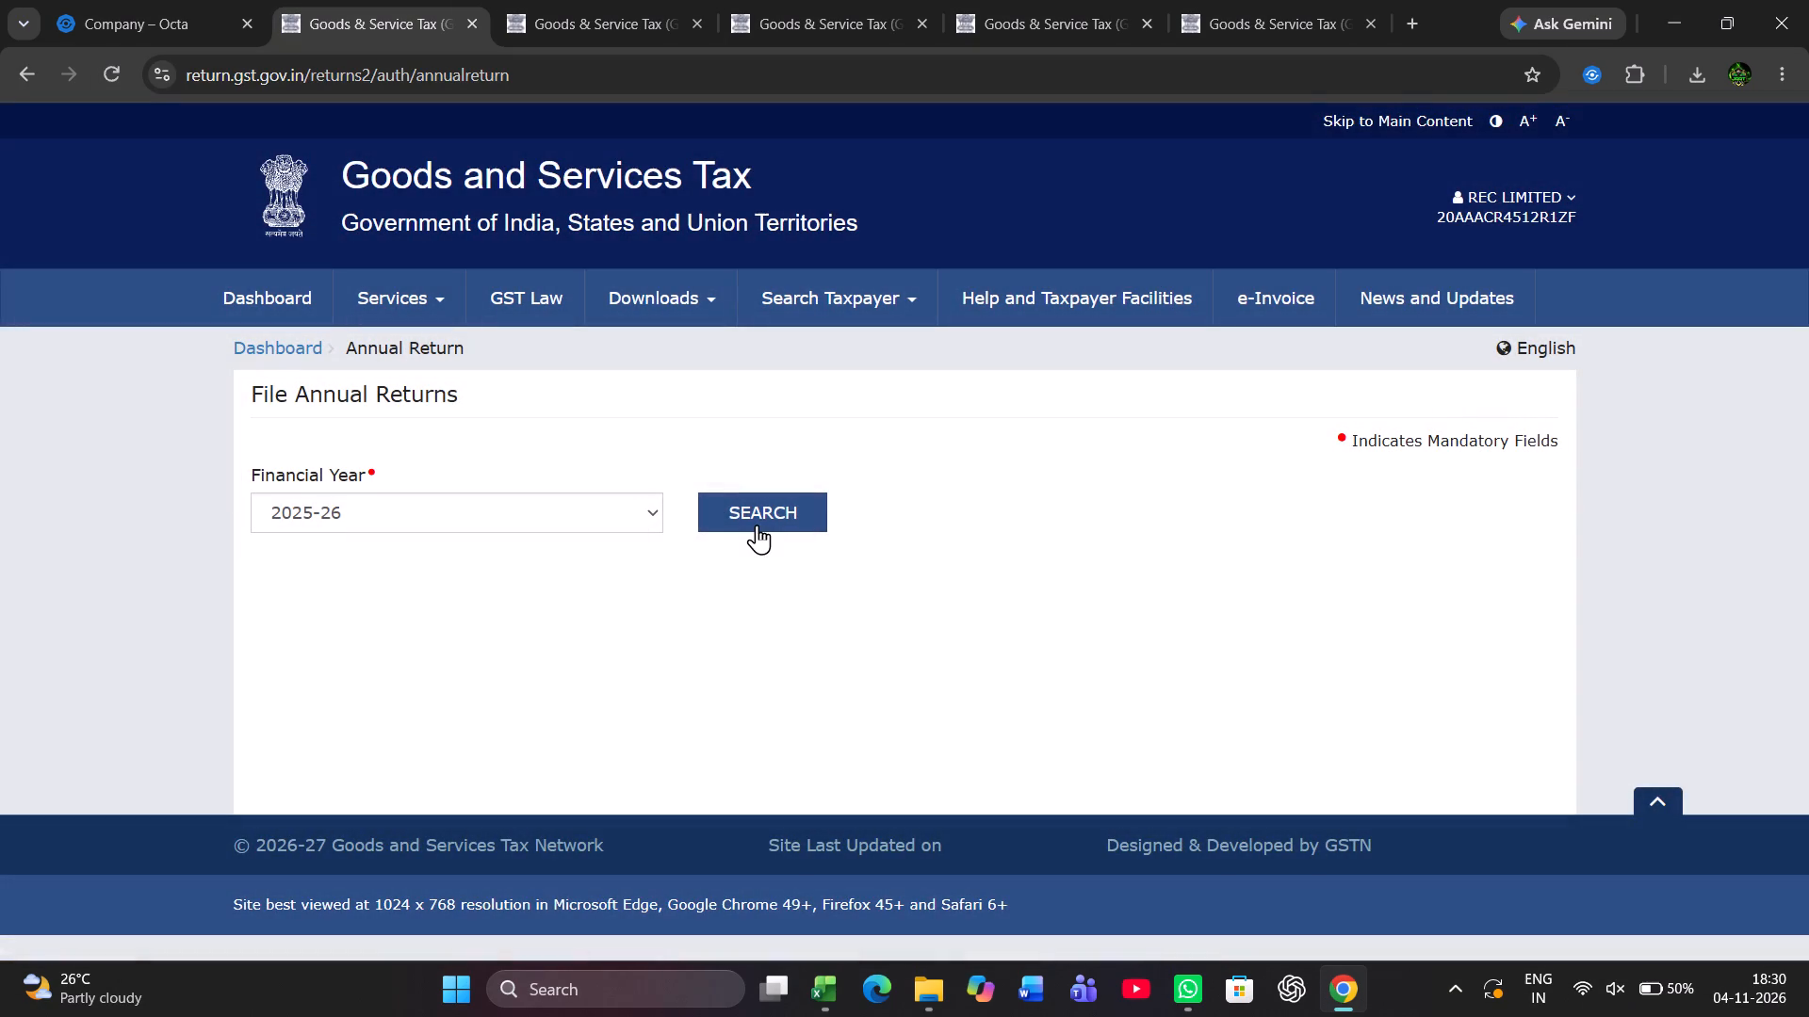
left_click(757, 525)
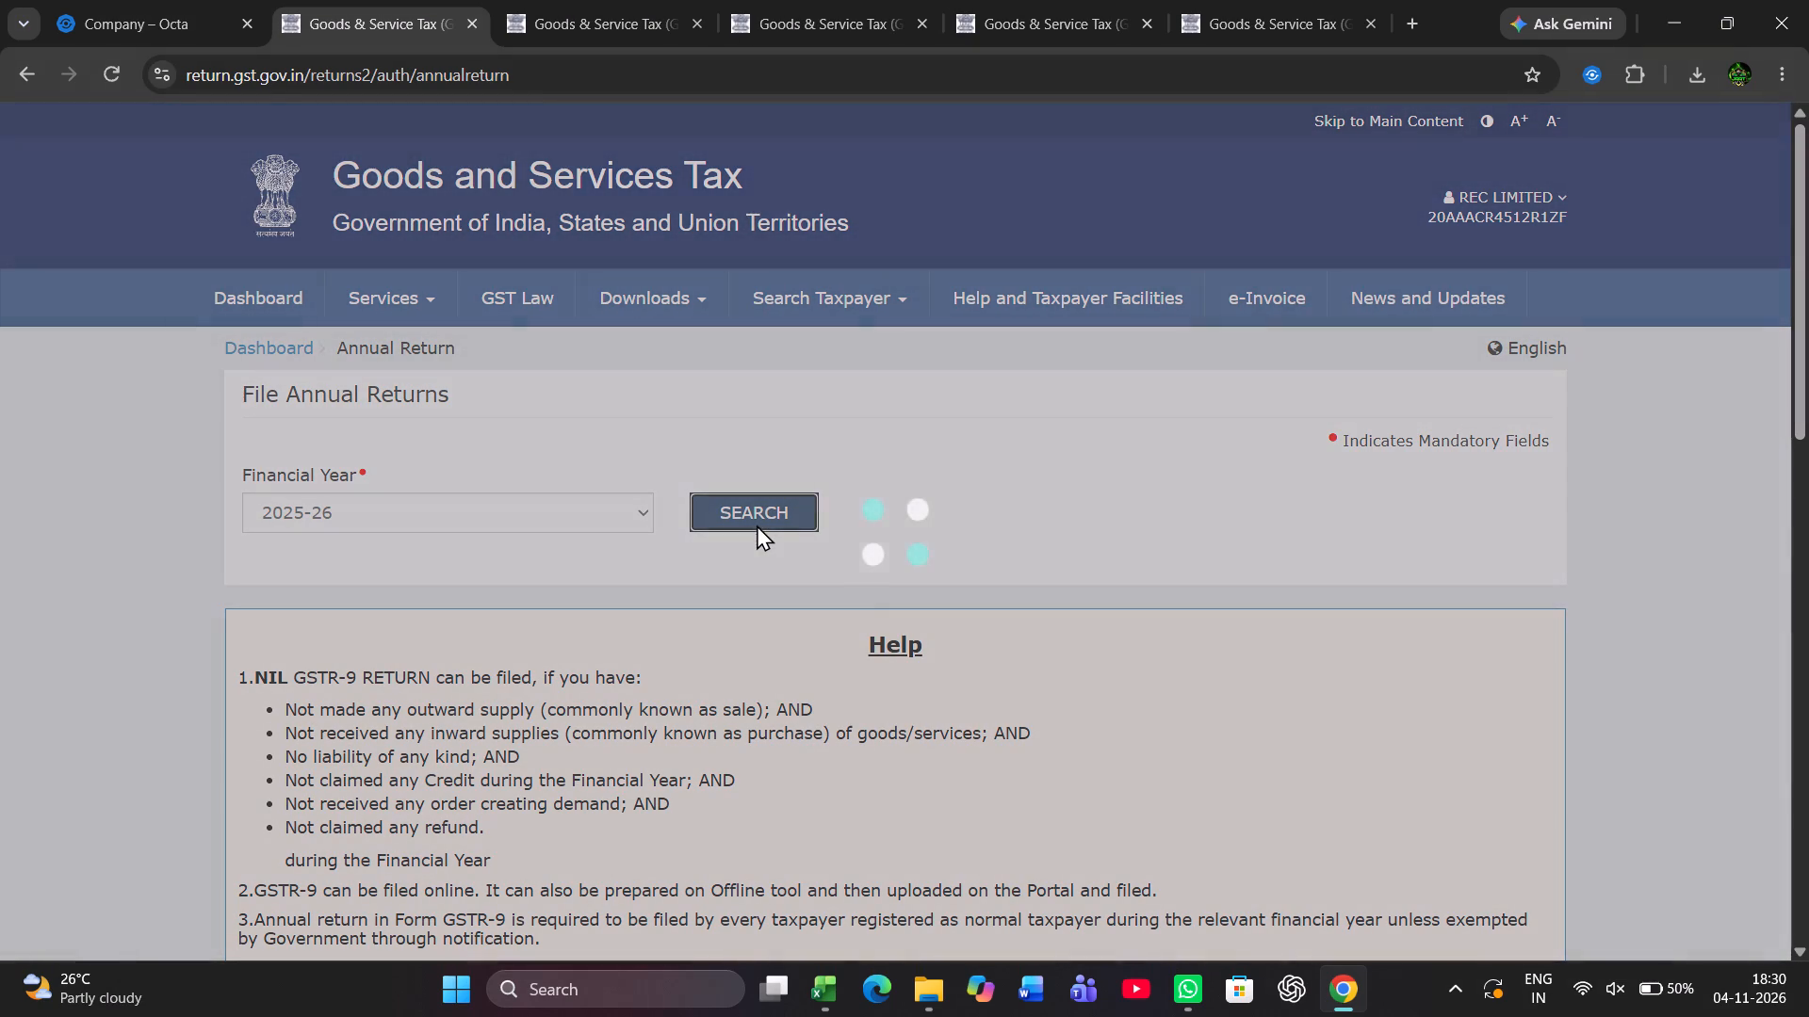
Open Jharkhand's GSTR-9 for online preparation and proceed past the nil-return question with the answer No.
scroll(757, 525, "down", 4)
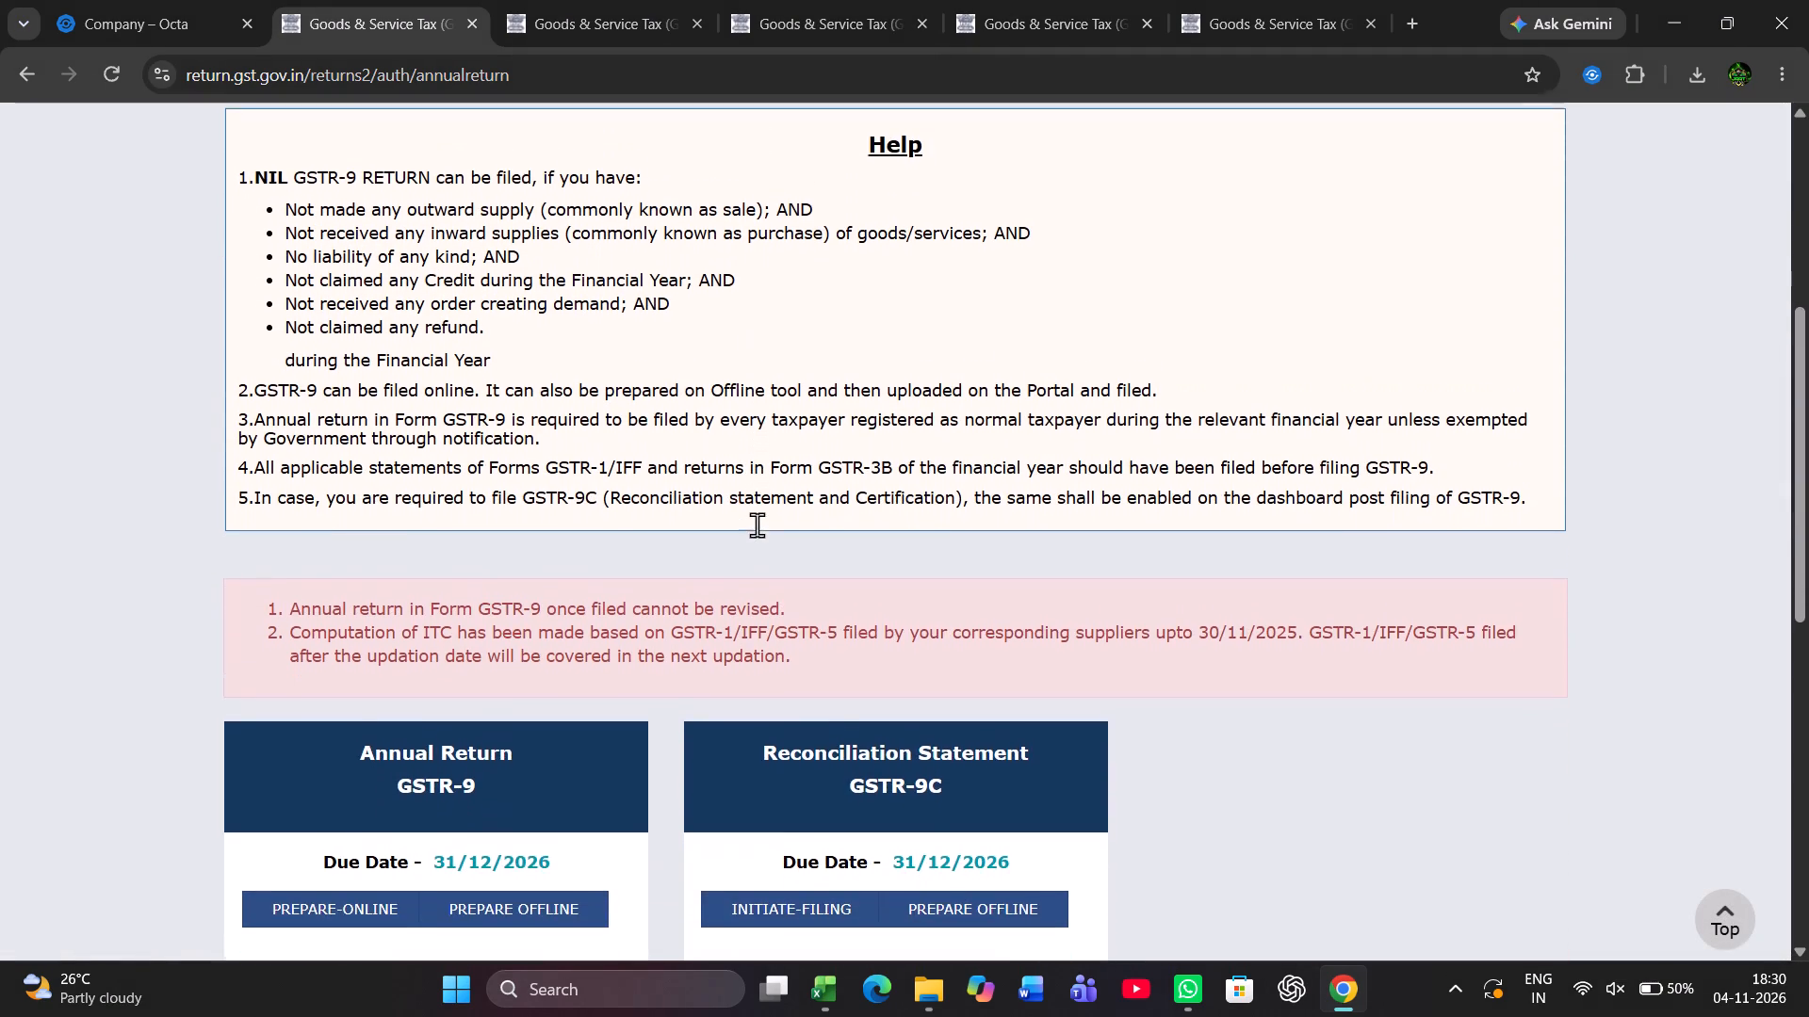
left_click(474, 735)
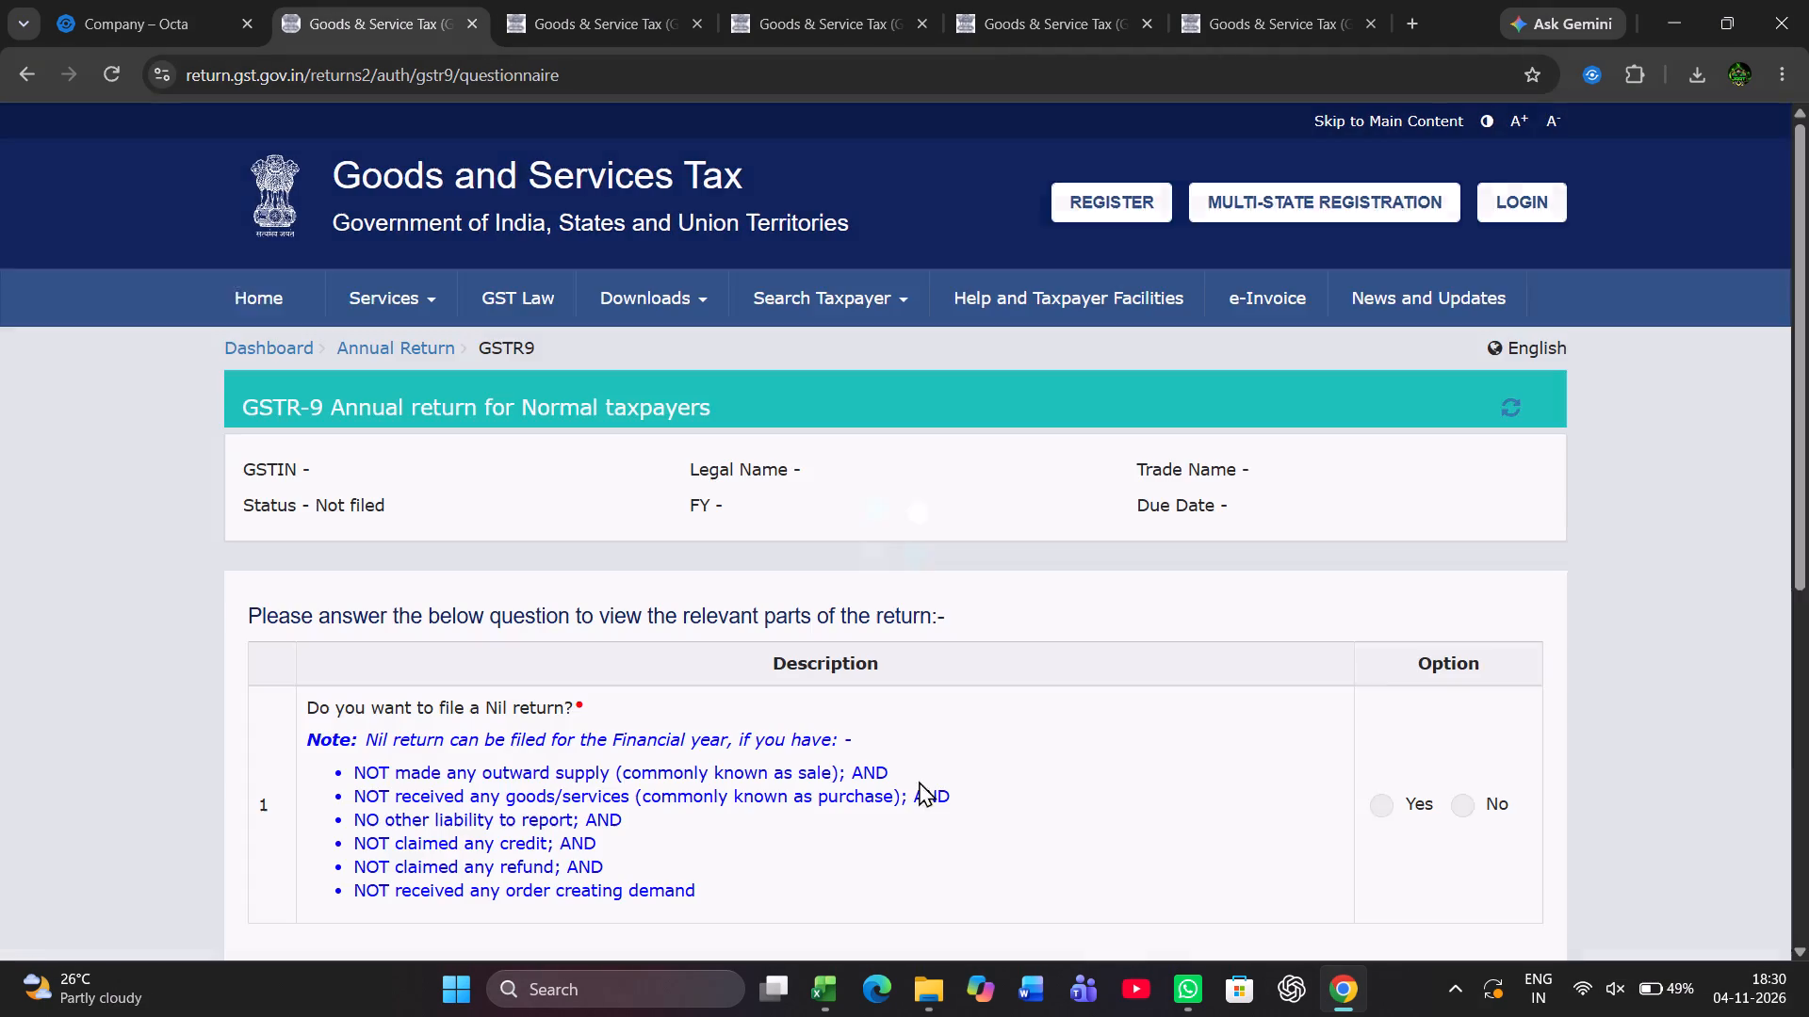
left_click(1121, 687)
scroll(1121, 687, "down", 2)
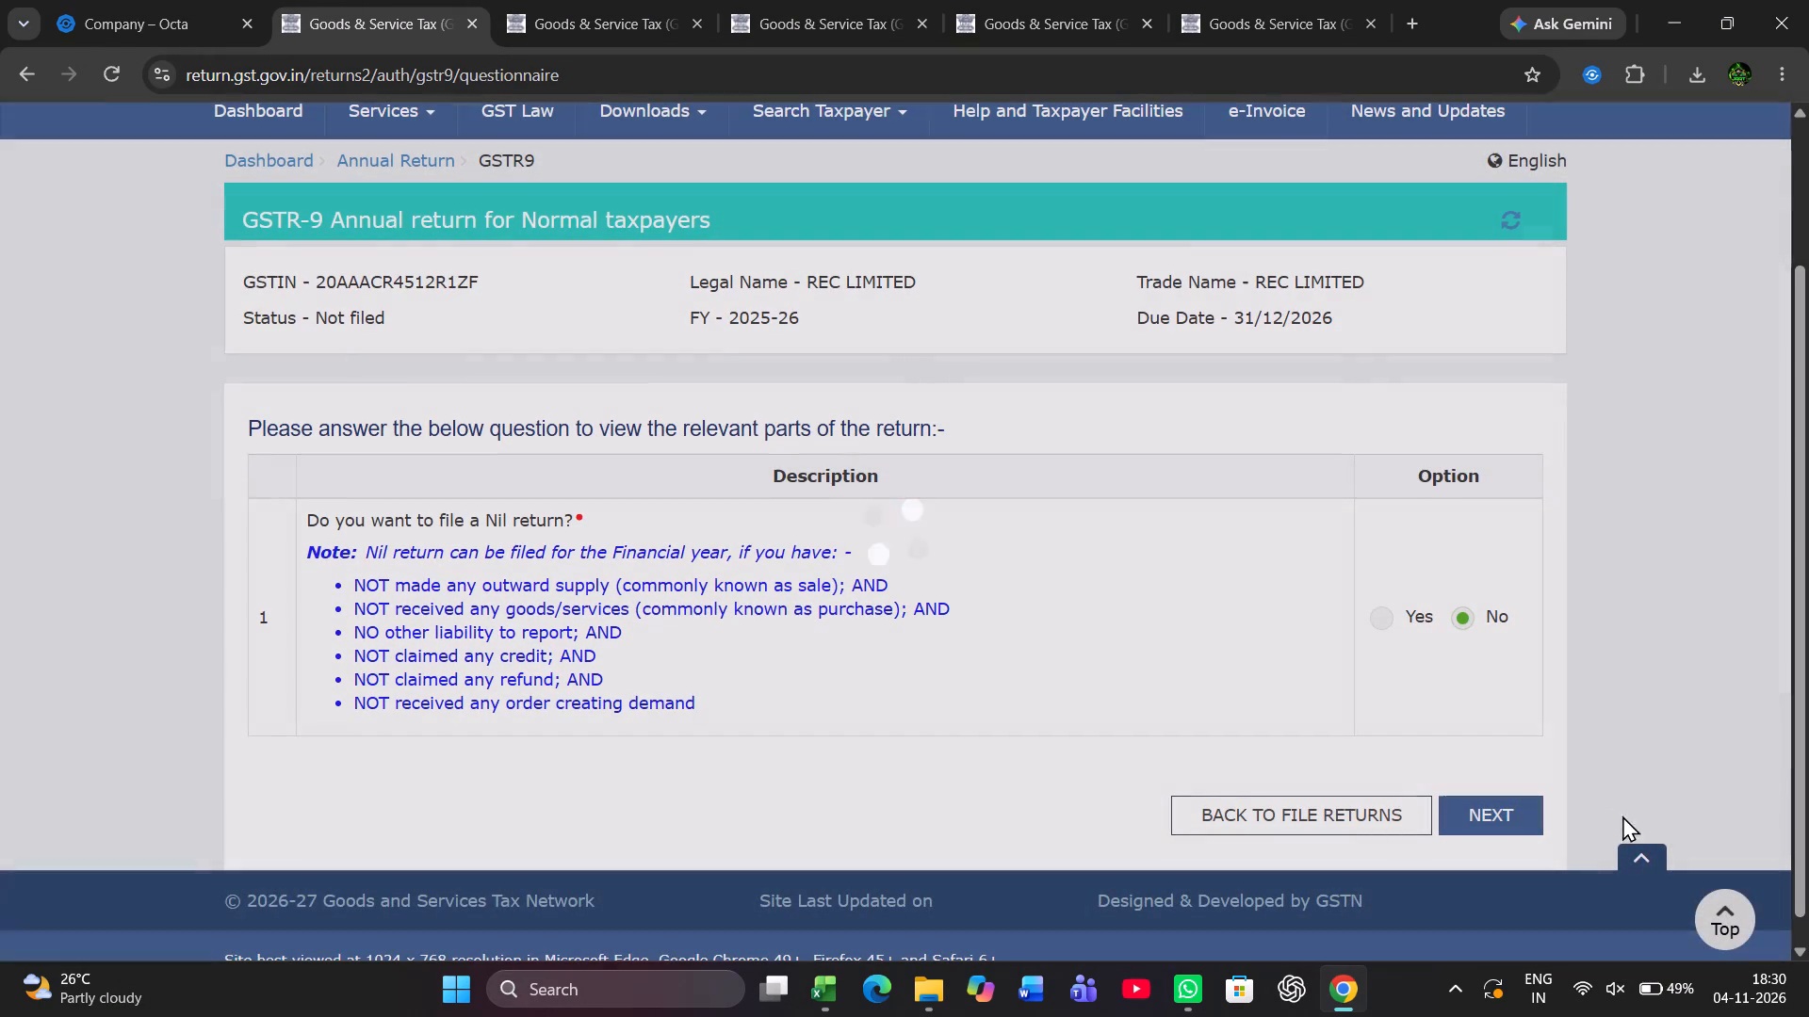
left_click(1499, 811)
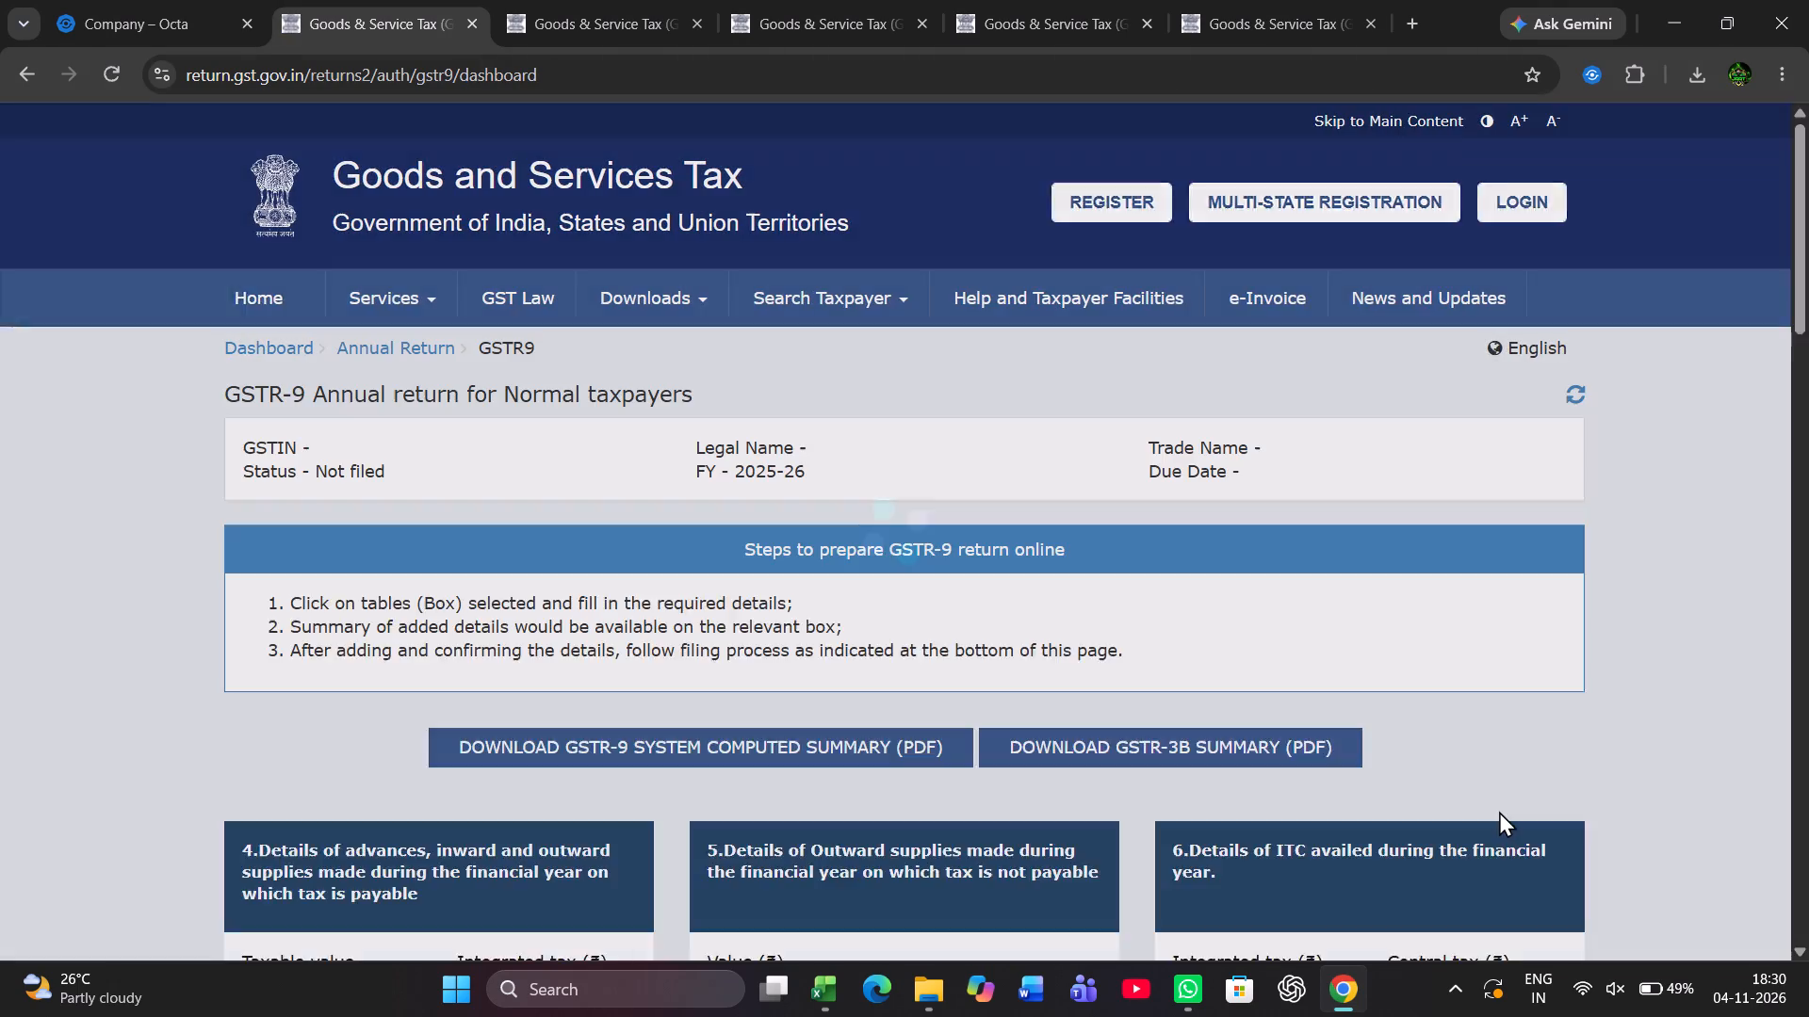
Download the Jharkhand GSTIN's GSTR-9 system computed, GSTR-1/1A/IFF and GSTR-3B summary PDFs.
scroll(1499, 811, "down", 2)
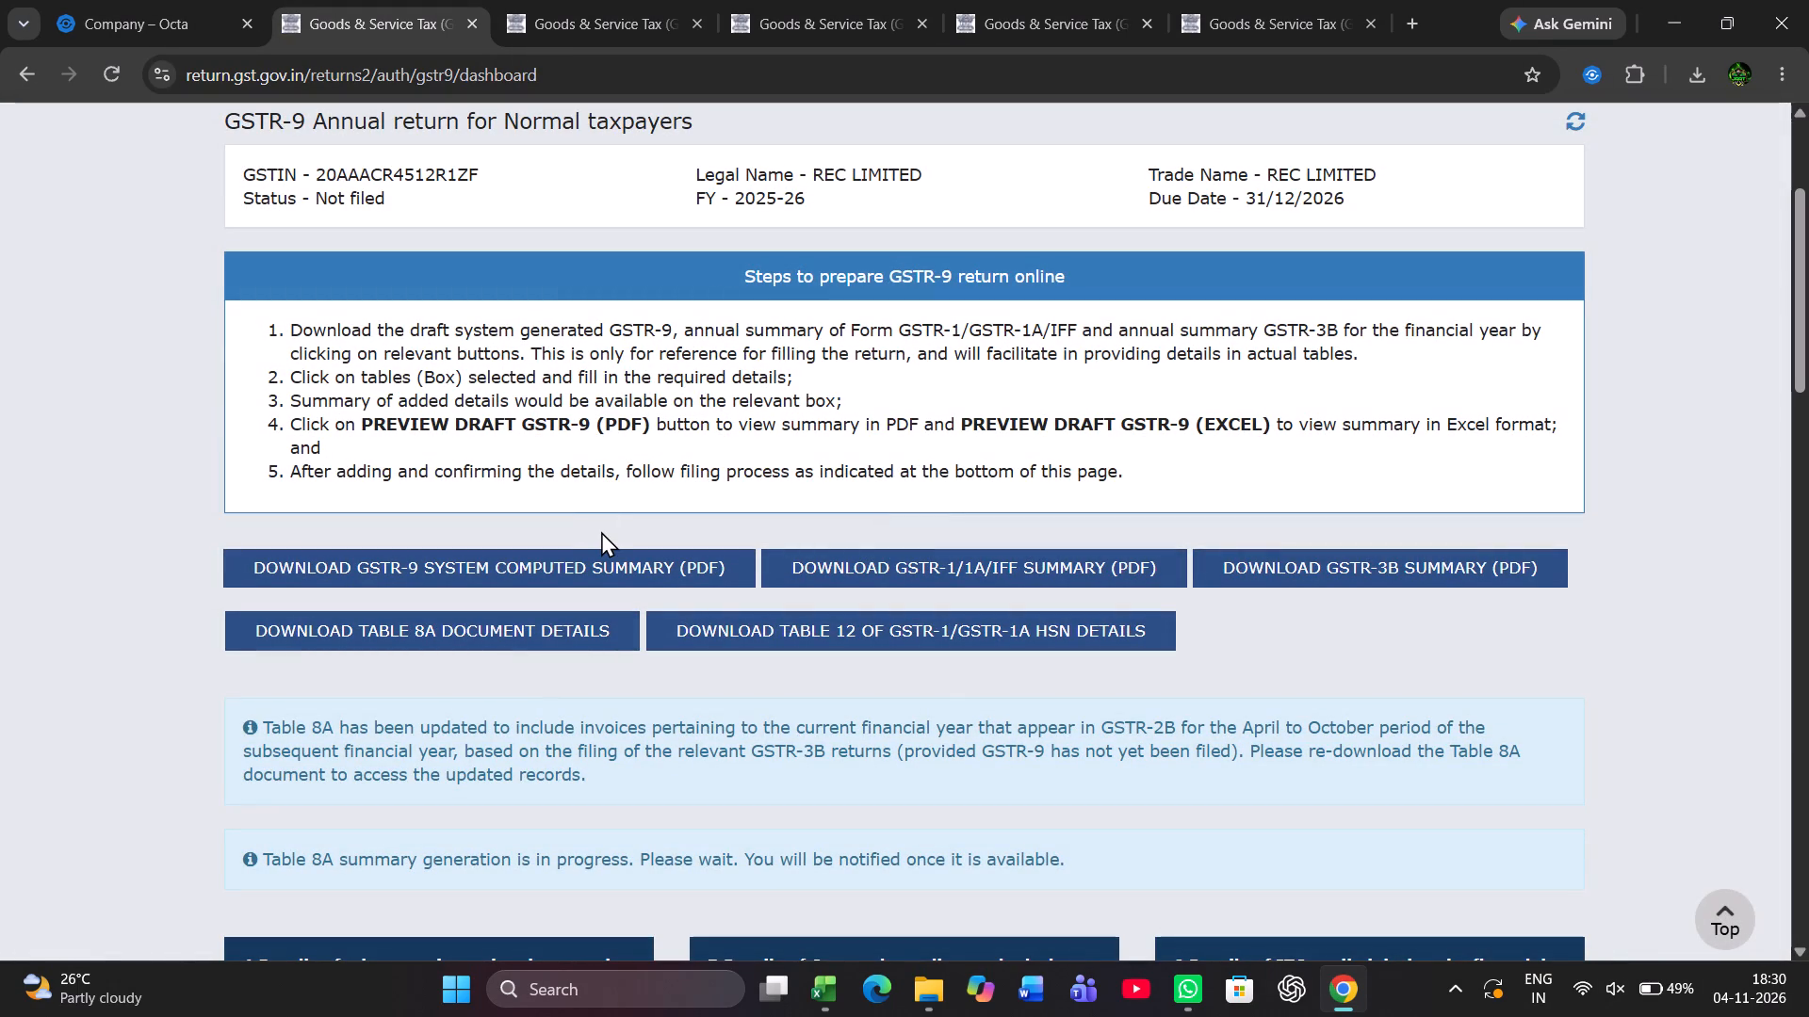
left_click(579, 559)
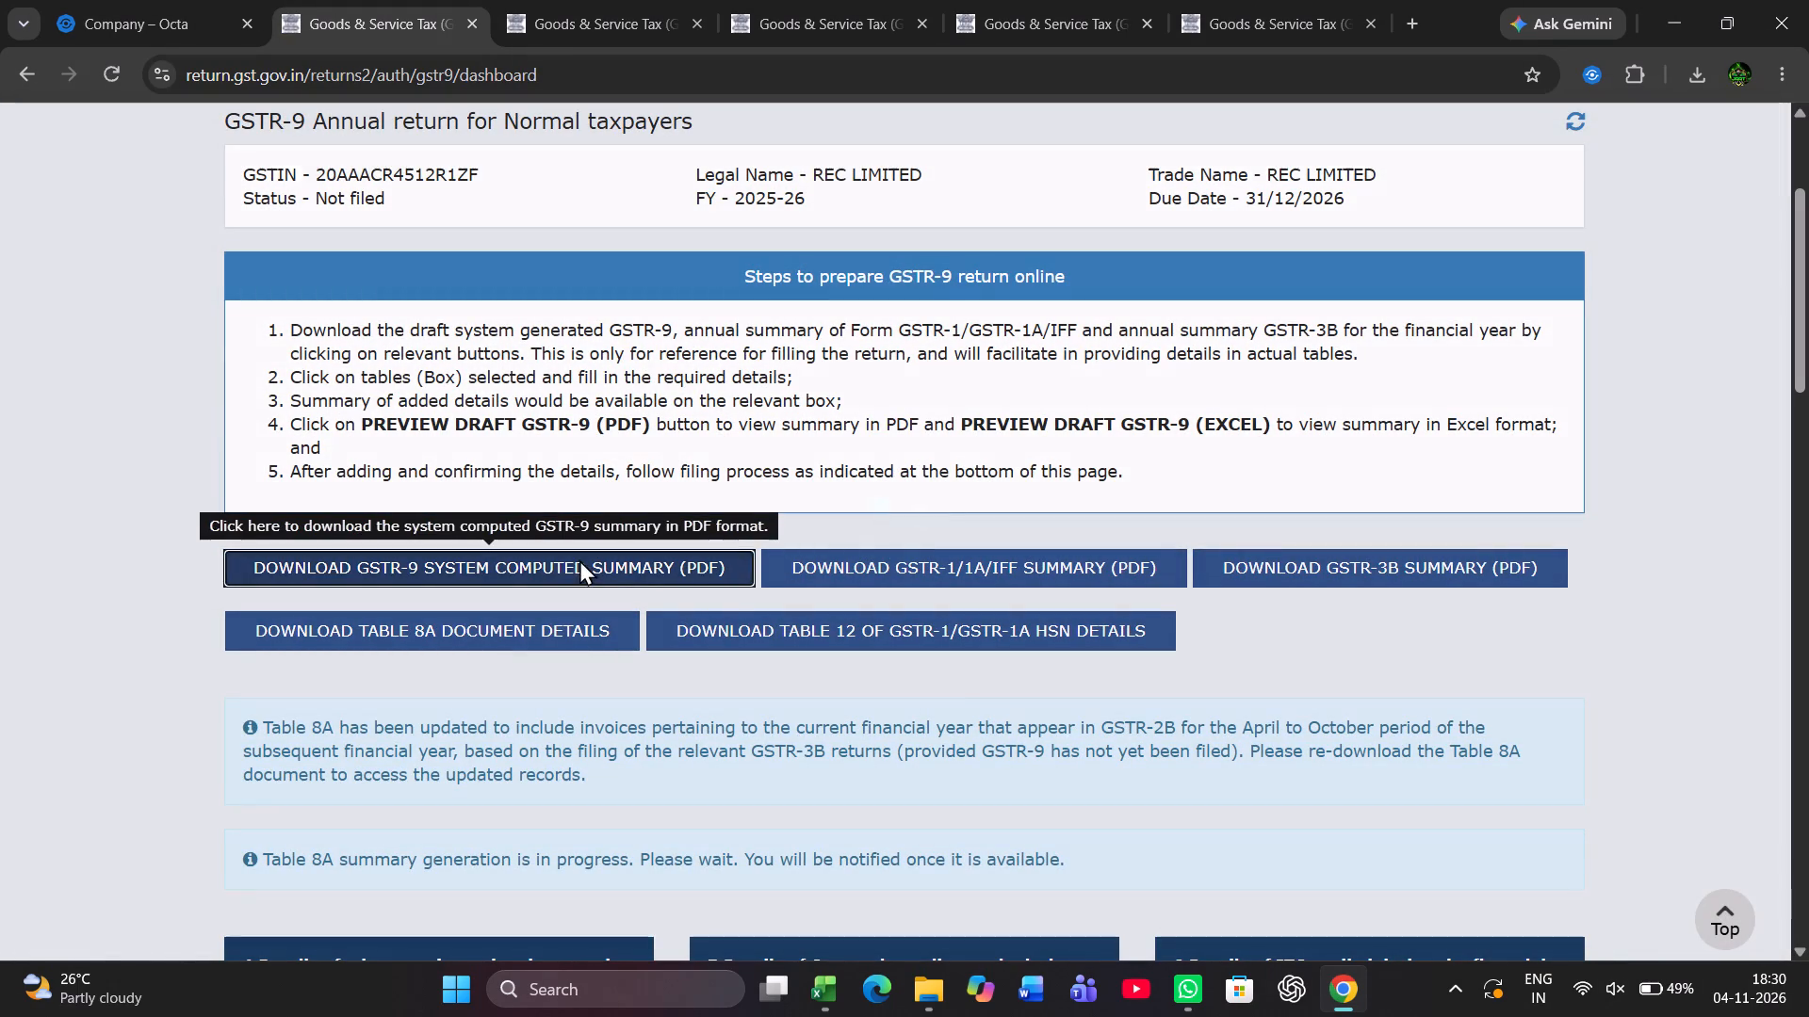
left_click(984, 570)
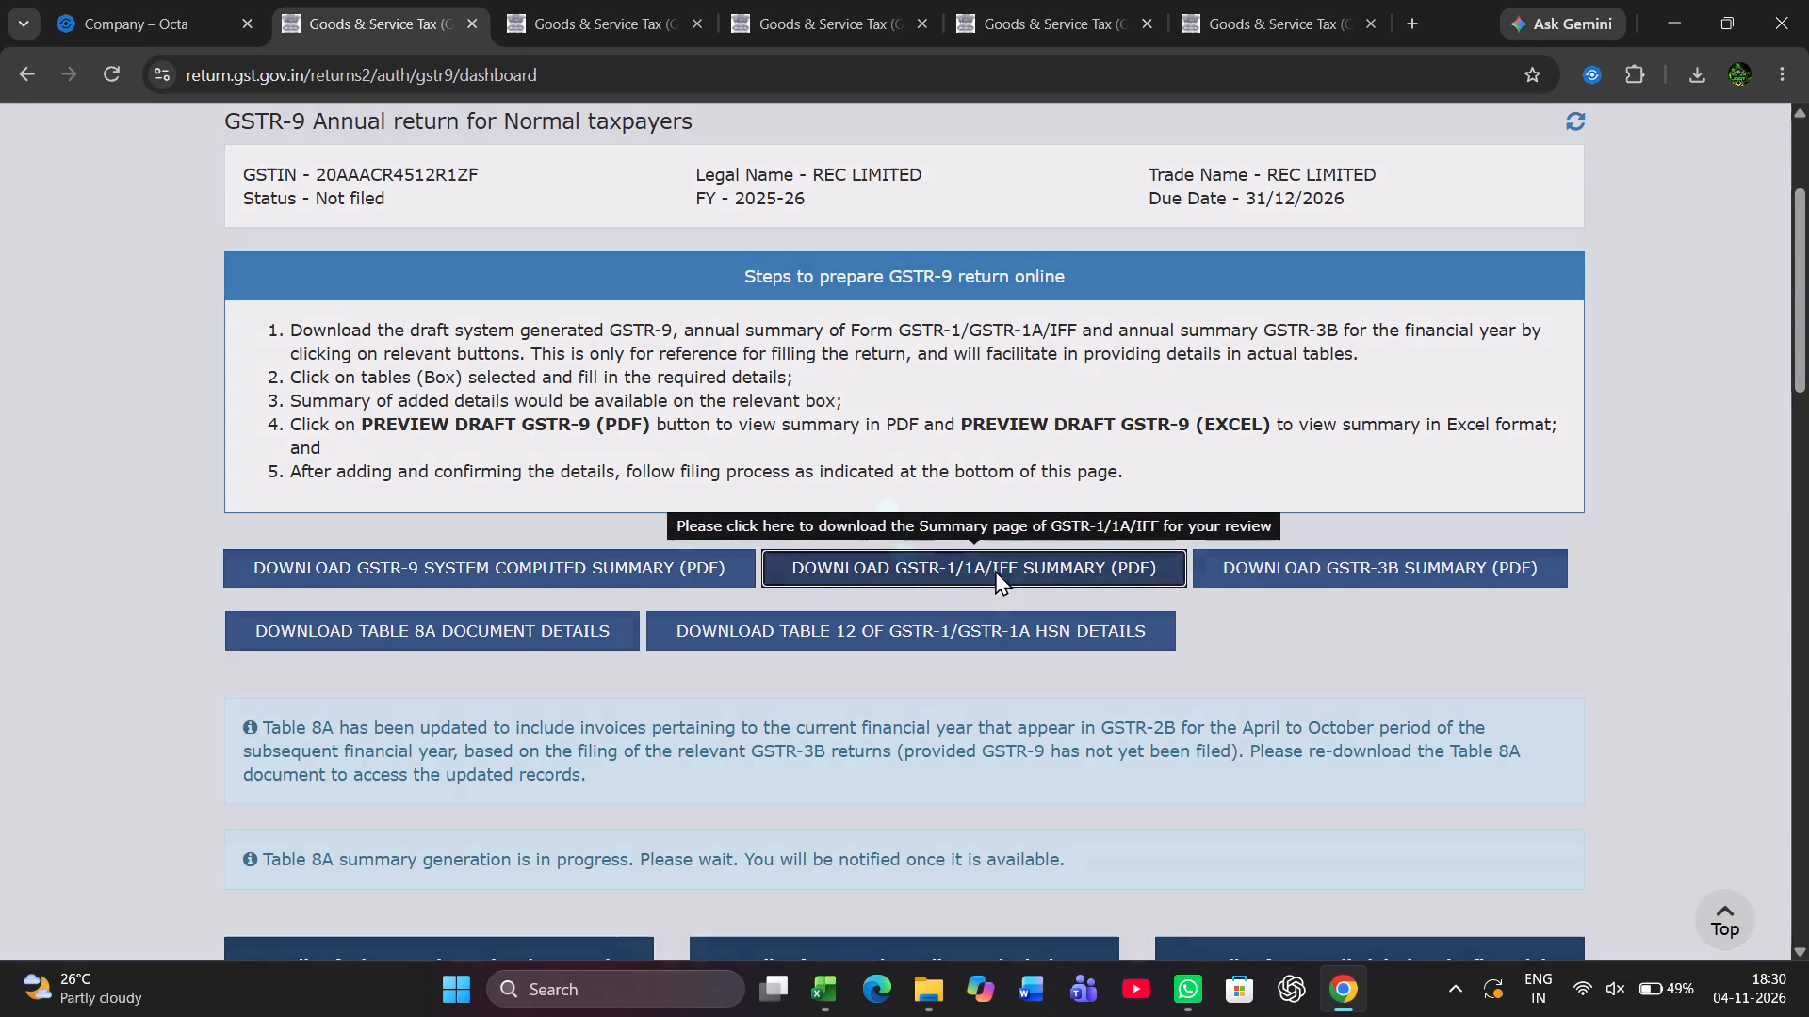
left_click(1365, 565)
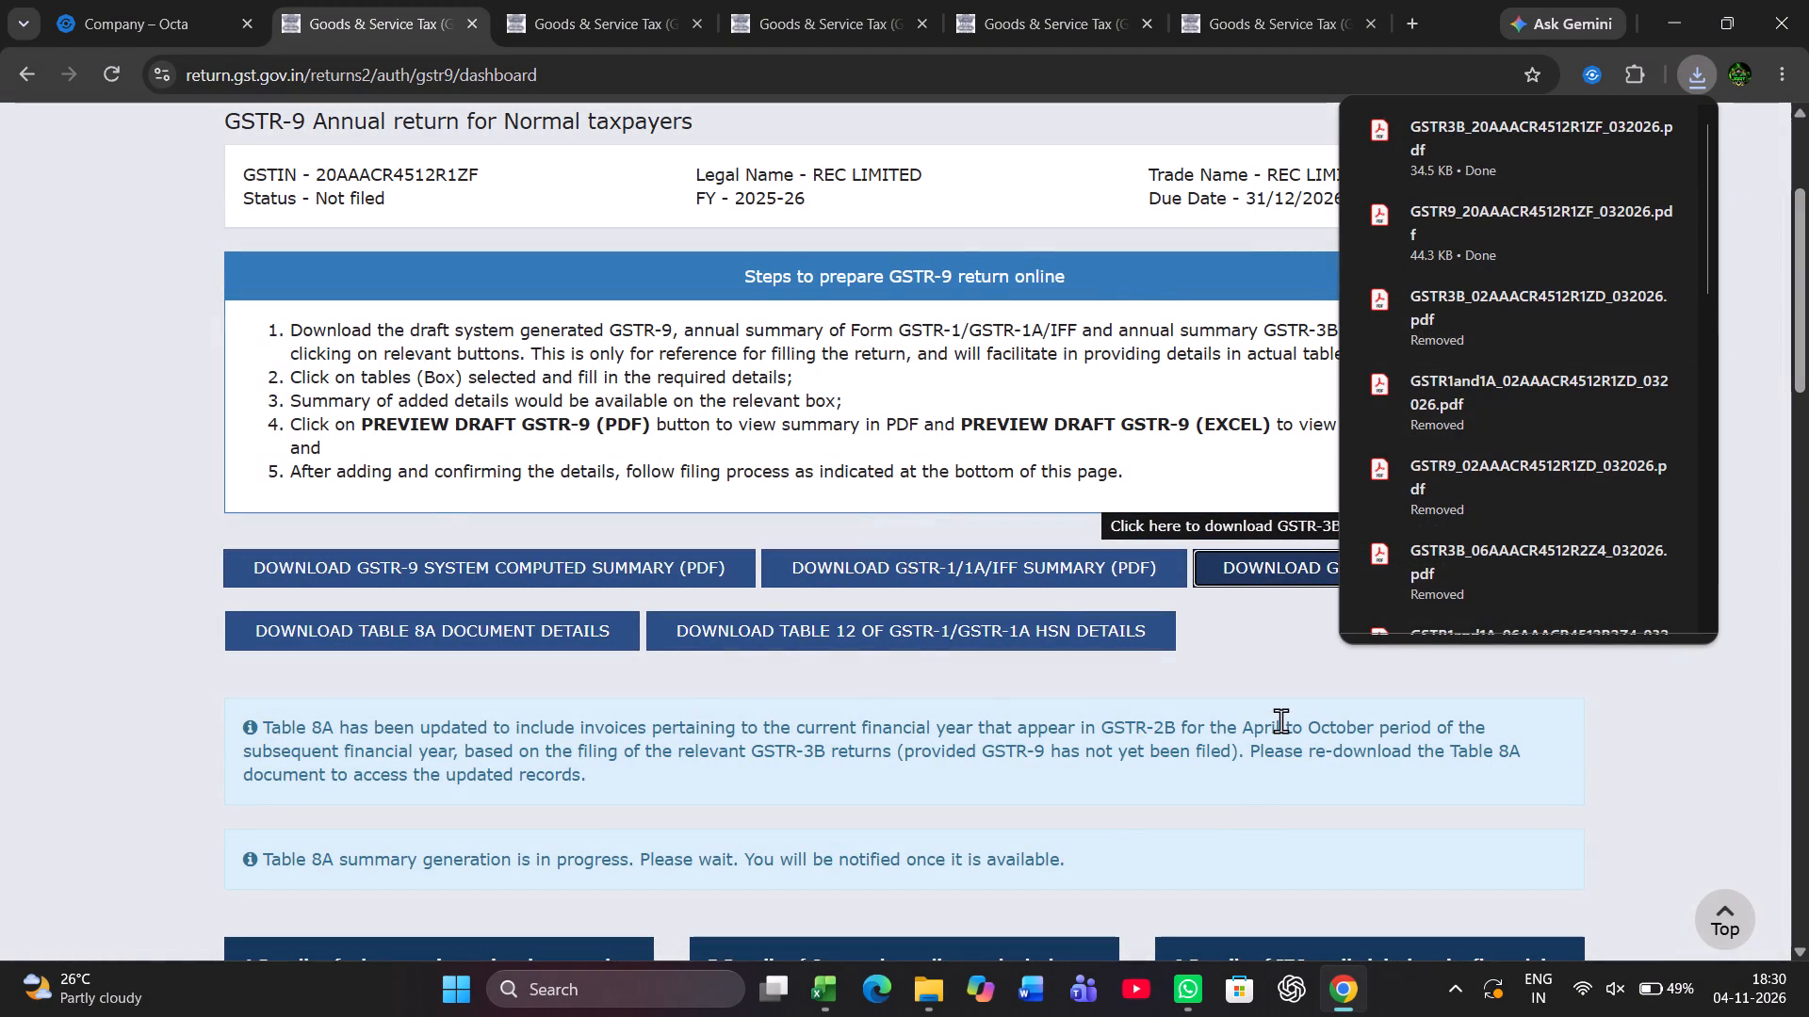
Move the Jharkhand GSTIN's GSTR9, GSTR3B and GSTR1and1A PDFs from Downloads into the Jharkhand(13-Ranchi SO') folder and return to REC.
key("alt+Tab")
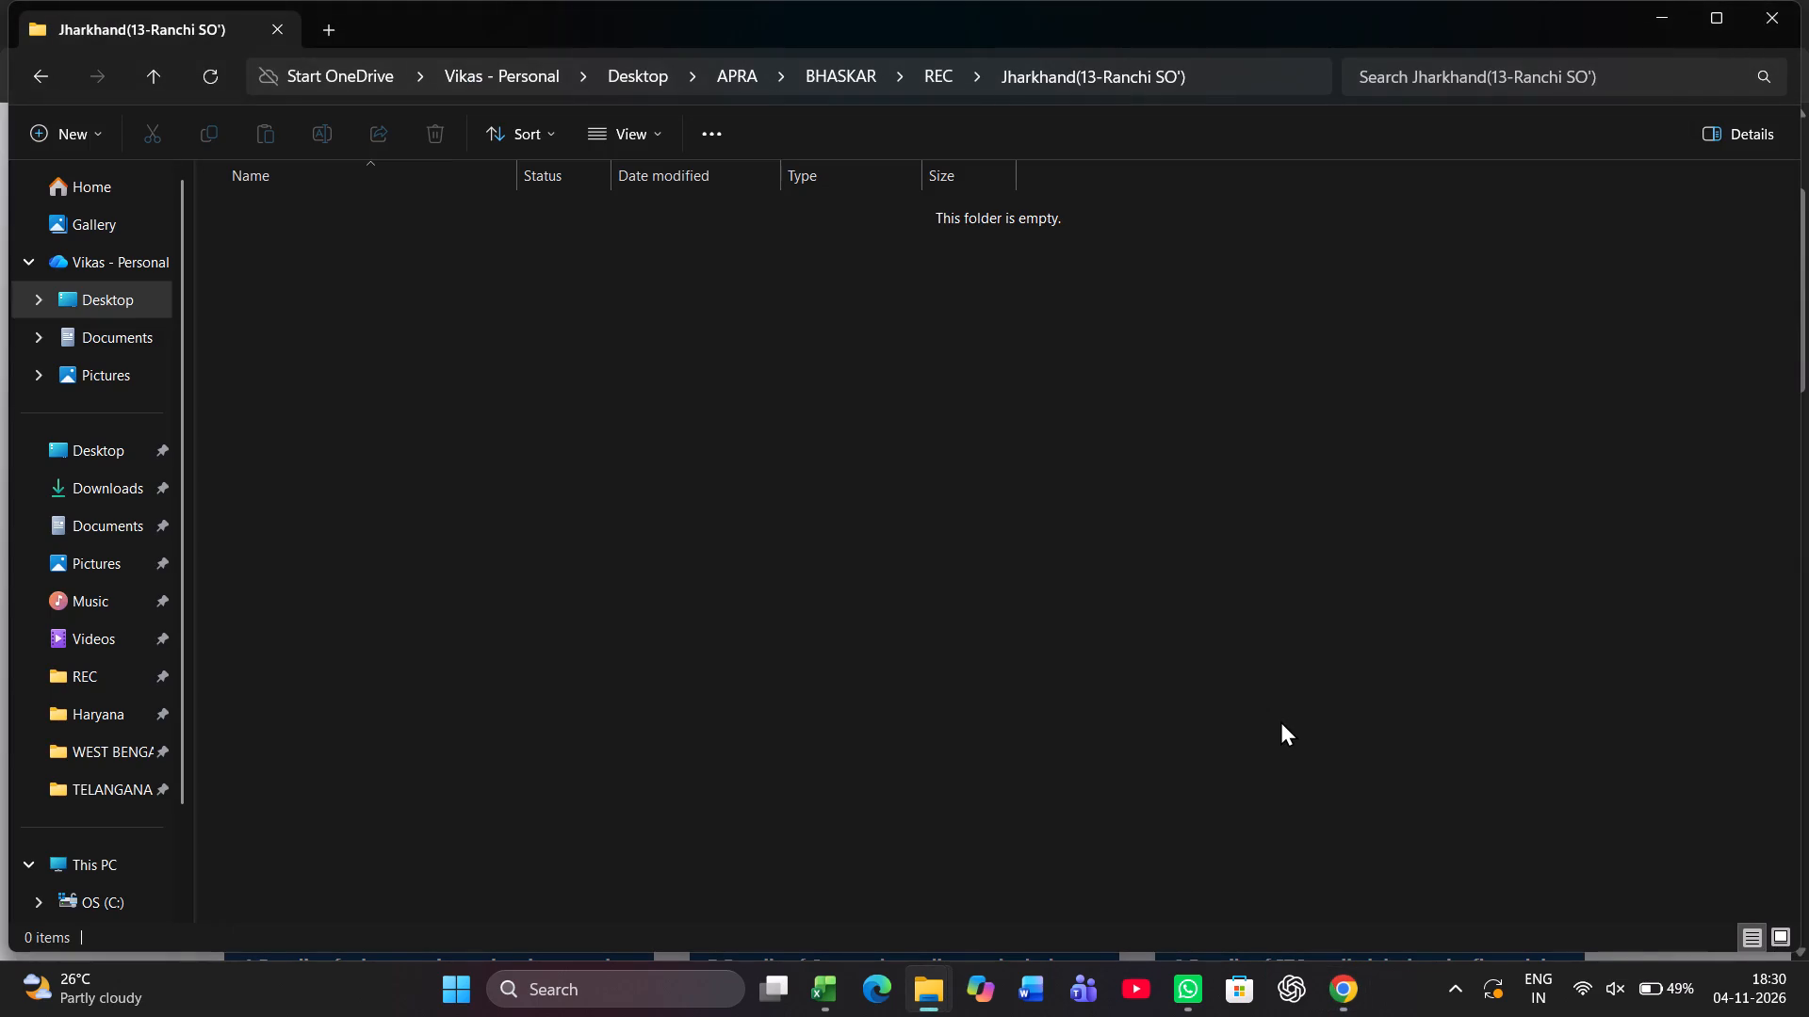
key("alt+Tab")
key("alt+Tab")
key("alt+Tab")
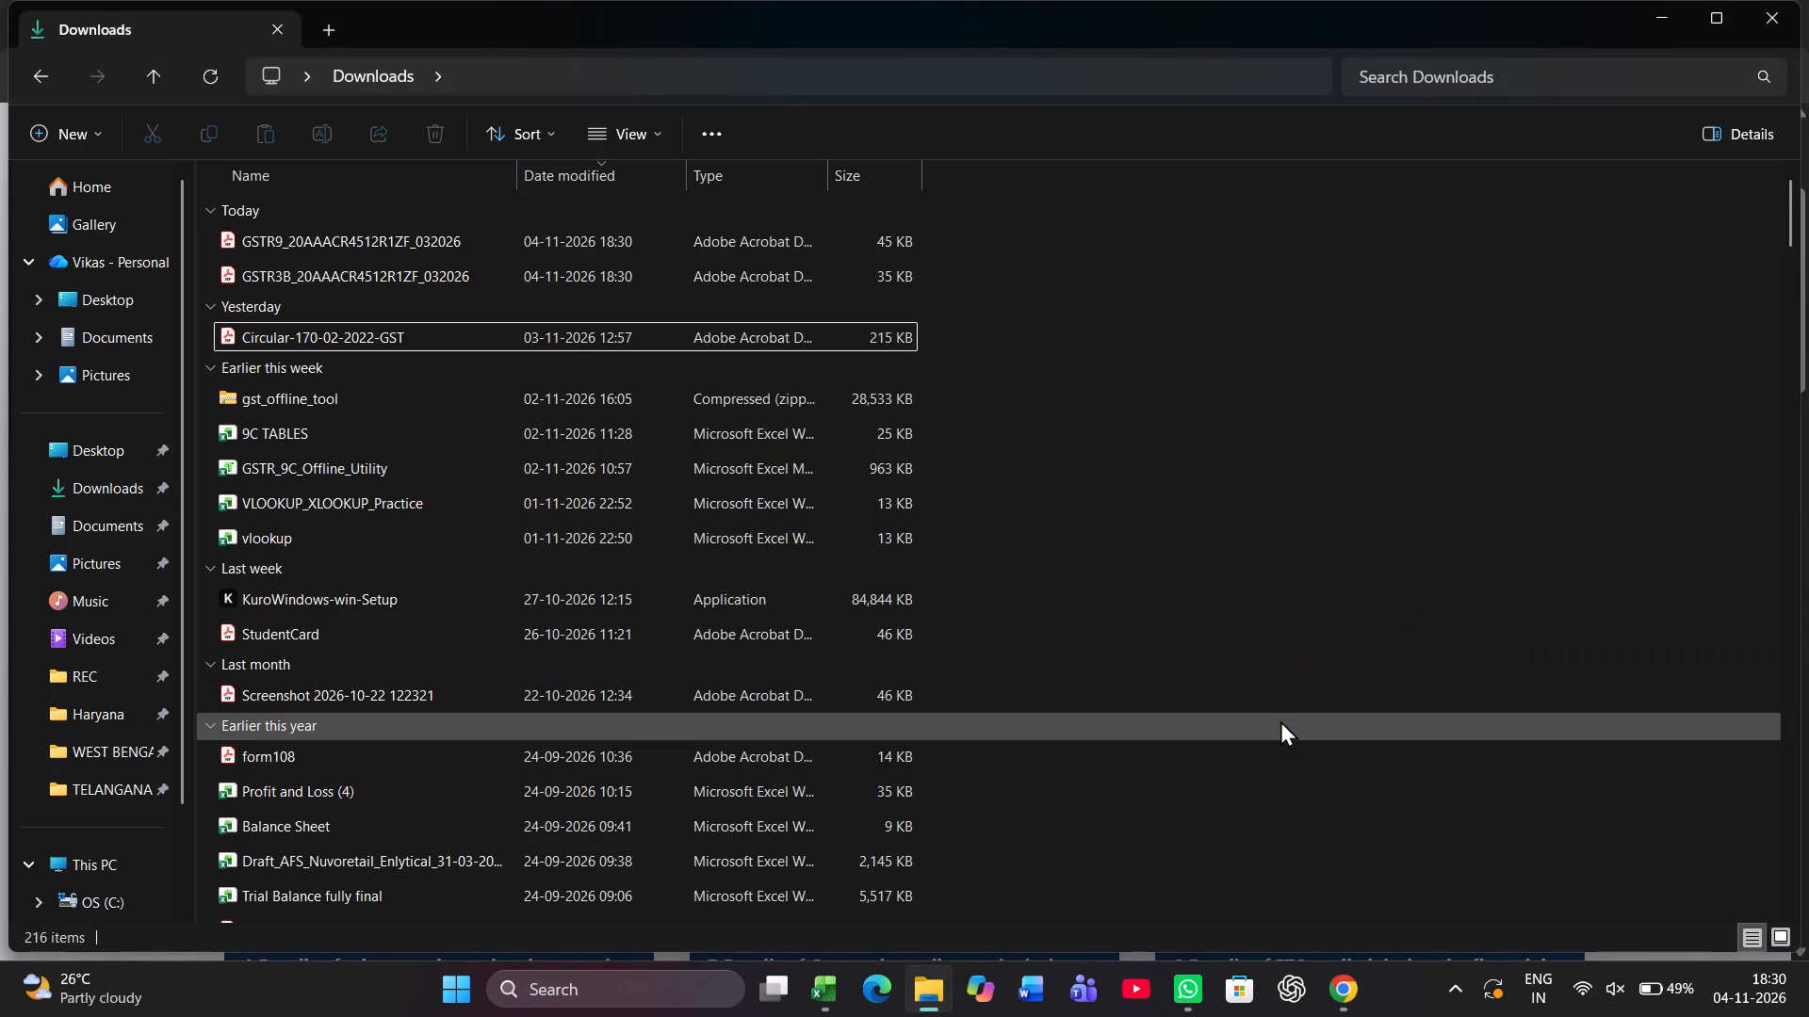
scroll(392, 226, "up", 1)
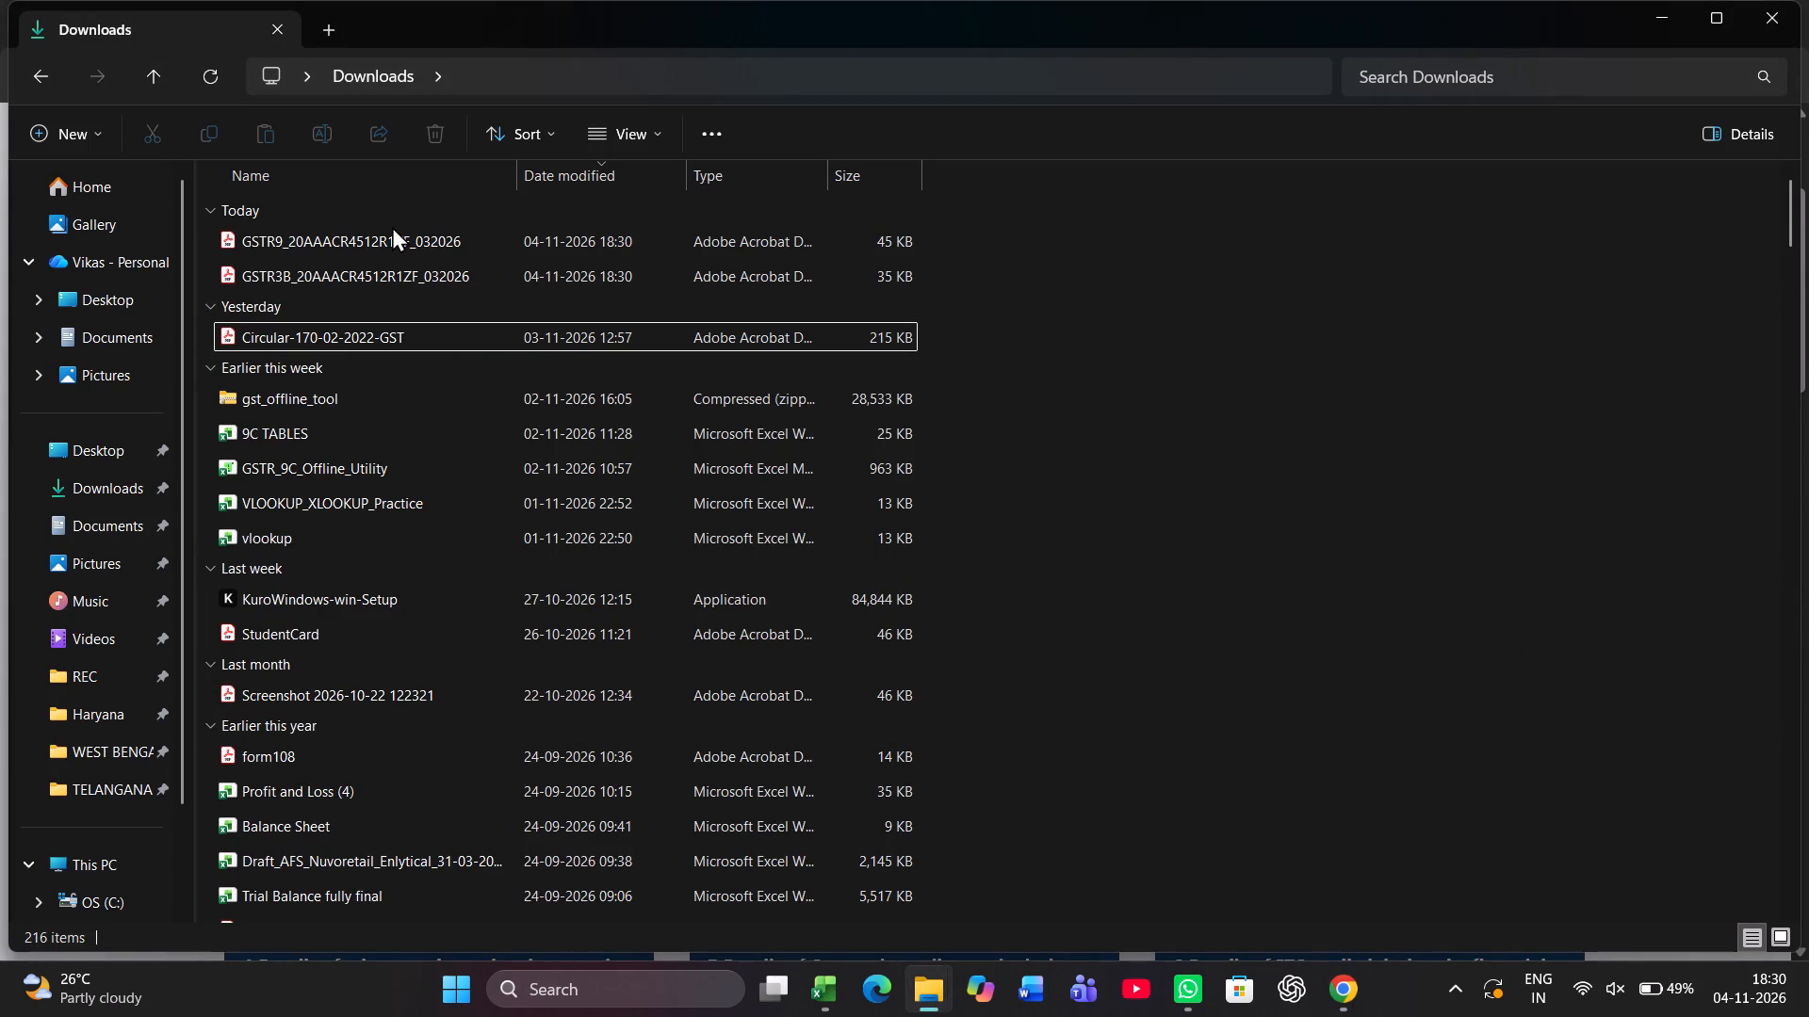
scroll(392, 226, "up", 1)
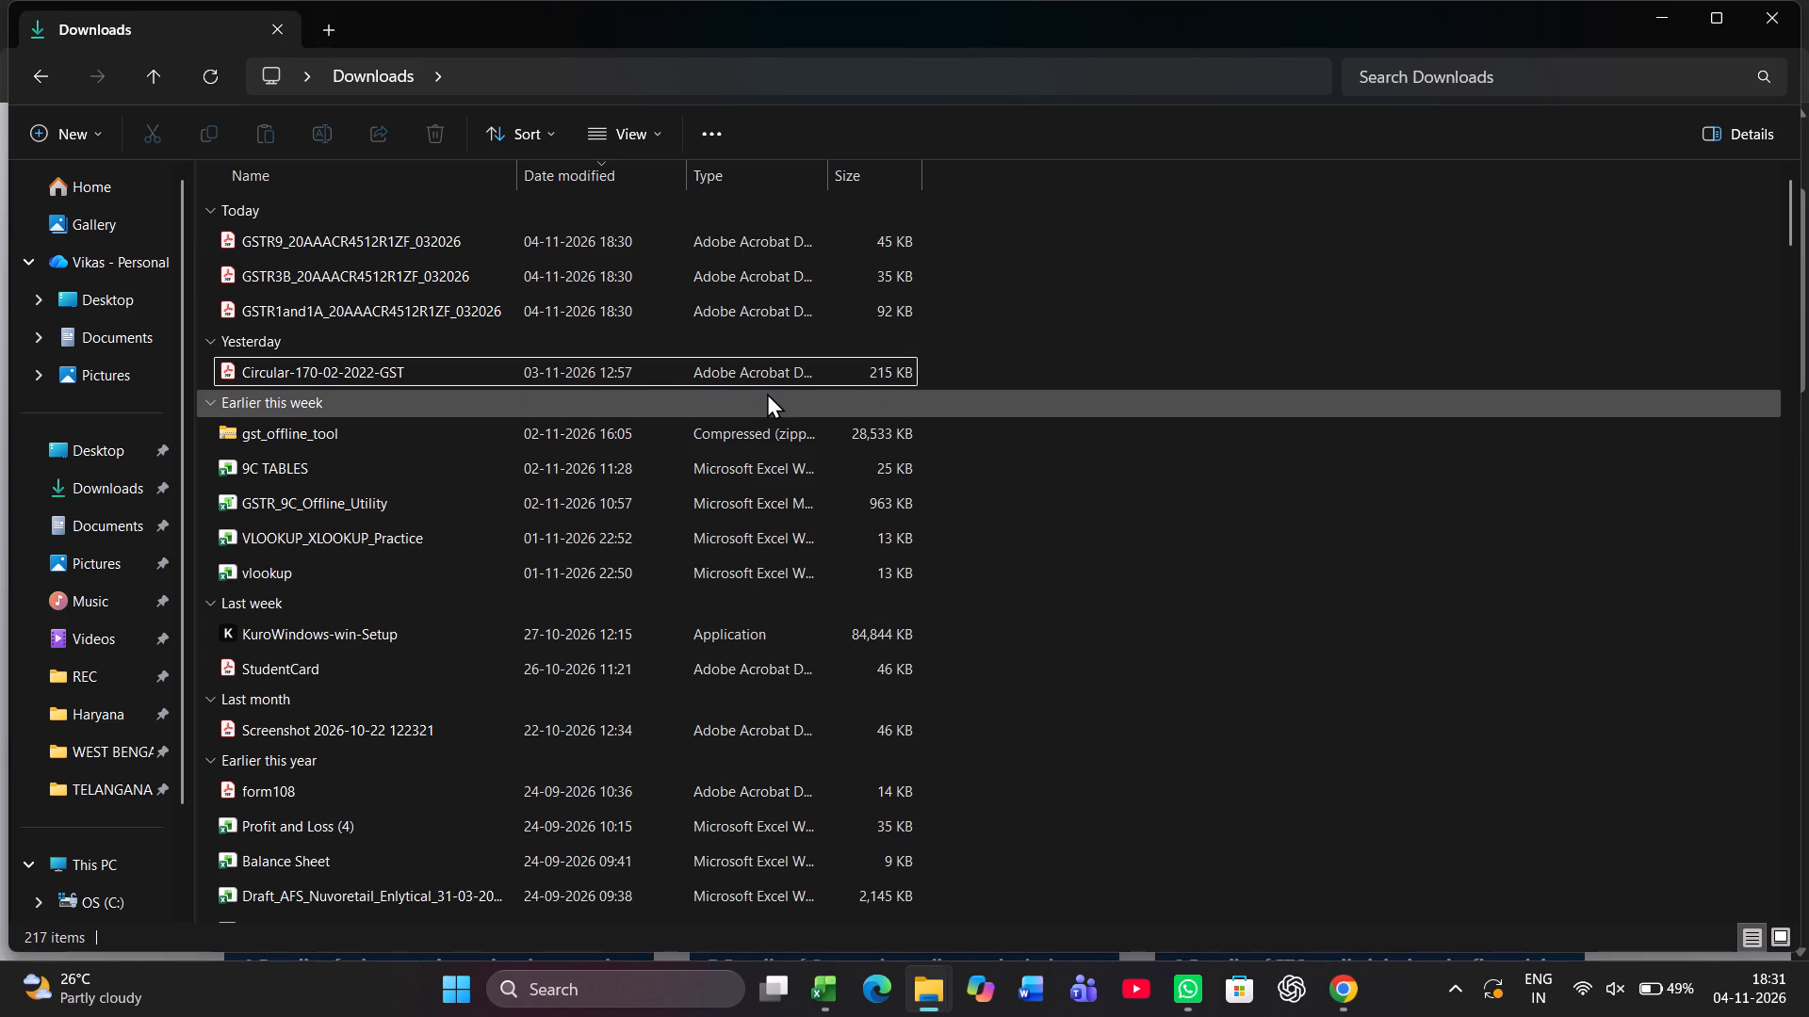
key("Up")
key("Up")
key("Up")
key("Up")
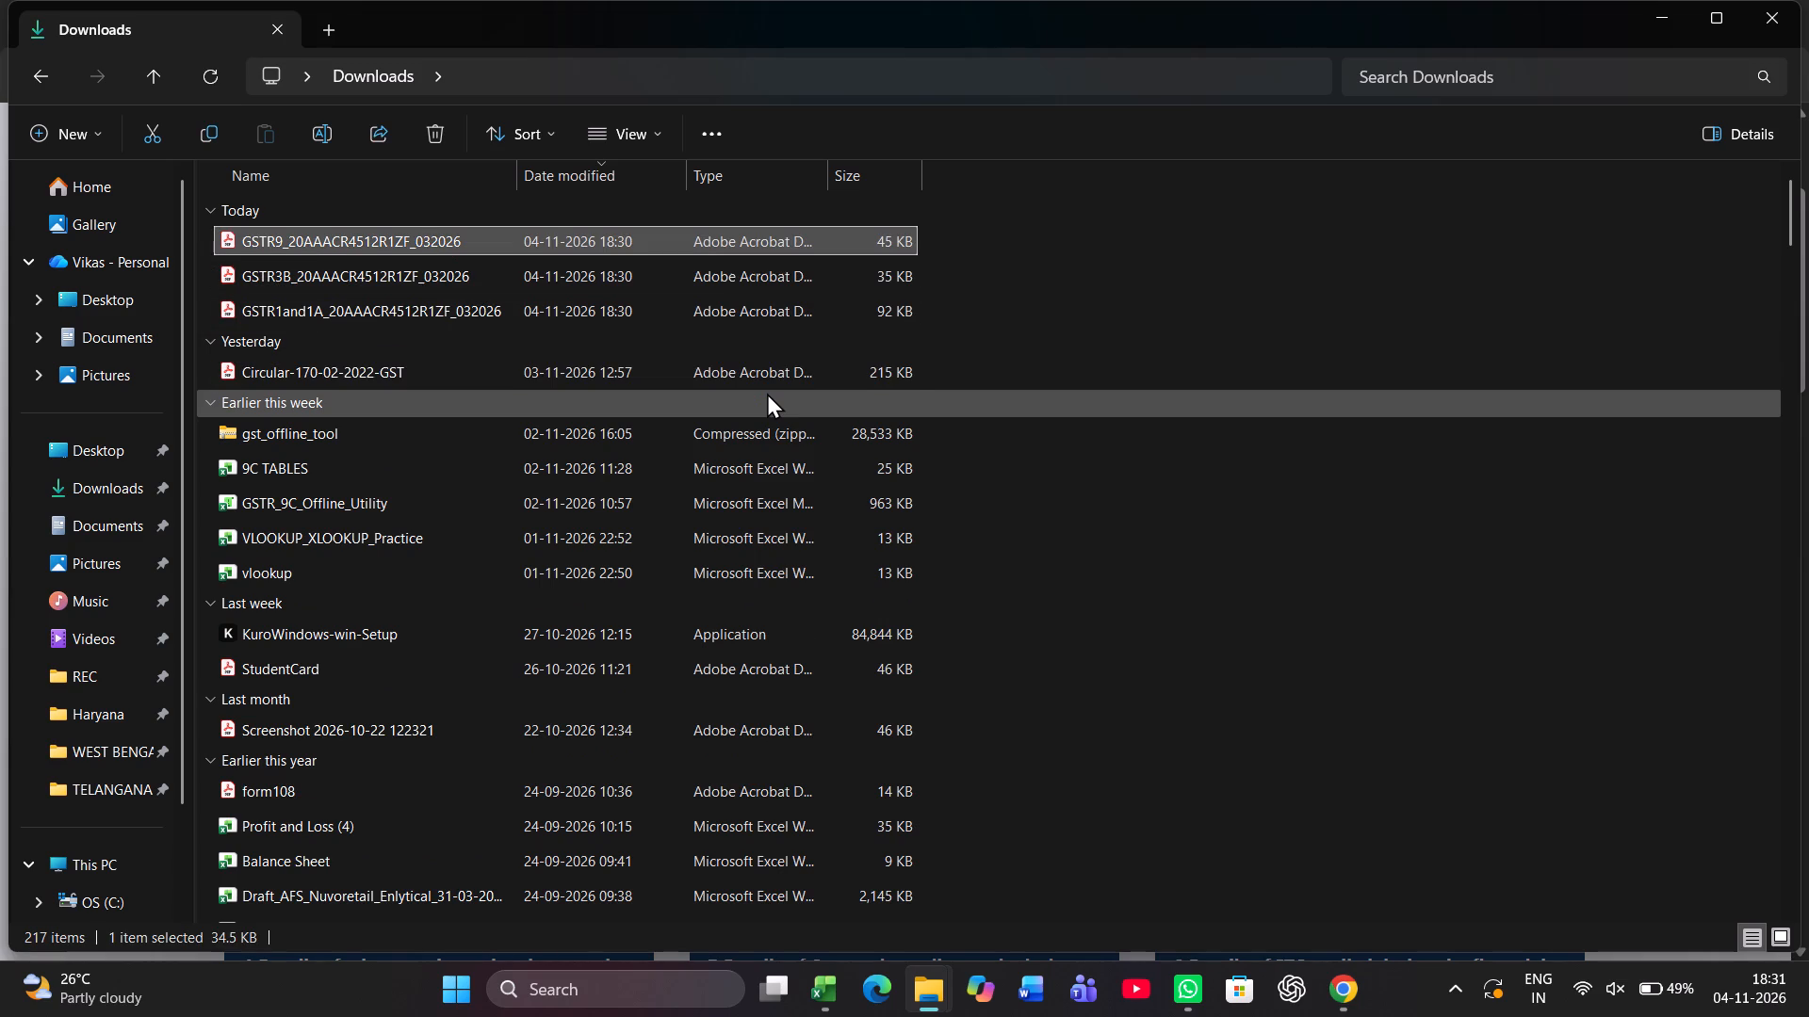
key("shift+Down")
key("shift+Down")
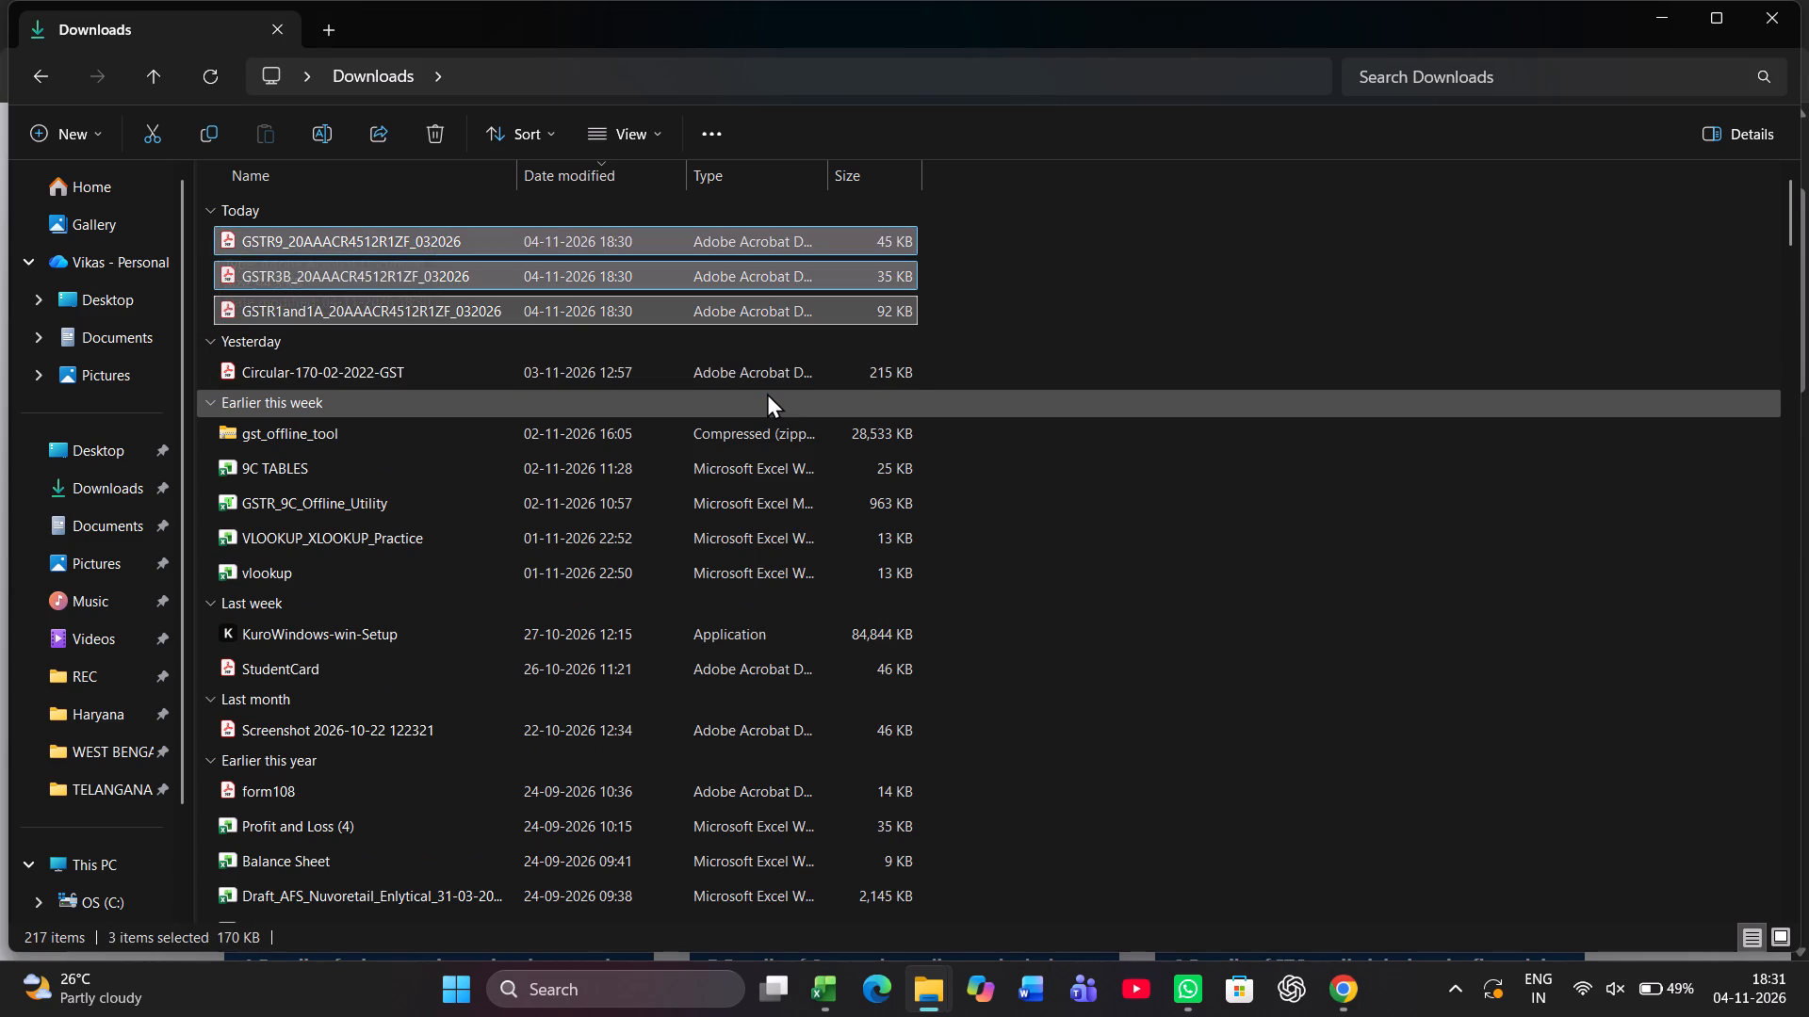
key("ctrl+x")
key("alt+Tab")
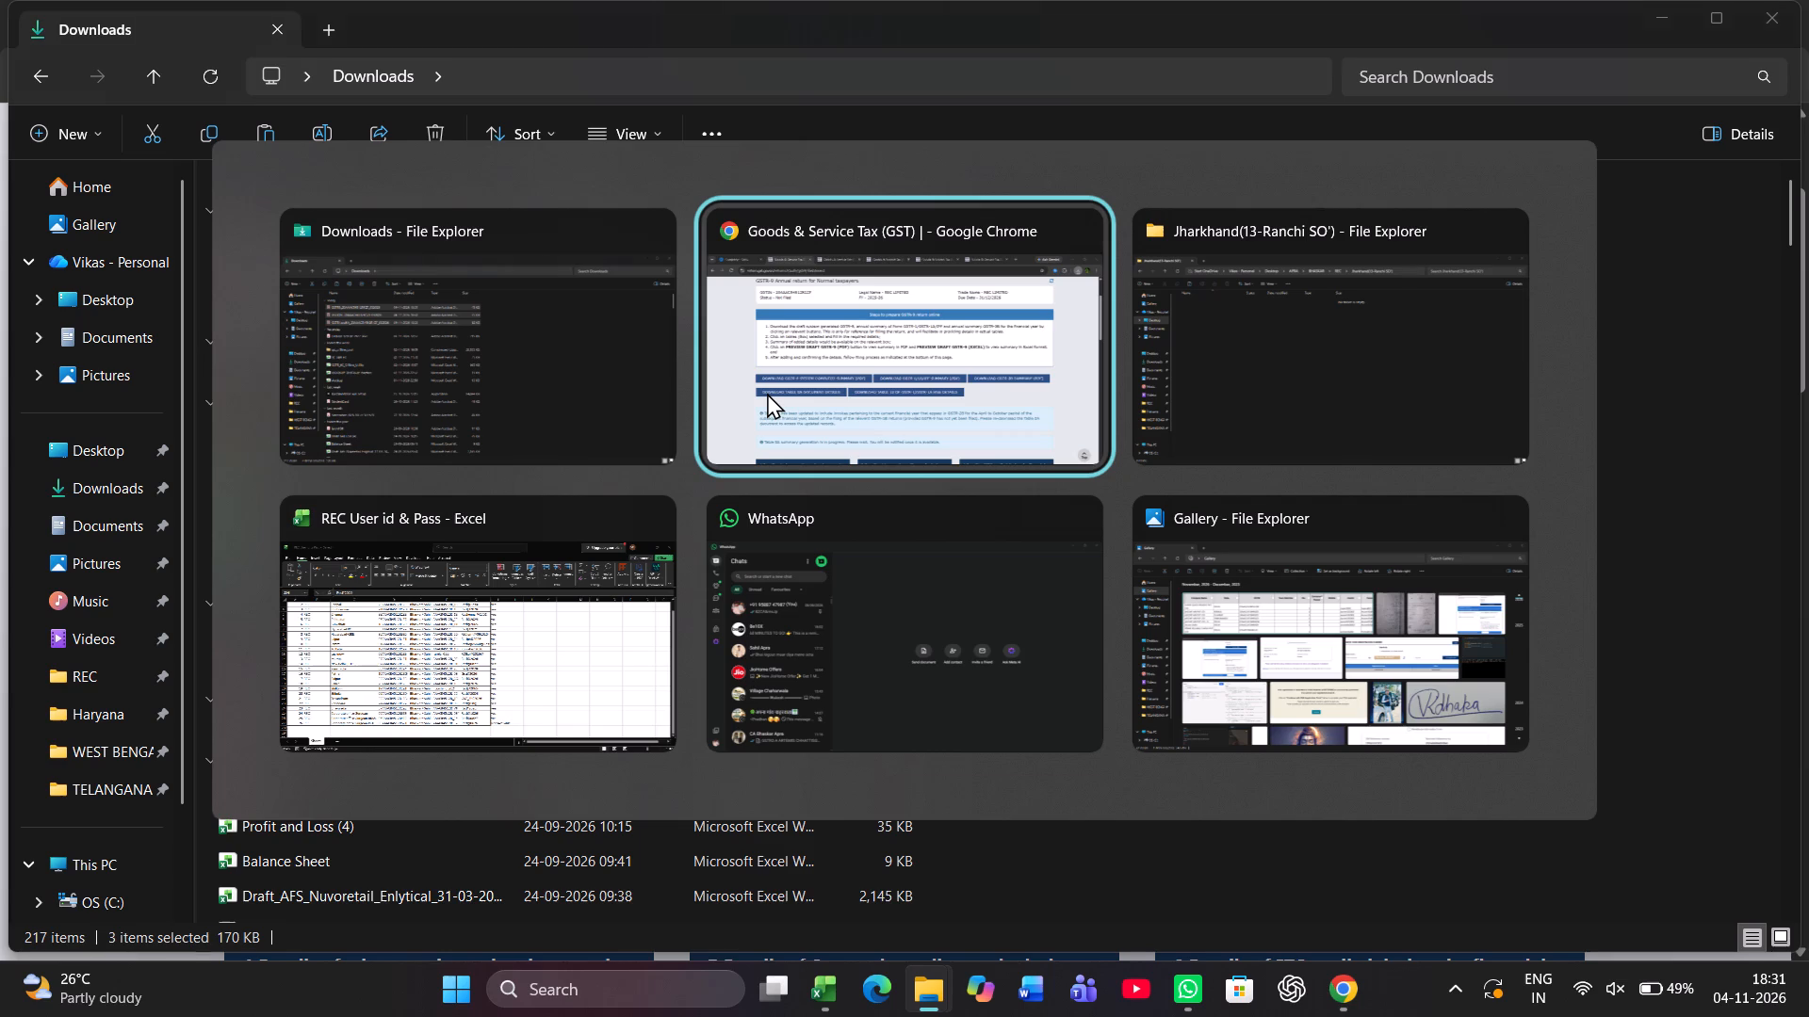
key("alt+Tab")
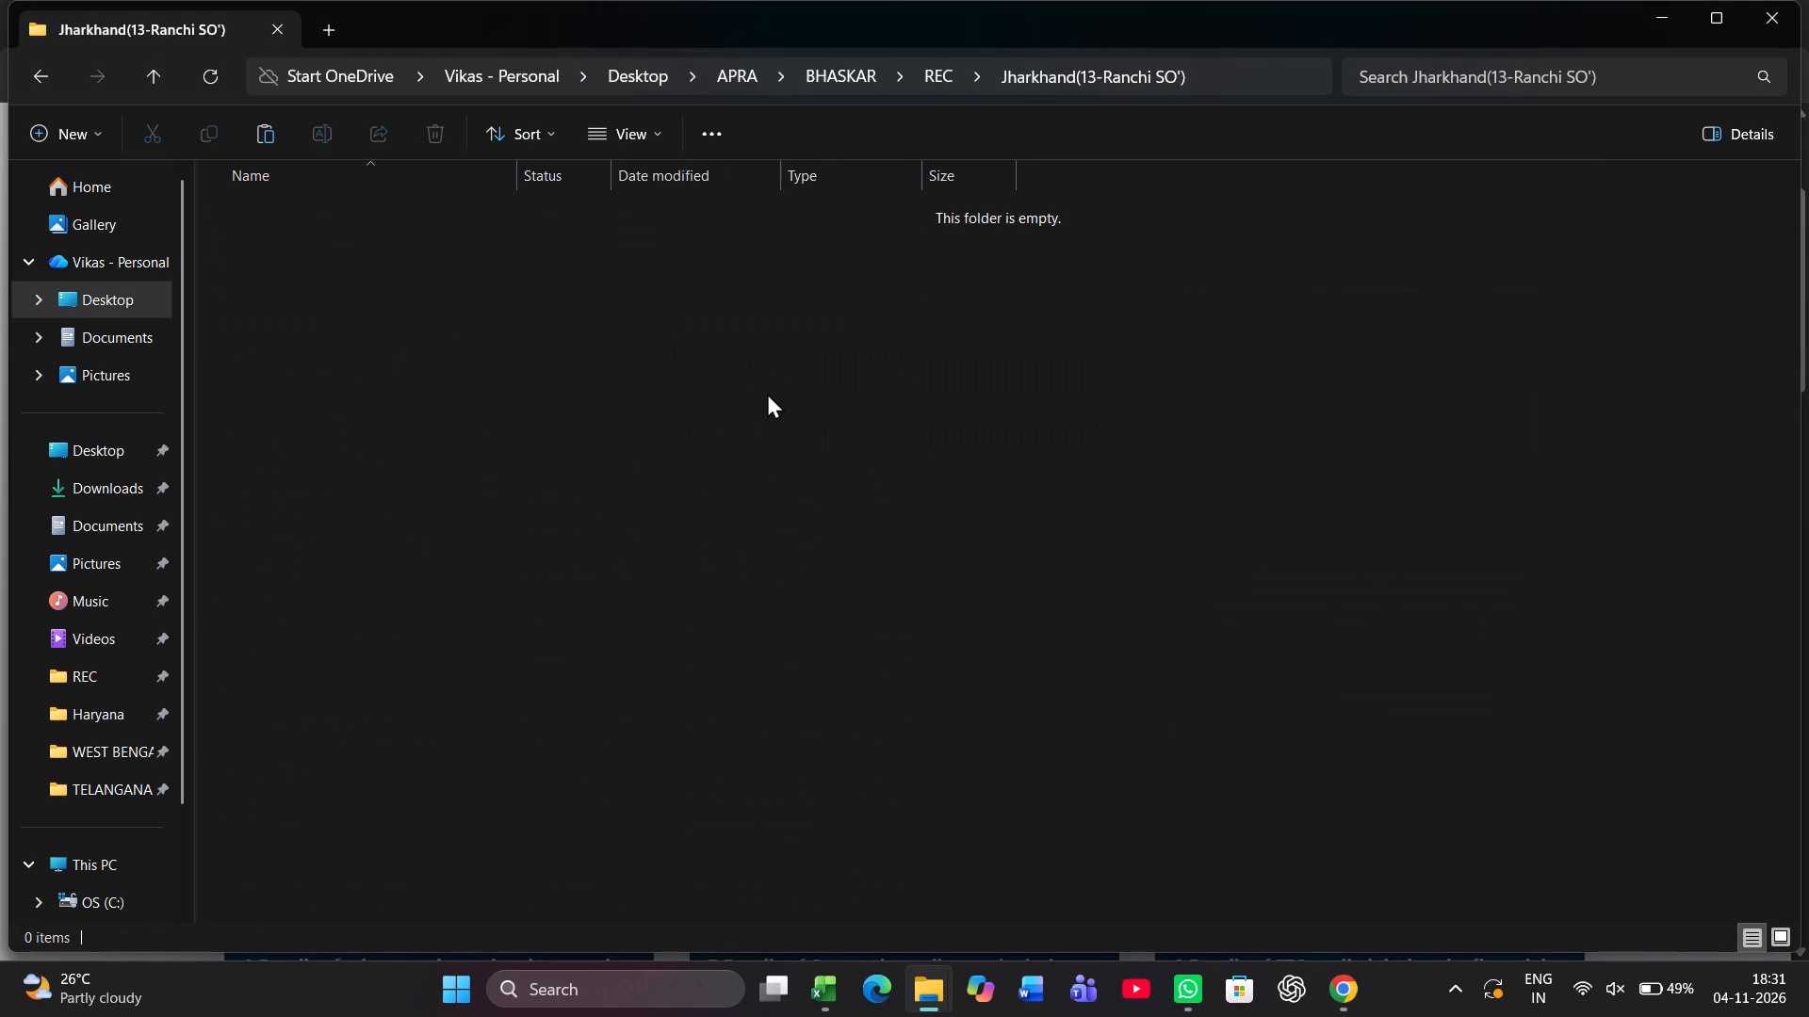
key("ctrl+v")
key("BackSpace")
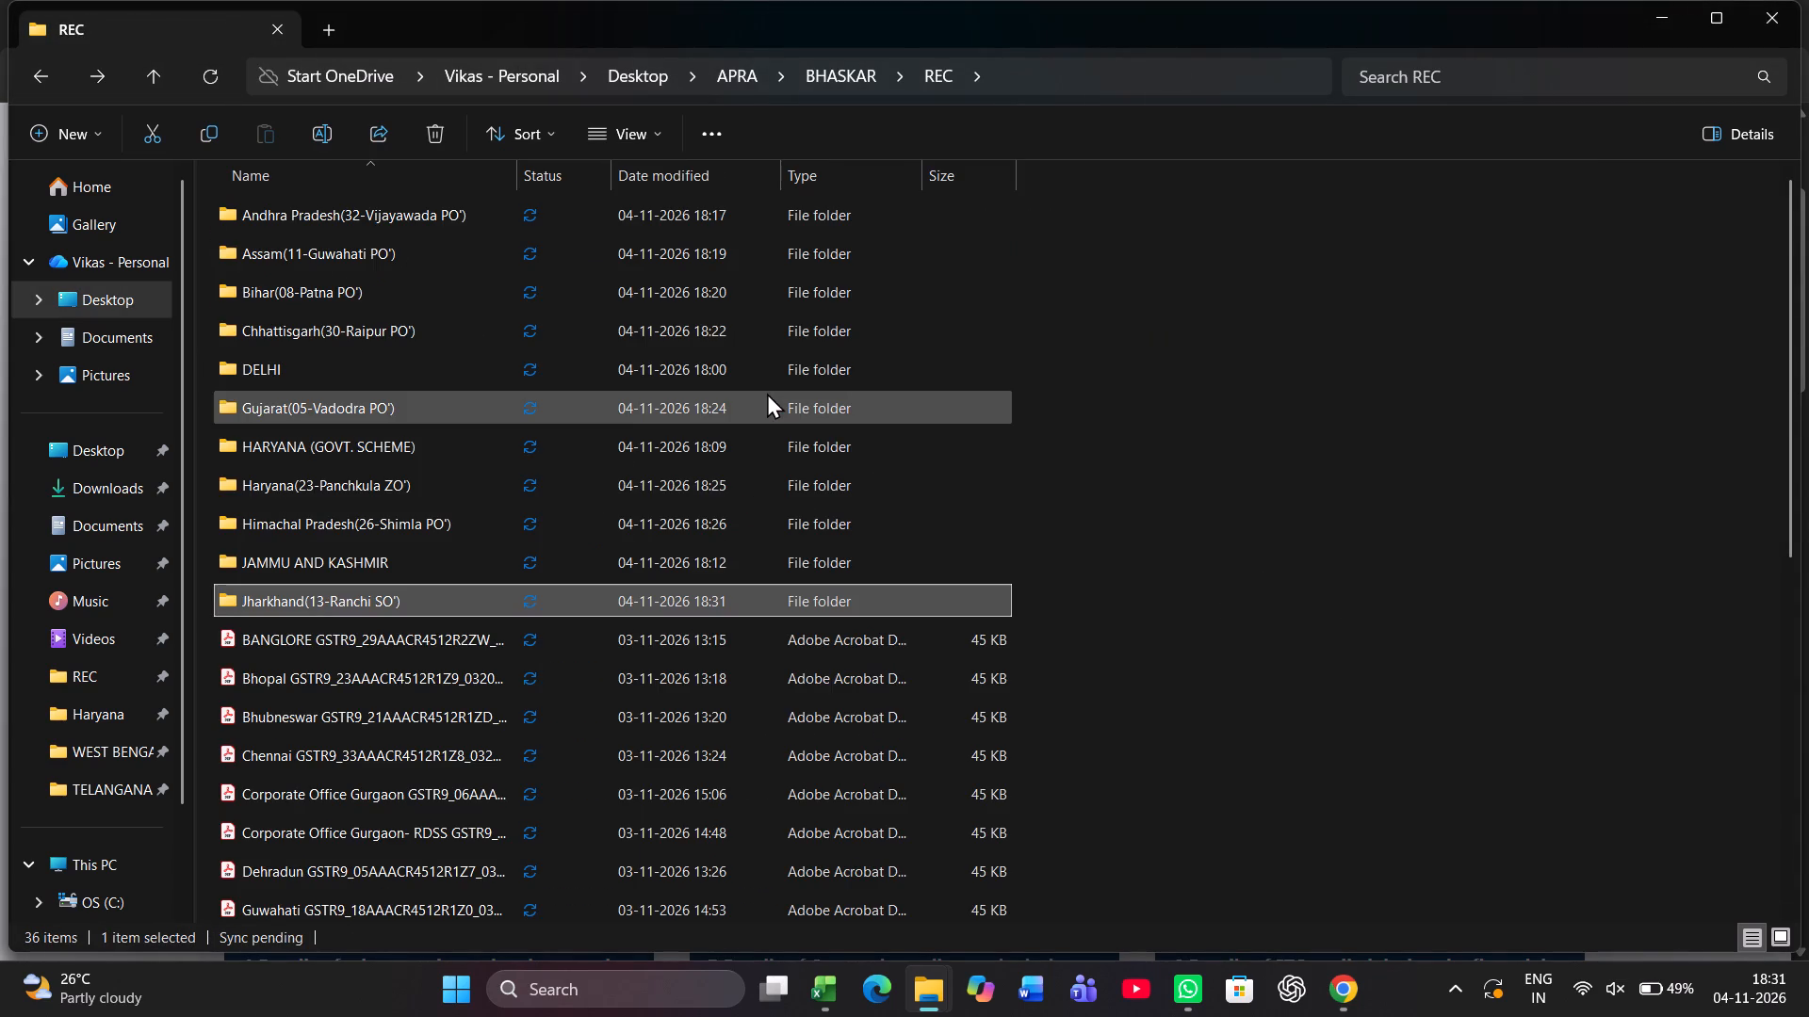
Return to Octa's GSTIN list and copy the name Karnataka(04-Bangalore PO').
key("alt+Tab")
key("alt+Tab")
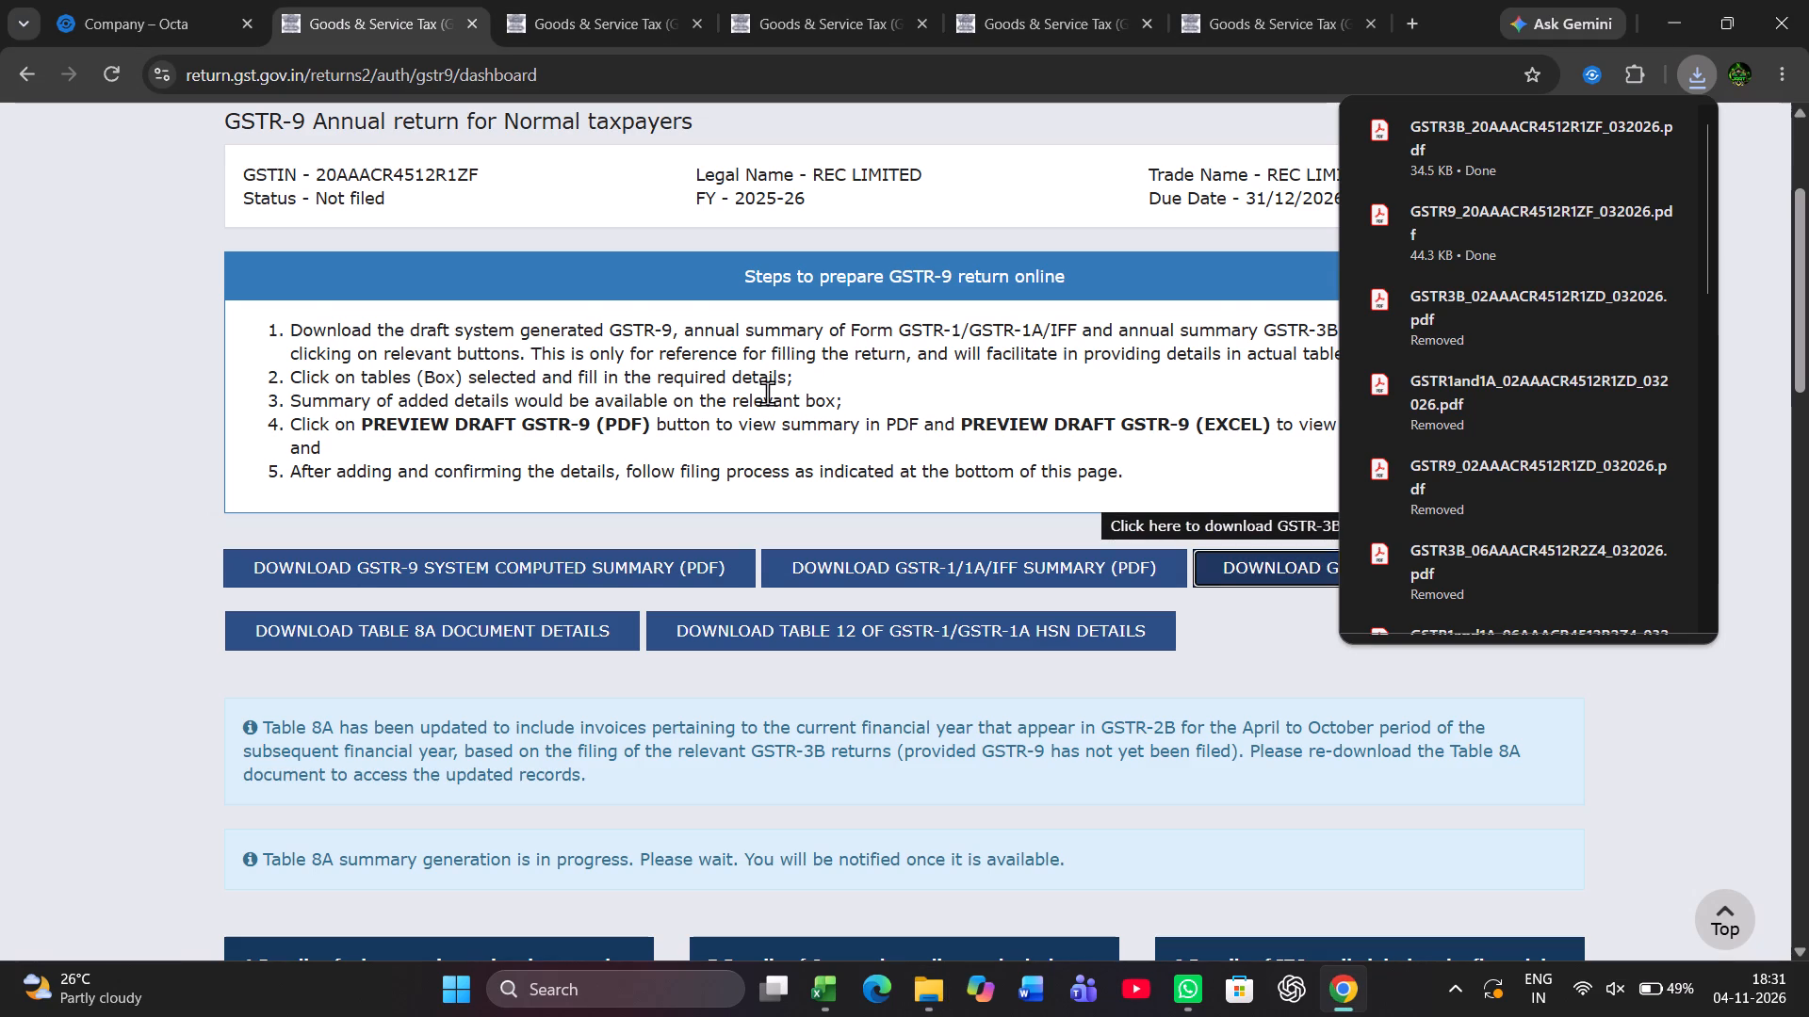
key("ctrl+Tab")
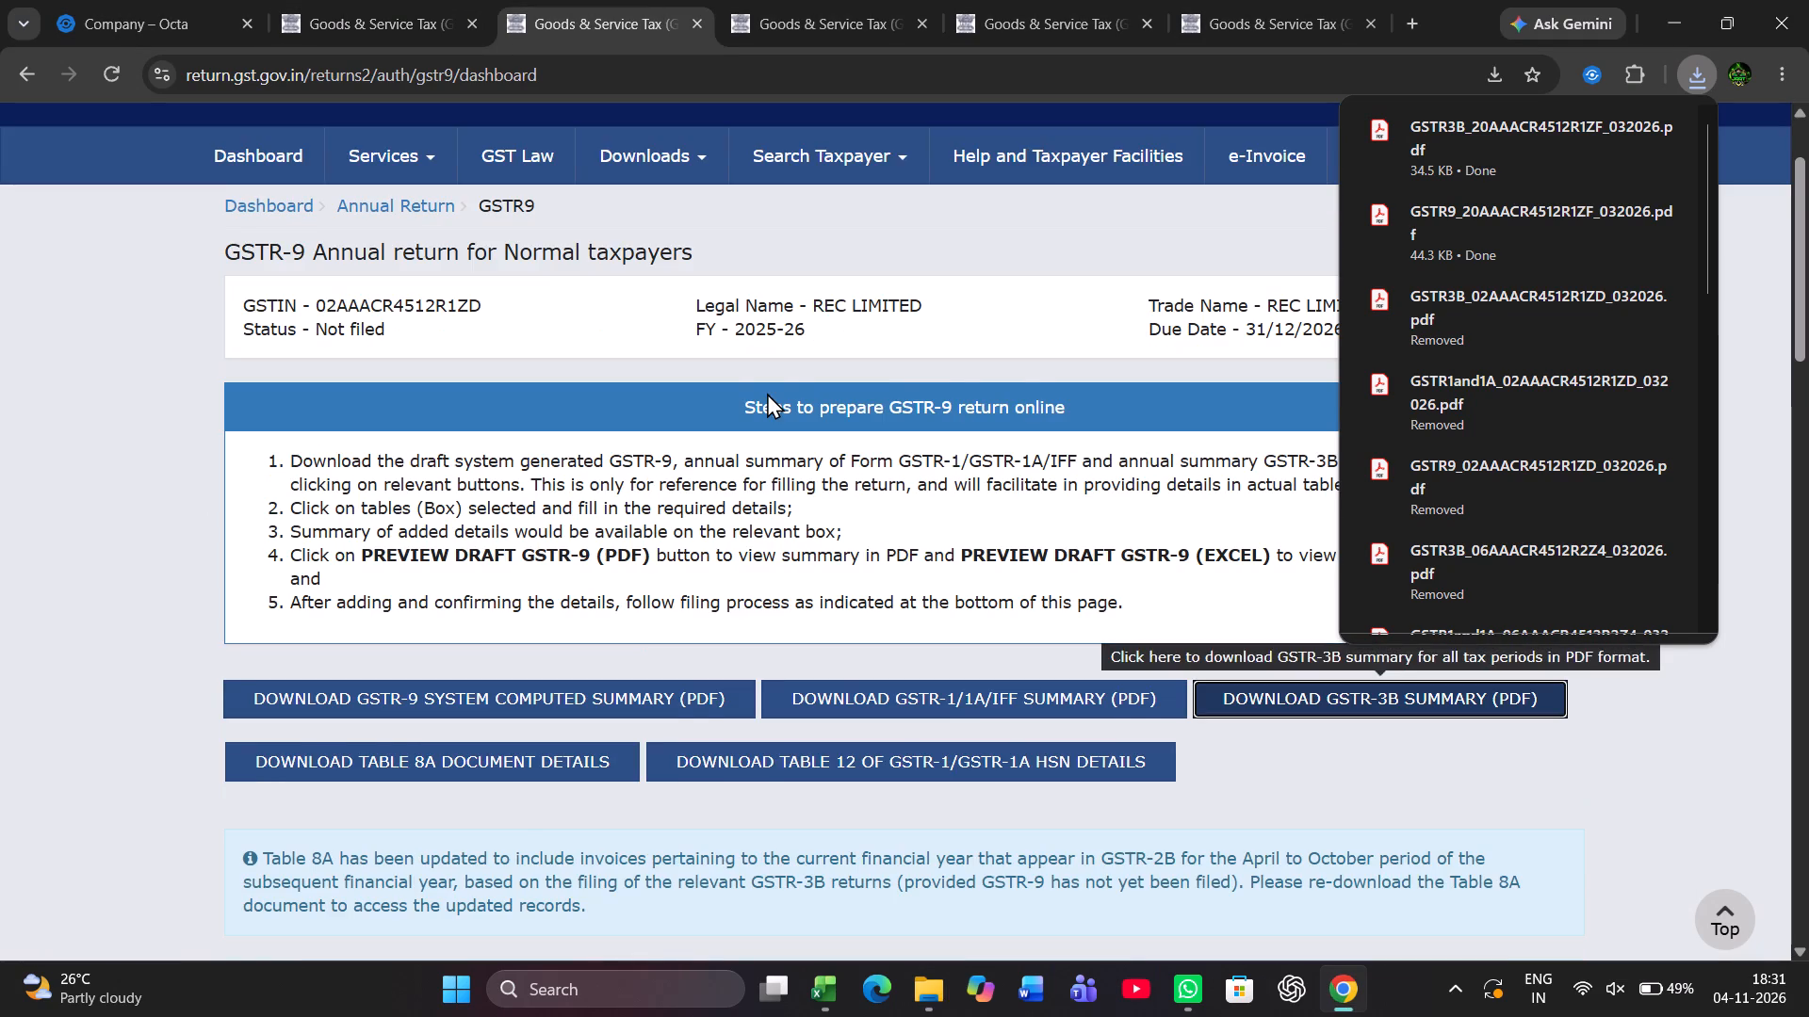
key("ctrl+Tab")
key("ctrl+Tab")
key("ctrl+Tab")
key("ctrl+Tab")
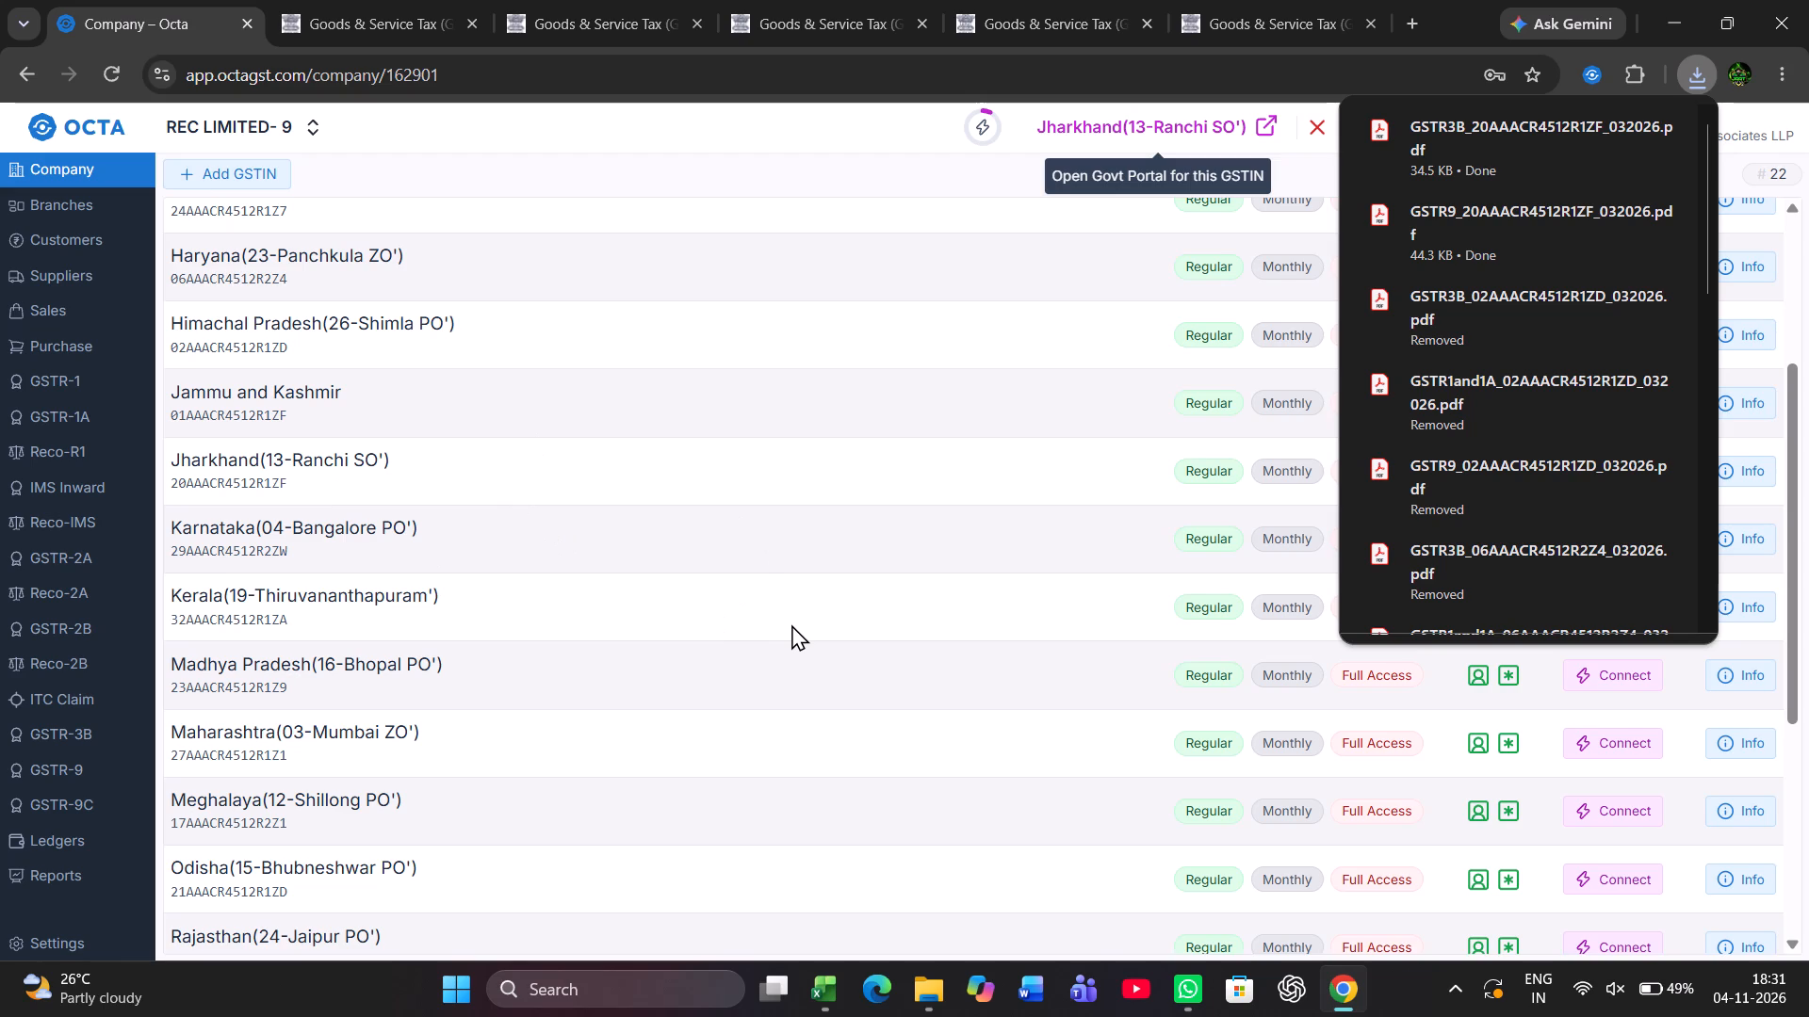
left_click(611, 638)
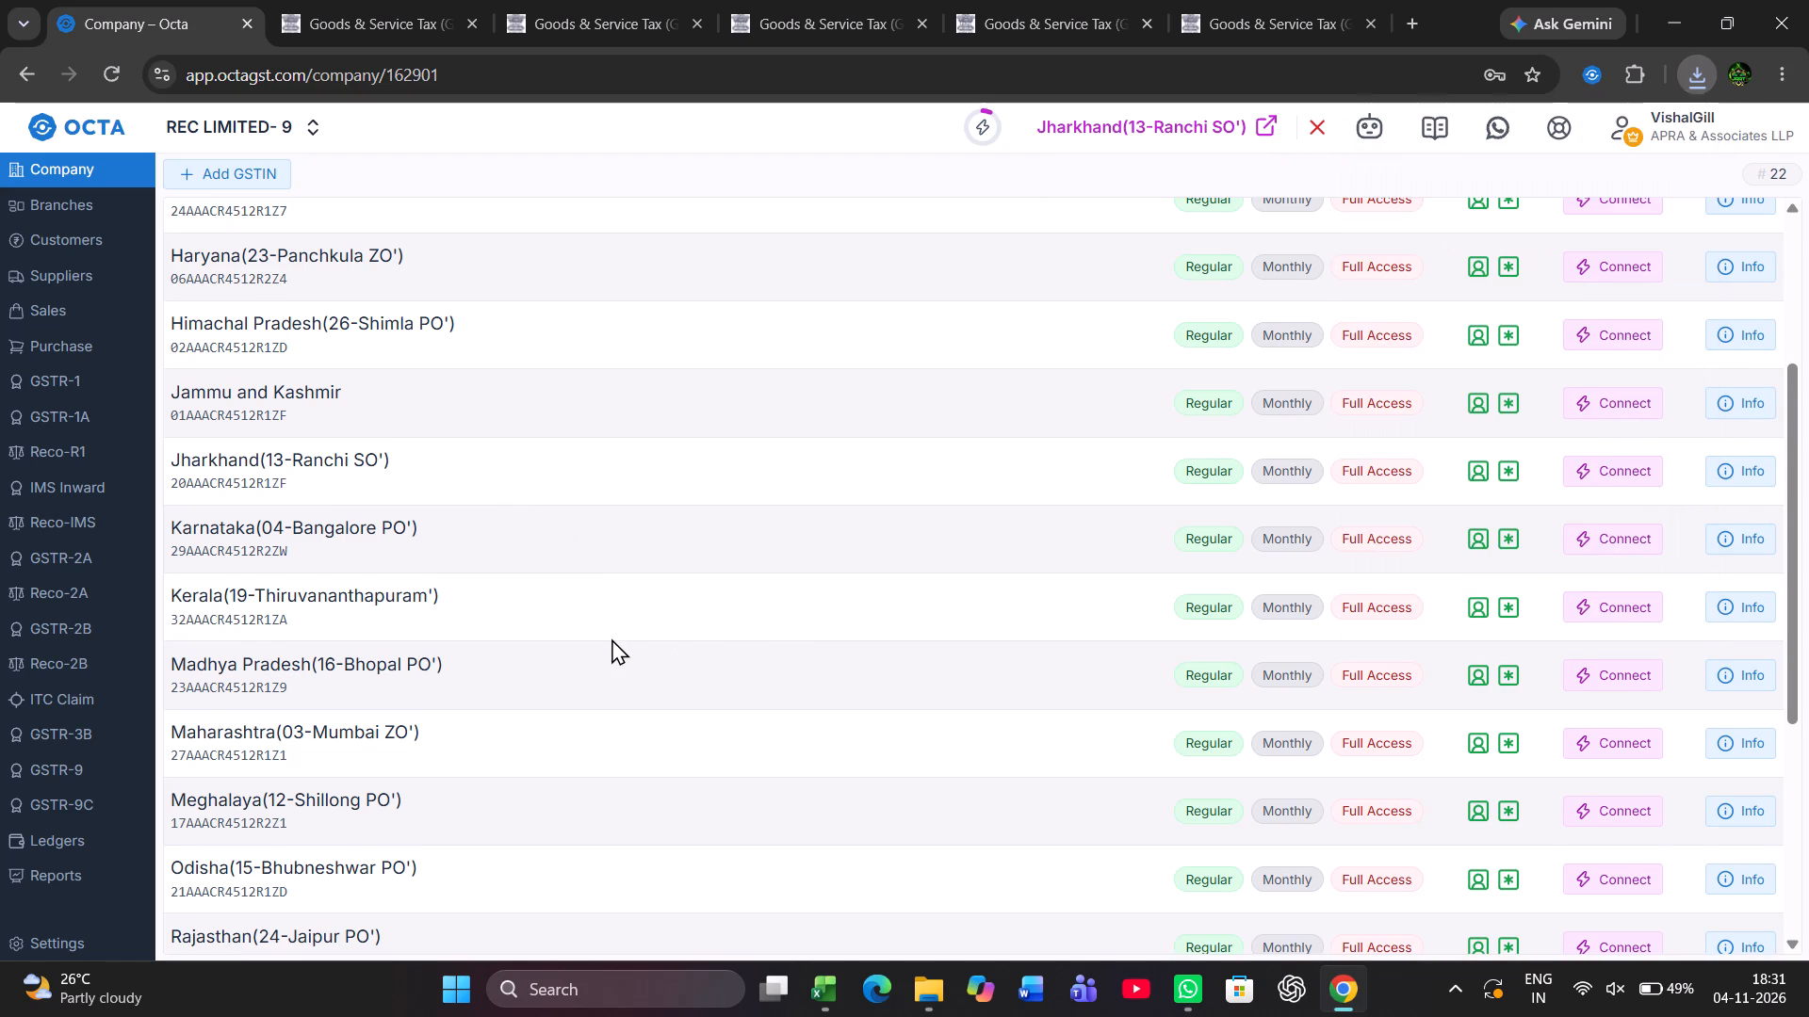
scroll(611, 638, "down", 1)
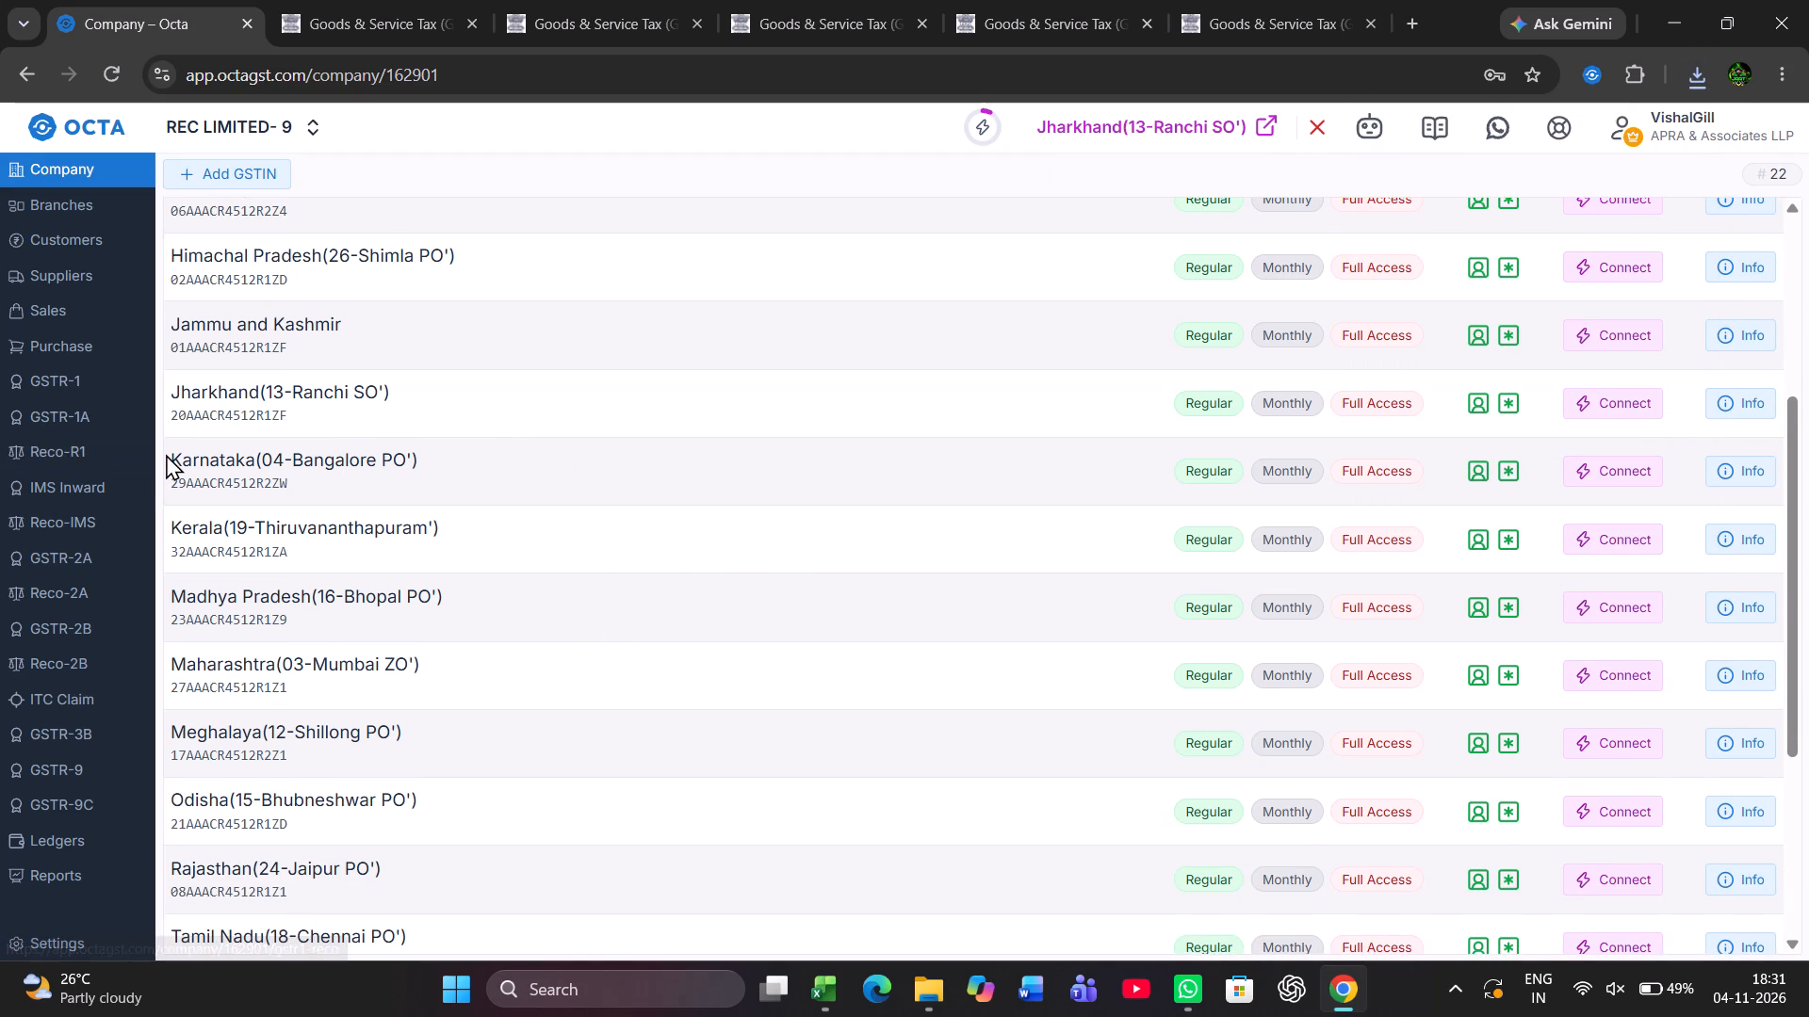
left_click_drag(171, 457, 437, 463)
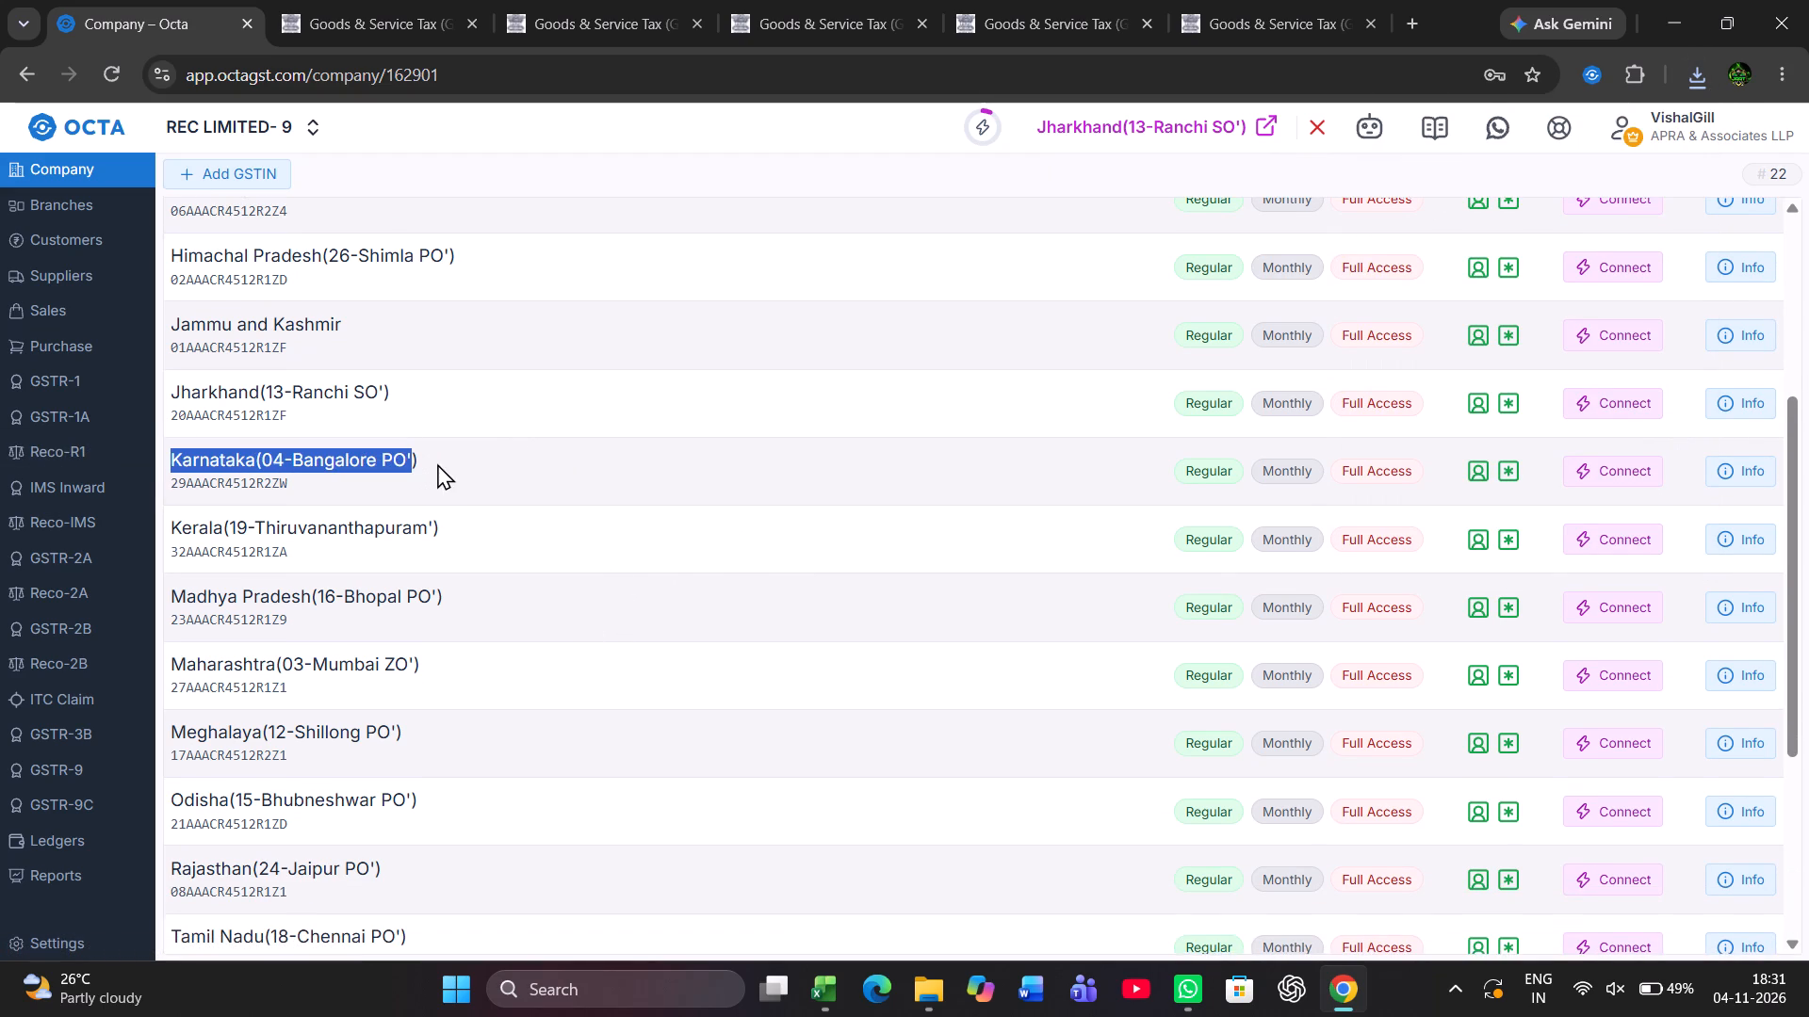
left_click_drag(437, 463, 434, 467)
key("ctrl+c")
key("alt+Tab")
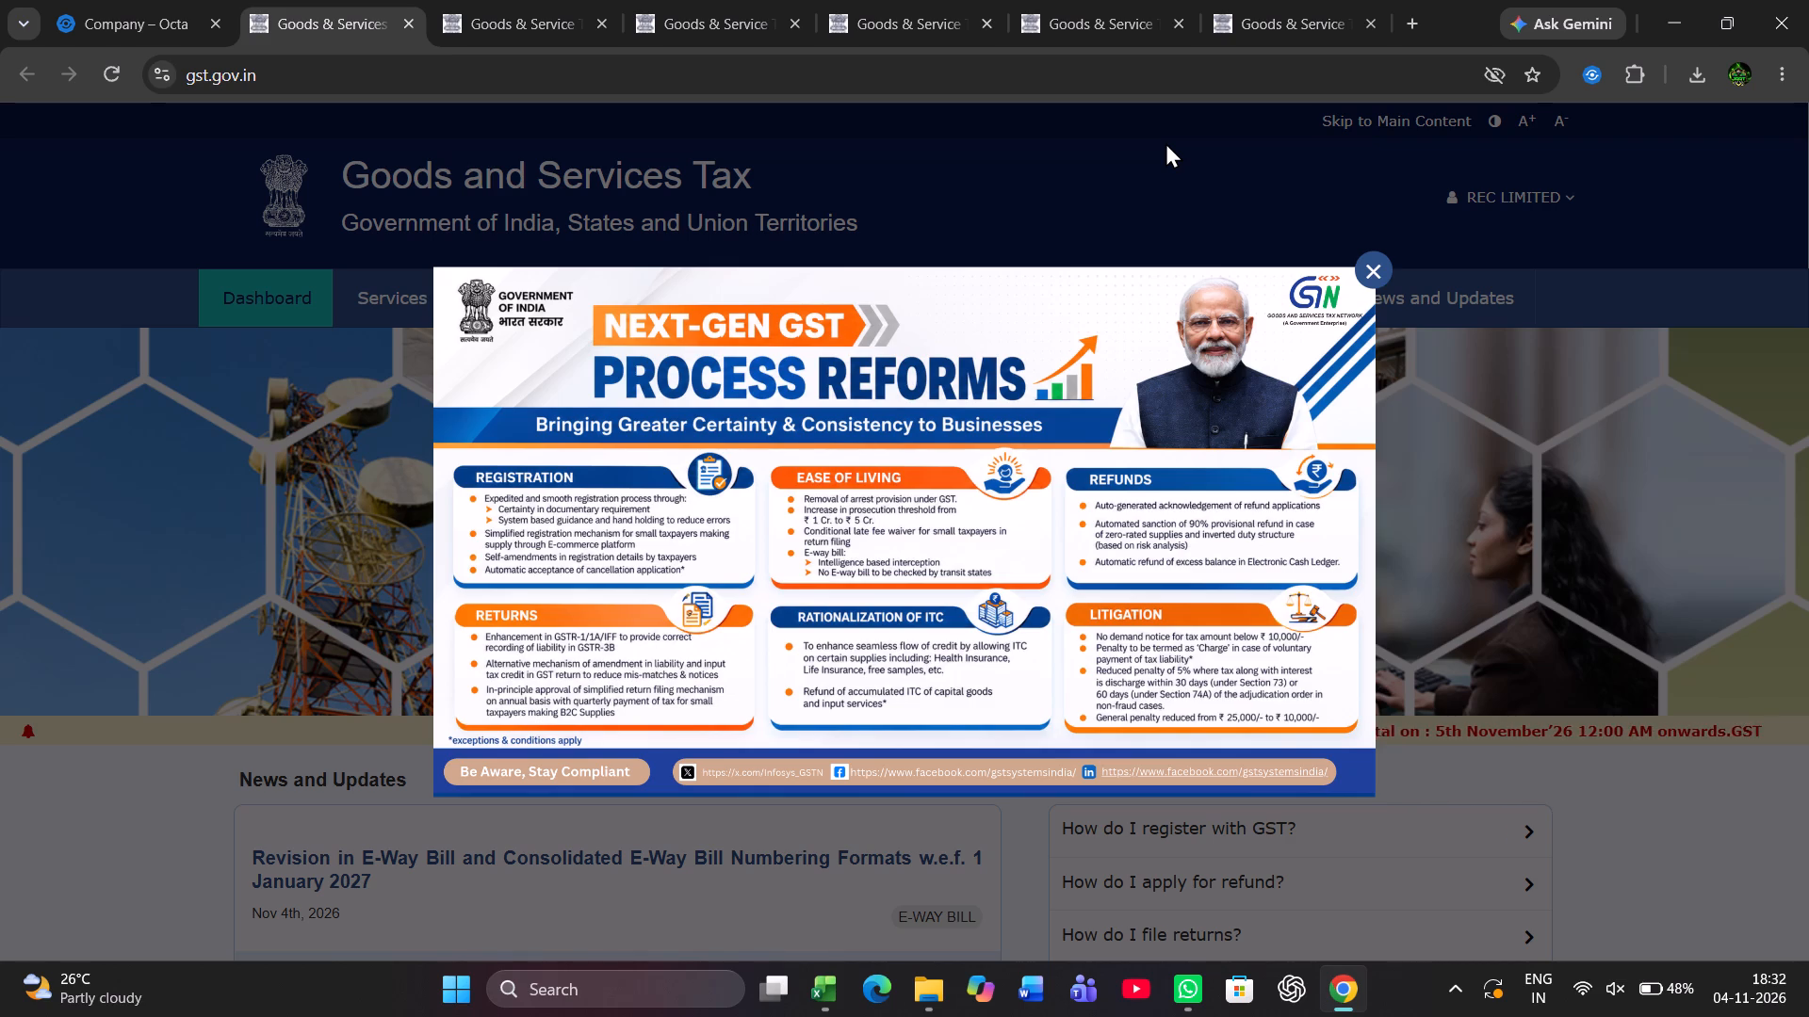
Dismiss the GST portal's announcement banner and open the Annual Return page under Returns.
left_click(1376, 288)
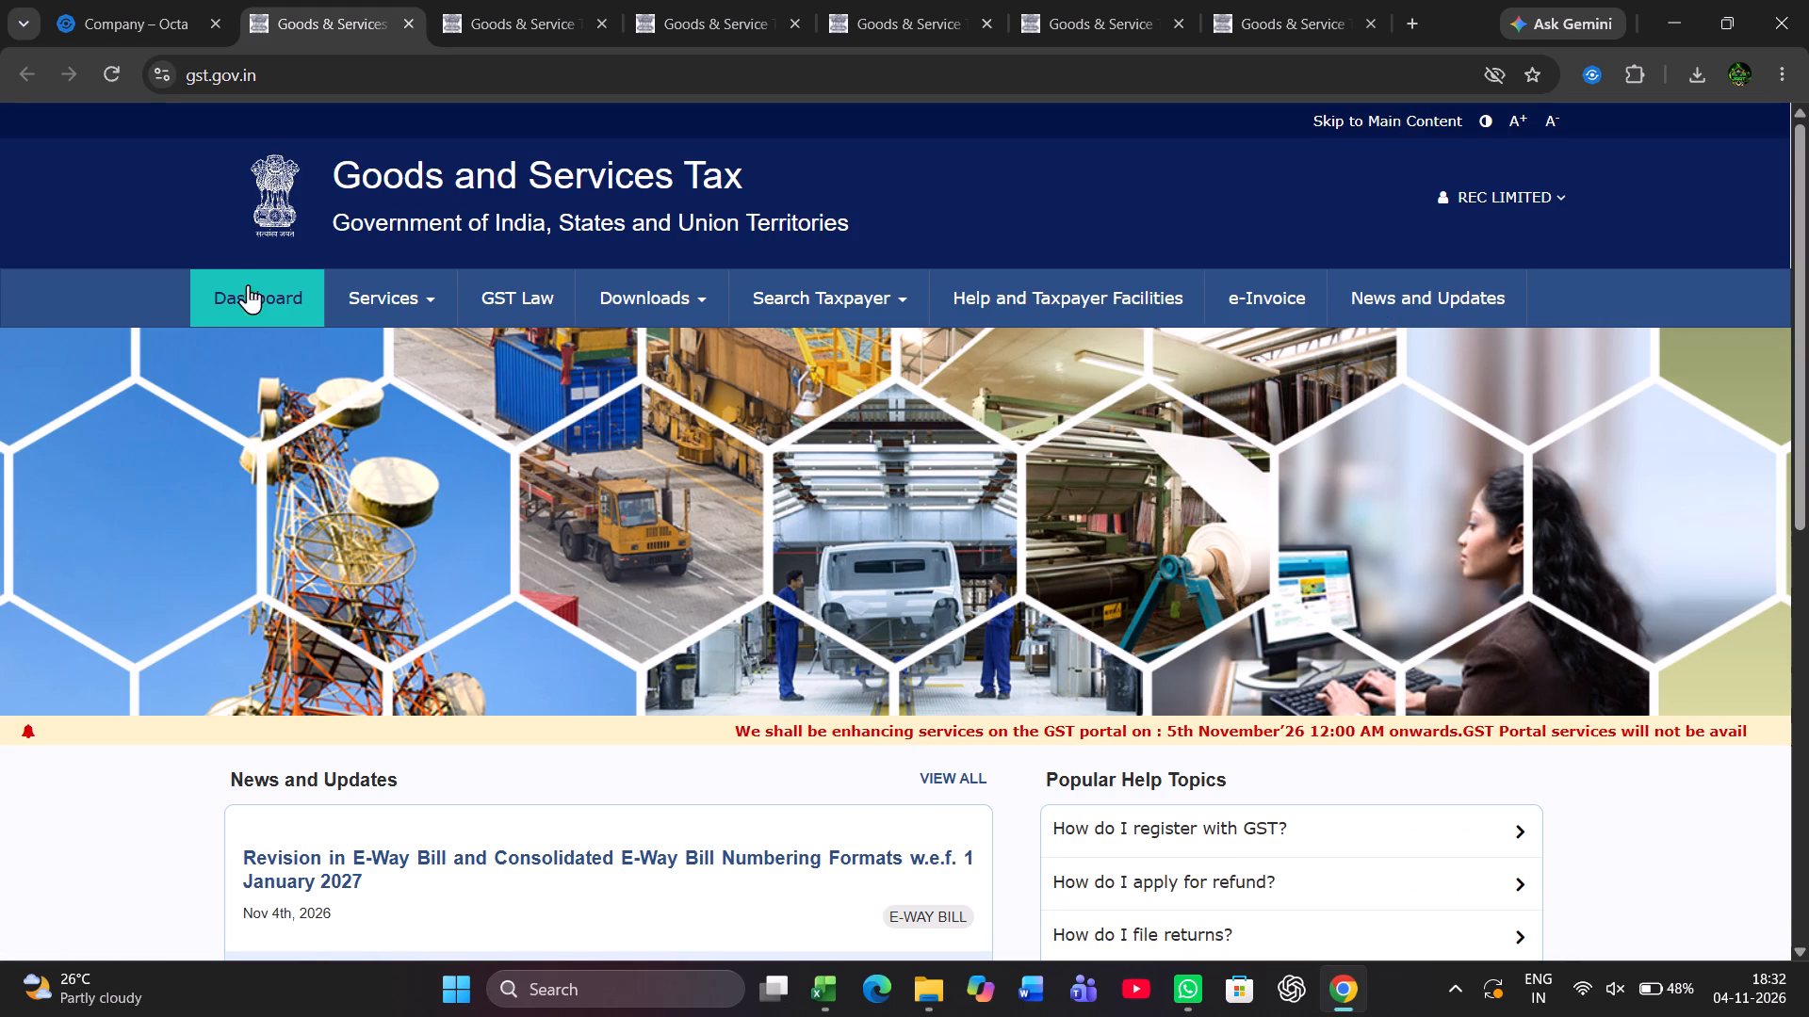
left_click(377, 312)
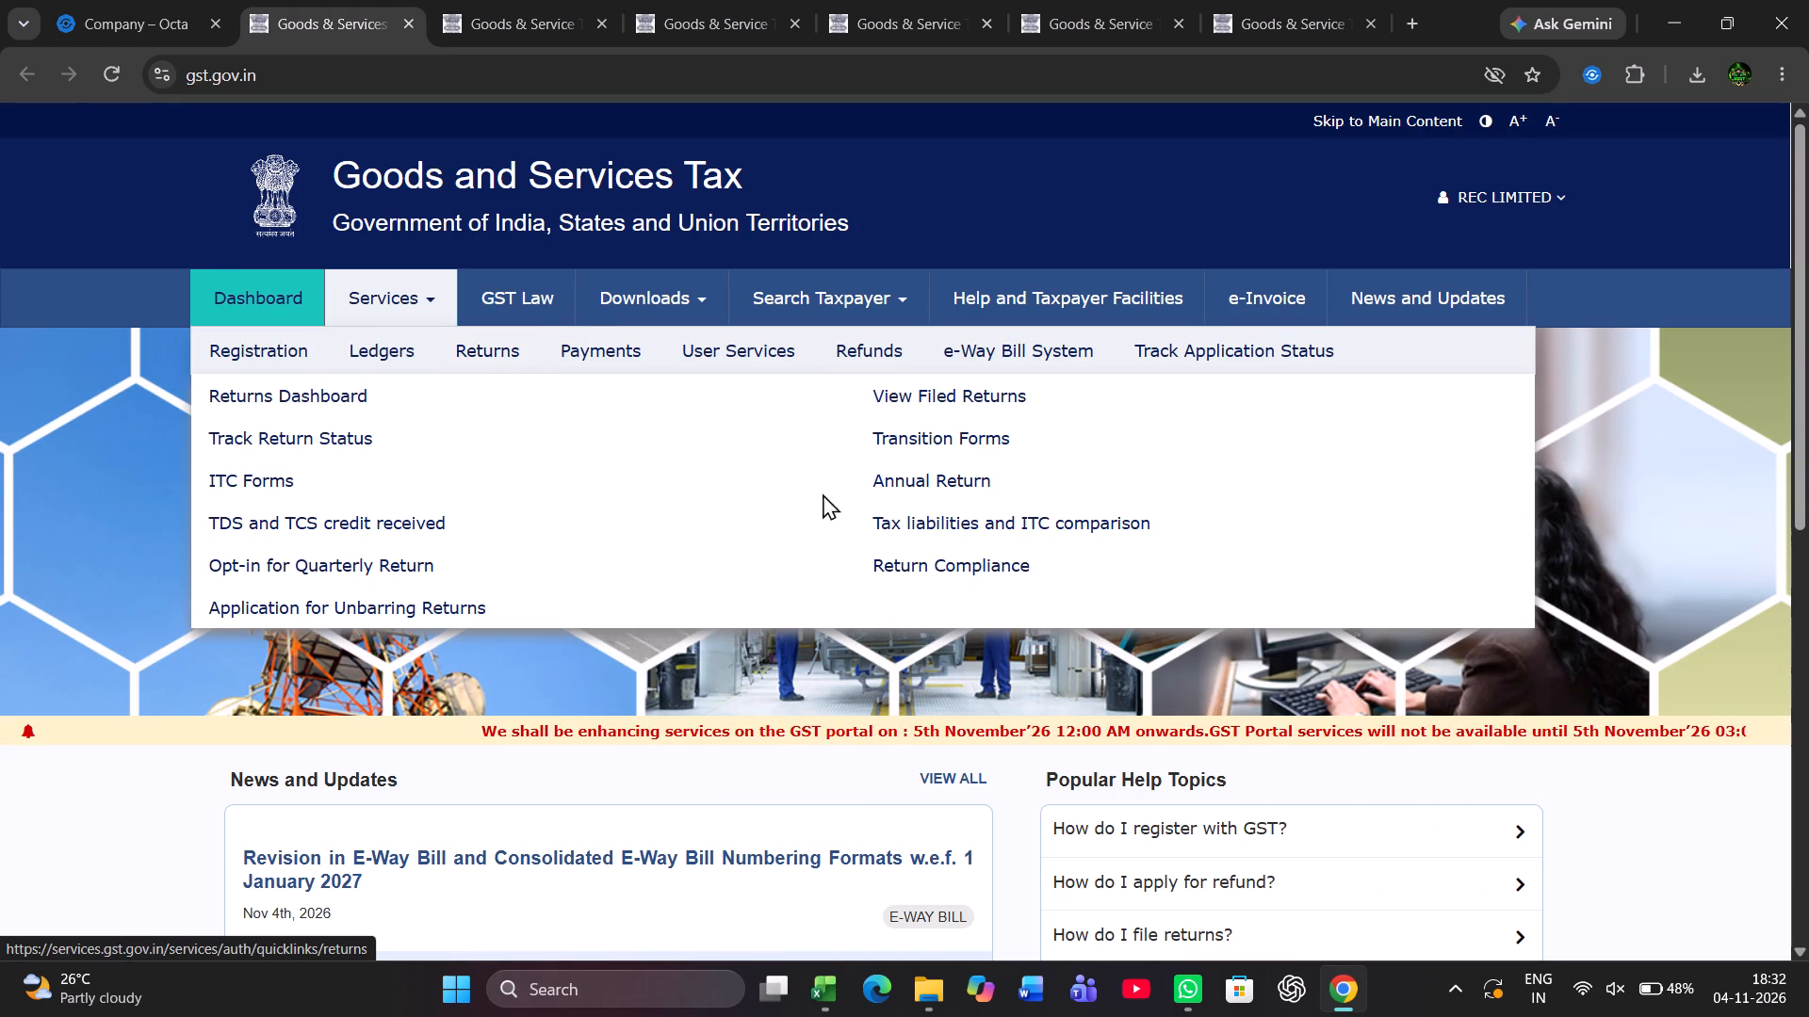
left_click(928, 485)
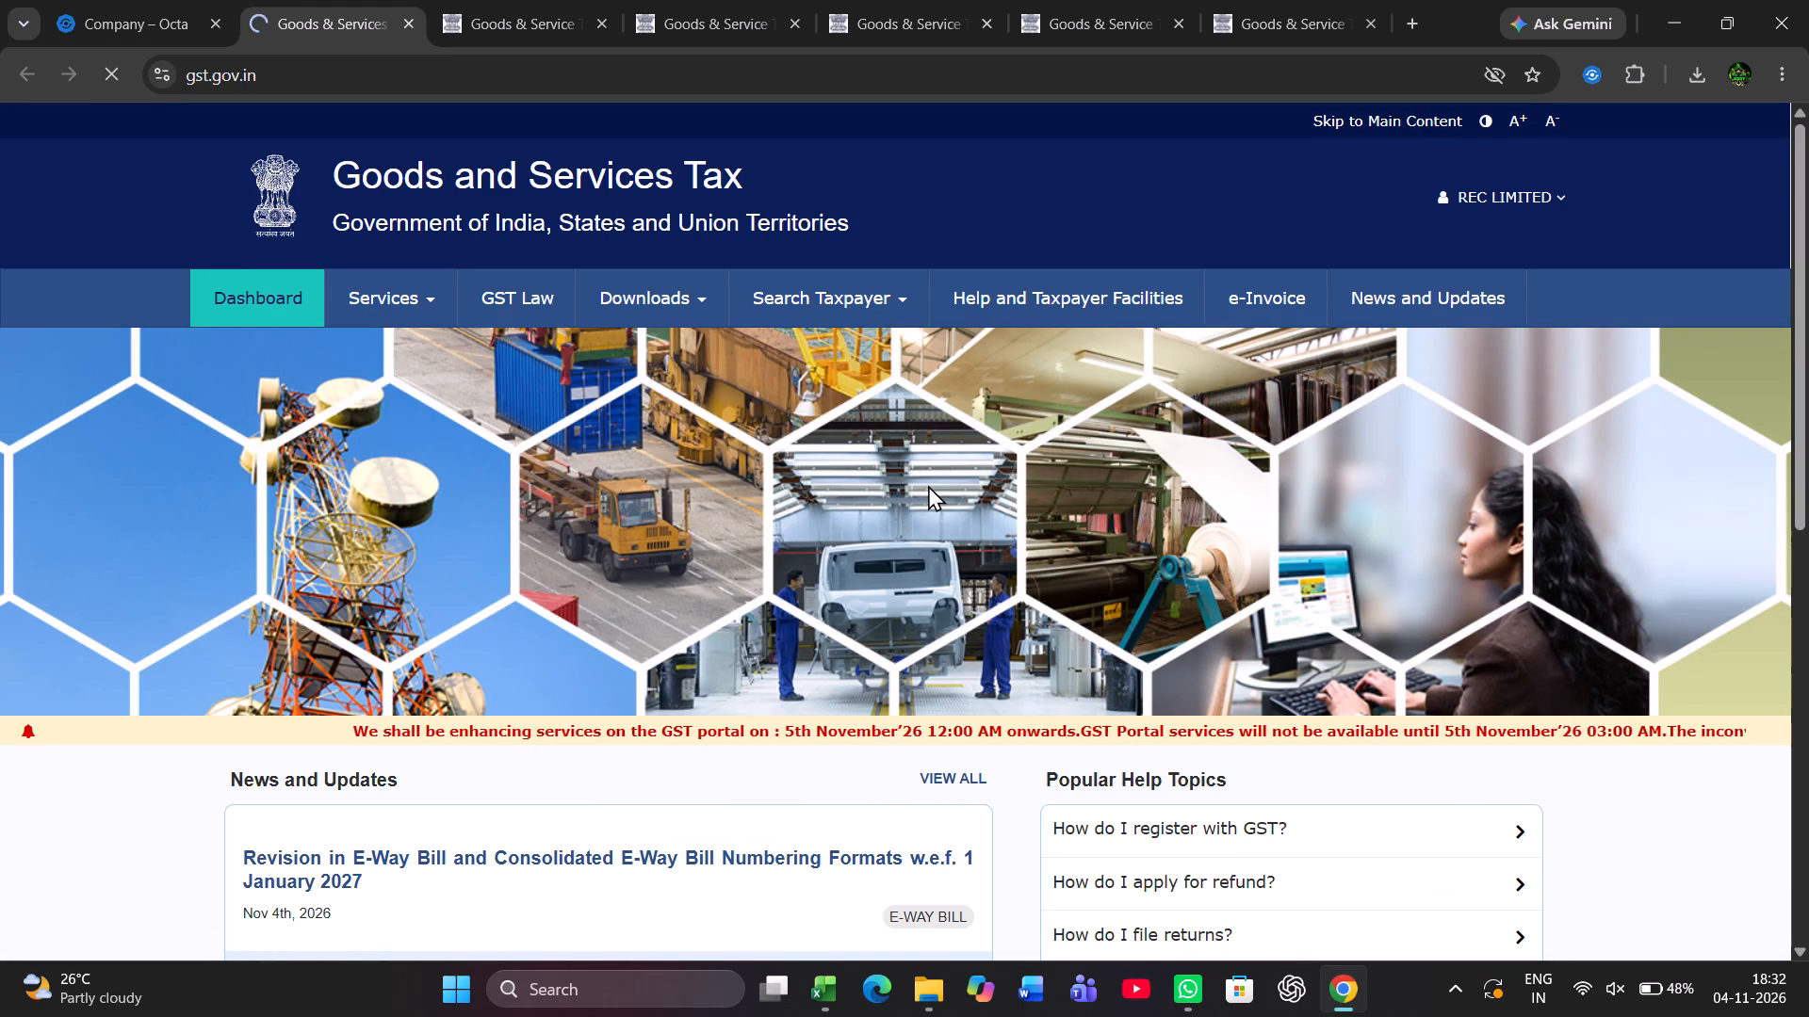
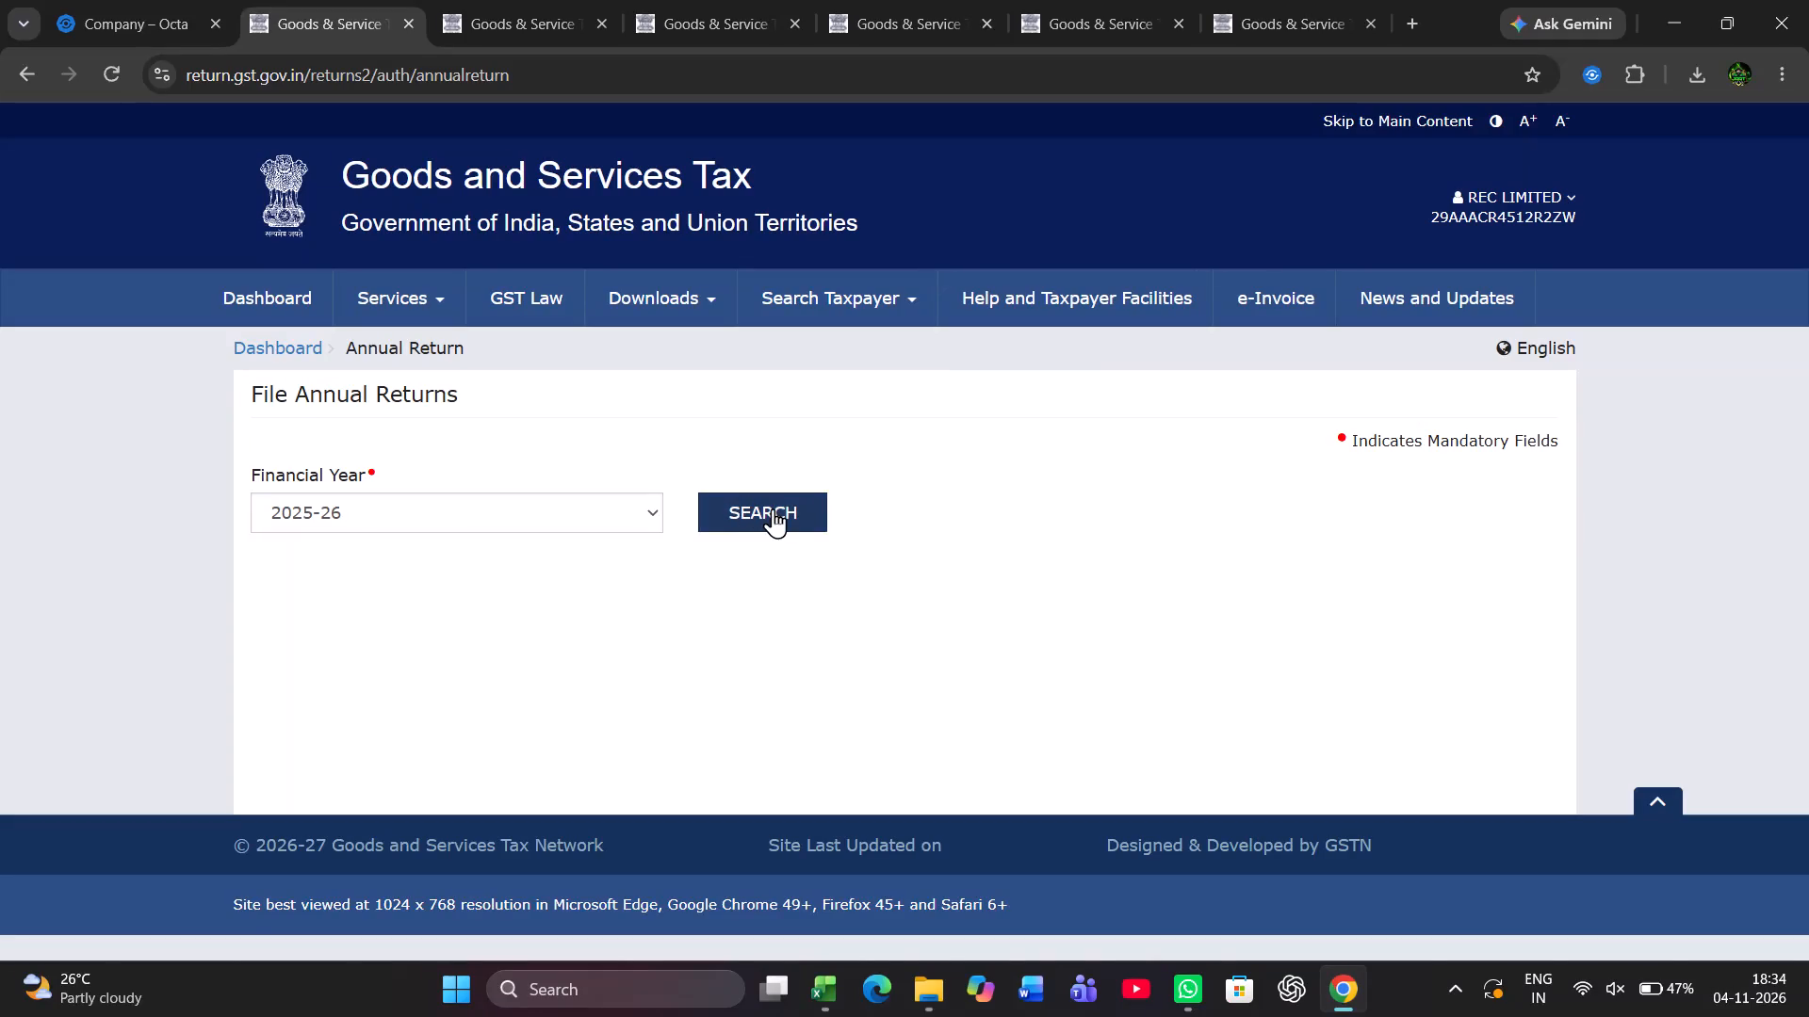
Search annual returns for financial year 2025-26 and open the GSTR-9 preparation page with the Nil return question answered No.
left_click(773, 508)
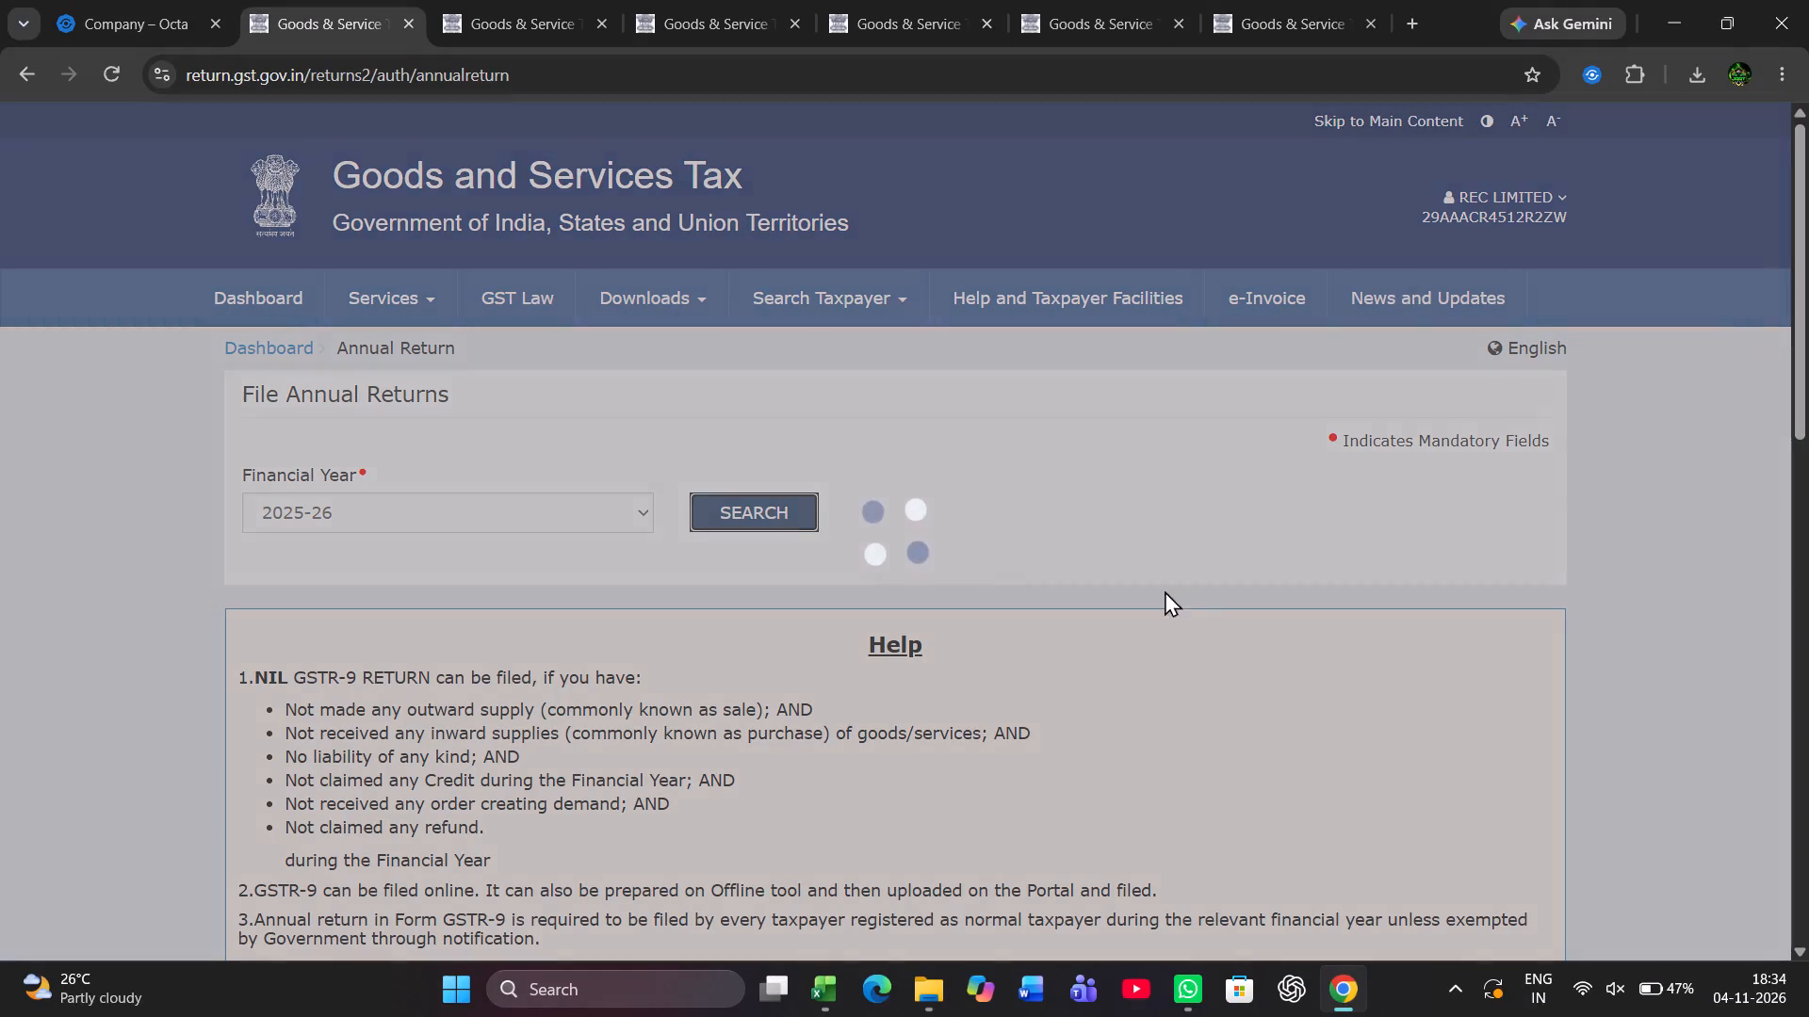
scroll(1003, 624, "down", 5)
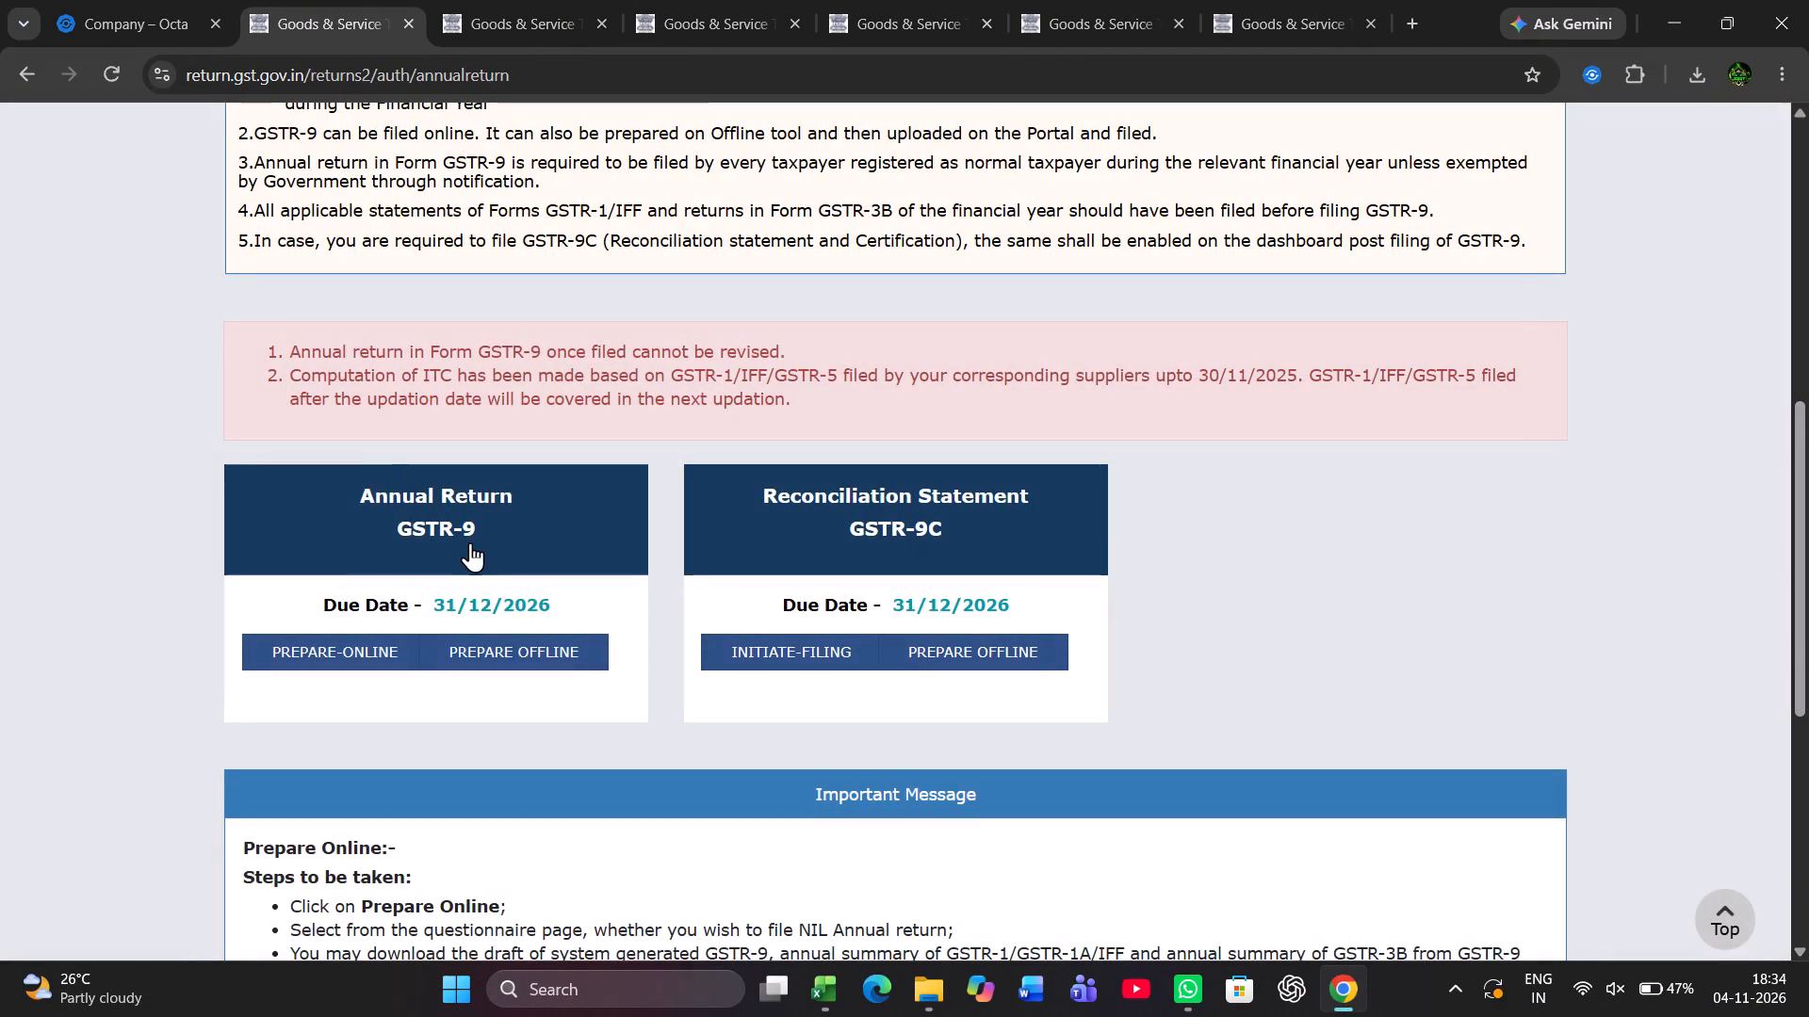
left_click(471, 543)
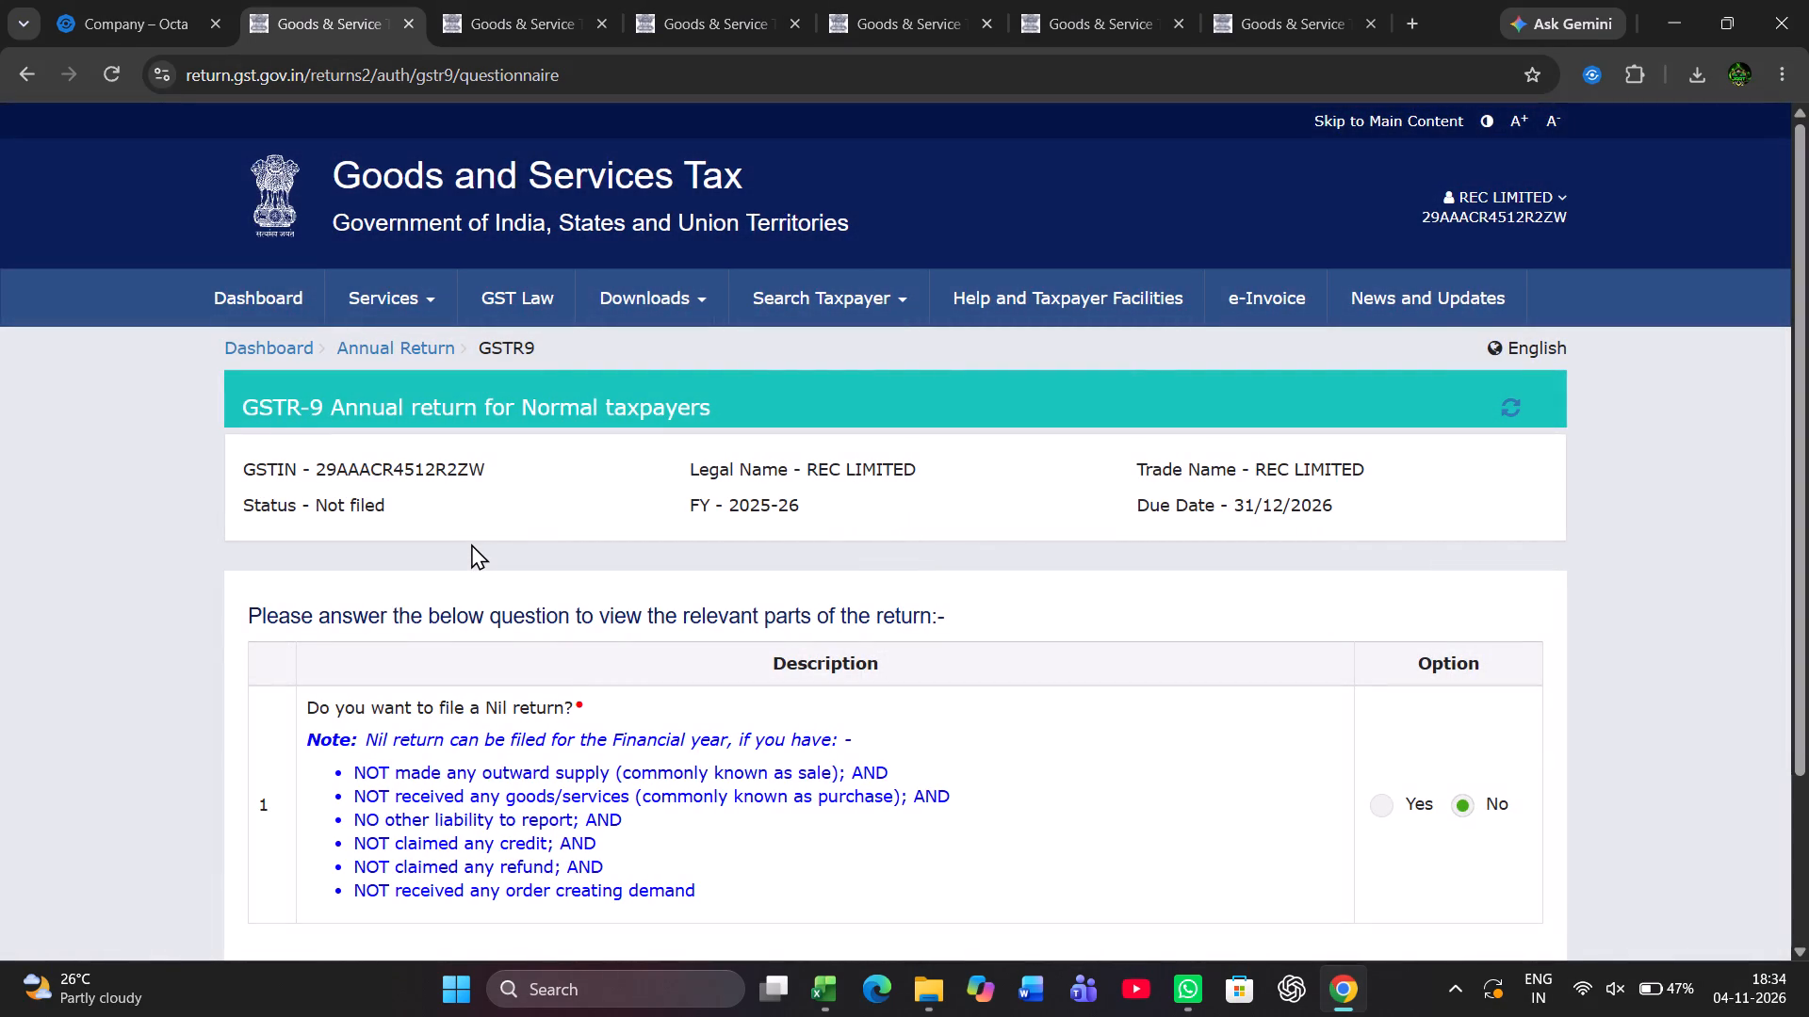
scroll(1299, 728, "down", 1)
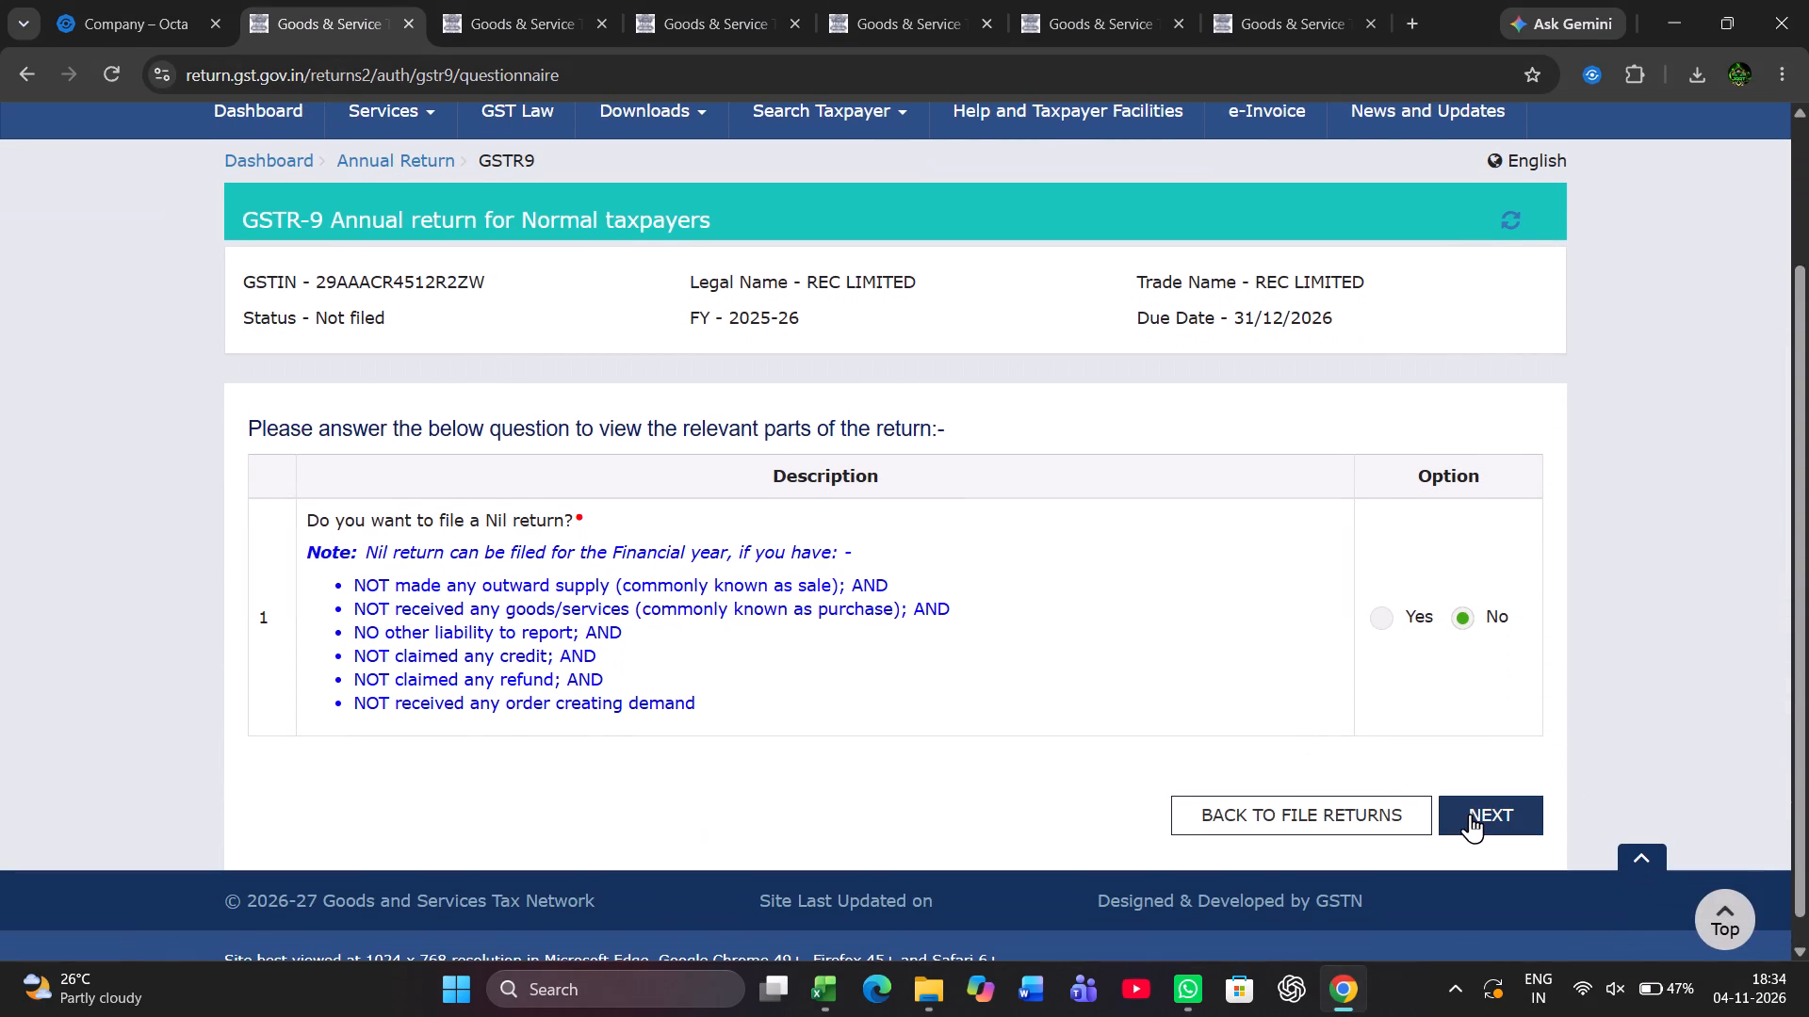
left_click(1470, 814)
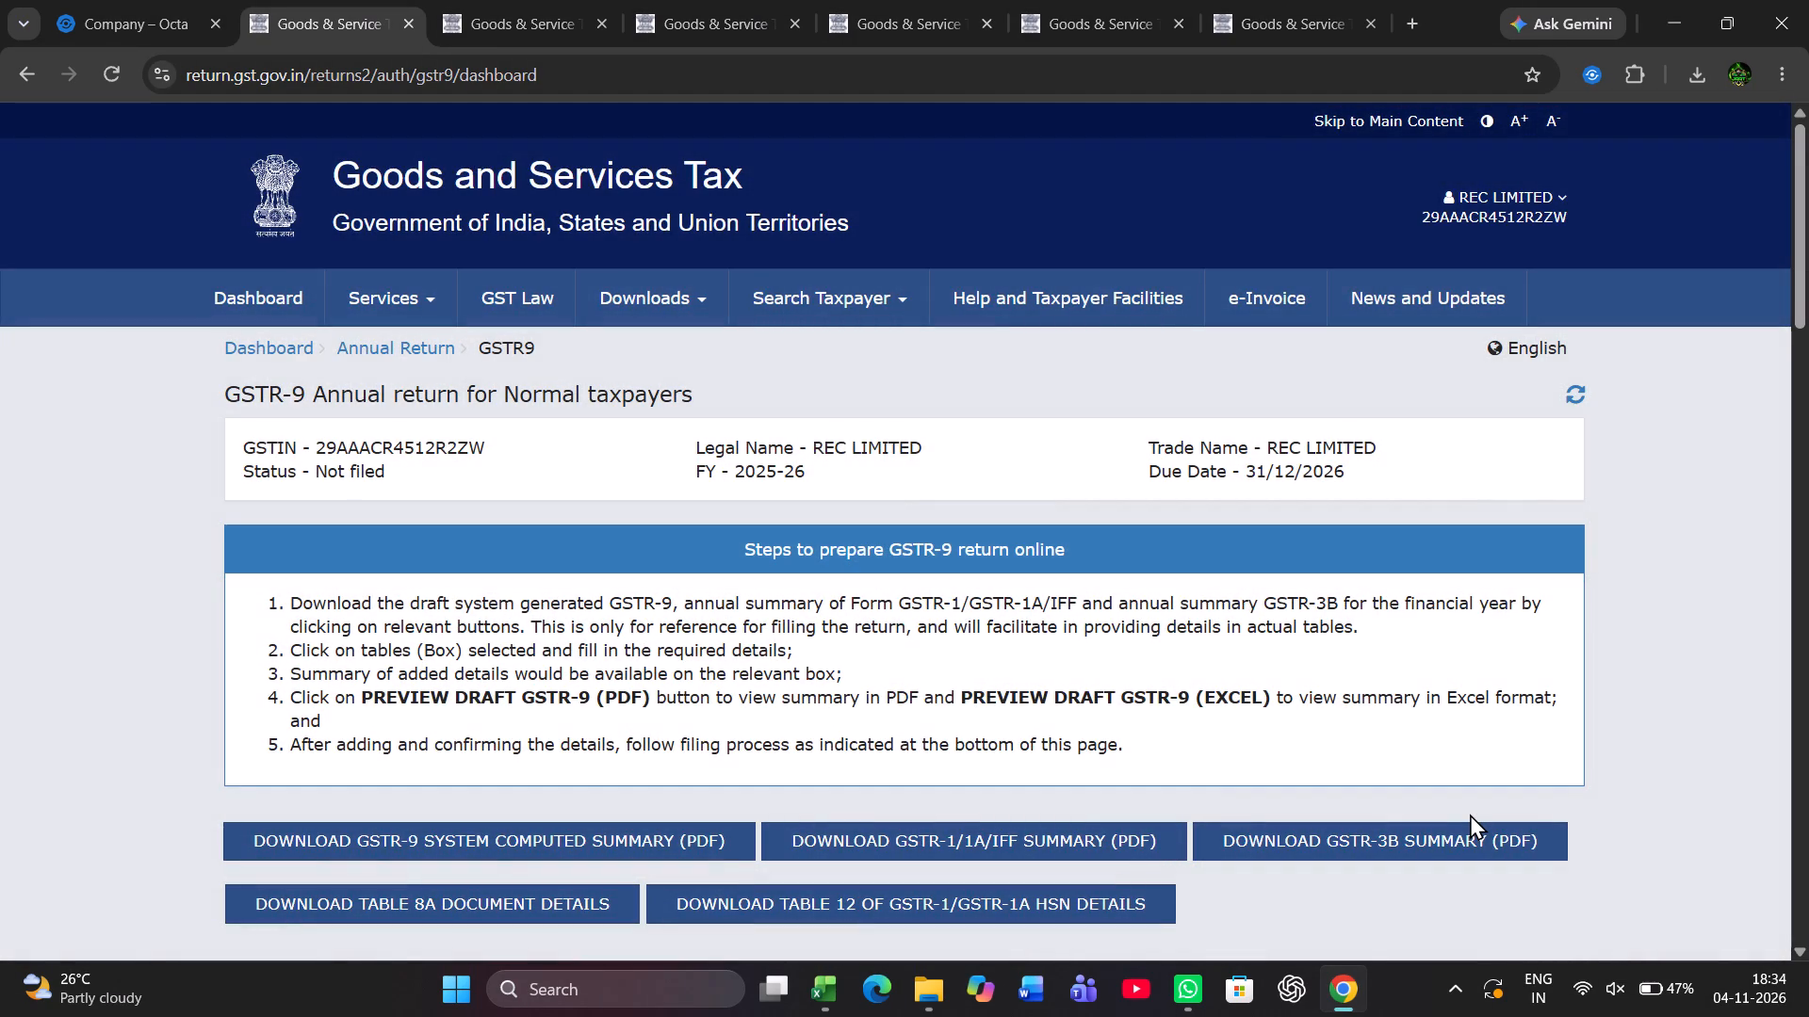
Download the Karnataka GSTIN's GSTR-9 system computed, GSTR-1/1A/IFF and GSTR-3B summary PDFs, checking the recent downloads for missing files.
left_click(552, 833)
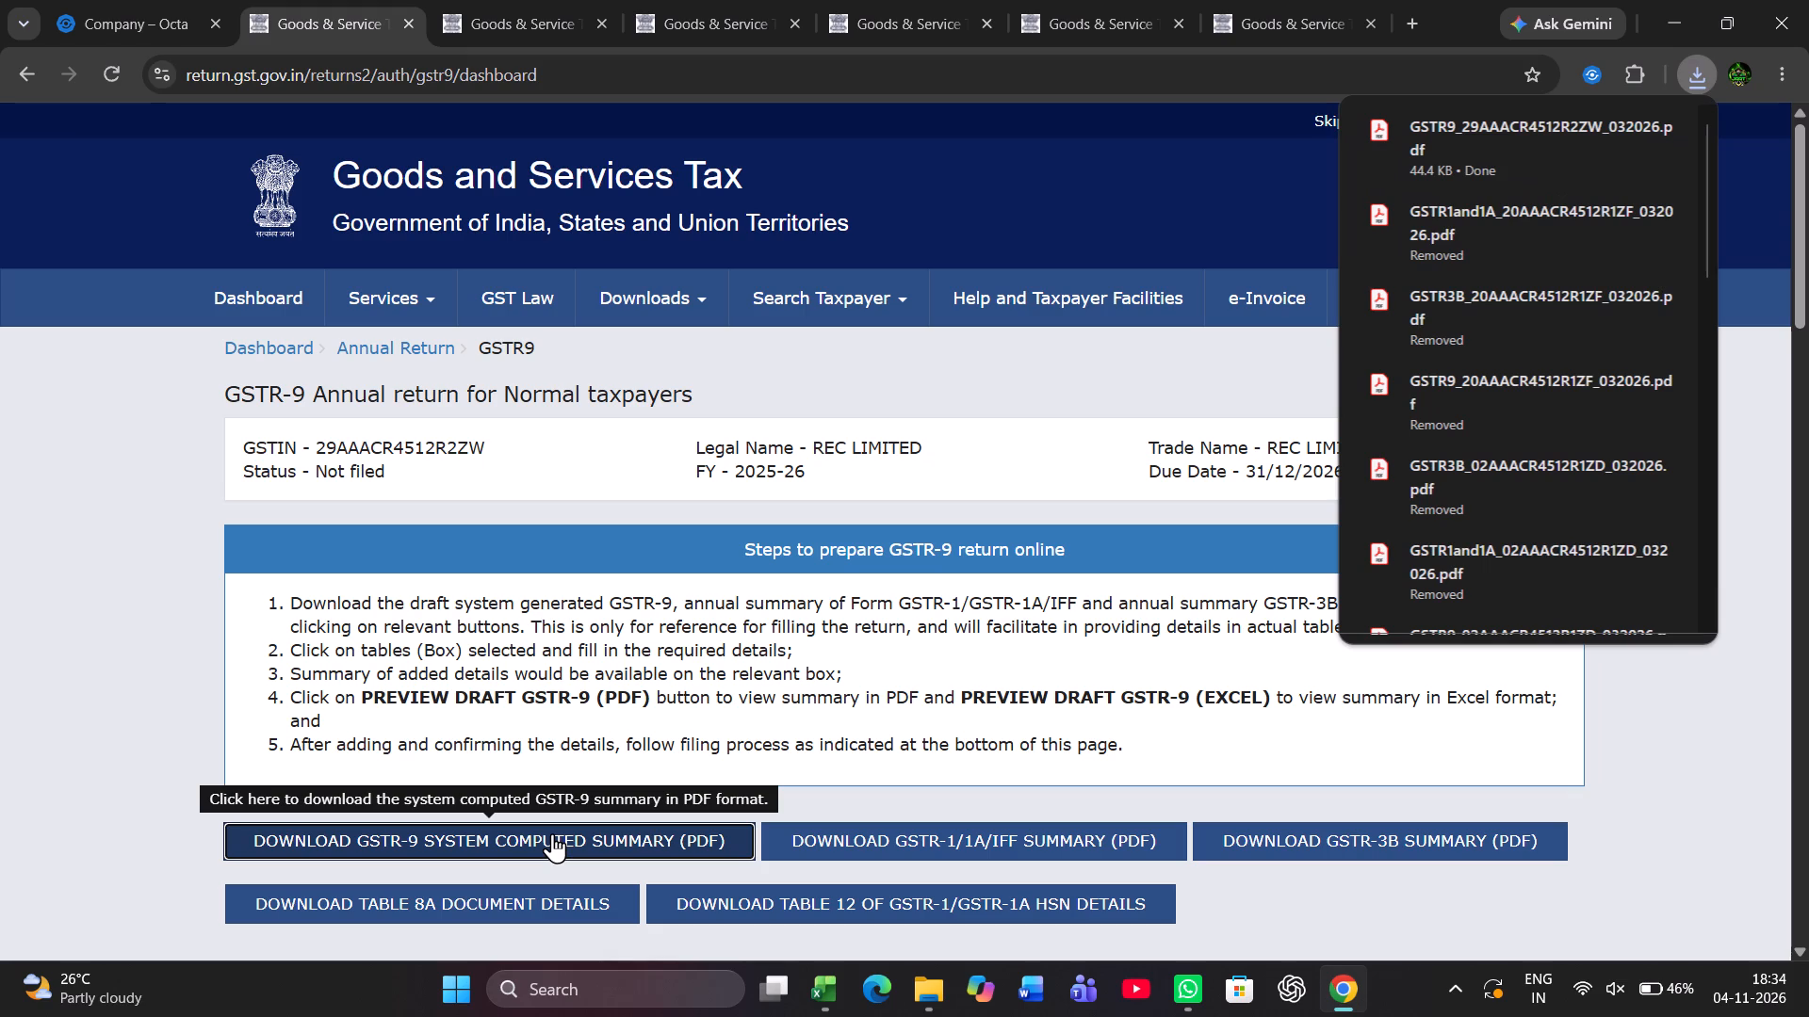
left_click(998, 848)
left_click(1466, 841)
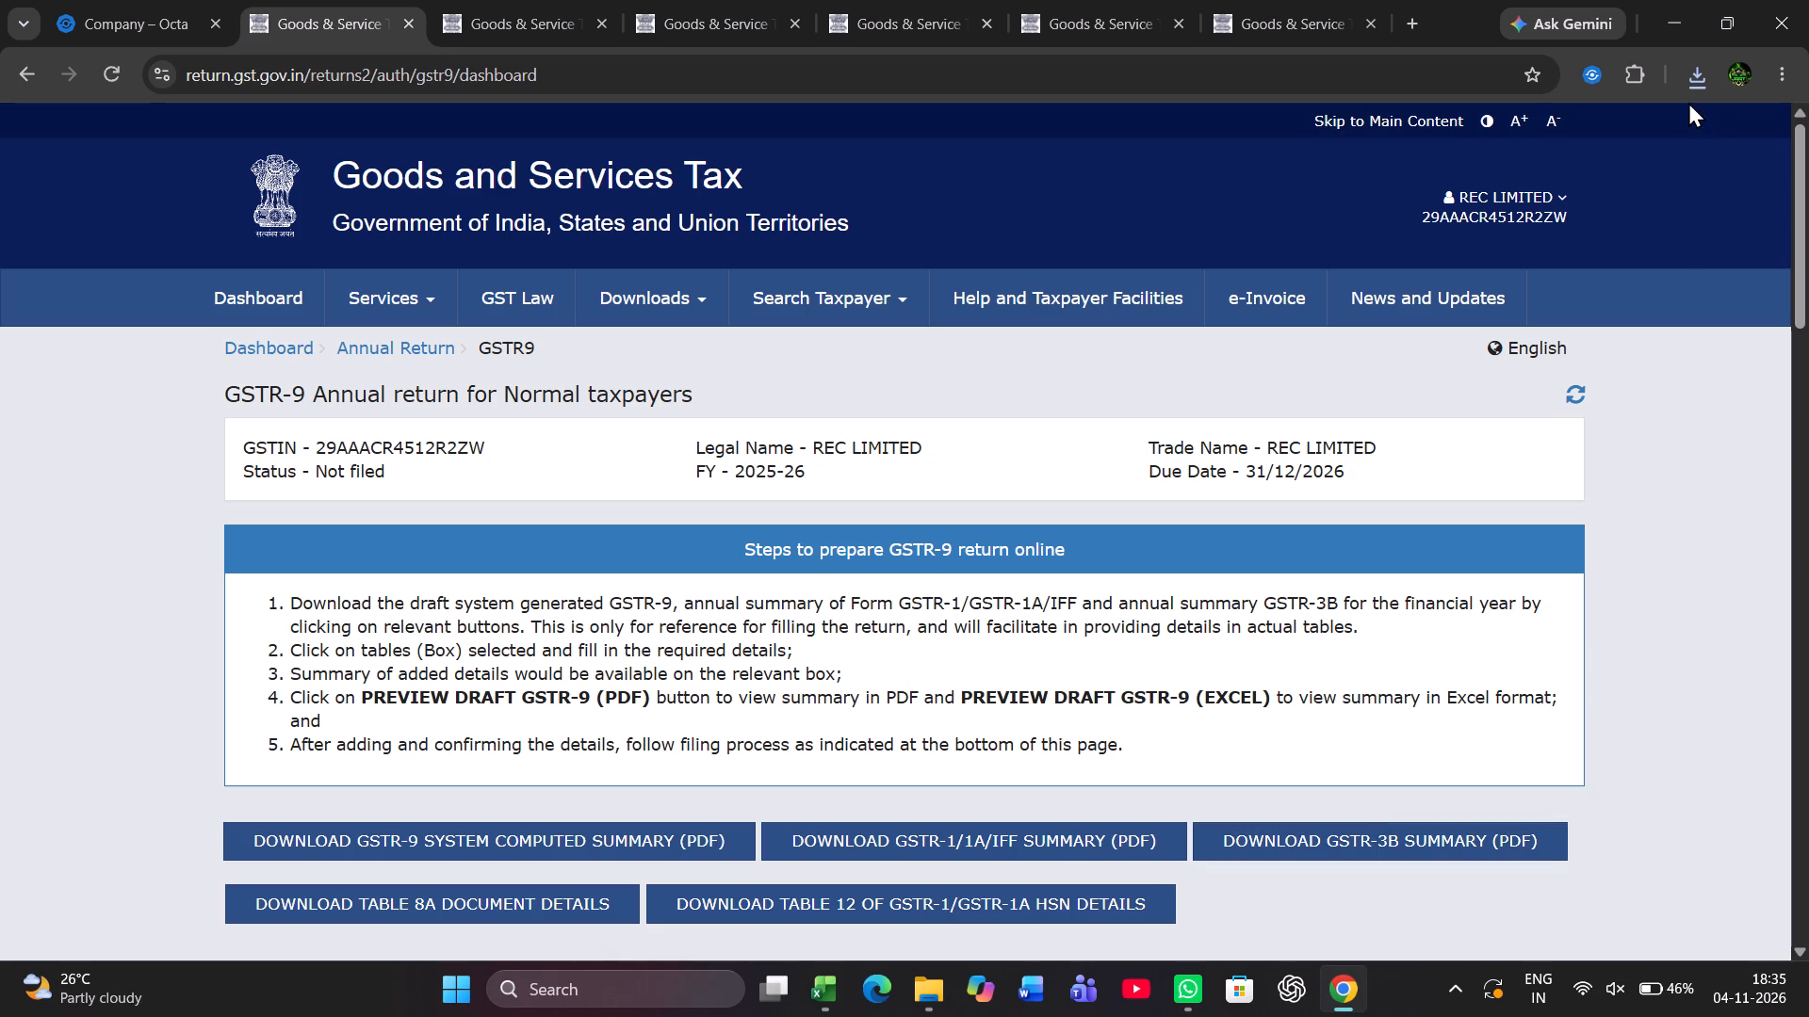
left_click(1704, 82)
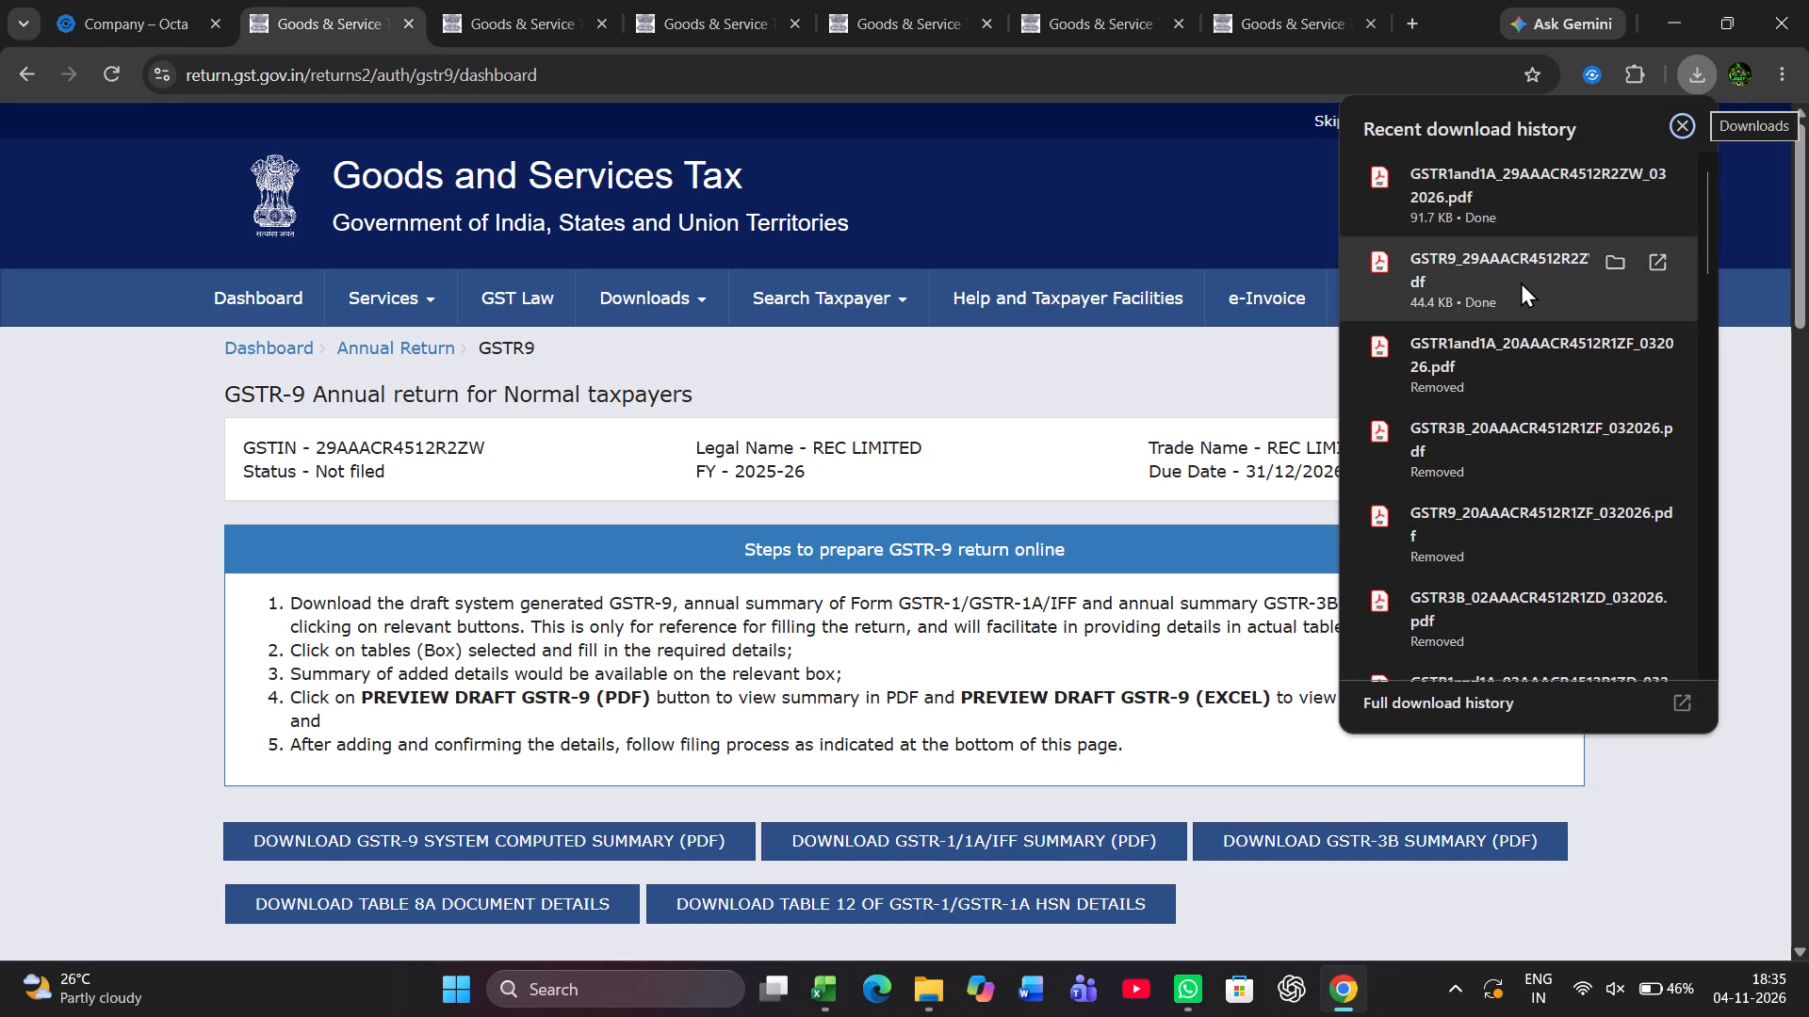
left_click(1220, 417)
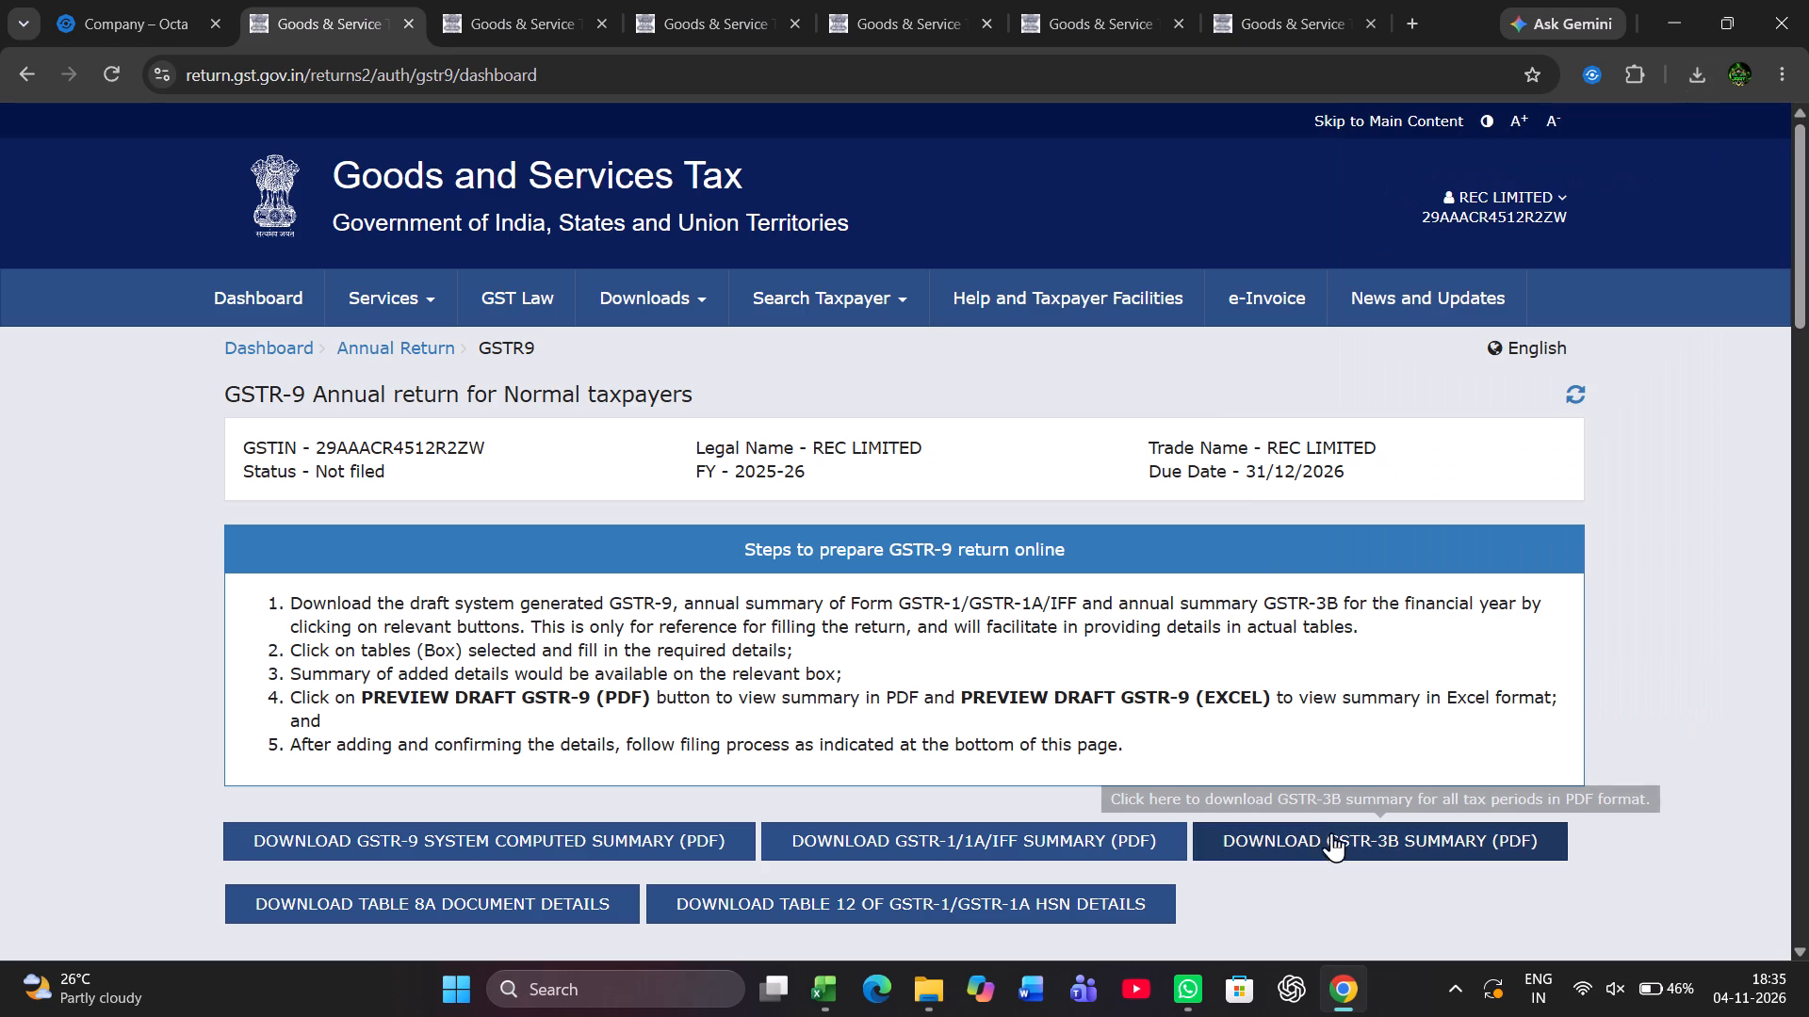
left_click(1339, 837)
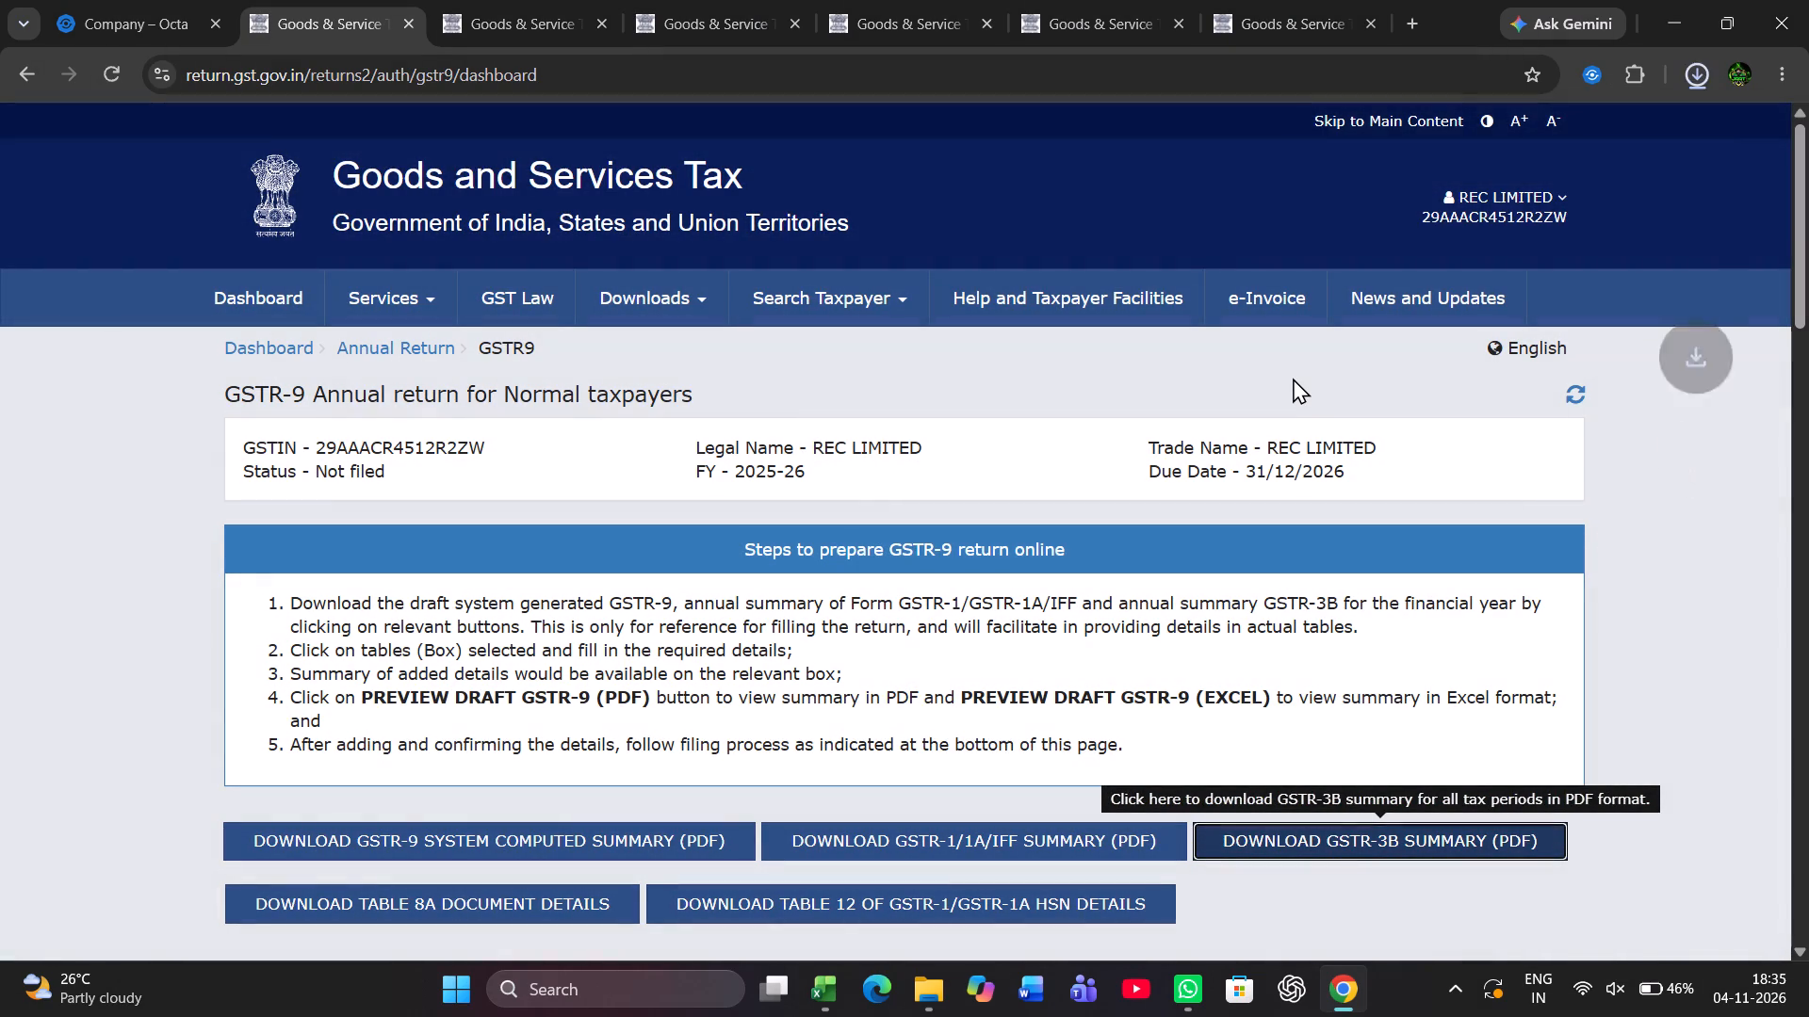
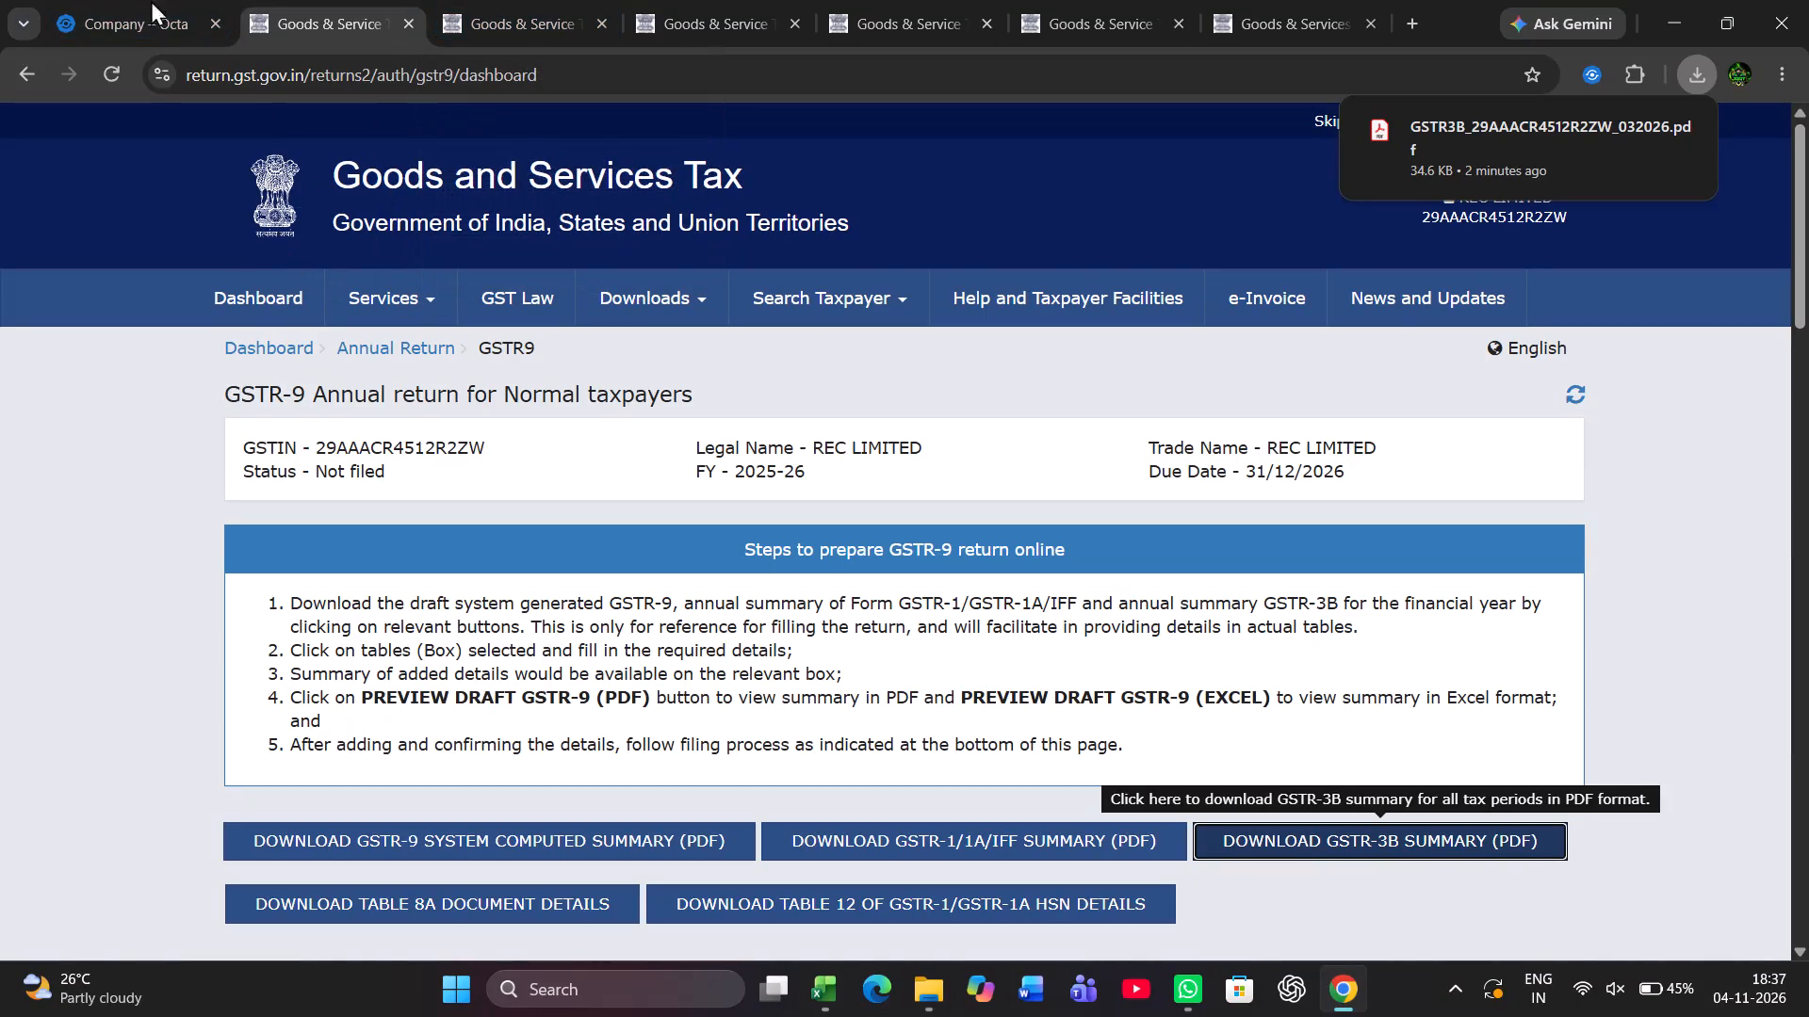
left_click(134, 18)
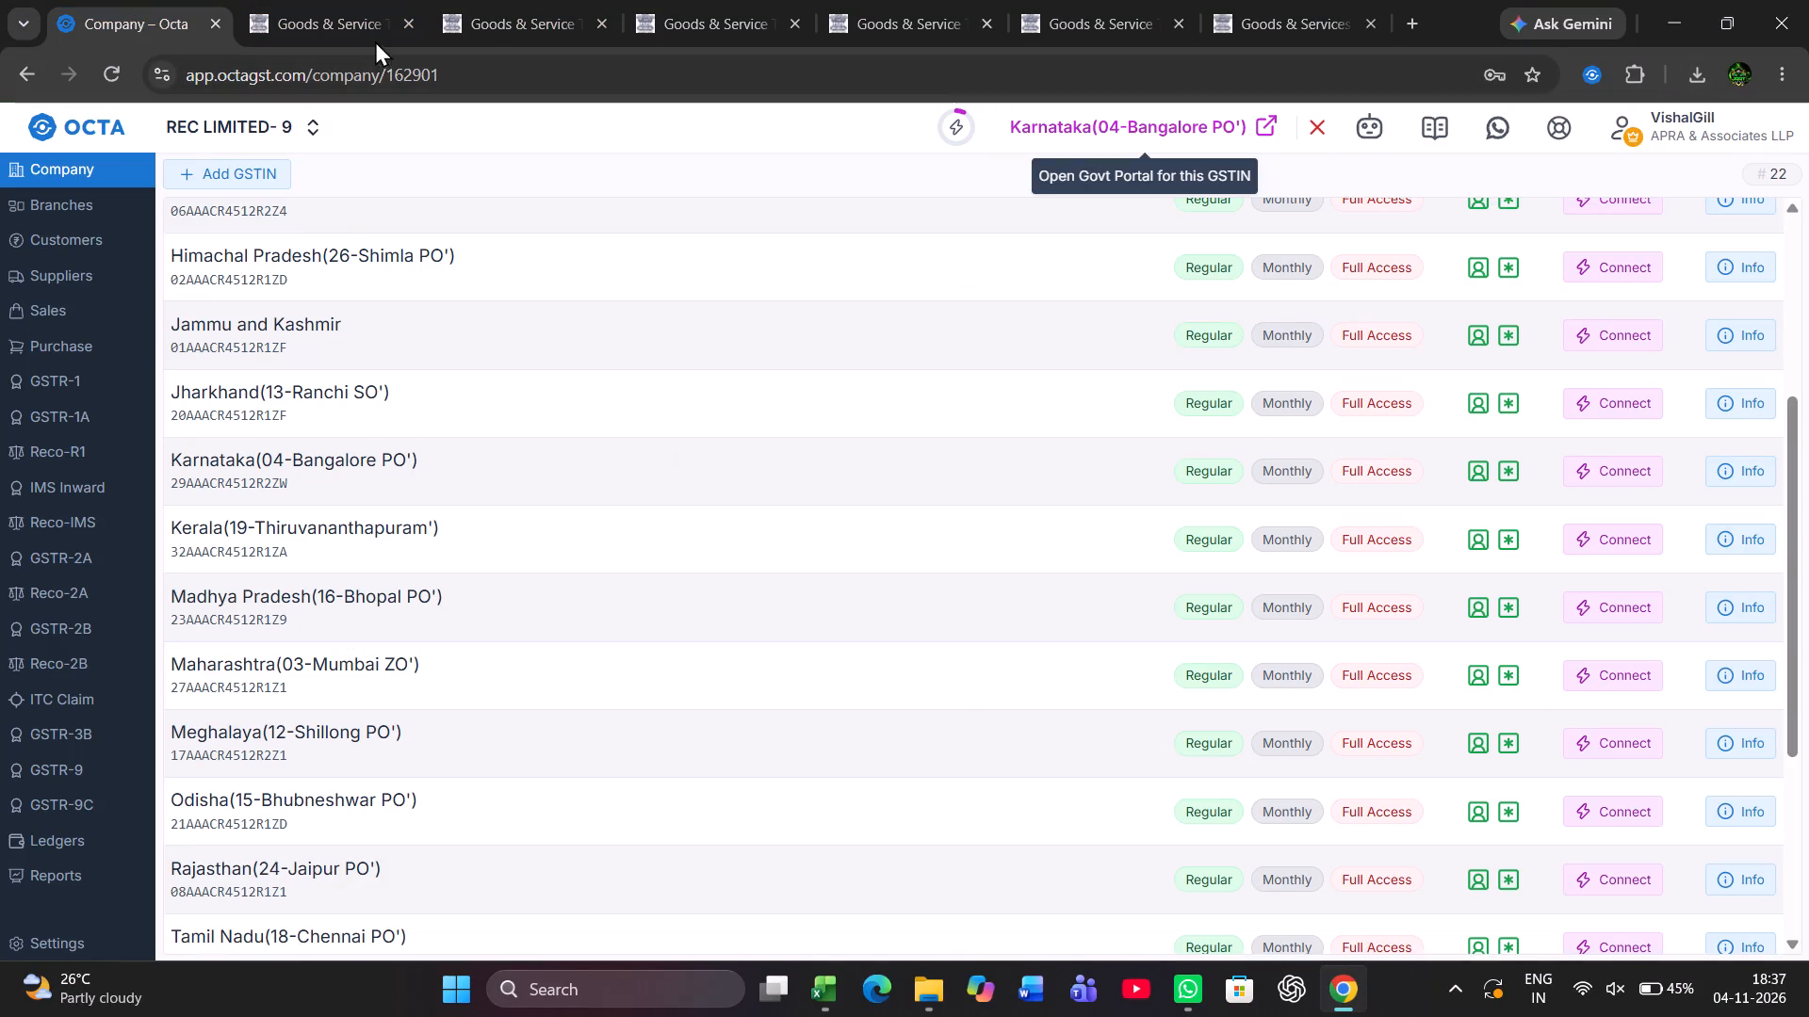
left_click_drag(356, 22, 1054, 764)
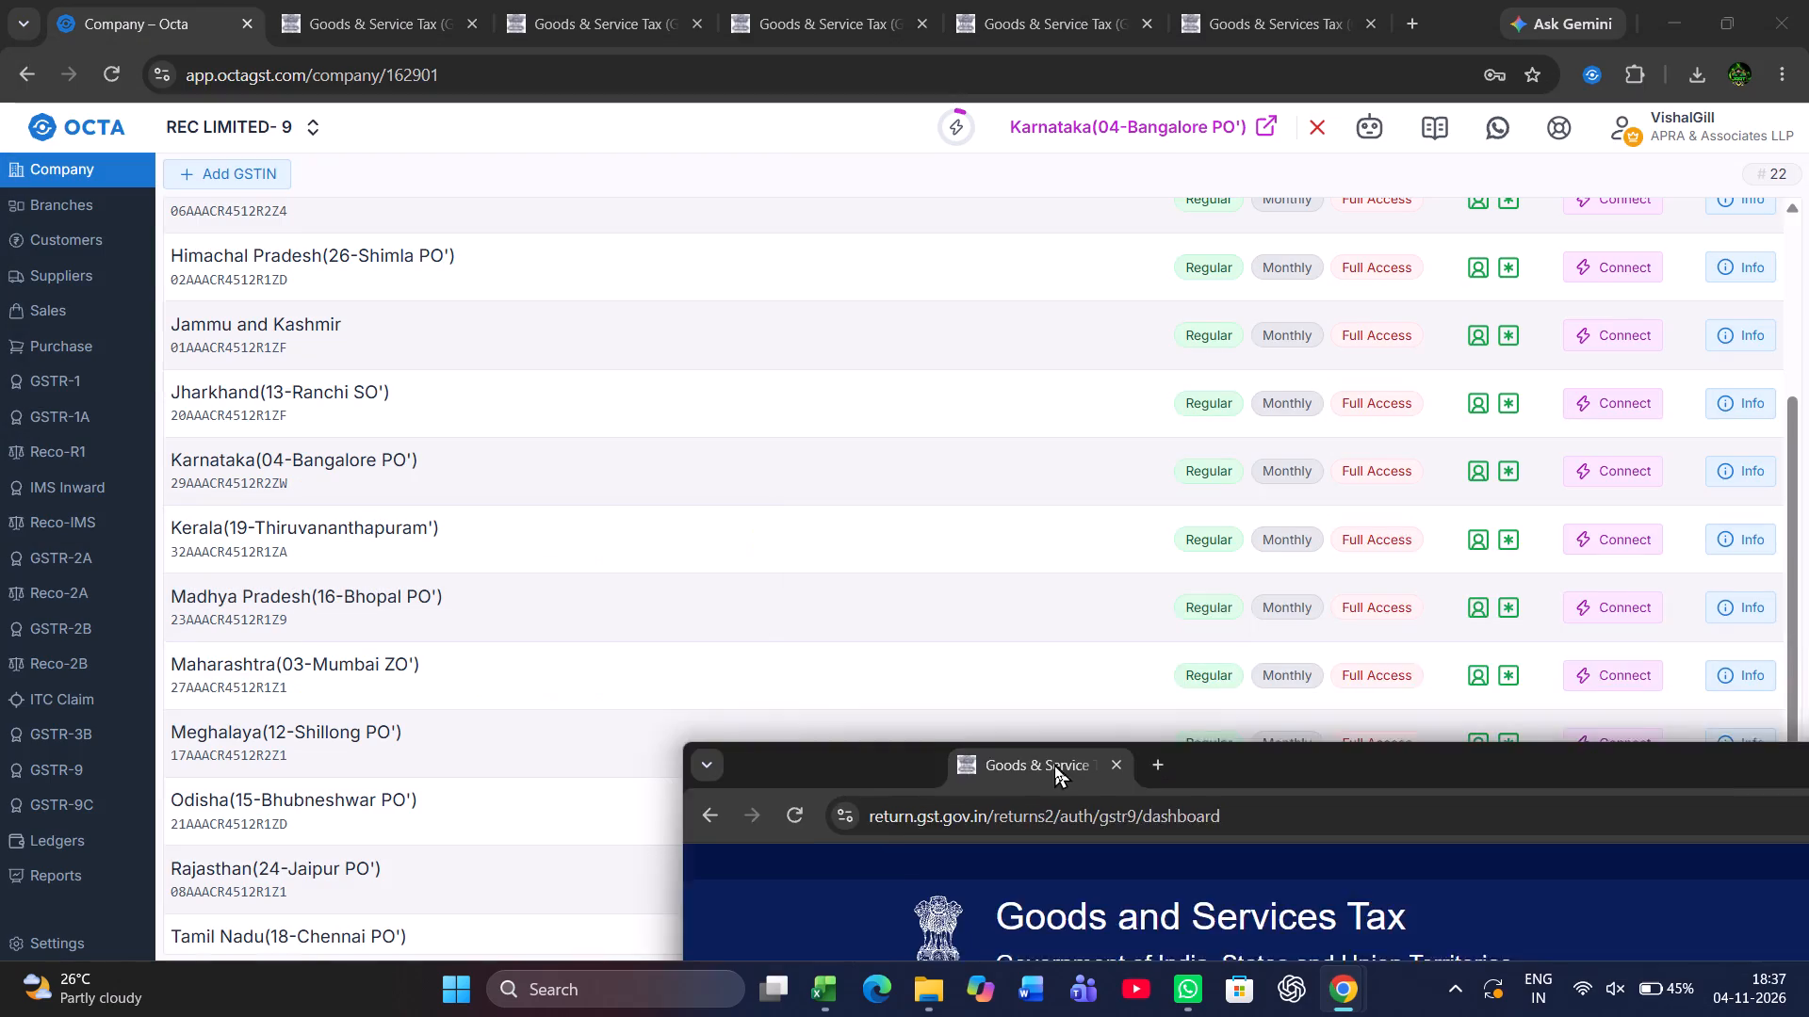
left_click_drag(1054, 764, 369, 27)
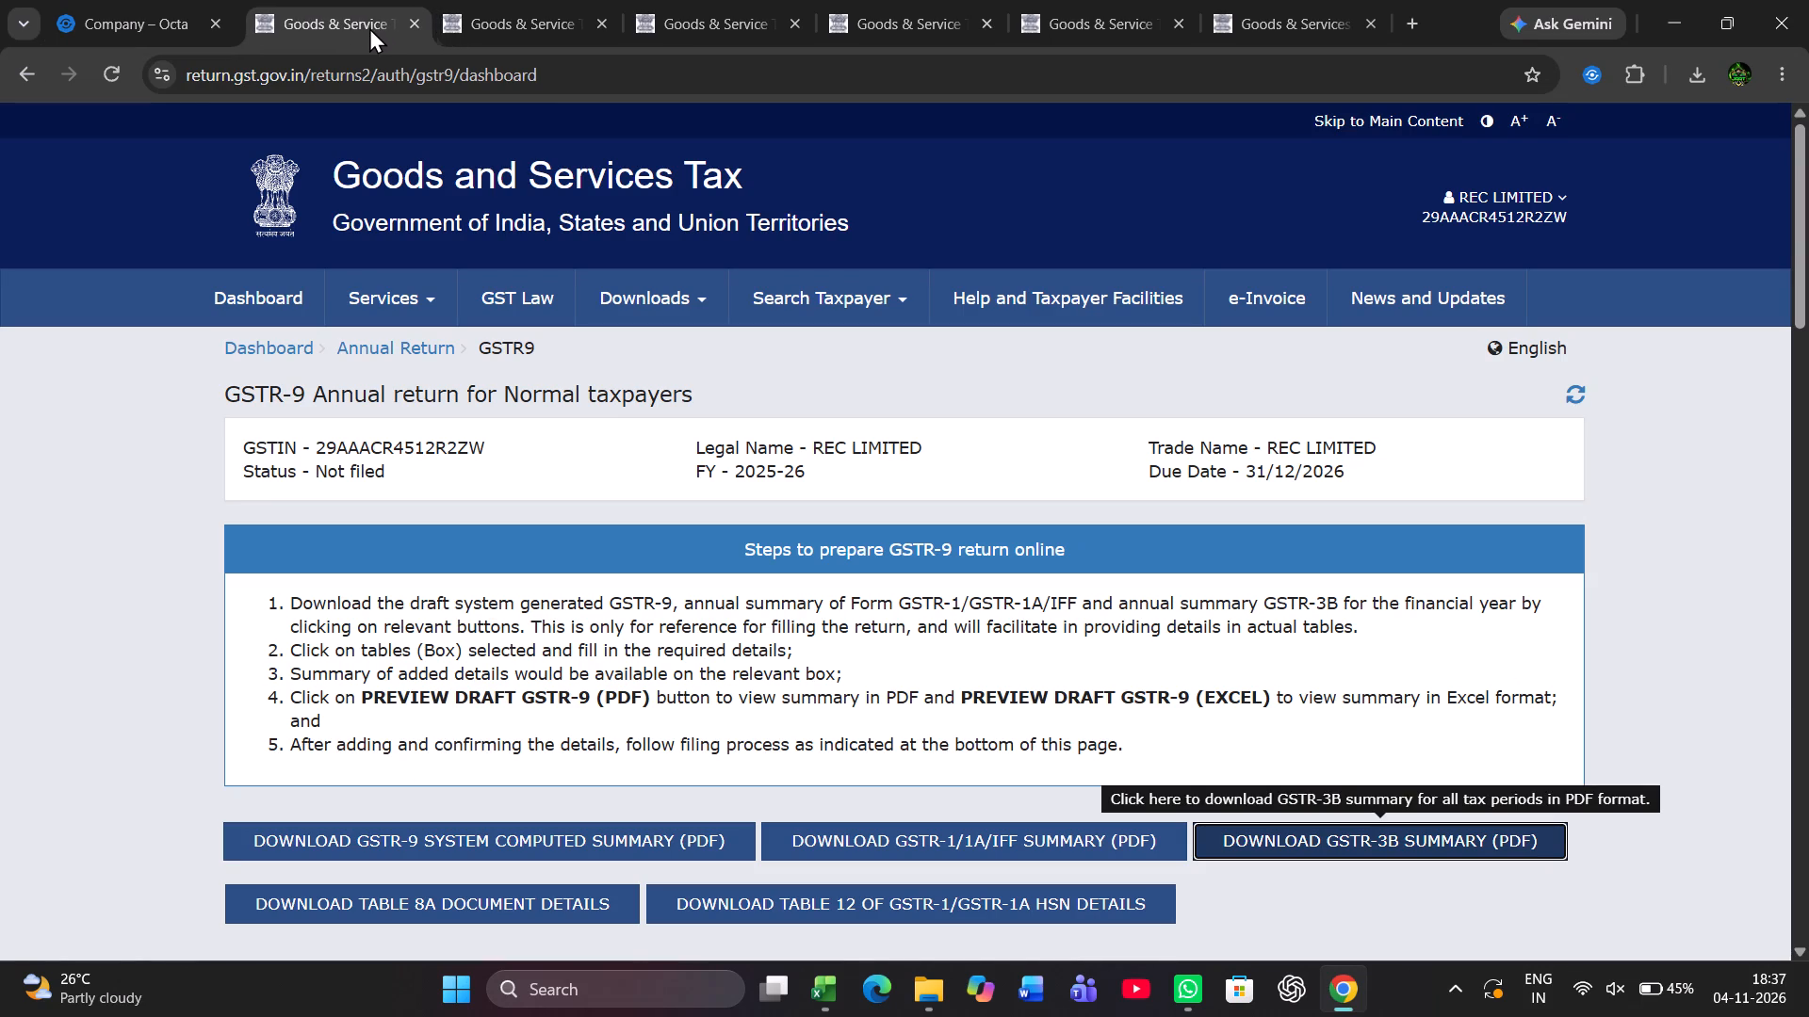
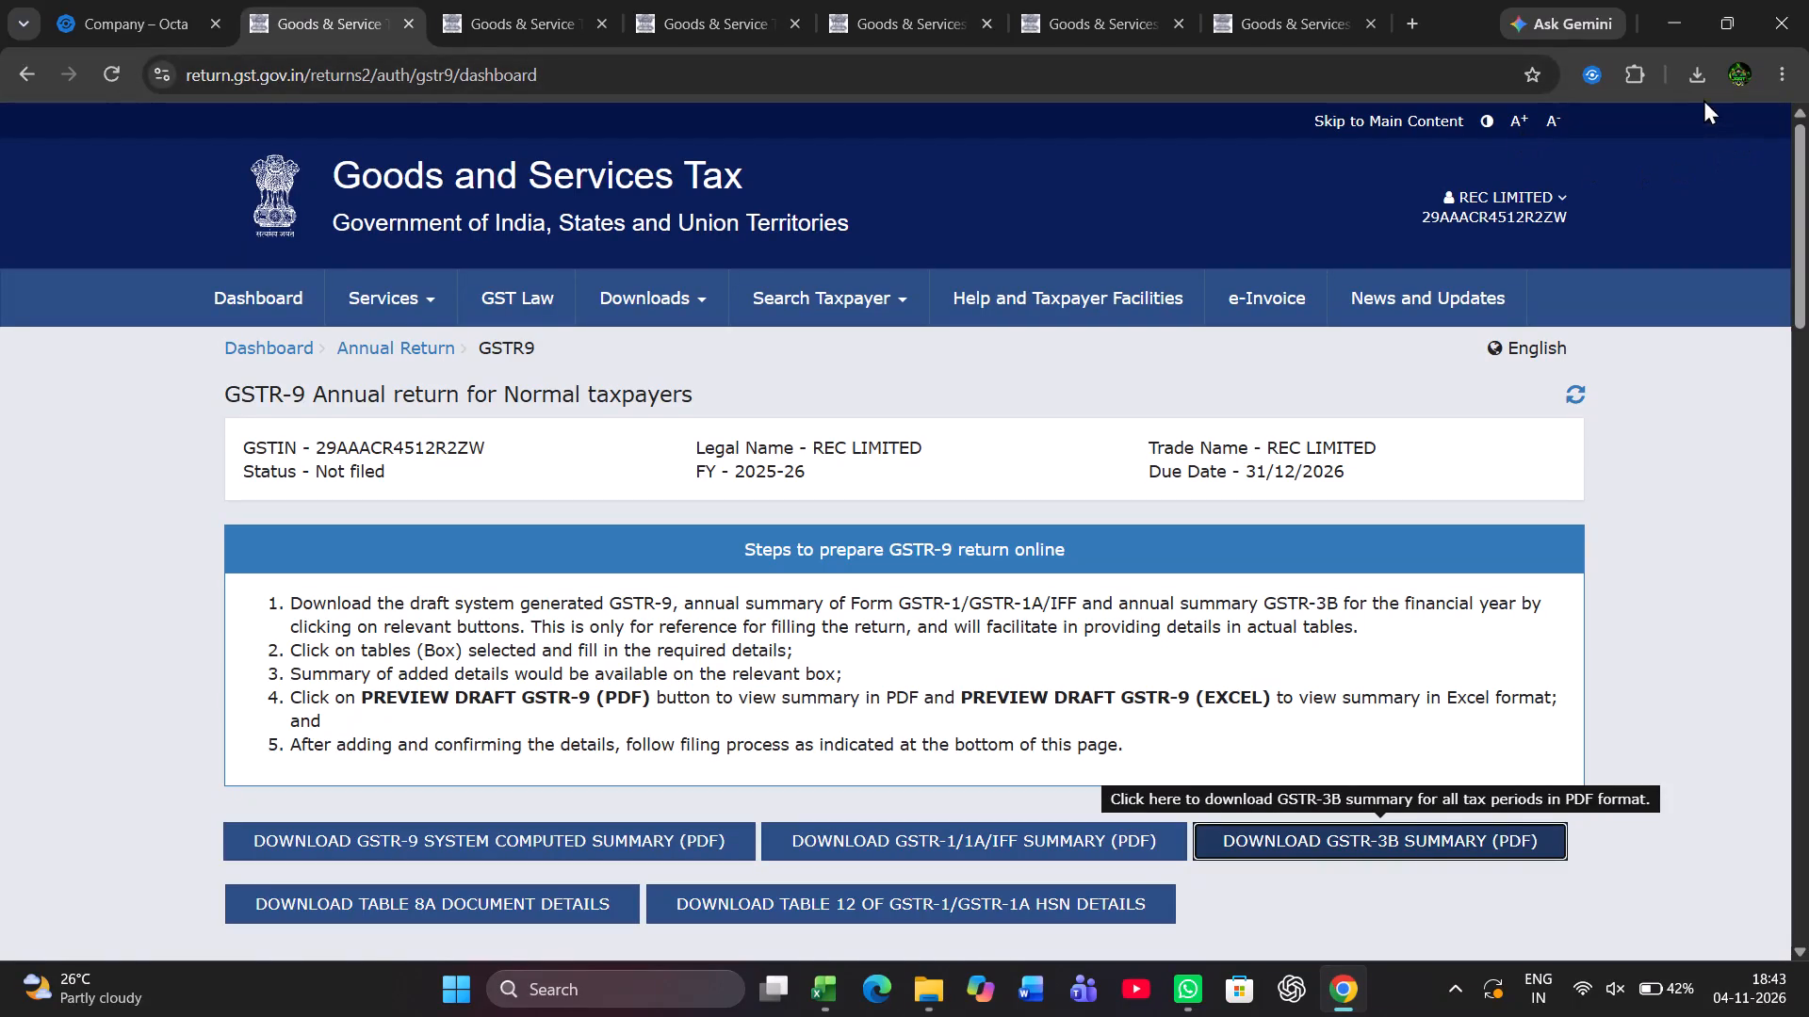
Copy the downloaded Karnataka GSTR-9, GSTR-1/1A and GSTR-3B PDFs from Downloads into the Karnataka(04-Bangalore PO') folder in File Explorer.
left_click(1691, 79)
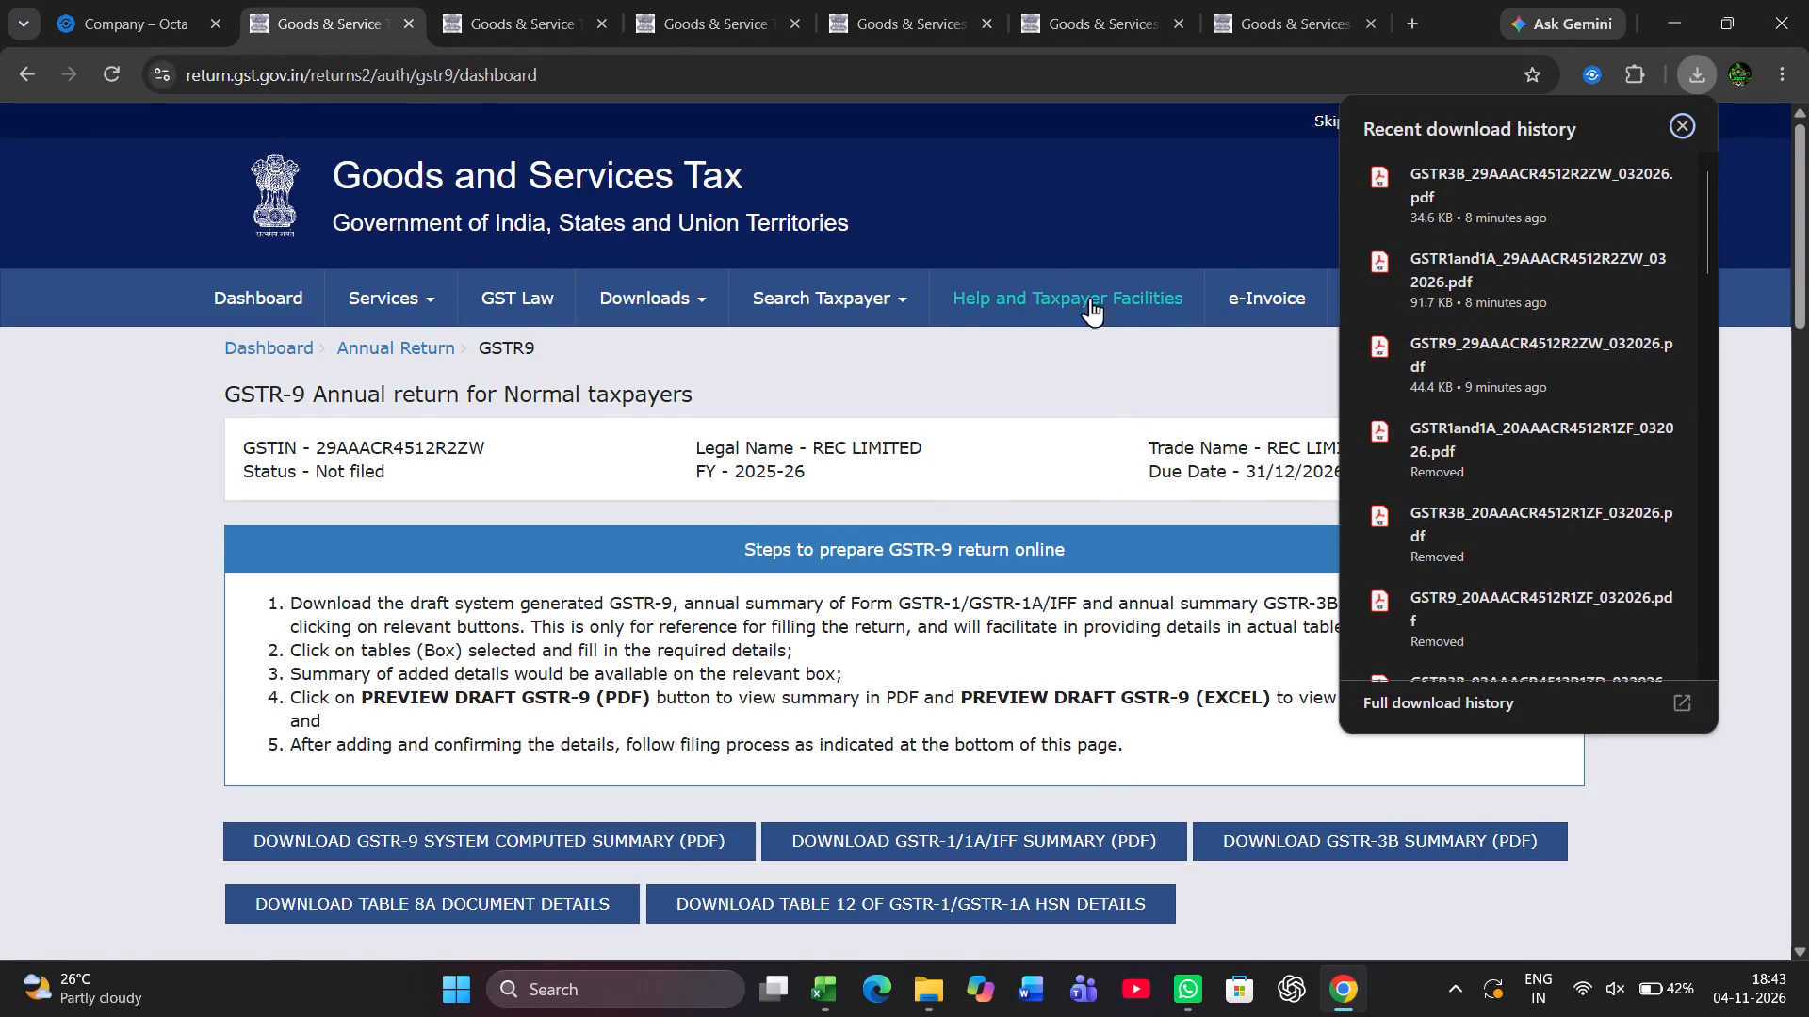
left_click(1142, 347)
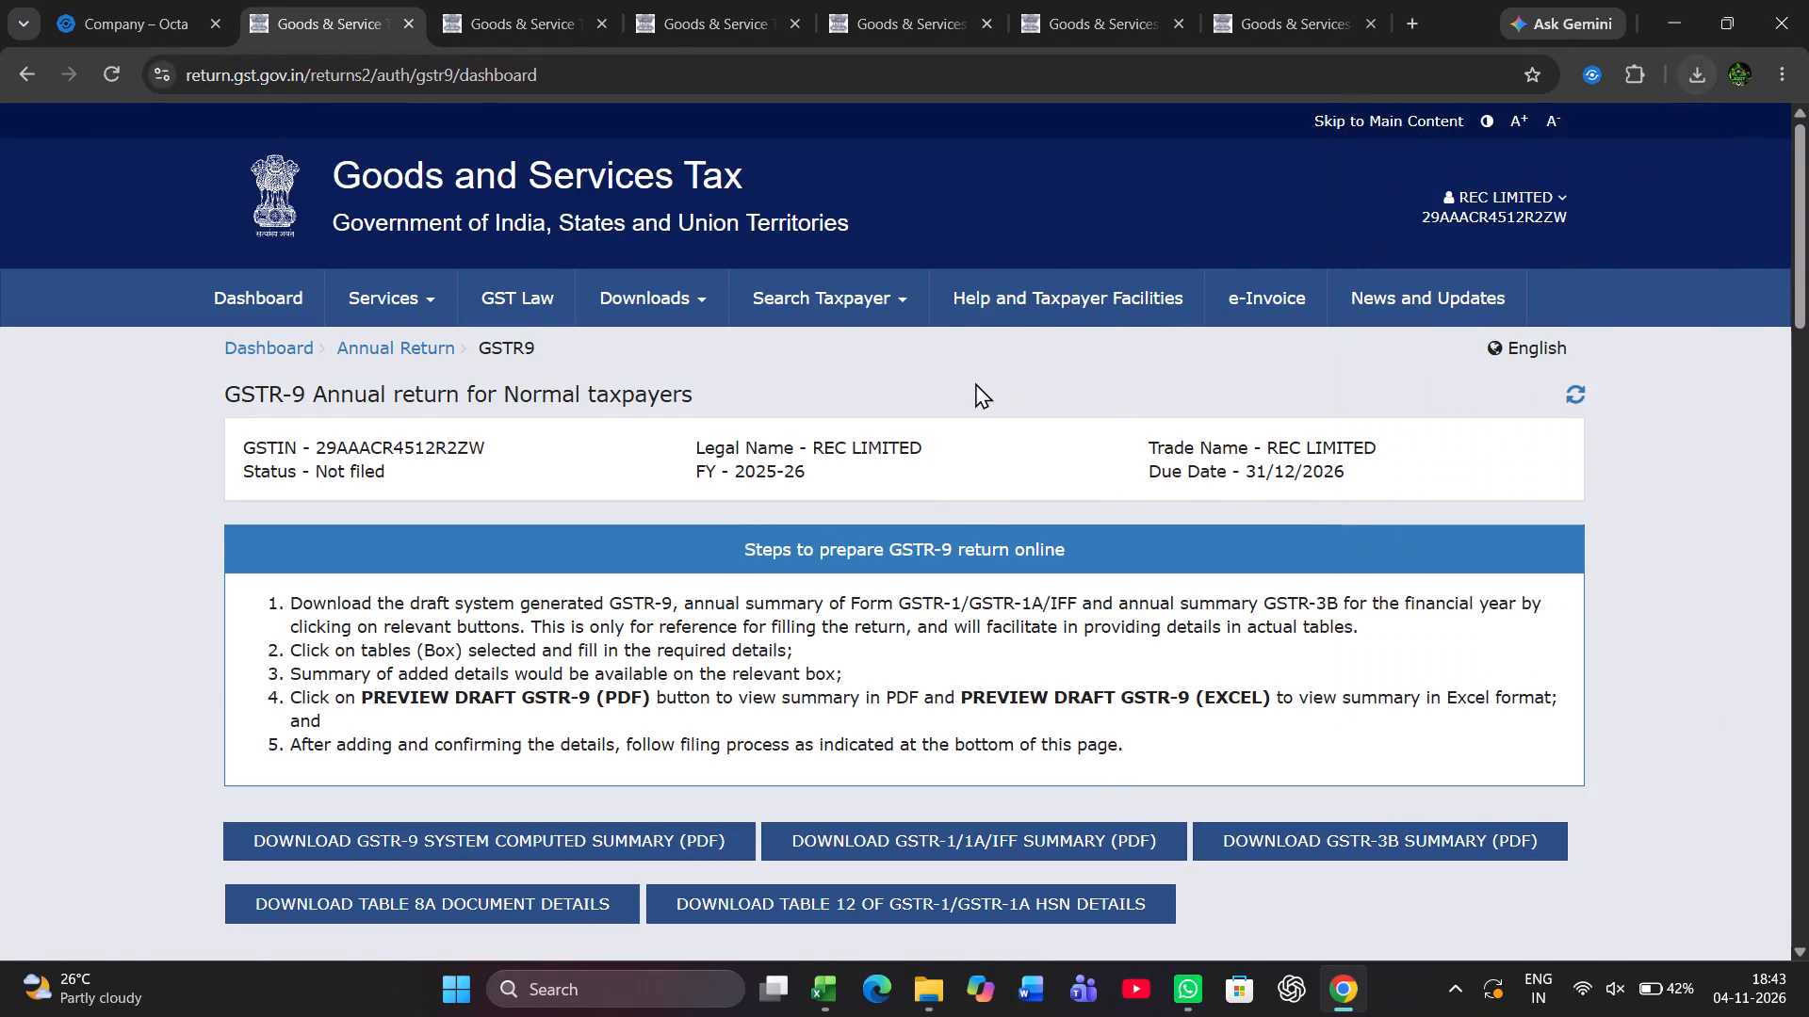
key("alt+Tab")
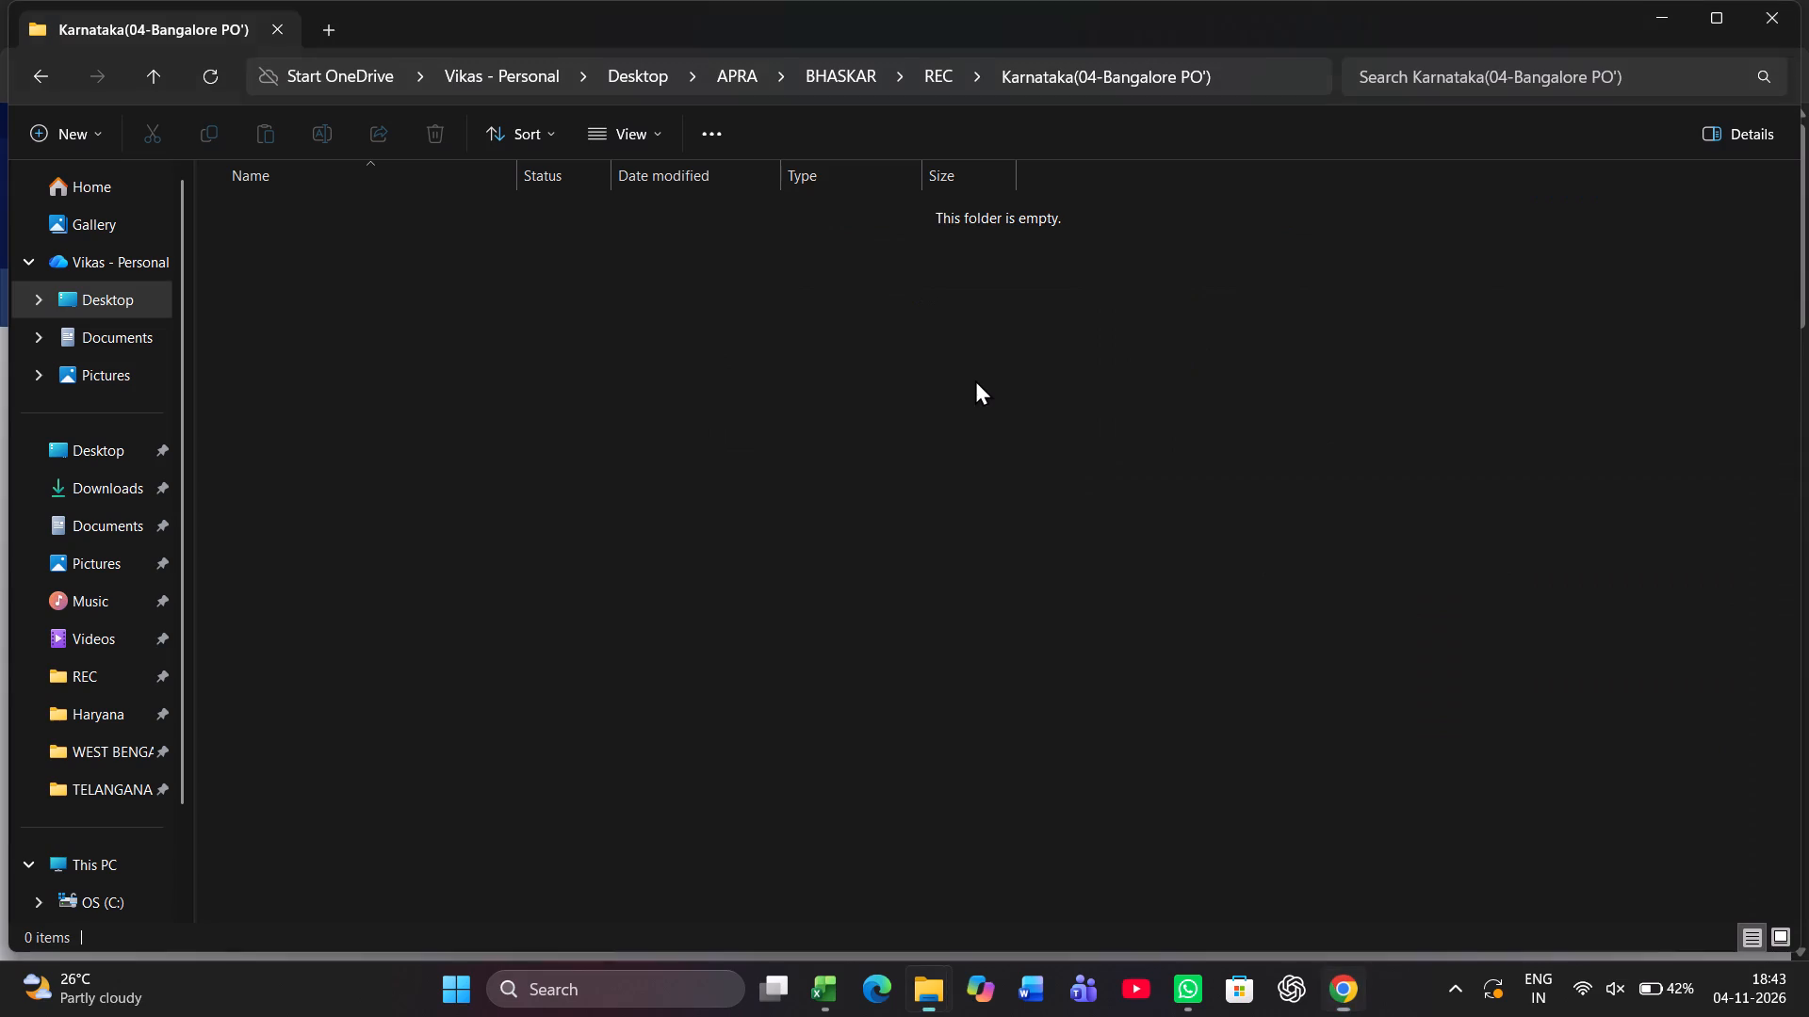
key("alt+Tab")
key("alt+Tab")
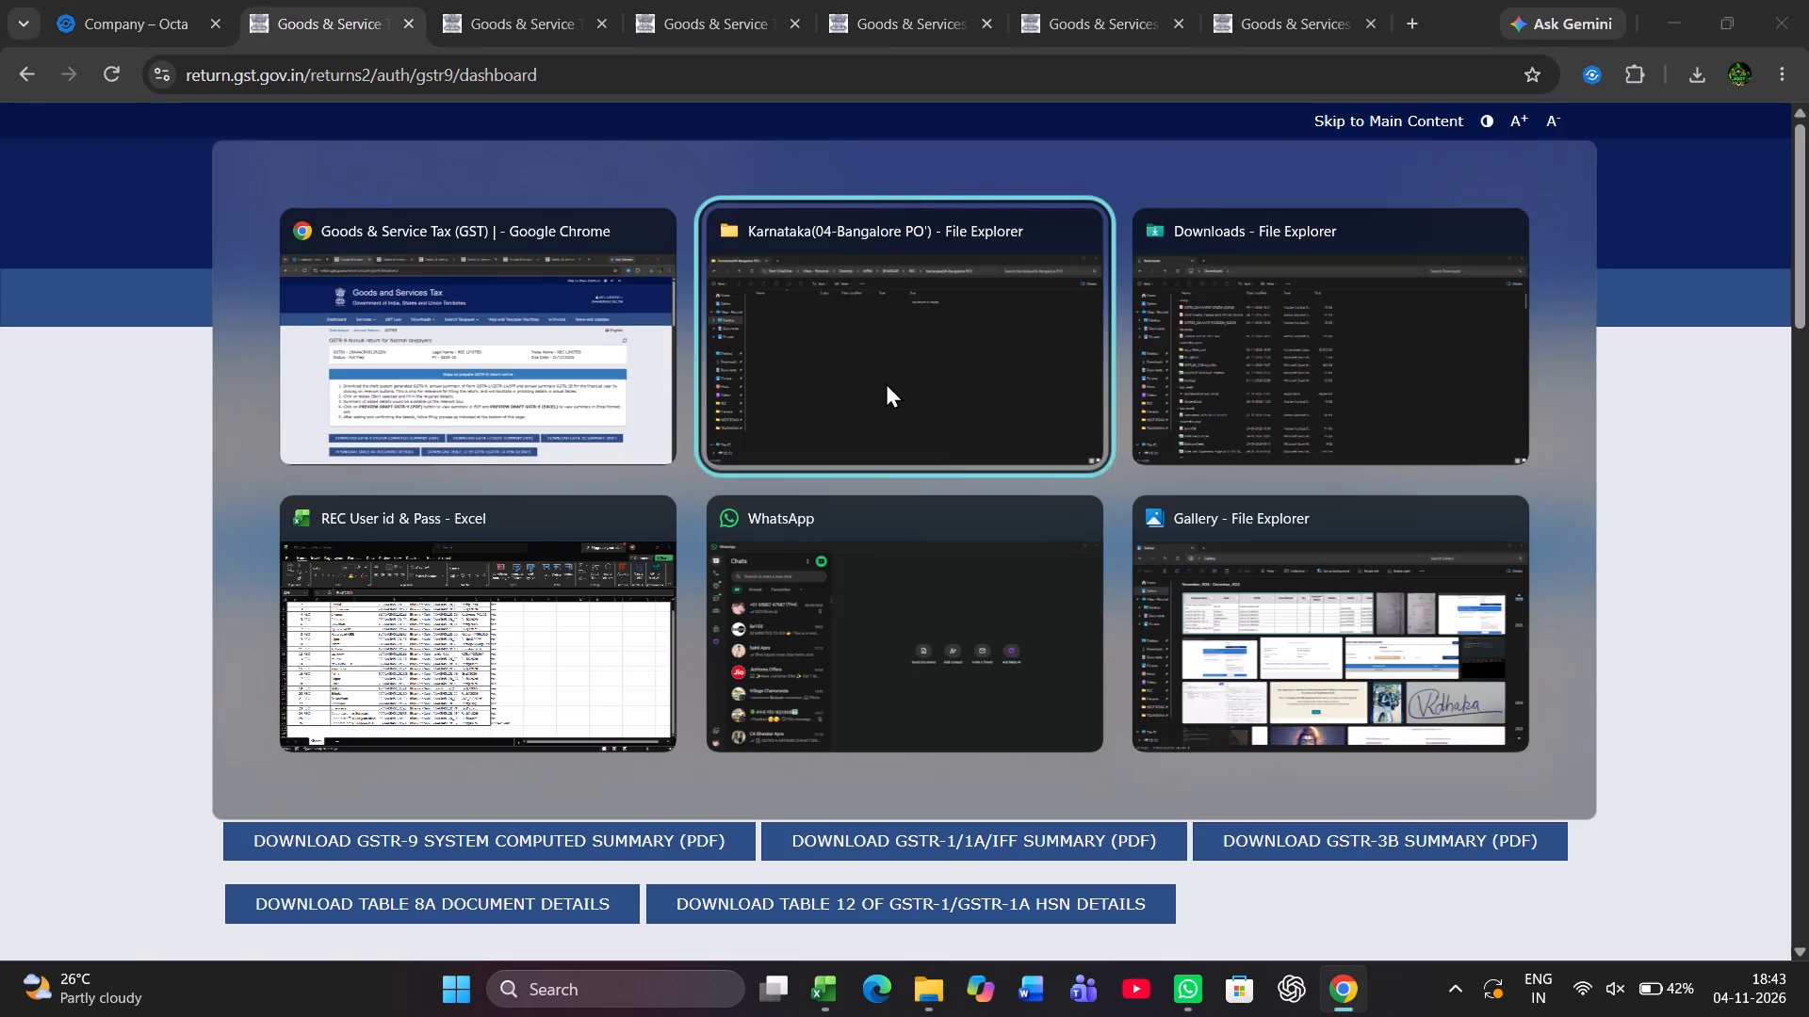
key("alt+Tab")
left_click(443, 241)
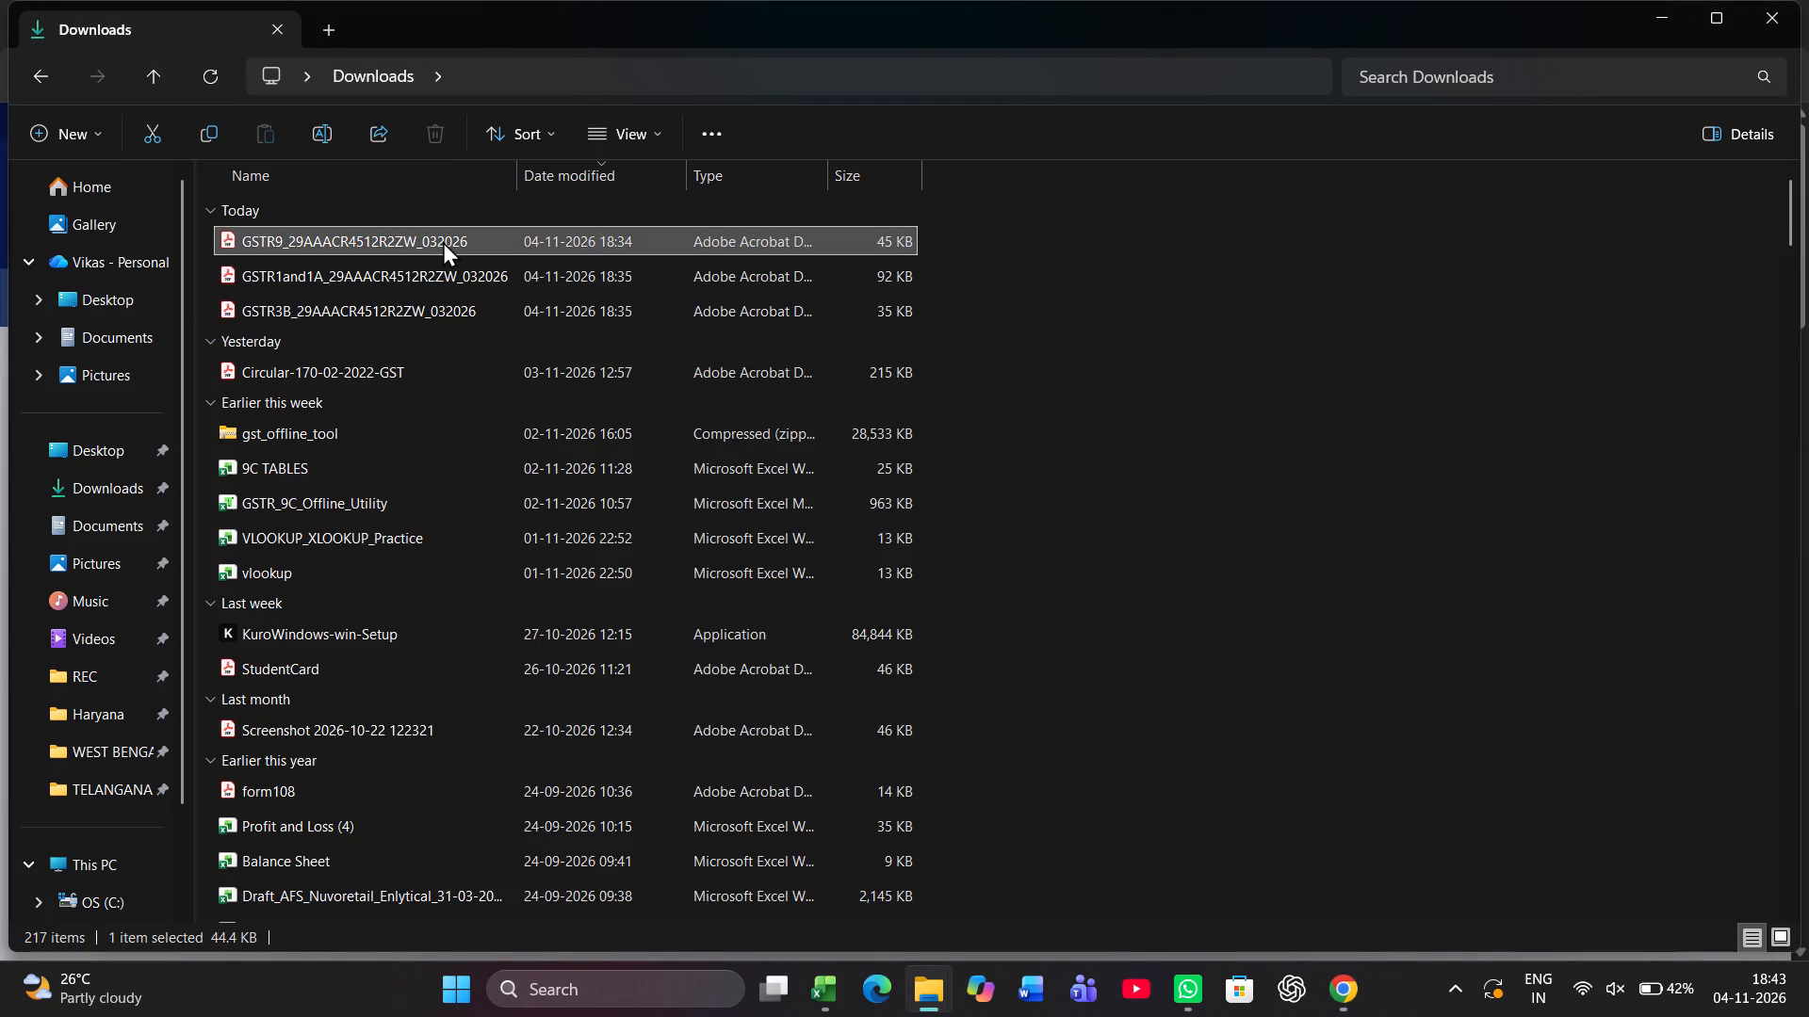
key("shift+Down")
key("shift+Down")
key("ctrl+c")
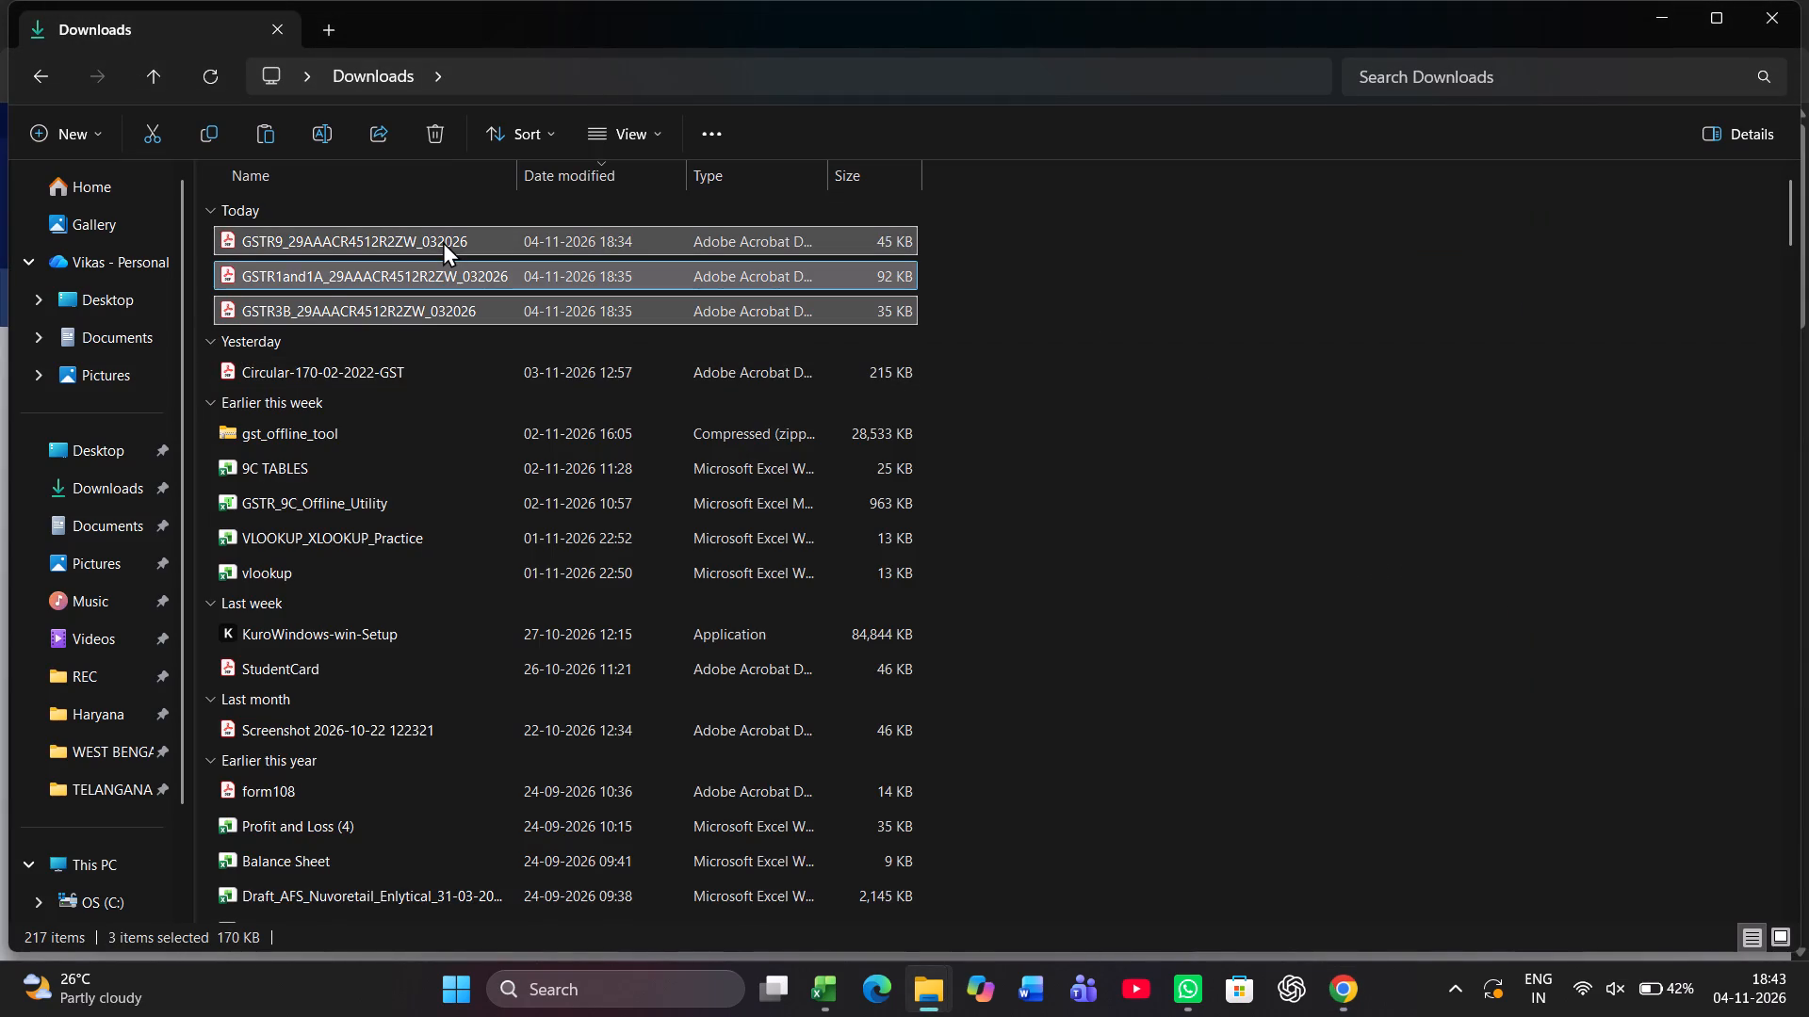
key("alt+Tab")
key("alt+Tab")
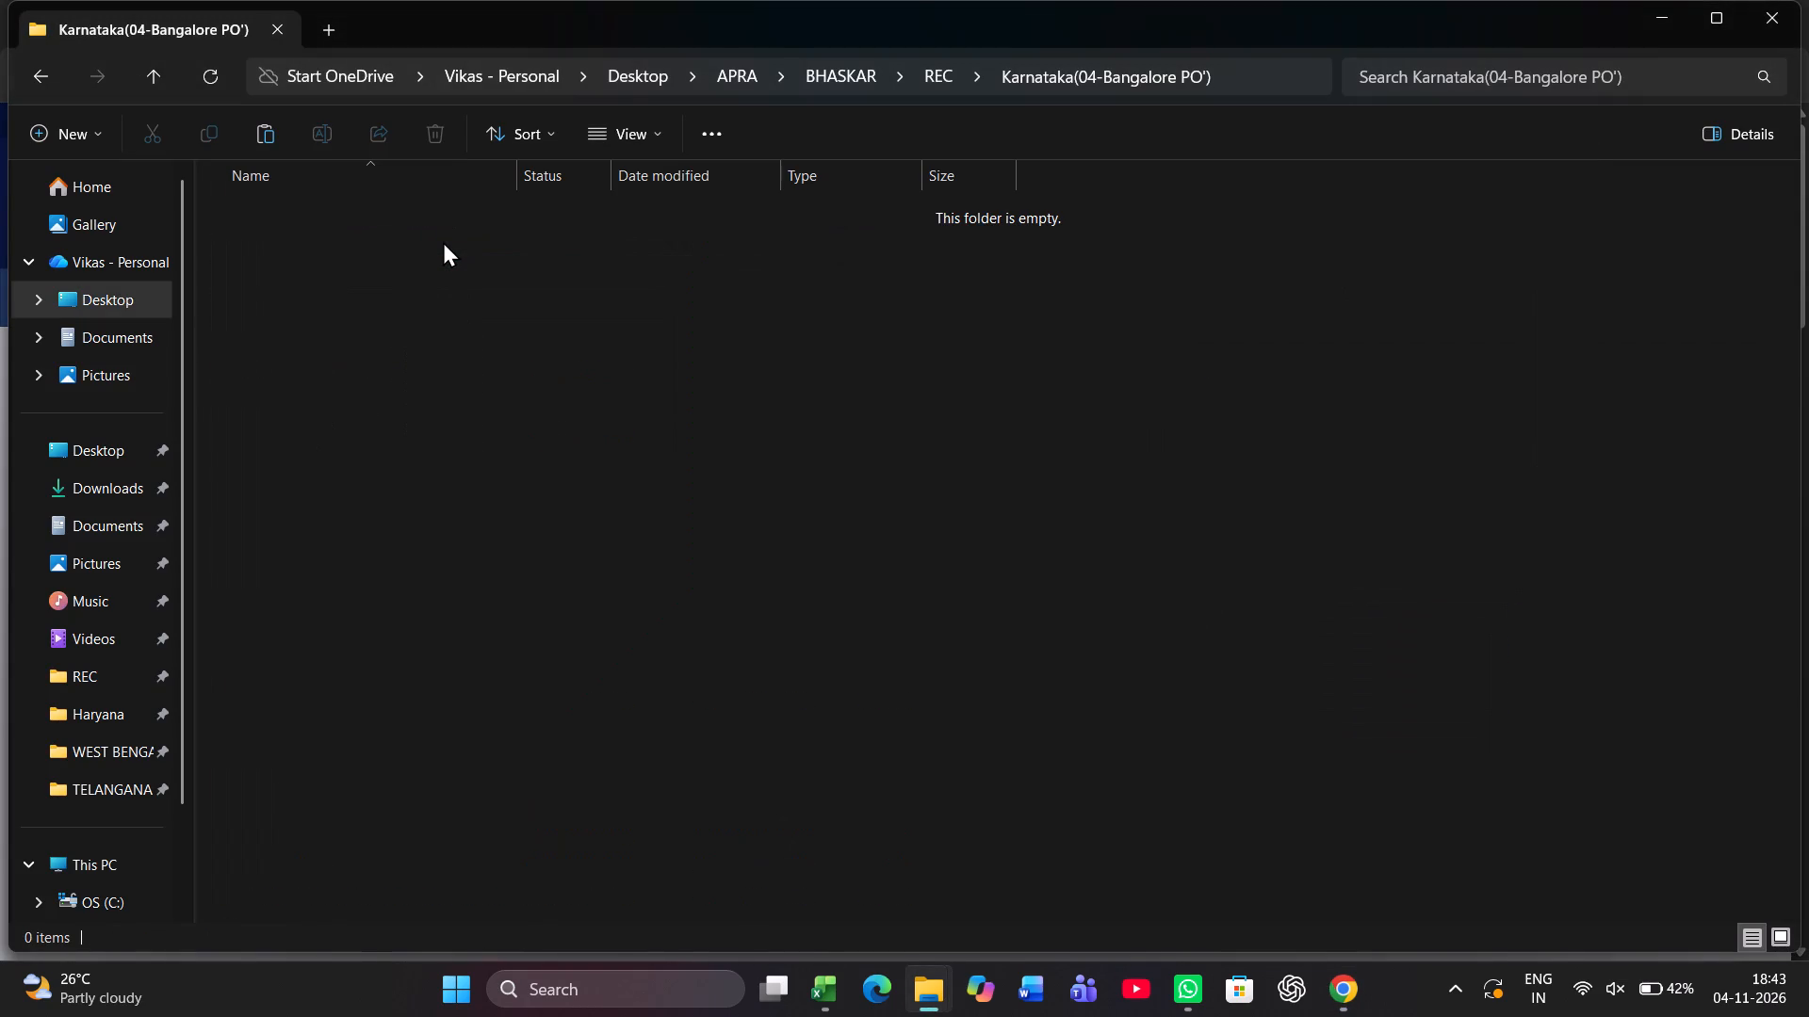
key("ctrl+v")
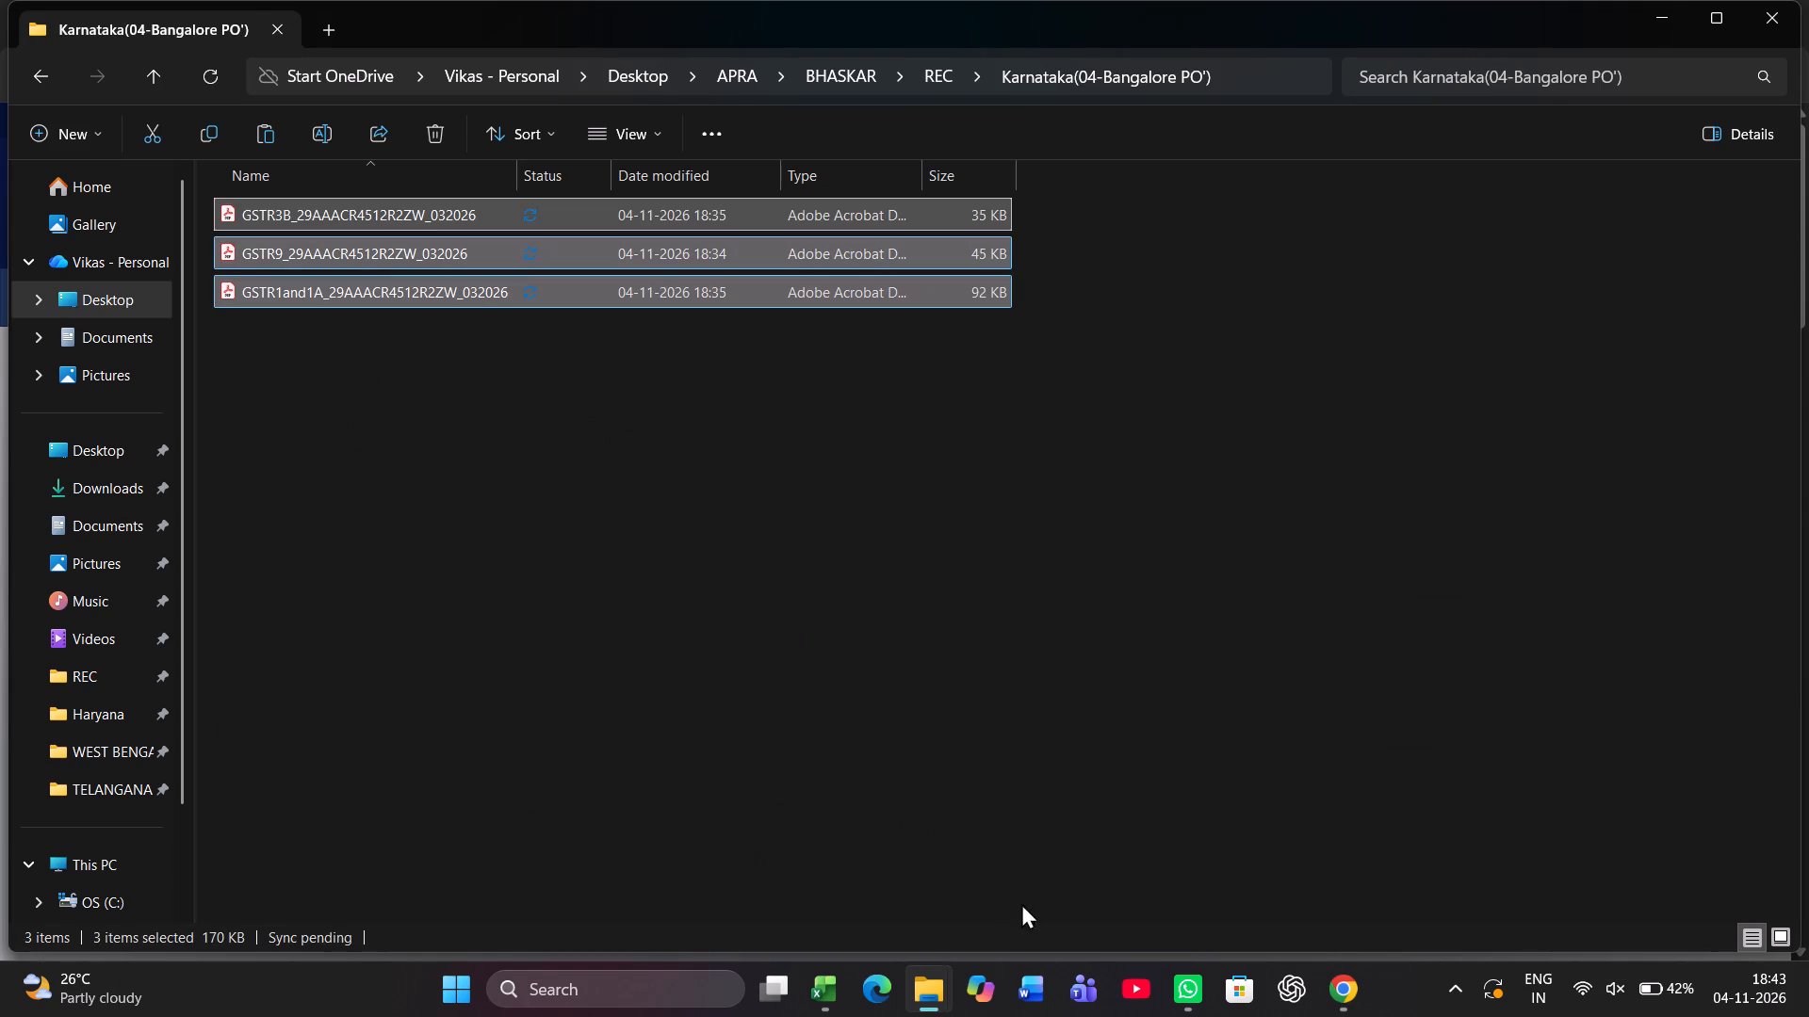
left_click(1000, 806)
Create a folder in REC named Kerala(19-Thiruvananthapuram'), using the name from Octa's company list, and open it.
key("BackSpace")
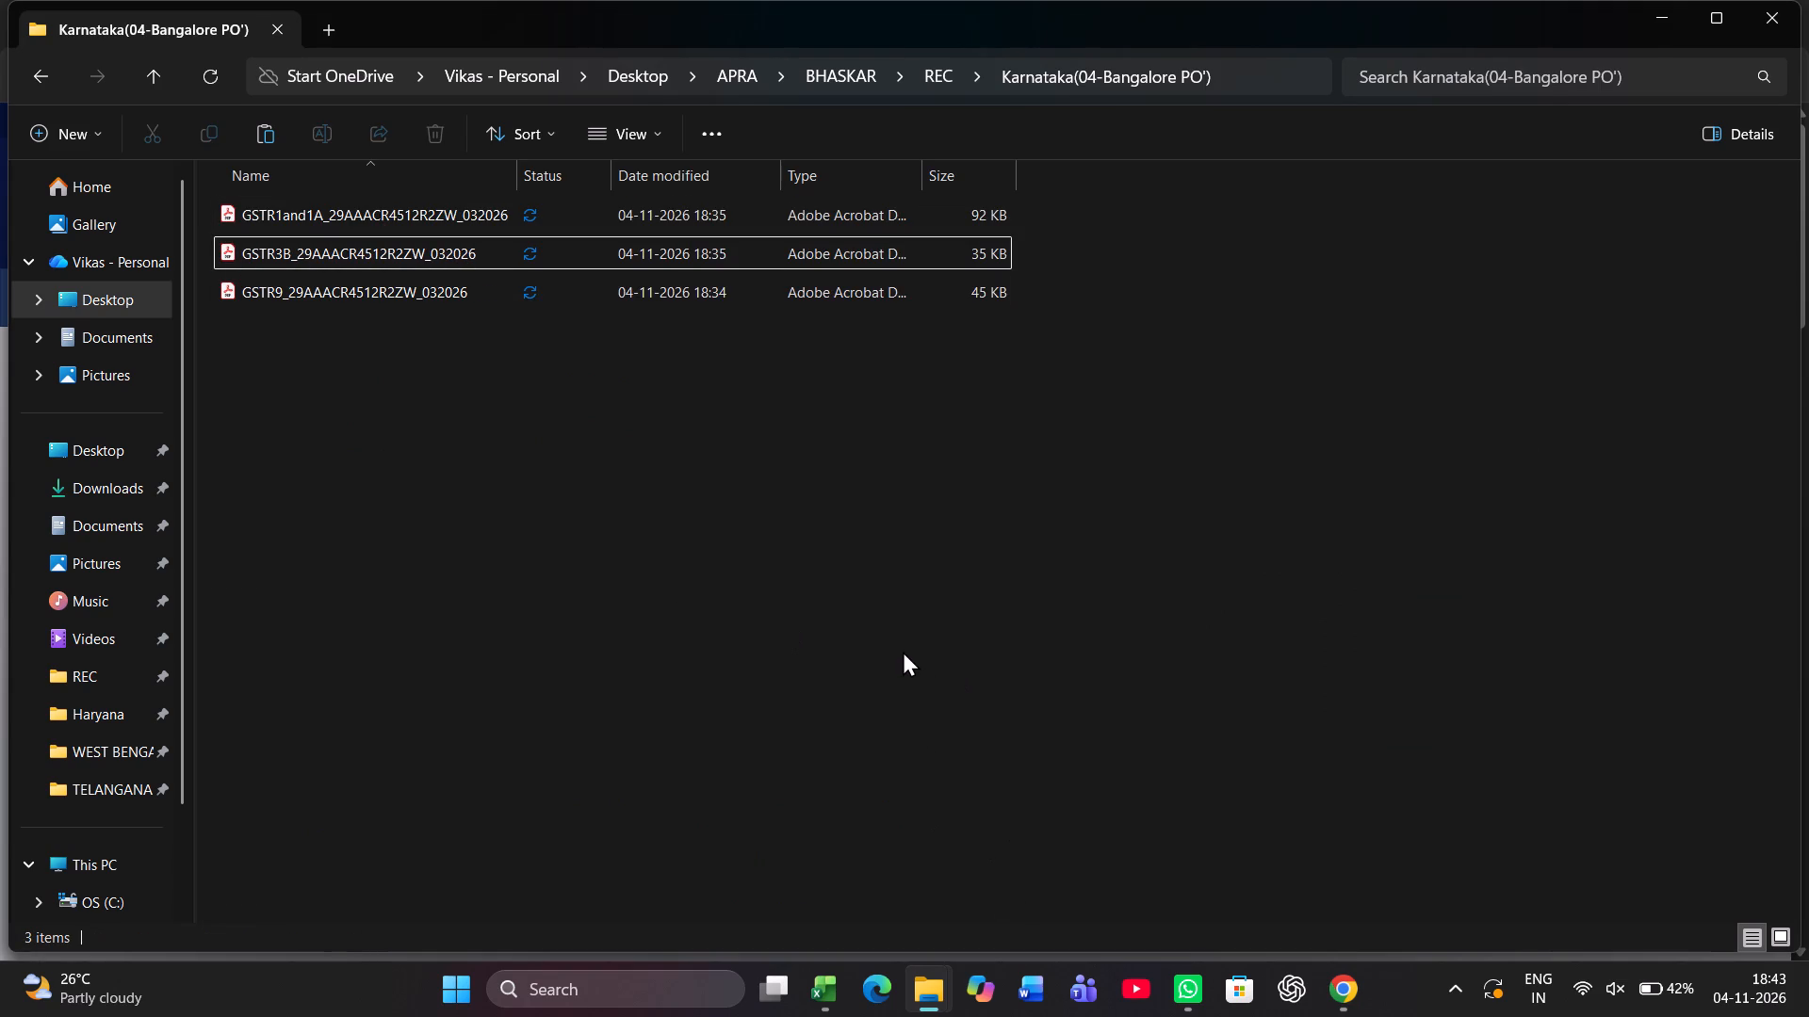
key("alt+Tab")
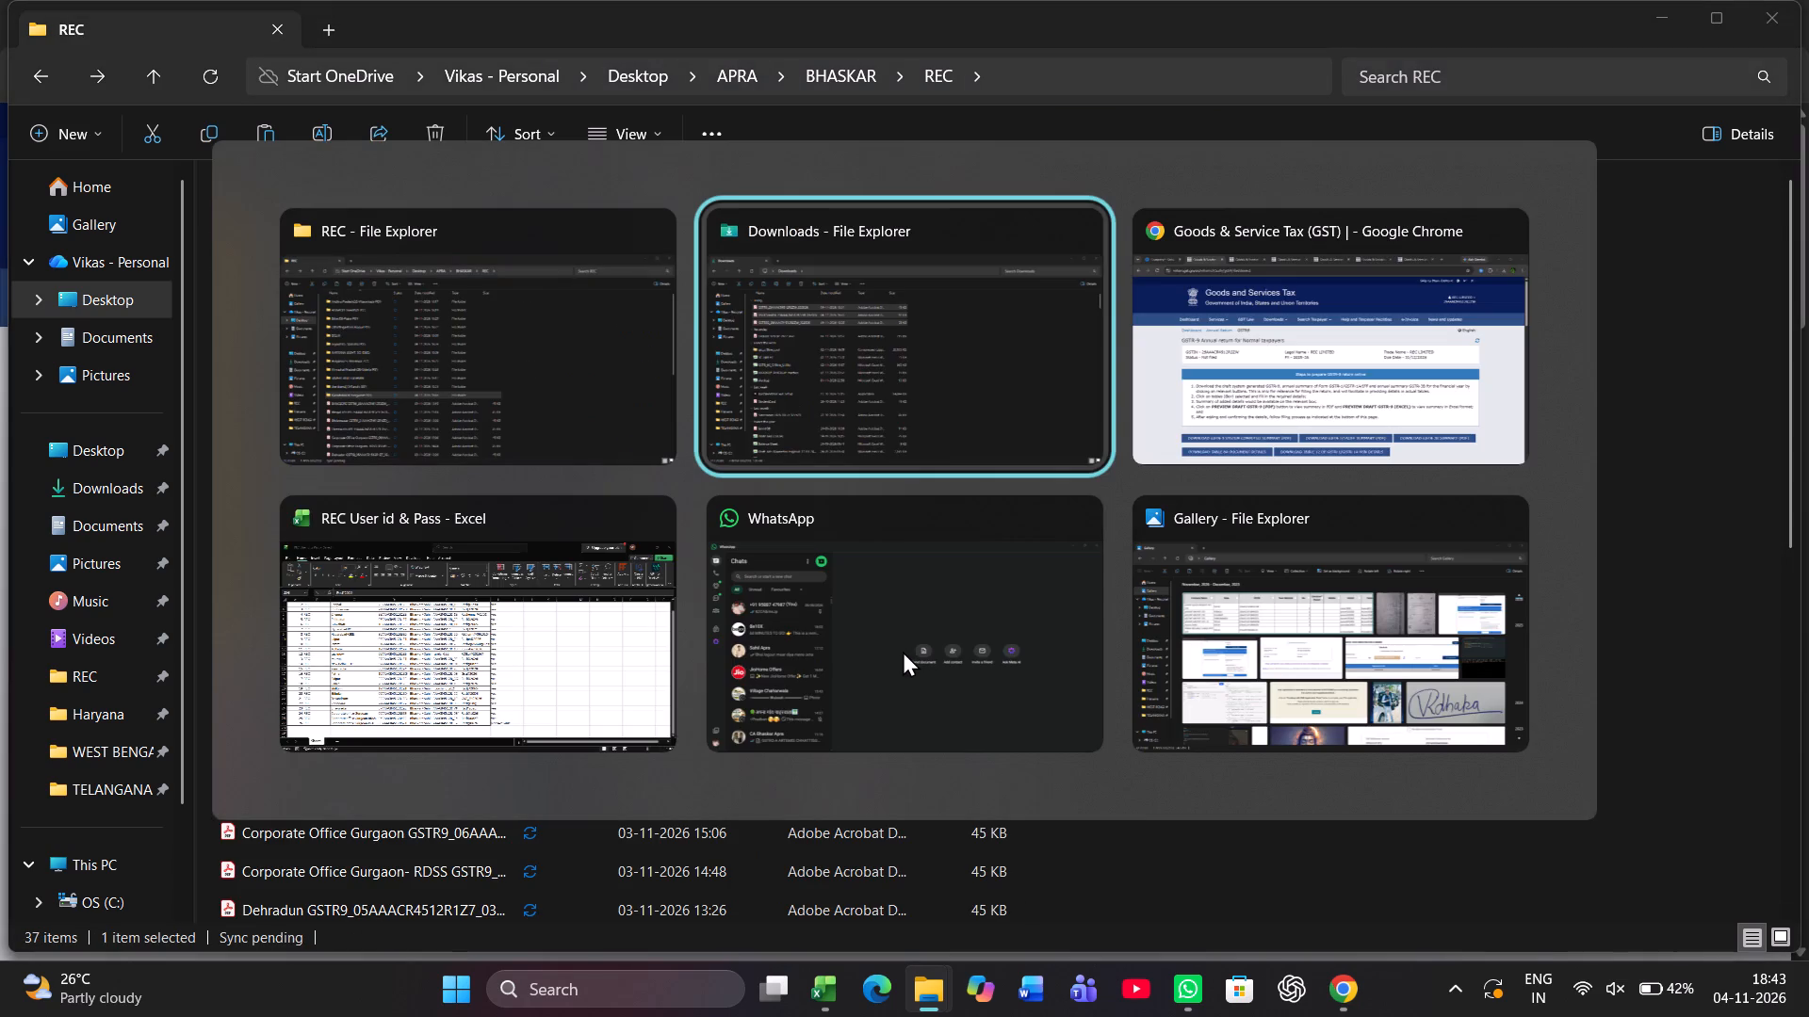
key("alt+Tab")
left_click(155, 9)
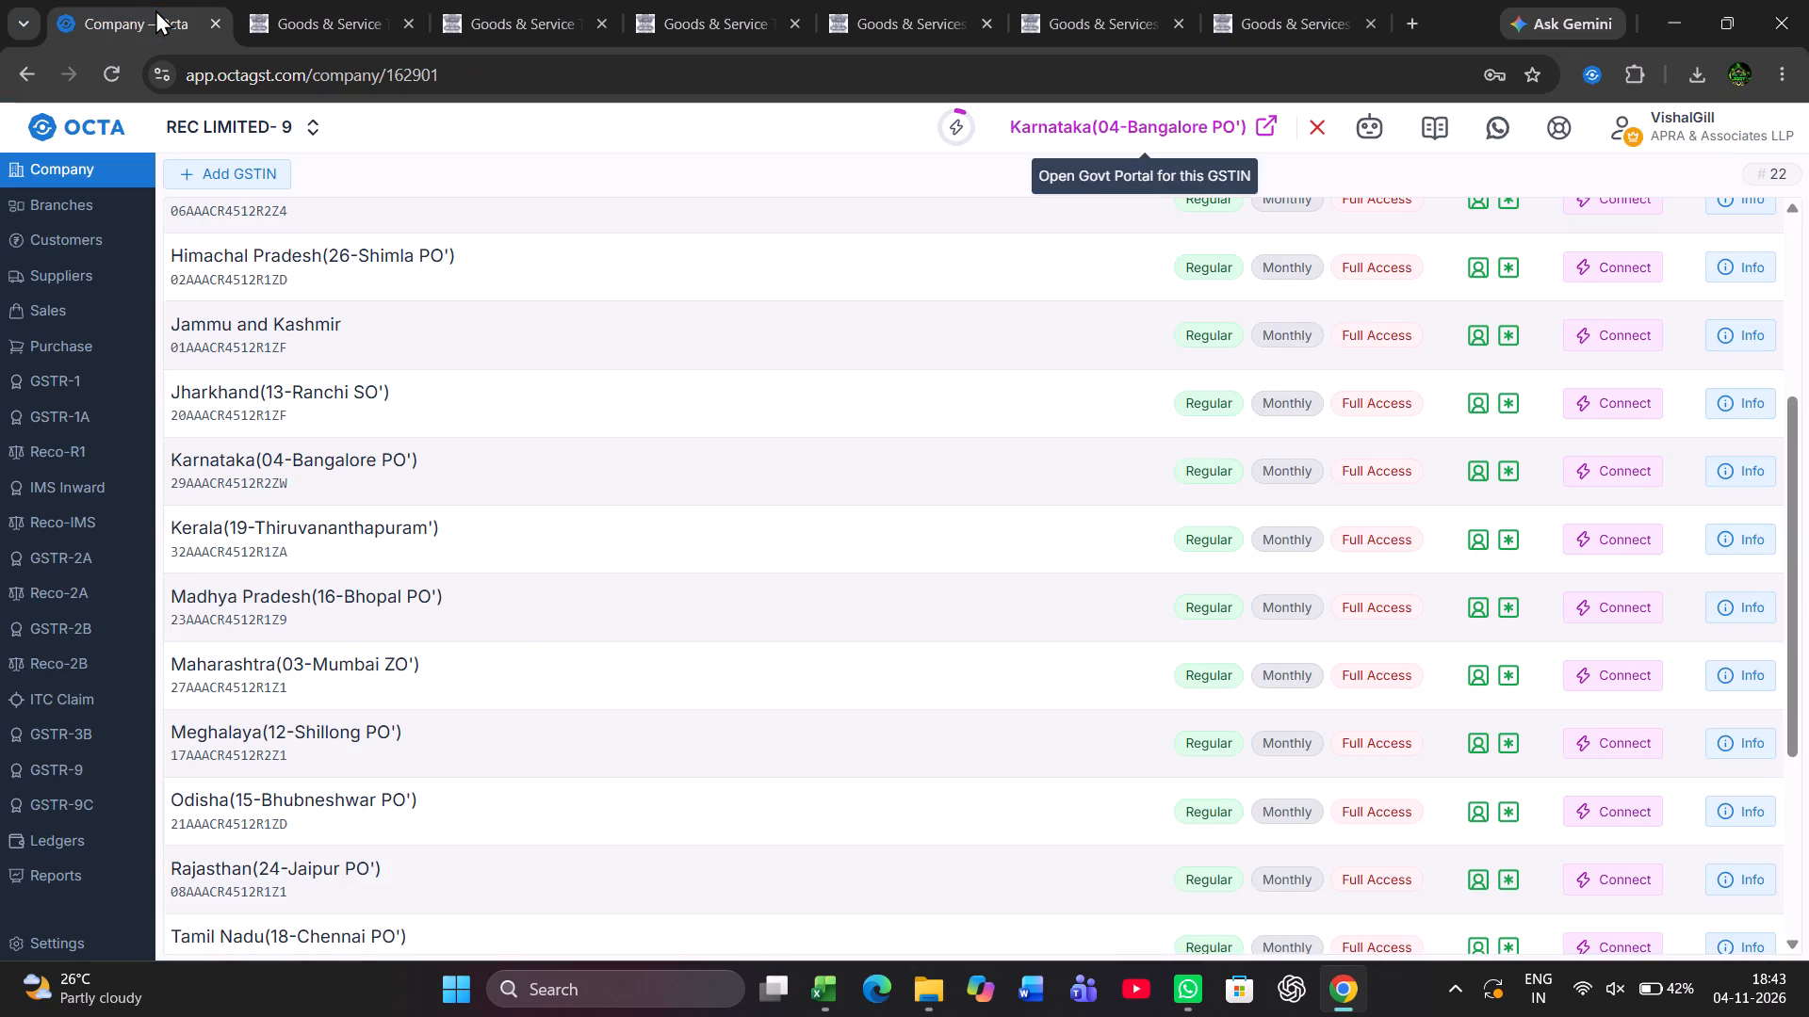
key("alt+Tab")
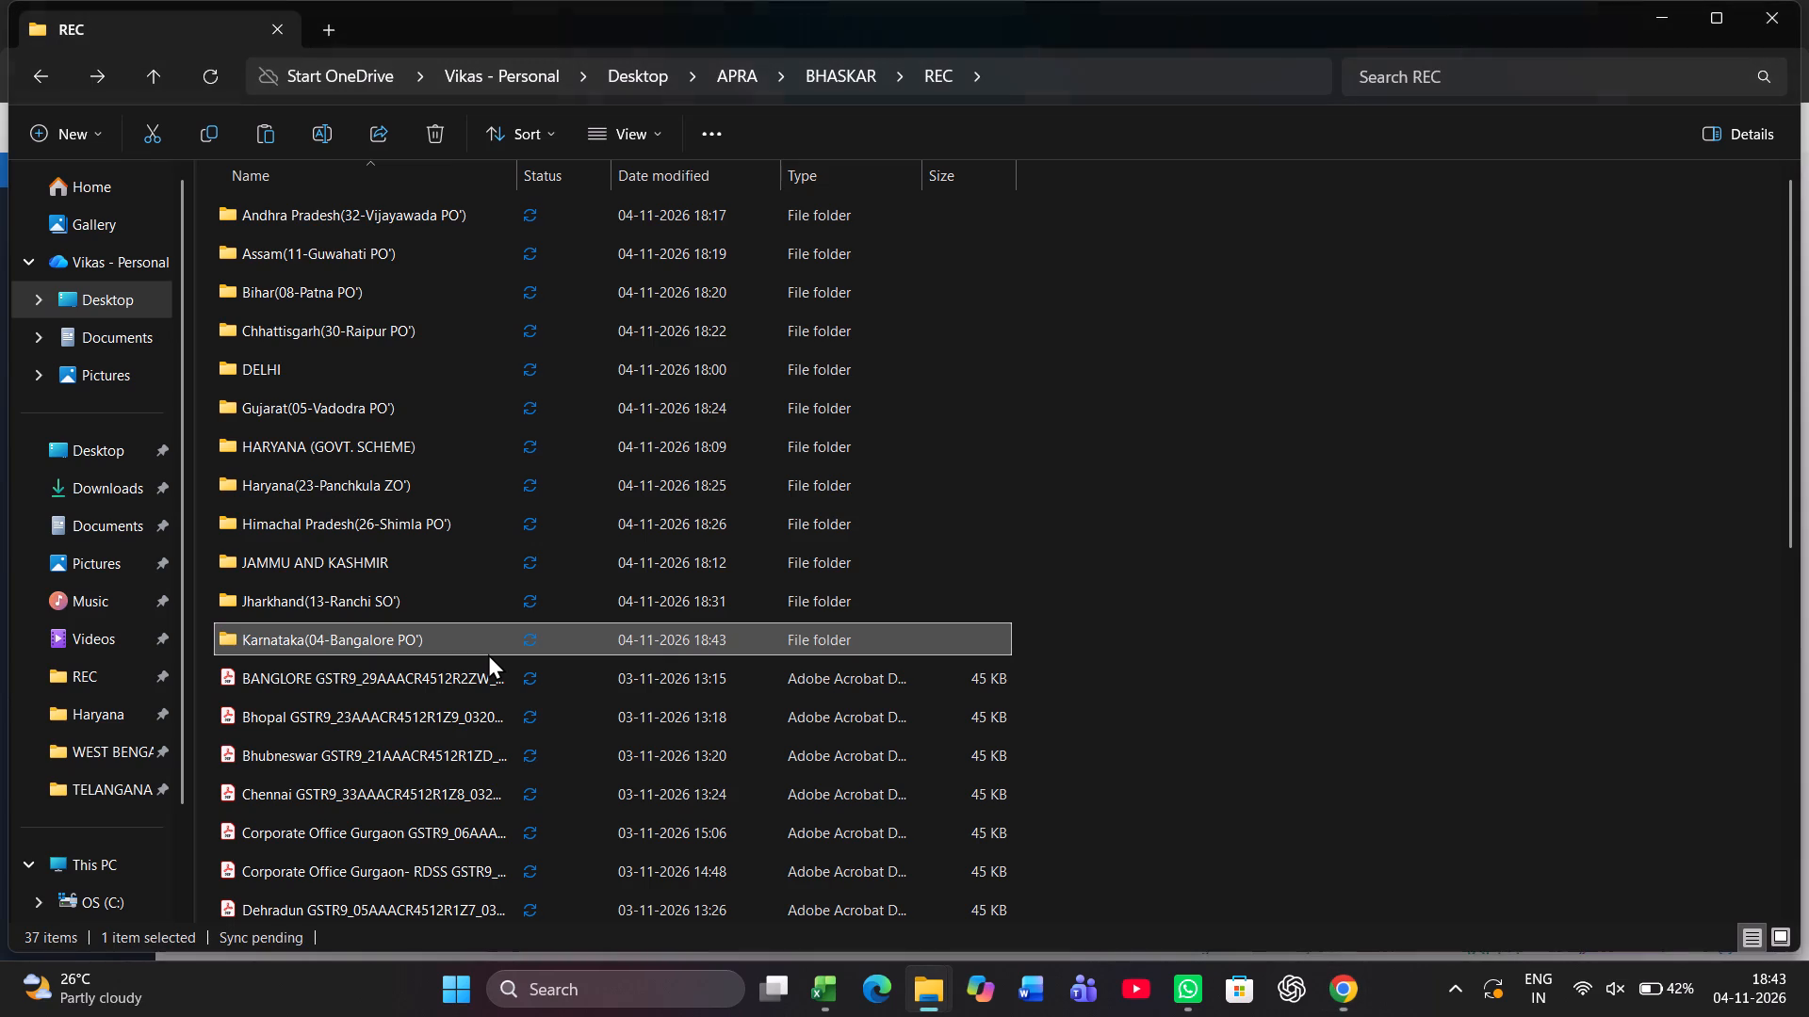
key("alt+Tab")
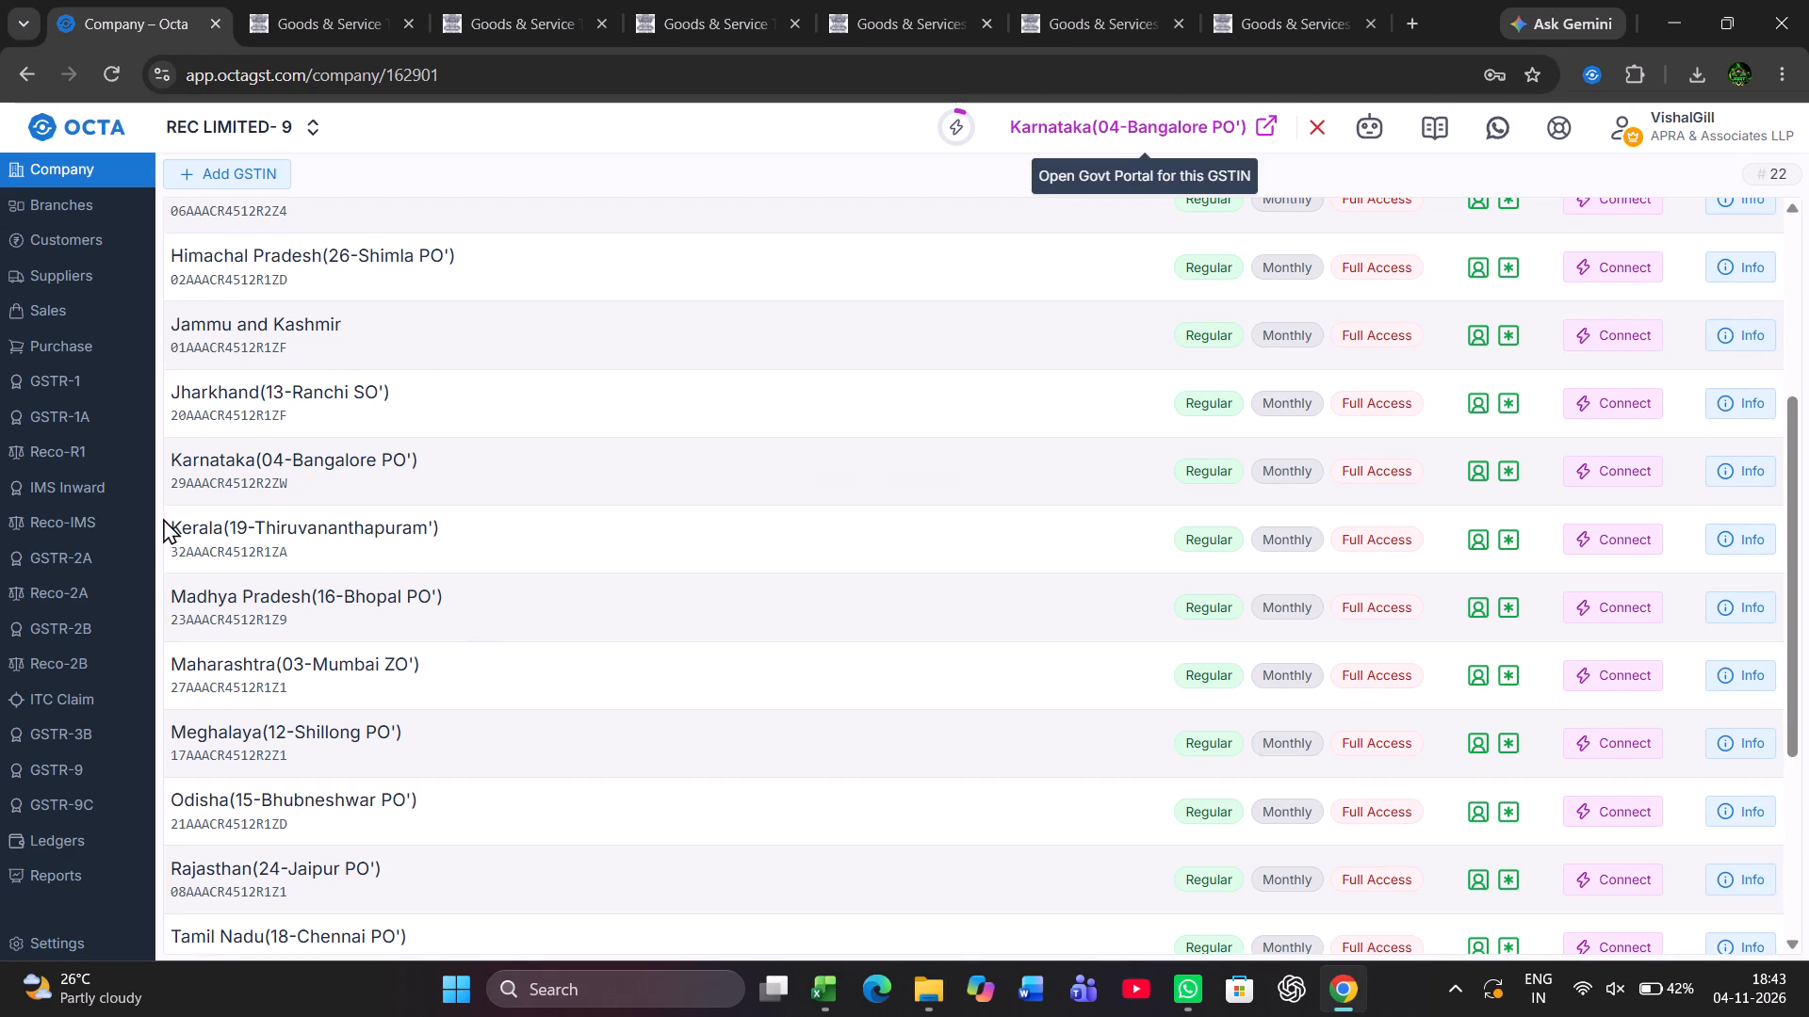
left_click_drag(172, 528, 448, 532)
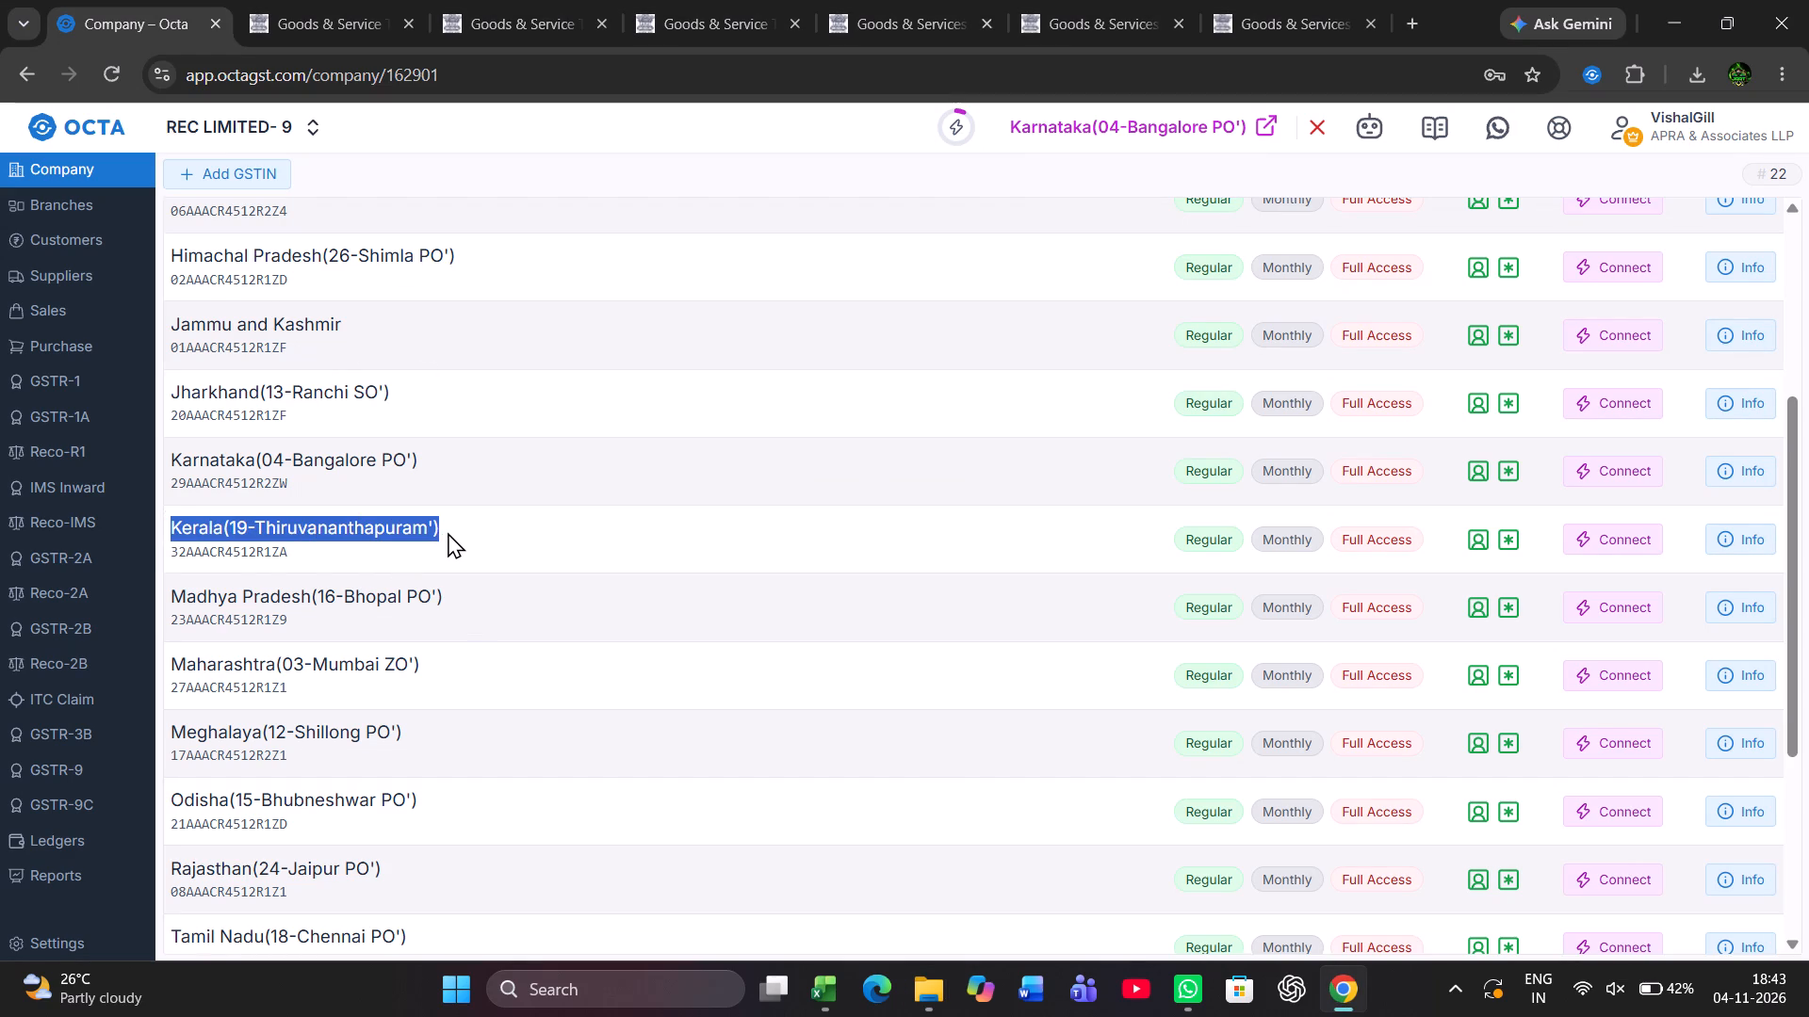
left_click_drag(448, 532, 445, 532)
key("ctrl+c")
key("alt+Tab")
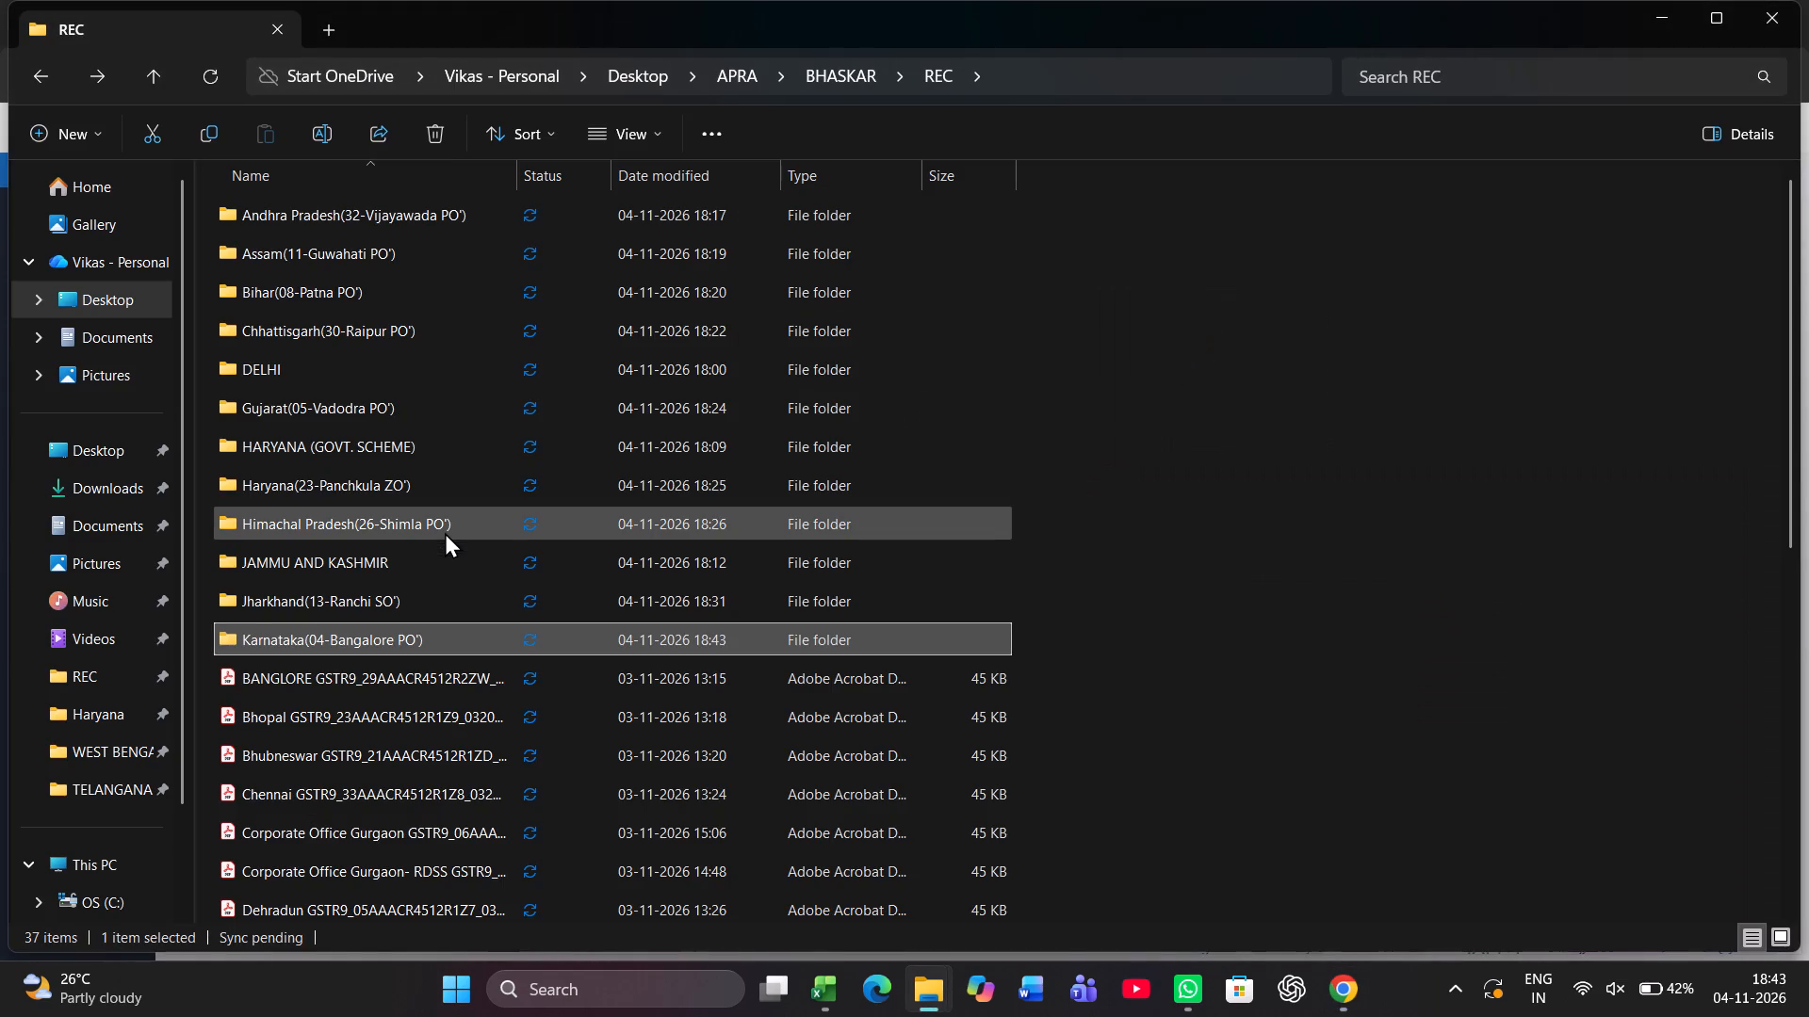
key("ctrl+shift+n")
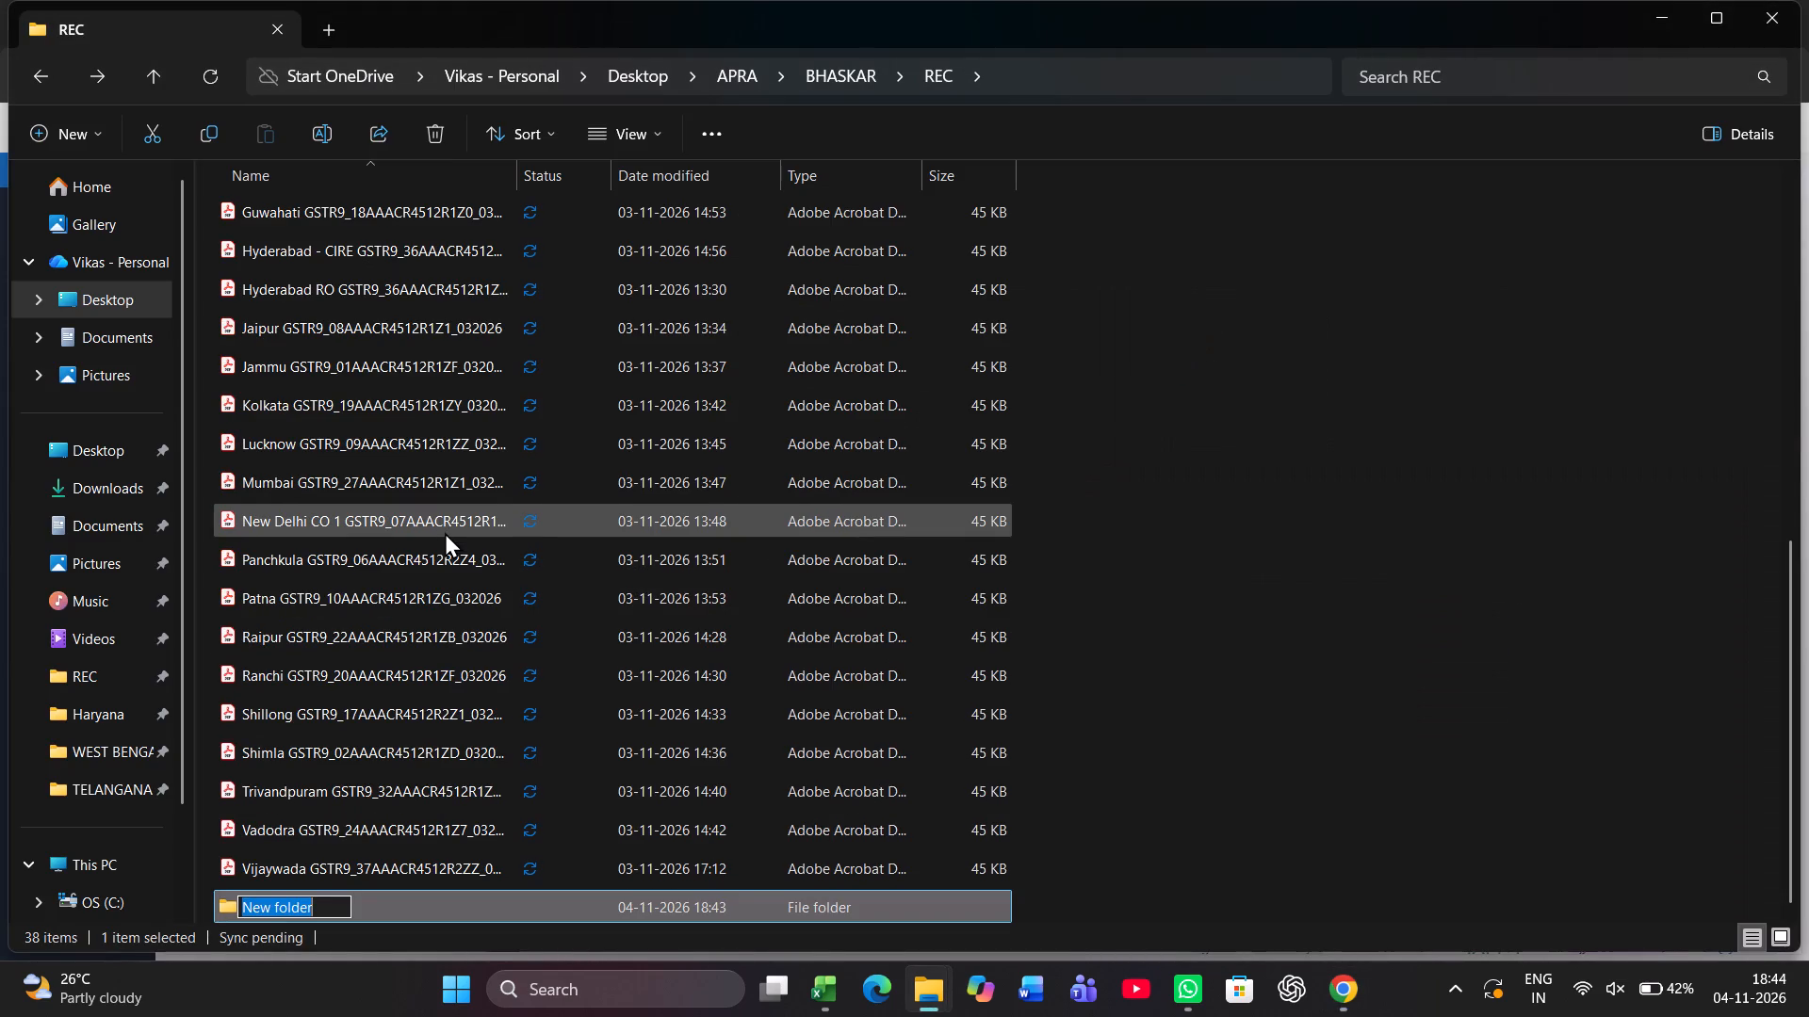
key("ctrl+v")
key("Return")
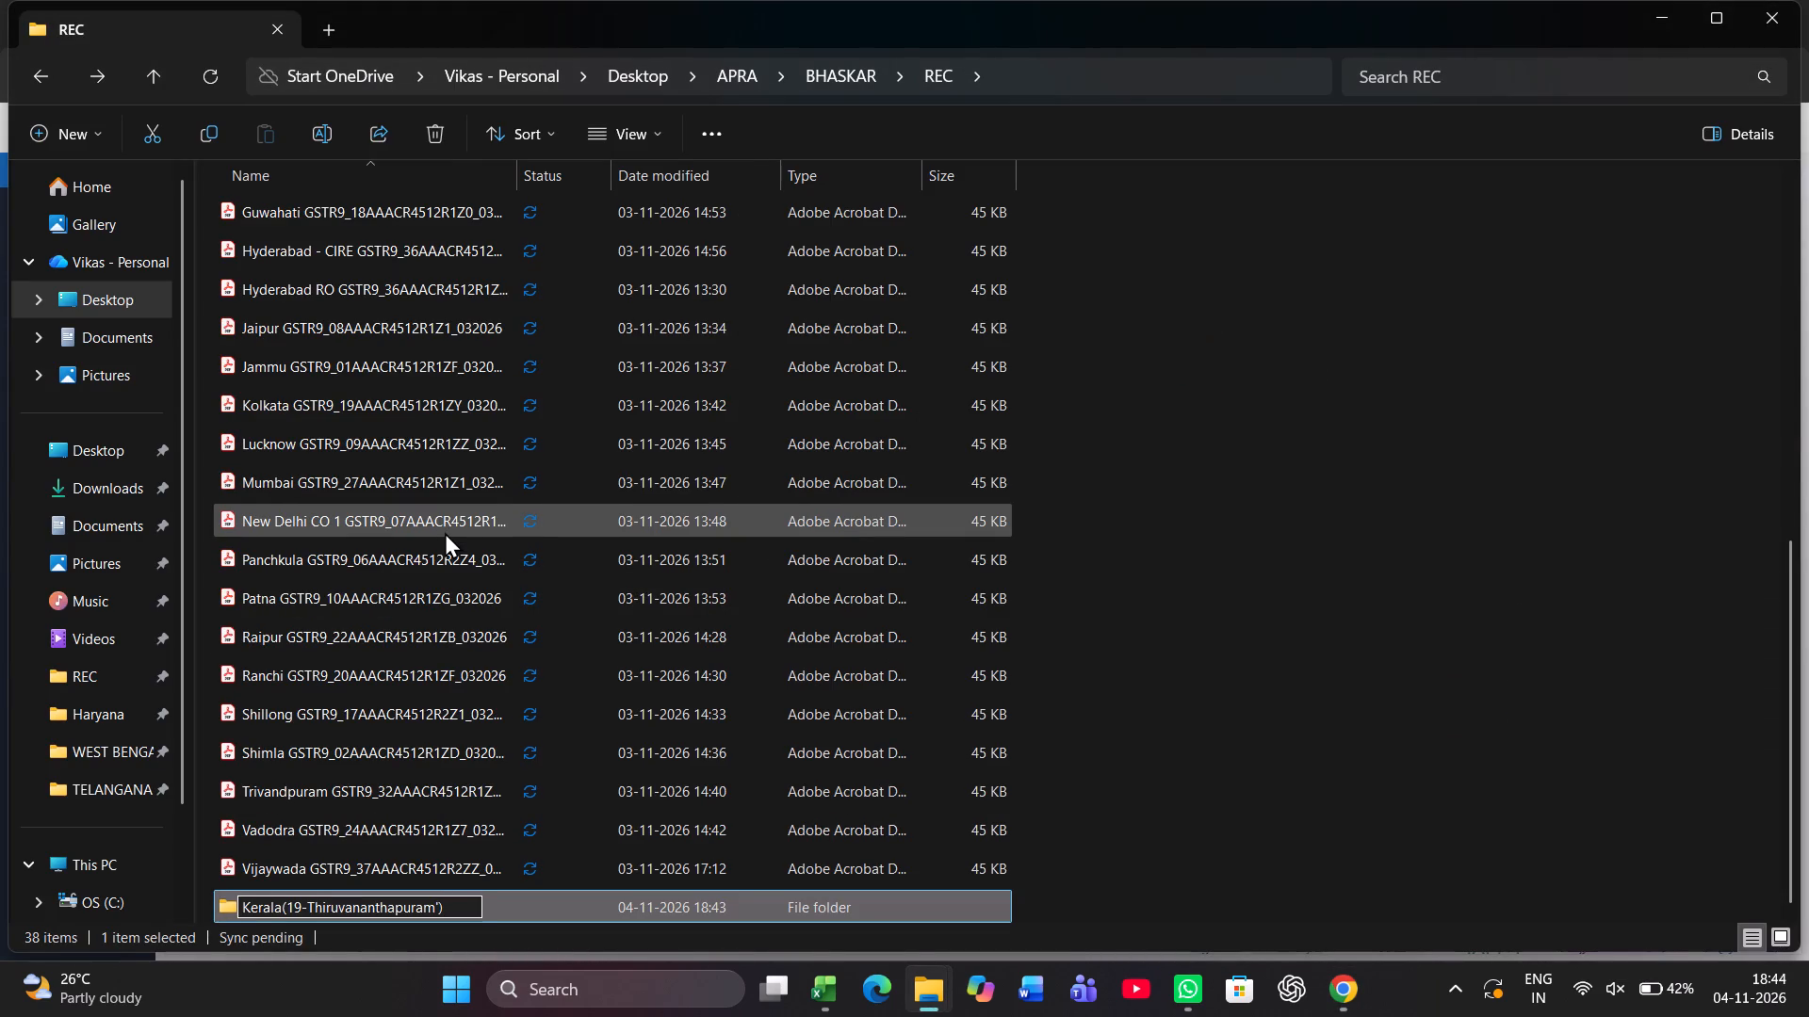
key("Return")
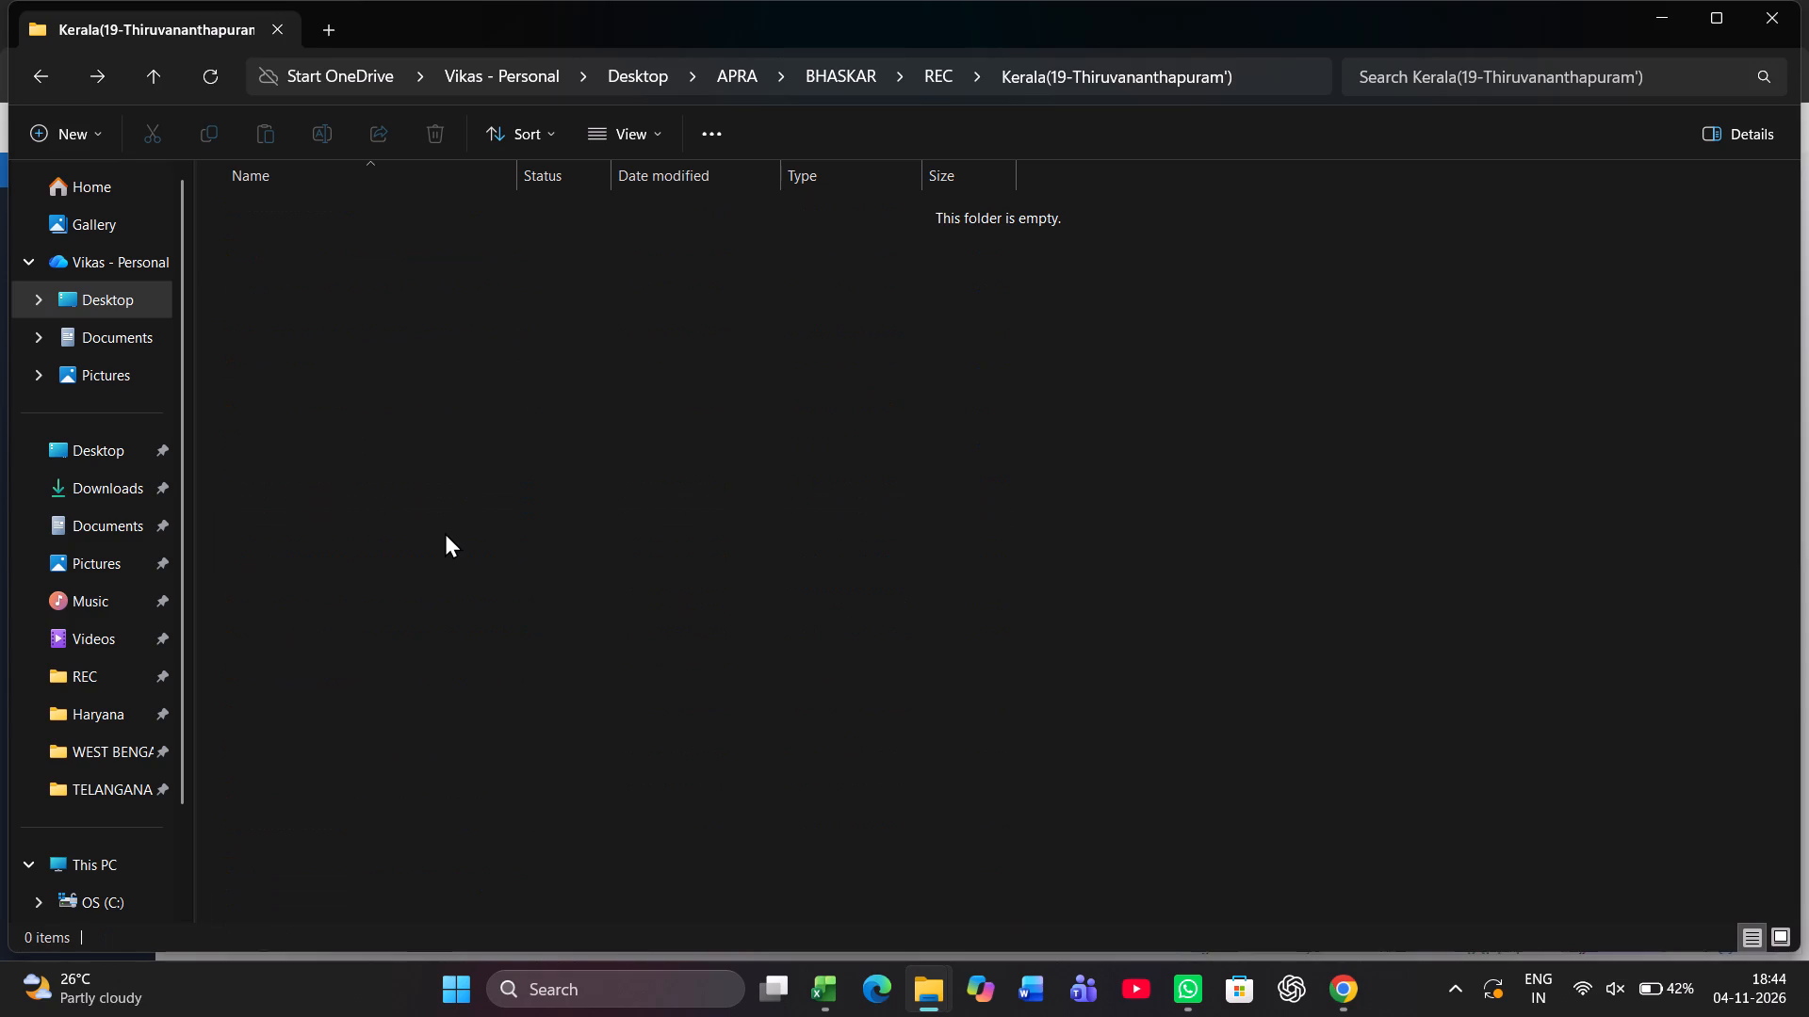
In Octa, log out the Karnataka government portal session and log in with the Kerala(19-Thiruvananthapuram') GSTIN.
key("alt+Tab")
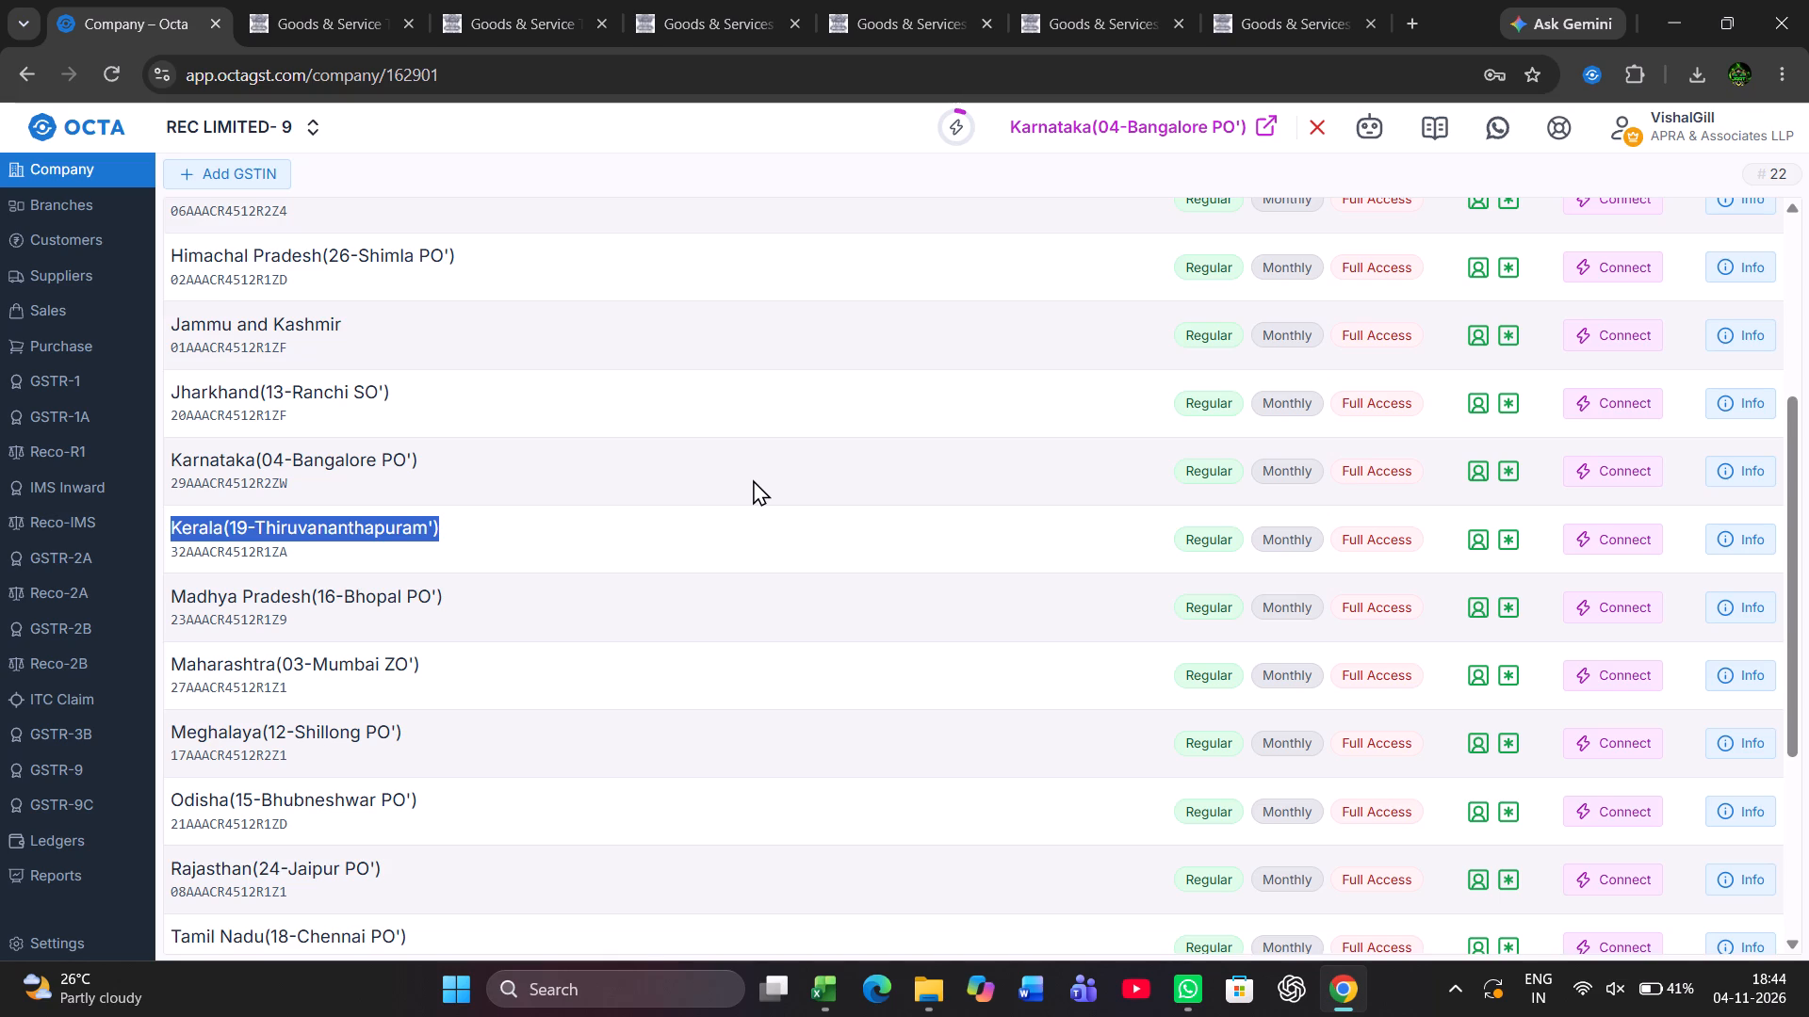
key("alt+Tab")
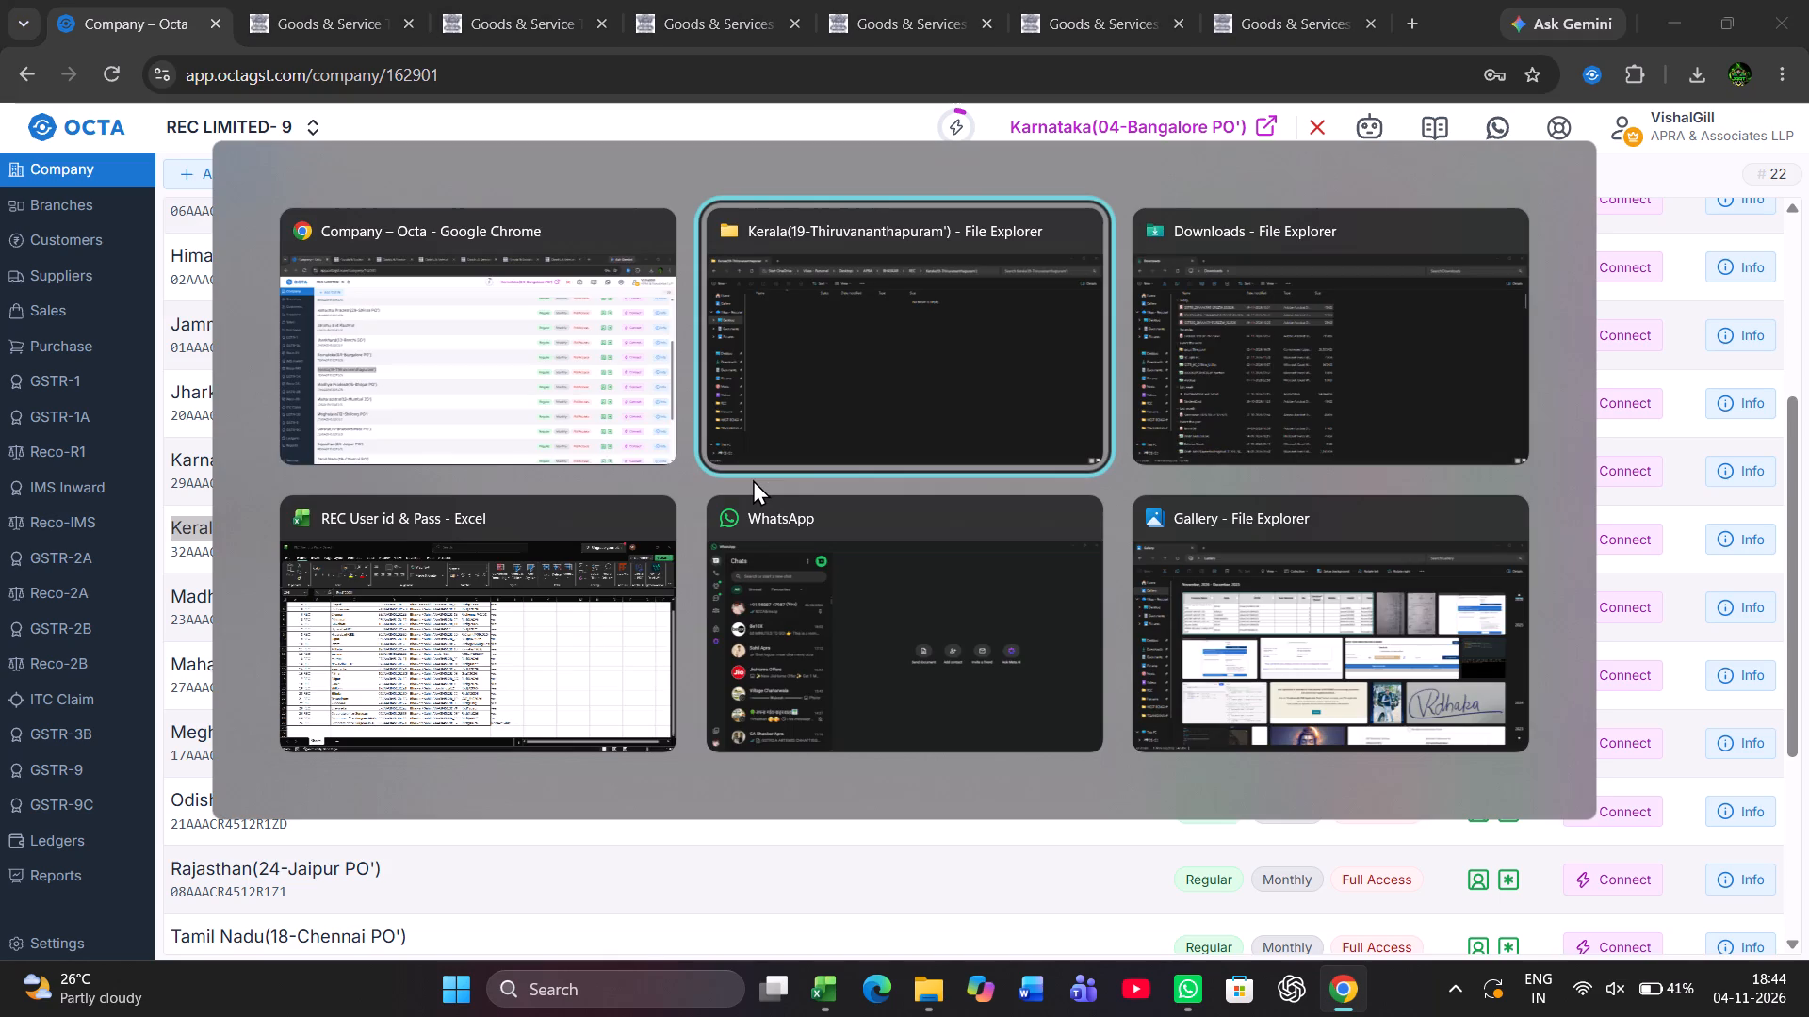
left_click(574, 398, "alt")
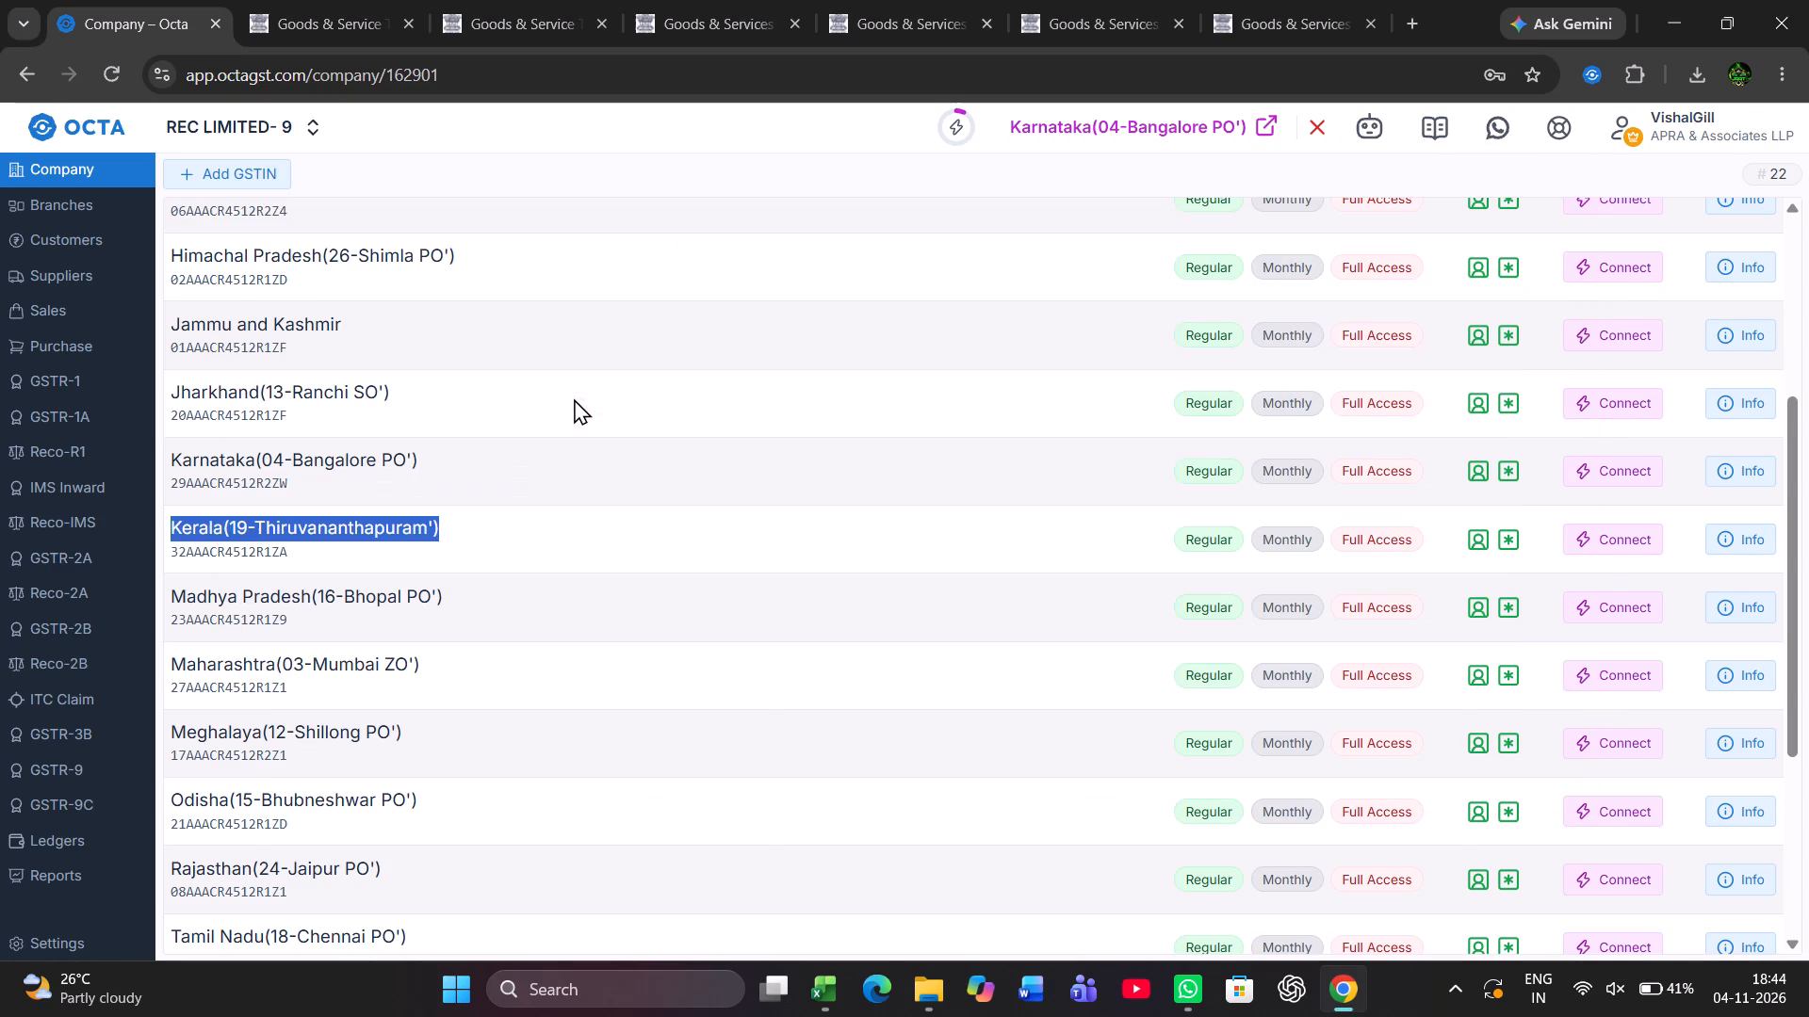
left_click(1310, 134)
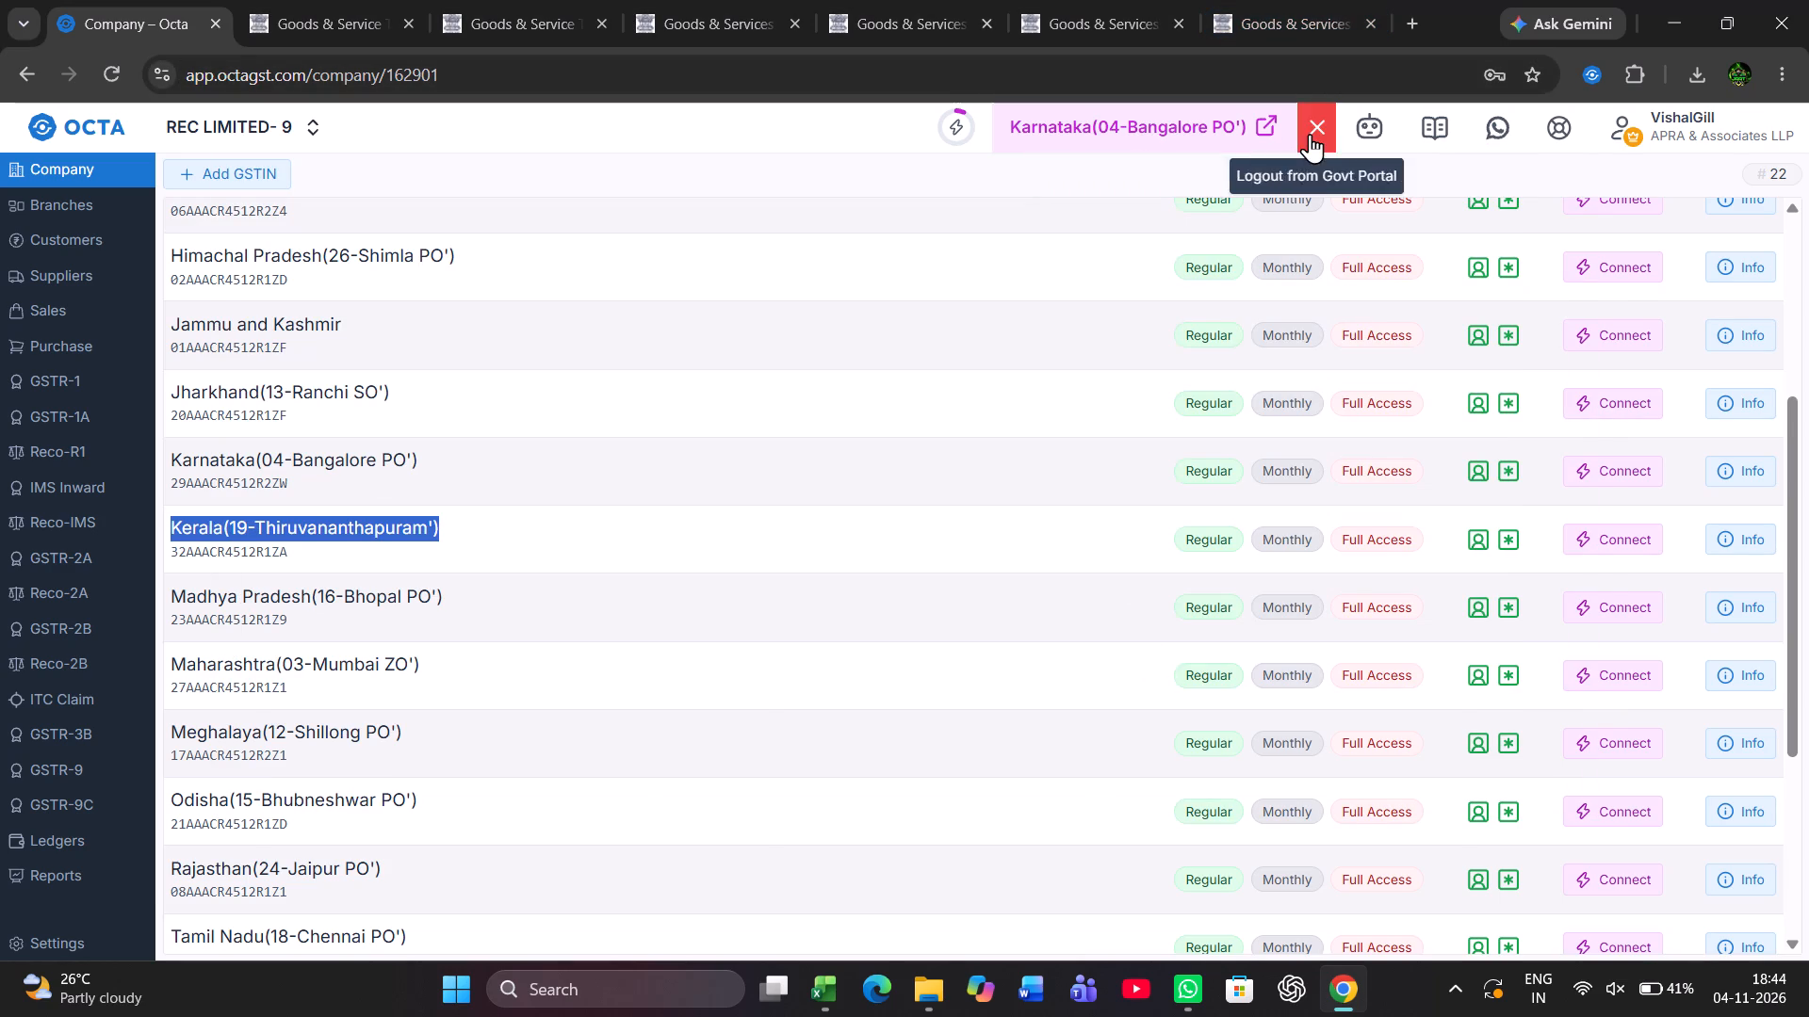
left_click(1273, 129)
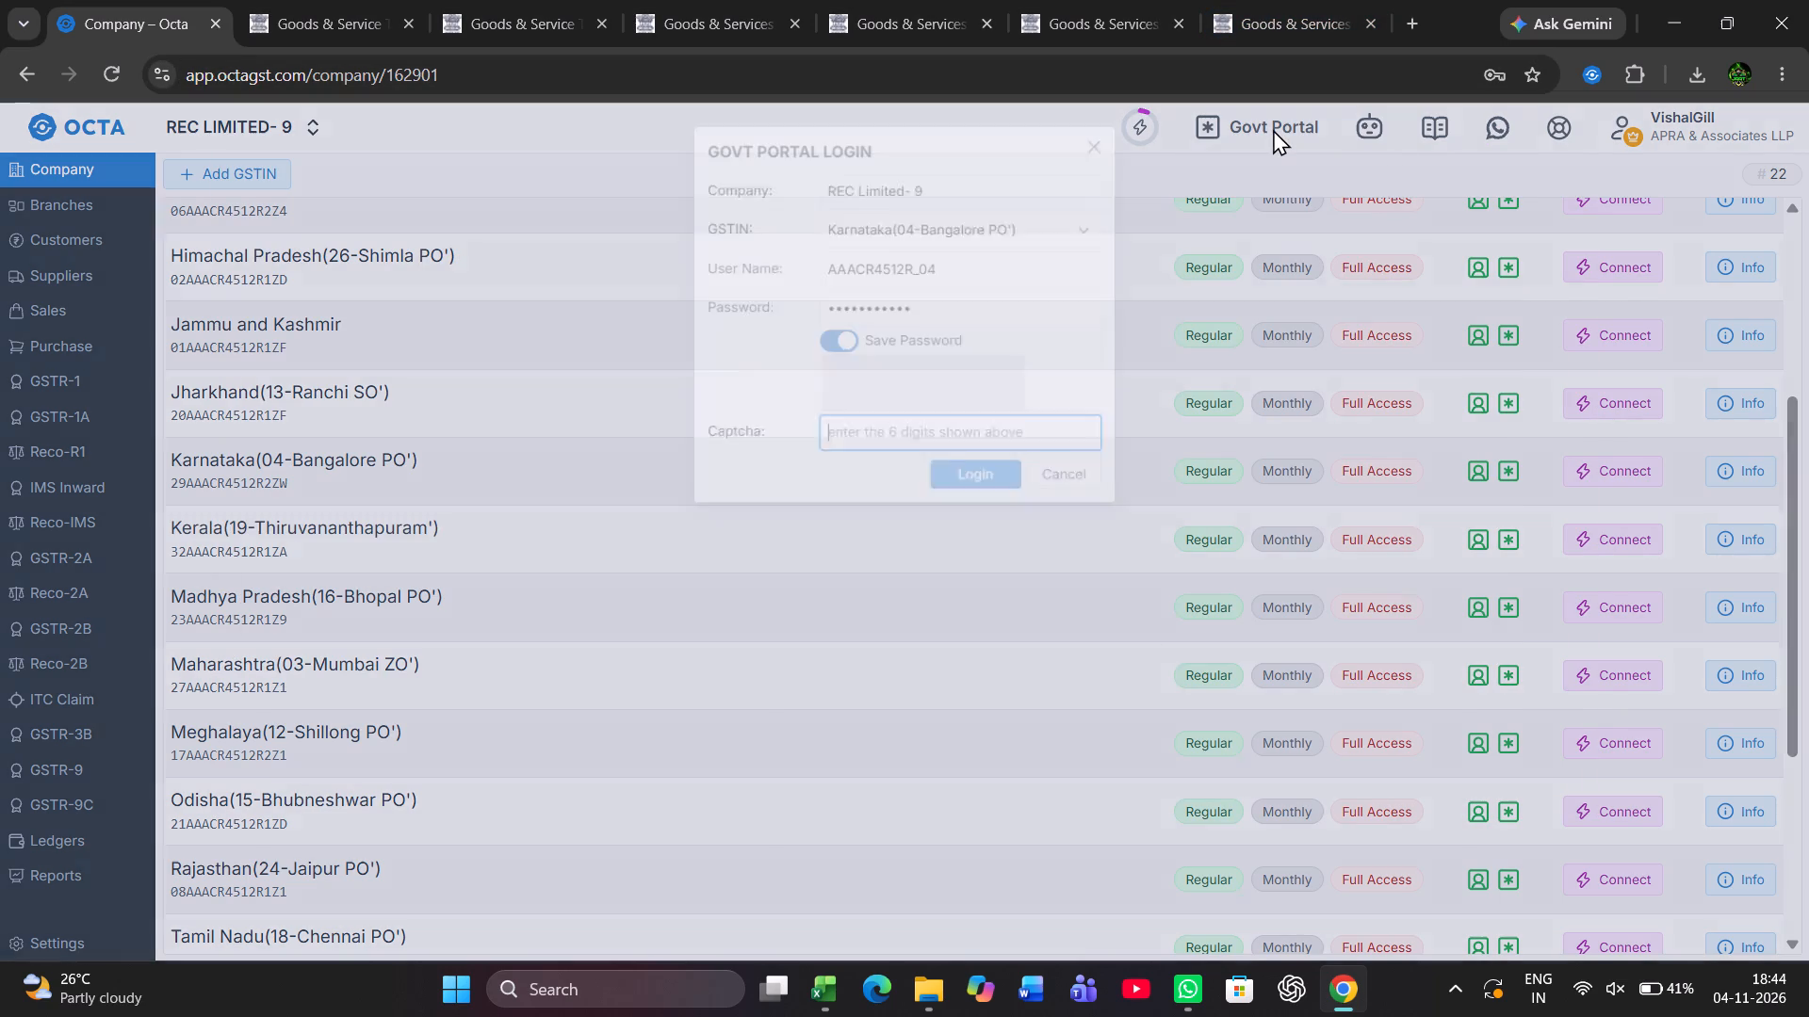
left_click(1088, 221)
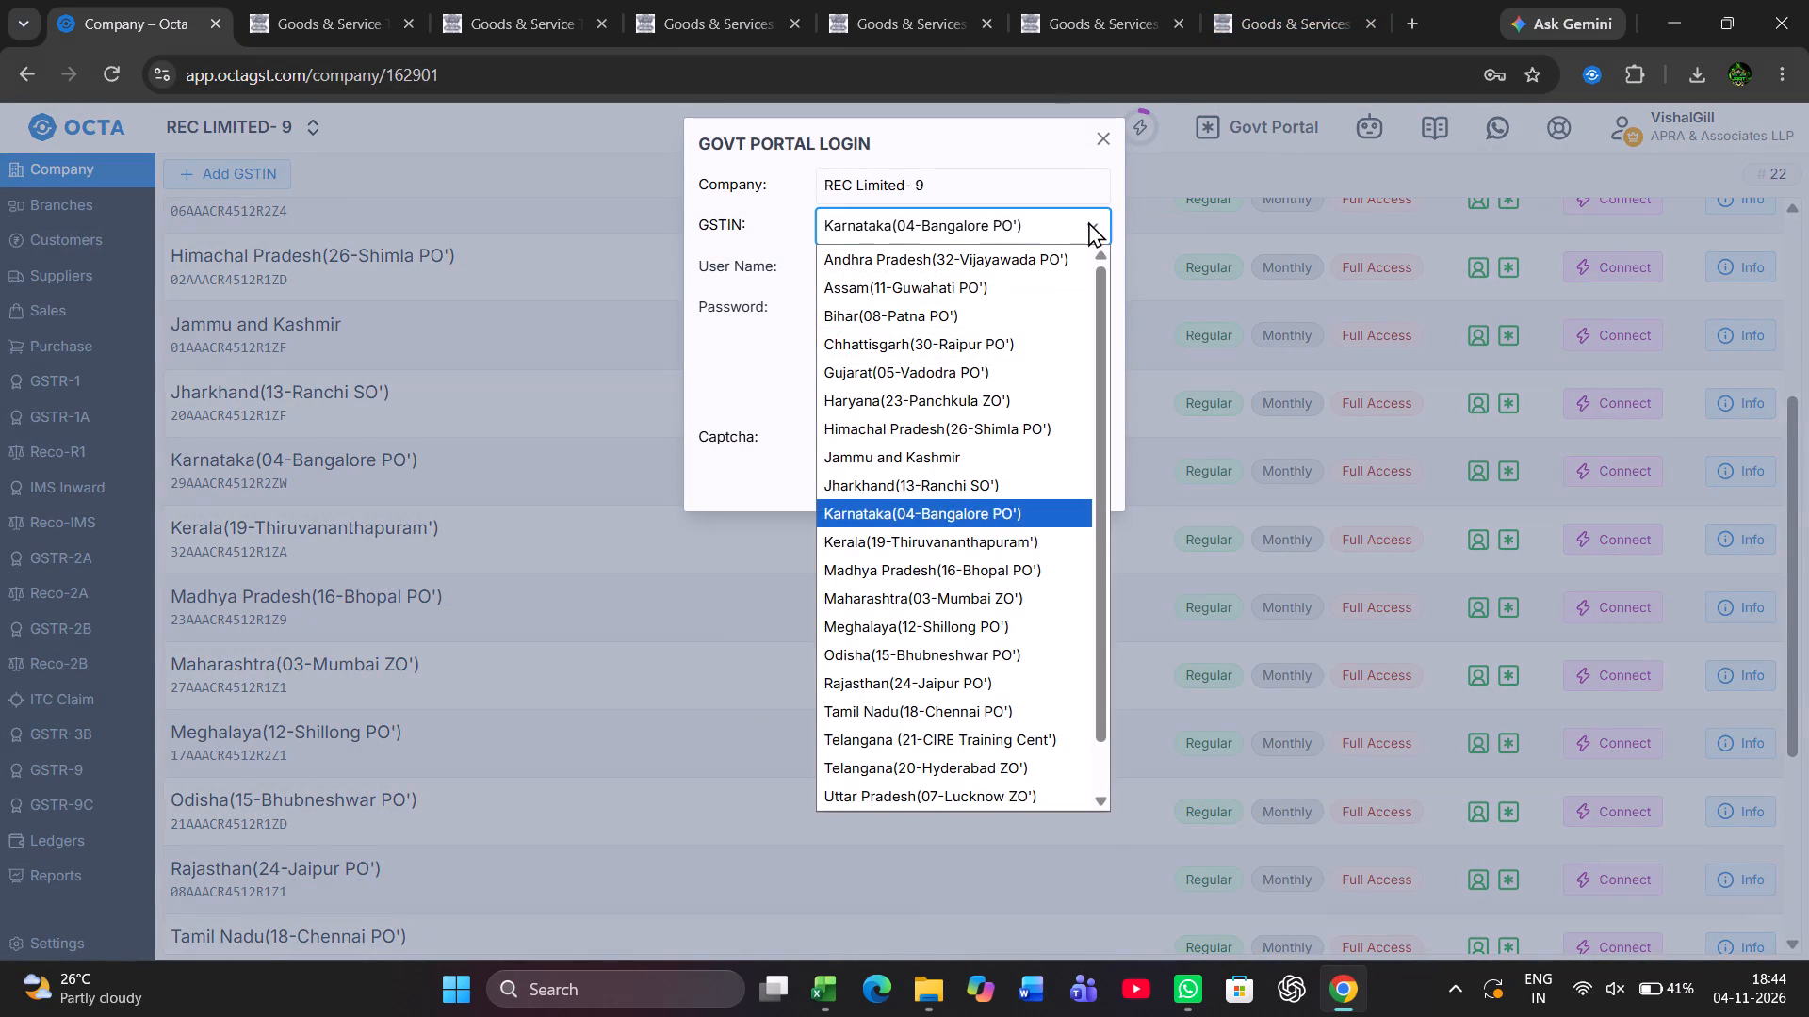
key("Down")
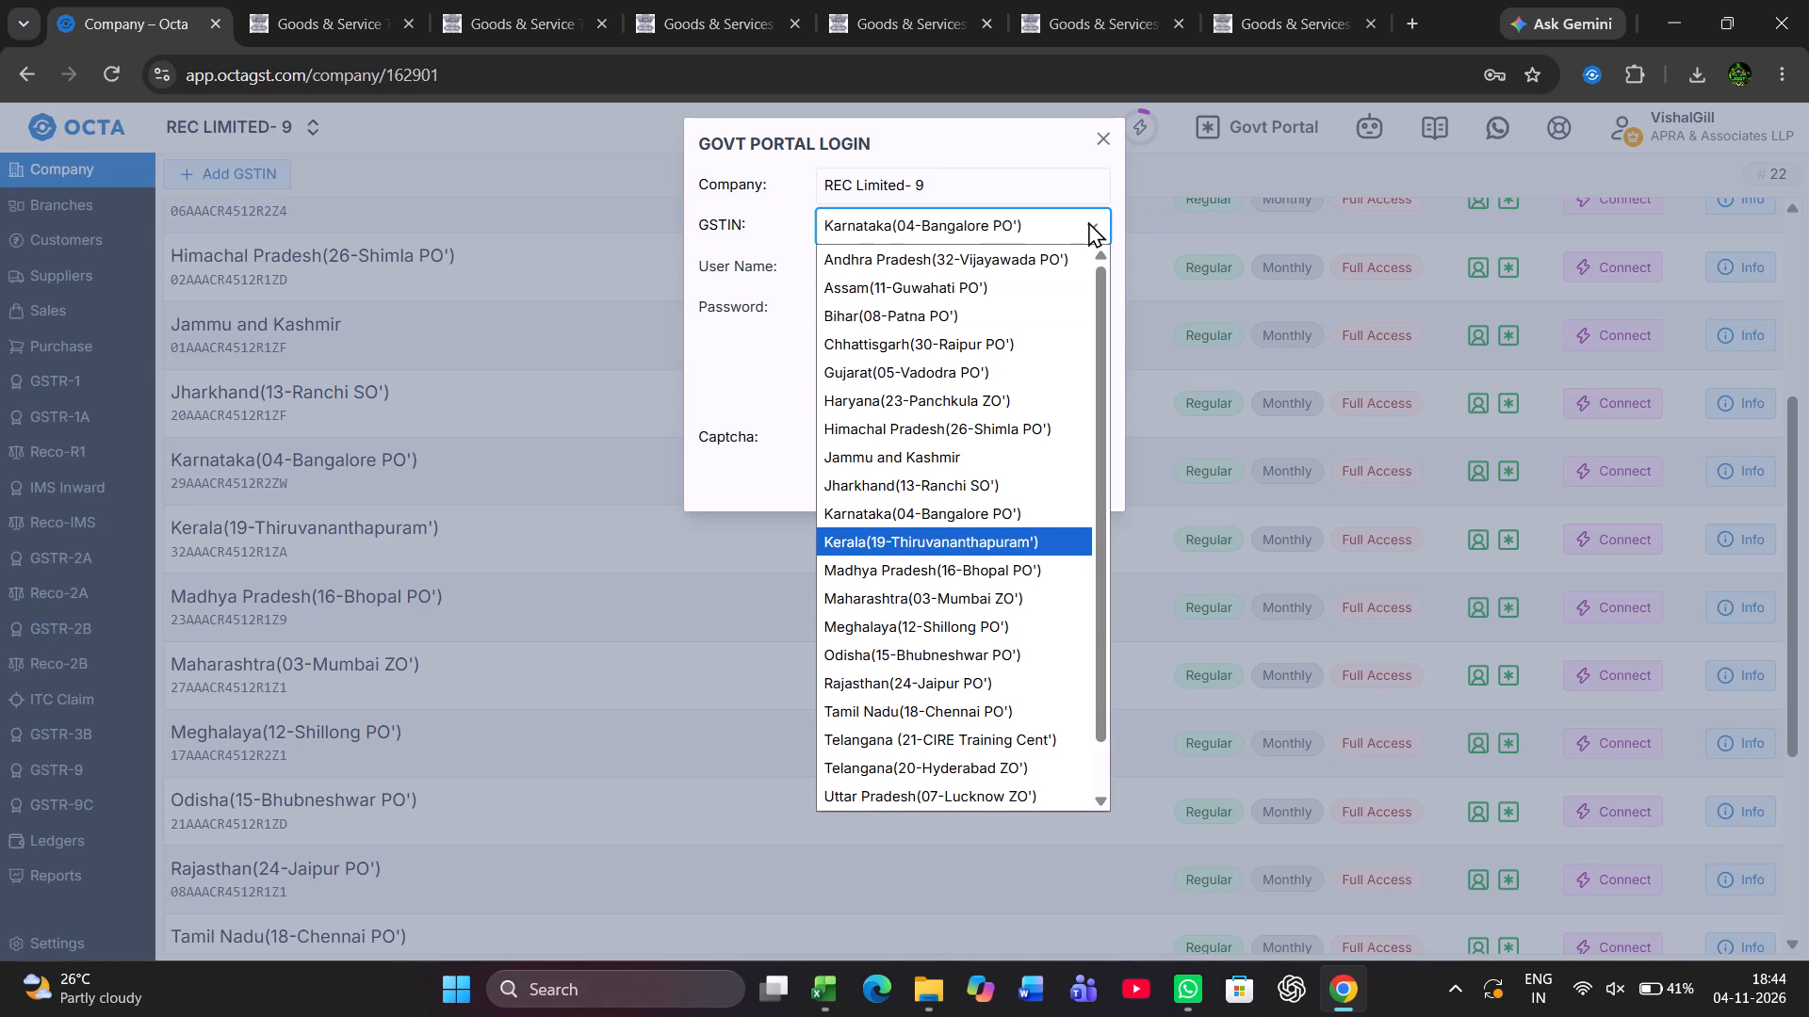
key("Return")
key("Return")
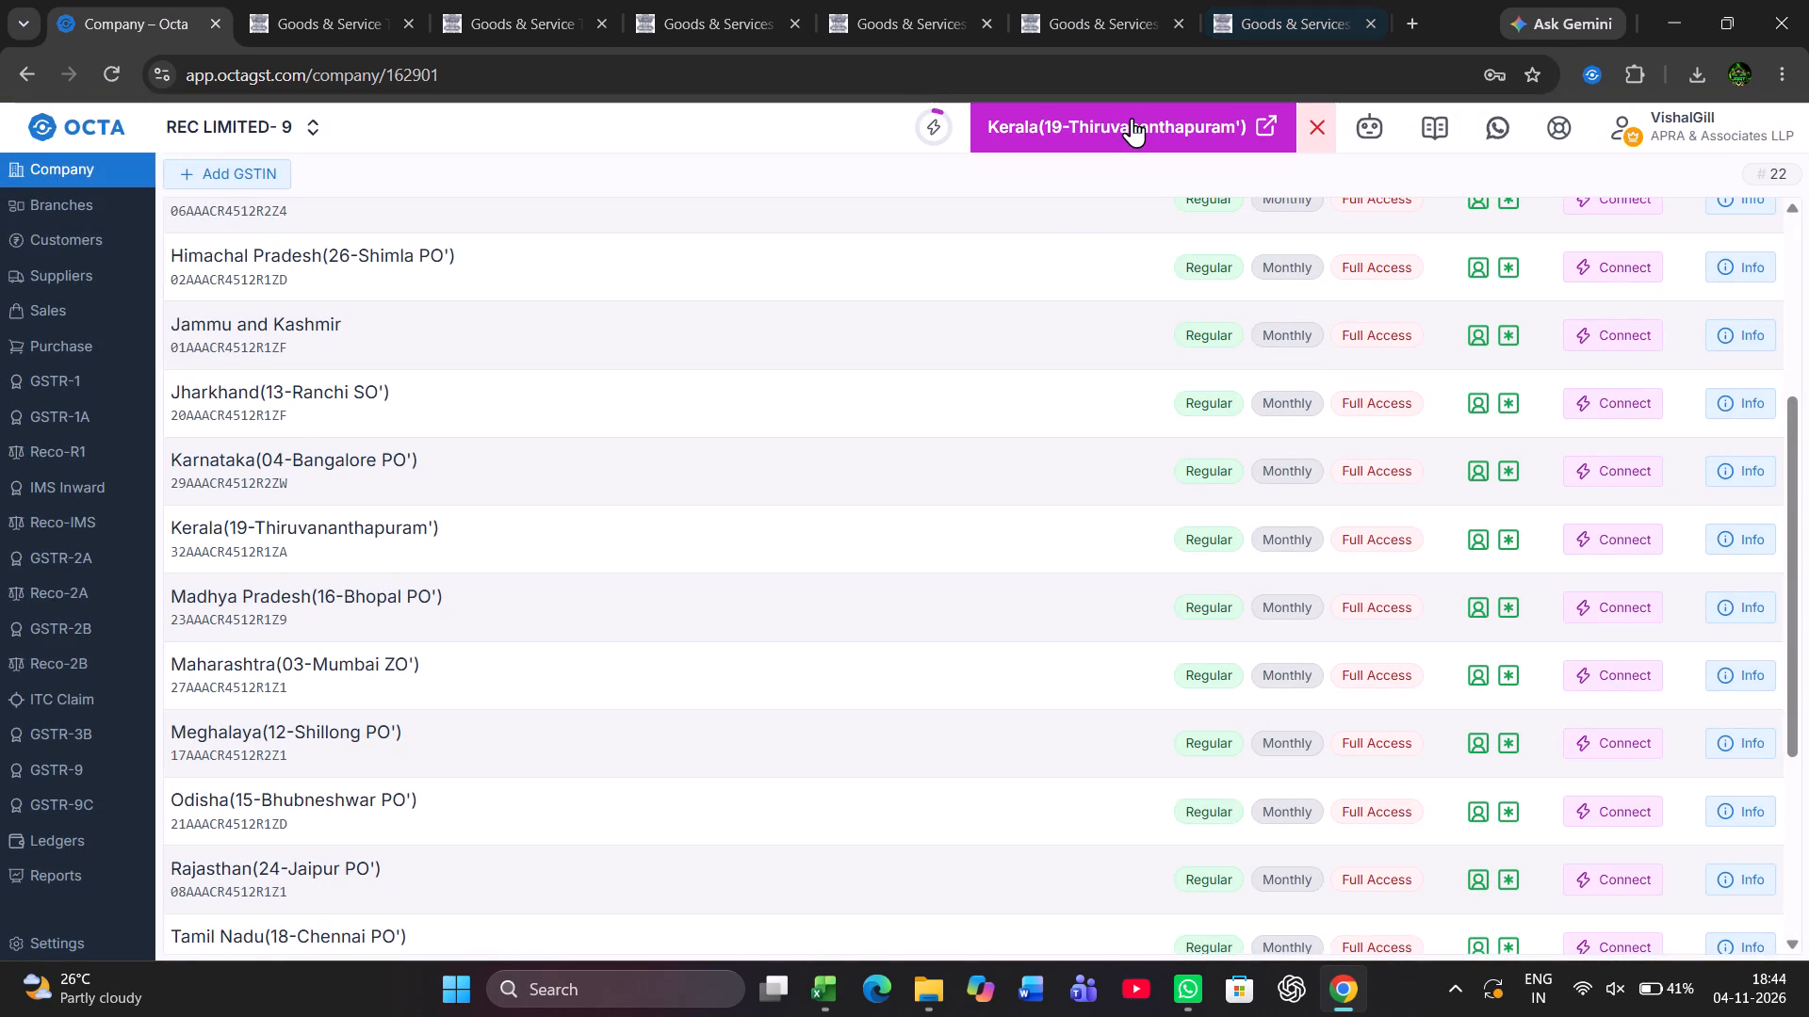
Open the GST portal for Kerala, dismiss the announcement, and search annual returns for financial year 2025-26.
left_click(1132, 121)
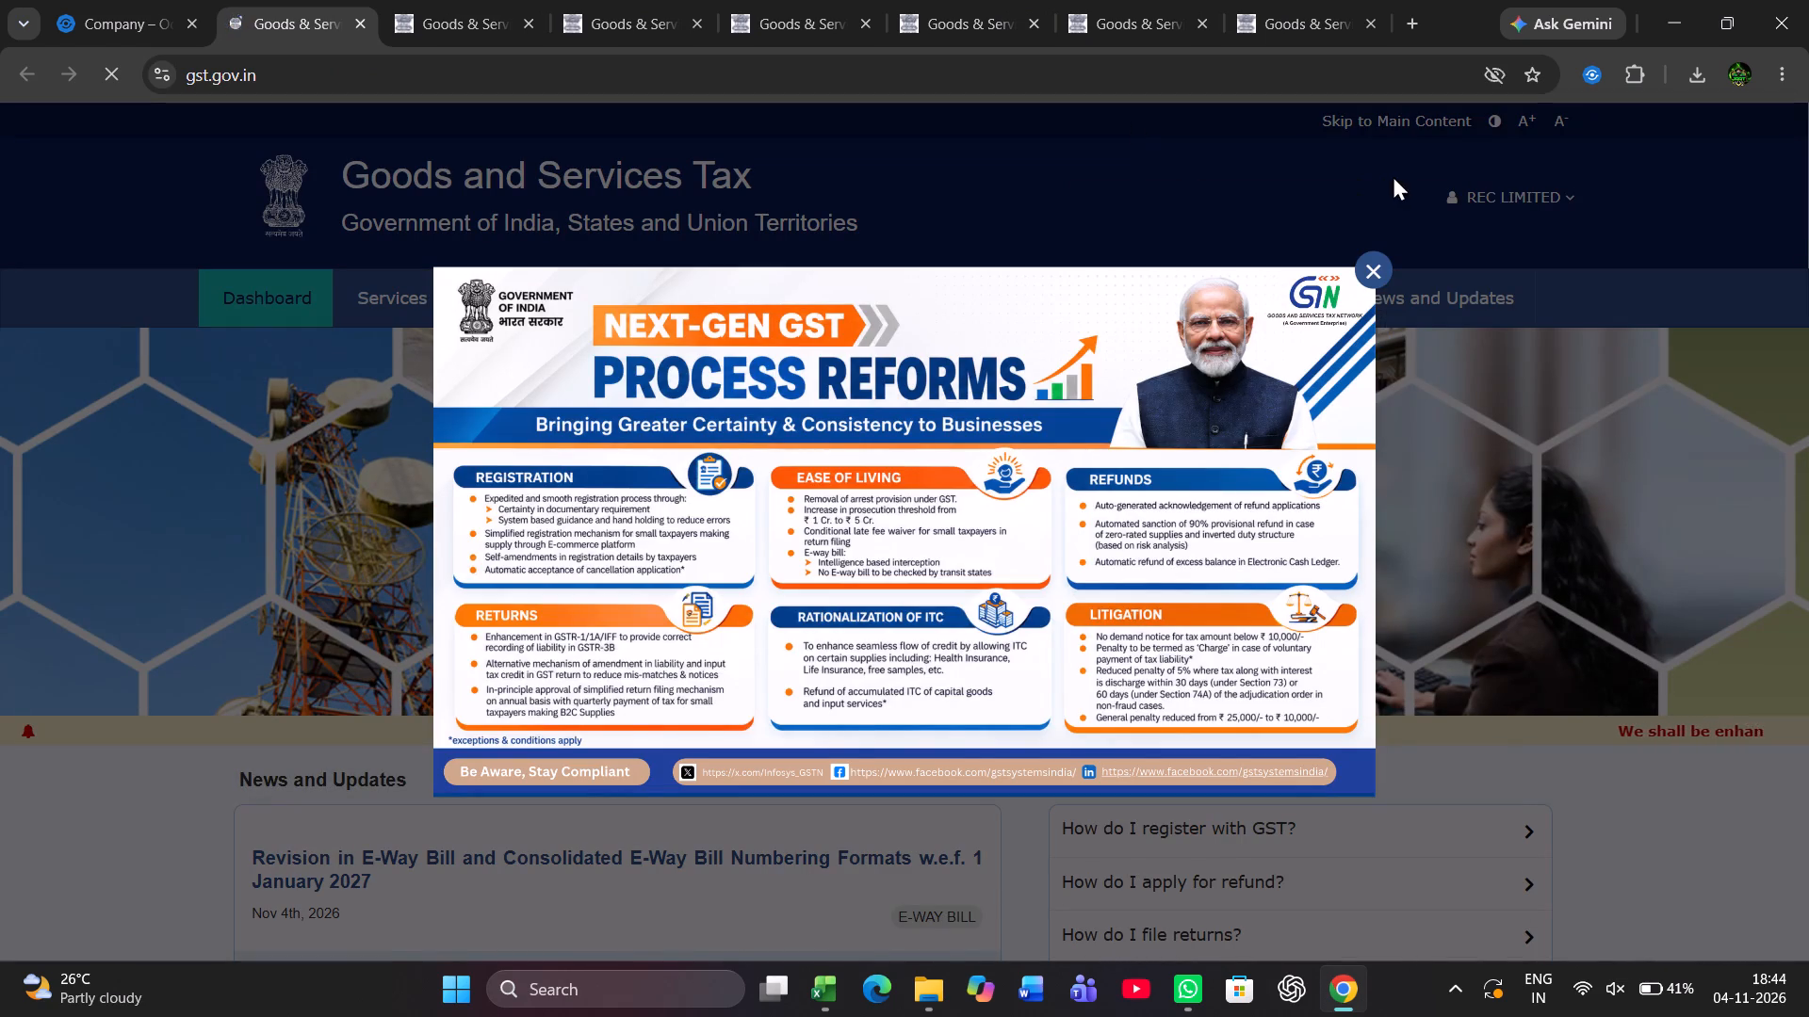
left_click(1376, 274)
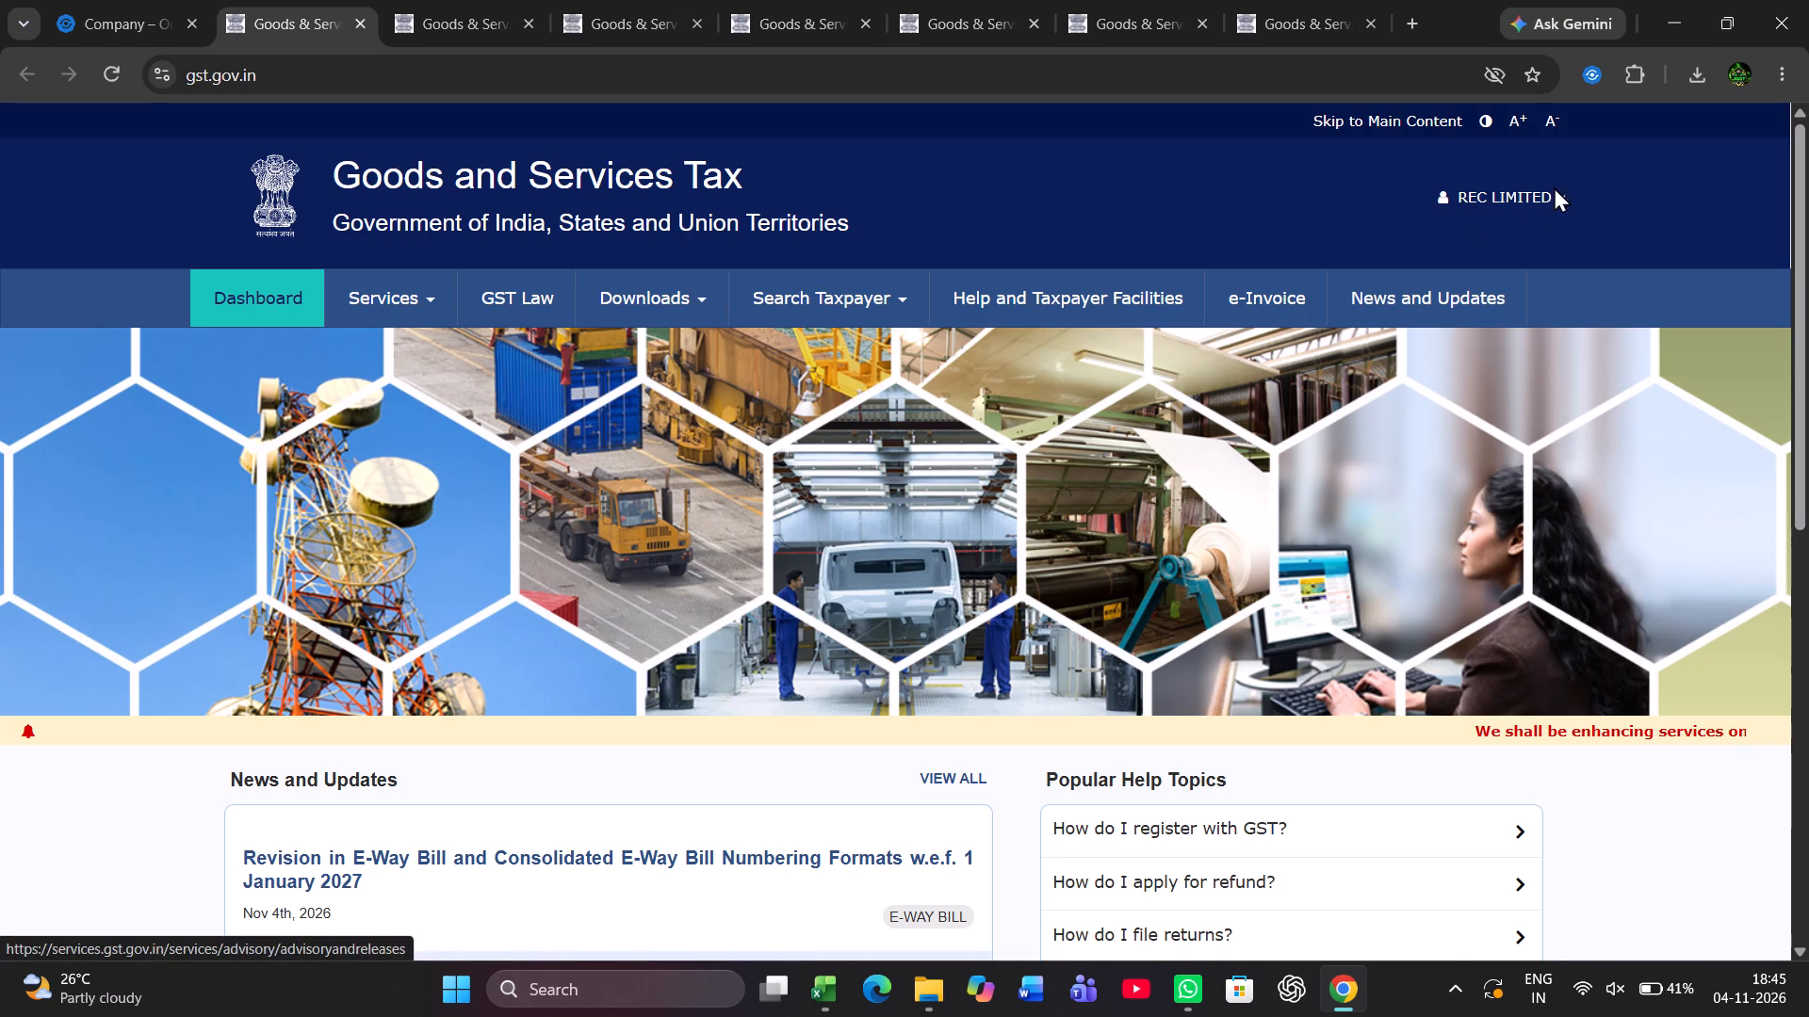
left_click(374, 282)
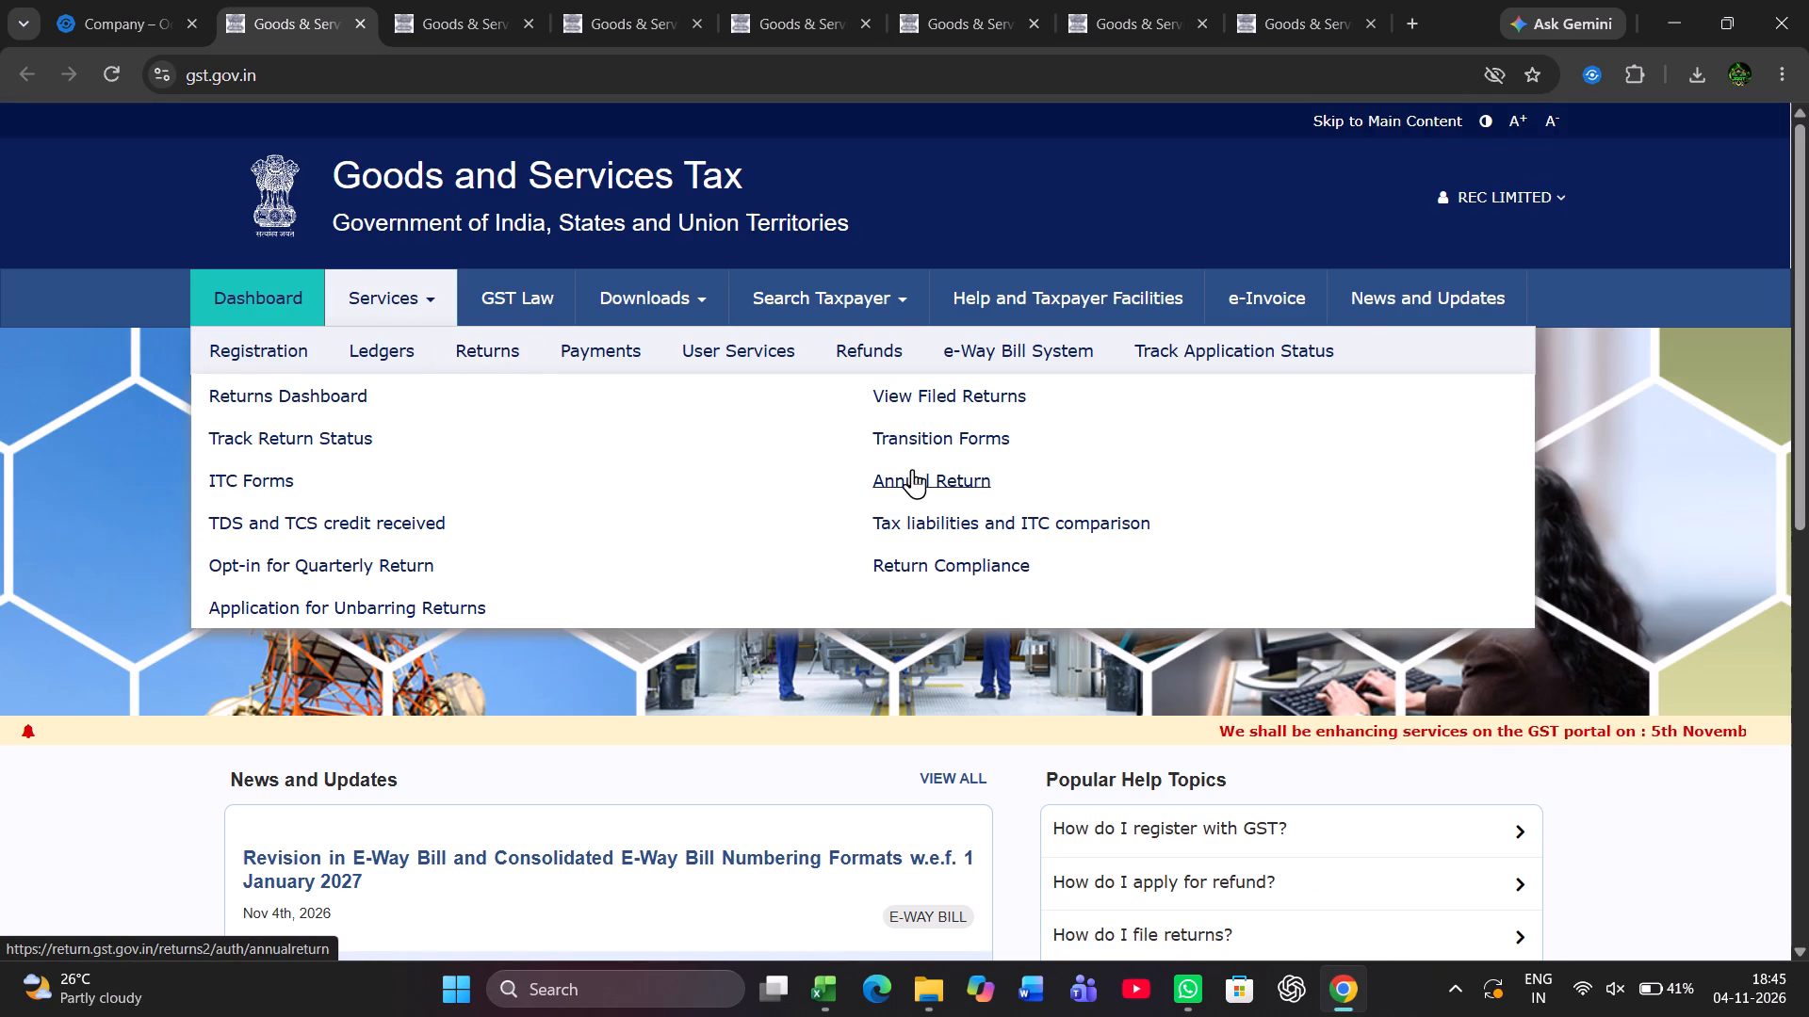
left_click(918, 470)
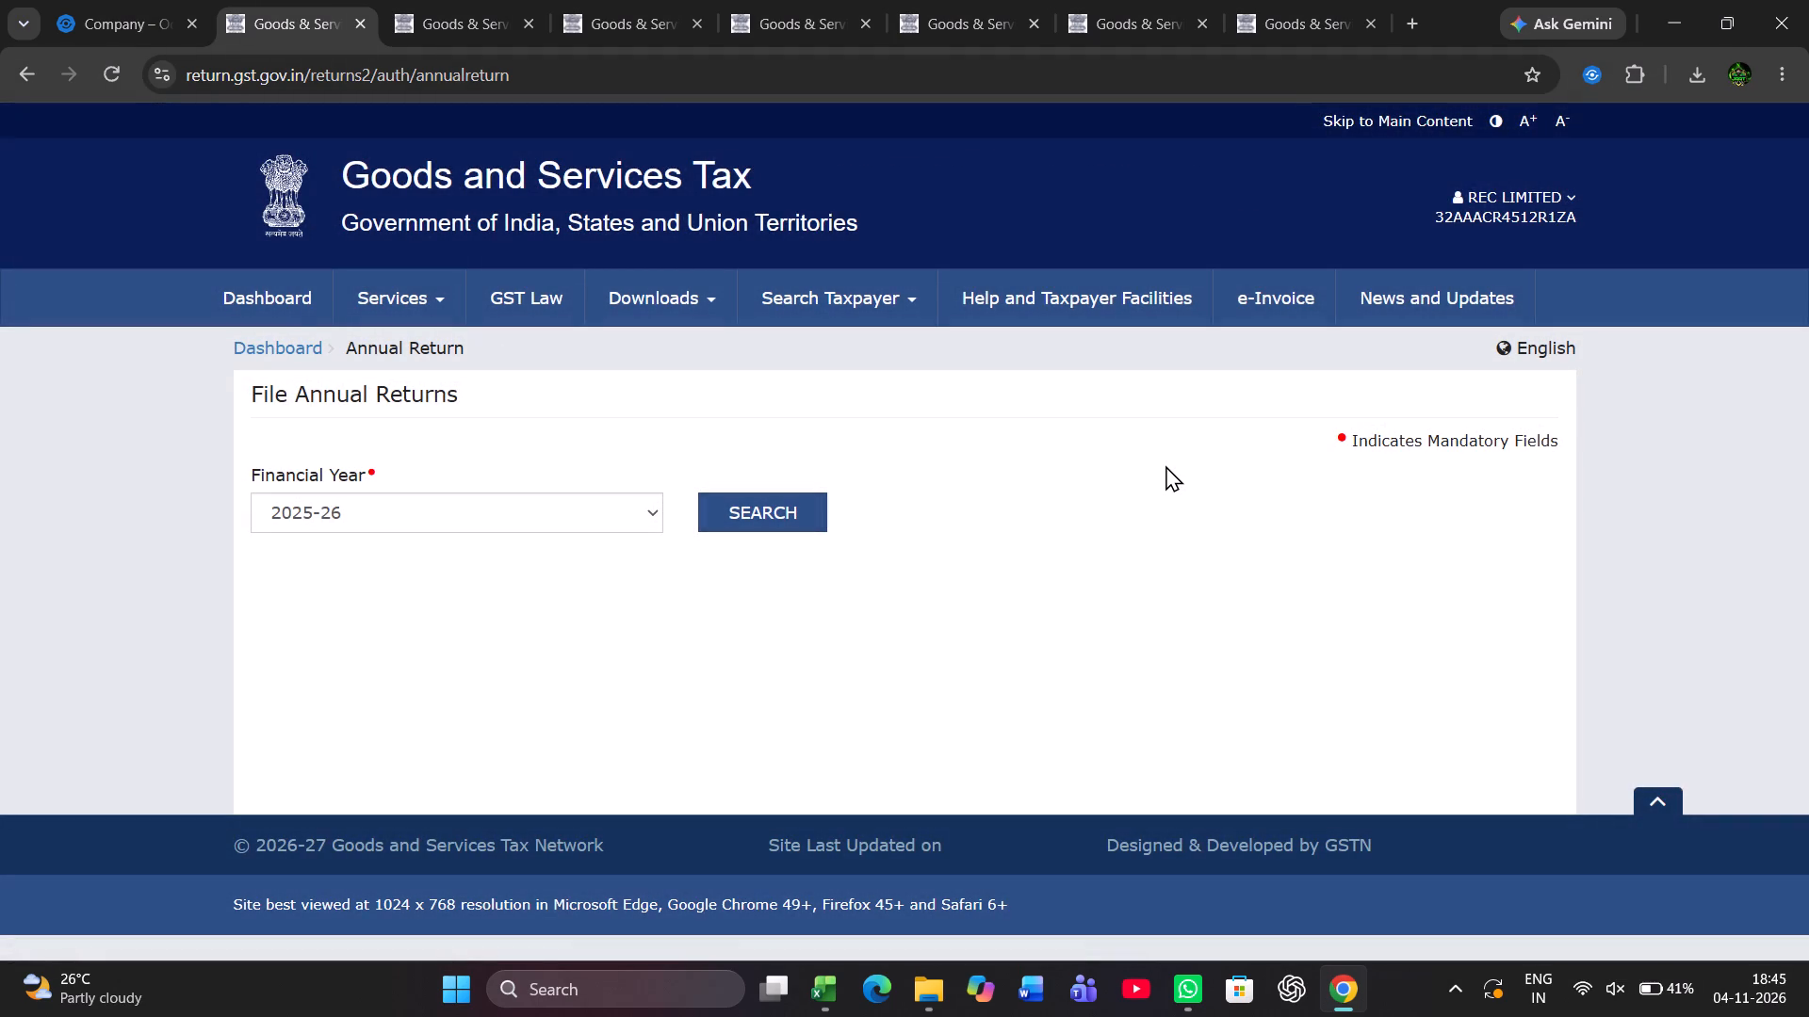
left_click(764, 510)
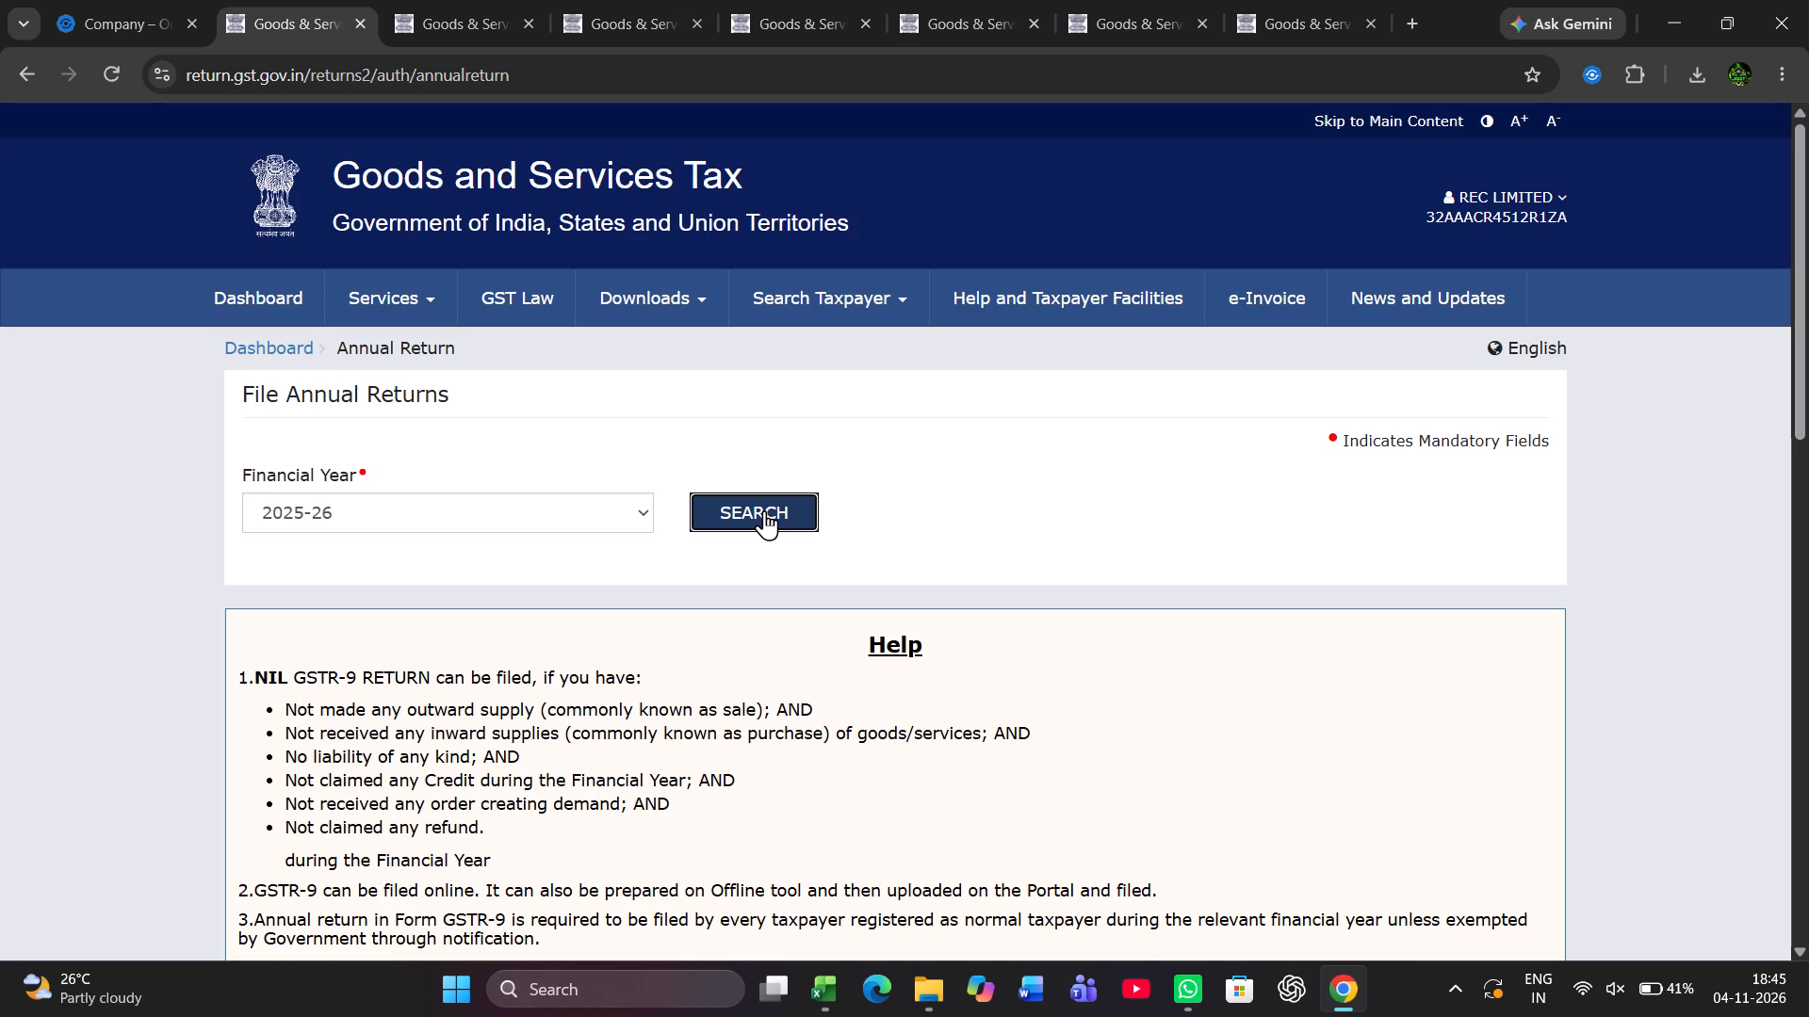
Open Kerala's GSTR-9 annual return and proceed to its preparation page with the nil-return question answered No.
scroll(764, 510, "down", 4)
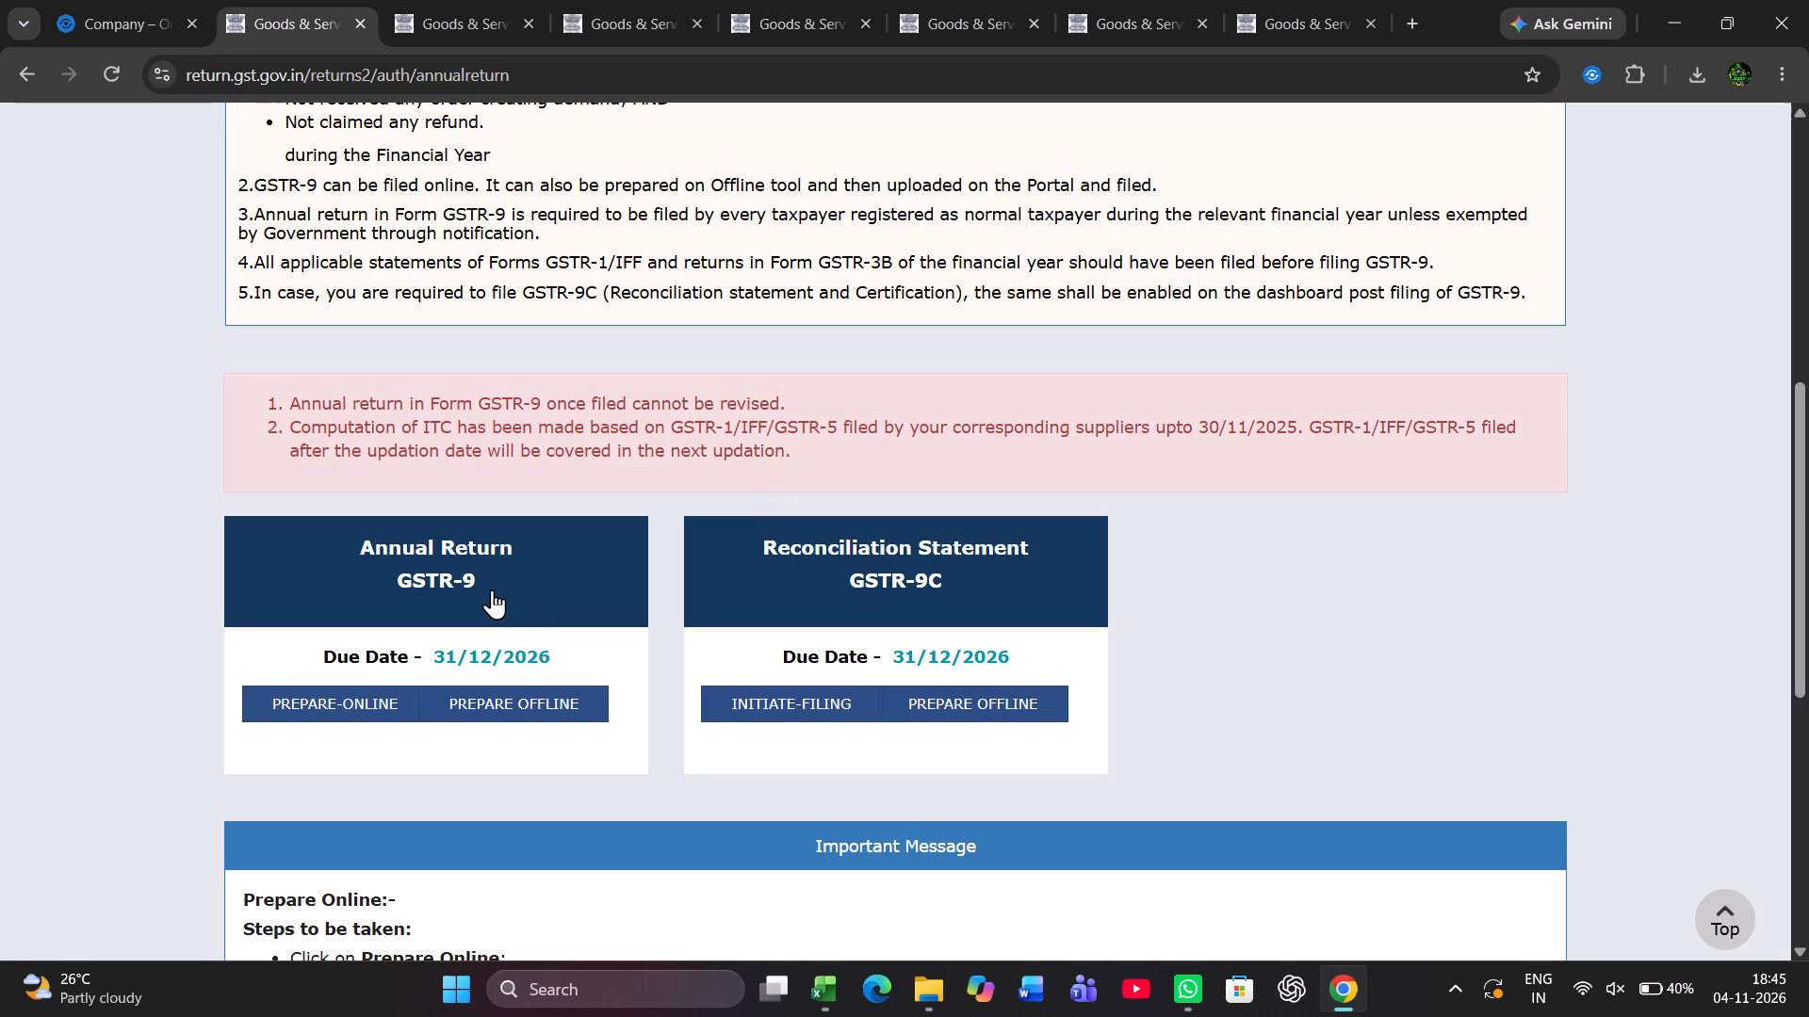
left_click(492, 589)
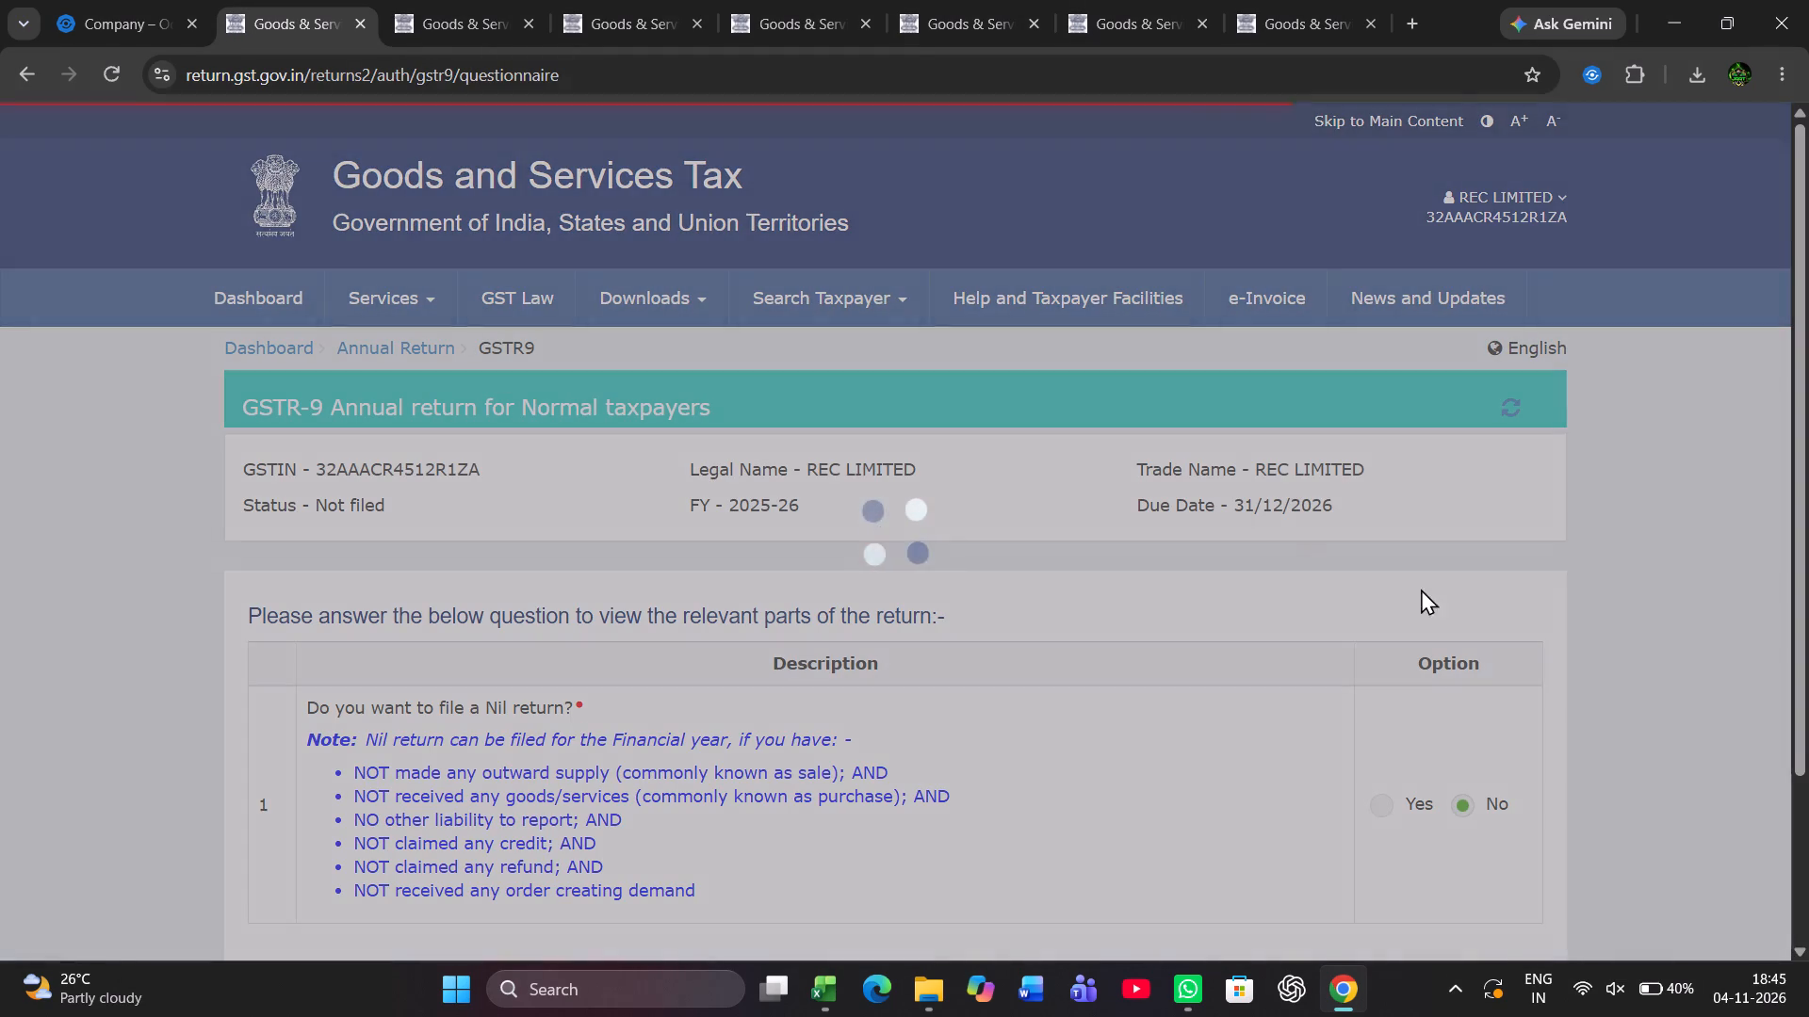
scroll(1155, 649, "down", 5)
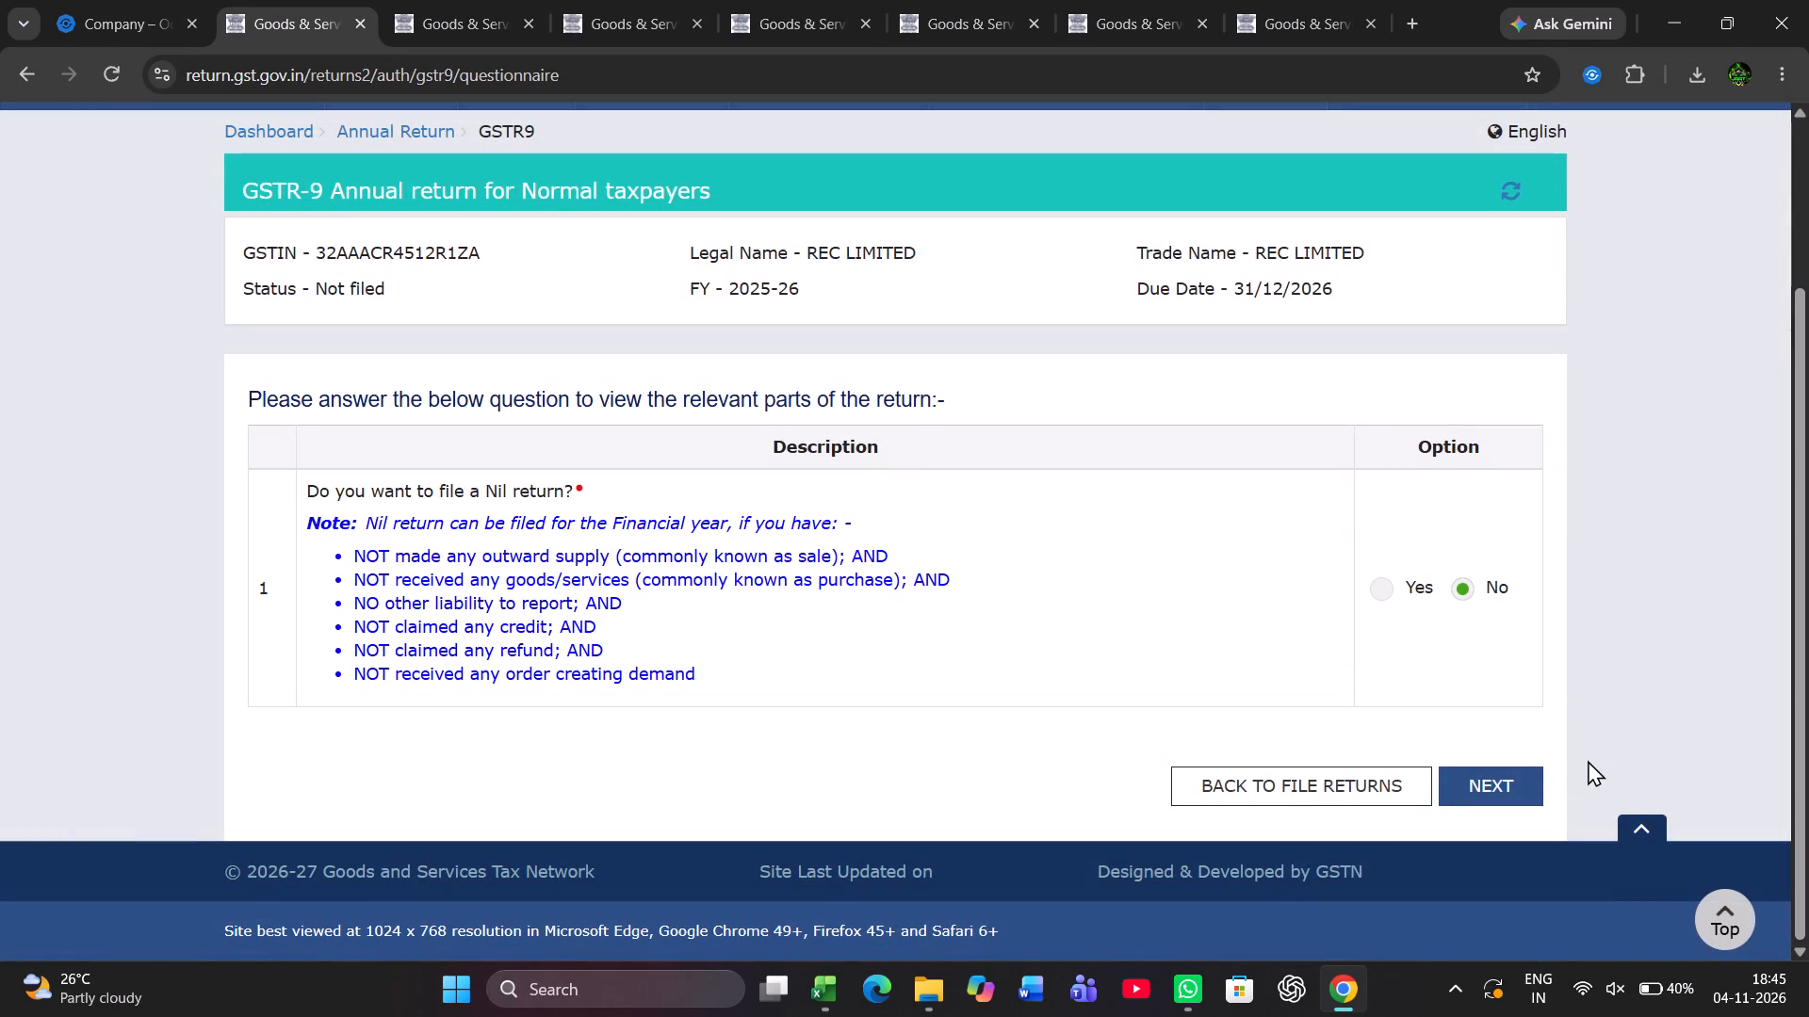
left_click(1505, 795)
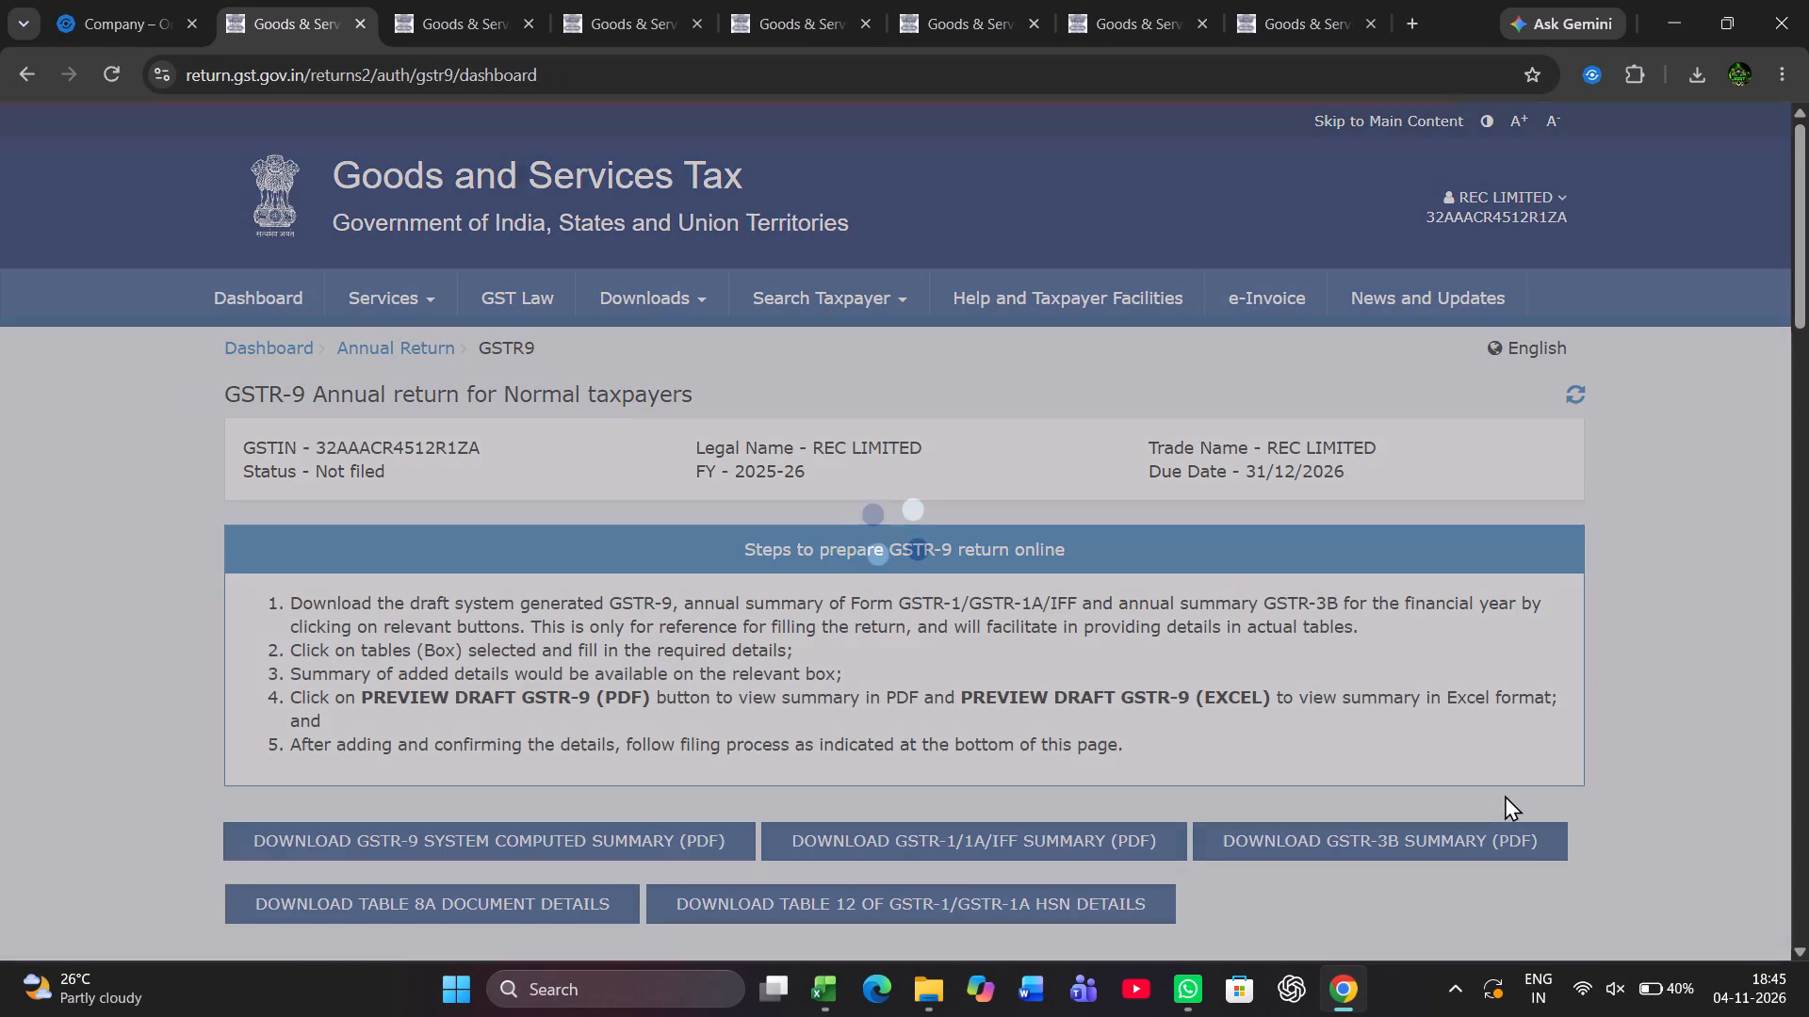
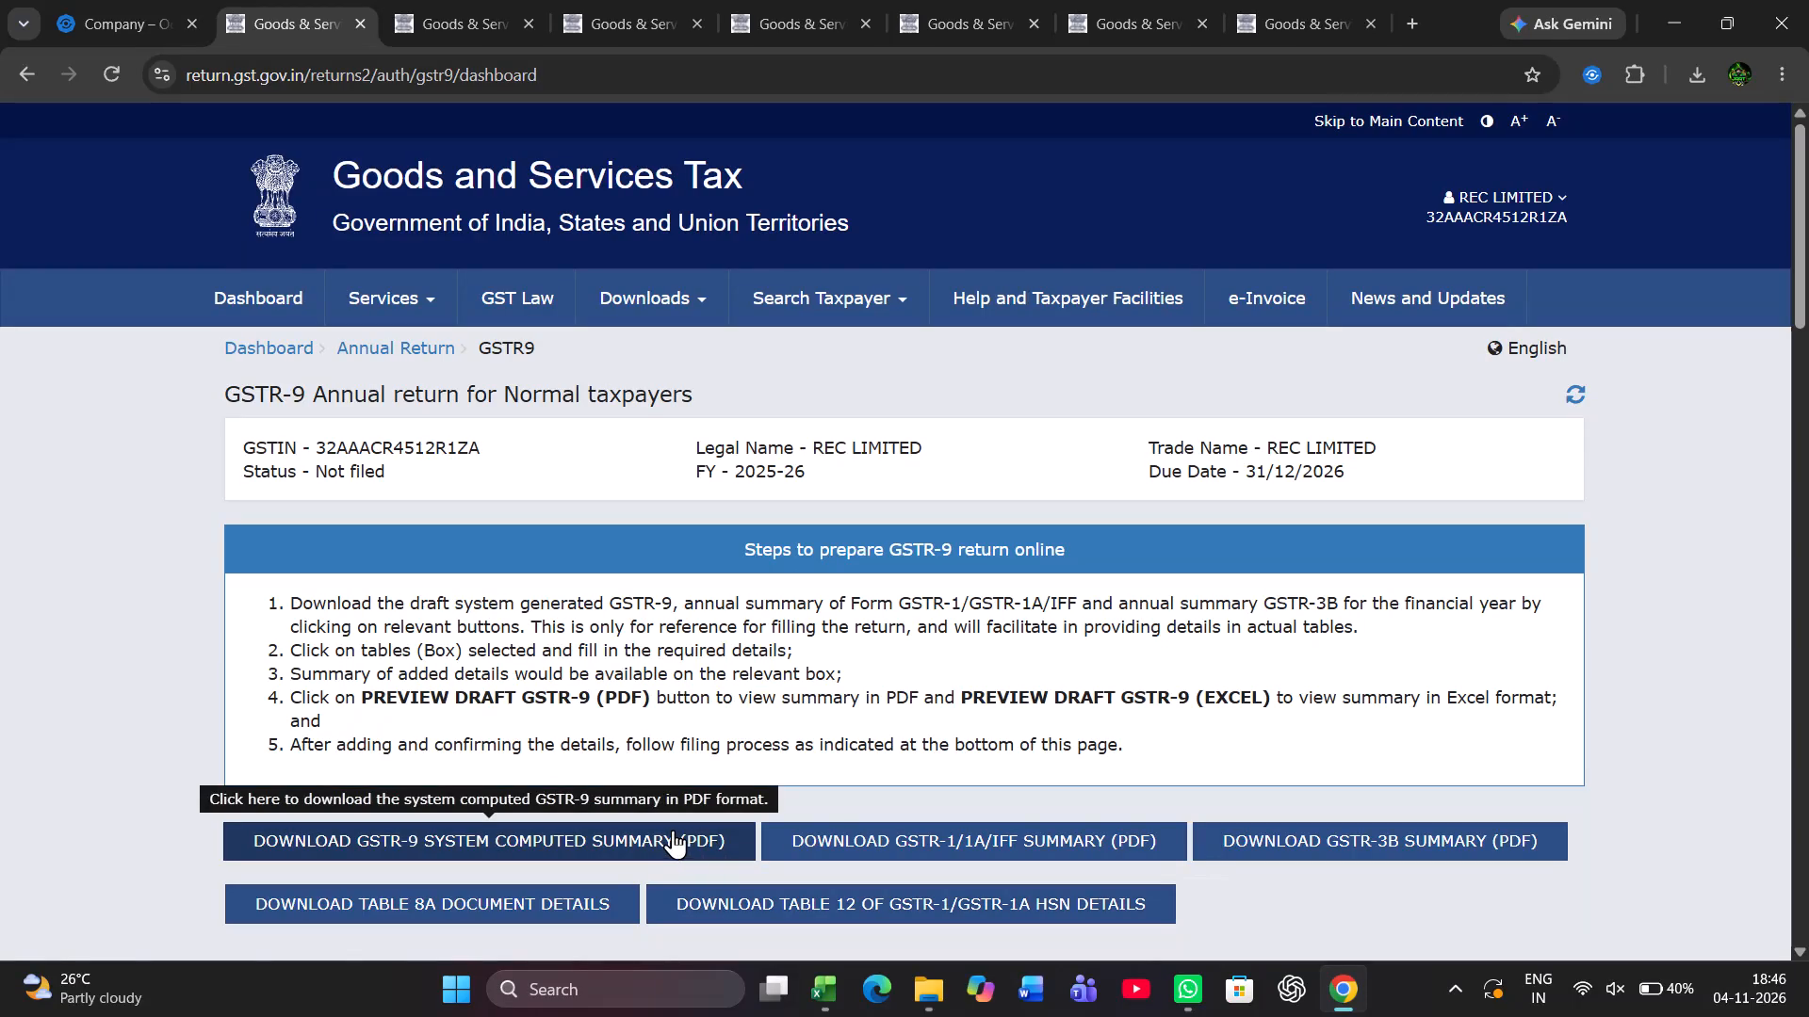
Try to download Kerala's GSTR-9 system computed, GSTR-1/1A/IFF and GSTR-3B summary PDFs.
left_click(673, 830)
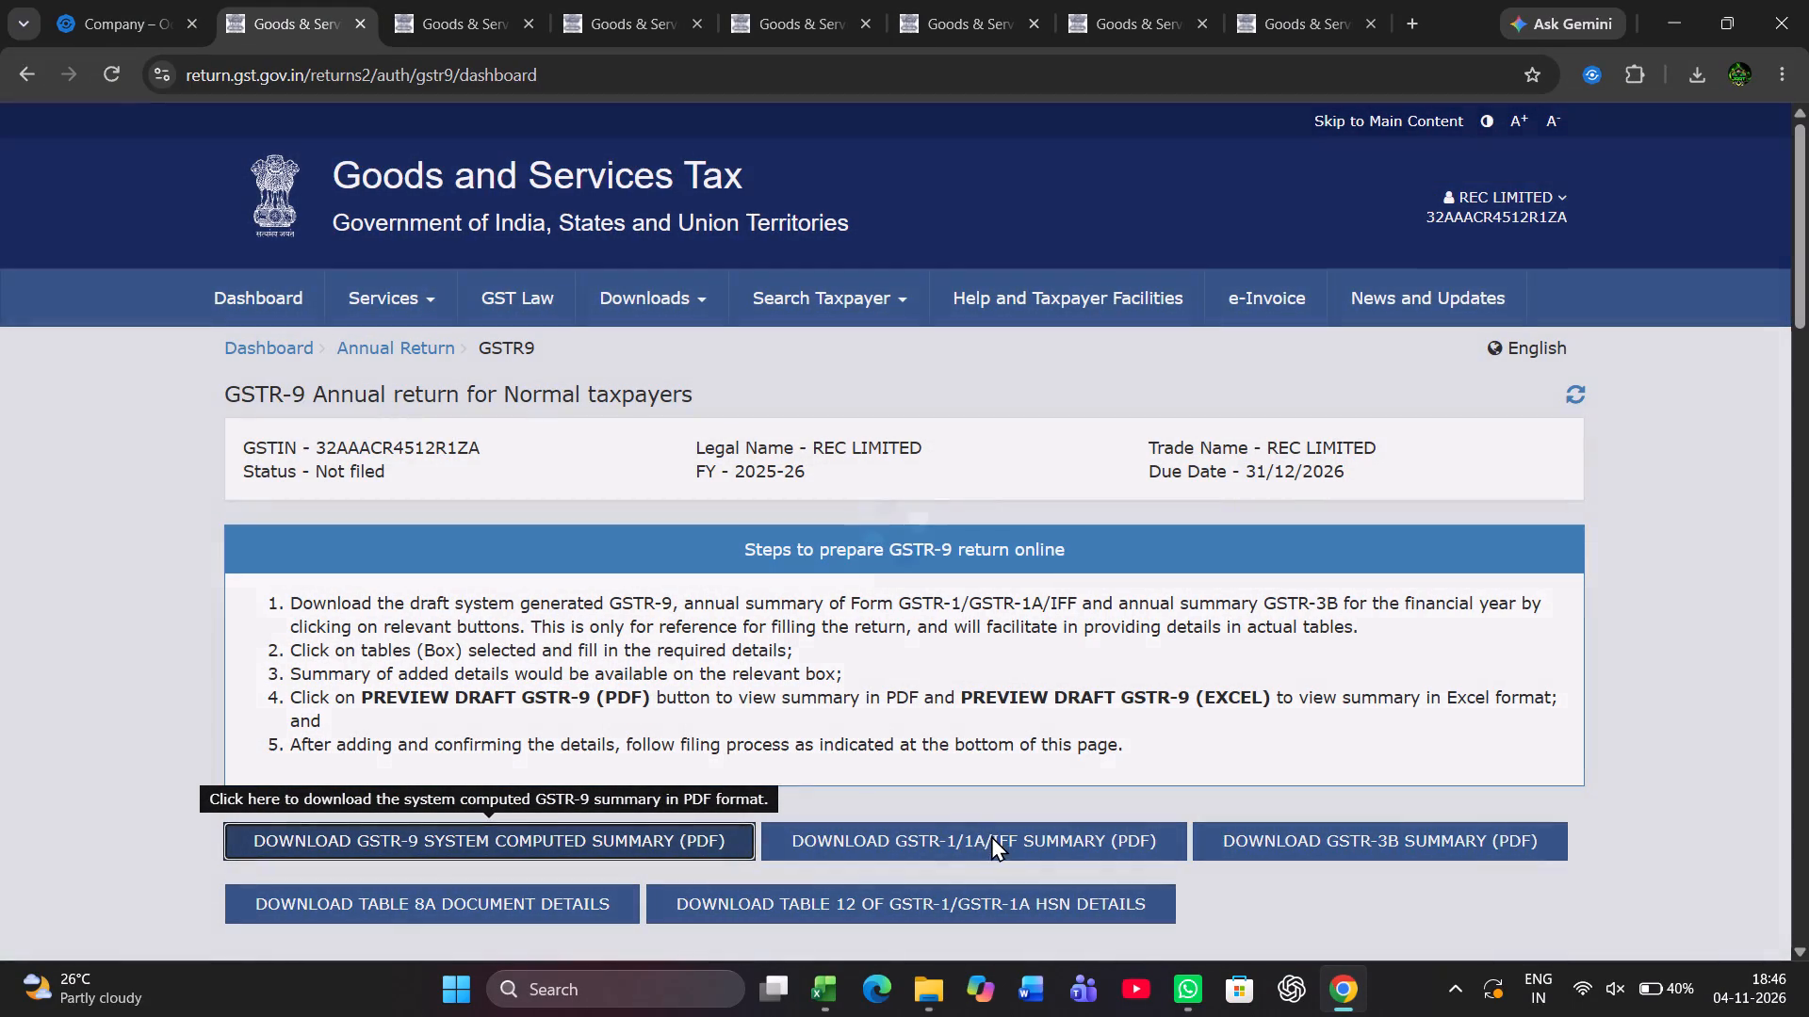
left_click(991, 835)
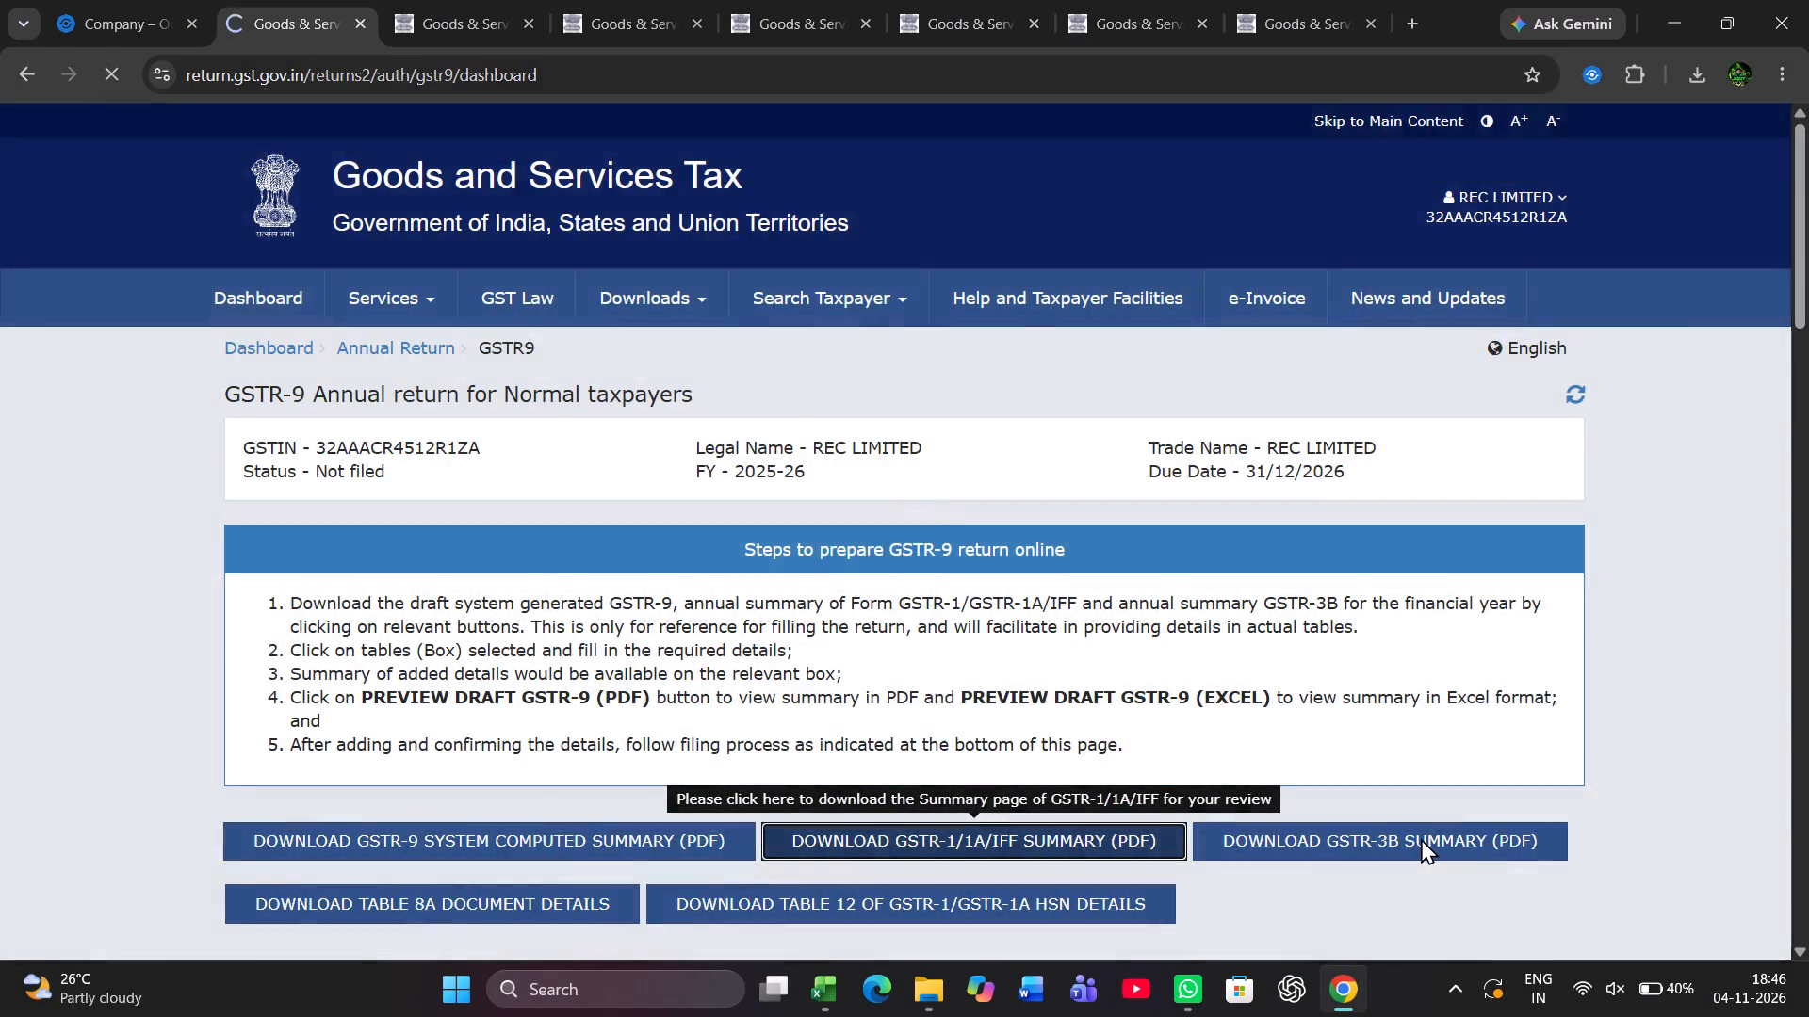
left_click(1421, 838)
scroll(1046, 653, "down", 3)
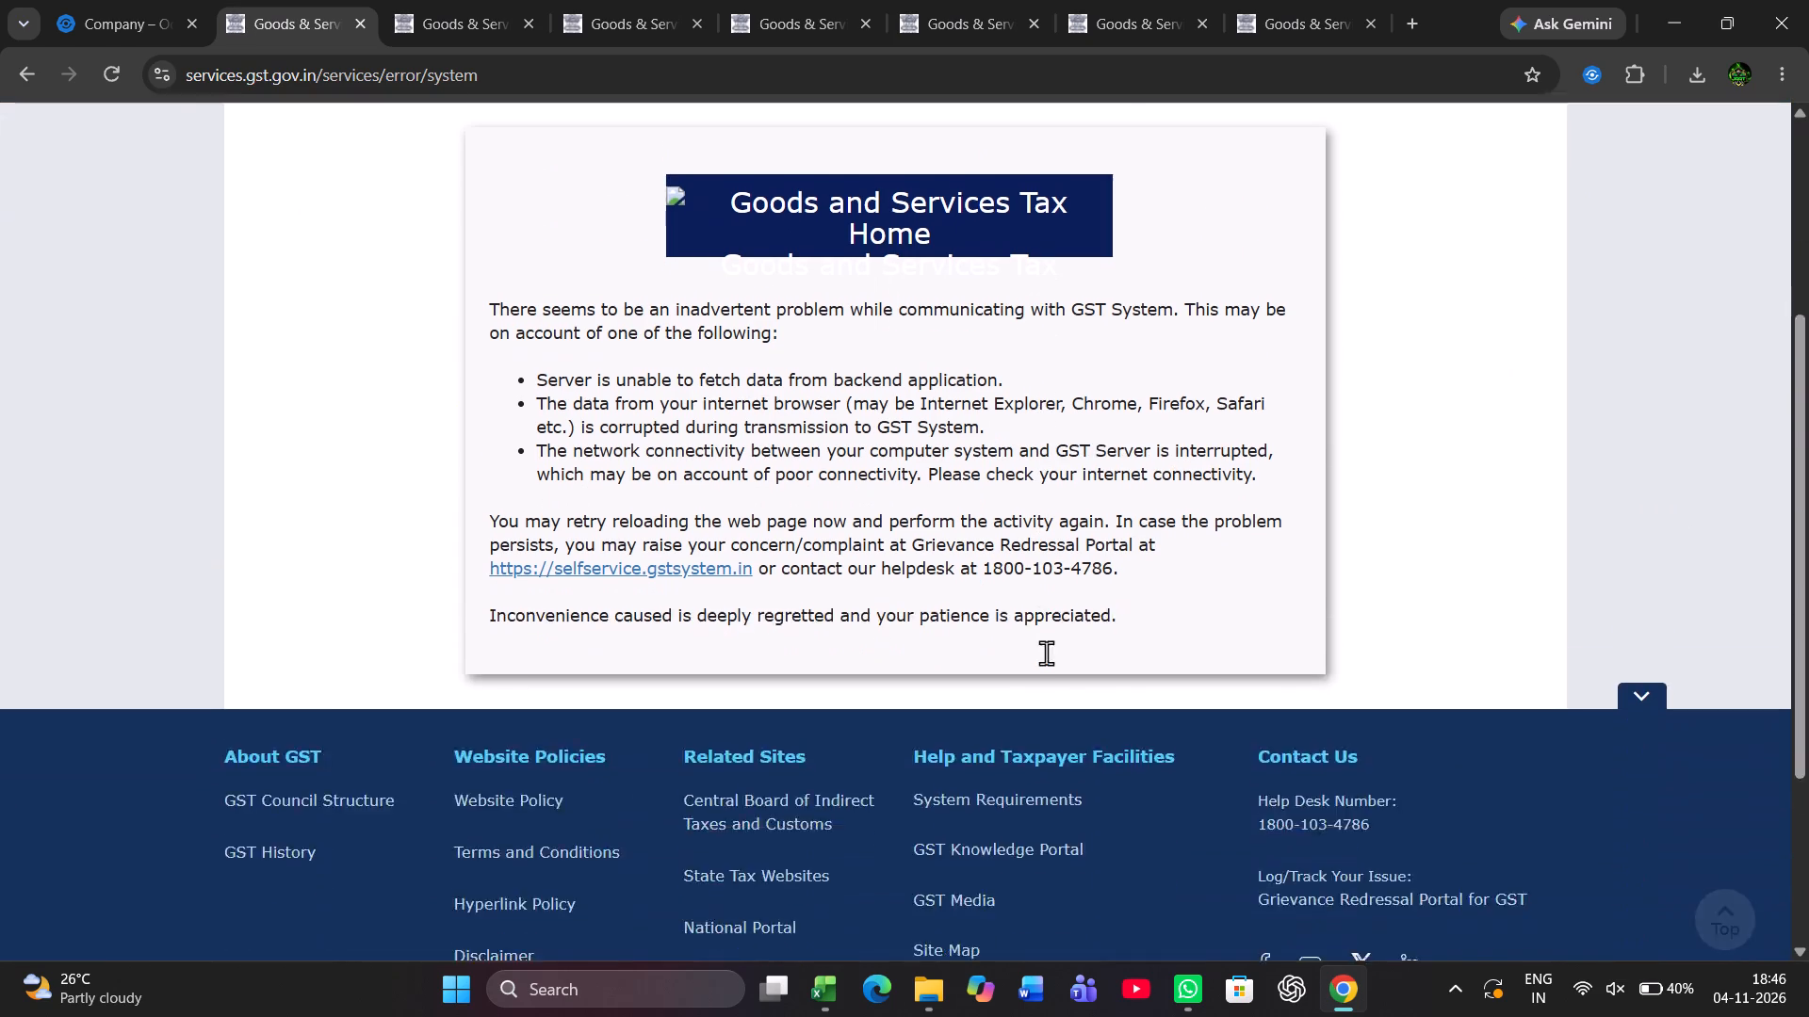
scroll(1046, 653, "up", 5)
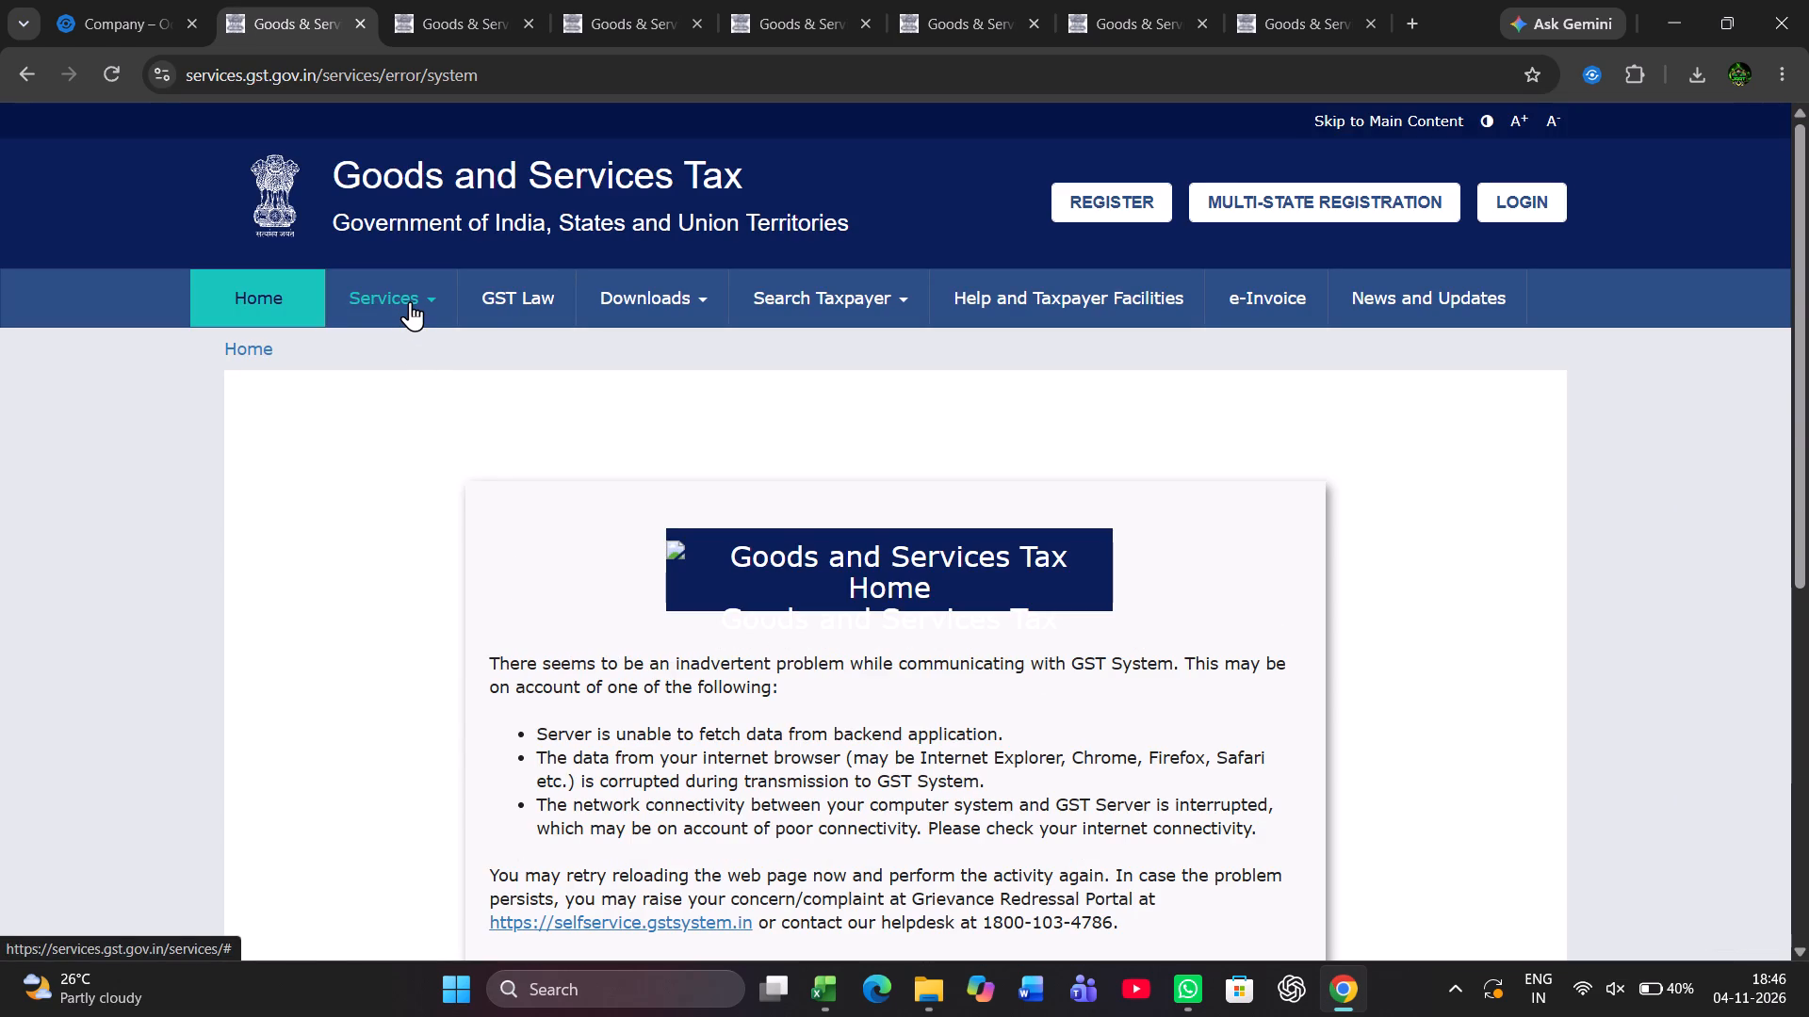
From Octa, log in to the government portal again with the Kerala(19-Thiruvananthapuram') GSTIN and dismiss the announcement.
left_click(144, 8)
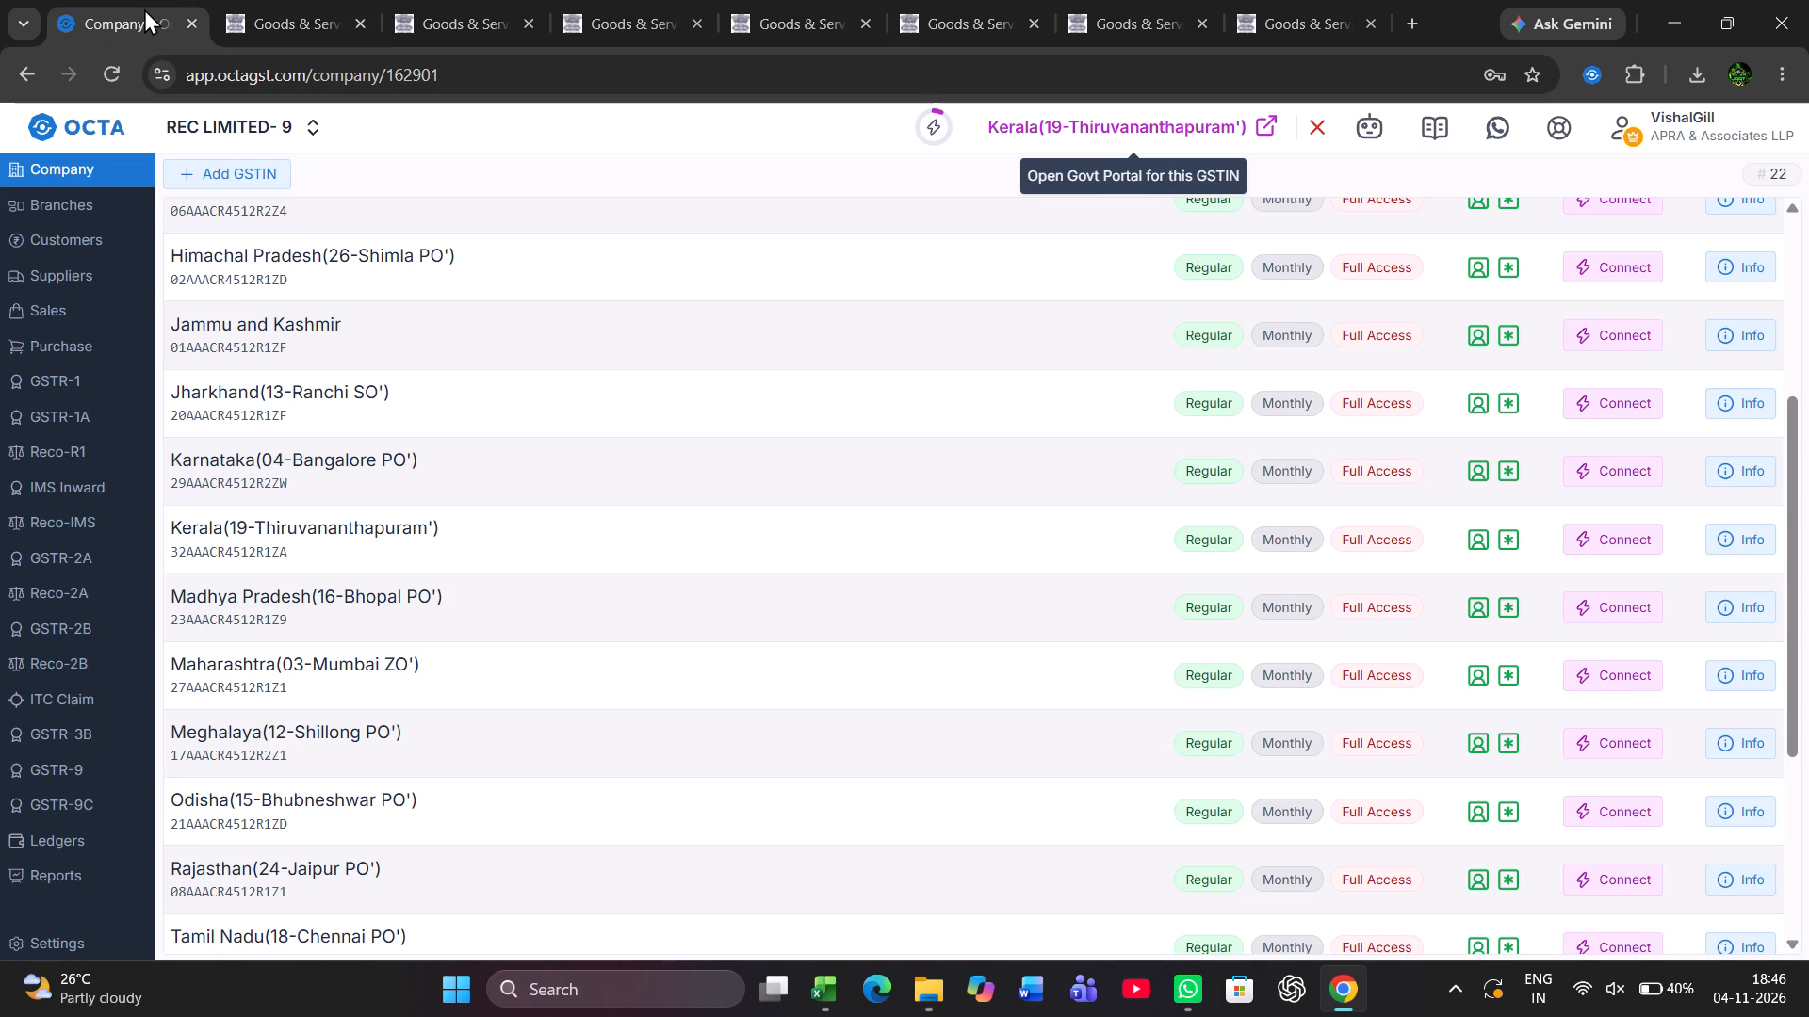
left_click(1165, 121)
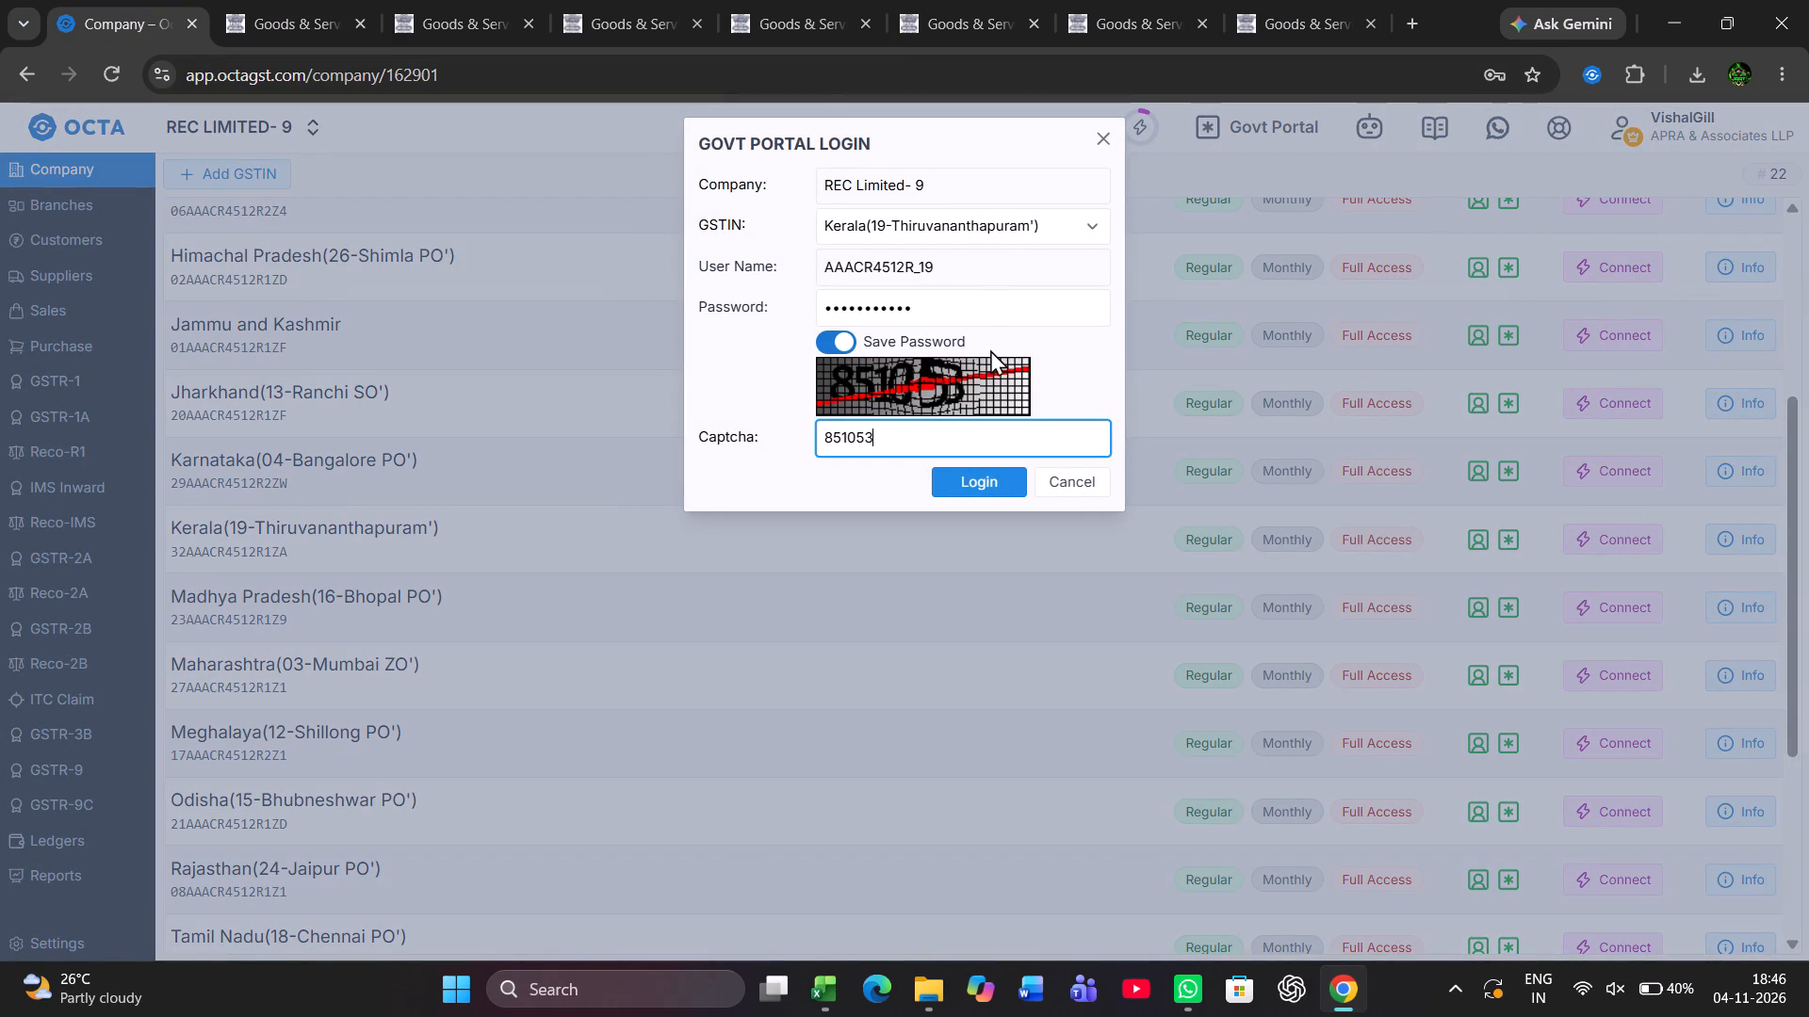
key("Return")
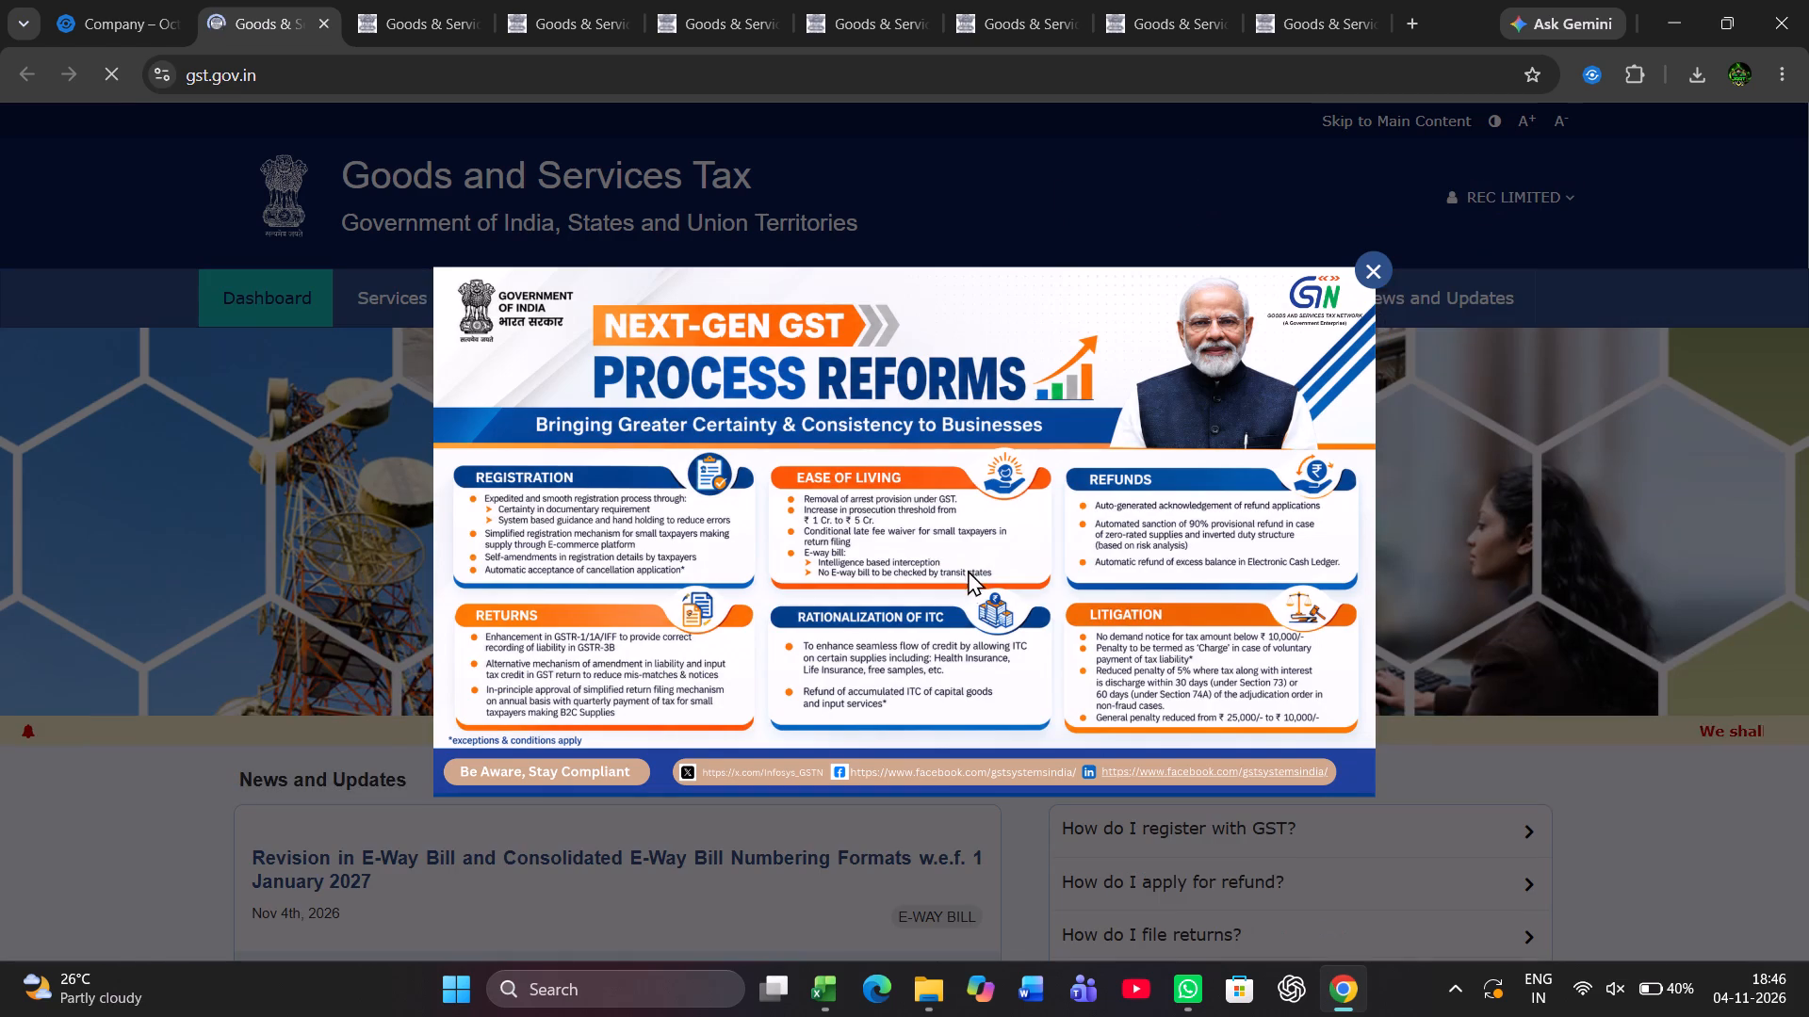
left_click(1380, 273)
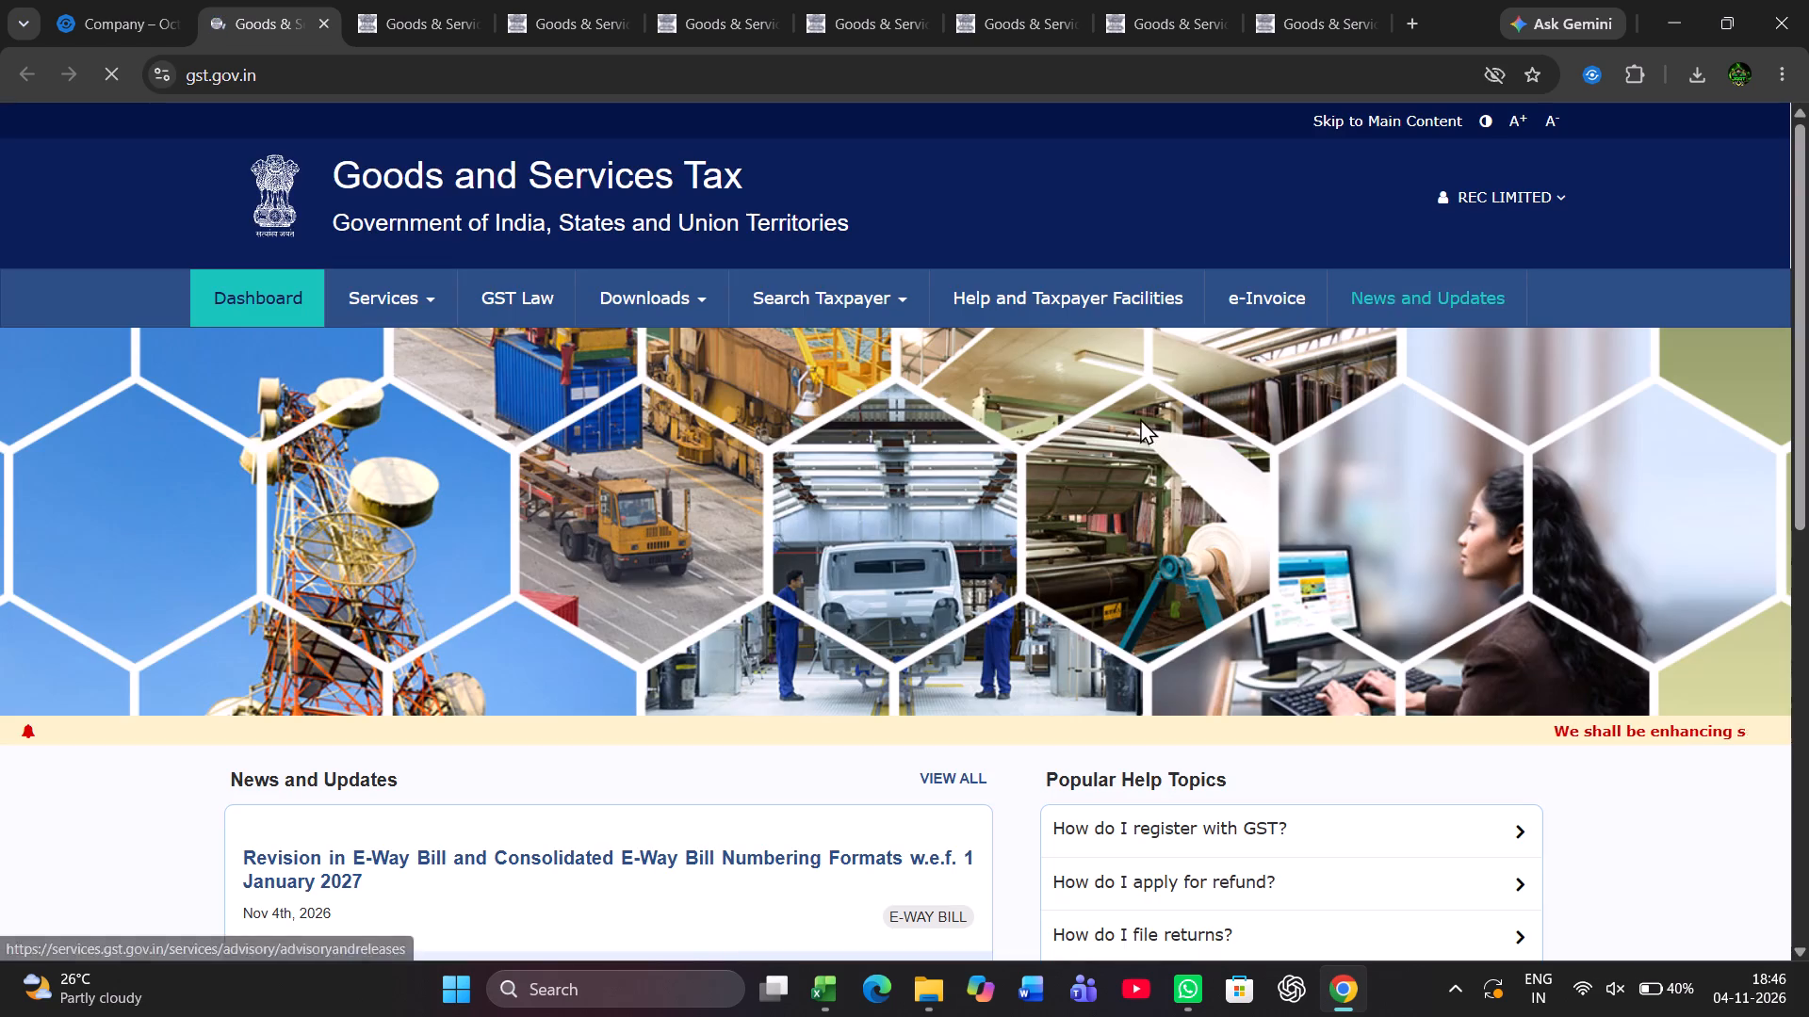
Check the recent downloads for Kerala's PDFs and search its annual returns for financial year 2025-26.
left_click(418, 298)
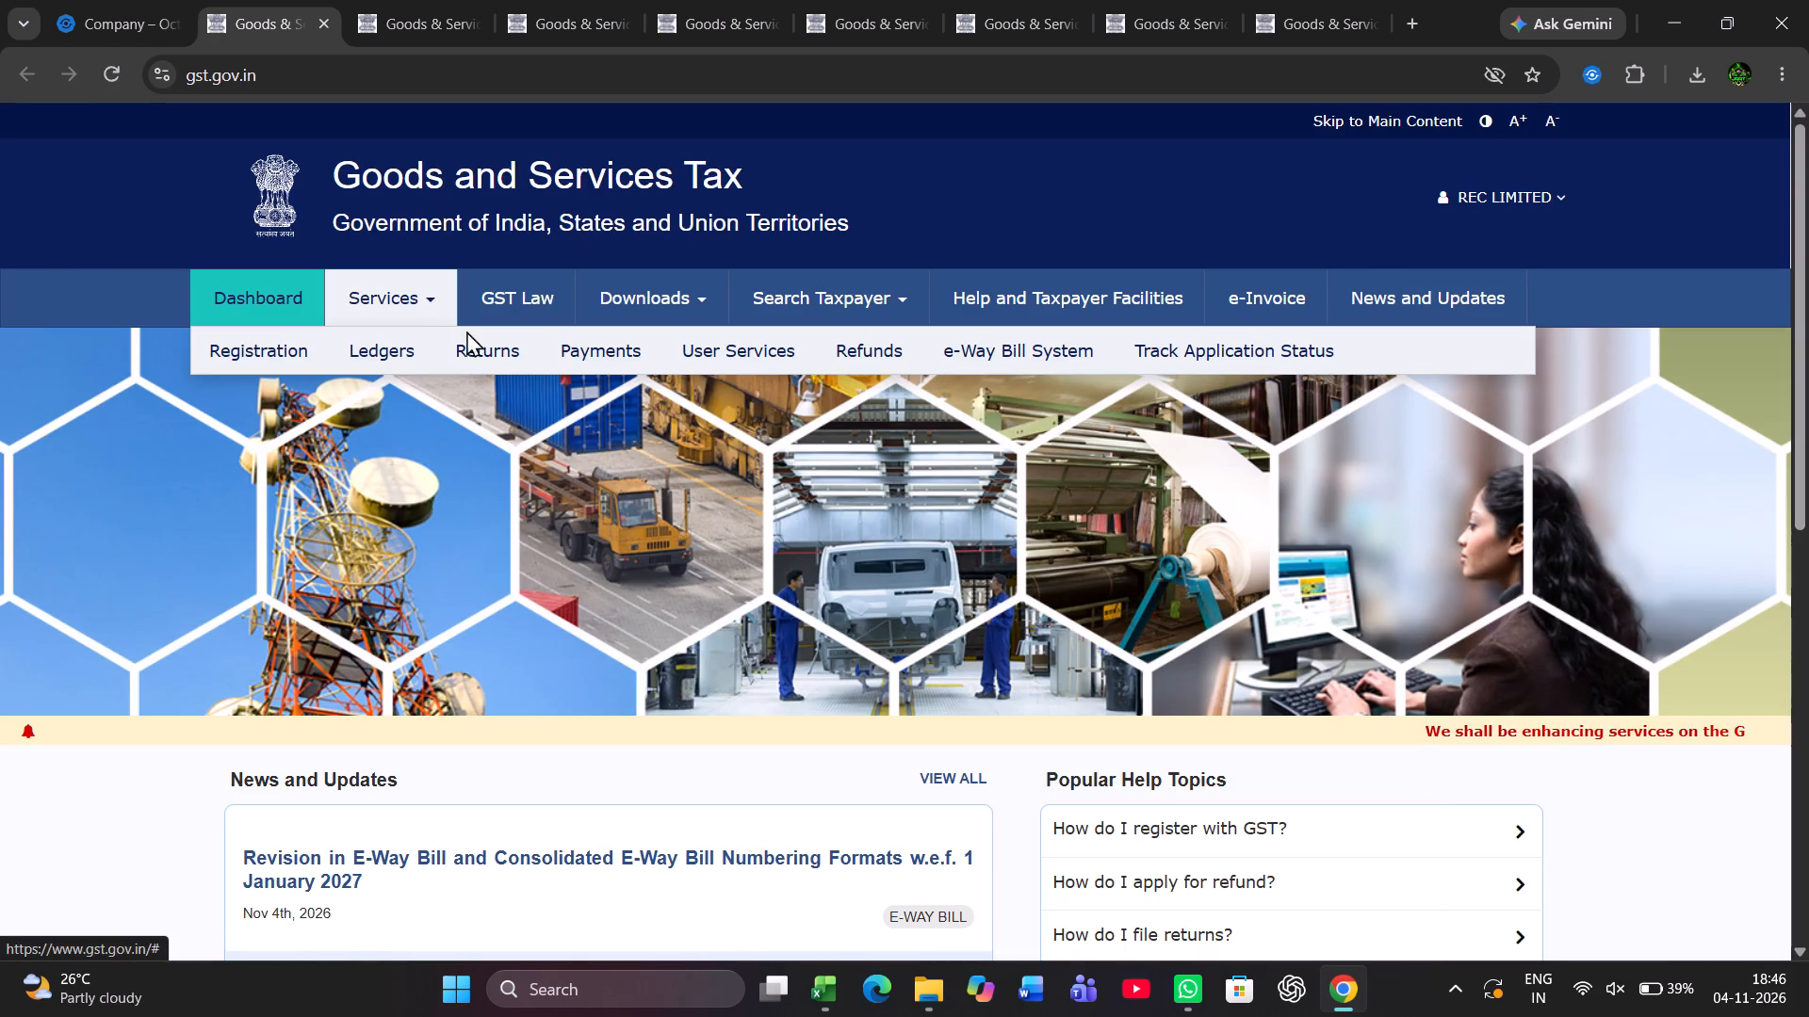
left_click(495, 350)
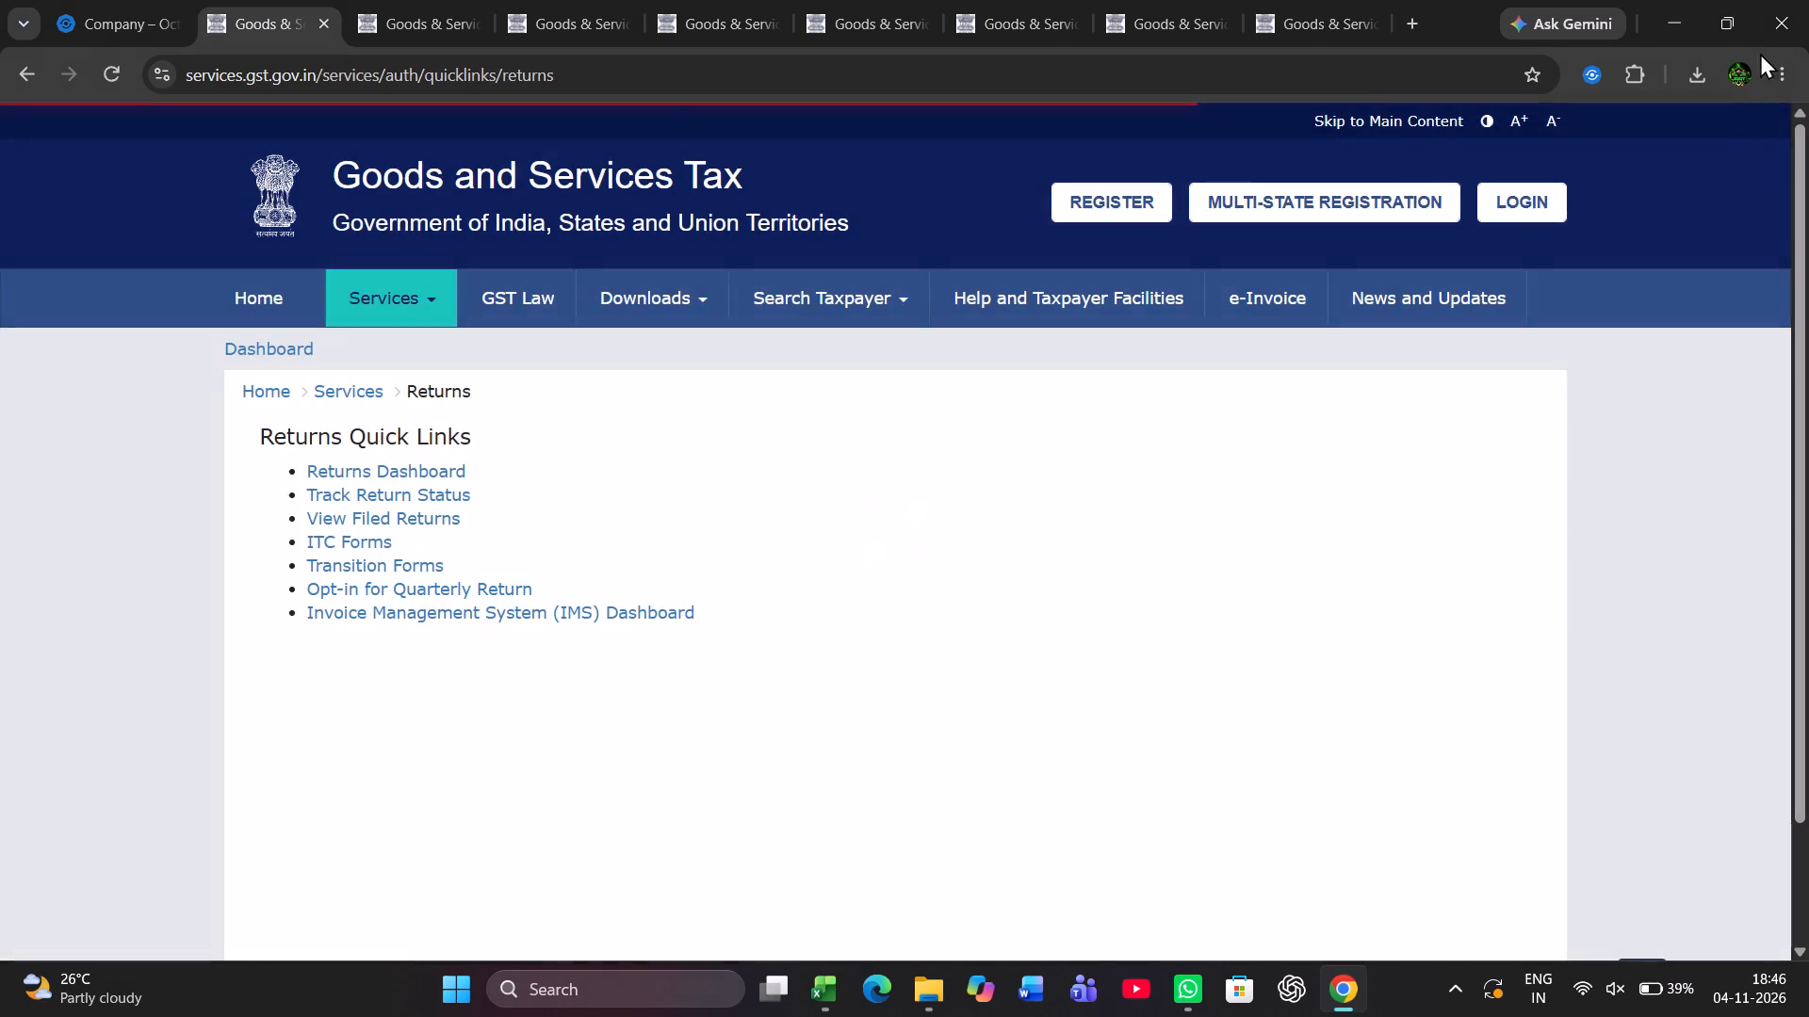
left_click(1693, 74)
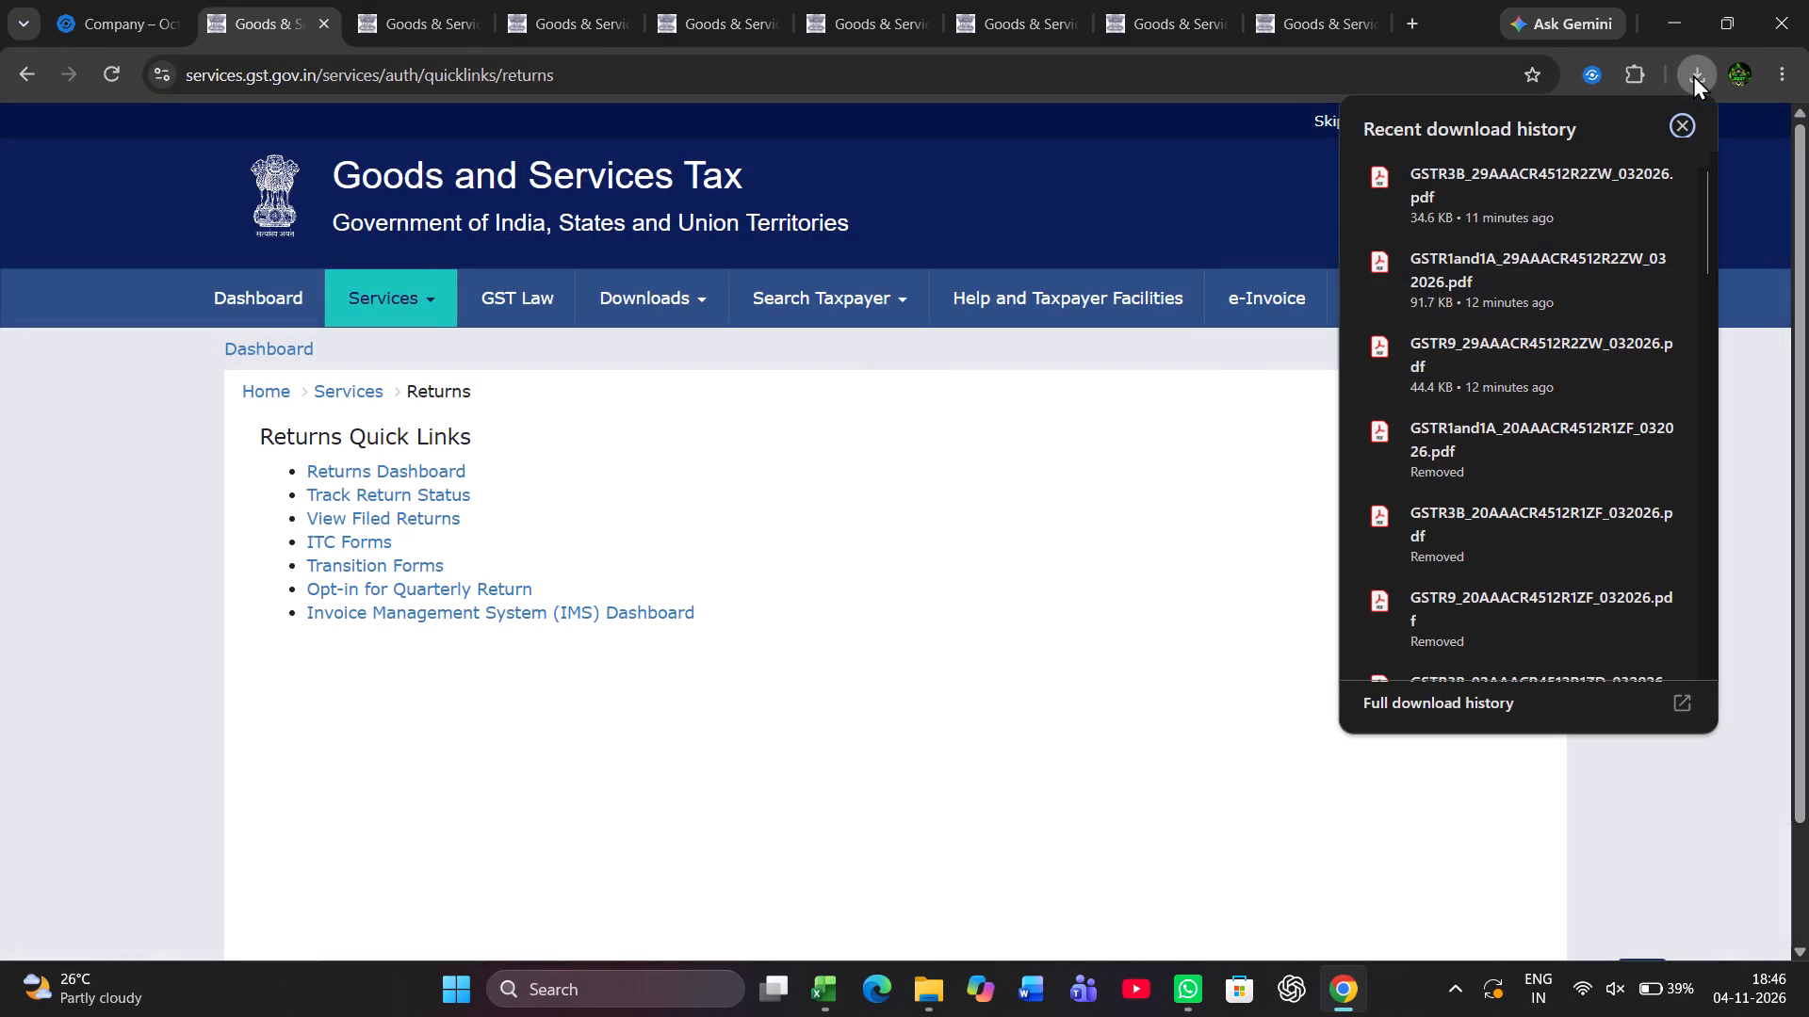
left_click(1115, 375)
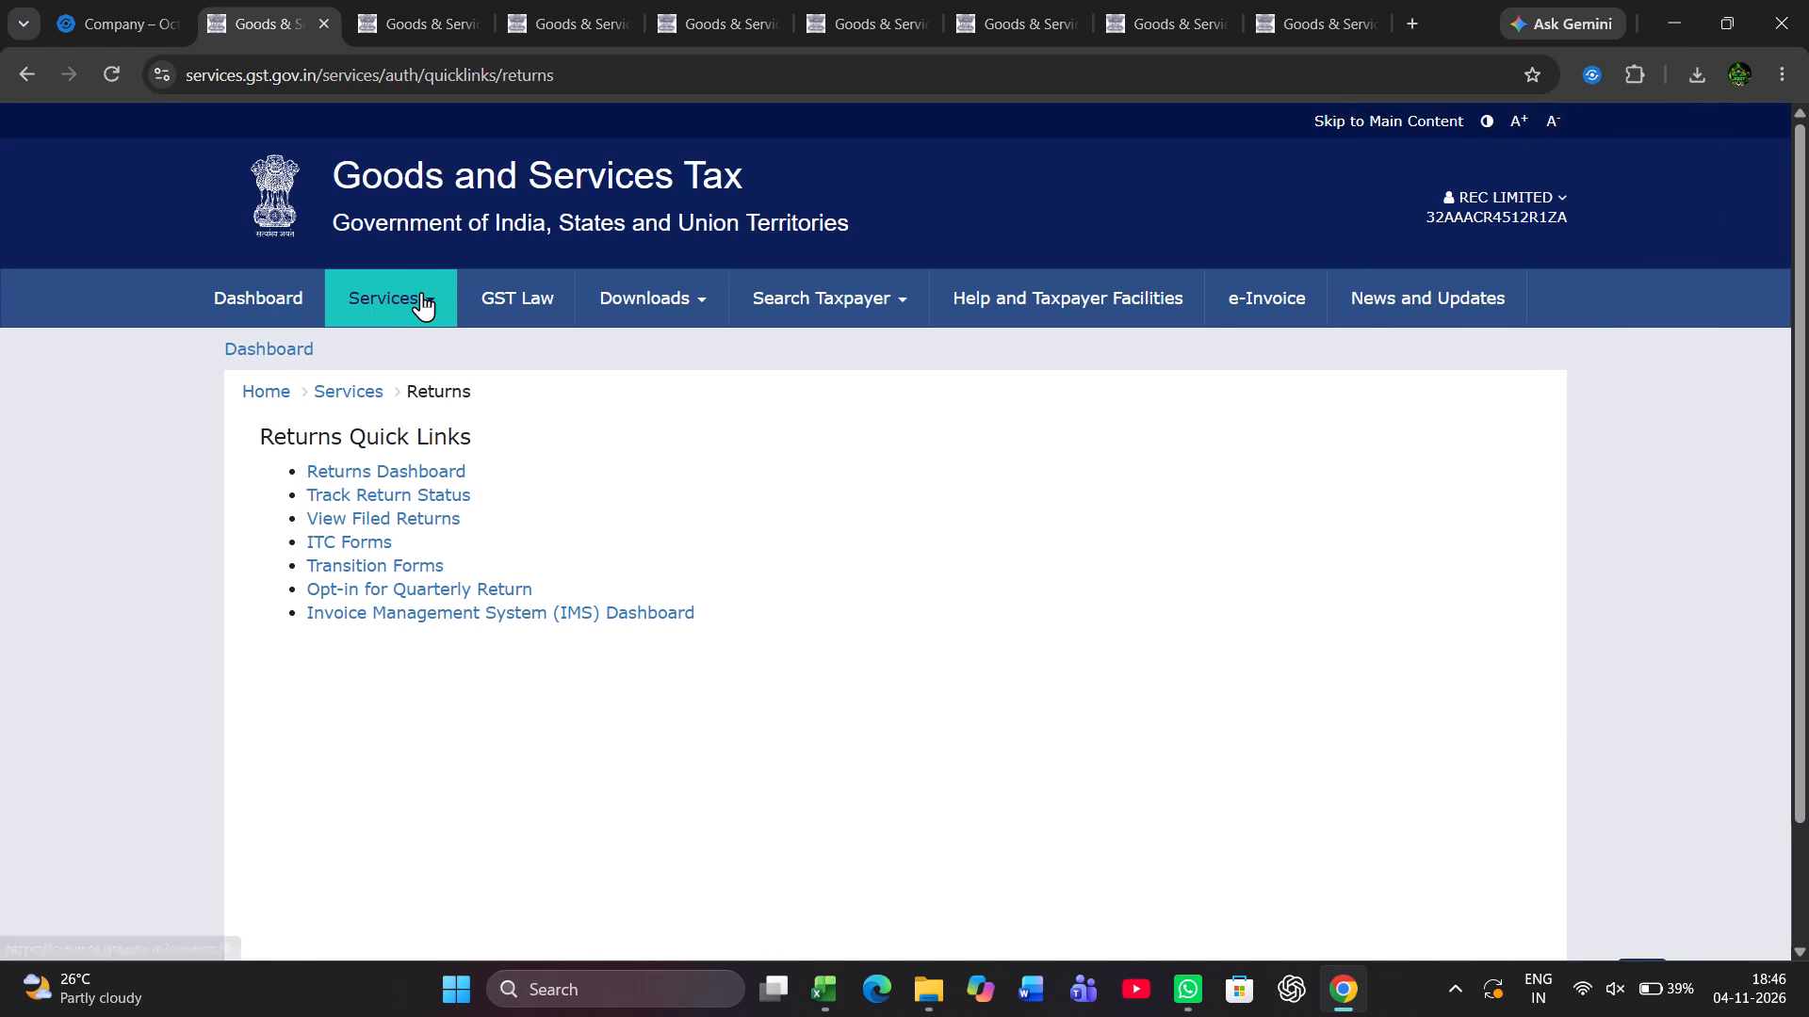
left_click(421, 292)
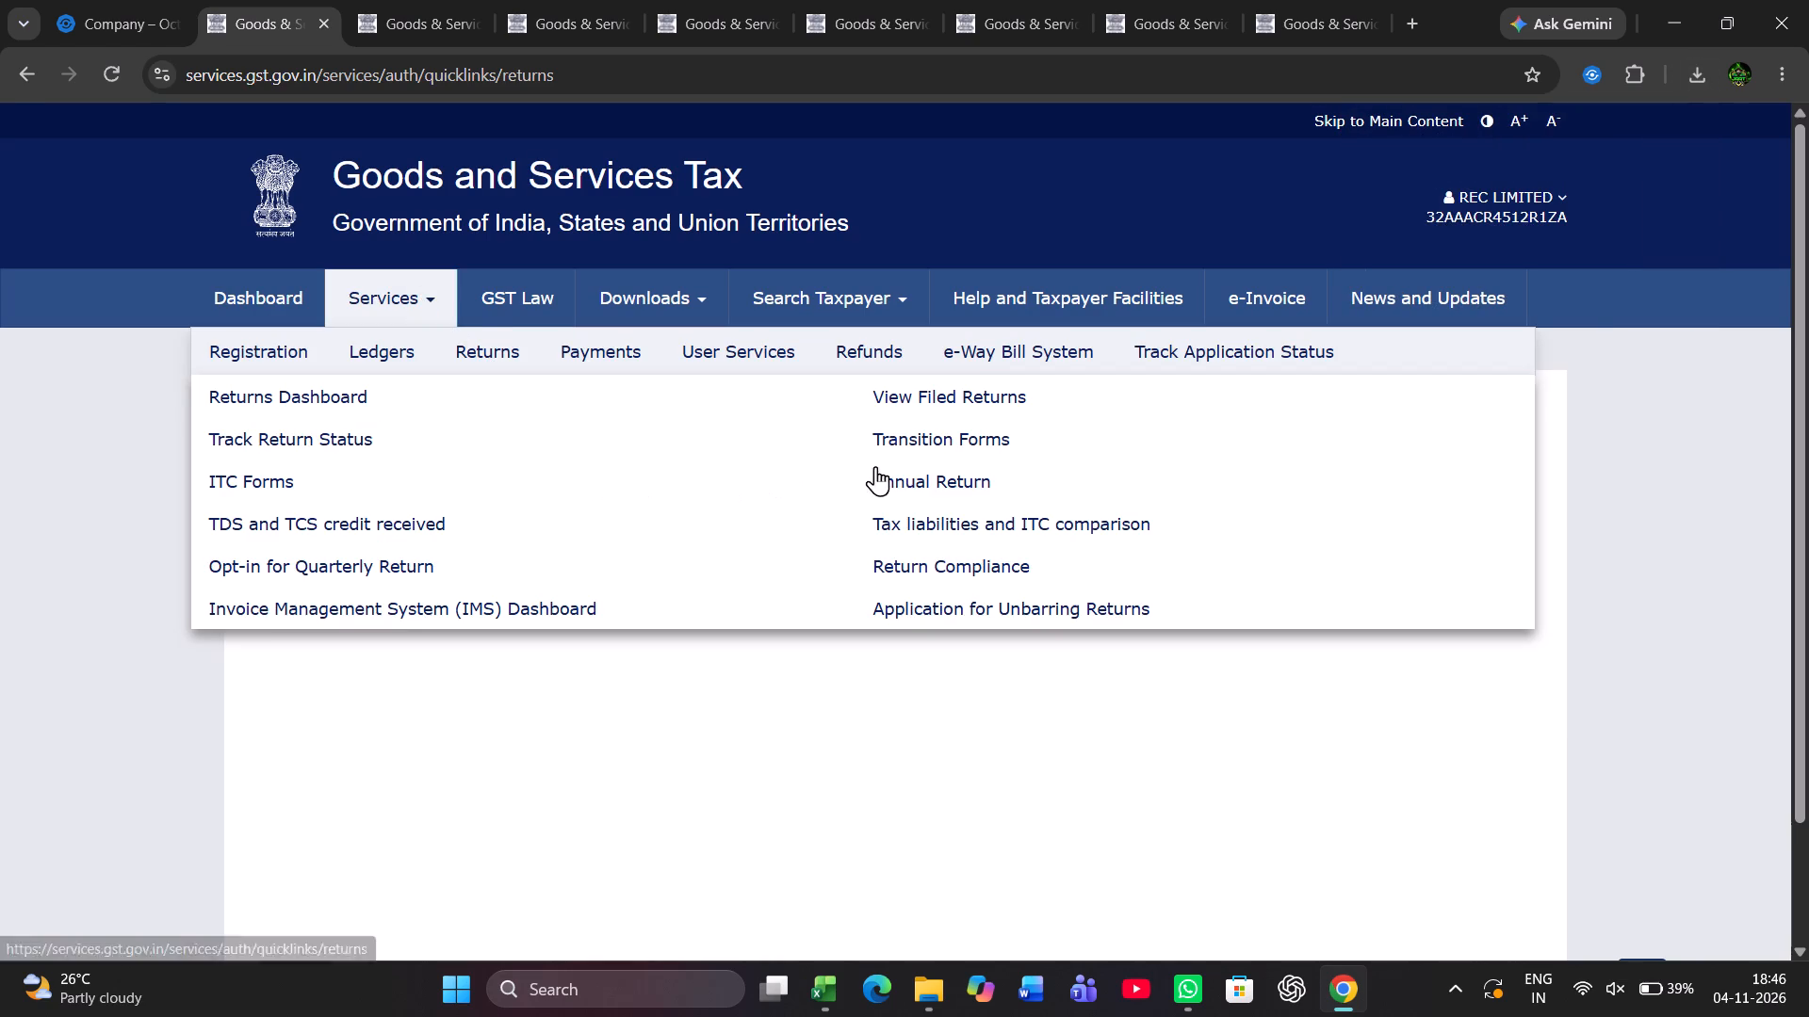
left_click(920, 468)
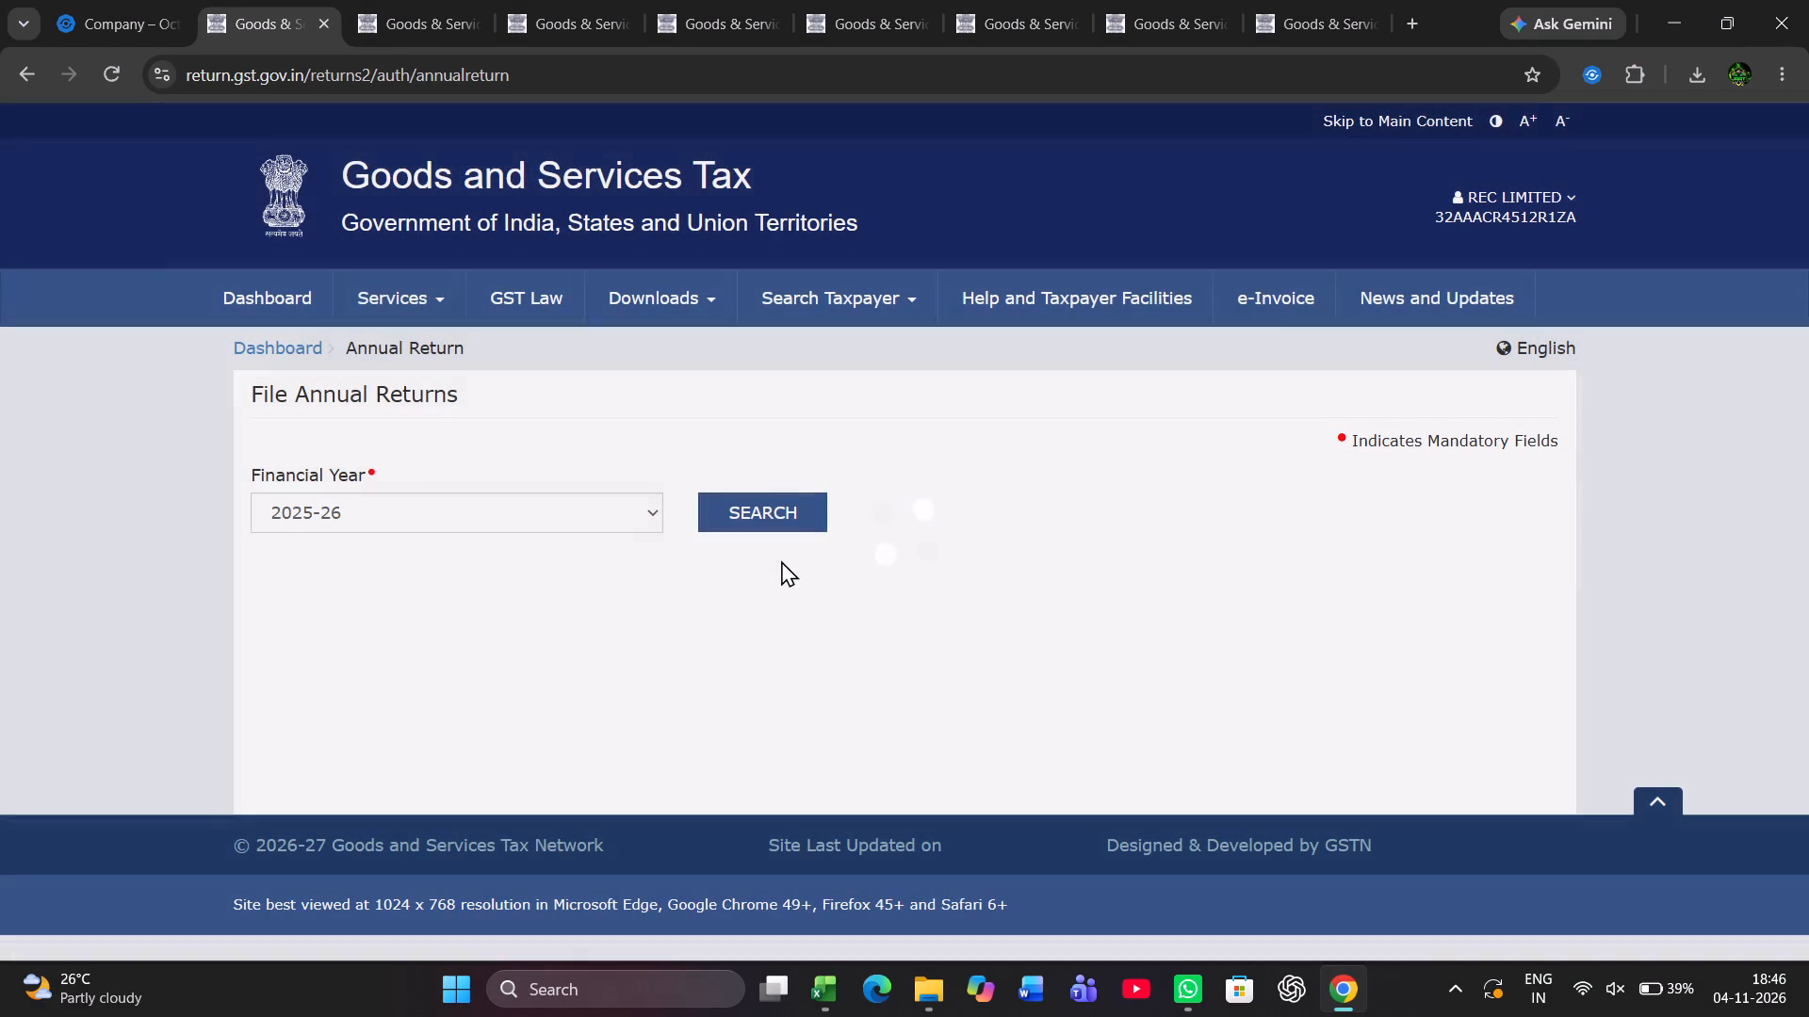
left_click(778, 525)
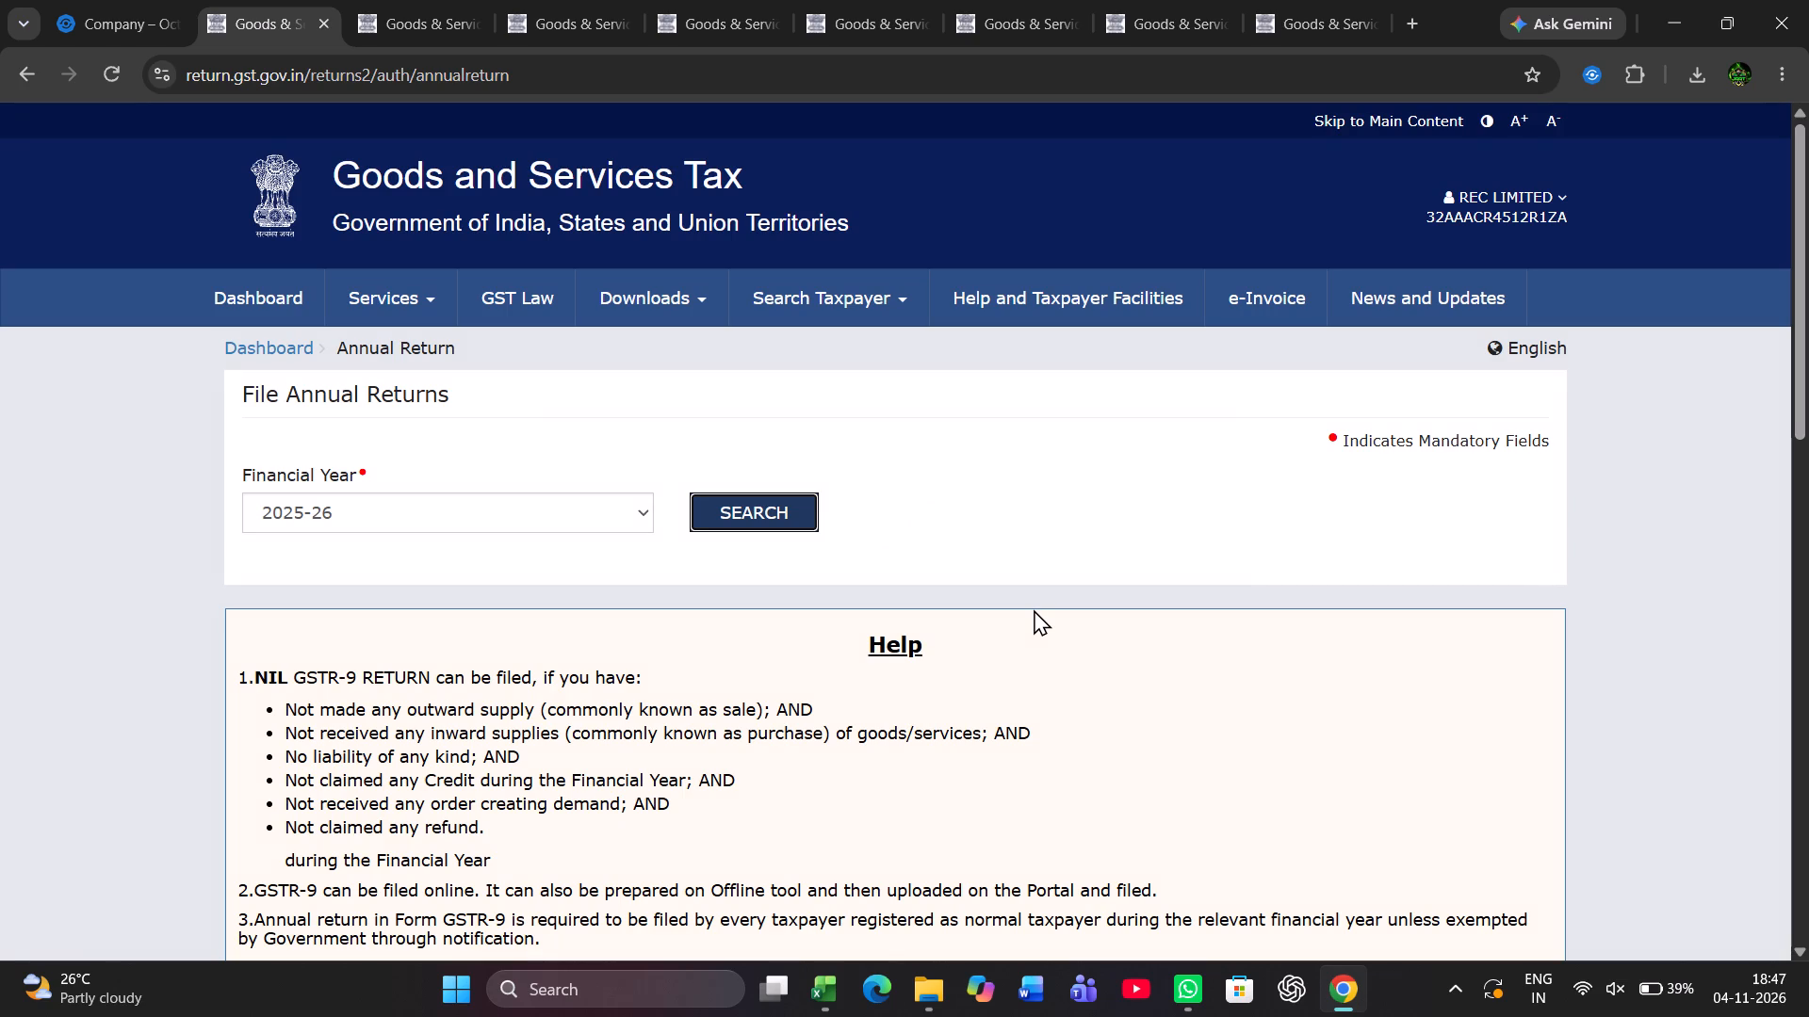
Open Kerala's GSTR-9 annual return for online preparation.
scroll(1034, 609, "down", 3)
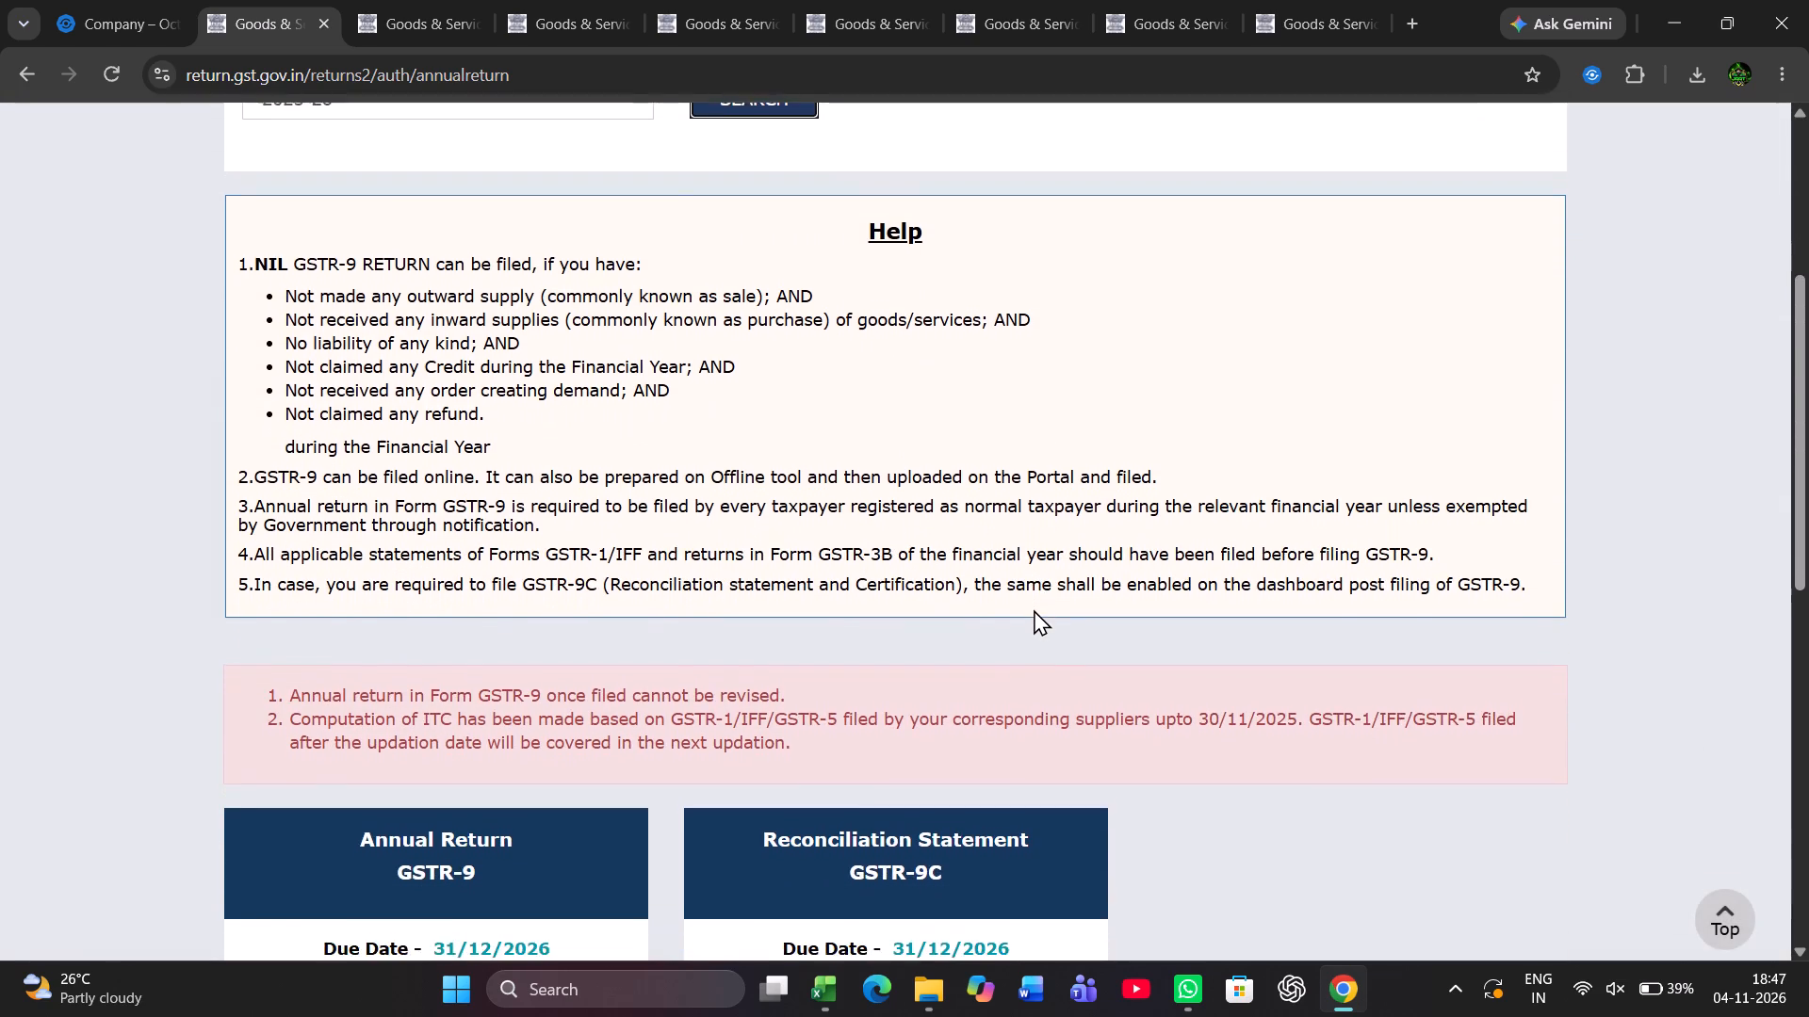
scroll(1034, 609, "down", 1)
left_click(422, 818)
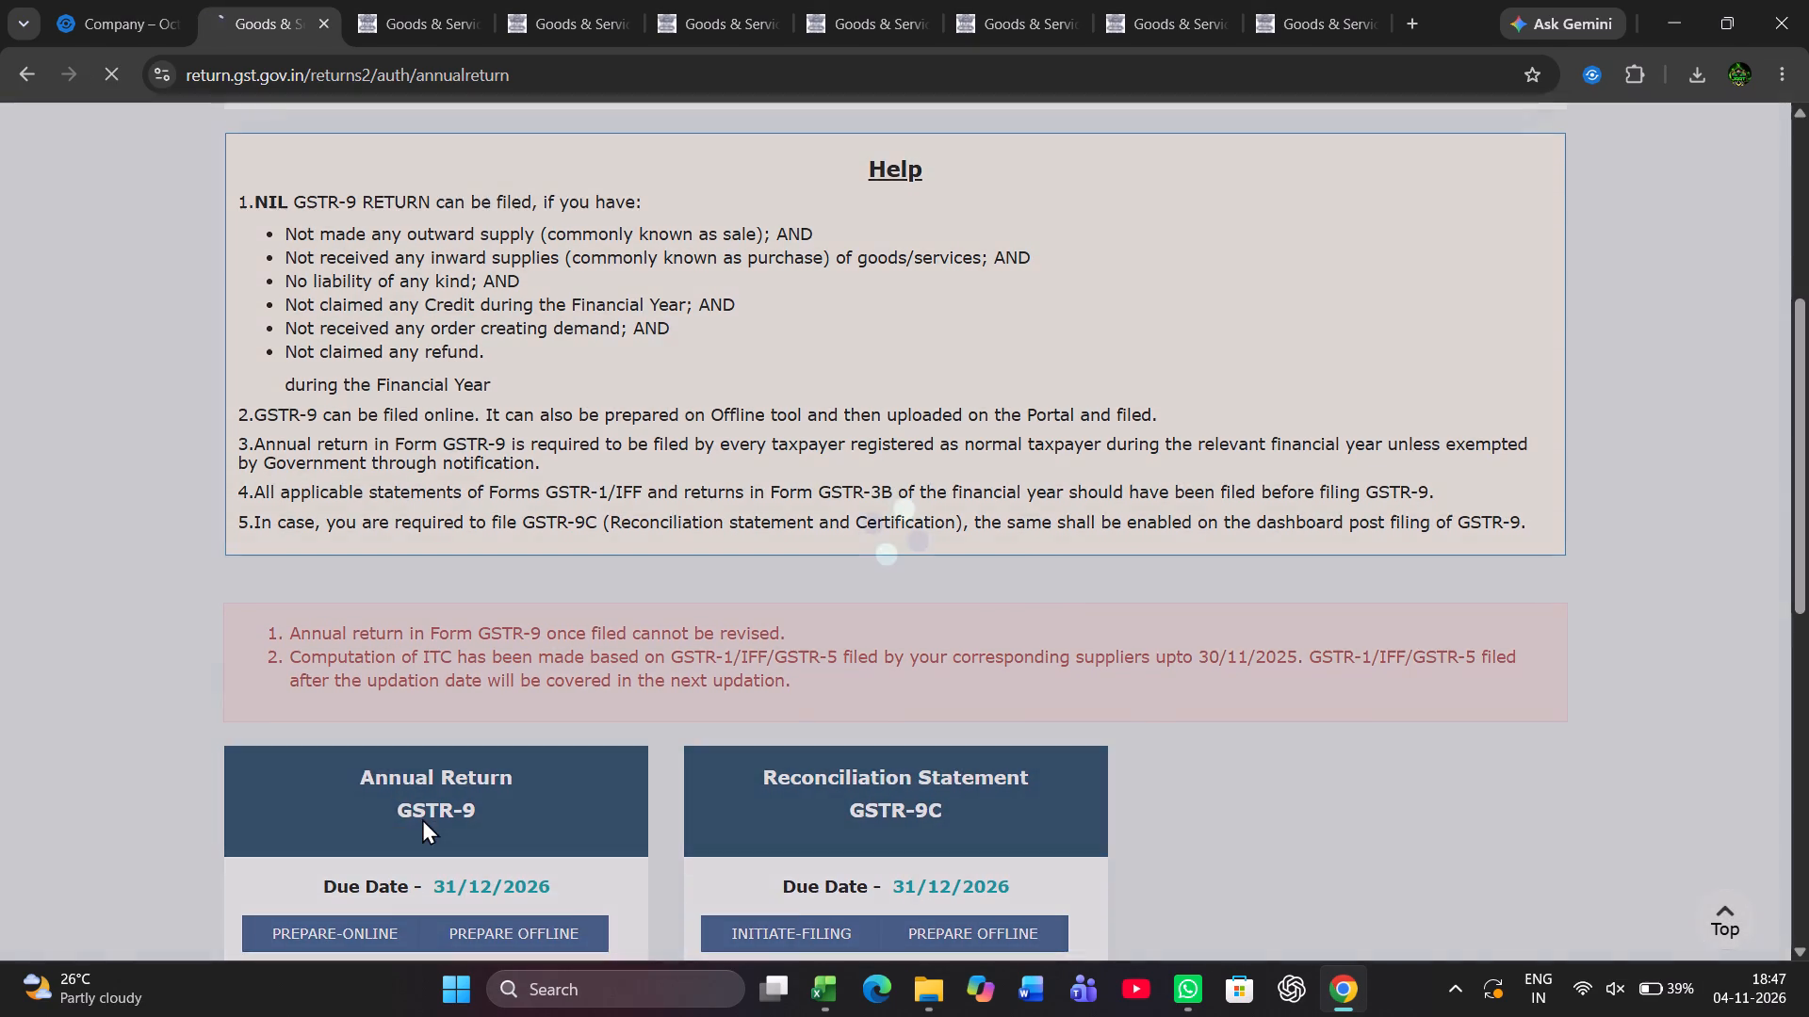
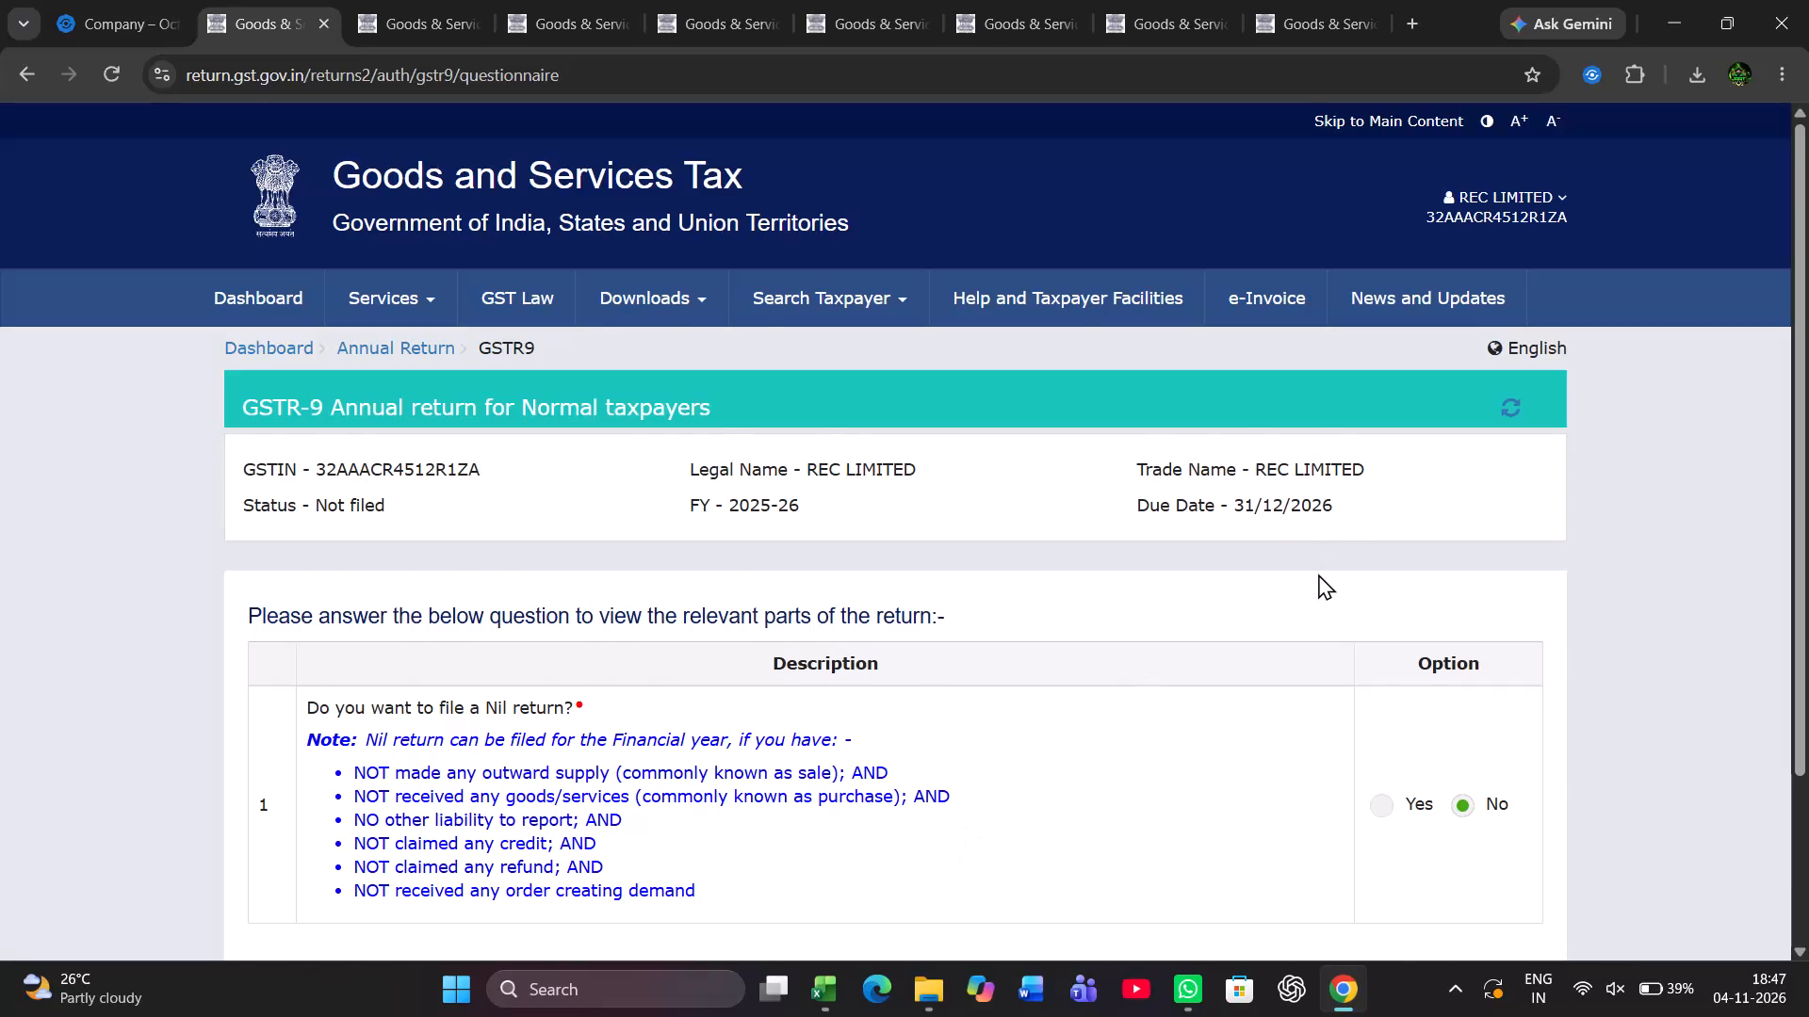
Keep the Nil return answer as No and proceed from the questionnaire to Kerala's GSTR-9 annual return for FY 2025-26.
scroll(1318, 573, "down", 3)
left_click(1494, 795)
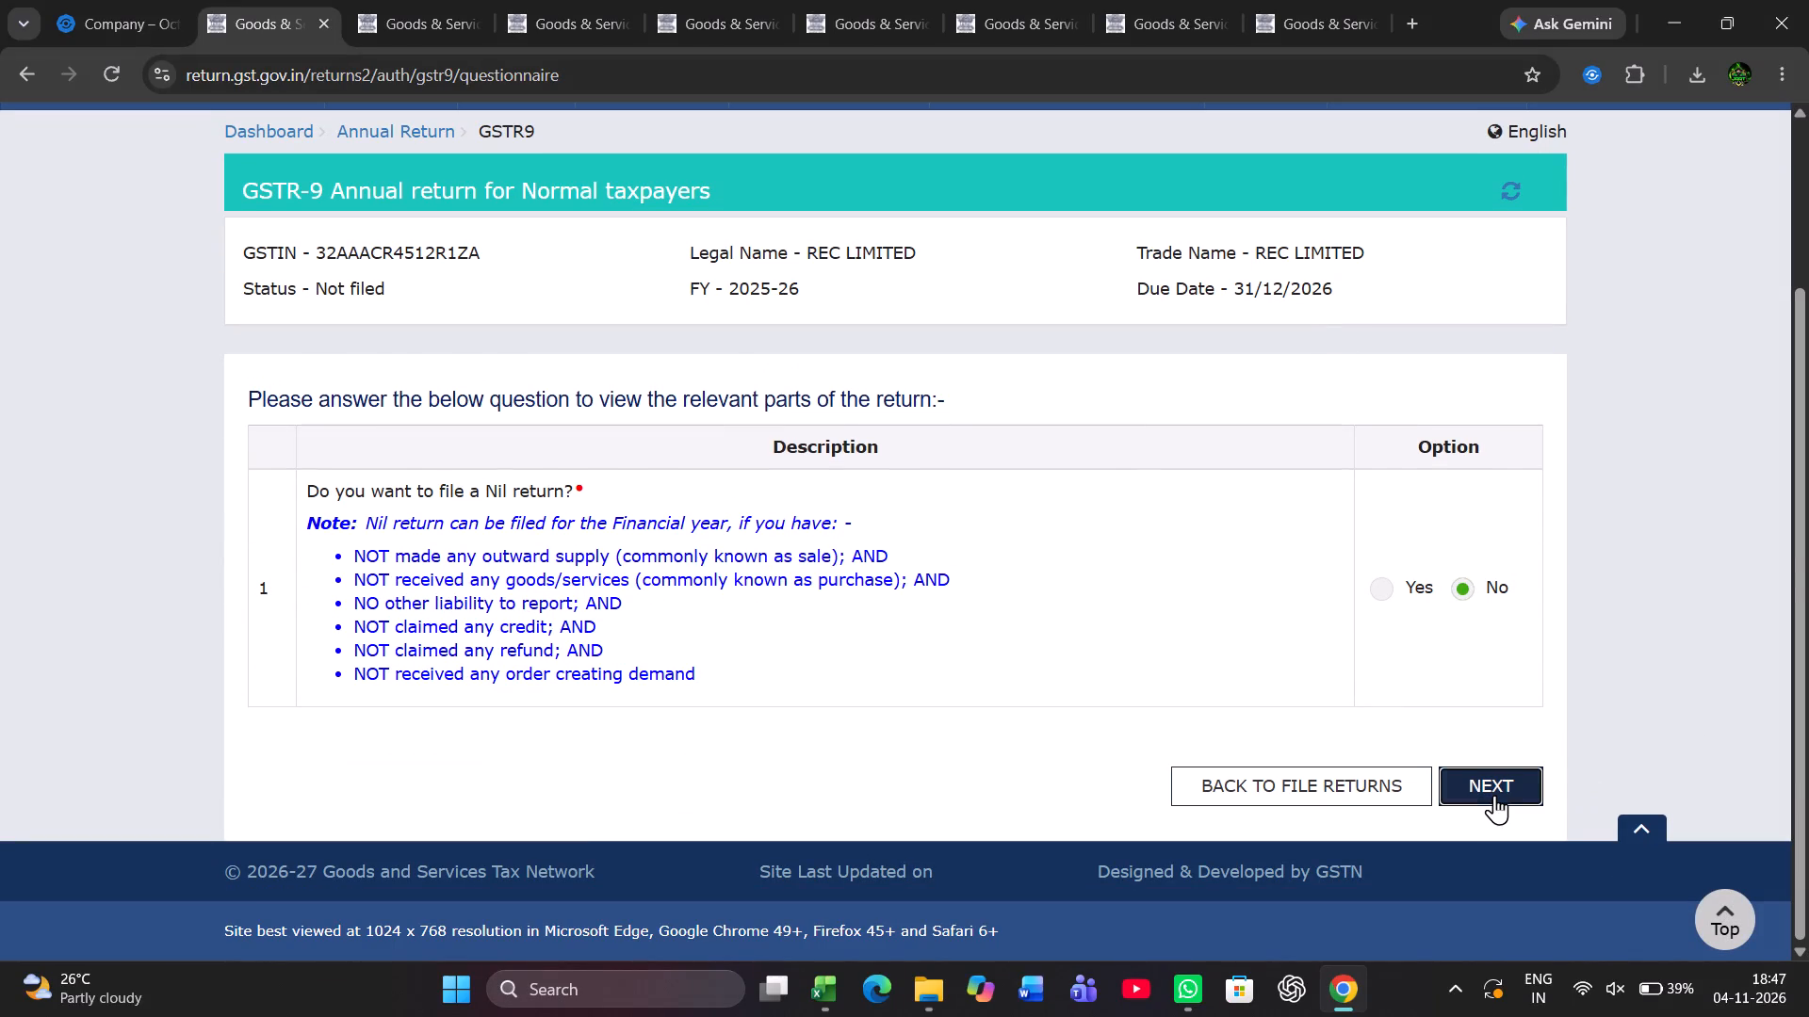
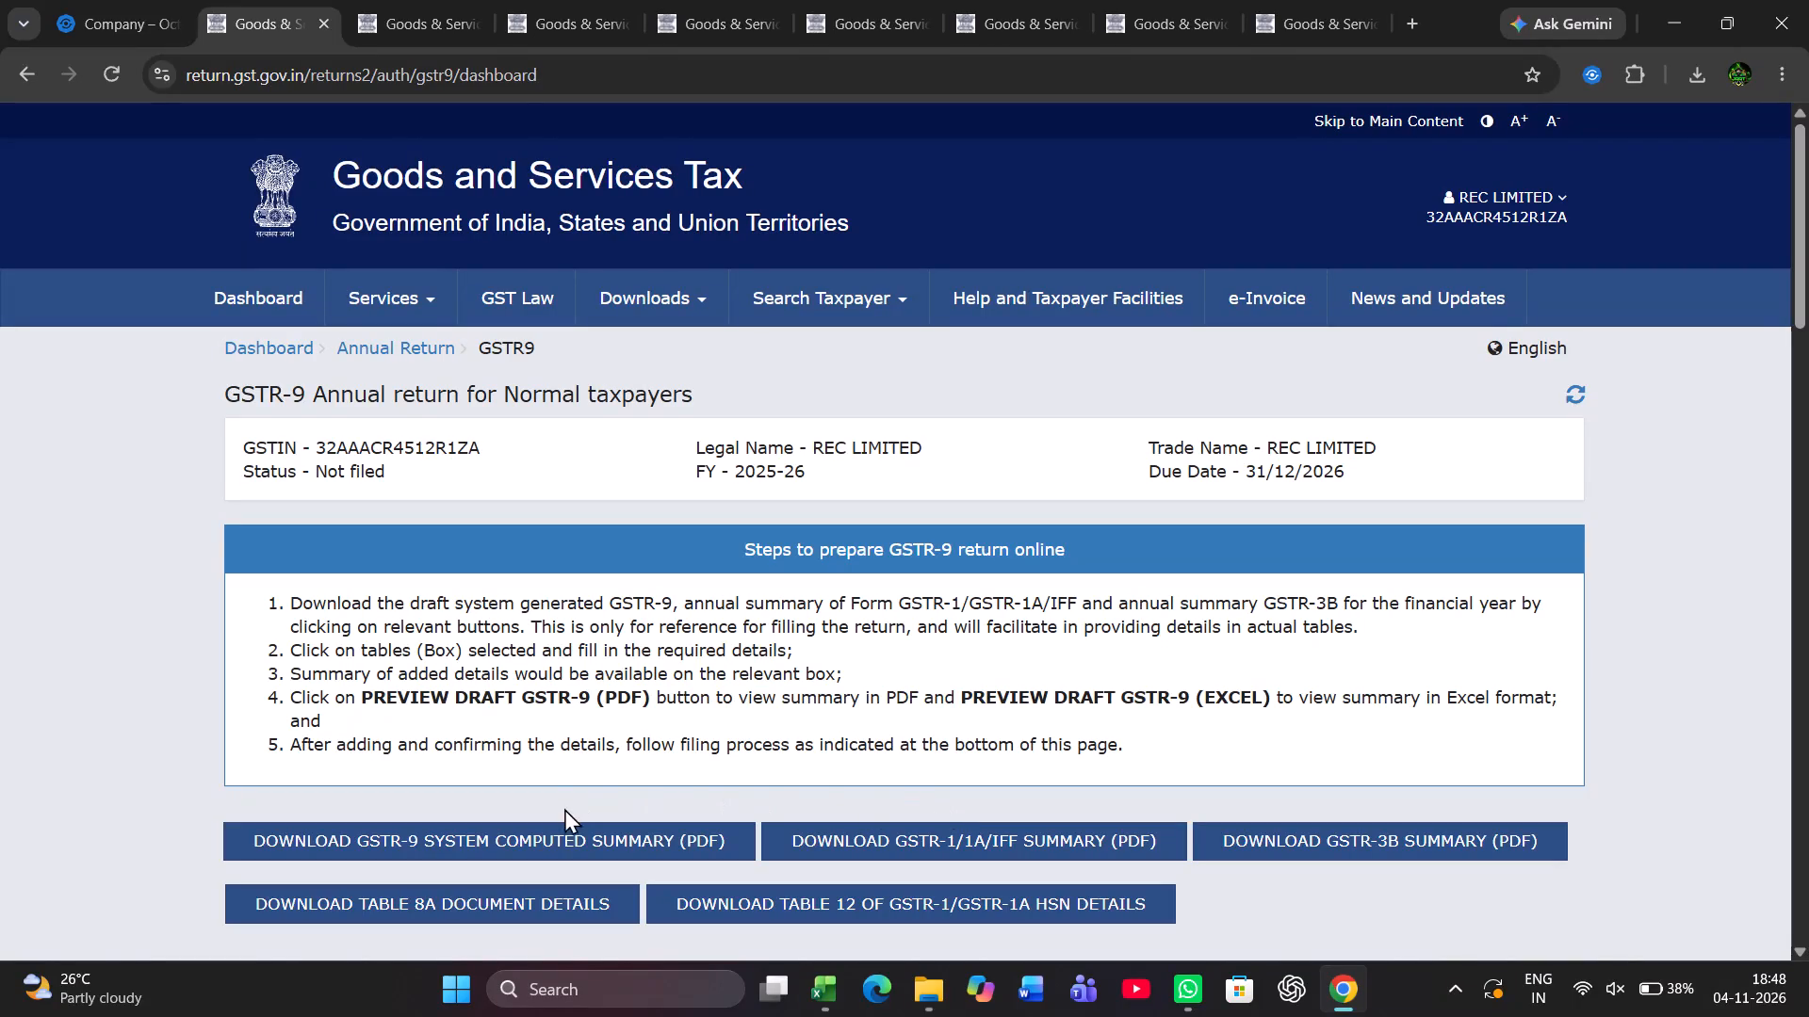
Download Kerala's GSTR-9 system computed summary, GSTR-1/1A/IFF summary and GSTR-3B summary as PDFs.
left_click(554, 841)
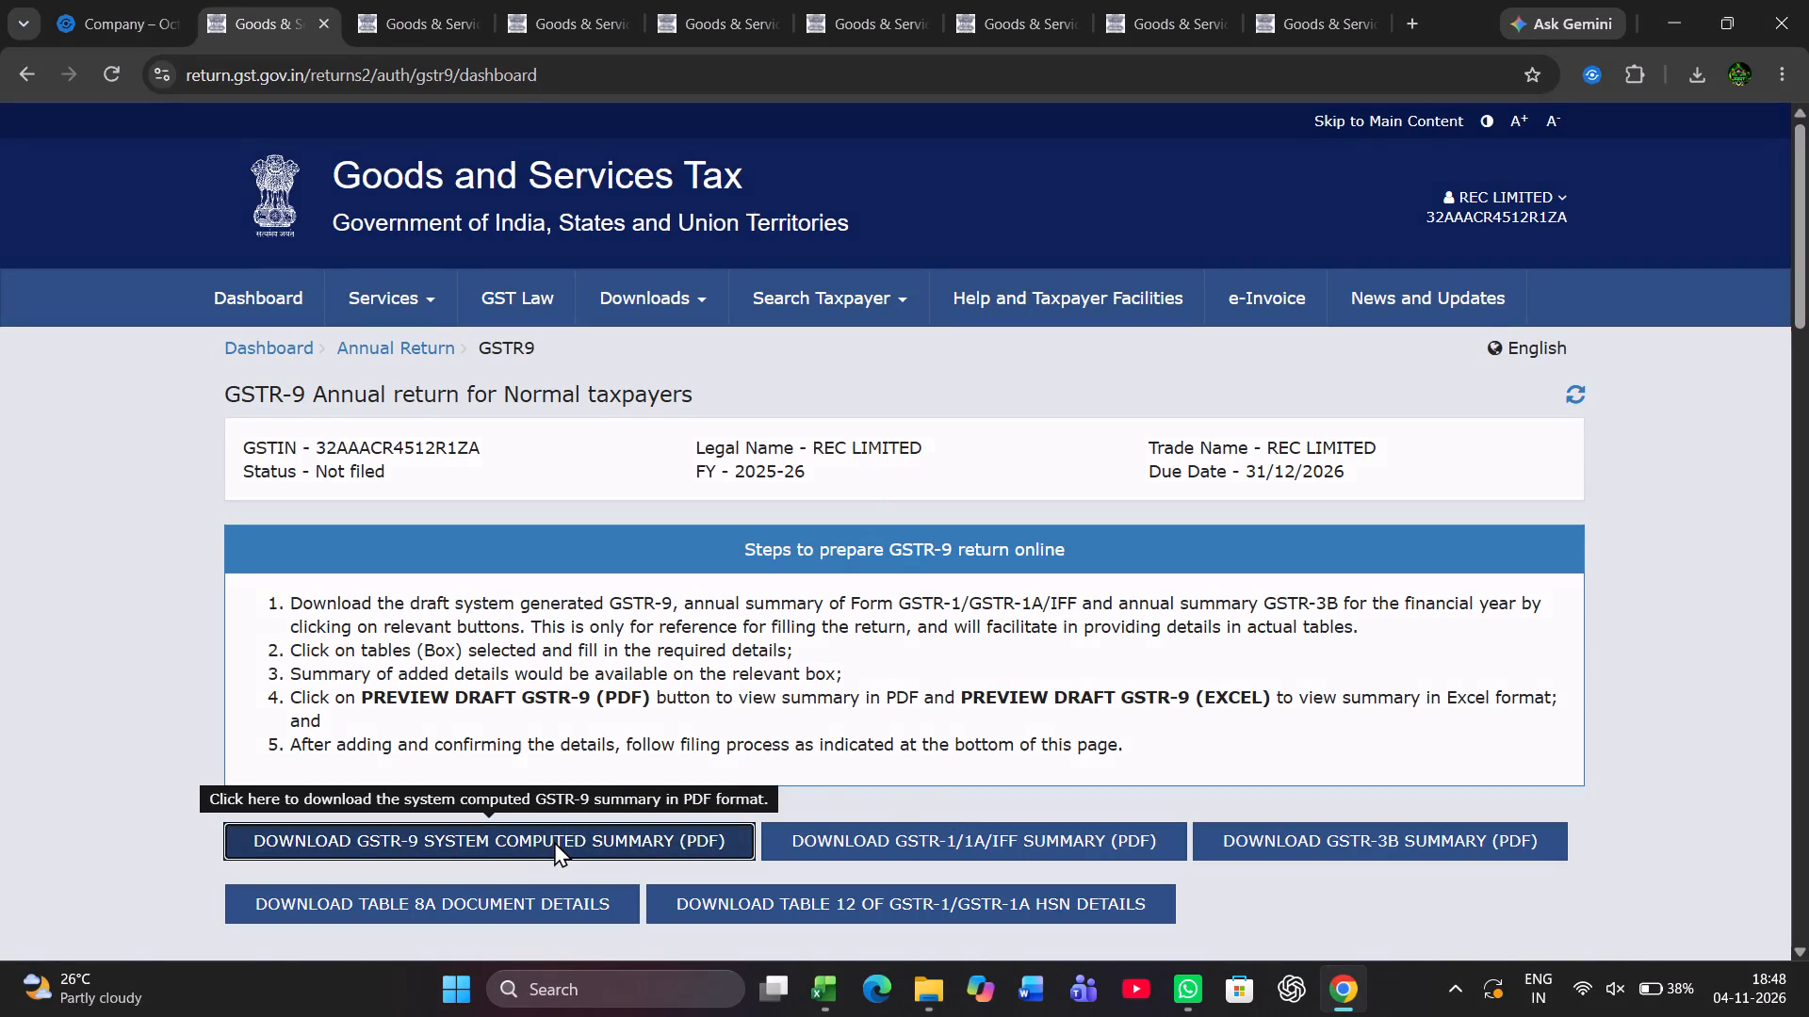
left_click(1075, 852)
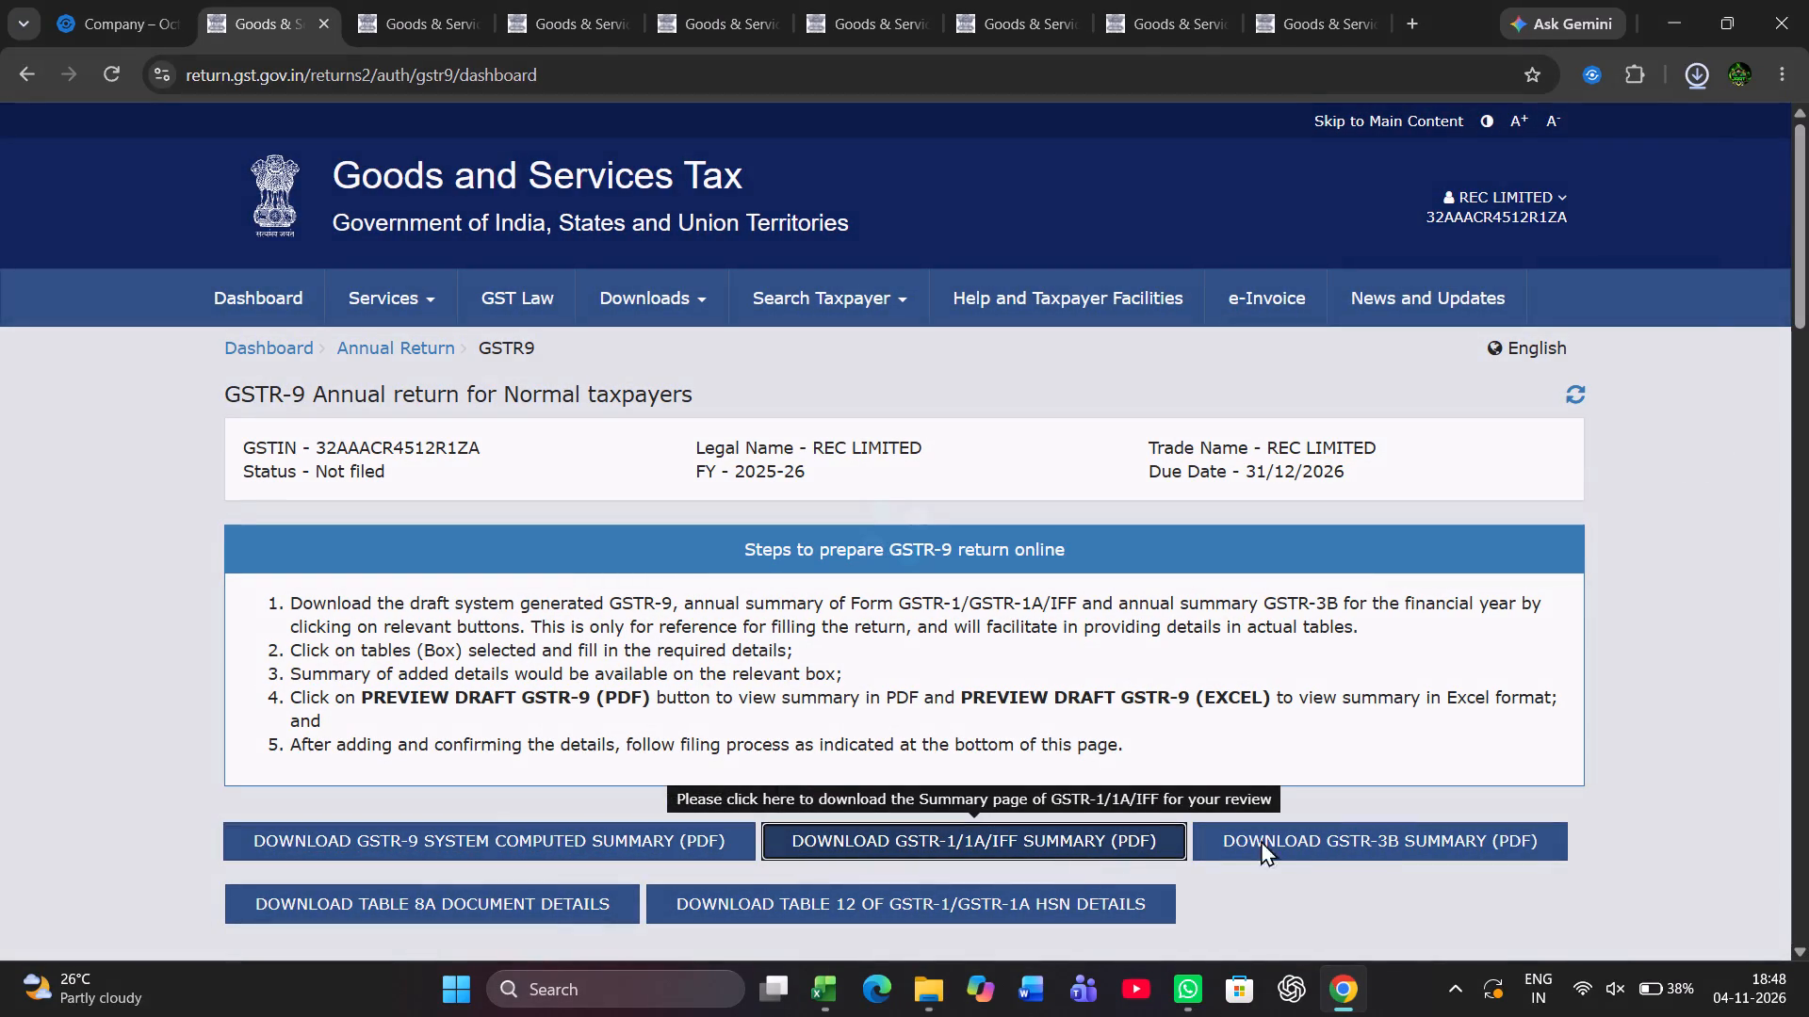
left_click(1376, 841)
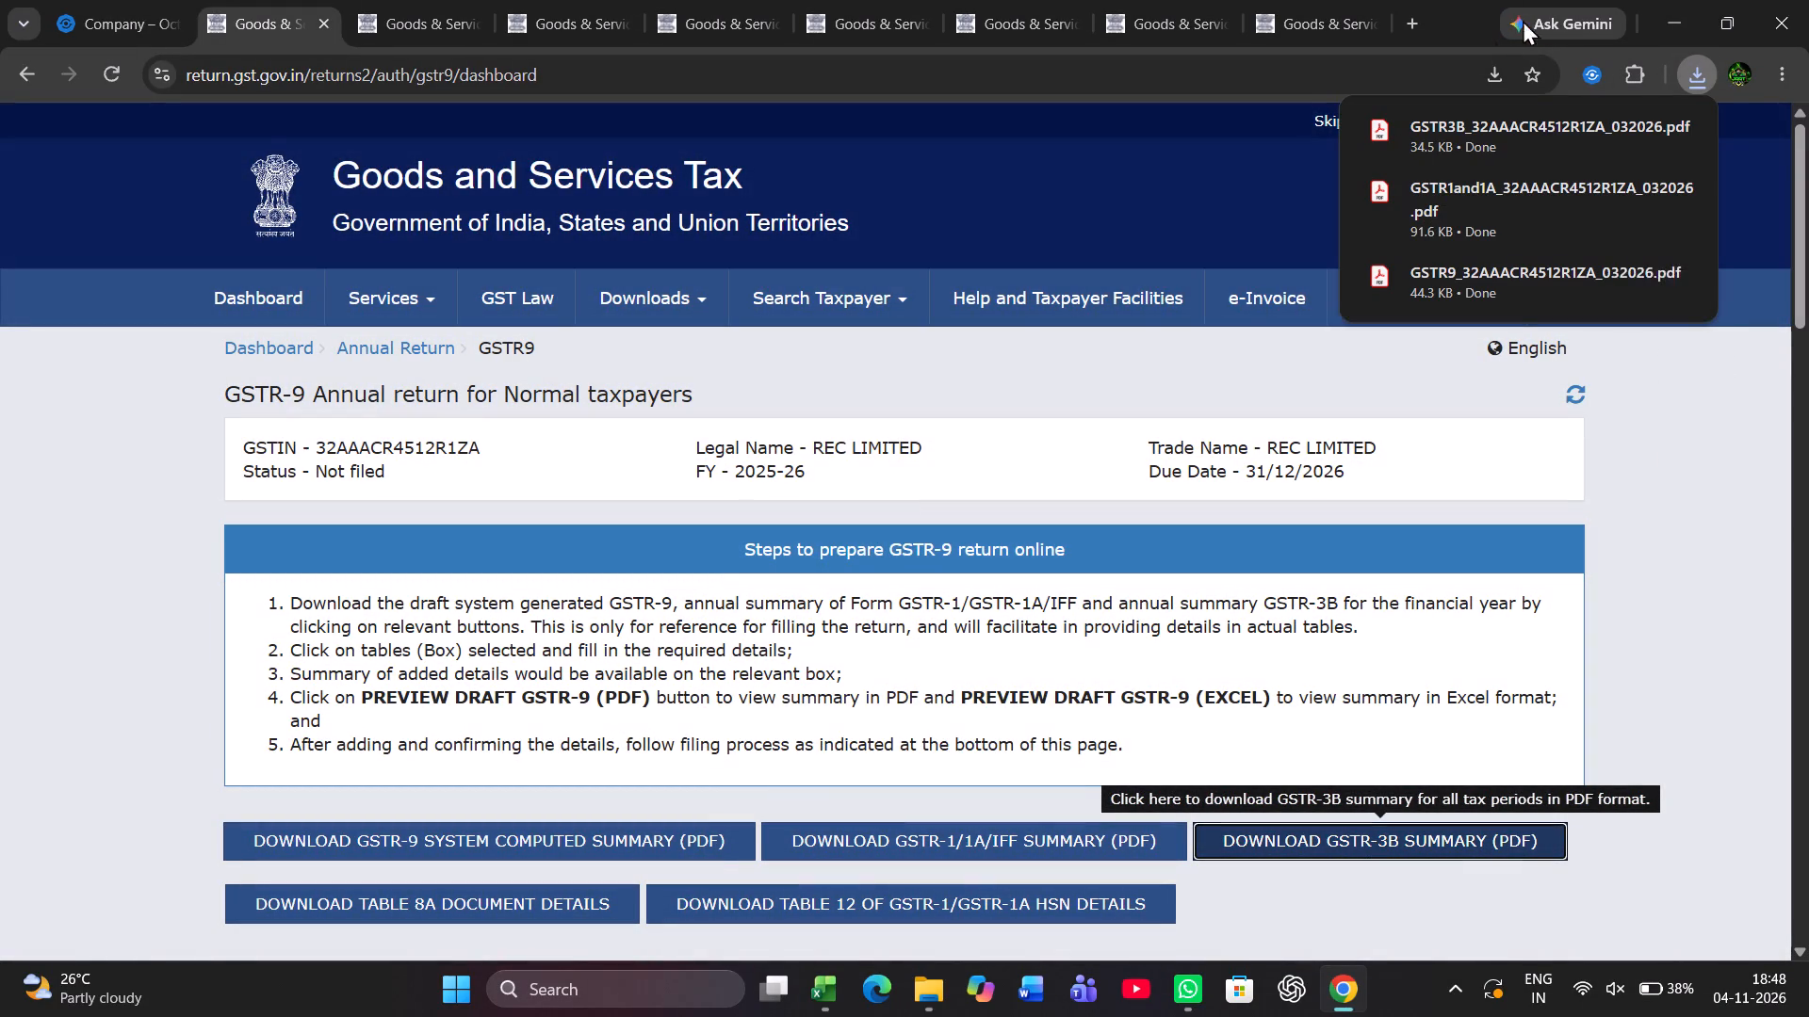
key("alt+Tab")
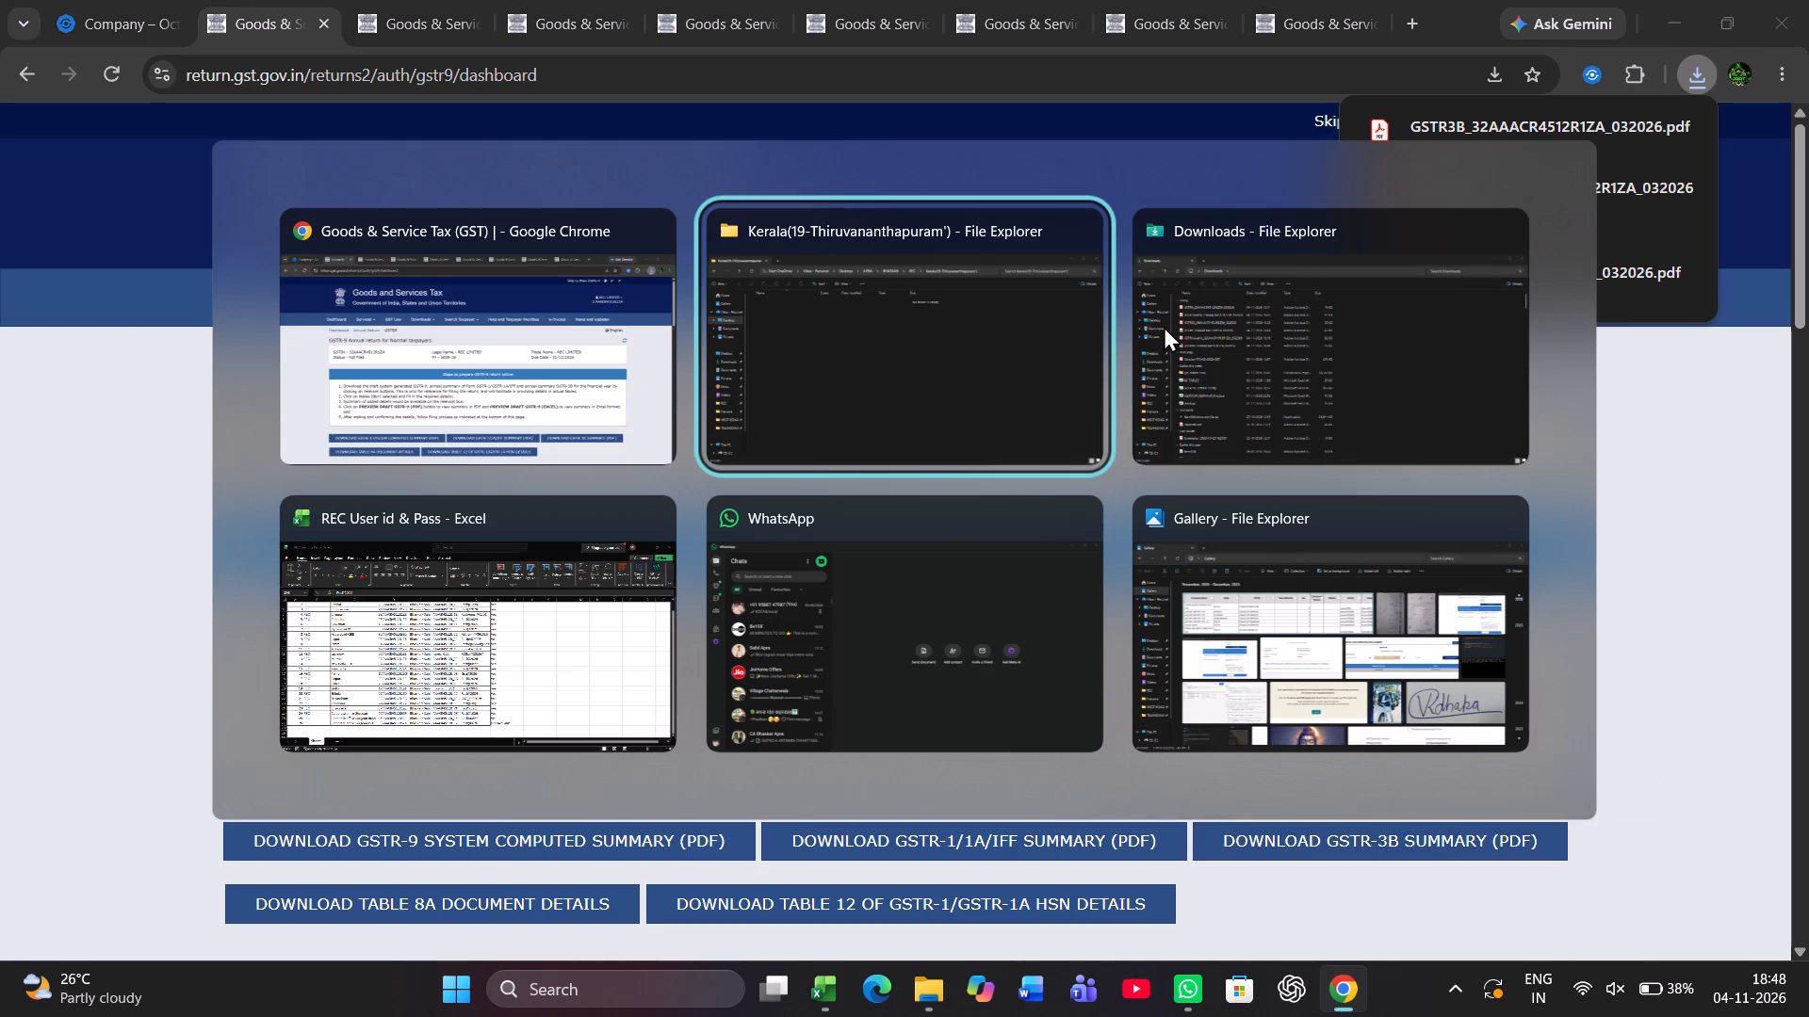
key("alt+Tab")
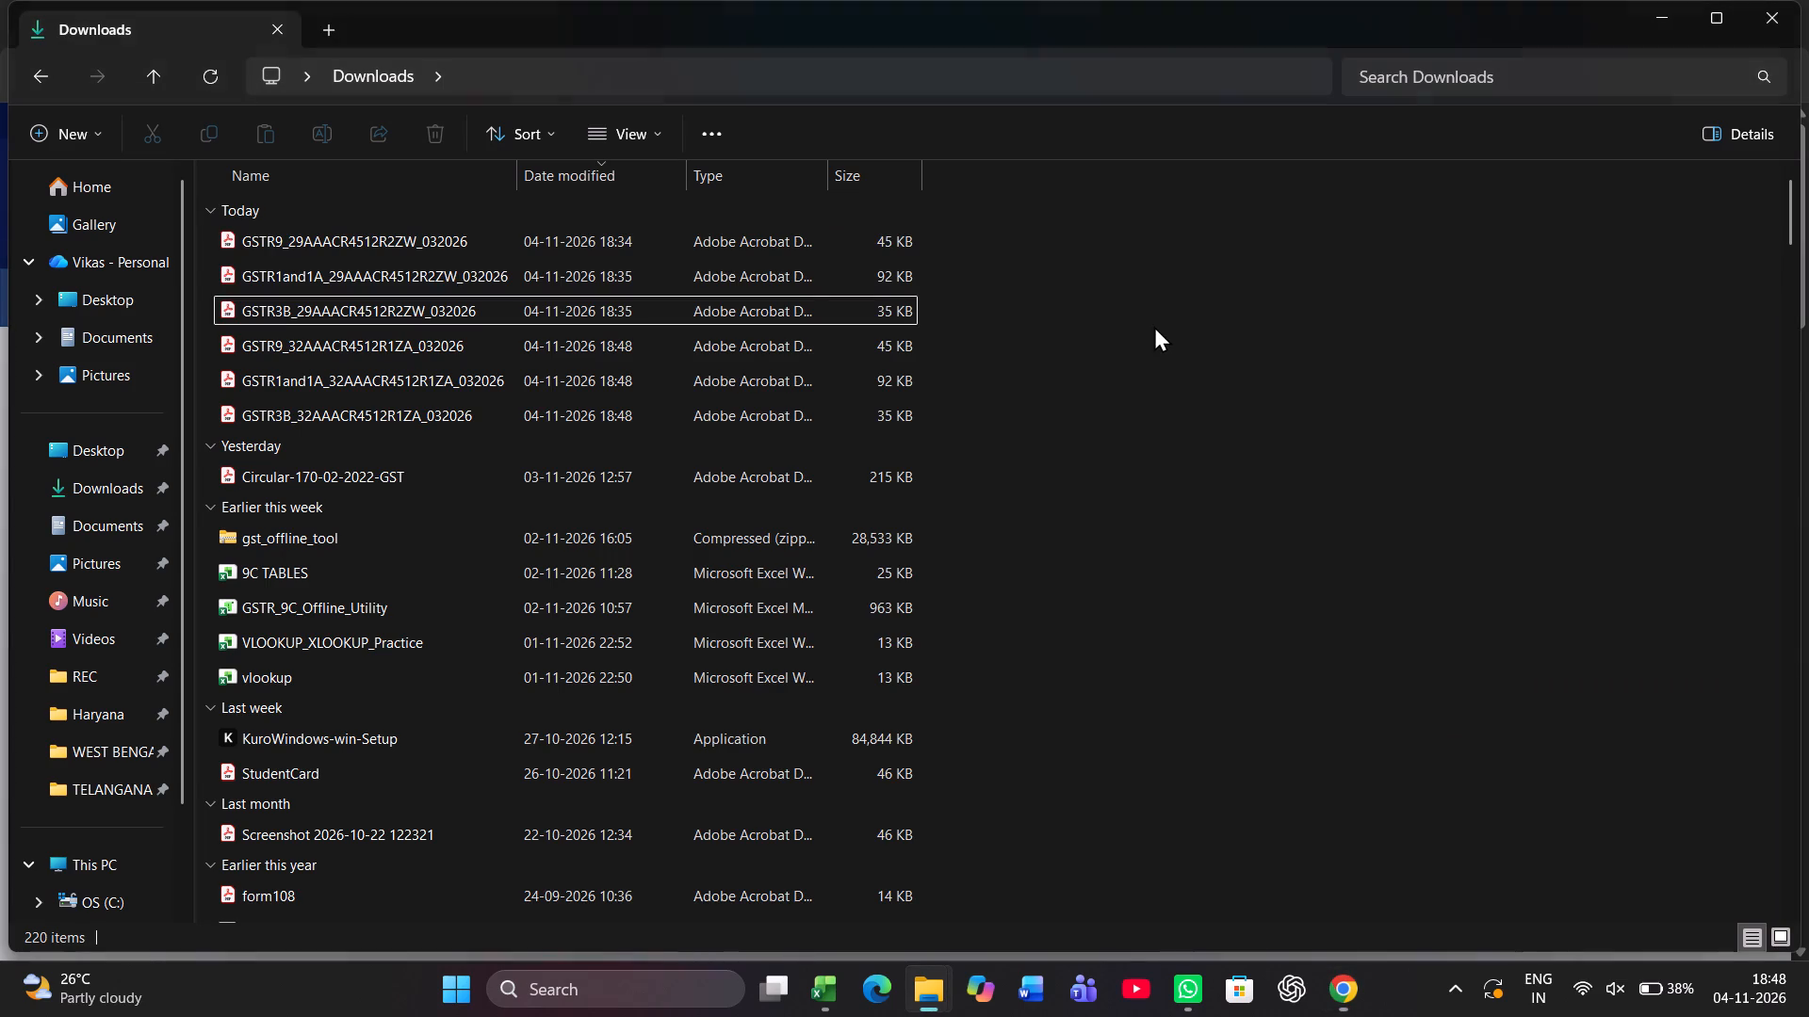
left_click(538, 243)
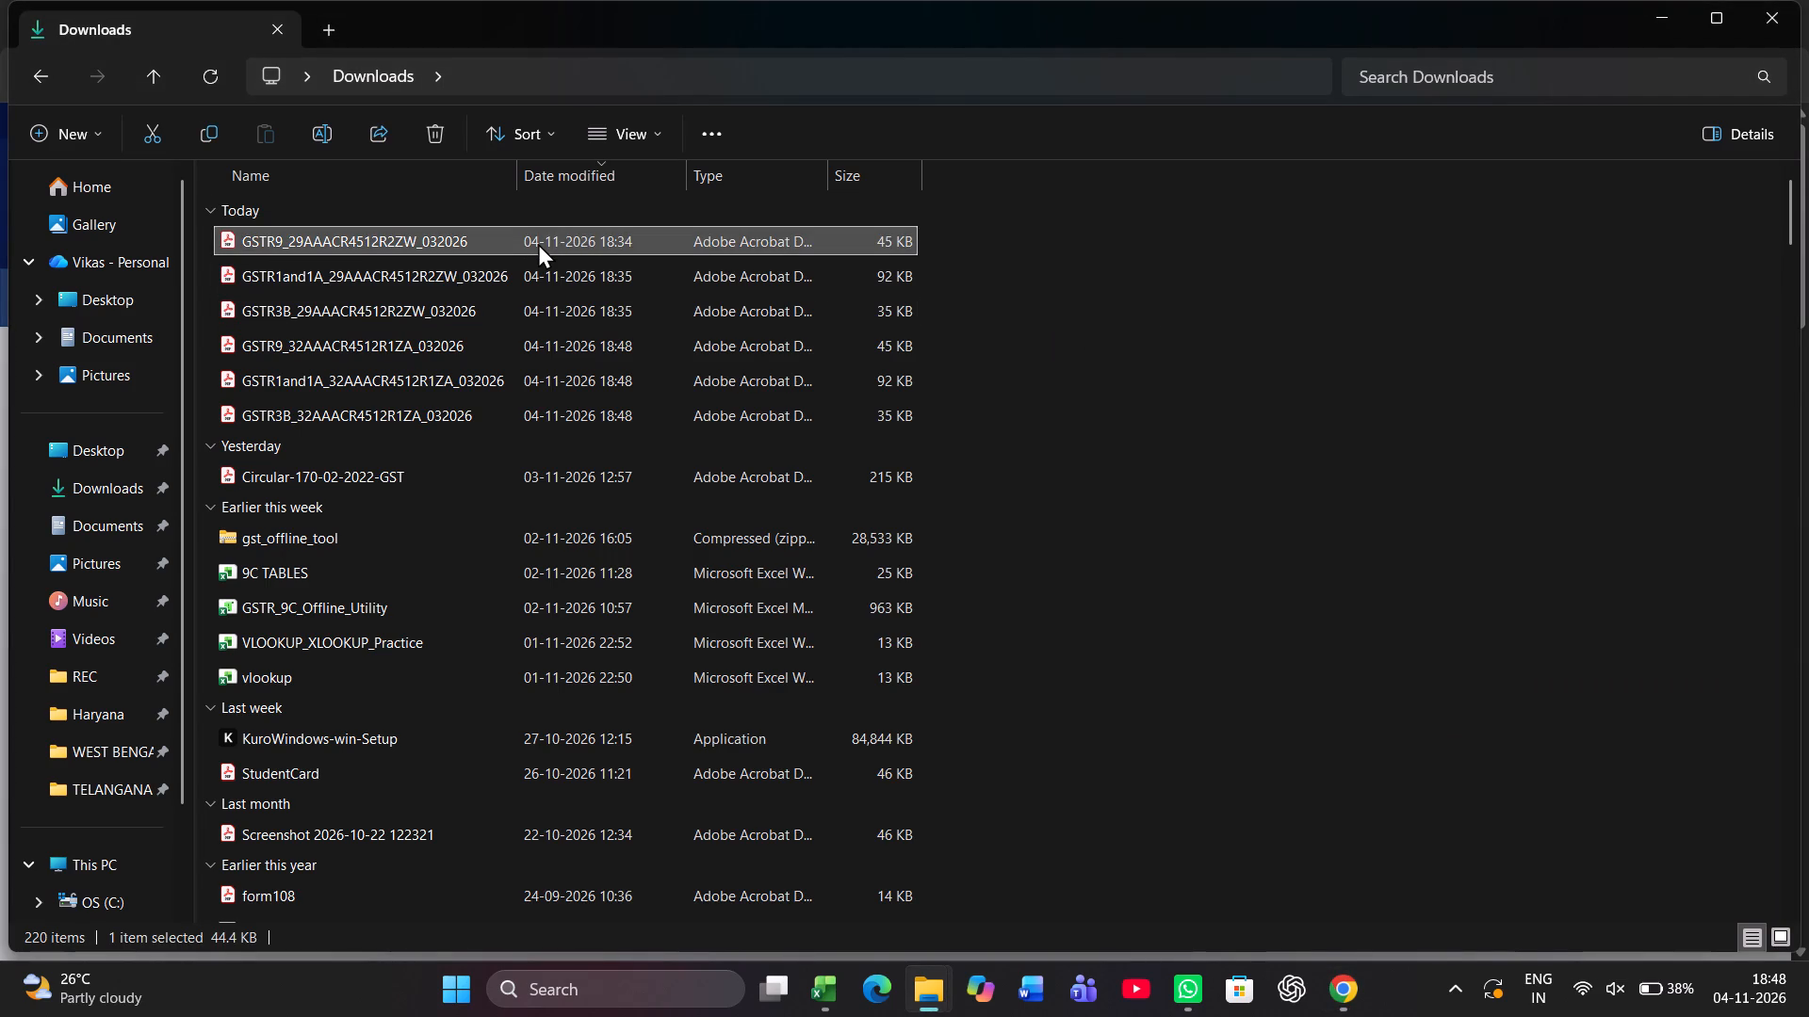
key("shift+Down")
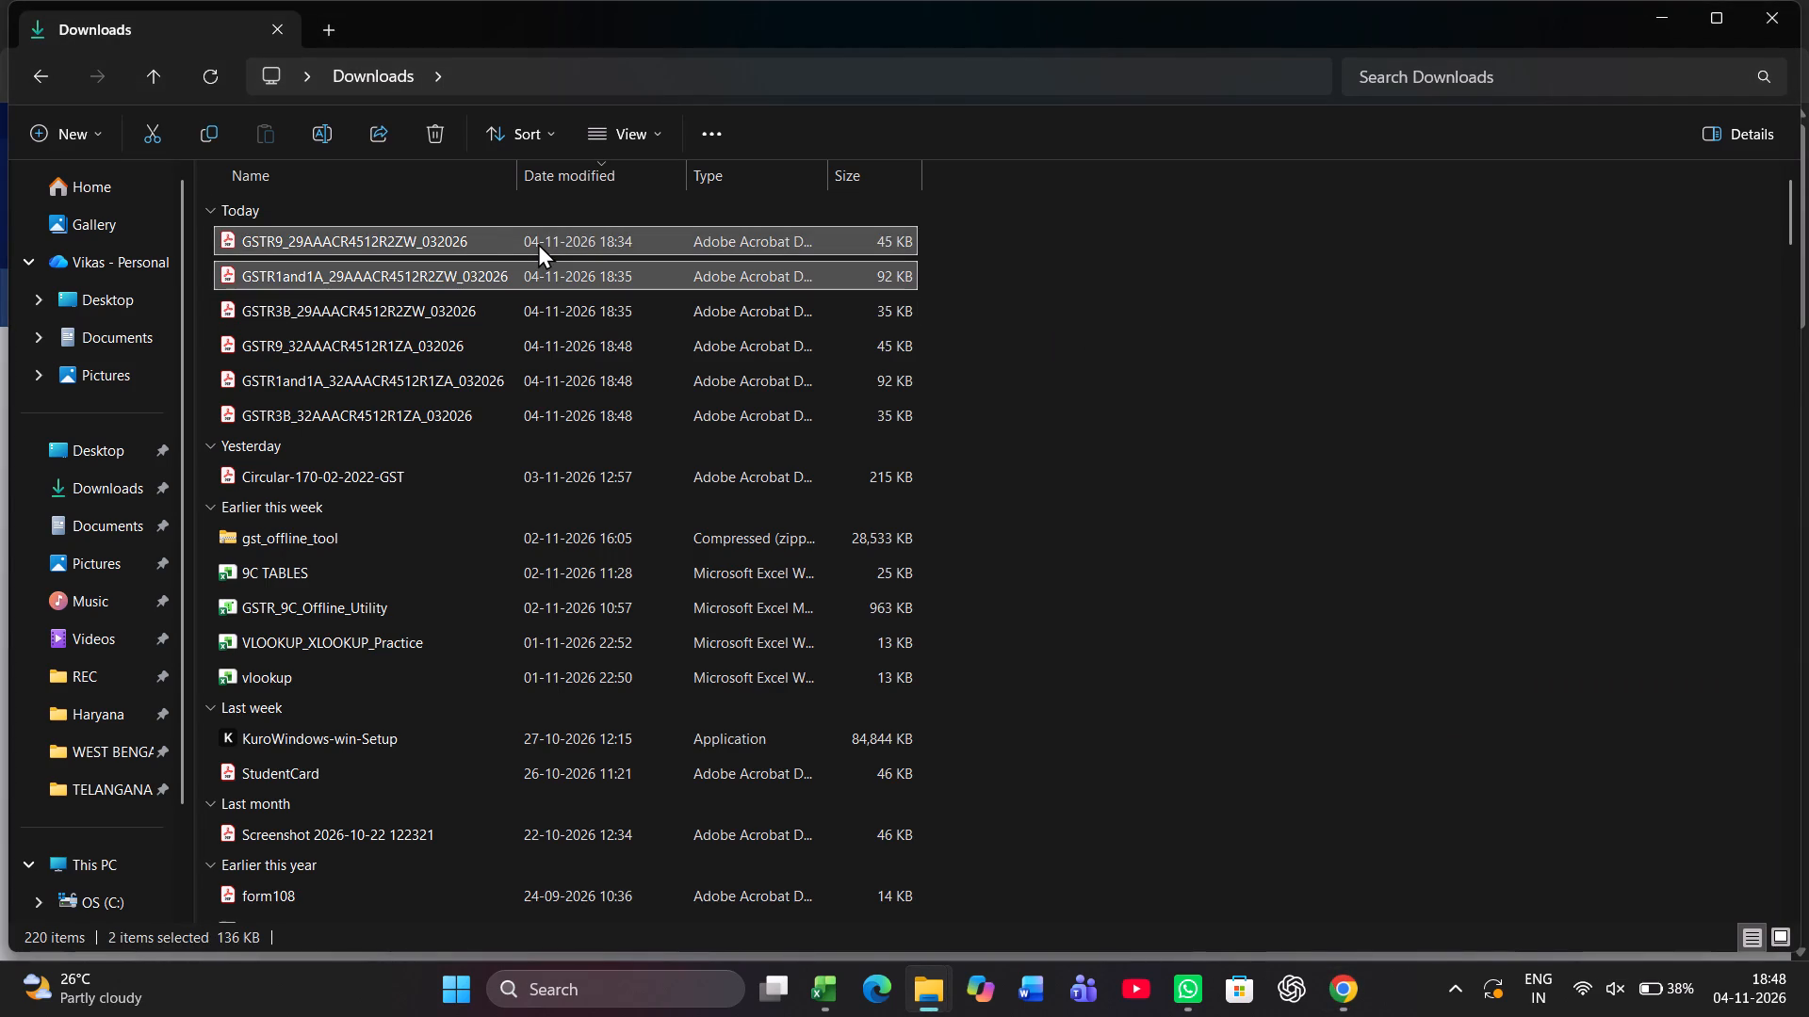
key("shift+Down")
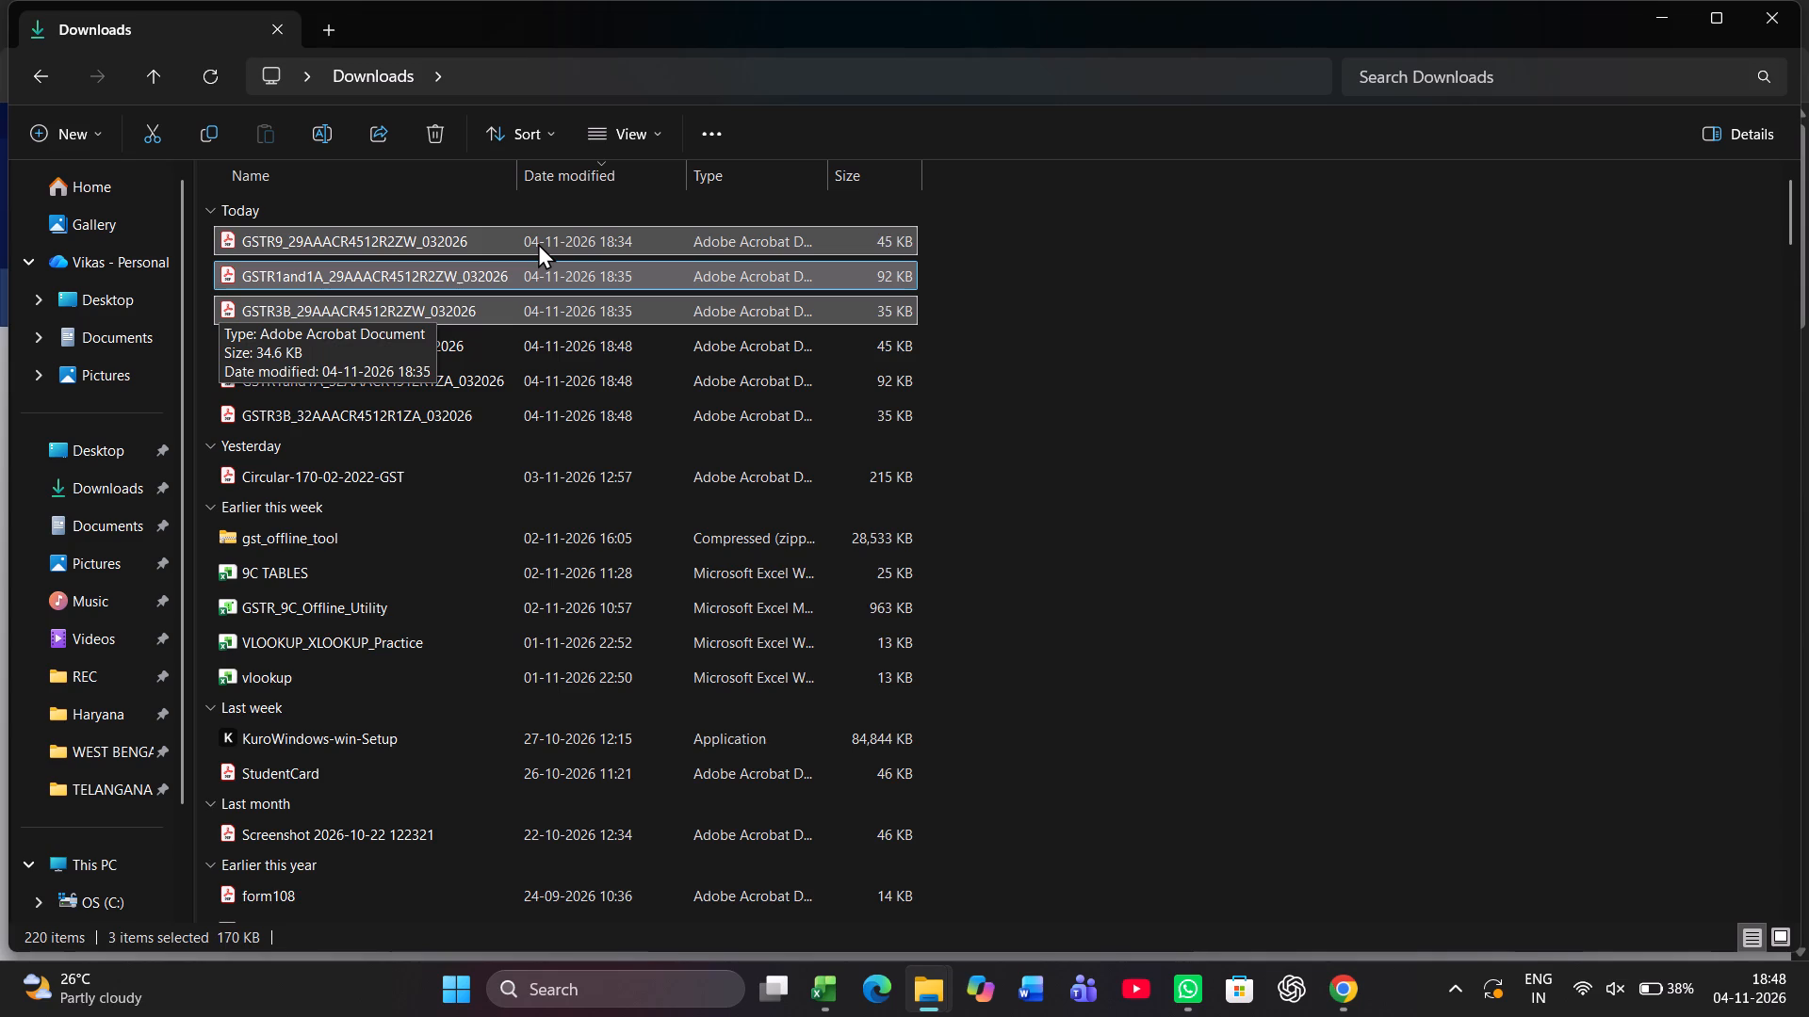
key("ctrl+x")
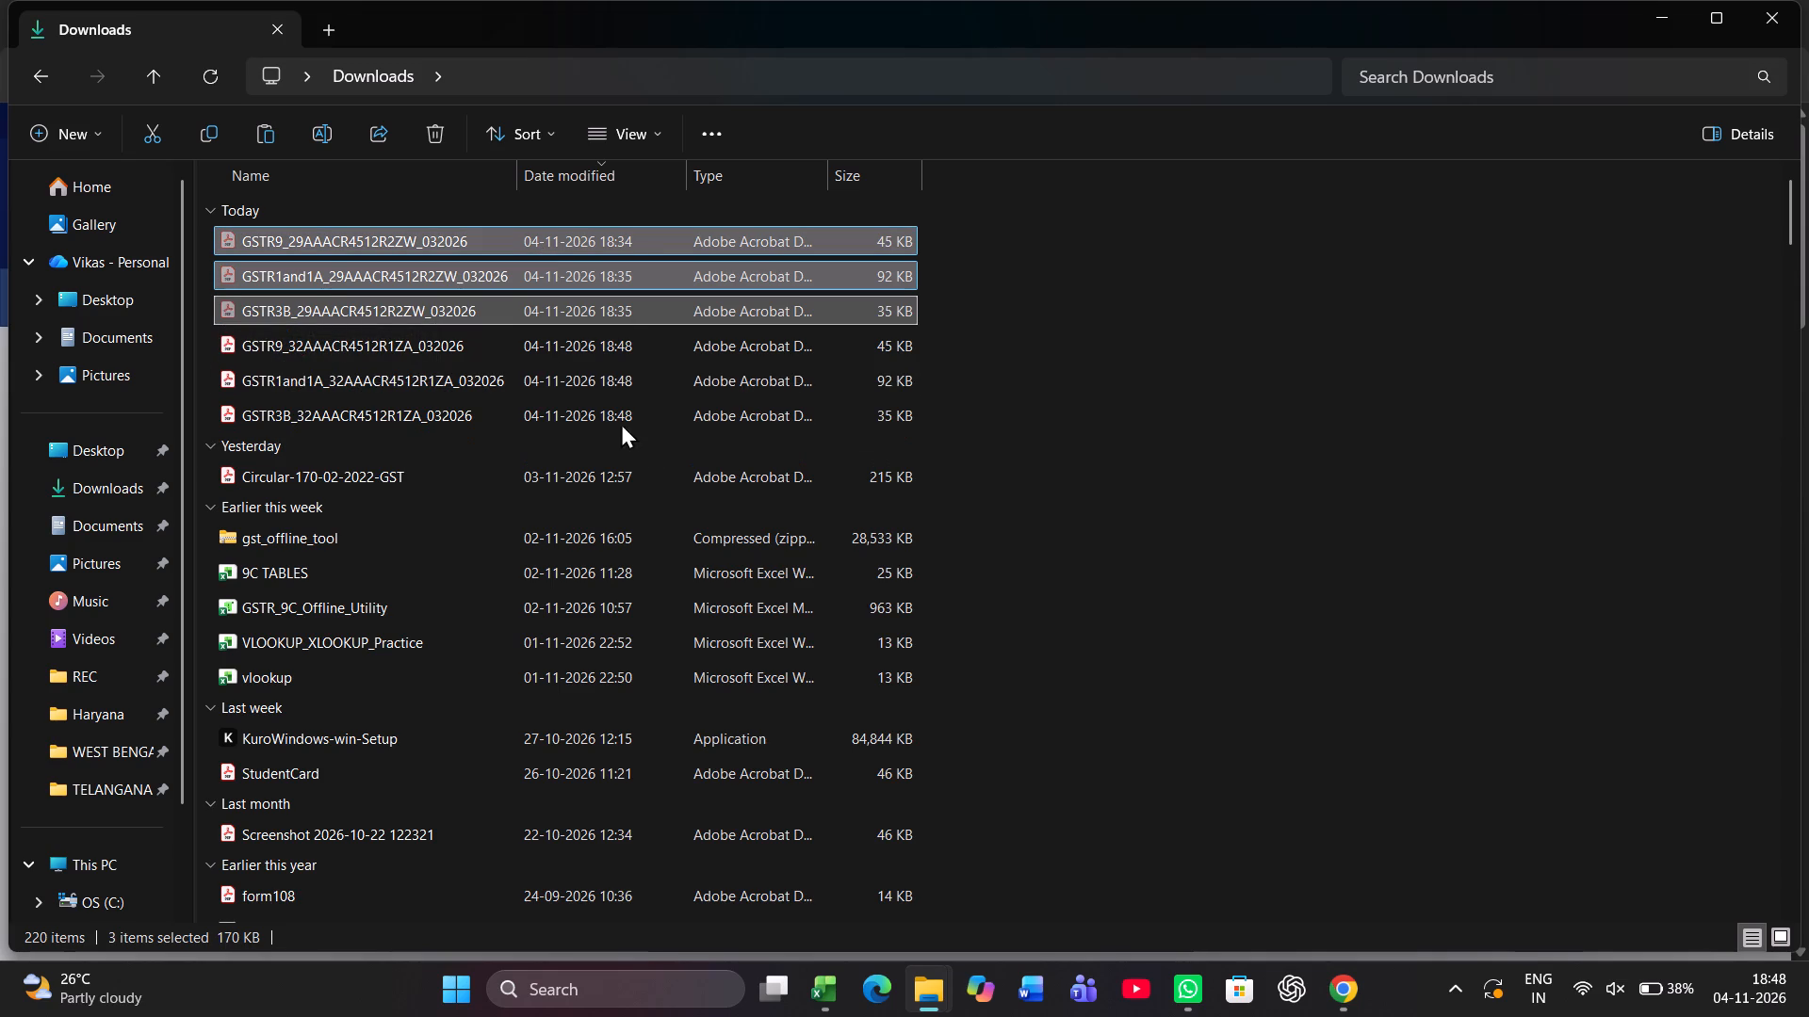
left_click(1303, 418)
Move Kerala's three 32AAACR4512R1ZA PDFs from Downloads into the Kerala(19-Thiruvananthapuram') folder inside REC.
left_click(537, 348)
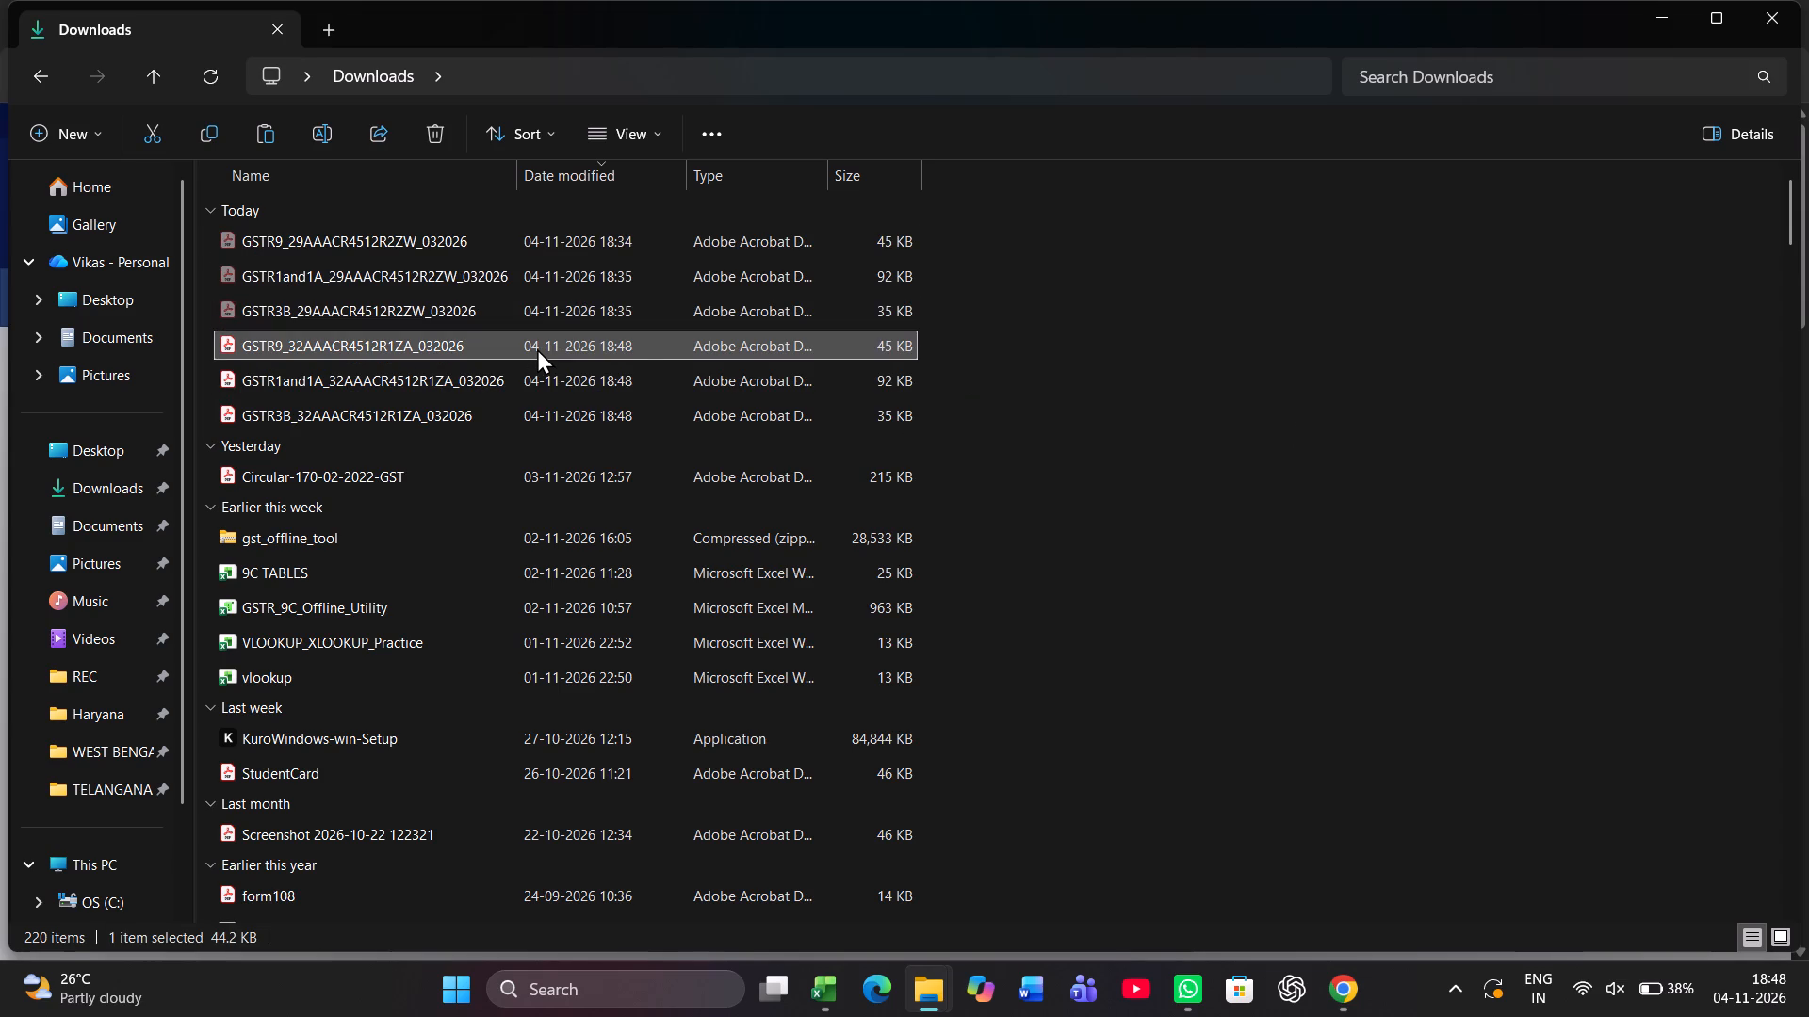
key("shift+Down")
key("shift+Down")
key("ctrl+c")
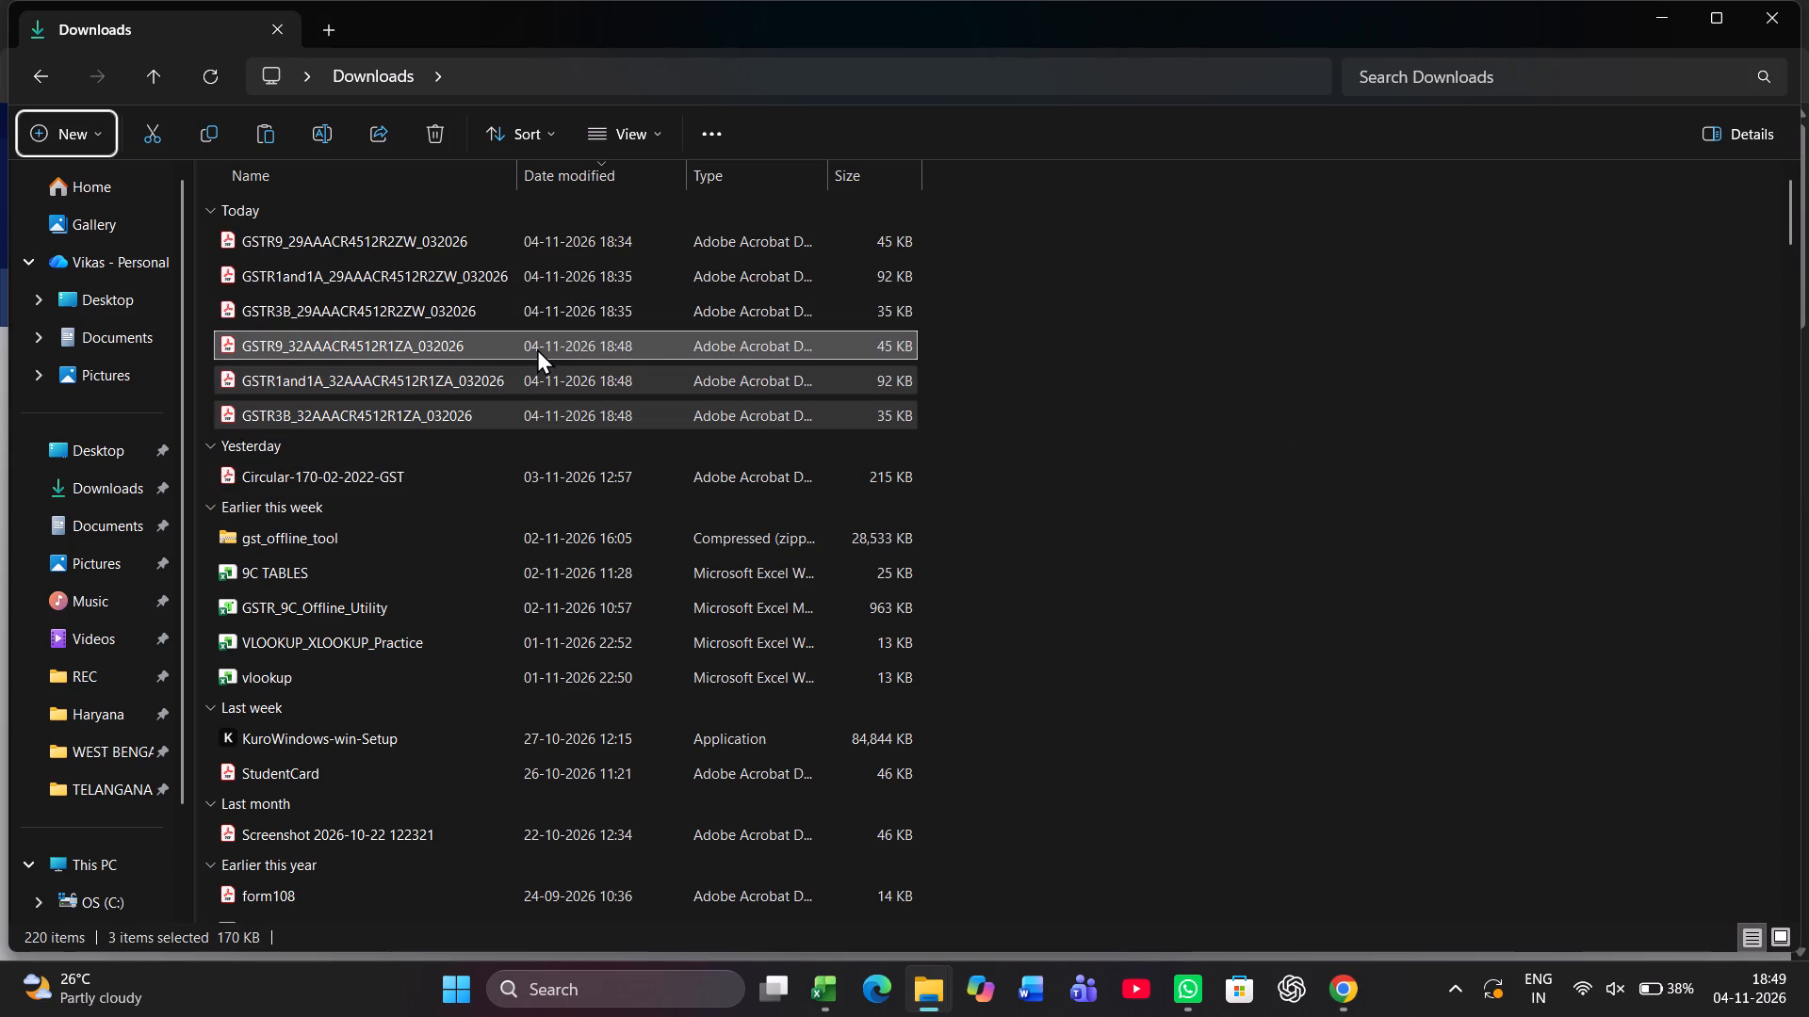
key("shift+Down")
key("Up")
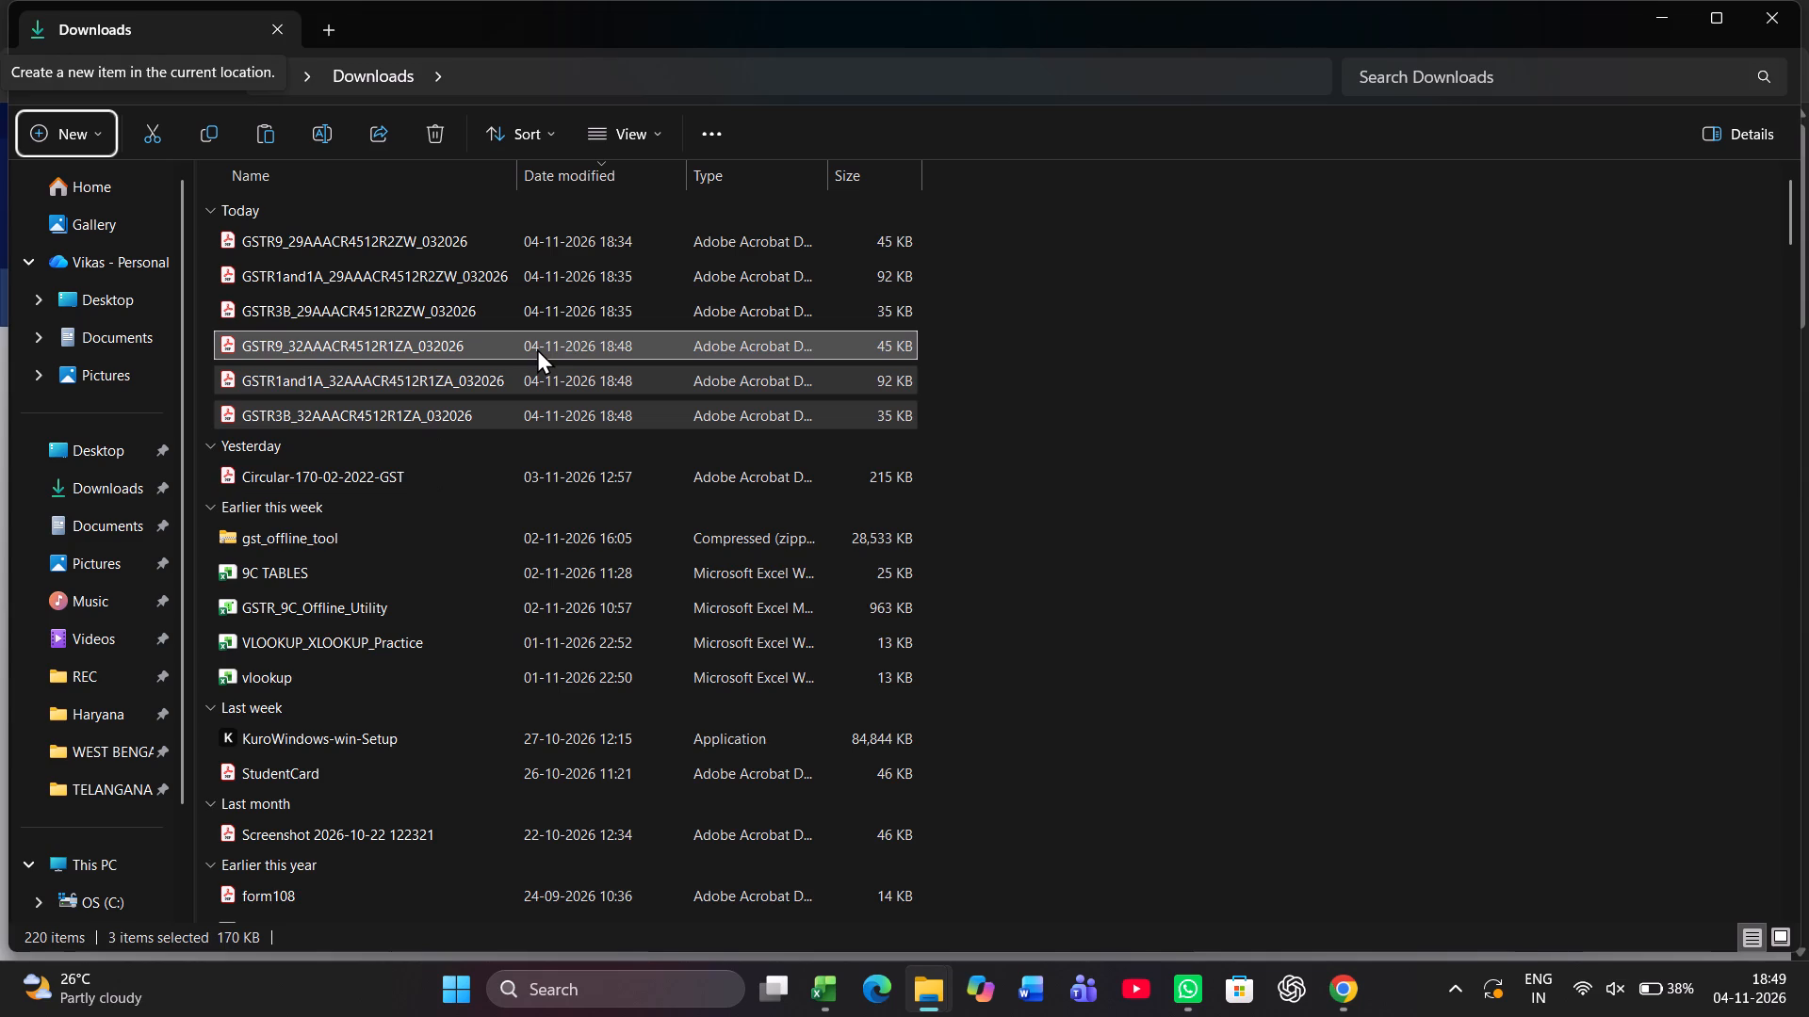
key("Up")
Move the GSTR9, GSTR1and1A and GSTR3B PDFs for 32AAACR4512R1ZA from Downloads into REC's Kerala(19-Thiruvananthapuram') folder.
left_click(345, 266)
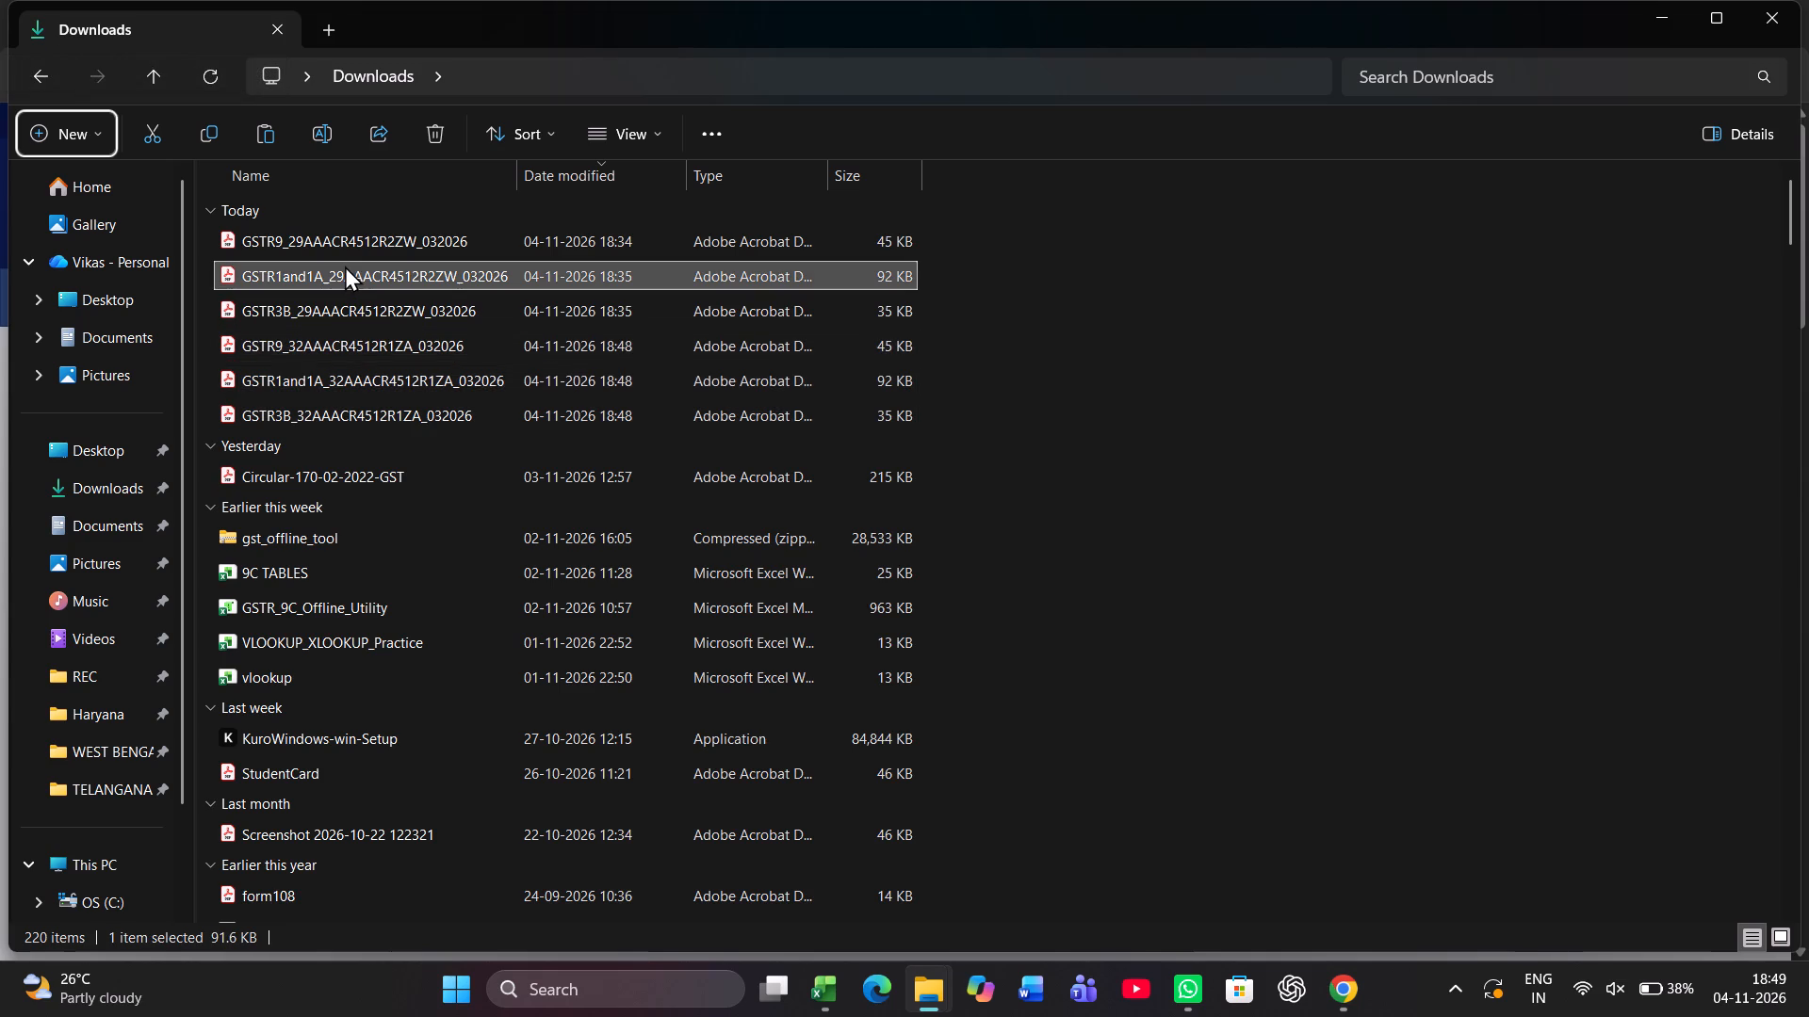
key("Down")
key("Down")
key("shift+Down")
key("shift+Down")
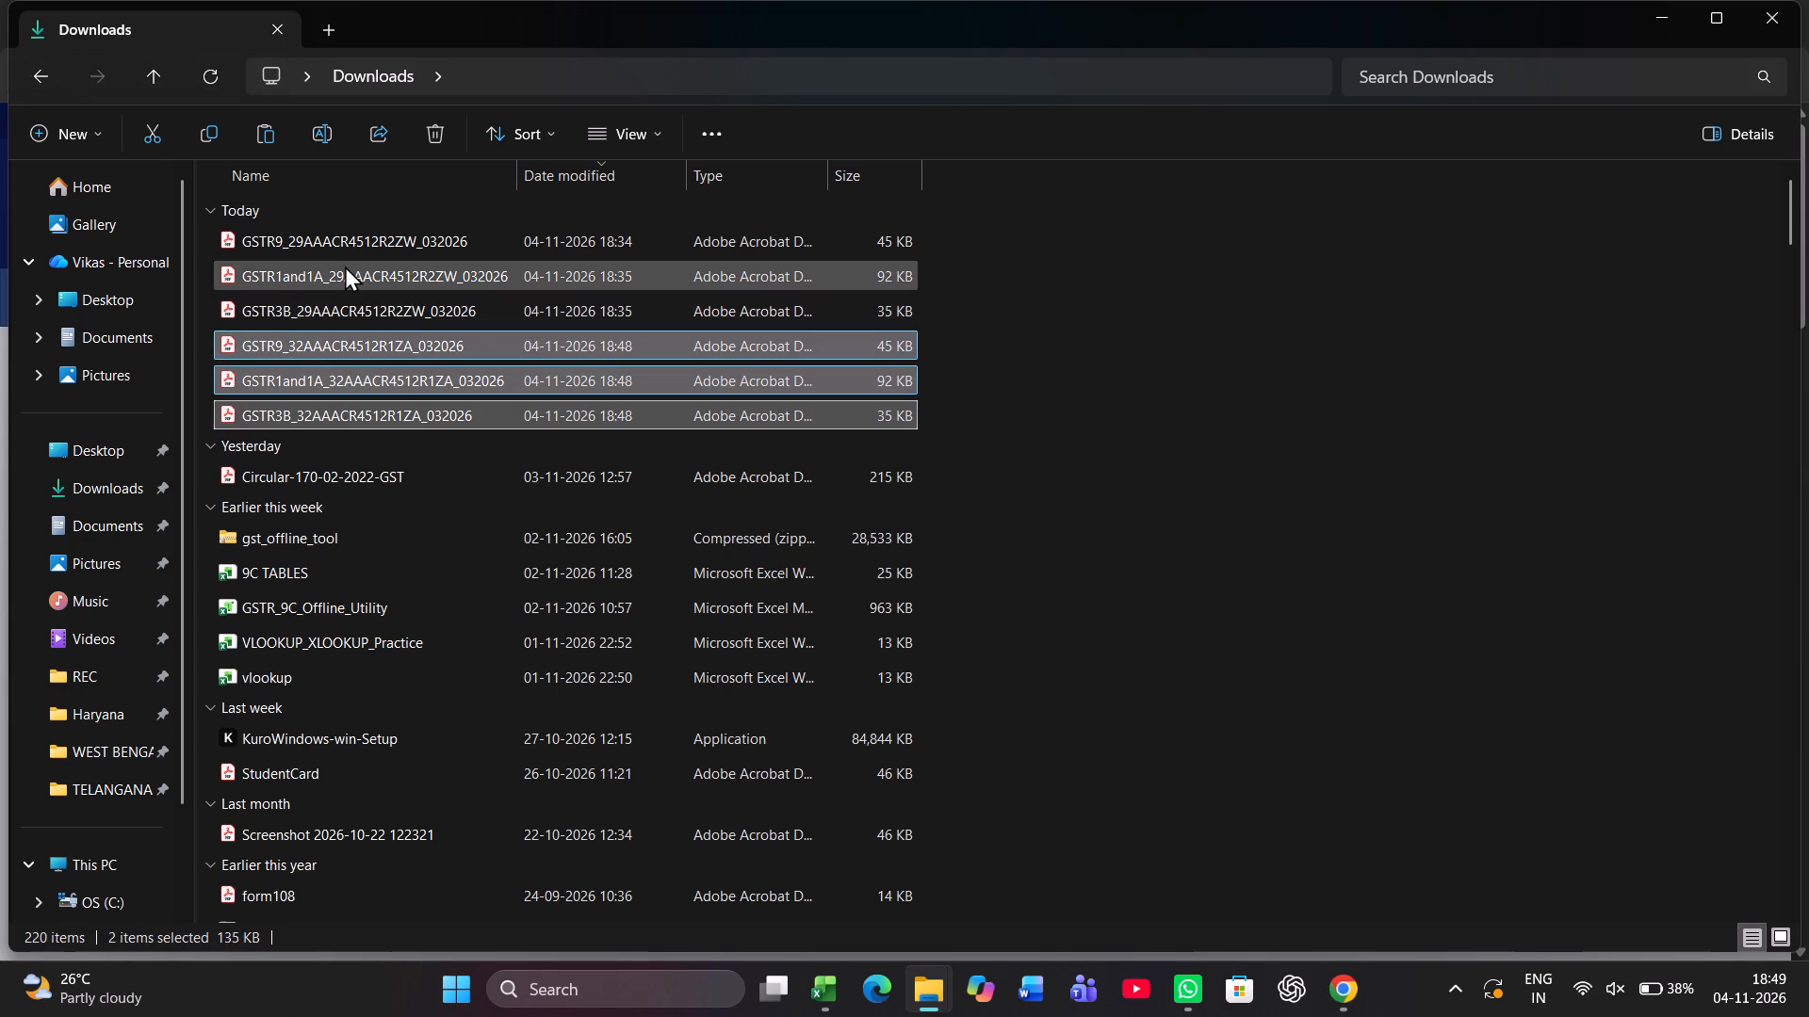
key("ctrl+x")
key("alt+Tab")
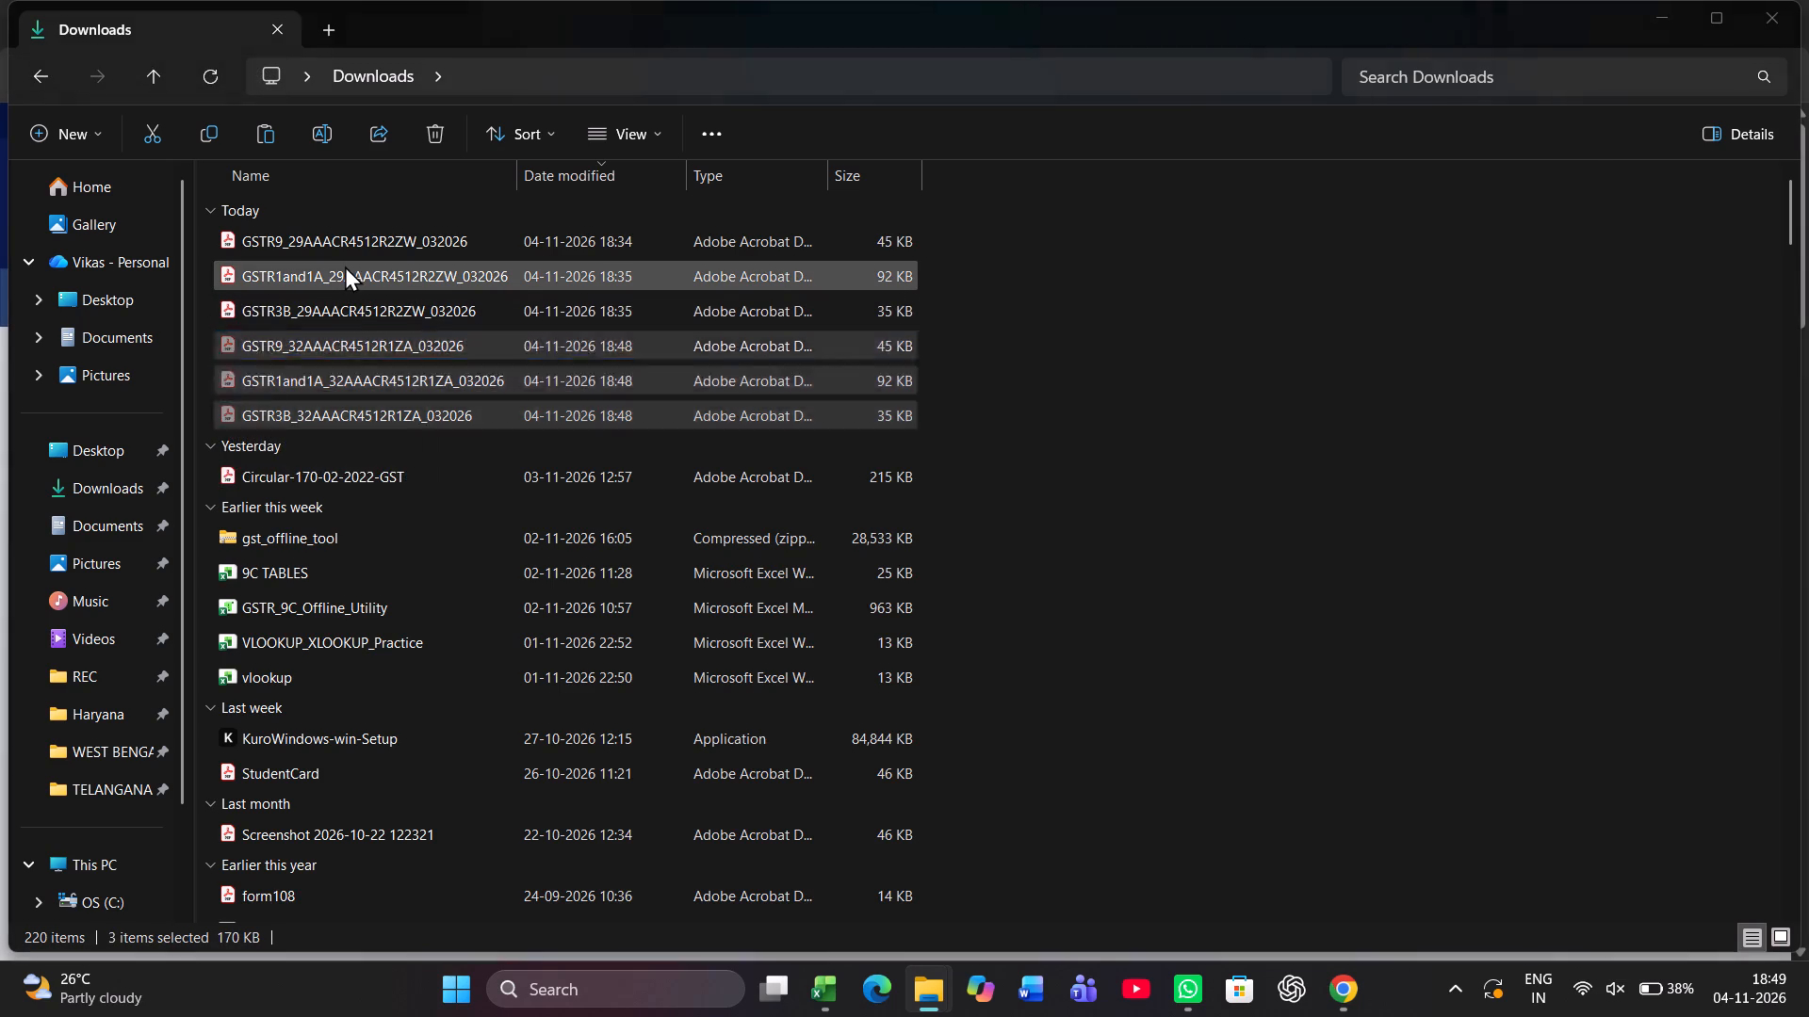
key("alt+Tab")
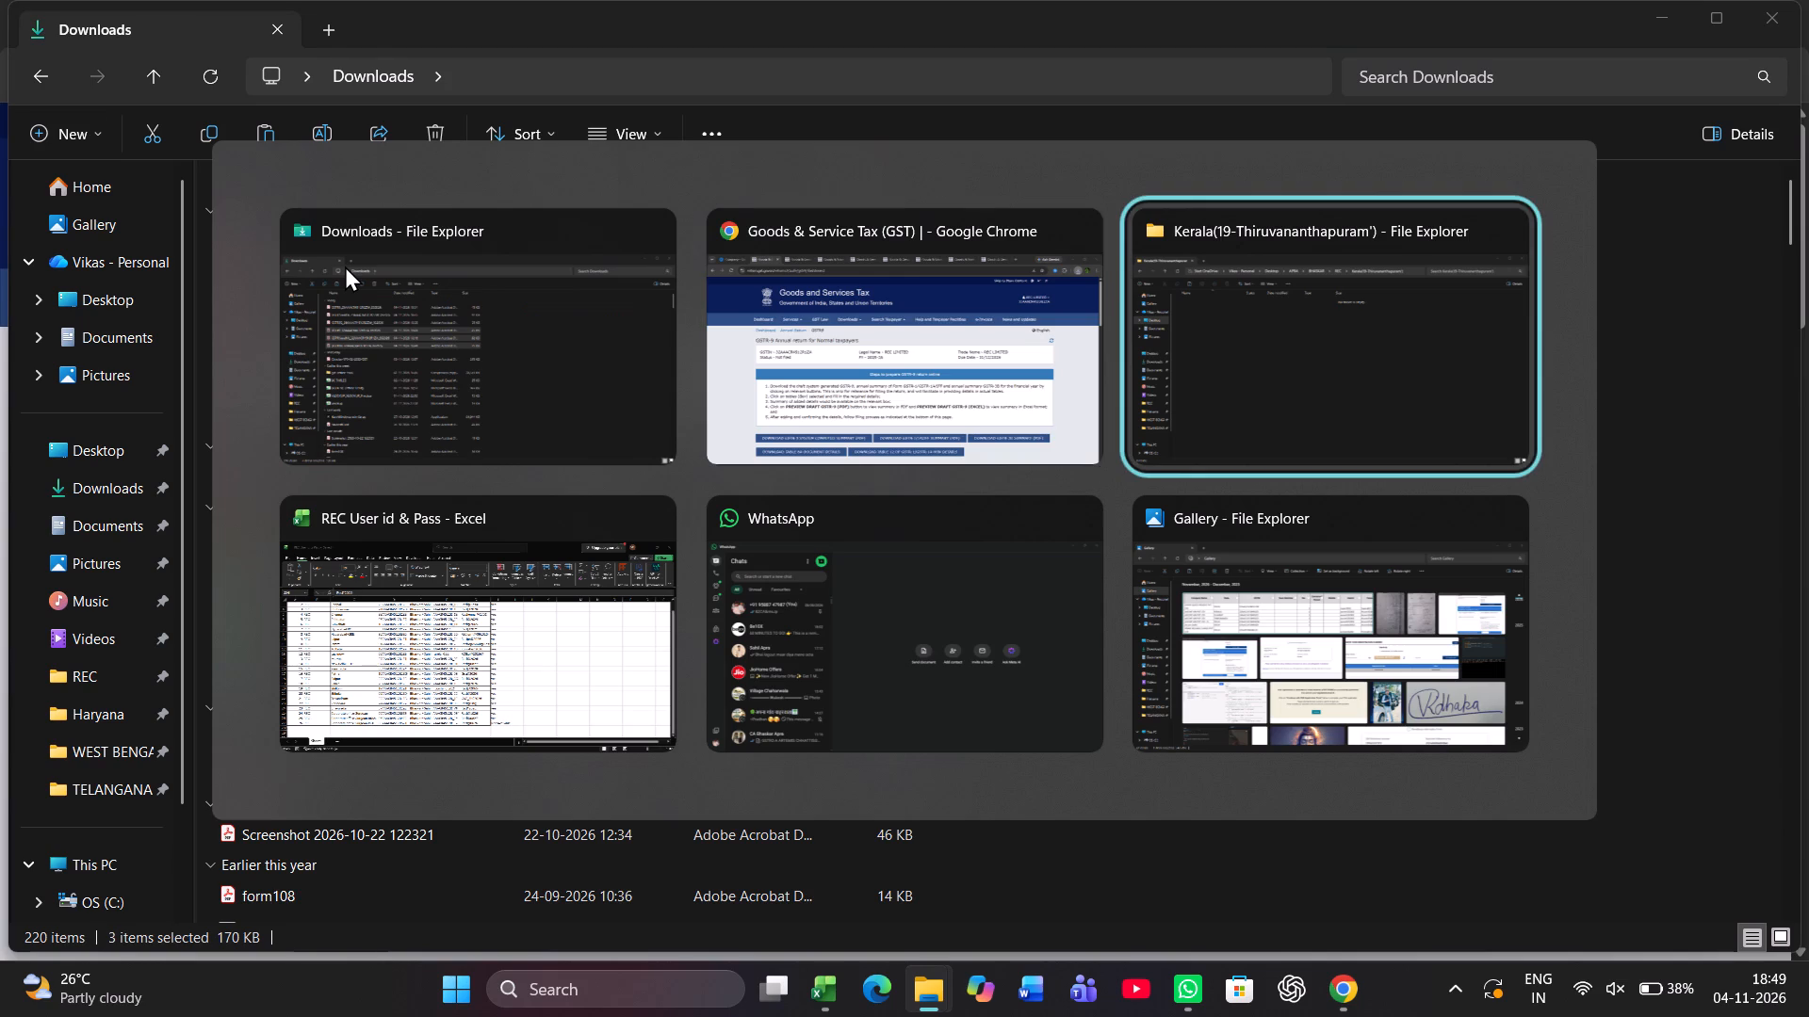
left_click(605, 540)
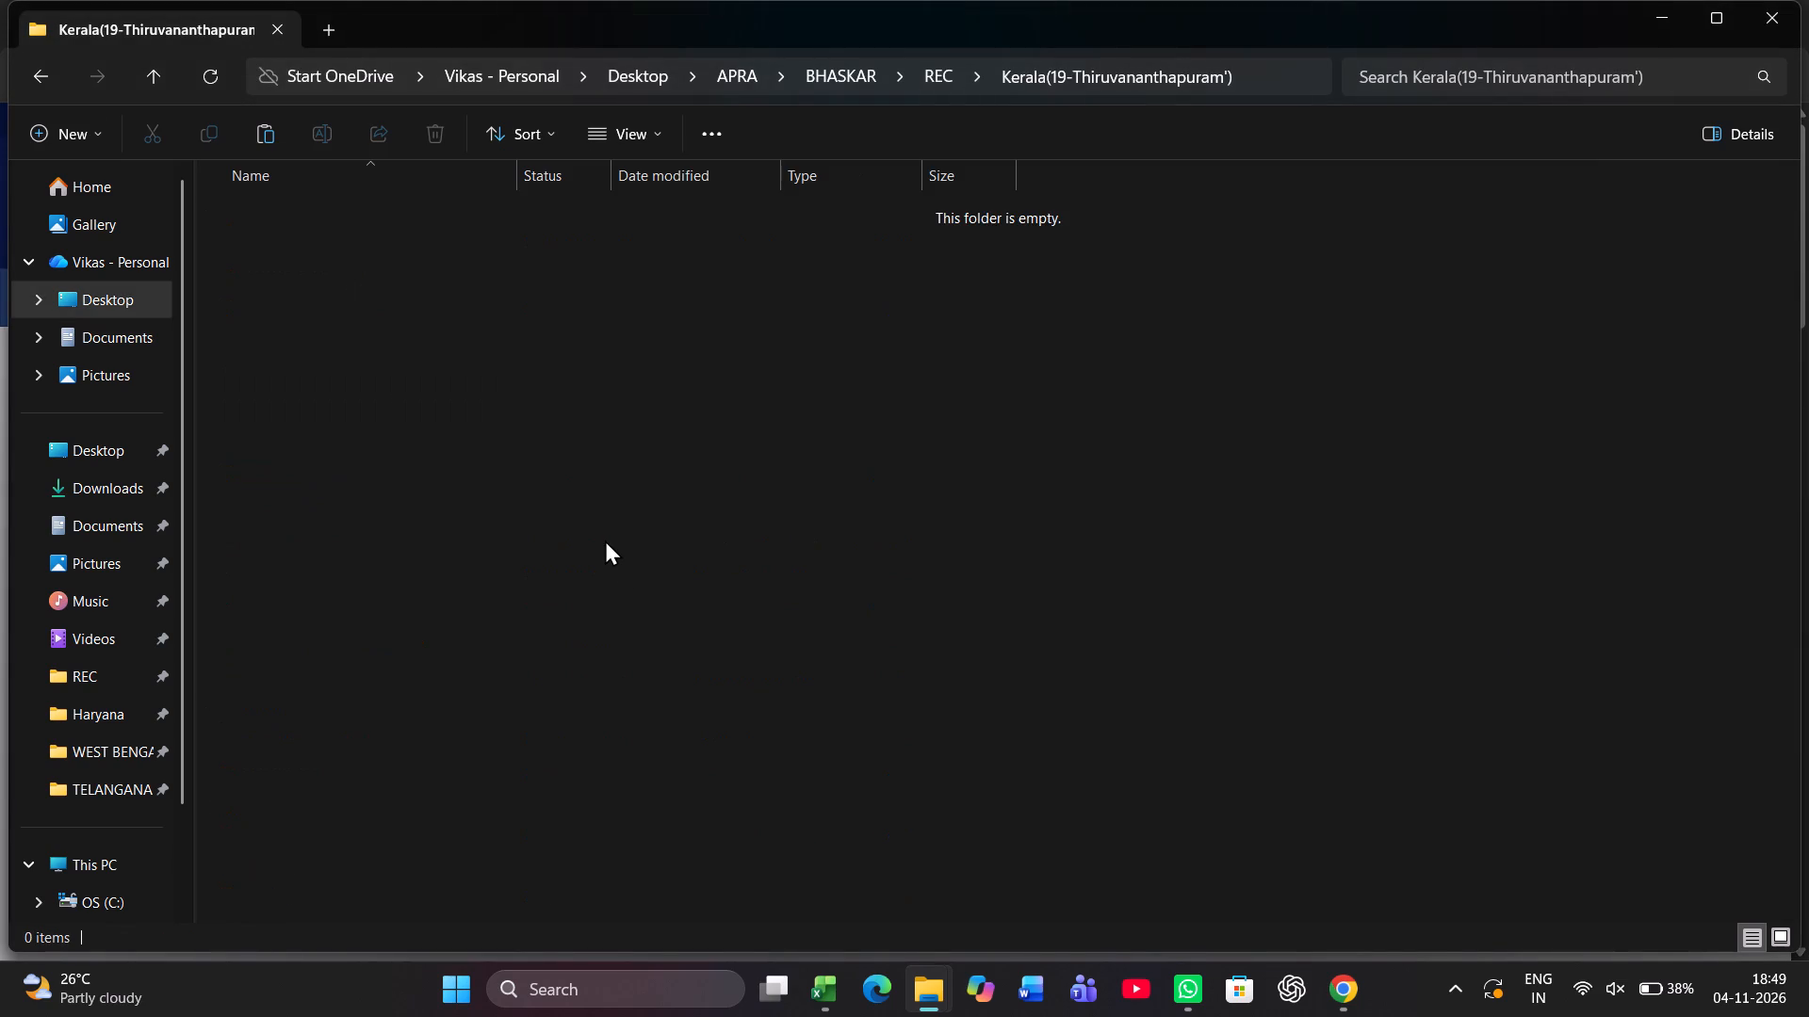
key("ctrl+v")
left_click(728, 425)
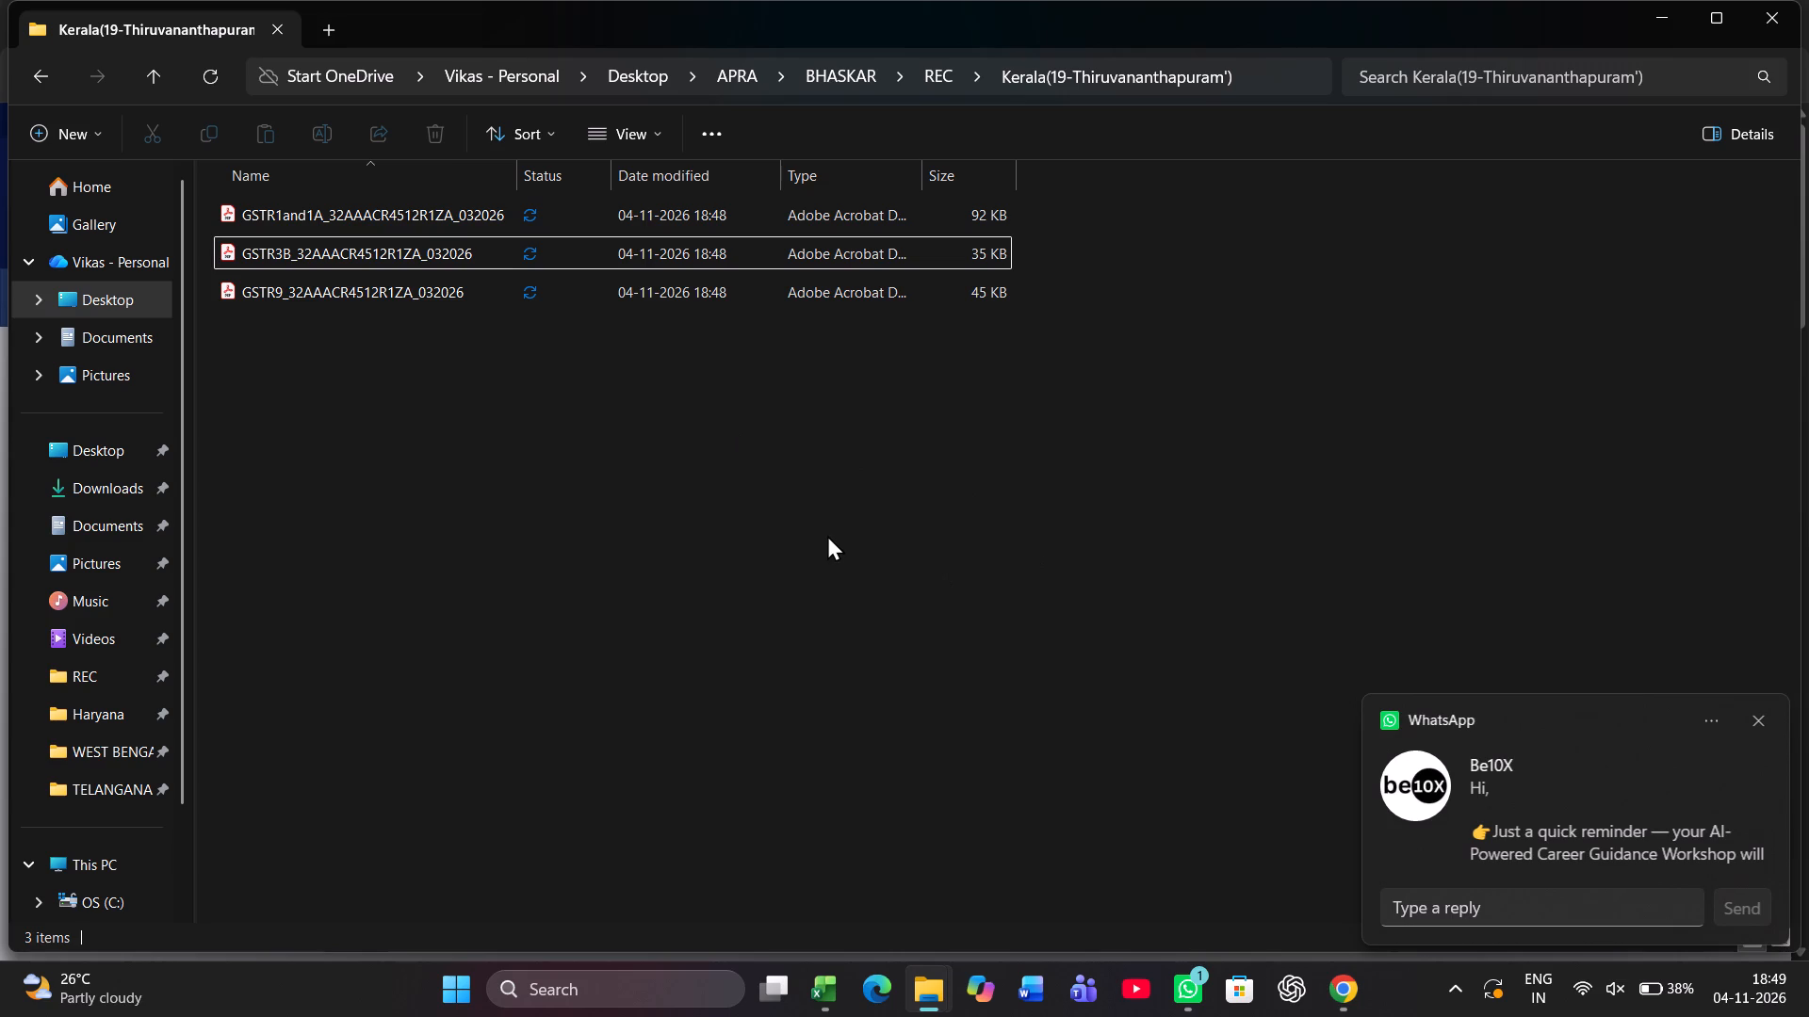
Check which state registration follows Kerala in the OCTA company list in Chrome, and return to the Kerala folder in File Explorer.
key("alt+Tab")
key("alt+Tab")
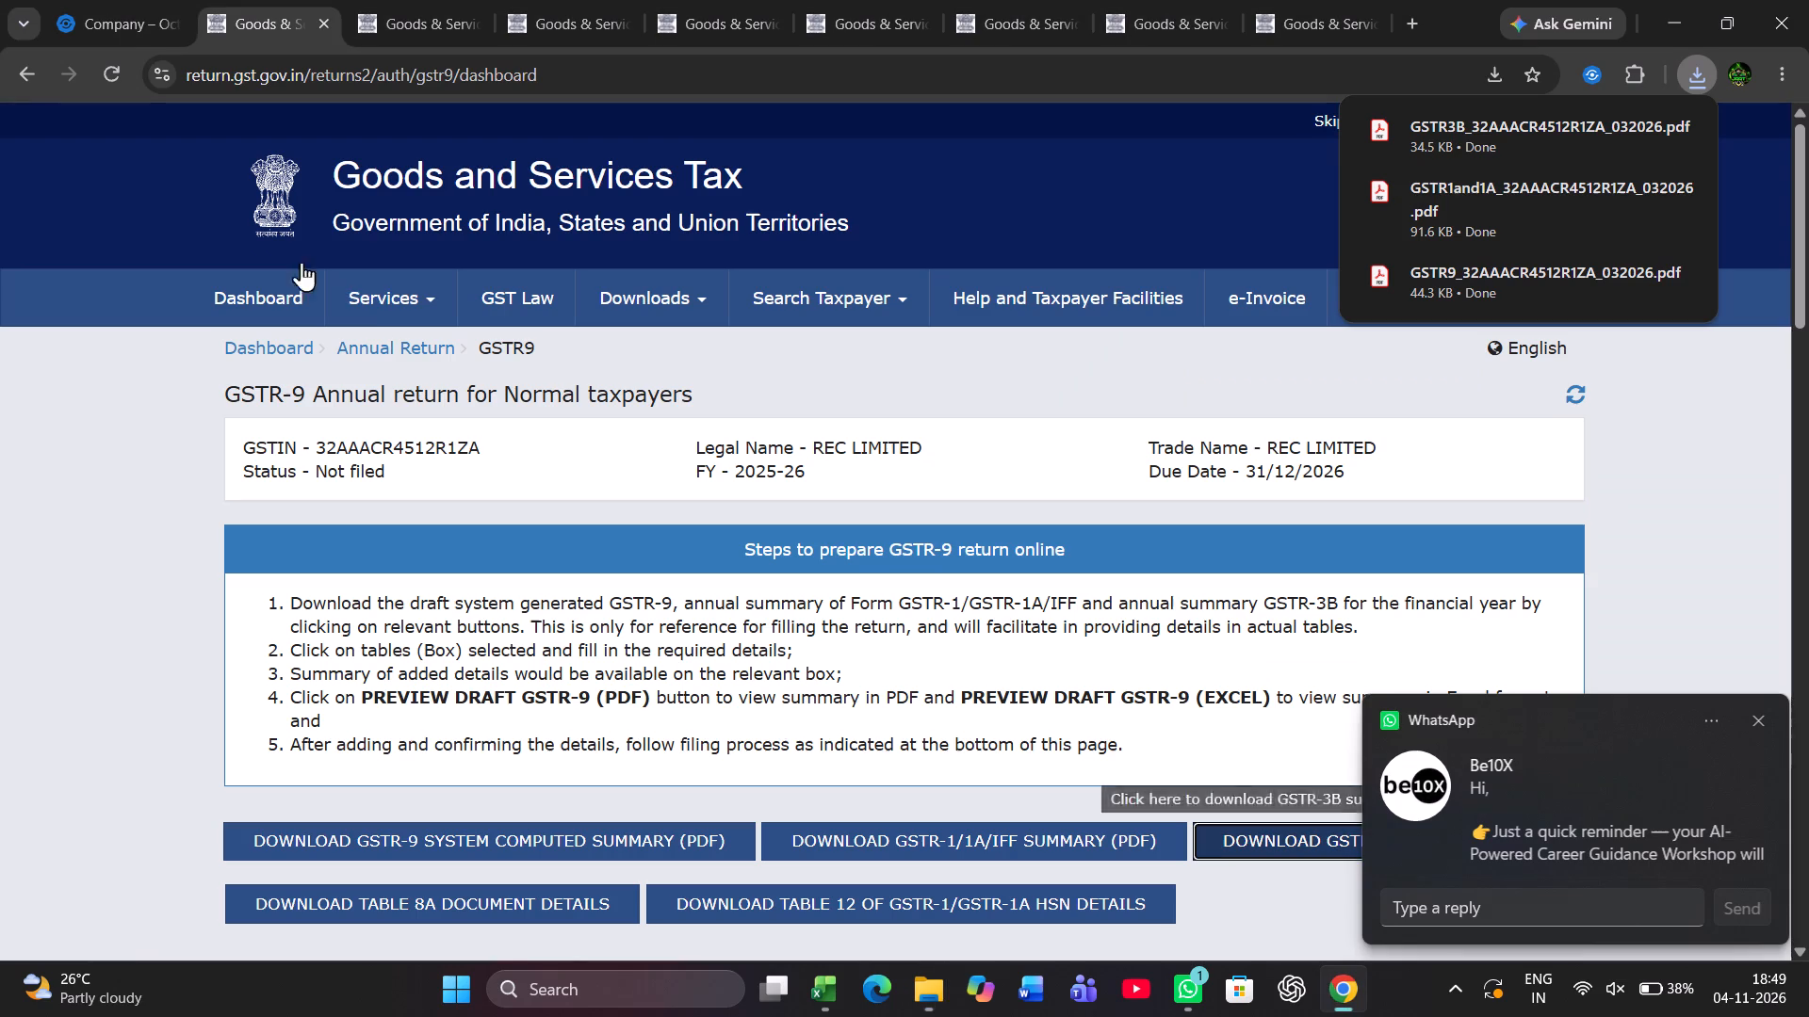
left_click(133, 28)
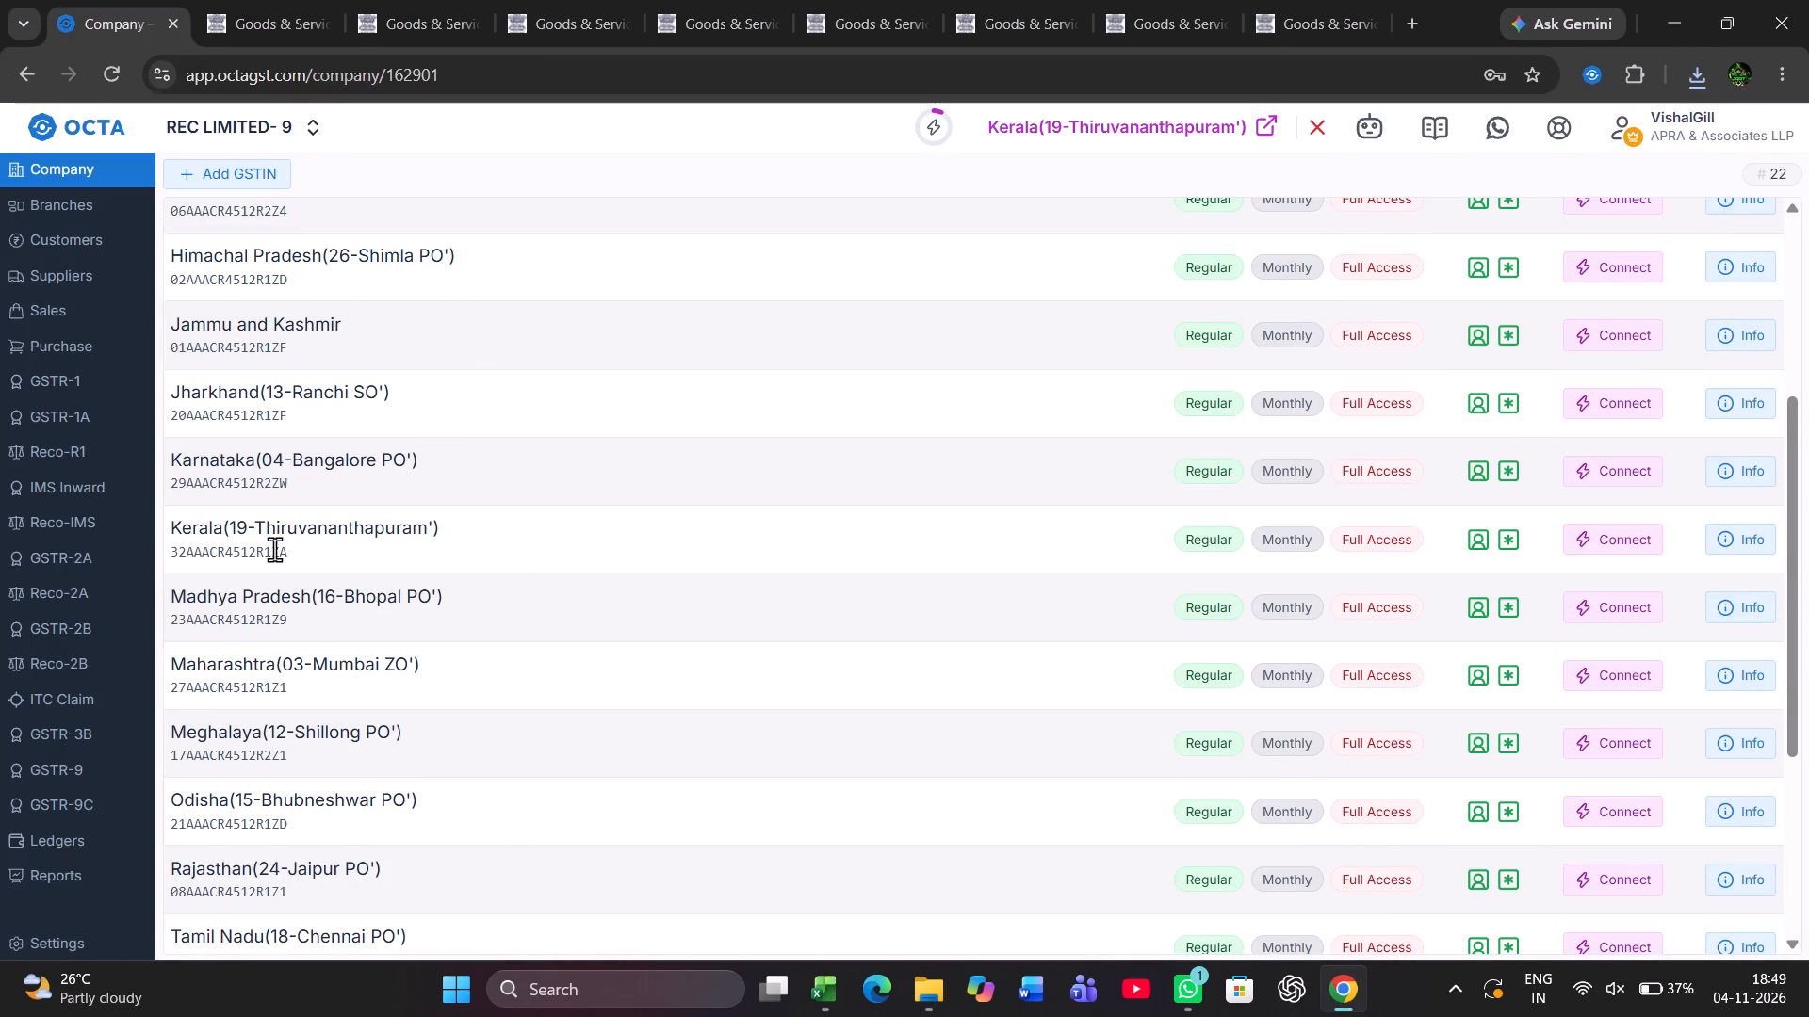
key("alt+Tab")
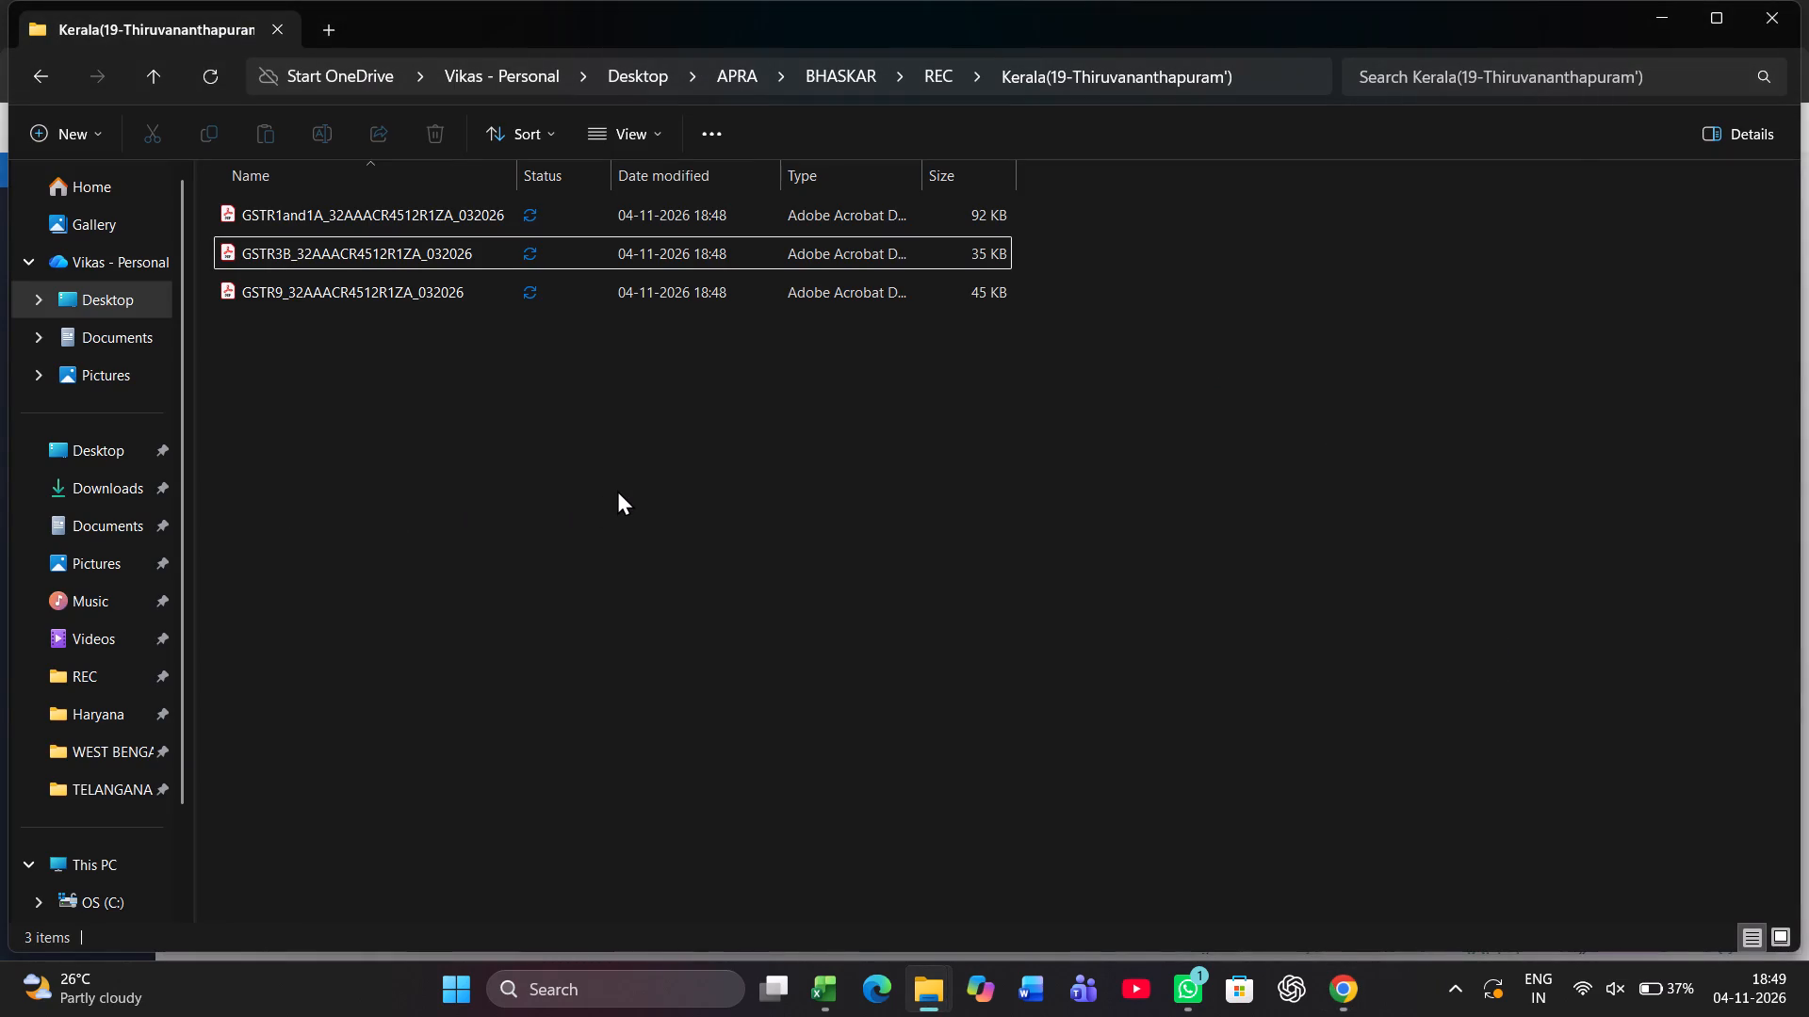
Check the PDFs in REC's Karnataka(04-Bangalore PO') folder against the 29AAACR4512R2ZW files in Downloads.
key("BackSpace")
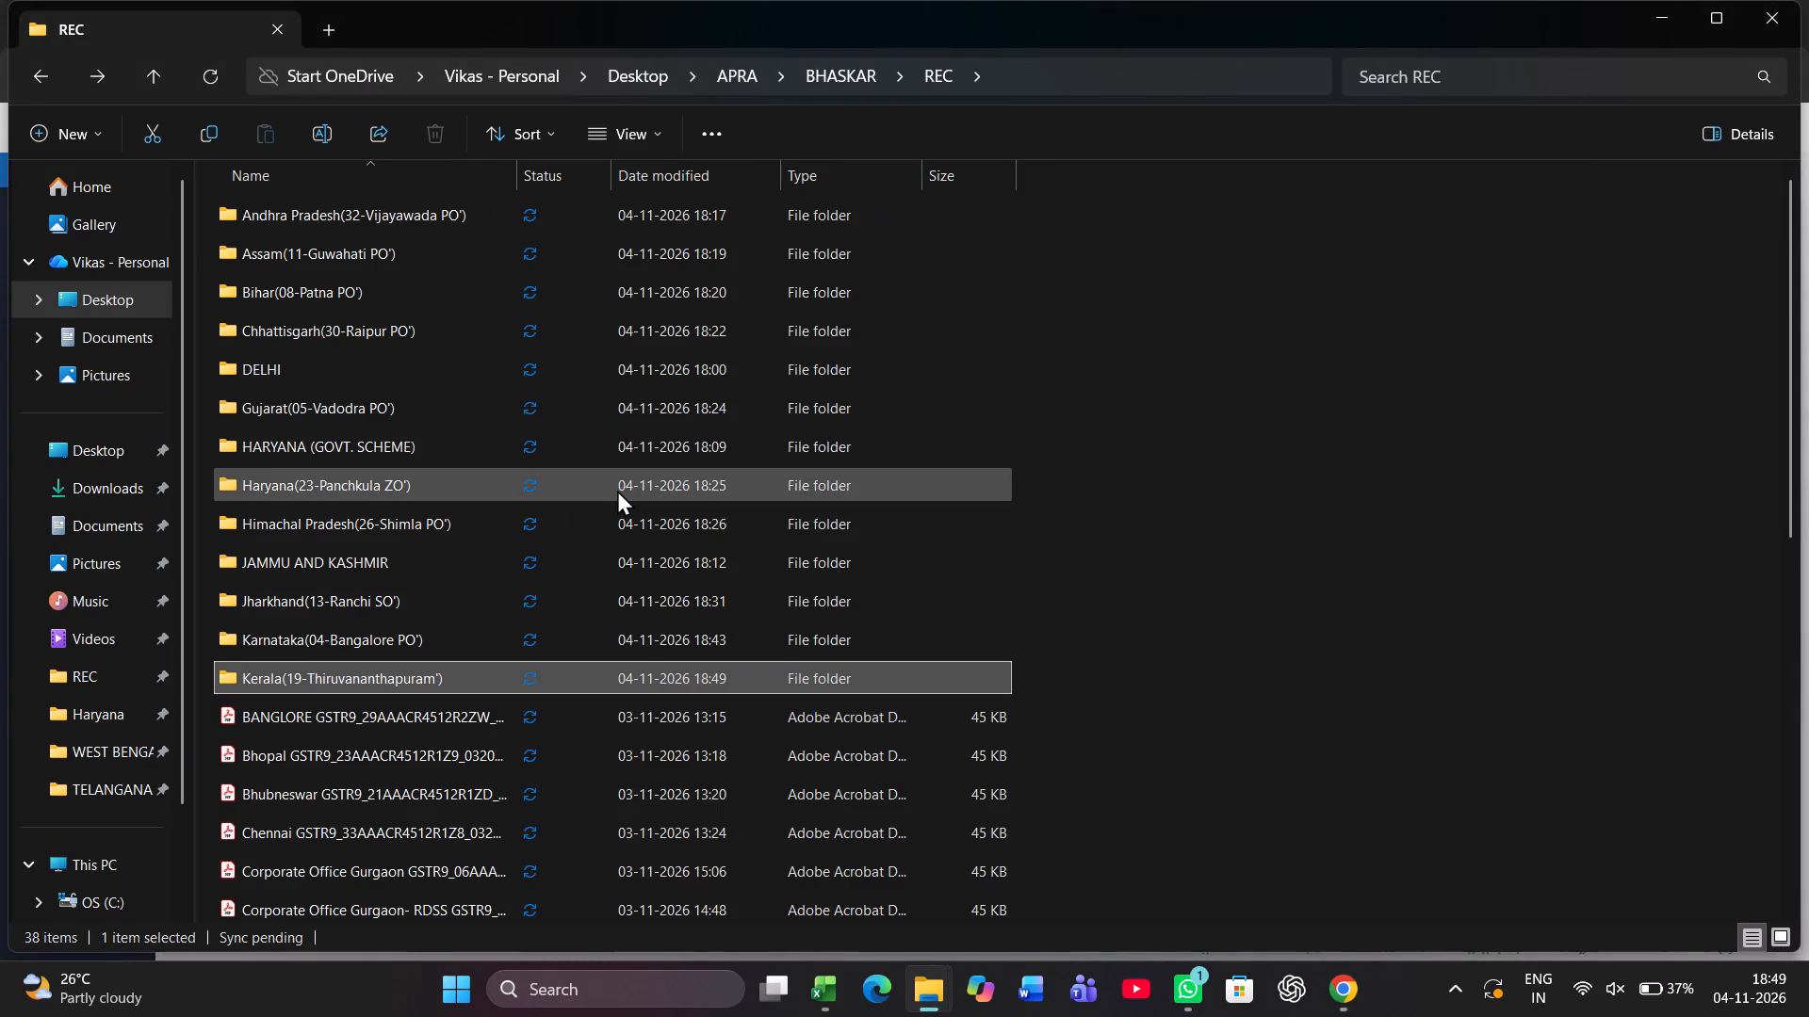
key("Up")
key("Return")
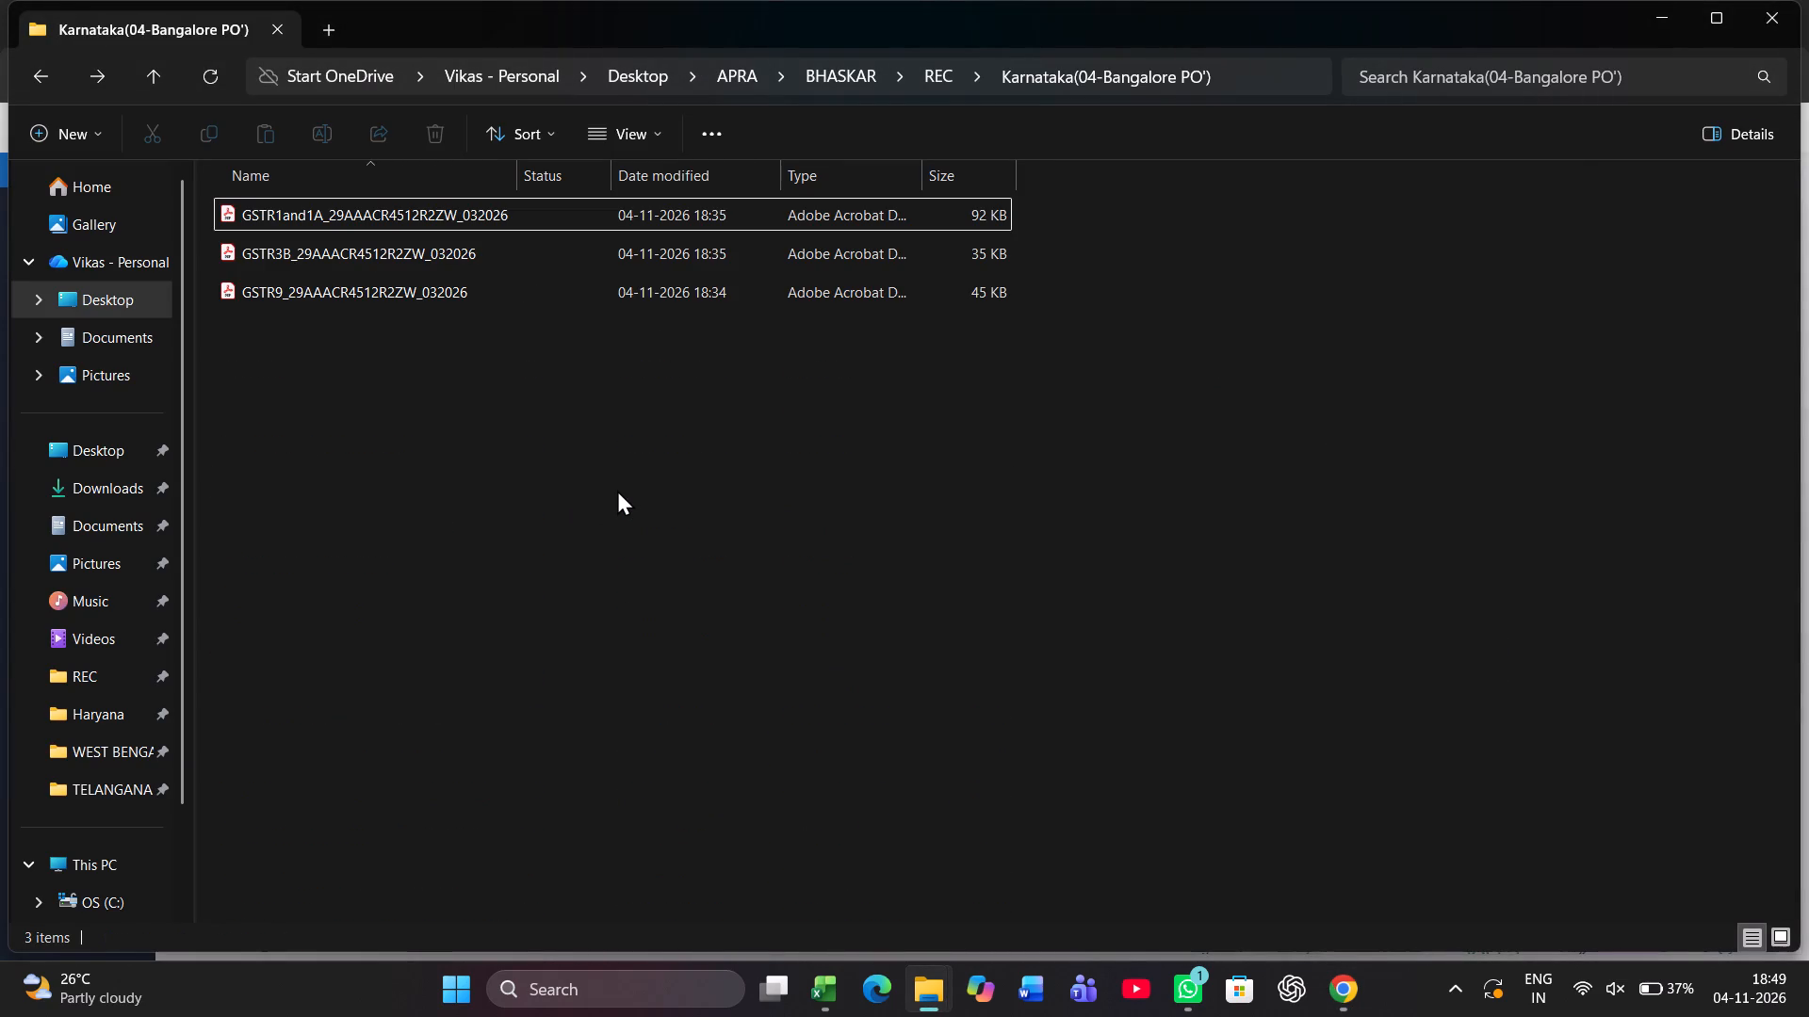
key("BackSpace")
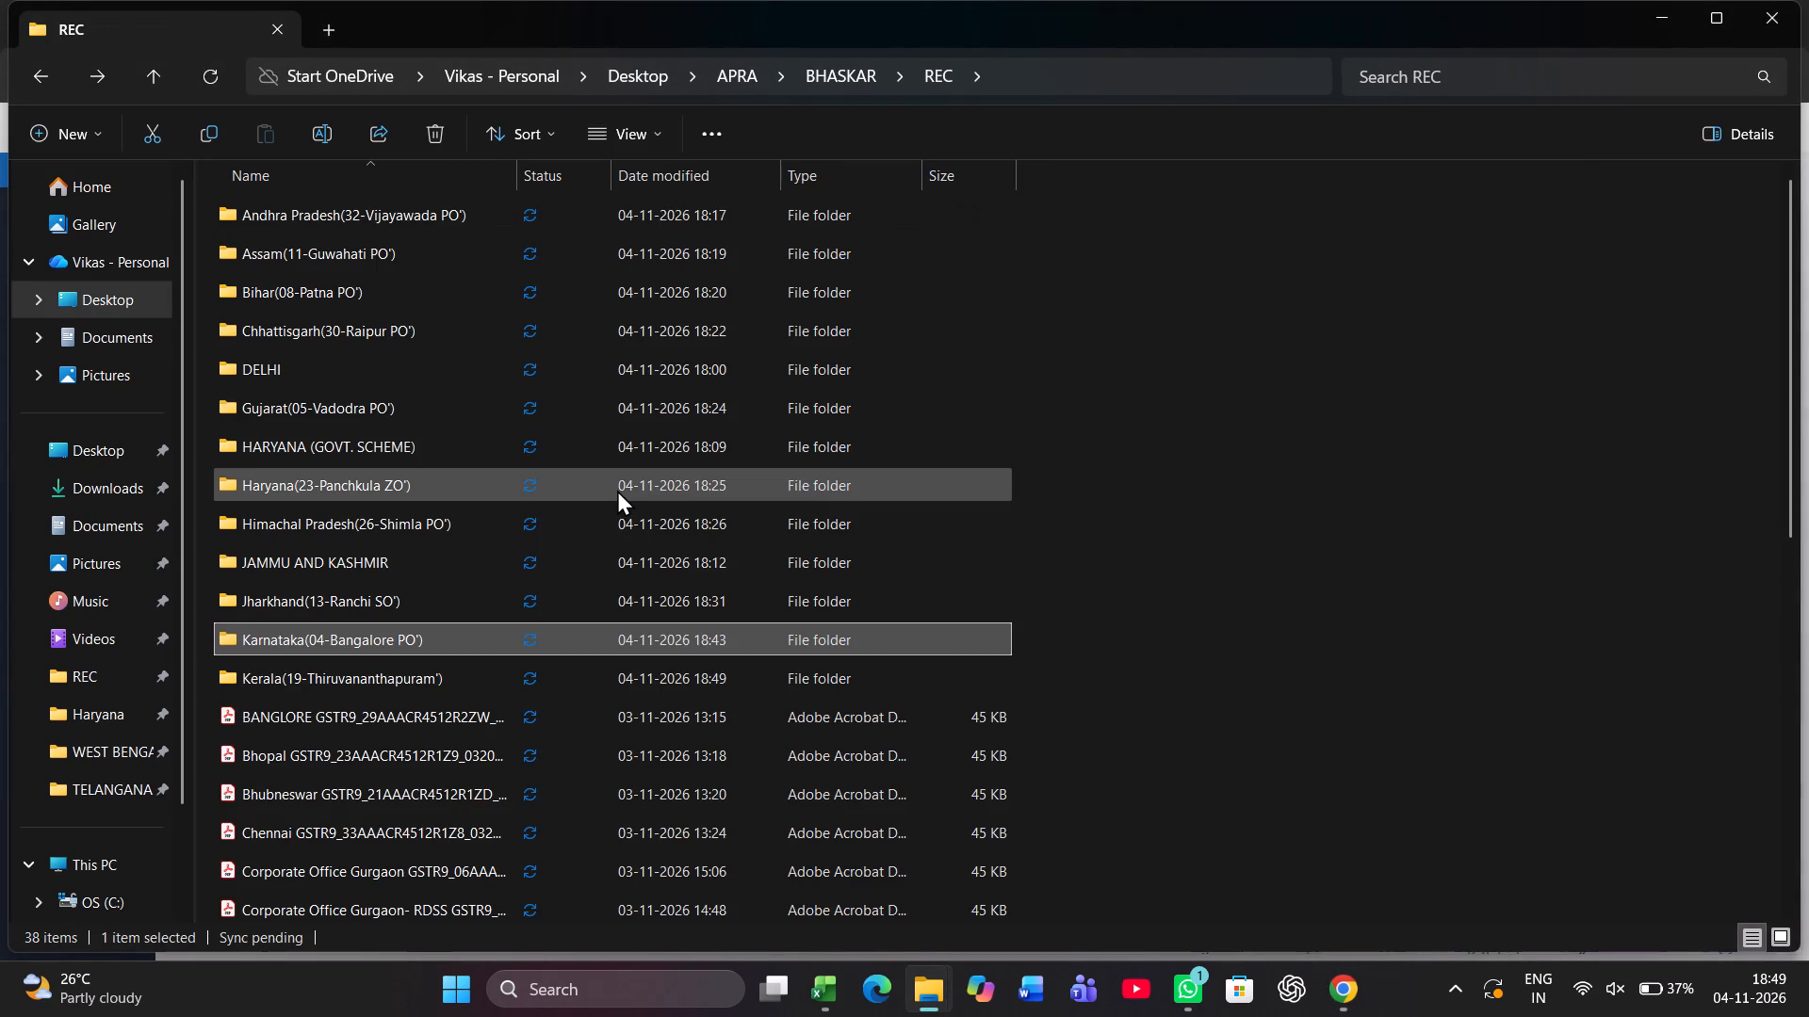
key("alt+Tab")
key("alt+Tab")
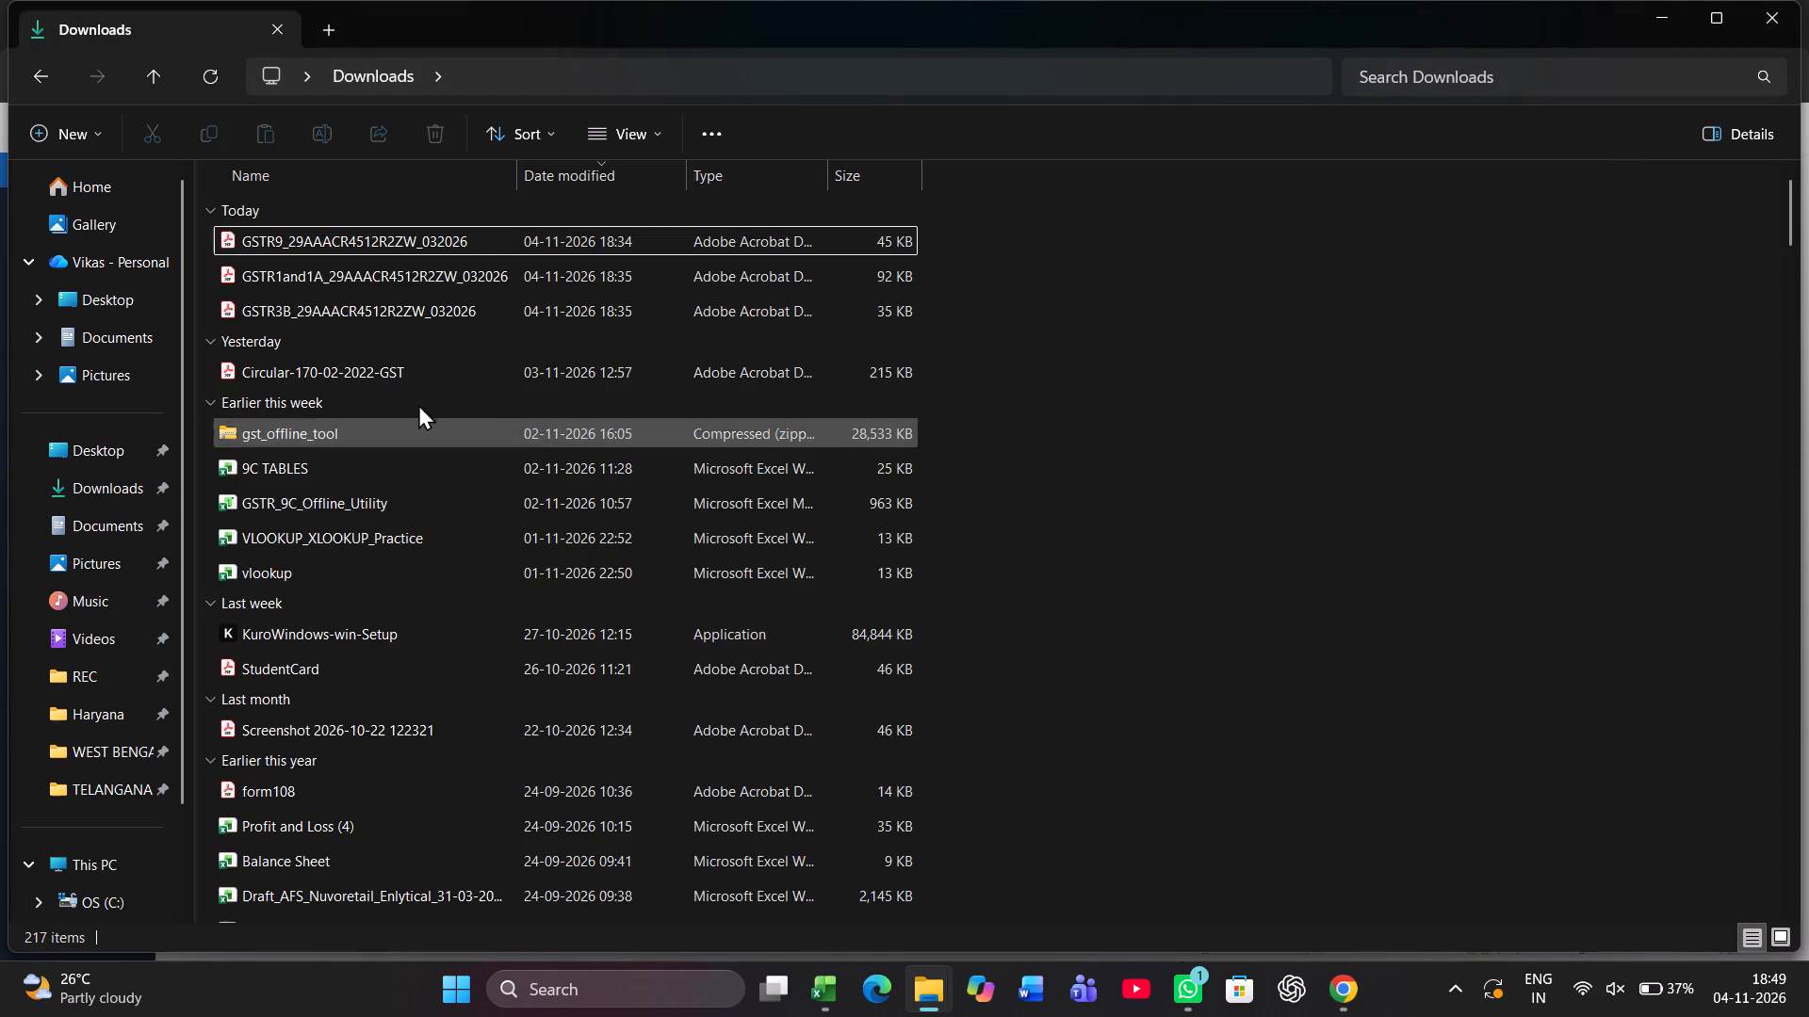
key("alt+Tab")
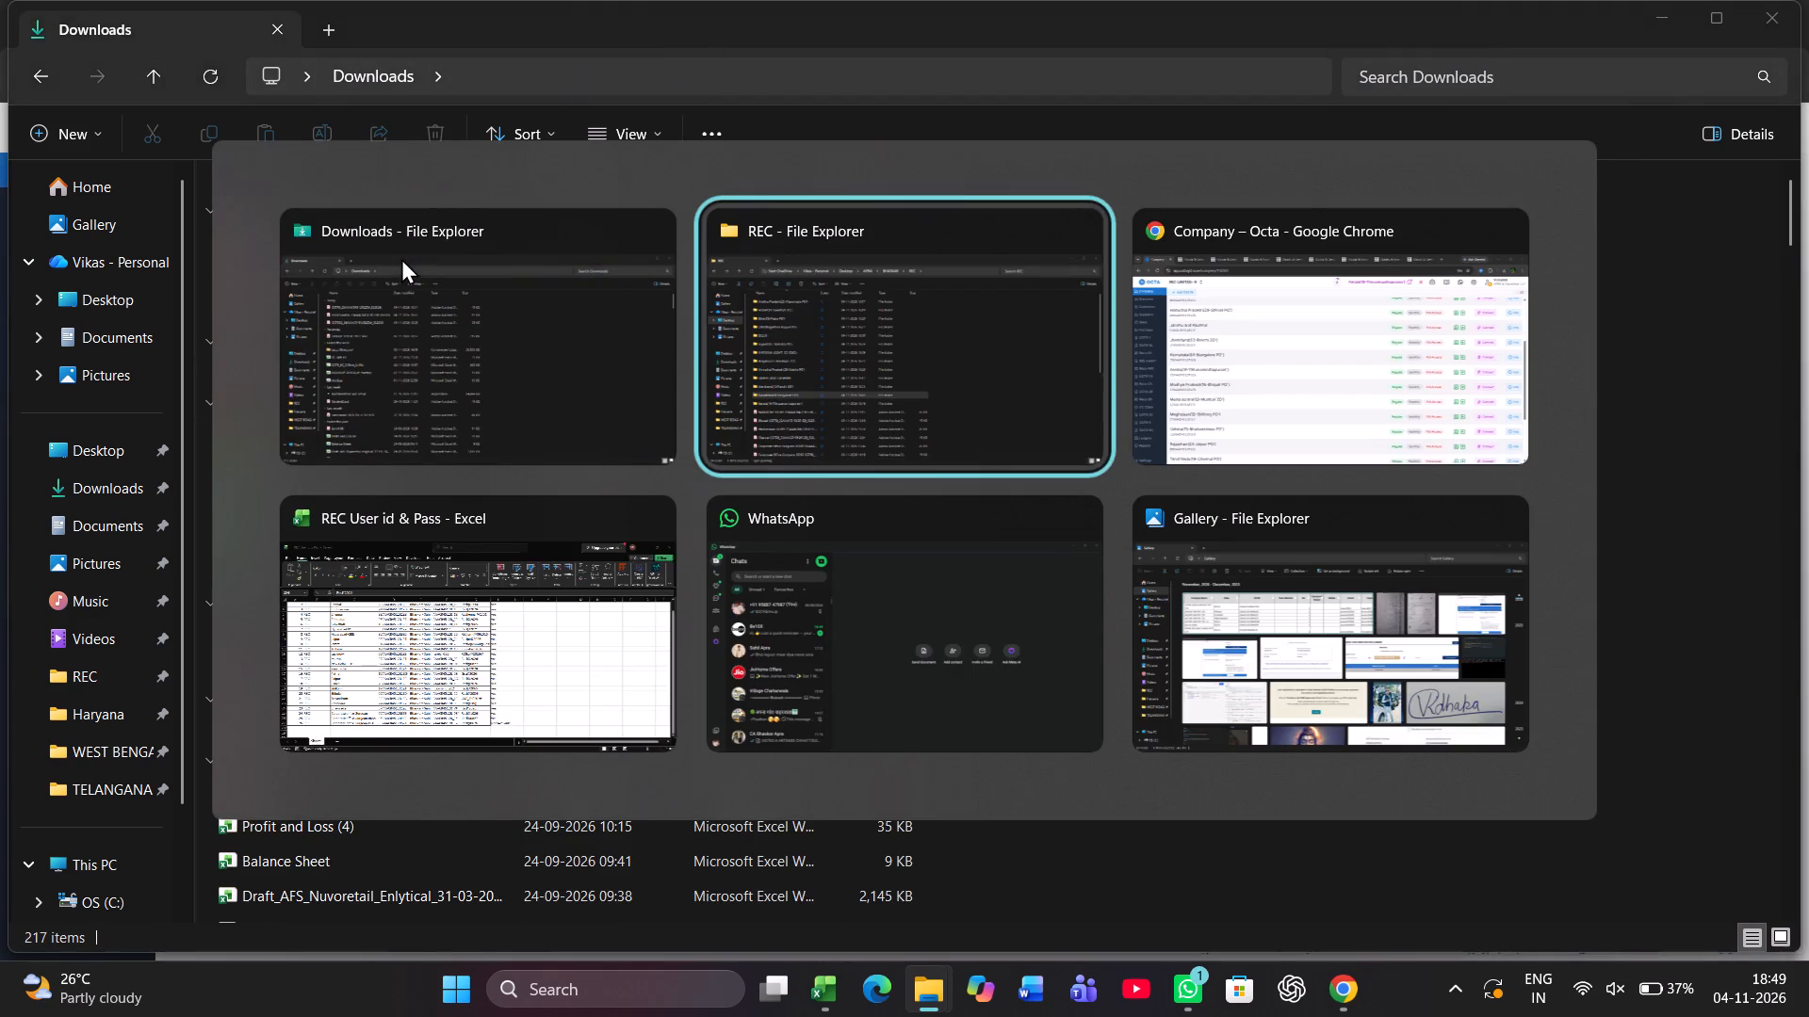
key("Return")
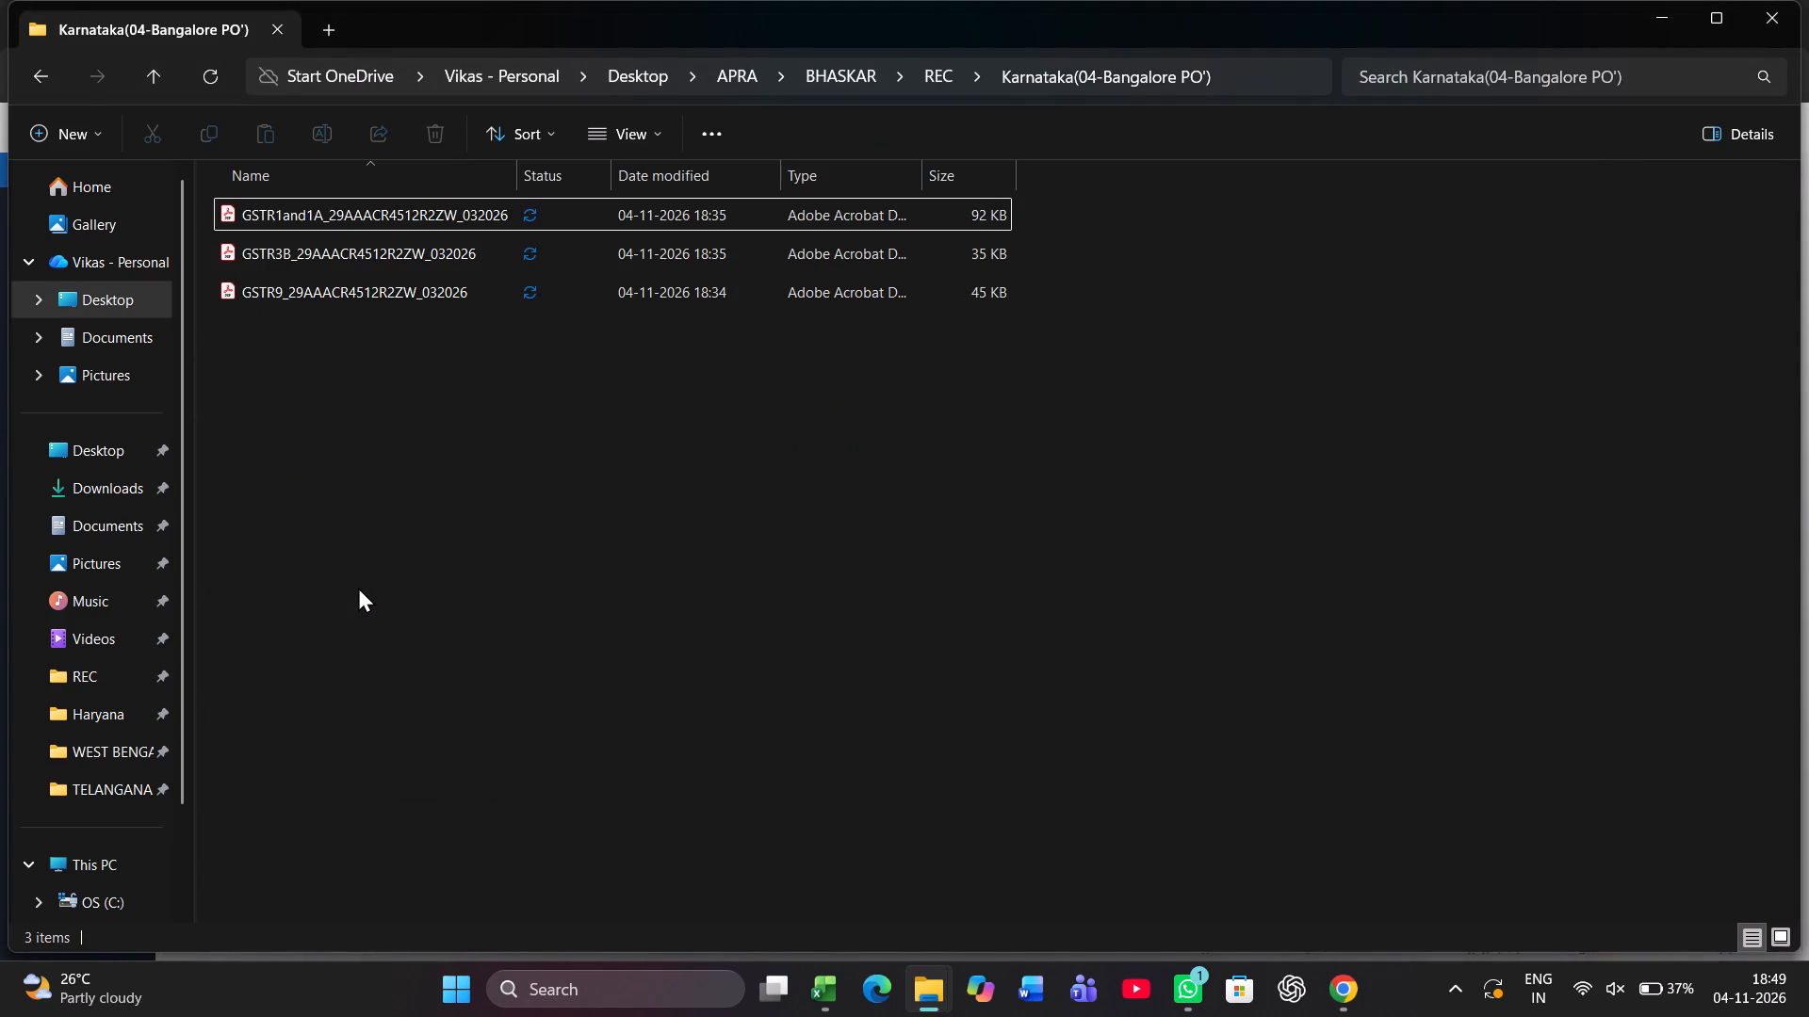
key("BackSpace")
Delete Karnataka's three 29AAACR4512R2ZW PDFs, the GSTR9, GSTR1and1A and GSTR3B files, from the Downloads folder.
key("alt+Tab")
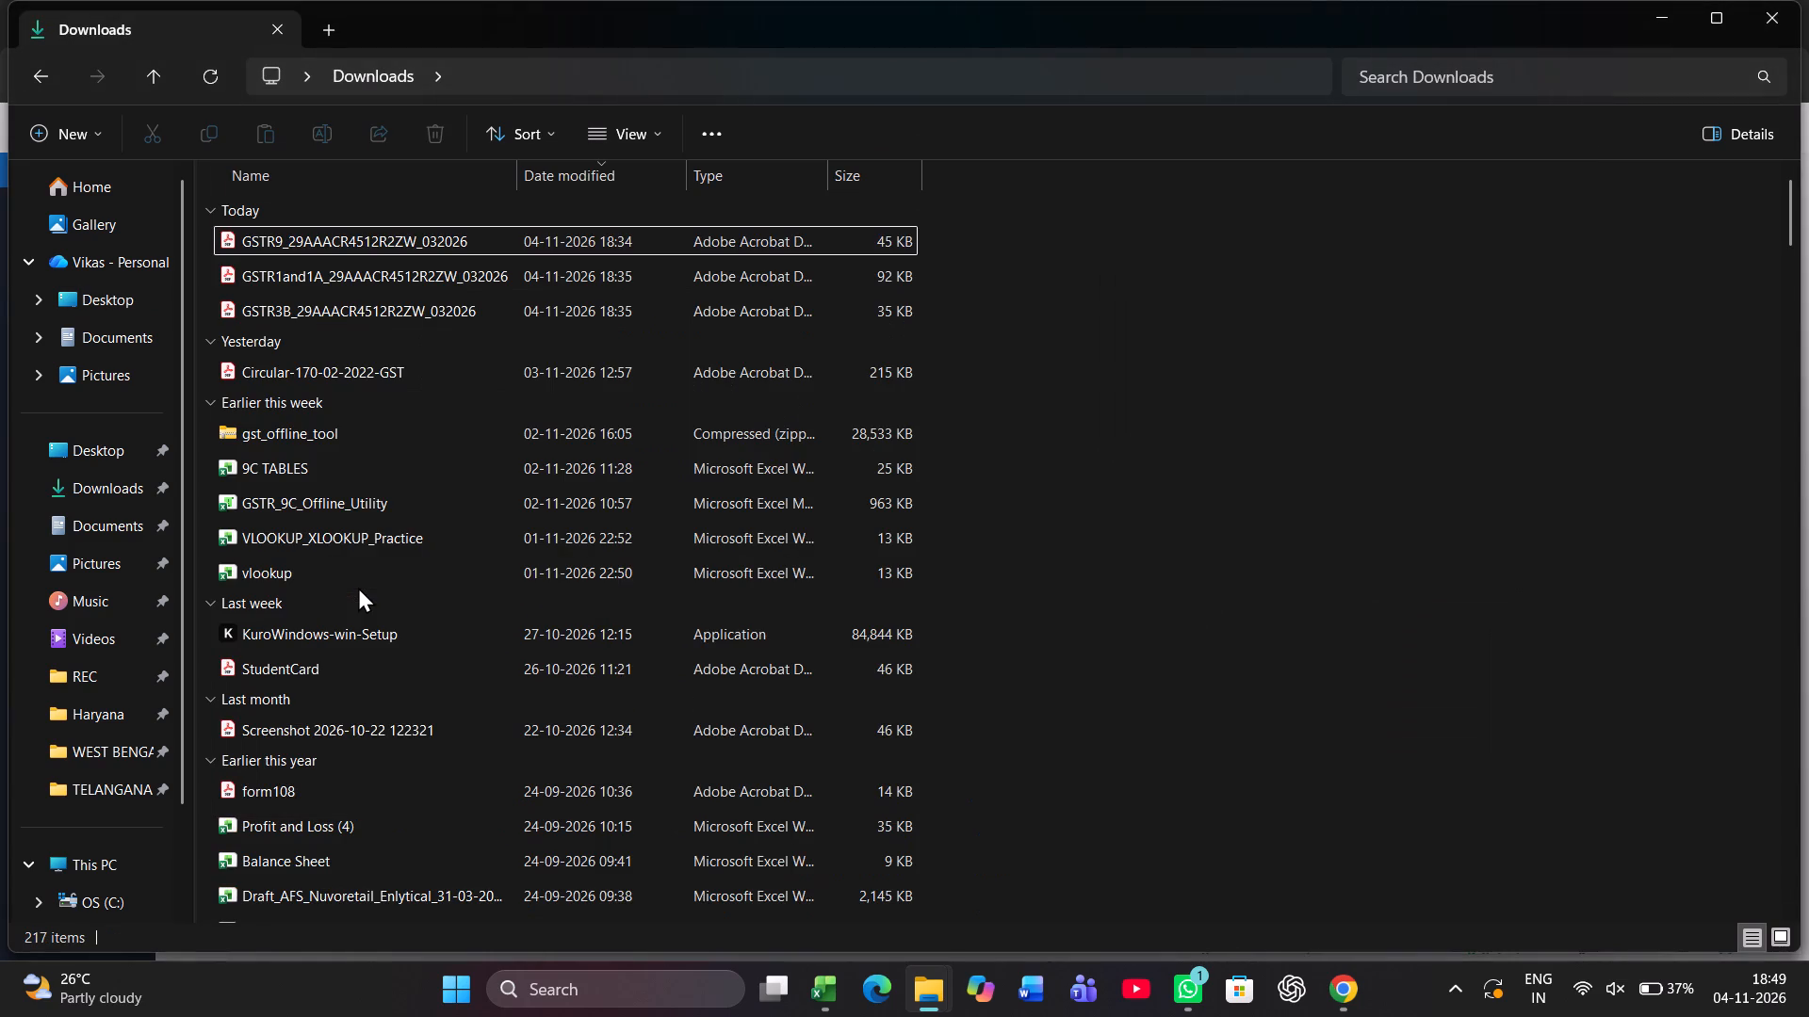
key("shift+Down")
key("shift+Down")
key("Up")
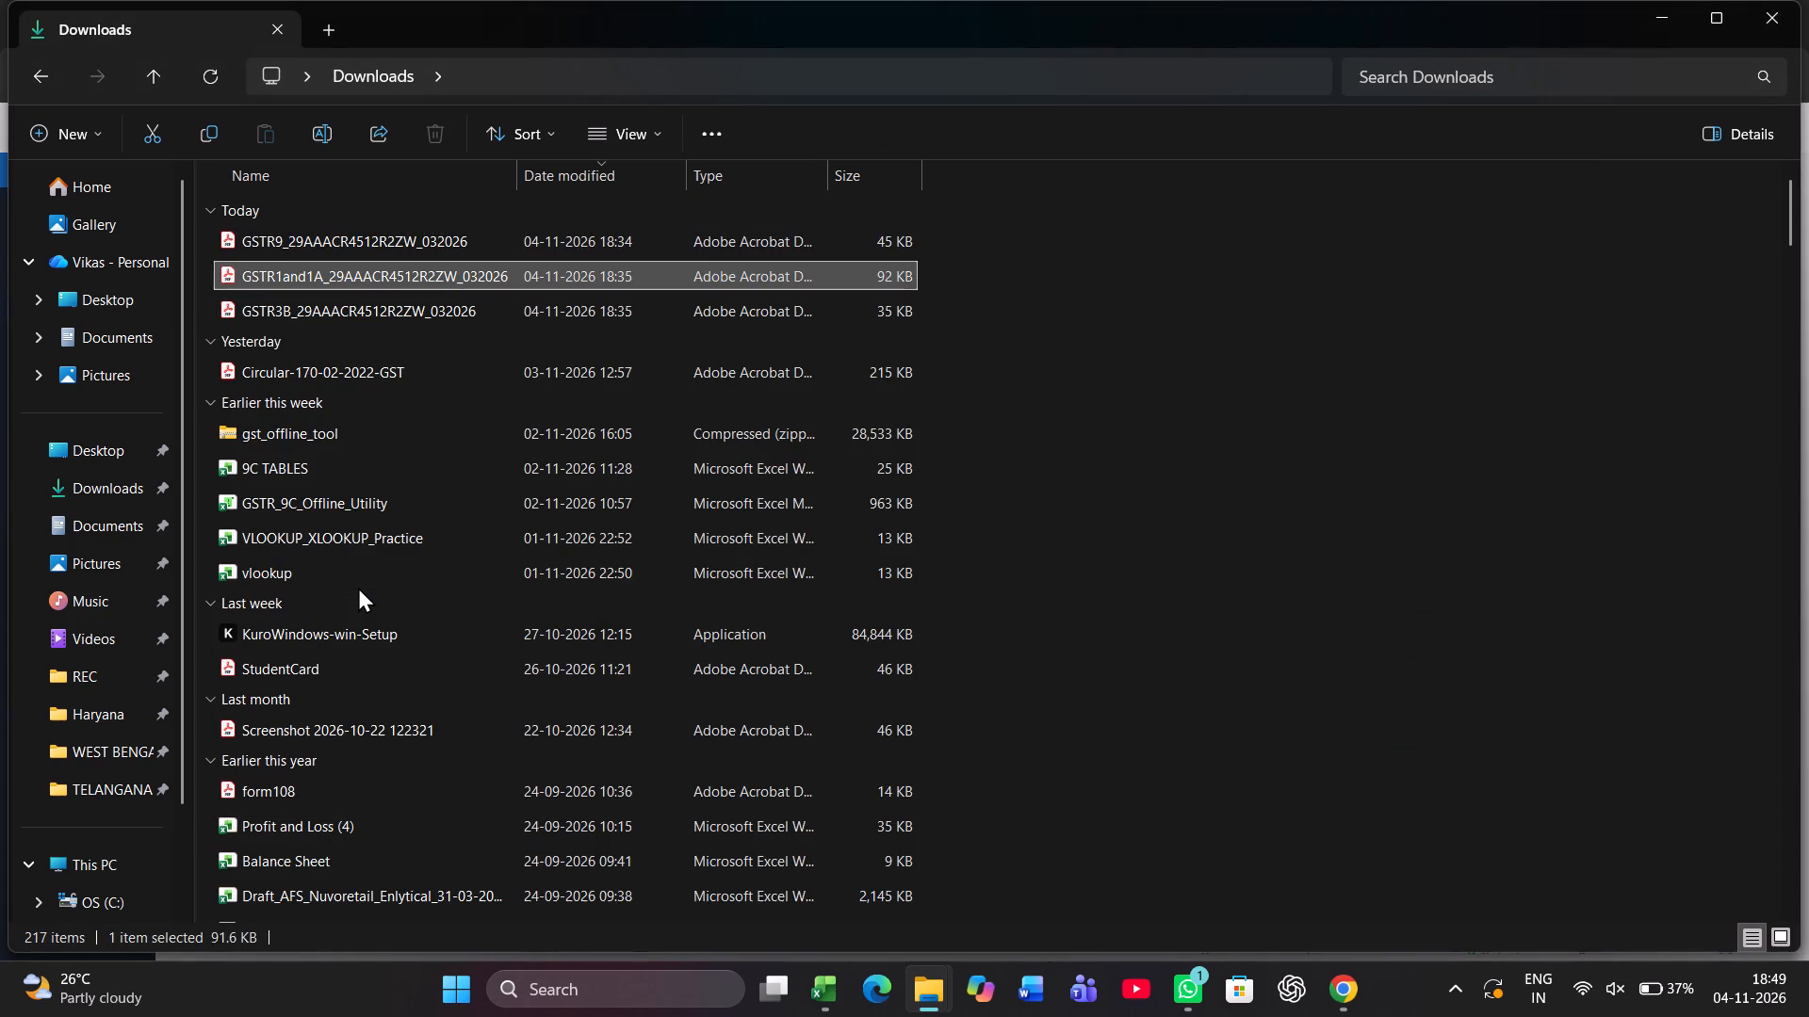
key("Up")
key("shift+Down")
key("shift+Down")
key("Delete")
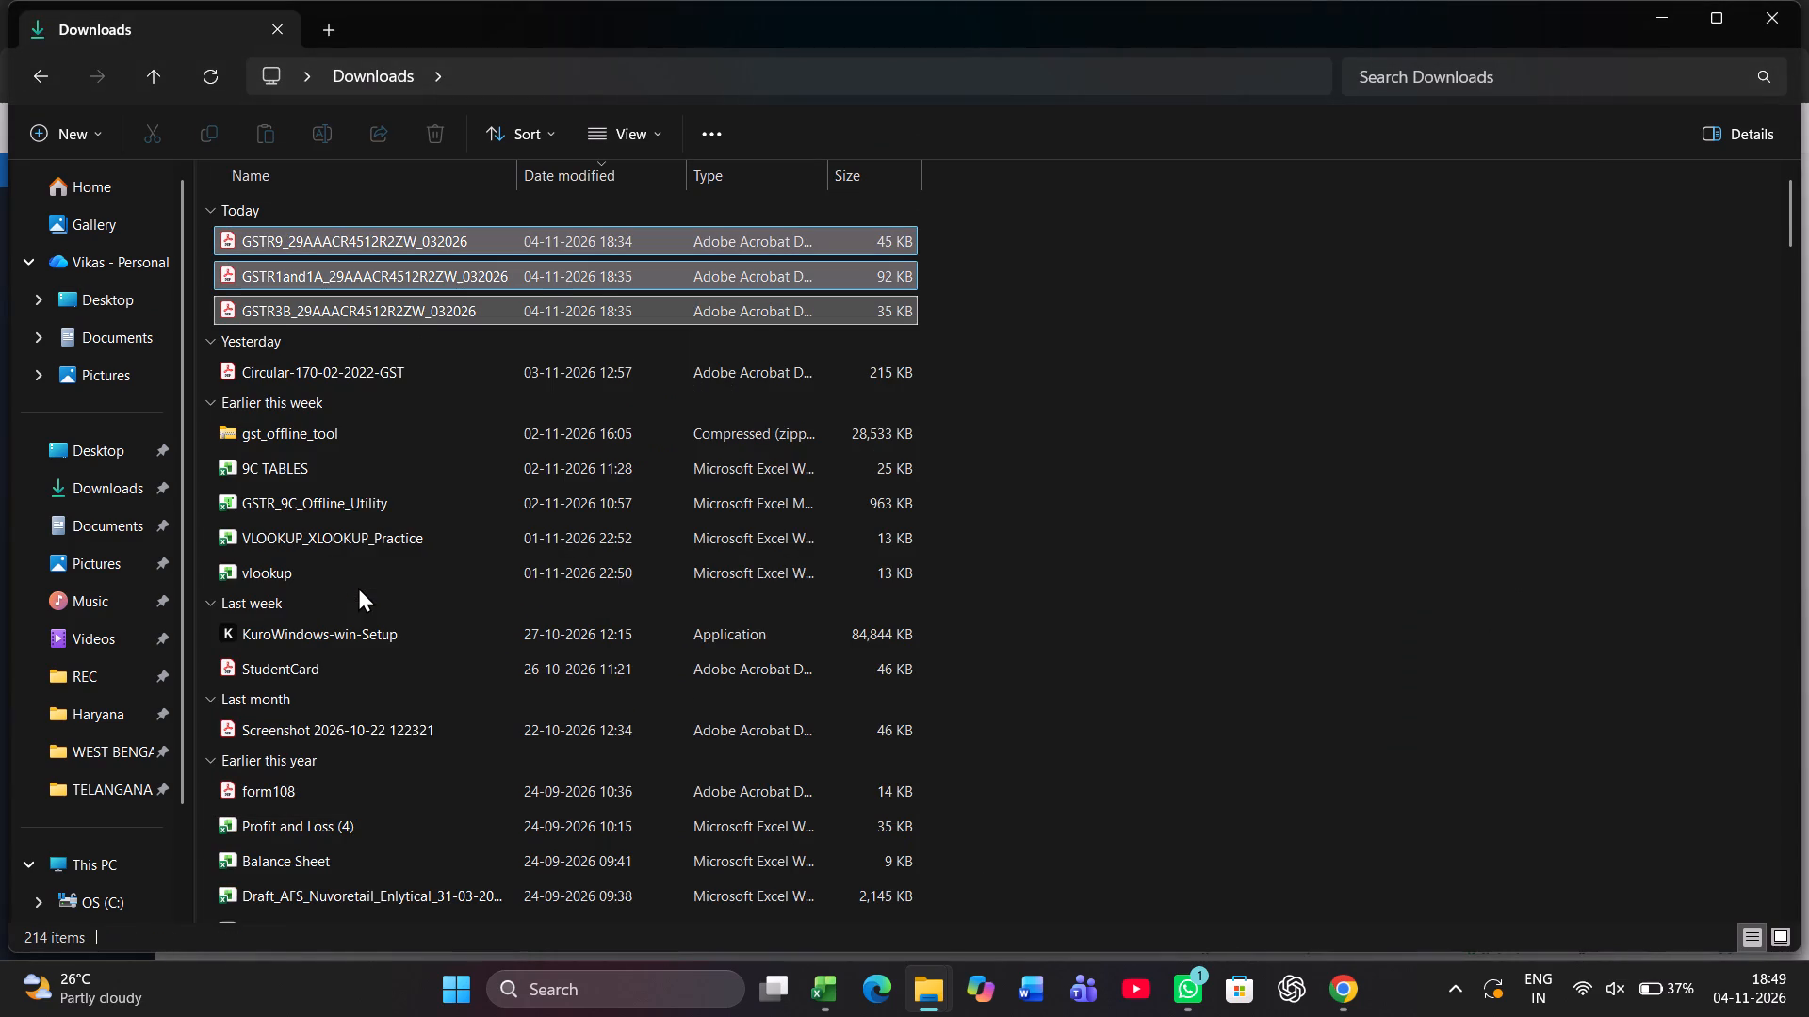
Copy Madhya Pradesh's branch name from Octa in Chrome, then create and open a REC folder named Madhya Pradesh(16-Bhopal PO').
key("alt+Tab")
key("alt+Tab")
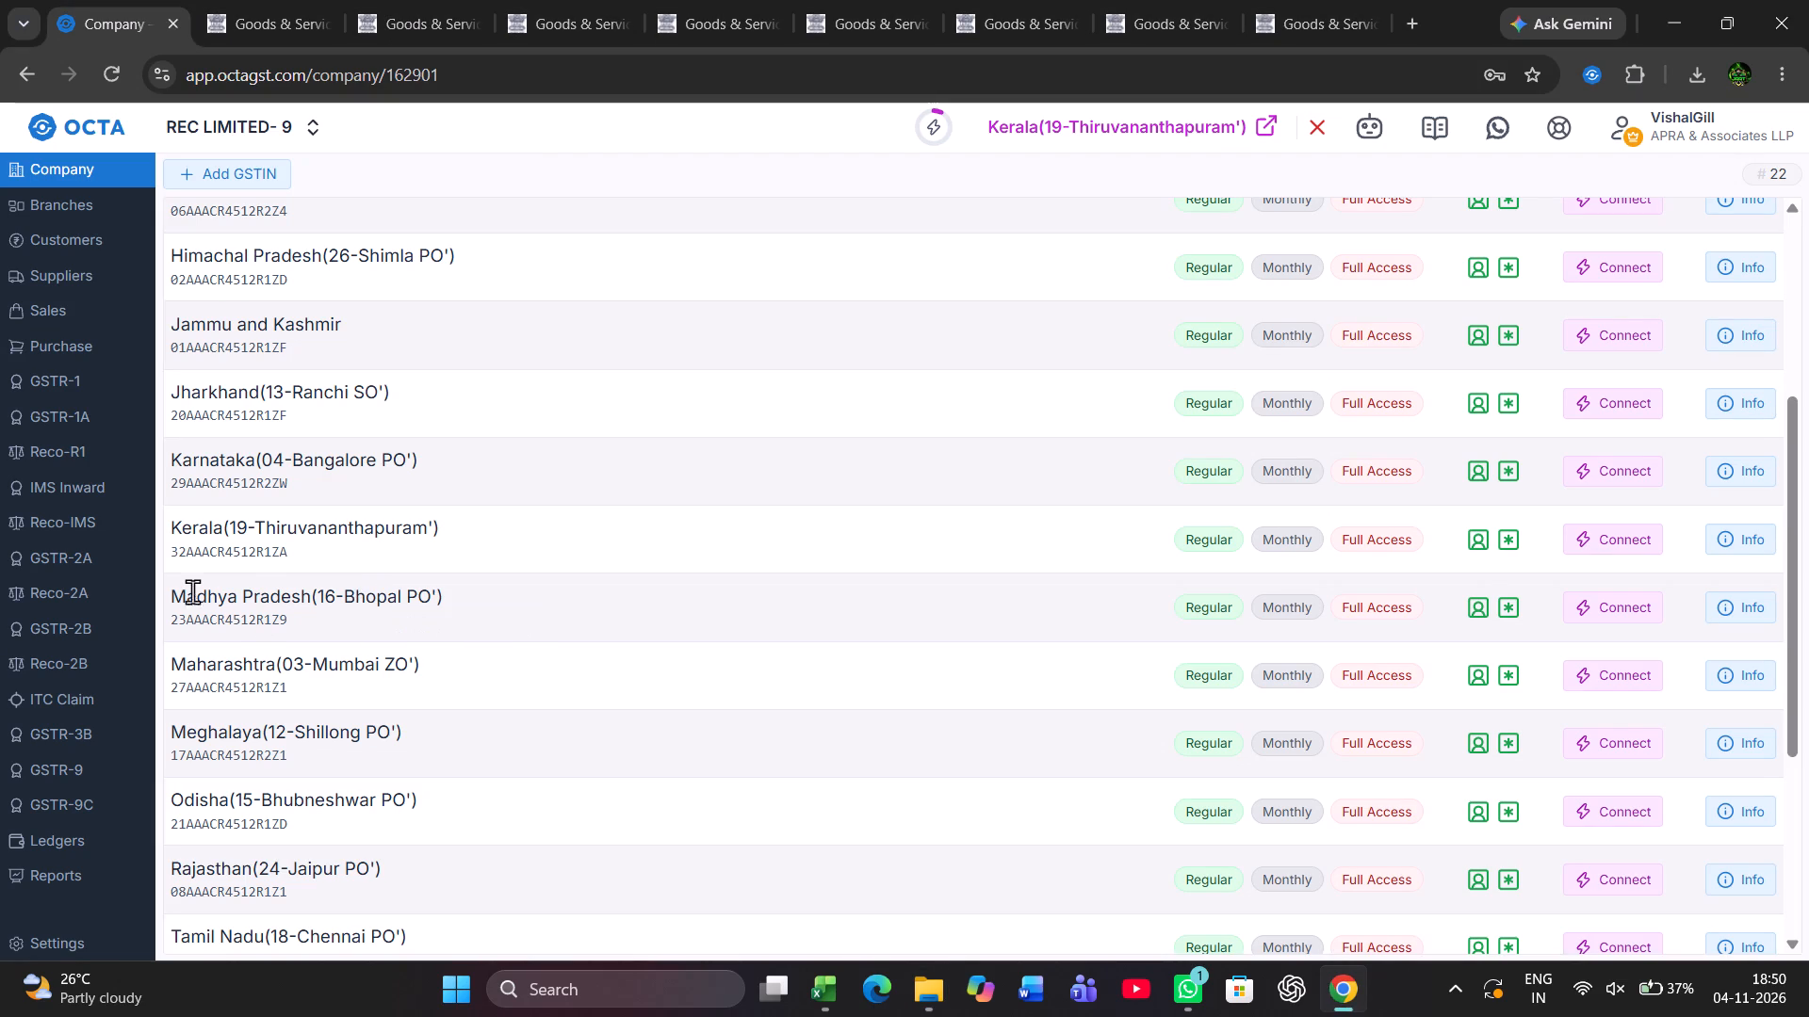
left_click_drag(174, 594, 451, 585)
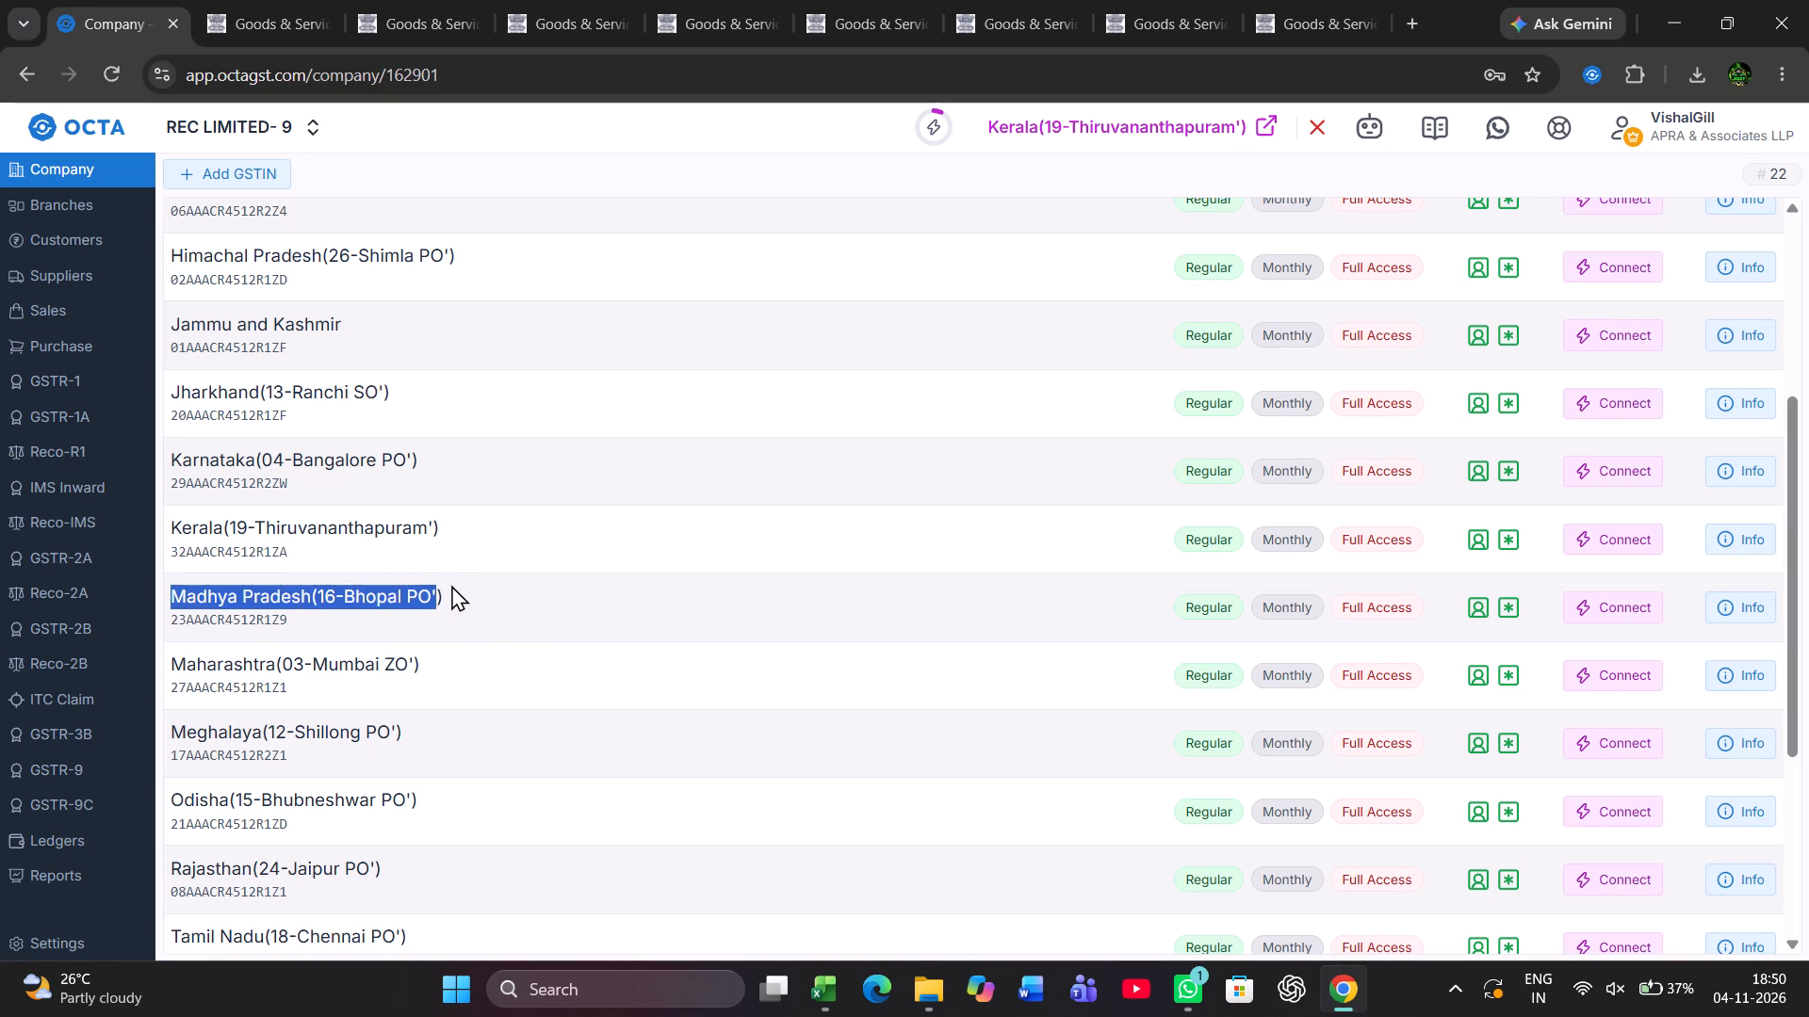
key("ctrl+c")
key("alt+Tab")
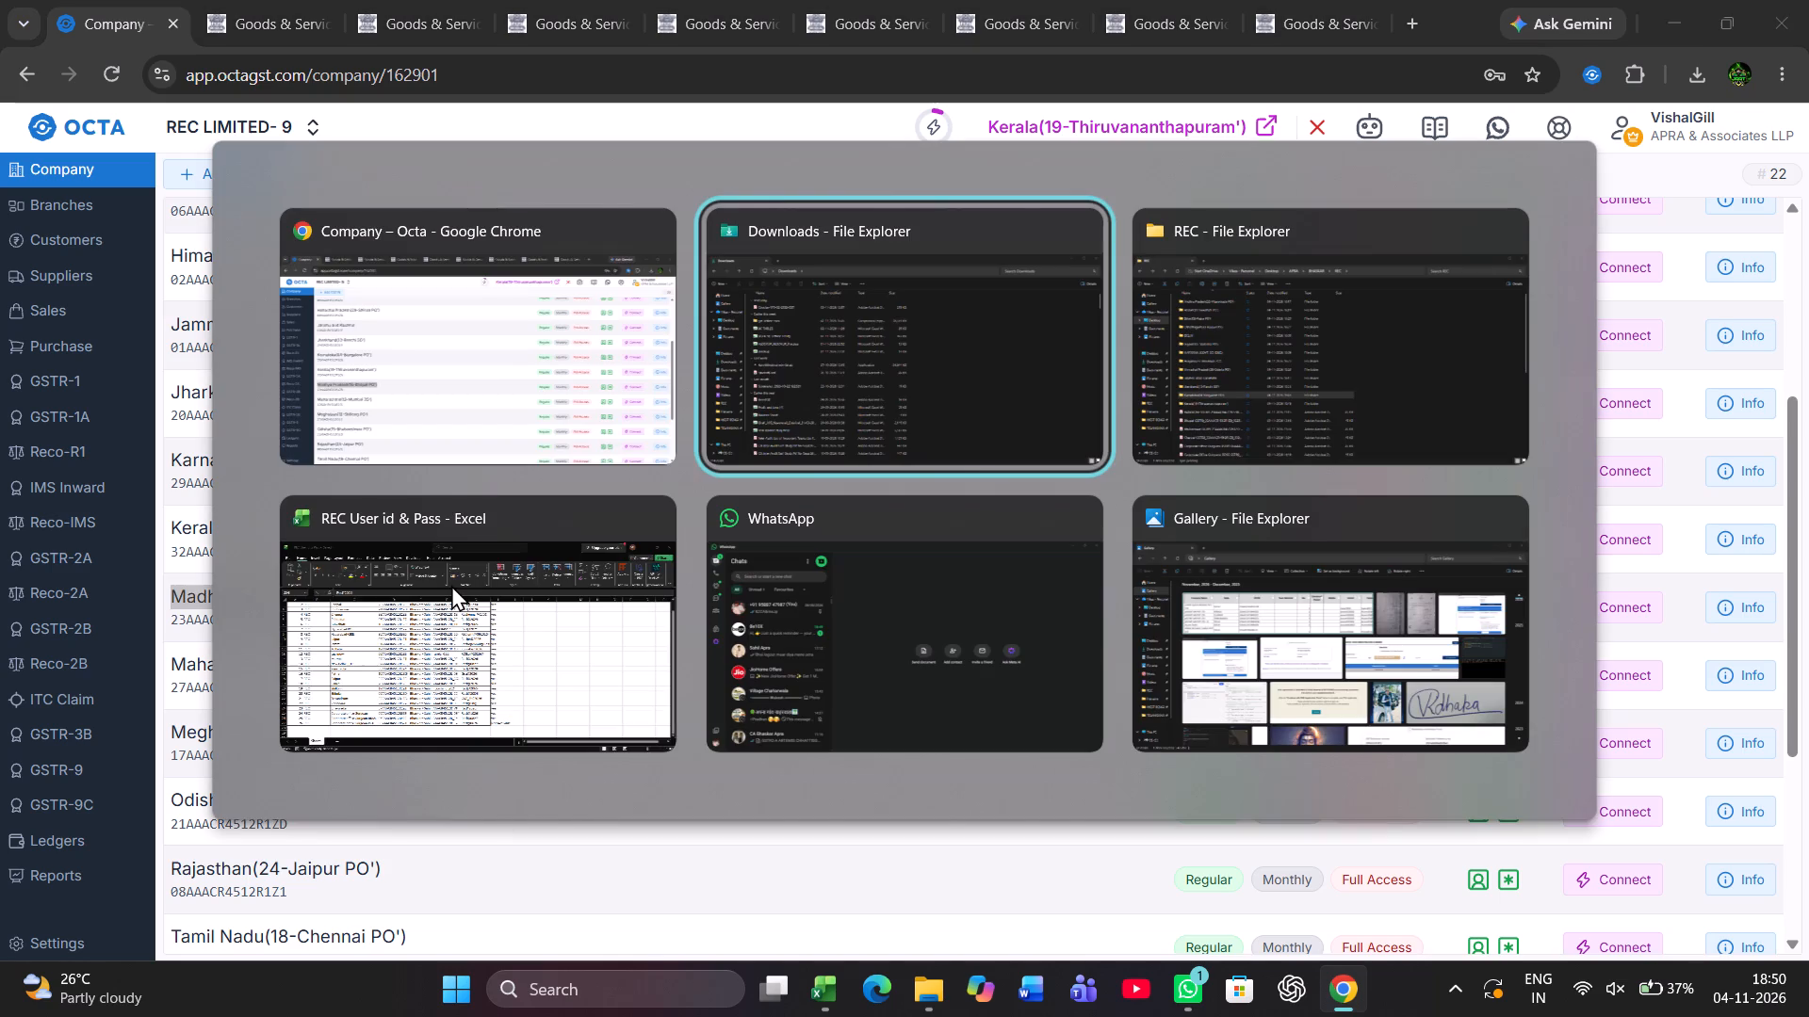
key("alt+Tab")
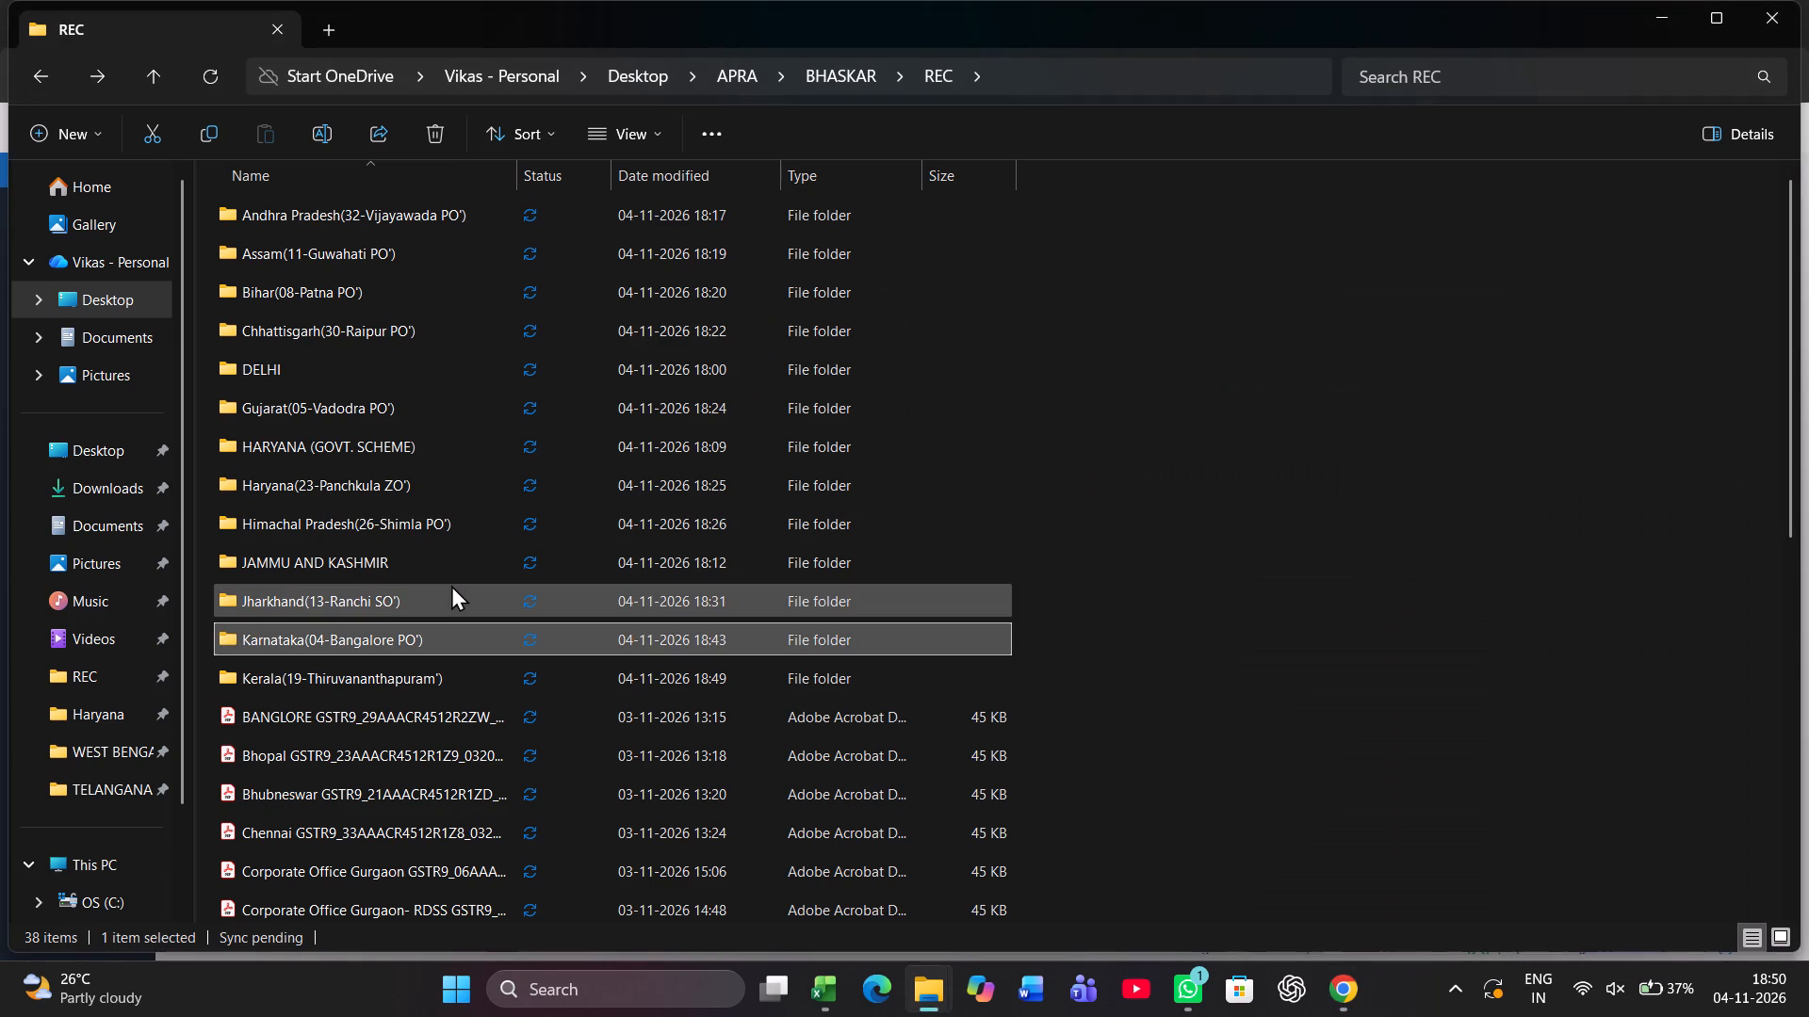
key("ctrl+shift+n")
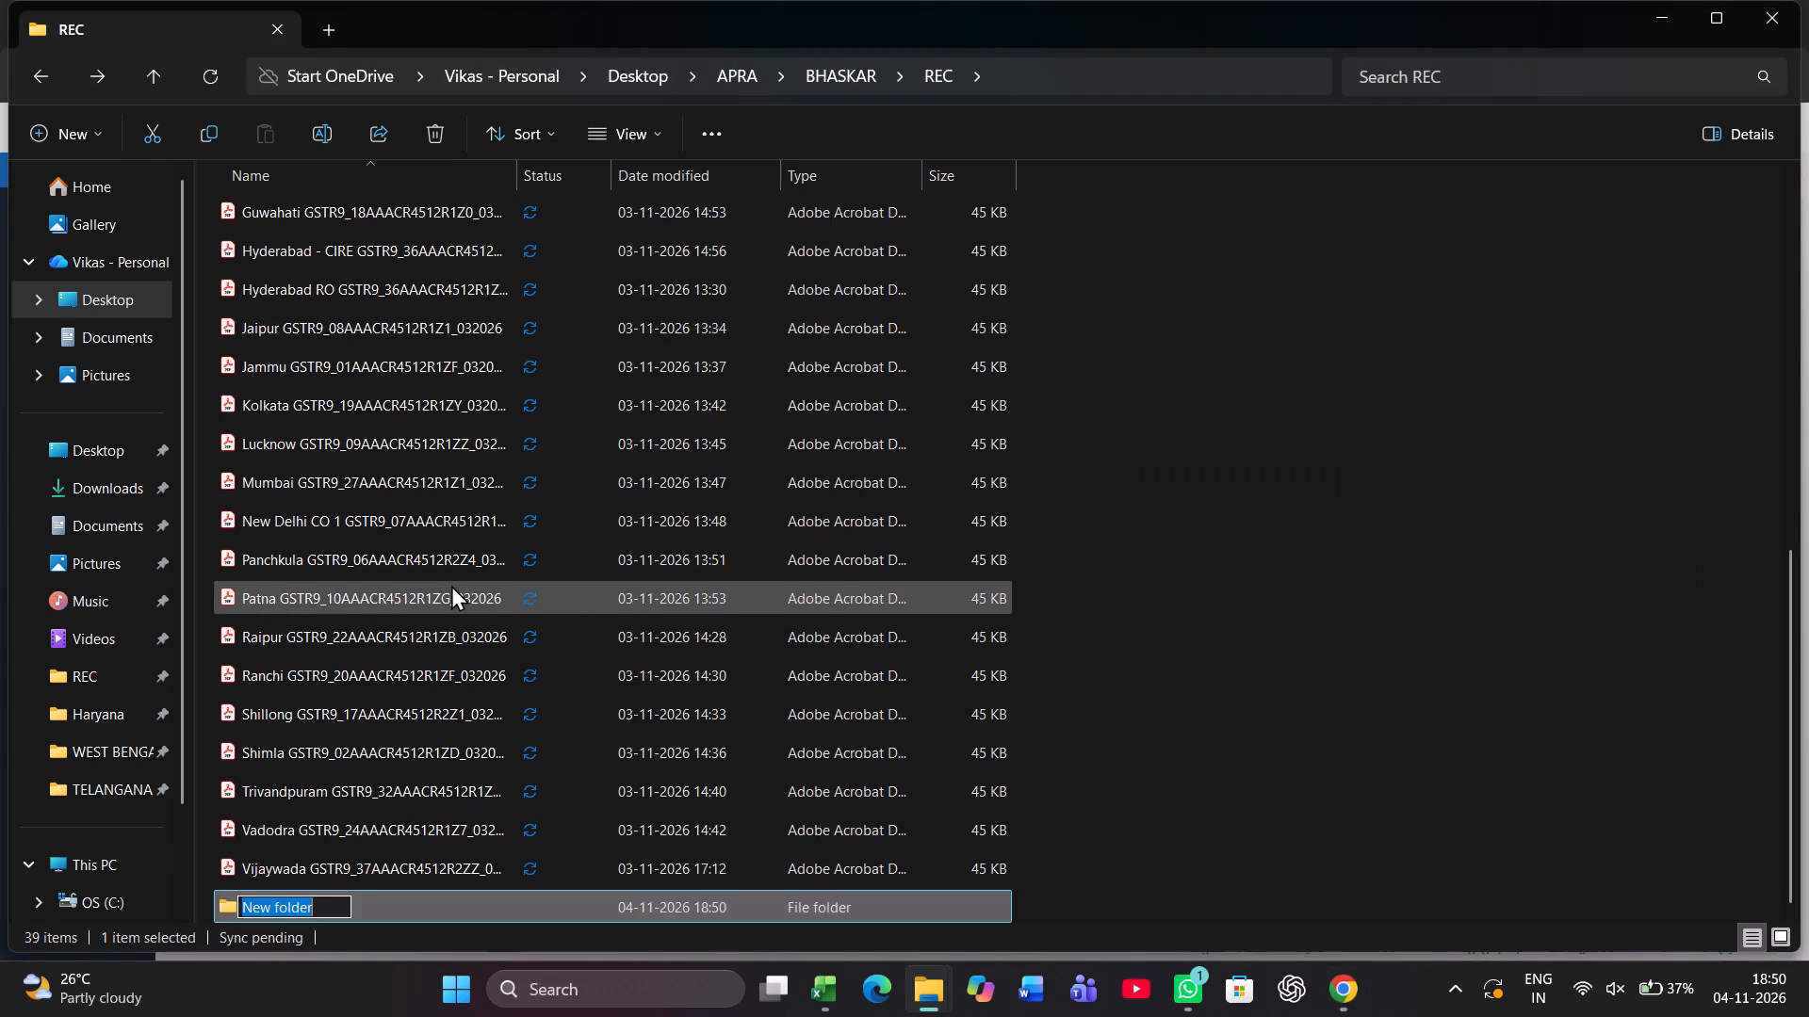
key("ctrl+v")
key("Return")
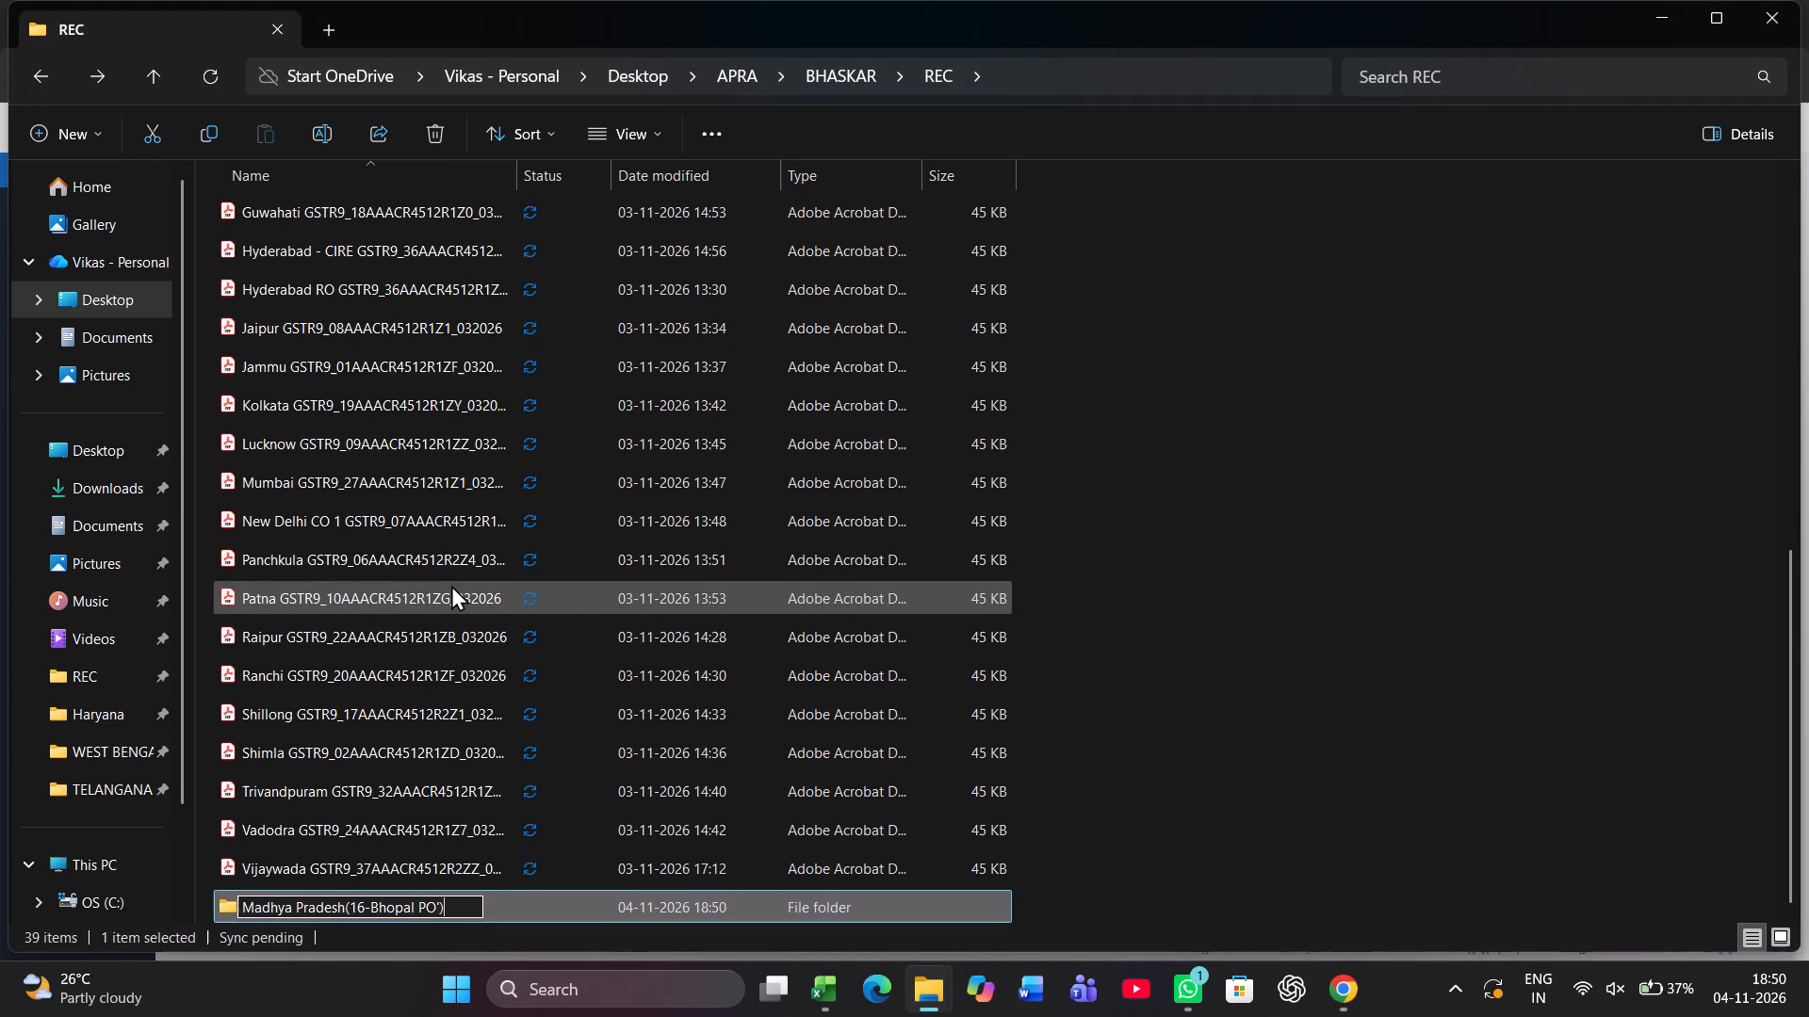
key("Return")
Switch to Chrome and open the GST portal's annual returns for Madhya Pradesh's GSTIN, financial year 2025-26.
key("alt+Tab")
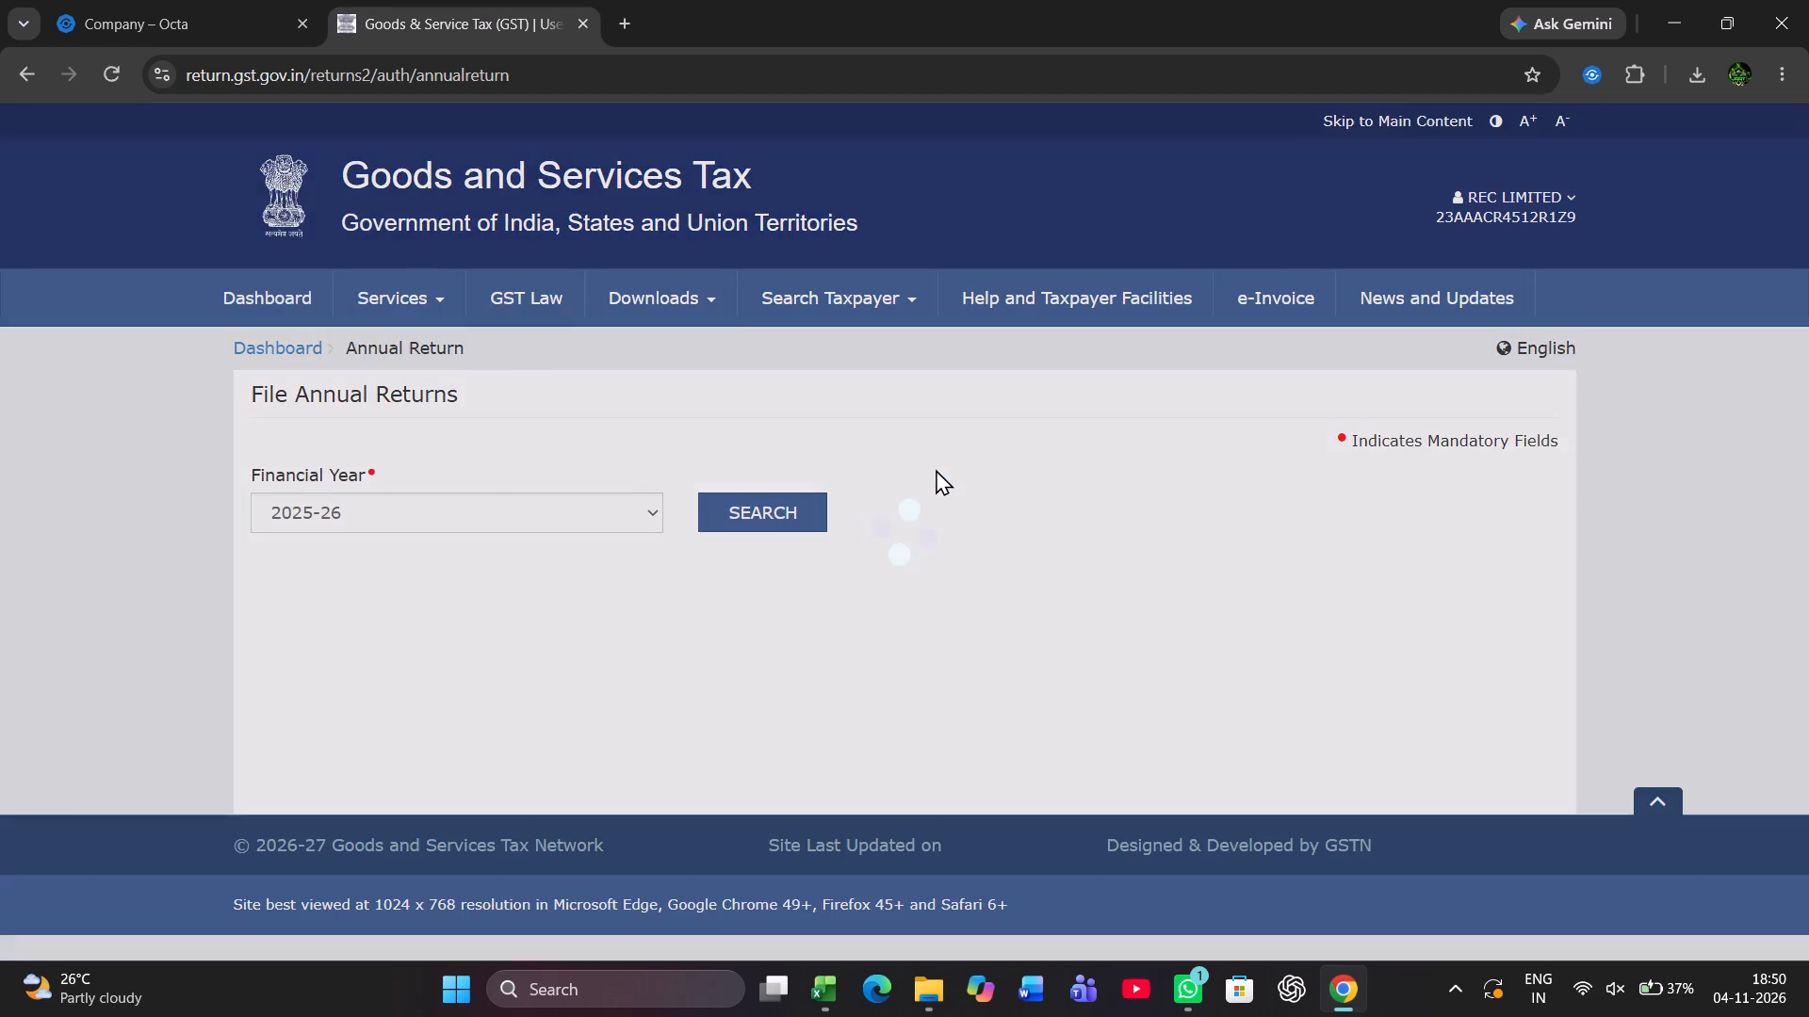
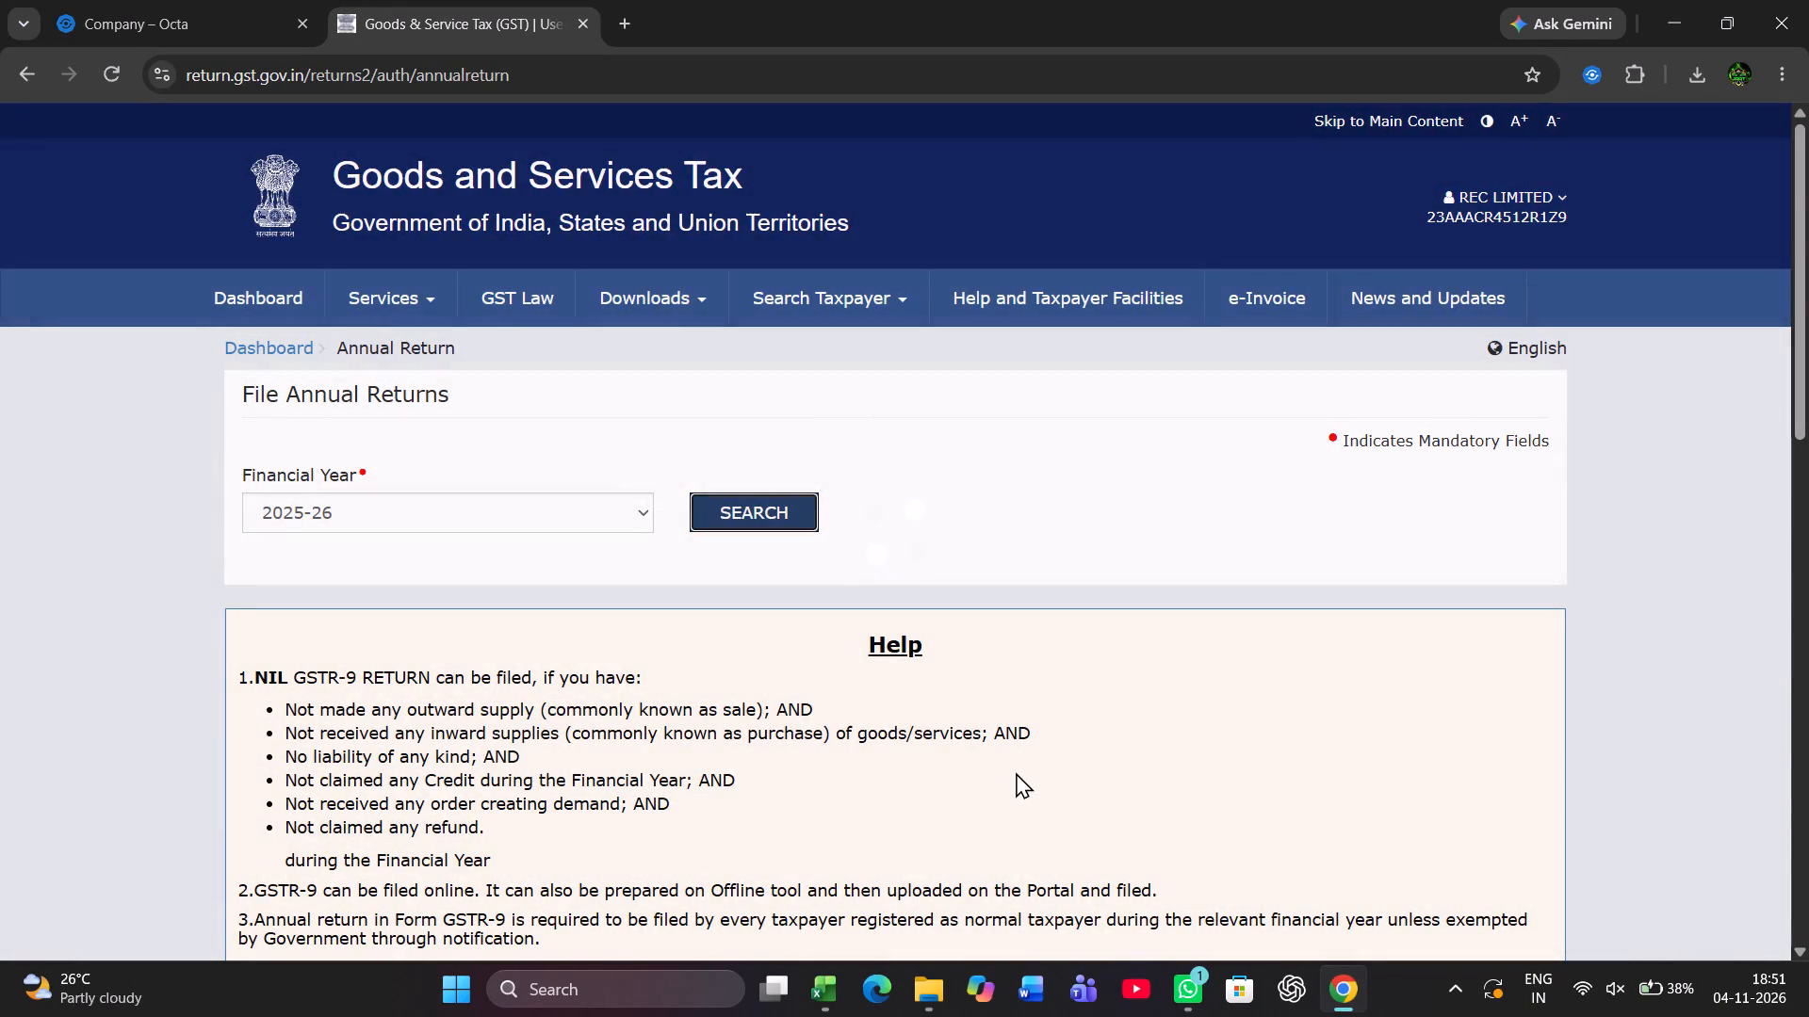
Open Madhya Pradesh's GSTR-9 as a non-nil return and download its GSTR-9 system computed, GSTR-1/1A/IFF and GSTR-3B summary PDFs.
scroll(1016, 772, "down", 3)
left_click(479, 555)
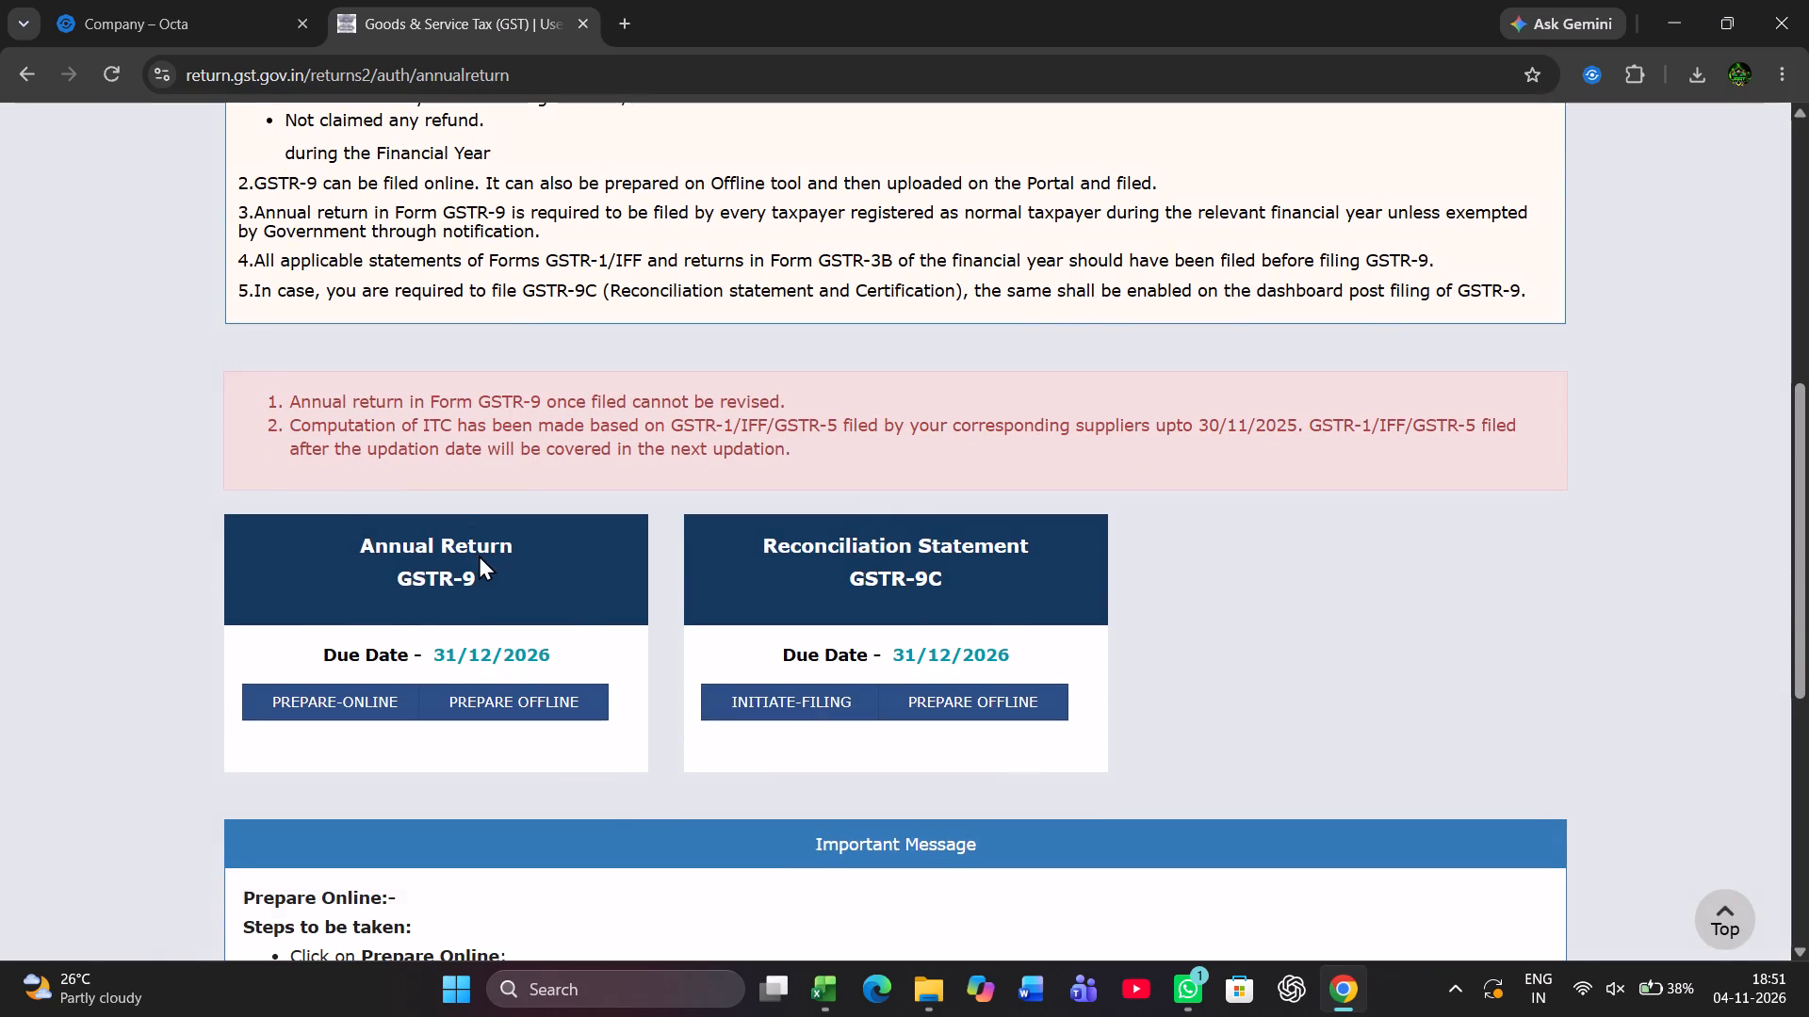
scroll(835, 703, "down", 3)
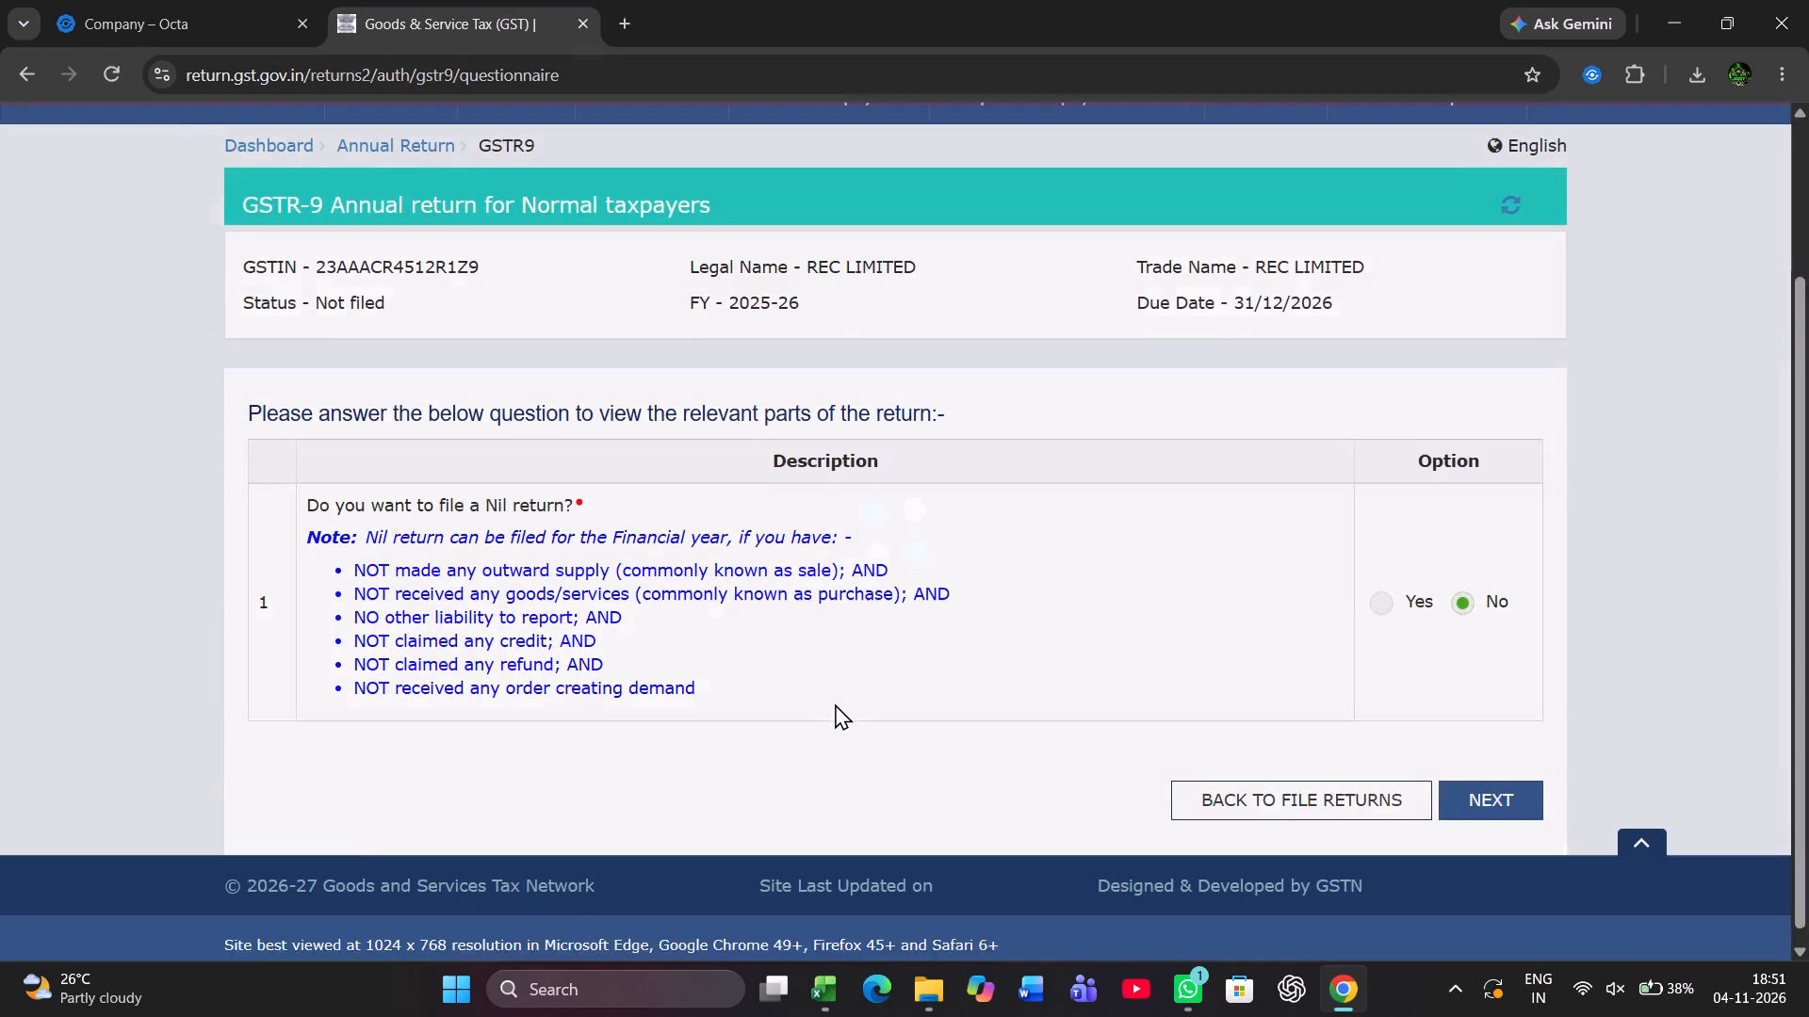
left_click(1525, 784)
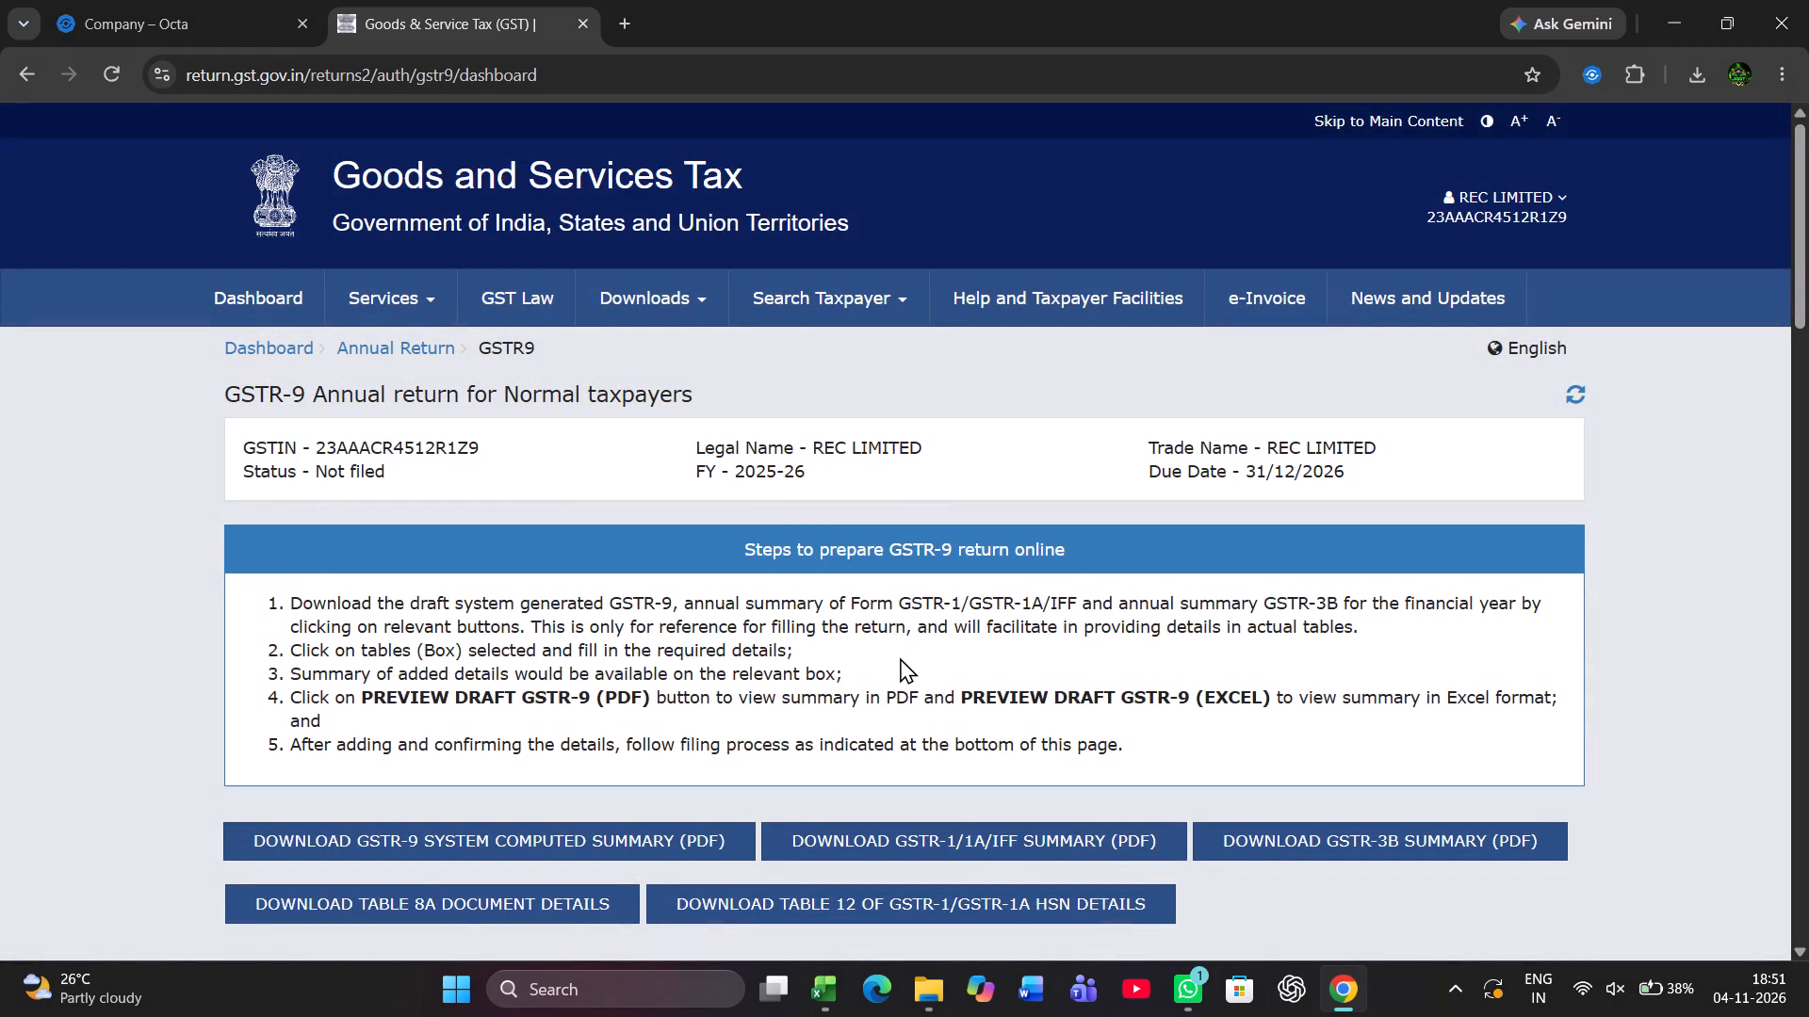
scroll(900, 657, "down", 1)
left_click(525, 775)
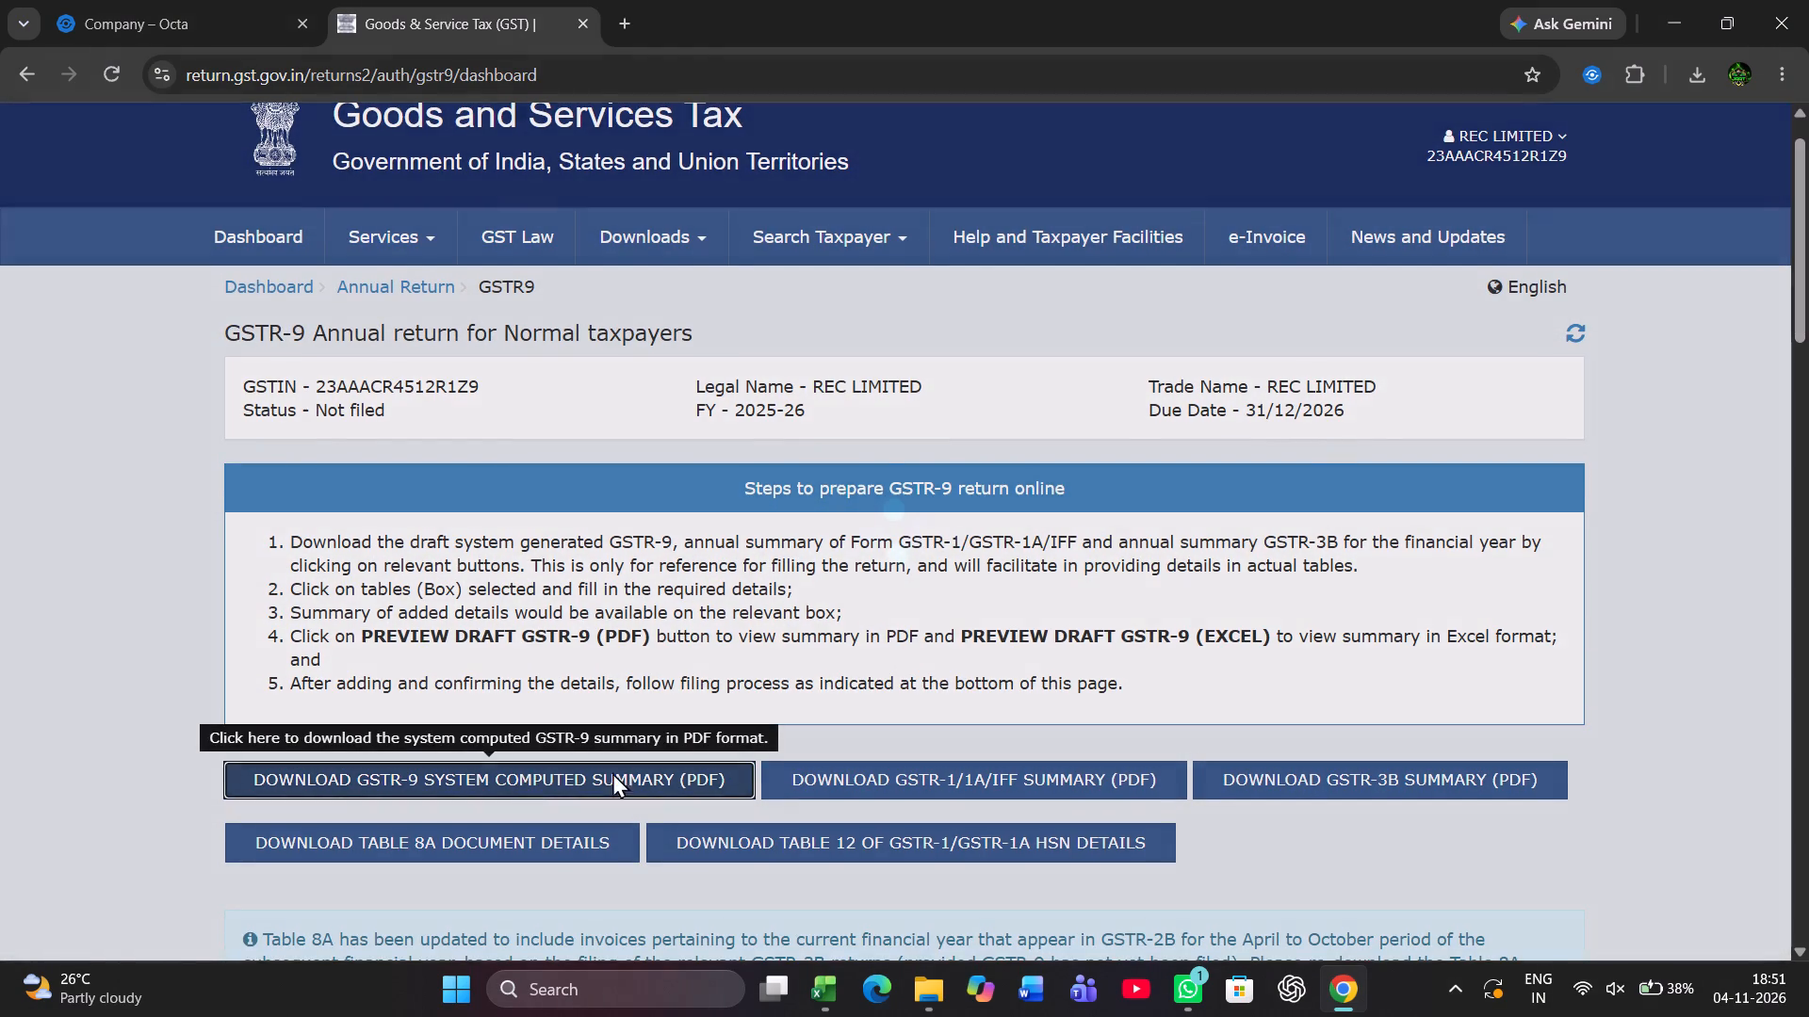
left_click(986, 787)
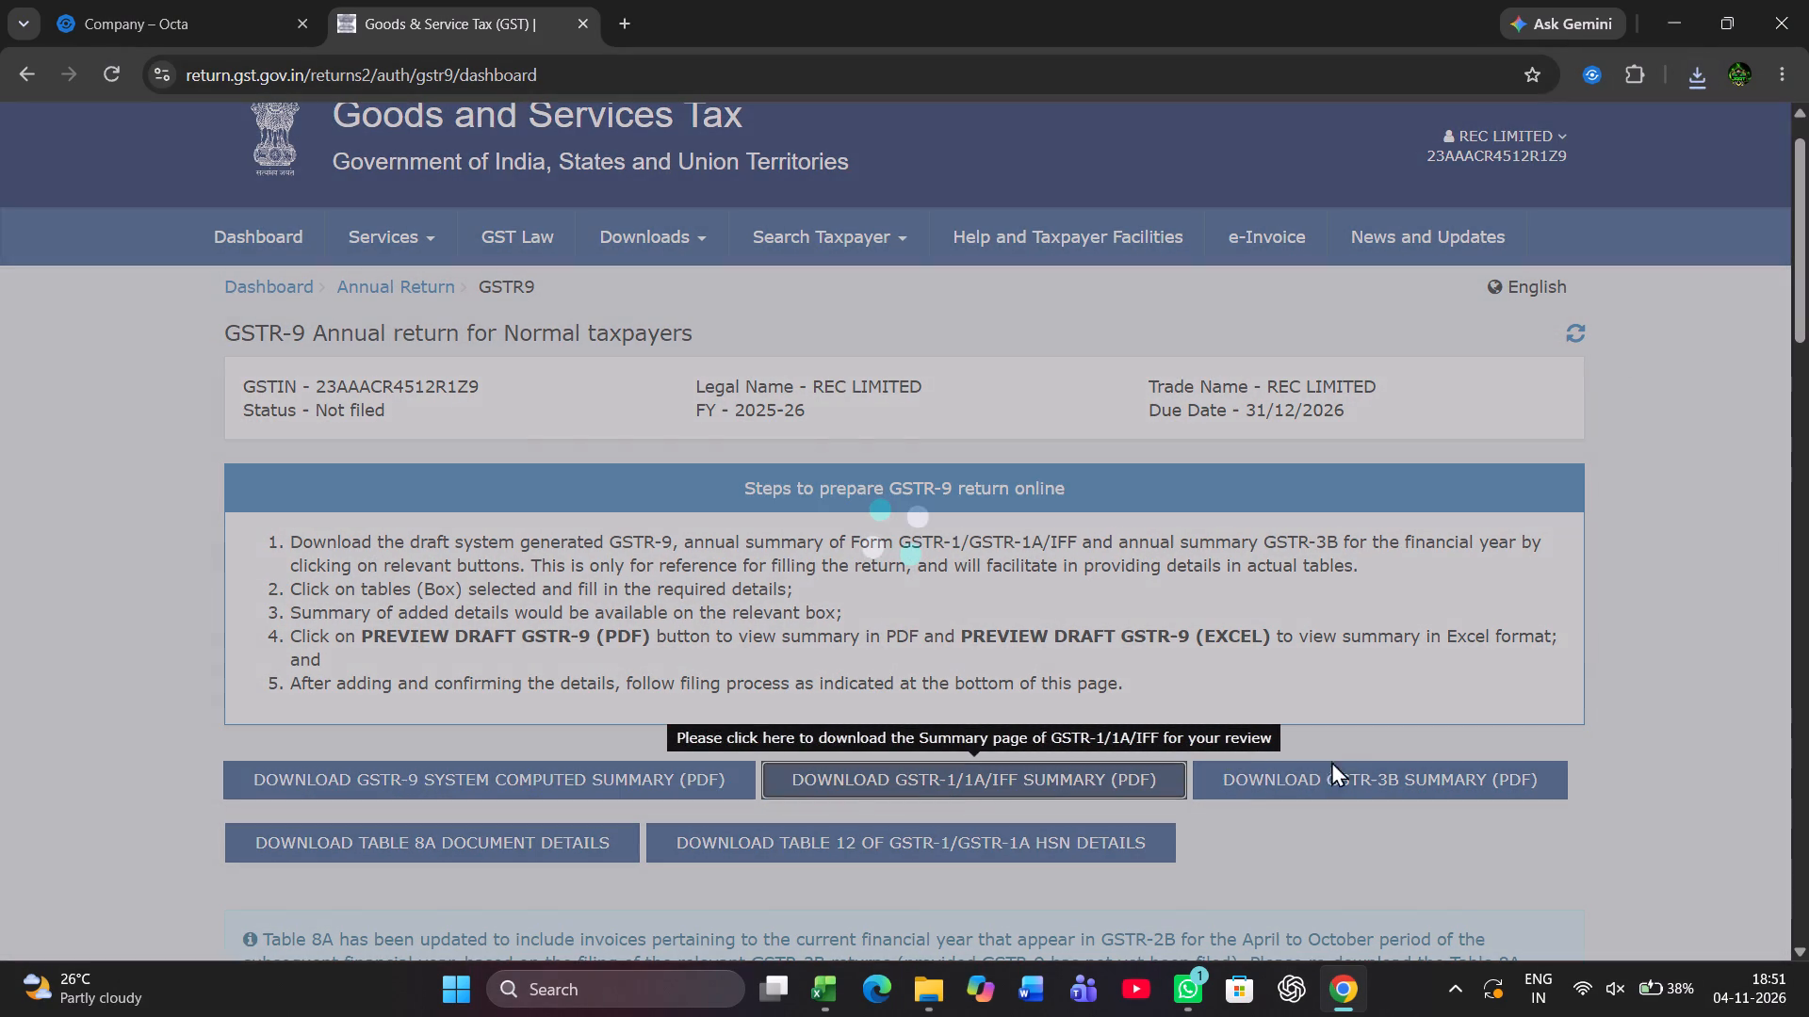
left_click(1376, 771)
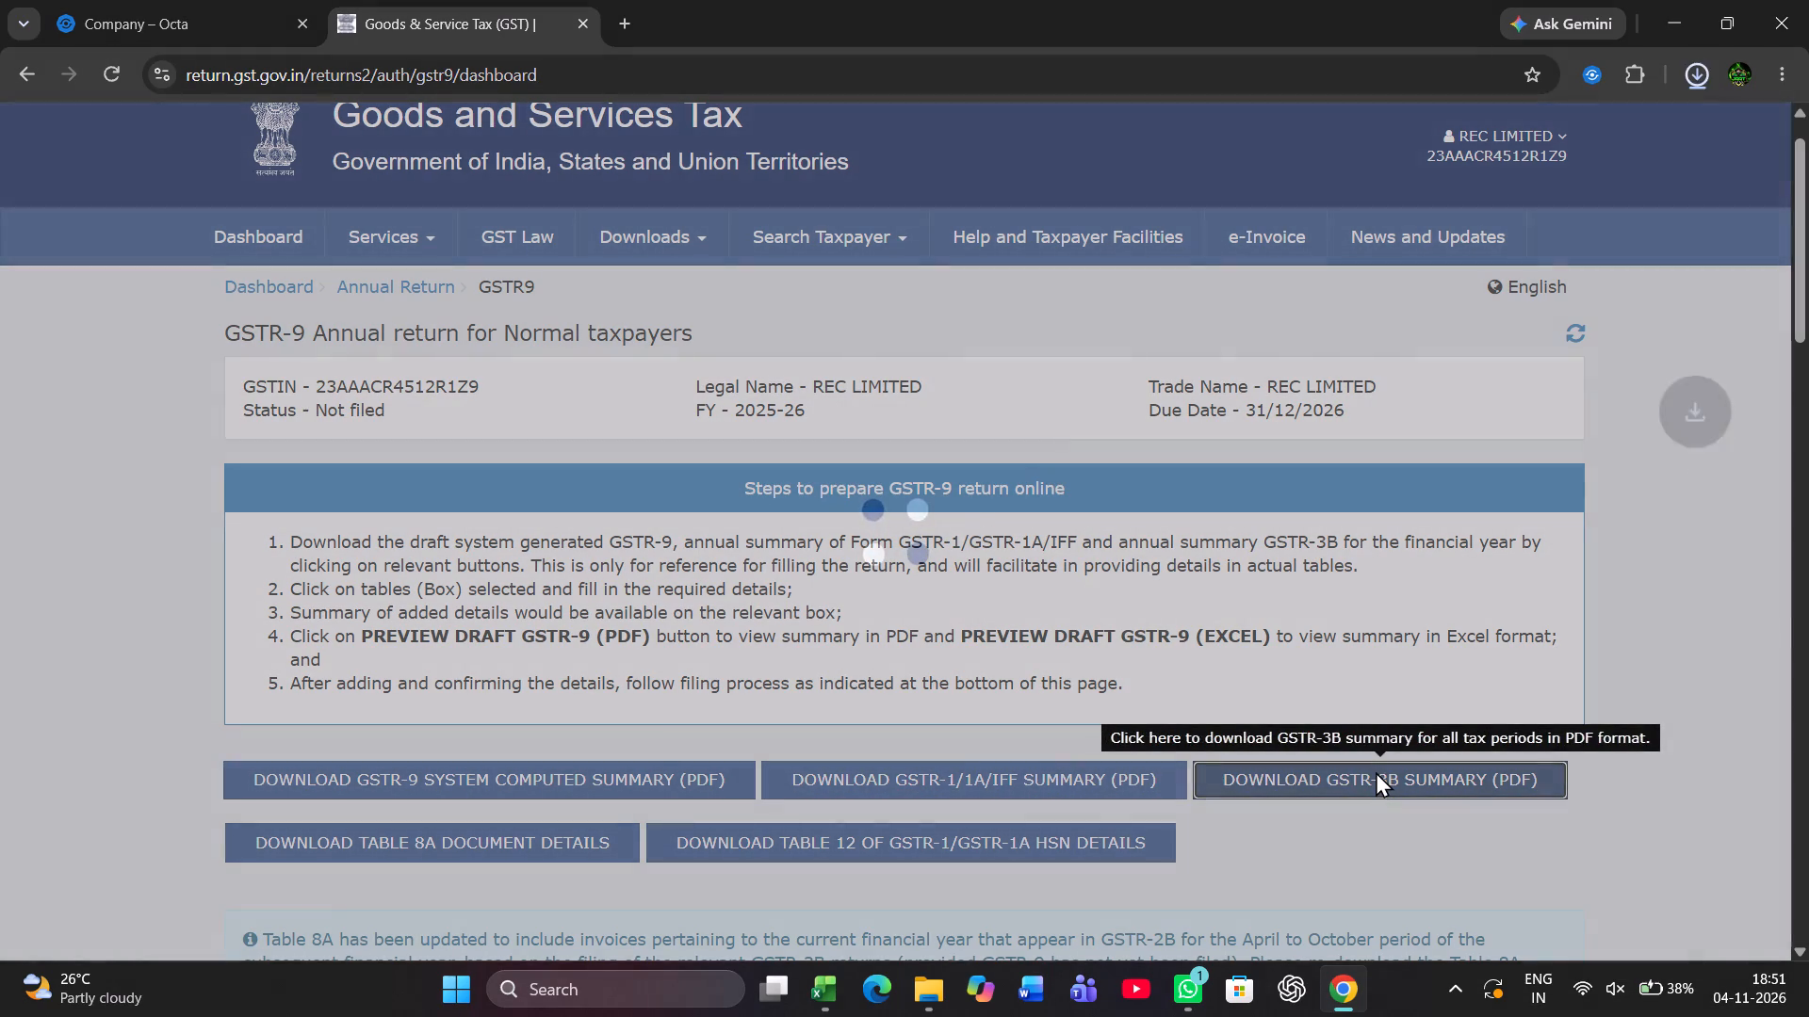
scroll(793, 455, "up", 3)
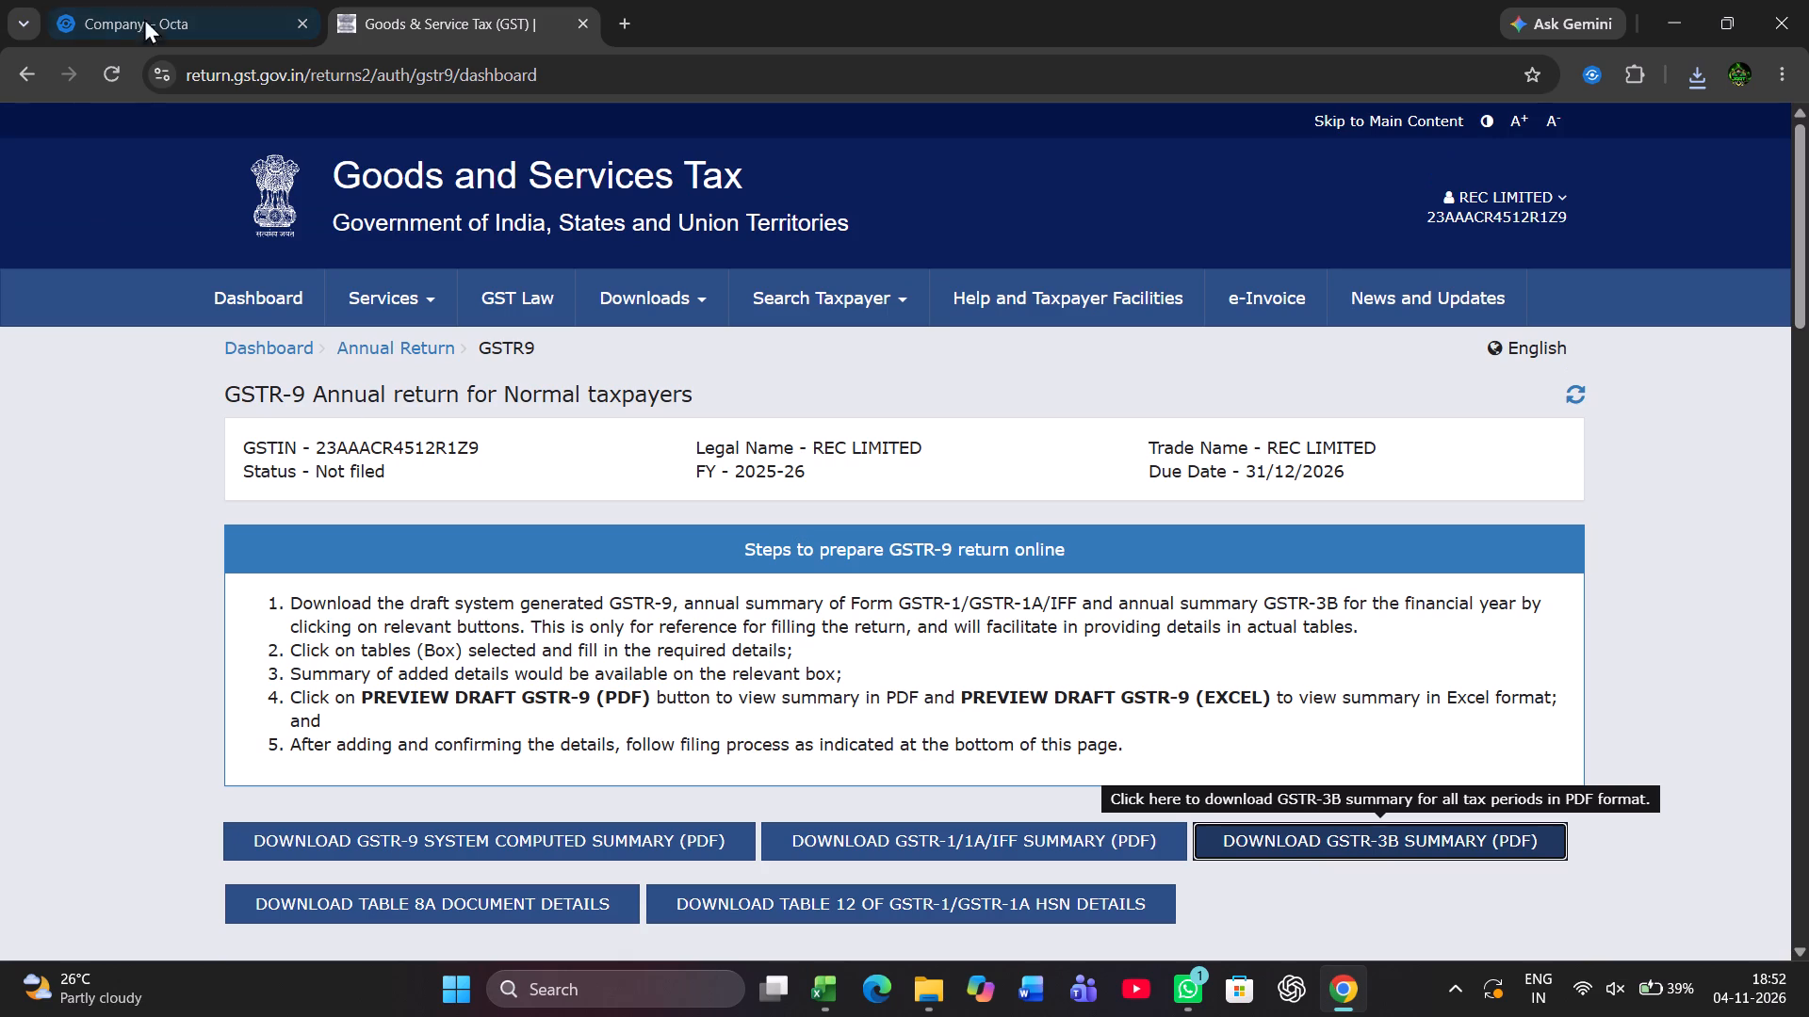
Move the three 23AAACR4512R1Z9 PDFs, GSTR9, GSTR1and1A and GSTR3B, from Downloads into REC's Madhya Pradesh(16-Bhopal PO') folder.
key("alt+Tab")
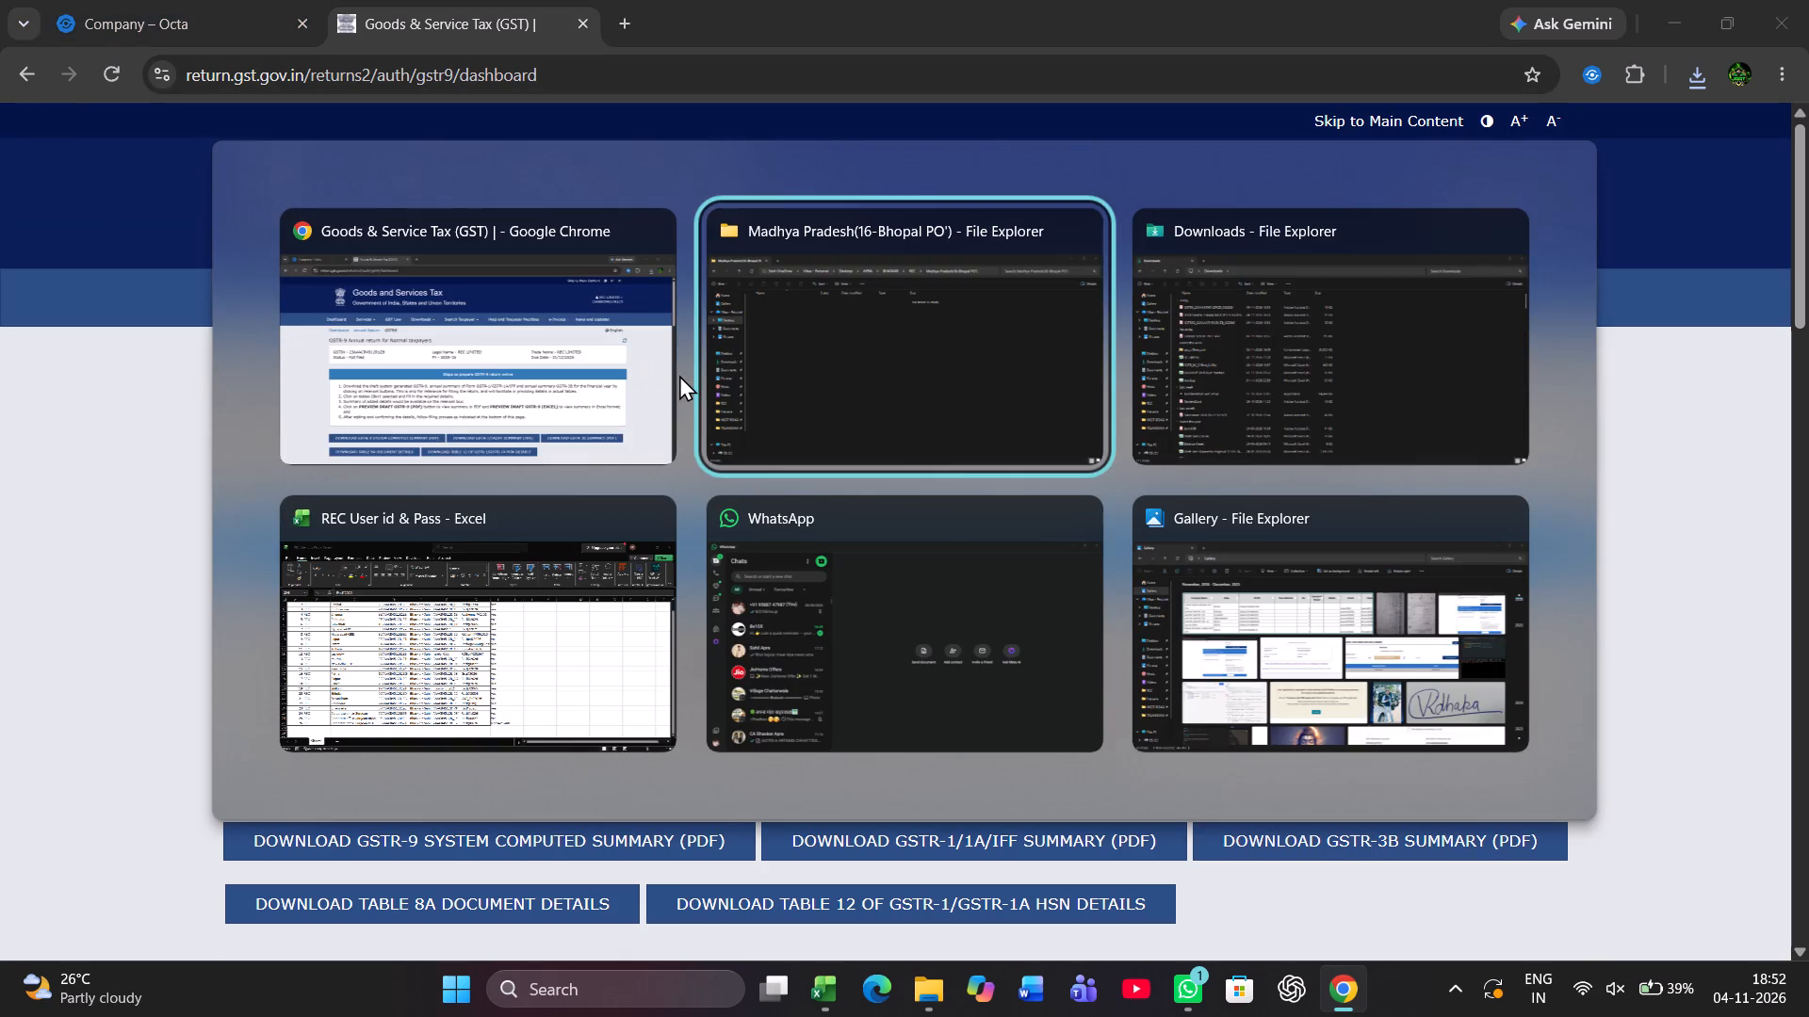
key("alt+Tab")
left_click(395, 232)
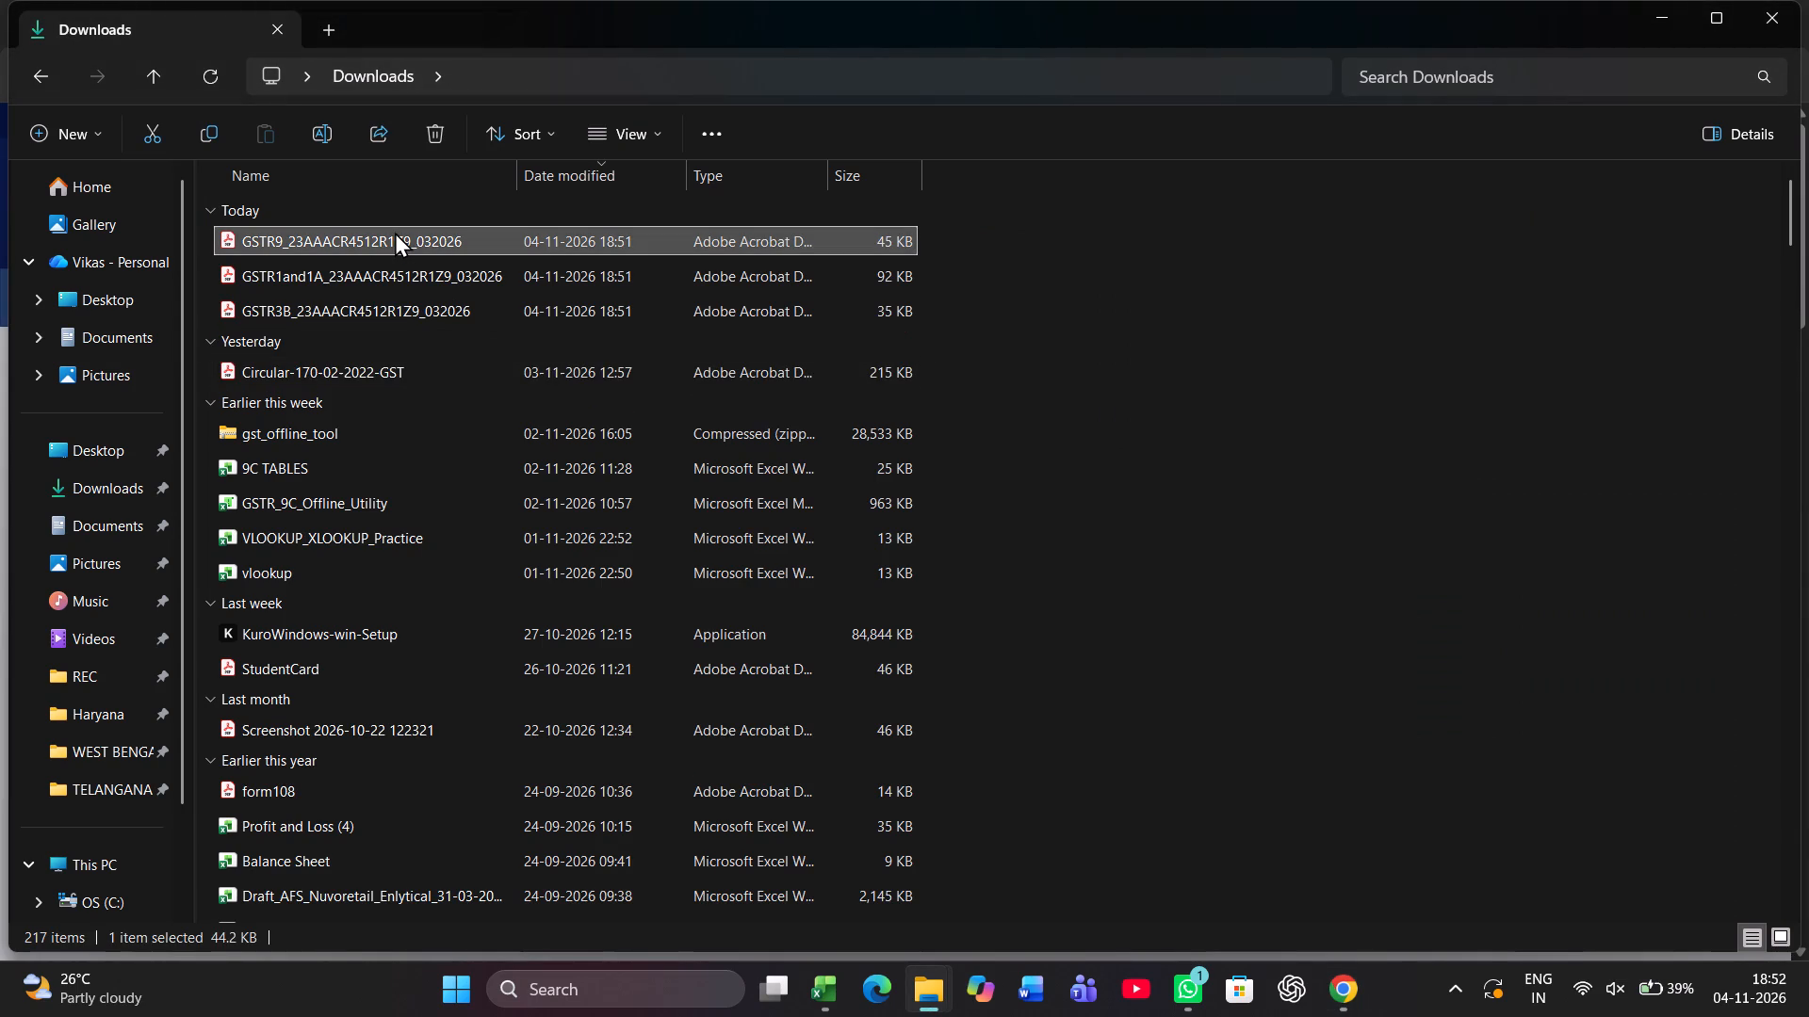
key("shift+Down")
key("shift+Down")
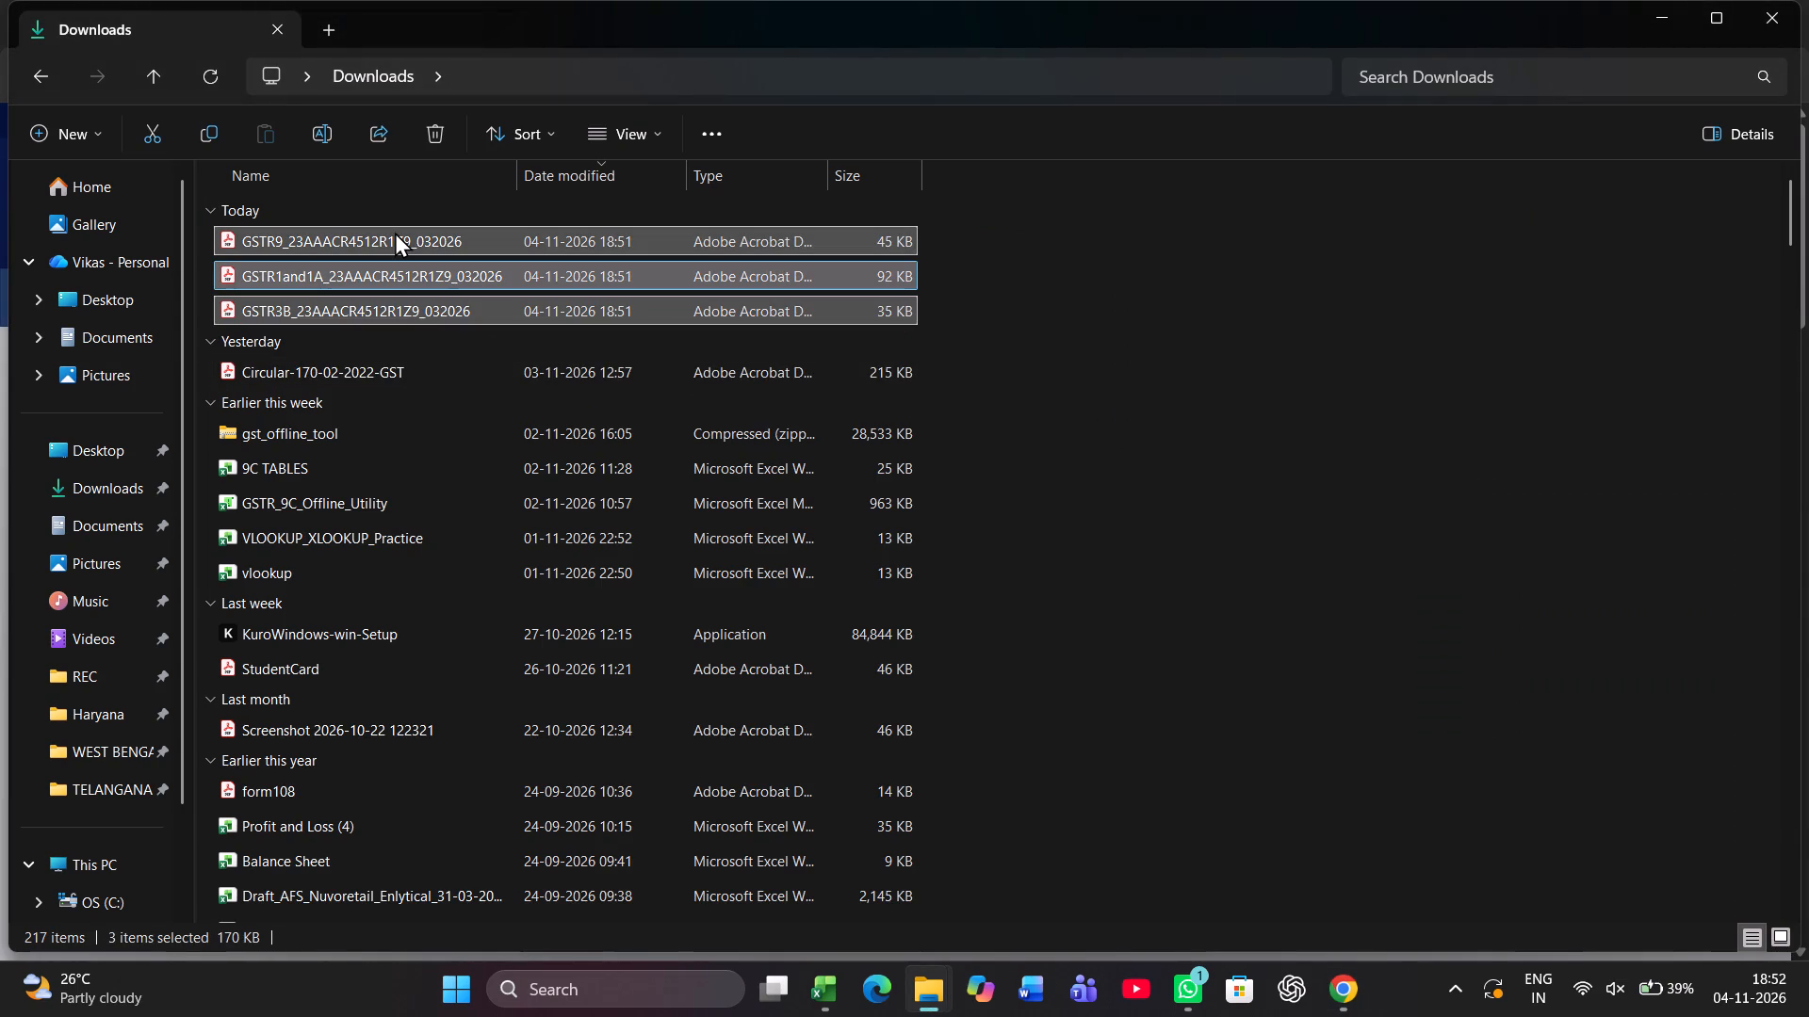
key("ctrl+x")
key("alt+Tab")
key("alt+Tab")
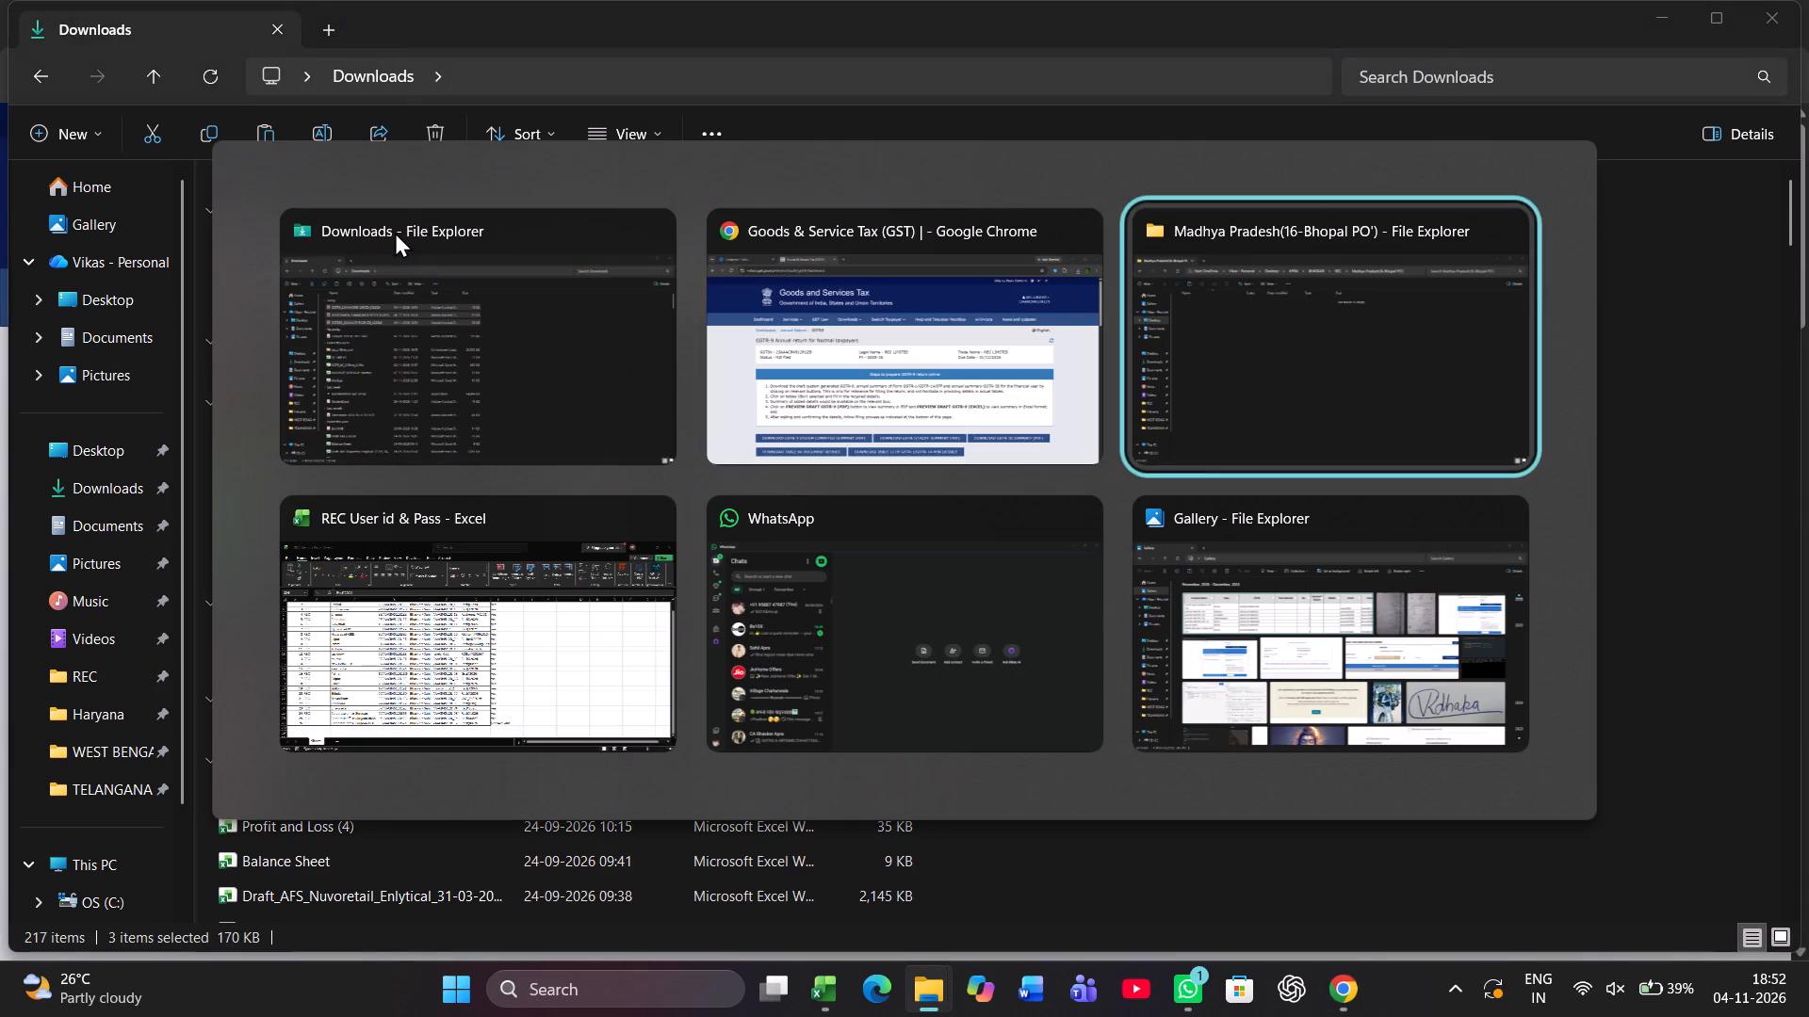
key("ctrl+v")
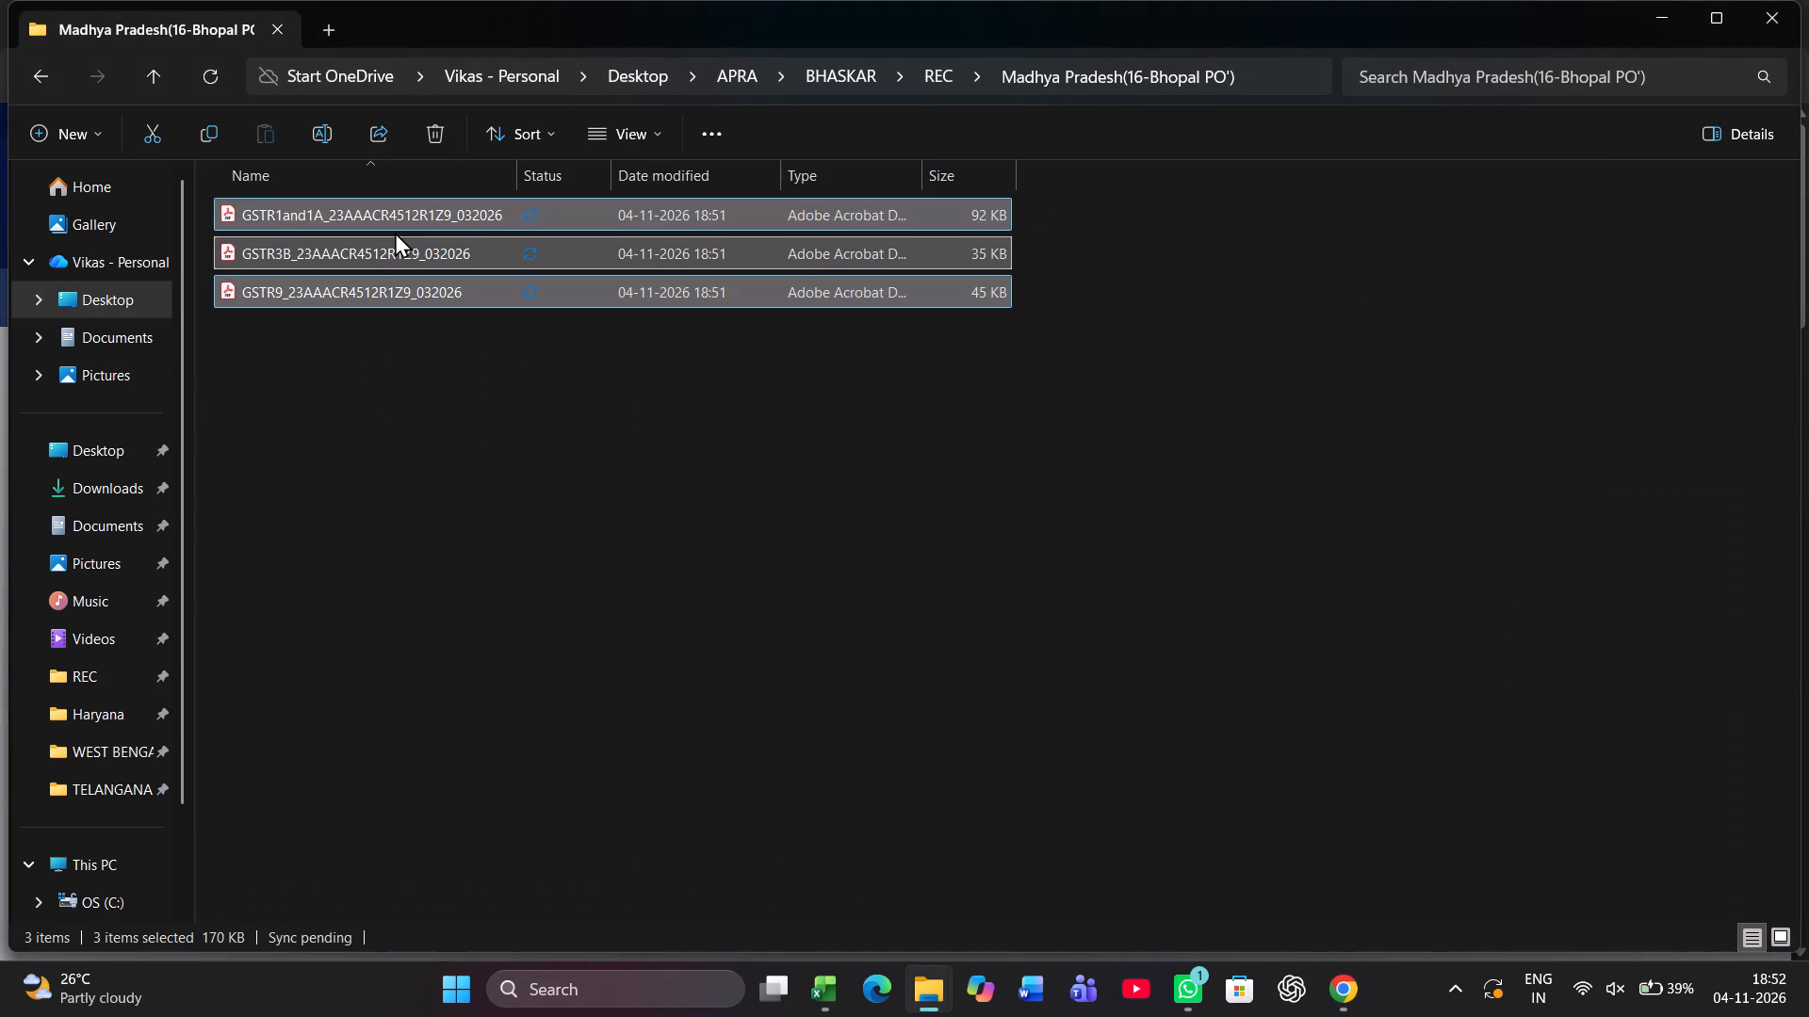
left_click(1293, 341)
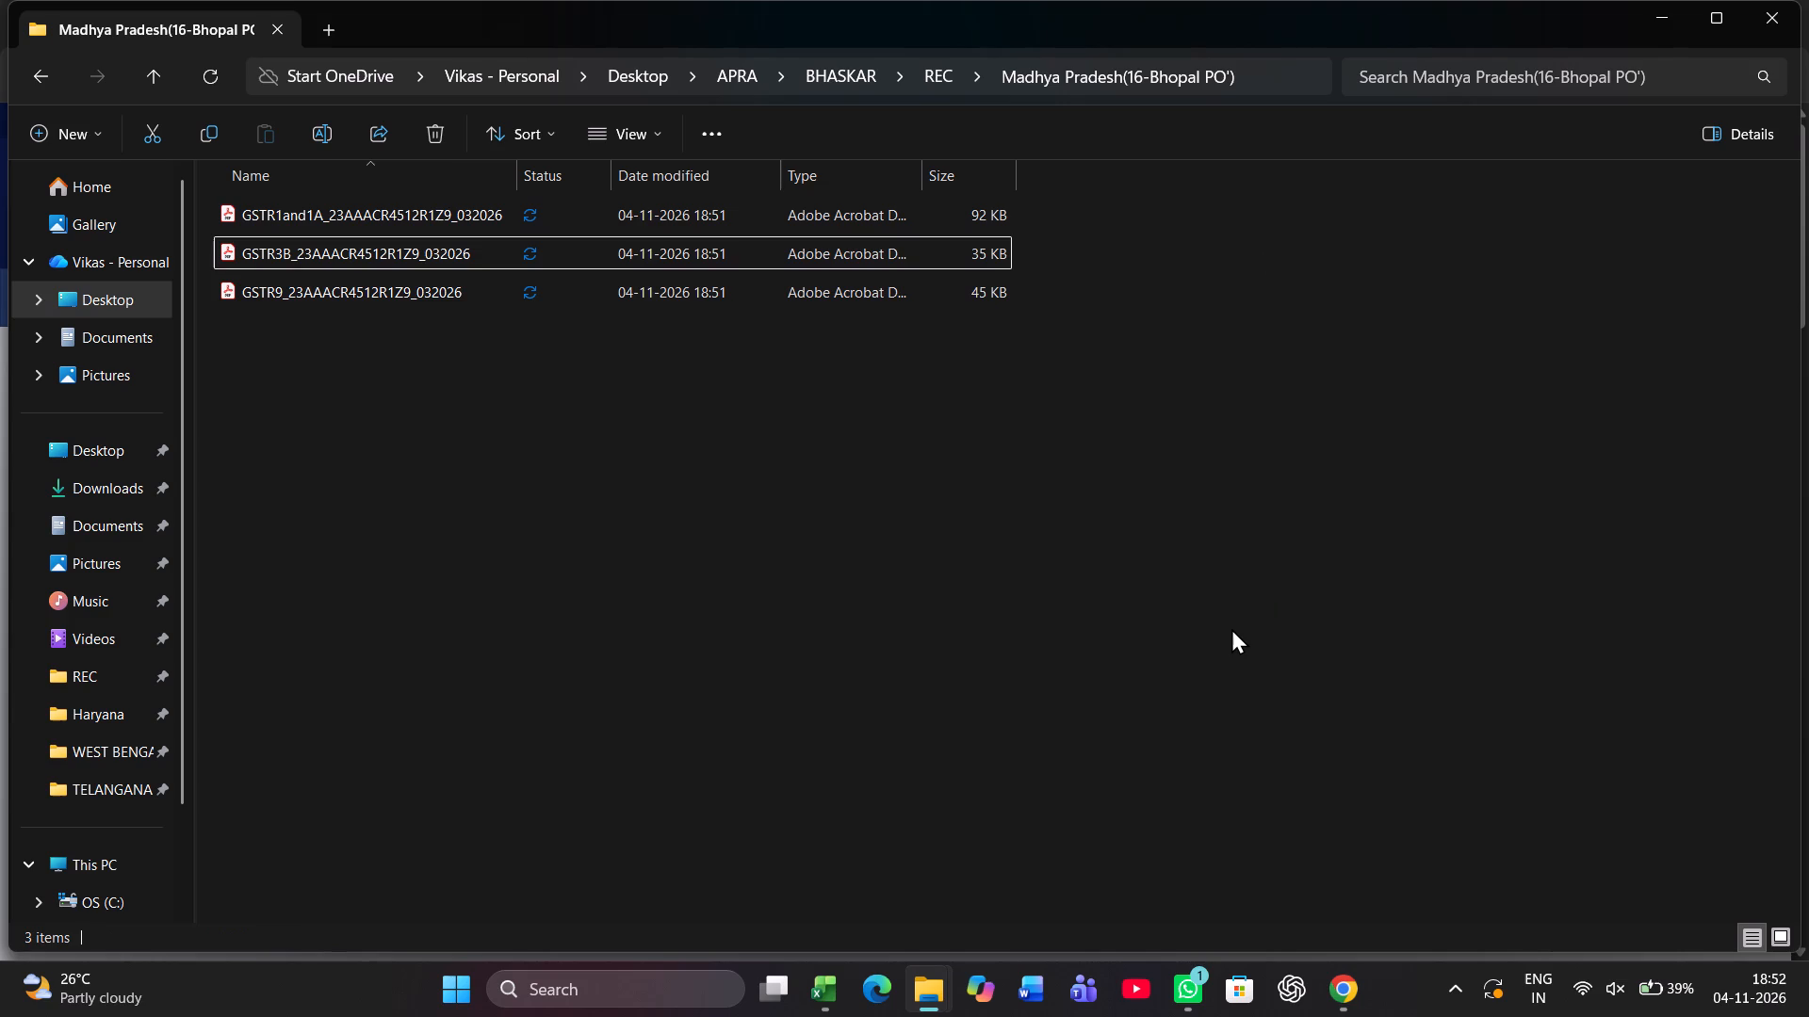
Copy Maharashtra's branch name from Octa in Chrome, then create and open a REC folder named Maharashtra(03-Mumbai ZO').
key("alt+Tab")
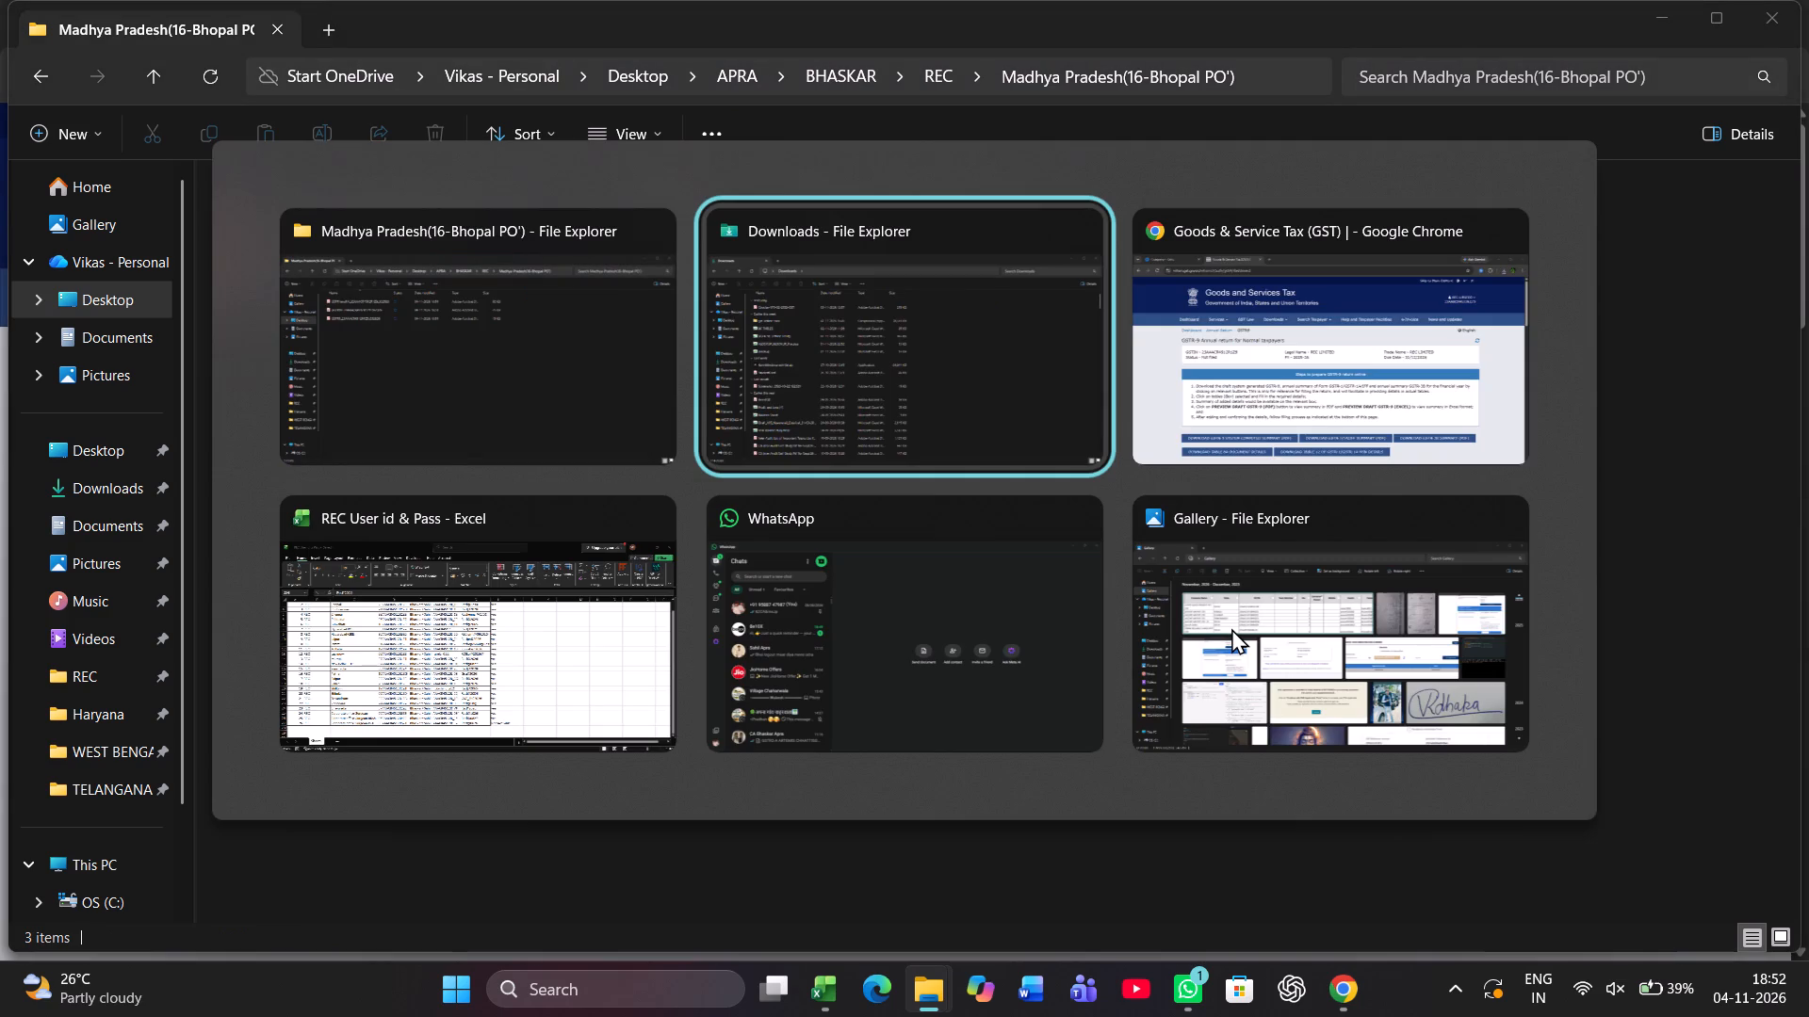
key("alt+Tab")
left_click(157, 2)
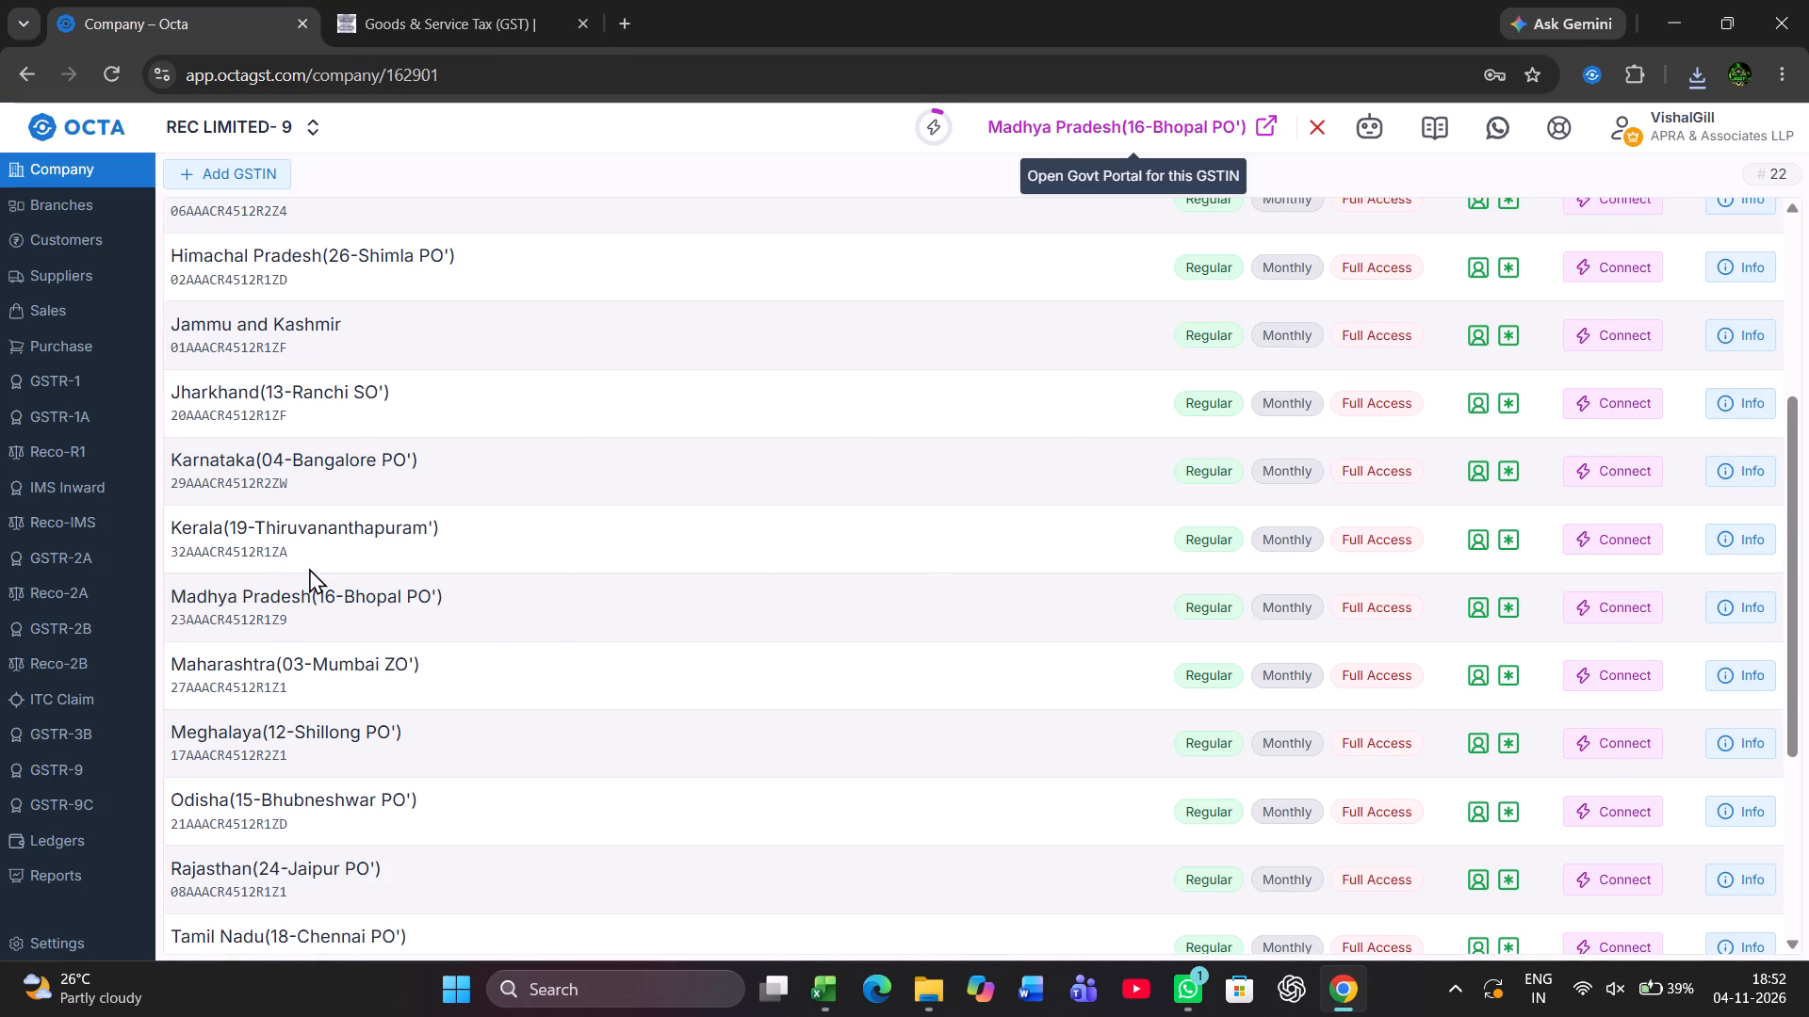
key("alt+Tab")
key("alt+Tab")
left_click_drag(175, 666, 425, 659)
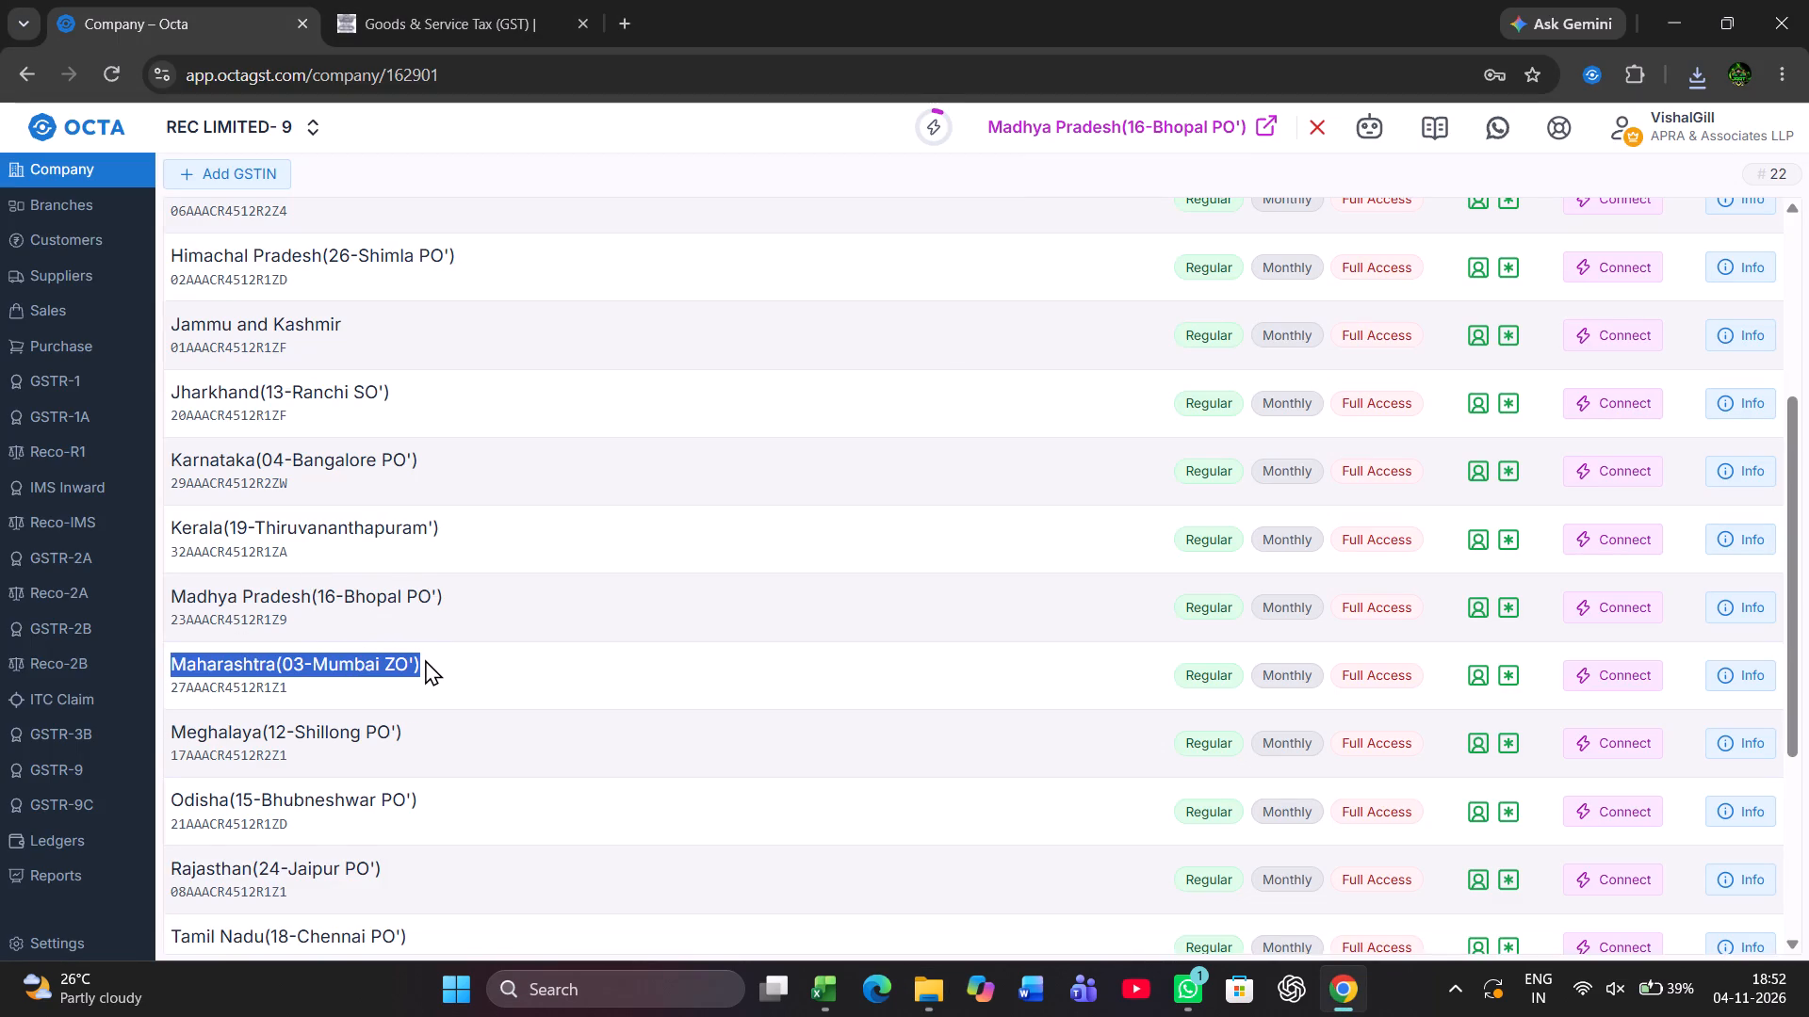
key("ctrl+c")
key("alt+Tab")
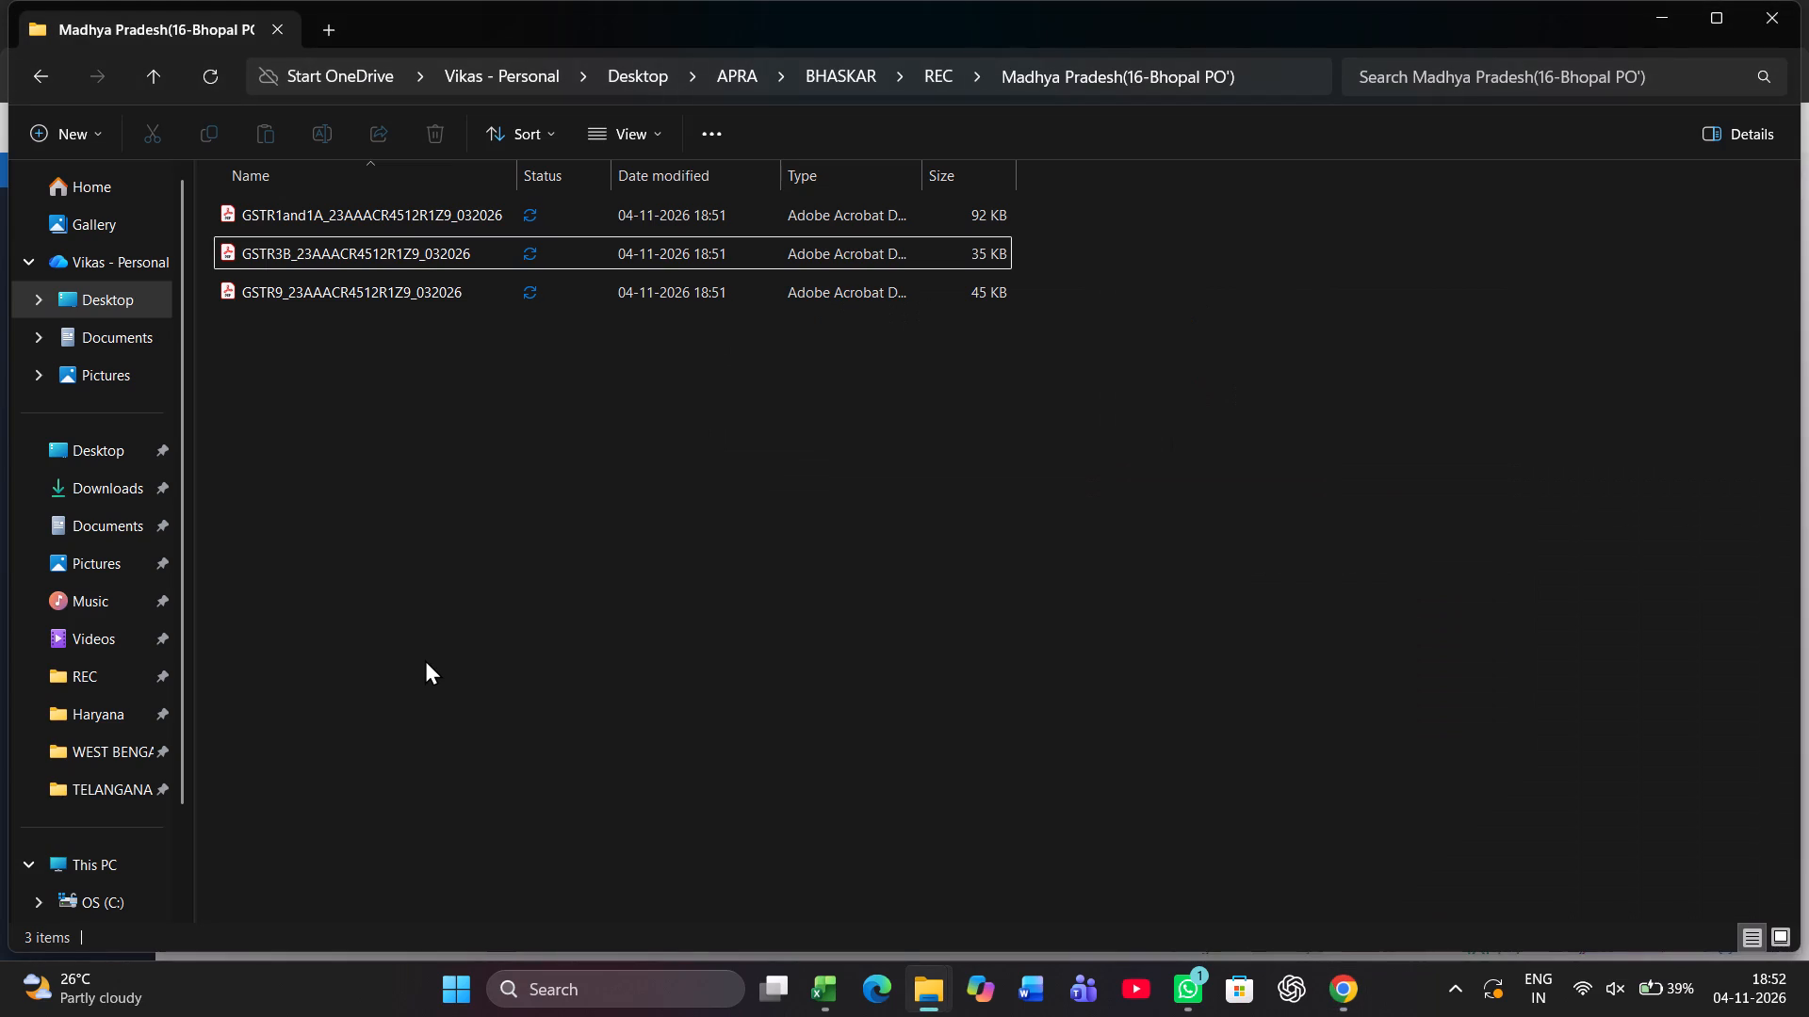
key("BackSpace")
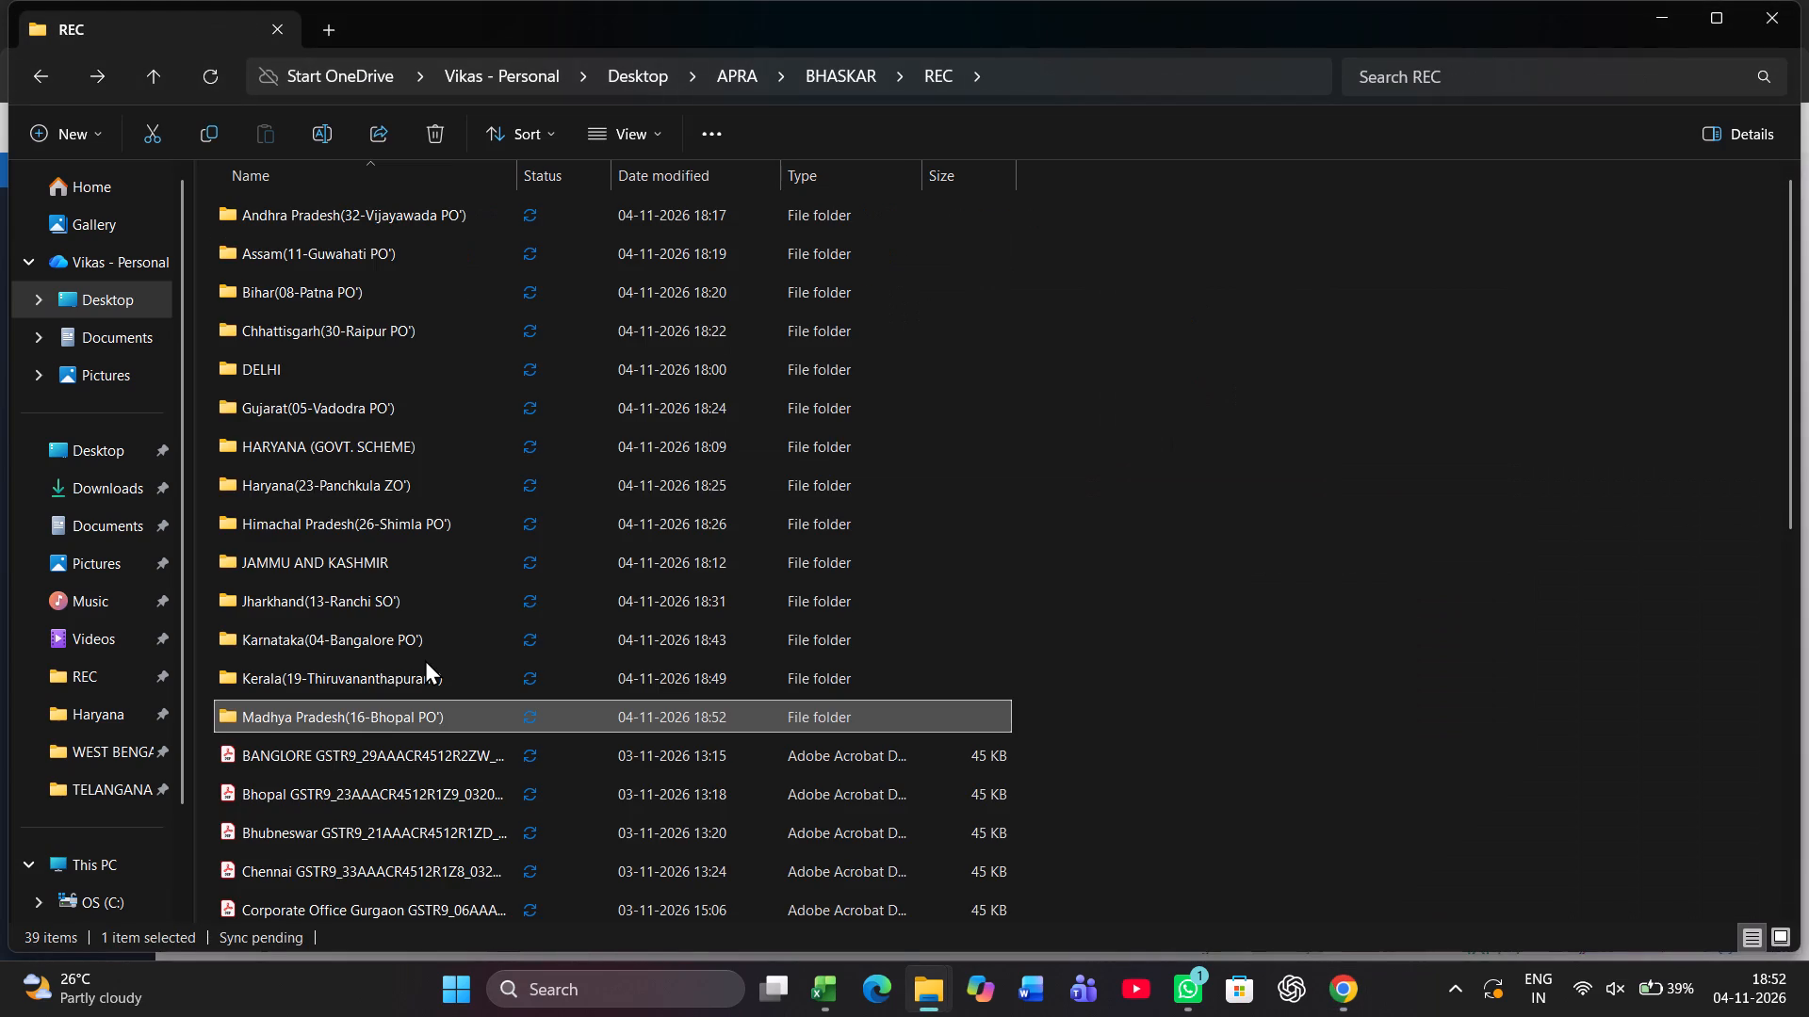
key("ctrl+shift+n")
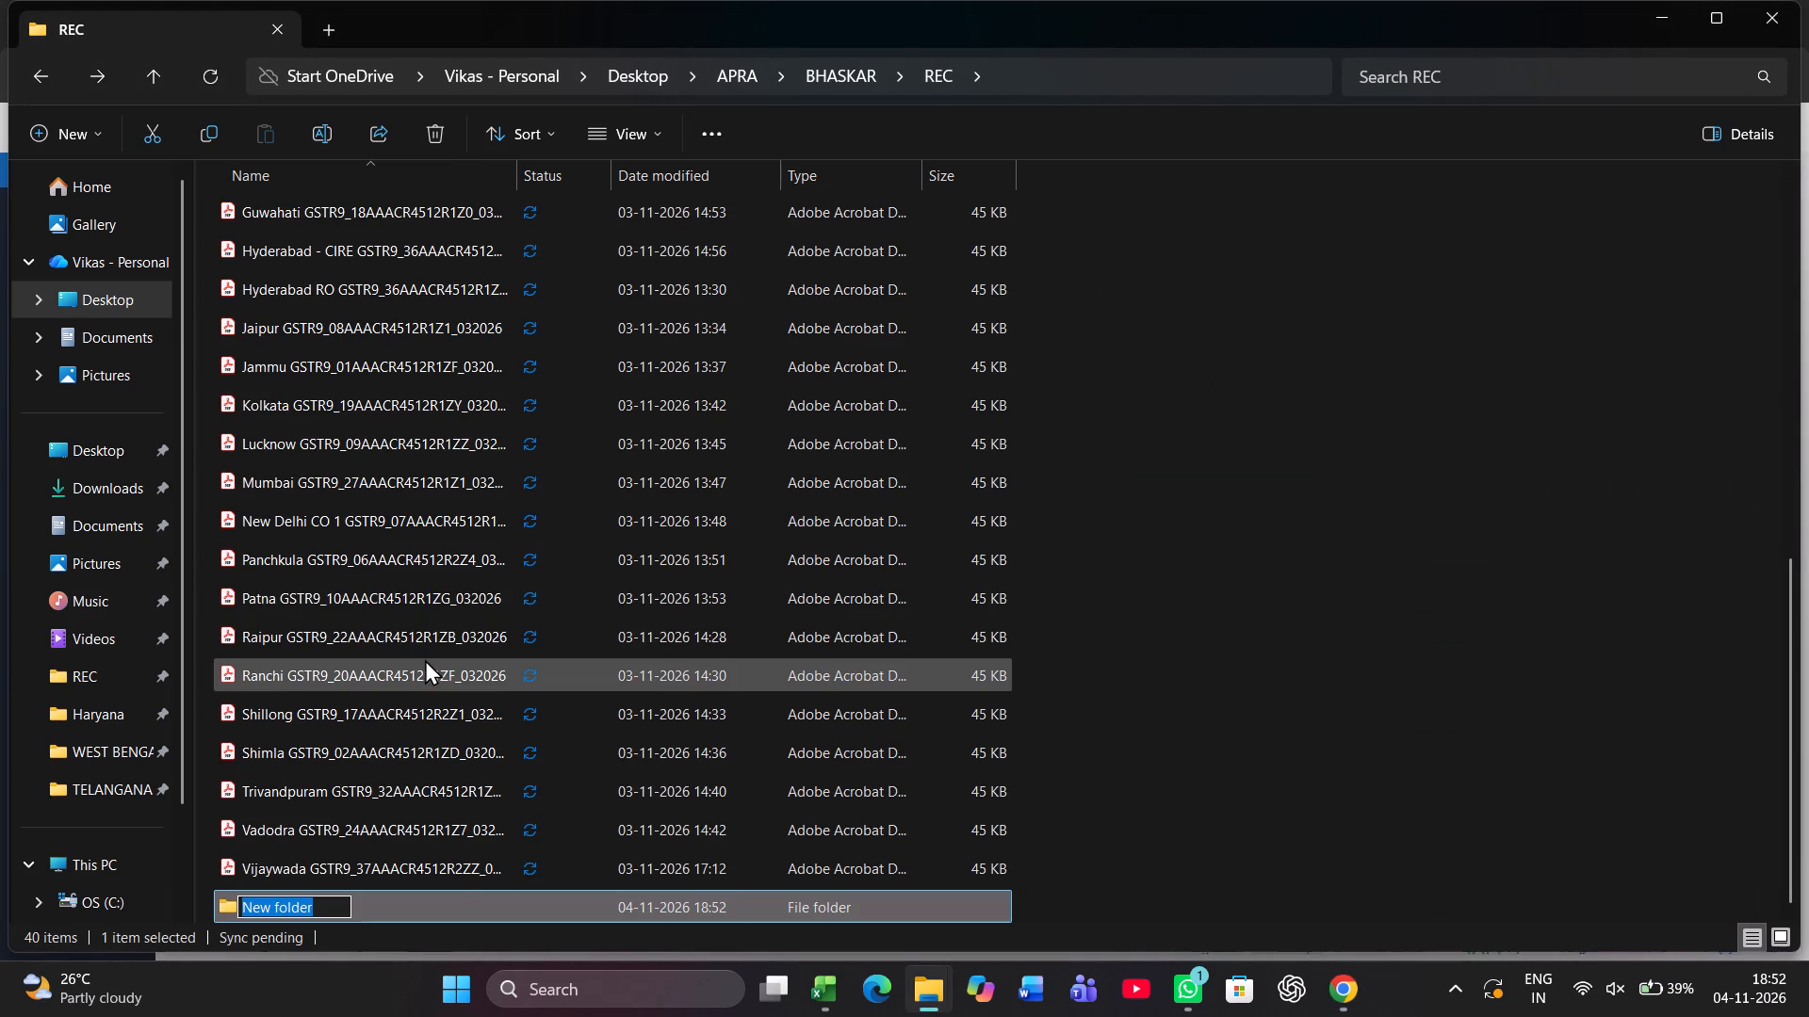
key("ctrl+v")
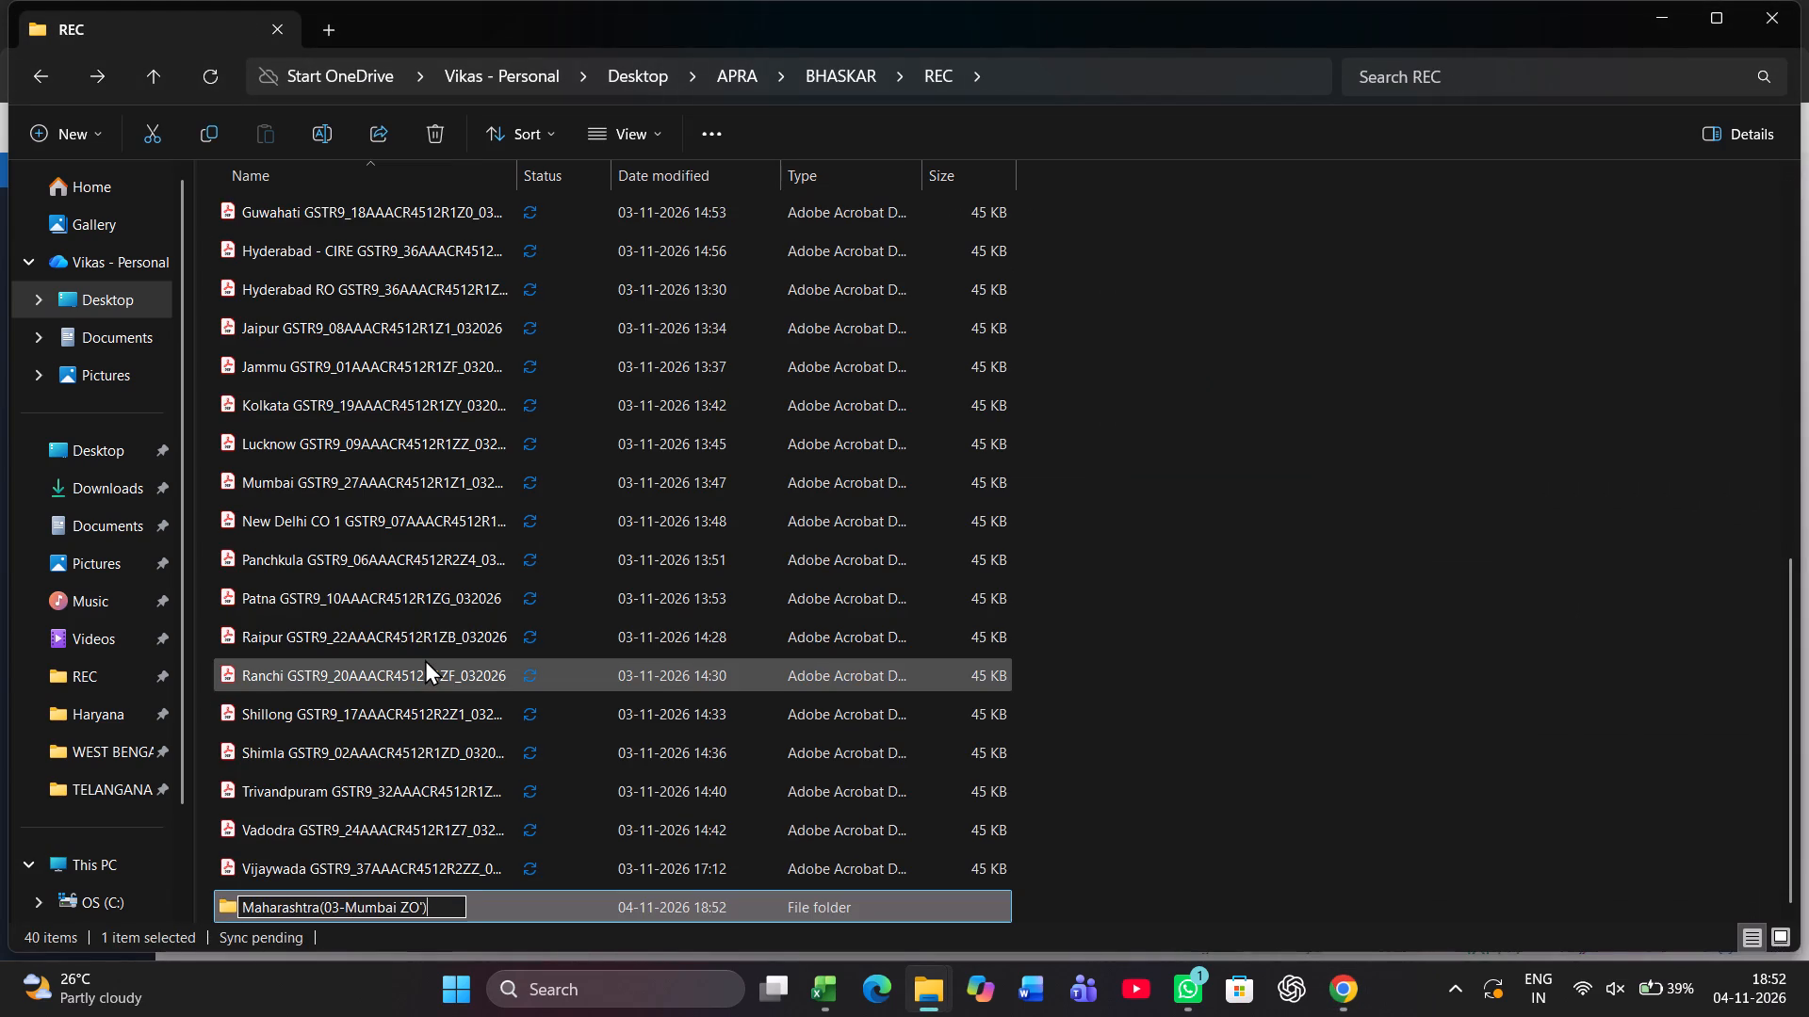
key("Return")
key("Return")
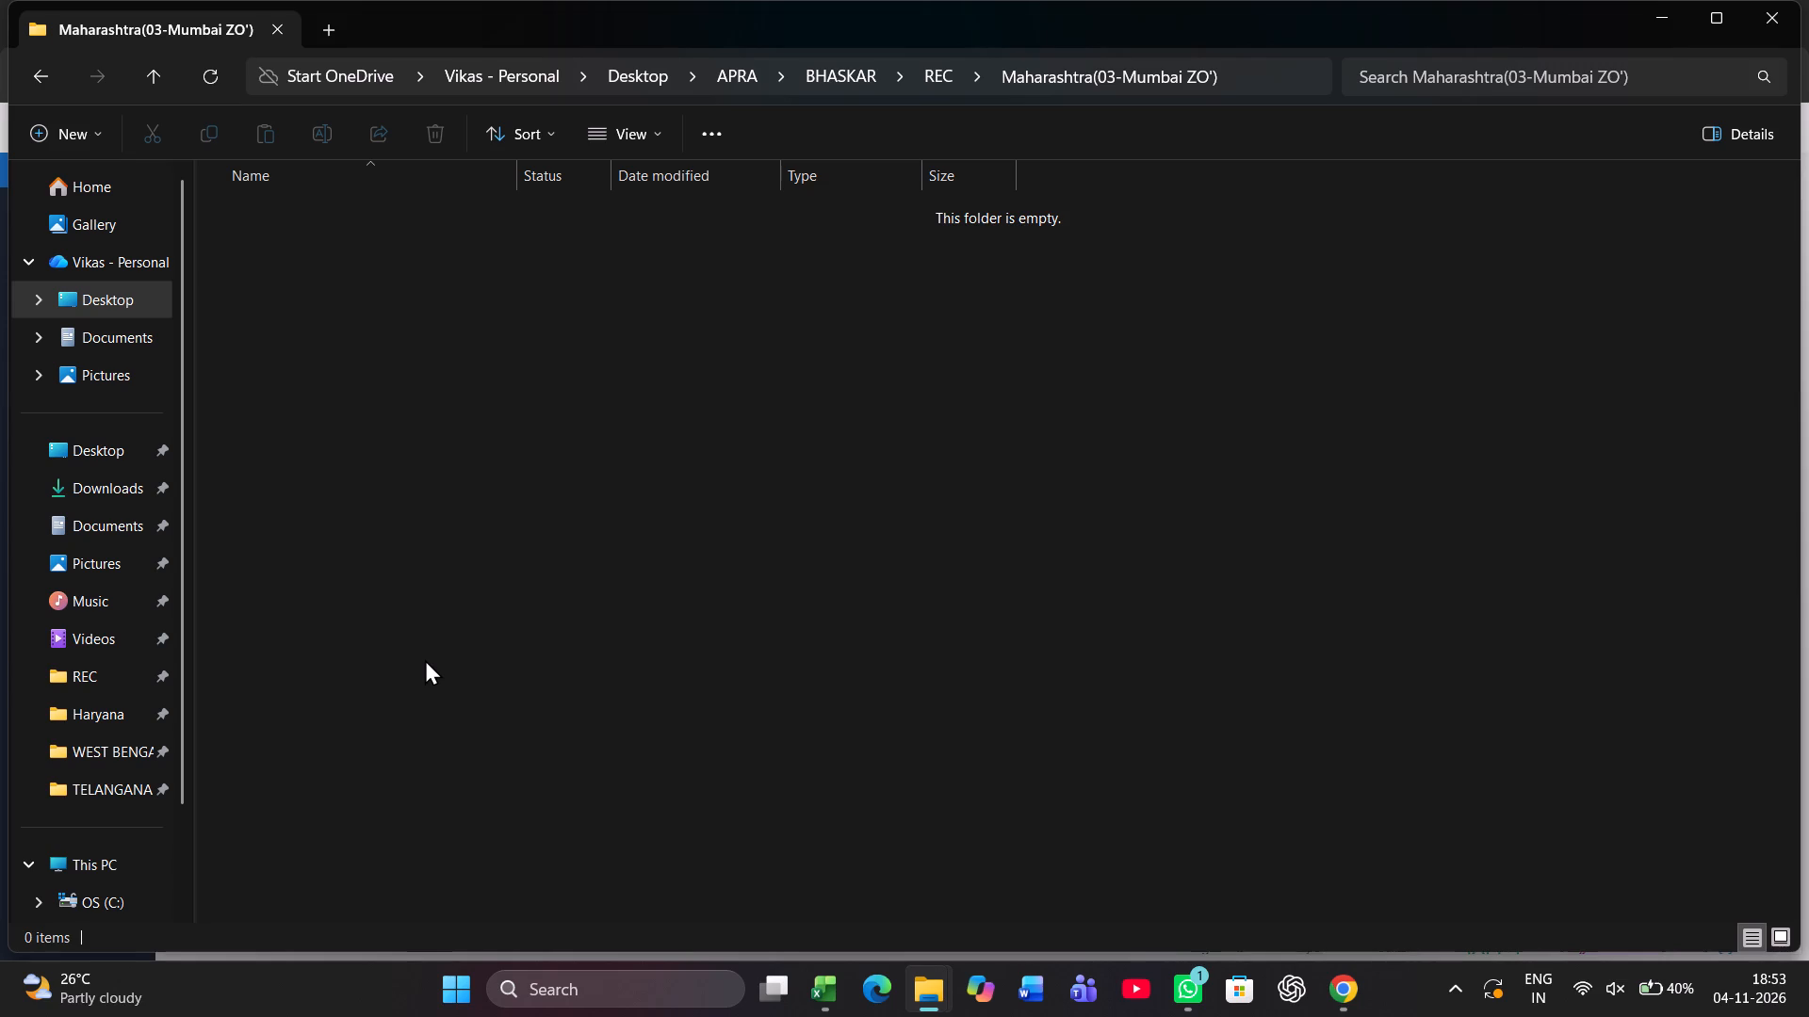
key("ctrl+v")
Switch to Octa in Chrome, disconnect Madhya Pradesh's portal session and log in to the Govt portal for Maharashtra(03-Mumbai ZO').
key("alt+Tab")
key("alt+Tab")
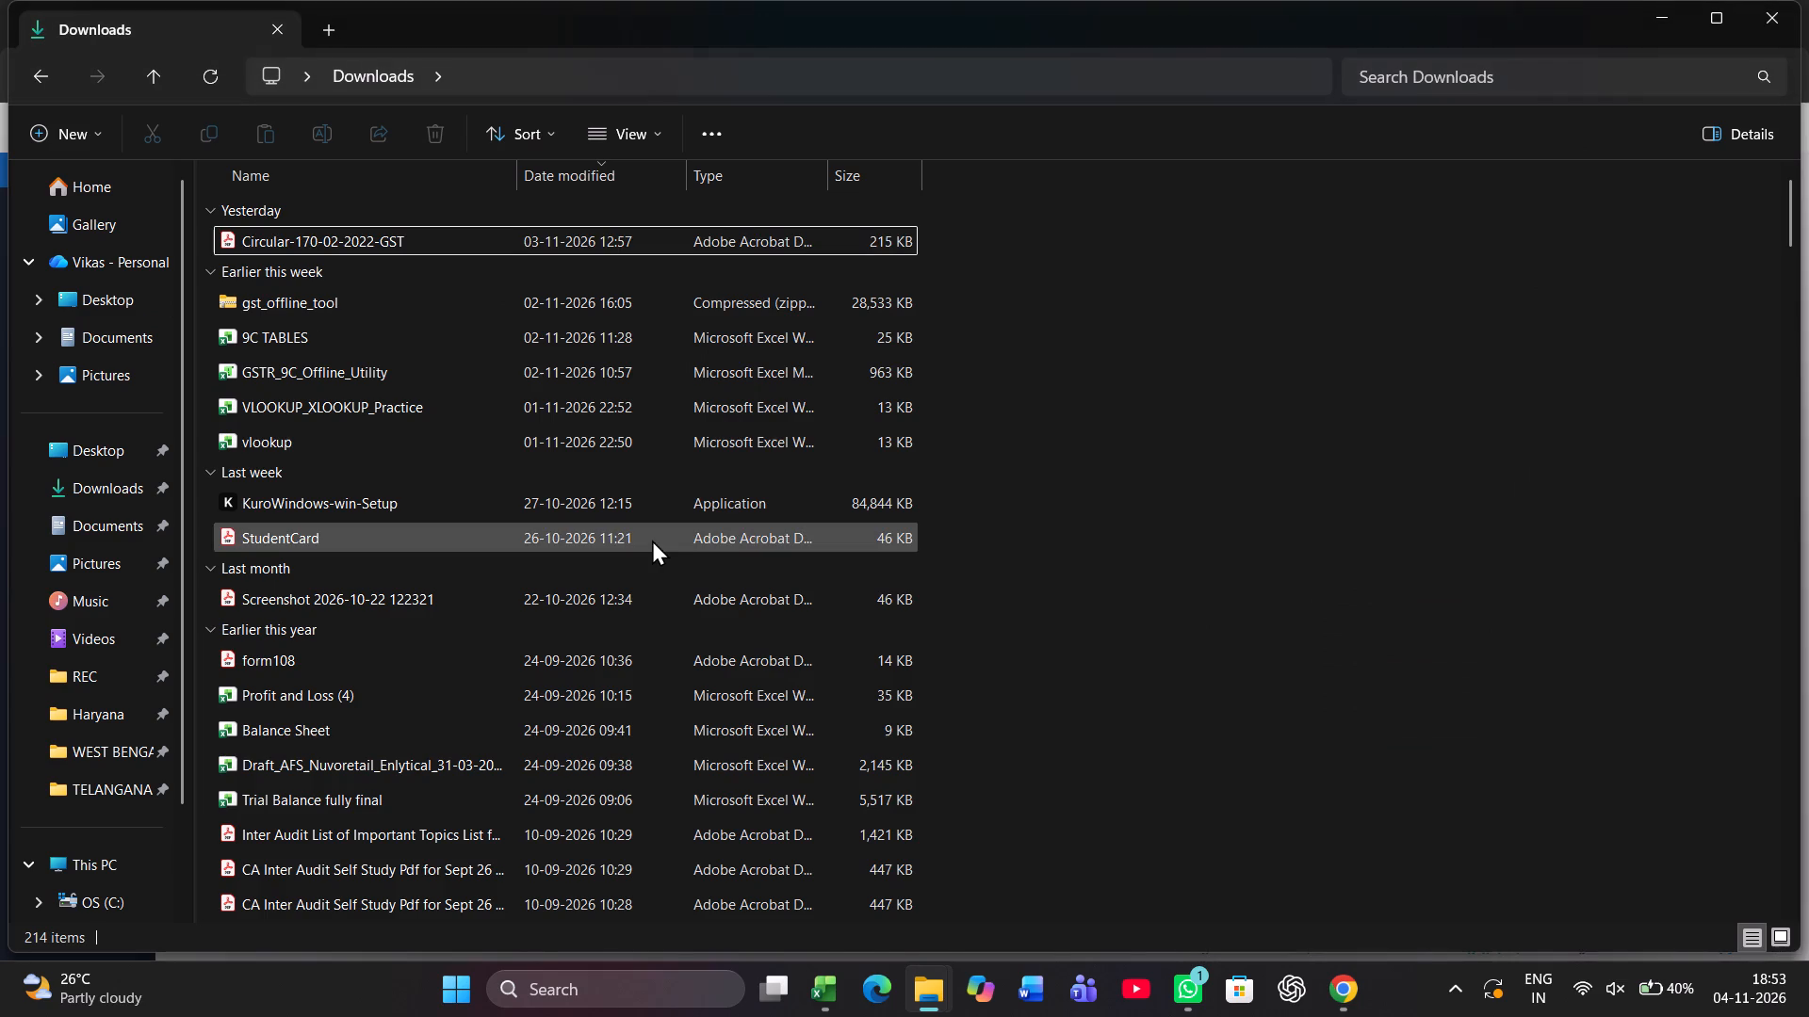
key("alt+Tab")
key("alt+Tab")
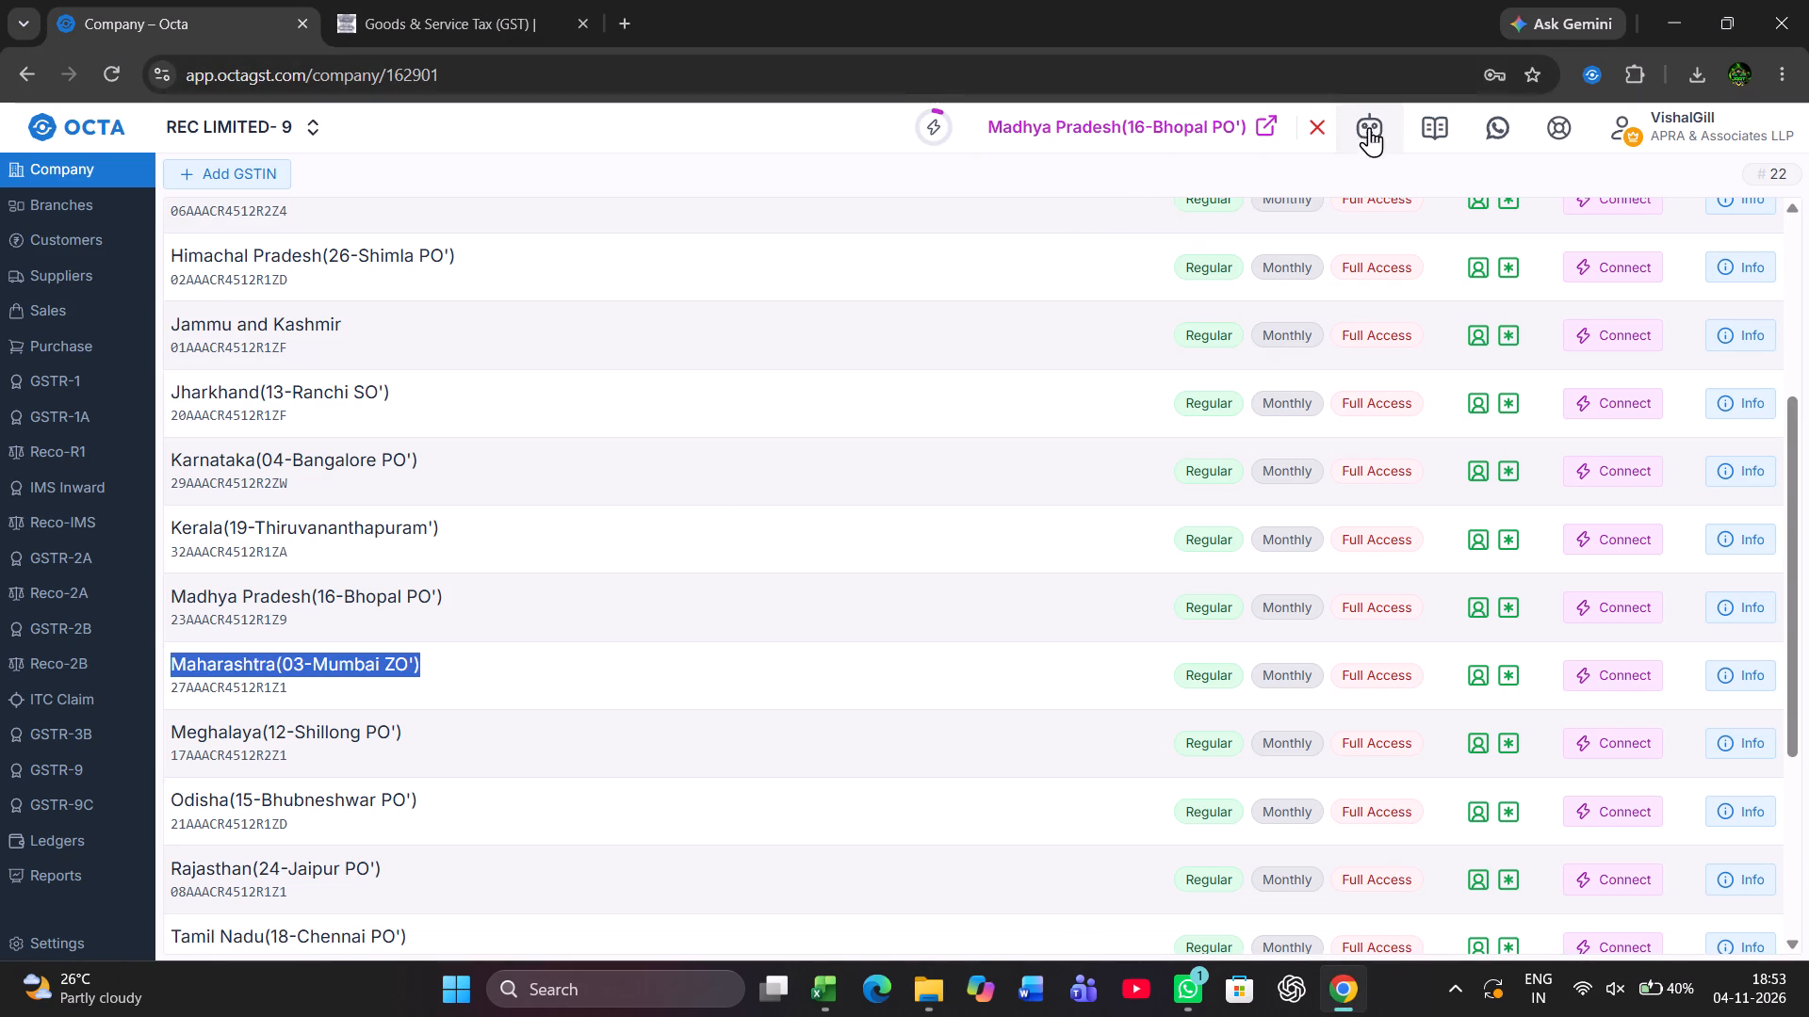
left_click(1325, 128)
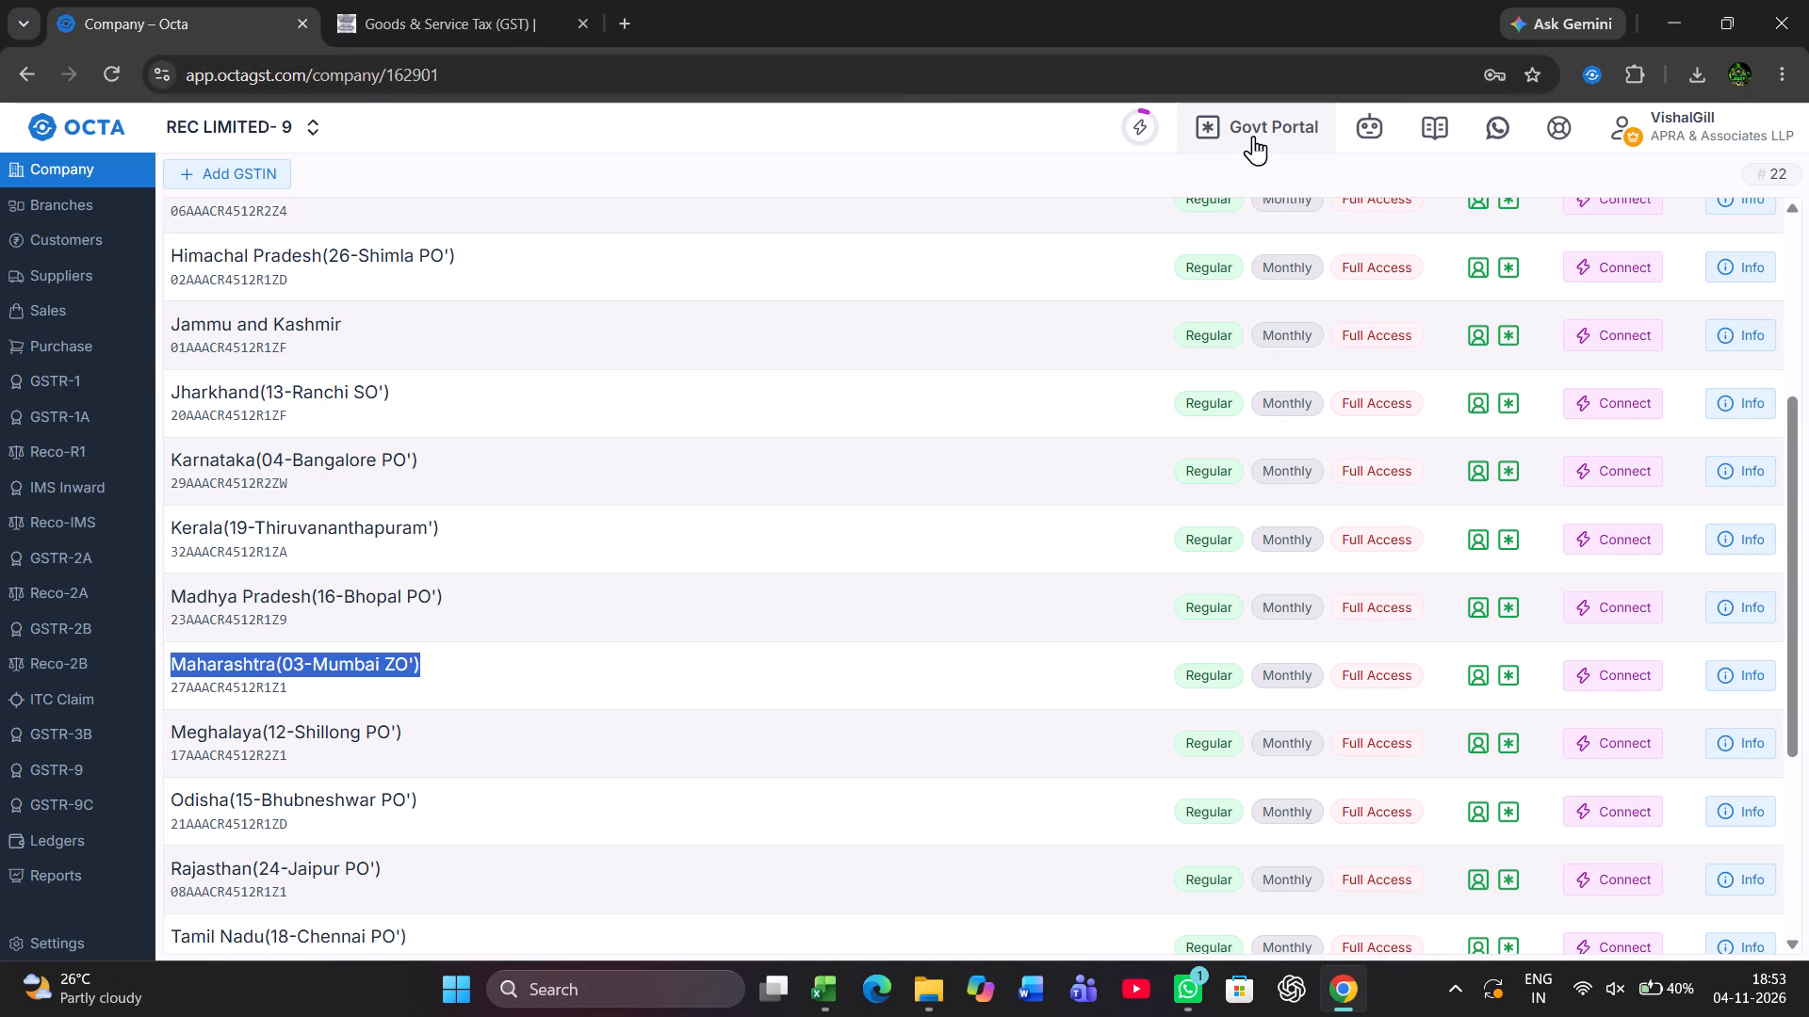
left_click(1253, 136)
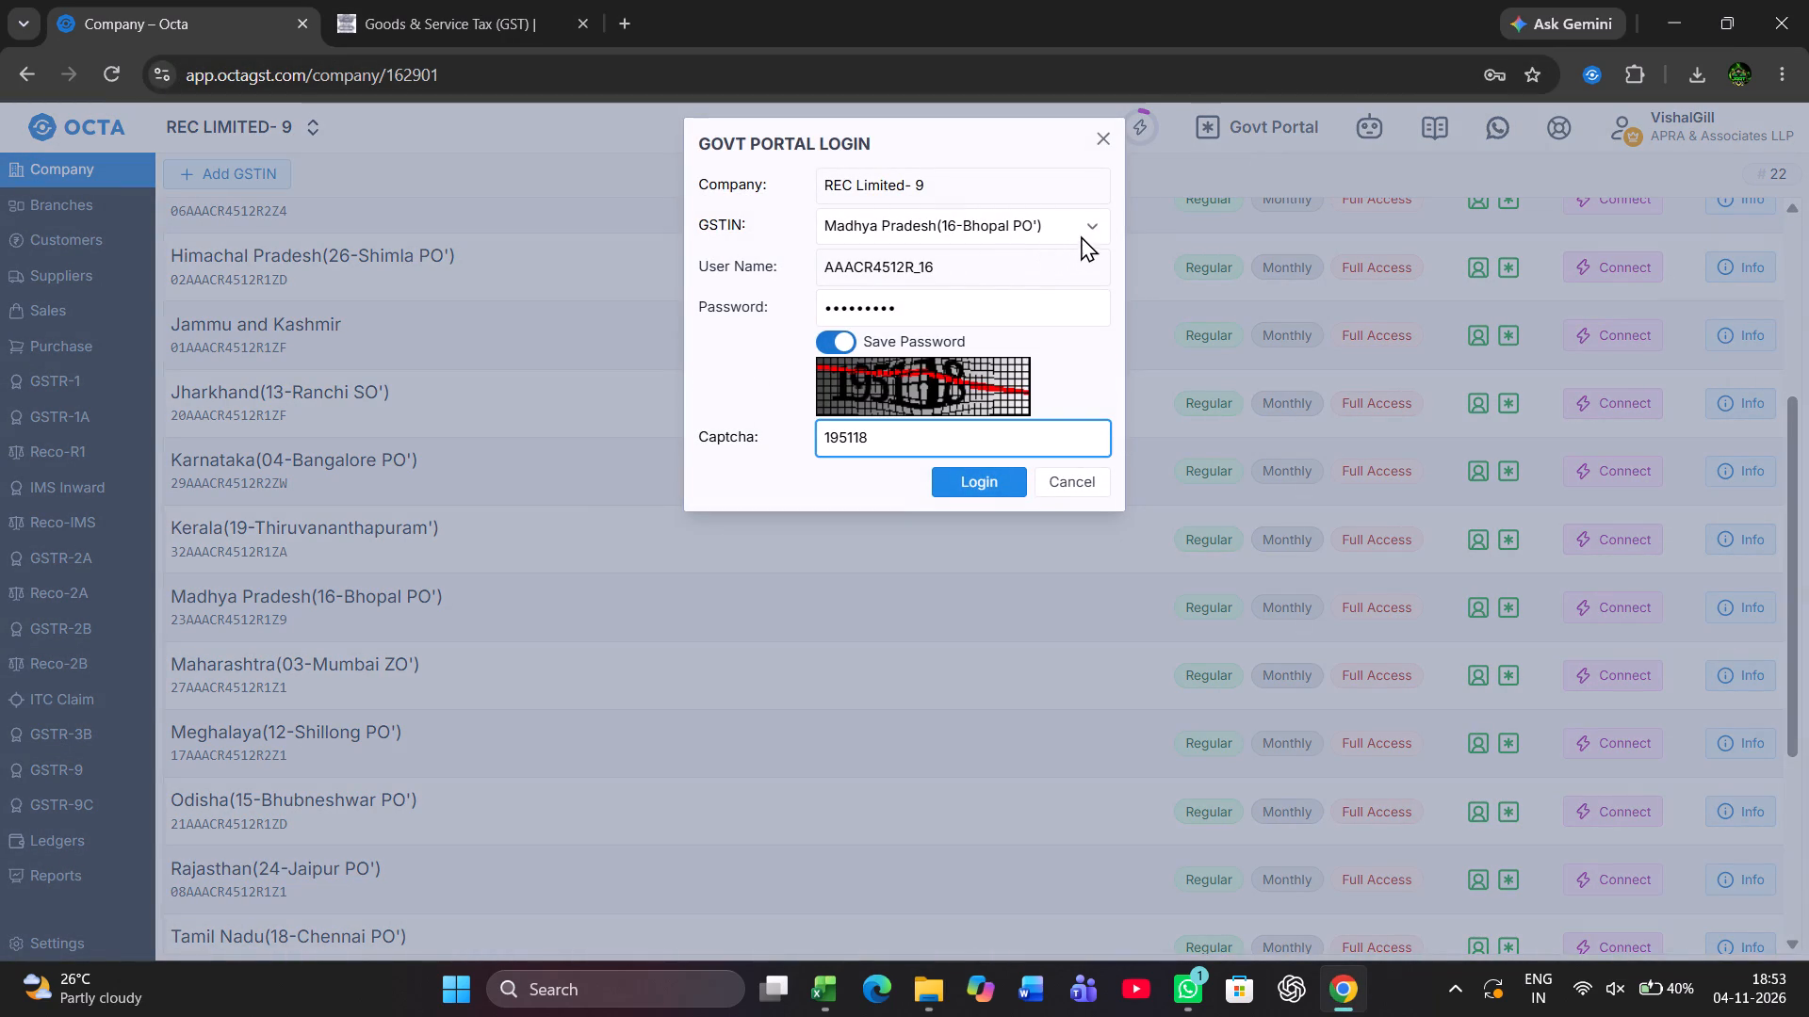
left_click(1095, 227)
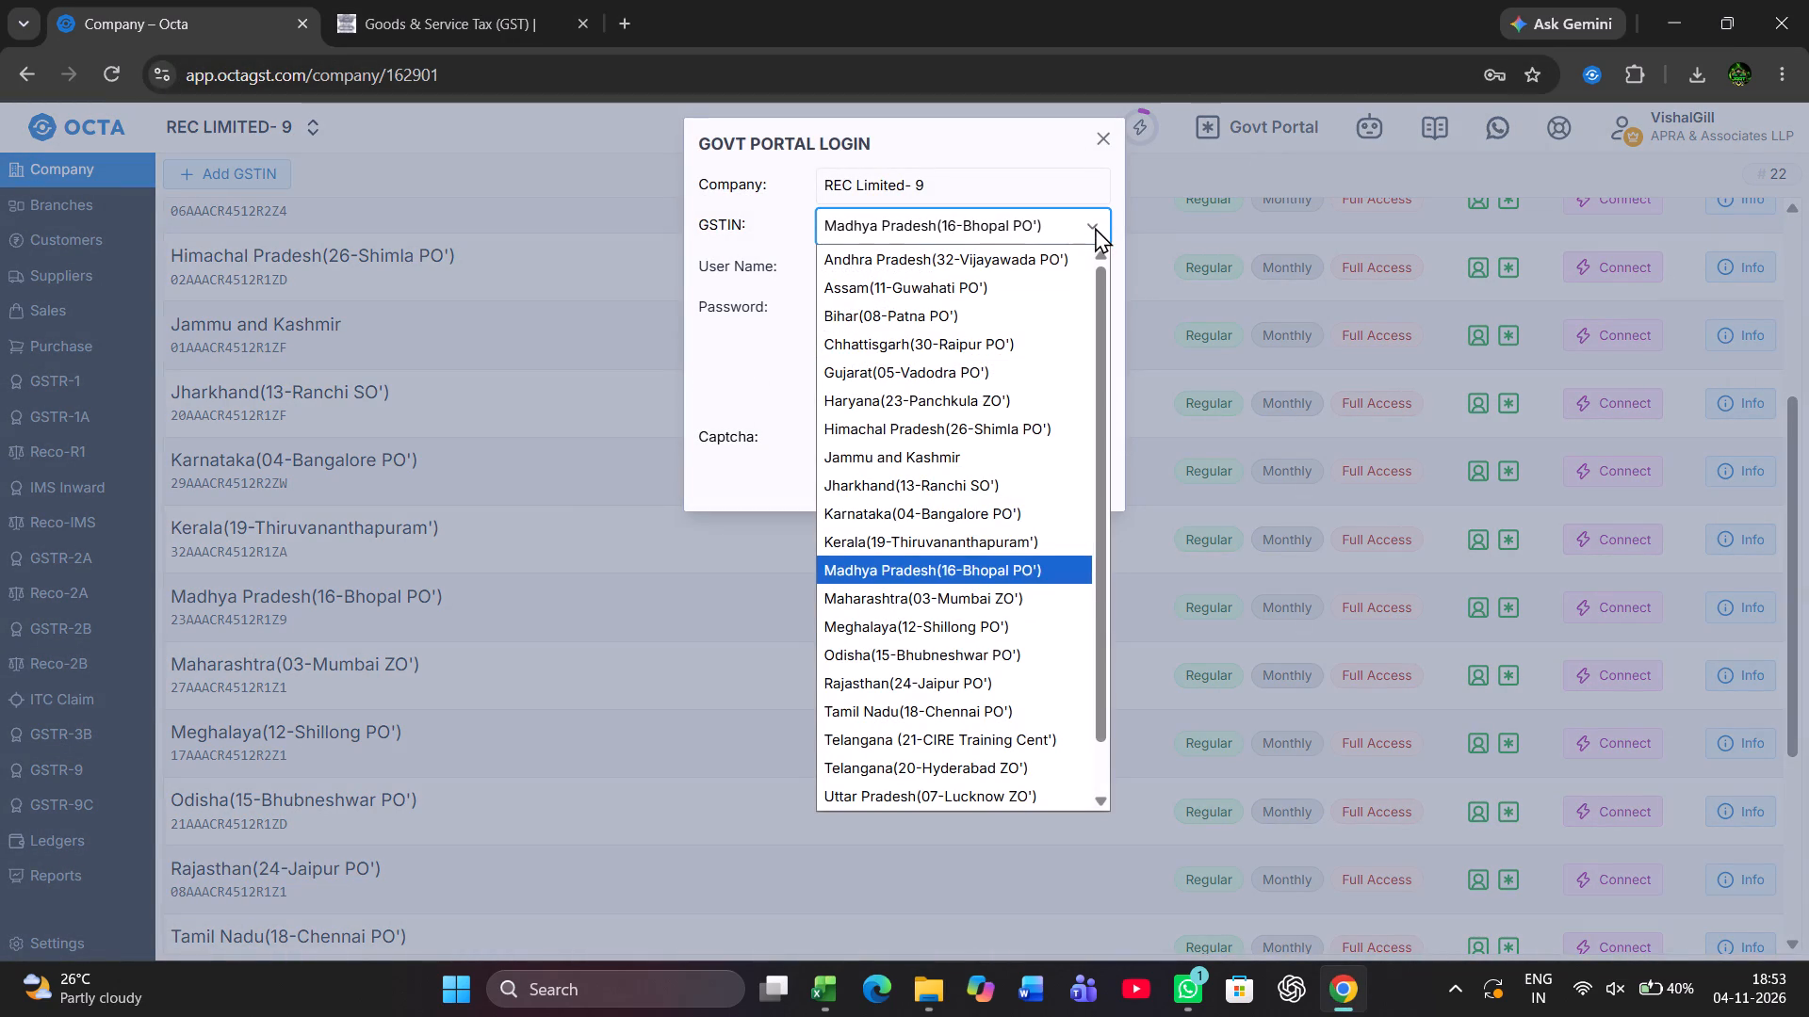
key("Down")
key("Return")
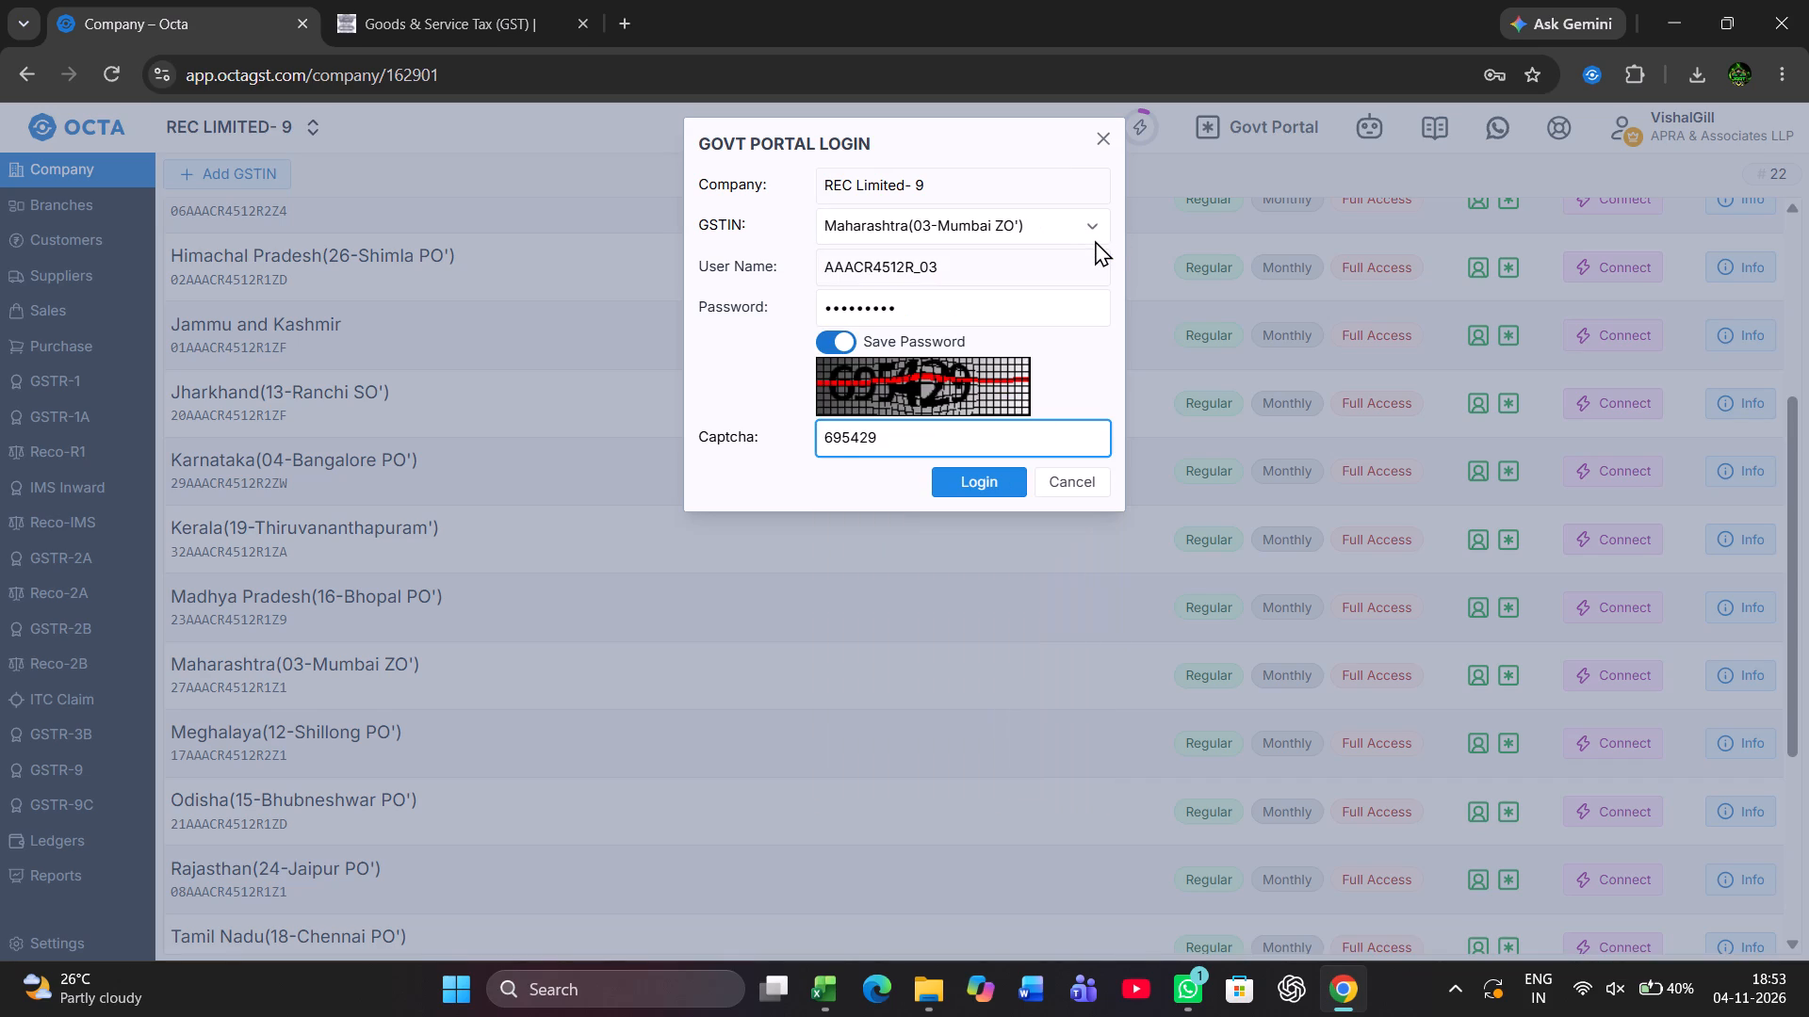
key("Return")
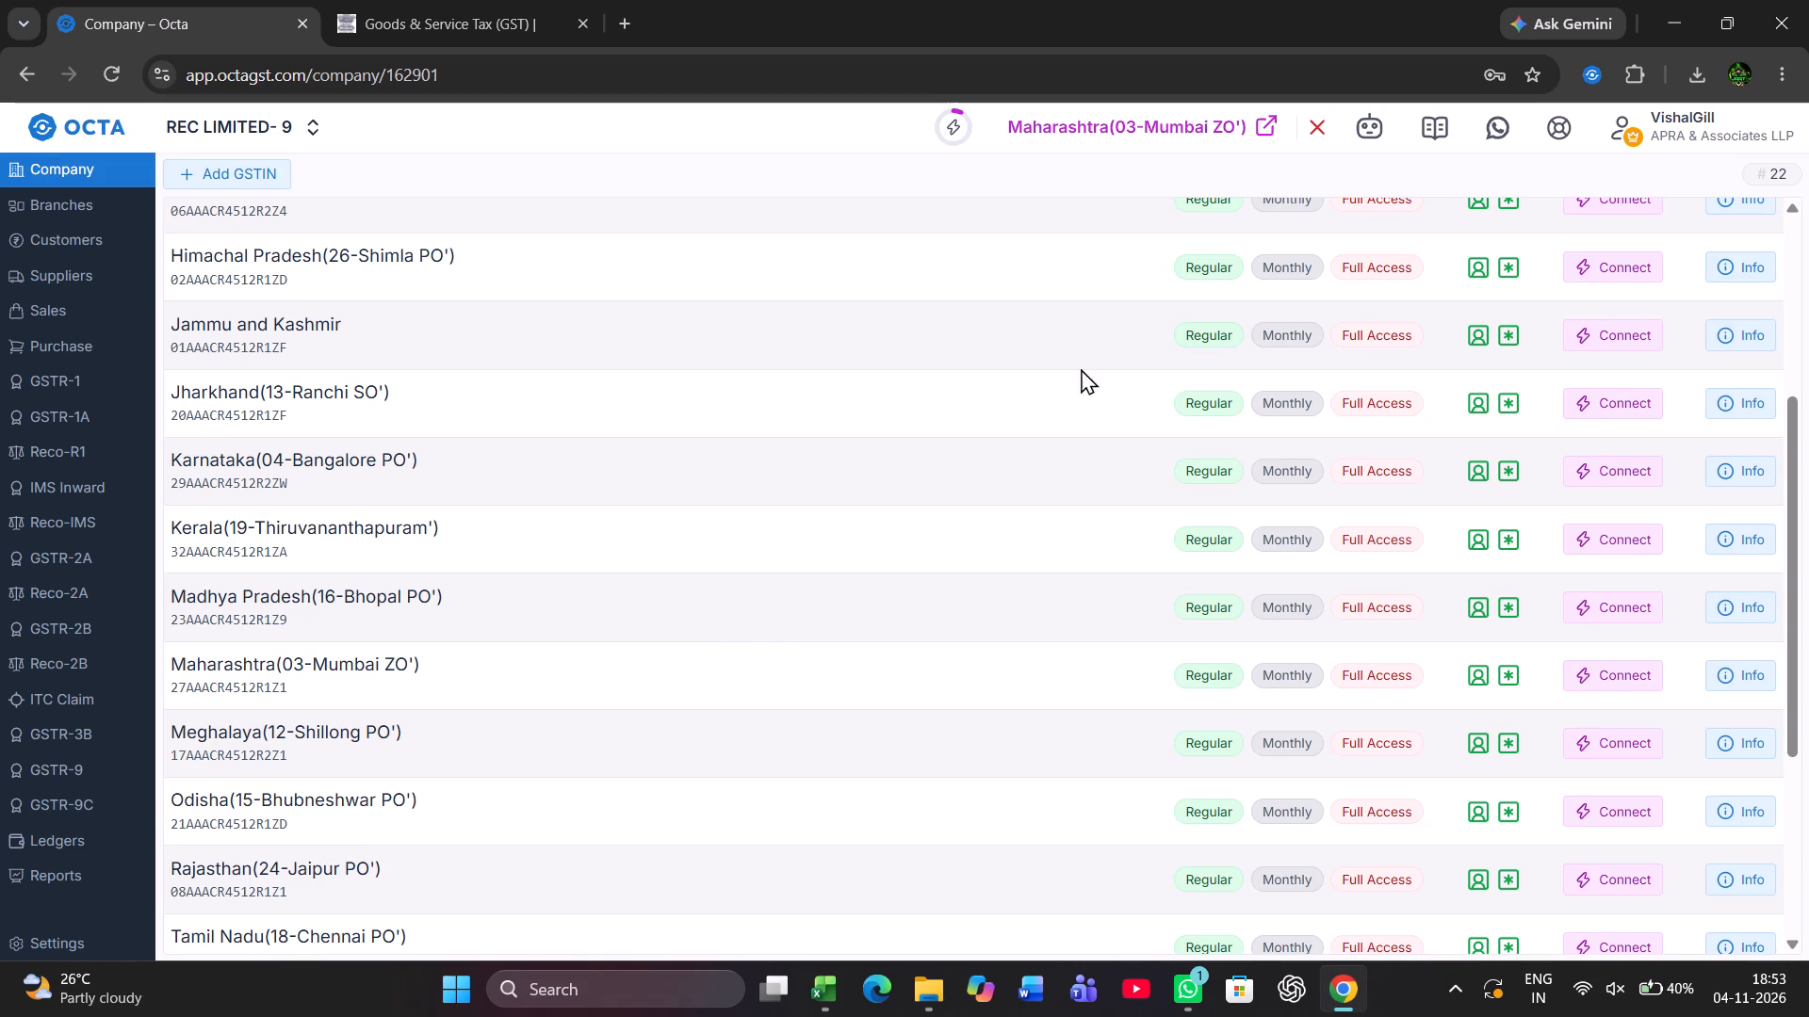
Open the GST portal for Maharashtra's GSTIN and search its annual returns for financial year 2025-26.
left_click(1130, 123)
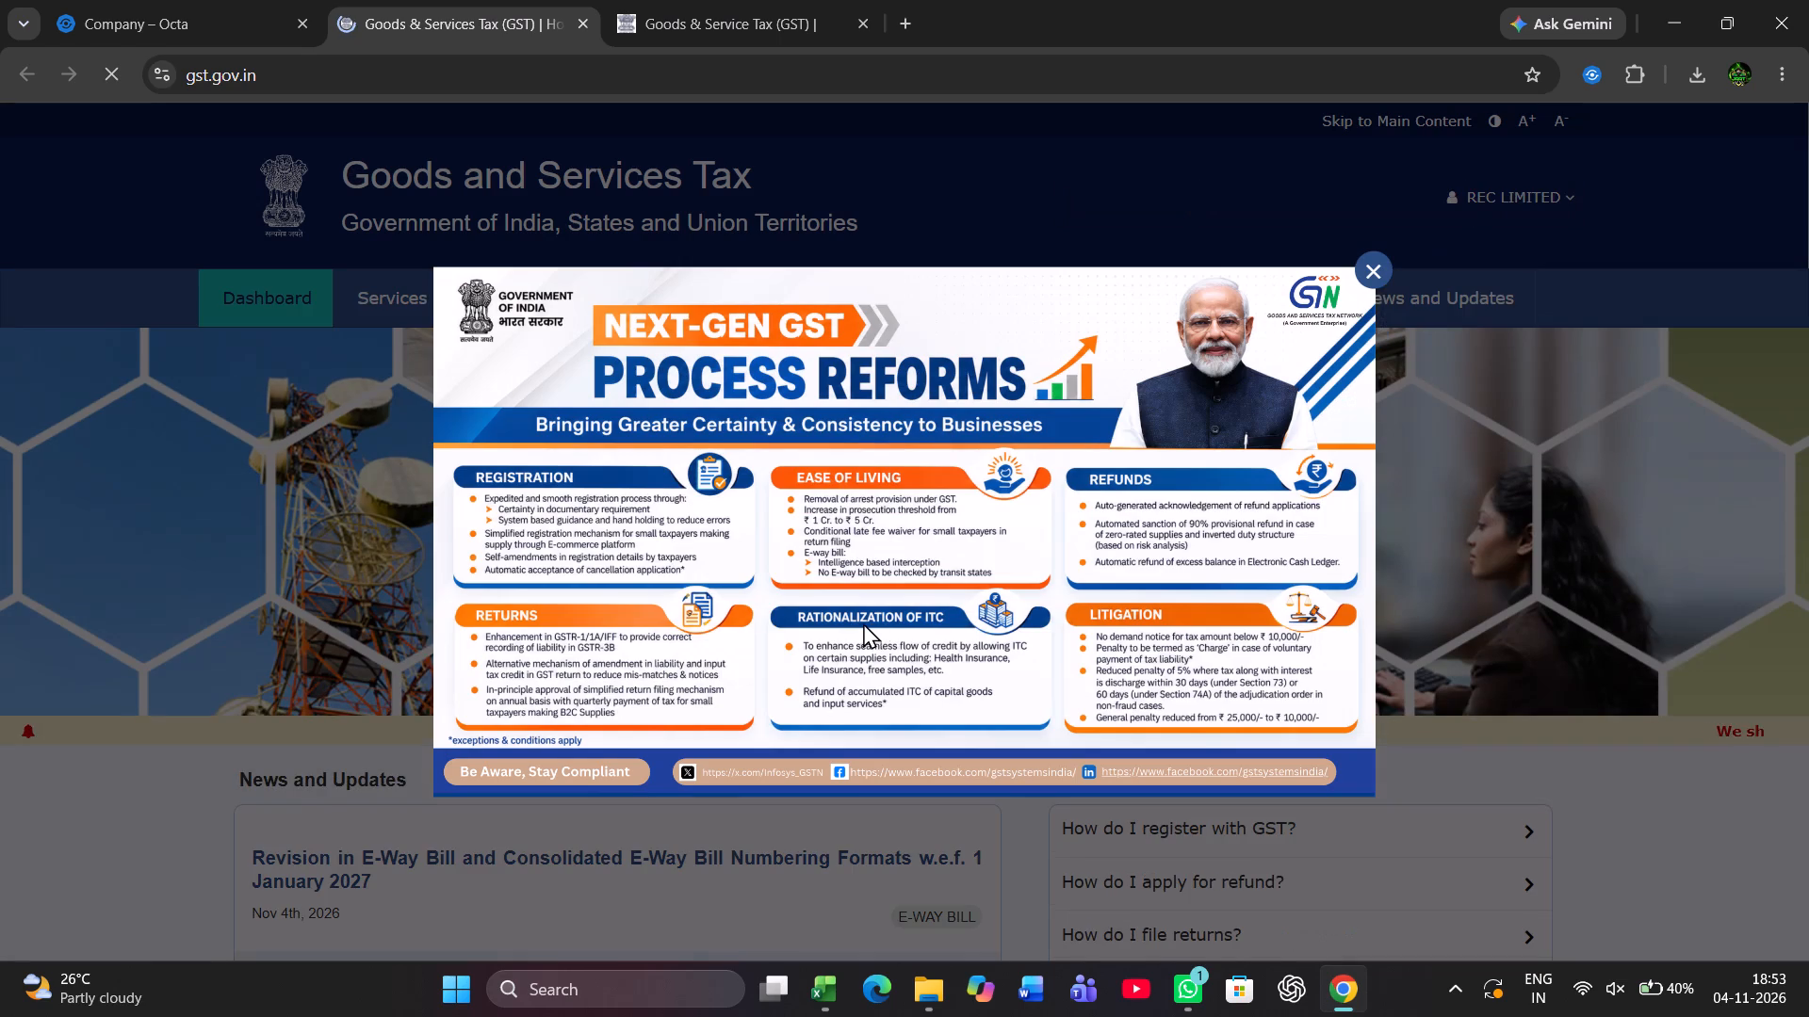
left_click(1374, 255)
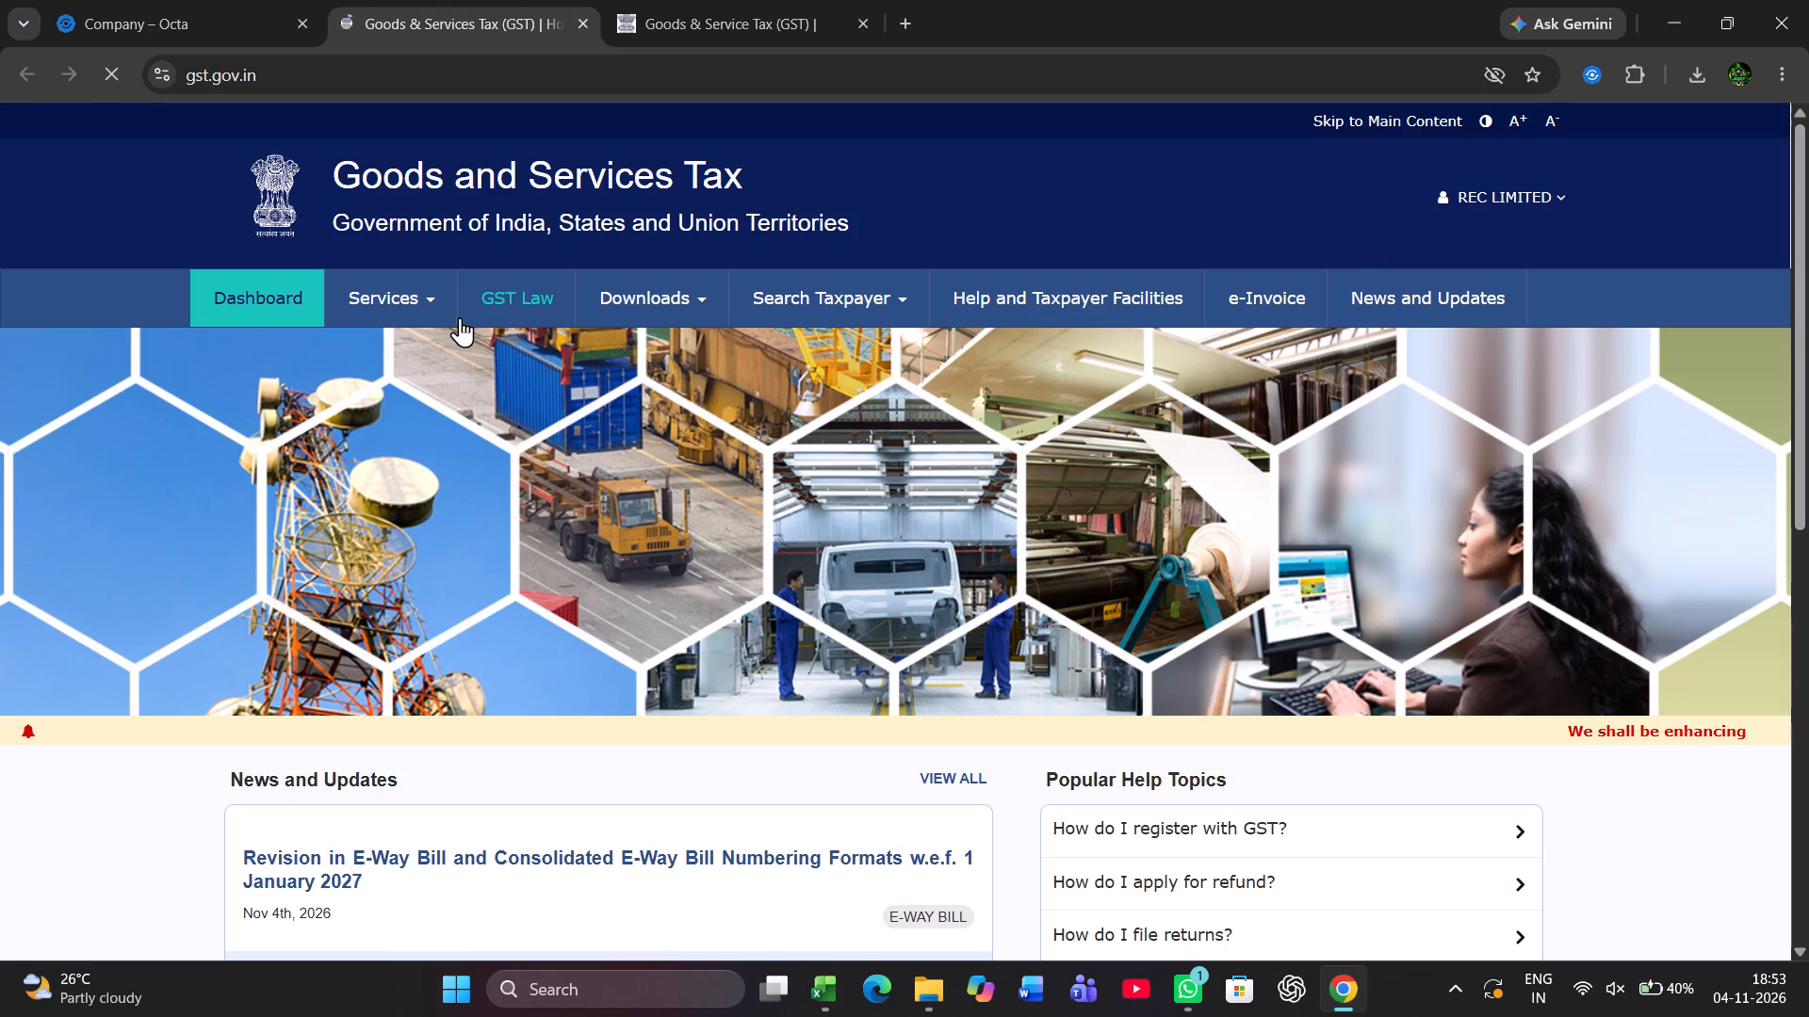
left_click(408, 301)
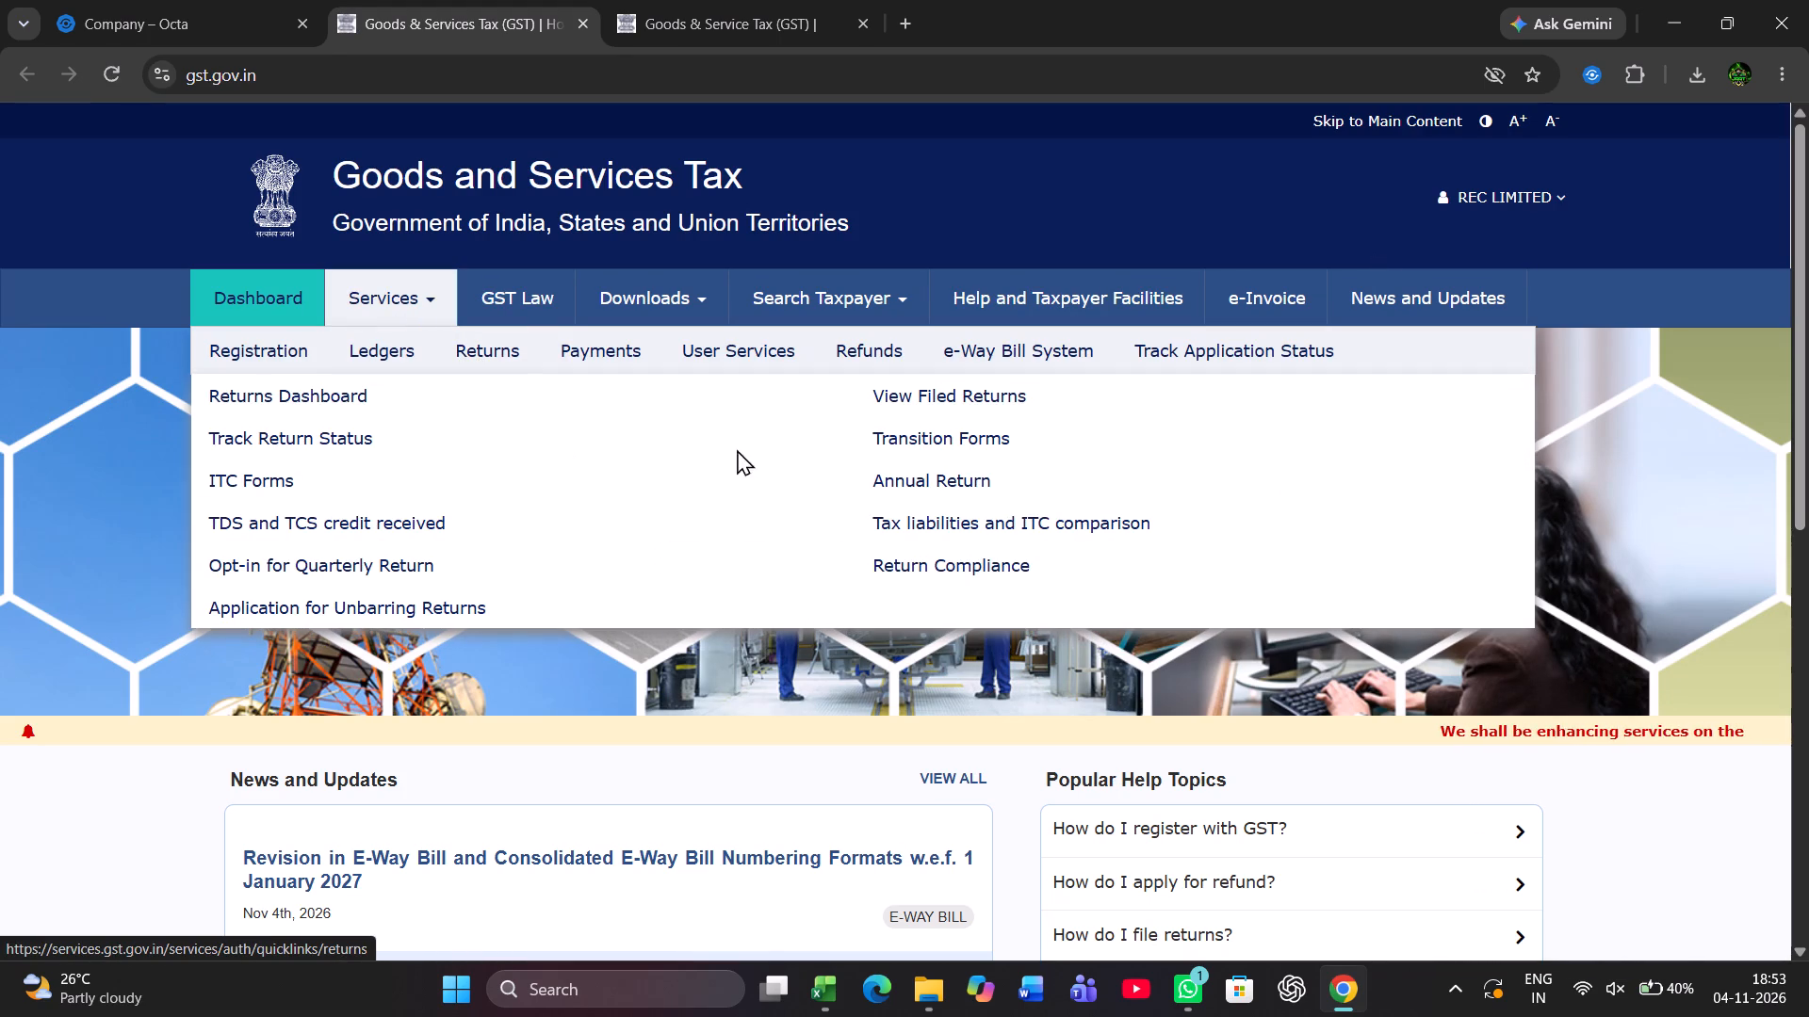
left_click(934, 469)
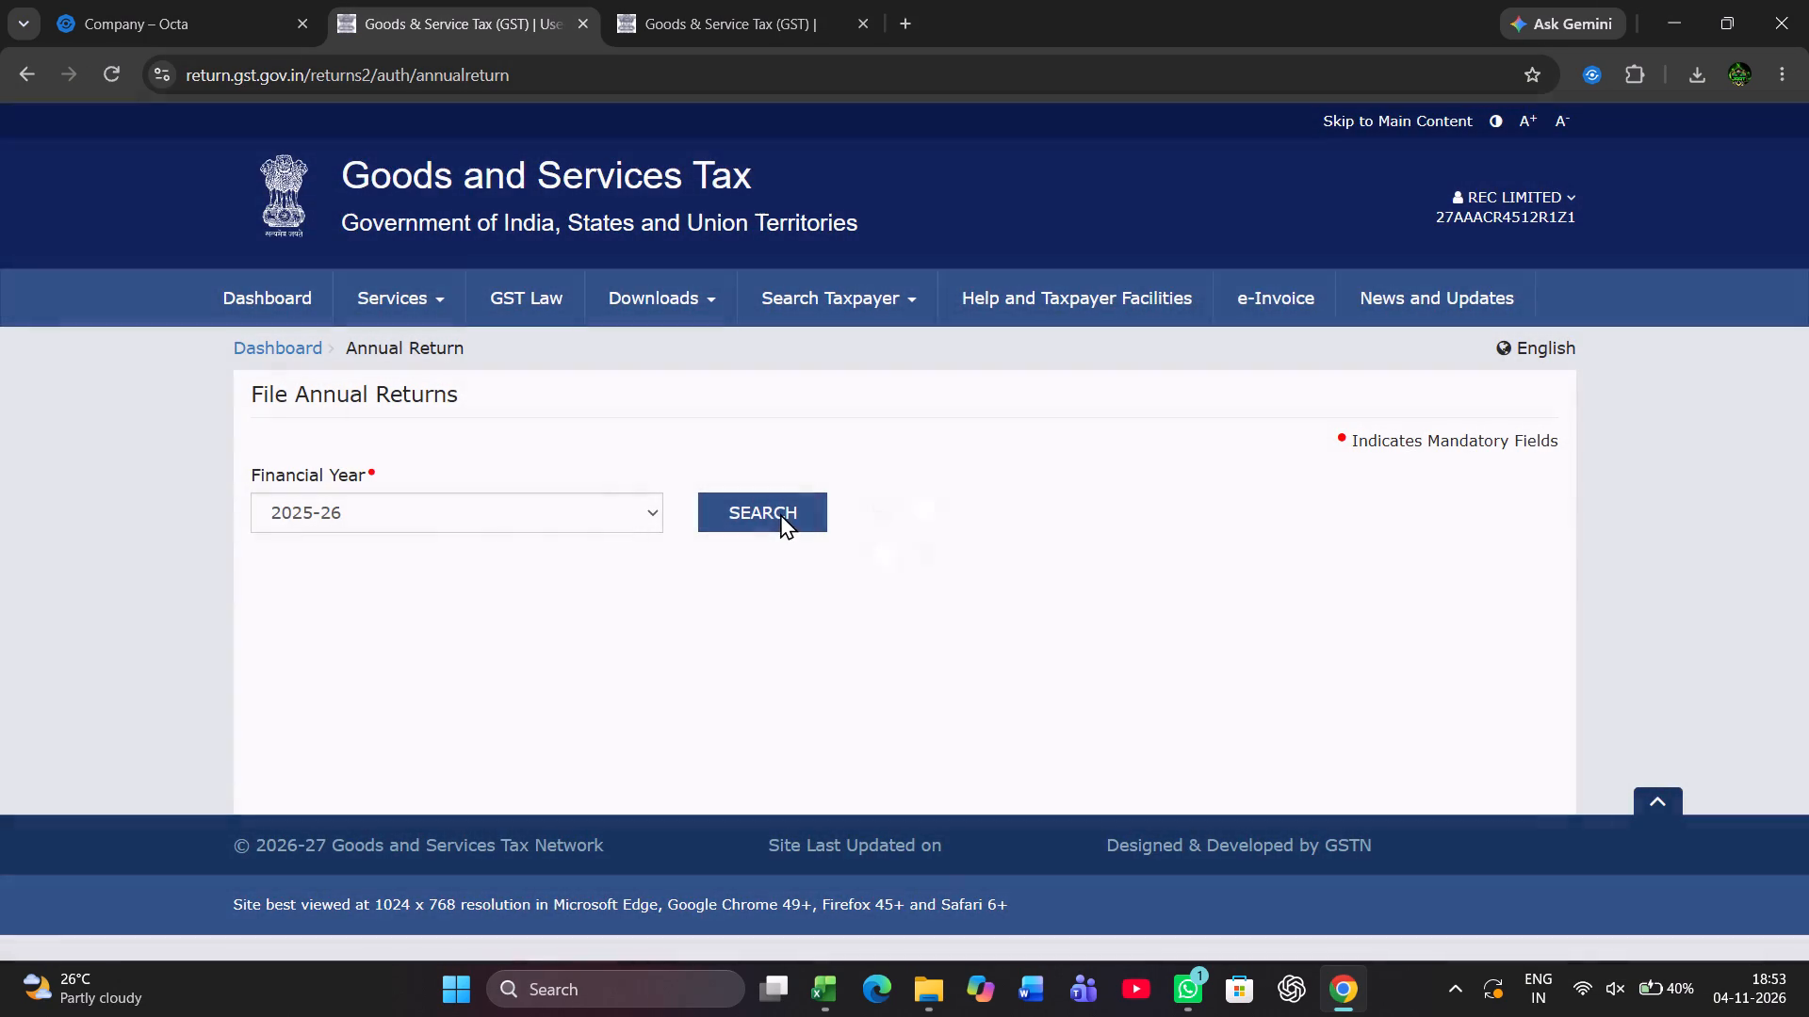
left_click(780, 513)
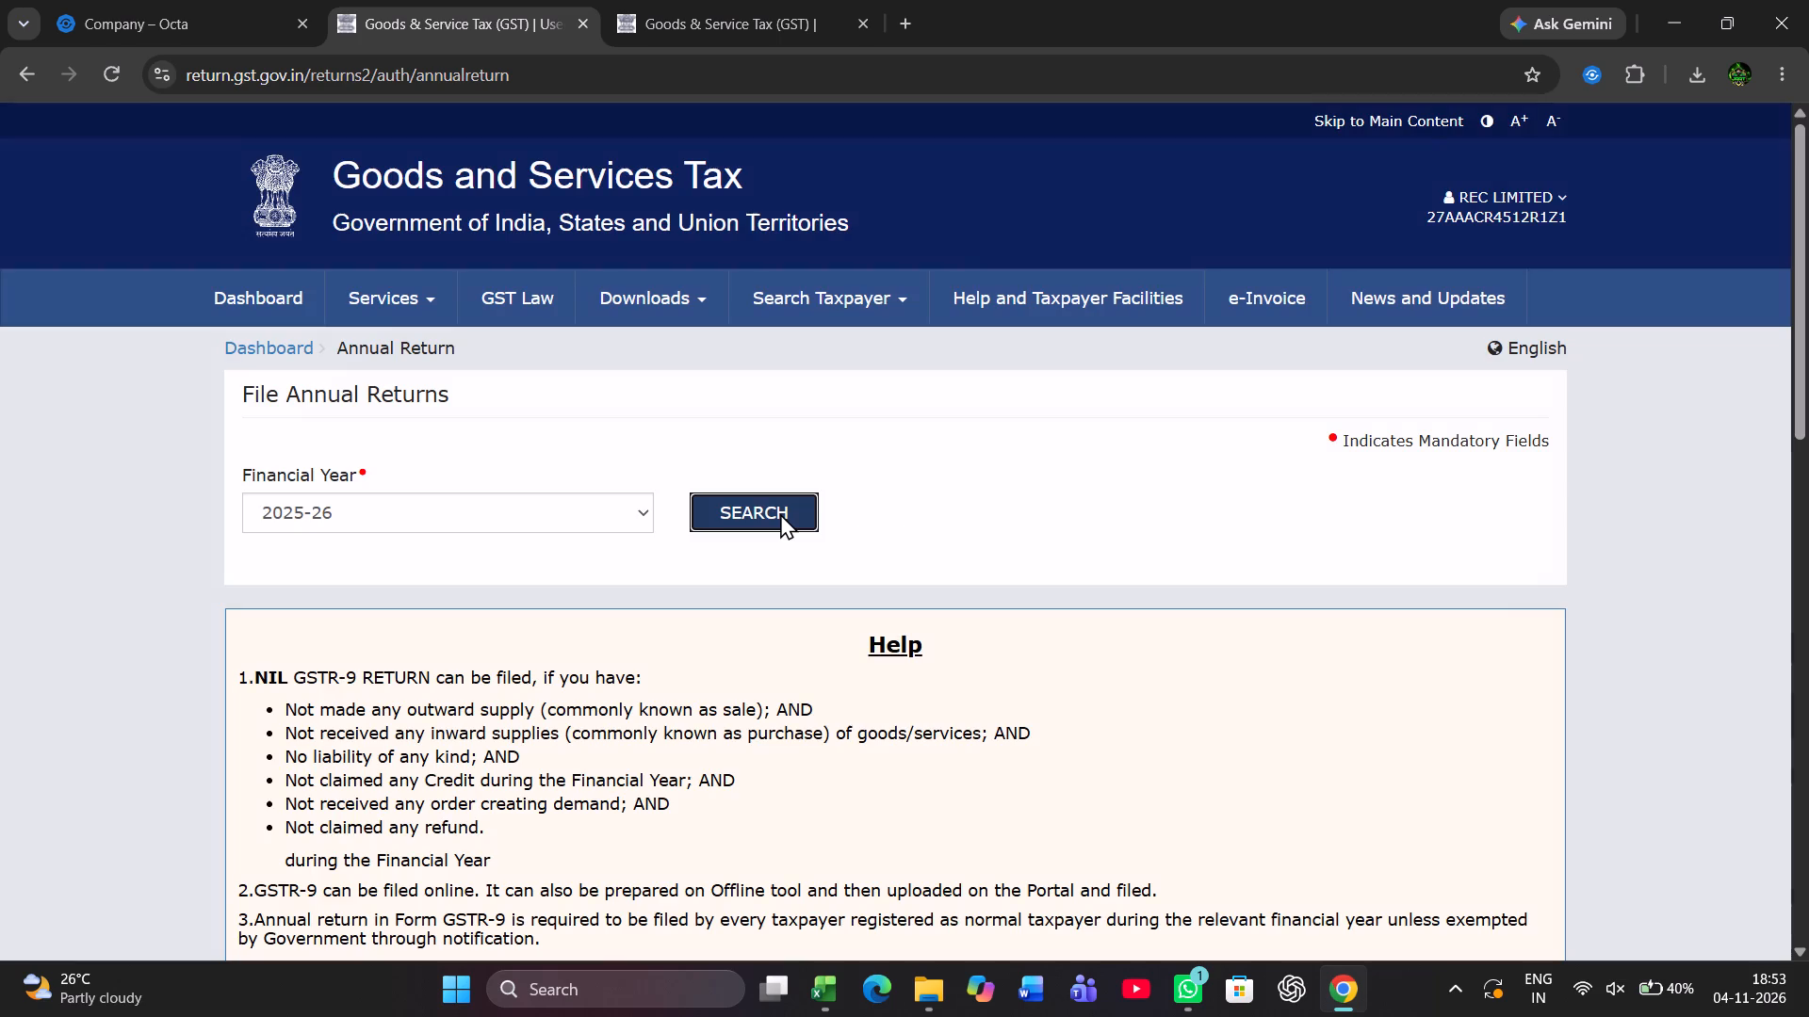
Open Maharashtra's GSTR-9 annual return and continue past the Nil return question with No selected.
scroll(780, 513, "down", 5)
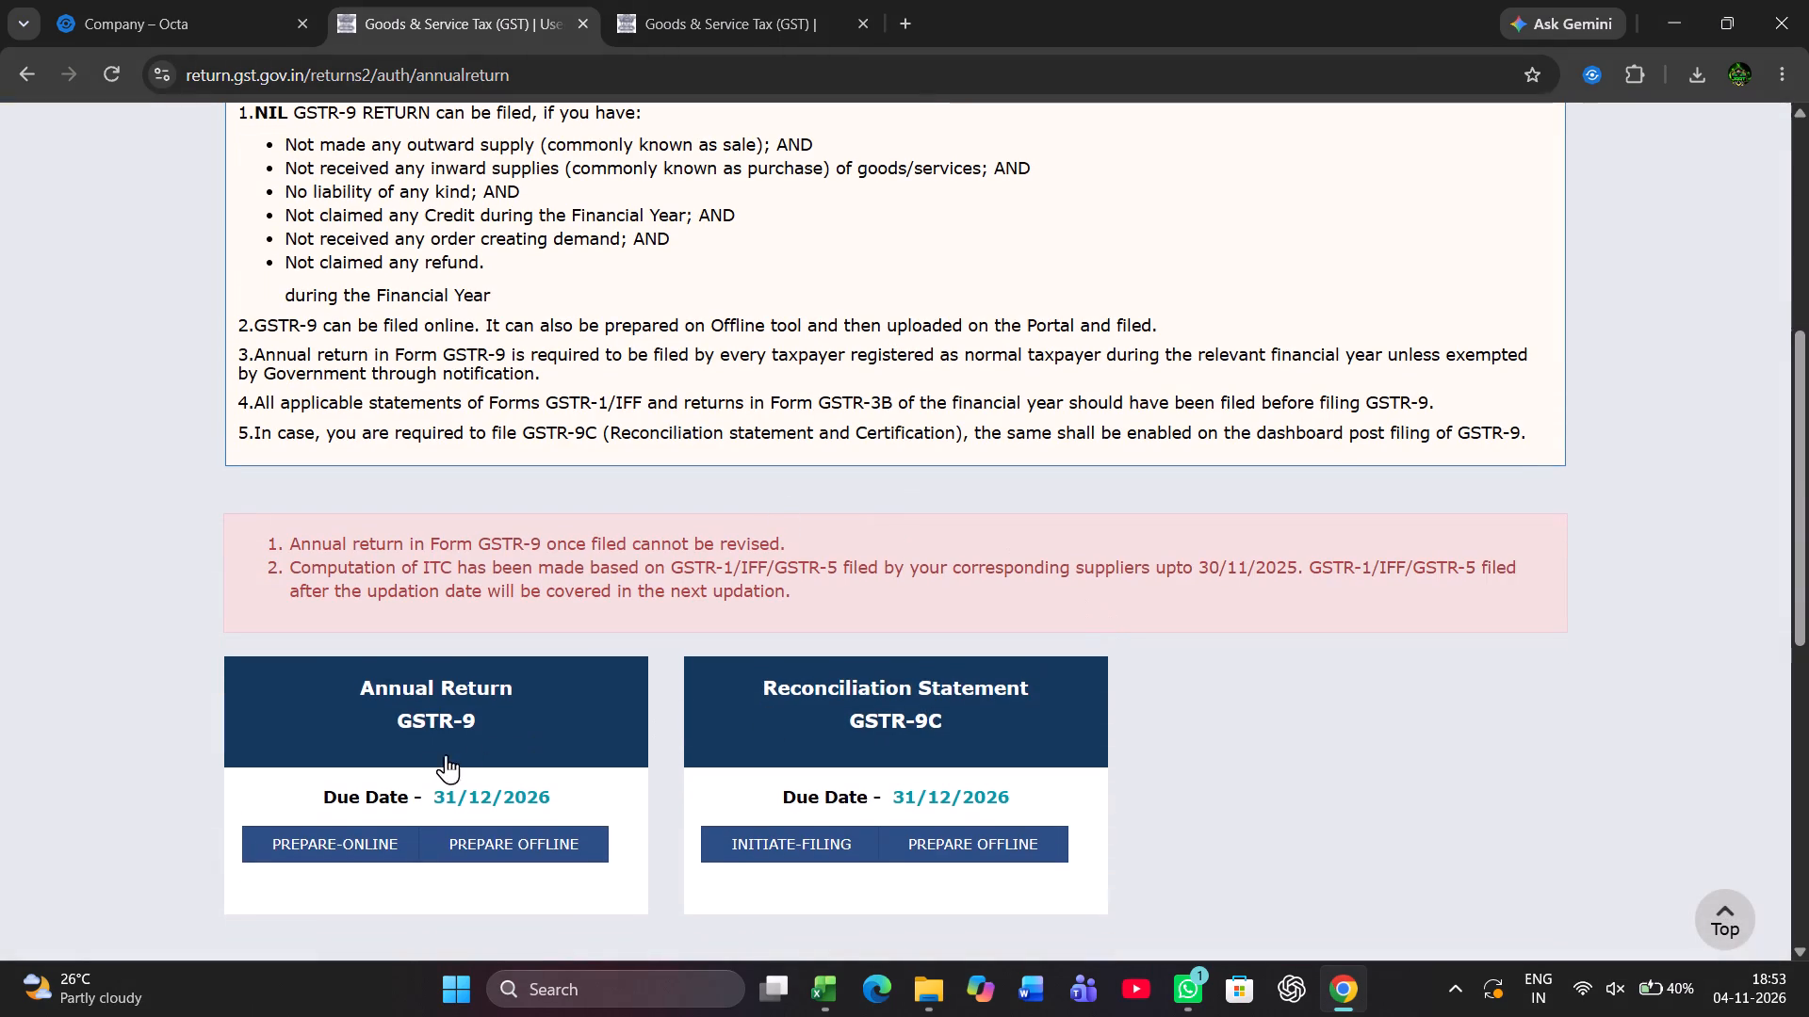
left_click(479, 730)
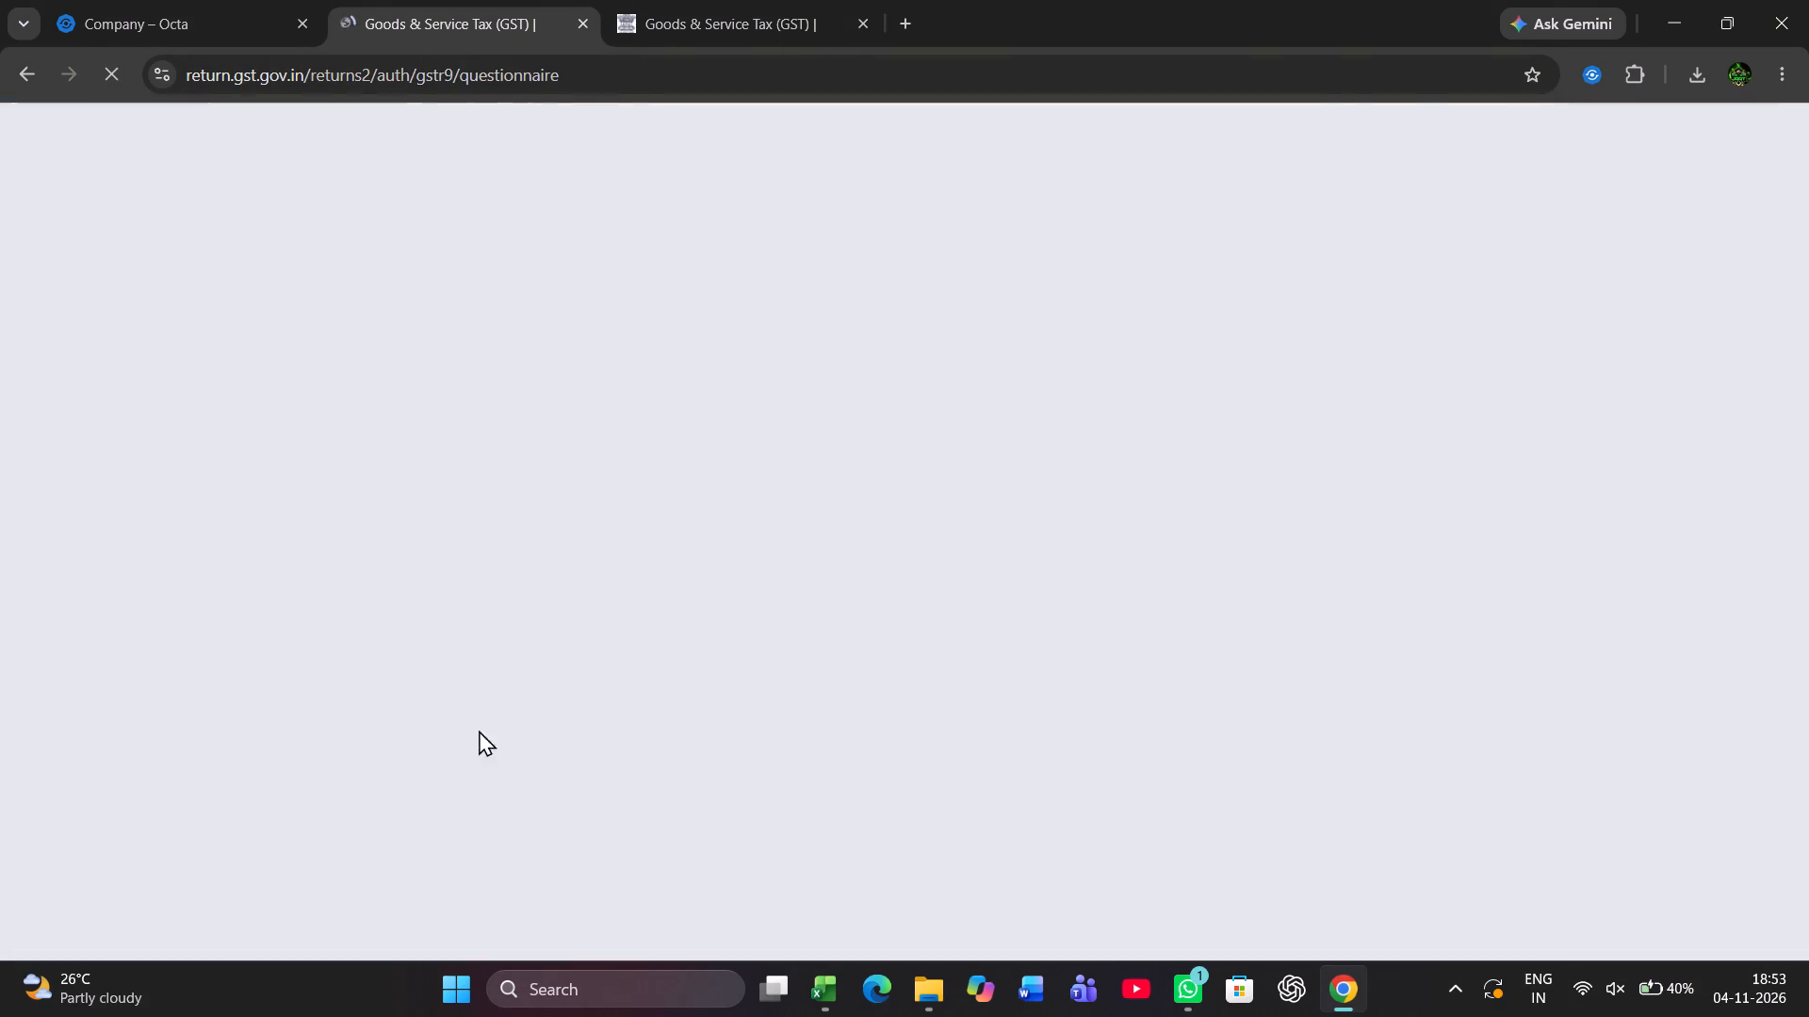
scroll(1115, 673, "down", 2)
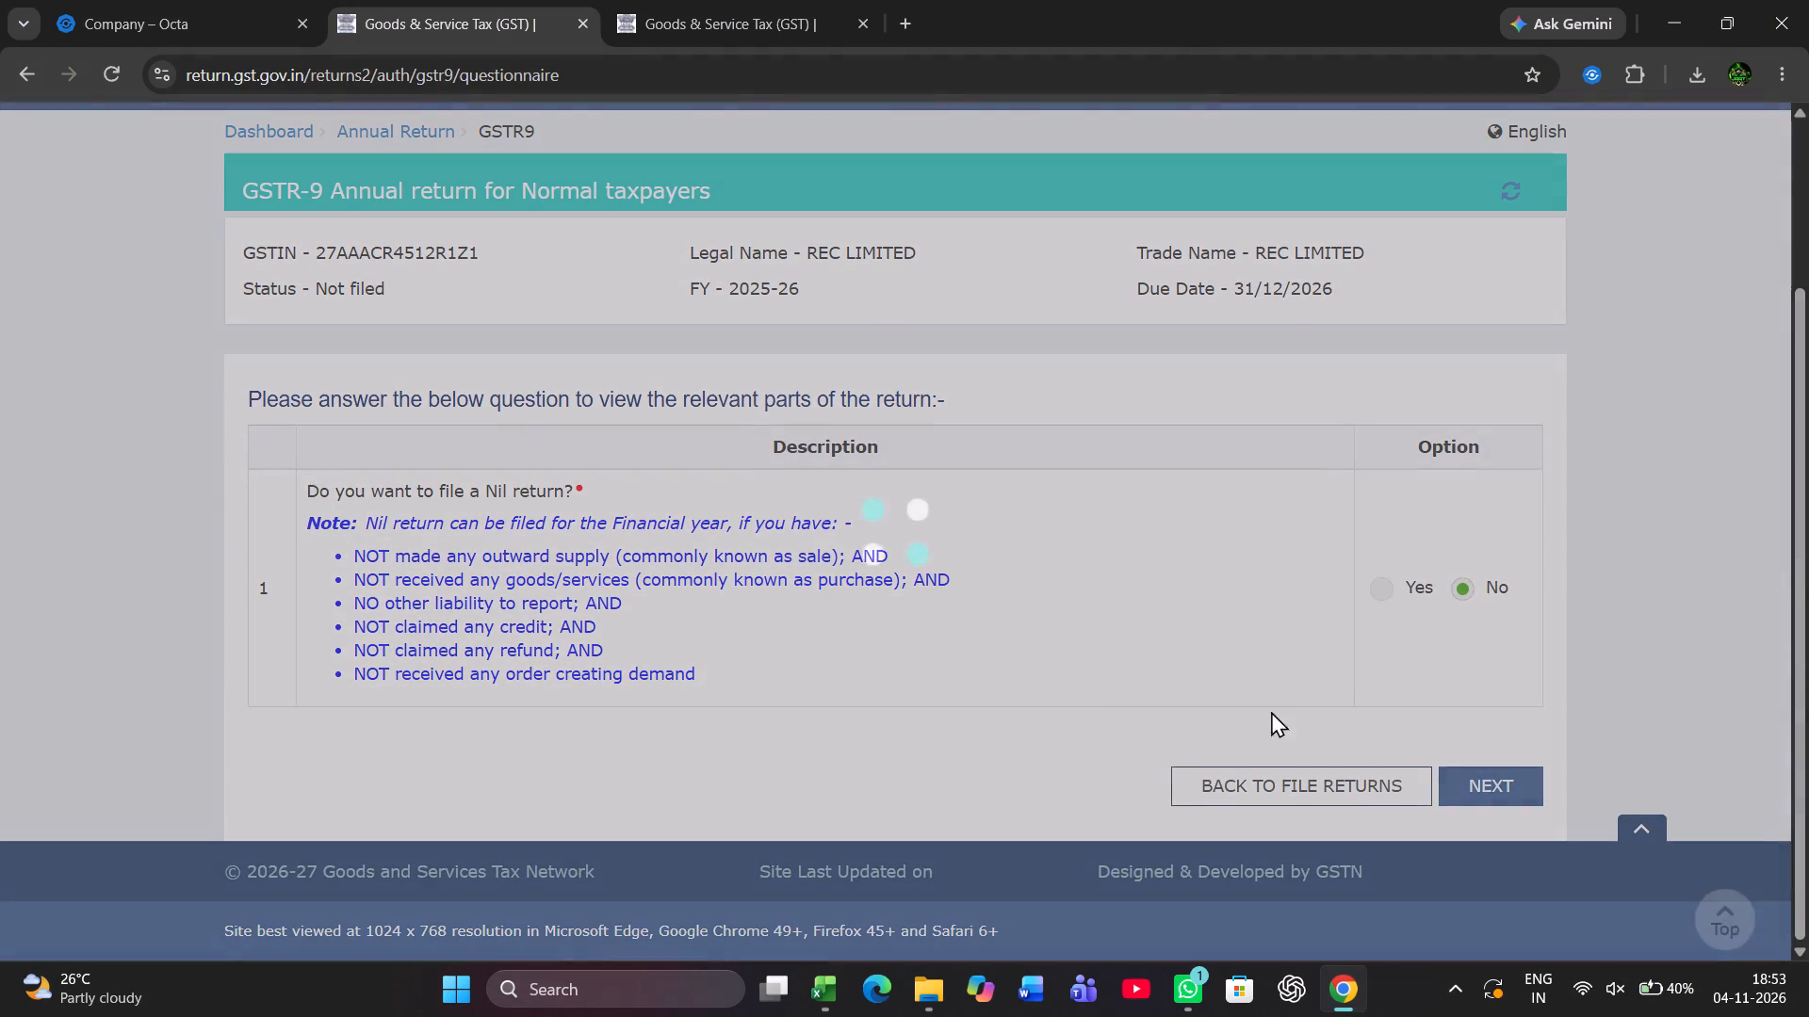
left_click(1493, 781)
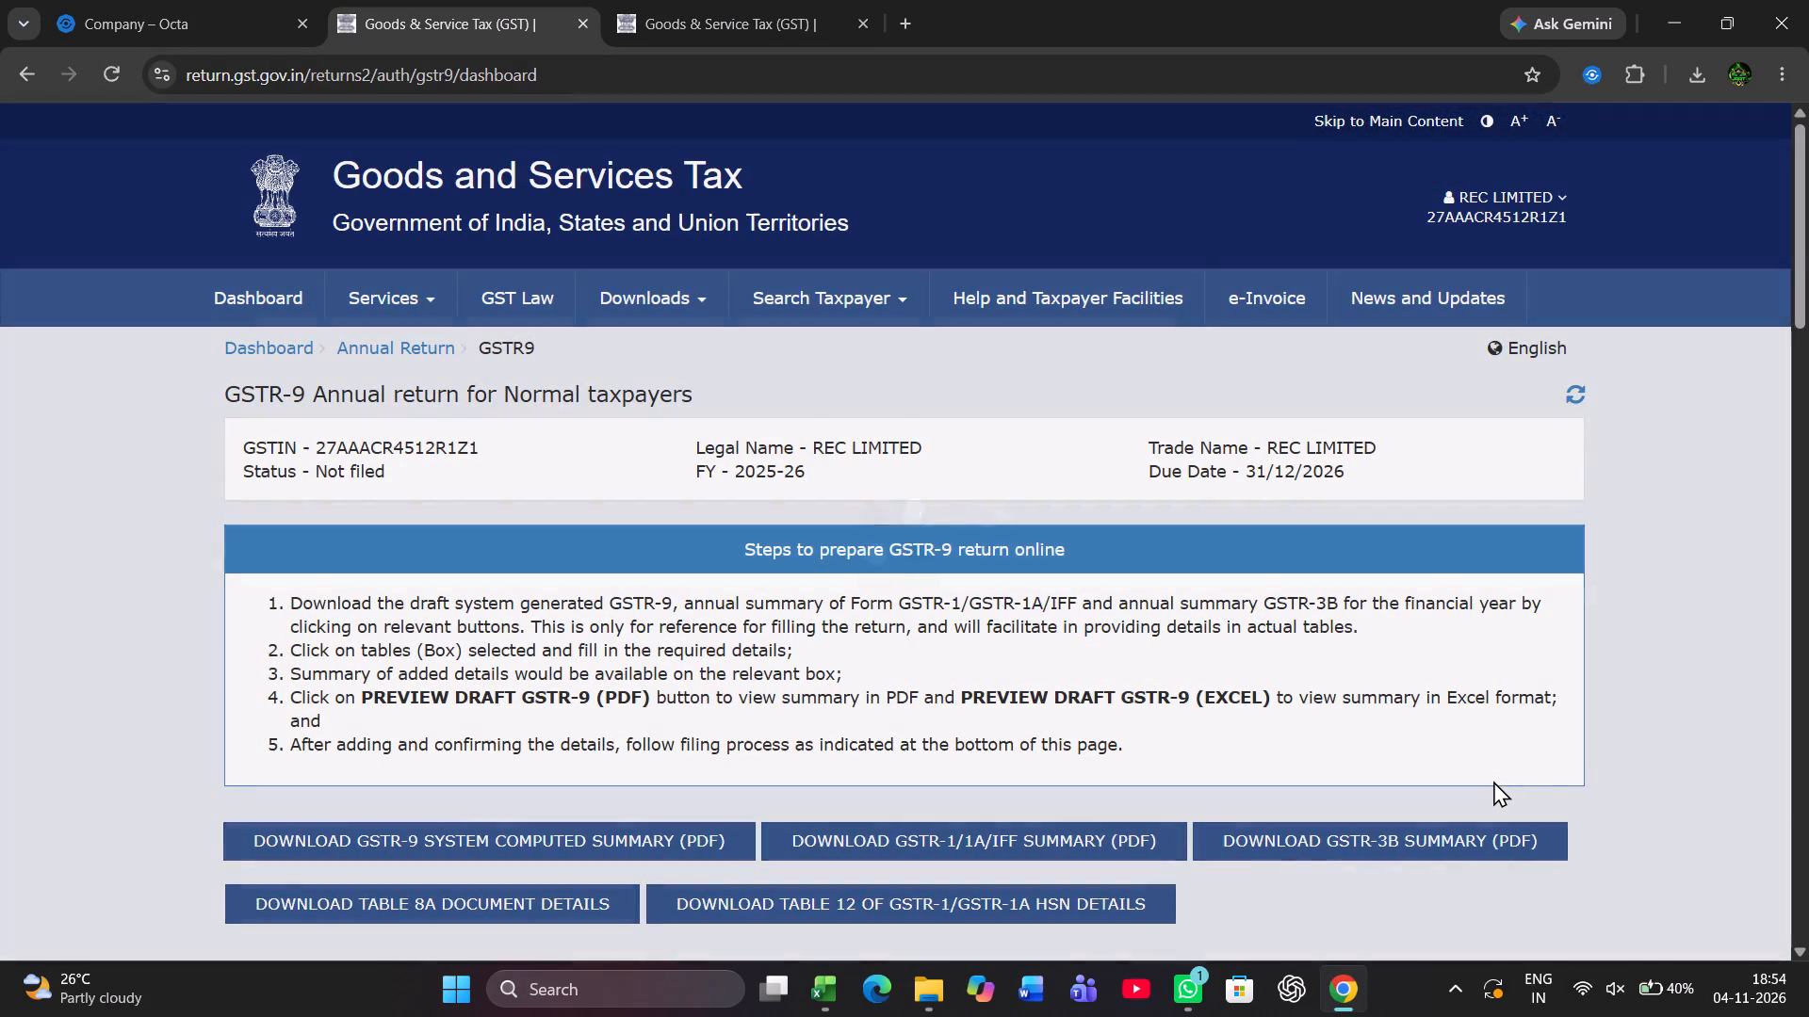
Download Maharashtra's GSTR-9 system computed summary, GSTR-1/1A/IFF summary and GSTR-3B summary as PDFs.
scroll(1493, 781, "down", 1)
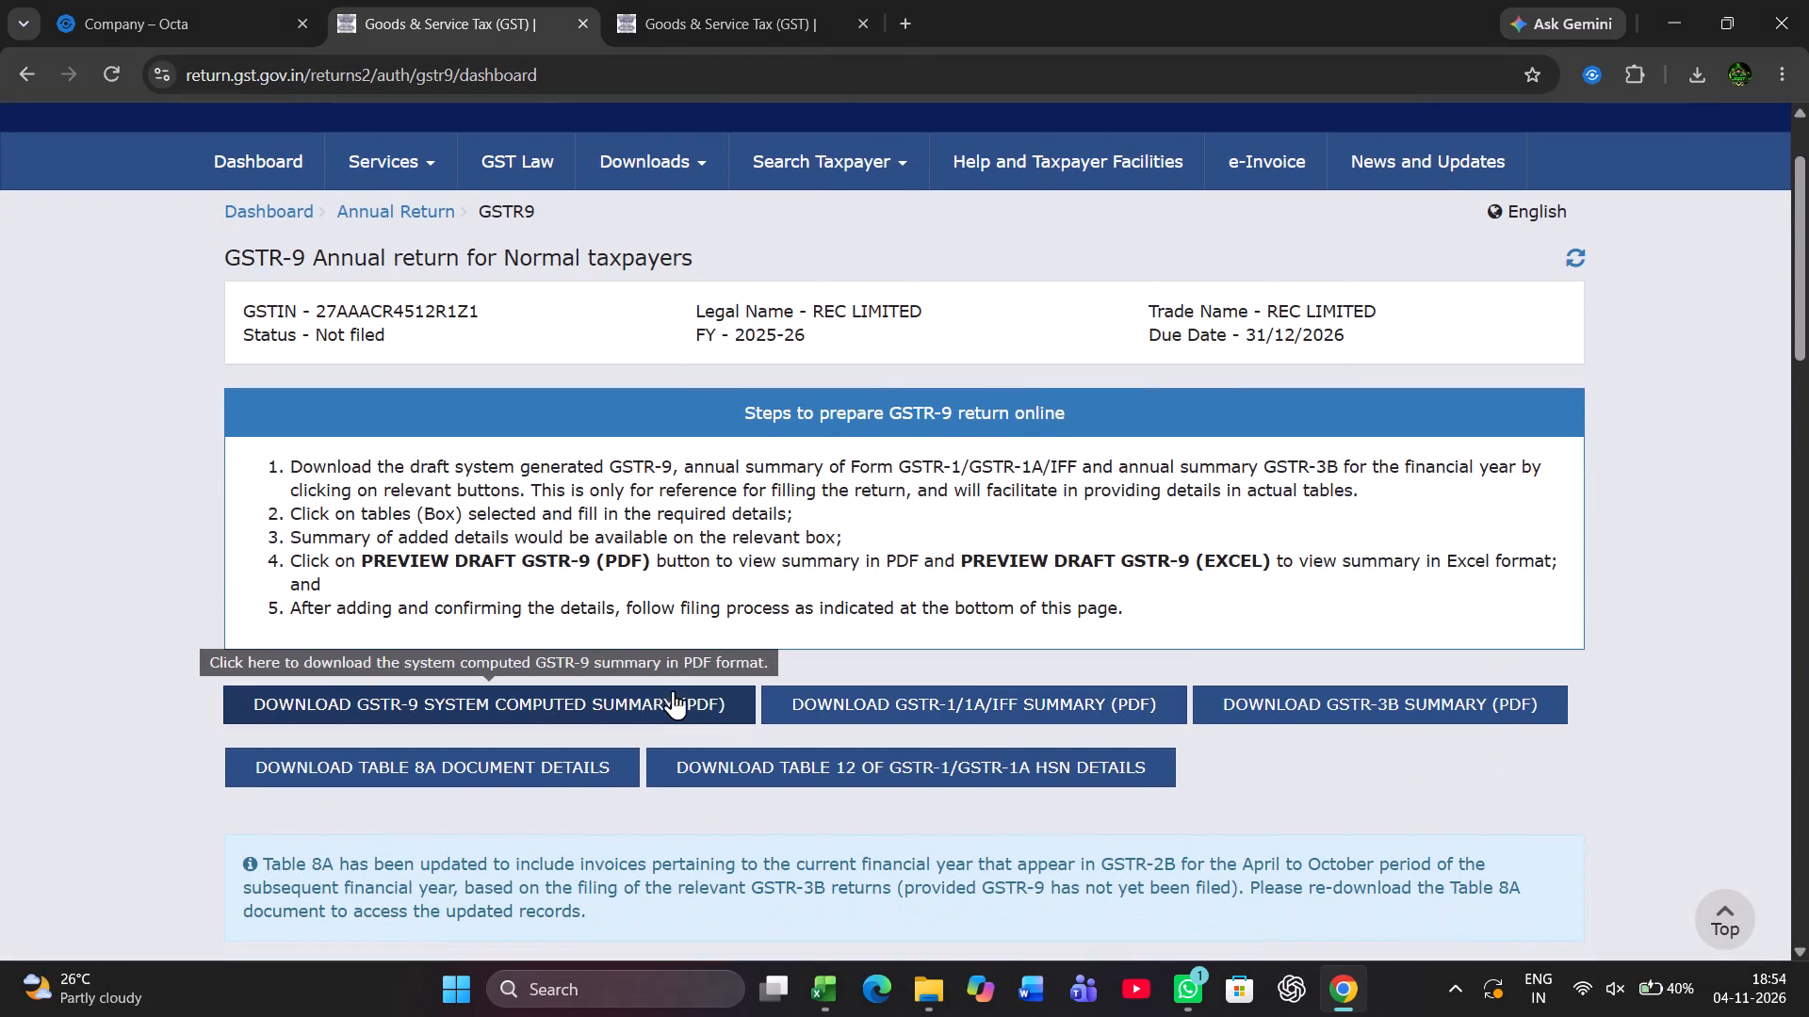
left_click(638, 702)
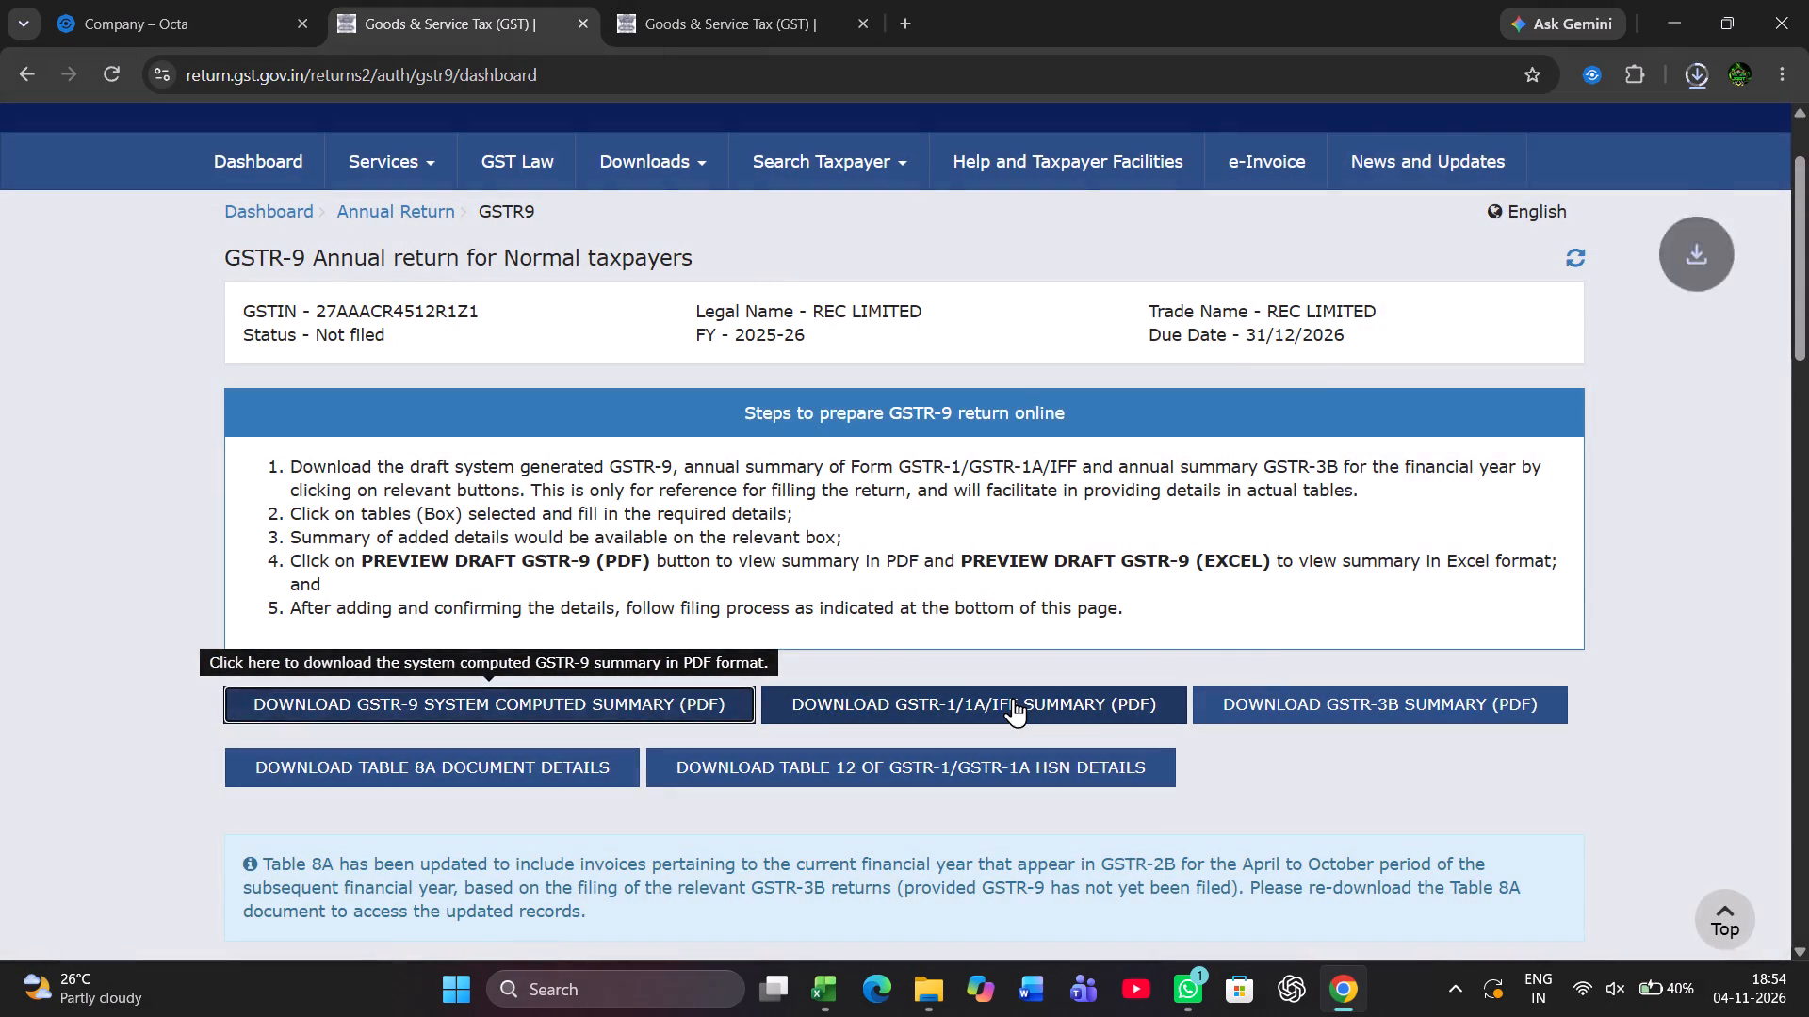
left_click(1013, 698)
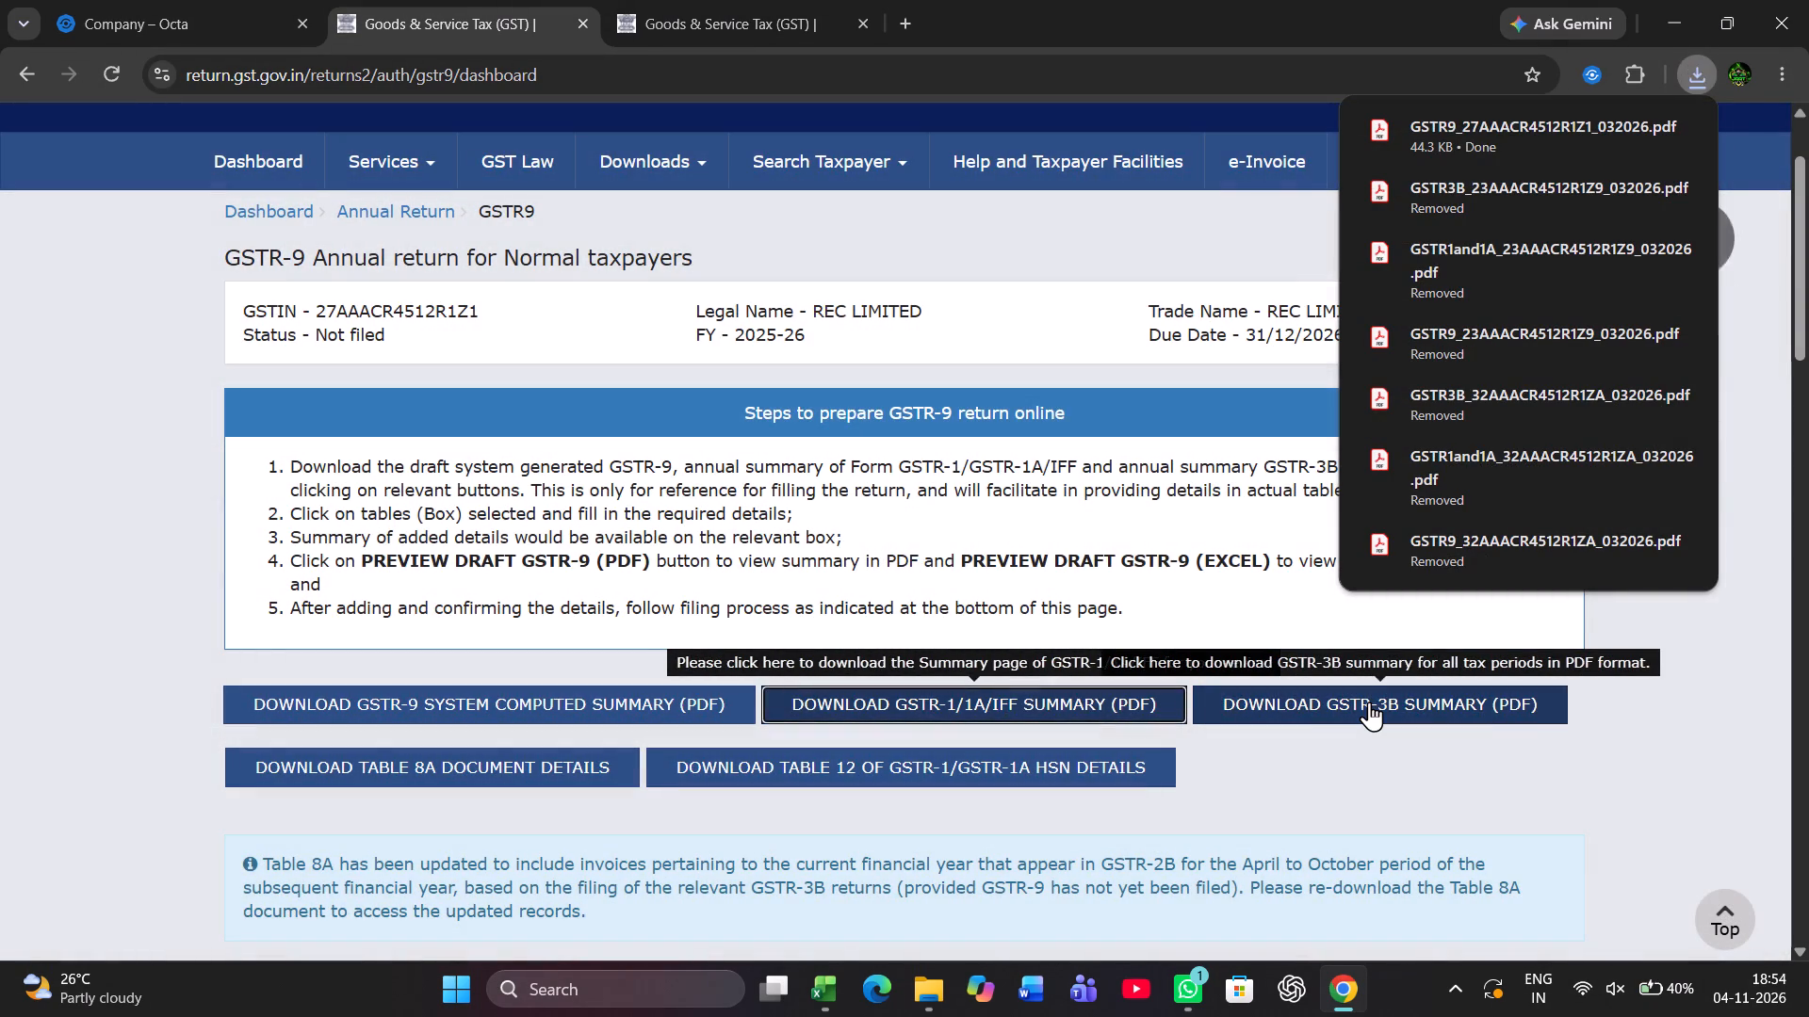
left_click(1369, 702)
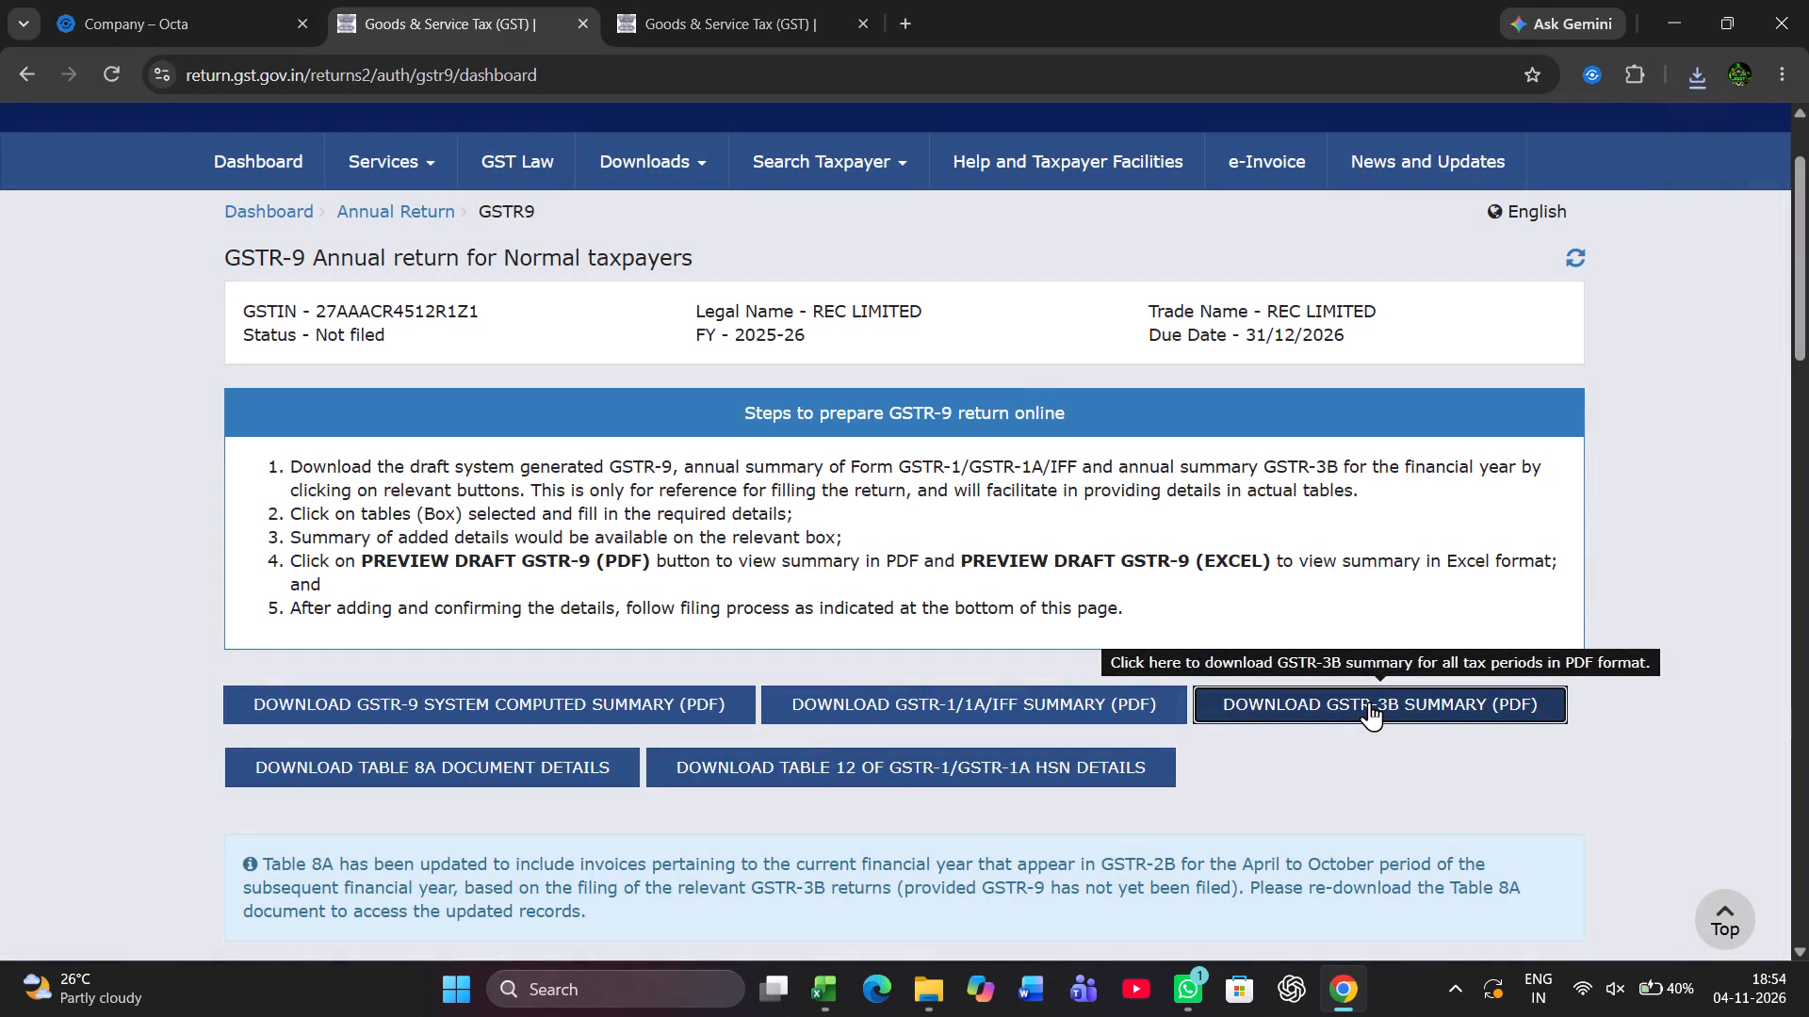
scroll(1268, 483, "up", 3)
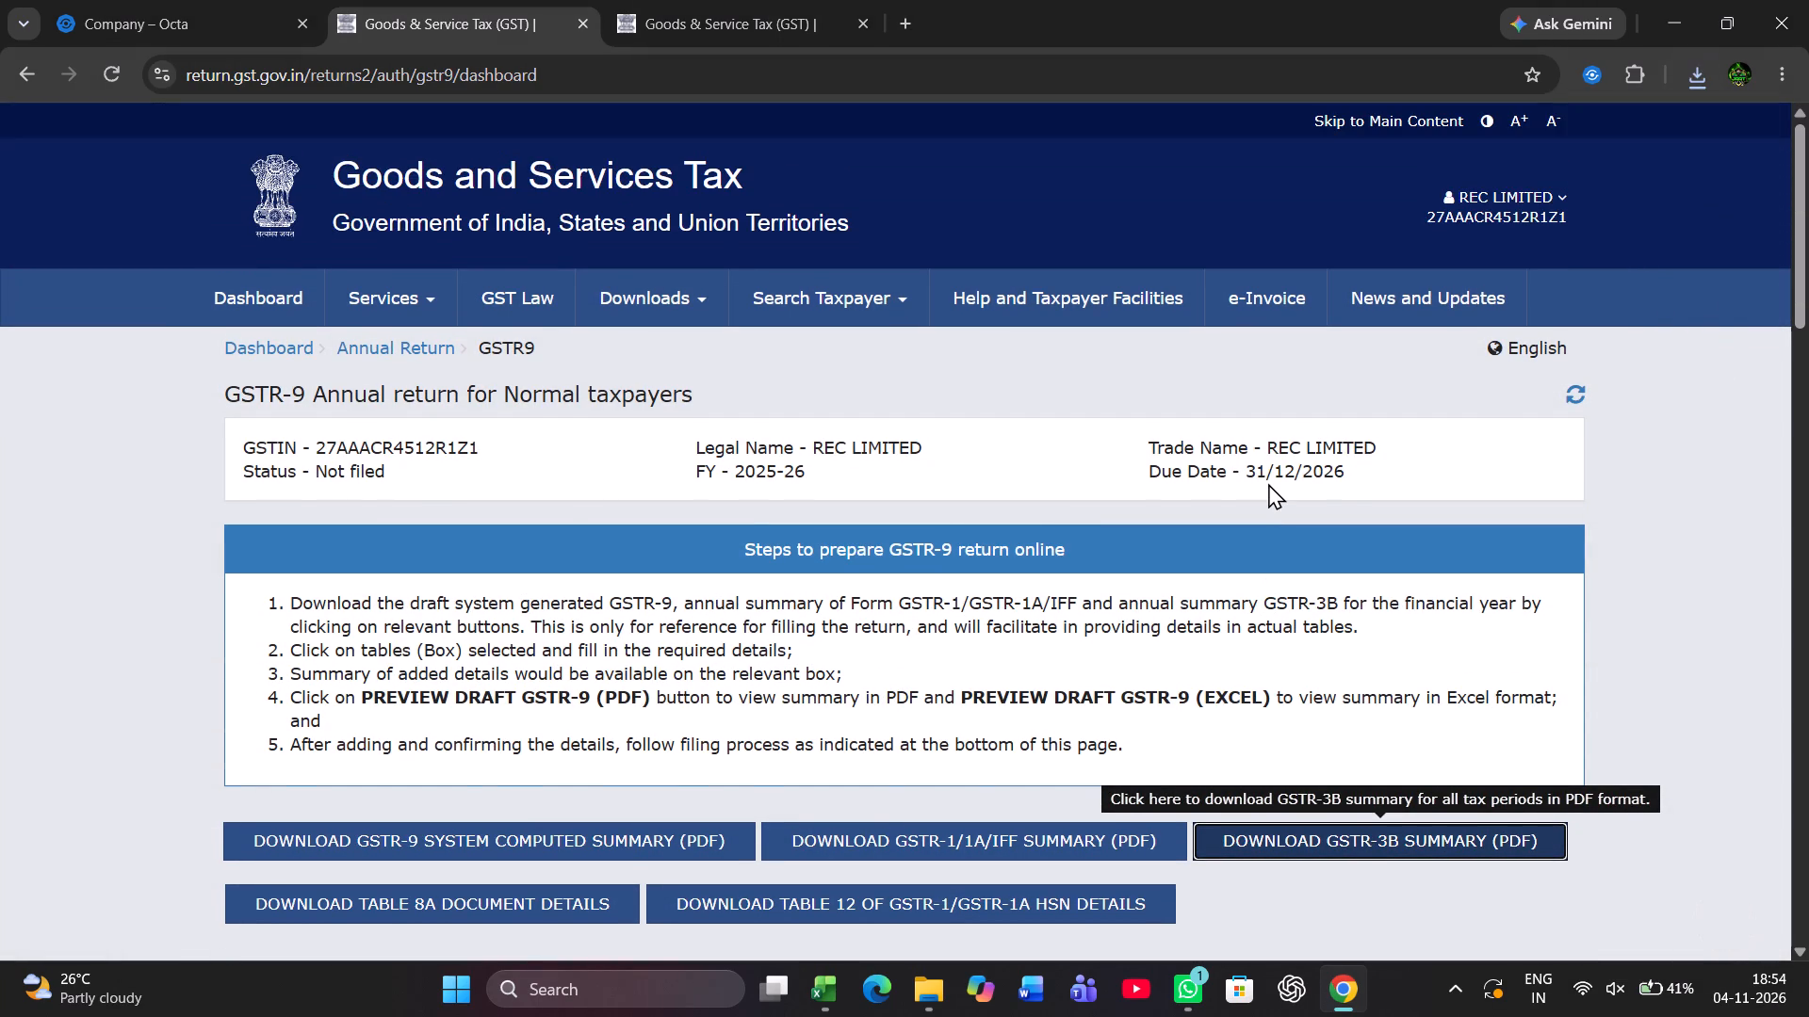
left_click(1268, 483)
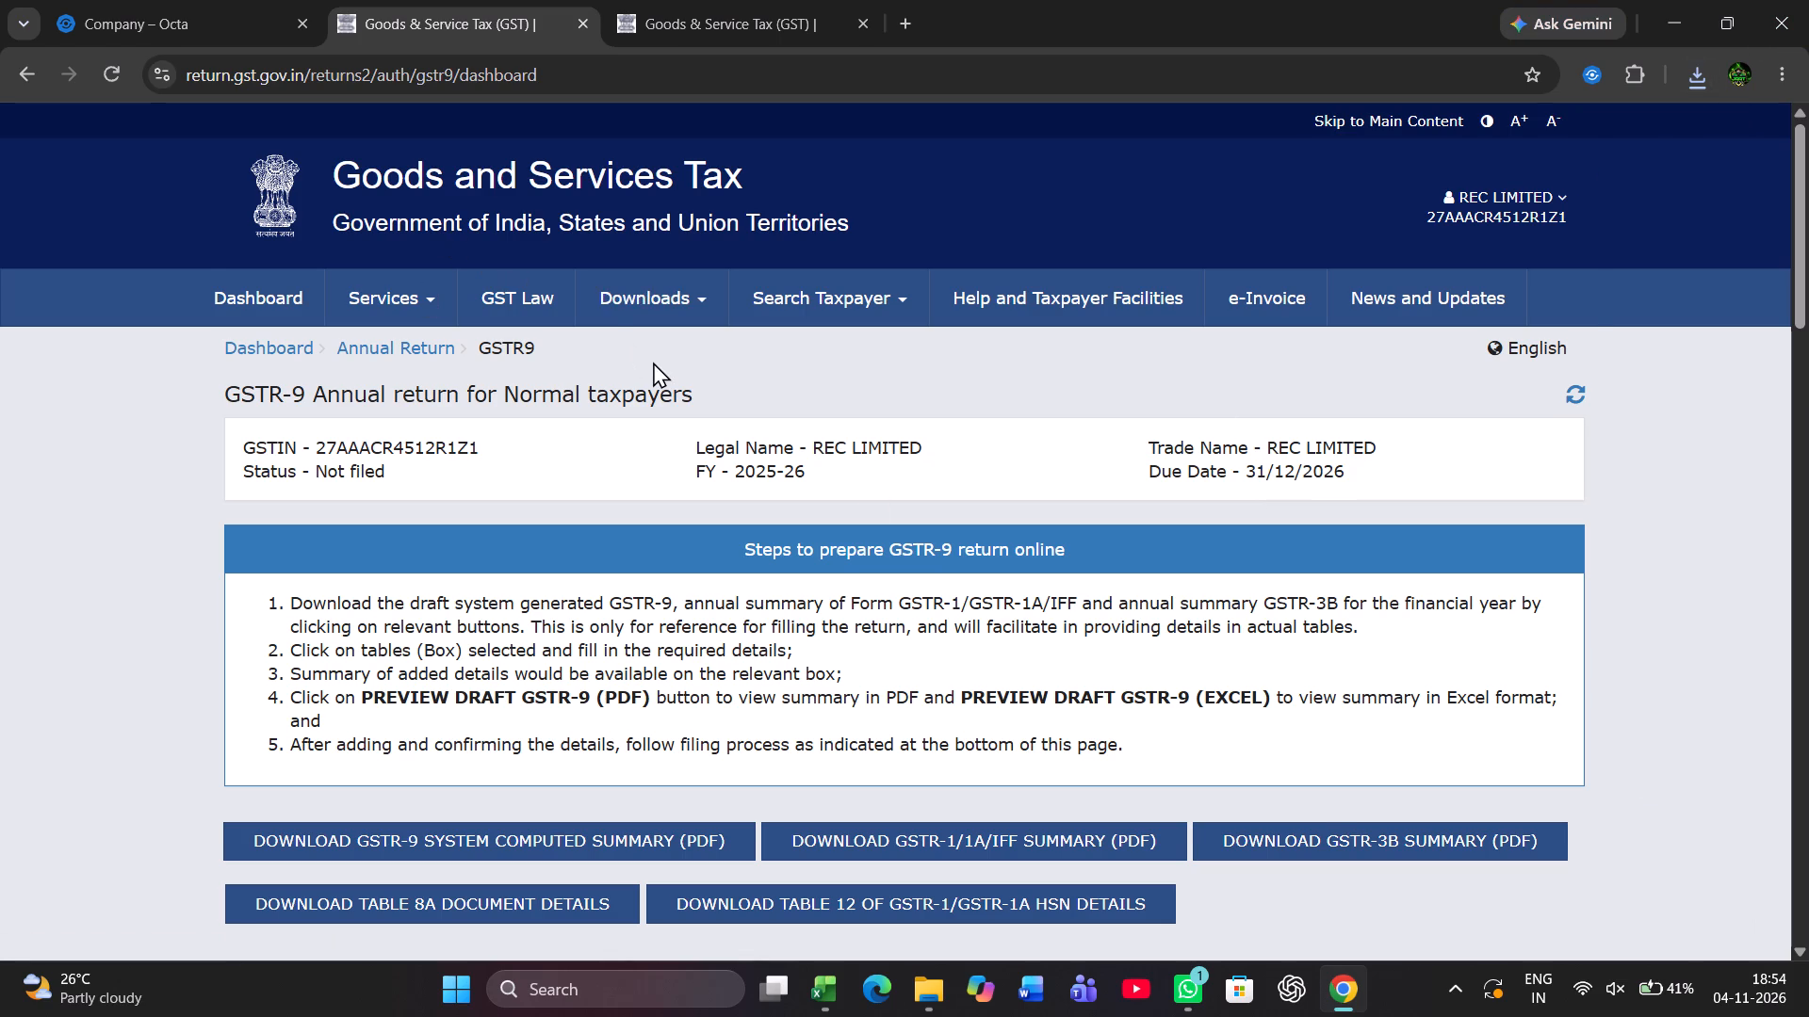
Move the three 27AAACR4512R1Z1 PDFs, GSTR9, GSTR1and1A and GSTR3B, from Downloads into REC's Maharashtra(03-Mumbai ZO') folder.
key("alt+Tab")
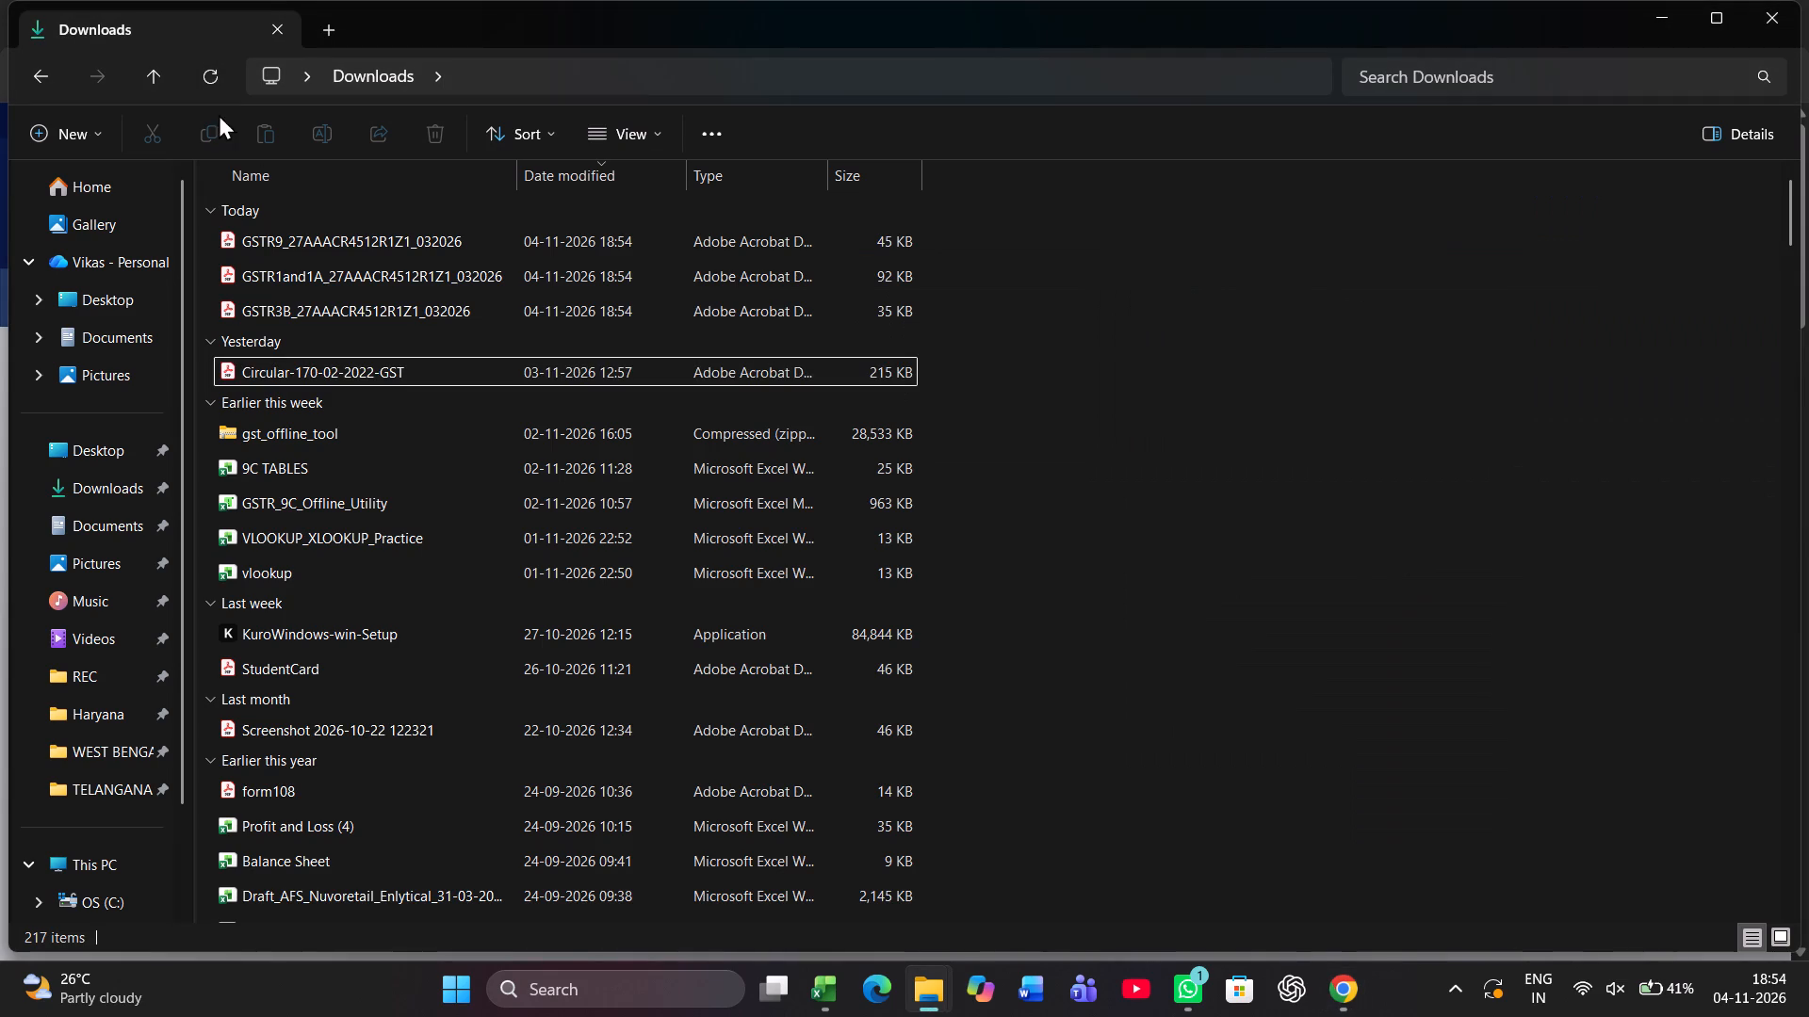
left_click(334, 235)
key("shift+Down")
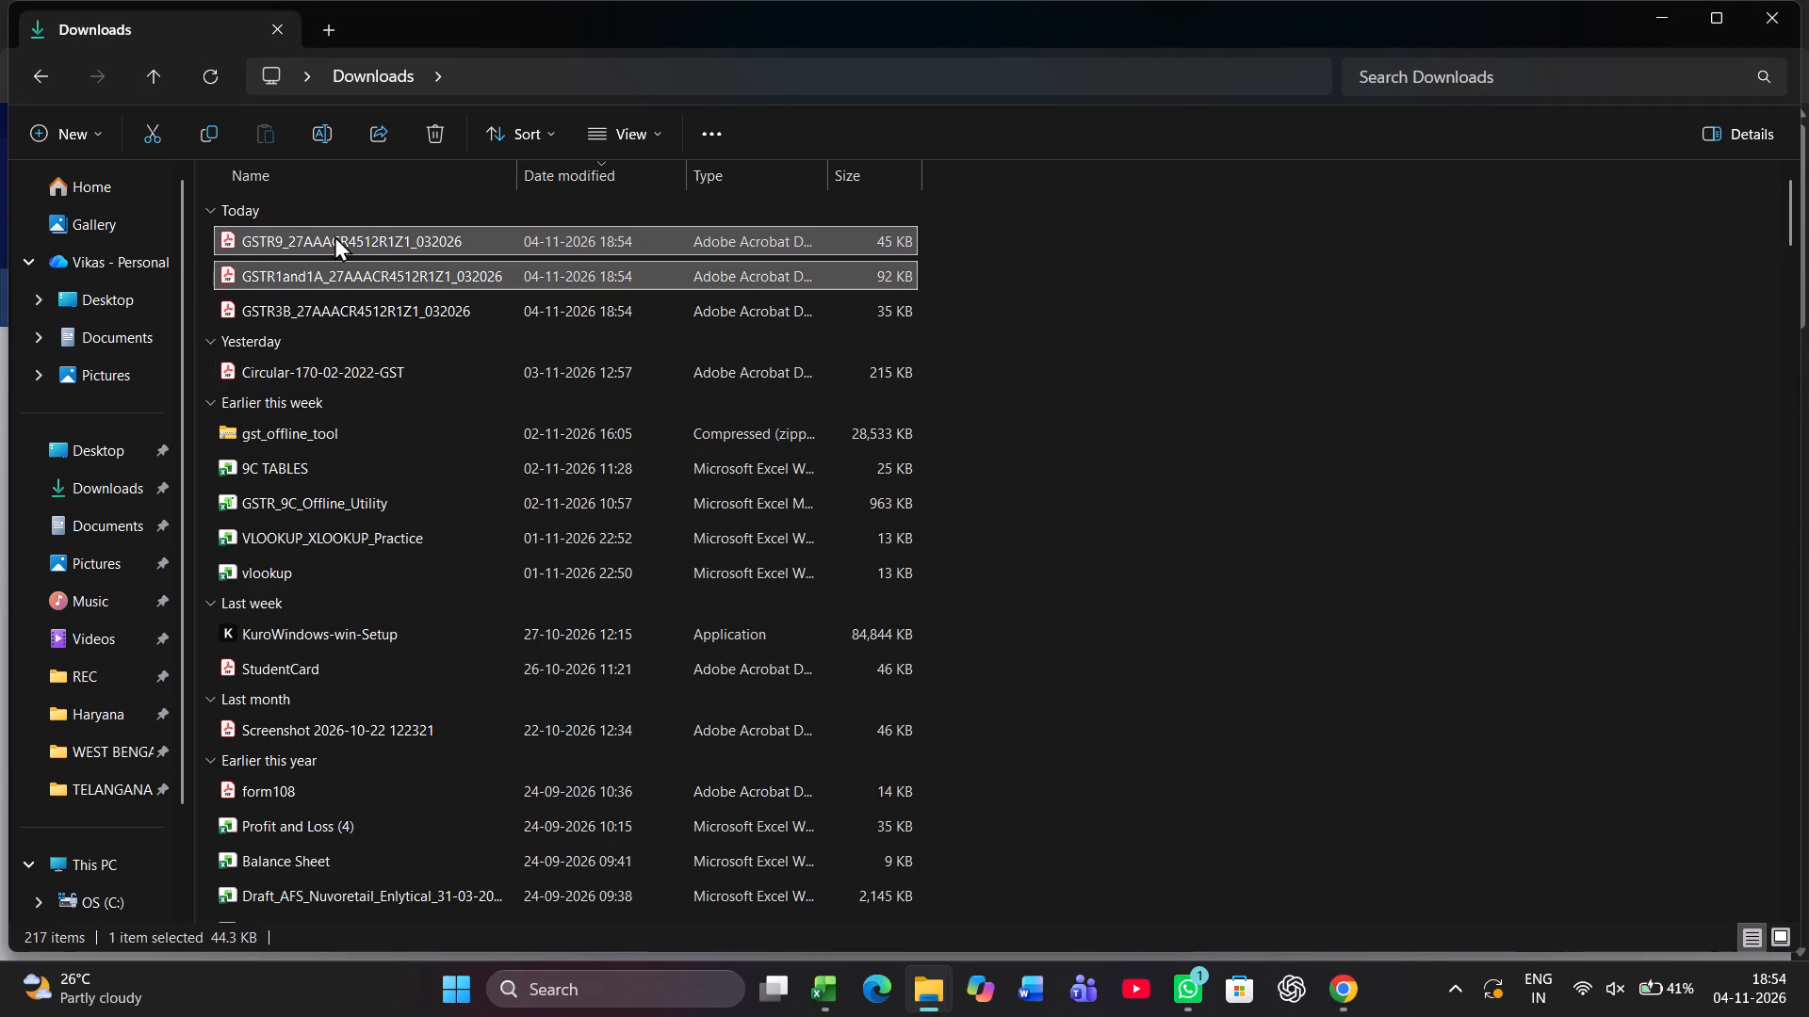
key("shift+Down")
key("ctrl+x")
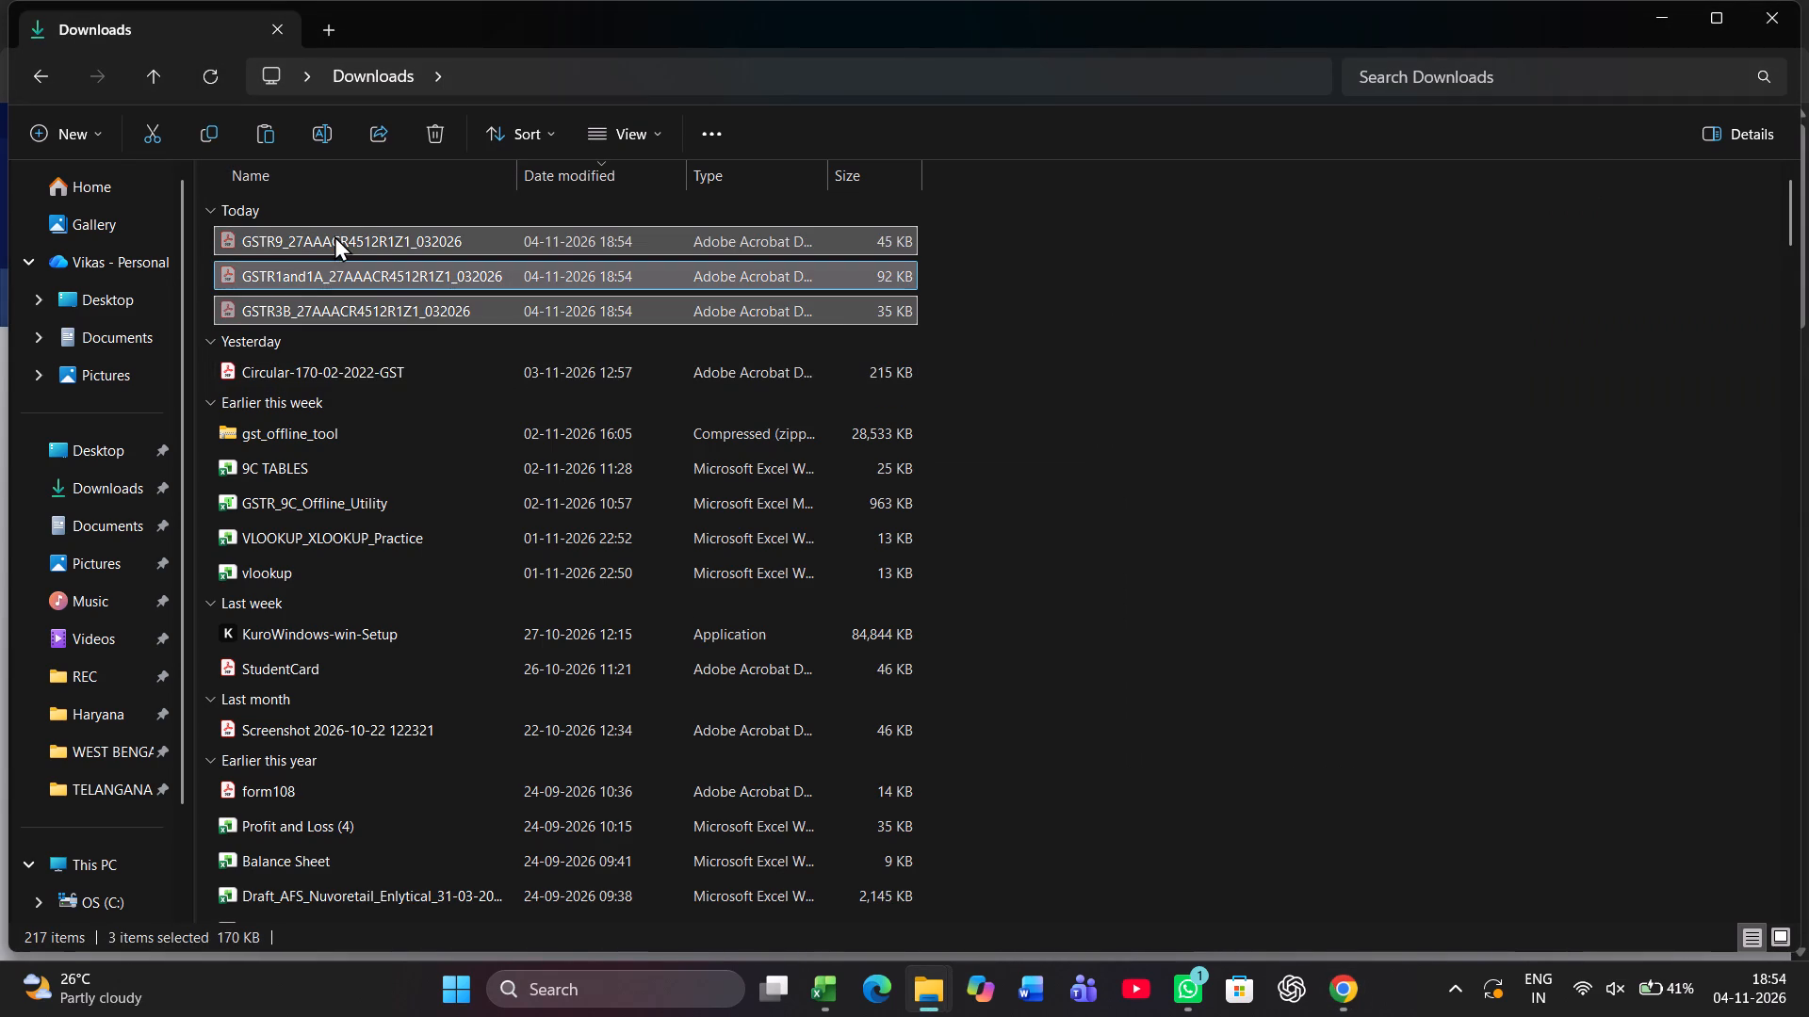
key("alt+Tab")
key("alt+Tab")
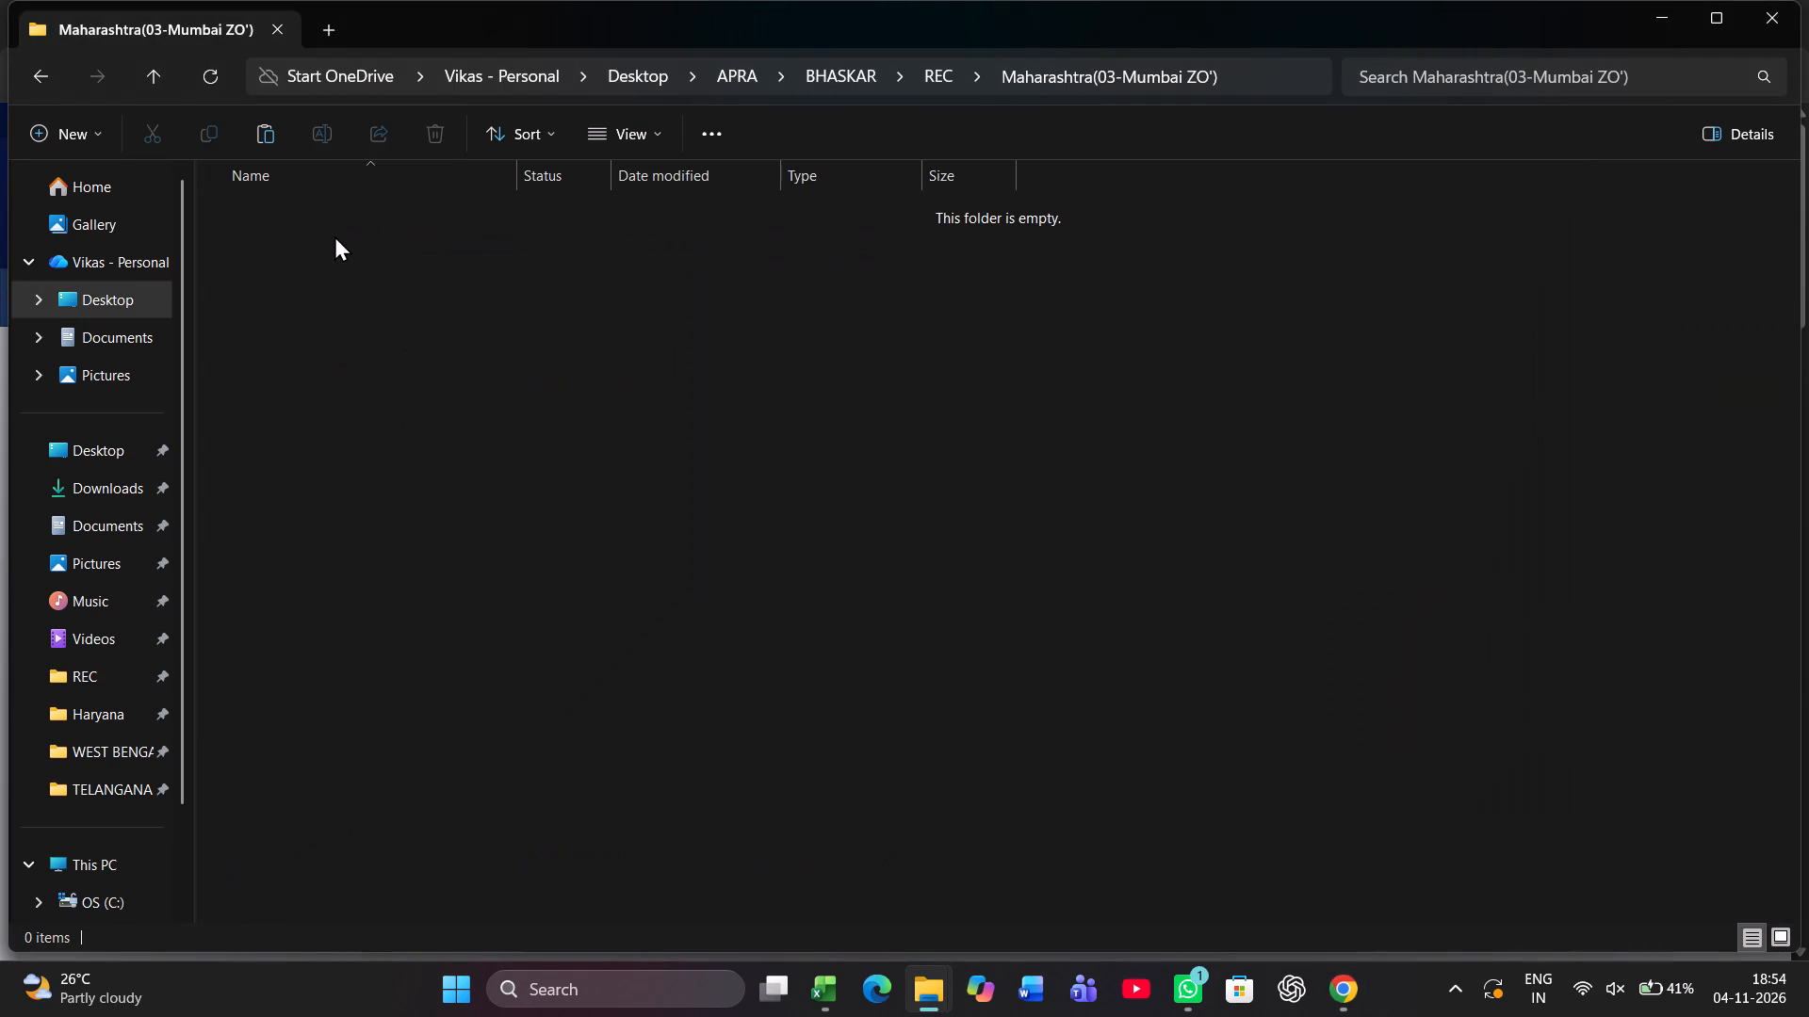
key("ctrl+v")
Copy Meghalaya's branch name from Octa in Chrome, then create and open a REC folder named Meghalaya(12-Shillong PO').
key("BackSpace")
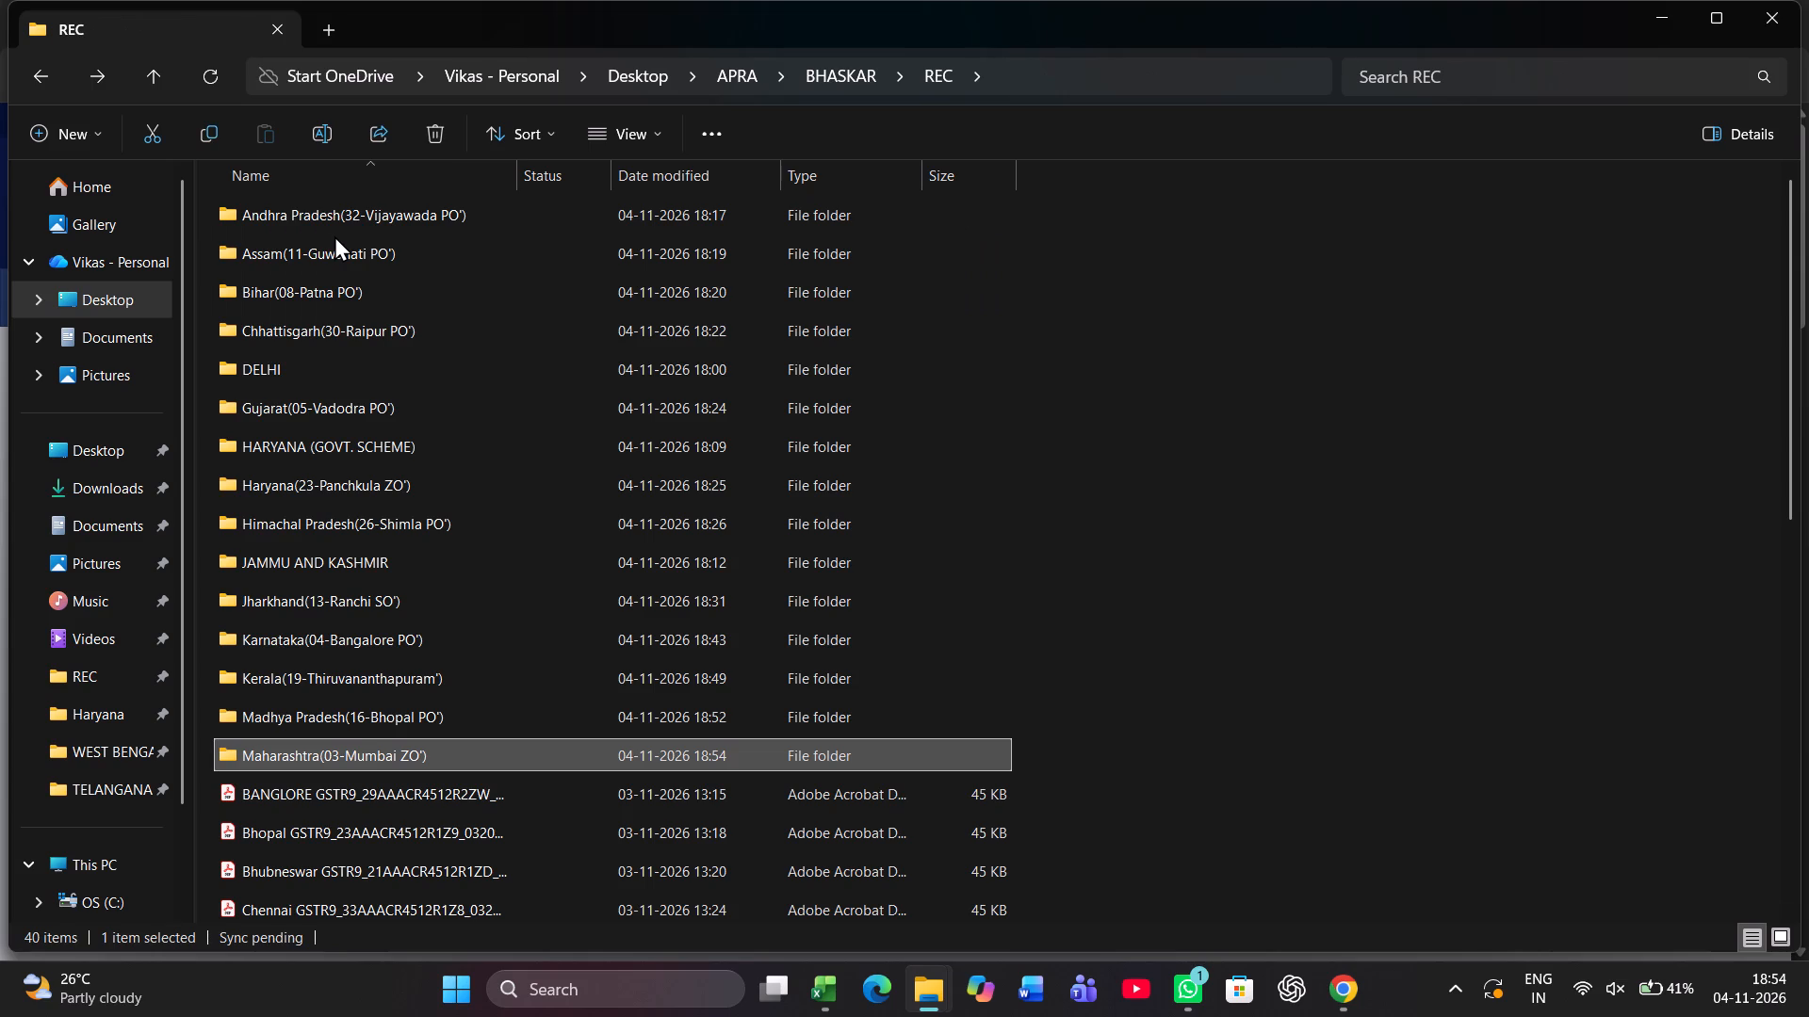
key("alt+Tab")
key("alt+Tab")
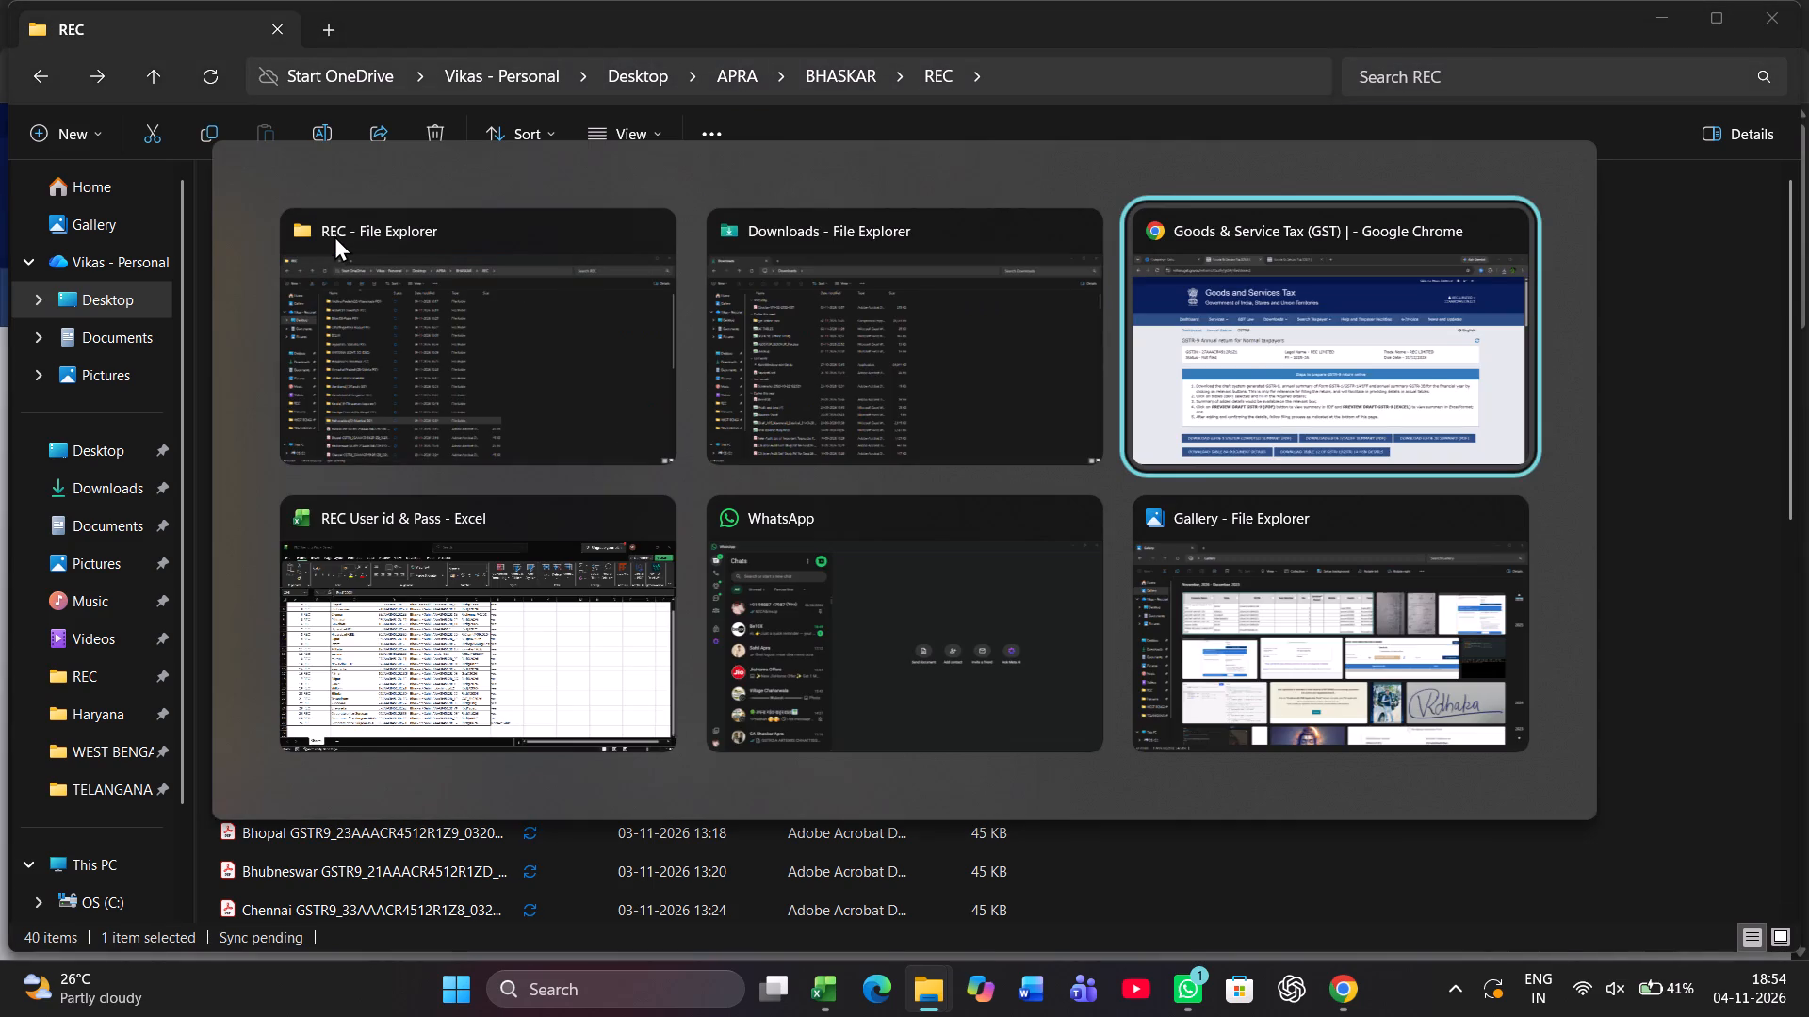
left_click(244, 22)
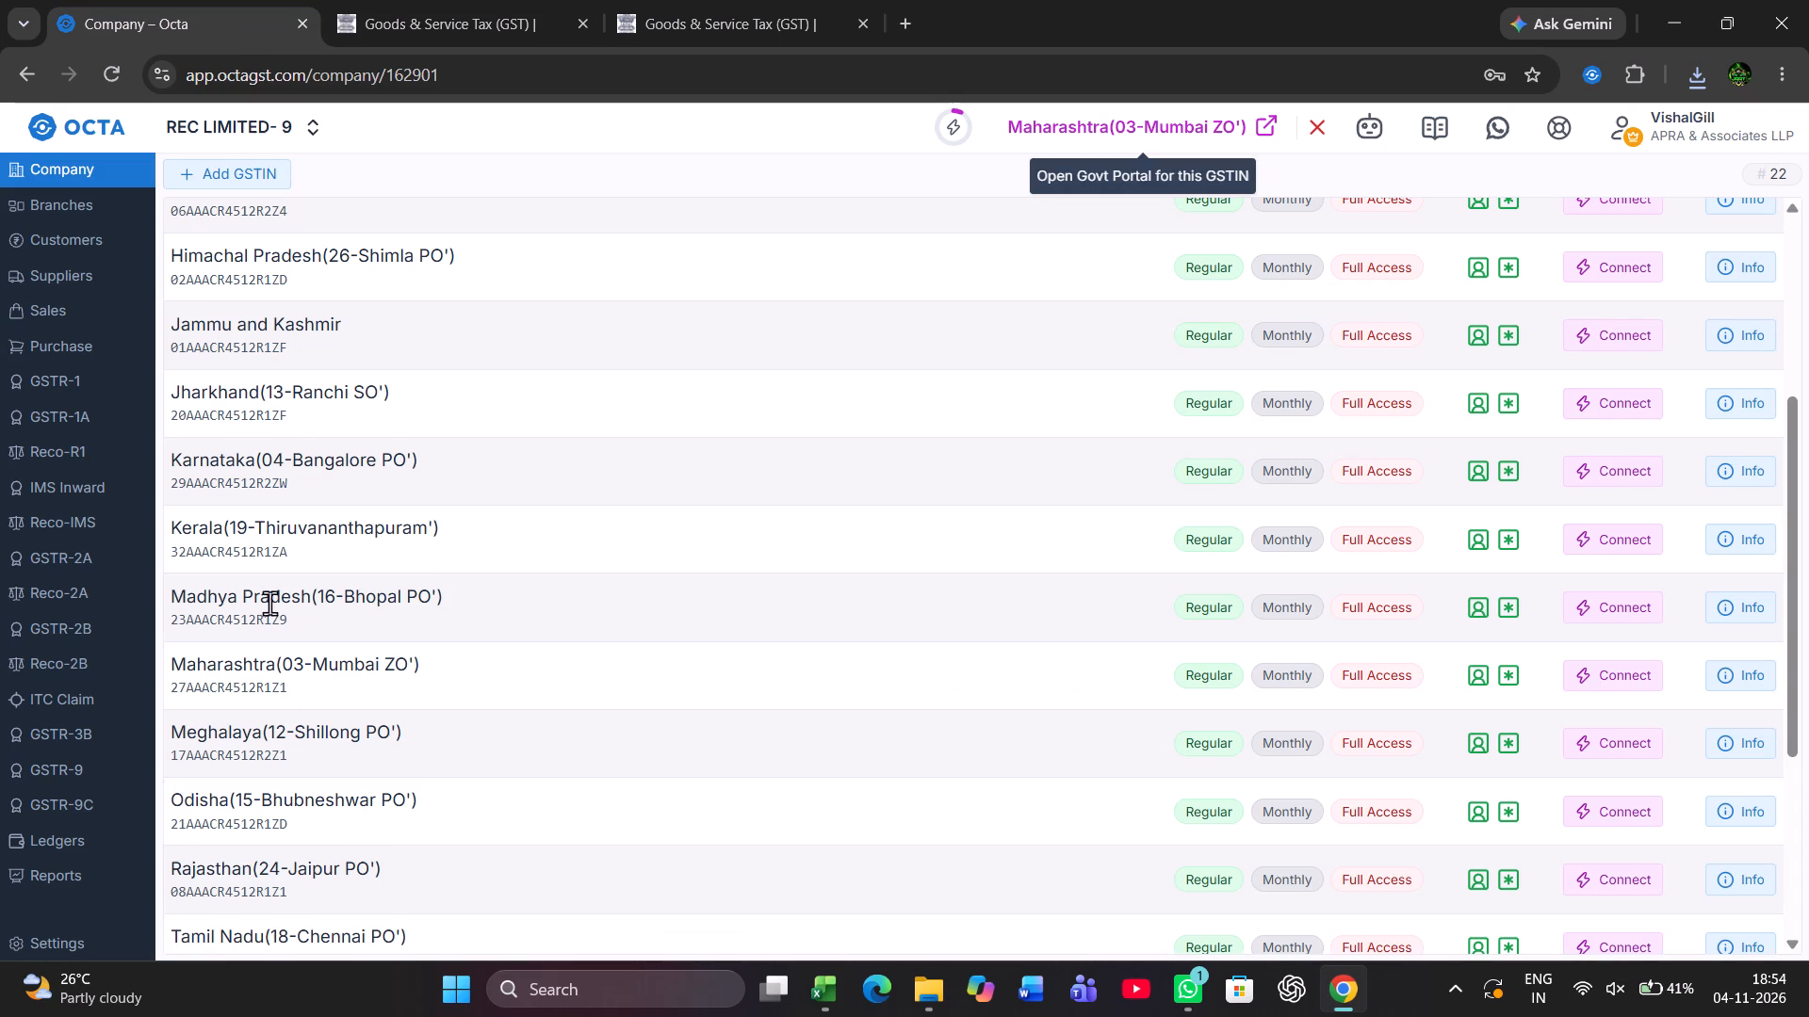
scroll(306, 687, "down", 4)
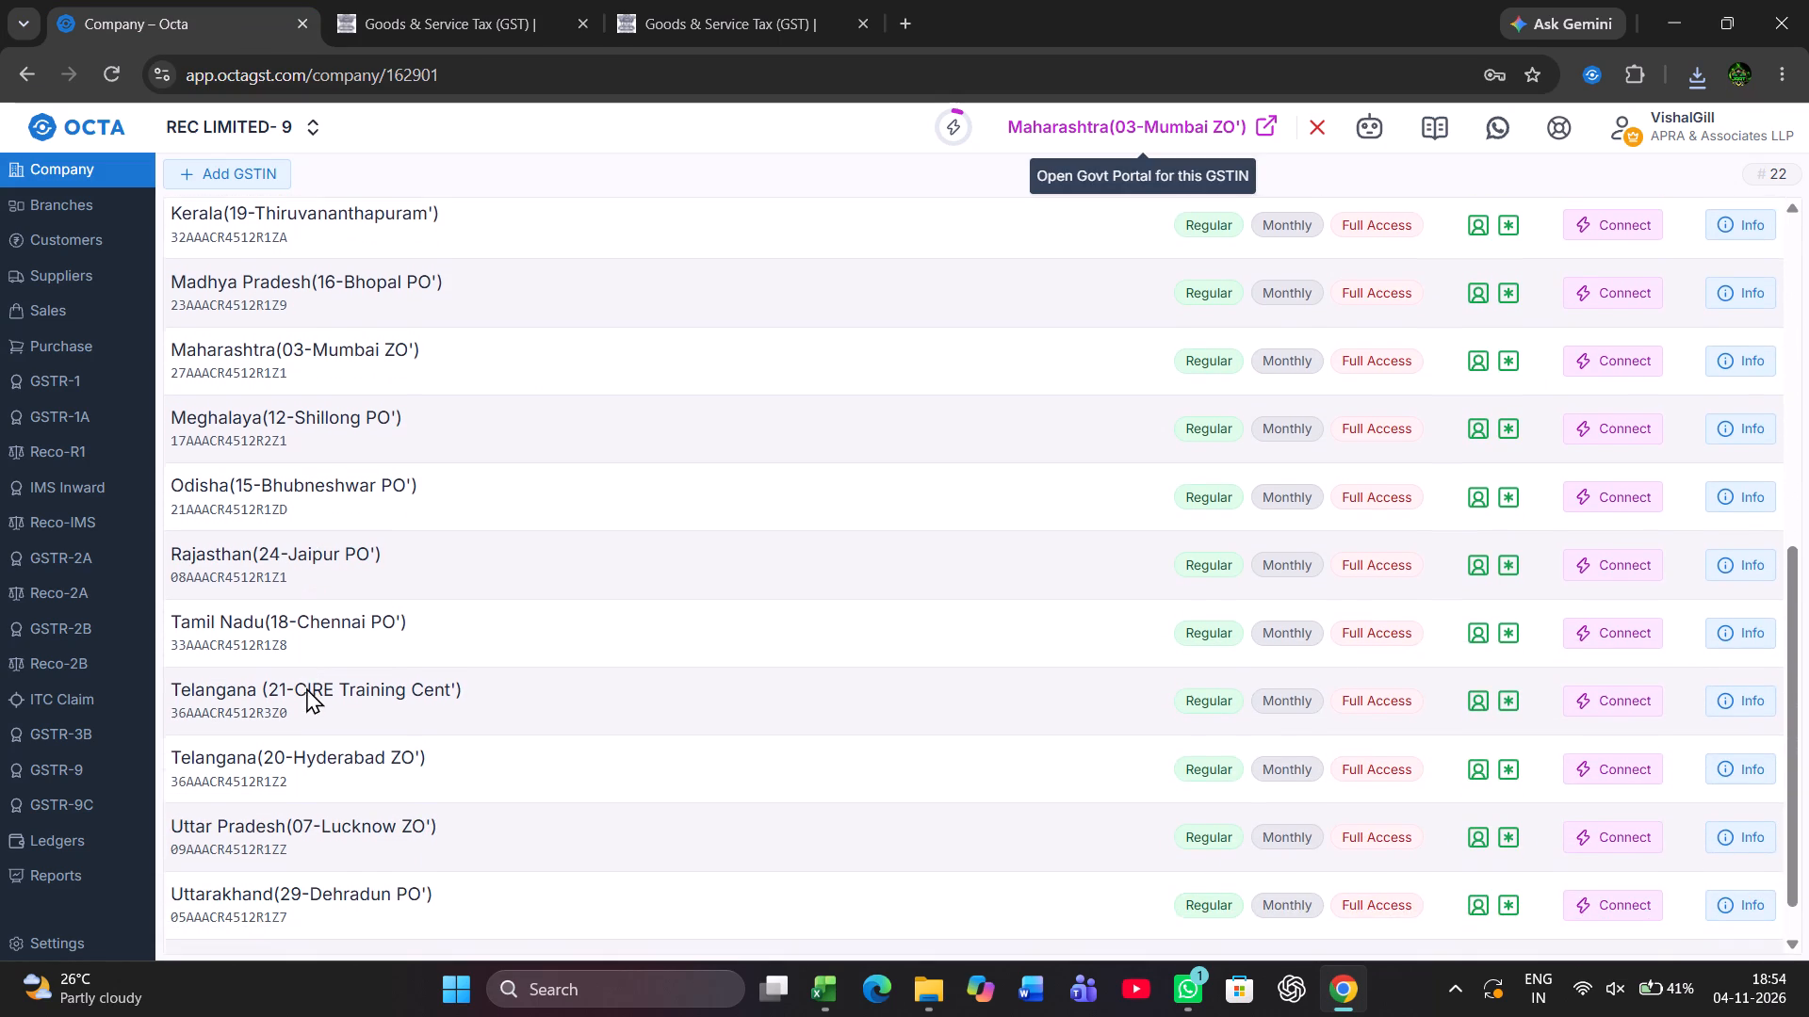
scroll(306, 687, "down", 1)
left_click_drag(178, 380, 425, 380)
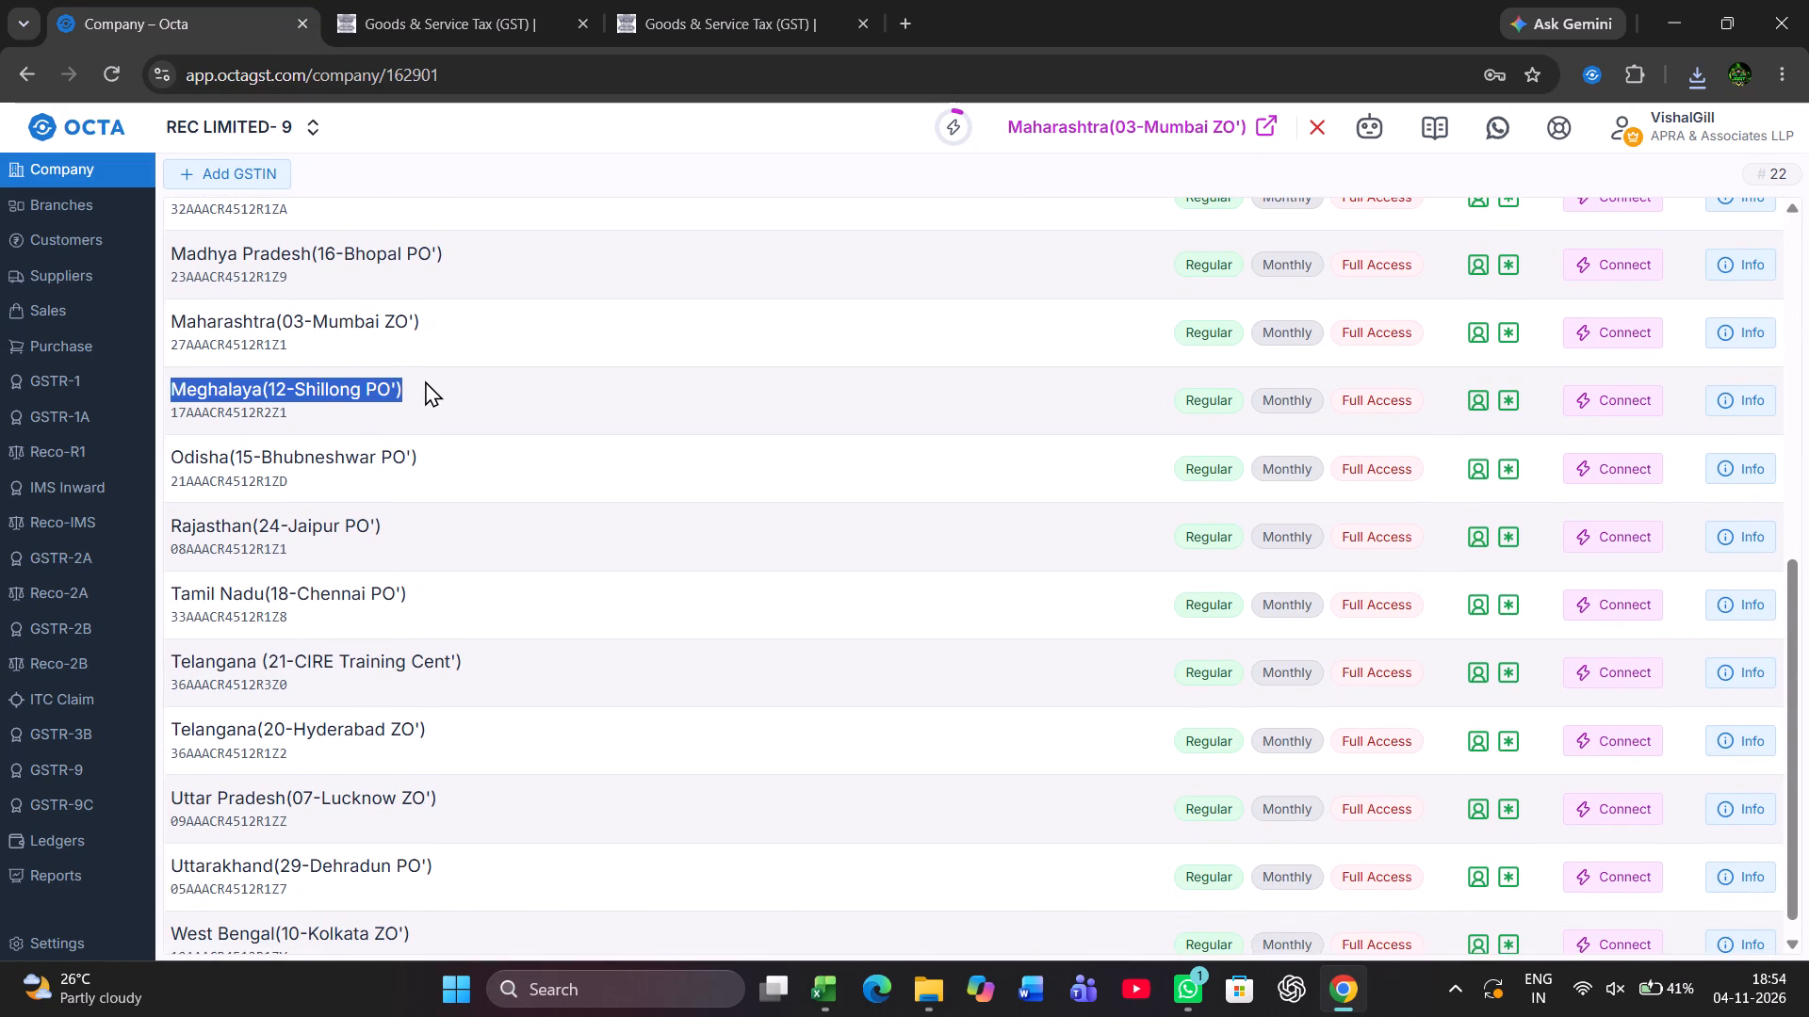
key("ctrl+c")
key("alt+Tab")
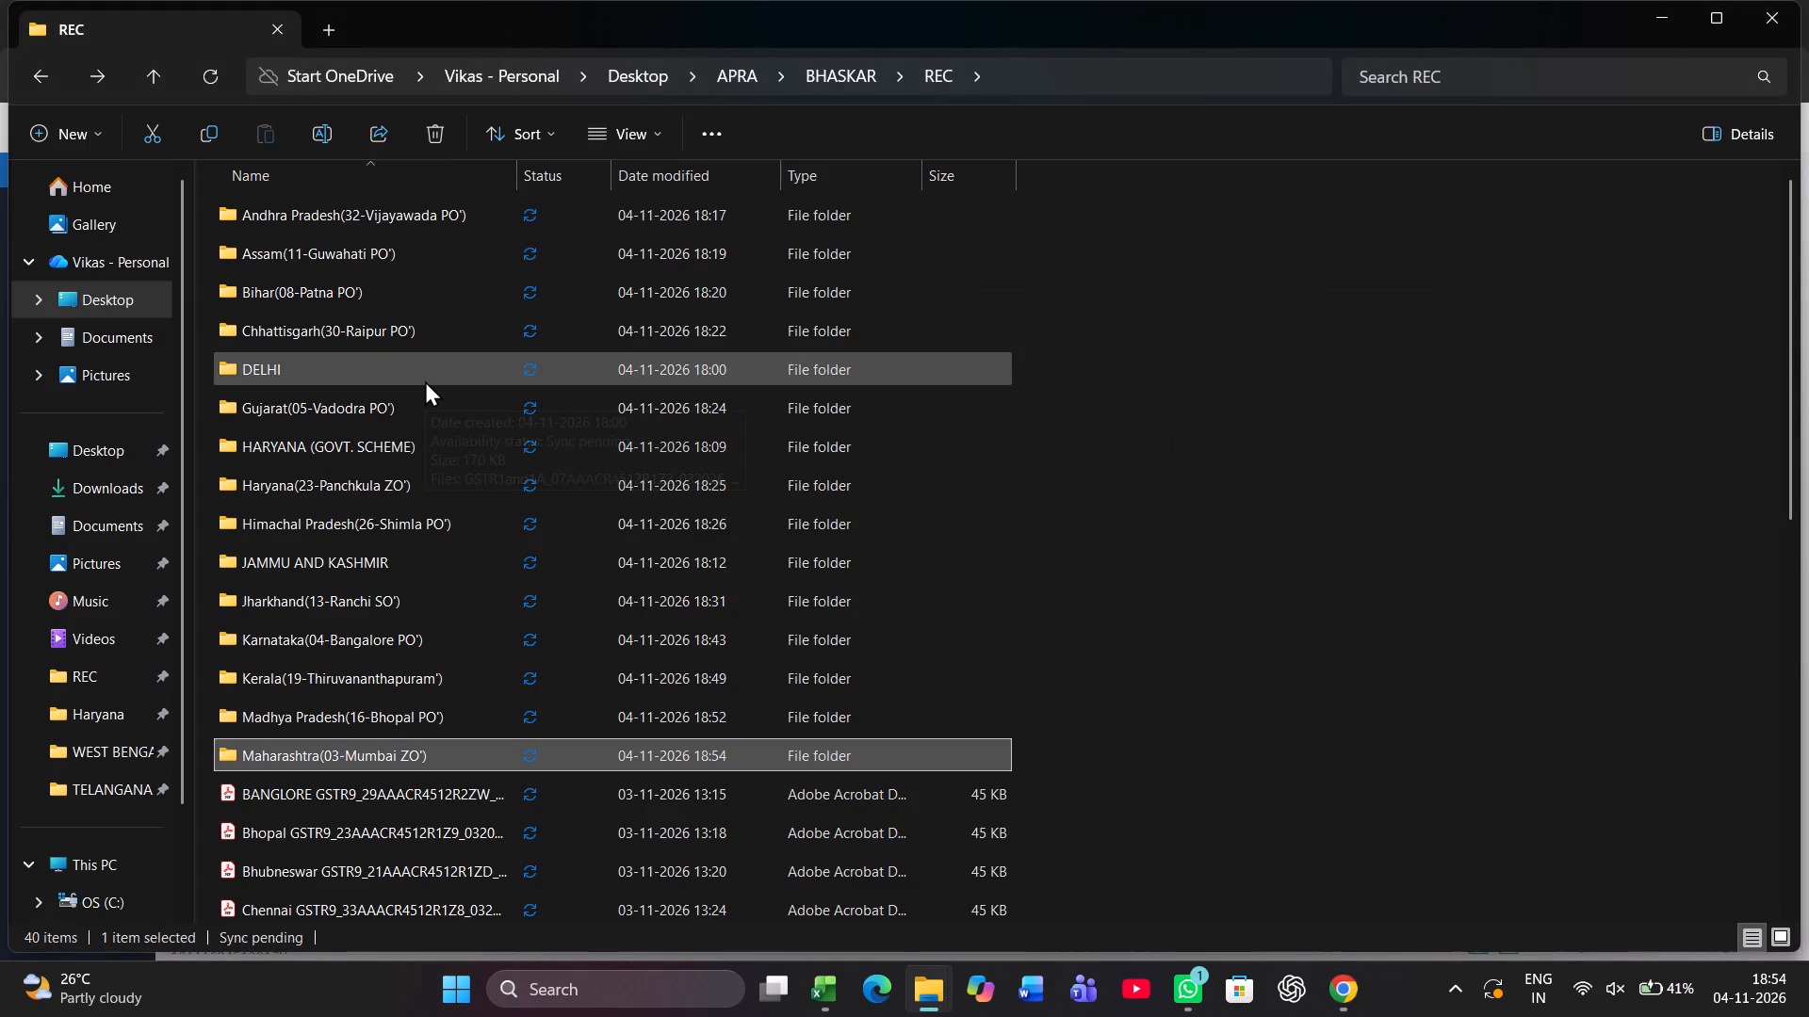
key("ctrl+shift+n")
key("ctrl+v")
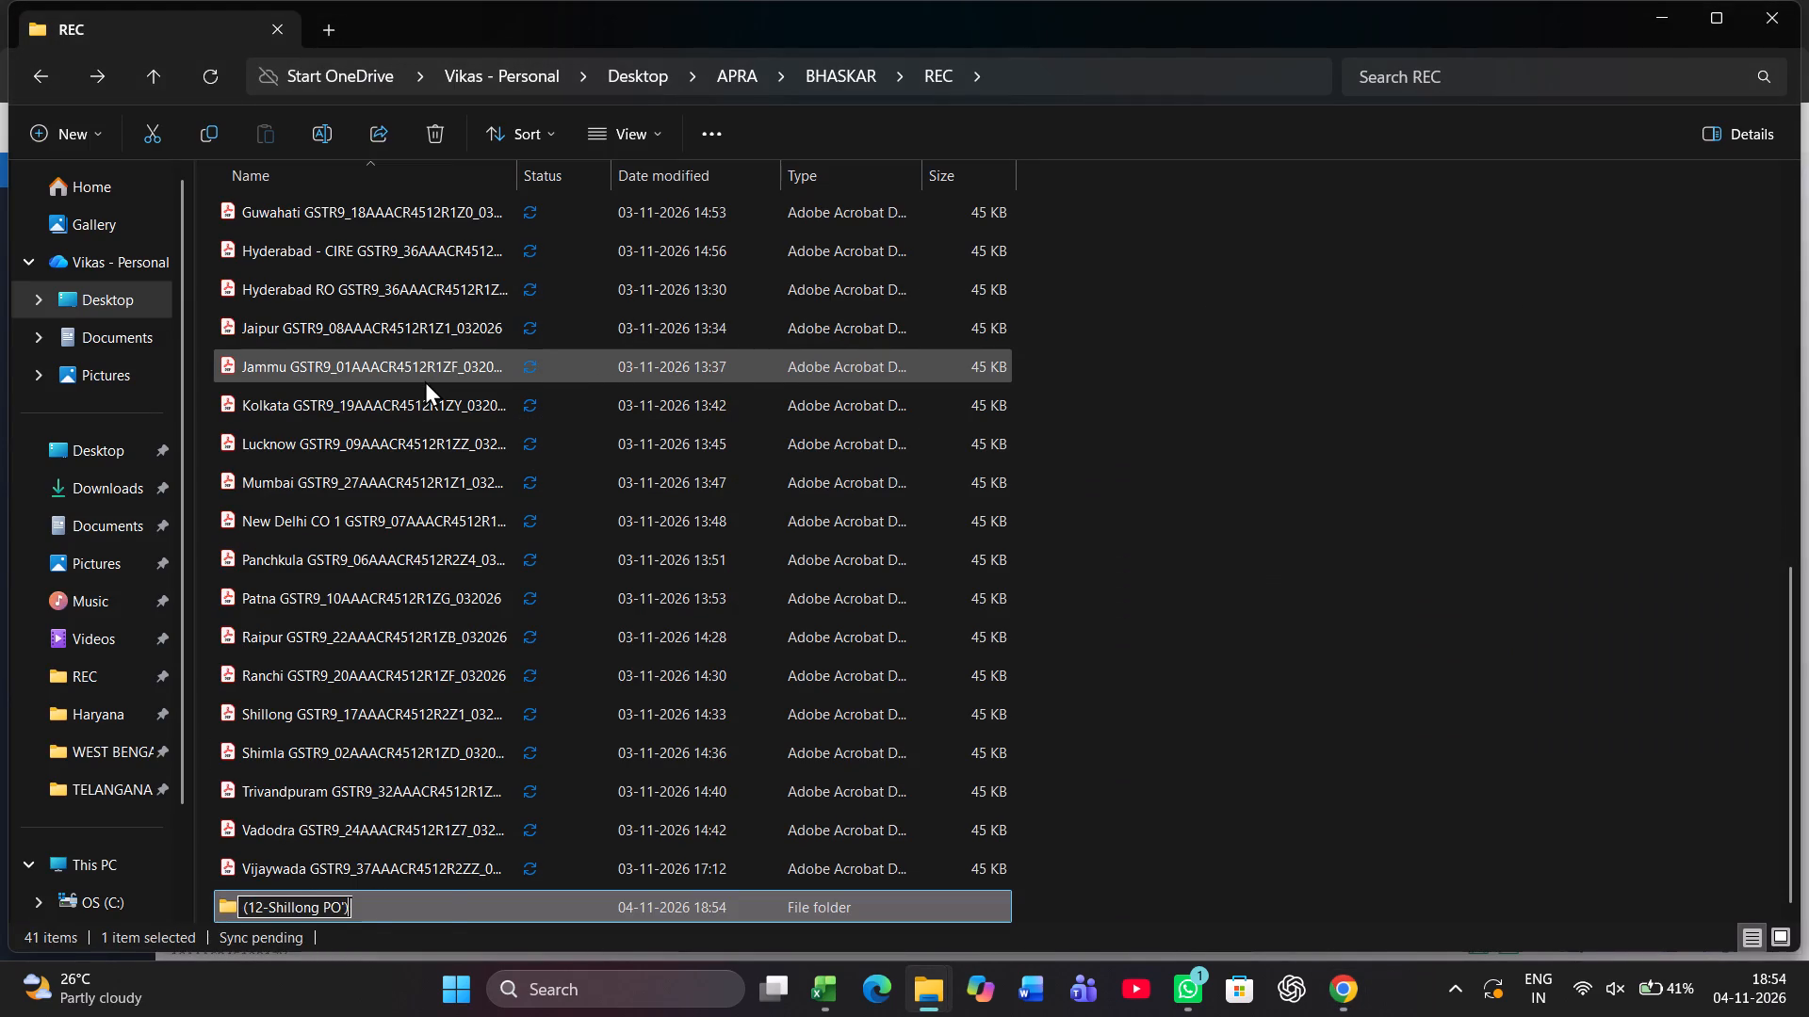
key("Return")
key("Return")
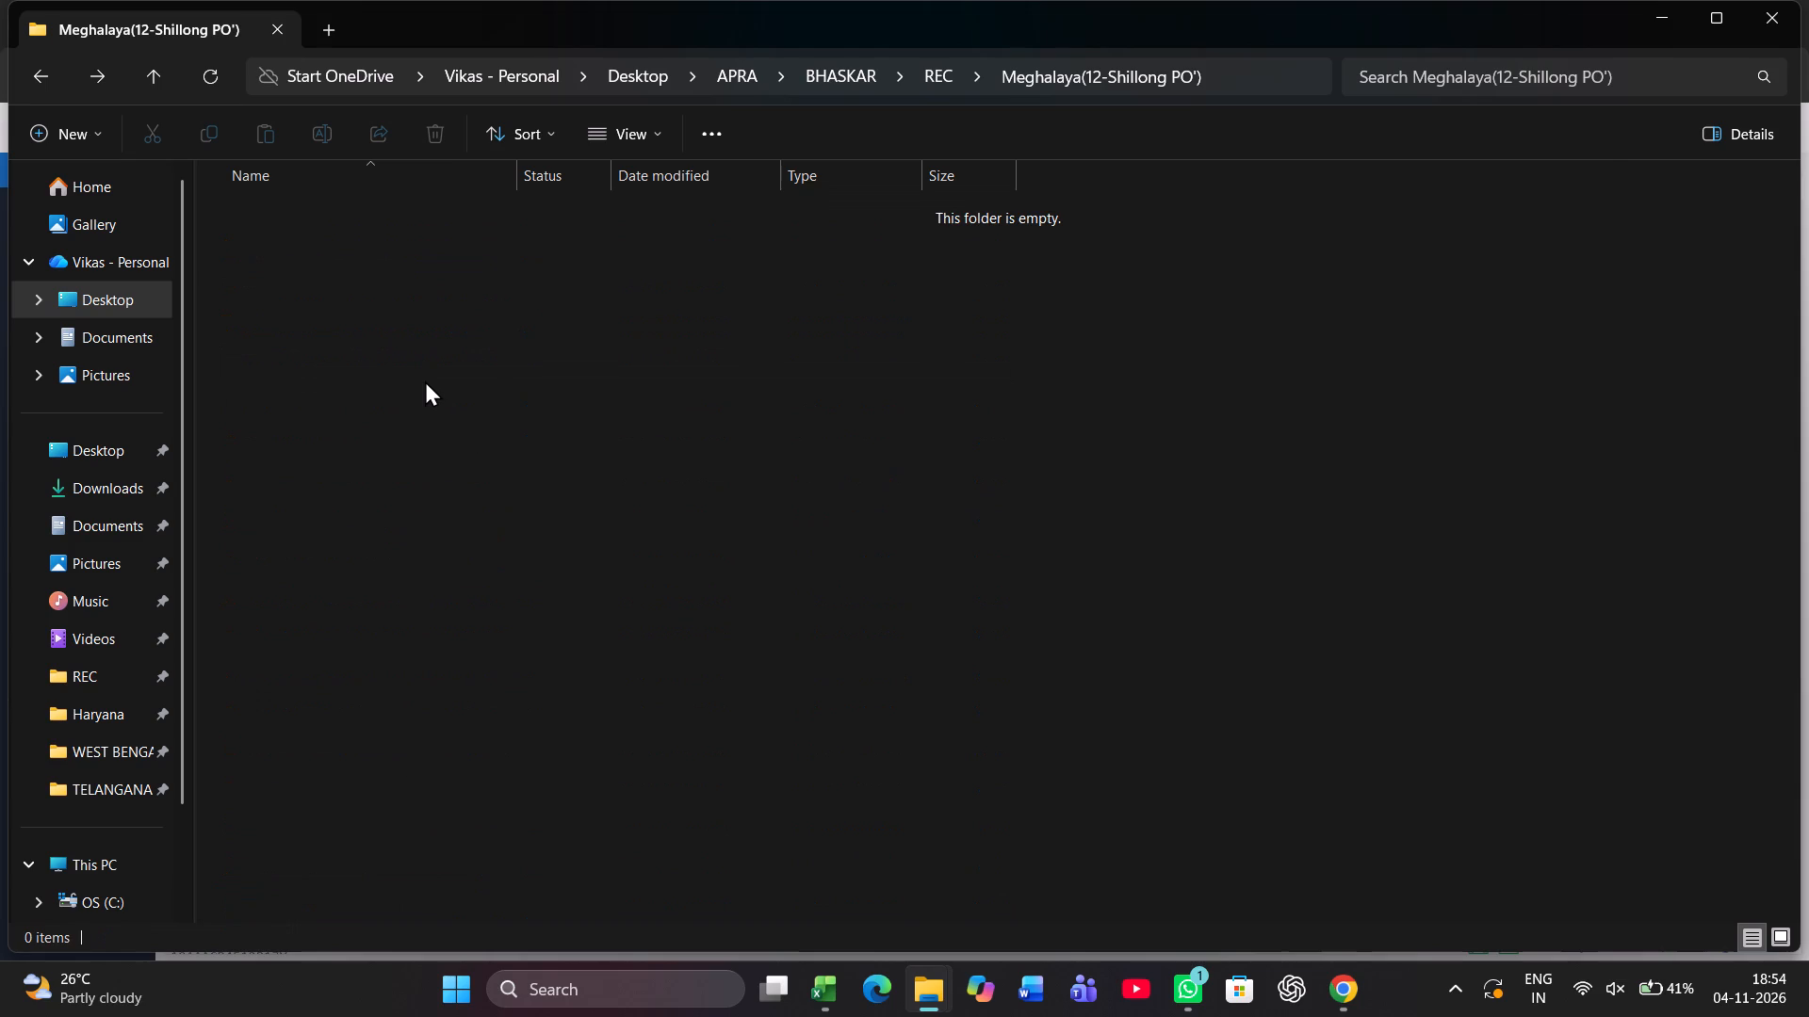
Switch to Octa in Chrome, disconnect Maharashtra's portal session and log in to the Govt portal for Meghalaya(12-Shillong PO').
key("alt+Tab")
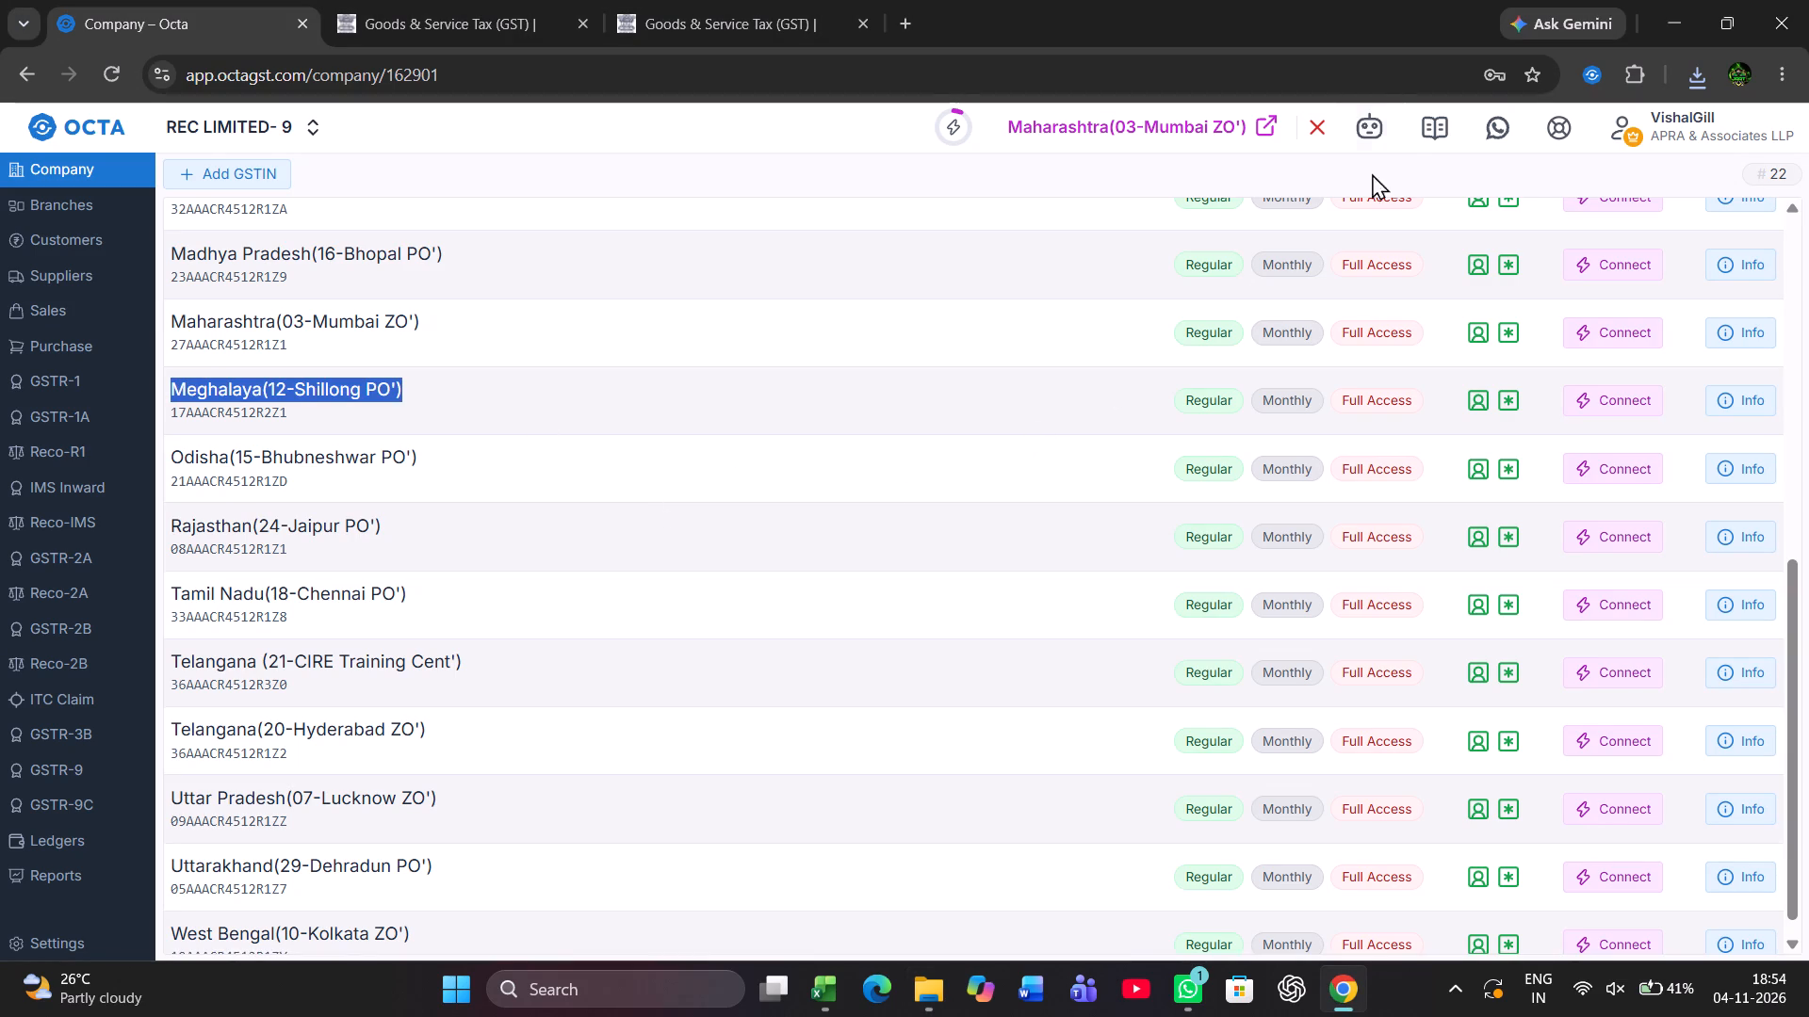
left_click(1312, 132)
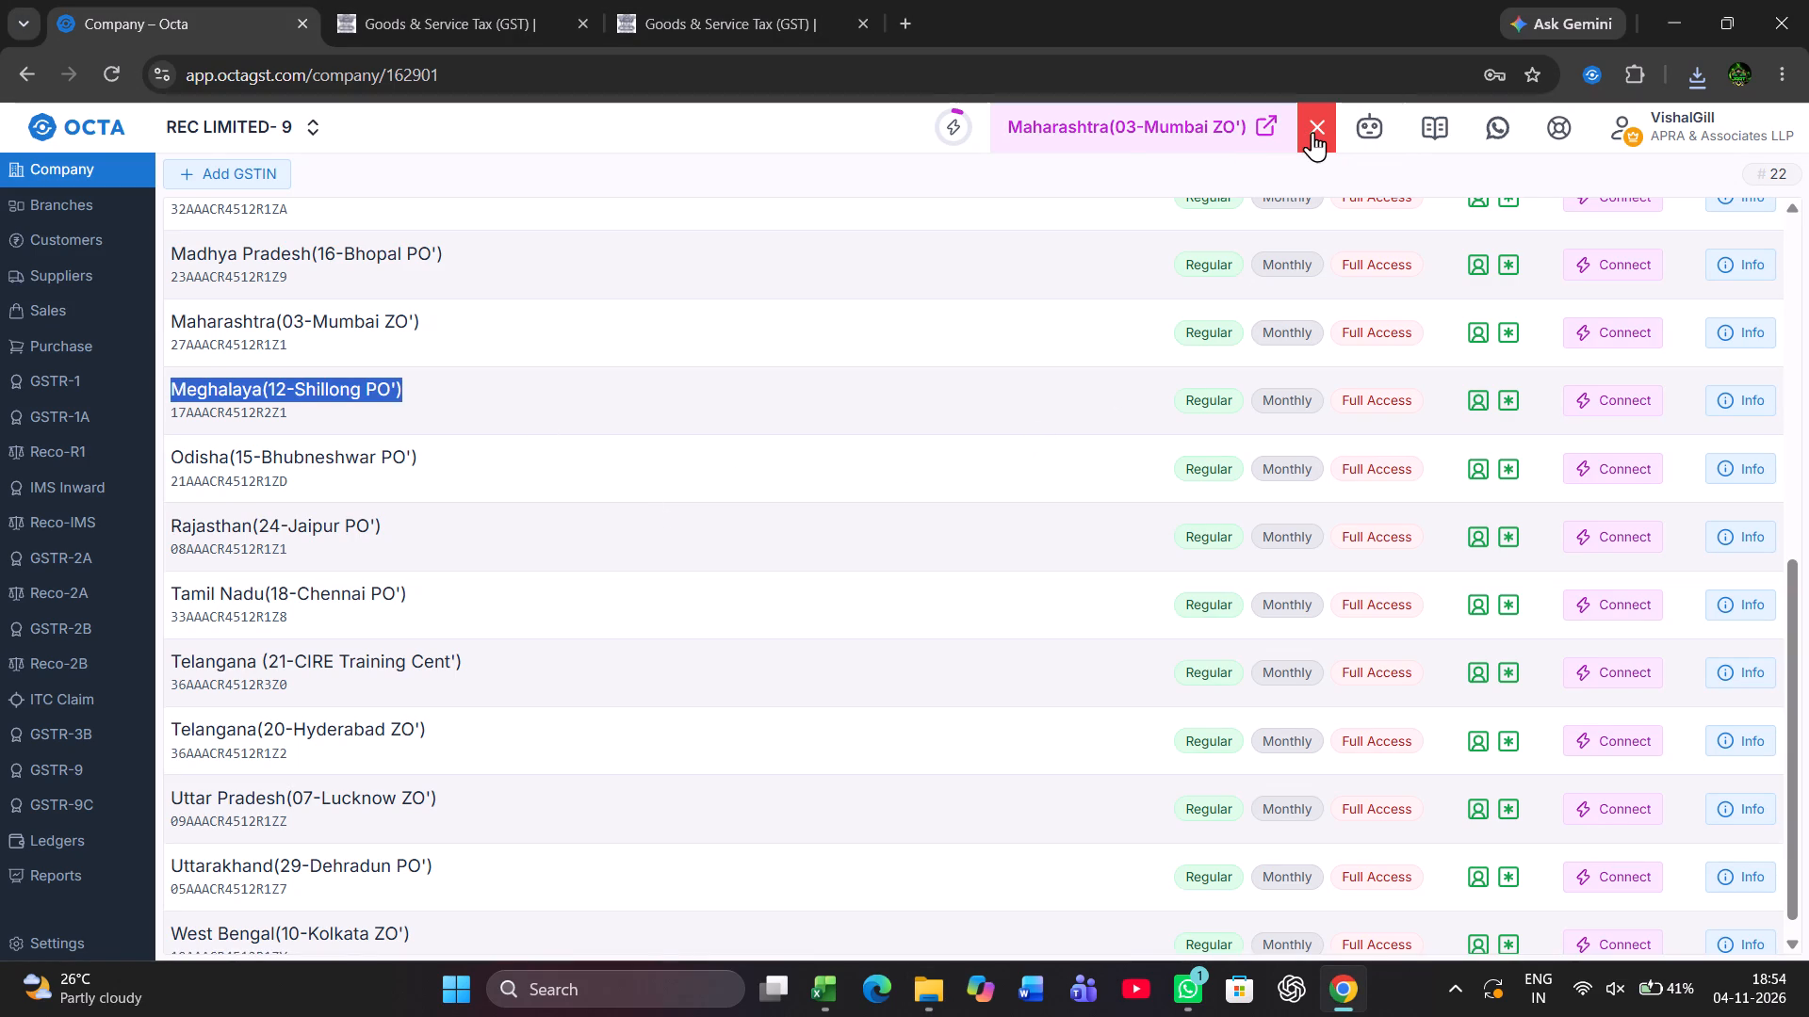
left_click(1276, 132)
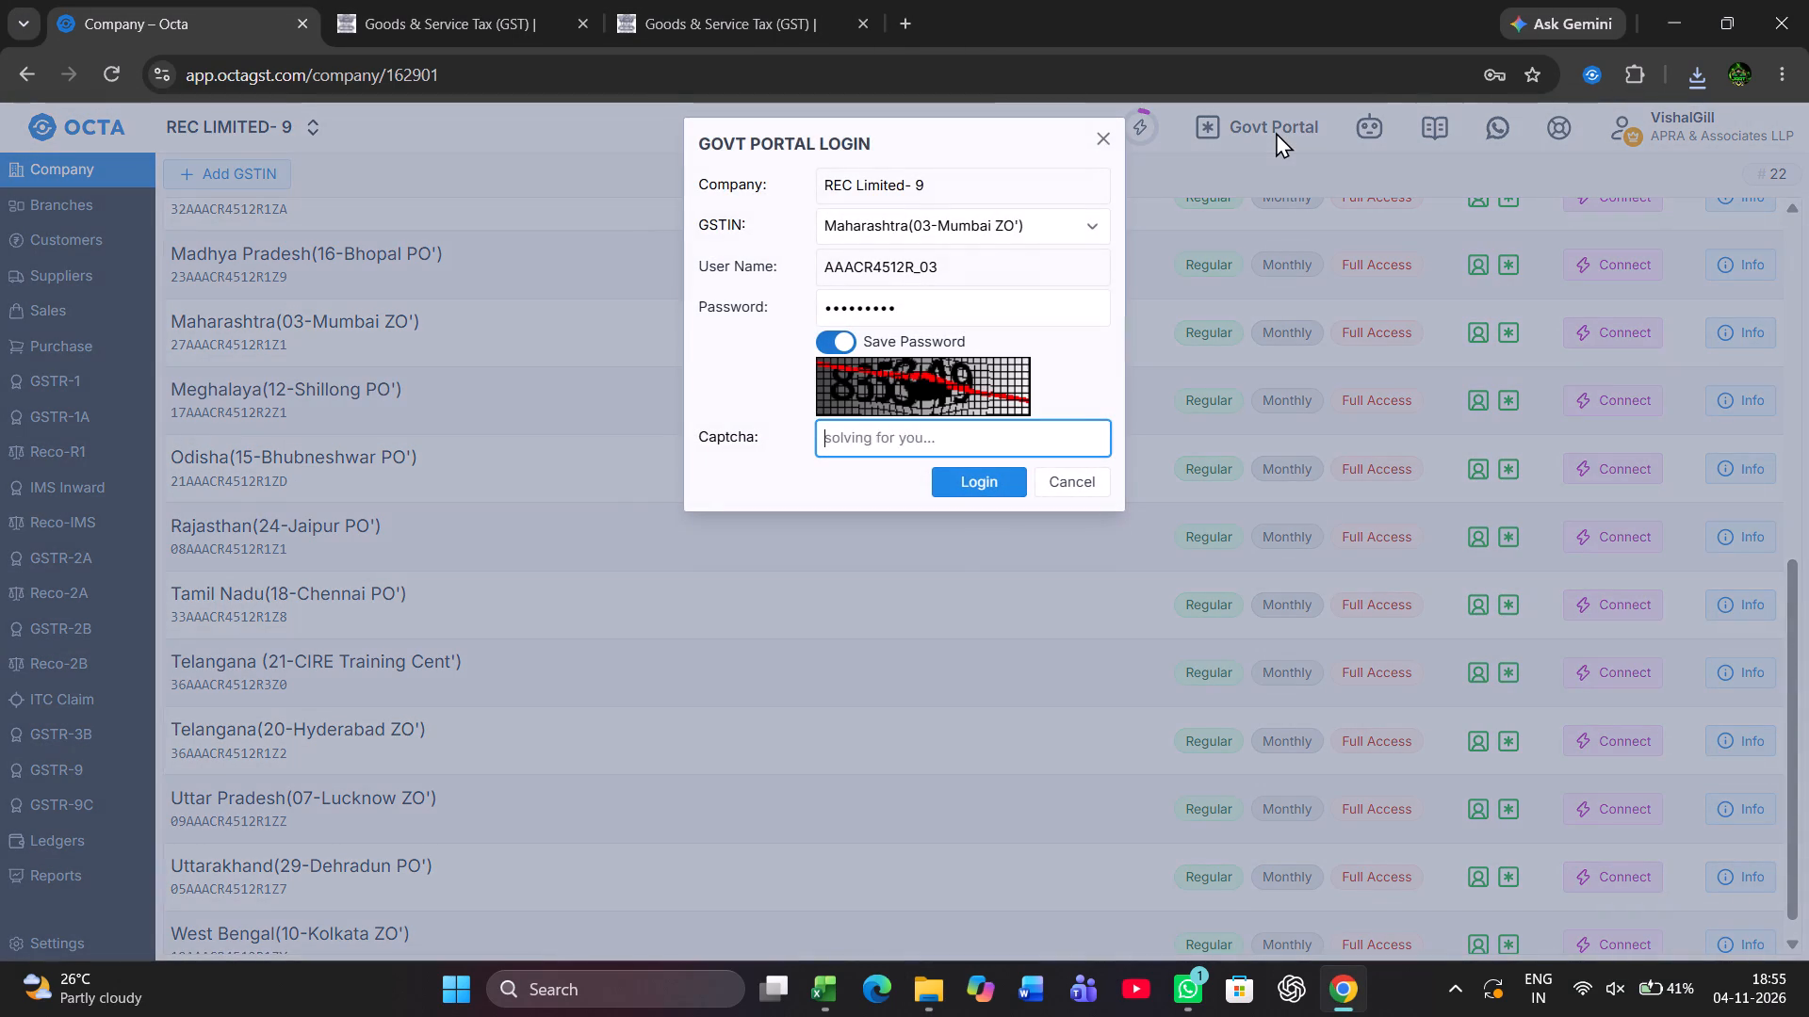
left_click(1064, 216)
key("Down")
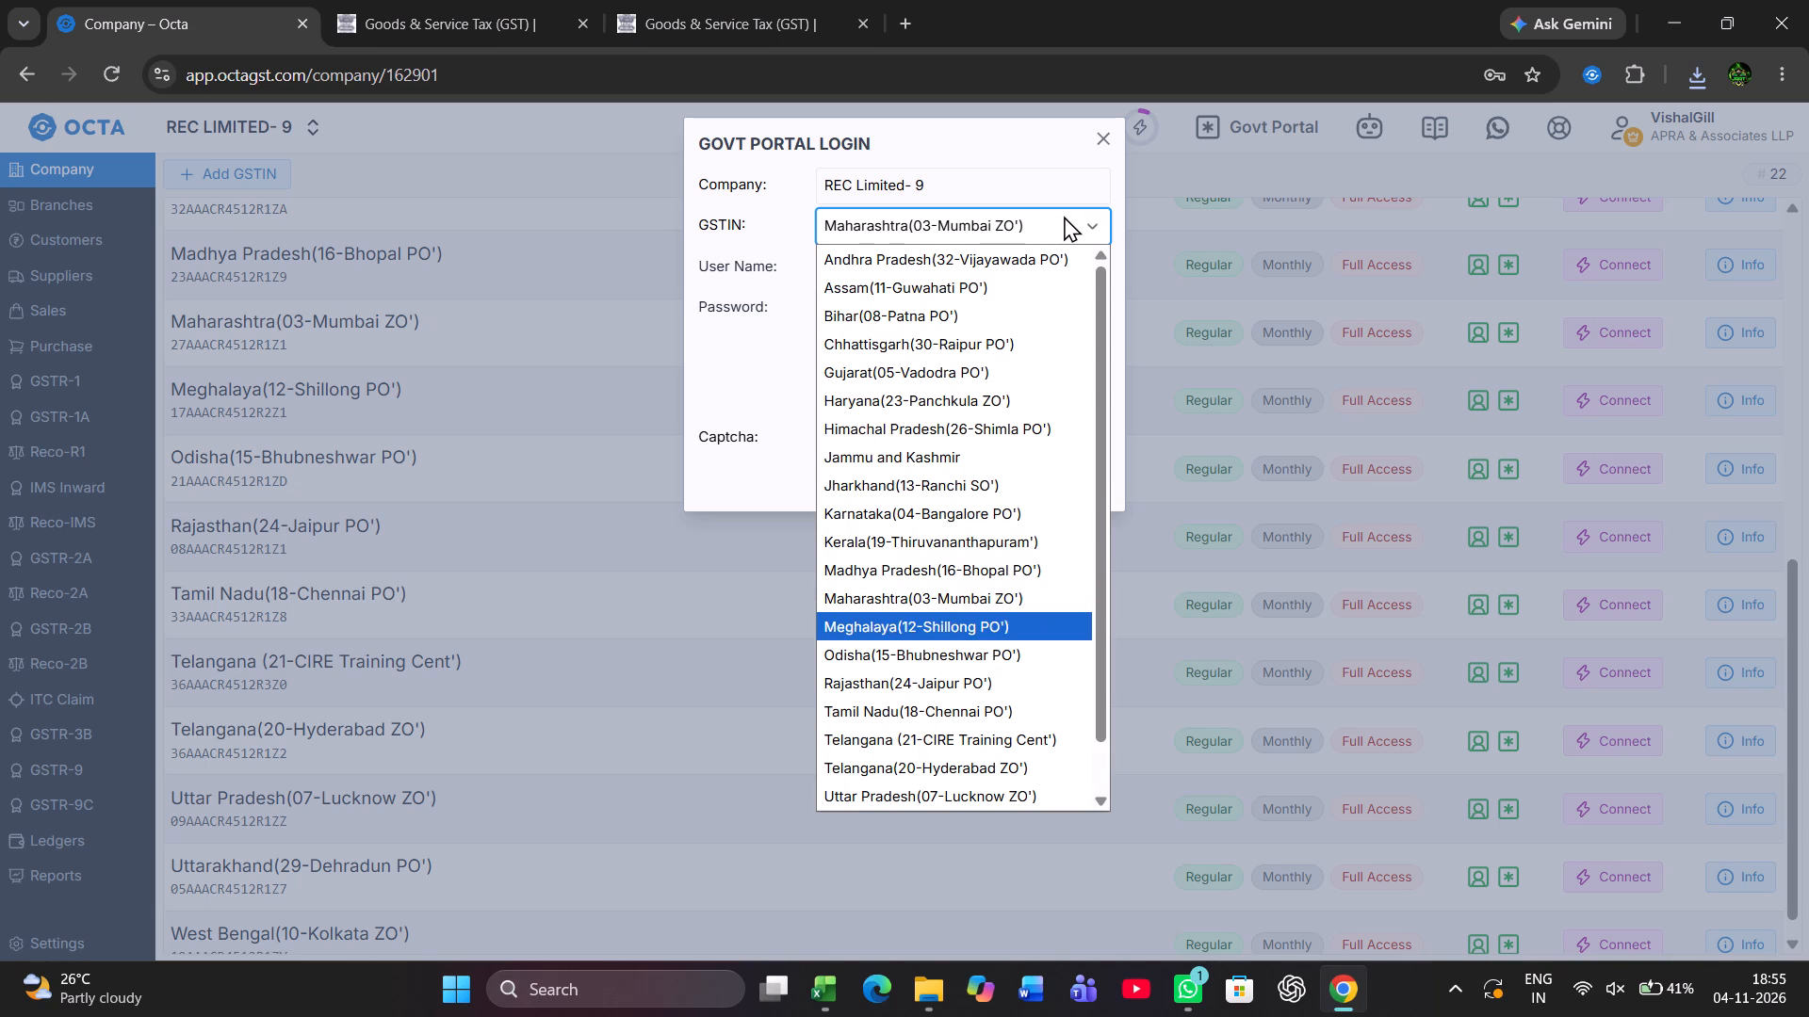
key("Return")
key("Return")
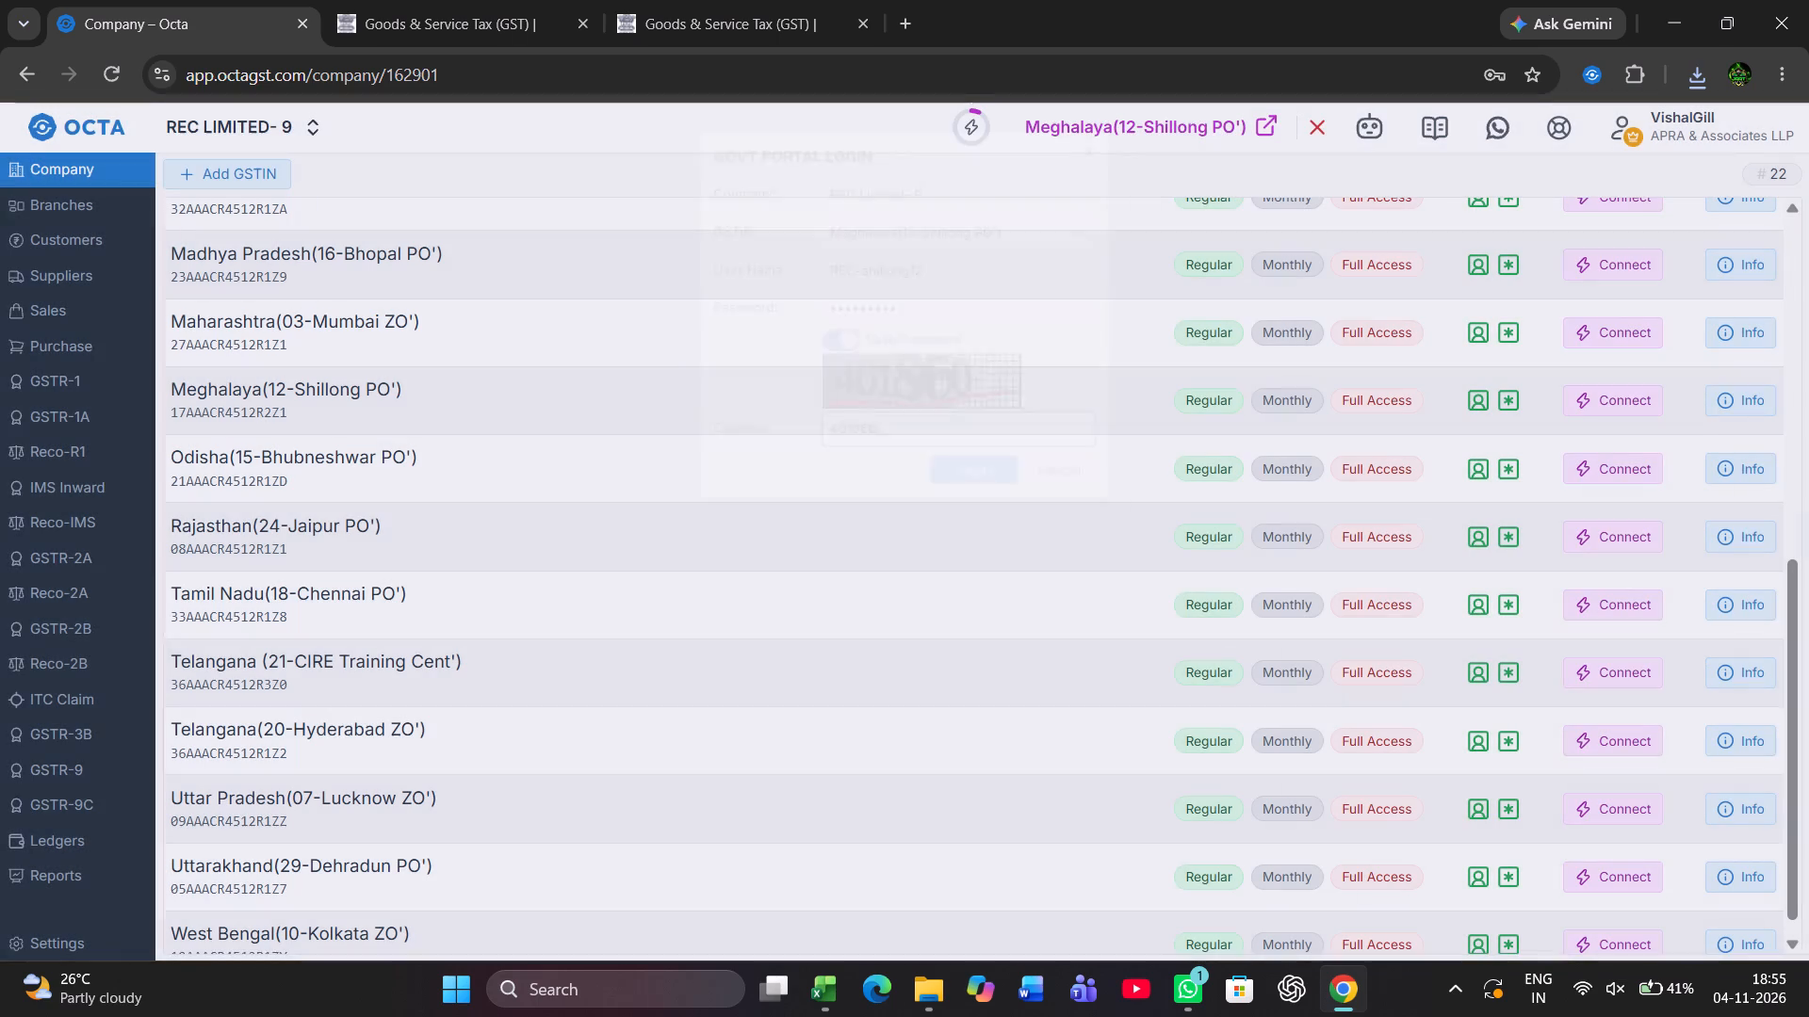
Open the GST portal for Meghalaya's GSTIN and search its annual returns for financial year 2025-26.
left_click(1151, 142)
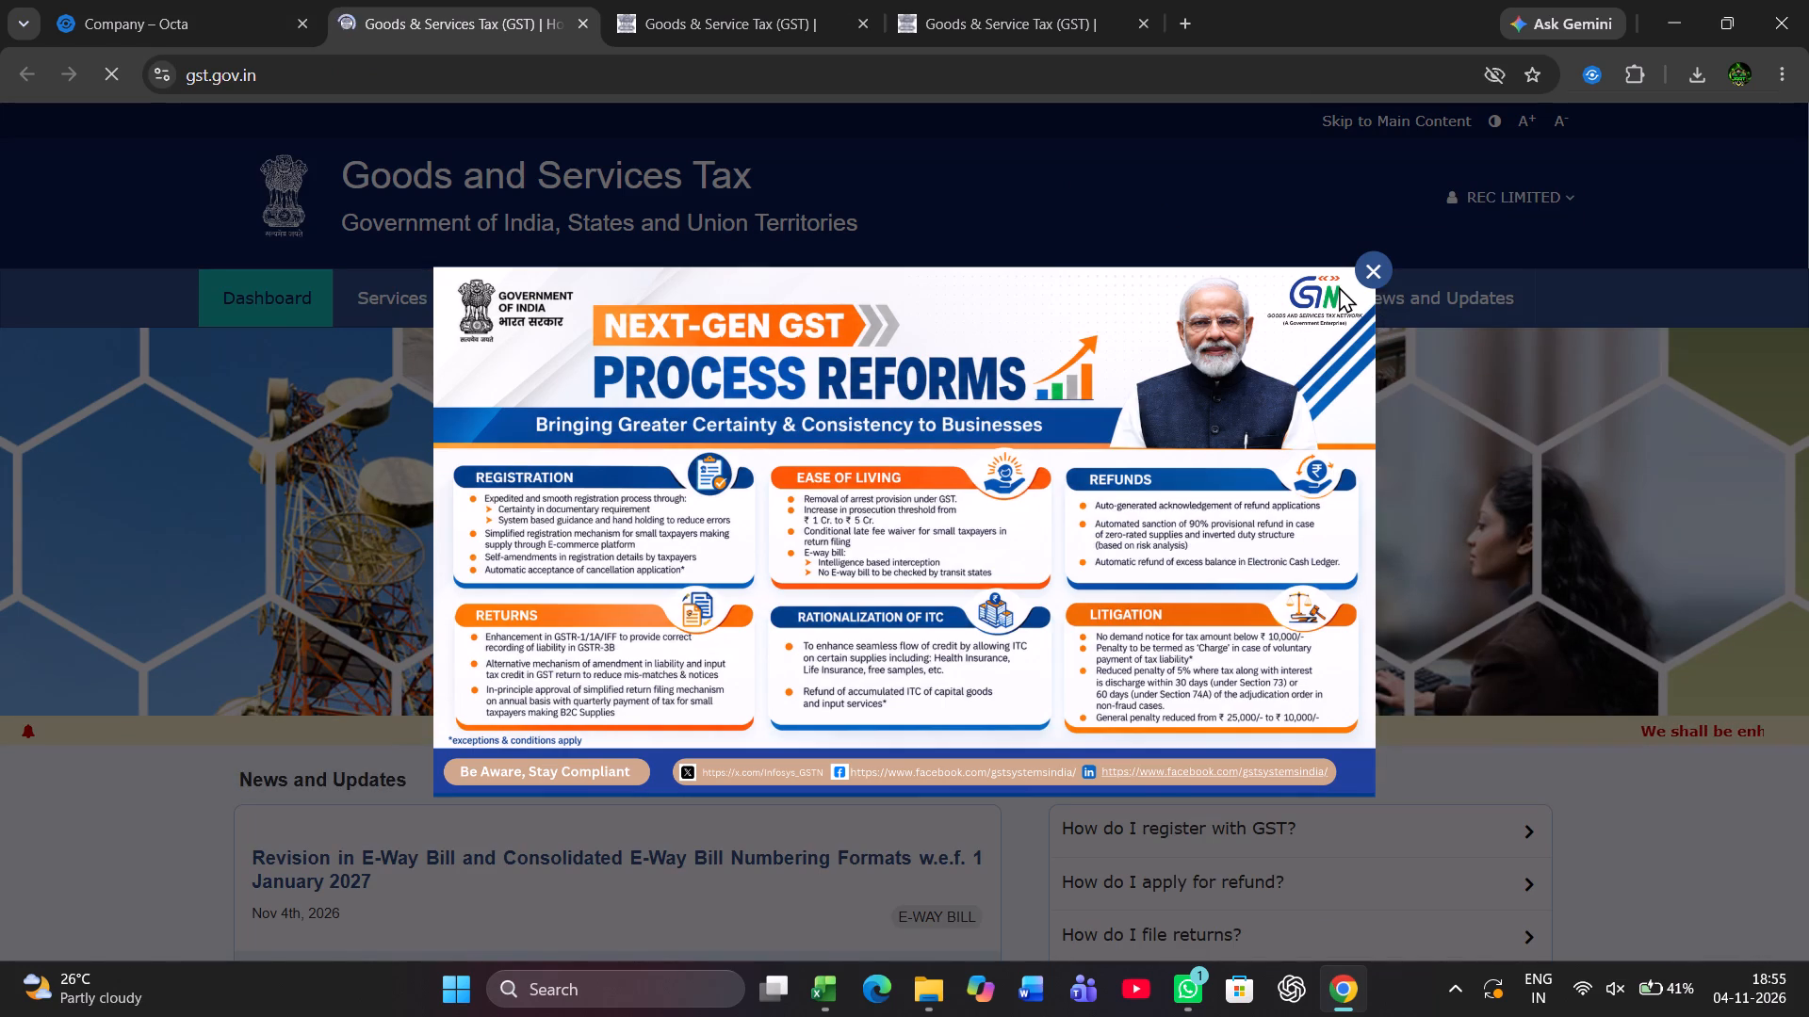
left_click(1360, 271)
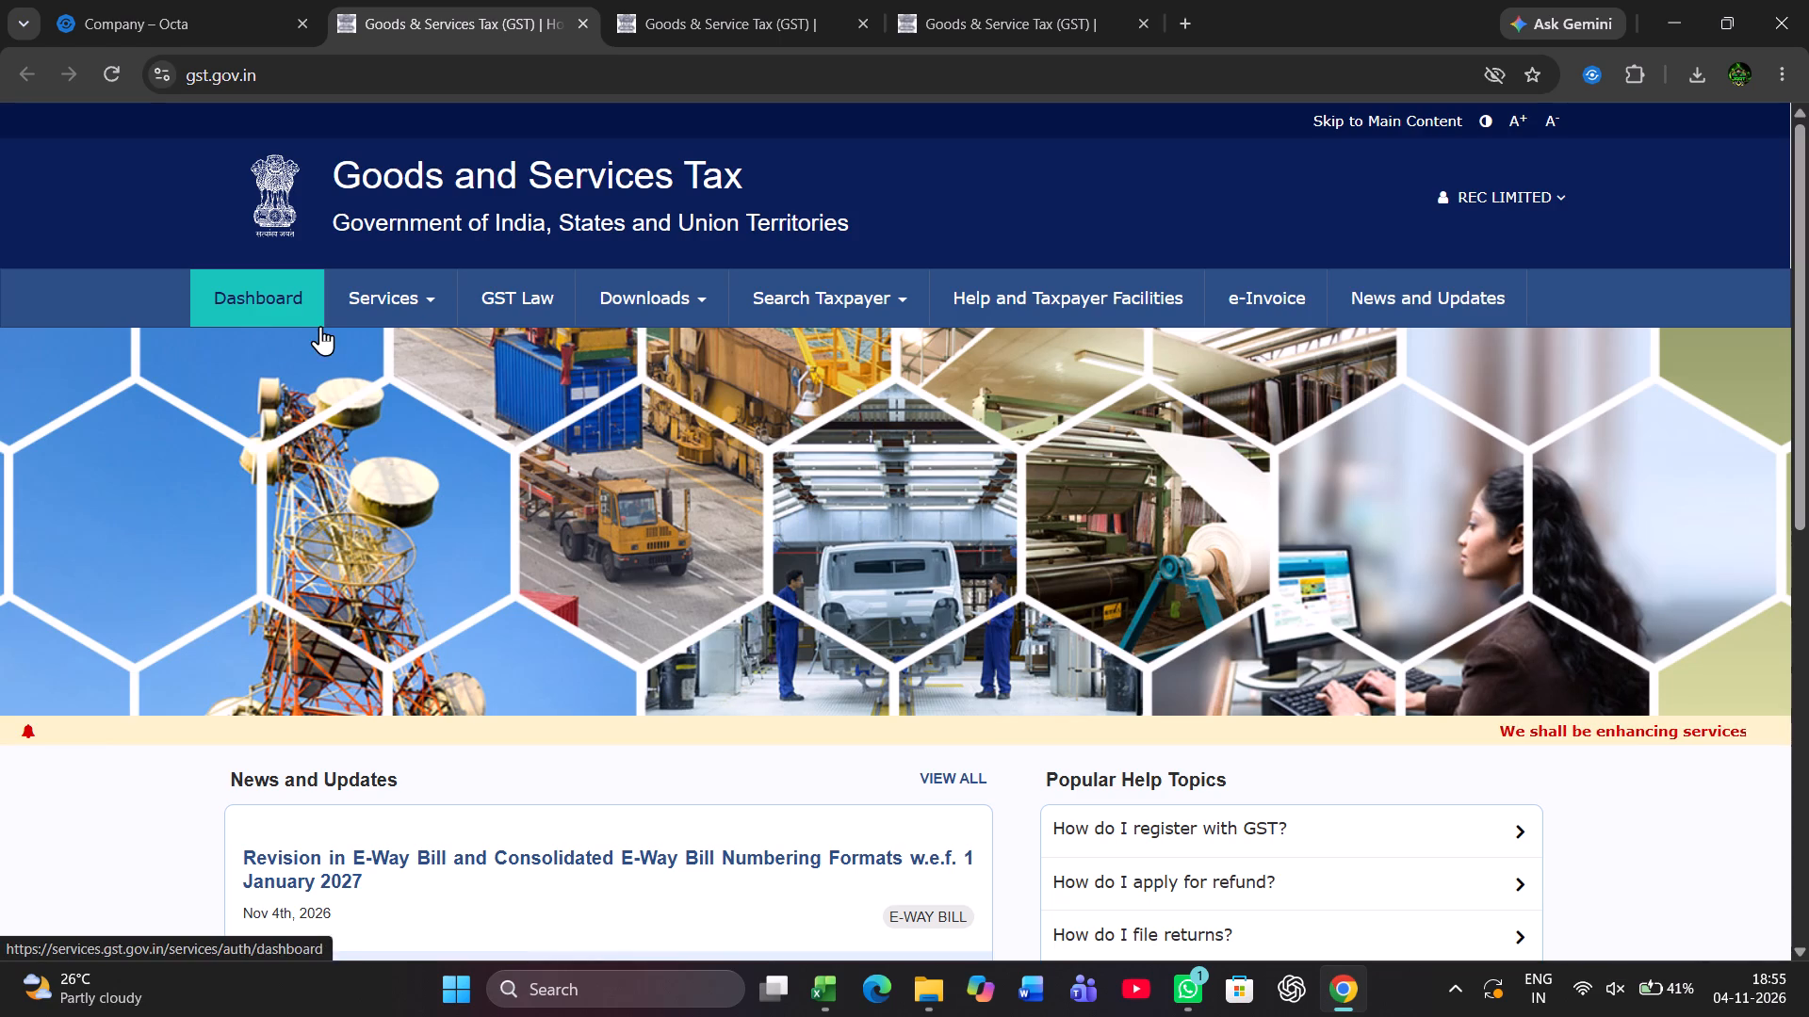
left_click(412, 312)
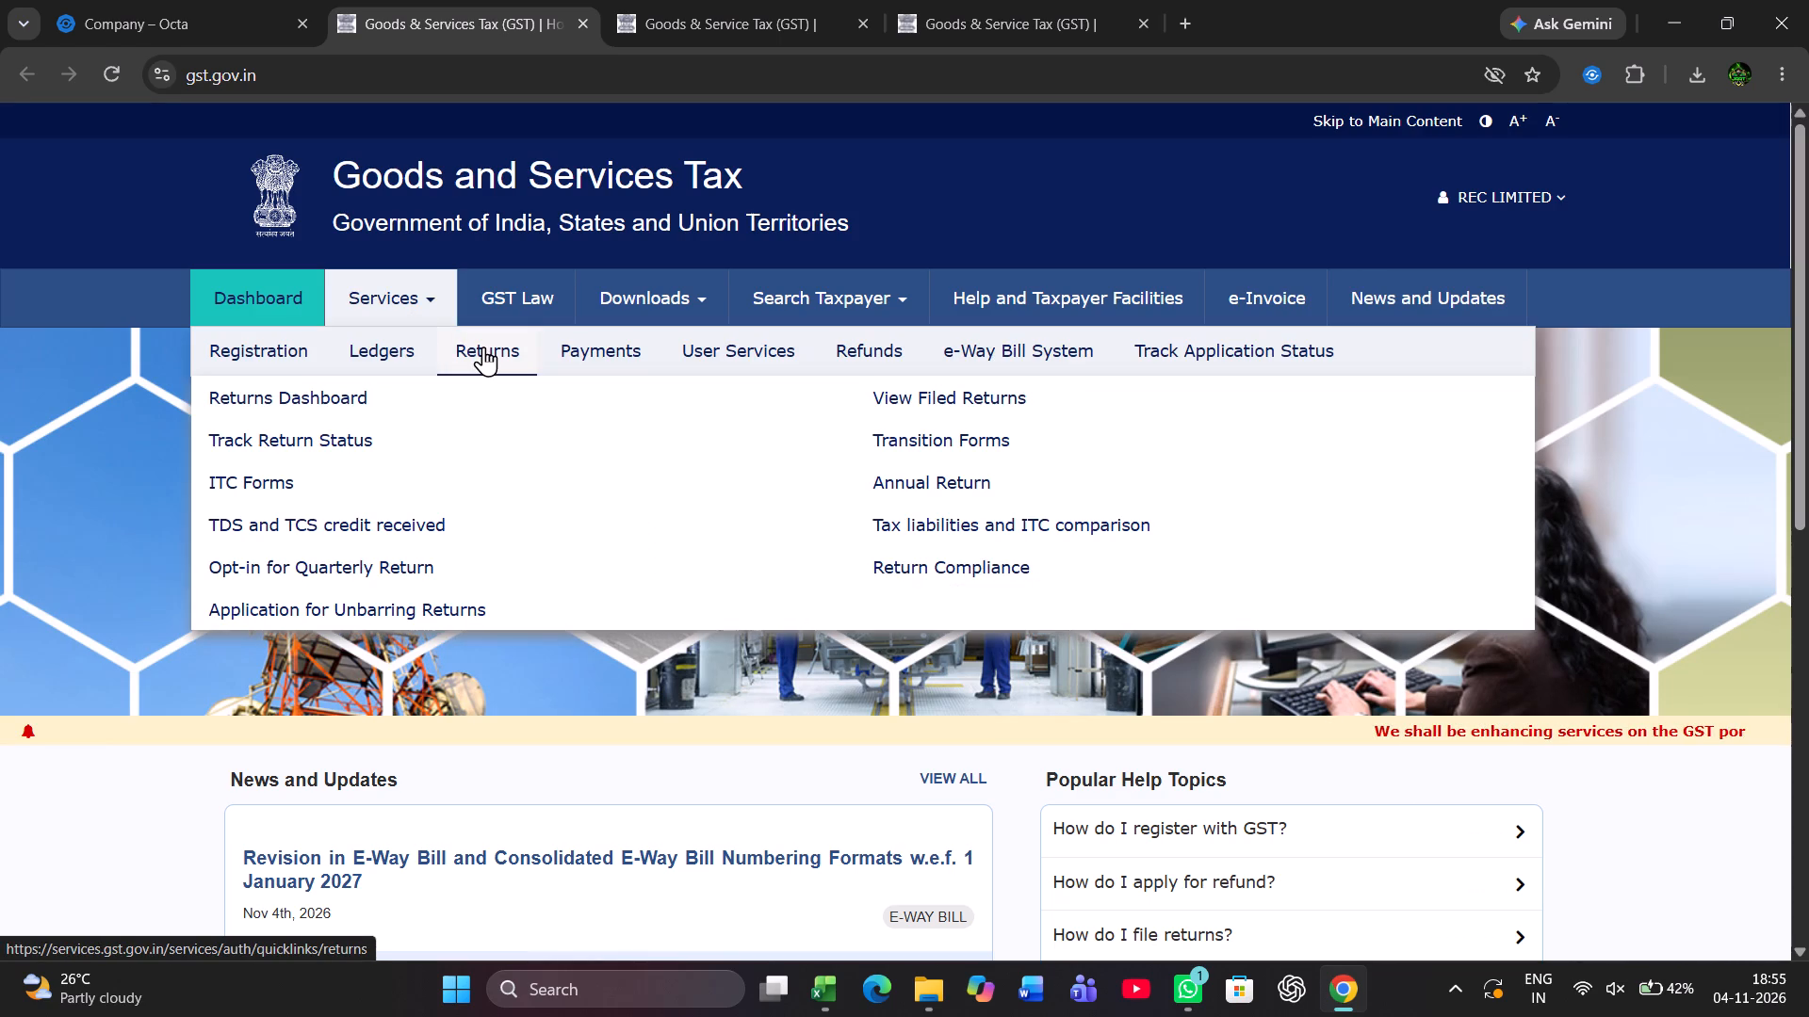
left_click(985, 486)
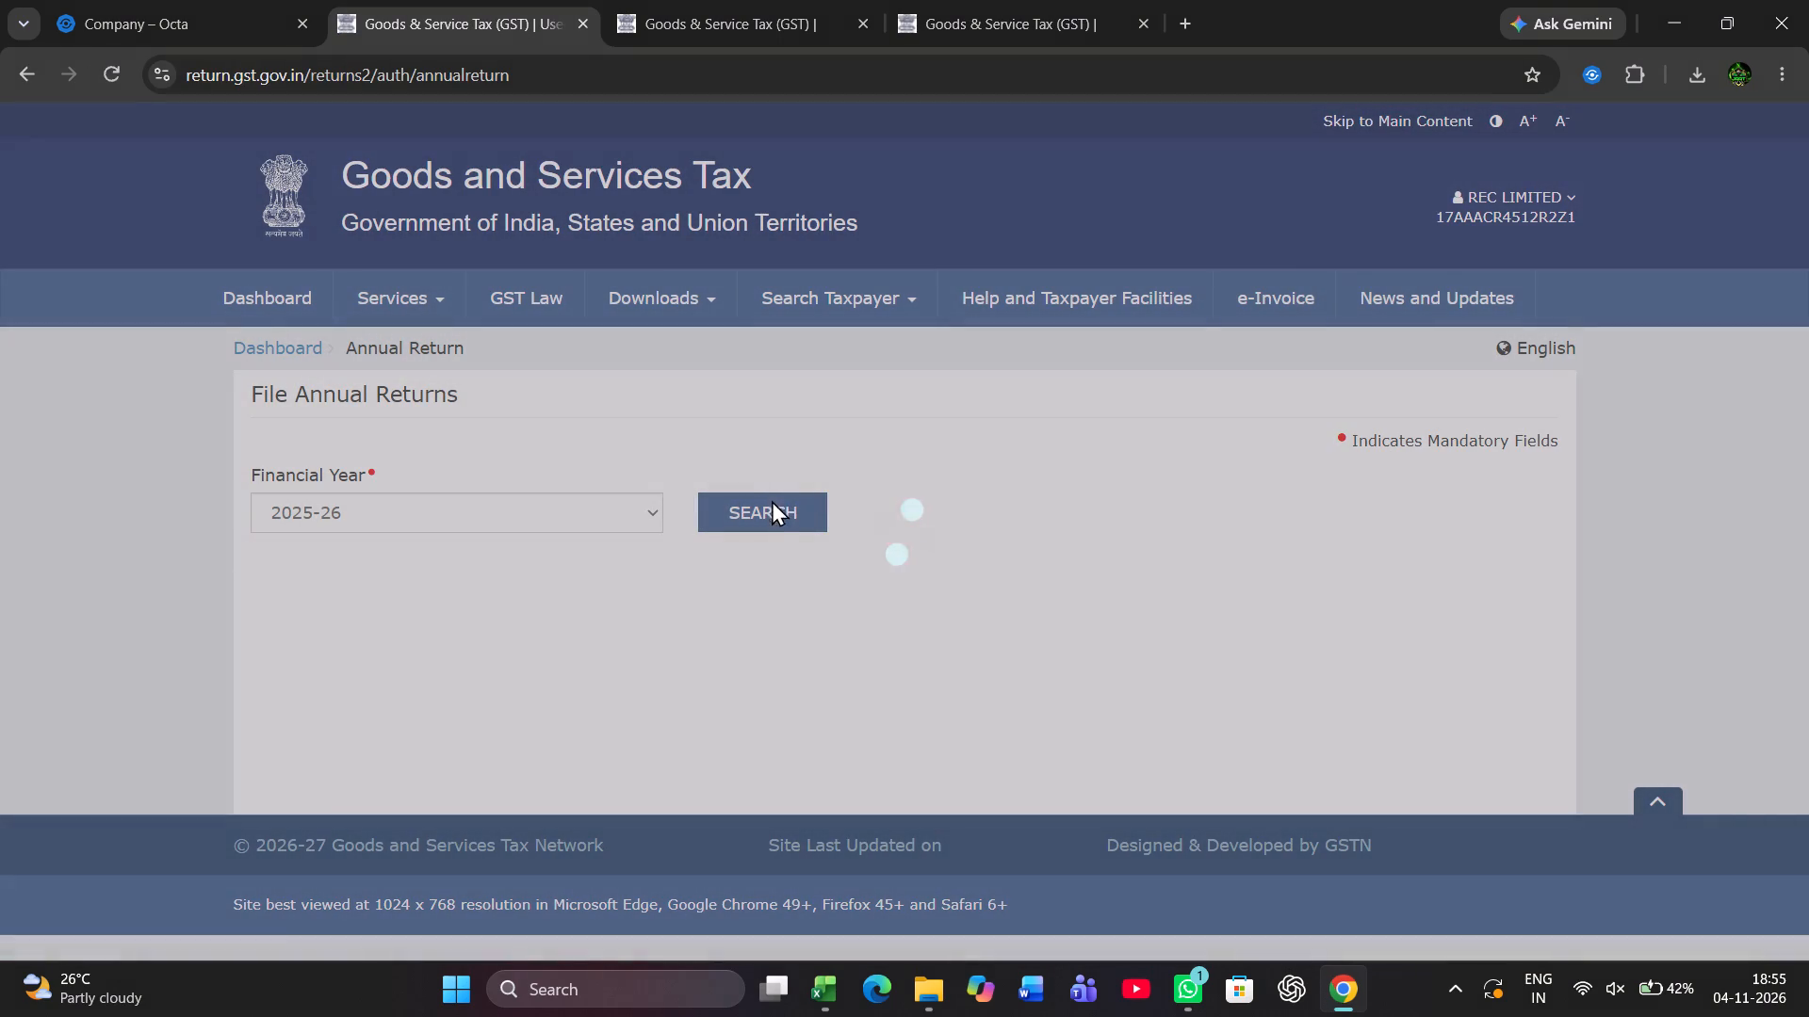
left_click(771, 505)
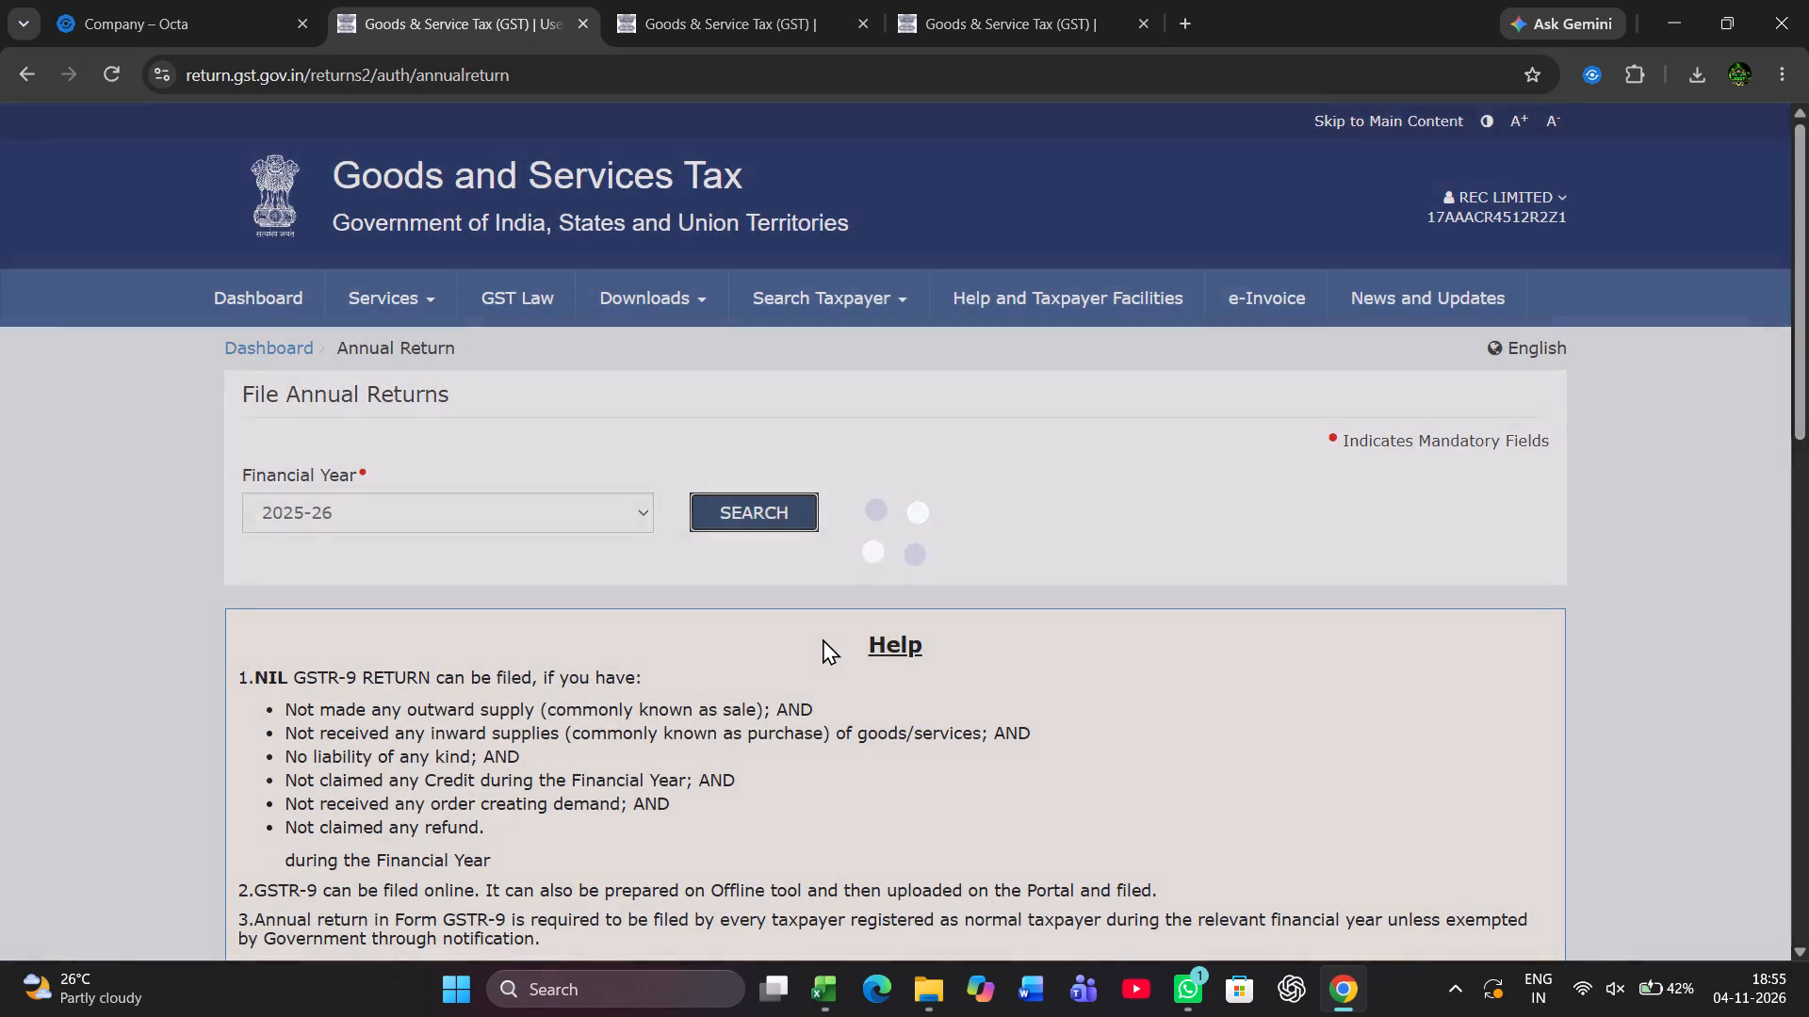
Open Meghalaya's GSTR-9 annual return and continue past the Nil return question with No selected.
scroll(823, 638, "down", 4)
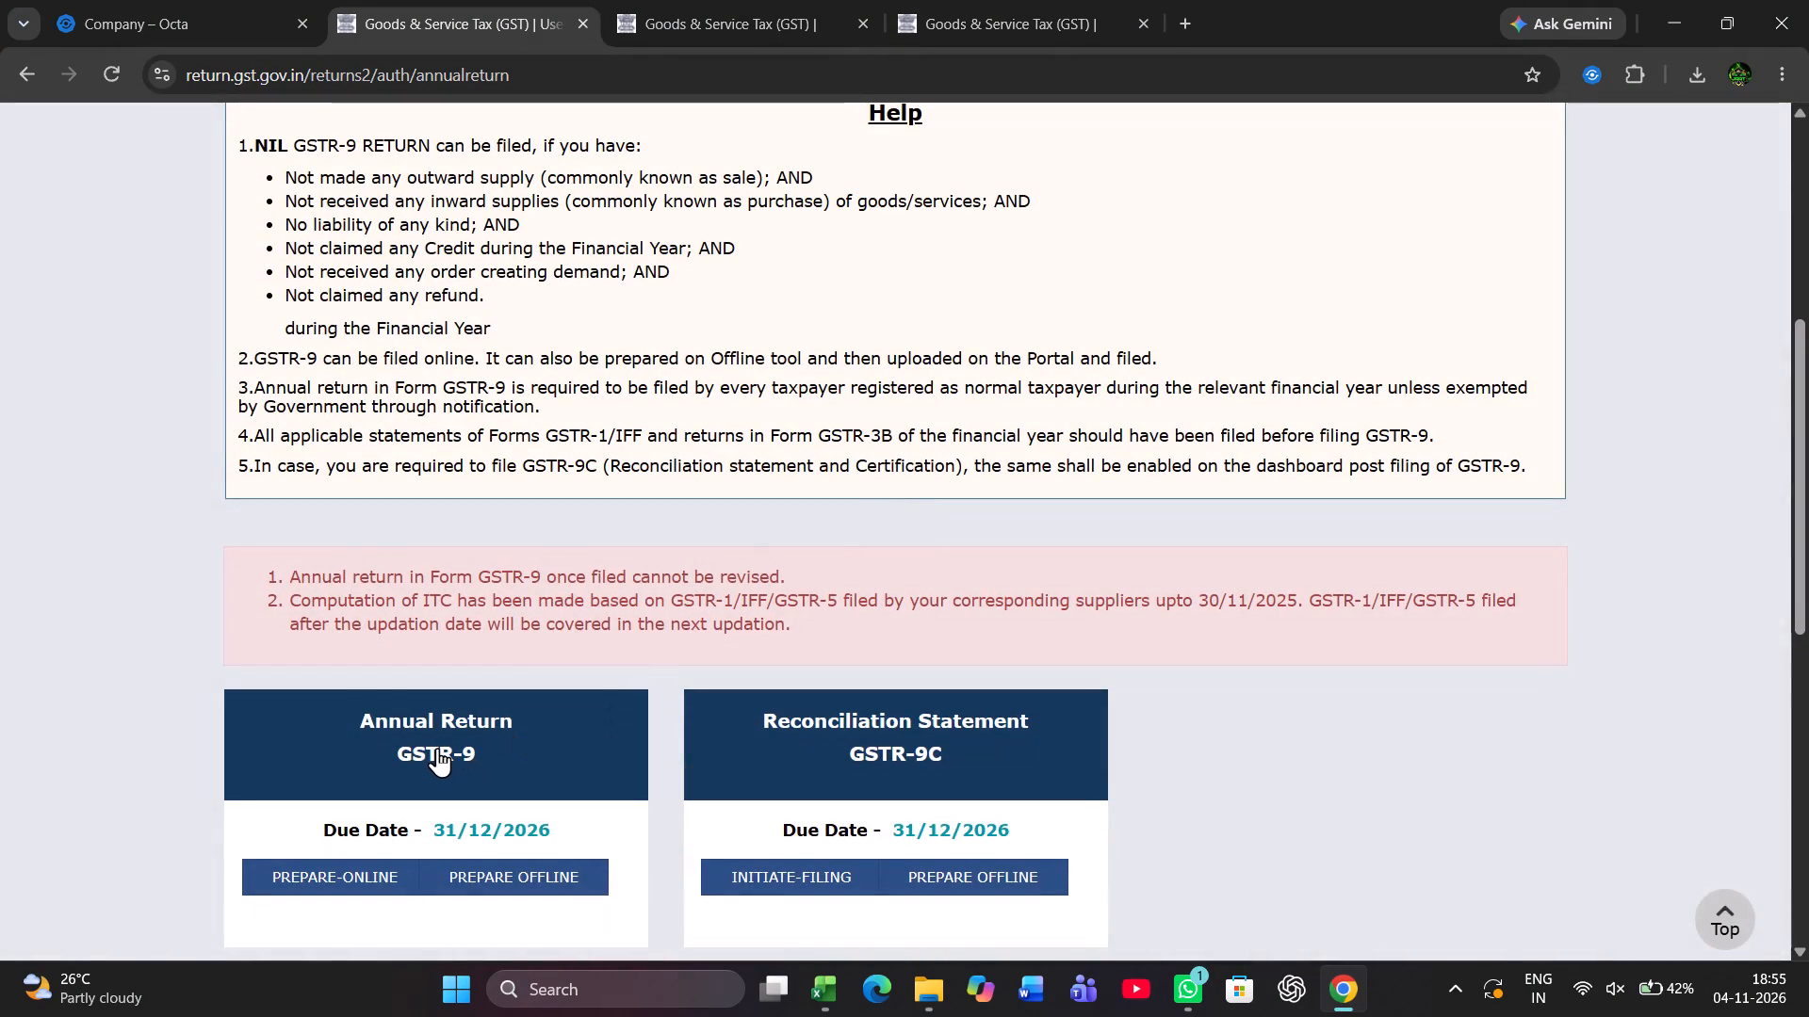
left_click(437, 748)
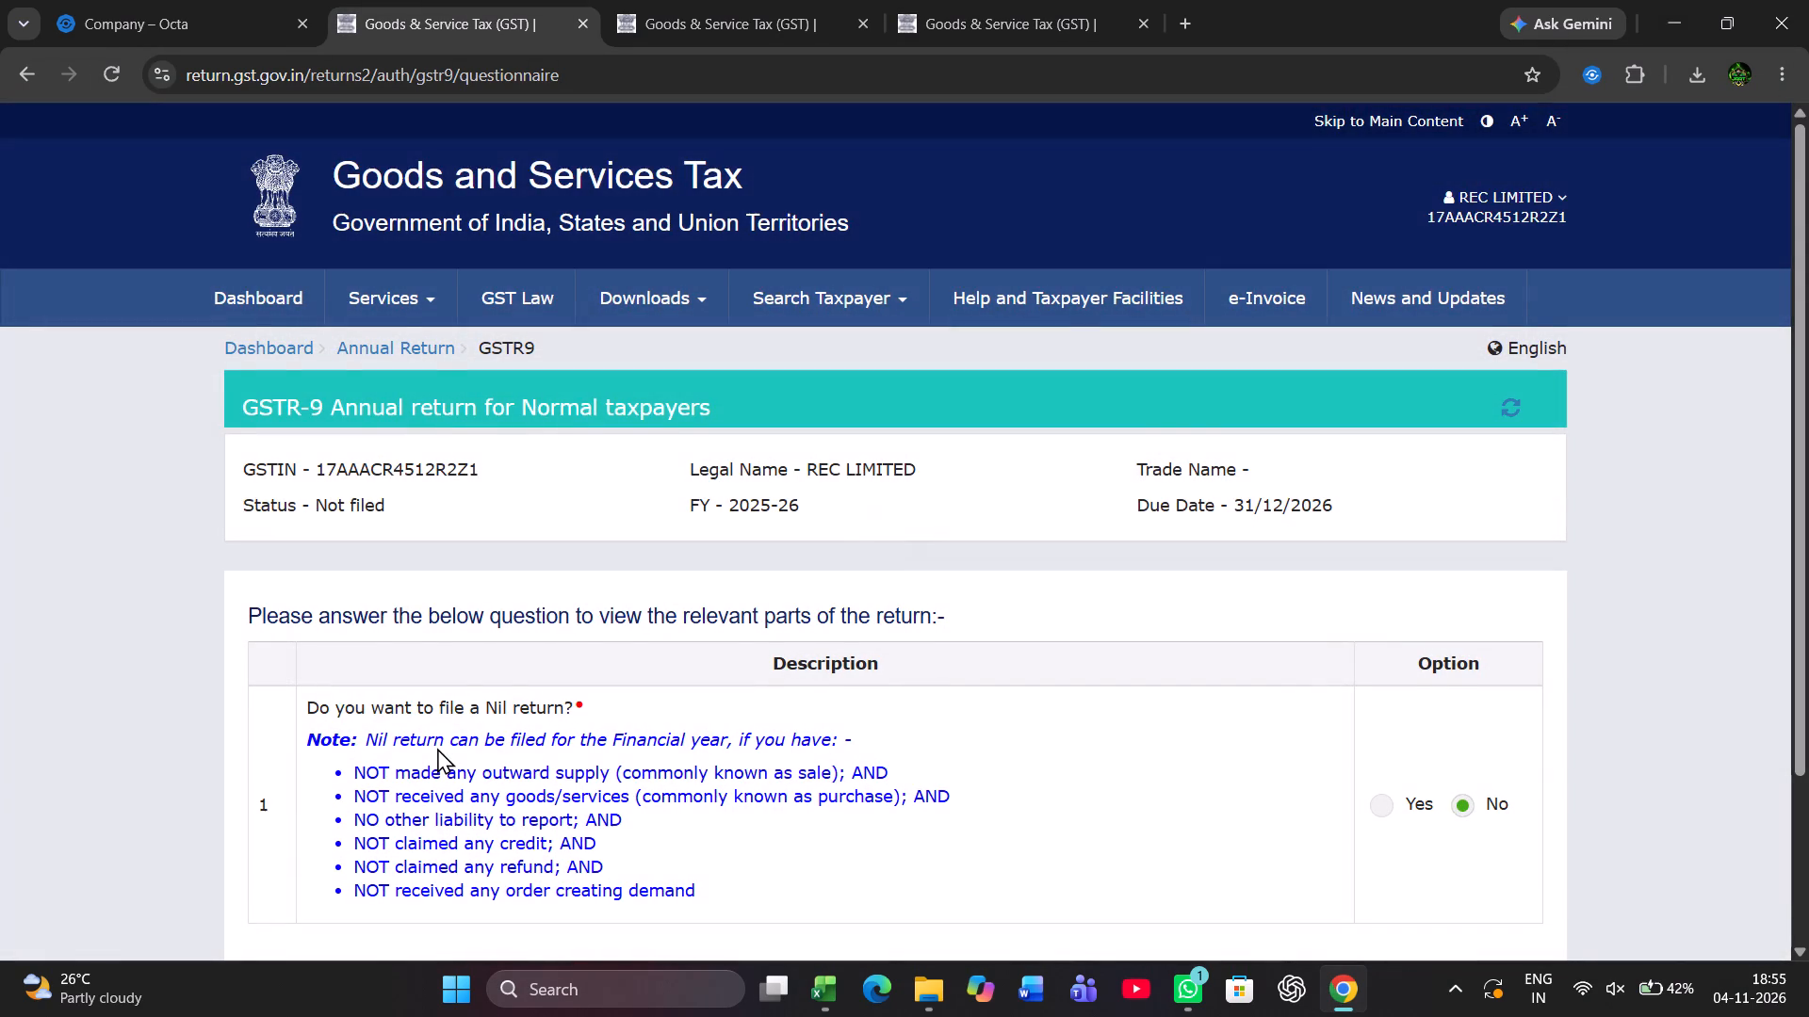
scroll(437, 748, "down", 1)
left_click(1509, 788)
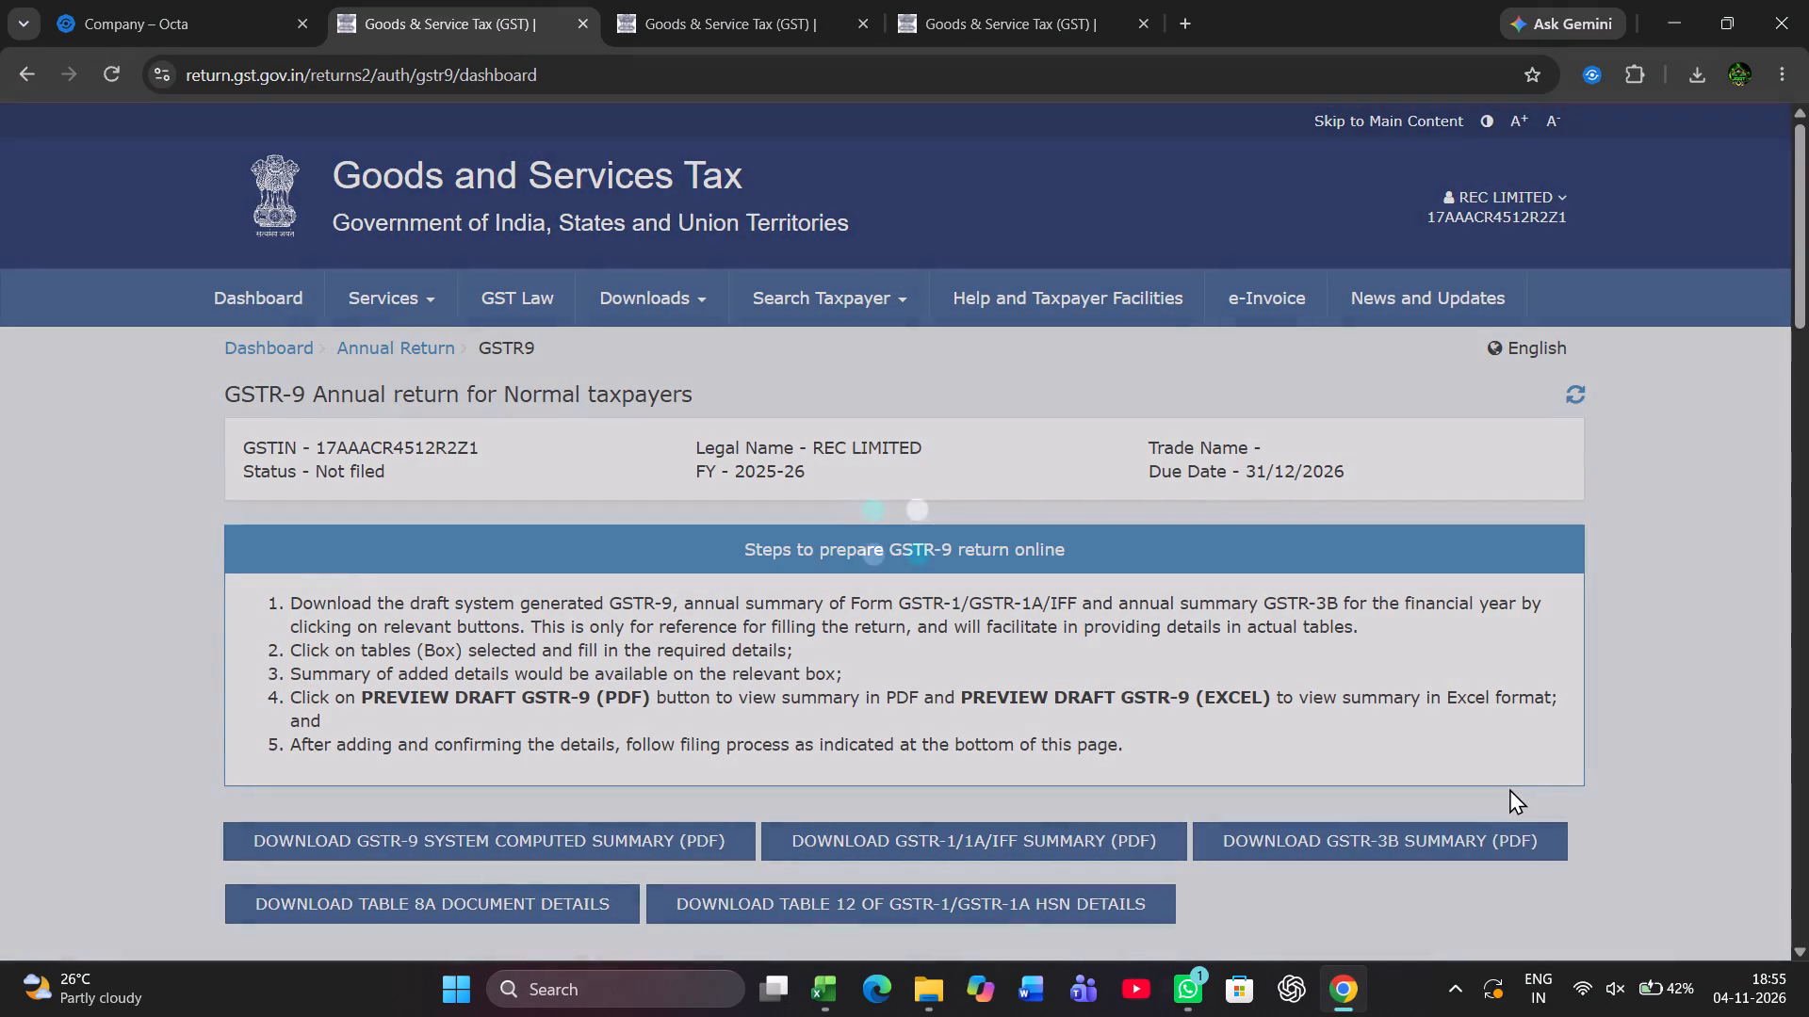
Download Meghalaya's GSTR-9 system computed, GSTR-1/1A/IFF and GSTR-3B summaries as PDFs.
scroll(1275, 605, "down", 1)
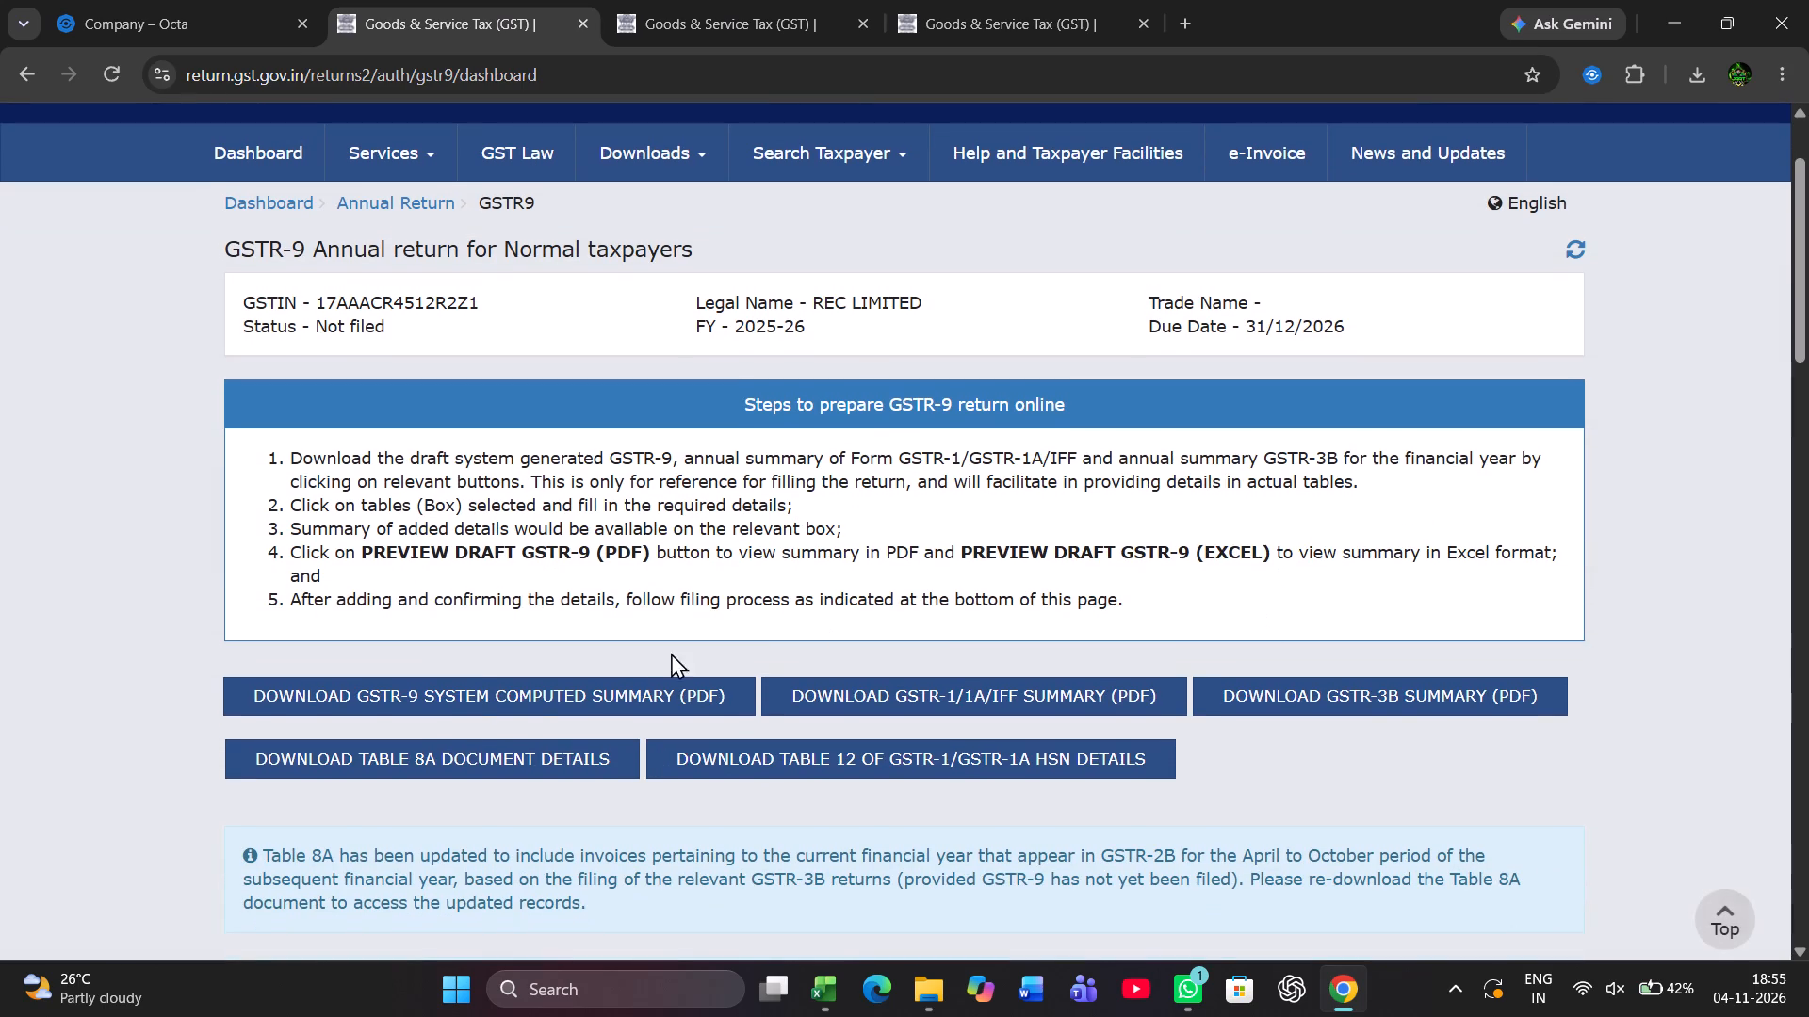
left_click(467, 709)
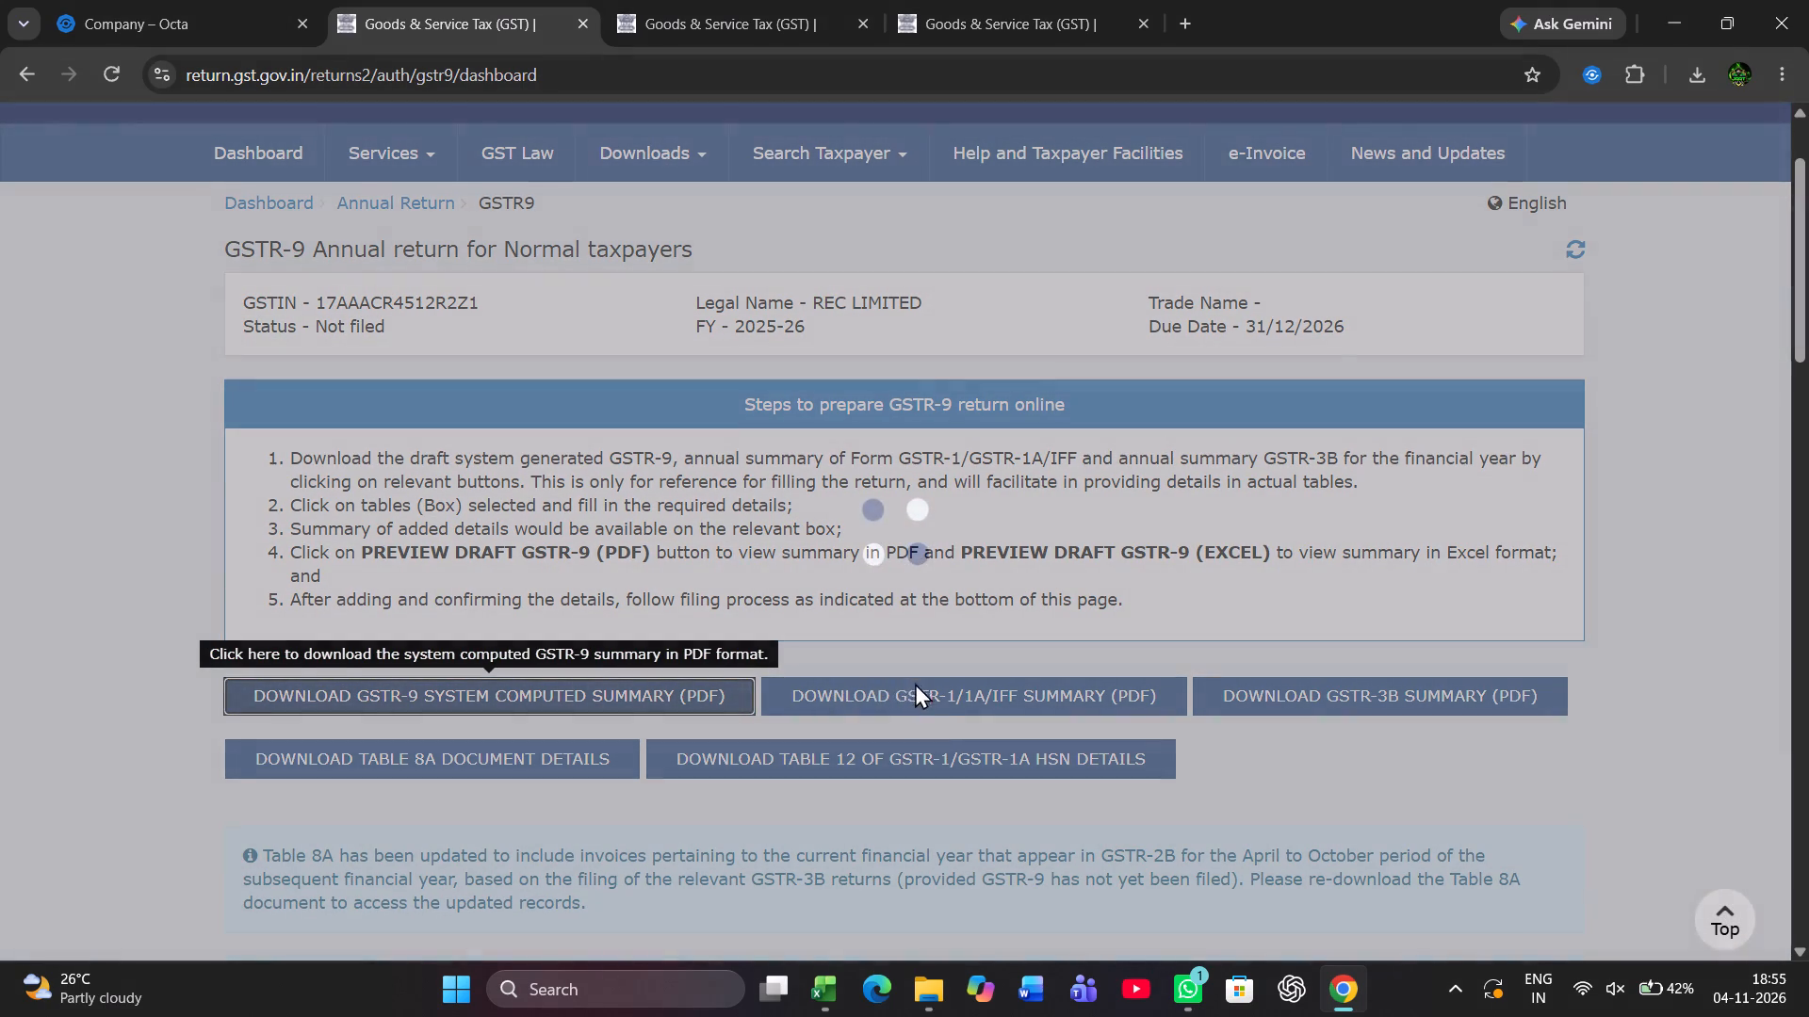
left_click(941, 698)
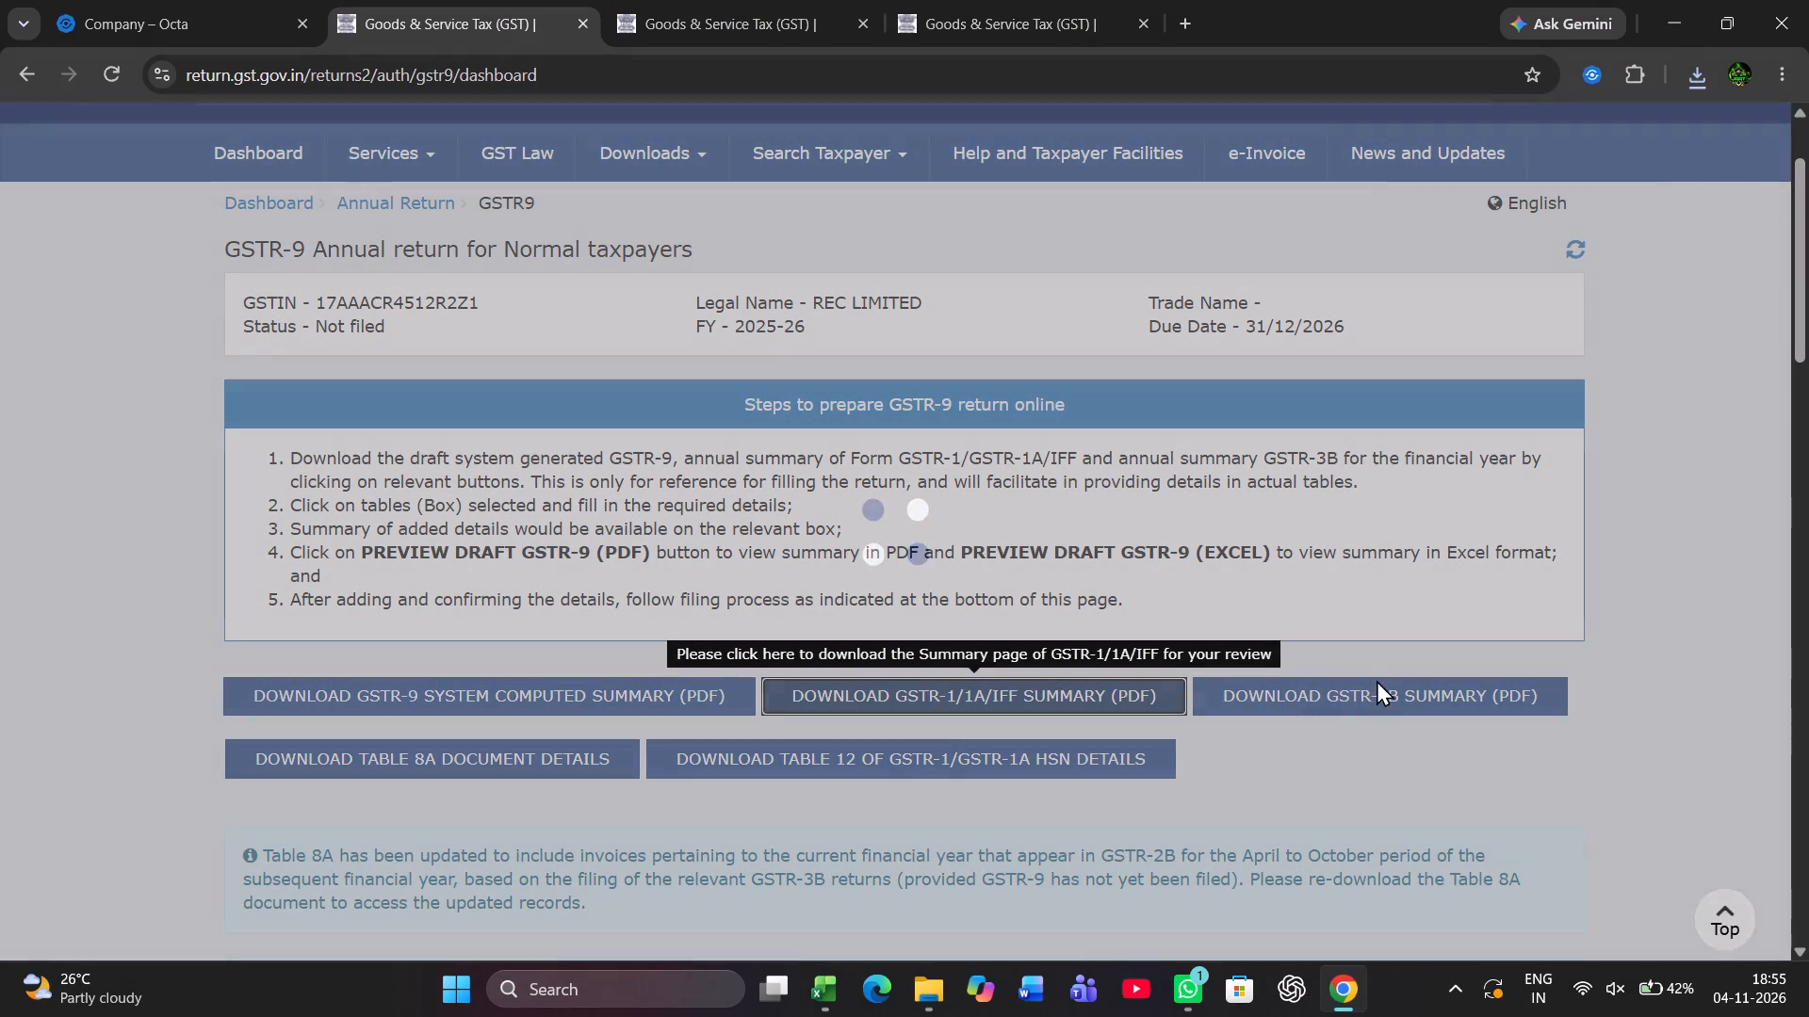
left_click(1377, 682)
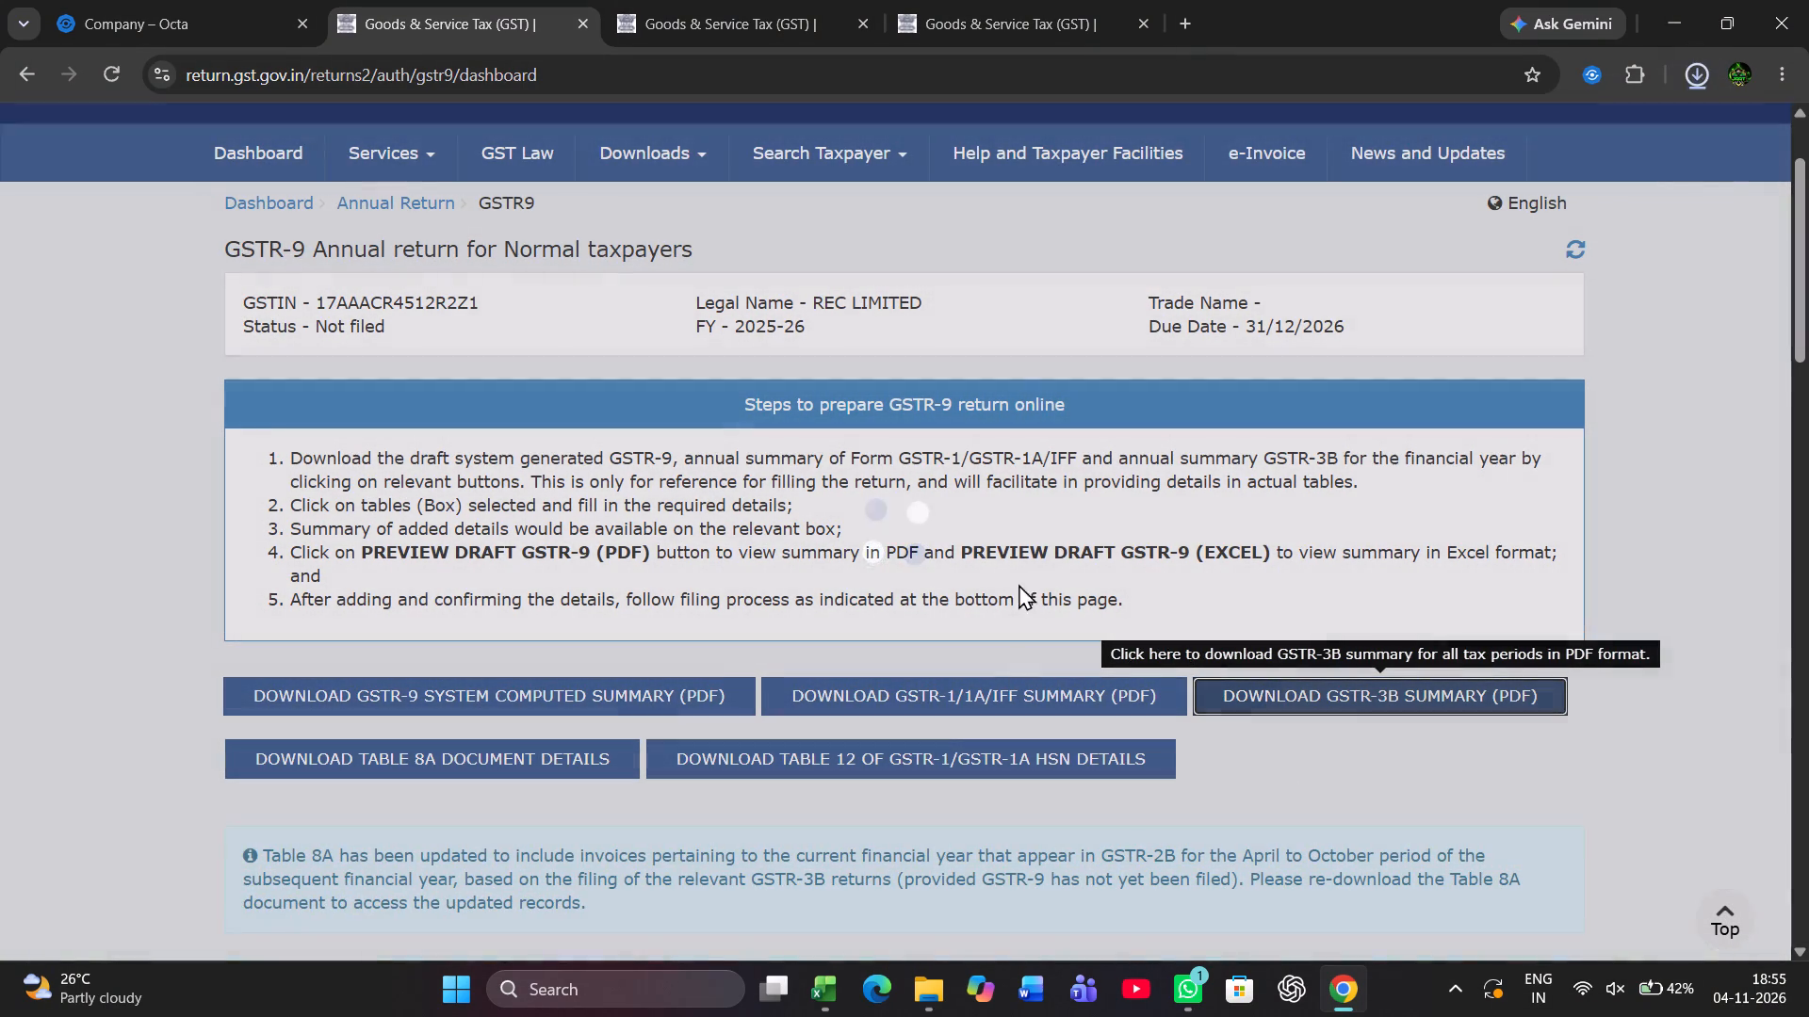
In File Explorer, move the three downloaded Meghalaya GSTR PDFs from Downloads into the Meghalaya(12-Shillong PO') folder.
key("alt+Tab")
key("alt+Tab")
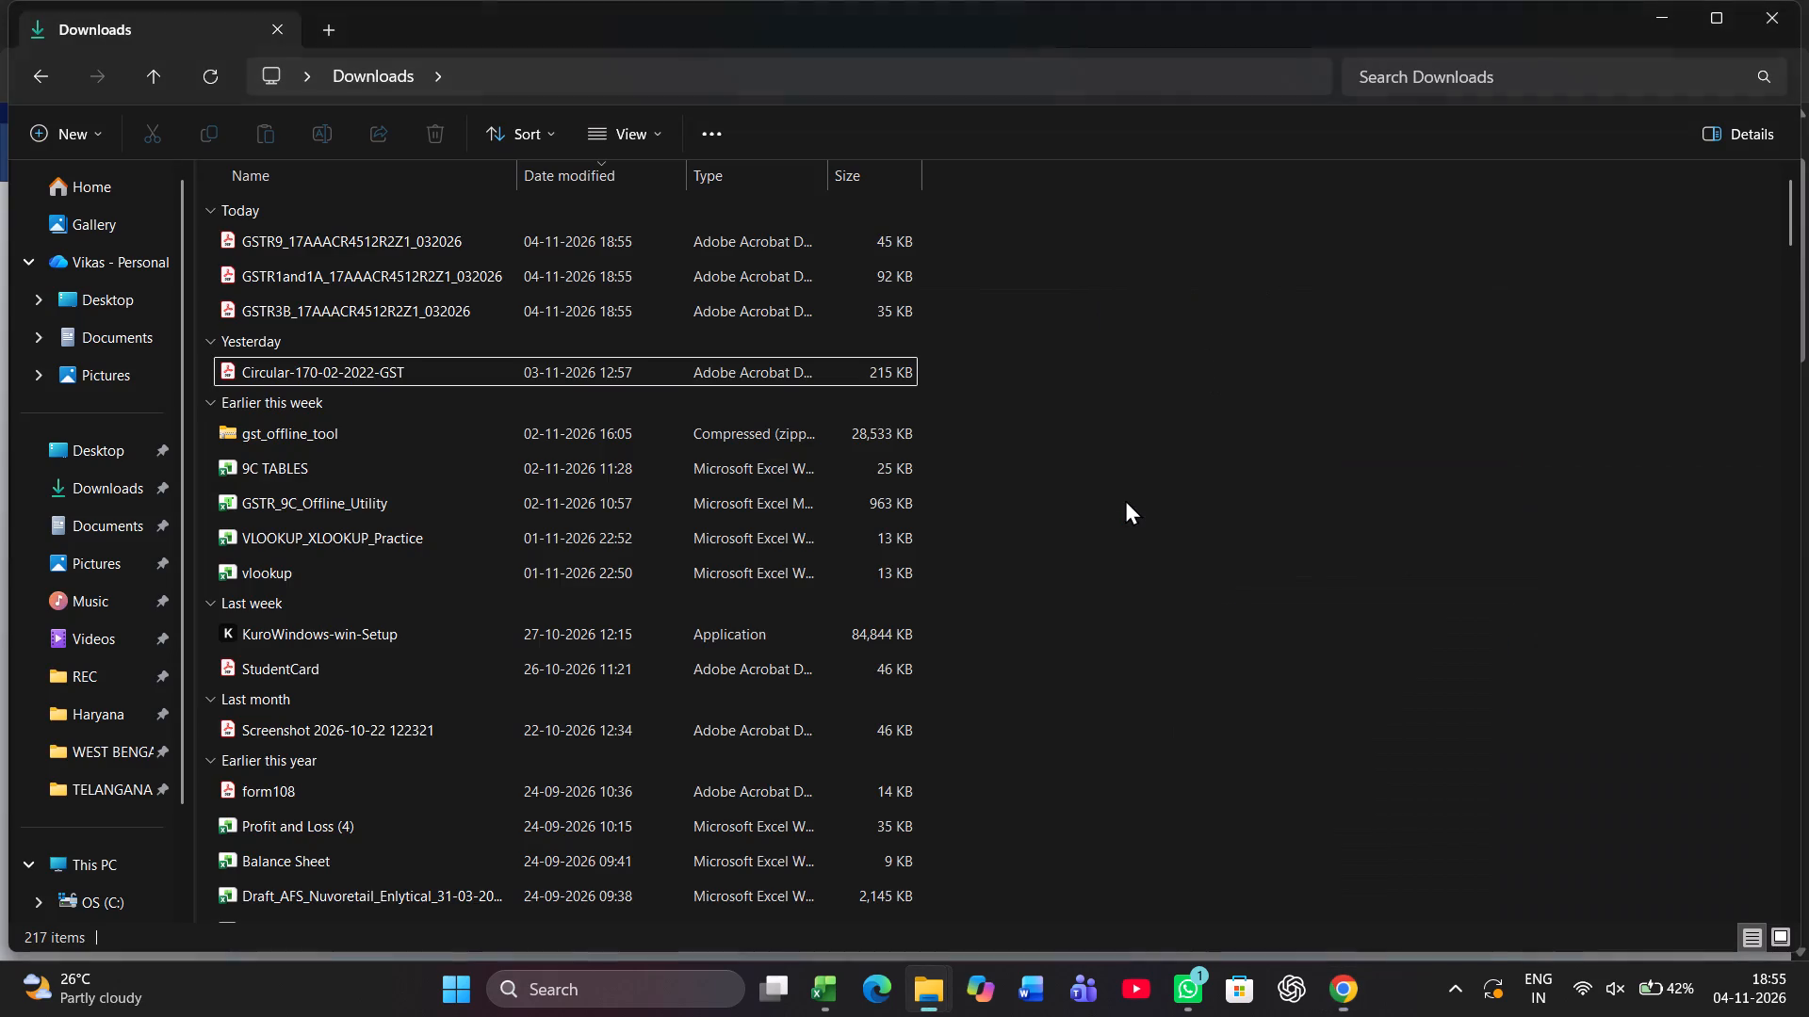
left_click(348, 242)
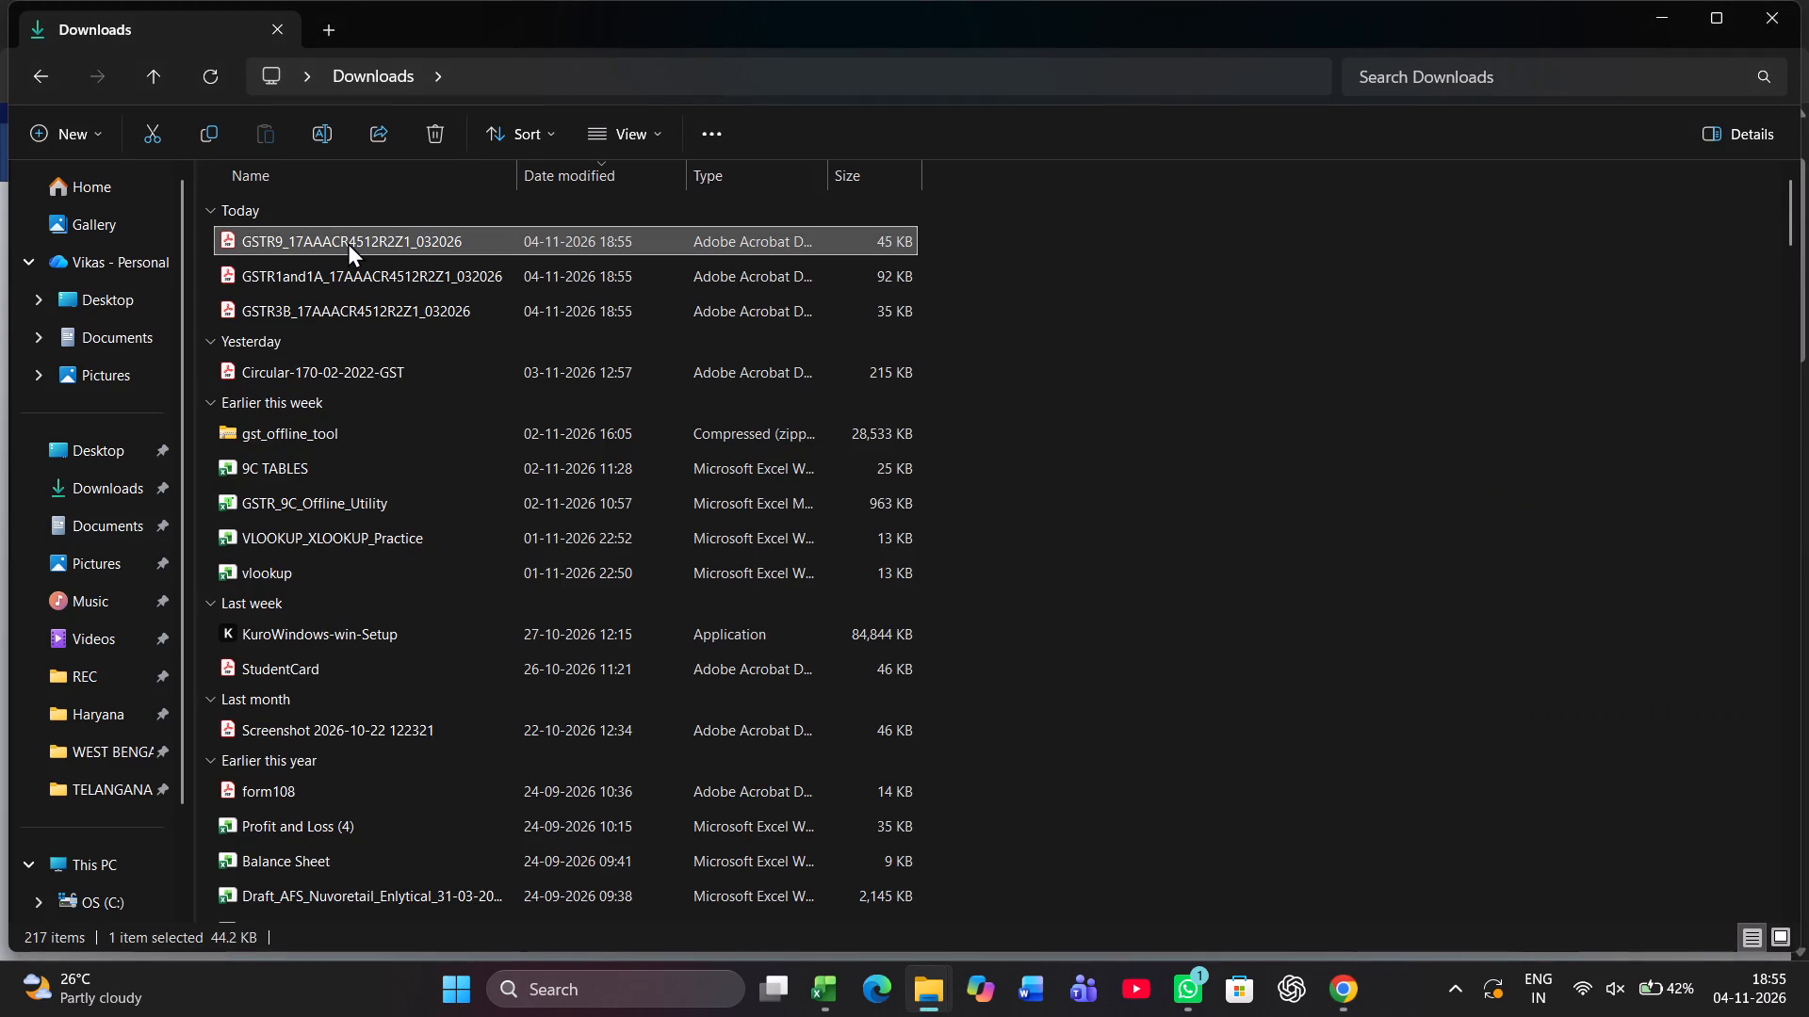
key("shift+Down")
key("shift+Down")
key("ctrl+x")
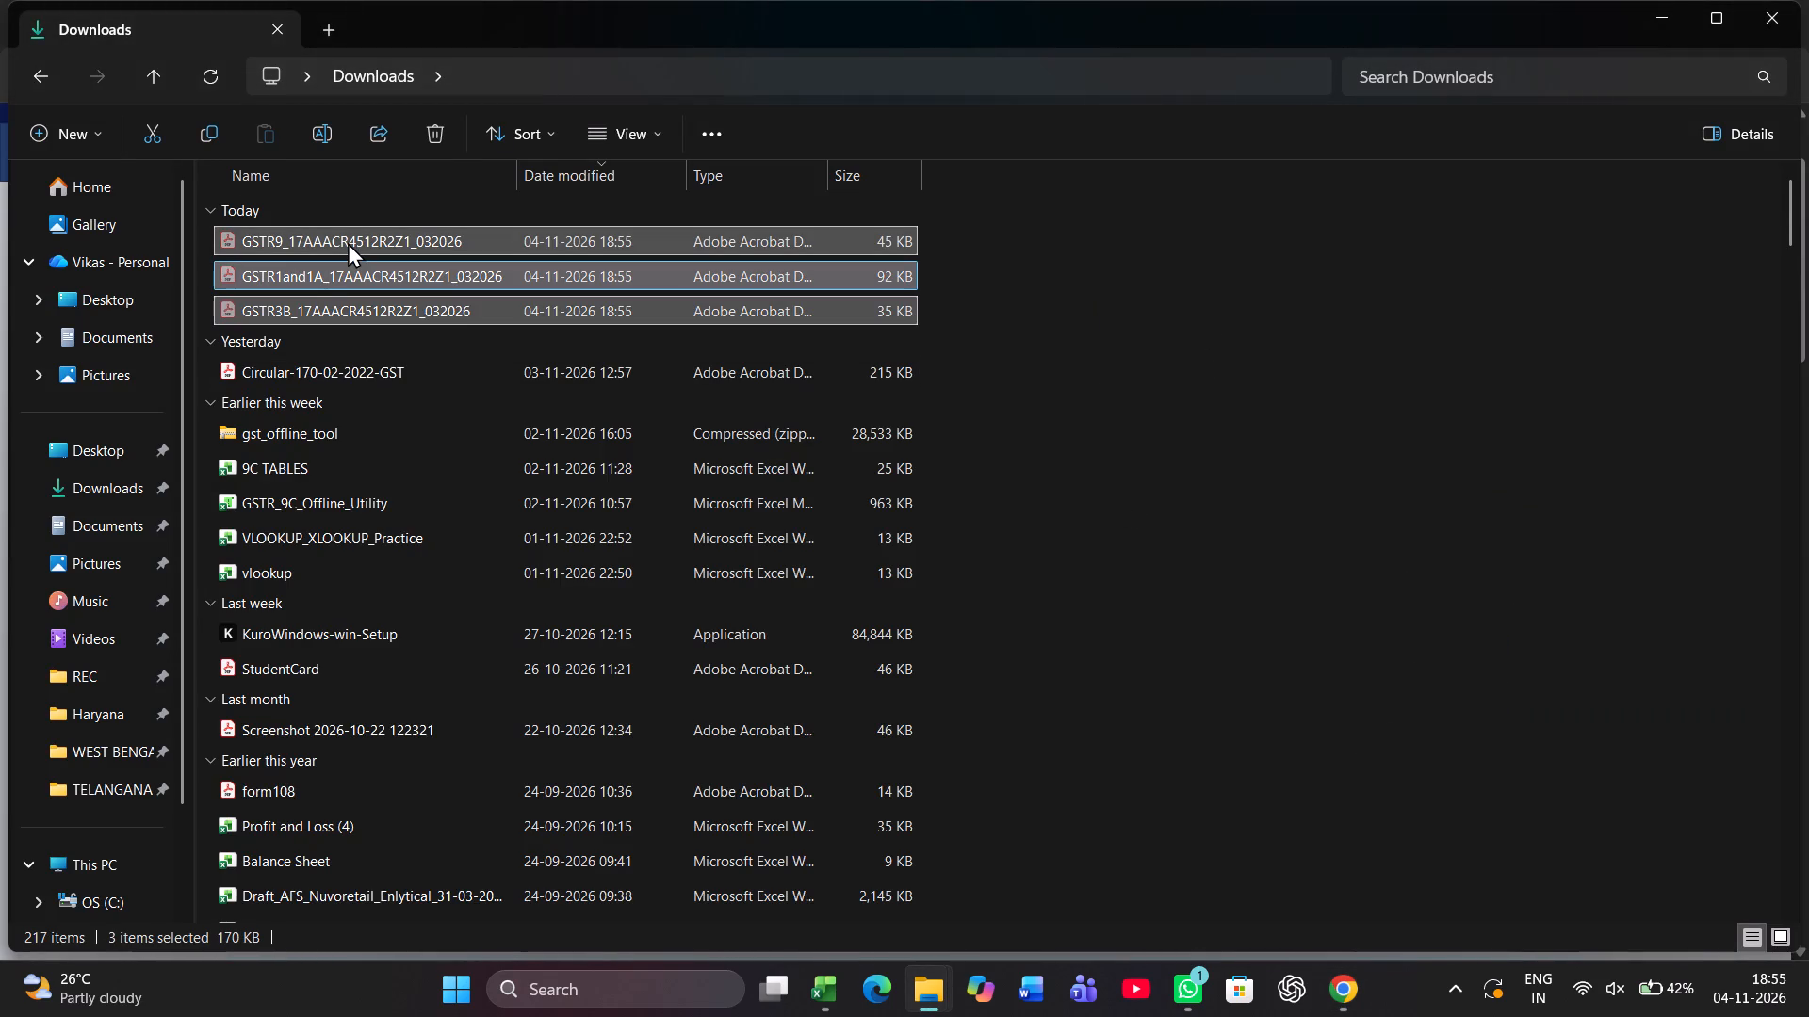
key("alt+Tab")
key("alt+Tab")
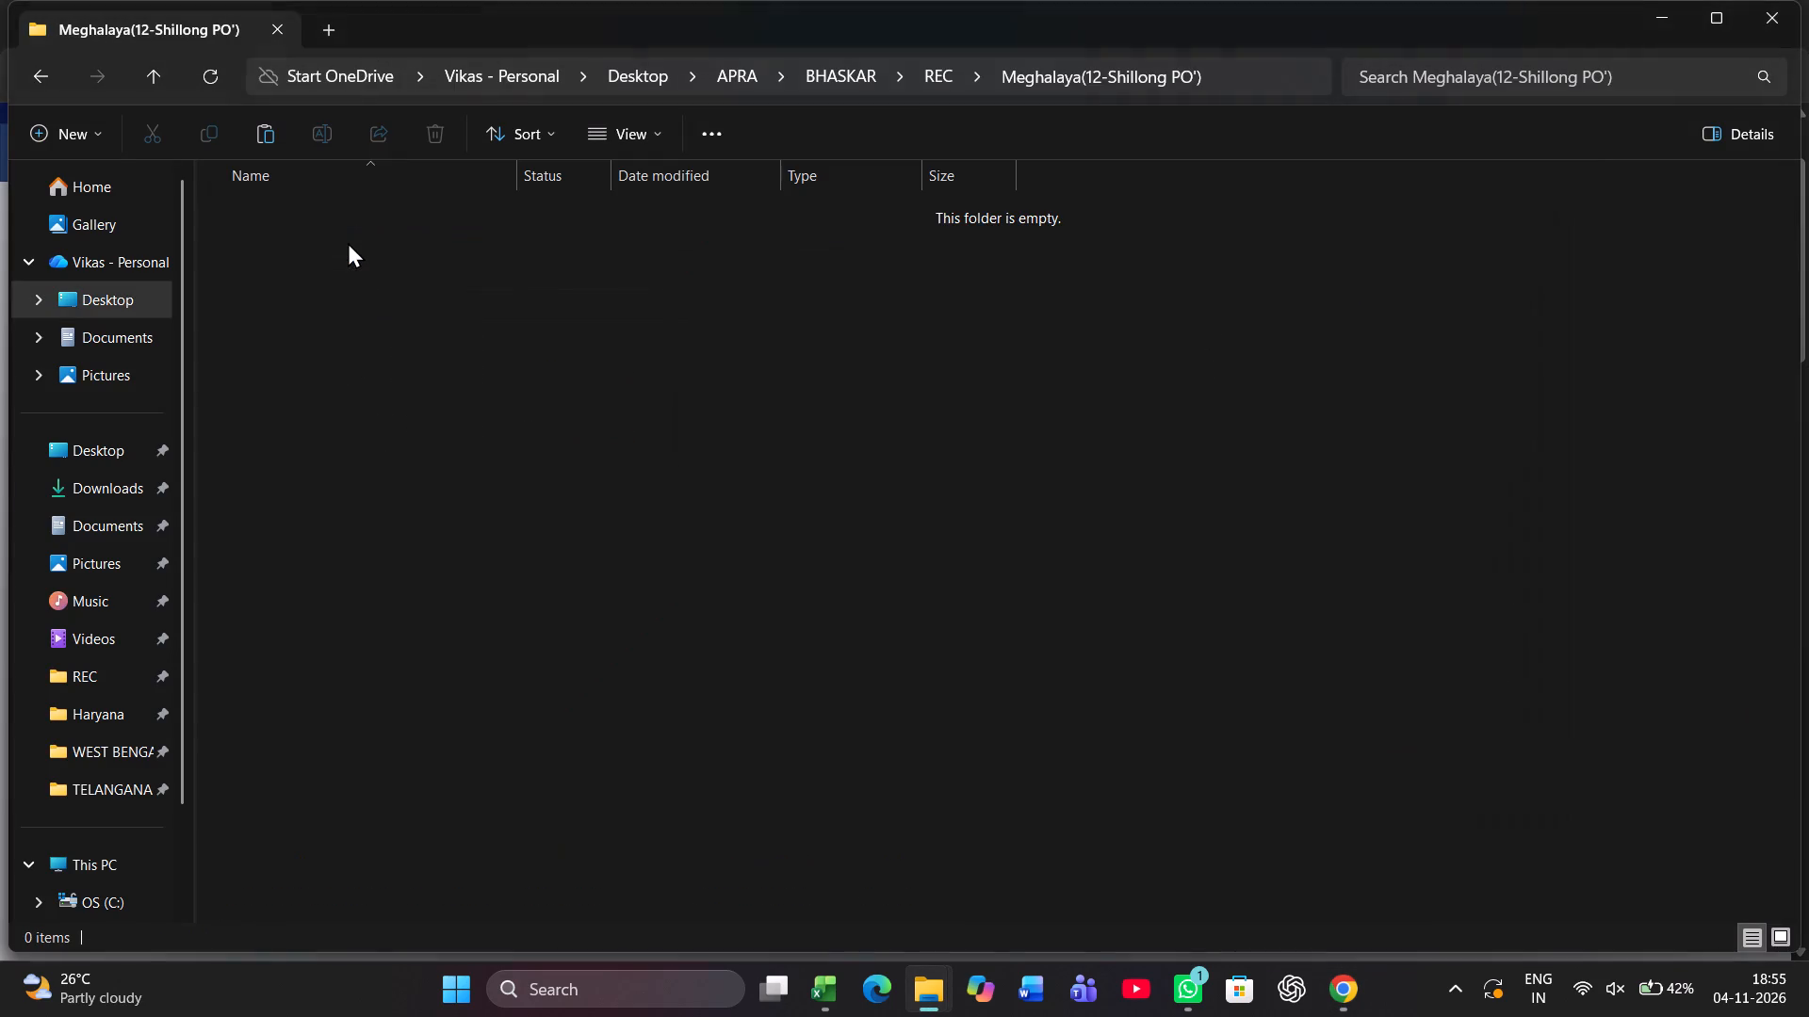
key("ctrl+v")
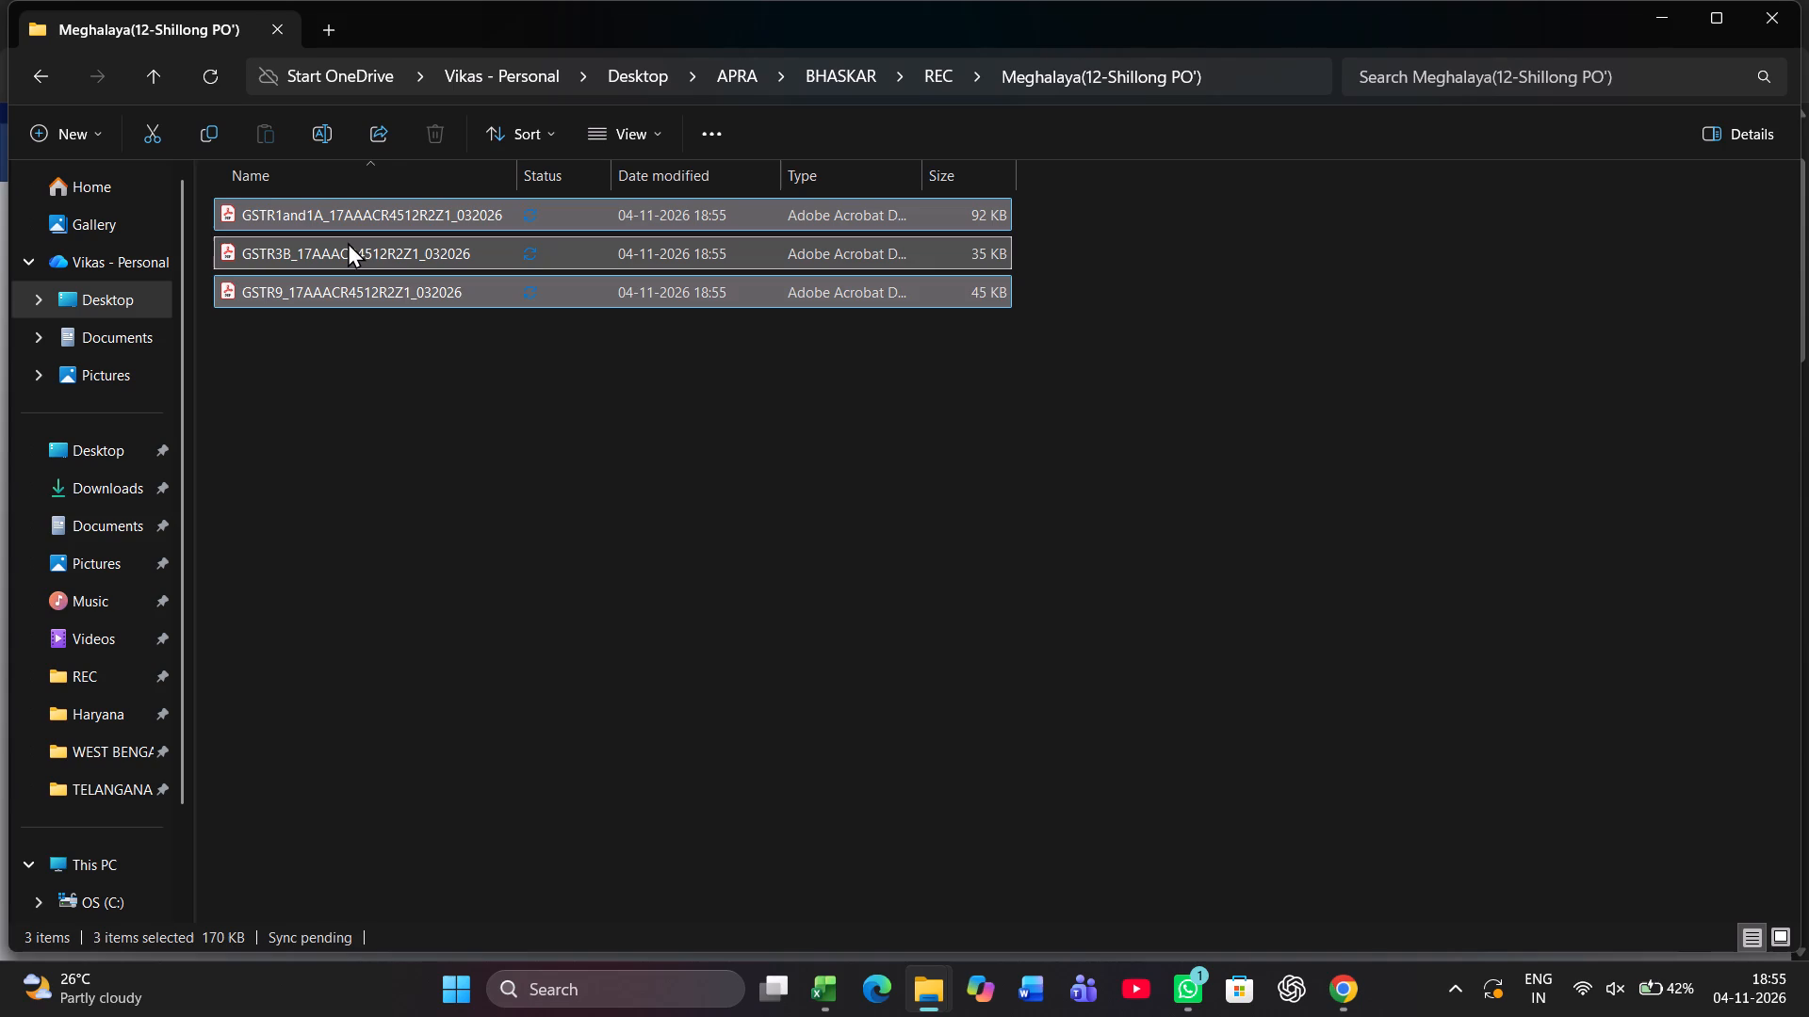
left_click(576, 369)
Switch to Octa in Chrome and select the Odisha(15-Bhubneshwar PO') branch name text in the GSTIN list.
key("alt+Tab")
key("alt+Tab")
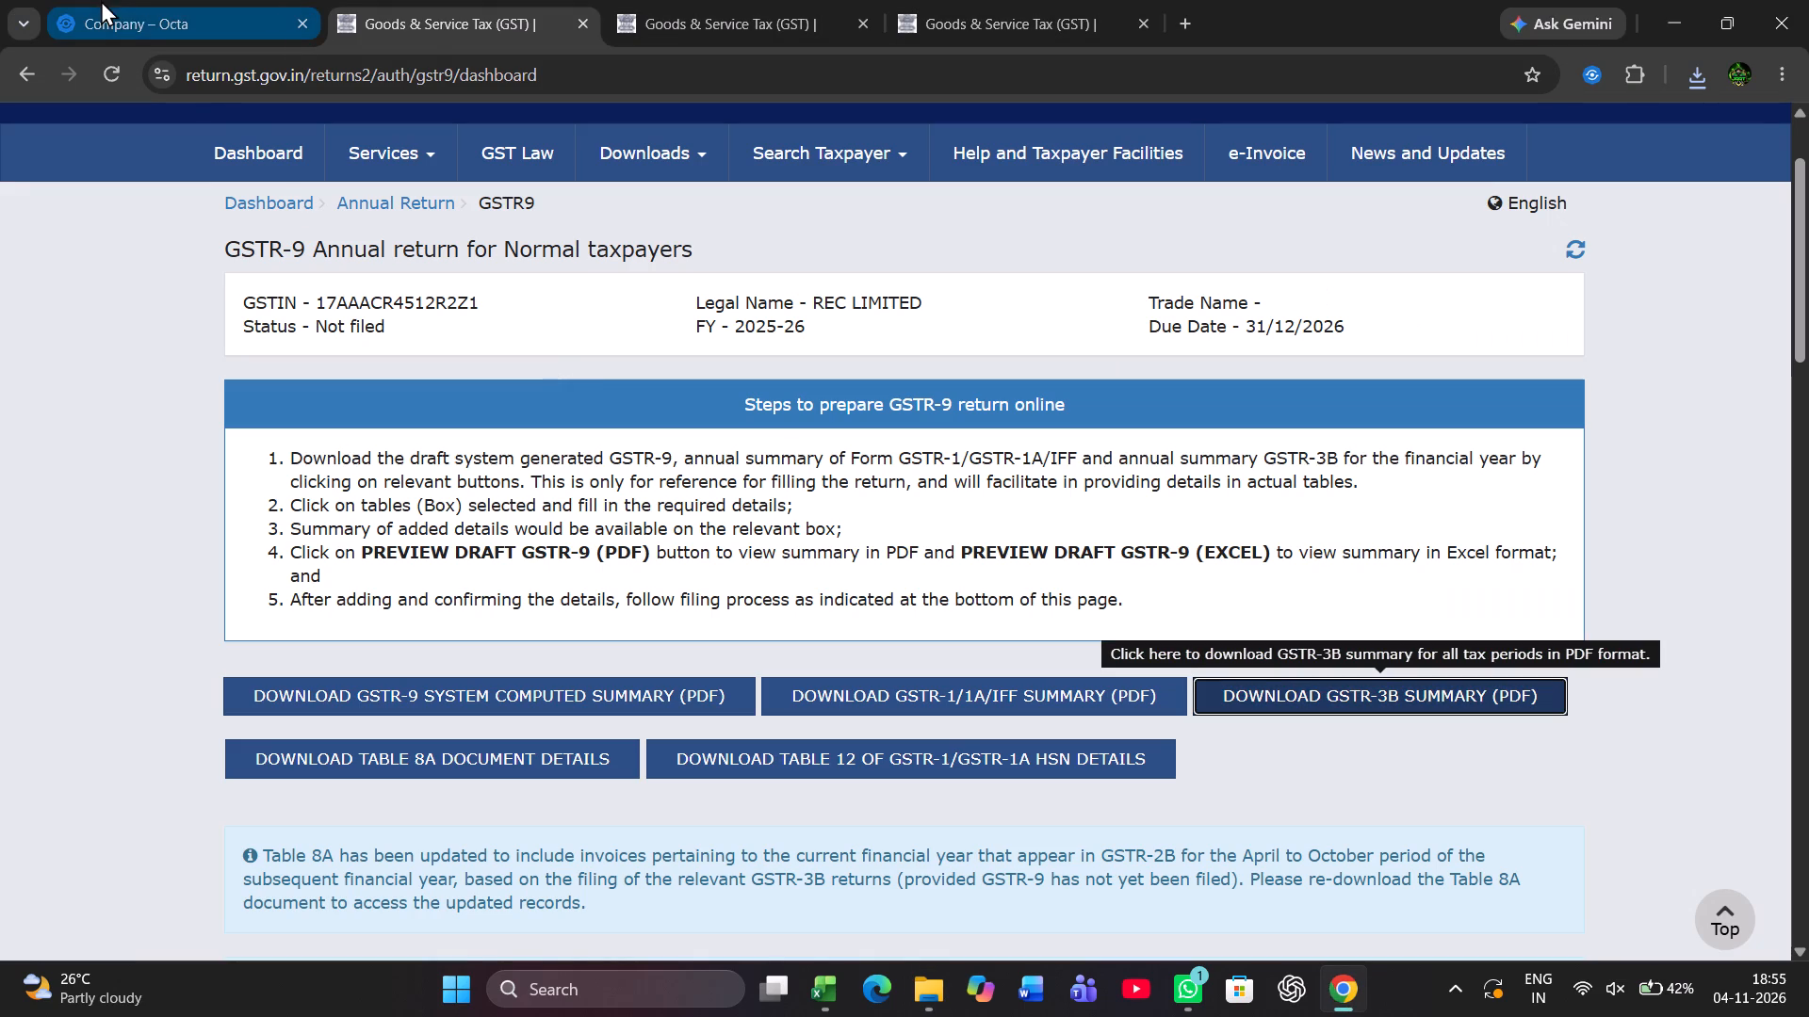
left_click(144, 14)
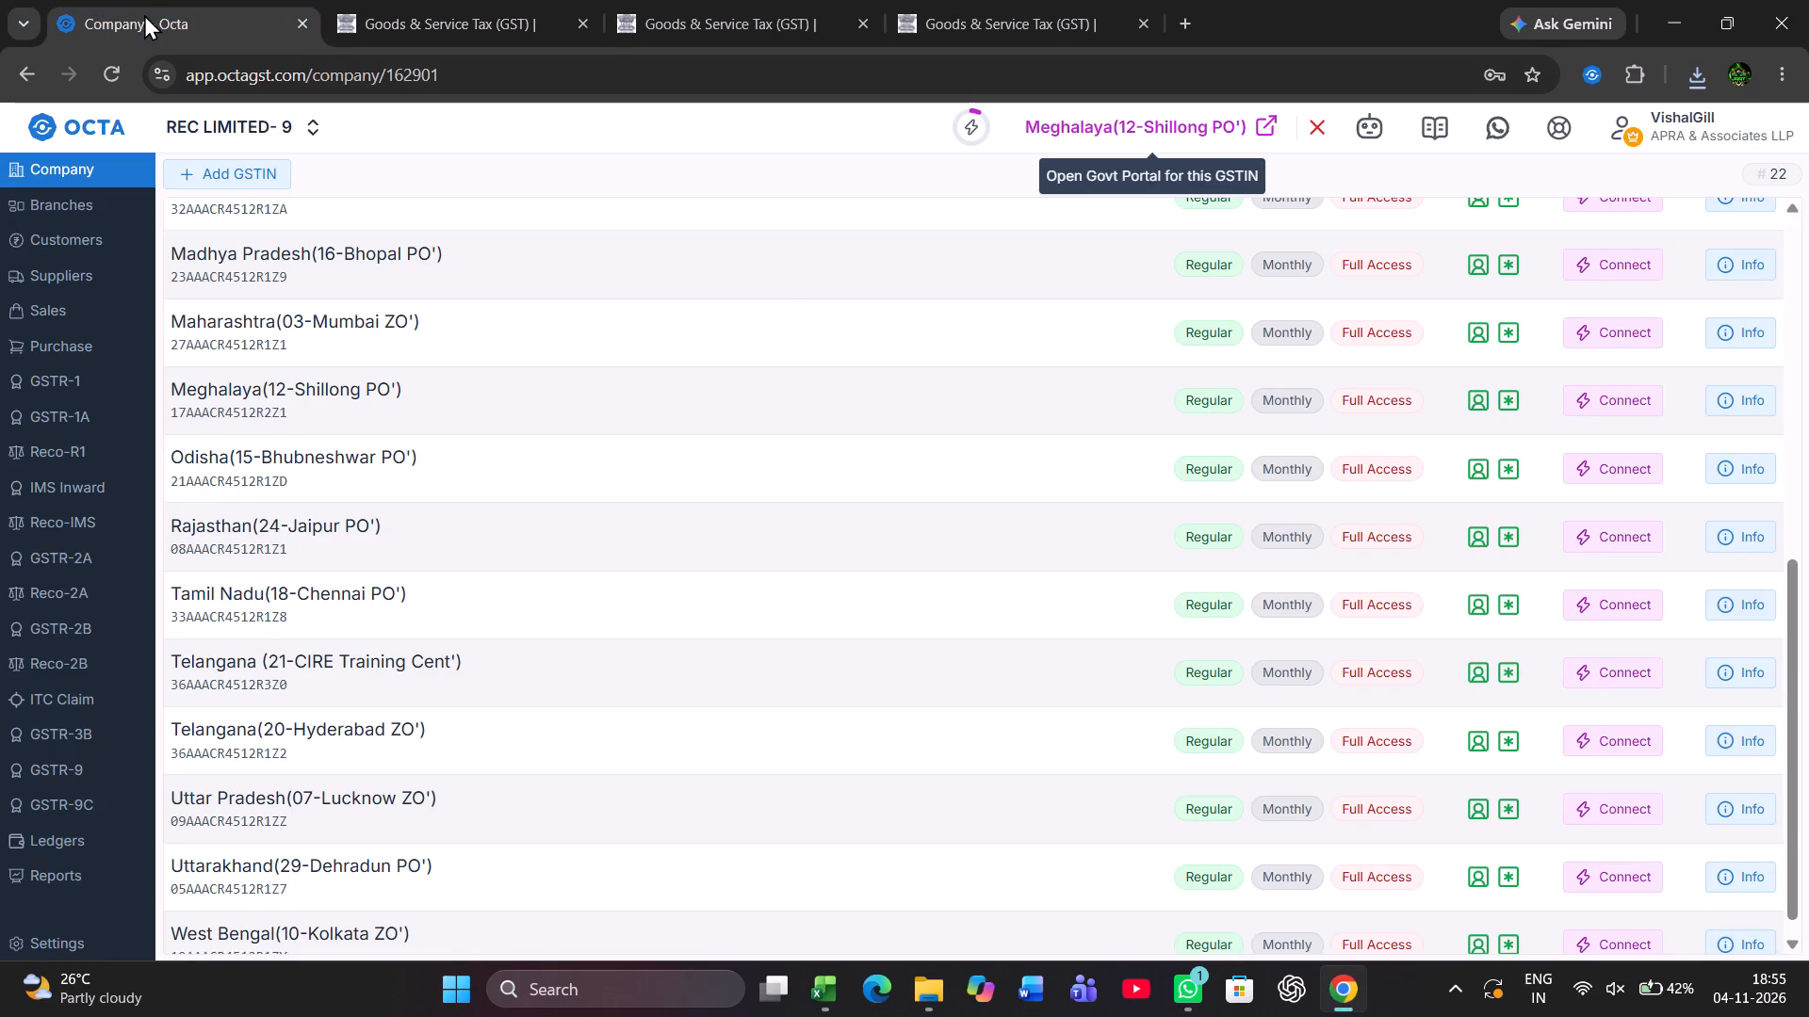
left_click(174, 454)
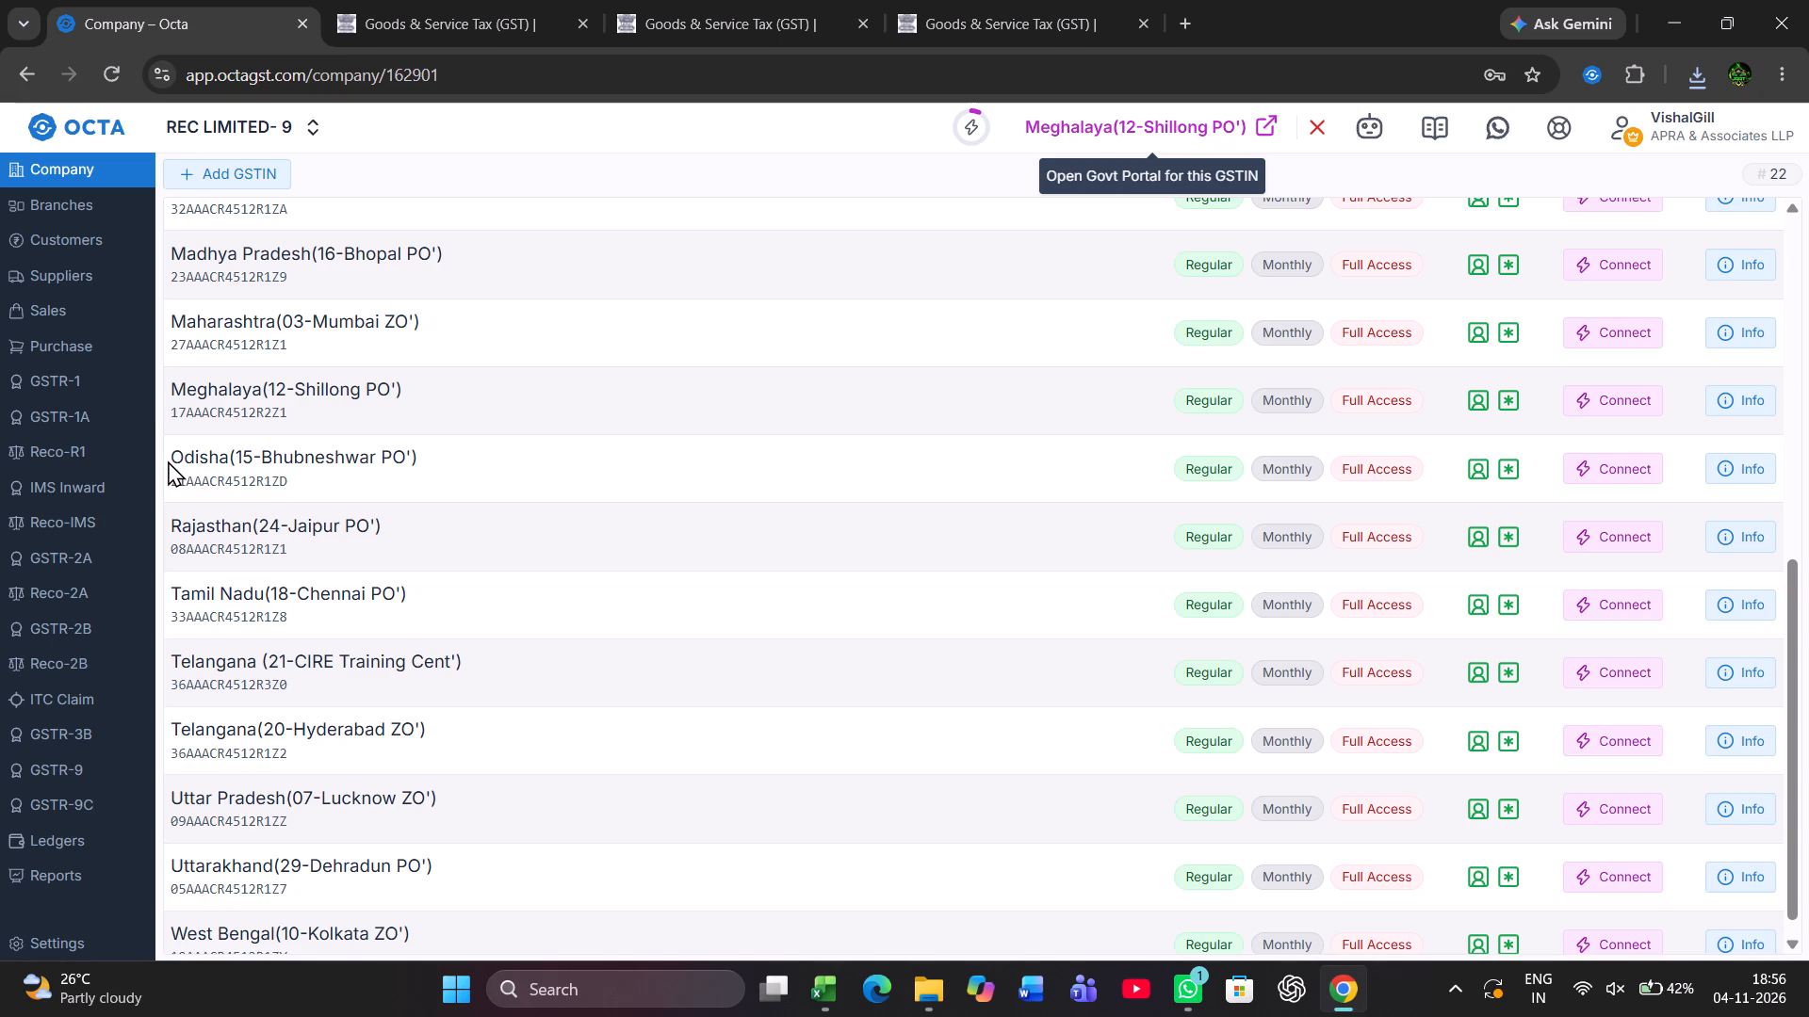
left_click_drag(176, 448, 268, 446)
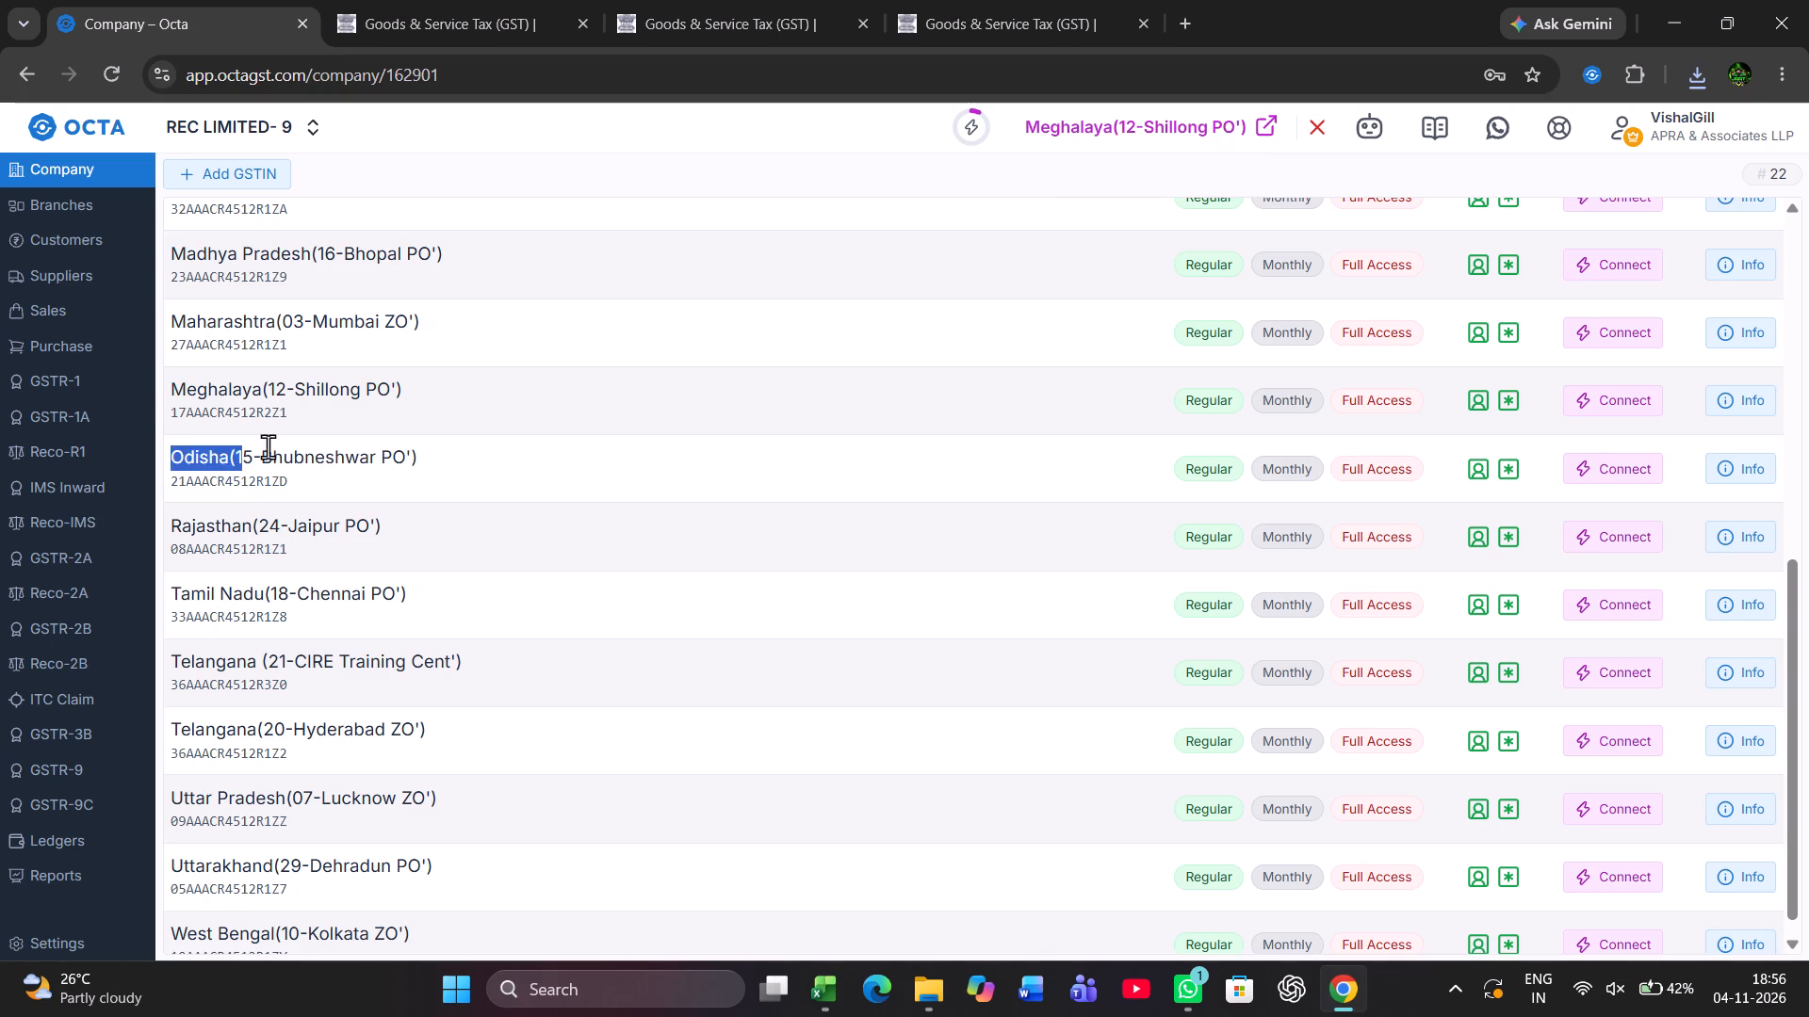
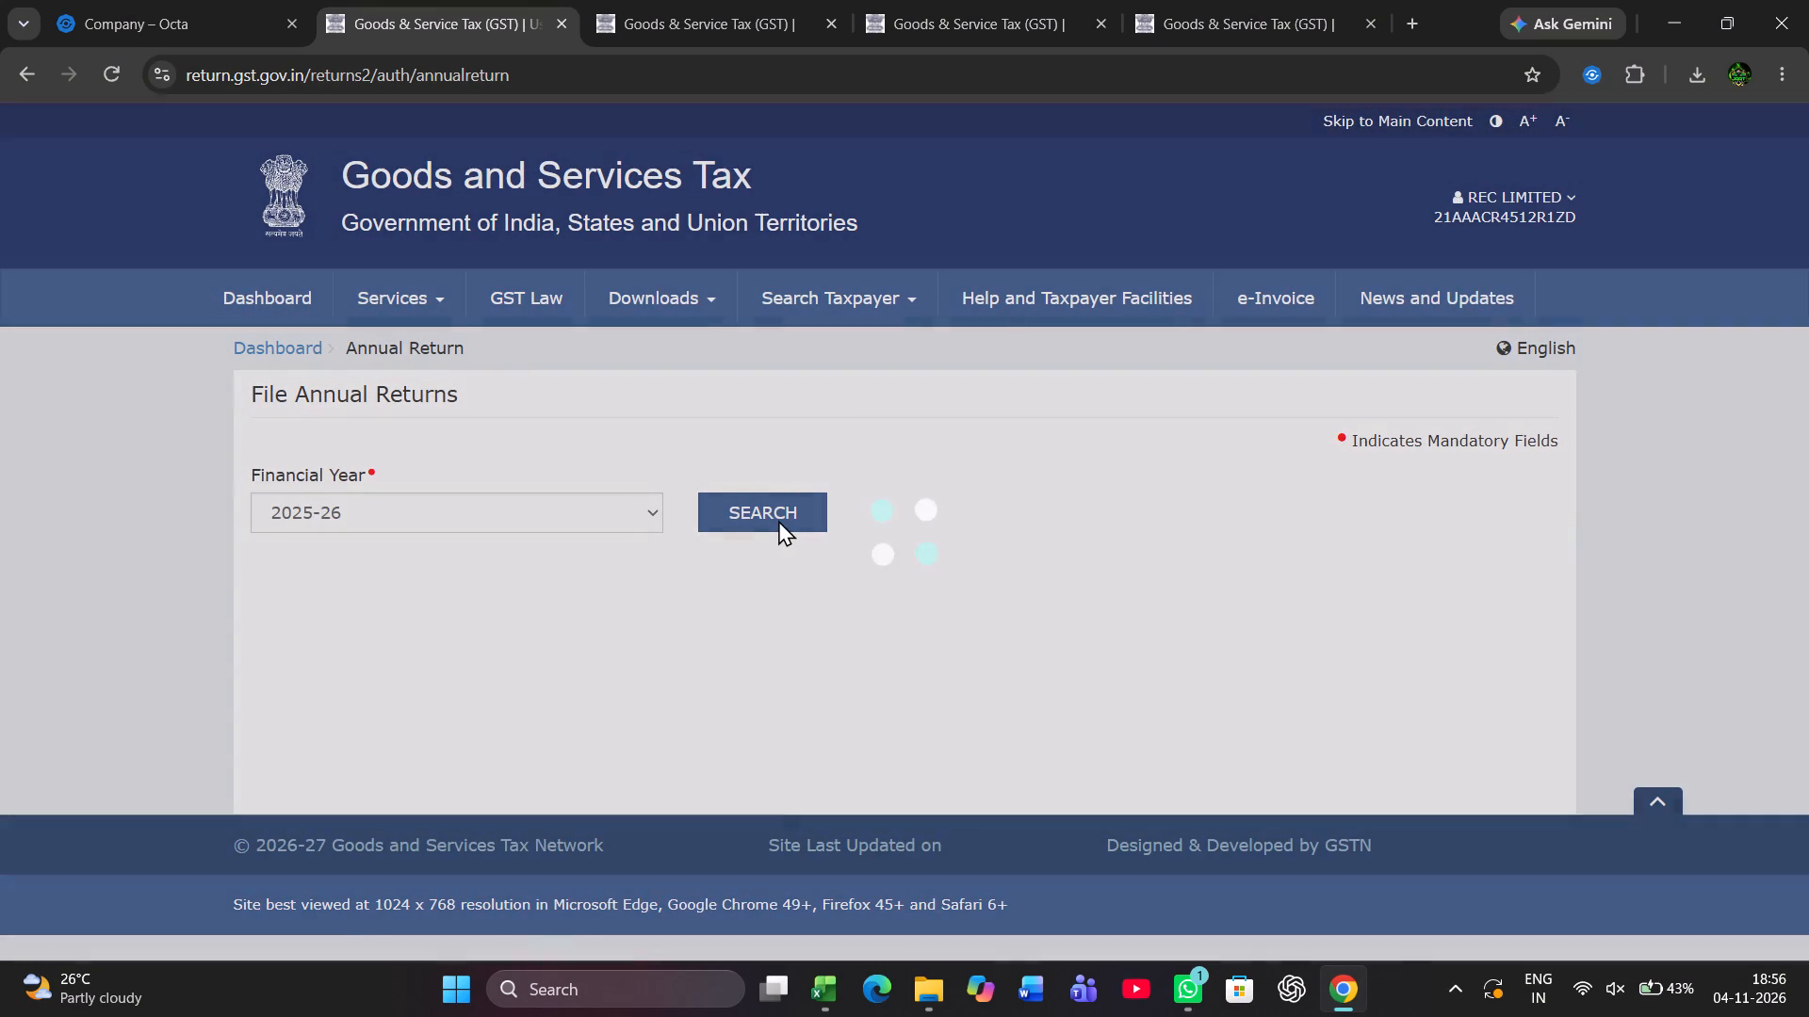
Search annual returns for 2025-26, open Odisha's GSTR-9 and continue past the Nil return question with No selected.
left_click(778, 520)
scroll(778, 520, "down", 1)
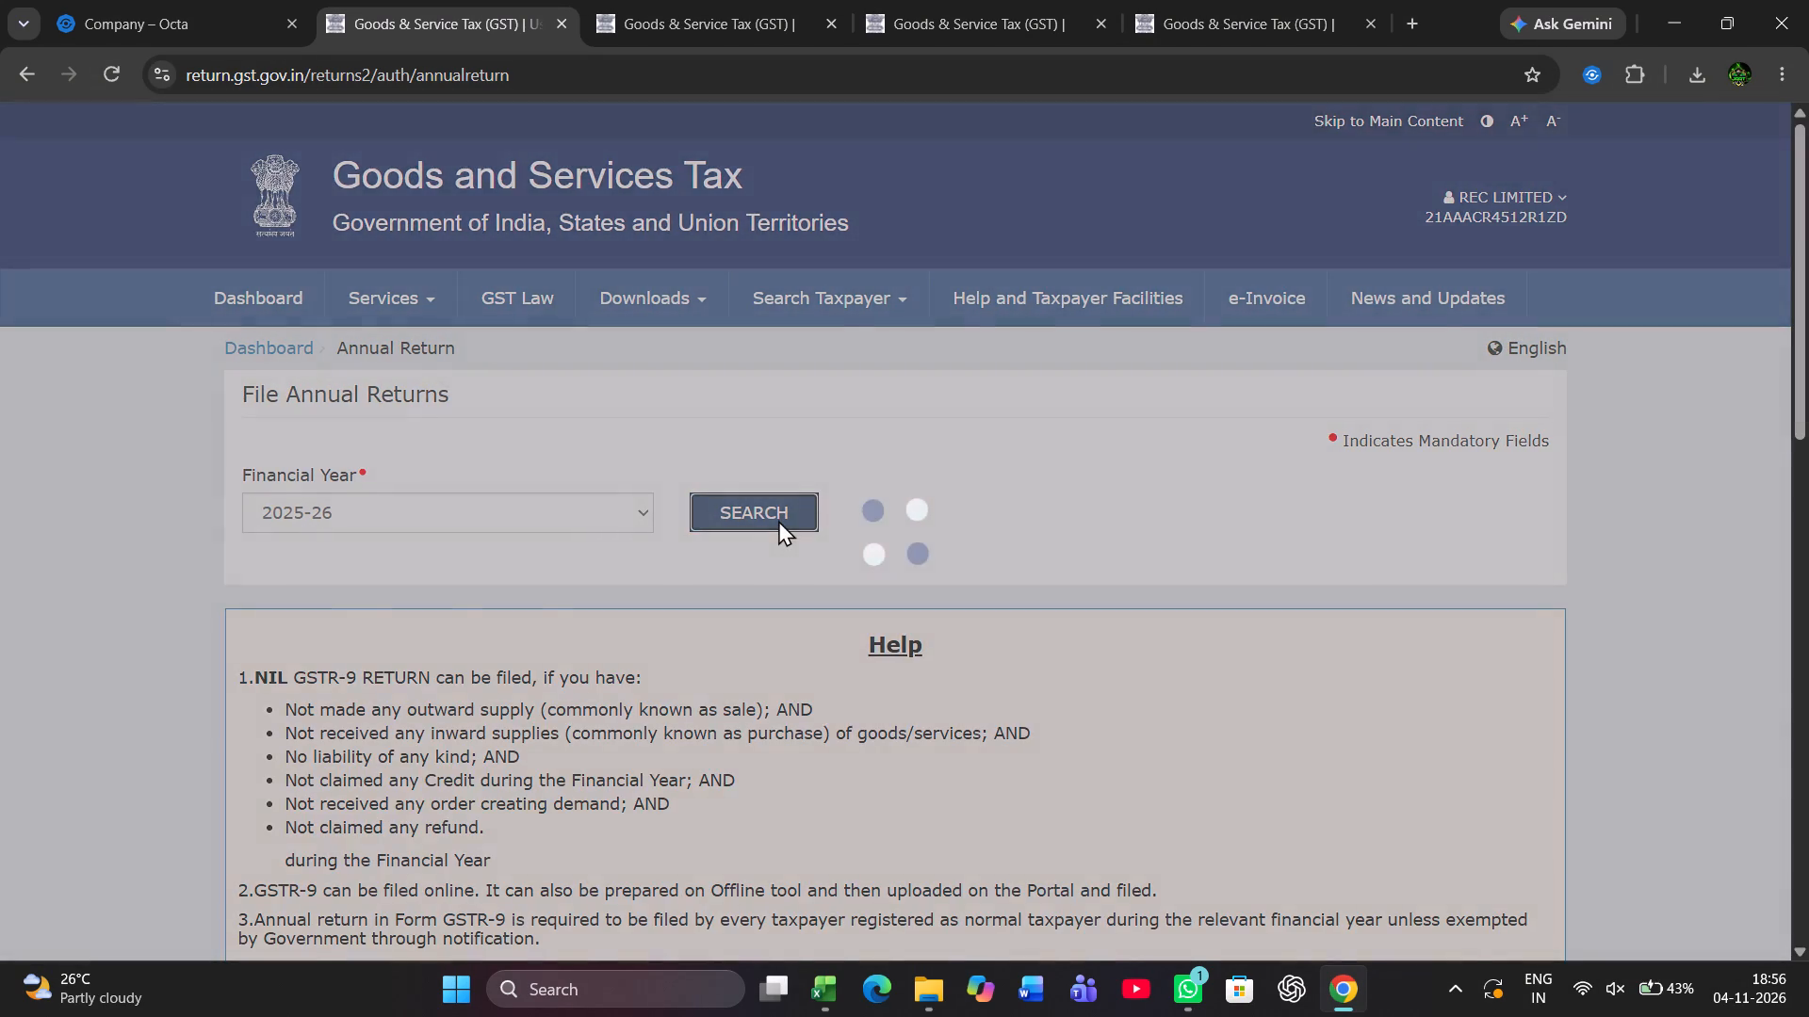
scroll(778, 520, "down", 2)
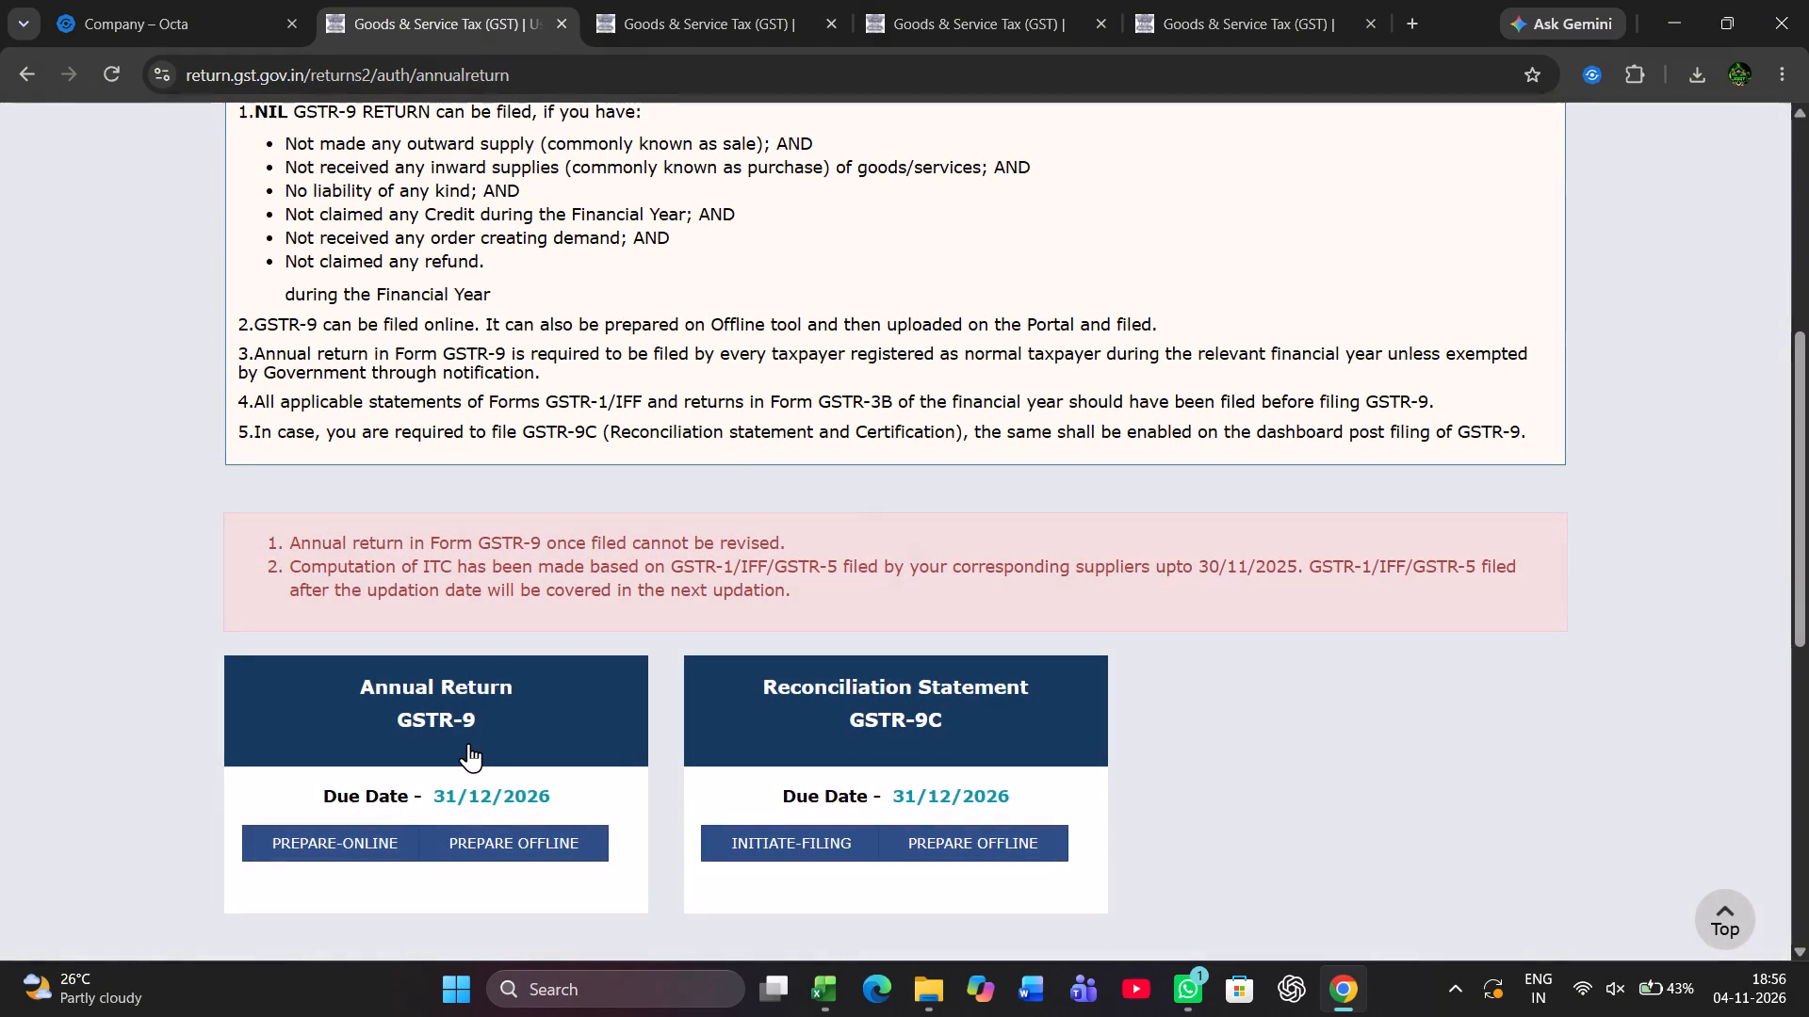
left_click(468, 743)
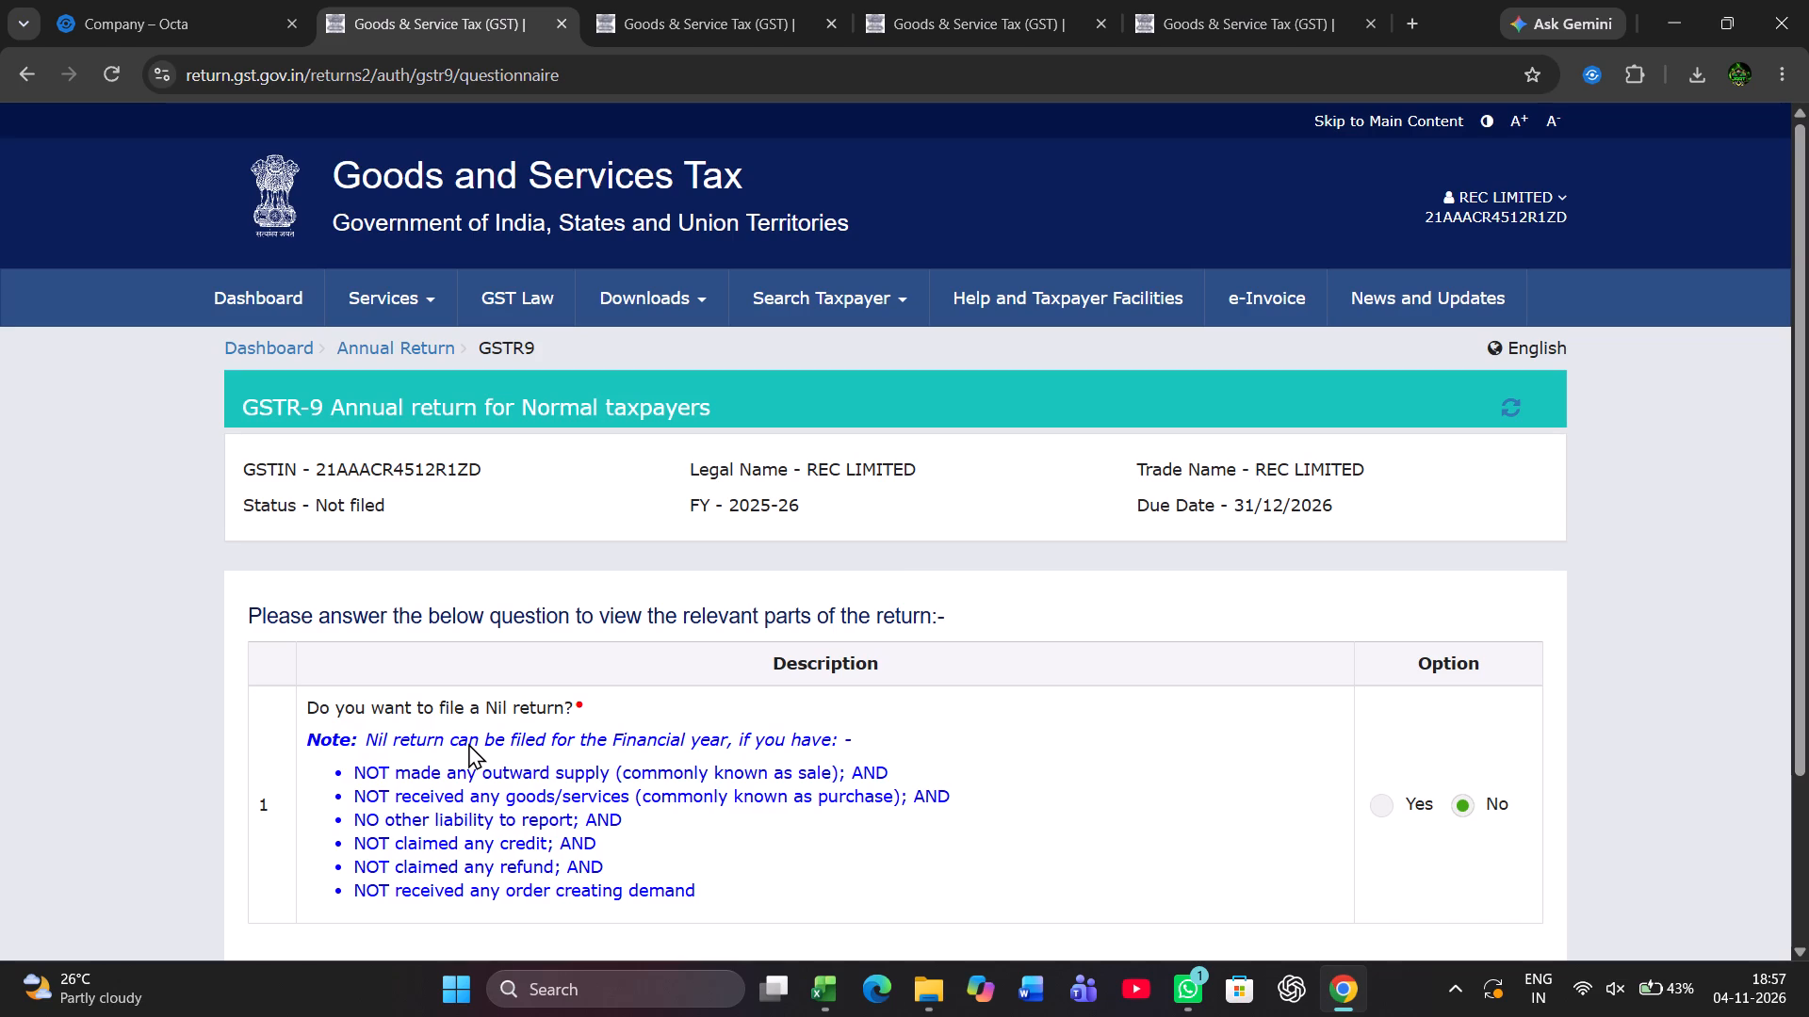
scroll(468, 743, "down", 3)
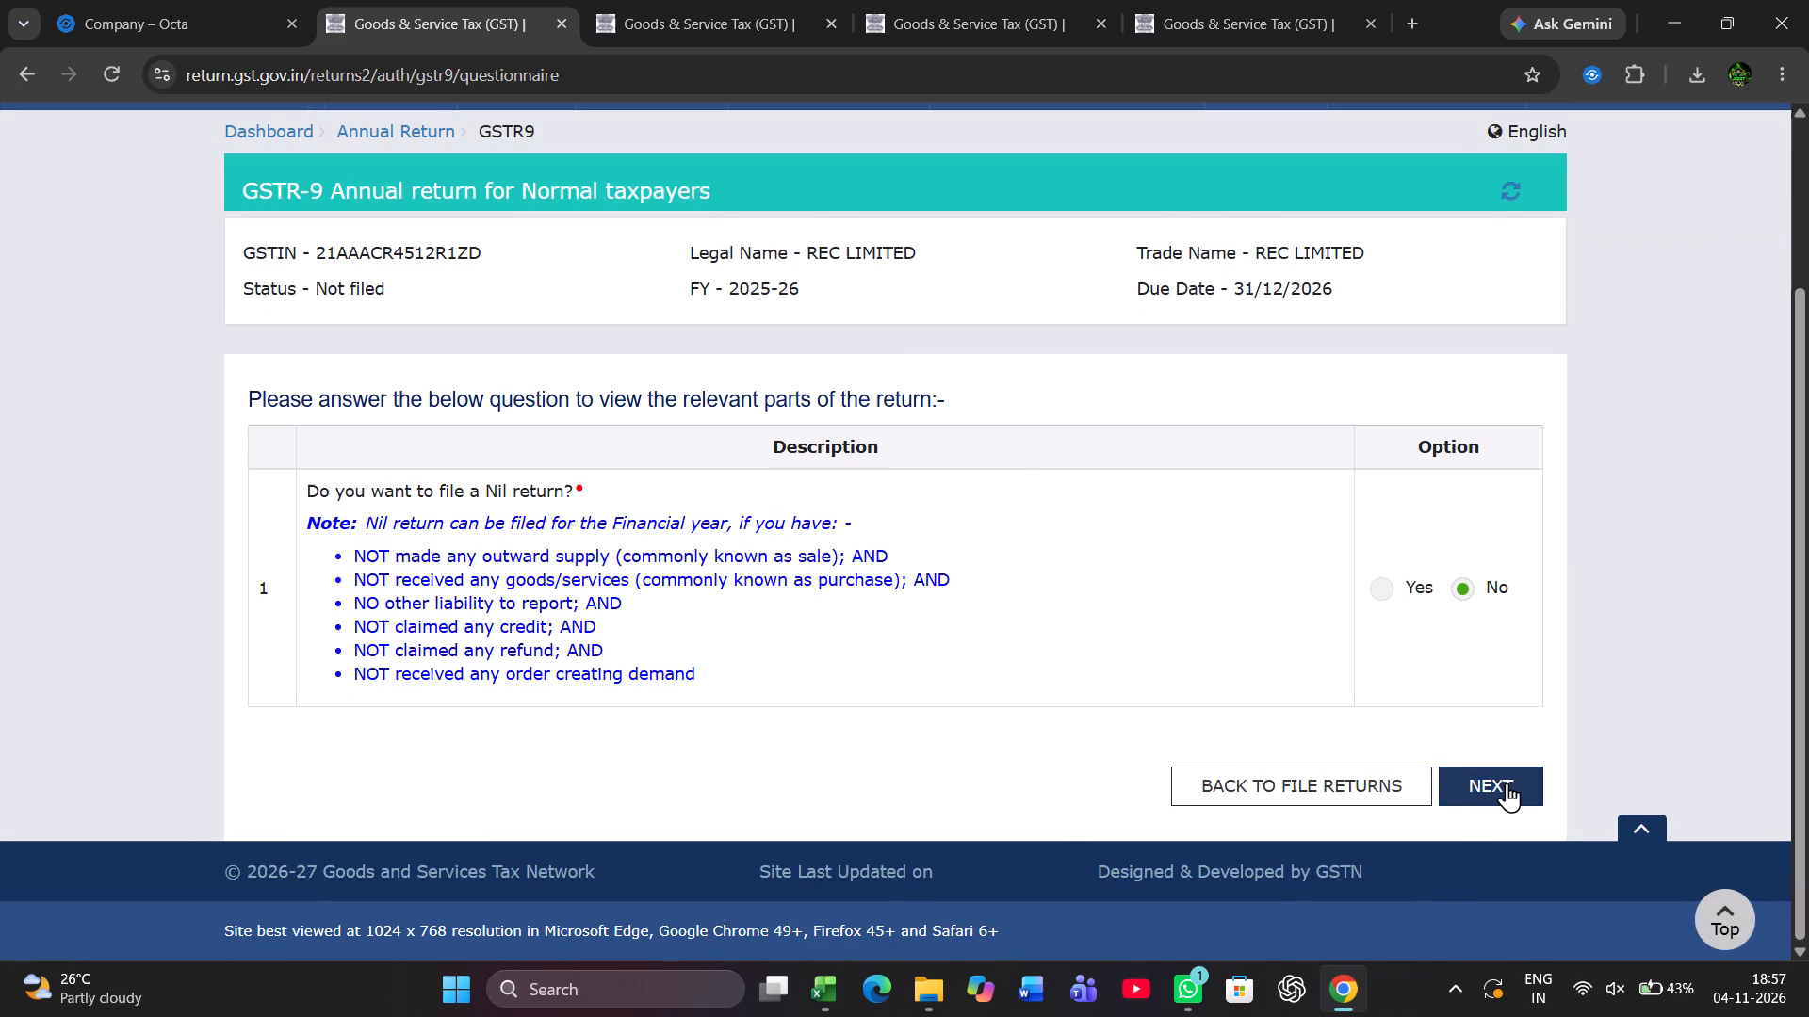
left_click(1507, 783)
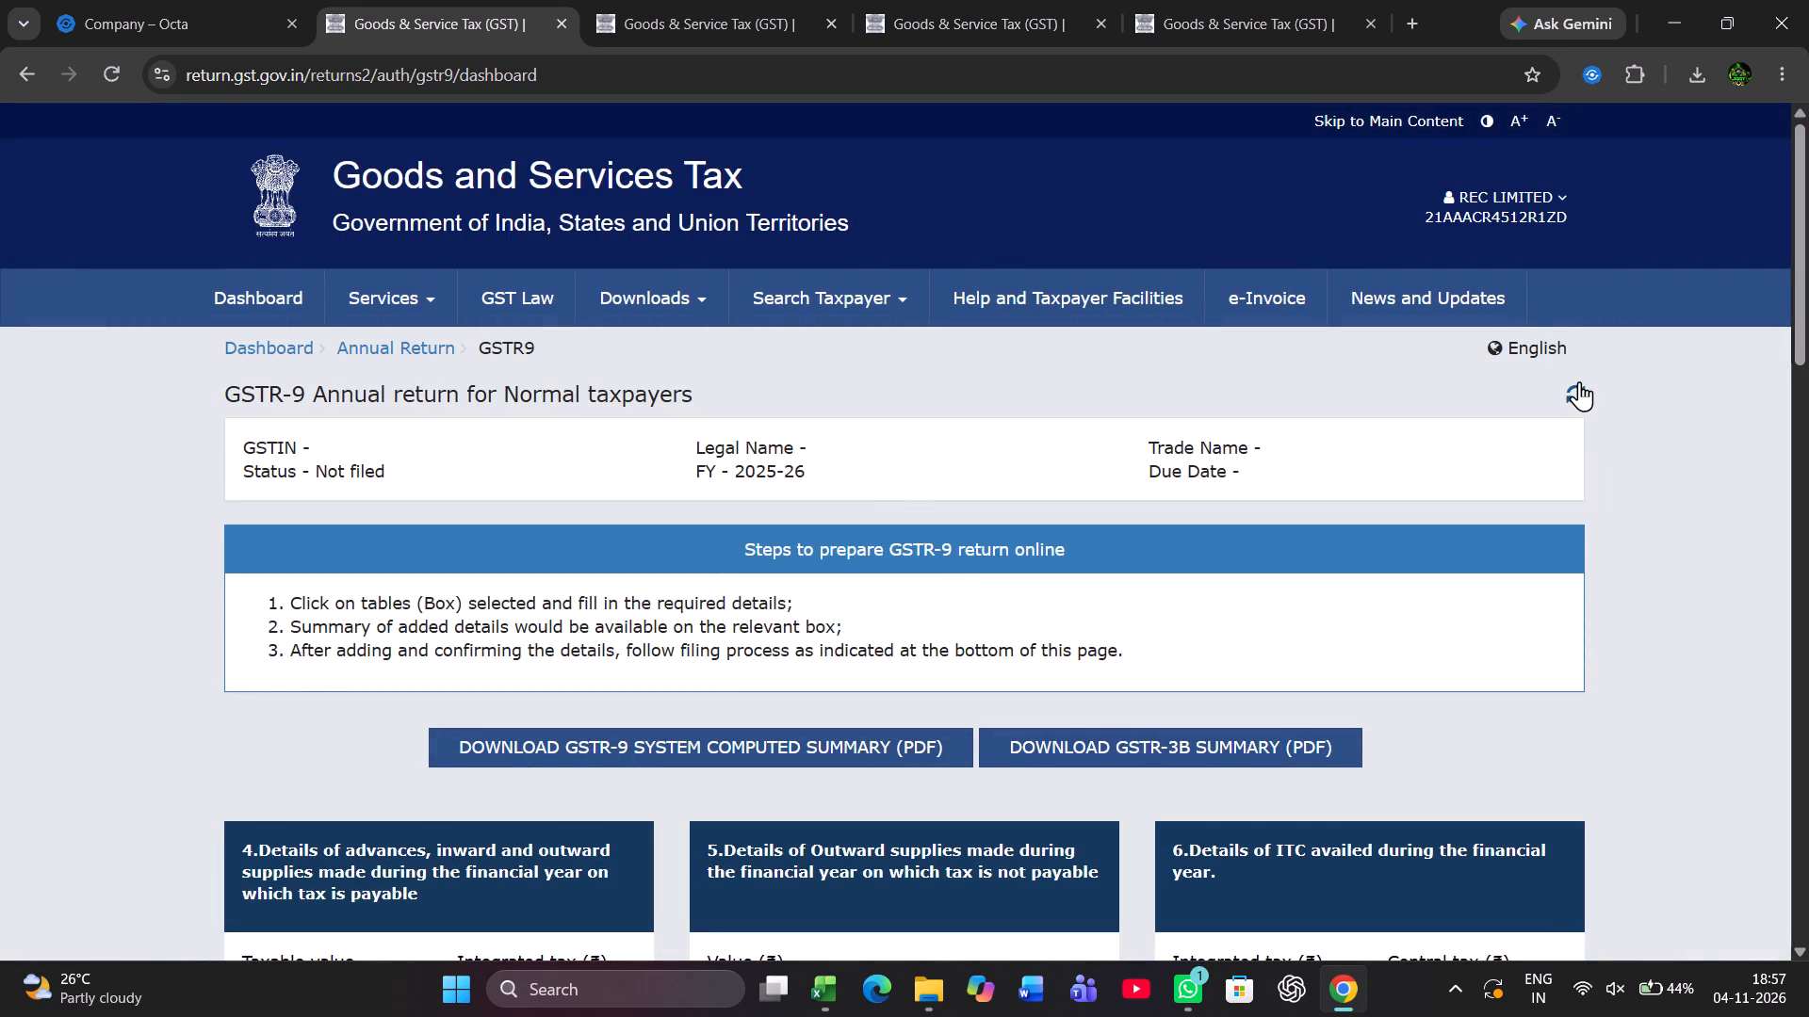
Refresh the GSTR-9 page and download Odisha's GSTR-9 system computed, GSTR-1/1A/IFF and GSTR-3B summaries as PDFs.
left_click(1579, 381)
scroll(863, 628, "down", 2)
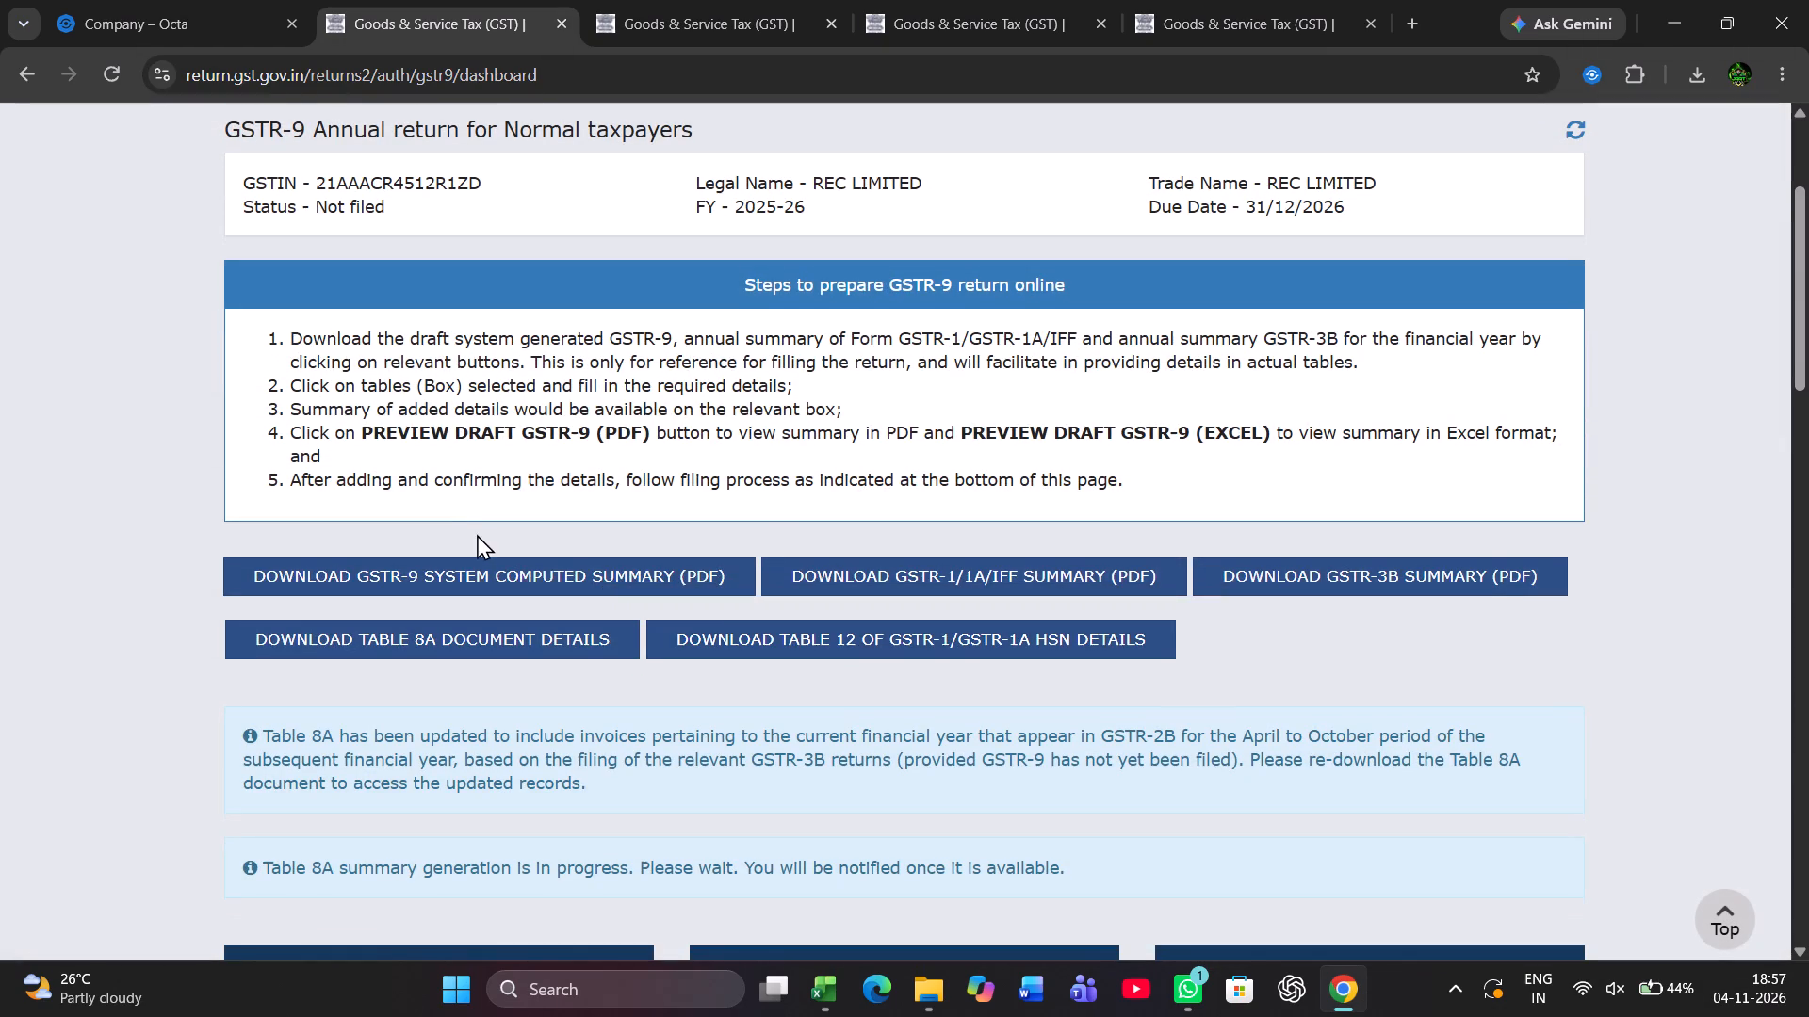
left_click(496, 573)
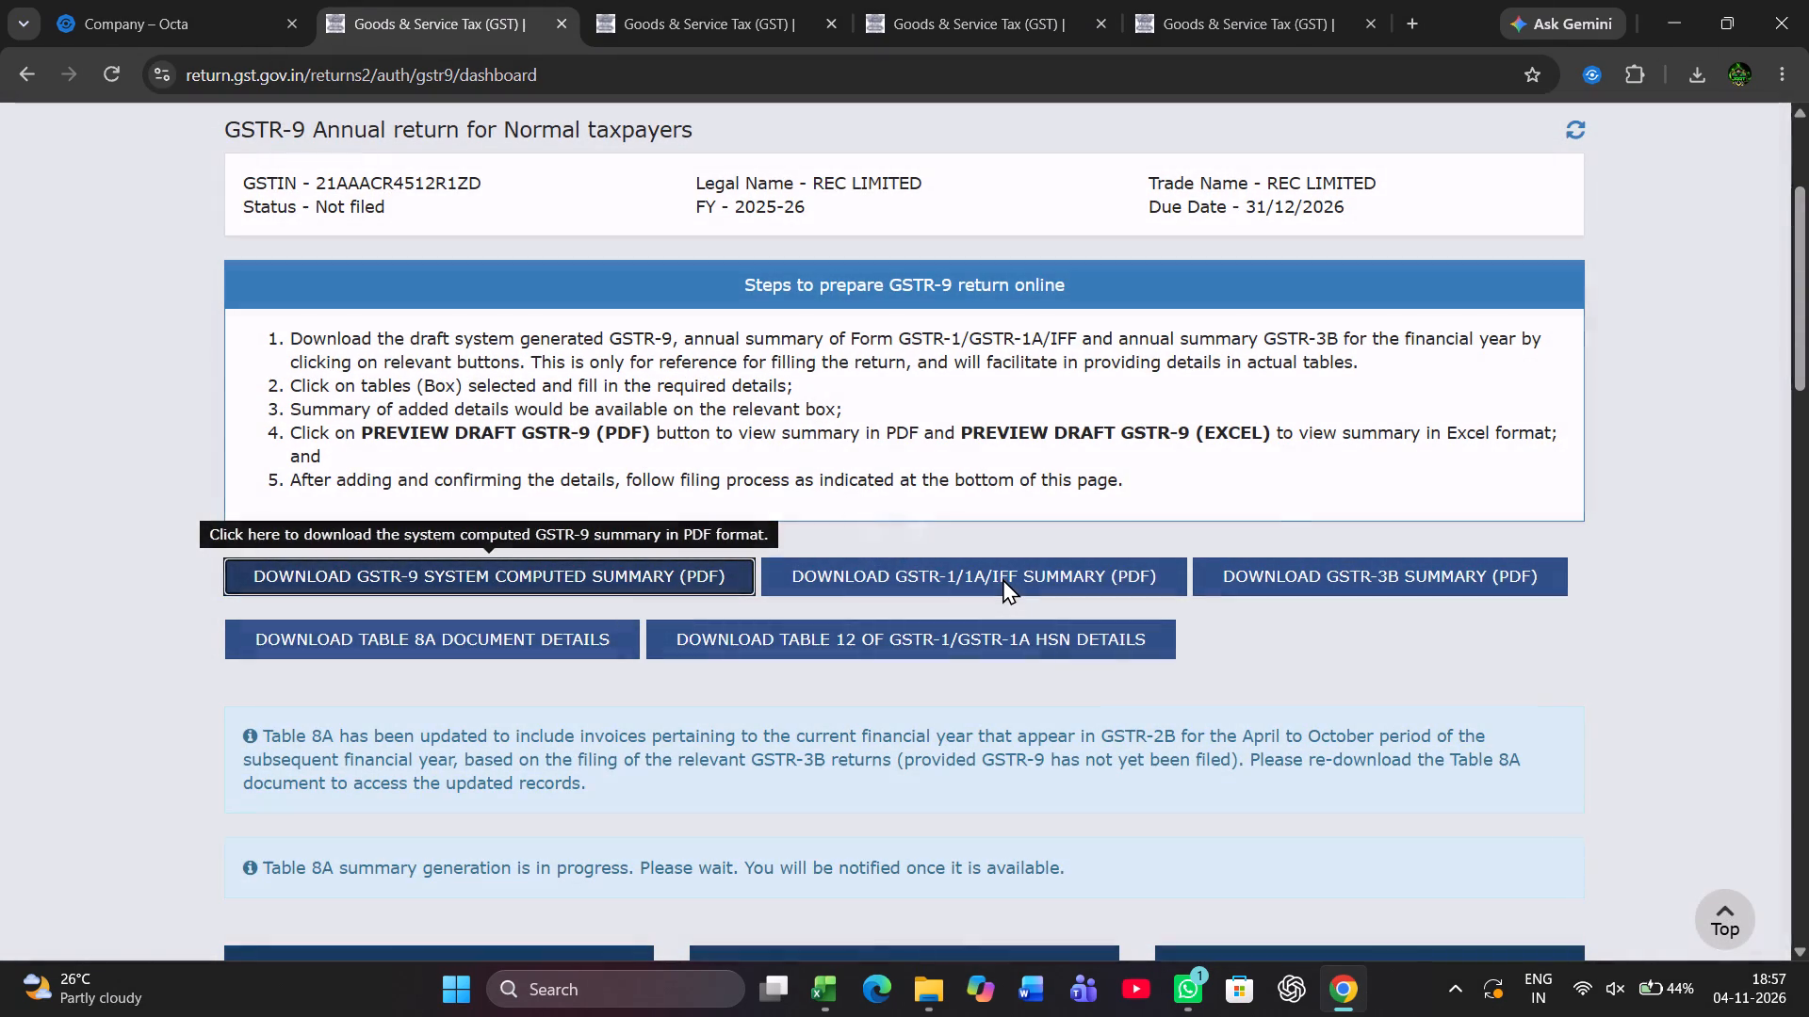
left_click(1002, 578)
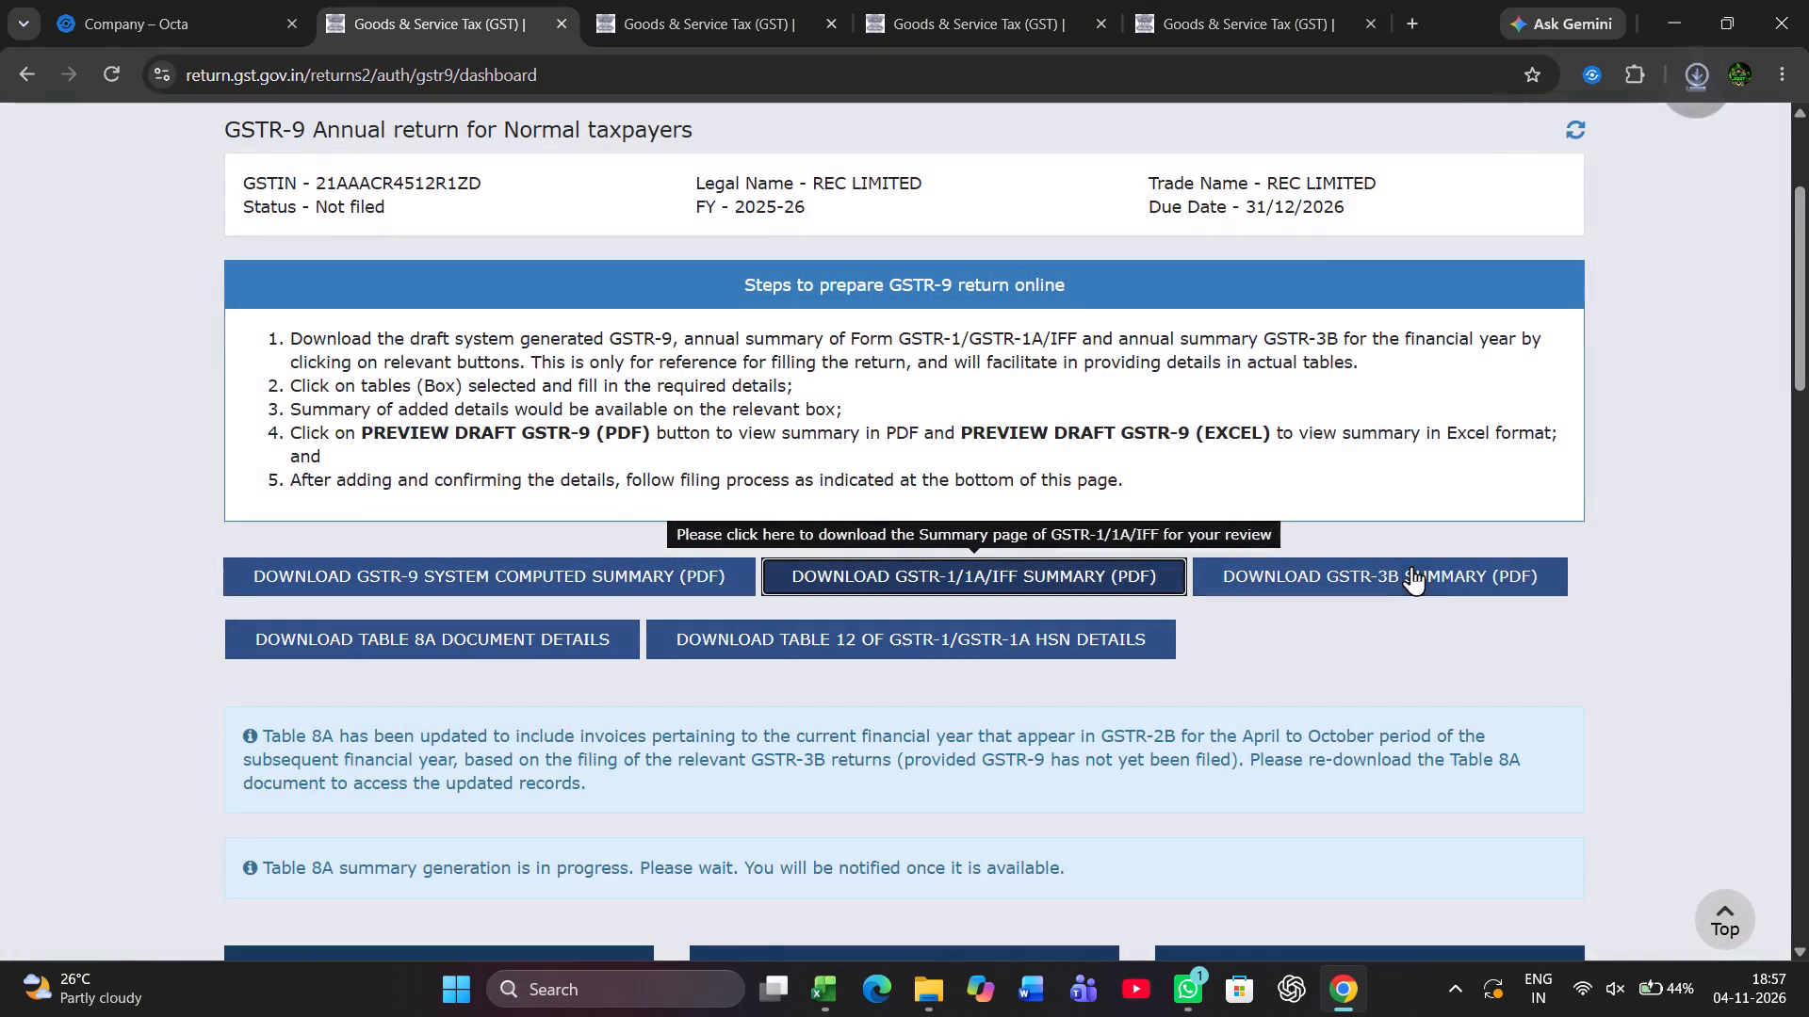
left_click(1411, 566)
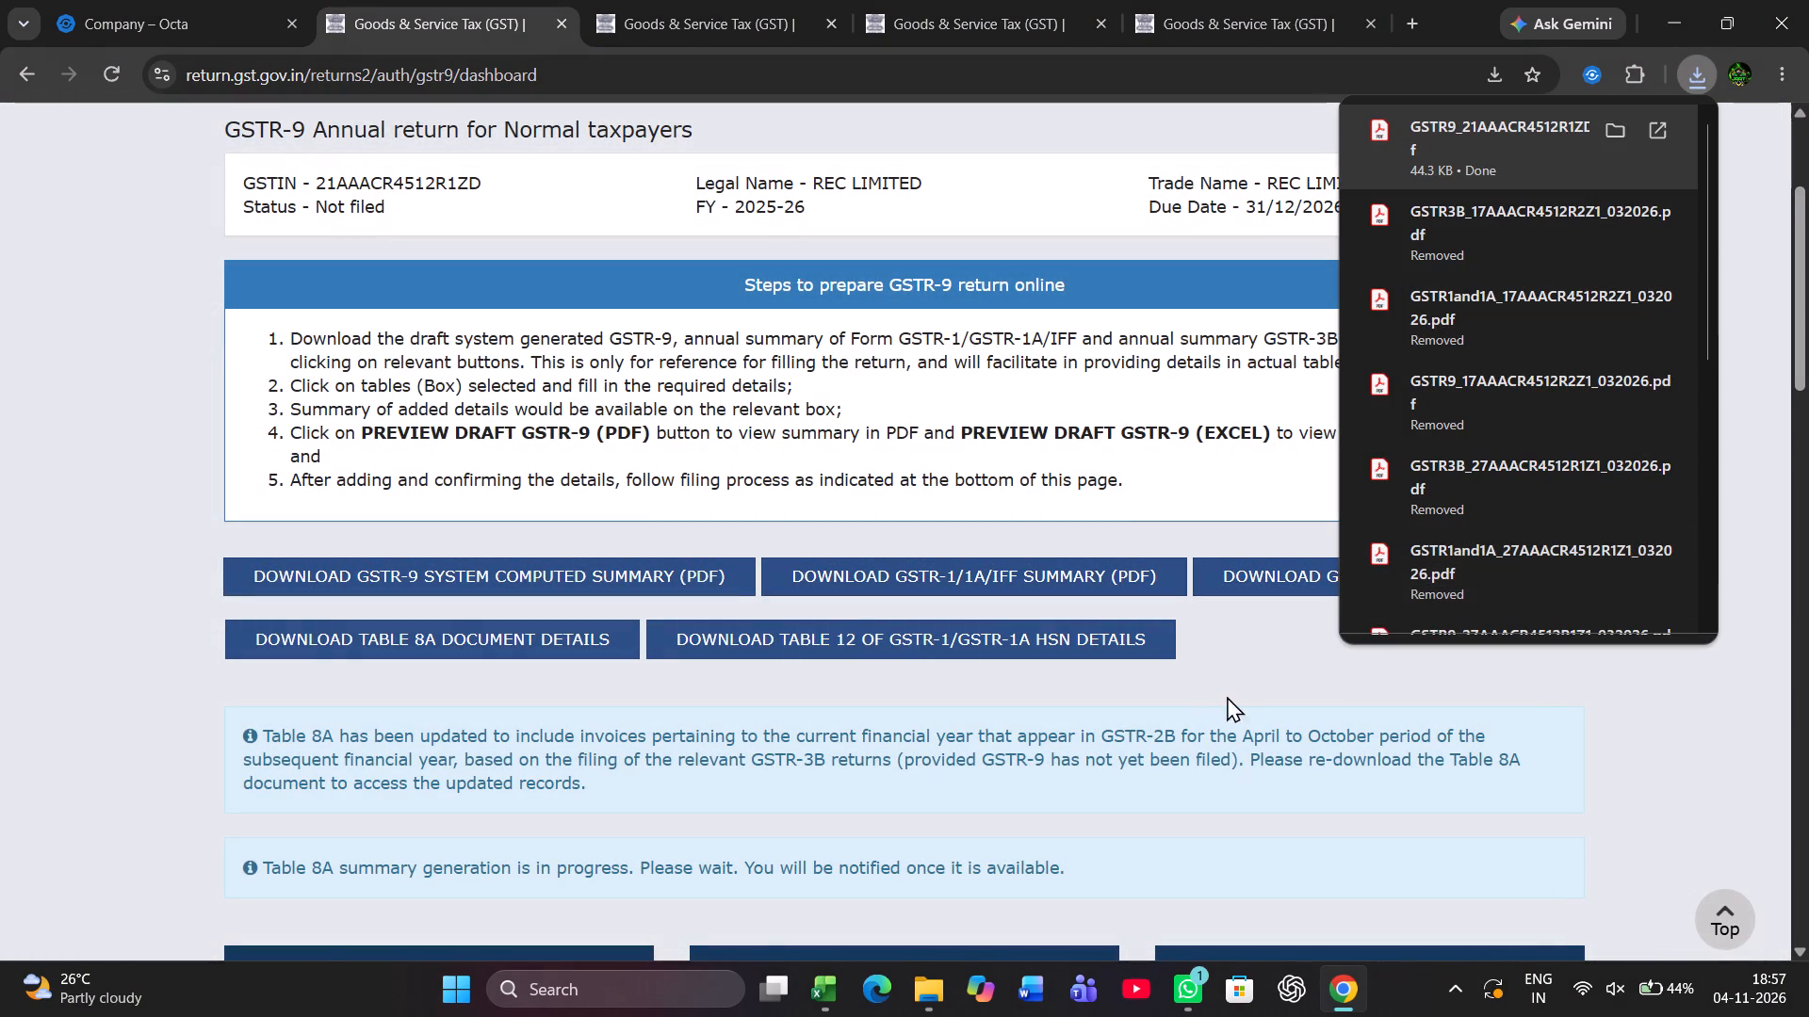
left_click(1265, 637)
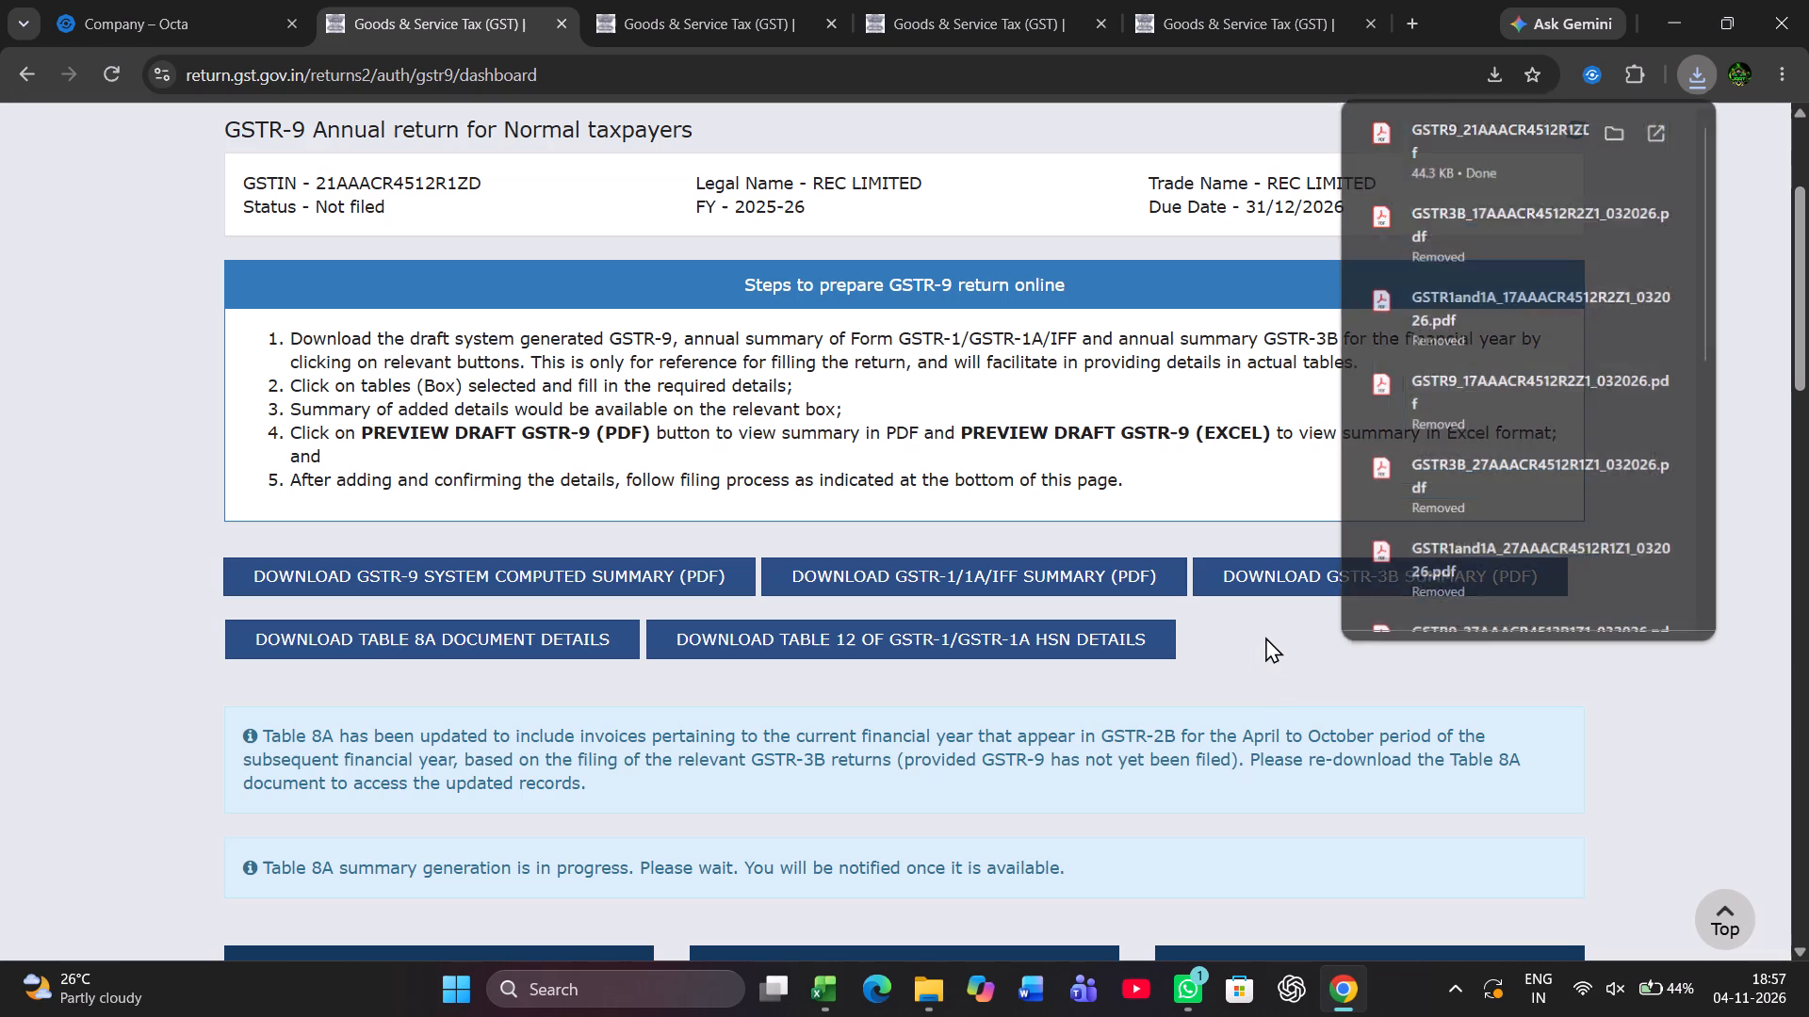
left_click(1103, 579)
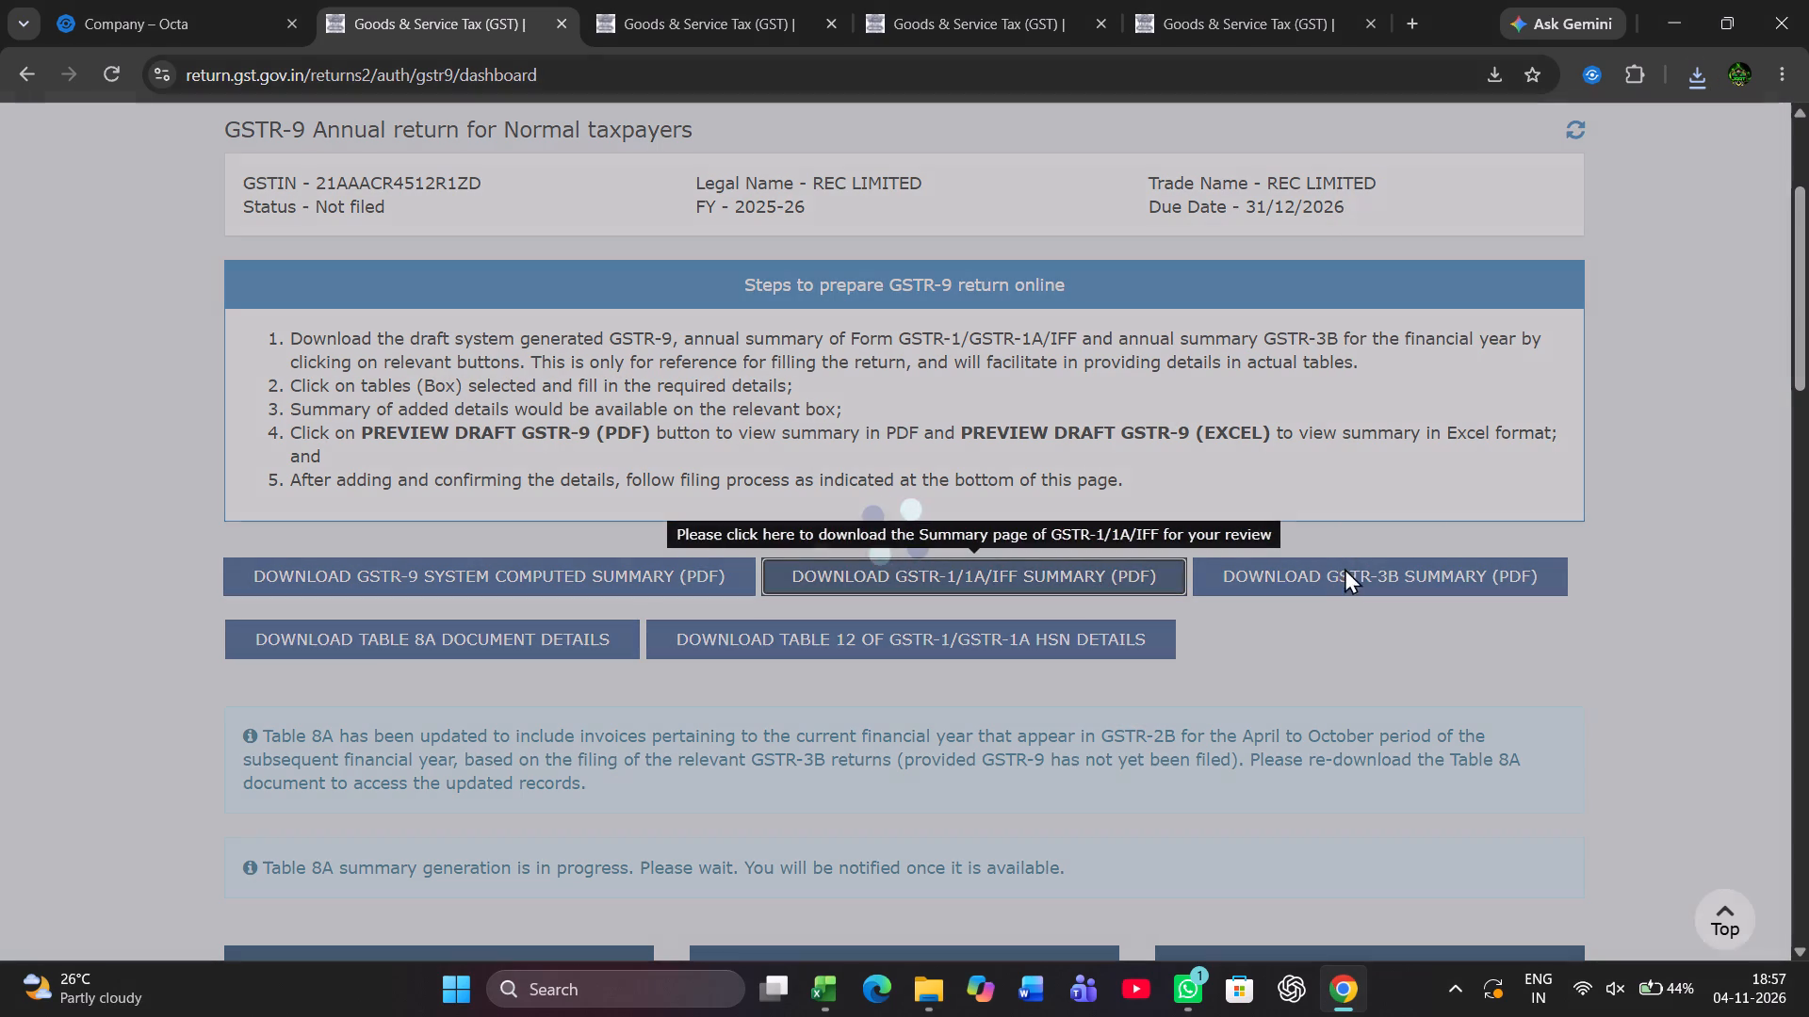
left_click(1323, 582)
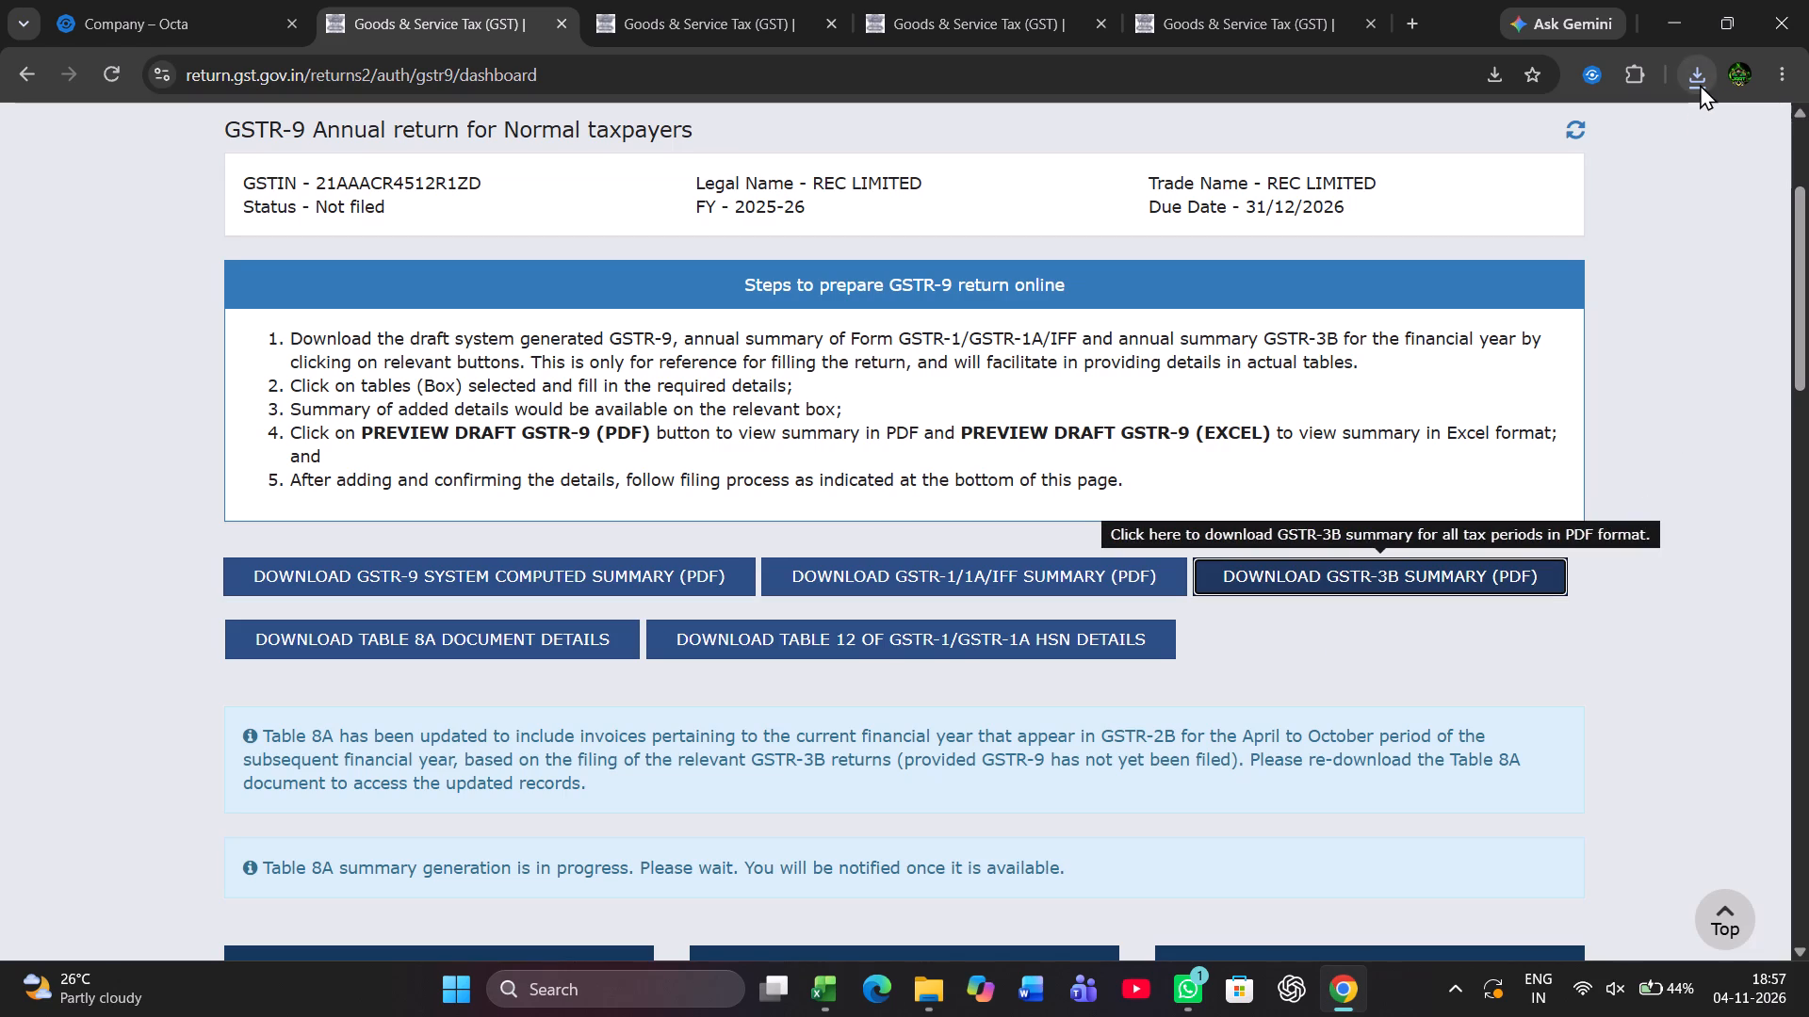
left_click(1700, 84)
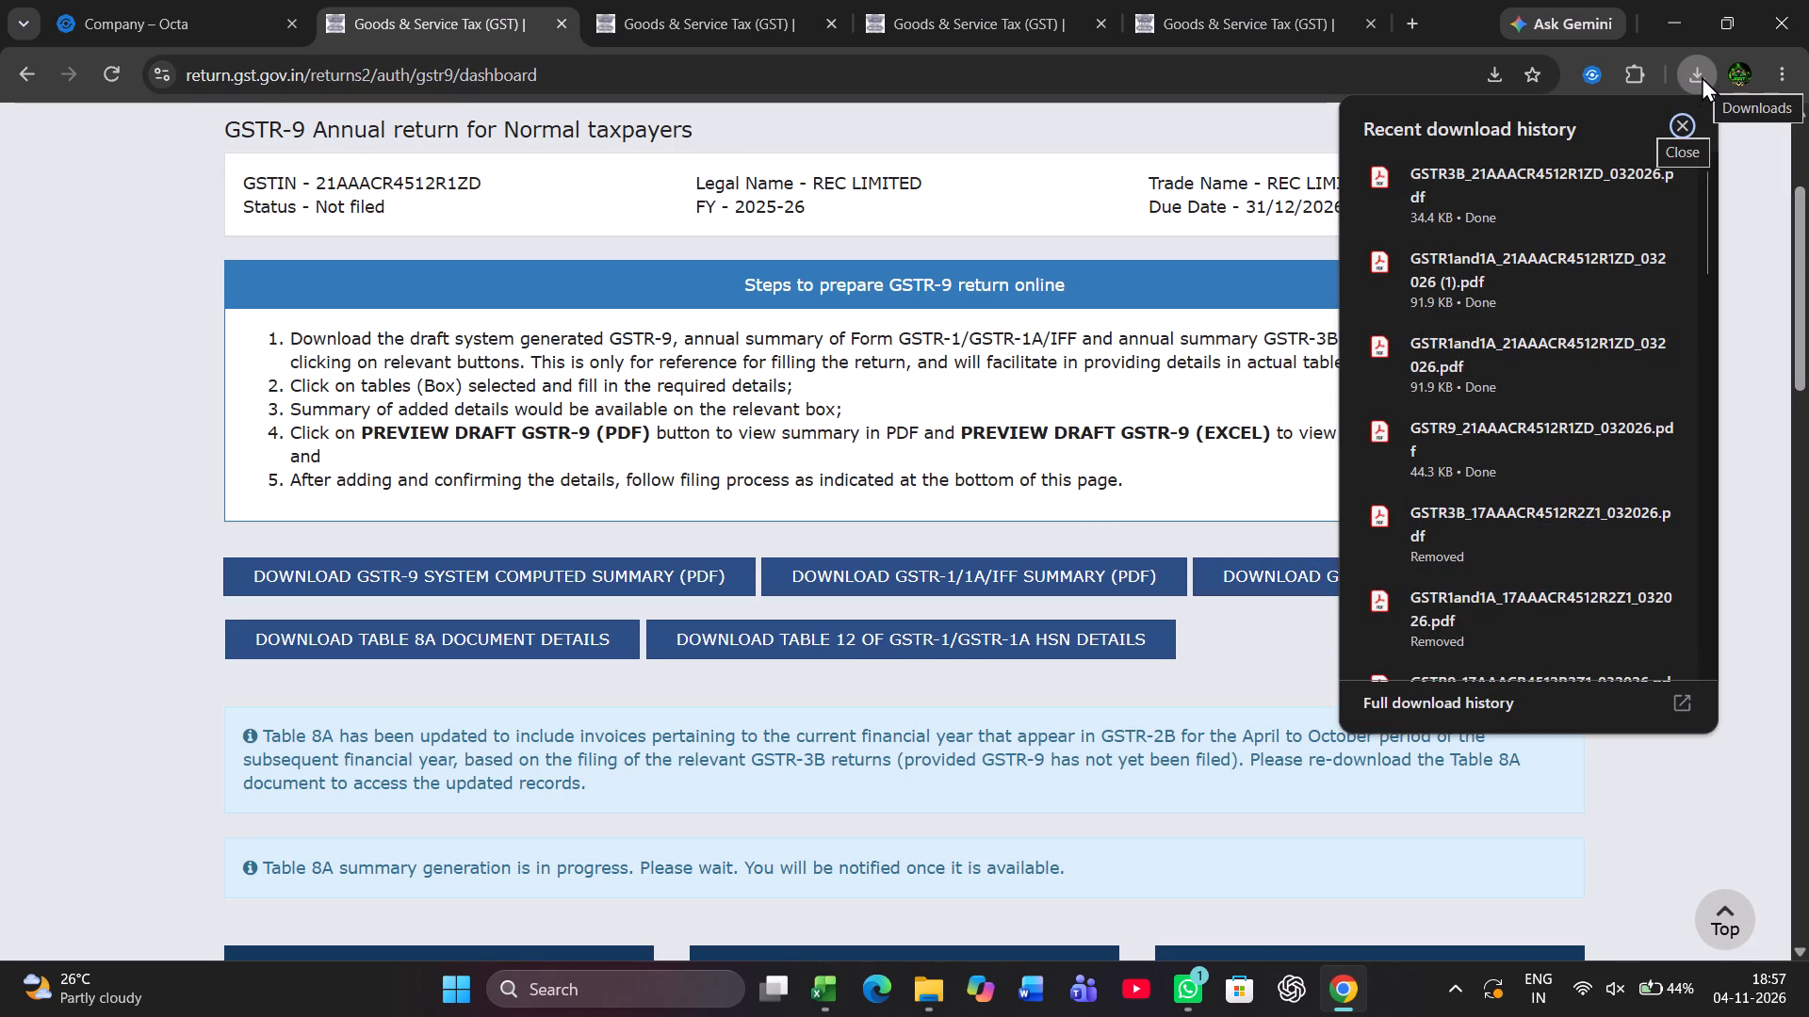
left_click(1702, 76)
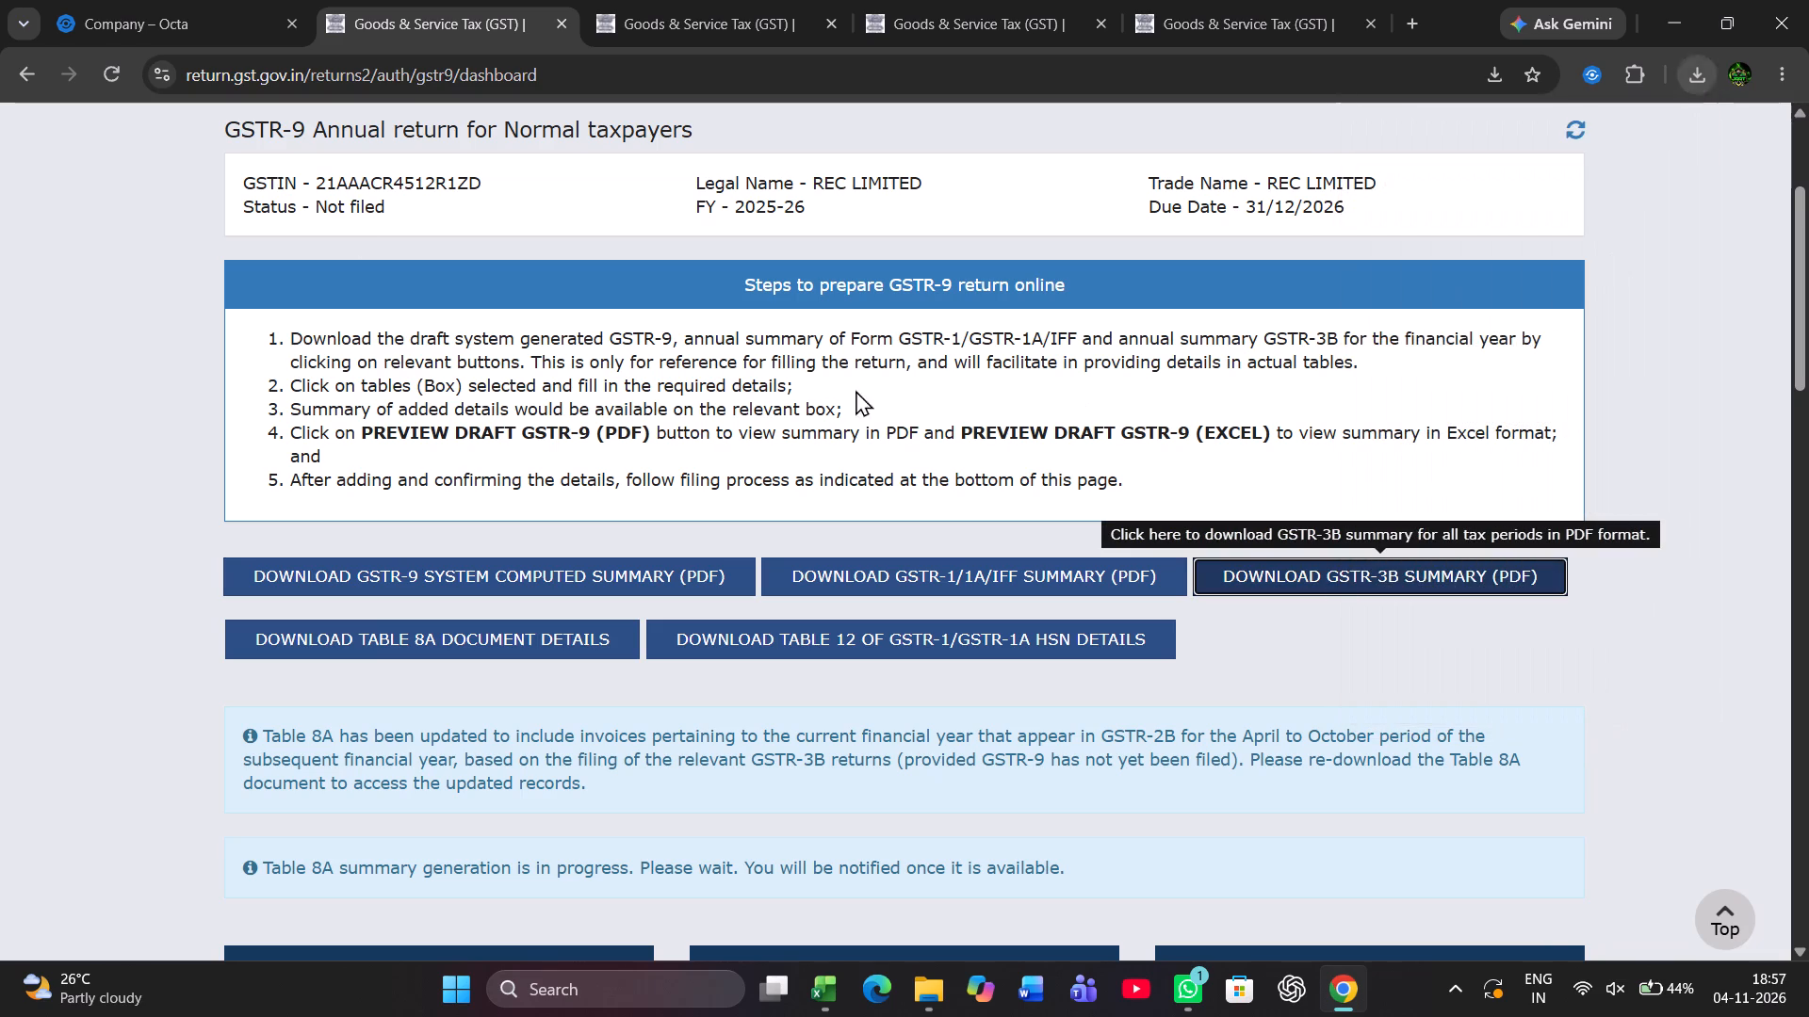
In File Explorer's Downloads folder, delete the duplicate Odisha GSTR1and1A PDF, choosing the copy without the (1) suffix.
key("alt+Tab")
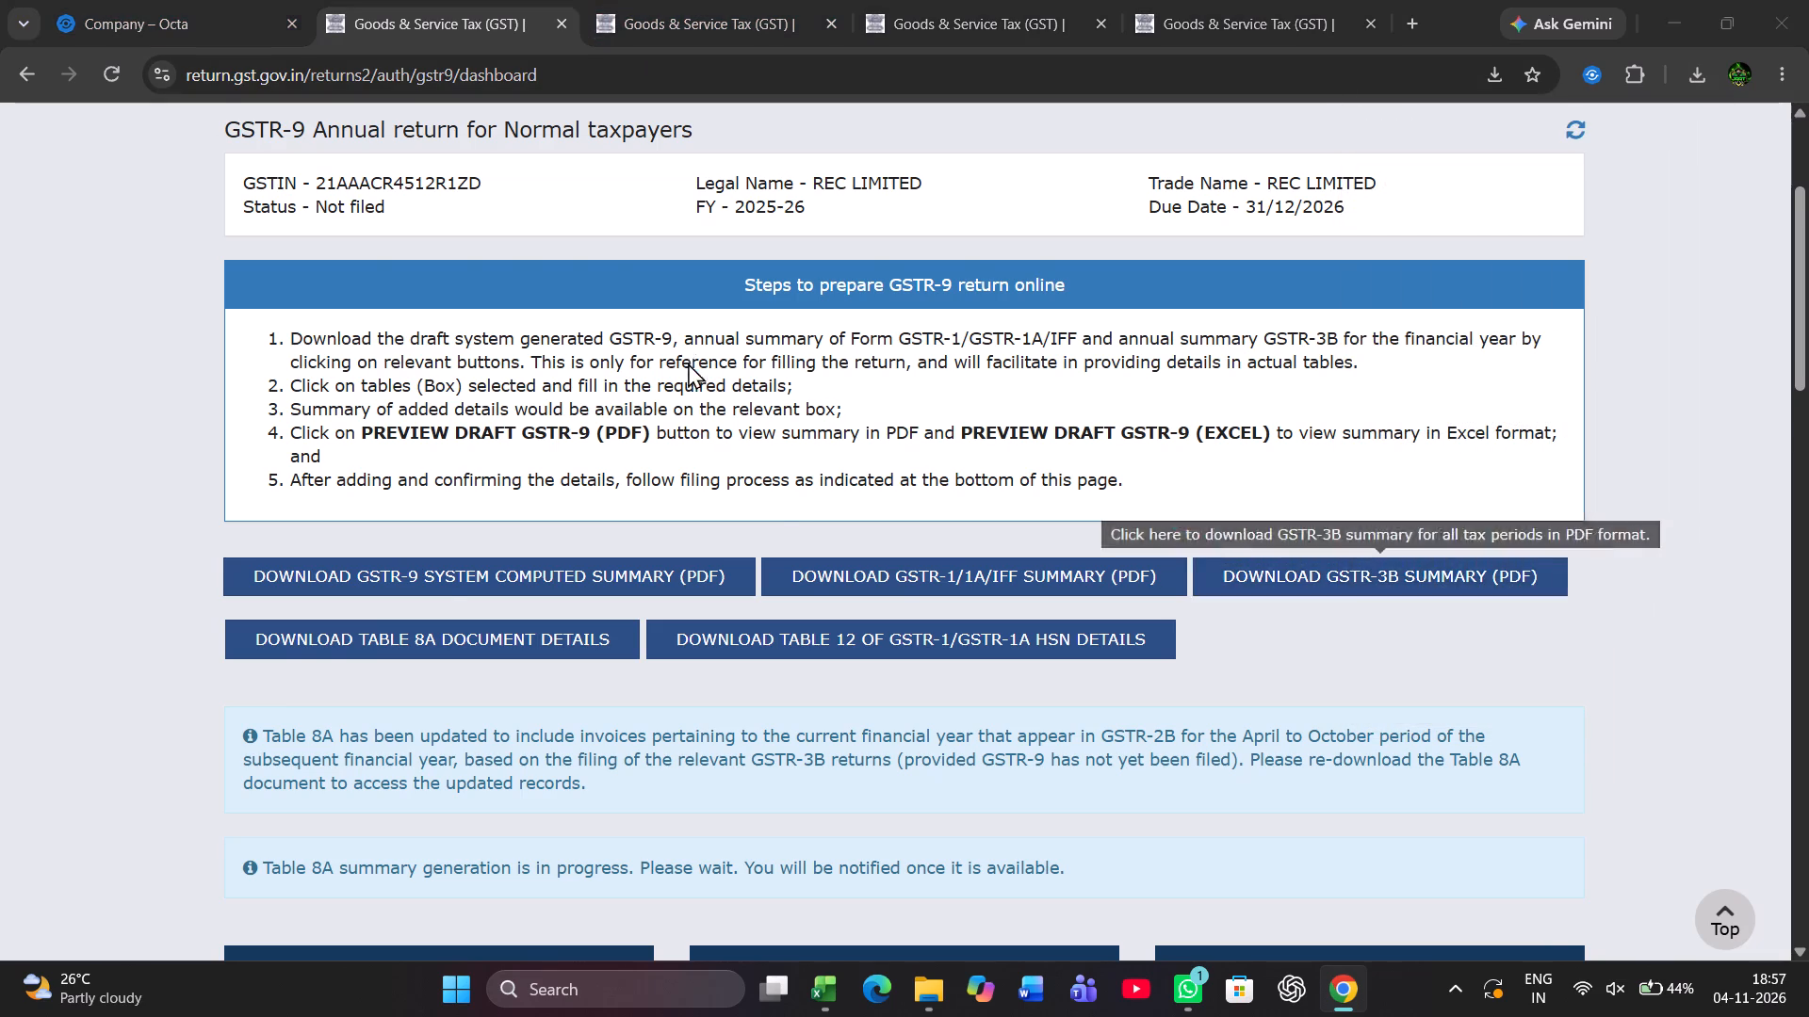
key("alt+Tab")
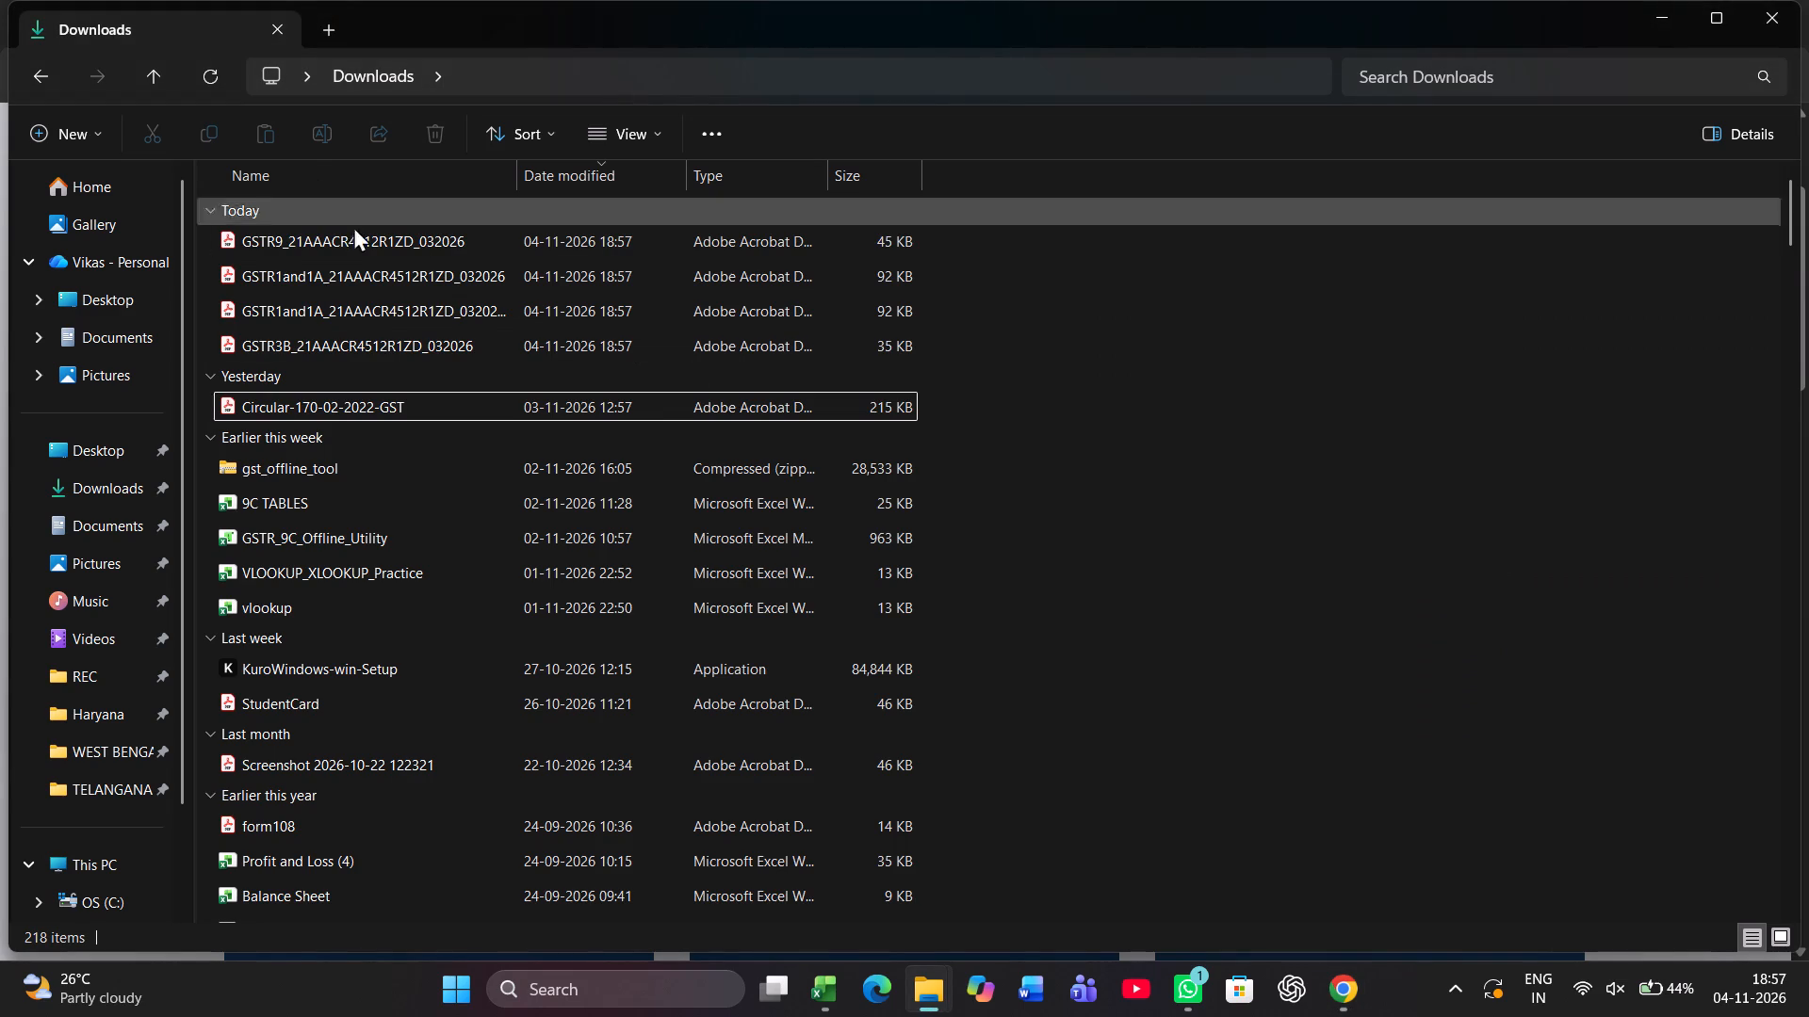
left_click(410, 241)
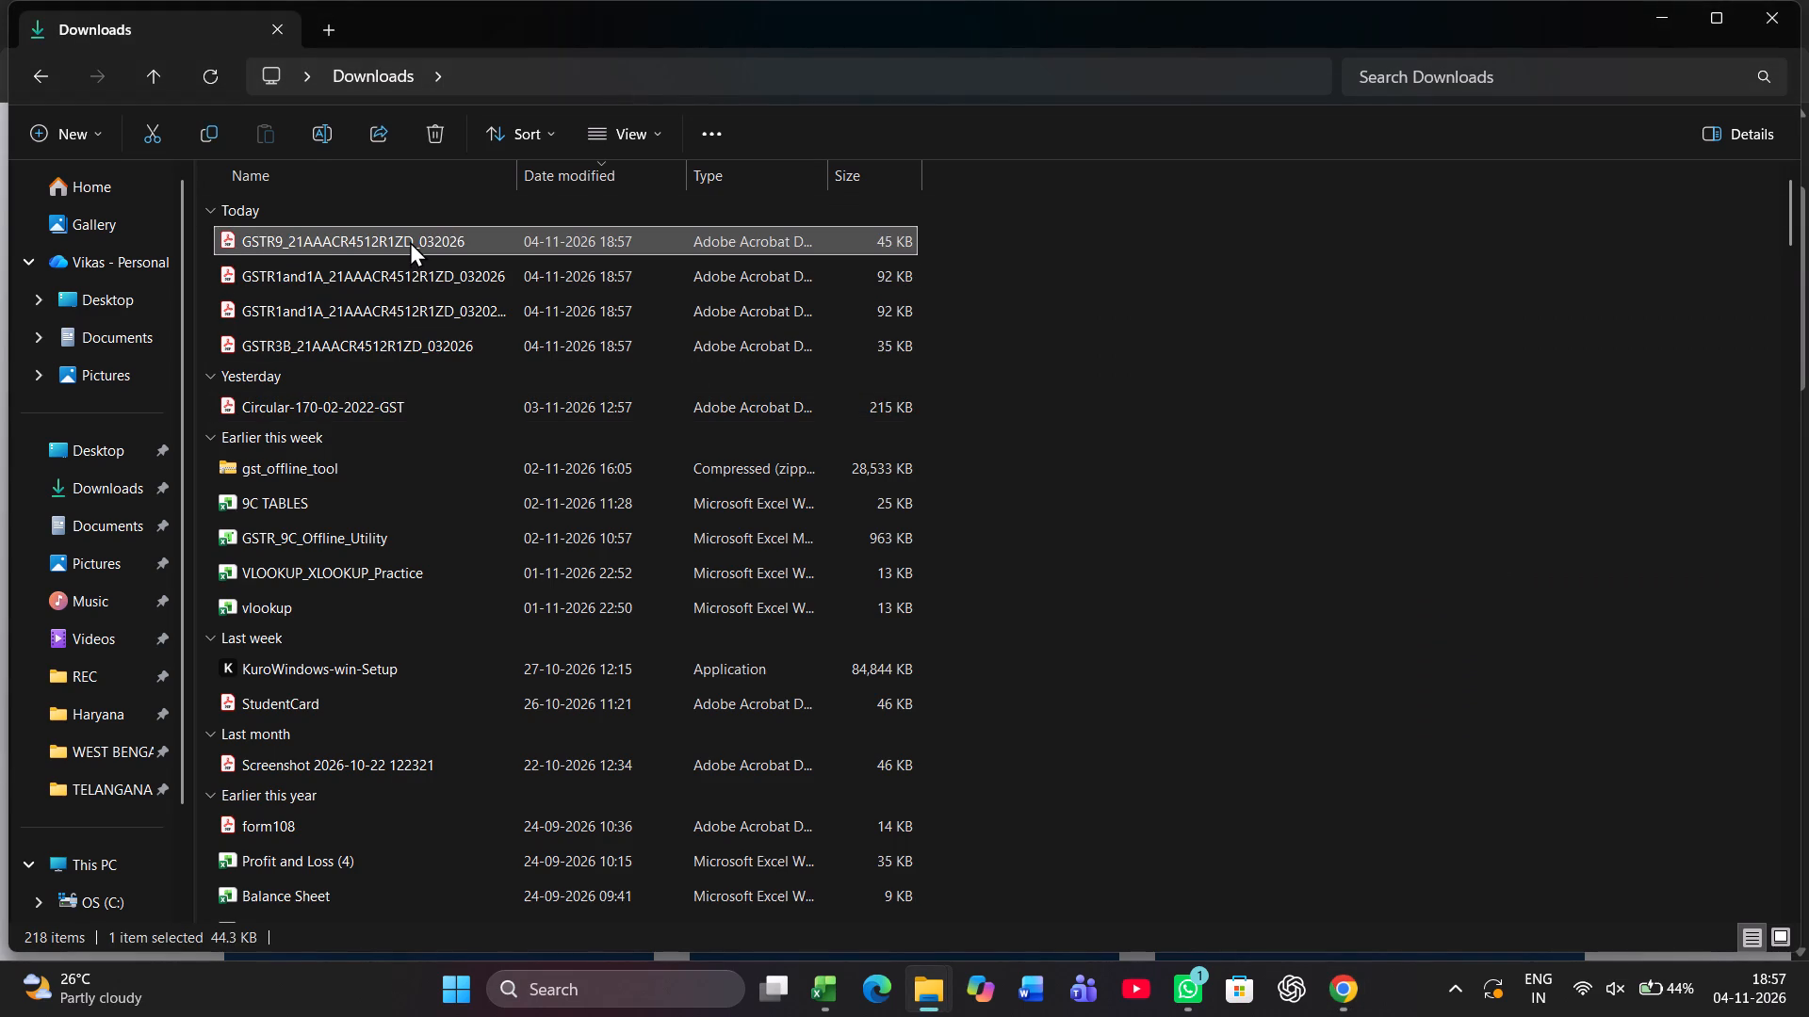
key("Down")
key("Delete")
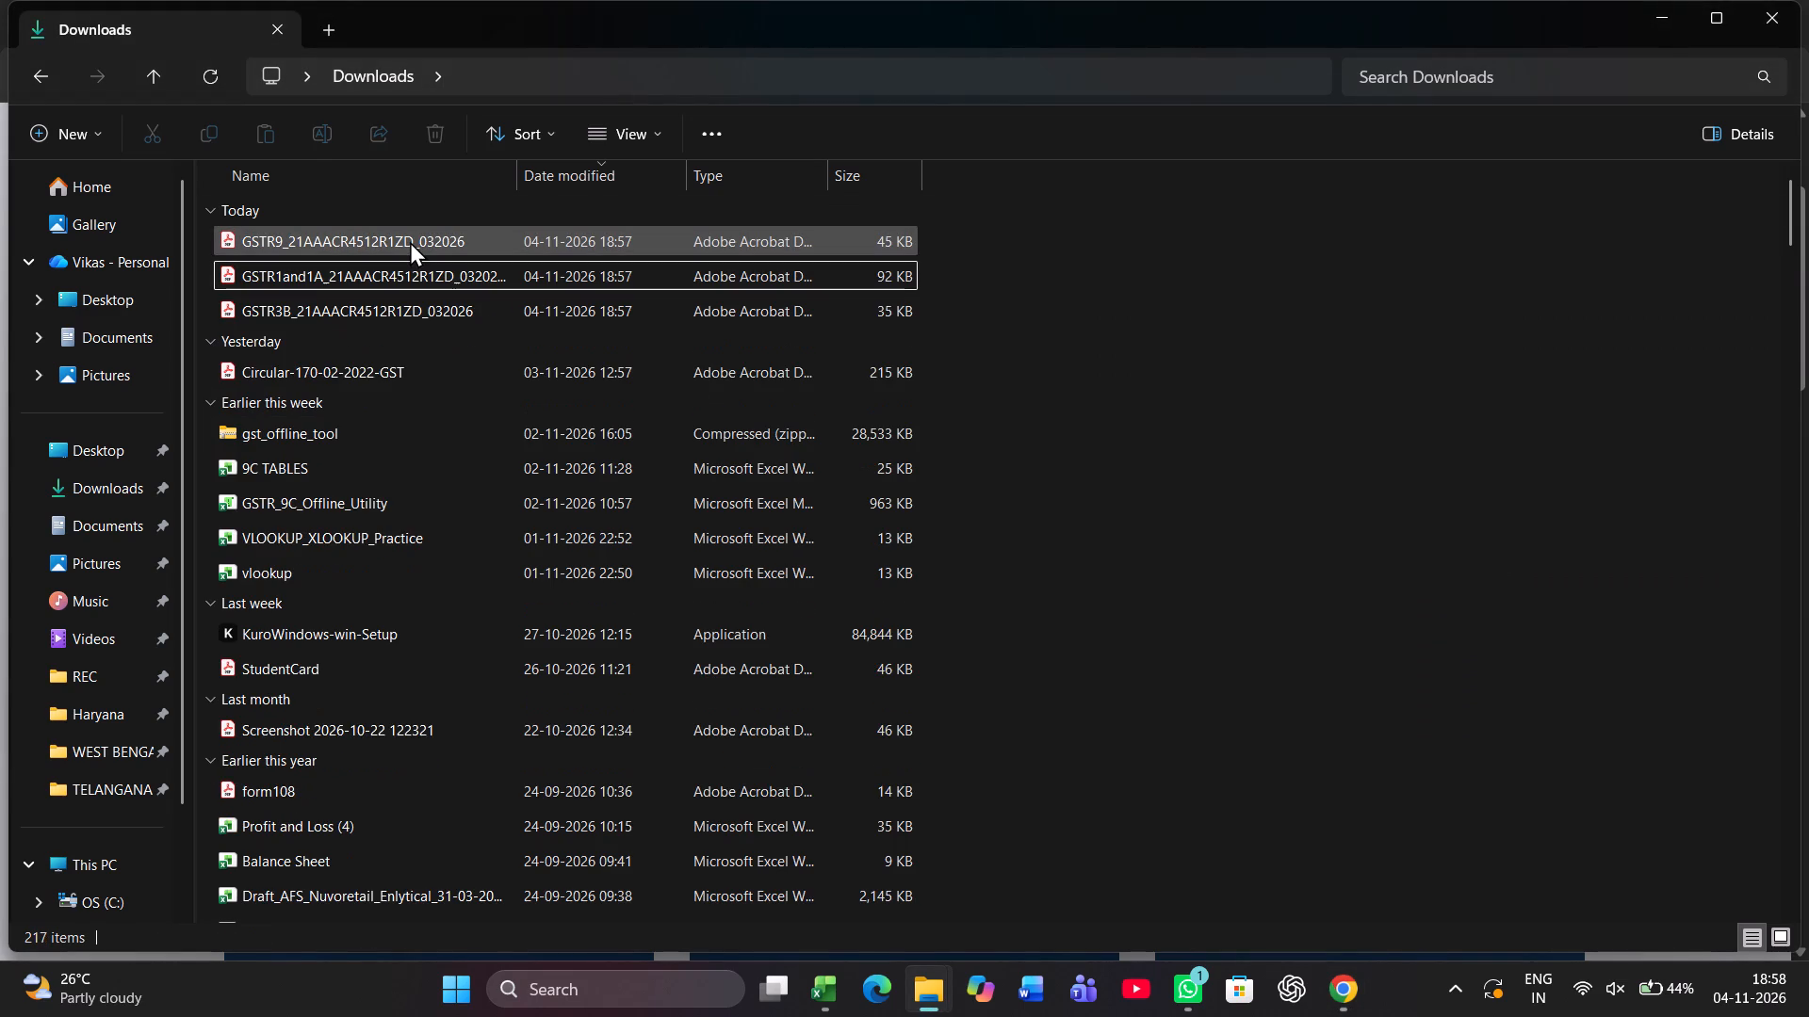
Move the three Odisha GSTR PDFs from Downloads into the Odisha(15-Bhubneshwar PO') folder and go back to REC.
key("Up")
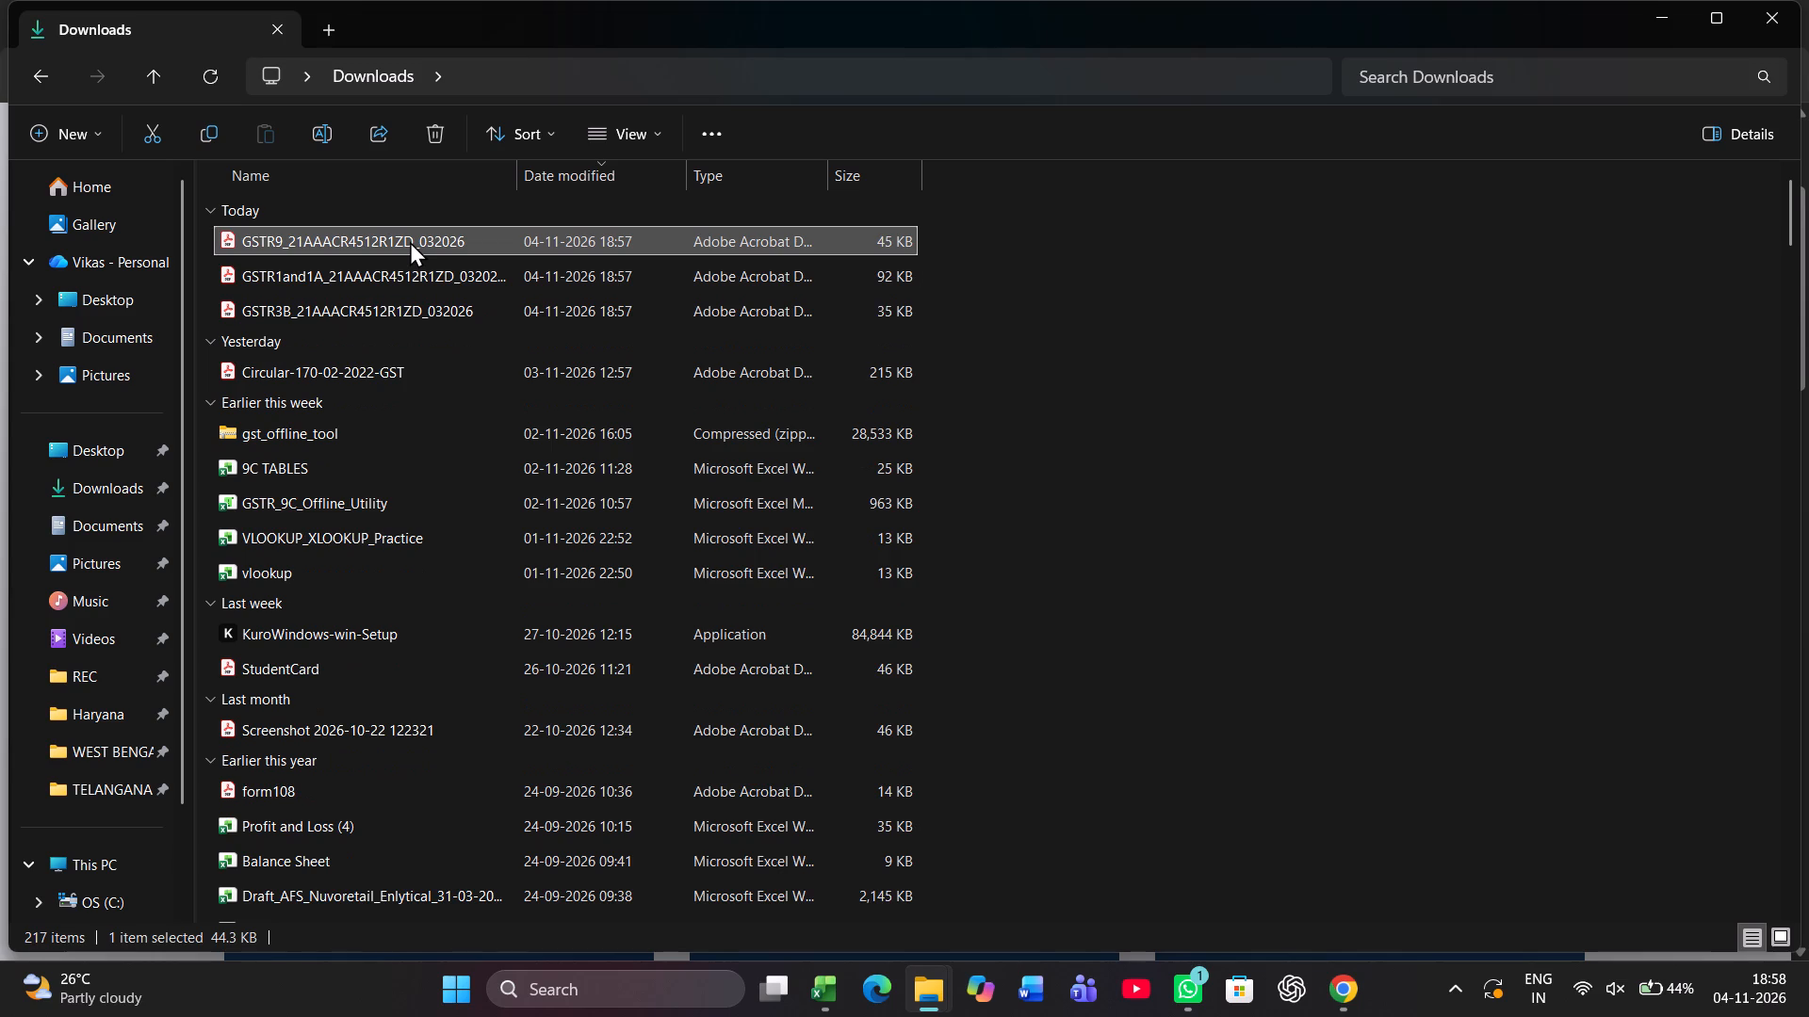
key("shift+Down")
key("shift+Down")
key("ctrl+x")
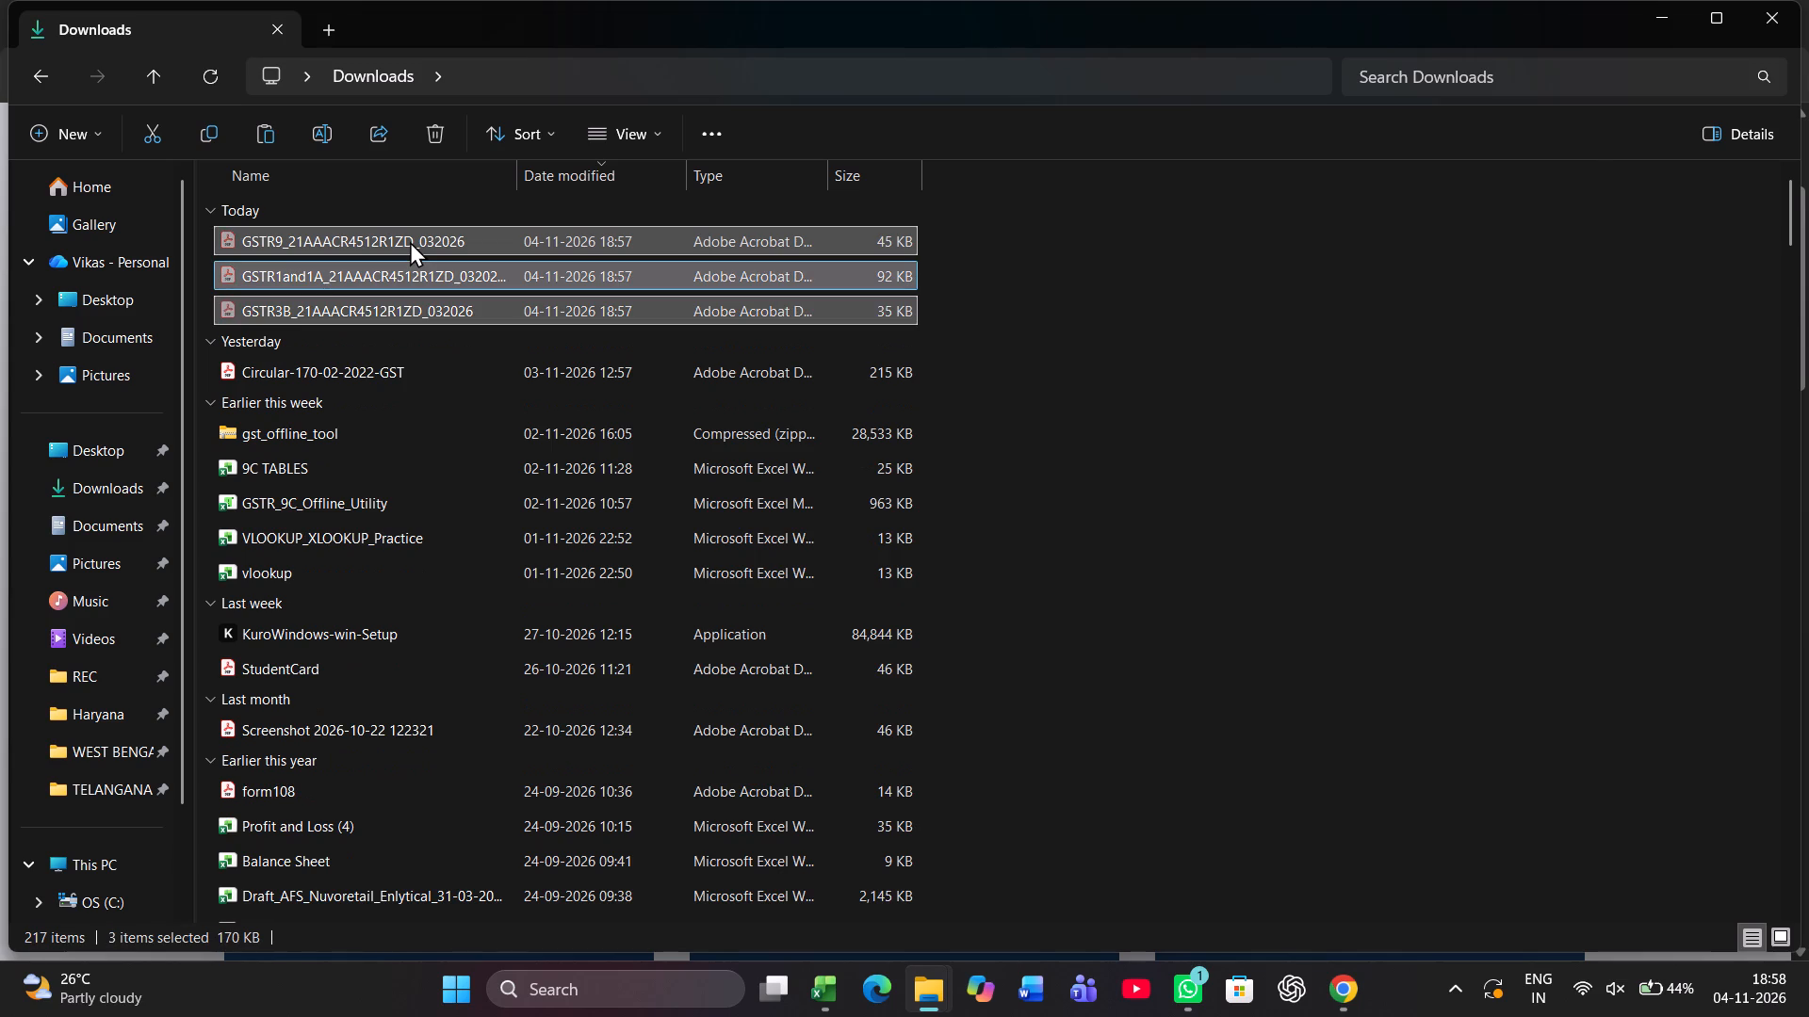
key("alt+Tab")
key("alt+Tab")
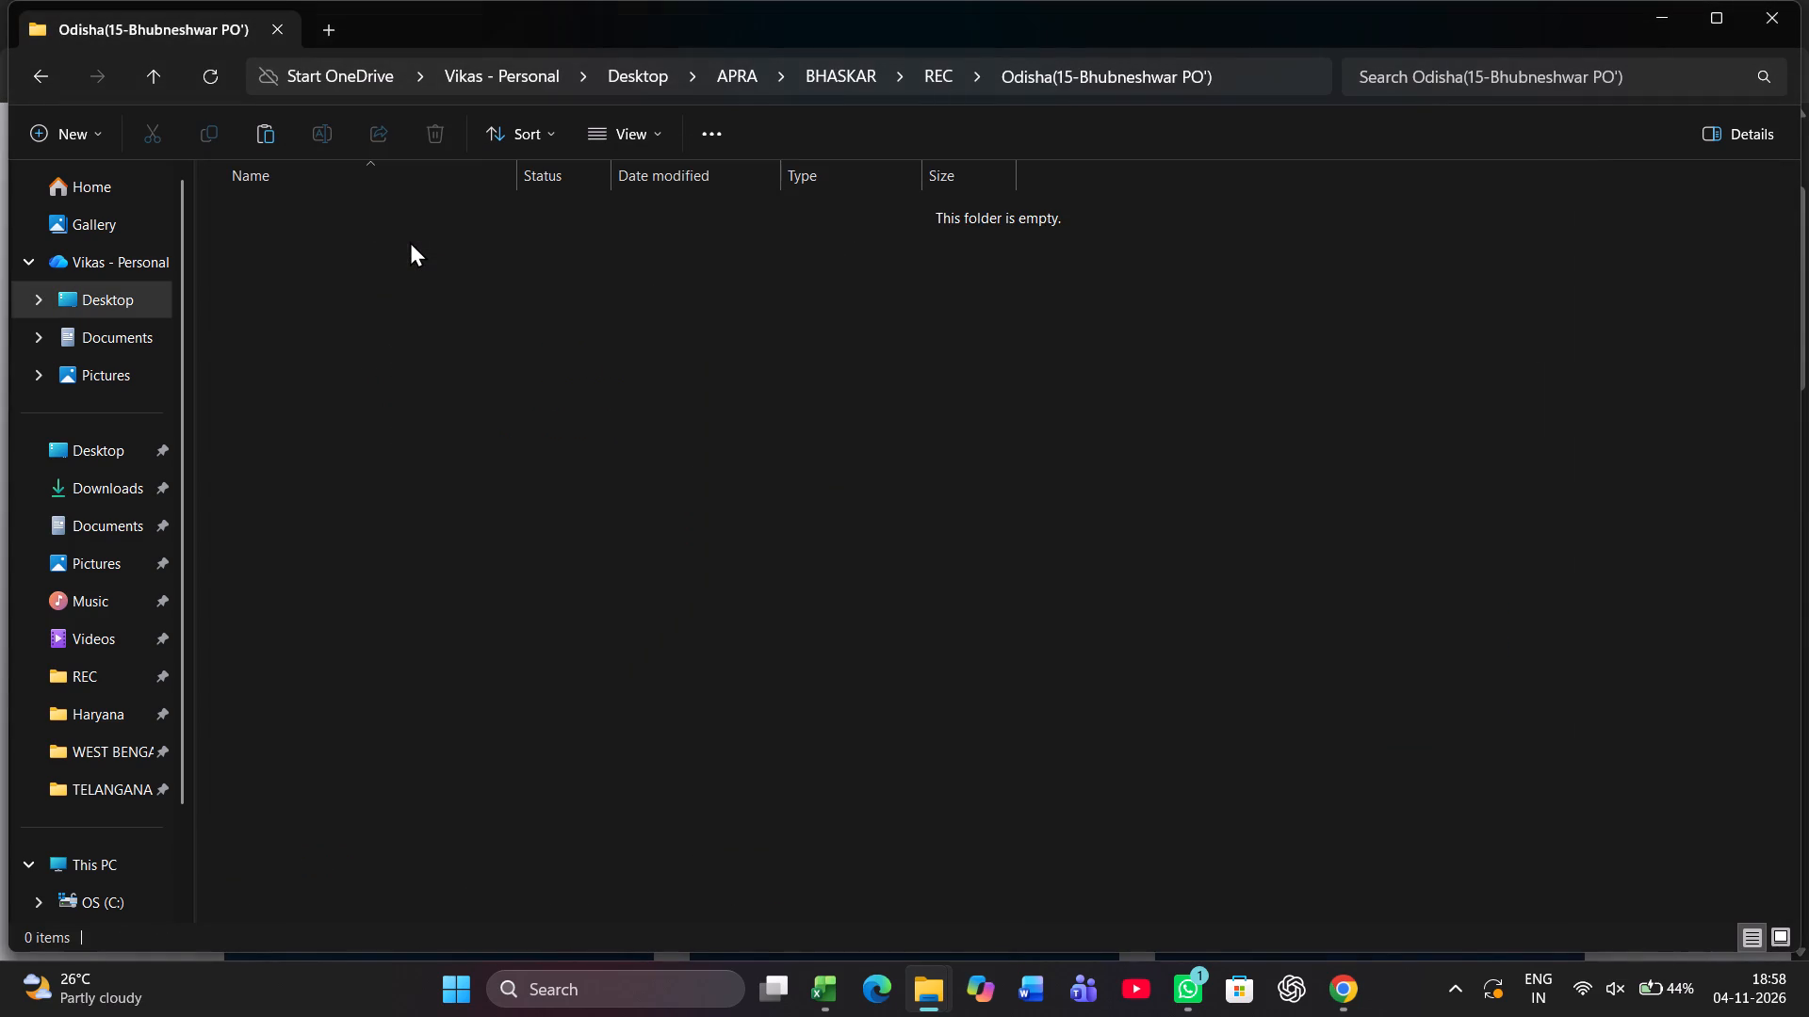
key("ctrl+v")
key("BackSpace")
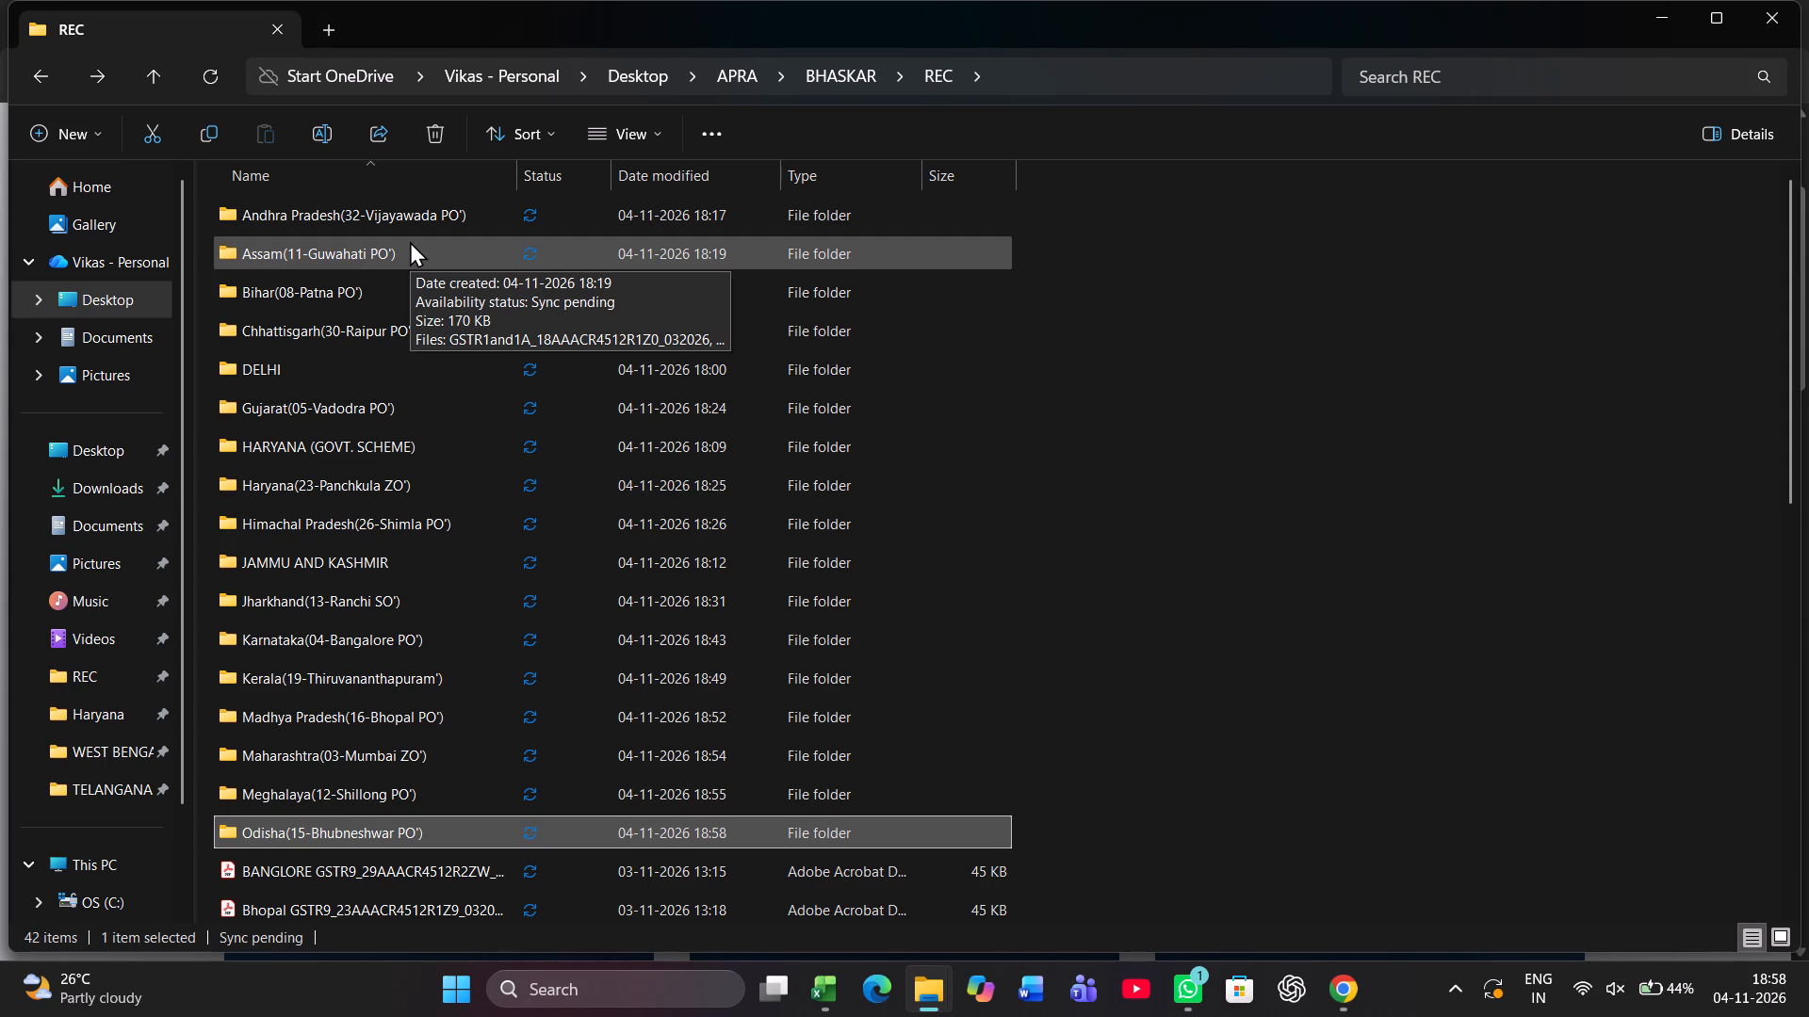
Switch back to the Octa company GSTIN list in Chrome.
key("alt+Tab")
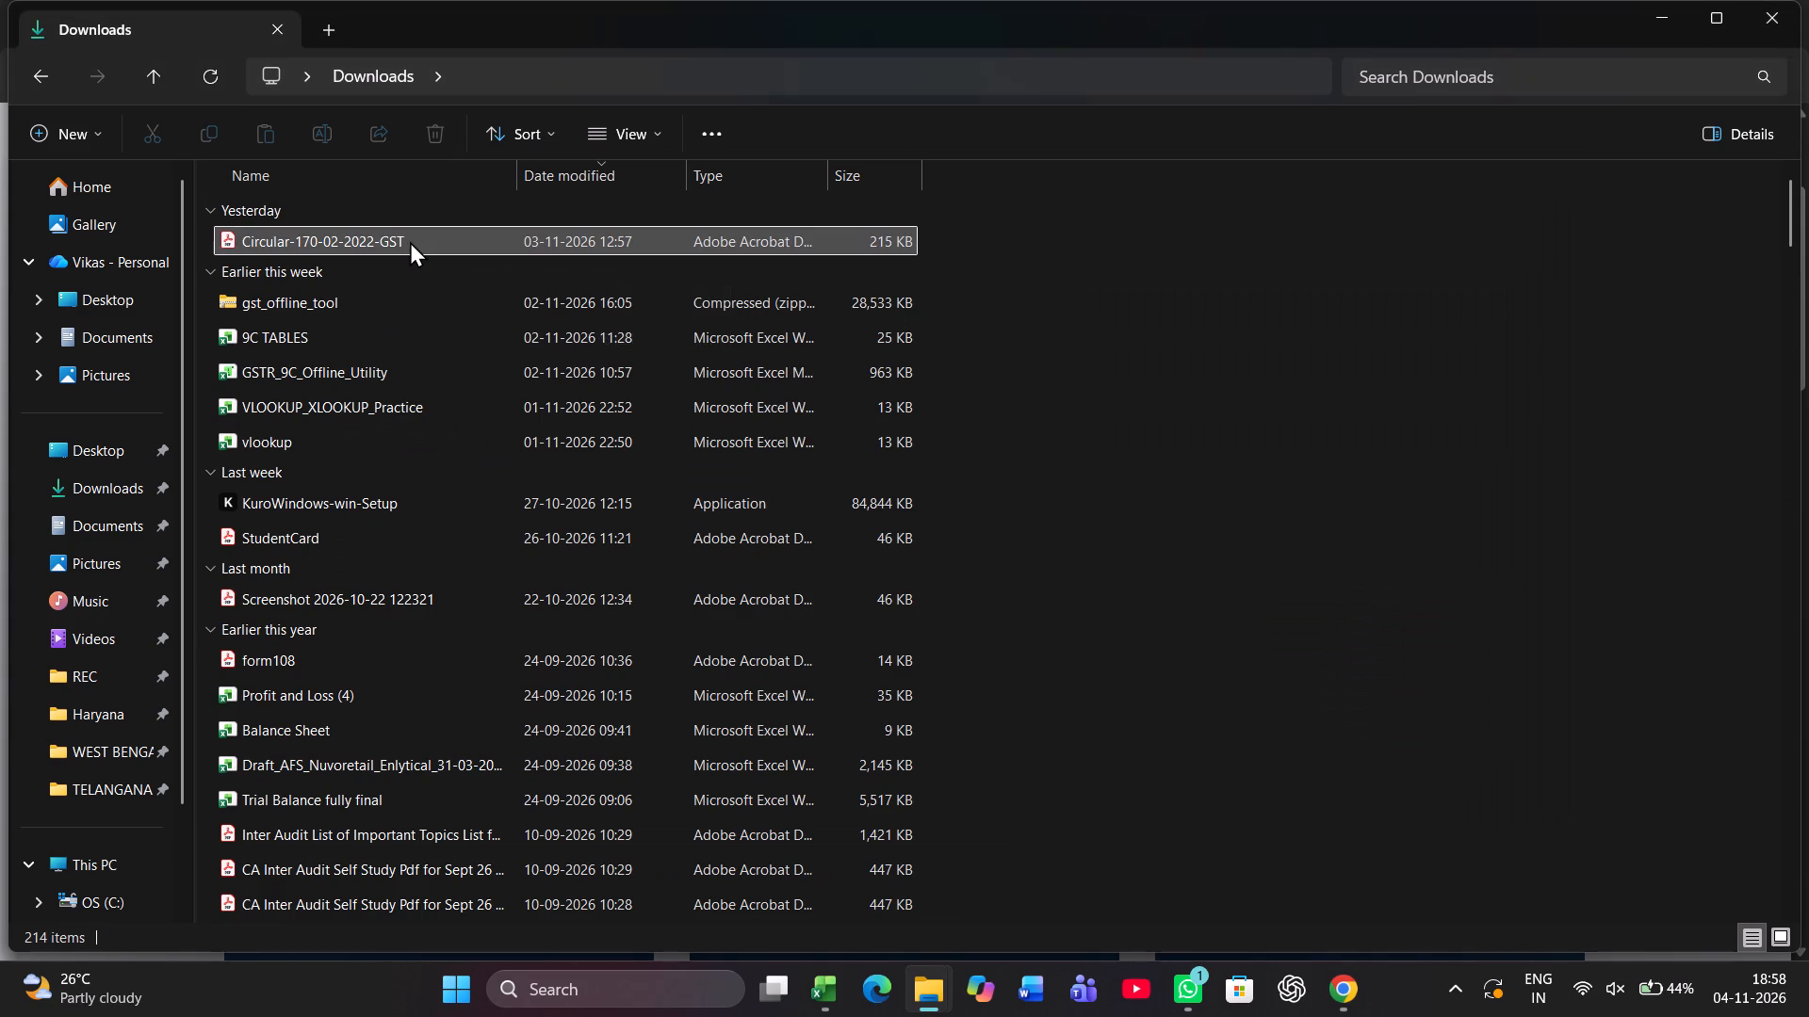
key("alt+Tab")
key("alt+Tab")
key("alt+Tab")
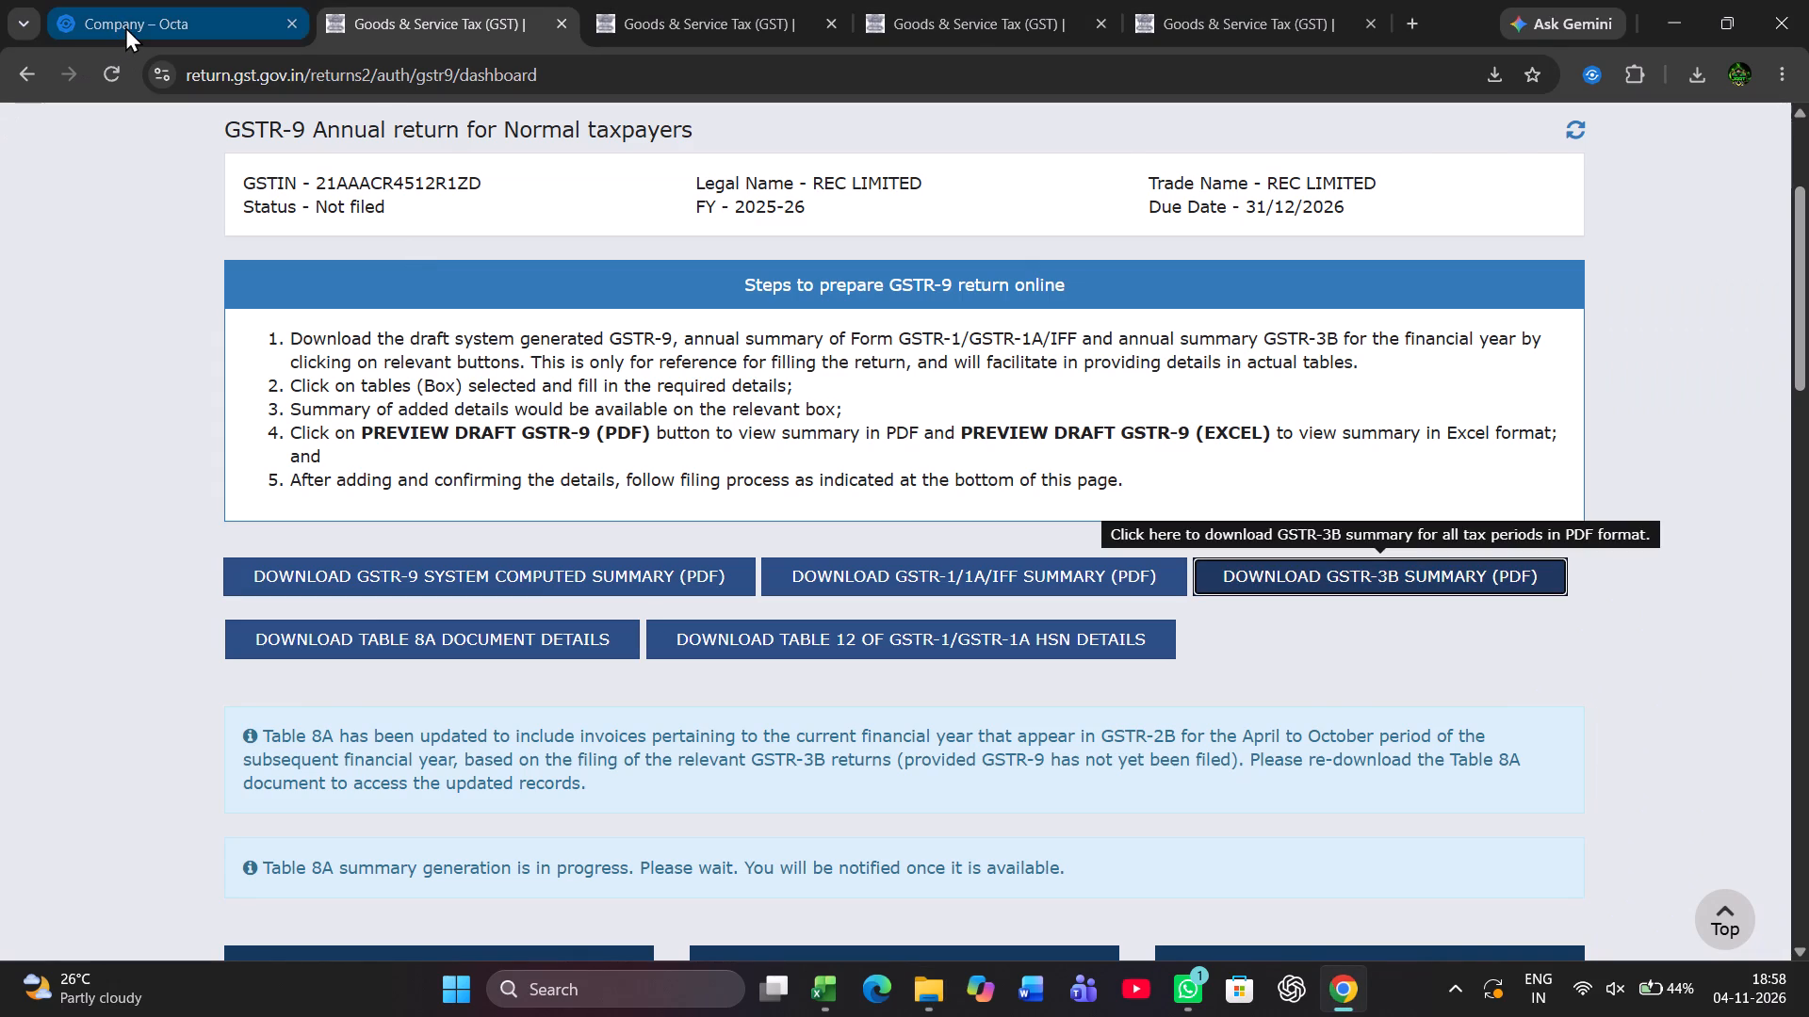
left_click(125, 26)
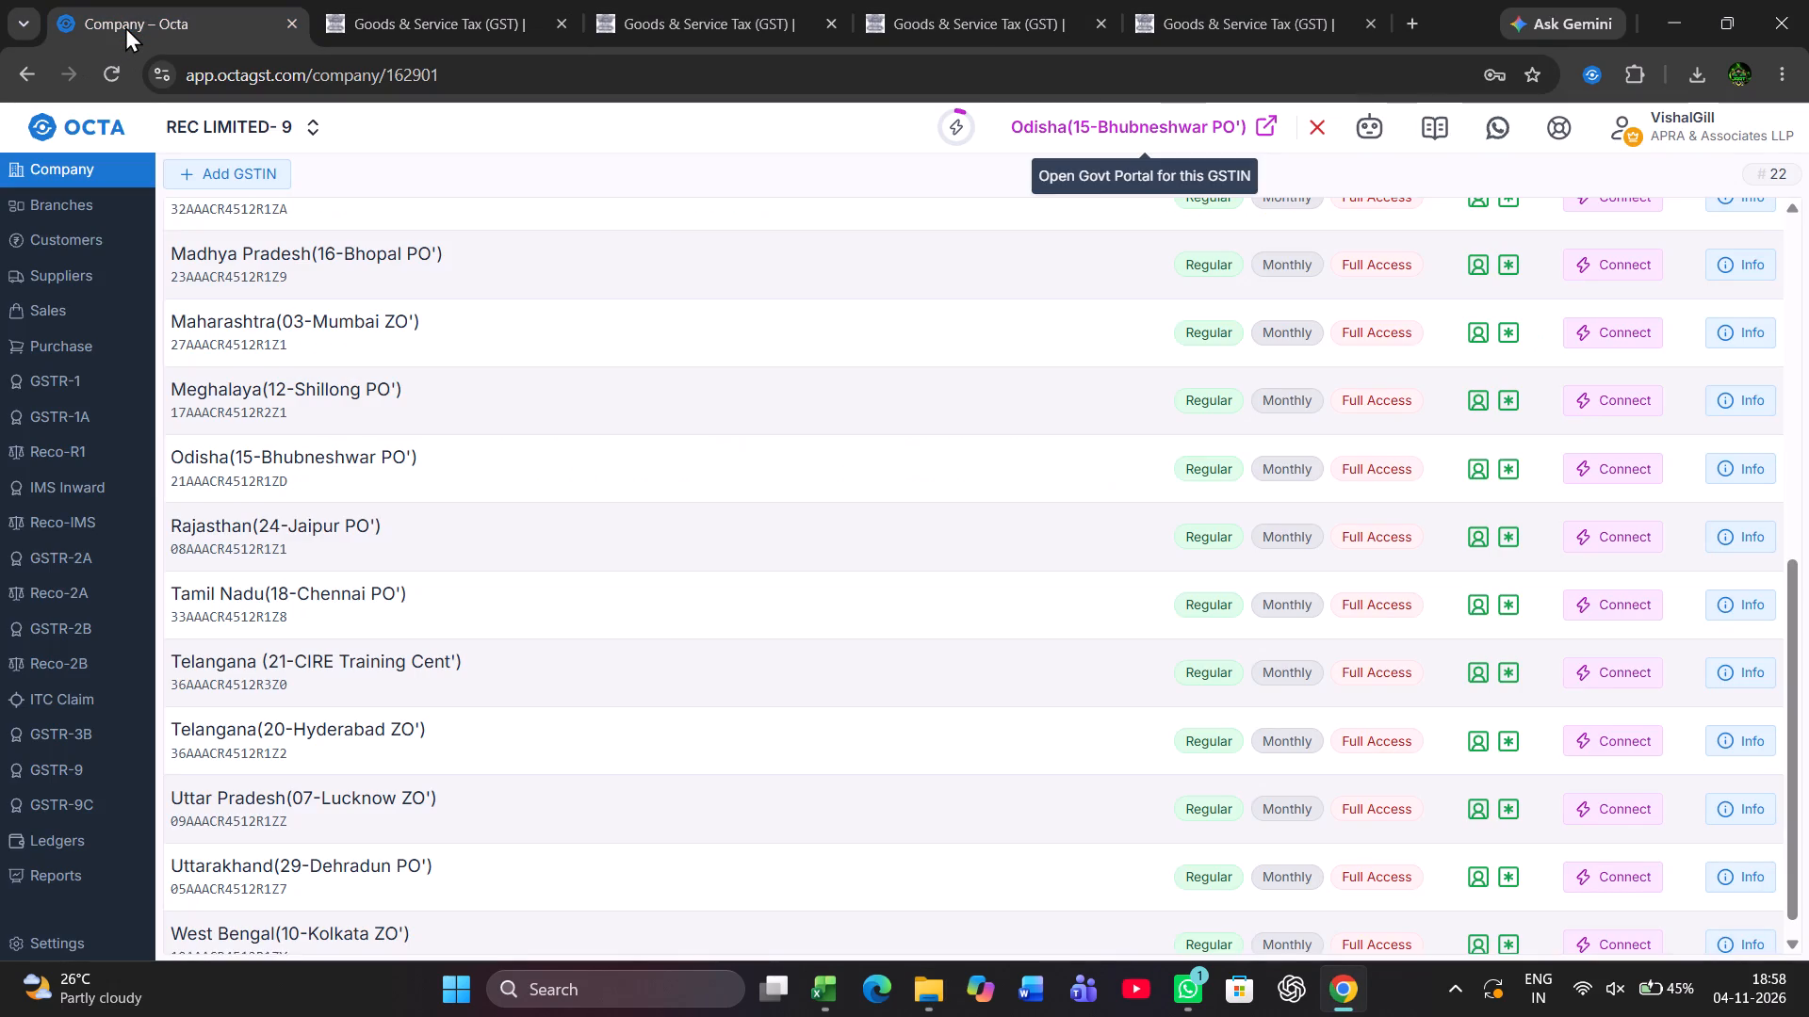
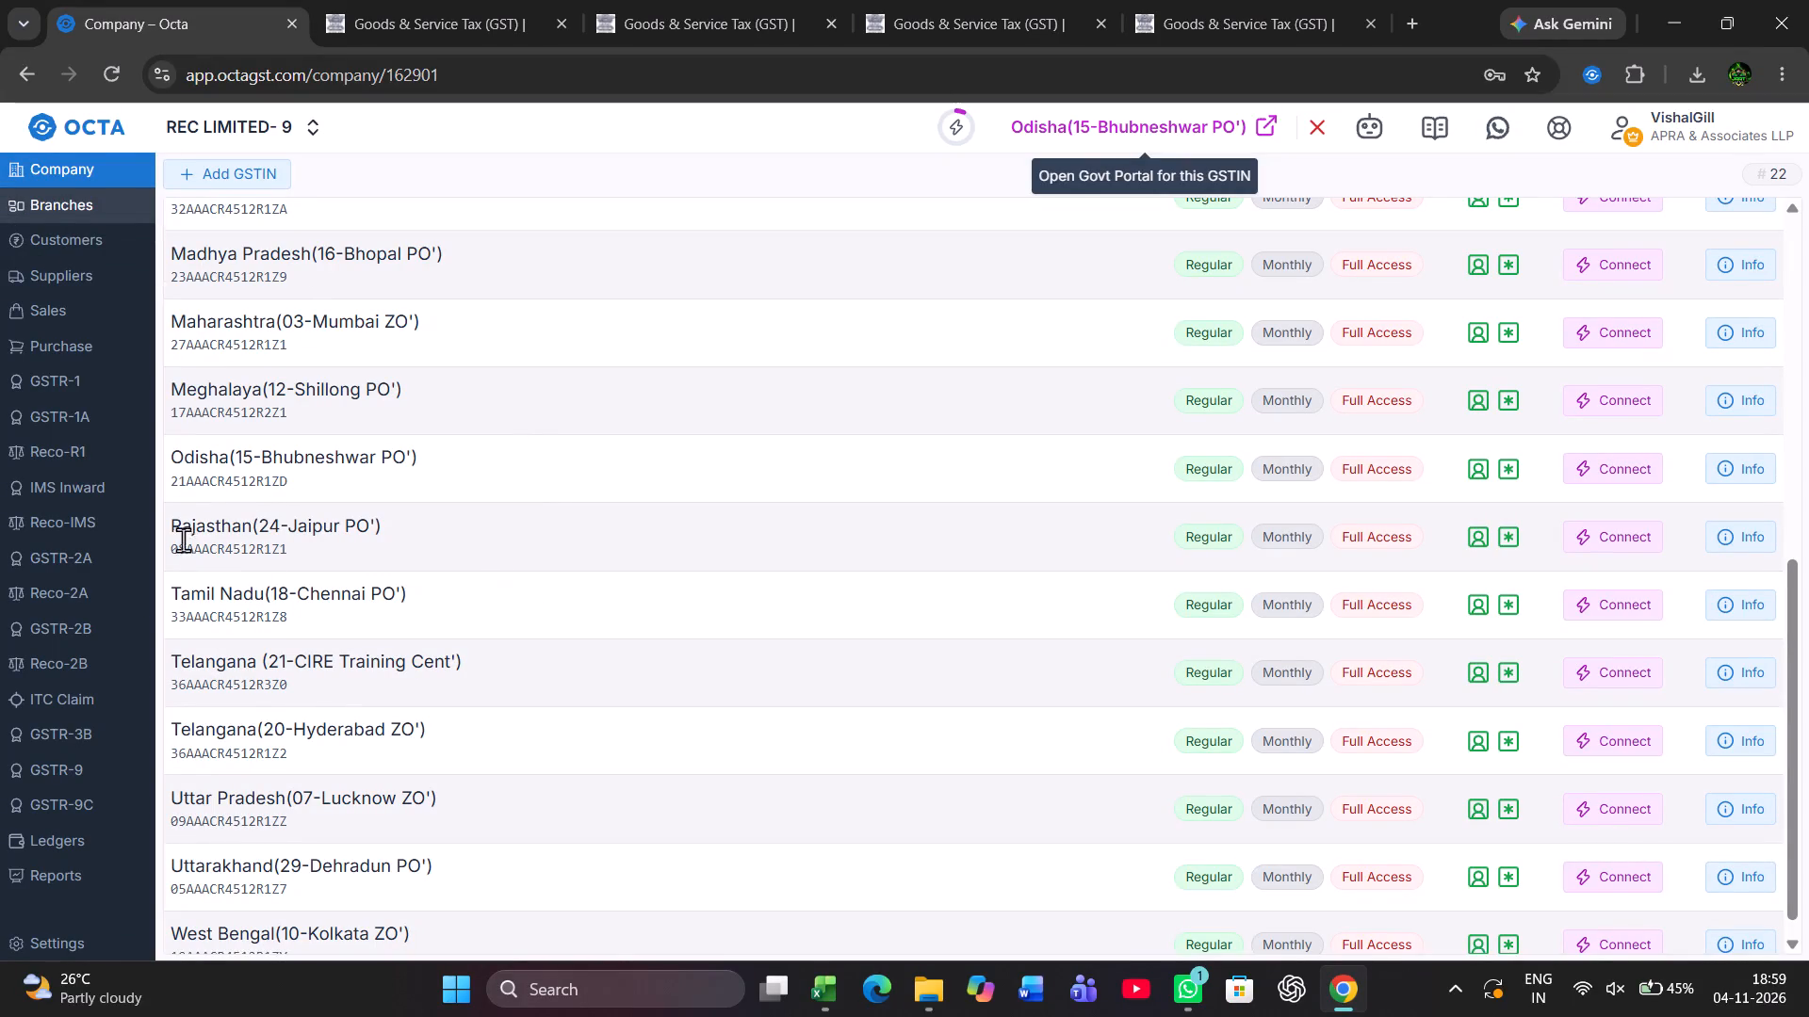
Copy the Rajasthan branch name from Octa, create a REC subfolder named Rajasthan(24-Jaipur PO') in File Explorer, and open it.
left_click_drag(175, 525, 391, 522)
key("ctrl+c")
key("alt+Tab")
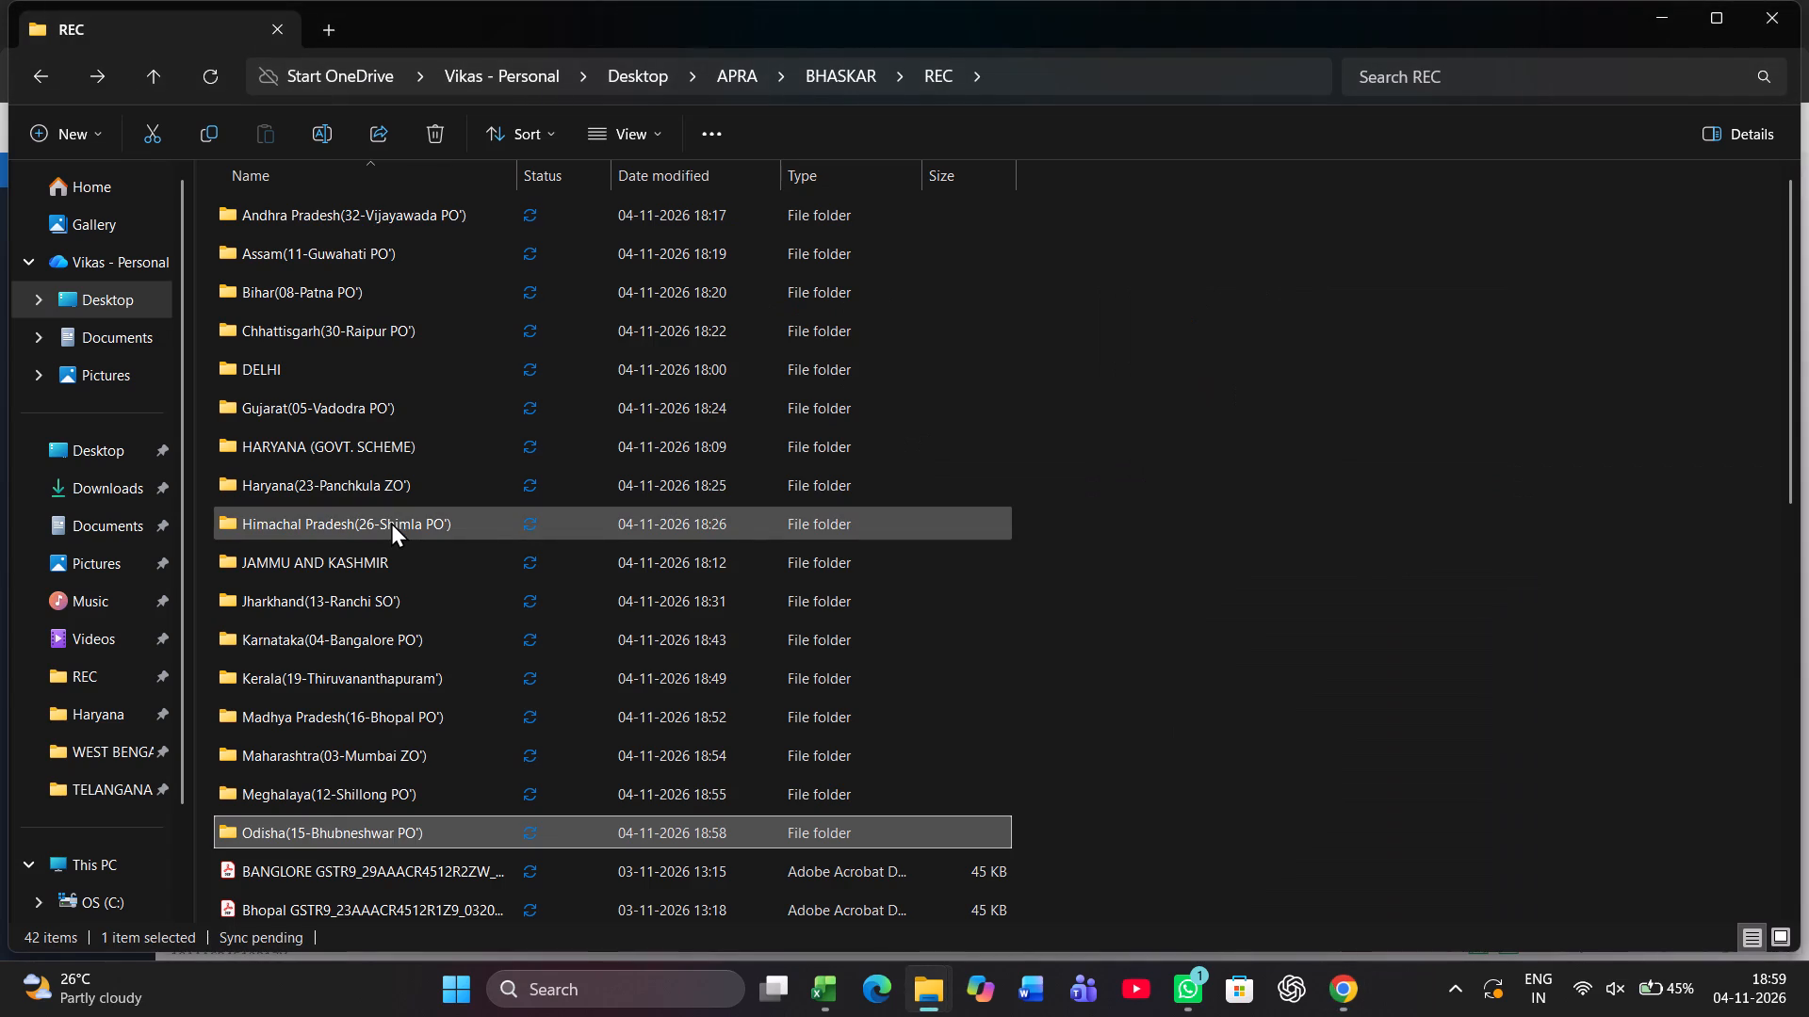
key("ctrl+shift+n")
key("ctrl+v")
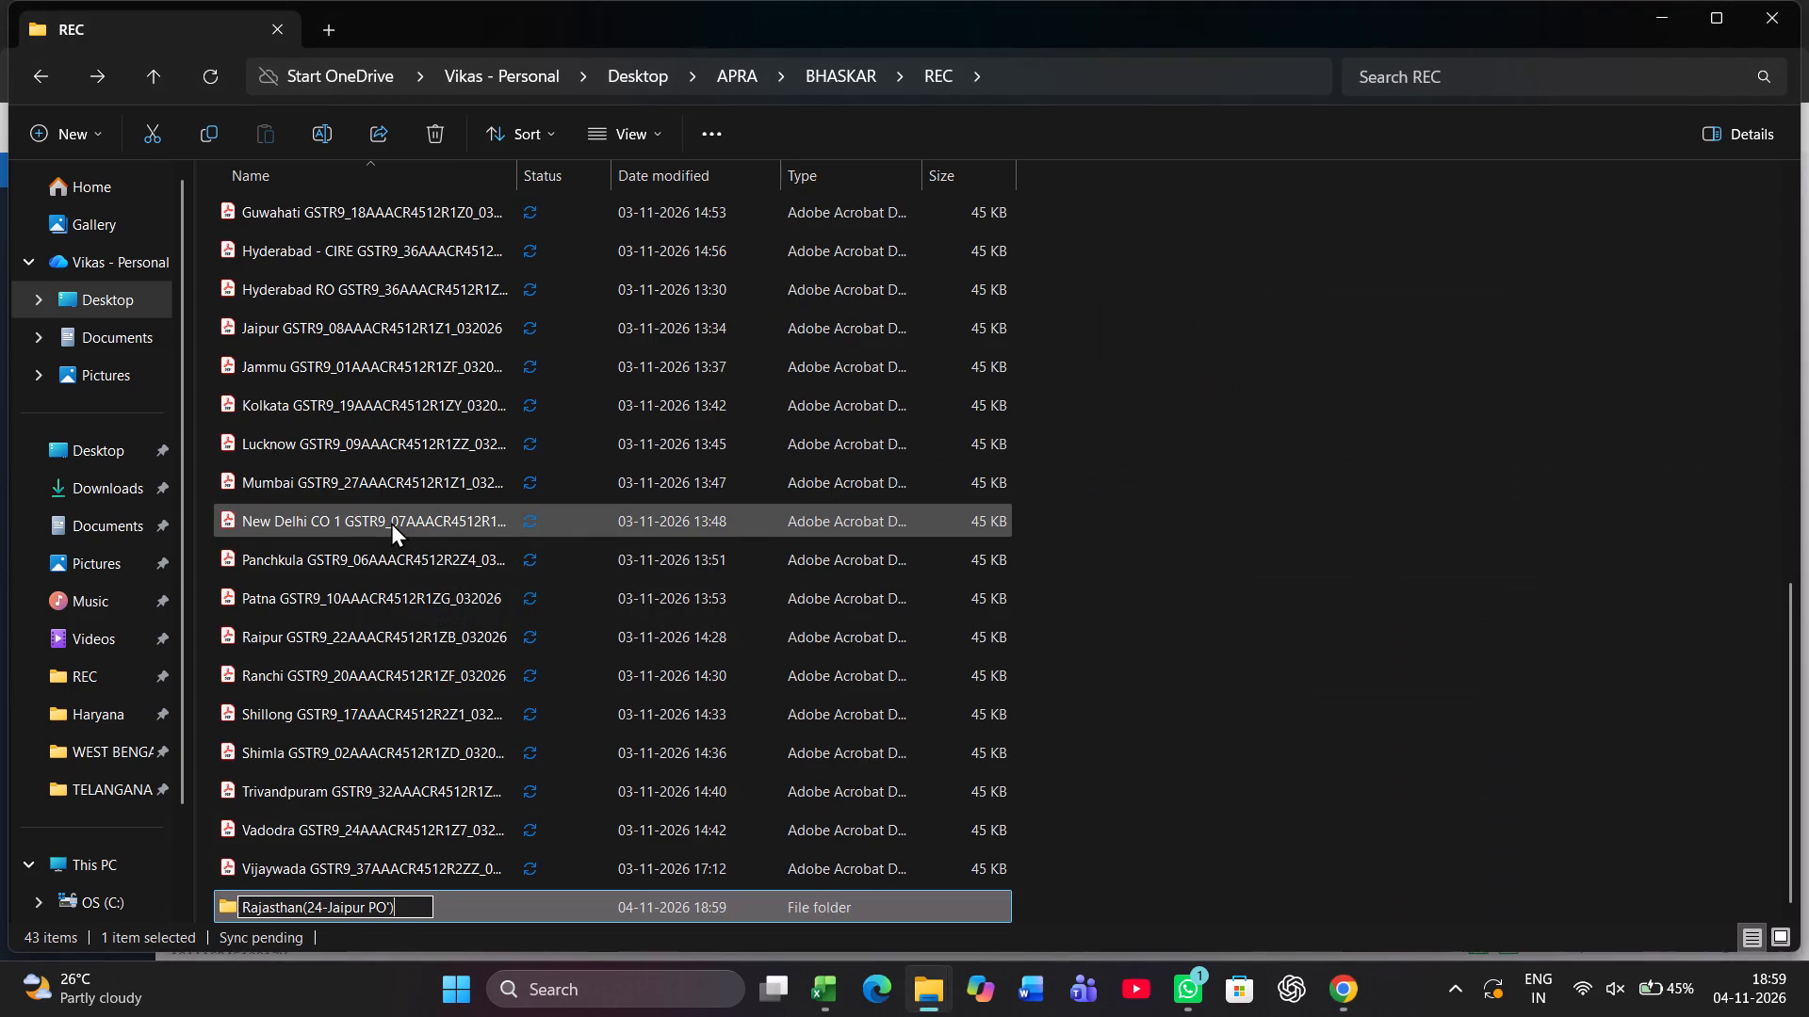
key("Return")
key("Return")
Back in Octa, log Odisha out of the Govt Portal and log in with the Rajasthan(24-Jaipur PO') GSTIN.
key("alt+Tab")
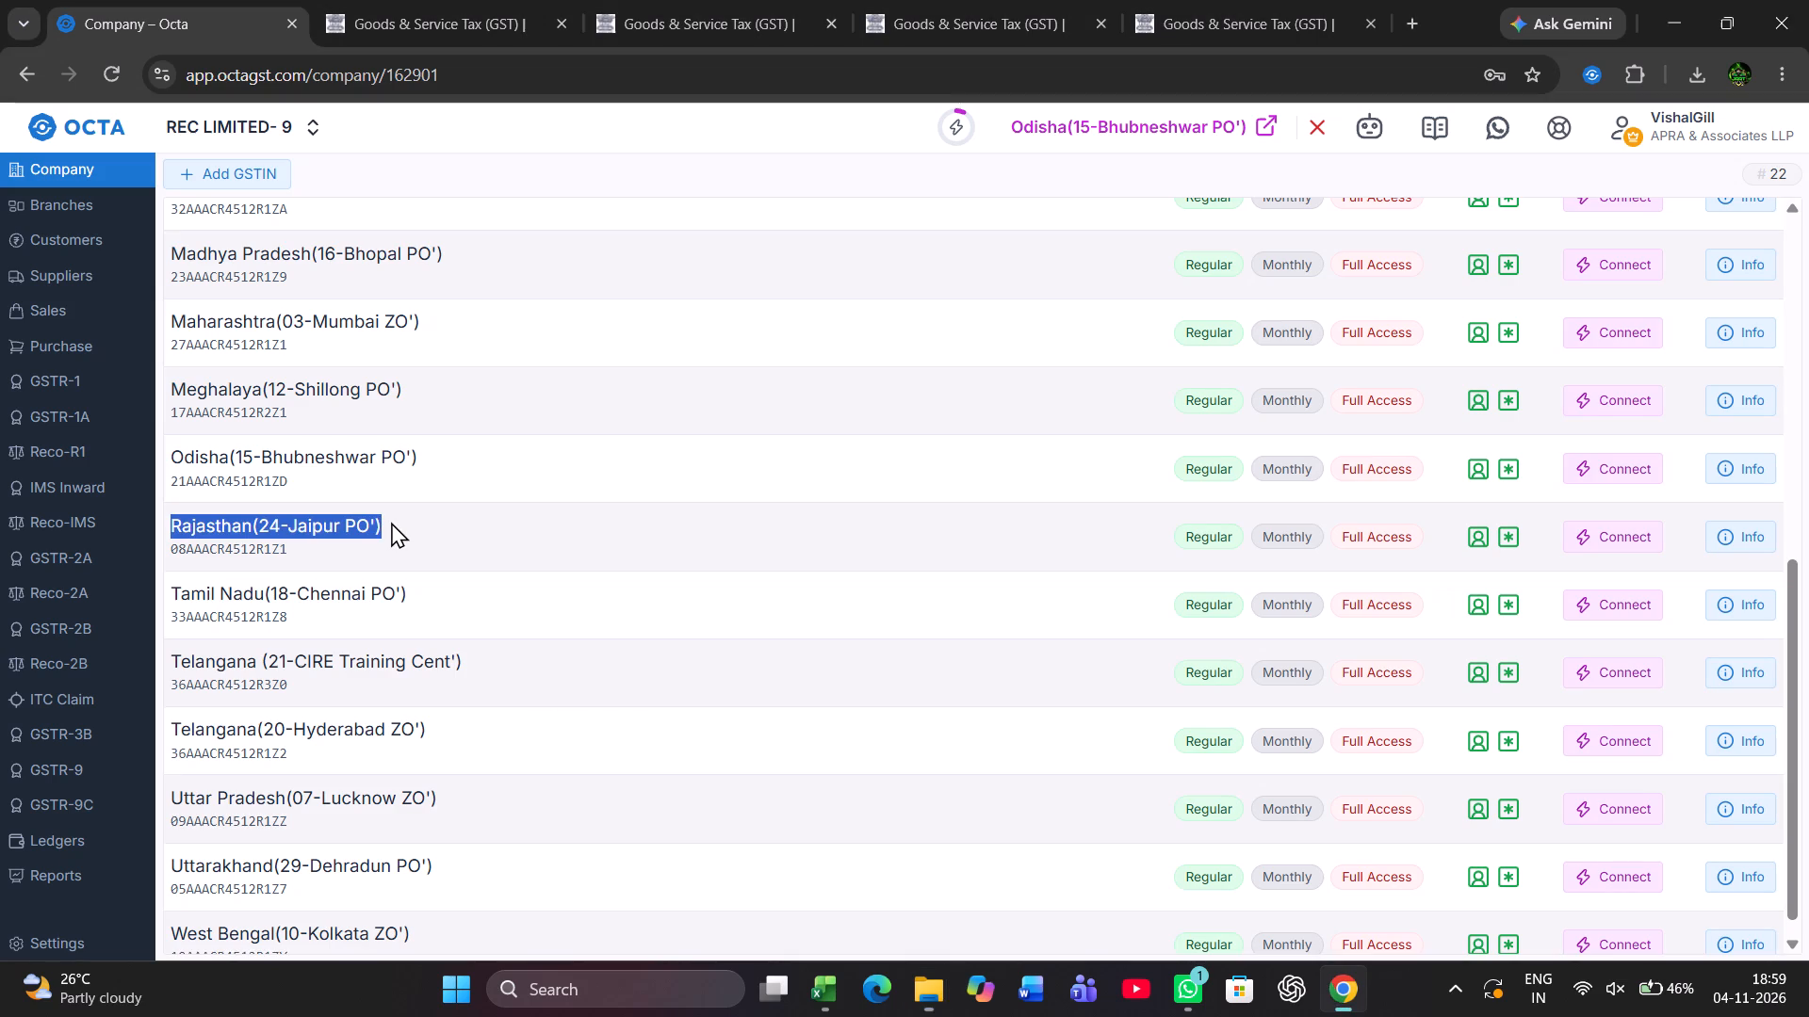
left_click(1327, 135)
left_click(1287, 124)
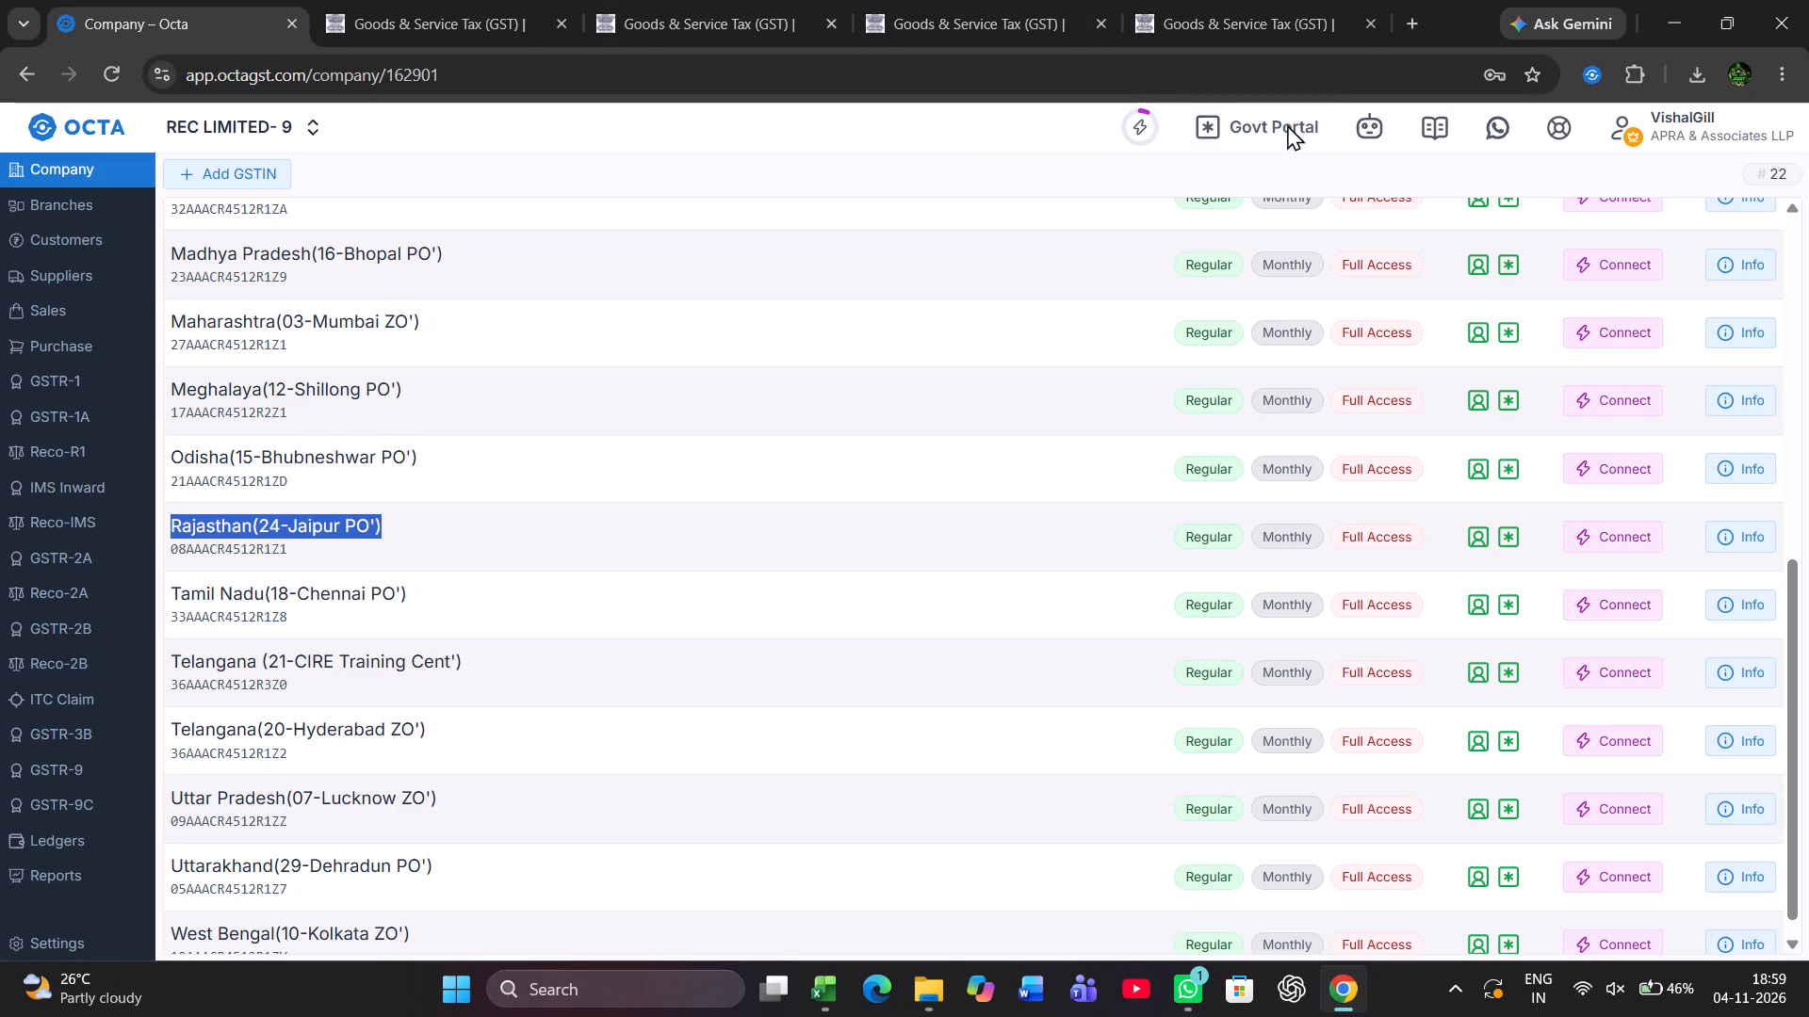
left_click(1070, 237)
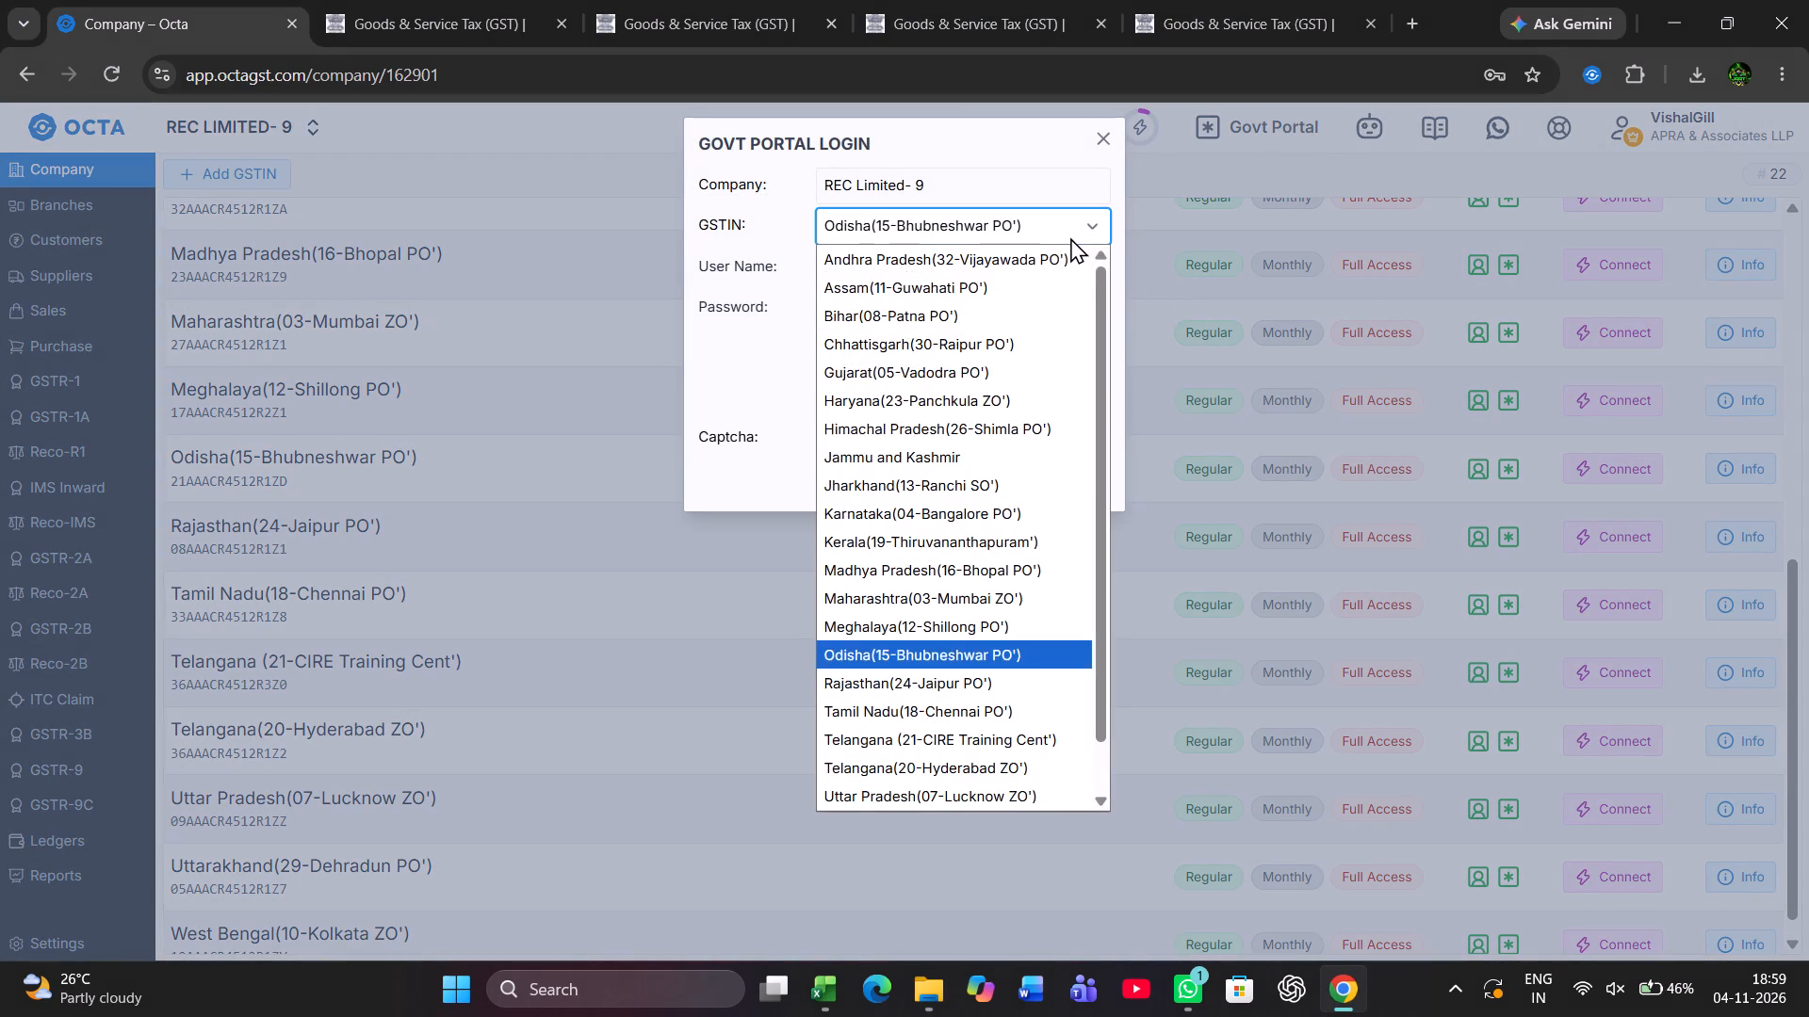
left_click(936, 679)
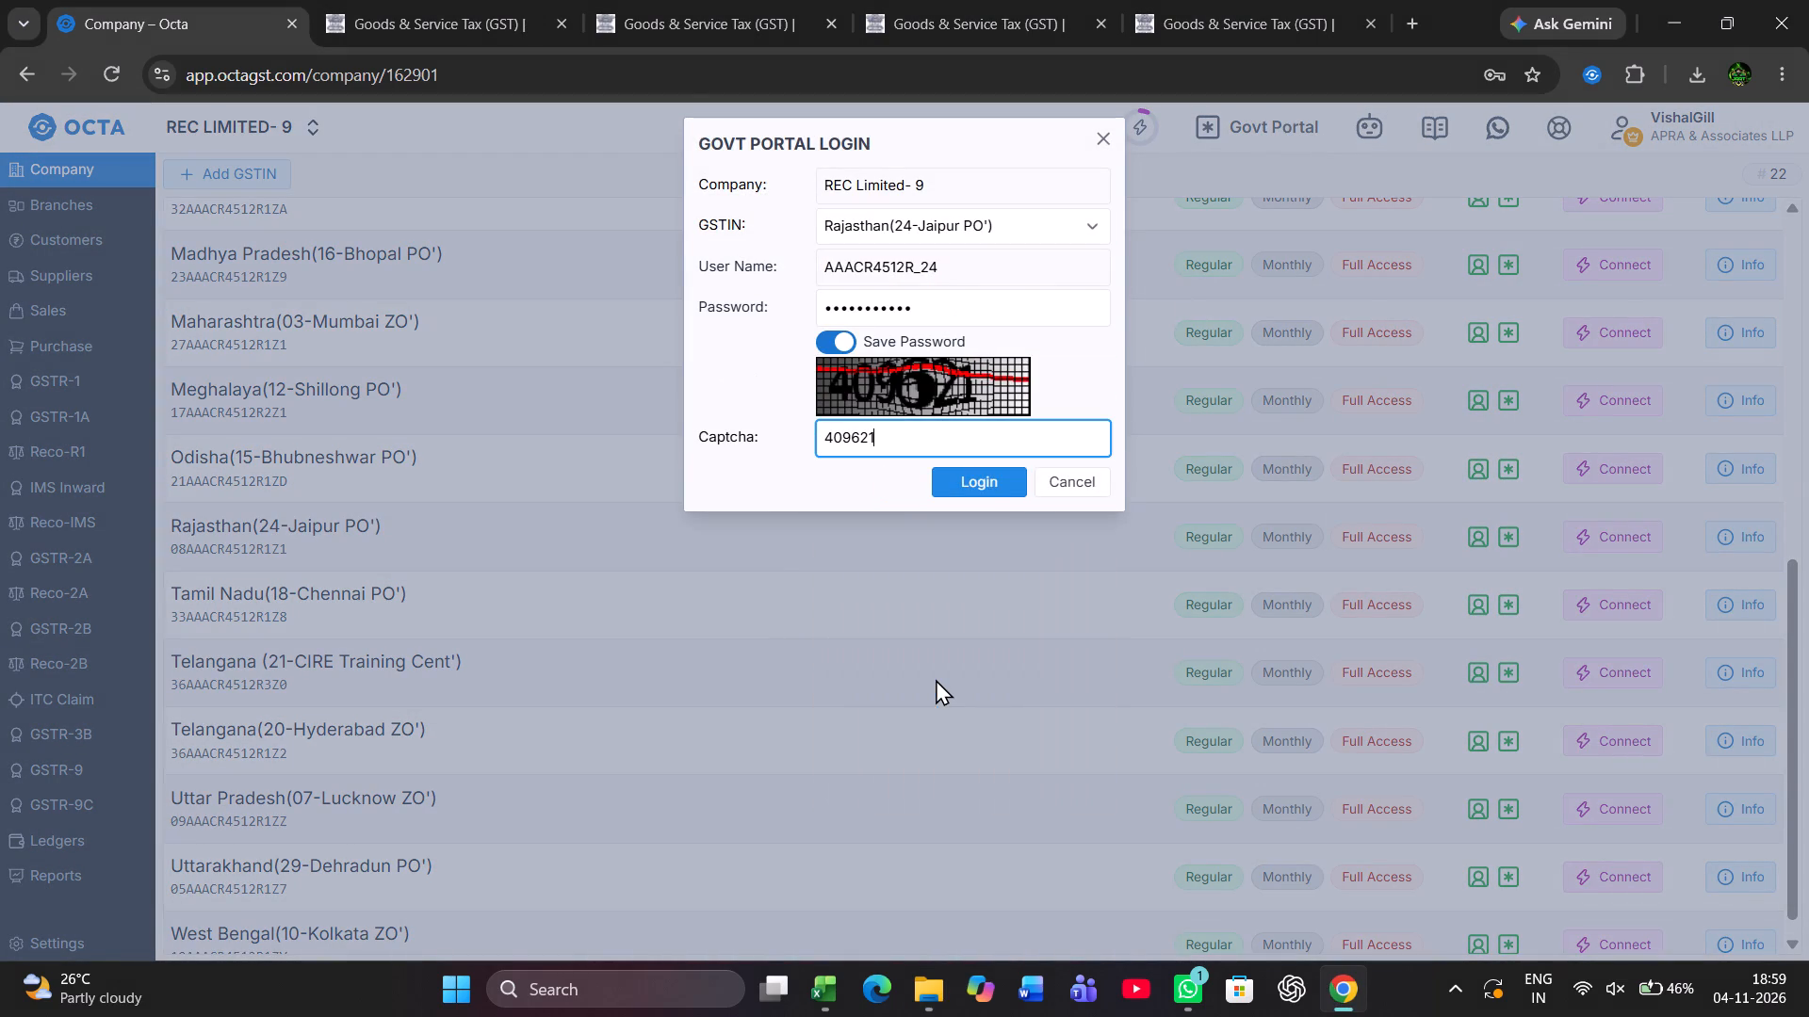
key("Return")
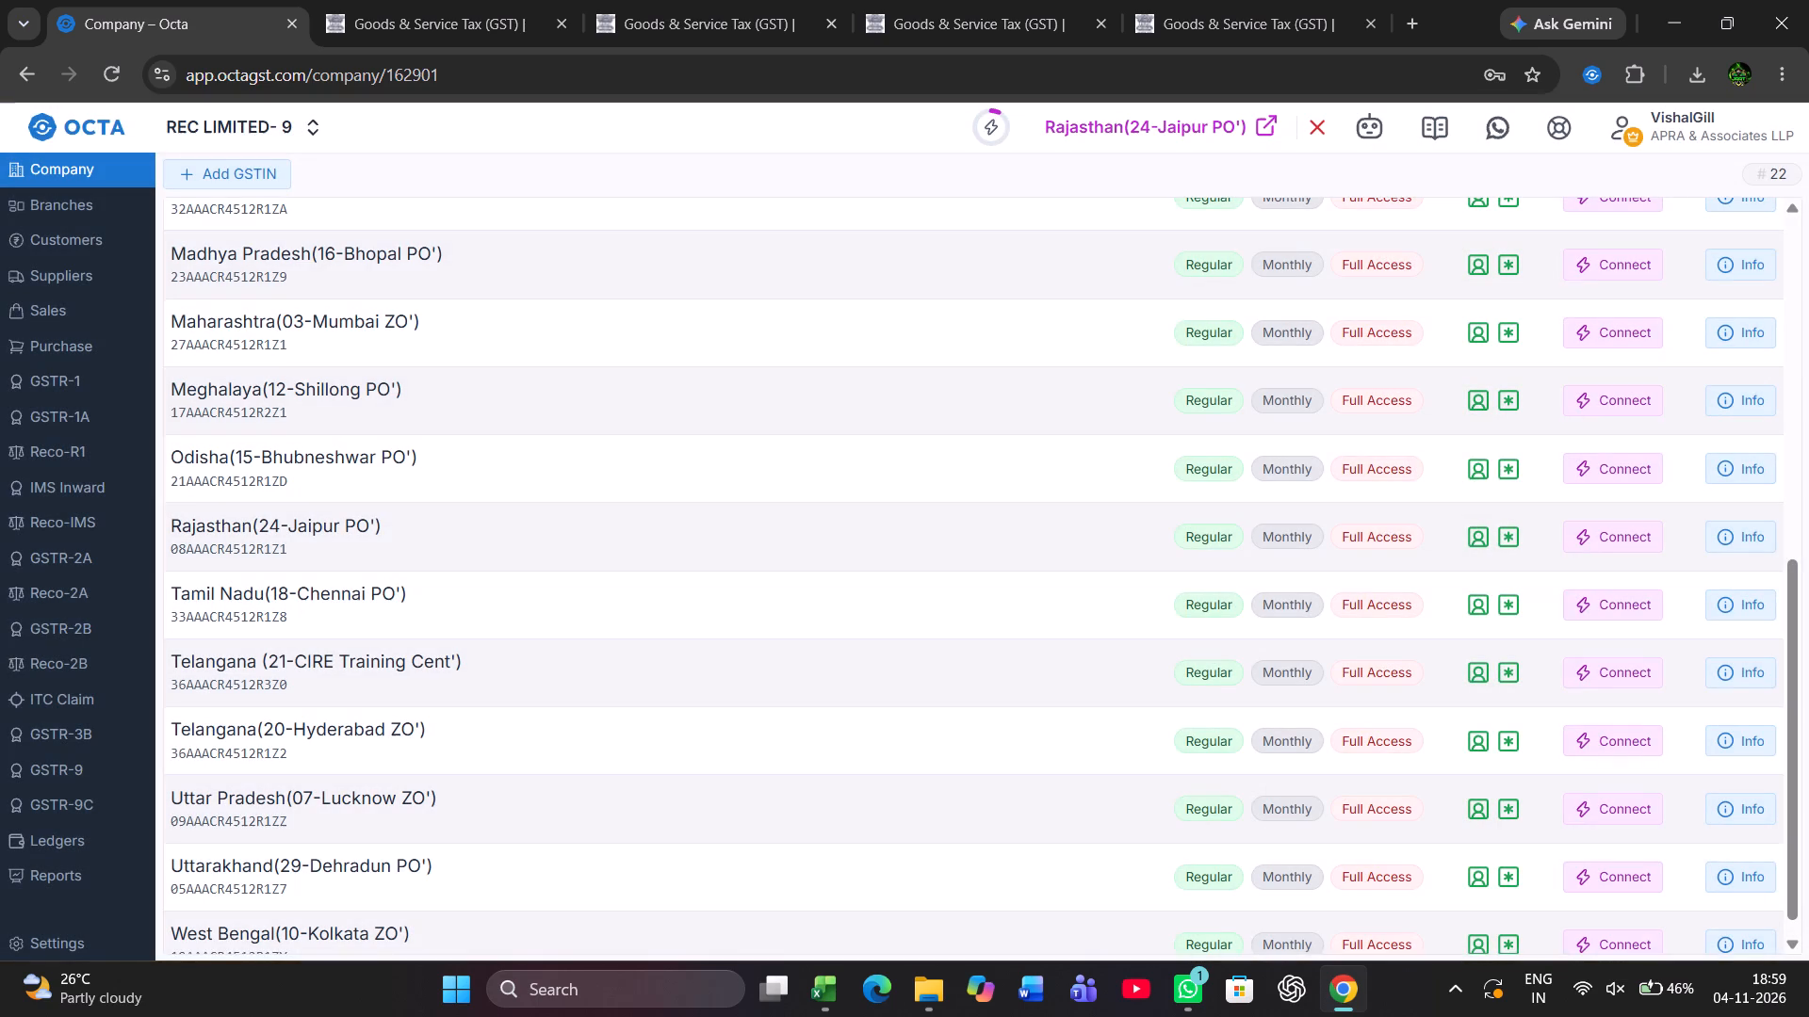
Open the GST portal for Rajasthan and go to its 2025-26 annual return GSTR-9 dashboard, keeping Nil return as No.
left_click(1160, 123)
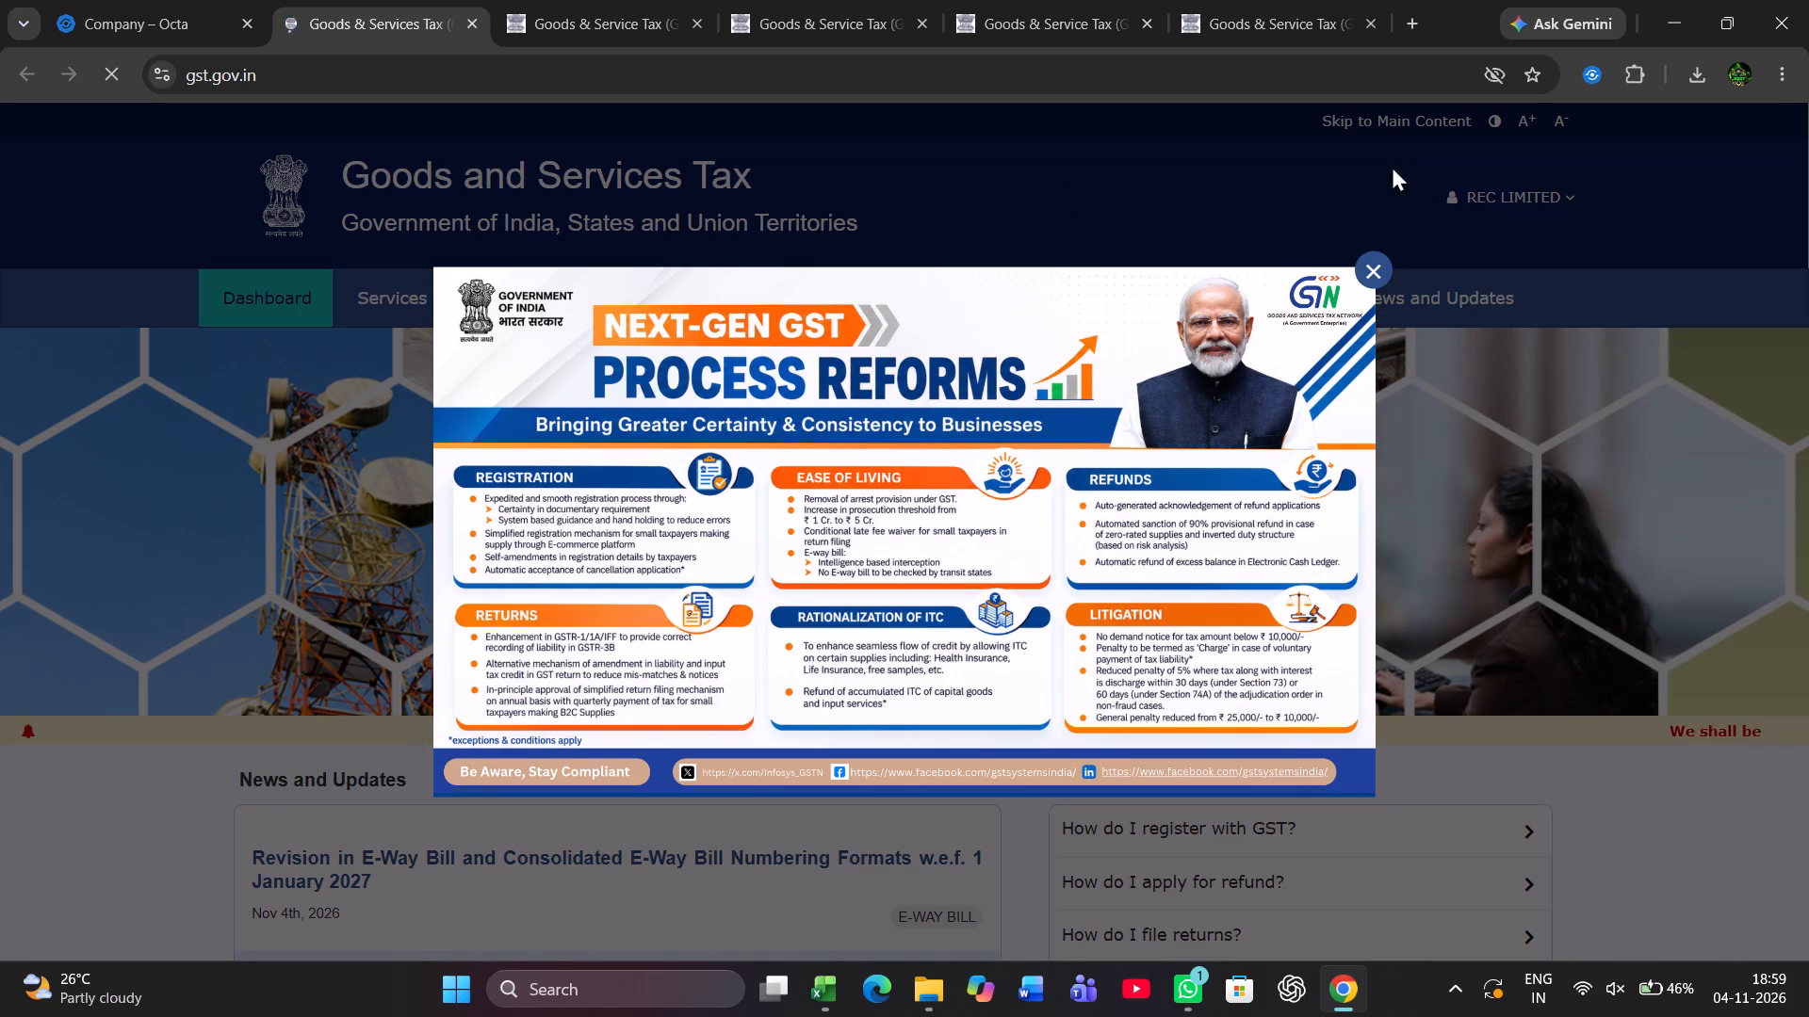
left_click(1380, 266)
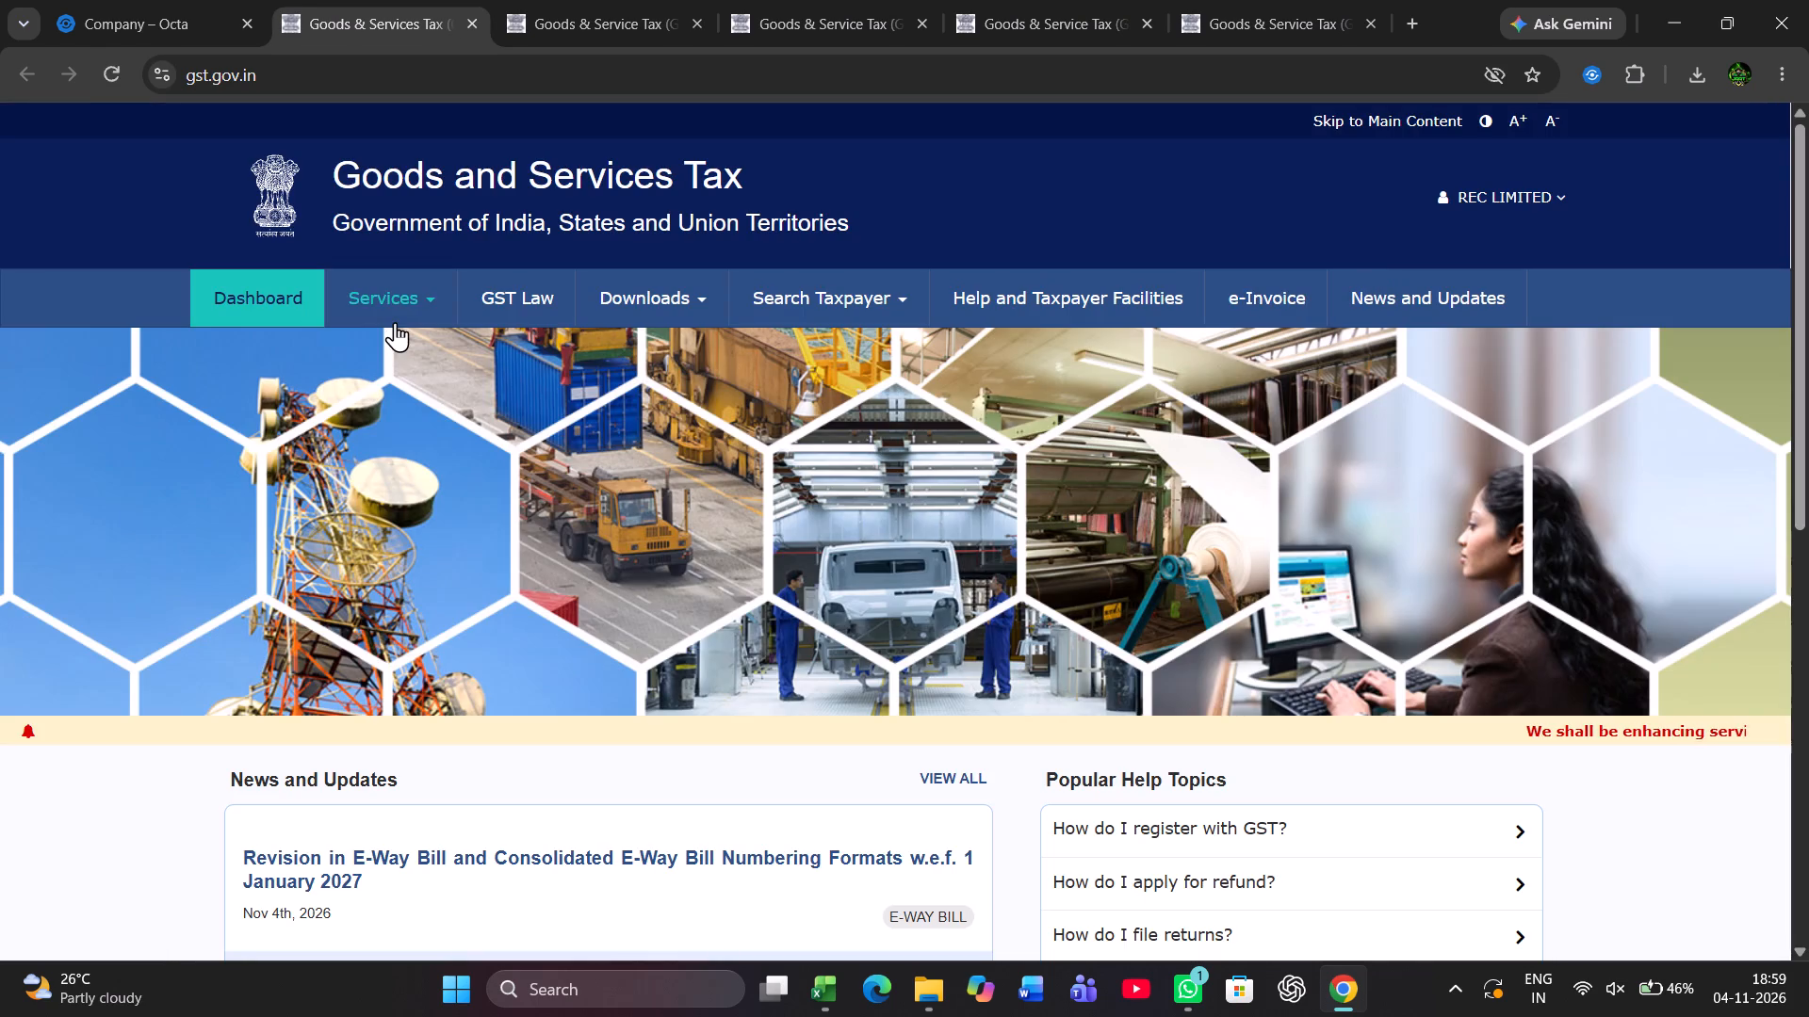
left_click(397, 322)
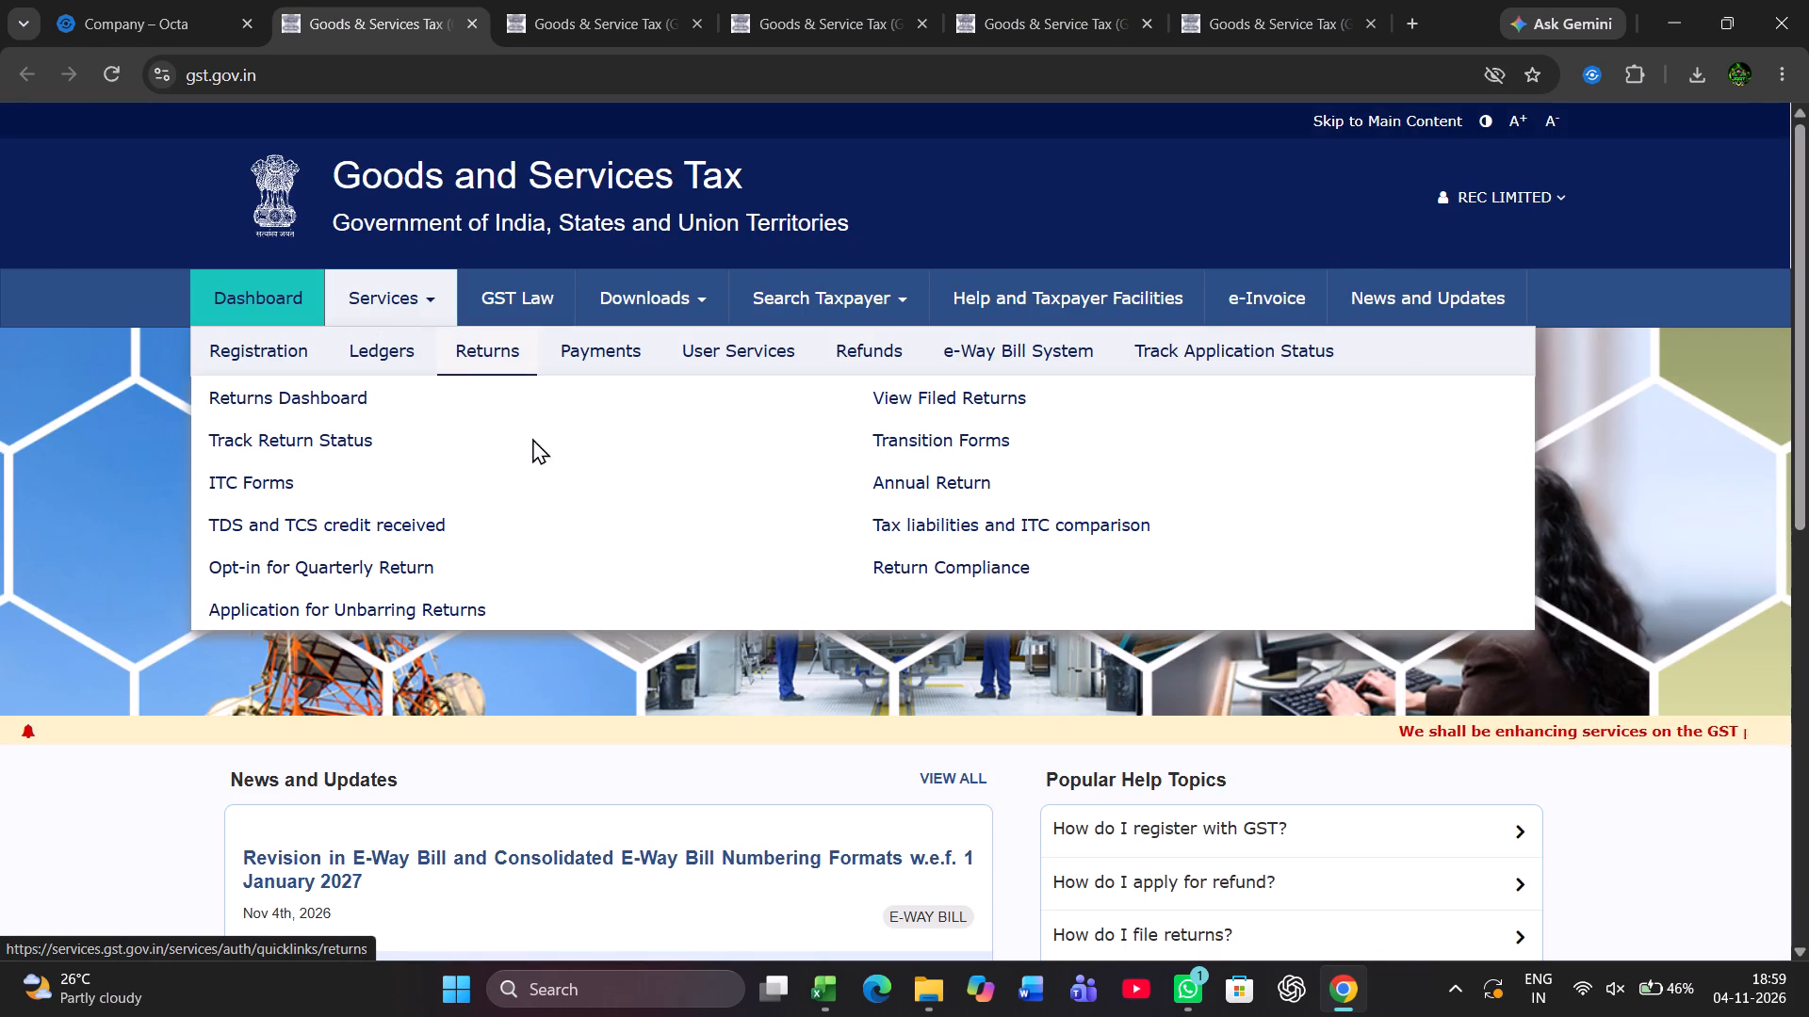
left_click(944, 481)
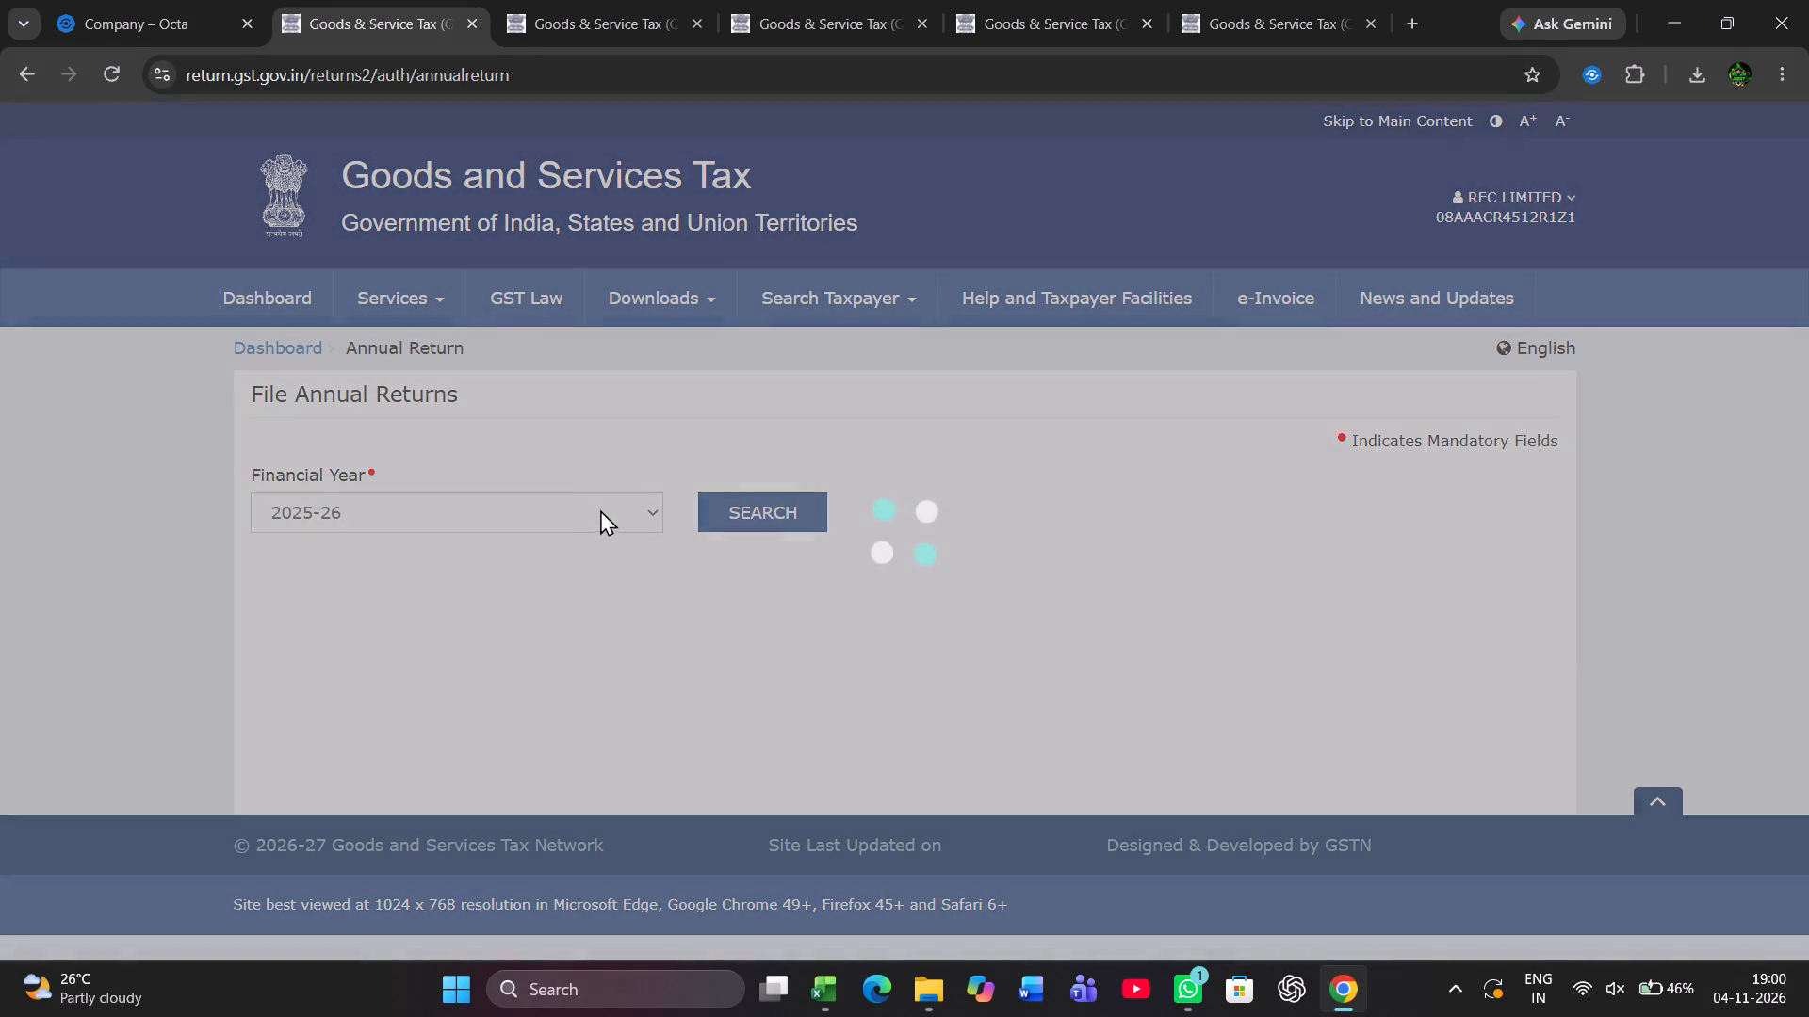
left_click(761, 519)
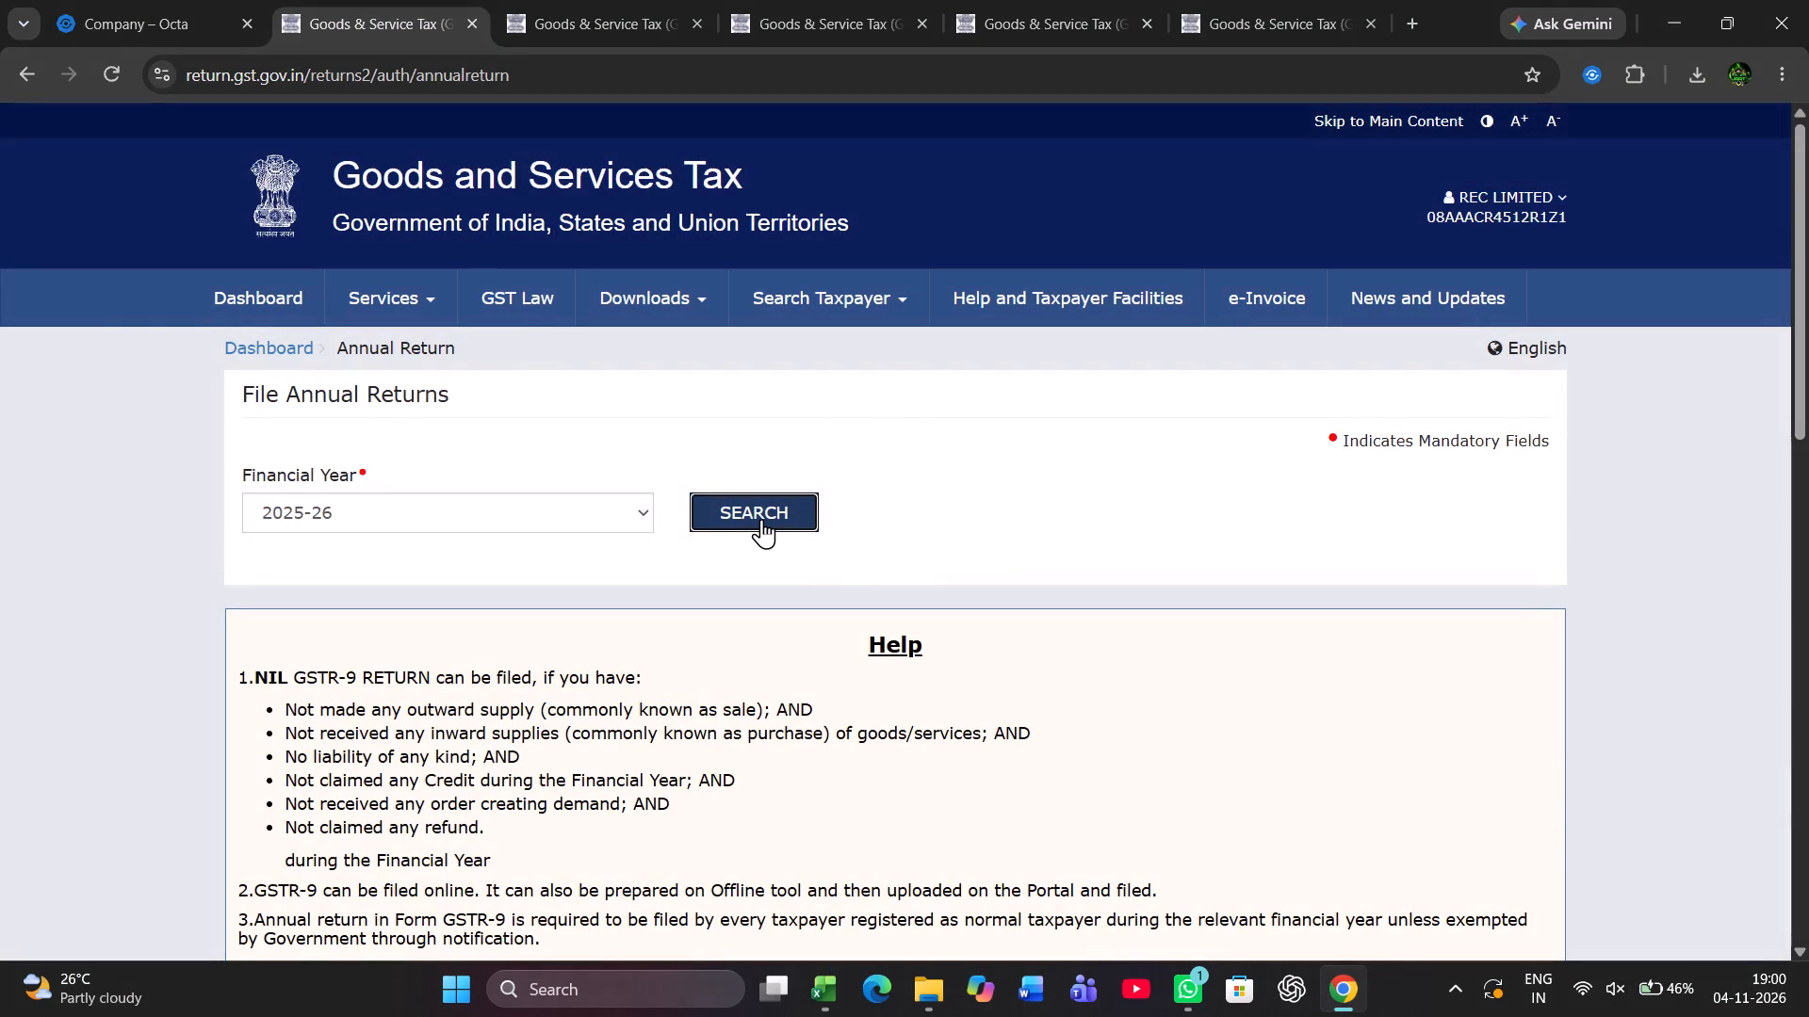
scroll(816, 633, "down", 4)
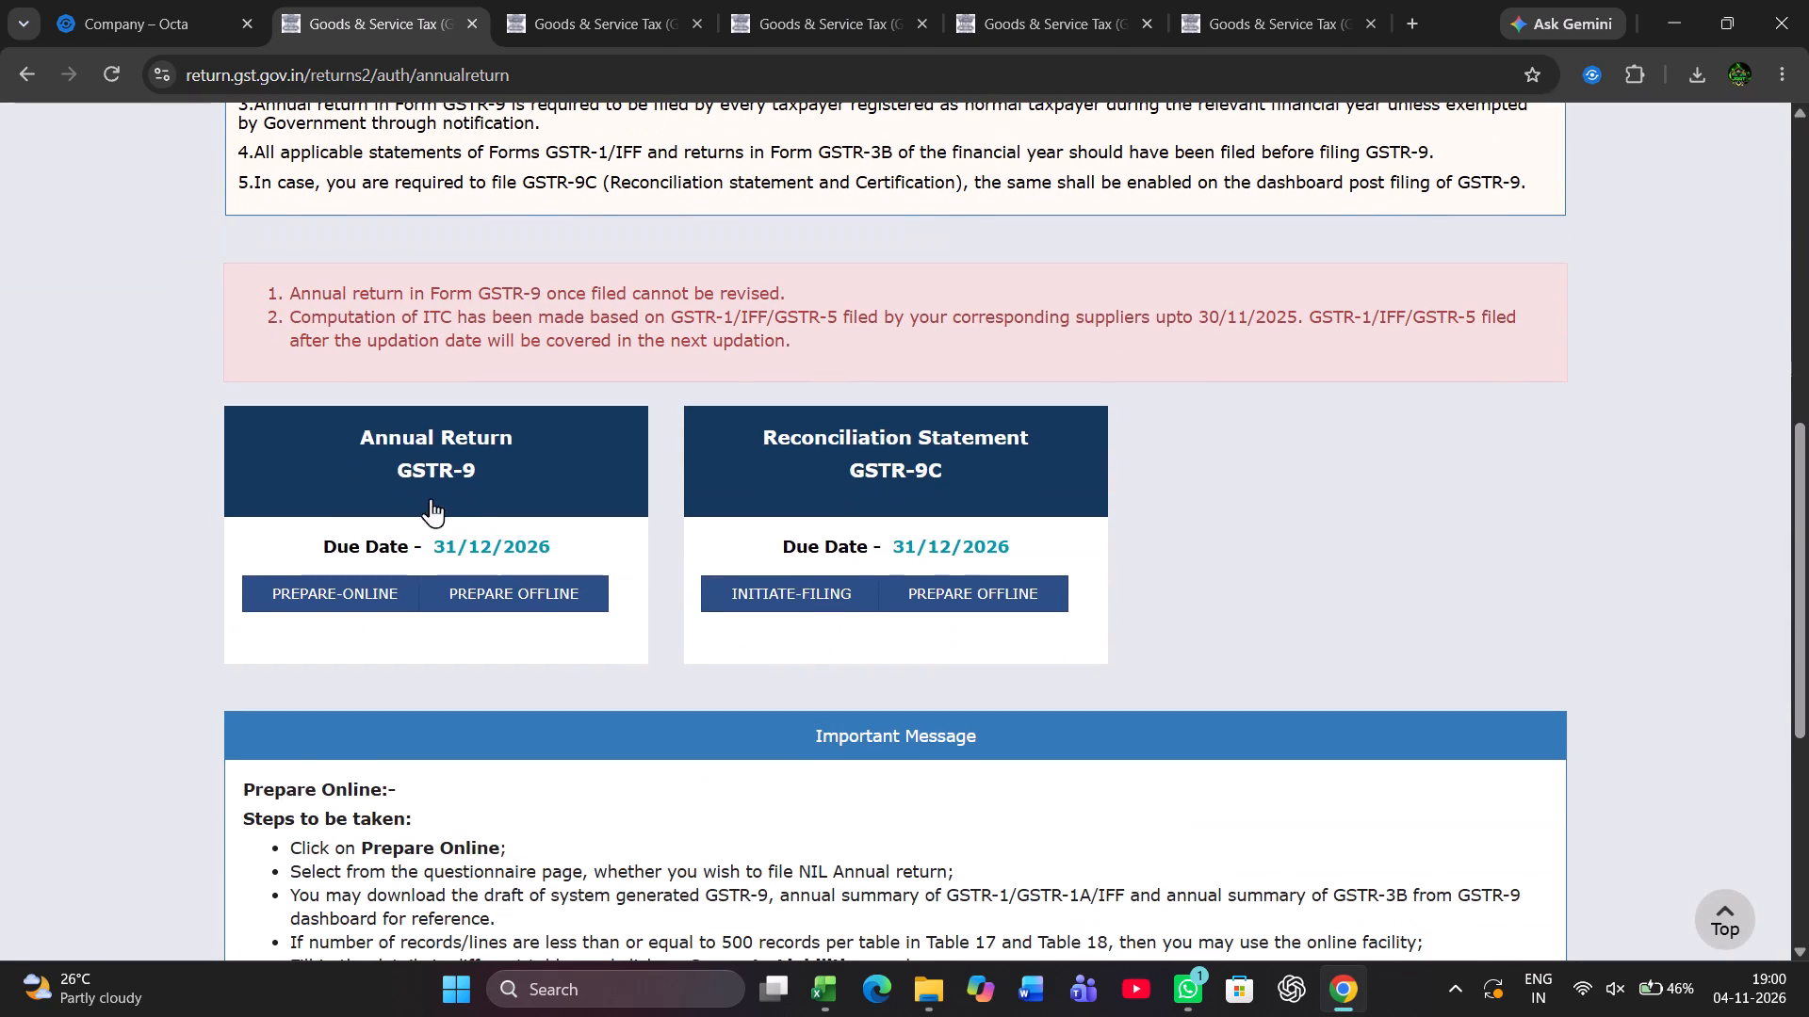
left_click(457, 494)
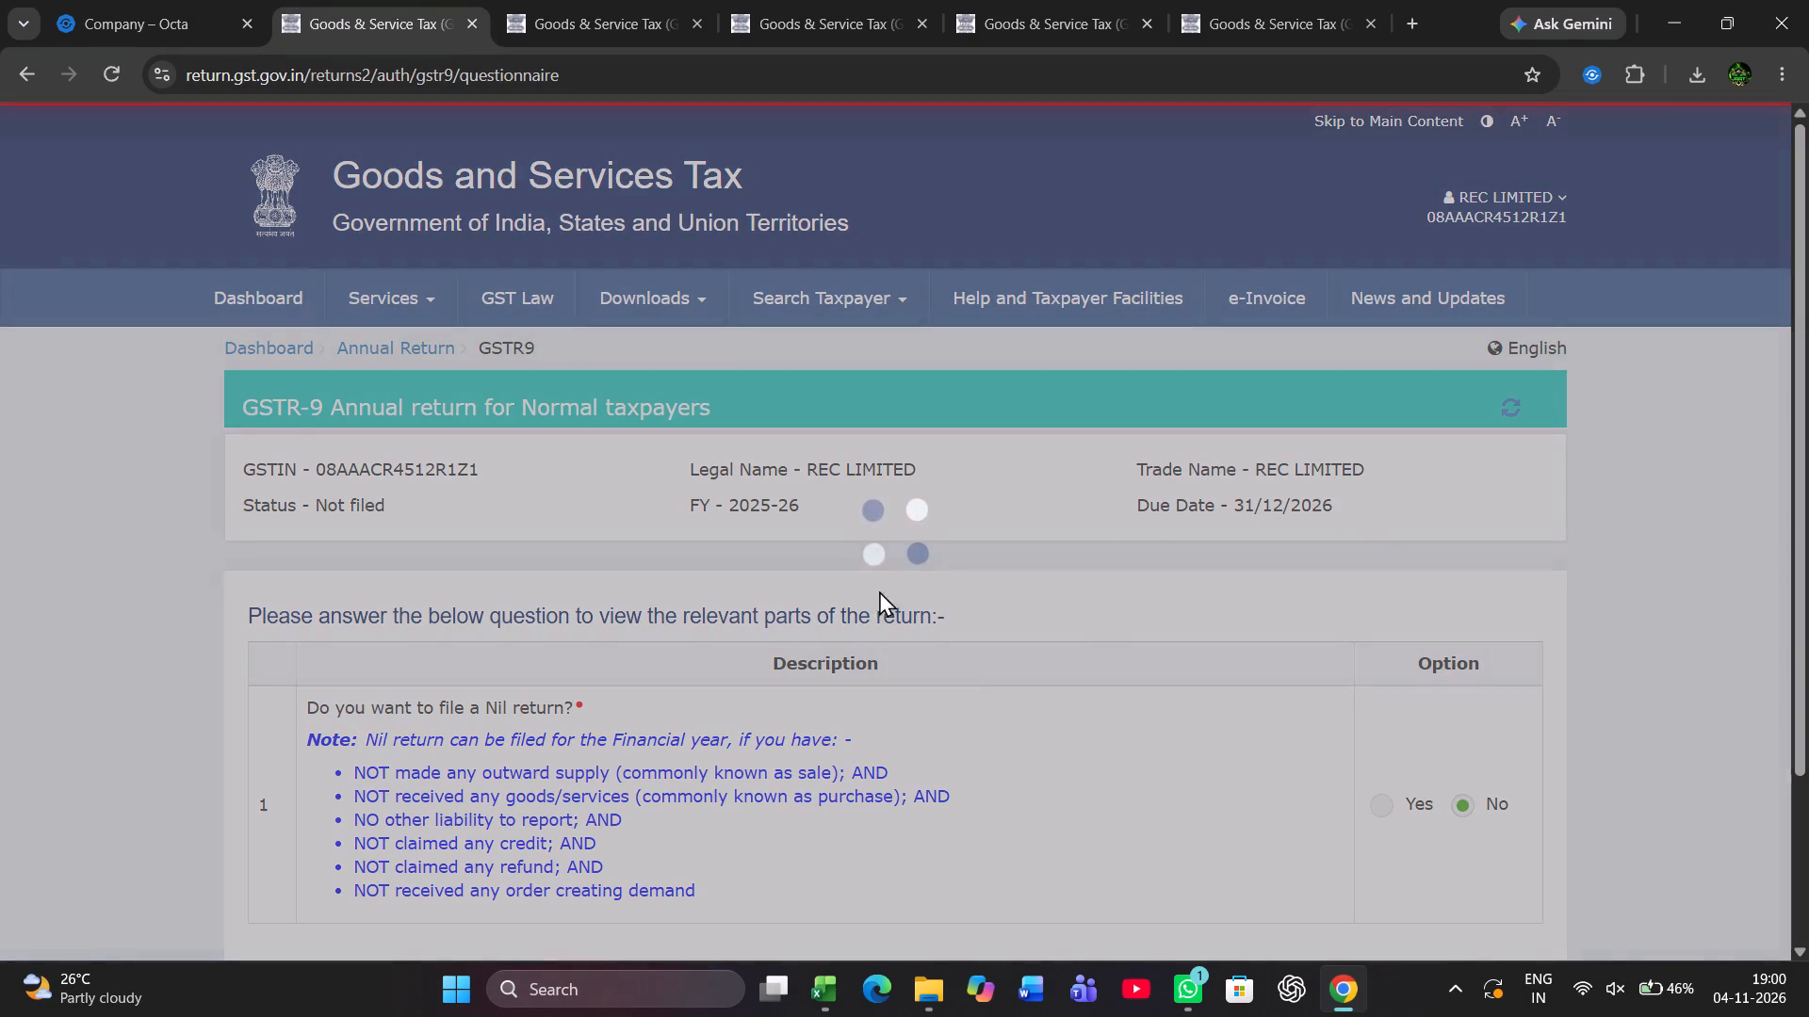
scroll(1411, 790, "down", 2)
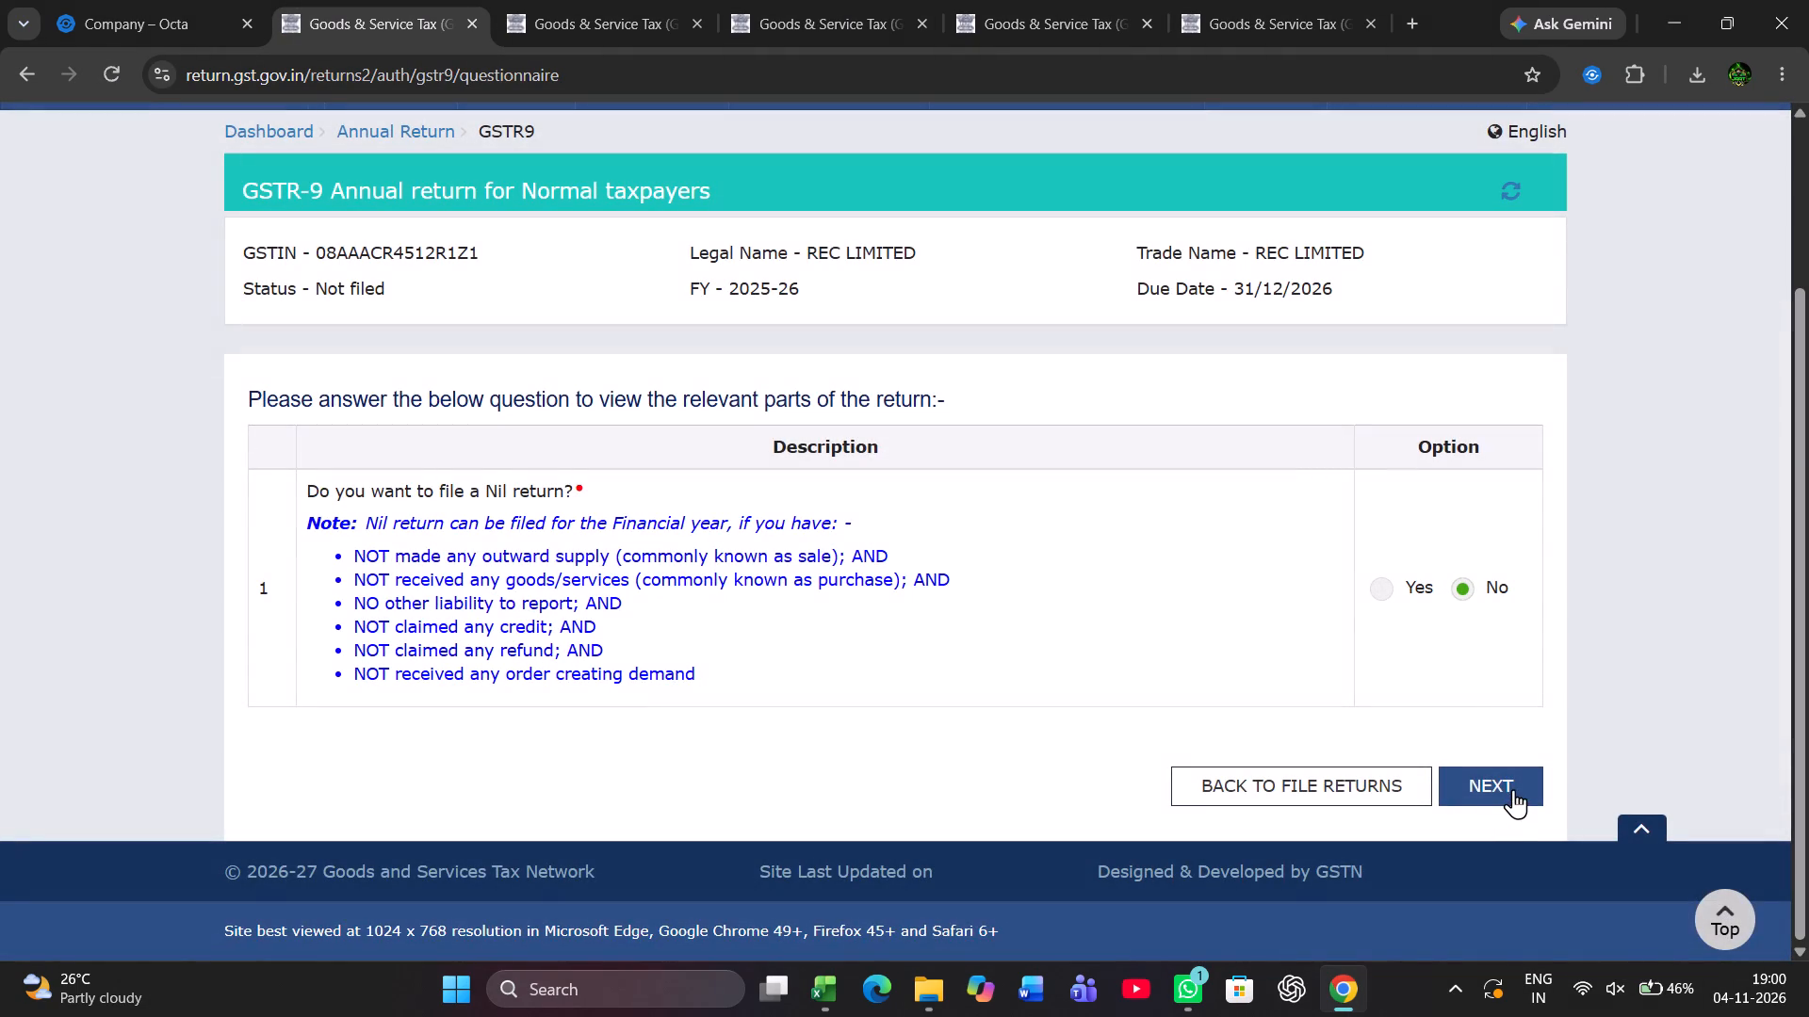
left_click(1513, 789)
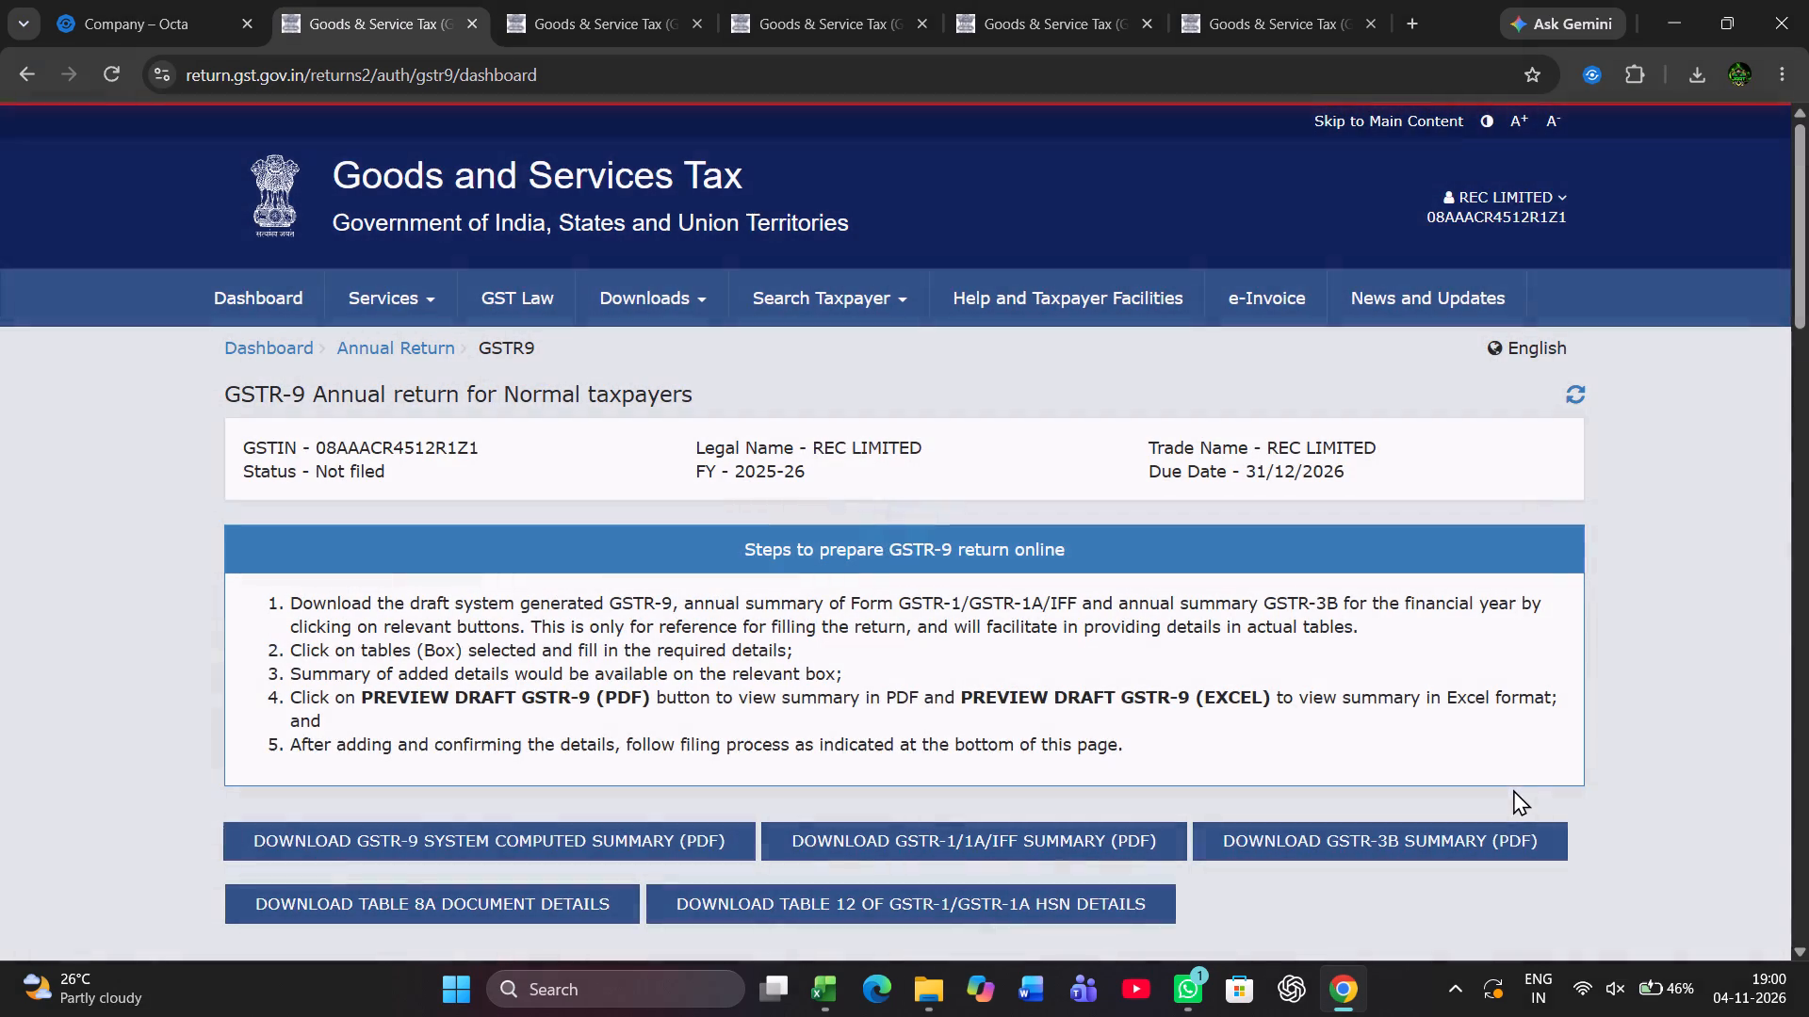
Download Rajasthan's GSTR-9 system computed, GSTR-1/1A/IFF and GSTR-3B summaries as PDFs.
scroll(1100, 729, "down", 1)
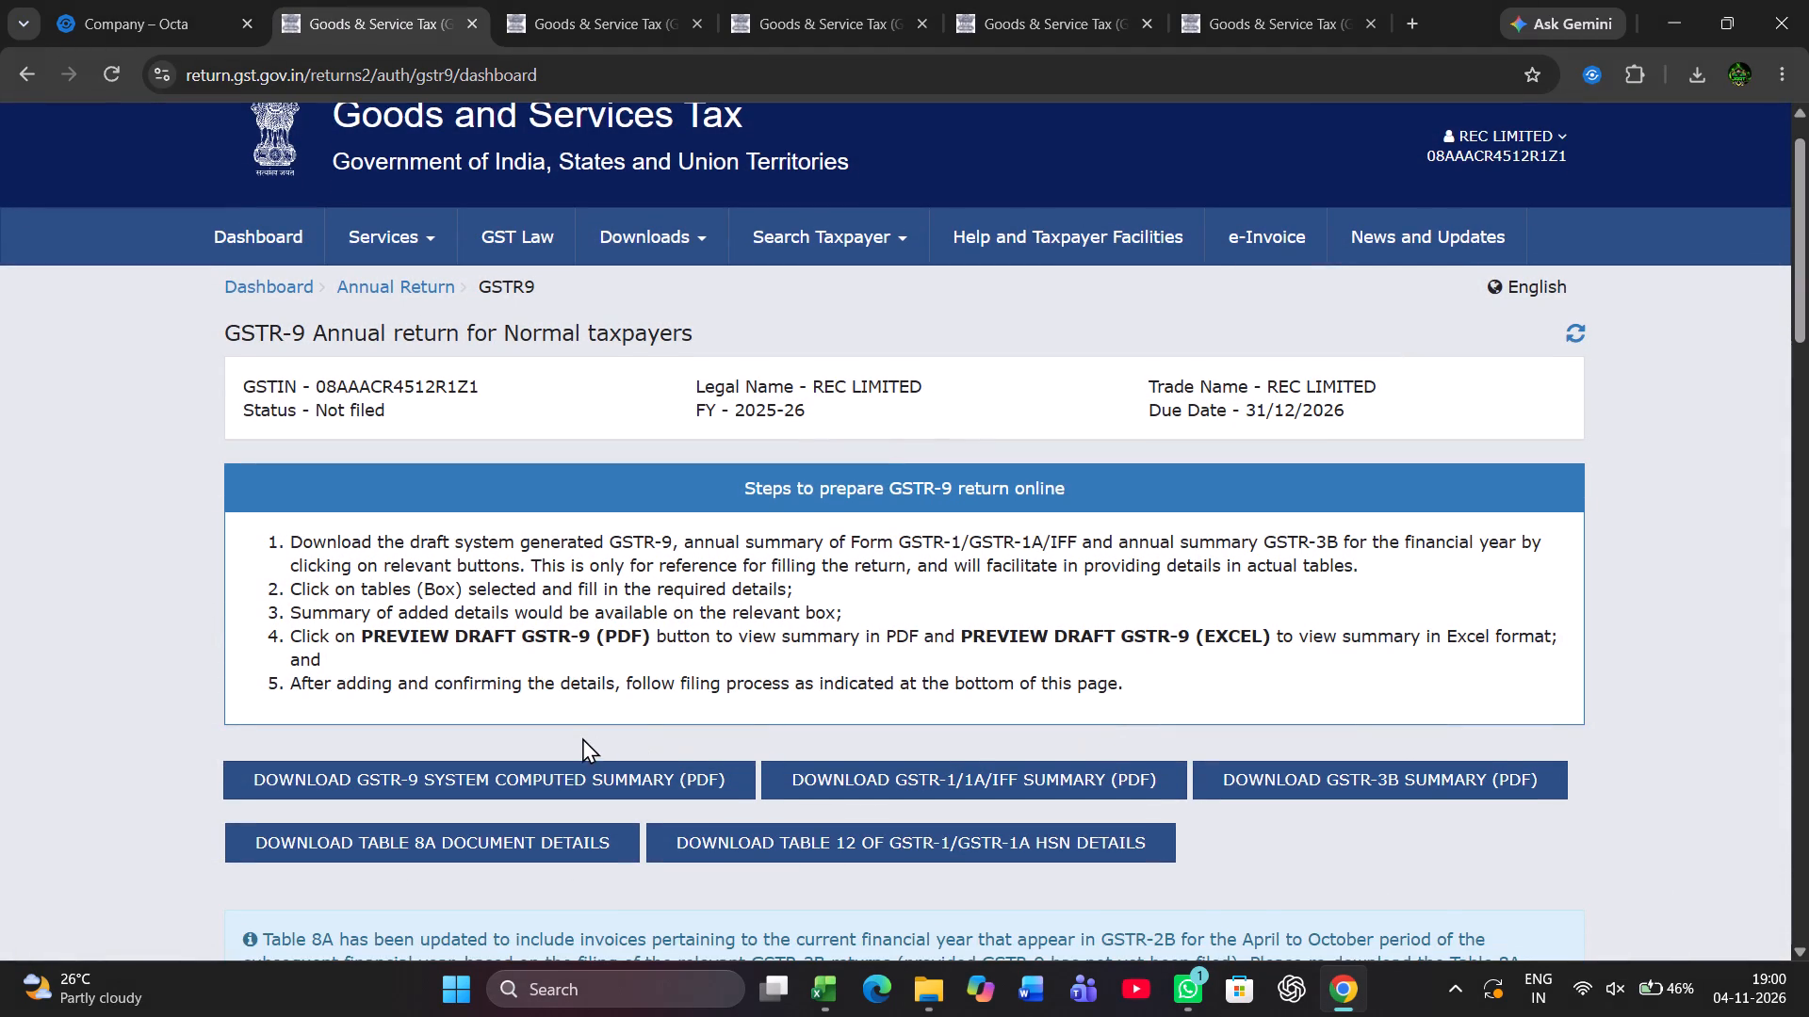
left_click(570, 767)
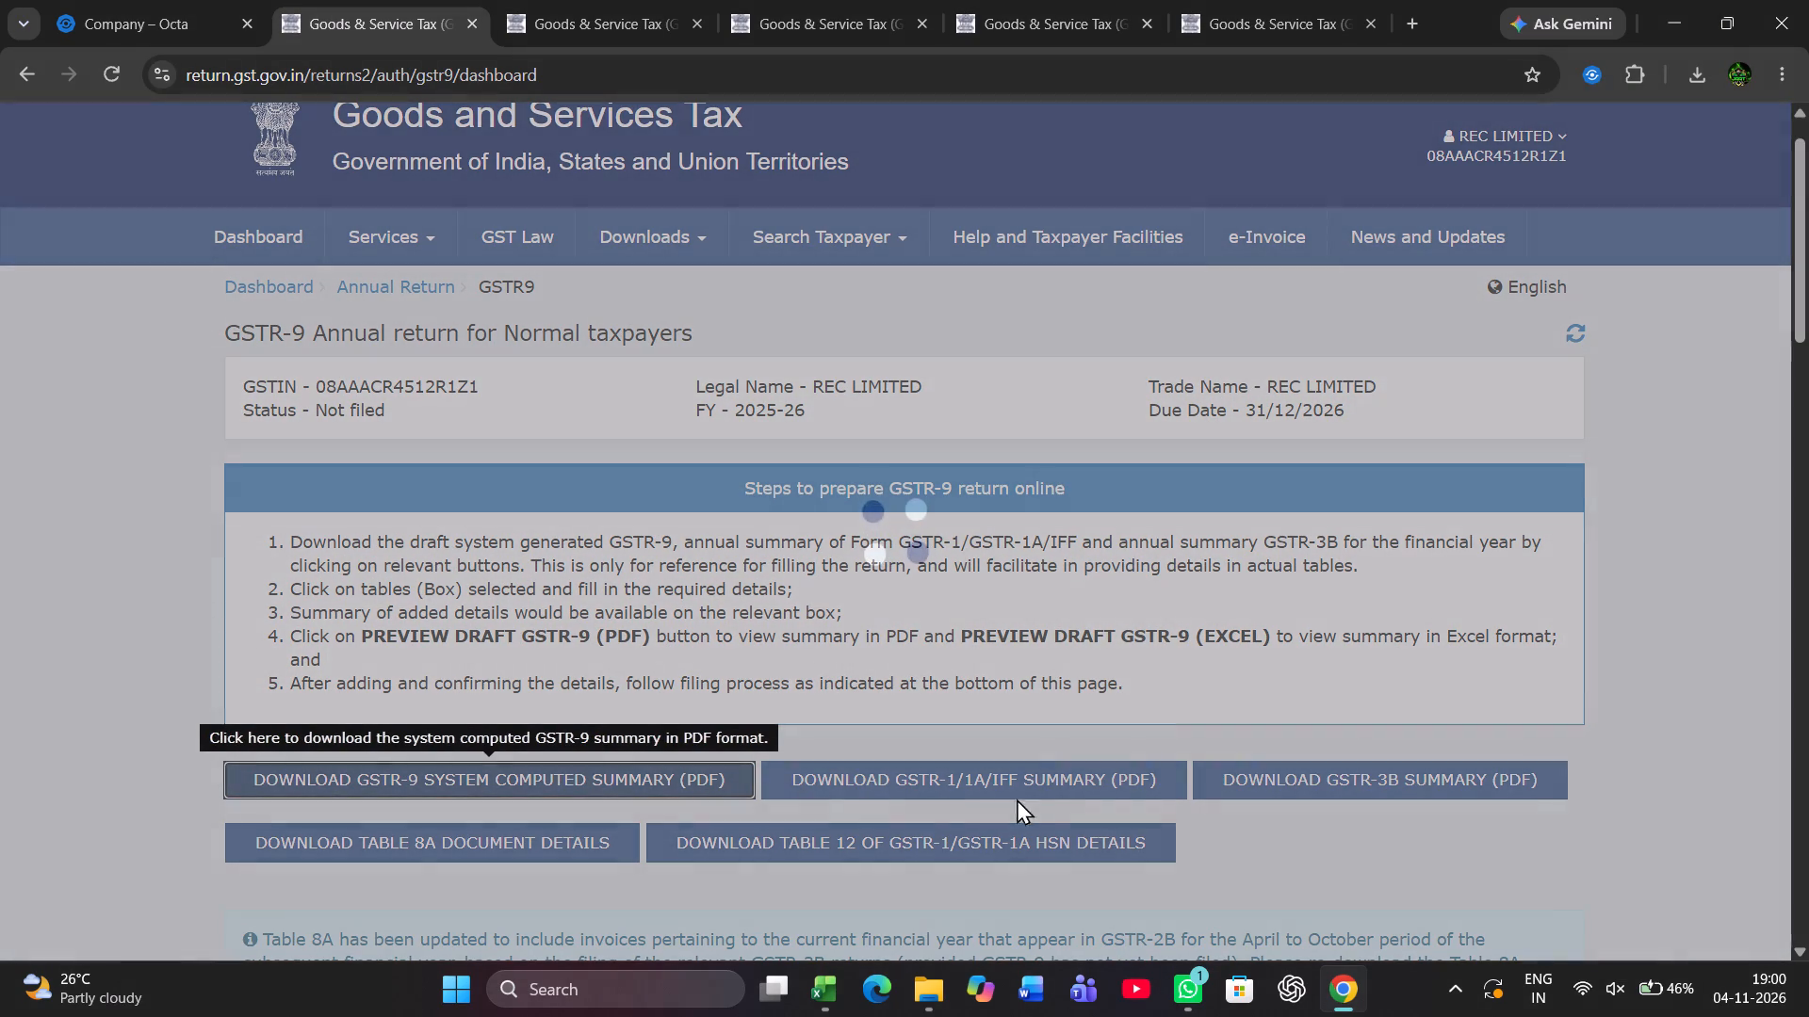
left_click(1059, 783)
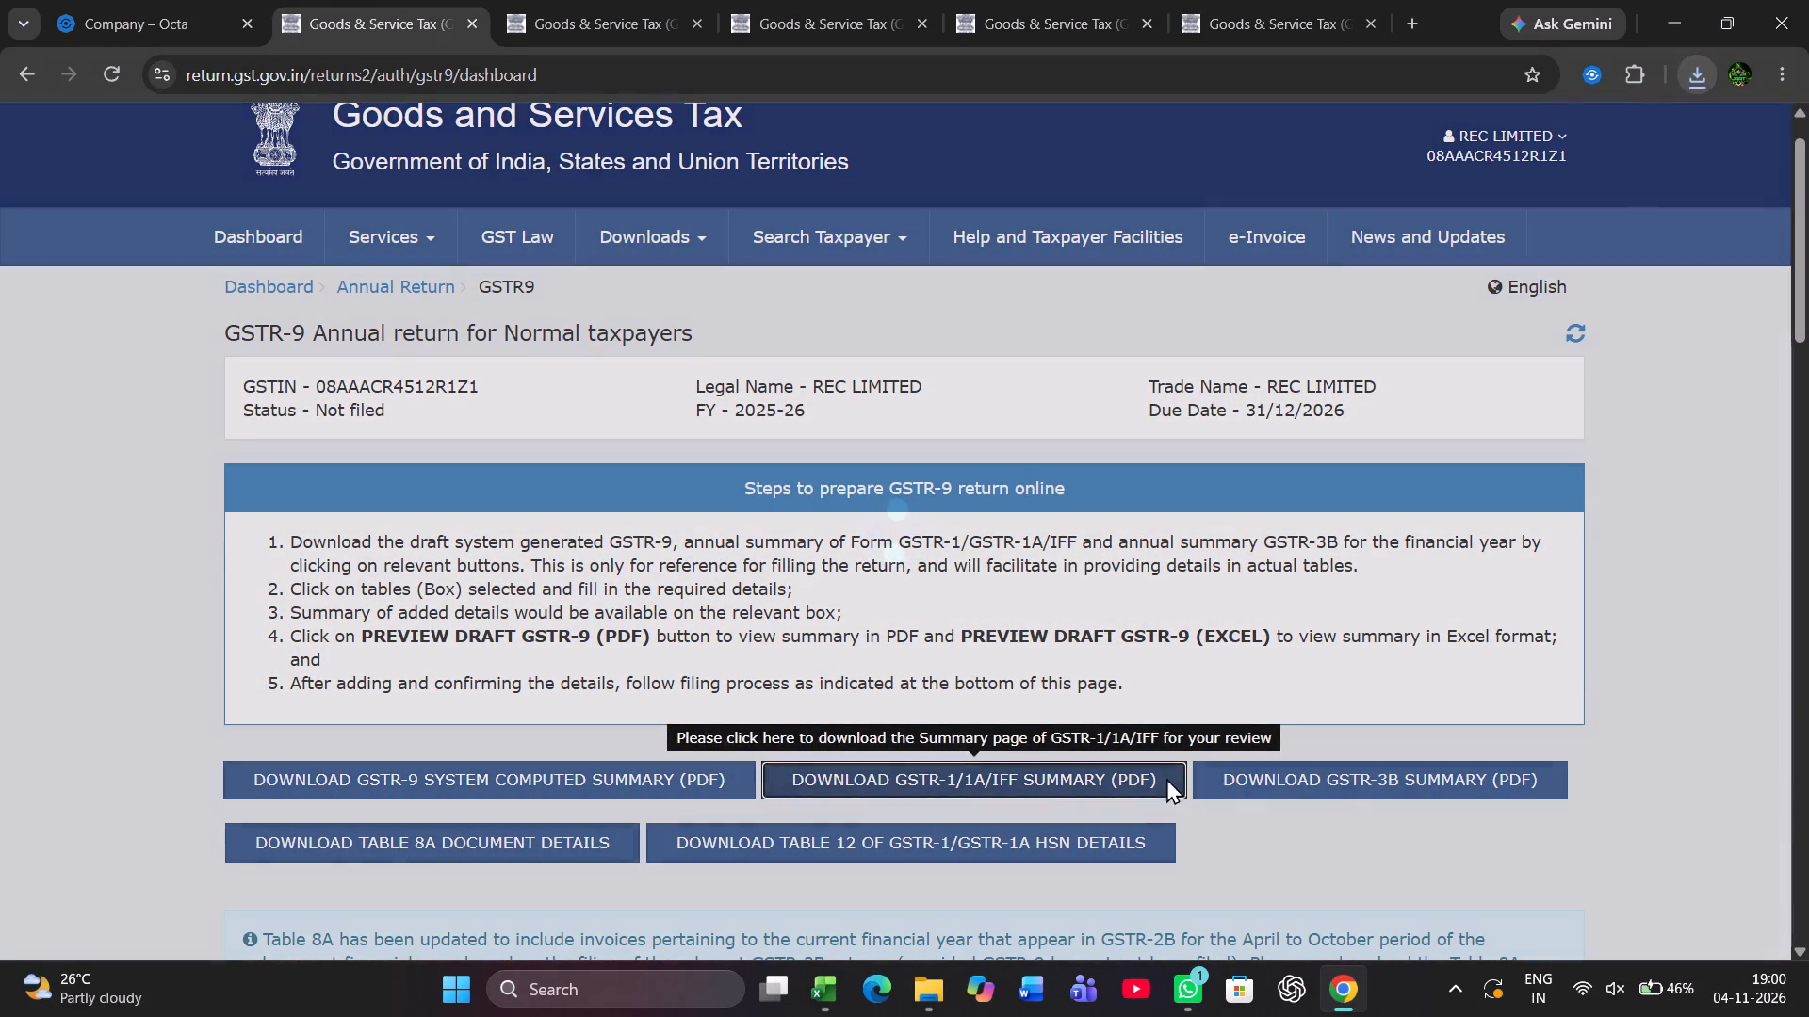
left_click(1469, 777)
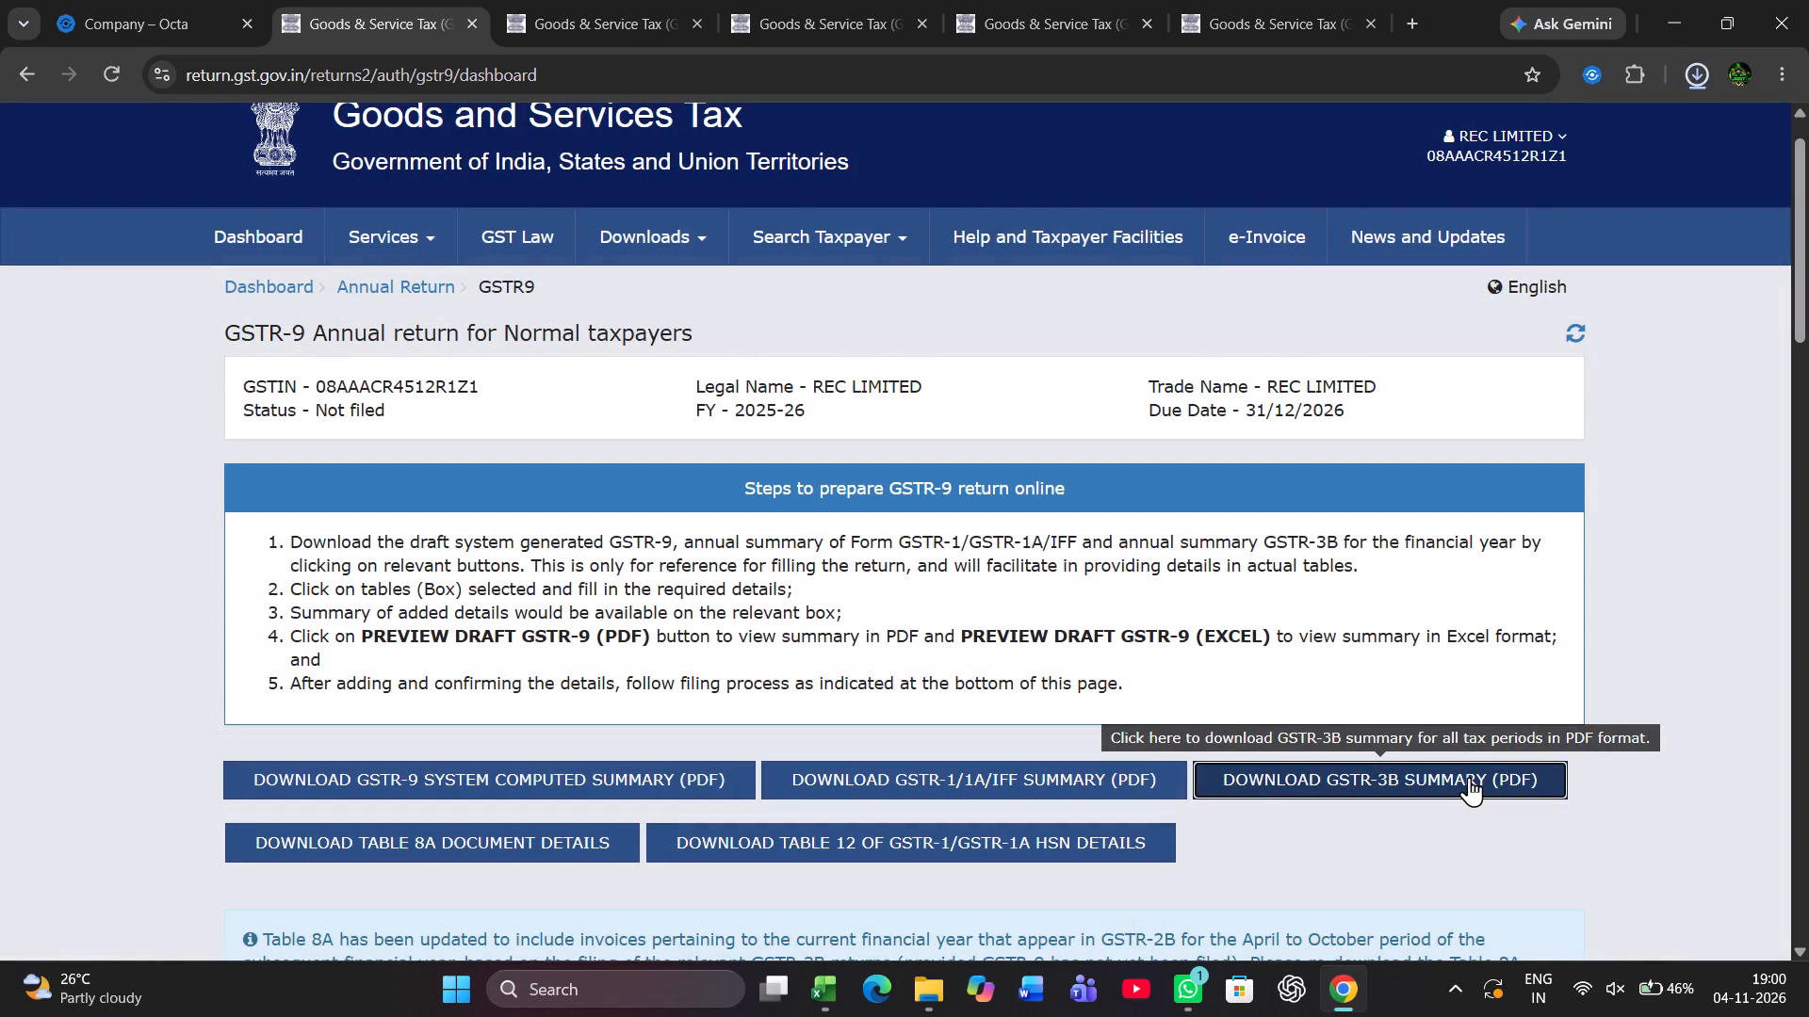
Move the three Rajasthan GSTR PDFs from Downloads into the Rajasthan(24-Jaipur PO') folder and go back to REC.
key("alt+Tab")
key("alt+Tab")
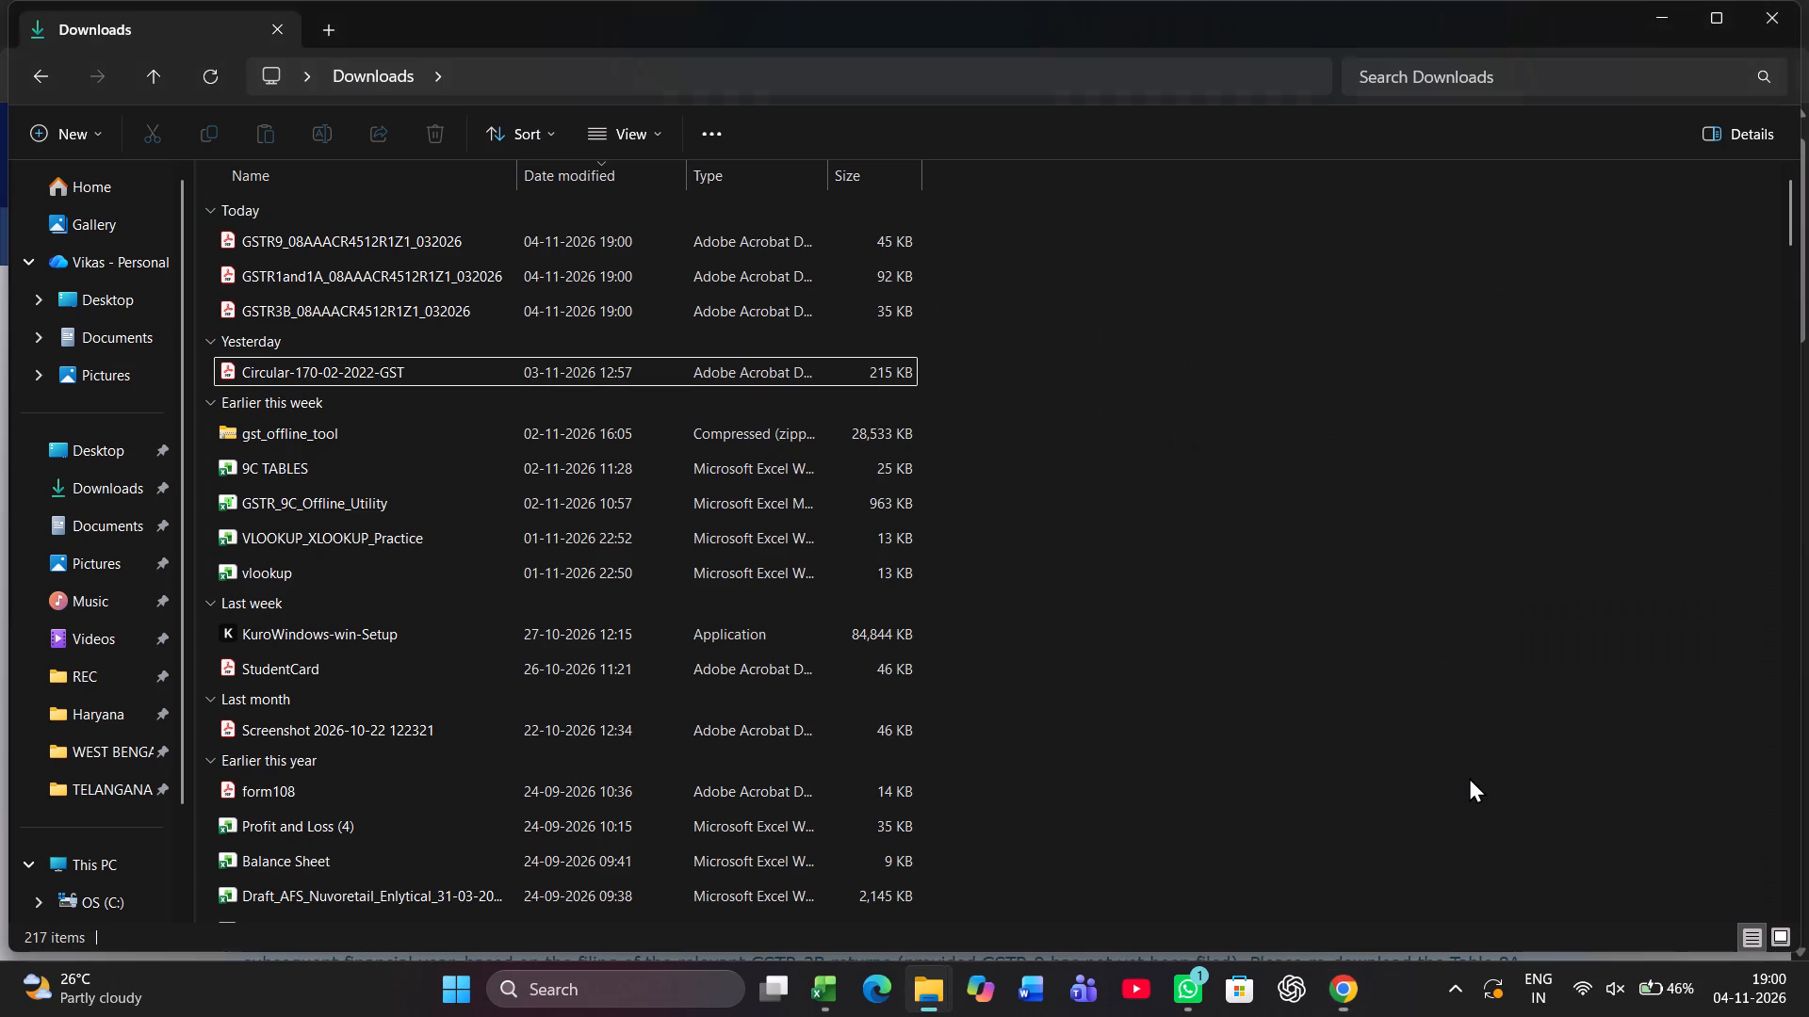
left_click(402, 248)
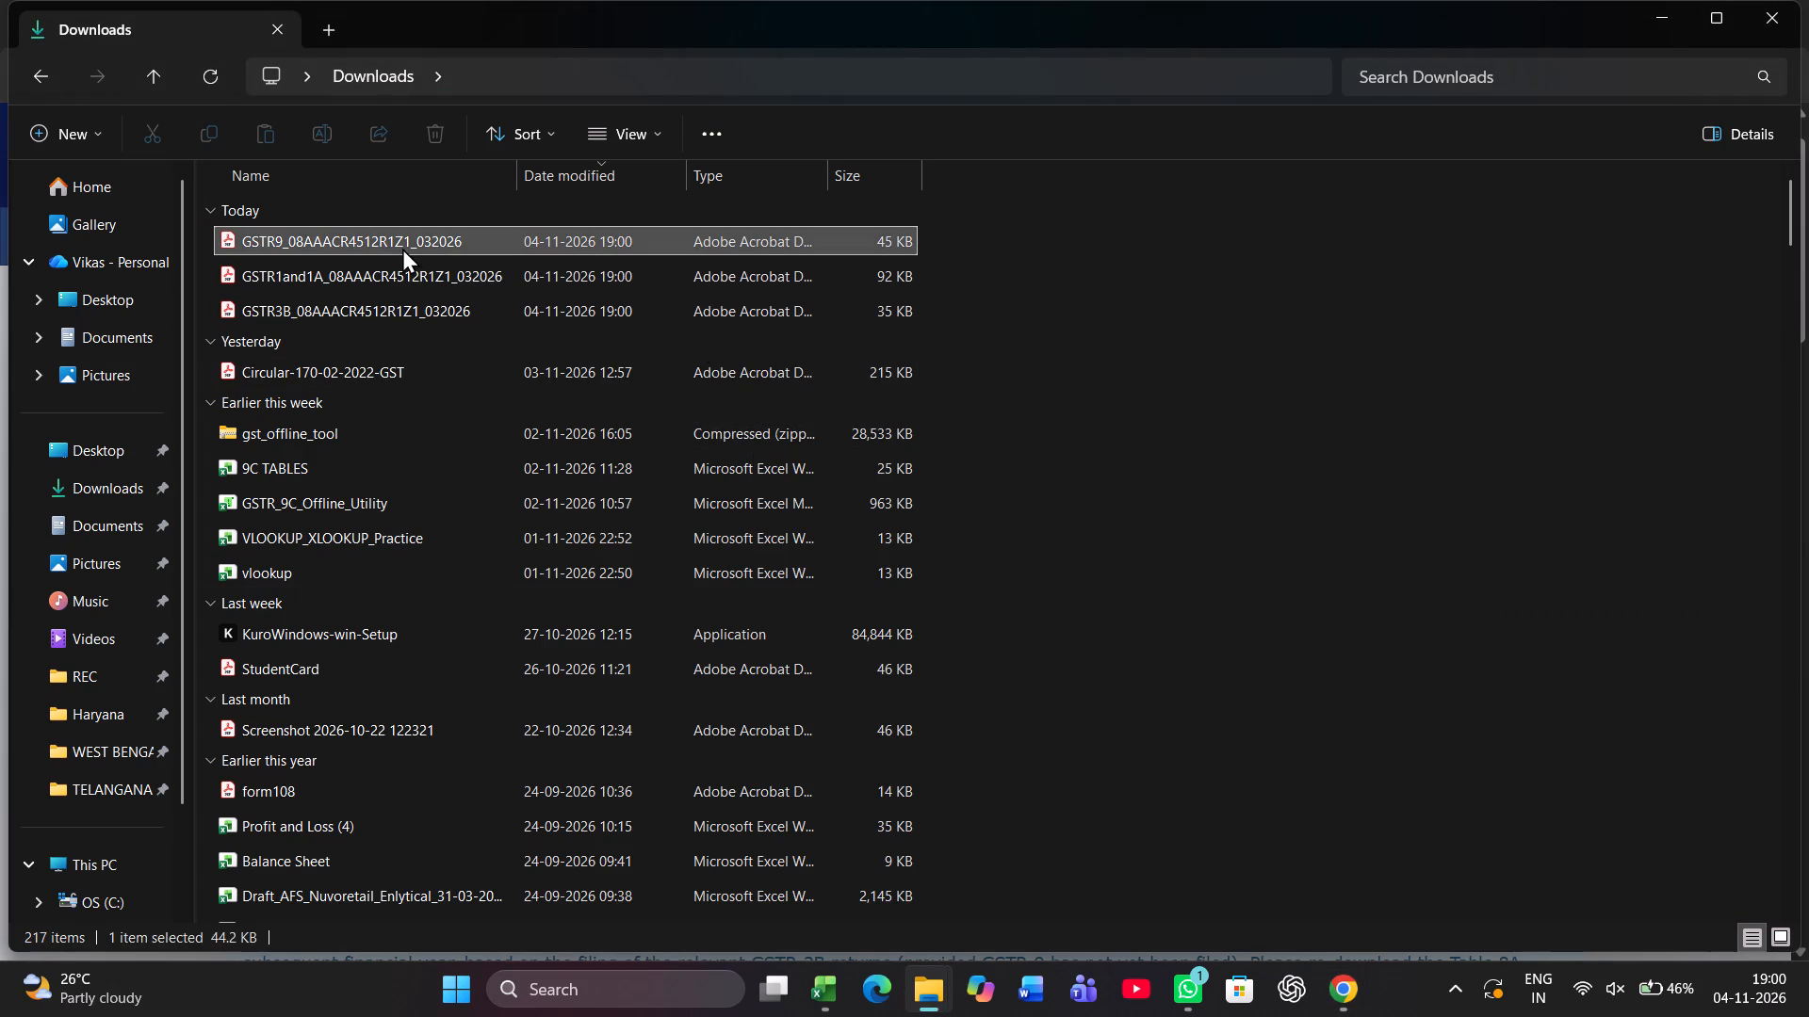
key("shift+Down")
key("shift+Down")
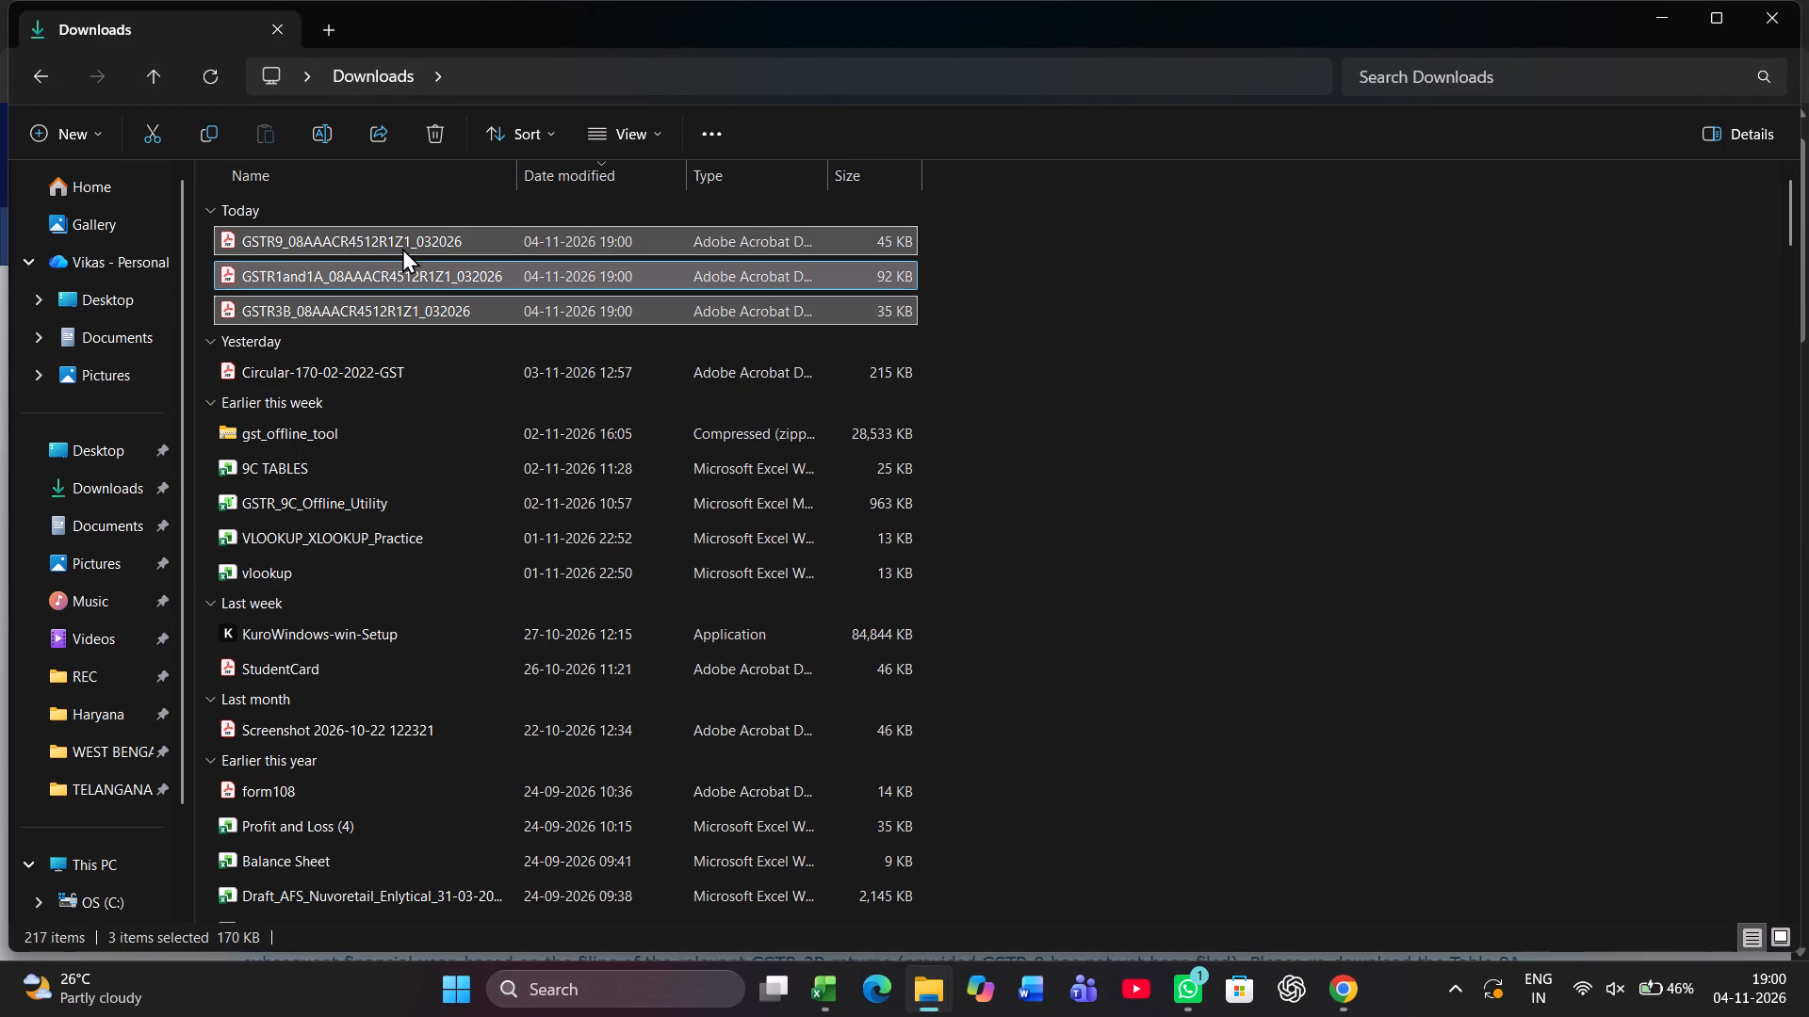
key("ctrl+x")
key("alt+Tab")
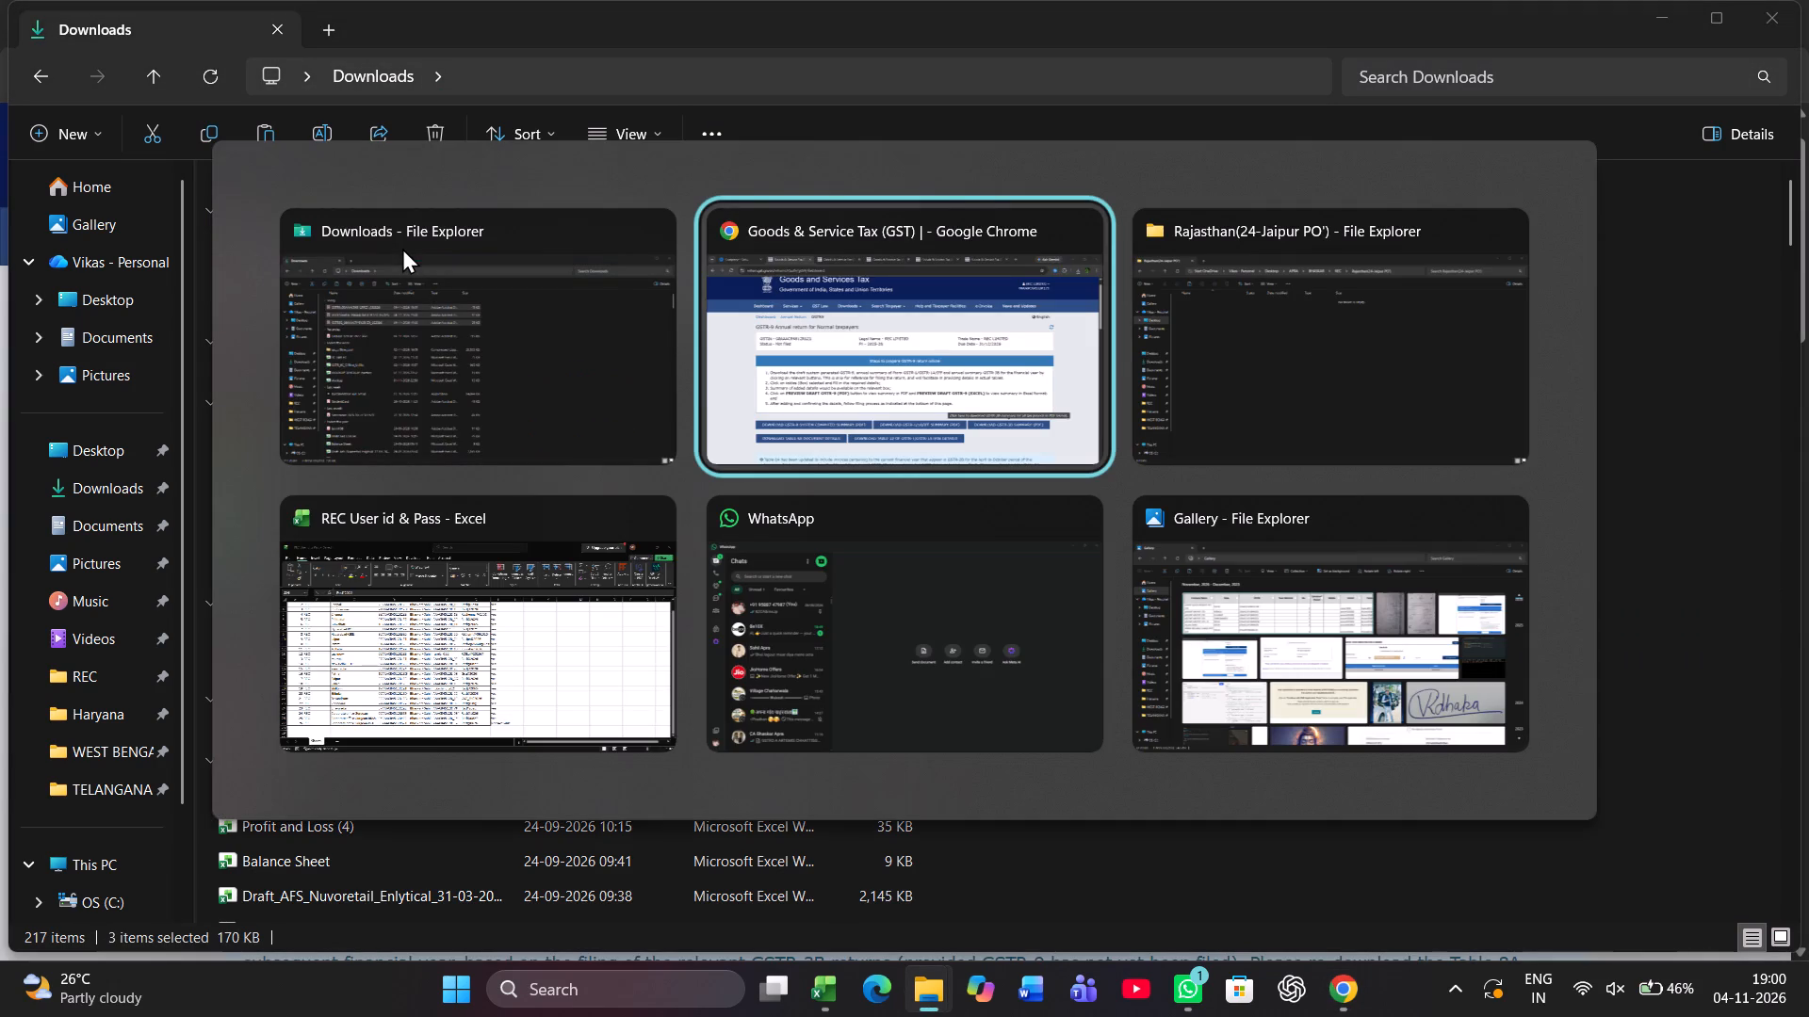
key("alt+Tab")
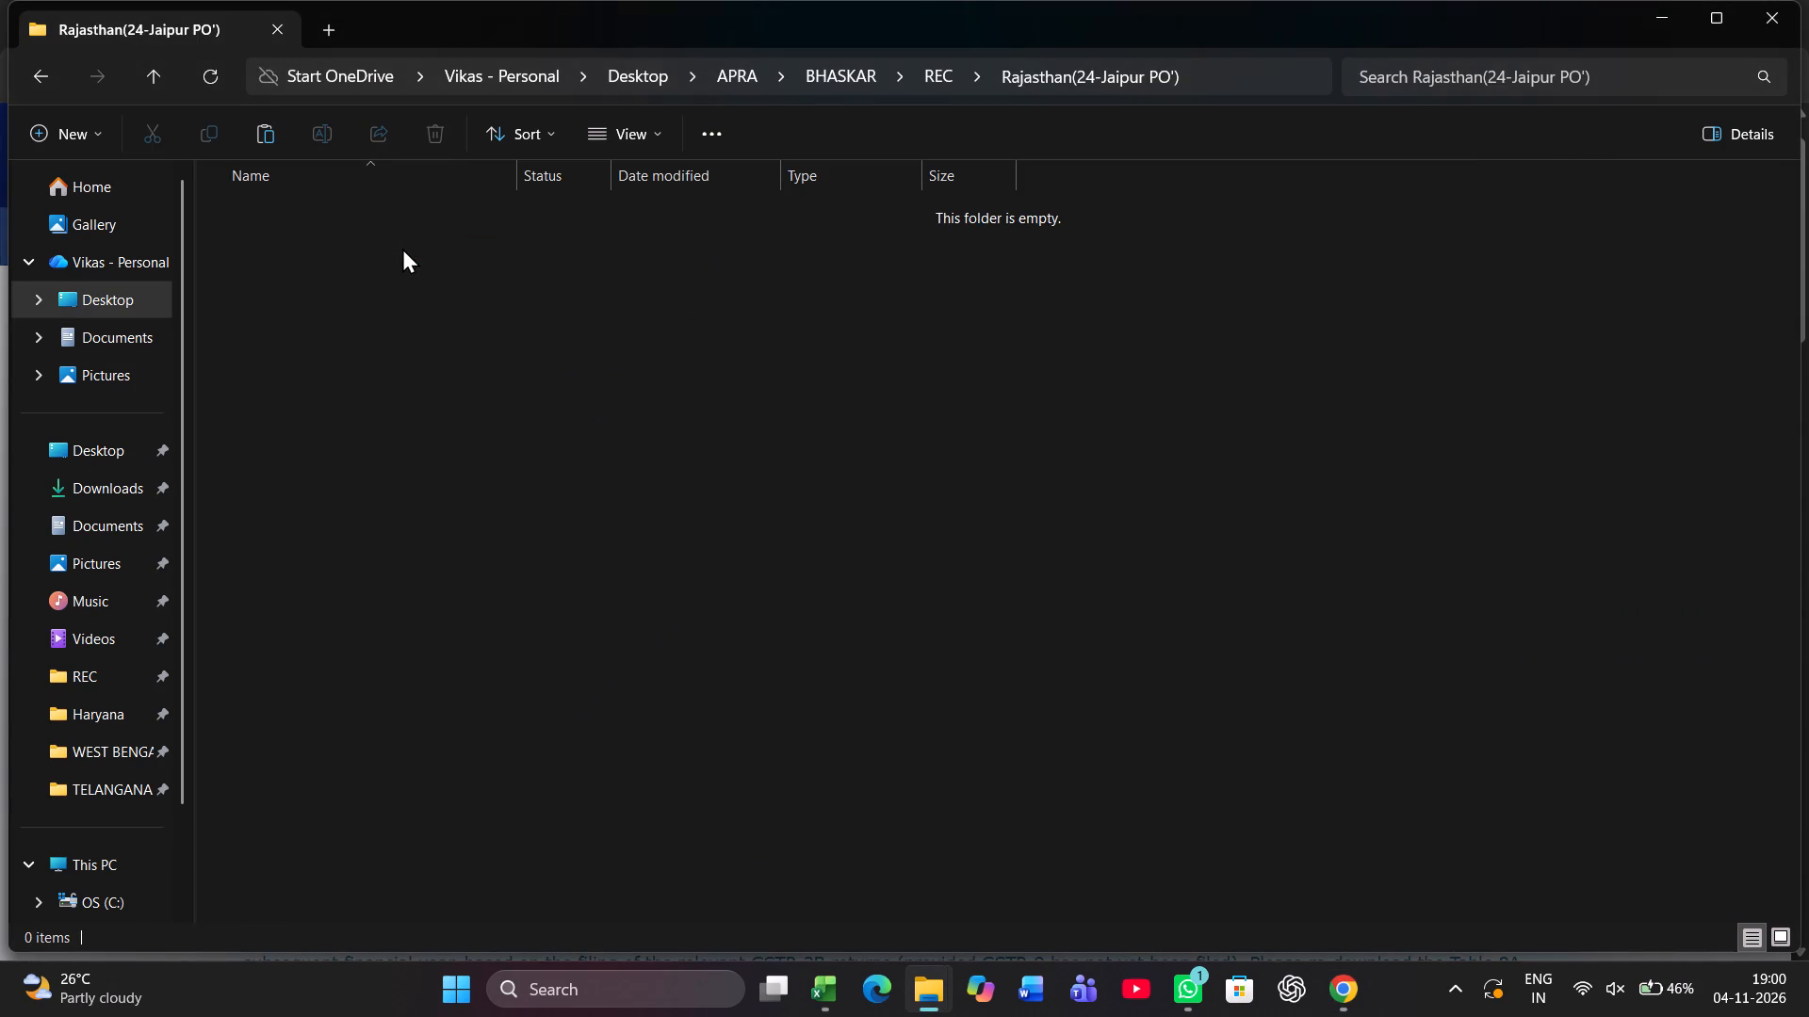
key("ctrl+v")
key("BackSpace")
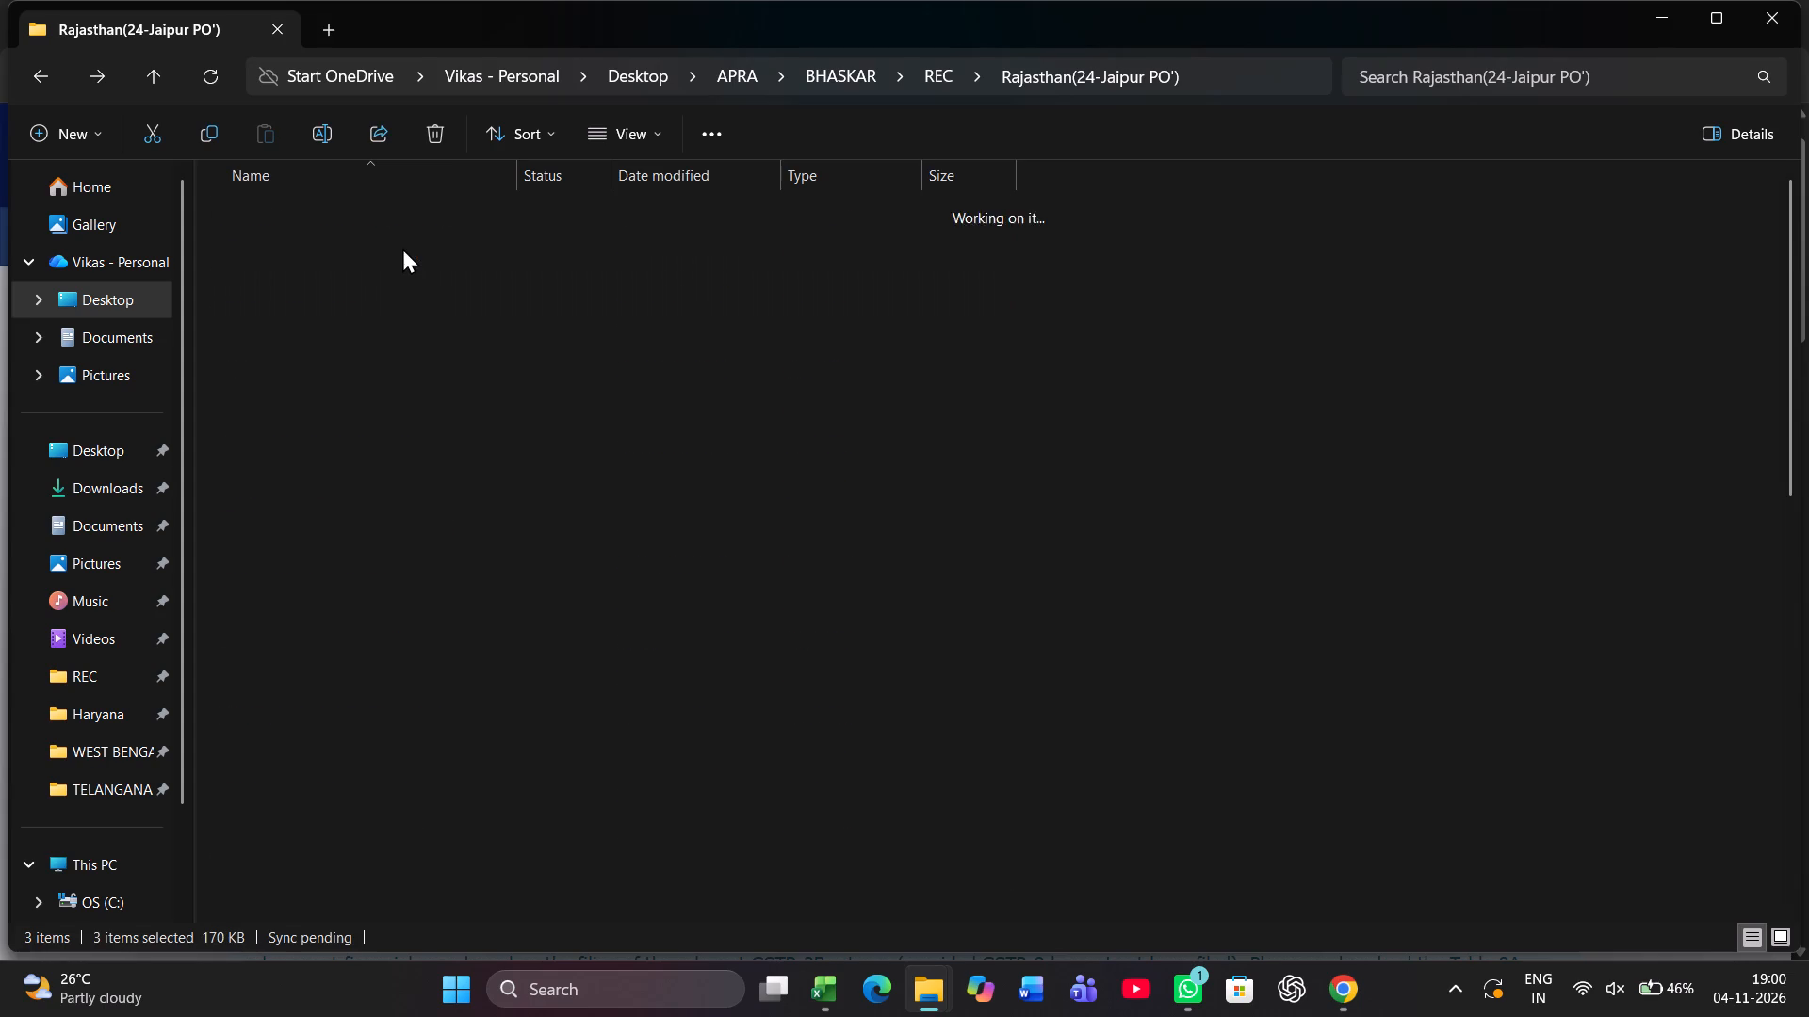
Count the state folders in REC by selecting from Andhra Pradesh through Rajasthan, and look through the rest of the folder's contents.
left_click(429, 218)
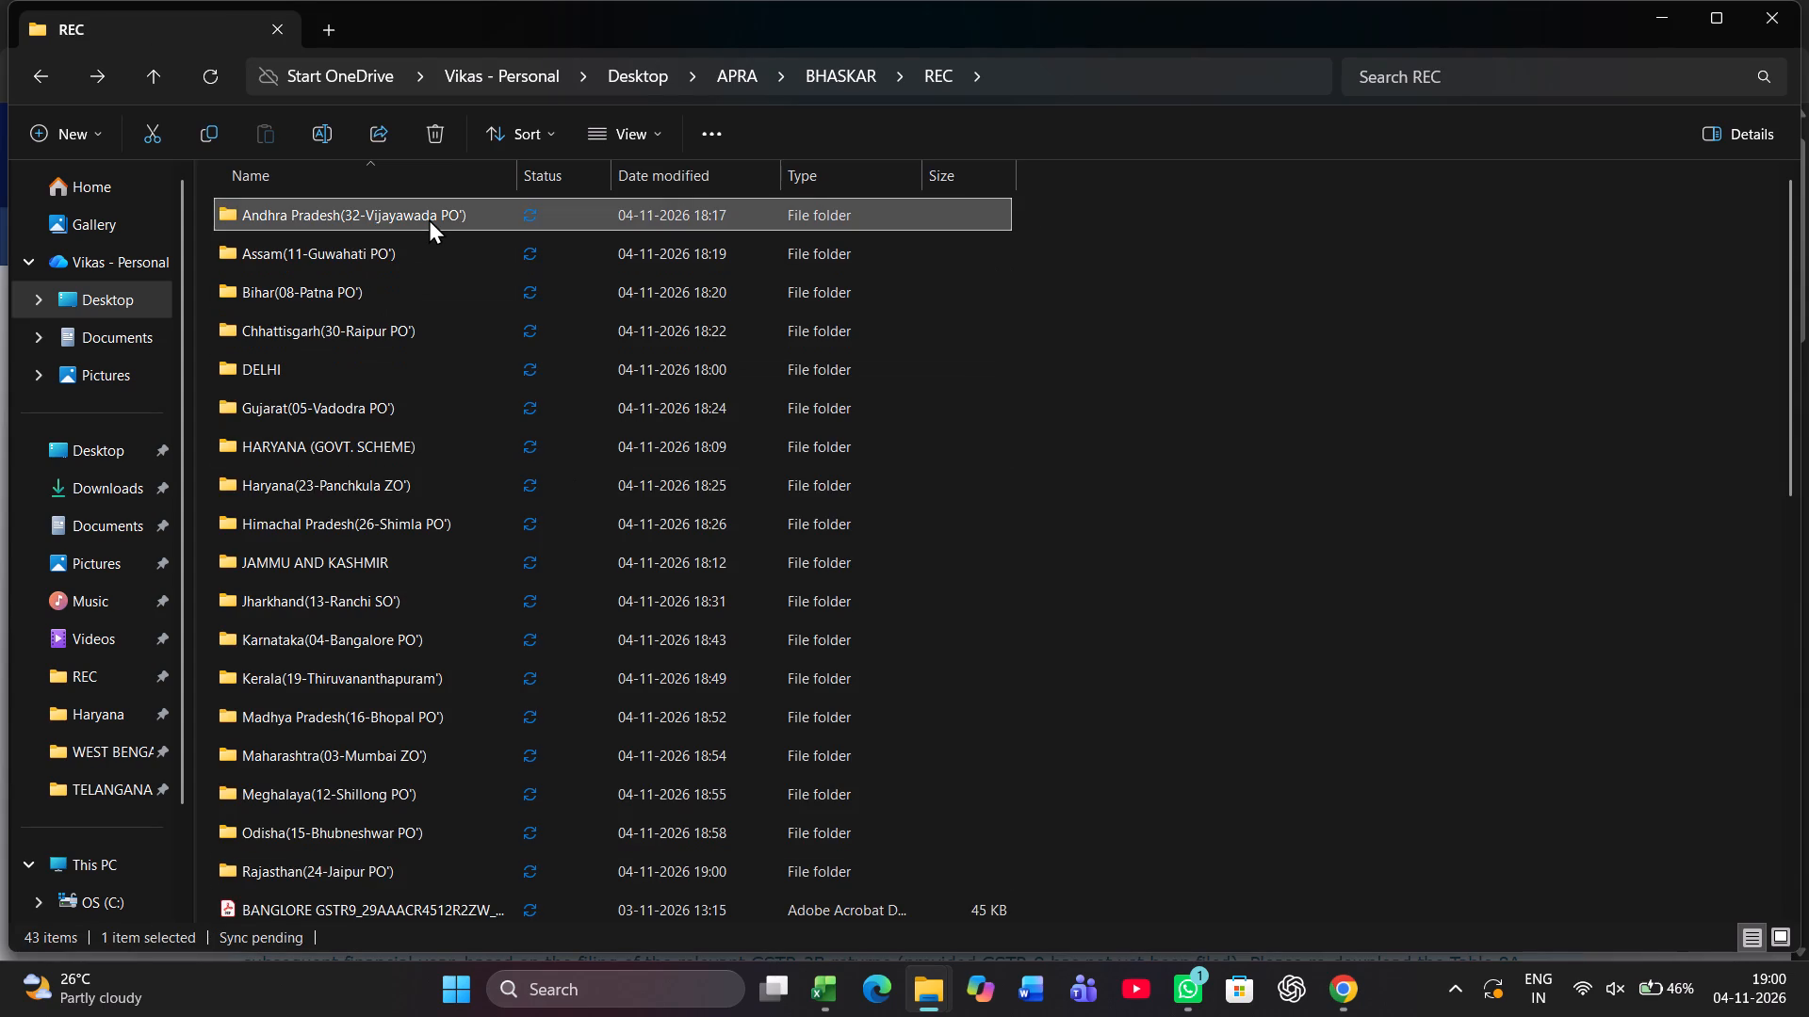
key("shift+Down")
key("shift+Down")
key("shift+Down")
key("shift+Down")
key("shift+Down")
key("shift+Down")
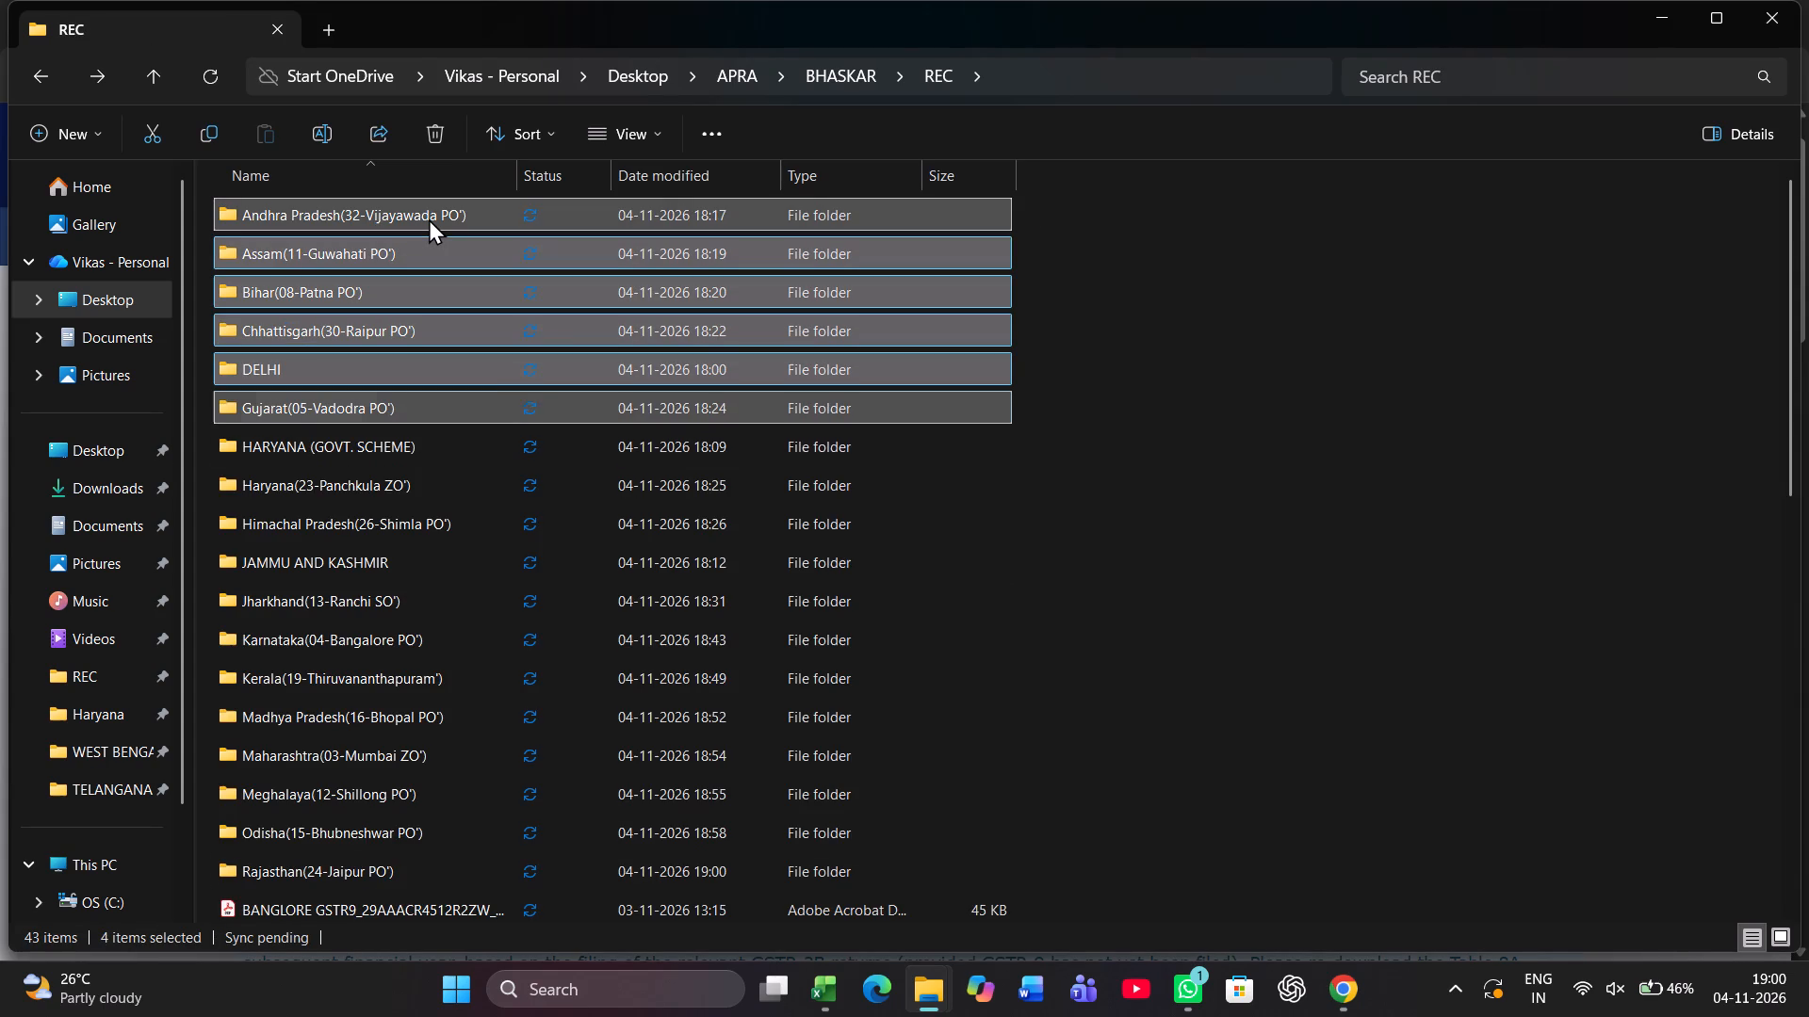
key("shift+Down")
key("shift+Down")
key("shift+Down")
key("shift+Down")
key("shift+Down")
key("shift+Down")
key("shift+Down")
key("shift+Down")
key("shift+Down")
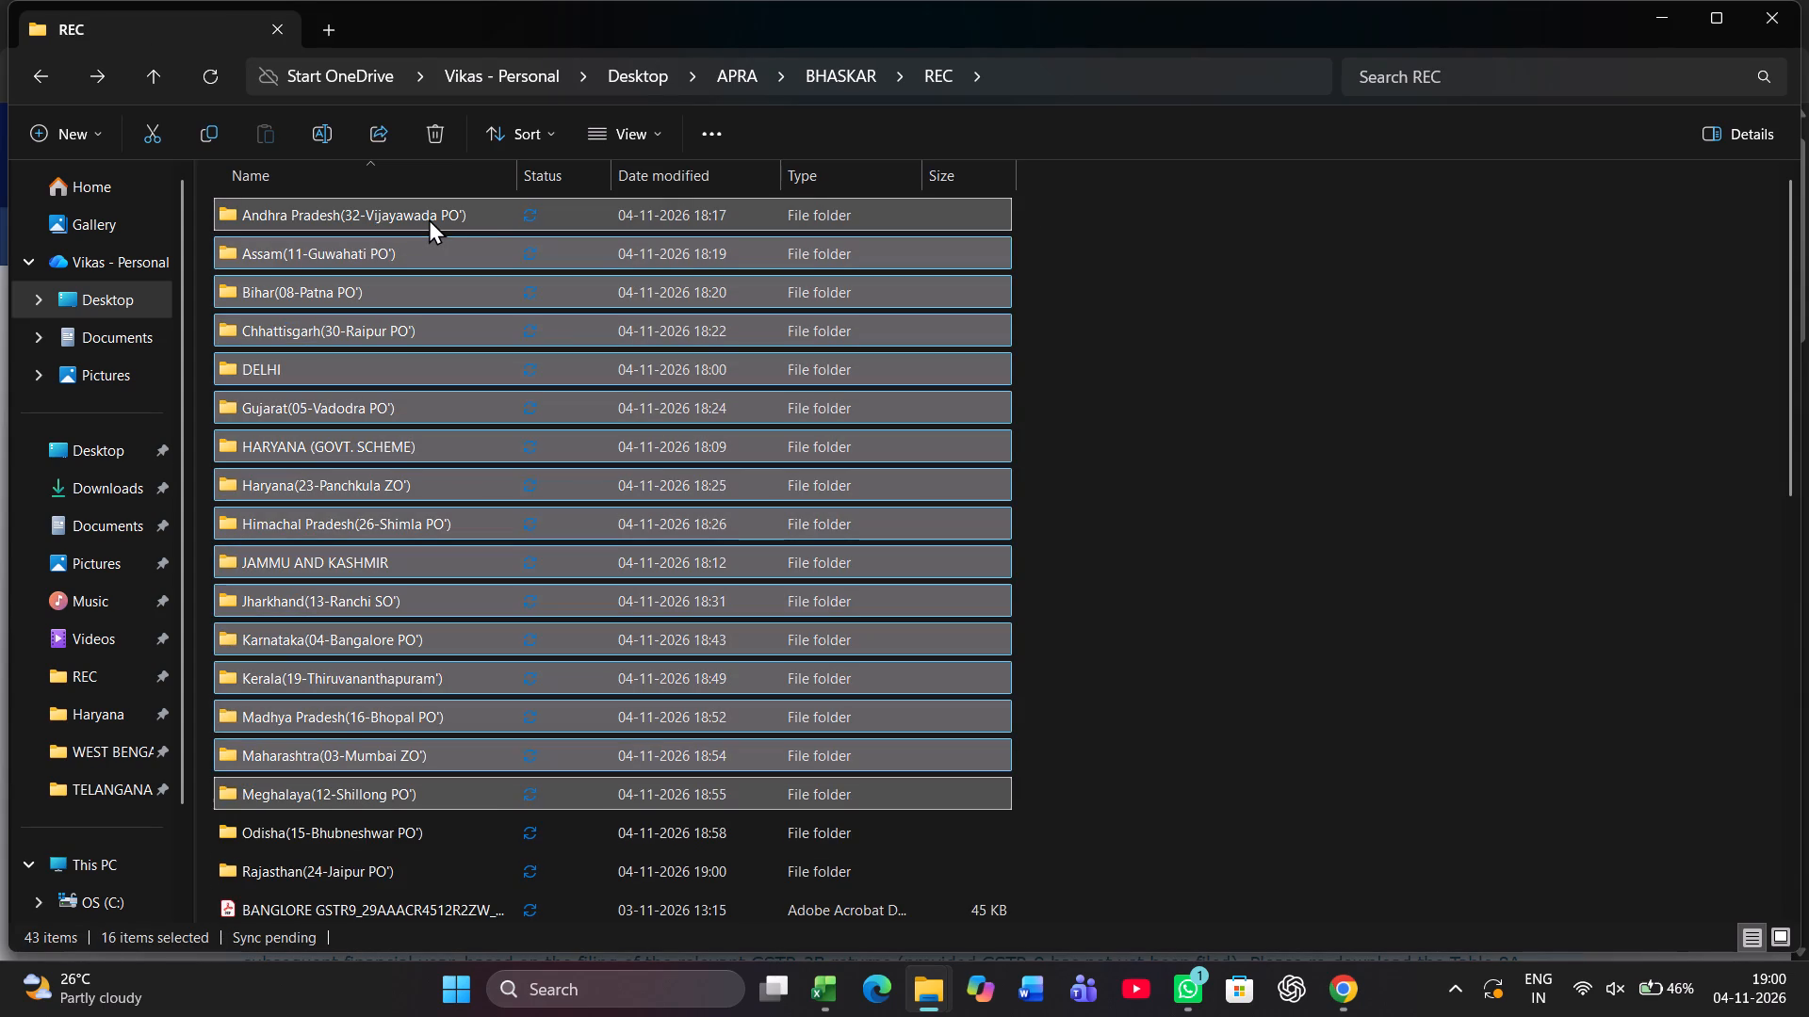
key("shift+Down")
key("shift+Down")
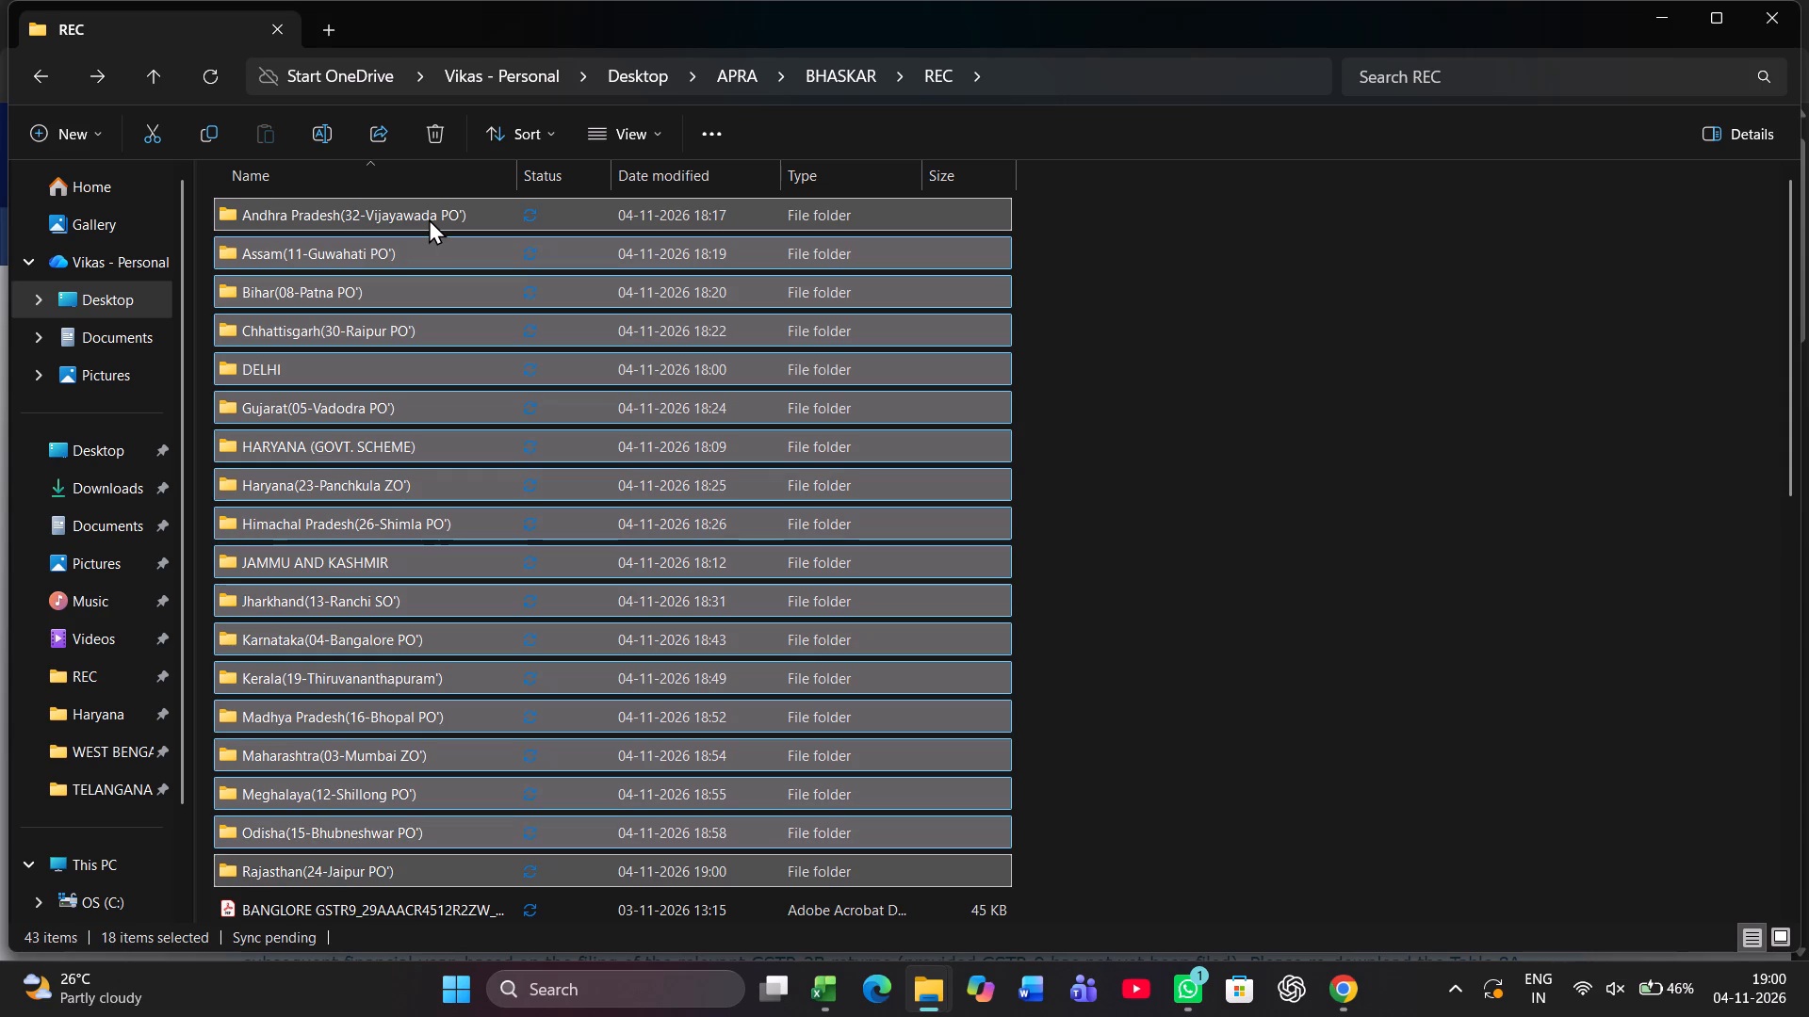
left_click(1345, 489)
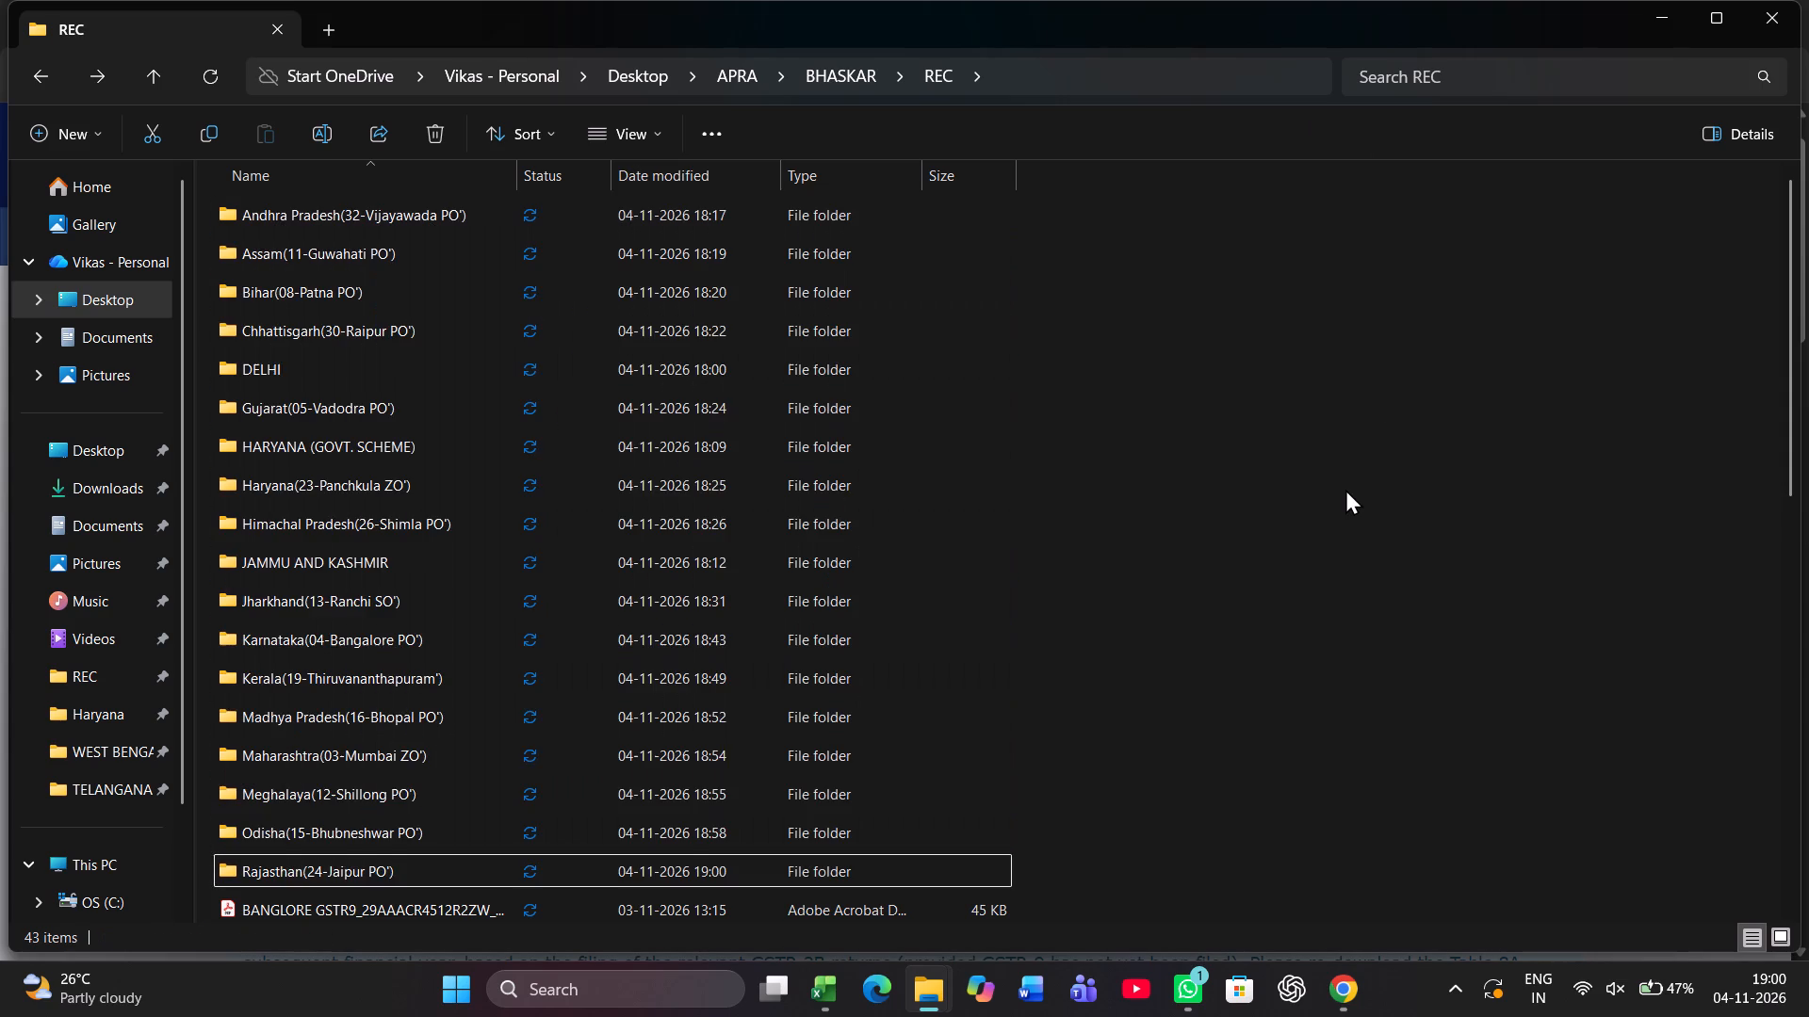
scroll(1345, 489, "down", 6)
scroll(1345, 489, "up", 9)
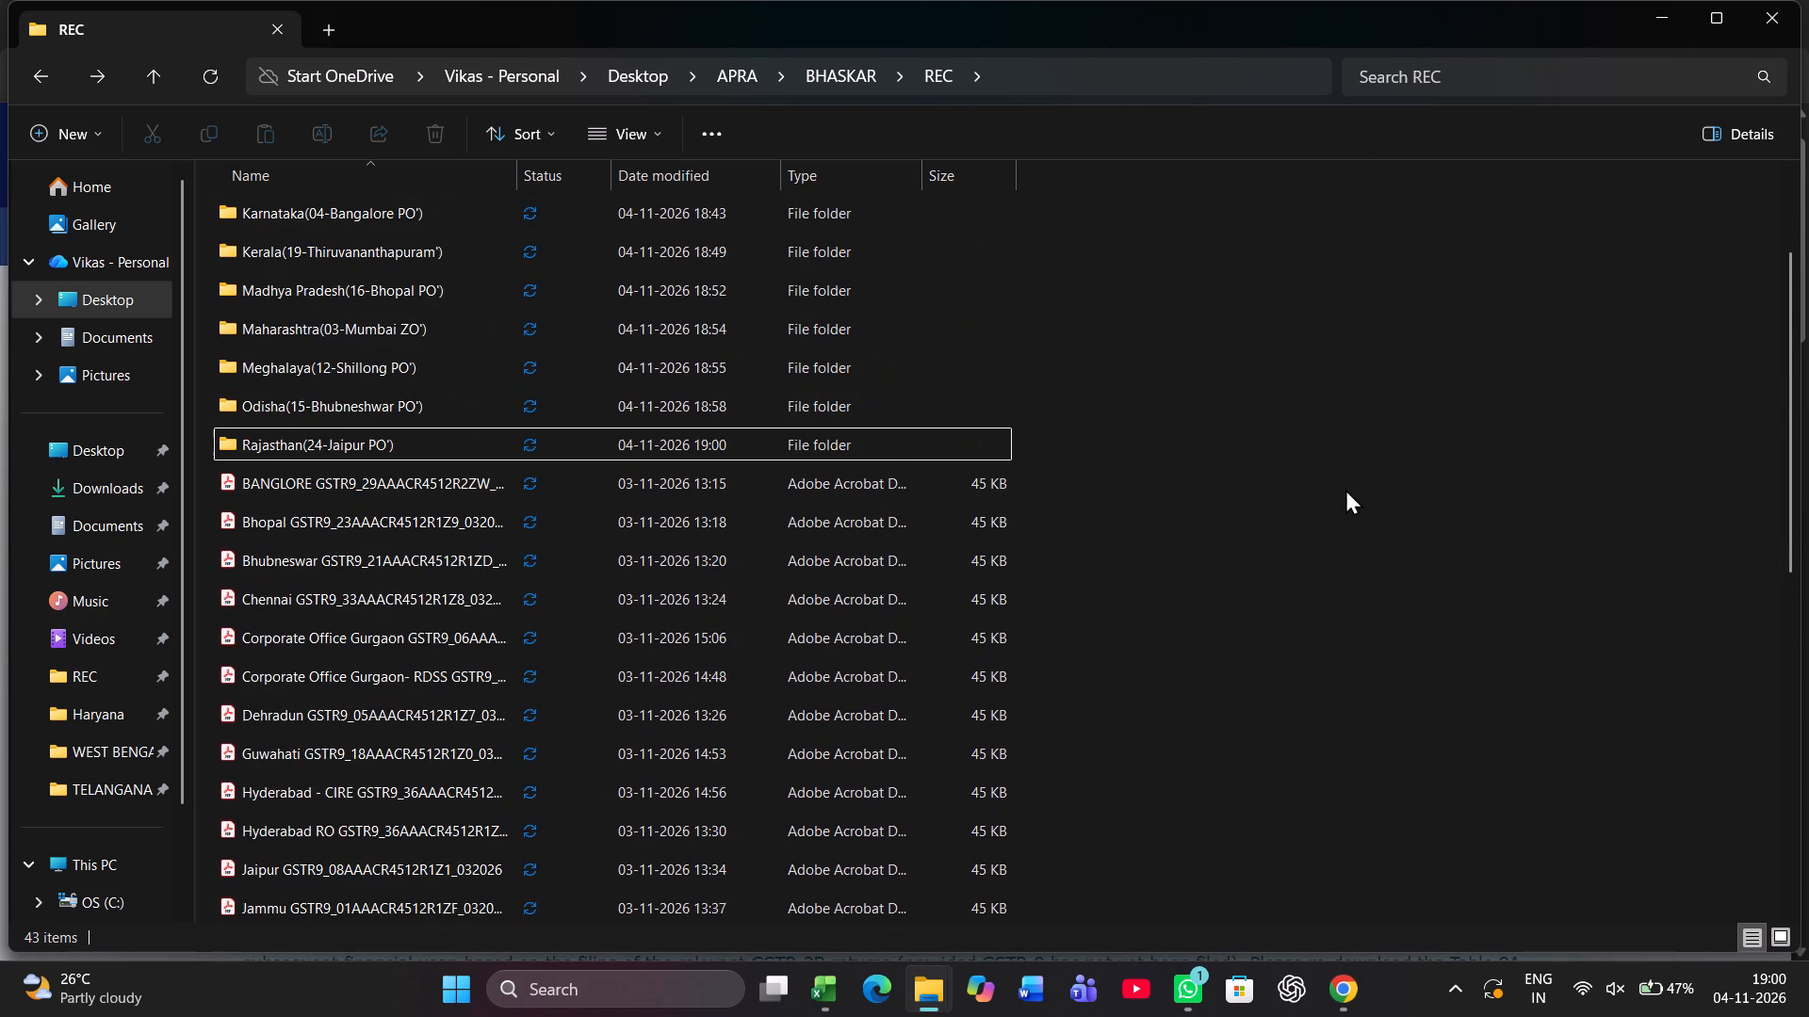
Close the REC and Downloads File Explorer windows.
left_click(1768, 12)
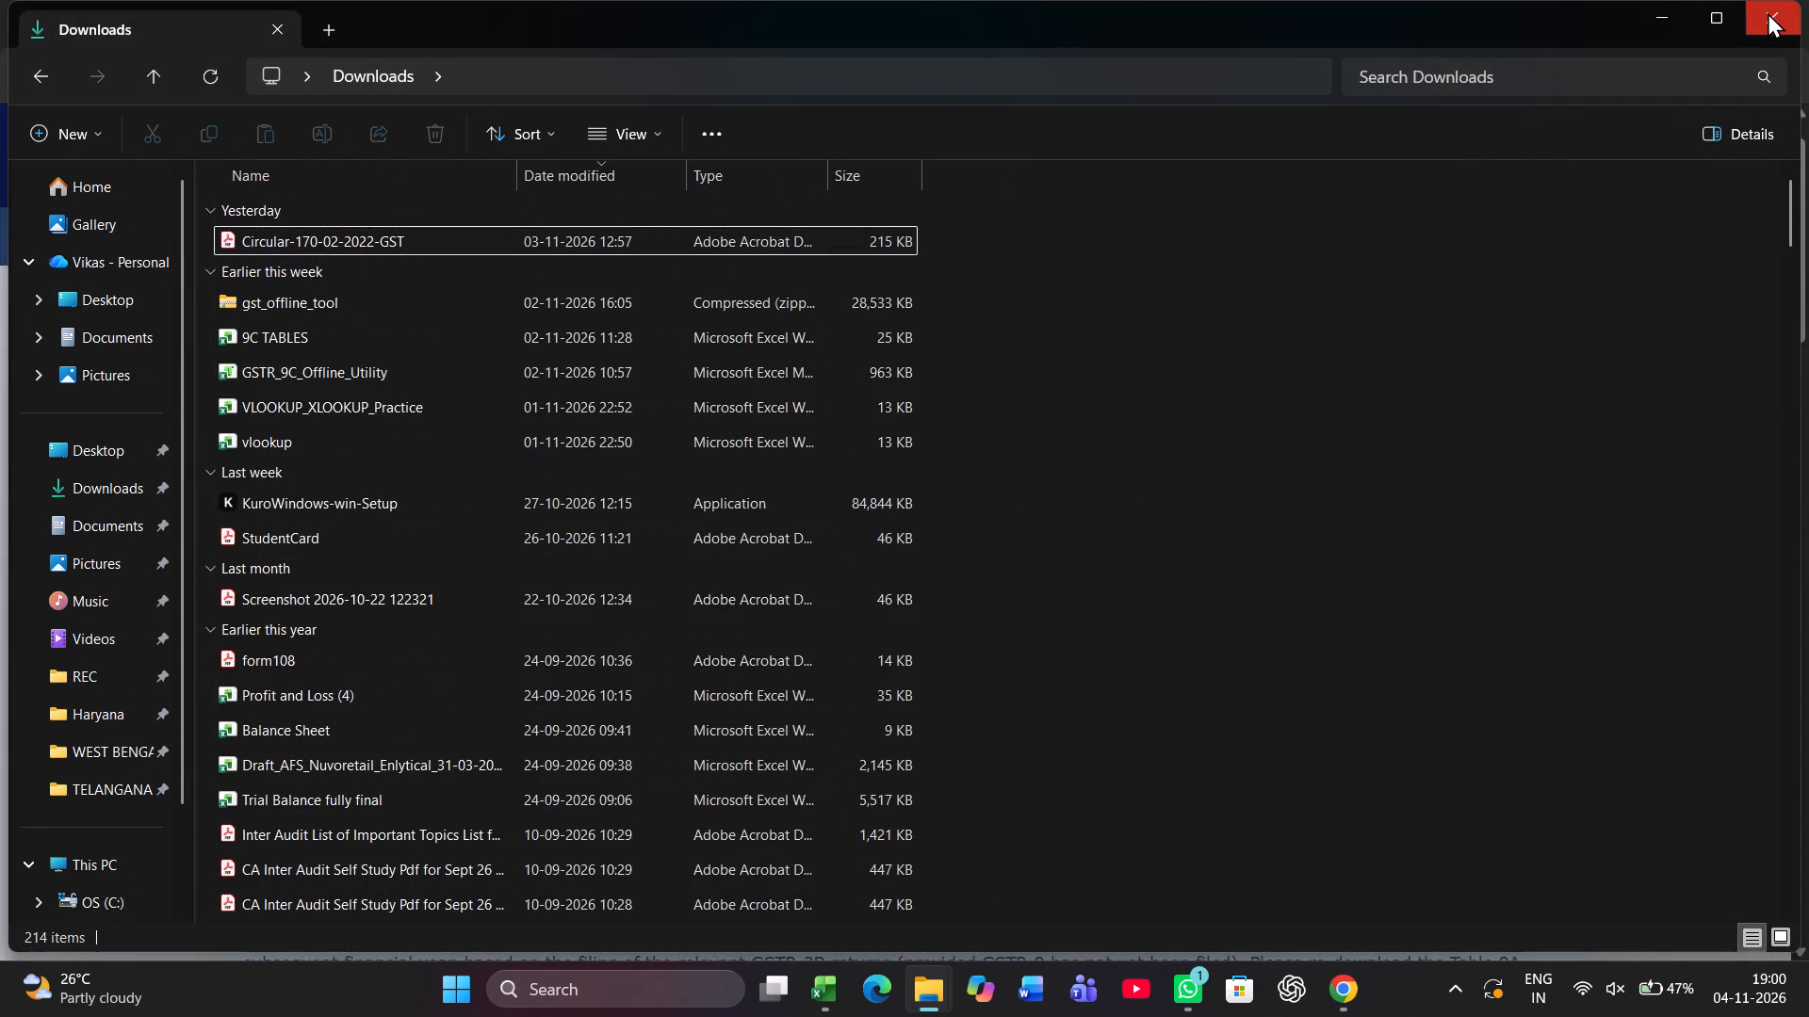
left_click(1768, 12)
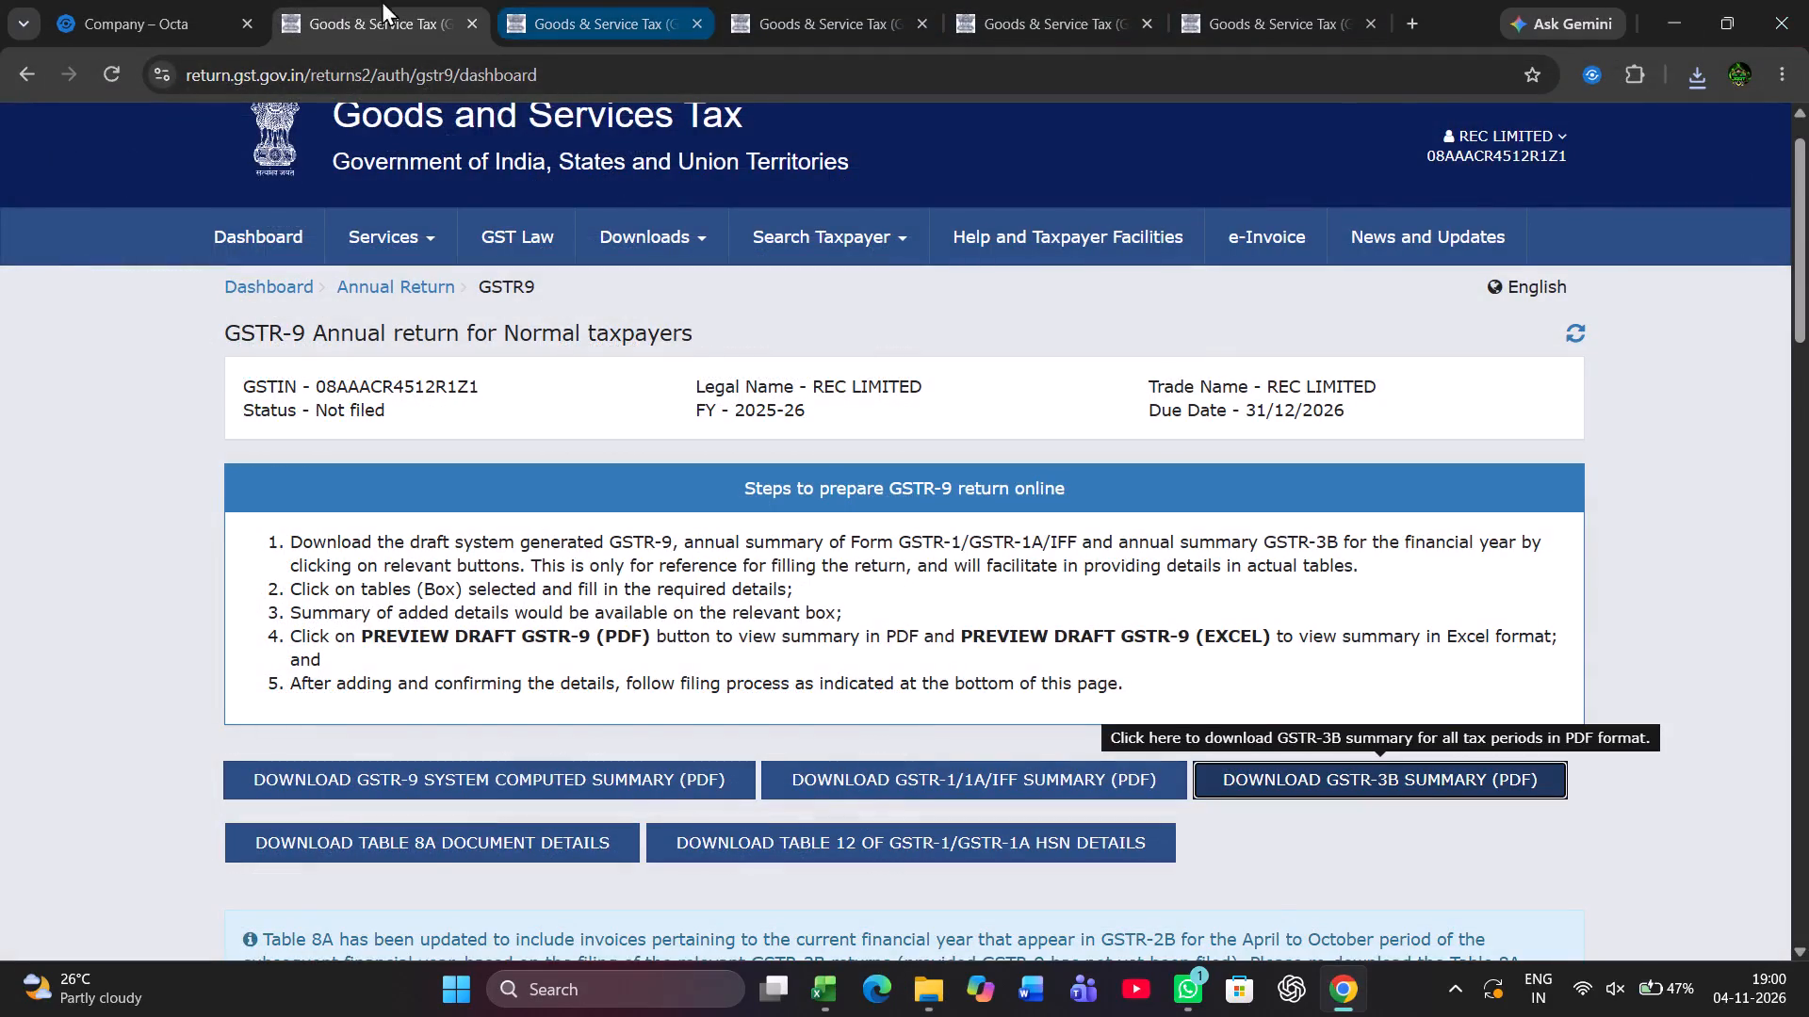
Return to the Octa company page and log out of the Octa account.
left_click(183, 10)
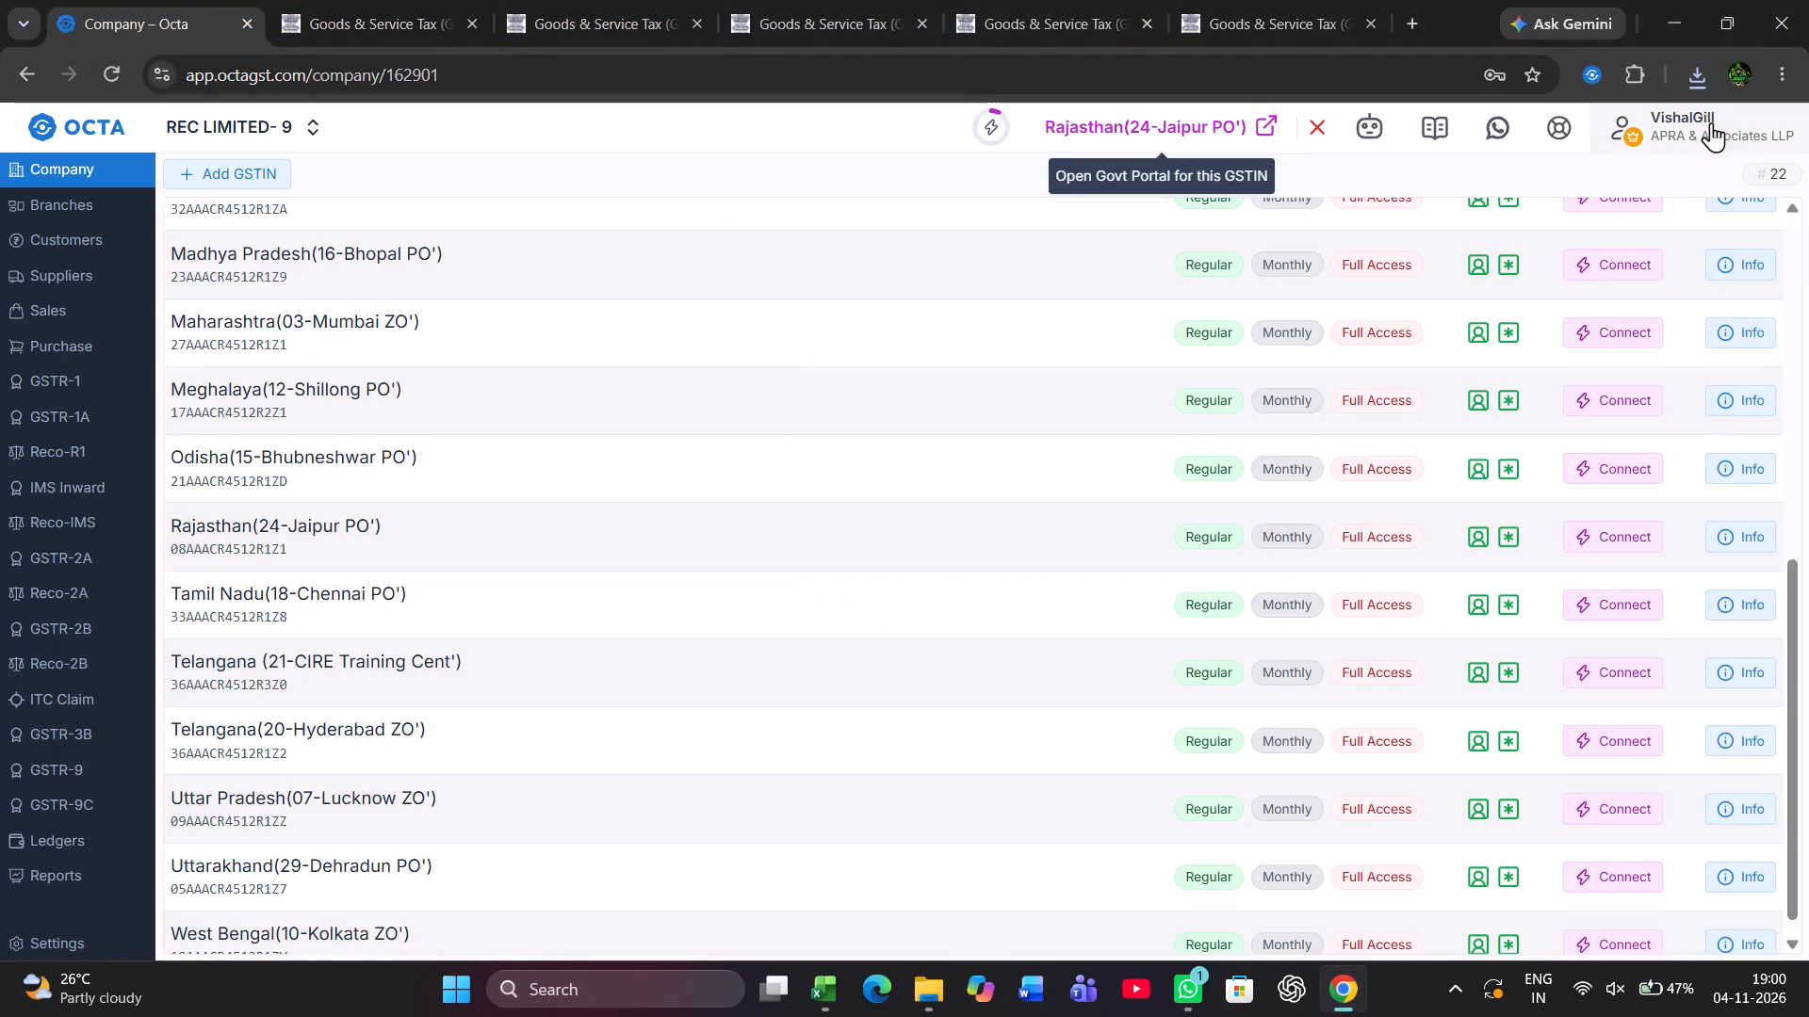
left_click(1711, 122)
left_click(1562, 775)
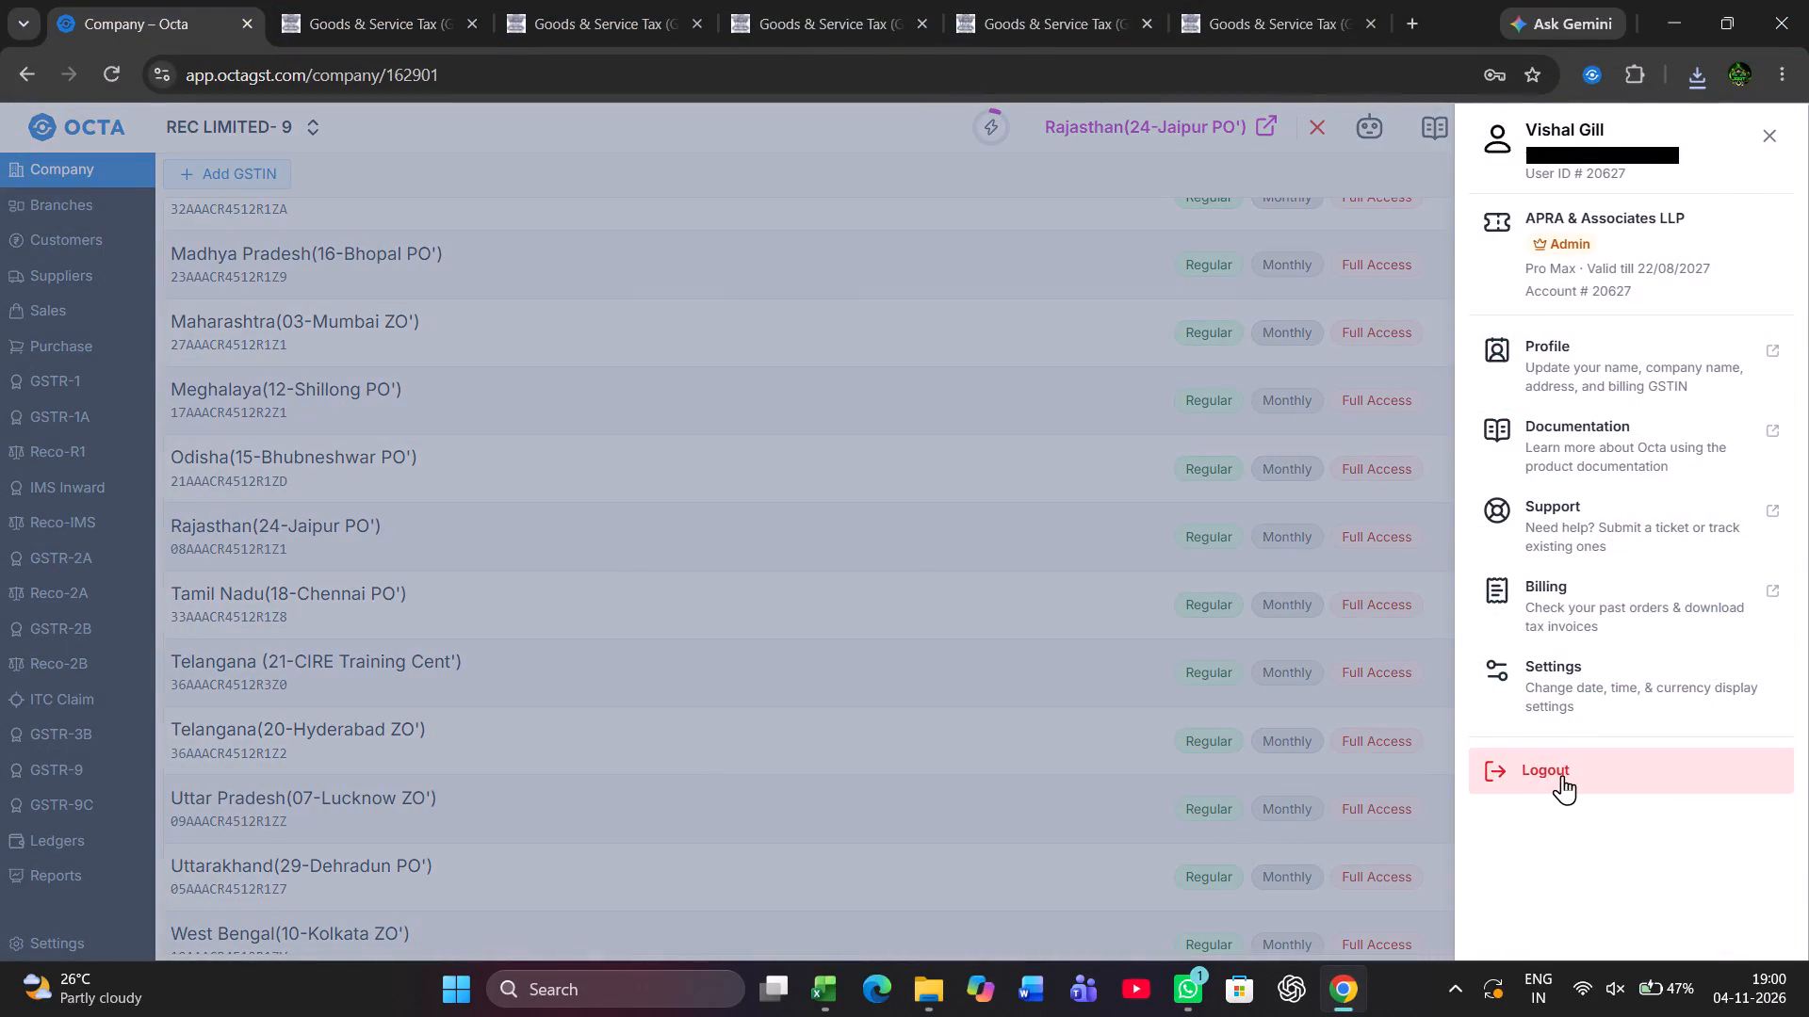